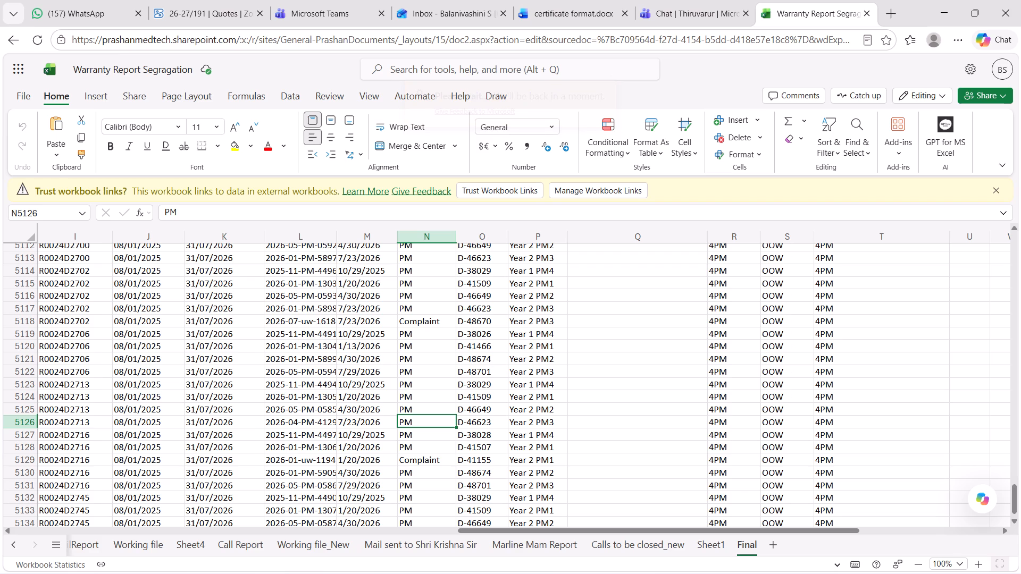
# Add filters to the header row of the Final sheet and open the Product Type filter options.
pyautogui.scroll(8, 563, 328)
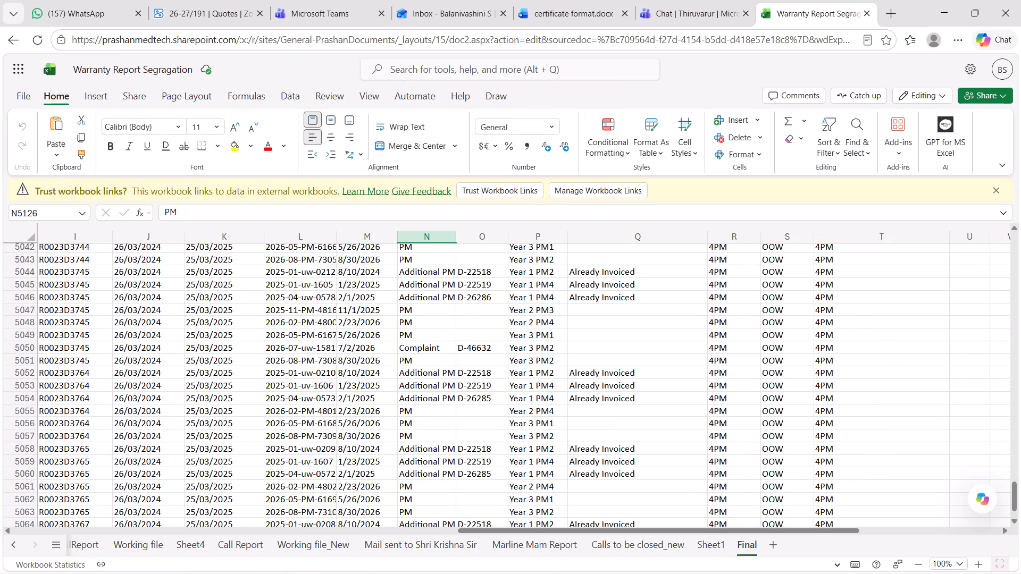
pyautogui.hscroll(3, 462, 333)
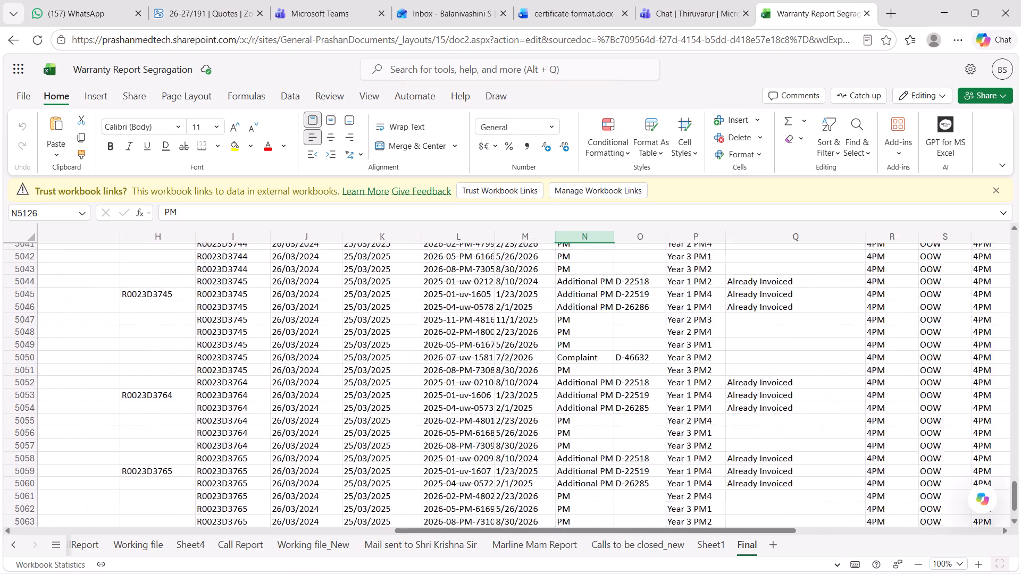
pyautogui.hscroll(8, 462, 333)
pyautogui.scroll(16, 462, 333)
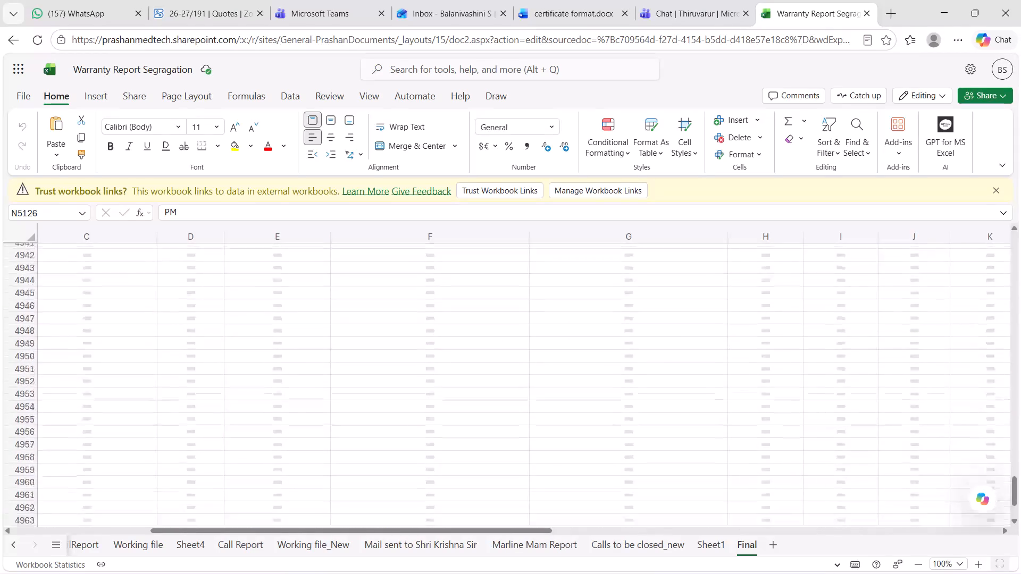
pyautogui.scroll(2, 462, 333)
pyautogui.hscroll(13, 462, 333)
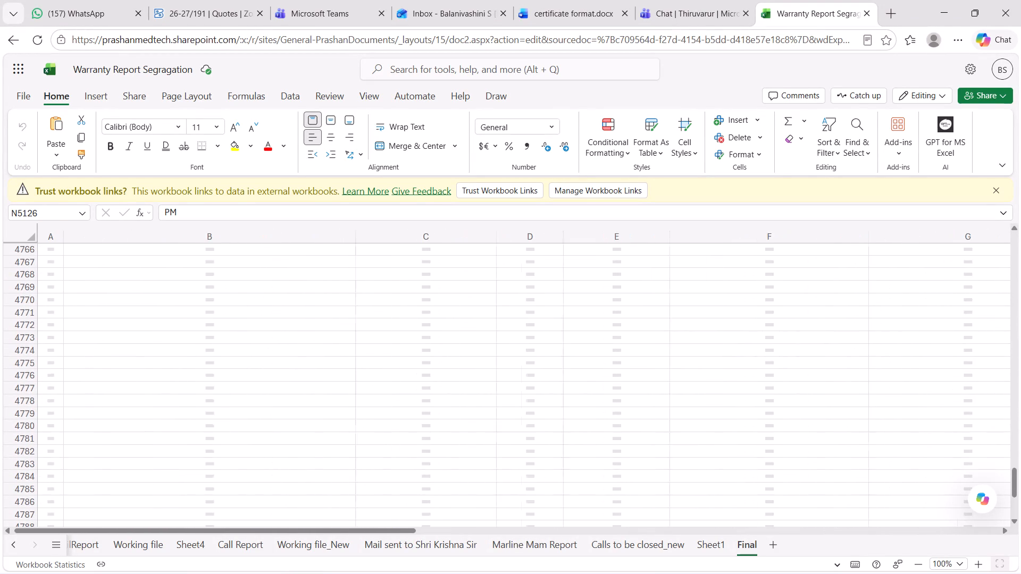
pyautogui.hscroll(7, 462, 333)
pyautogui.scroll(5, 462, 333)
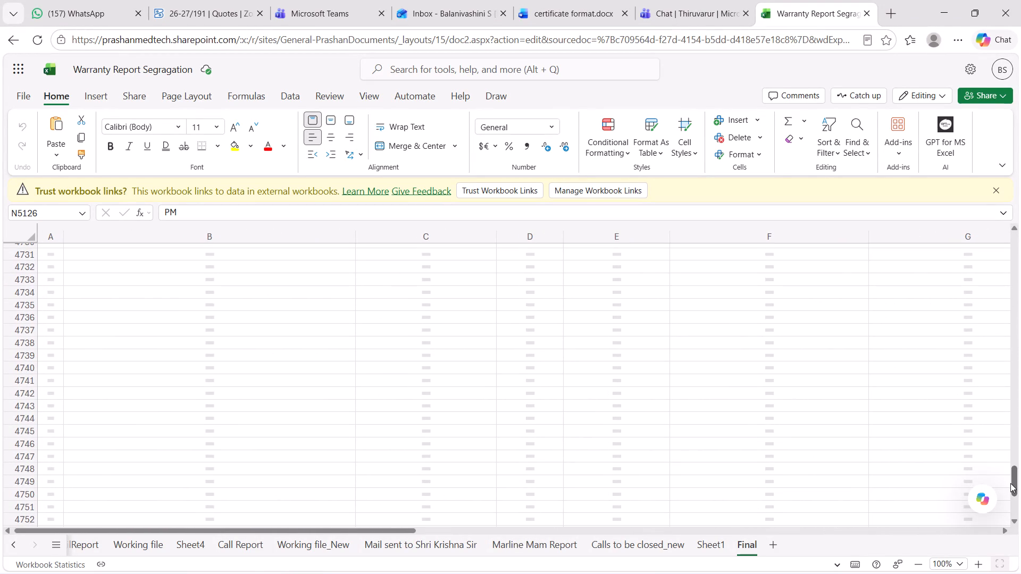
pyautogui.moveTo(1015, 485); pyautogui.dragTo(1020, 304, button='right')
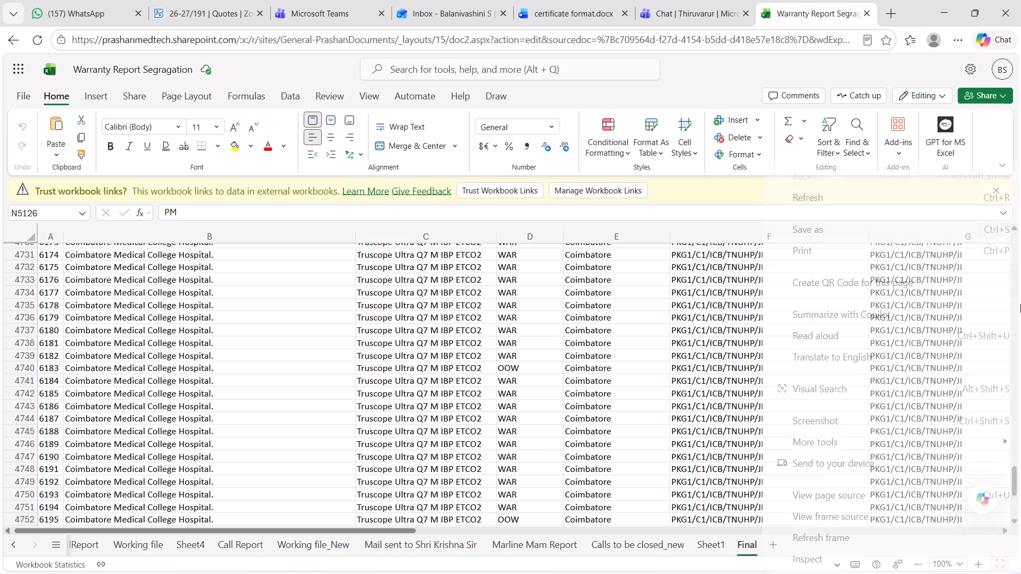
pyautogui.click(551, 396)
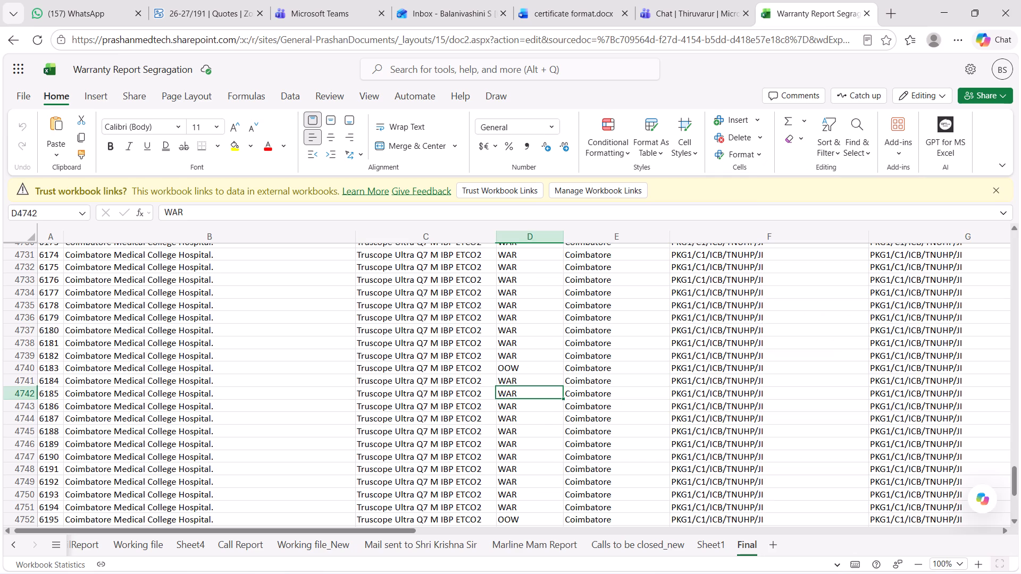
pyautogui.moveTo(1012, 476); pyautogui.dragTo(1003, 236)
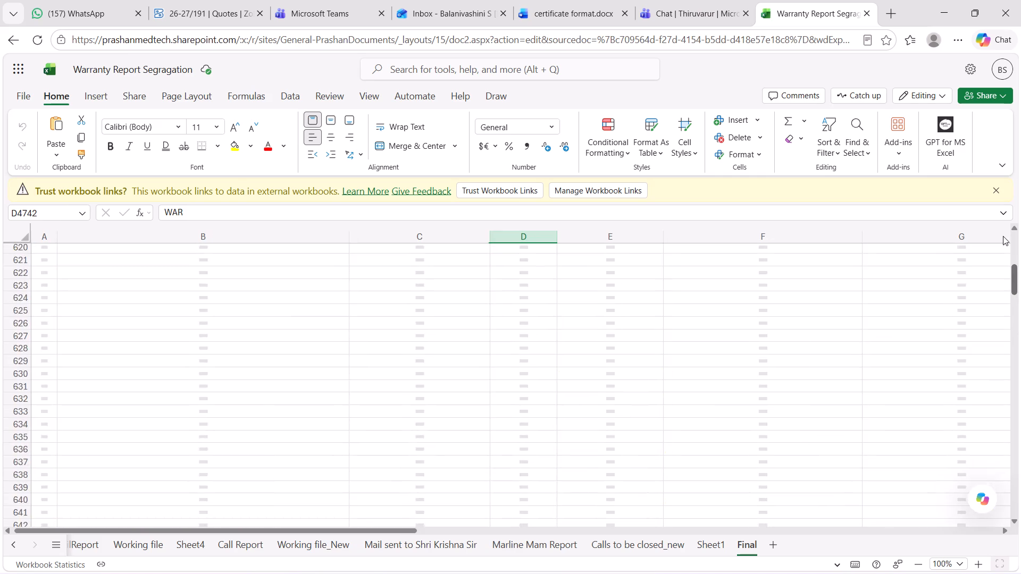
pyautogui.moveTo(1003, 236); pyautogui.dragTo(1003, 211)
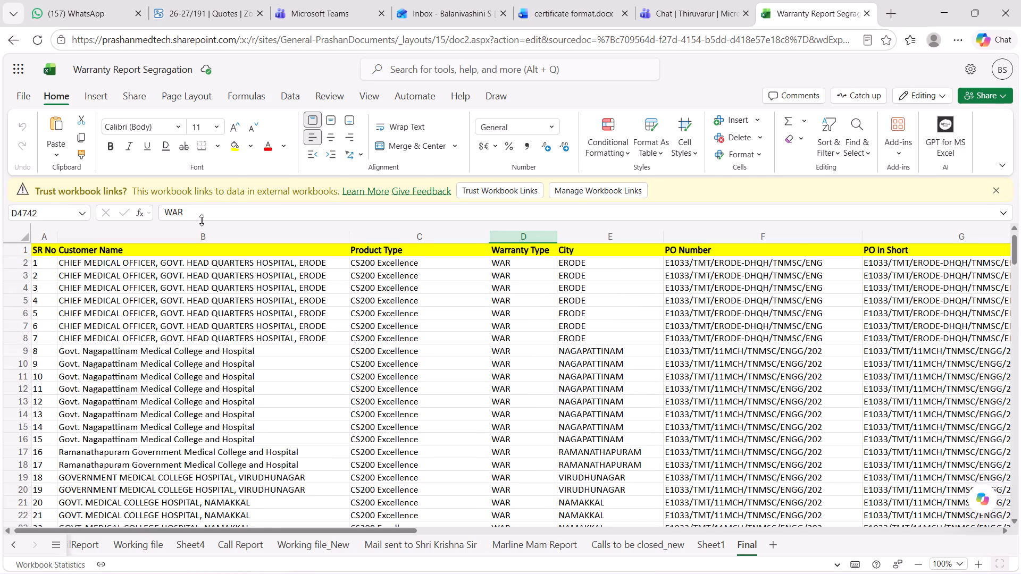
pyautogui.hscroll(-1, 283, 374)
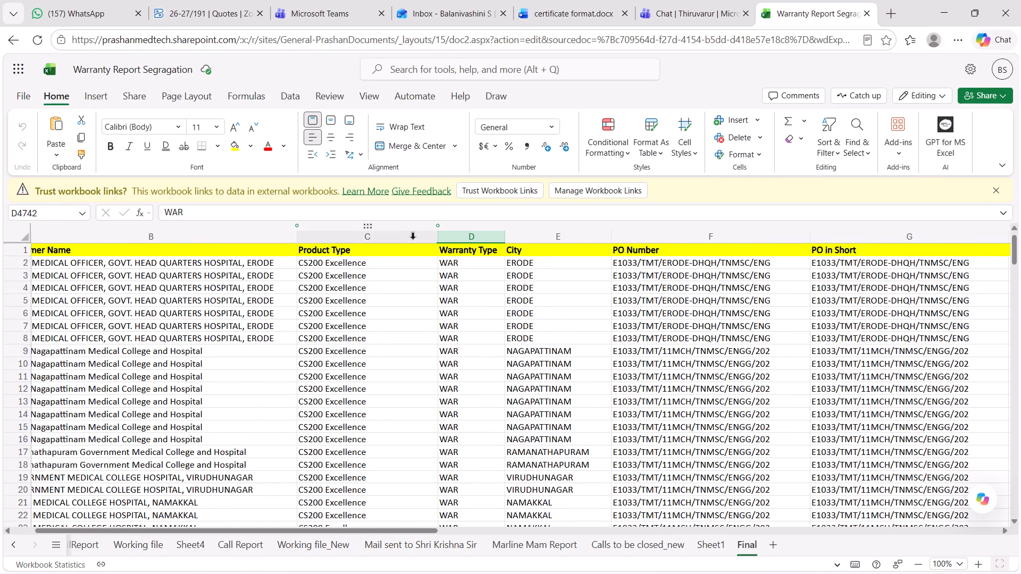
pyautogui.click(389, 253)
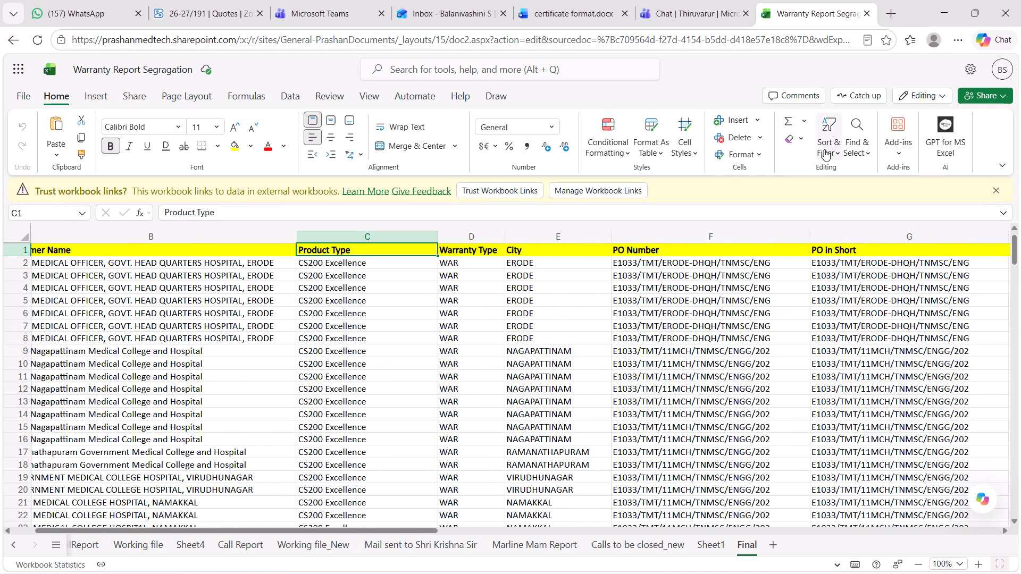
pyautogui.click(824, 150)
pyautogui.click(839, 255)
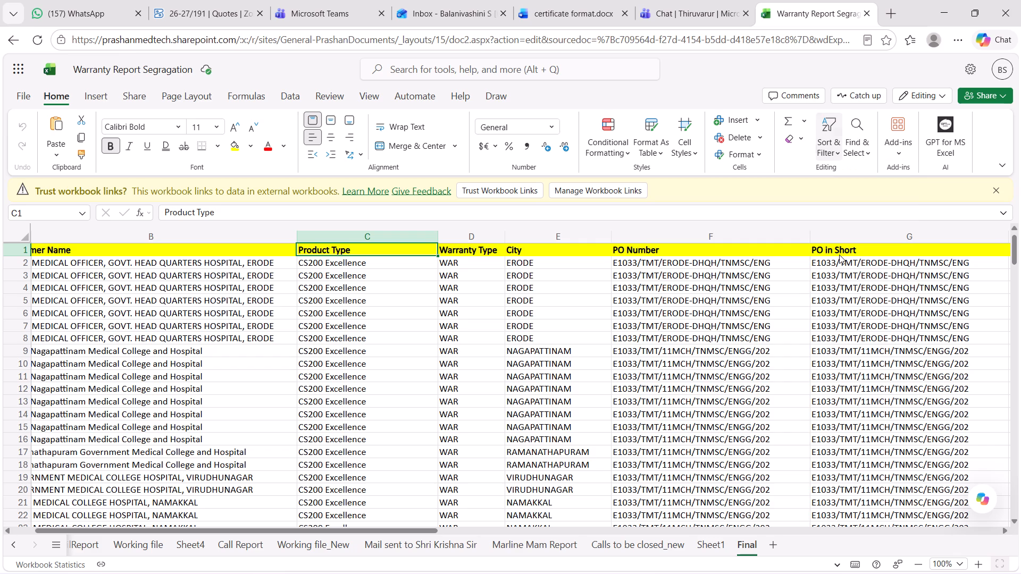
pyautogui.click(431, 251)
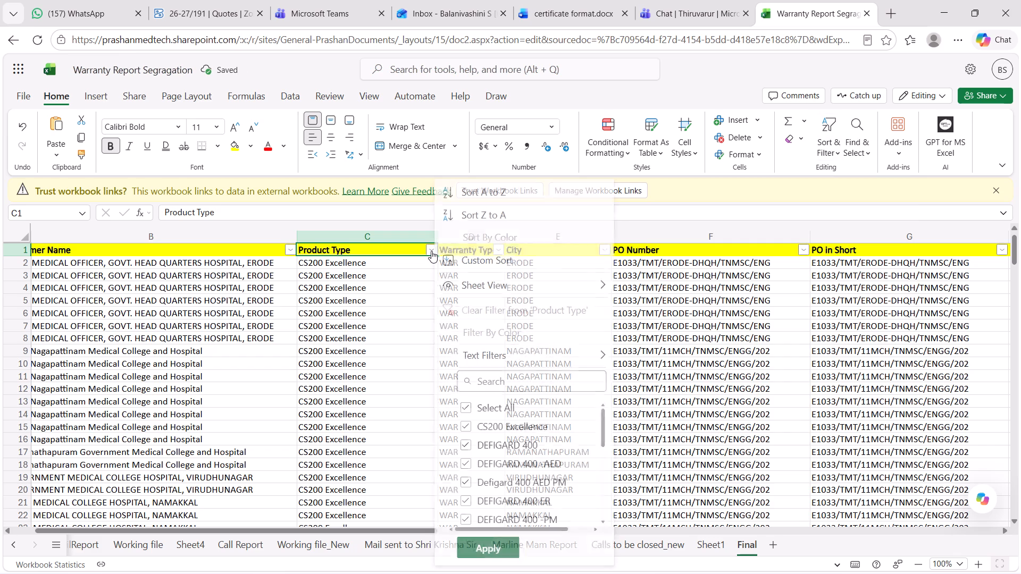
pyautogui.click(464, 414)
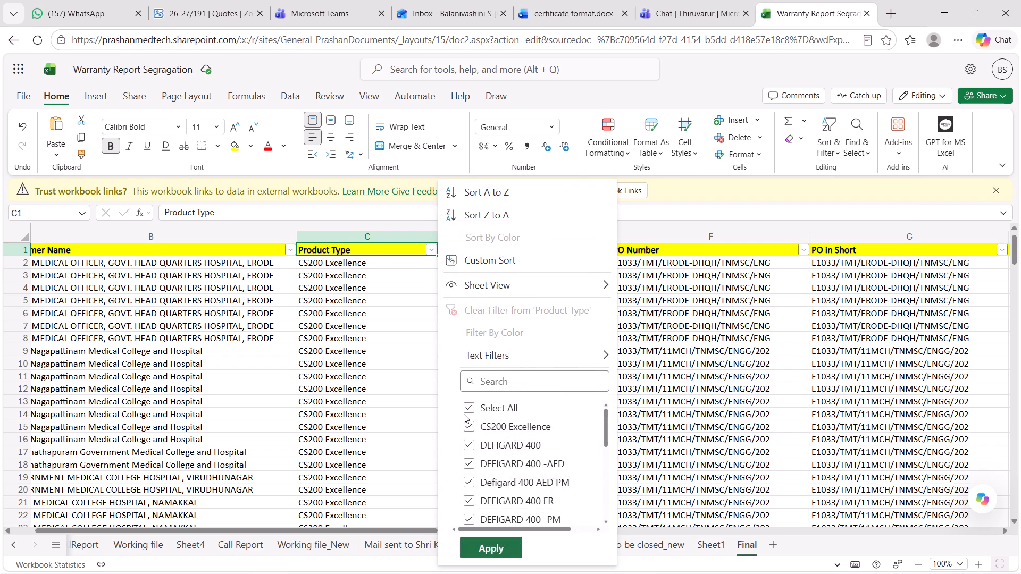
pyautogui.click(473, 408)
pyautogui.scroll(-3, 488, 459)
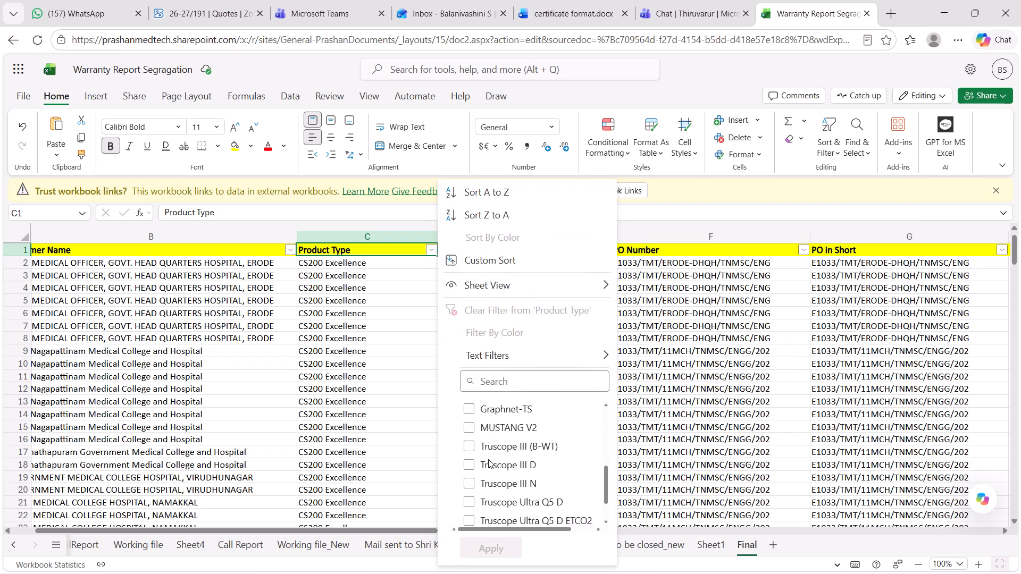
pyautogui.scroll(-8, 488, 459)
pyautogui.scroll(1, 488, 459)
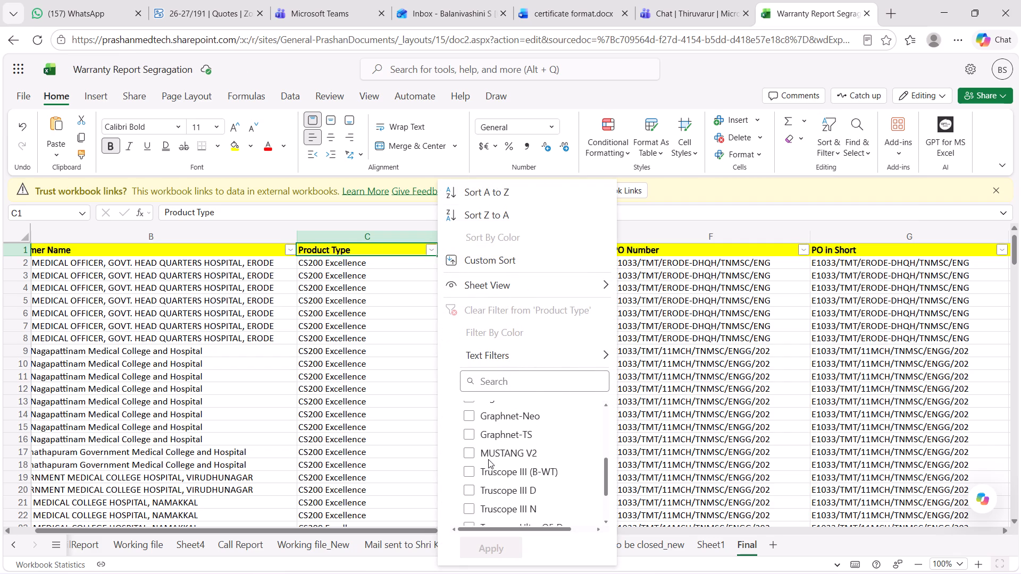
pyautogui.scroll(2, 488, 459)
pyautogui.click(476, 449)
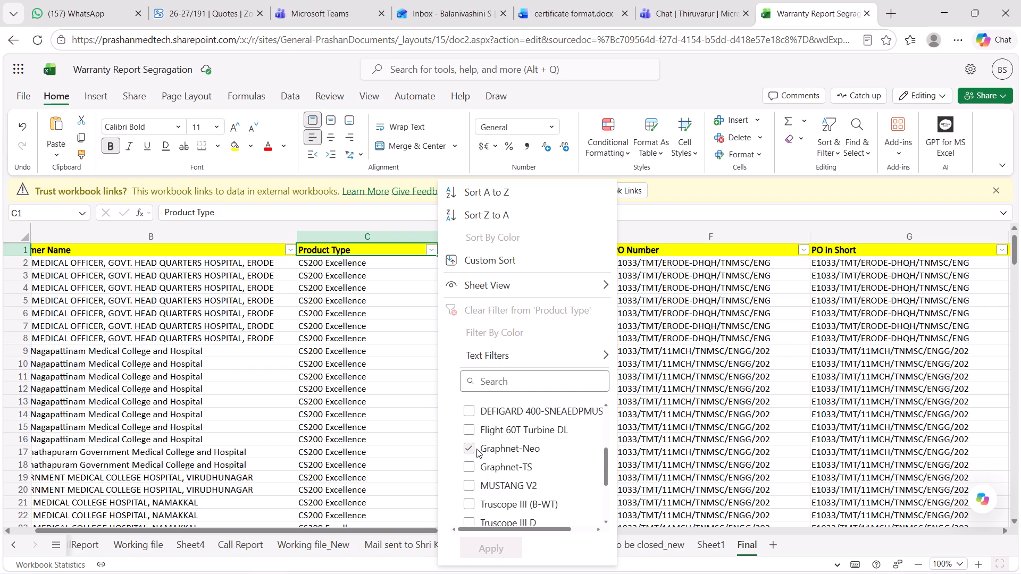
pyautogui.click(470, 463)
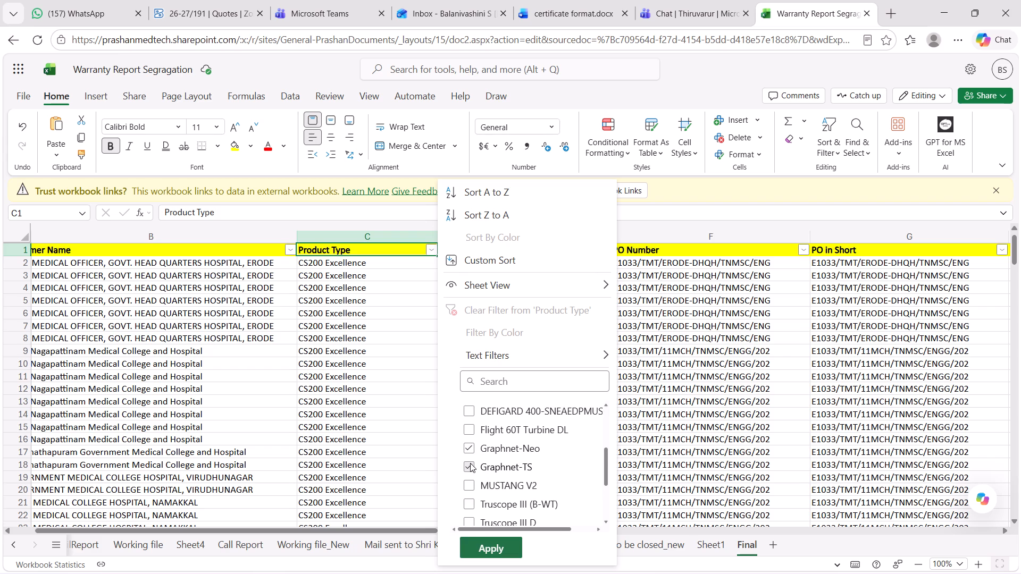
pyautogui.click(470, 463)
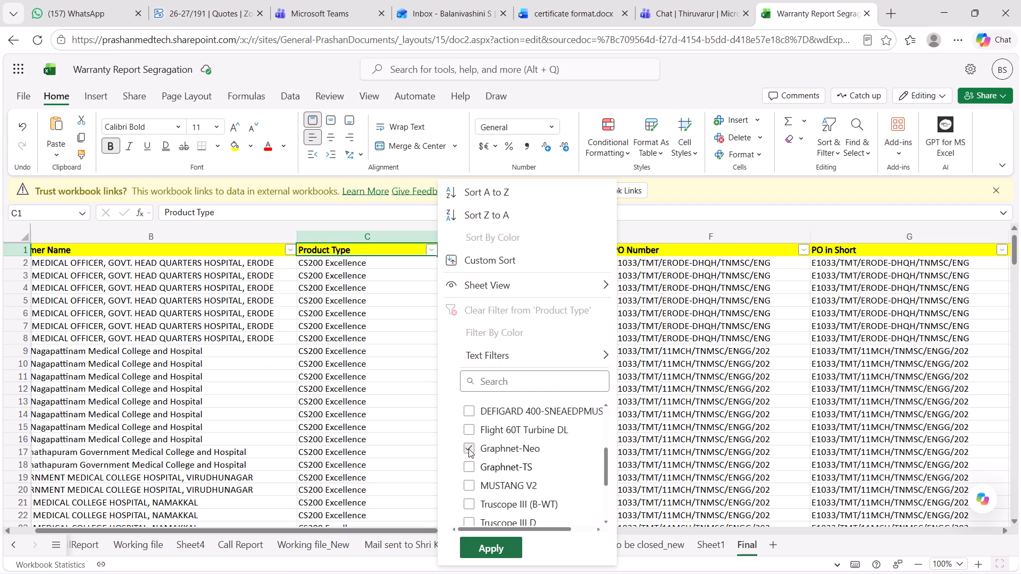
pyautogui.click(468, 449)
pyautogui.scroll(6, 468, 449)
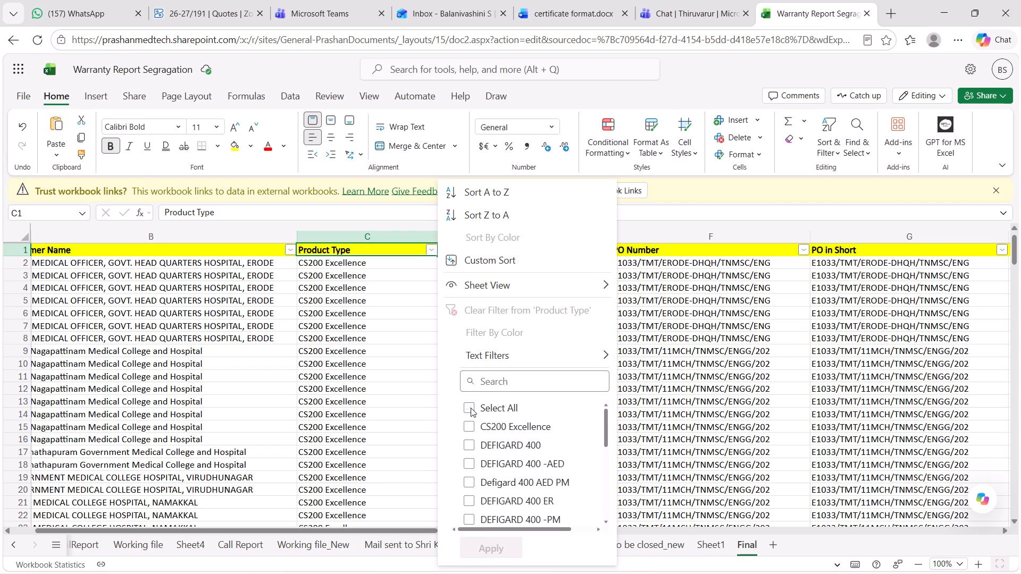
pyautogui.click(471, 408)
# Exclude CS200 Excellence and all the DEFIGARD 400 variants, through DEFIGARD 400-SNEAEDPMUS, from the Product Type filter.
pyautogui.scroll(-3, 506, 488)
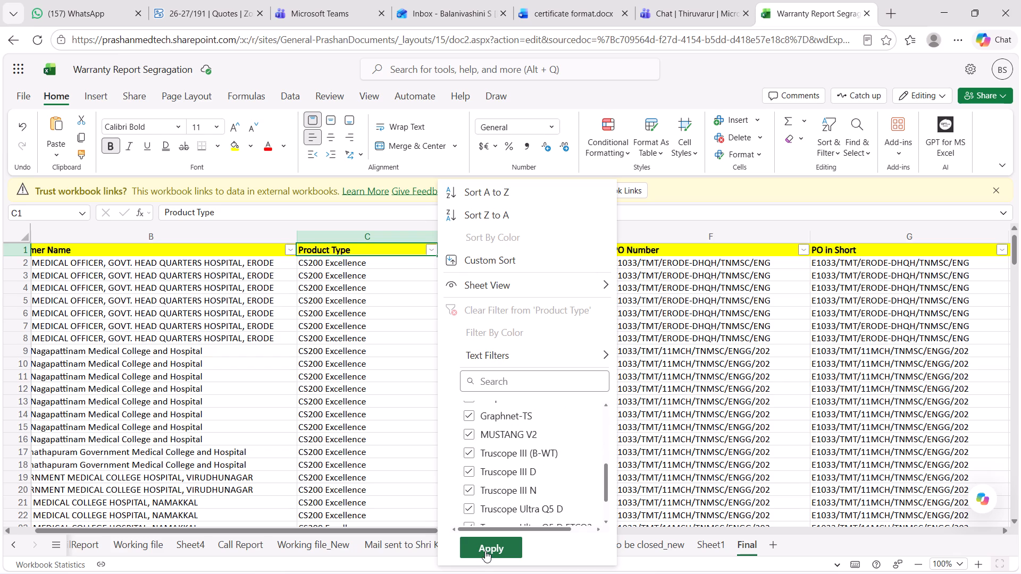
pyautogui.scroll(5, 511, 453)
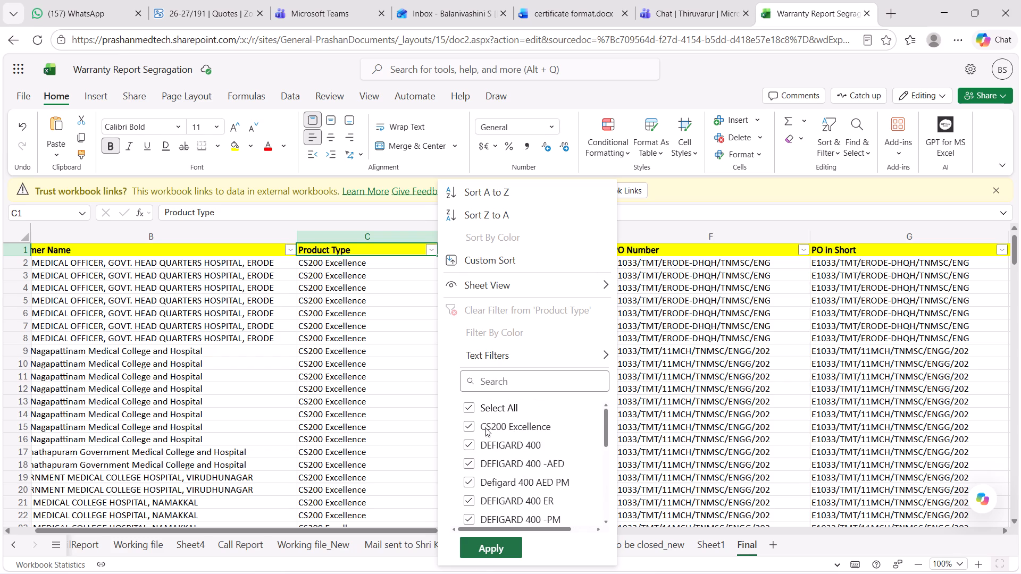
pyautogui.click(473, 423)
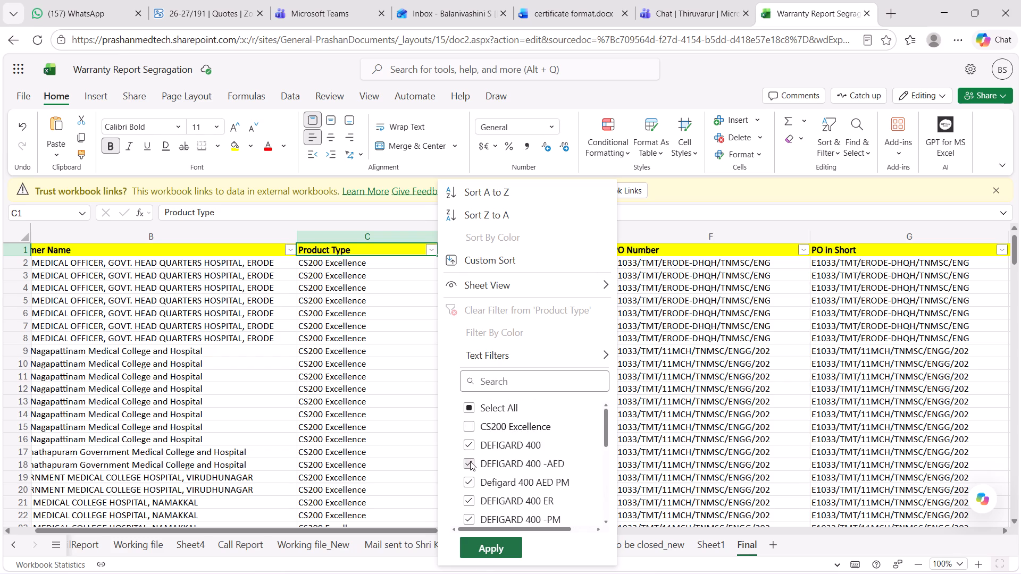
pyautogui.click(464, 446)
pyautogui.click(470, 469)
pyautogui.click(470, 485)
pyautogui.click(468, 499)
pyautogui.click(468, 516)
pyautogui.scroll(-1, 468, 516)
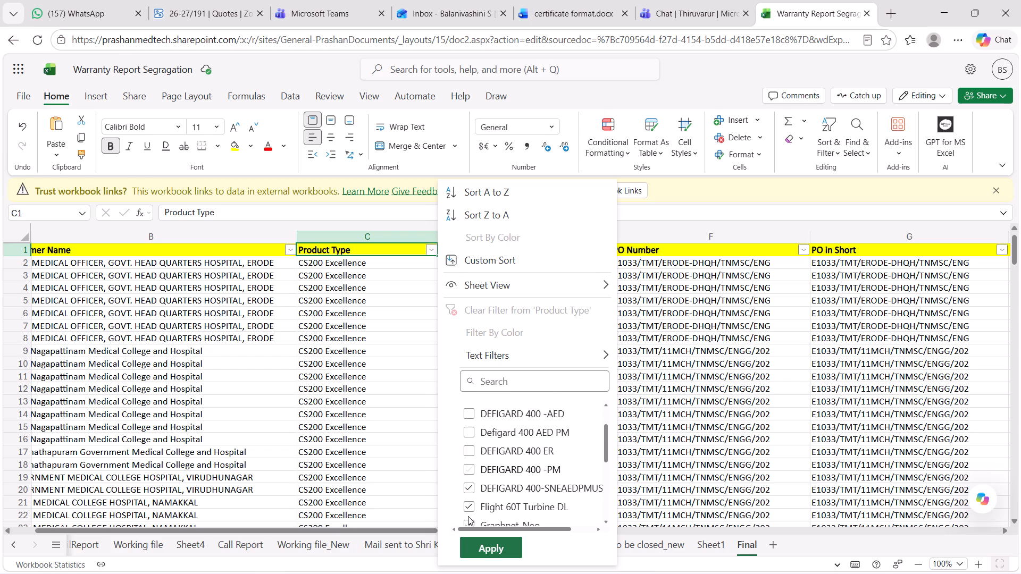
pyautogui.scroll(-1, 468, 516)
pyautogui.click(470, 483)
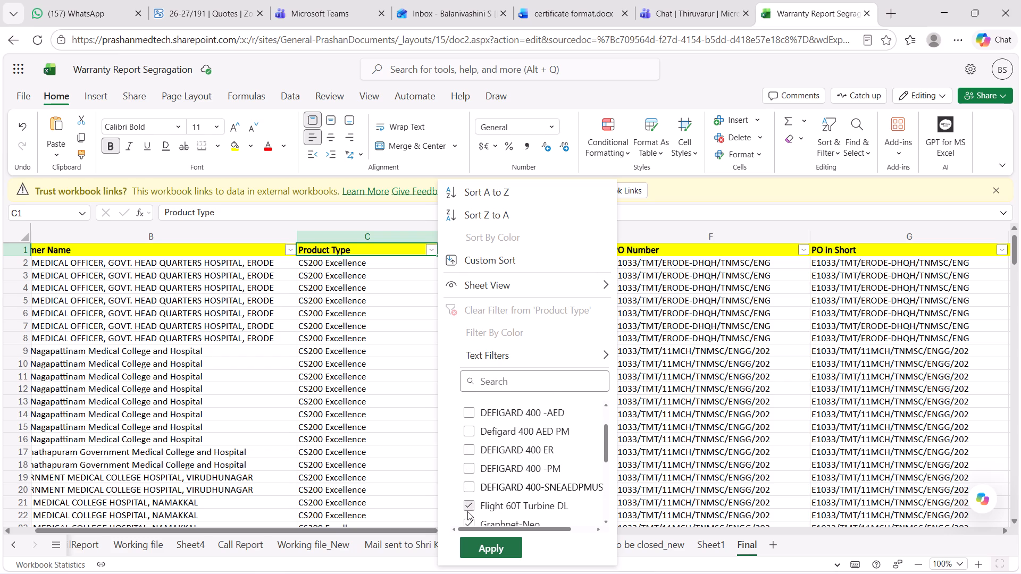
# Exclude MUSTANG V2, Truscope III (B-WT), D and N, and Truscope Ultra Q5 D, Q5 D ETCO2, Q7 D and Q7 M IBP ETCO2 from the filter.
pyautogui.scroll(-2, 472, 505)
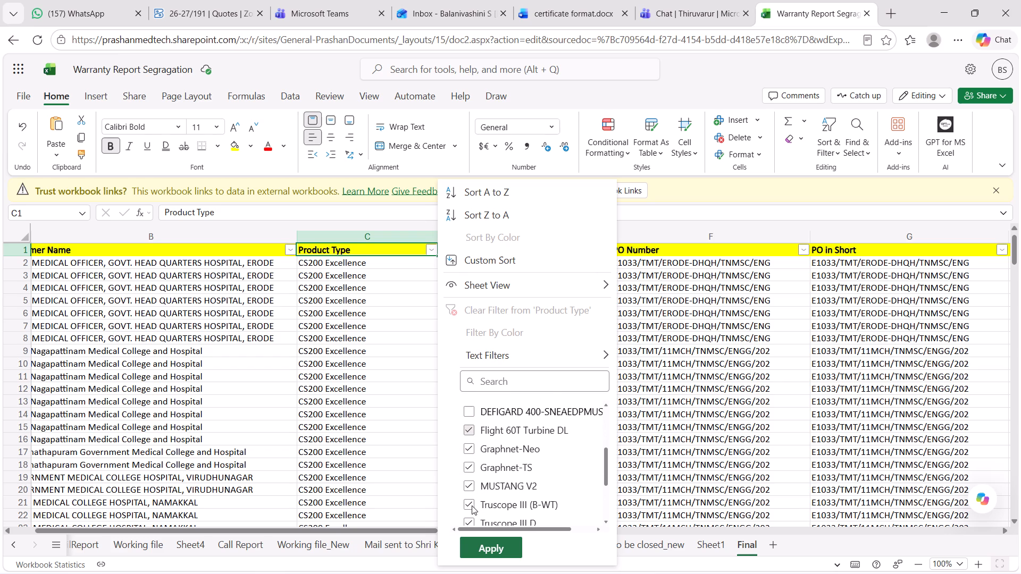
pyautogui.click(471, 484)
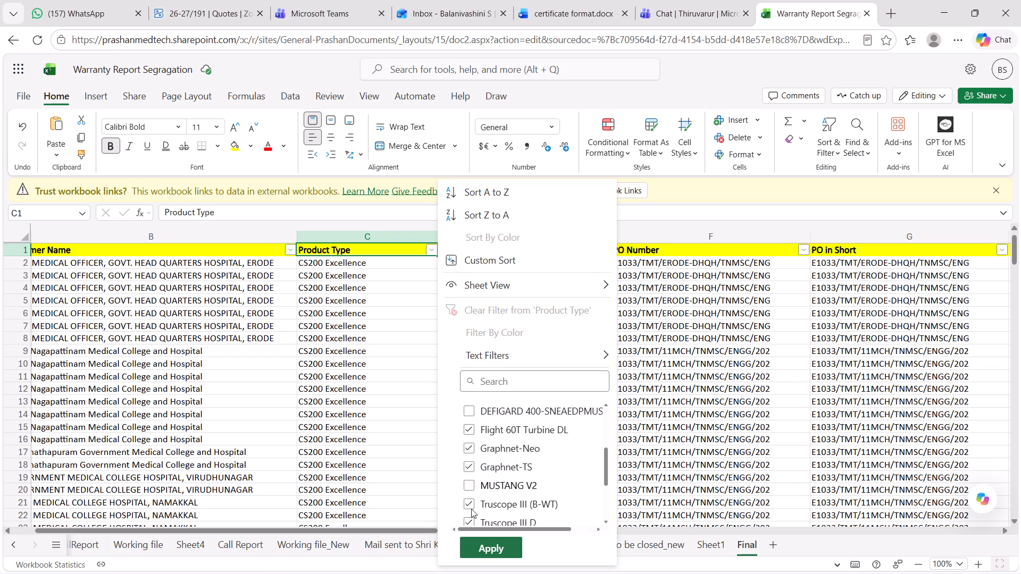
pyautogui.click(471, 503)
pyautogui.scroll(-1, 471, 503)
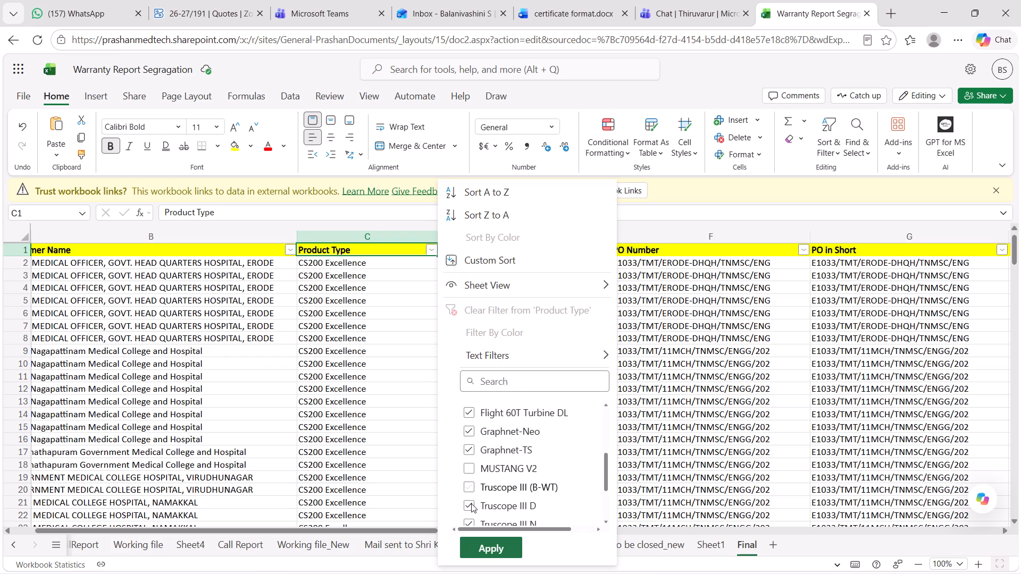
pyautogui.scroll(-1, 471, 503)
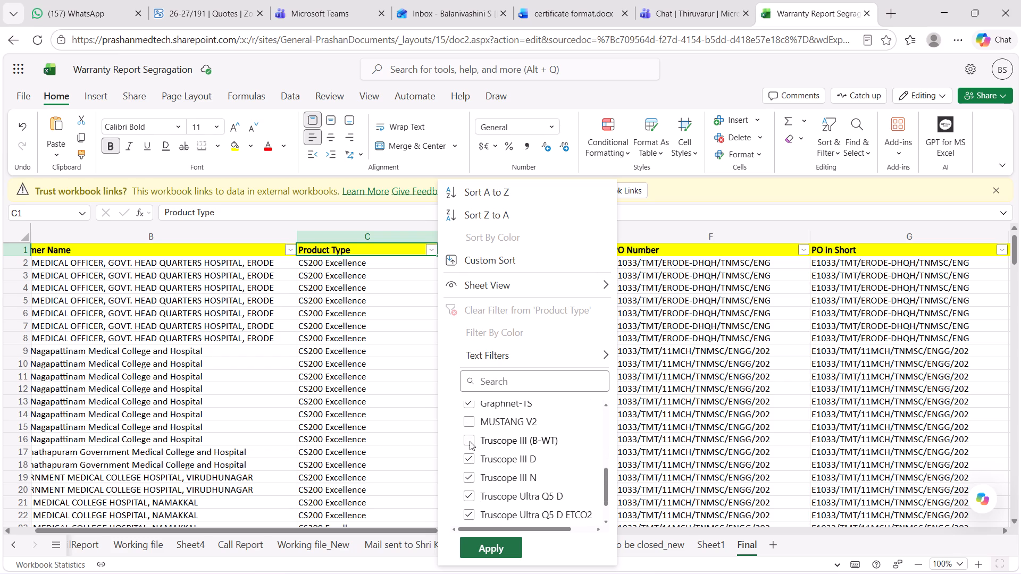
pyautogui.click(468, 457)
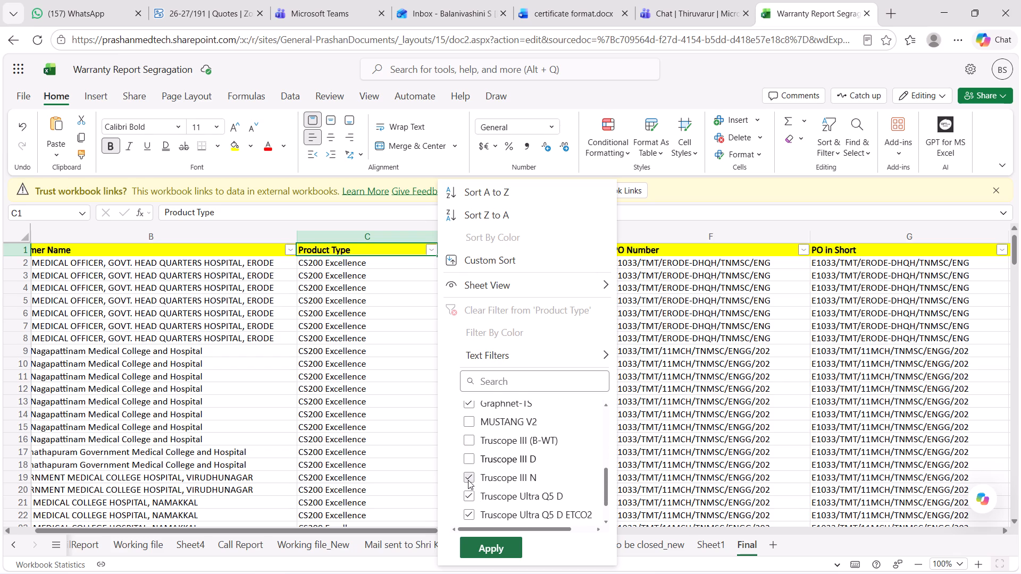
pyautogui.click(468, 480)
pyautogui.click(468, 492)
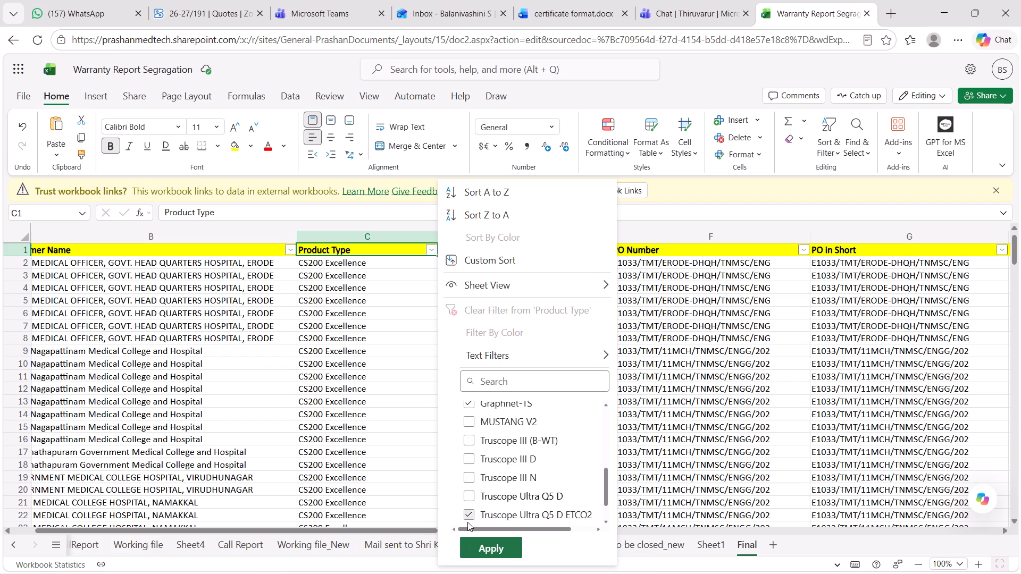
pyautogui.click(471, 513)
pyautogui.scroll(-2, 471, 513)
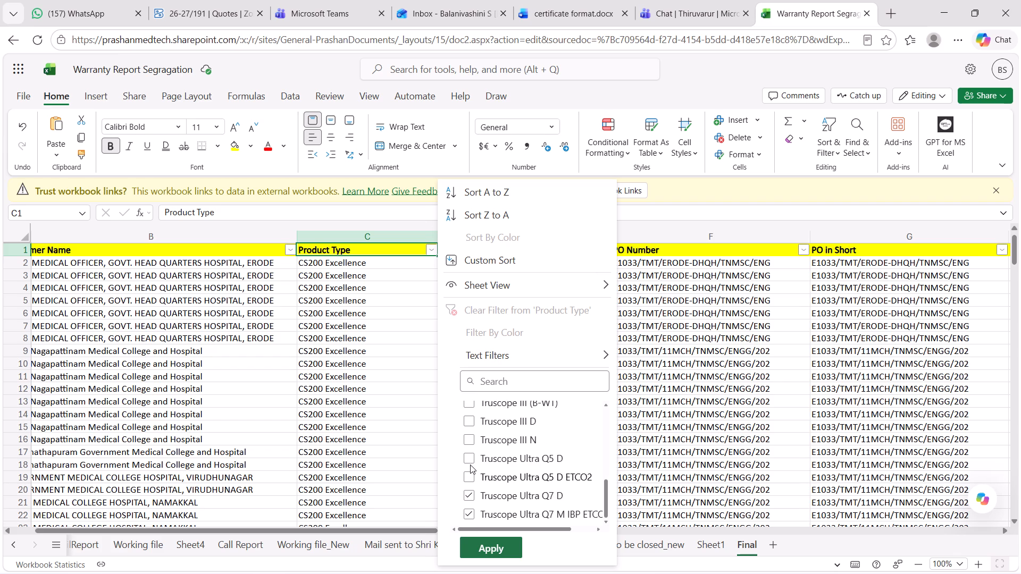
pyautogui.click(469, 493)
pyautogui.click(469, 518)
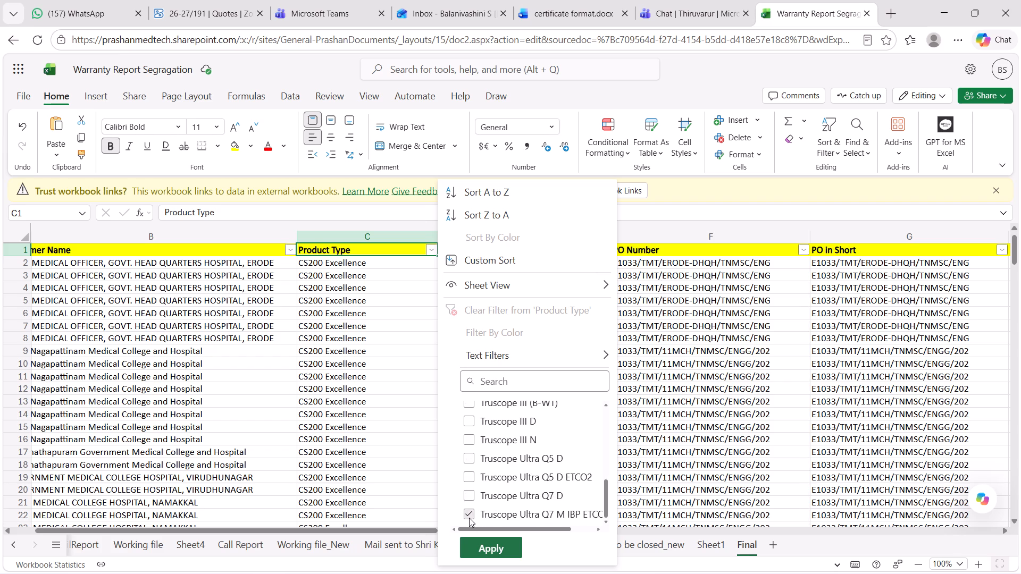
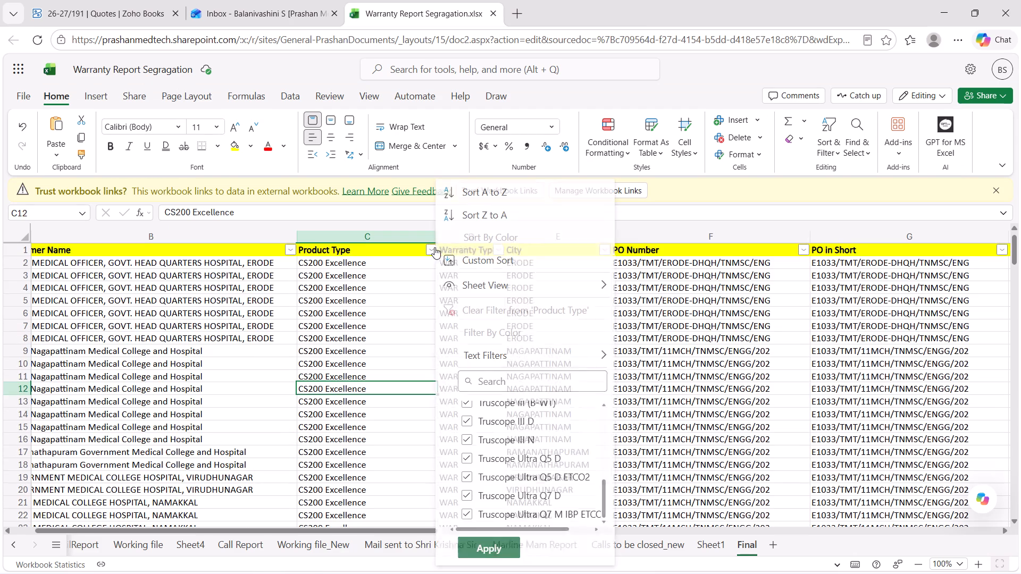
# Deselect all product types at once in the Product Type filter of the Final sheet.
pyautogui.scroll(1, 587, 453)
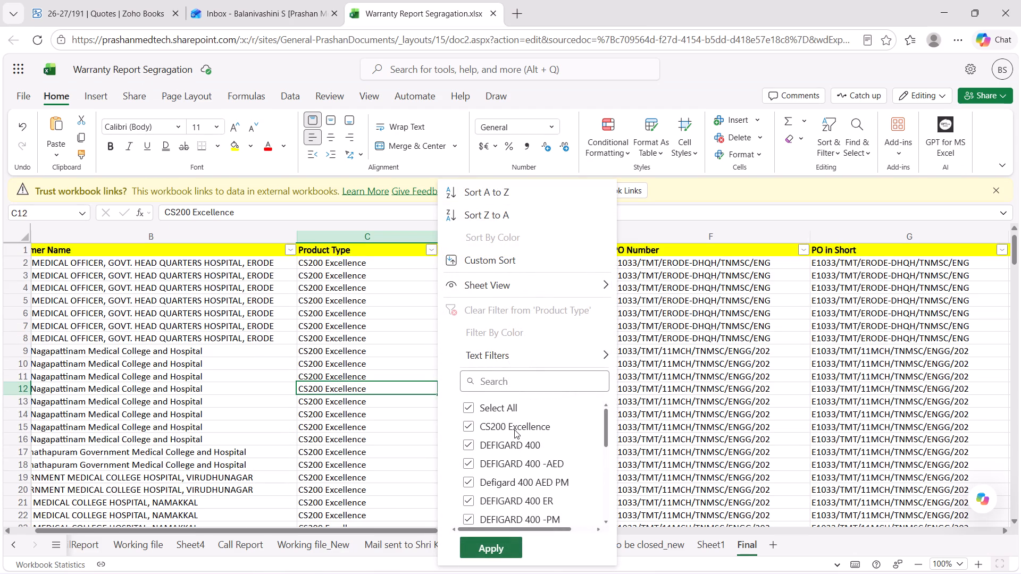
pyautogui.click(470, 408)
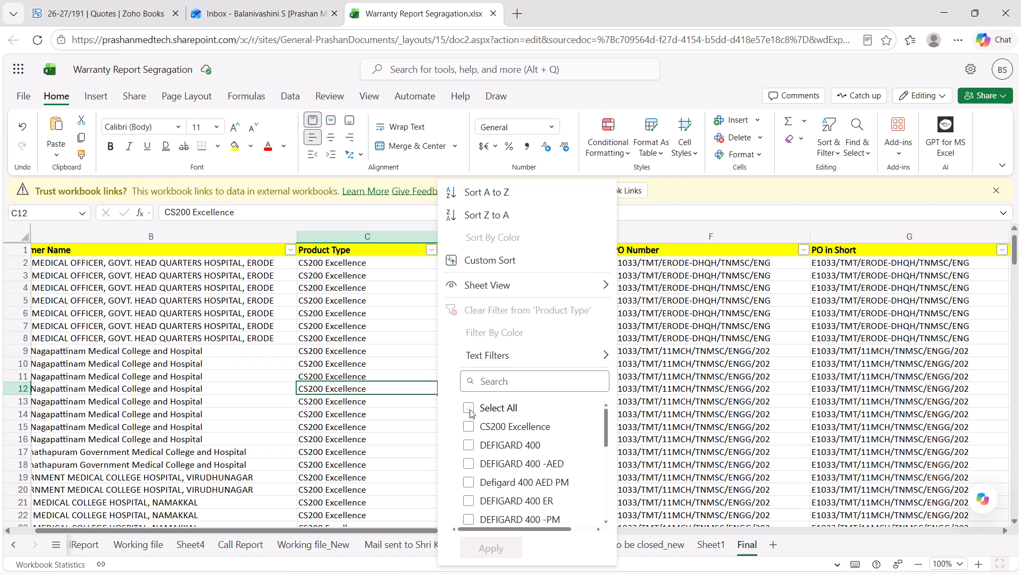
# Filter the Product Type column to only Flight 60T Turbine DL, Graphnet-Neo and Graphnet-TS.
pyautogui.click(470, 409)
pyautogui.click(470, 409)
pyautogui.scroll(-1, 473, 451)
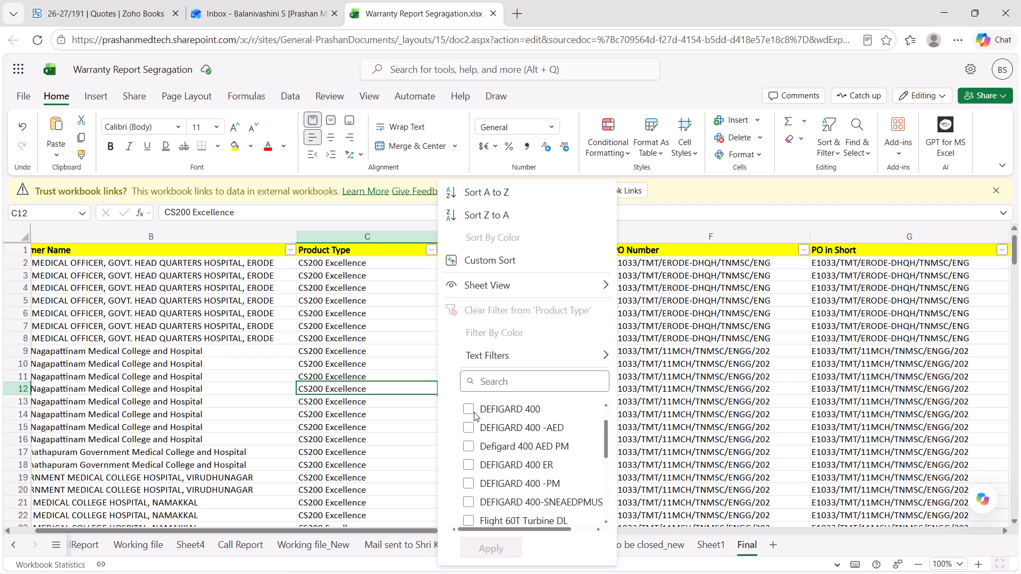
pyautogui.scroll(5, 495, 452)
pyautogui.scroll(-4, 495, 452)
pyautogui.scroll(1, 495, 452)
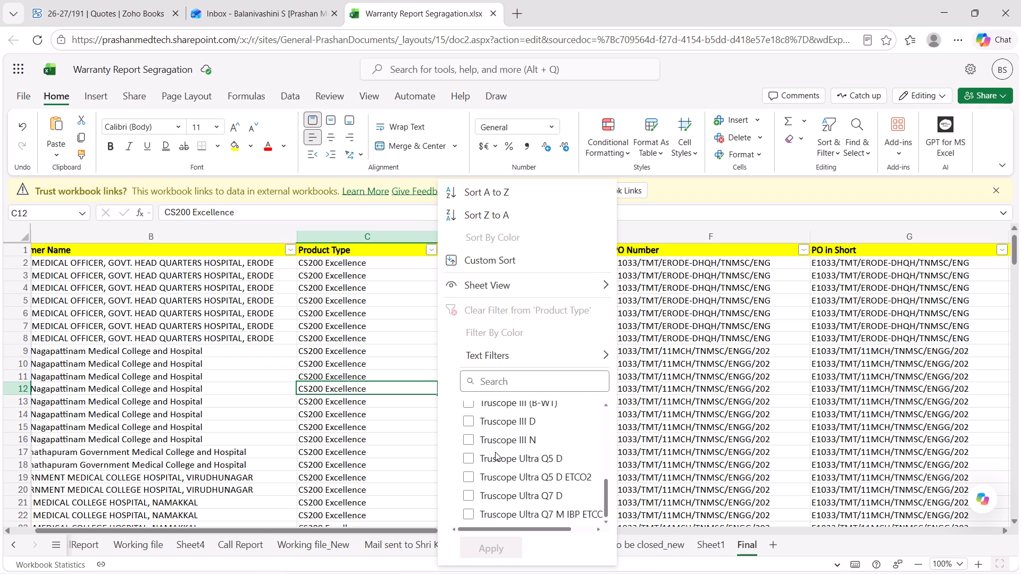
pyautogui.scroll(1, 495, 452)
pyautogui.click(487, 426)
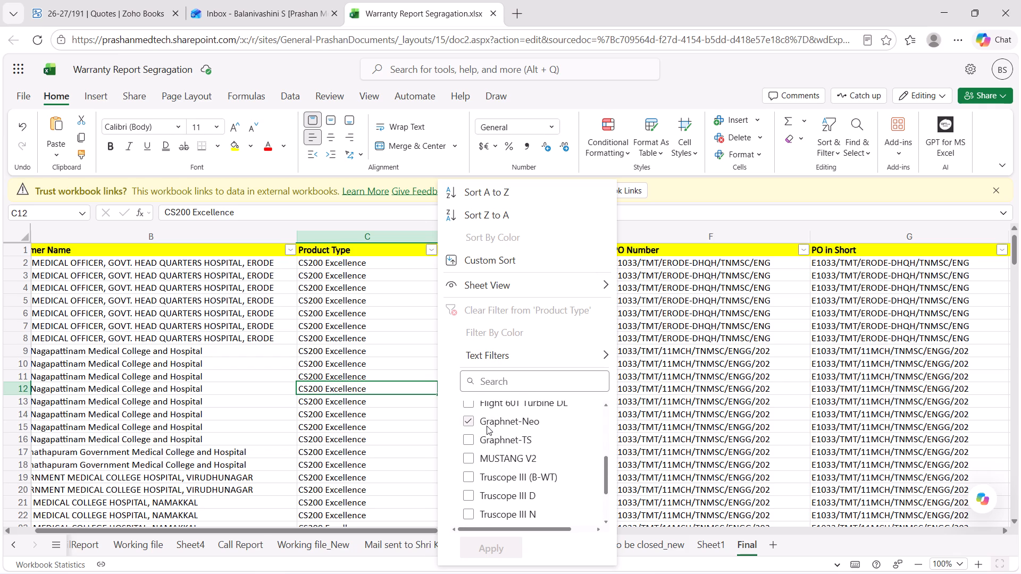
pyautogui.click(491, 440)
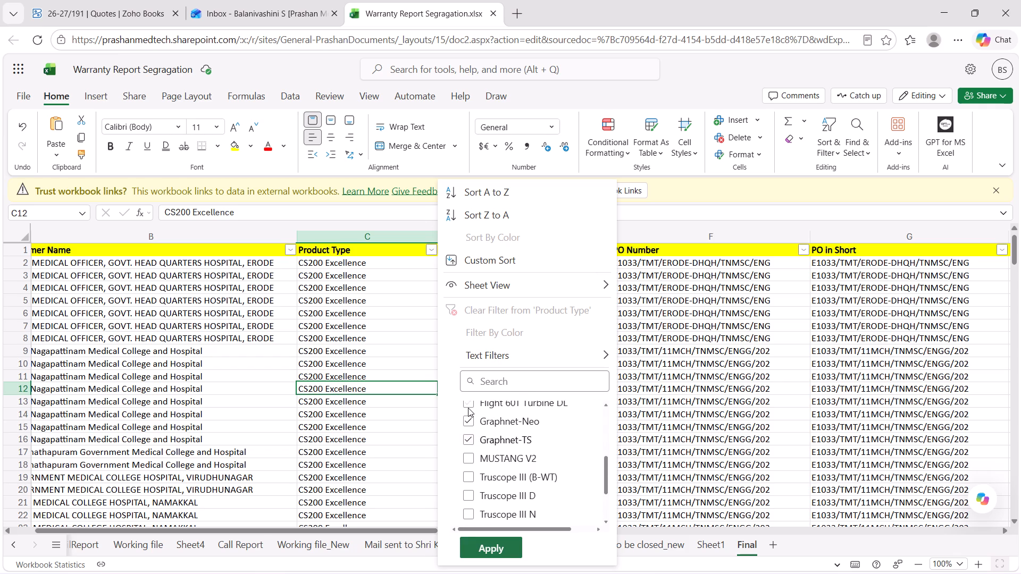
pyautogui.click(469, 403)
pyautogui.press('Return')
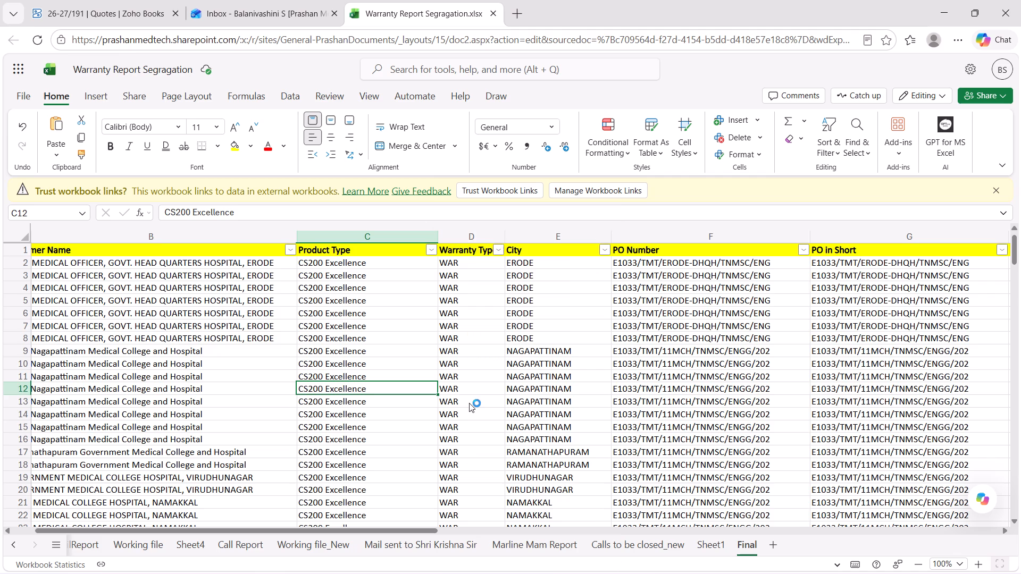
# Examine the warranty dates, PM intervals, report numbers and billing status of the filtered rows.
pyautogui.hscroll(-4, 606, 397)
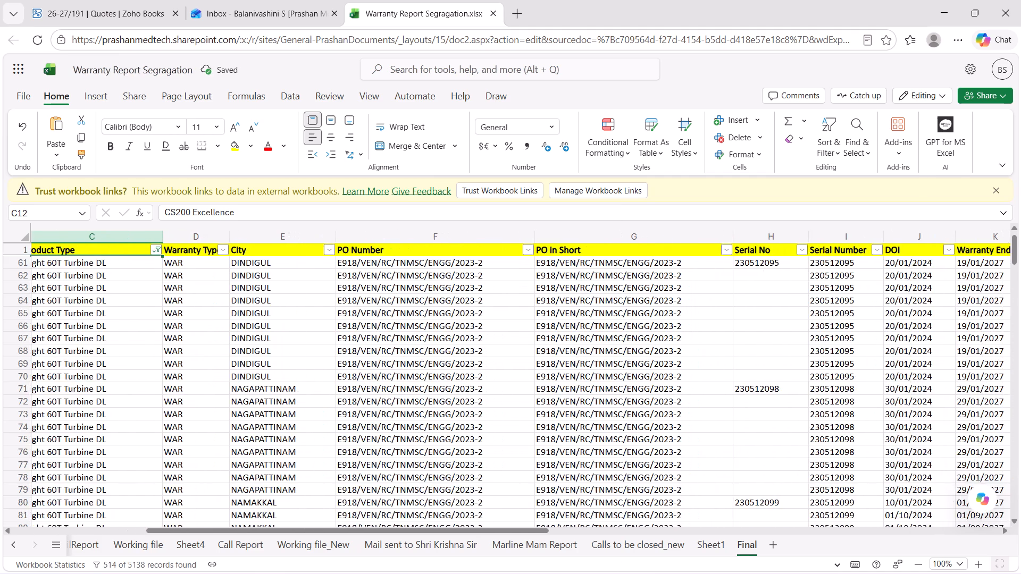
pyautogui.hscroll(-8, 606, 397)
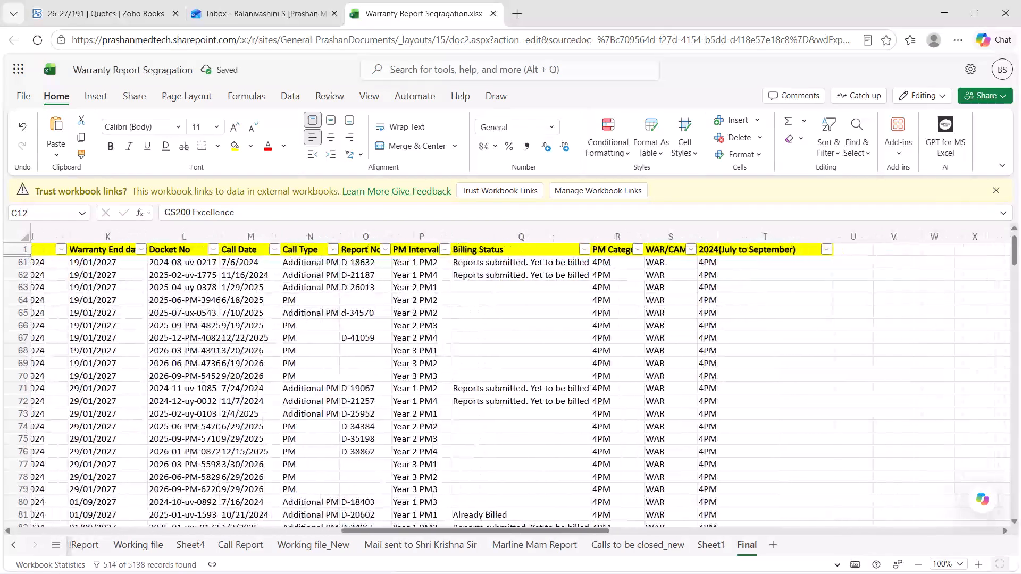
pyautogui.hscroll(-1, 596, 403)
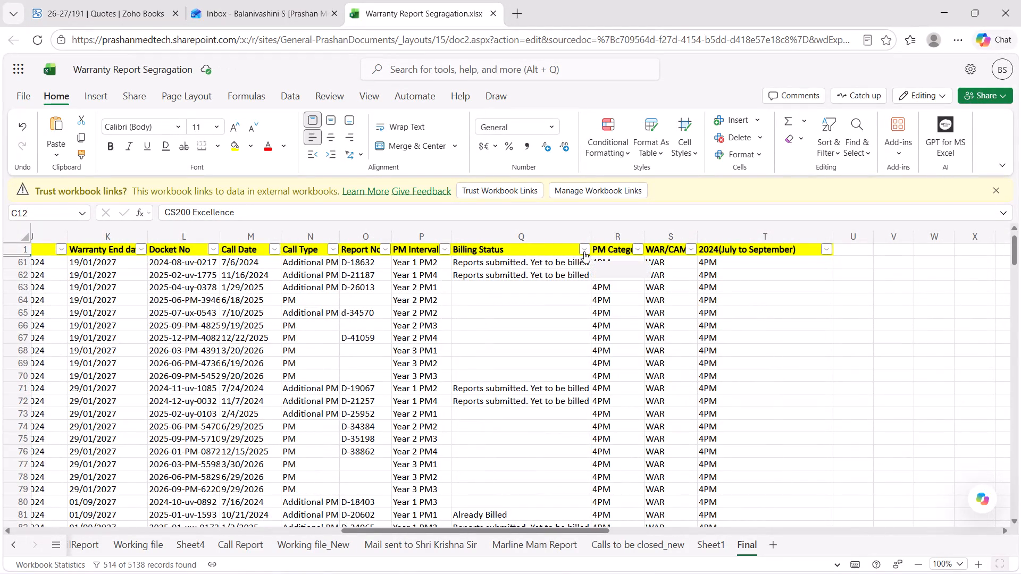
pyautogui.hscroll(1, 430, 273)
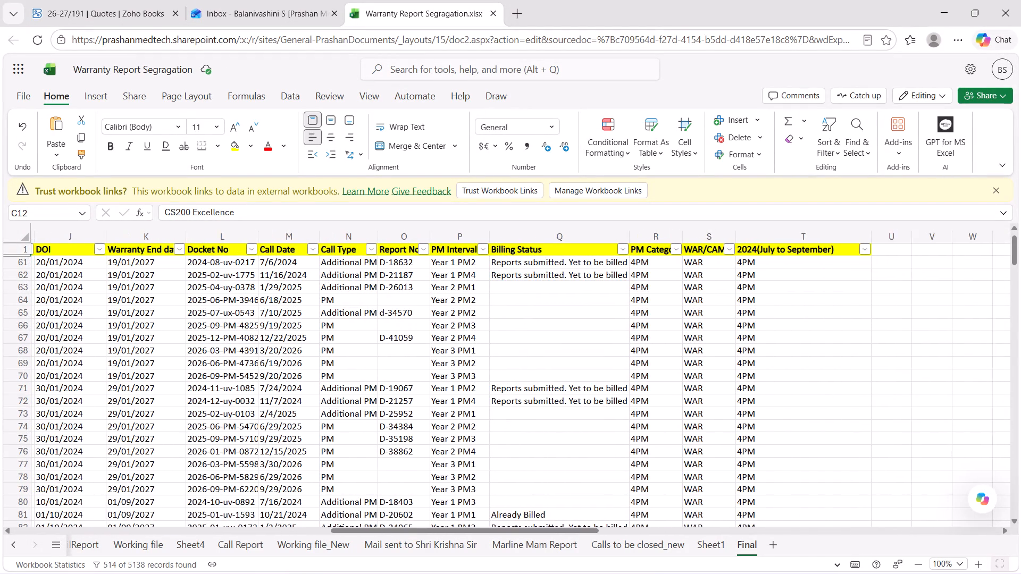
pyautogui.hscroll(2, 430, 273)
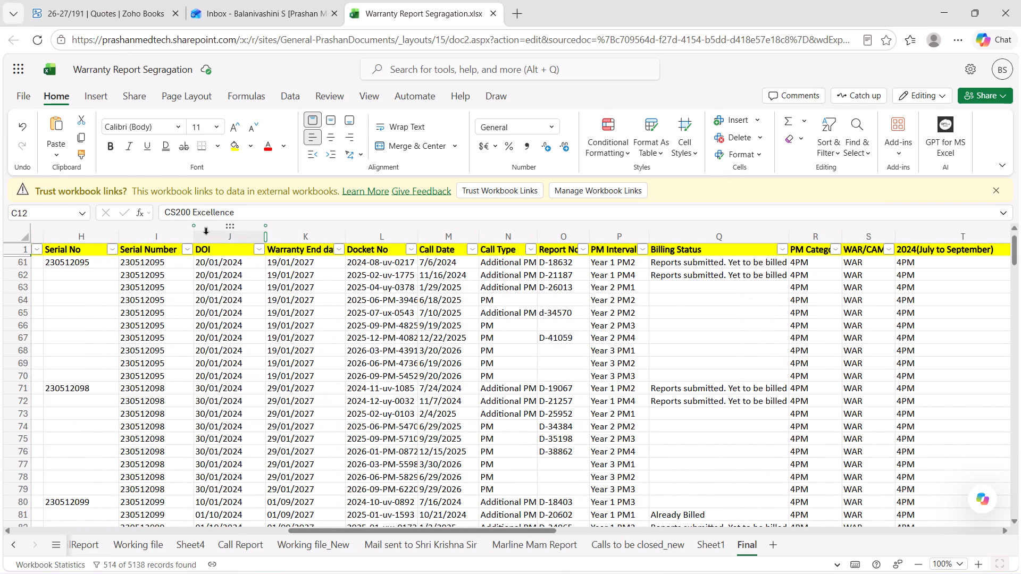
pyautogui.click(206, 234)
pyautogui.click(345, 317)
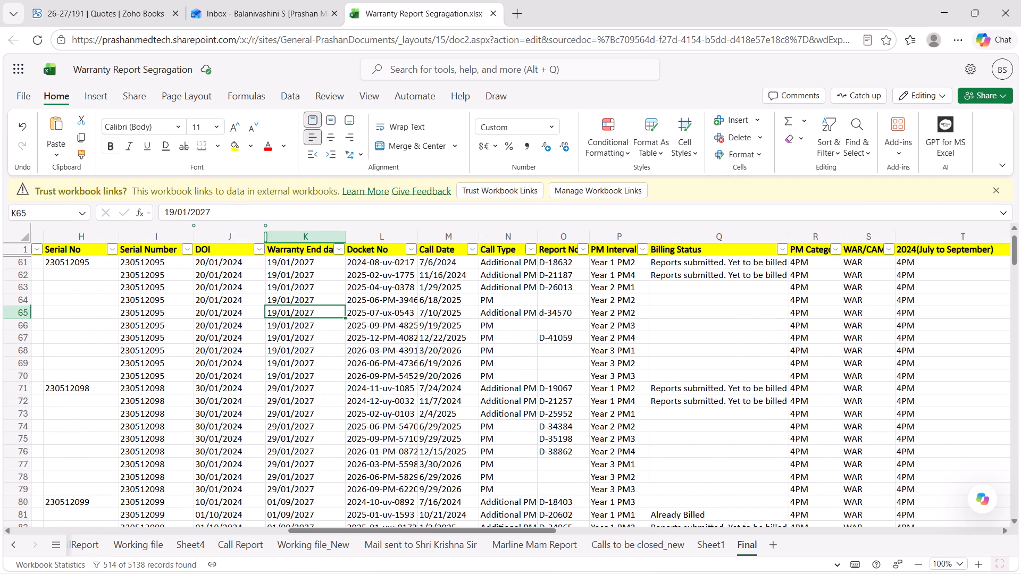
pyautogui.click(599, 264)
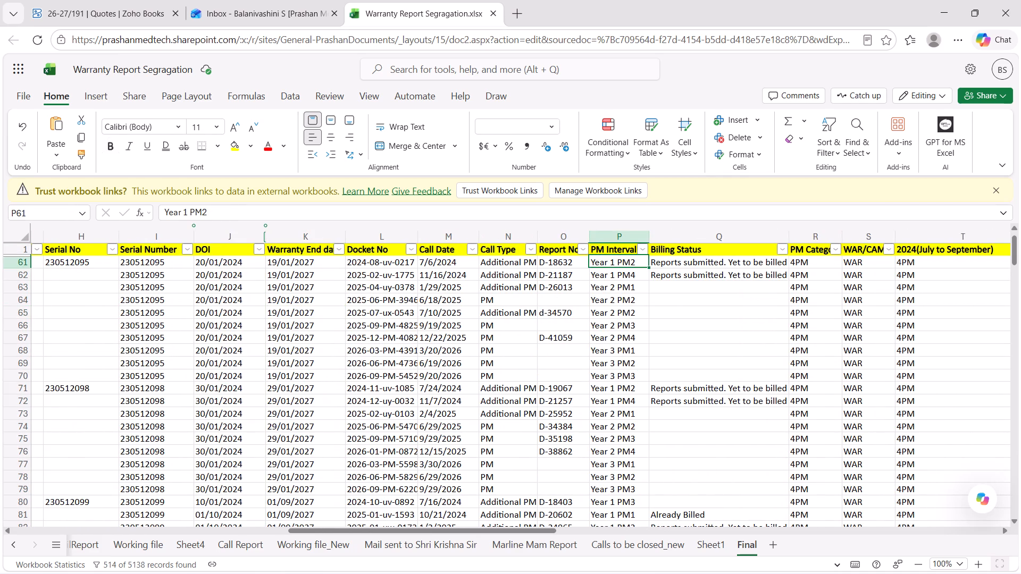
pyautogui.click(610, 277)
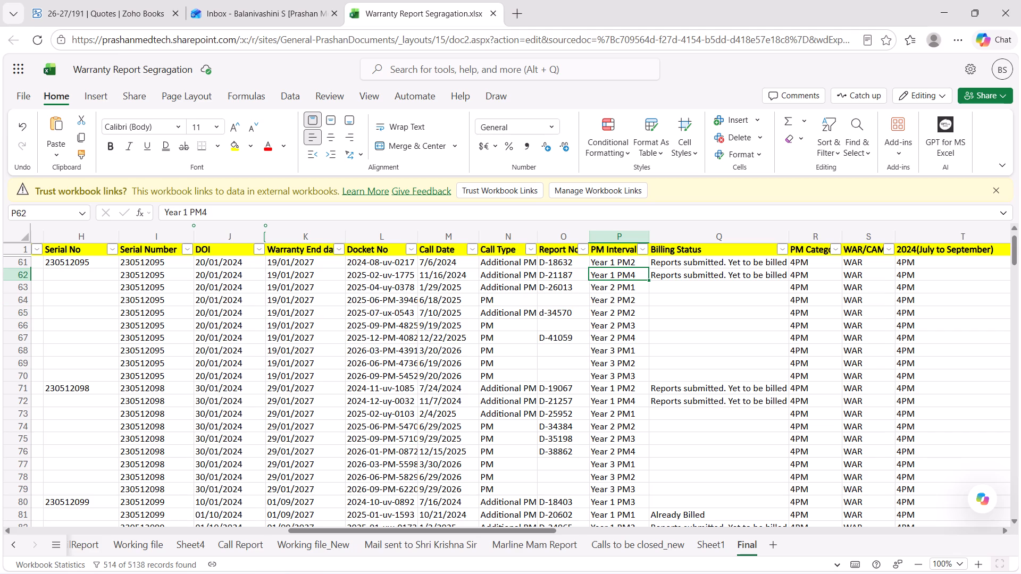
pyautogui.click(621, 286)
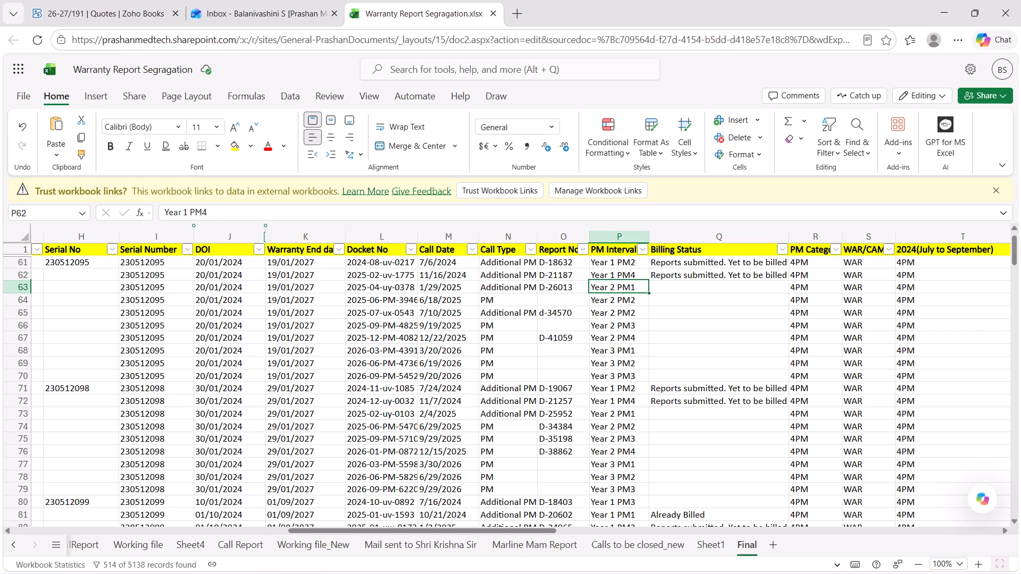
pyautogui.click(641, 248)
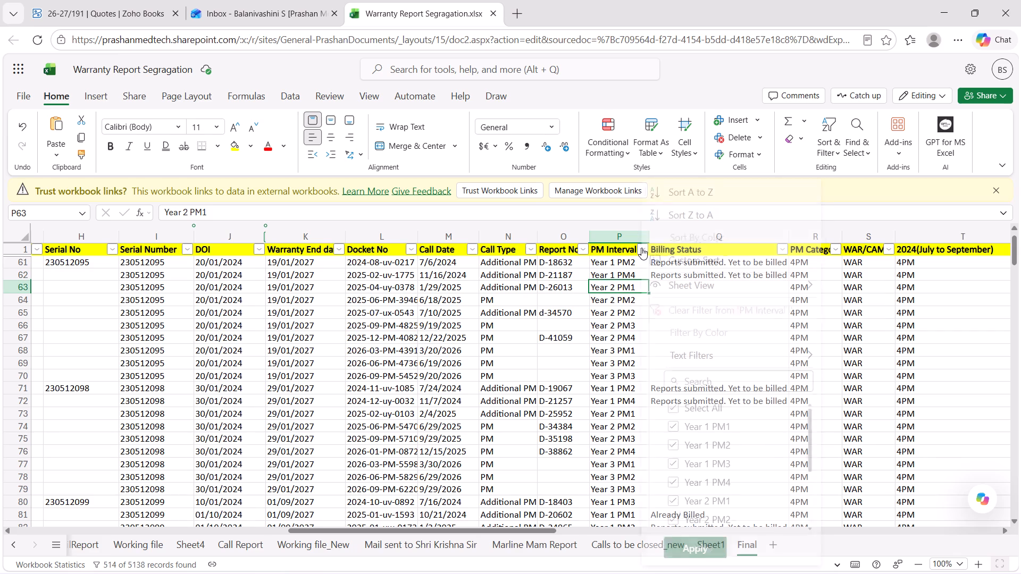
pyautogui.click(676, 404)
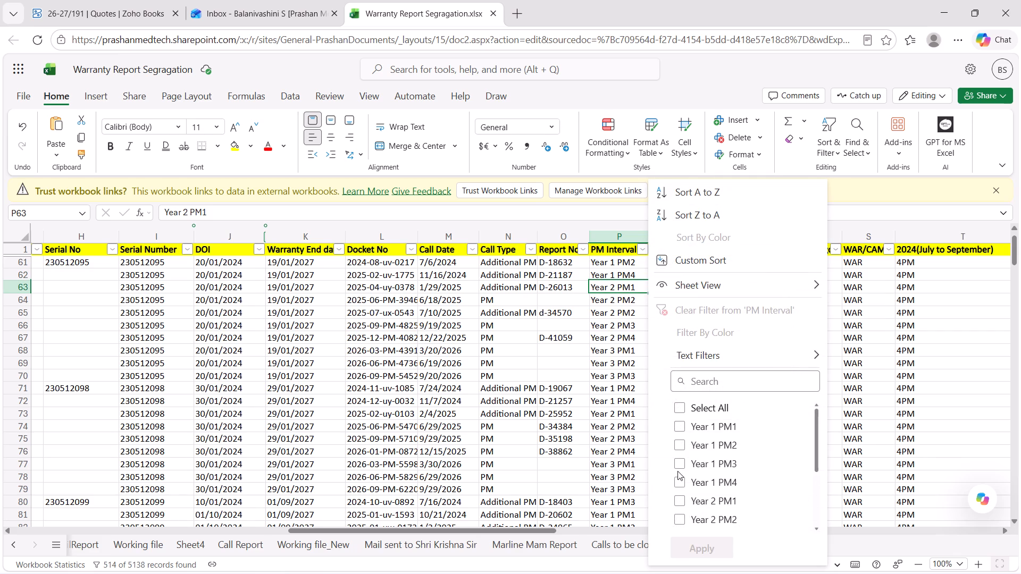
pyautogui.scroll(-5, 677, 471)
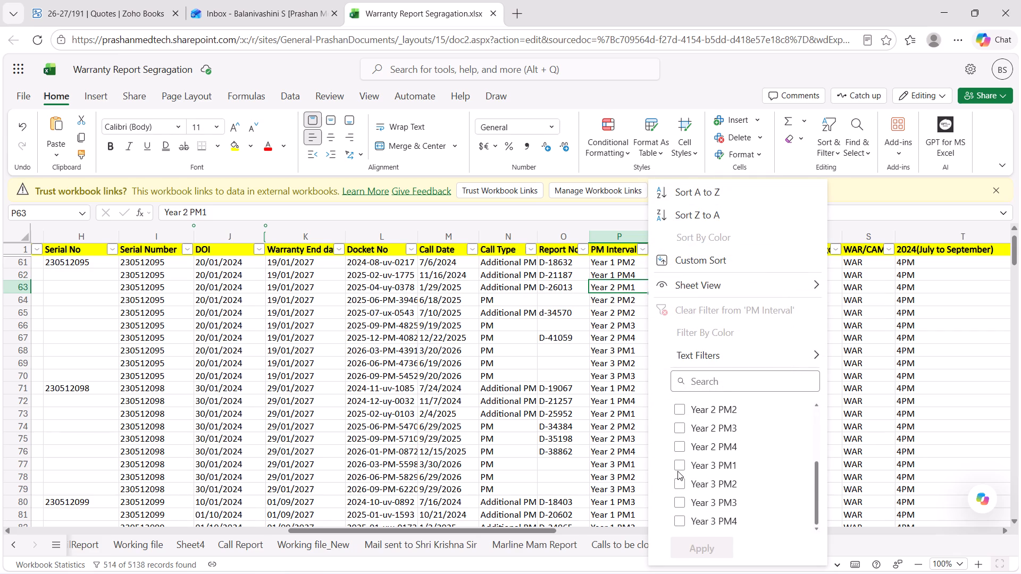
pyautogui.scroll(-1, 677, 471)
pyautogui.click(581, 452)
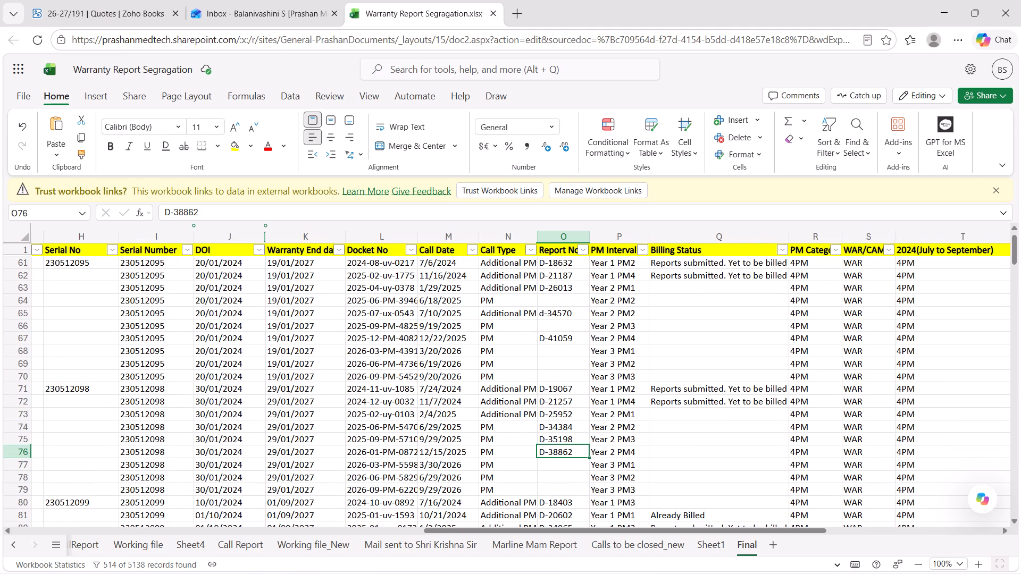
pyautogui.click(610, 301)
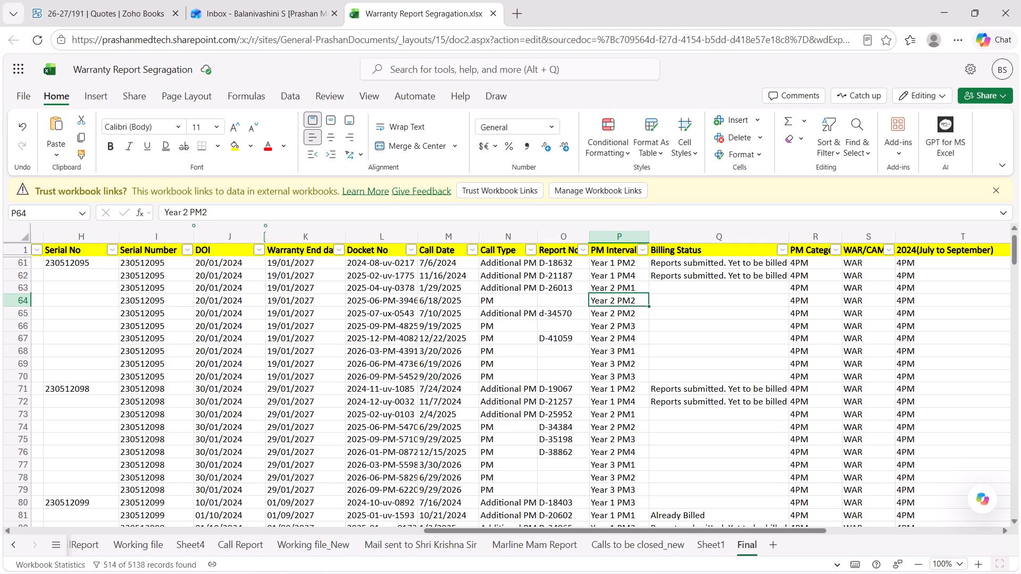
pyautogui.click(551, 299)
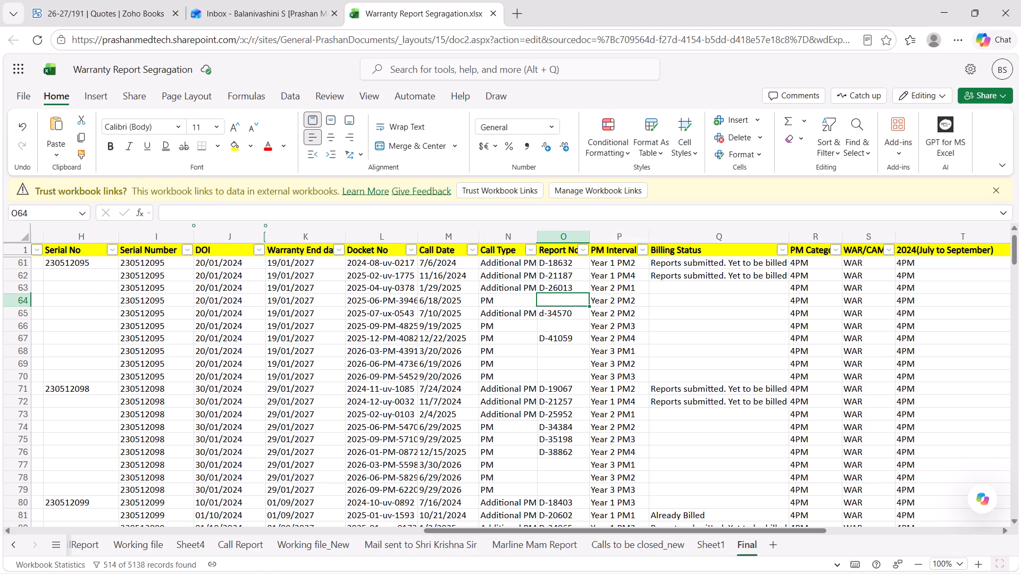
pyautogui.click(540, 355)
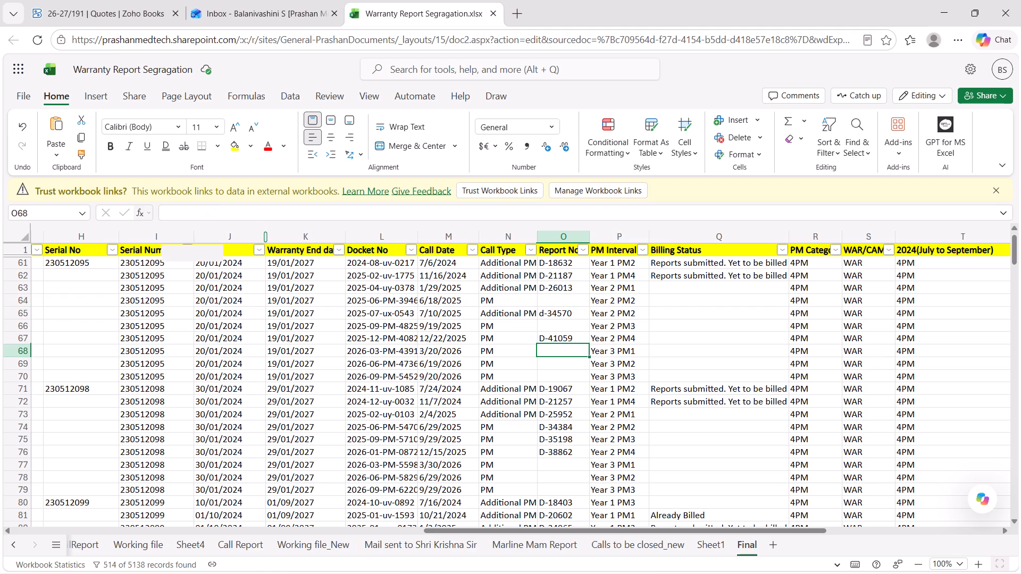
# Download a copy of the Warranty Report Segragation workbook to the computer.
pyautogui.click(26, 100)
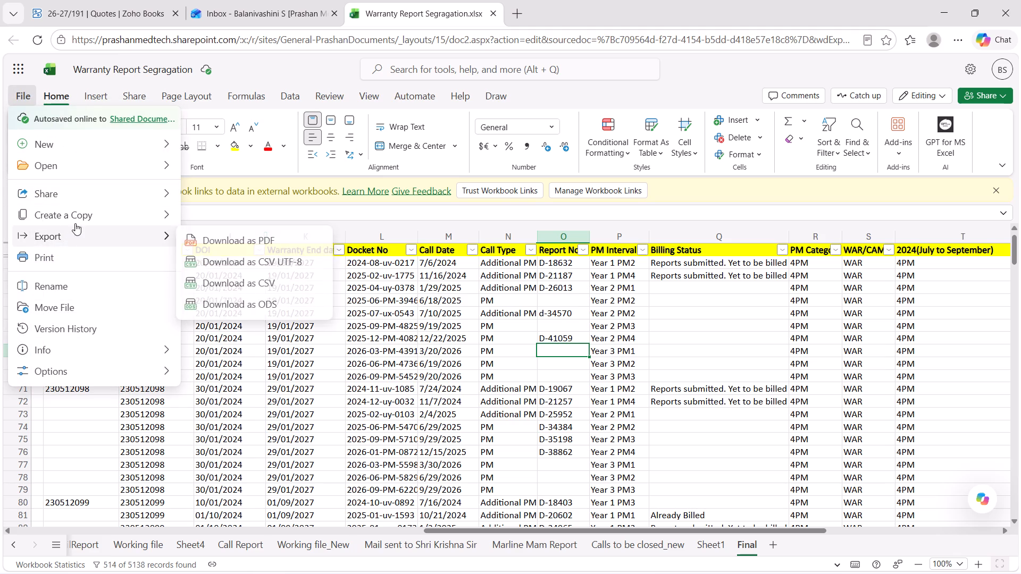
pyautogui.click(211, 240)
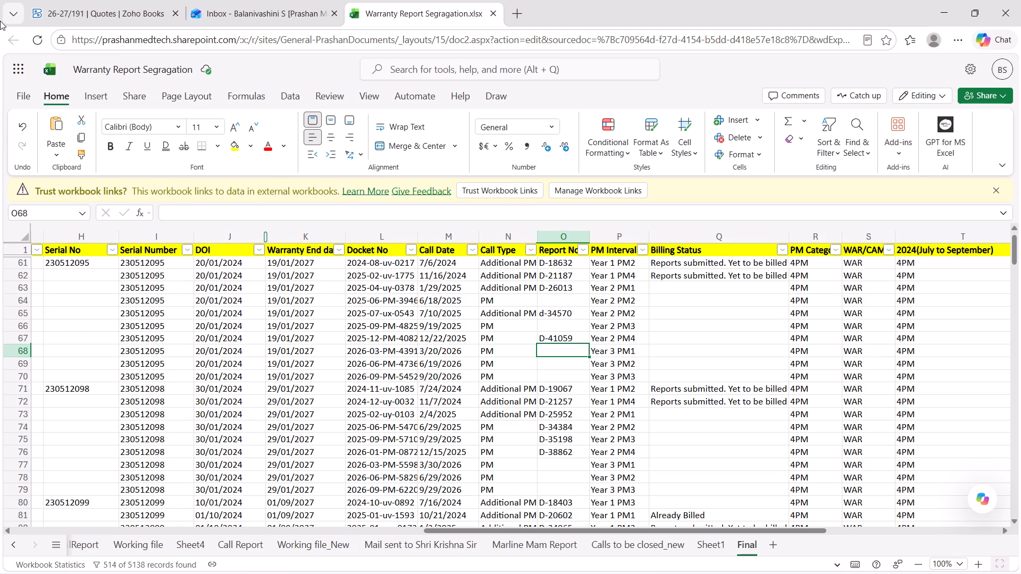
pyautogui.click(29, 96)
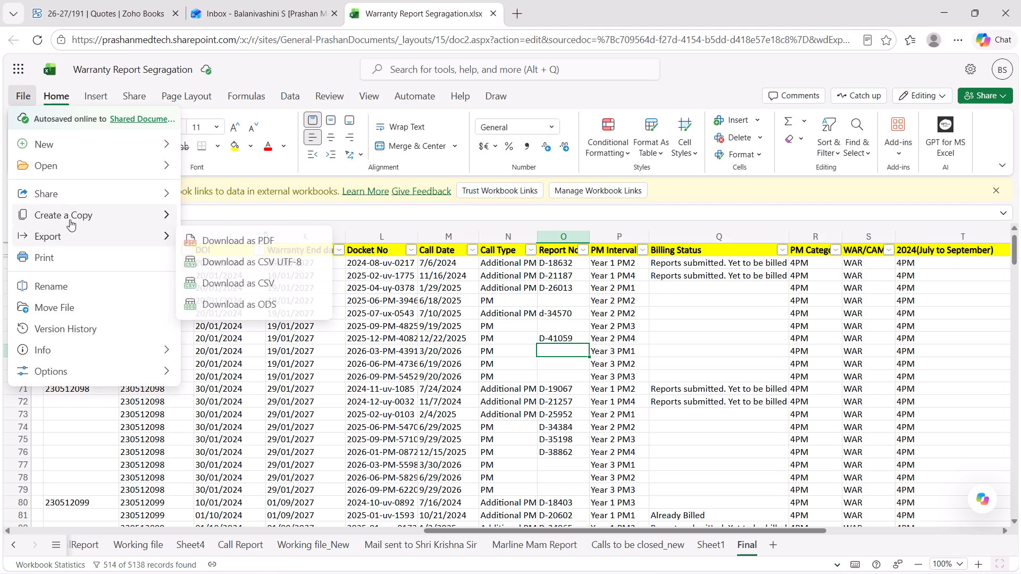
pyautogui.click(221, 248)
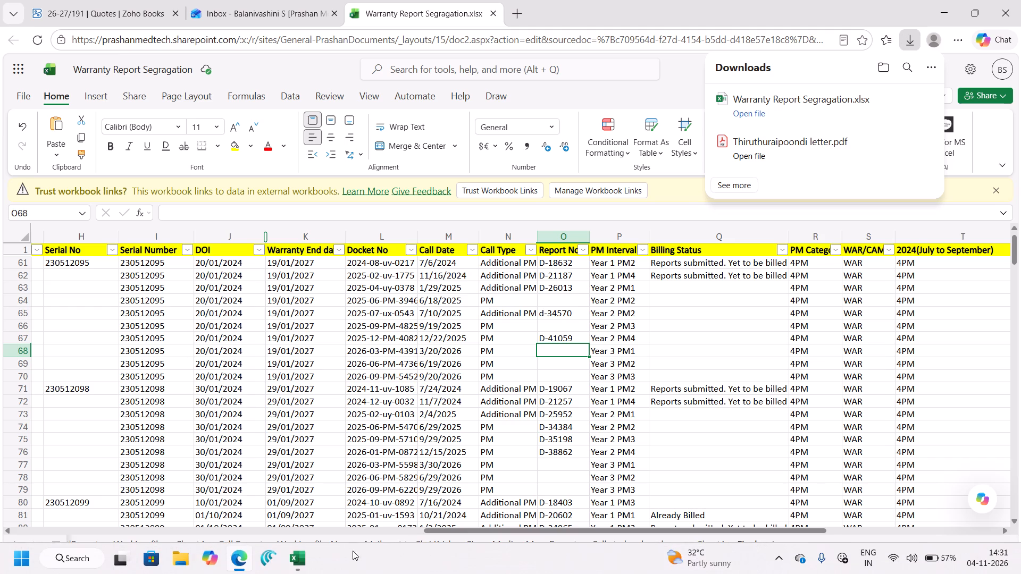
# Switch to the REALLOCATED CALL DETAILS file in desktop Excel and save it.
pyautogui.click(302, 559)
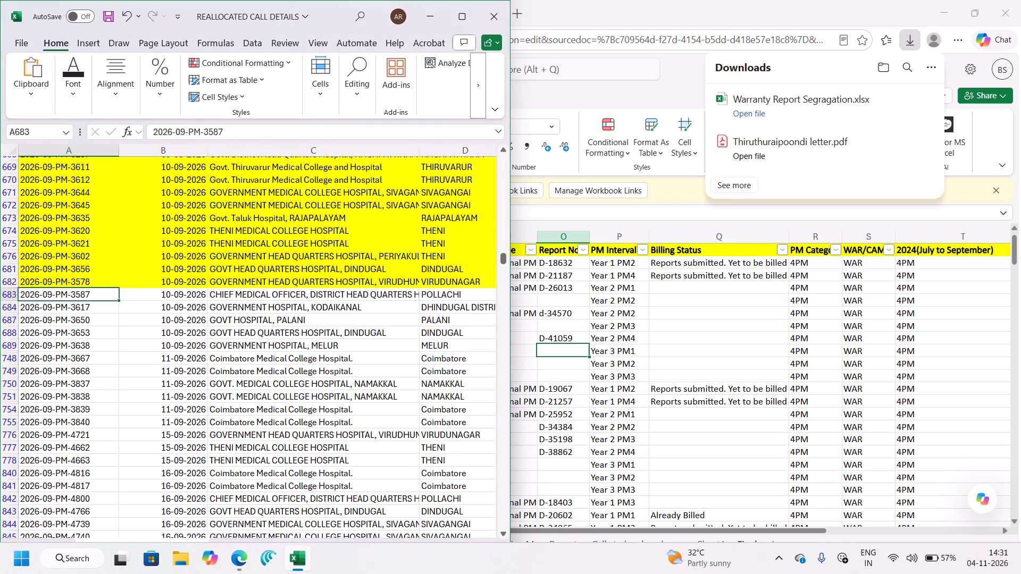
pyautogui.click(264, 319)
pyautogui.hotkey('ctrl', 's')
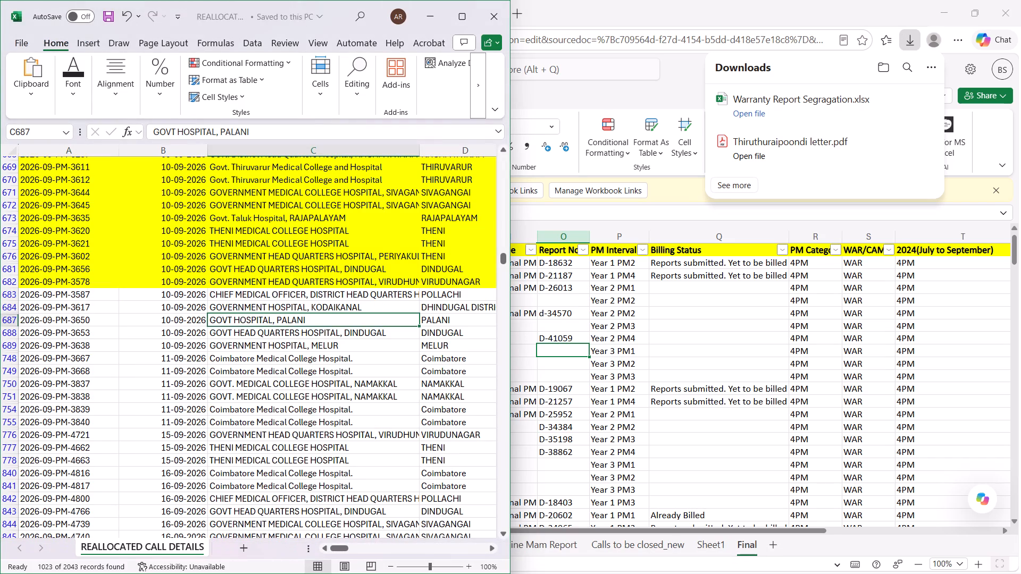
pyautogui.hotkey('ctrl', 's')
pyautogui.hotkey('ctrl', 's')
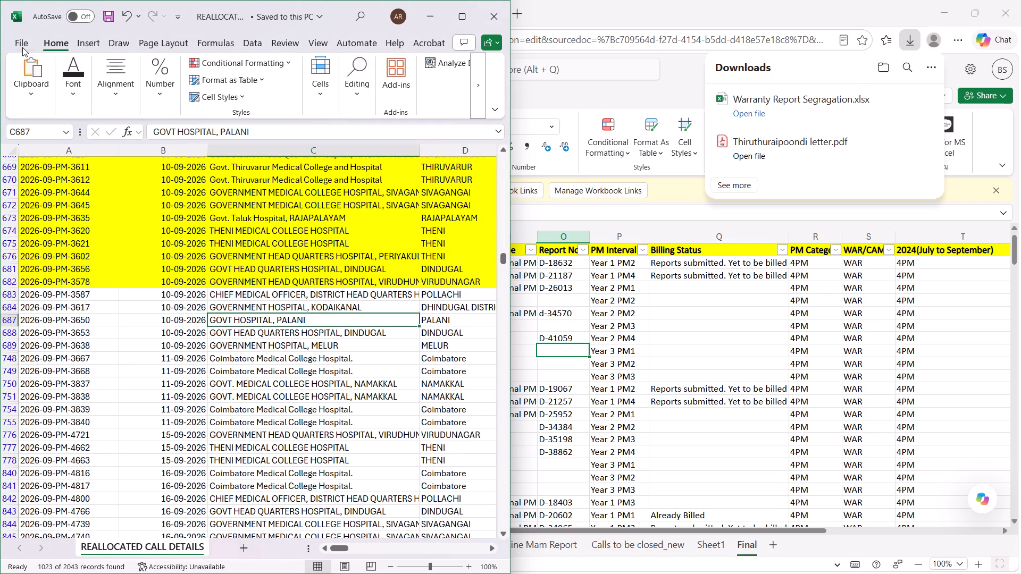
# Save the REALLOCATED CALL DETAILS file as a new Excel Workbook named "call details" in the Downloads folder.
pyautogui.click(26, 44)
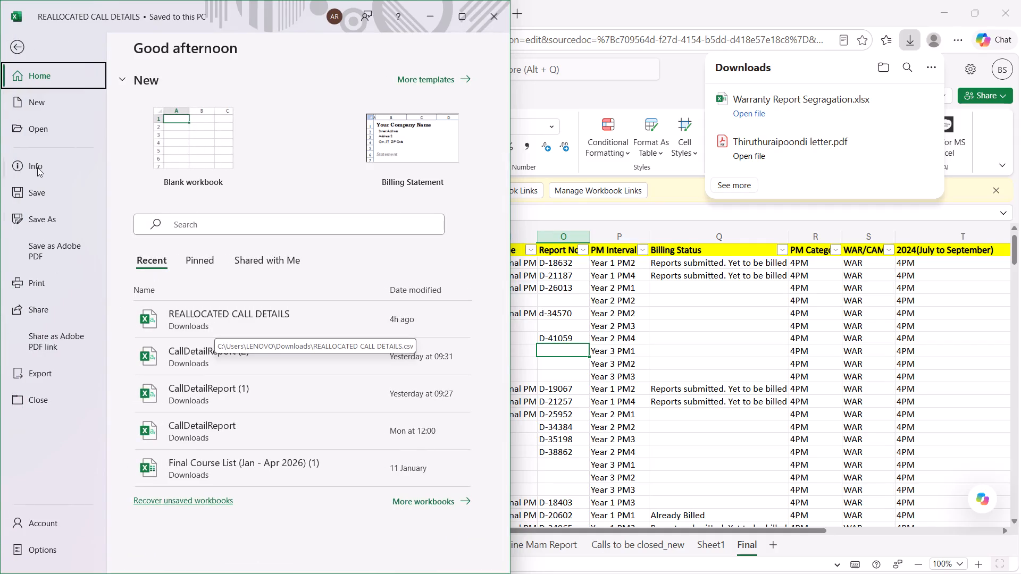
pyautogui.click(40, 217)
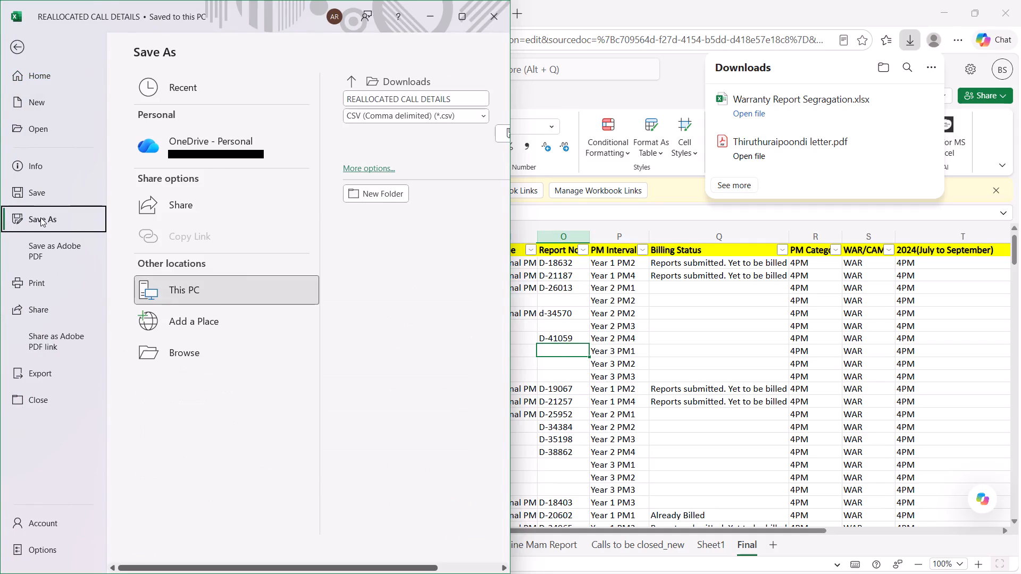
pyautogui.click(206, 297)
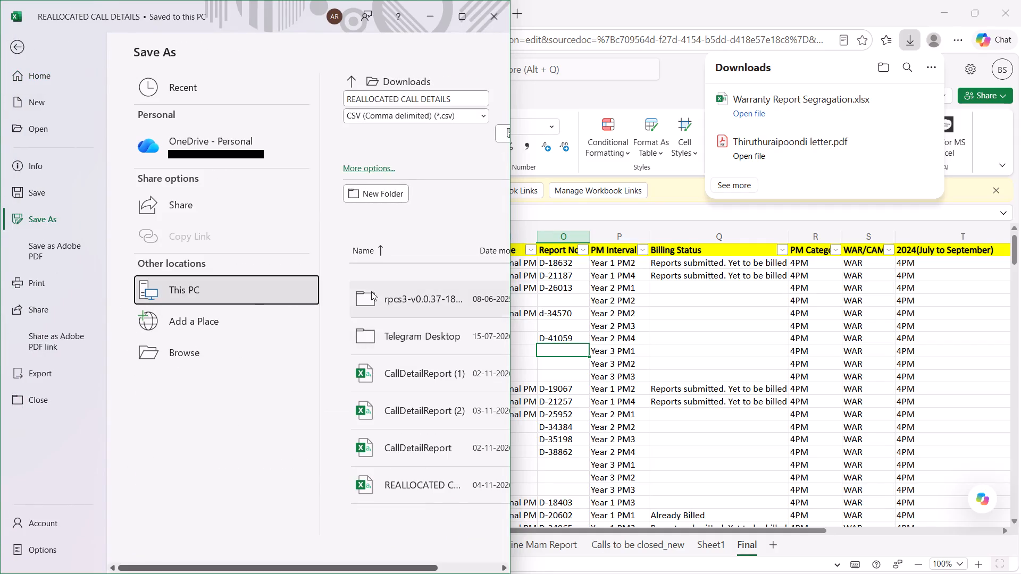
pyautogui.doubleClick(213, 290)
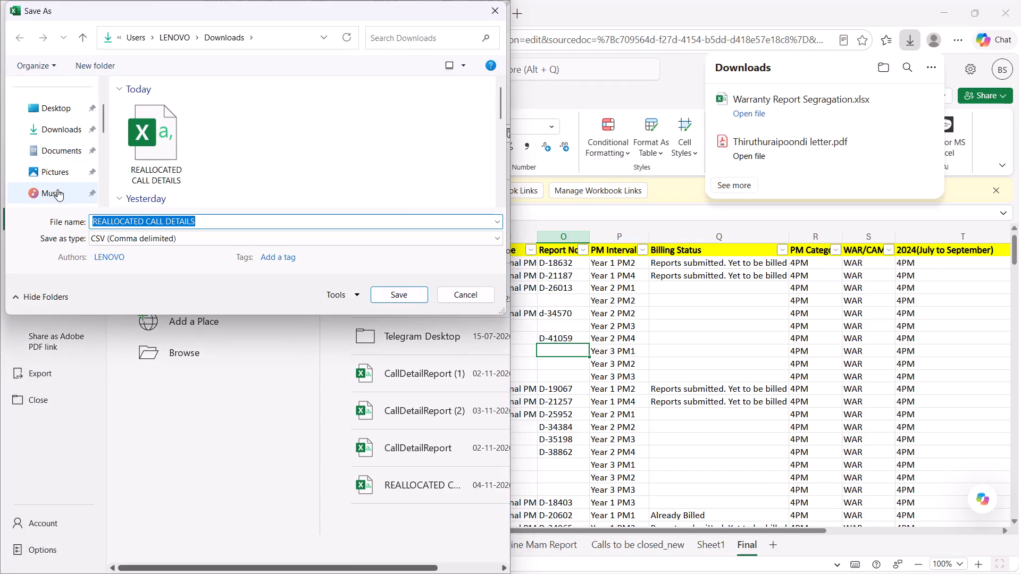
pyautogui.click(52, 132)
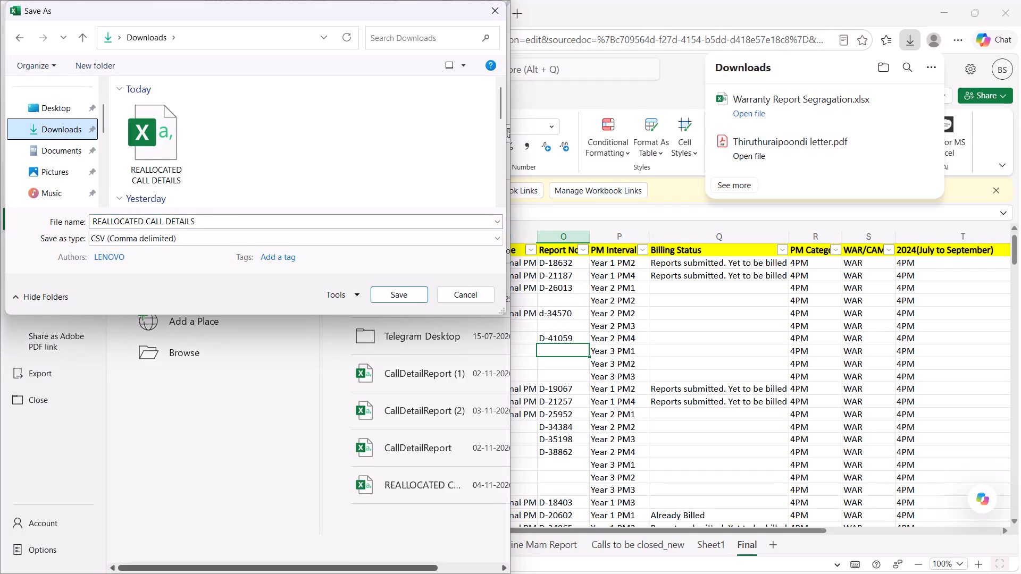
pyautogui.click(206, 223)
pyautogui.press('space')
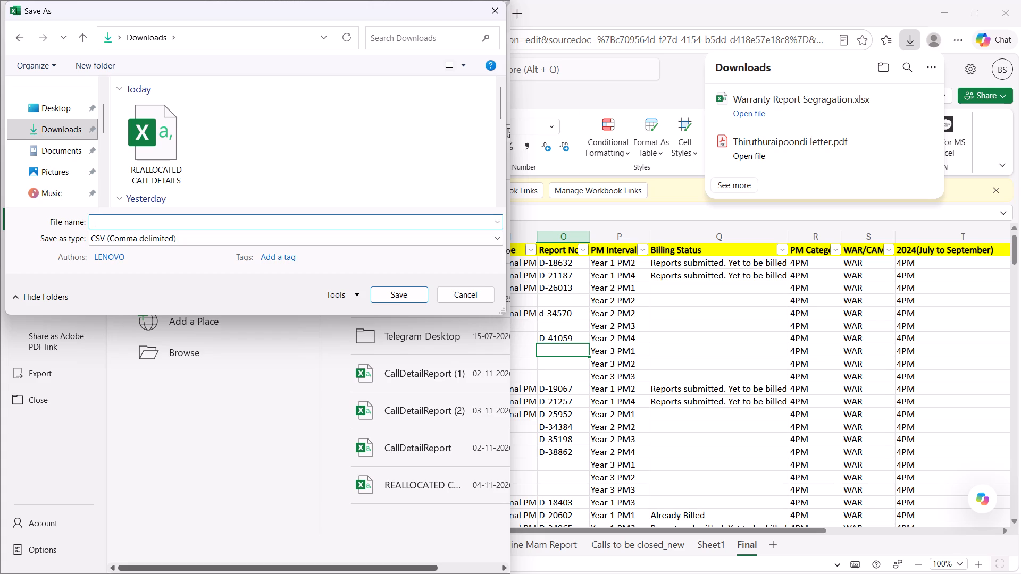
pyautogui.write('call details')
pyautogui.click(186, 235)
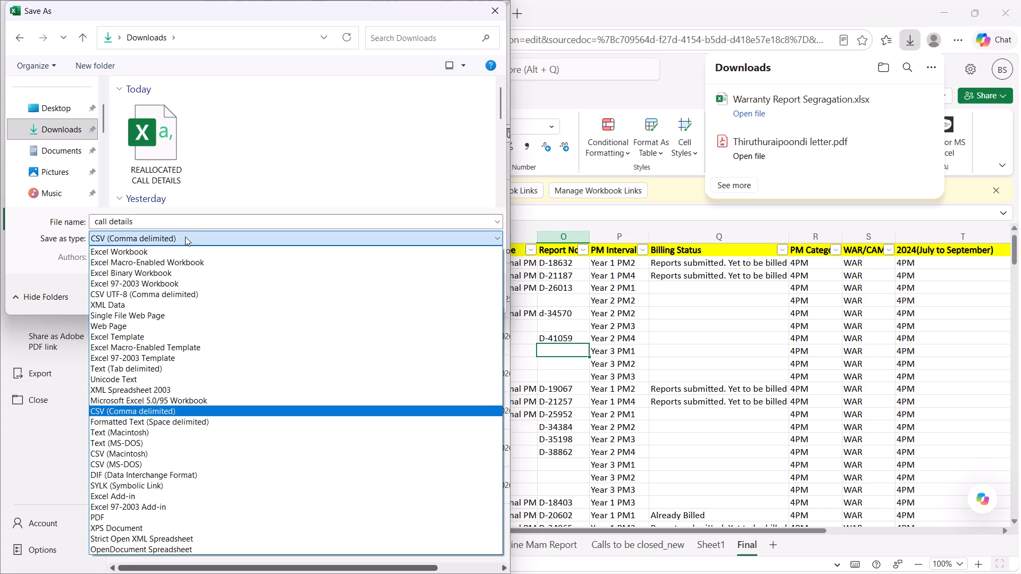
pyautogui.click(171, 252)
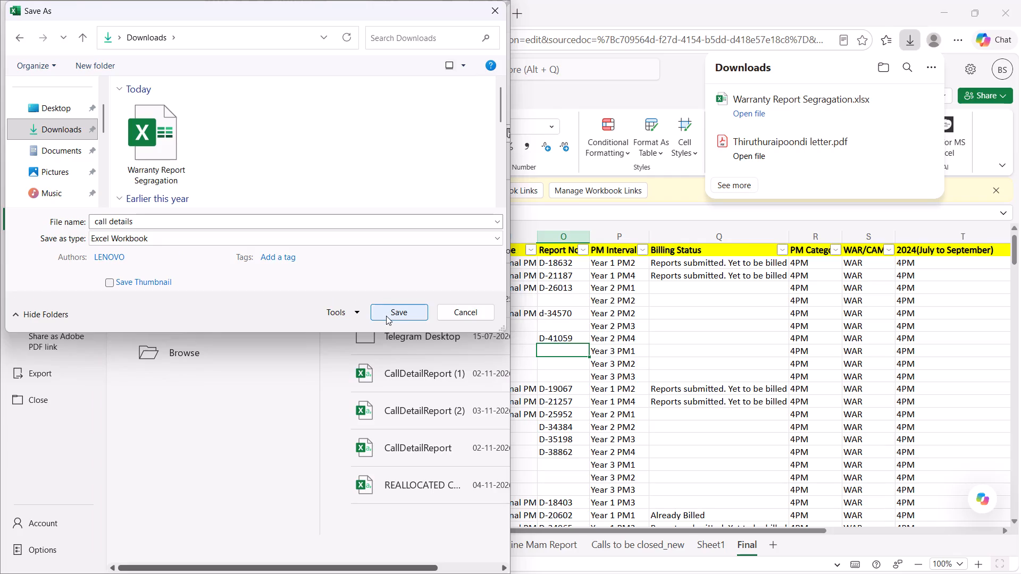
# Complete saving the "call details" Excel Workbook in the Downloads folder and minimize its window.
pyautogui.click(386, 316)
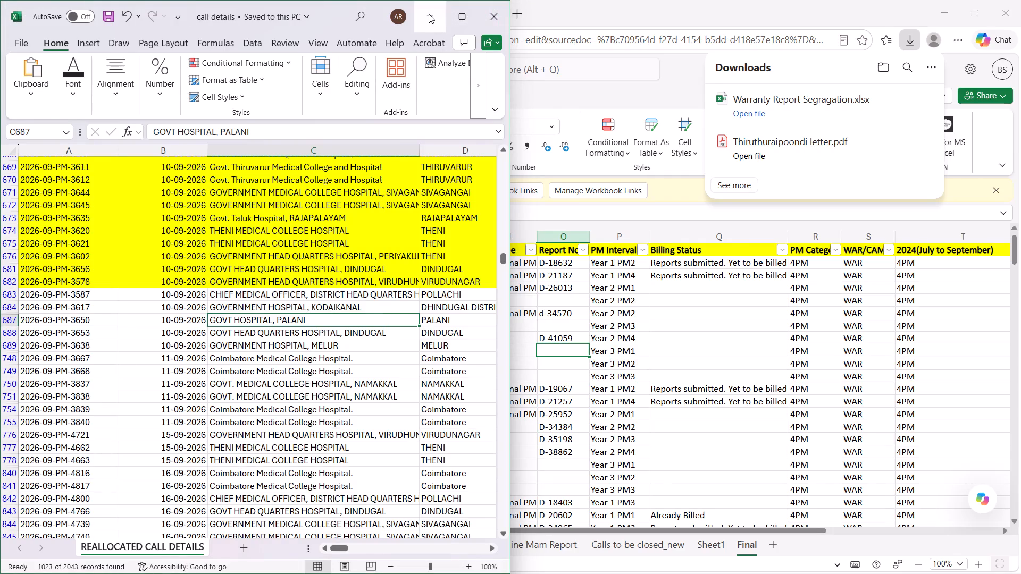
pyautogui.click(429, 14)
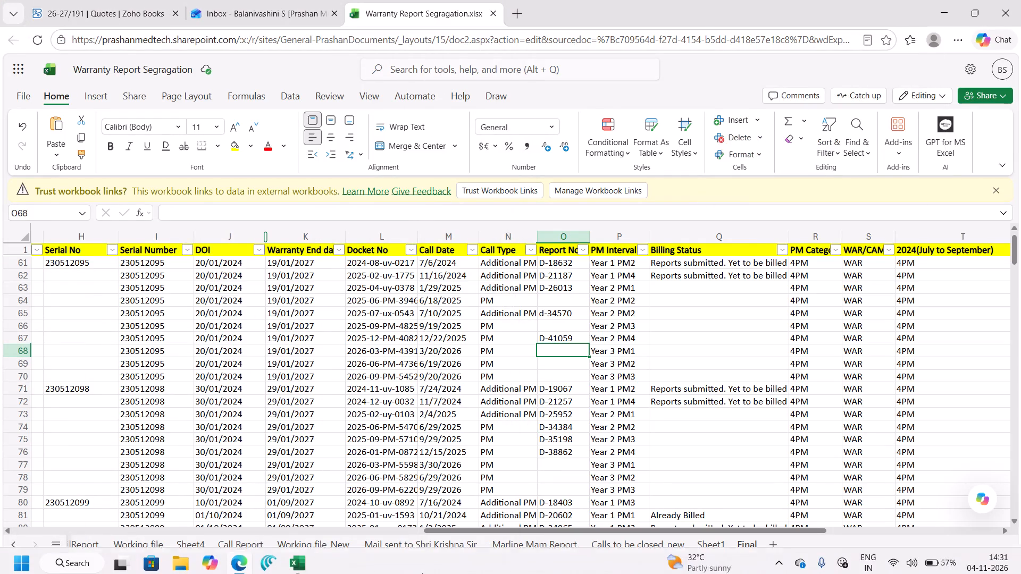
# Switch to the Edge browser and open a new tab, ready for entry in the page's search box.
pyautogui.click(227, 567)
pyautogui.click(227, 567)
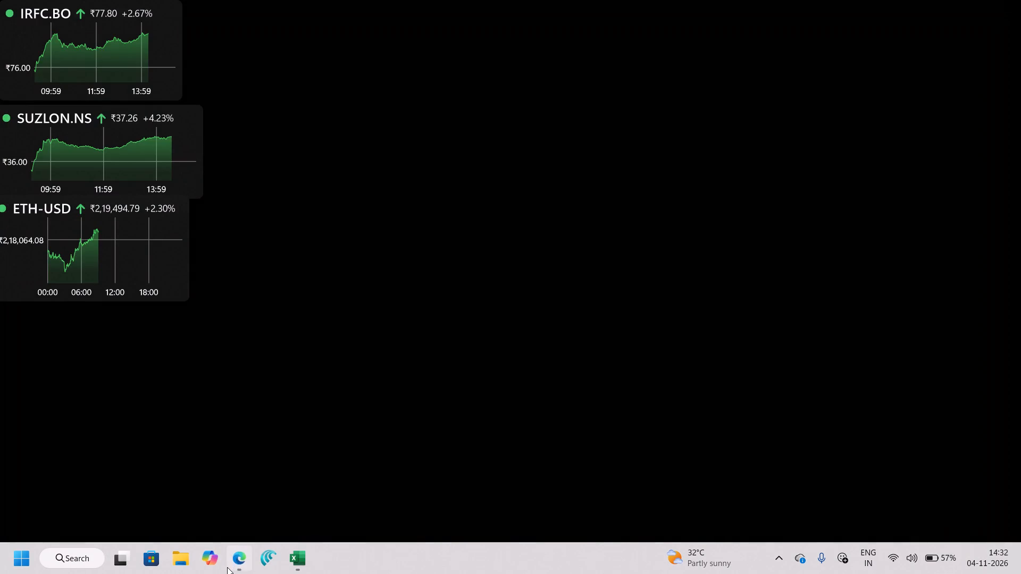
pyautogui.click(508, 13)
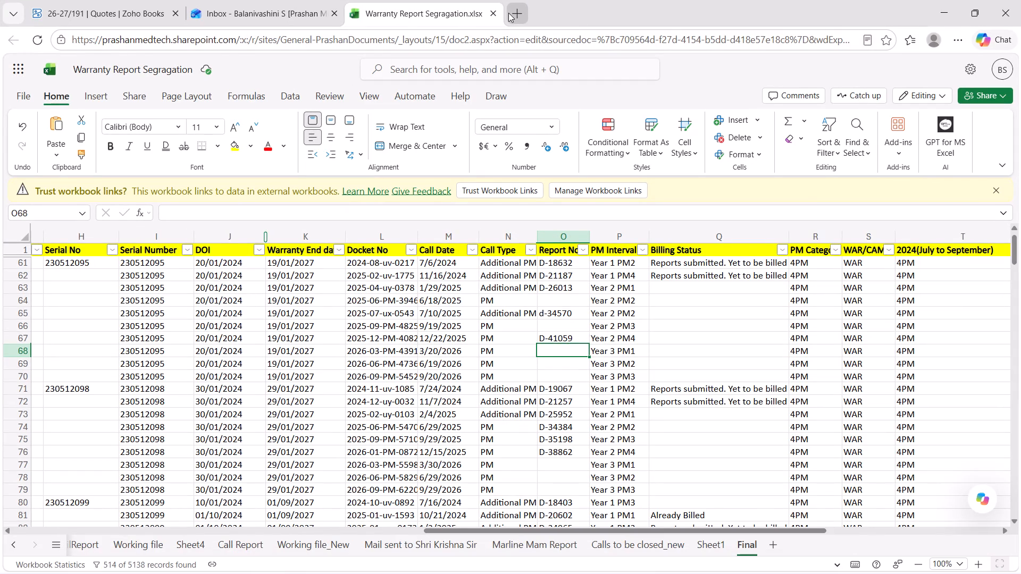
pyautogui.click(324, 143)
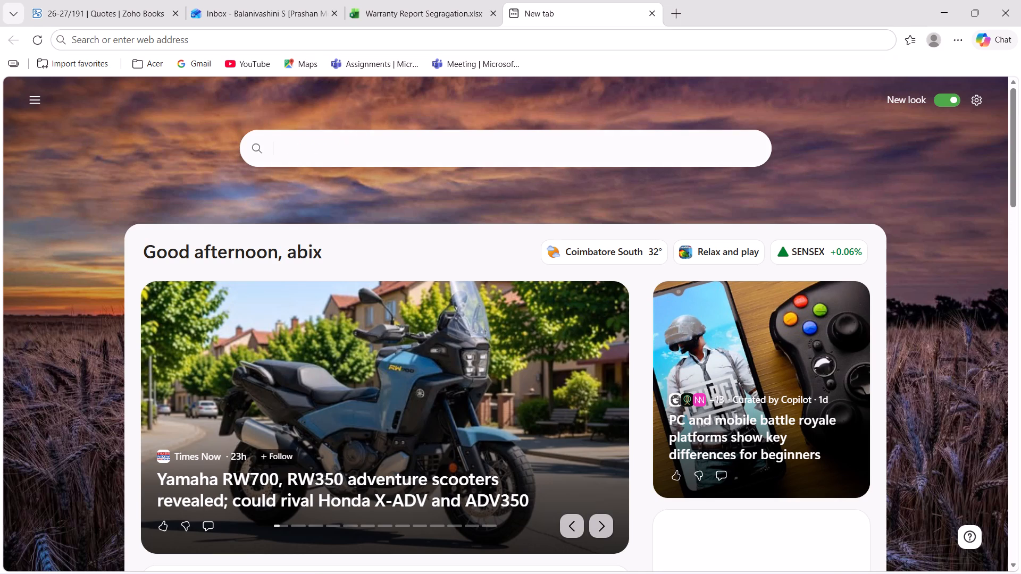
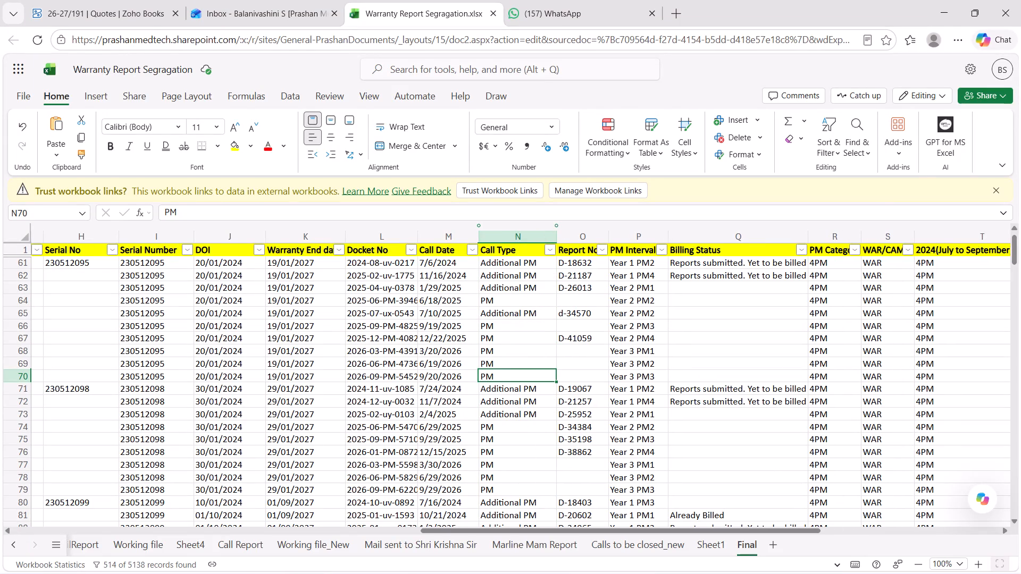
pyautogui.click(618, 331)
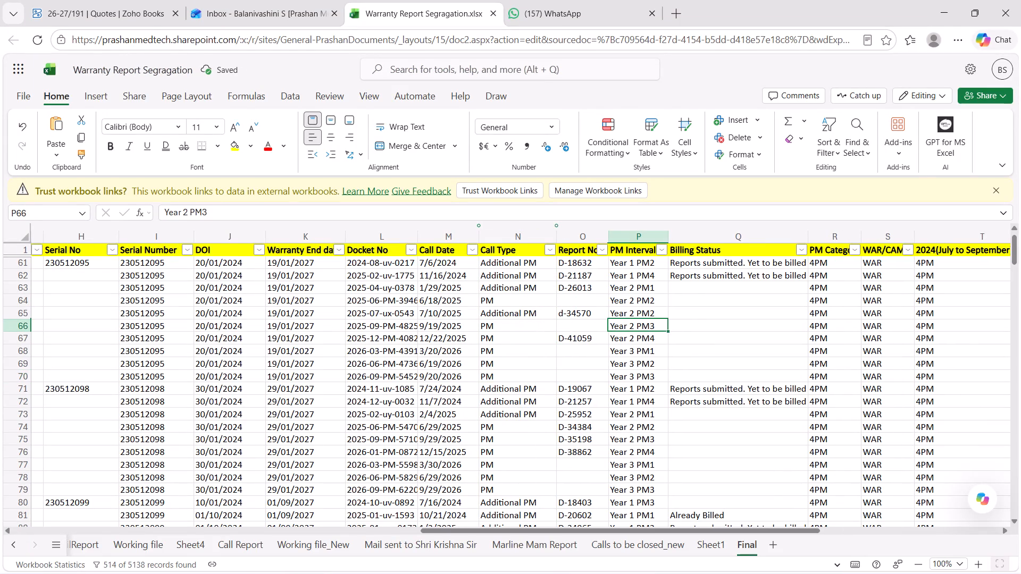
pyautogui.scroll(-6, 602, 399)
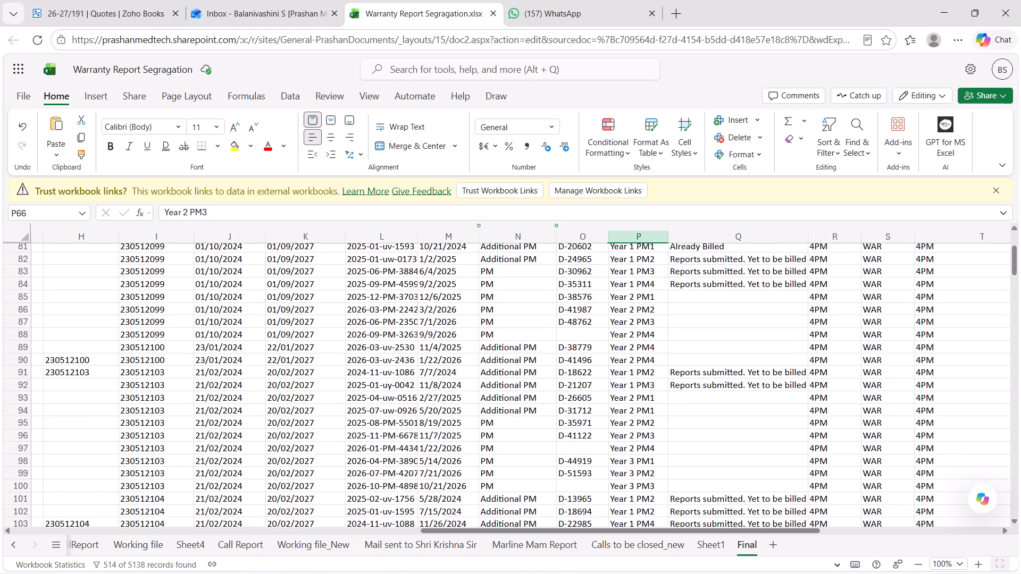
# Look through the filtered Flight 60T rows, covering PM intervals, call dates, customers and product types.
pyautogui.scroll(-7, 602, 399)
pyautogui.scroll(1, 602, 399)
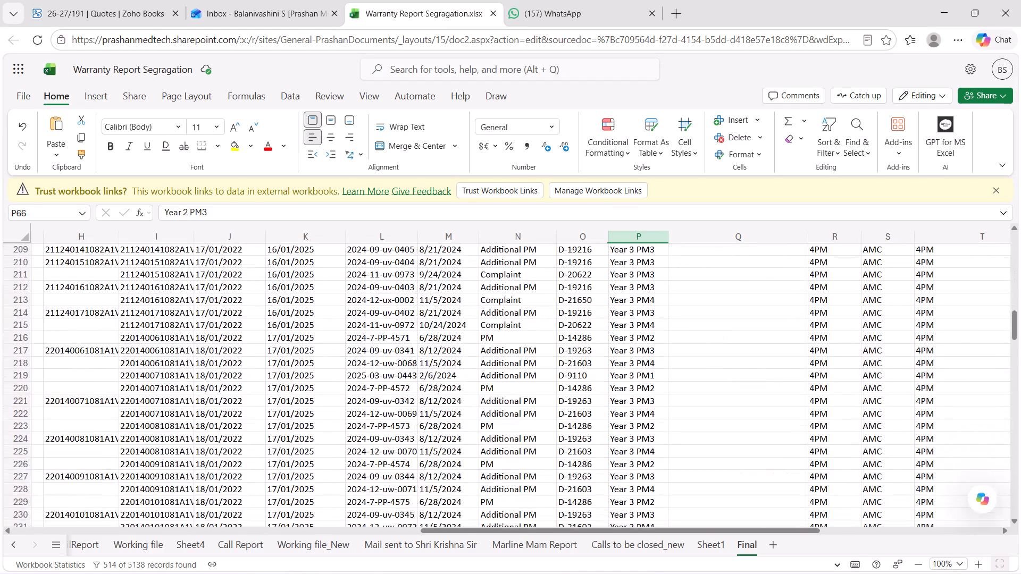
pyautogui.scroll(1, 602, 399)
pyautogui.hscroll(3, 602, 399)
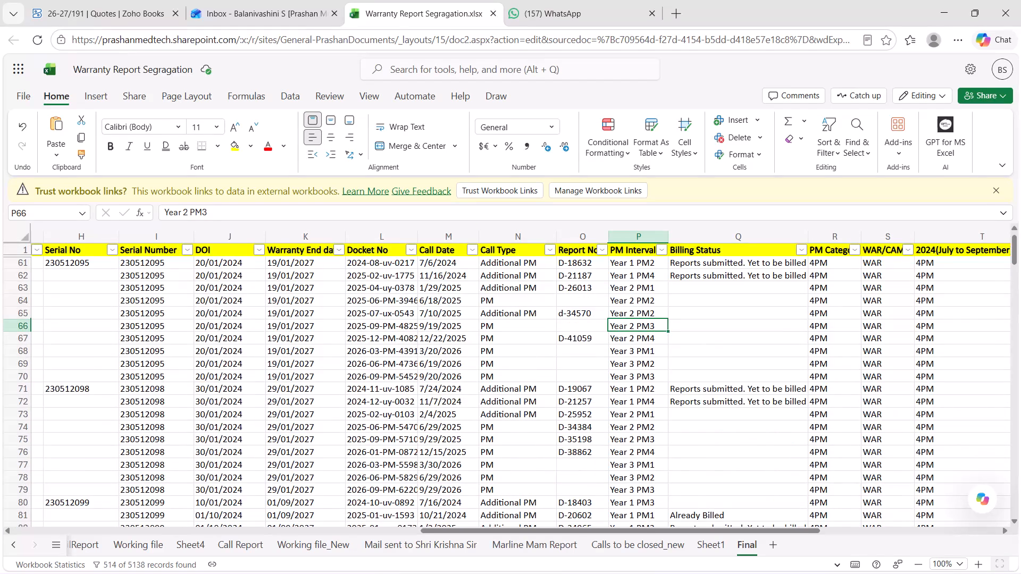
pyautogui.click(430, 350)
pyautogui.hscroll(7, 430, 350)
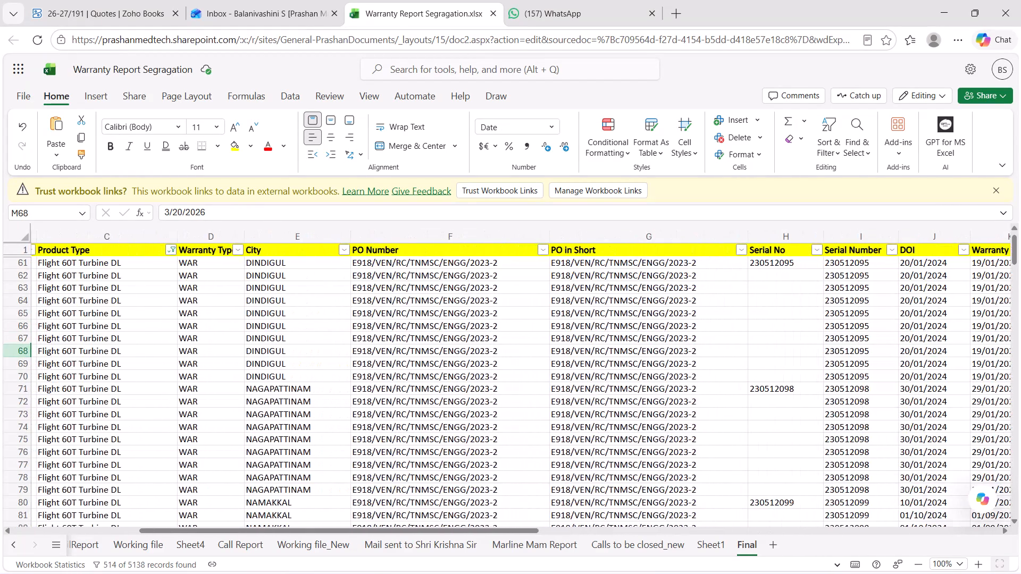
pyautogui.hscroll(6, 430, 350)
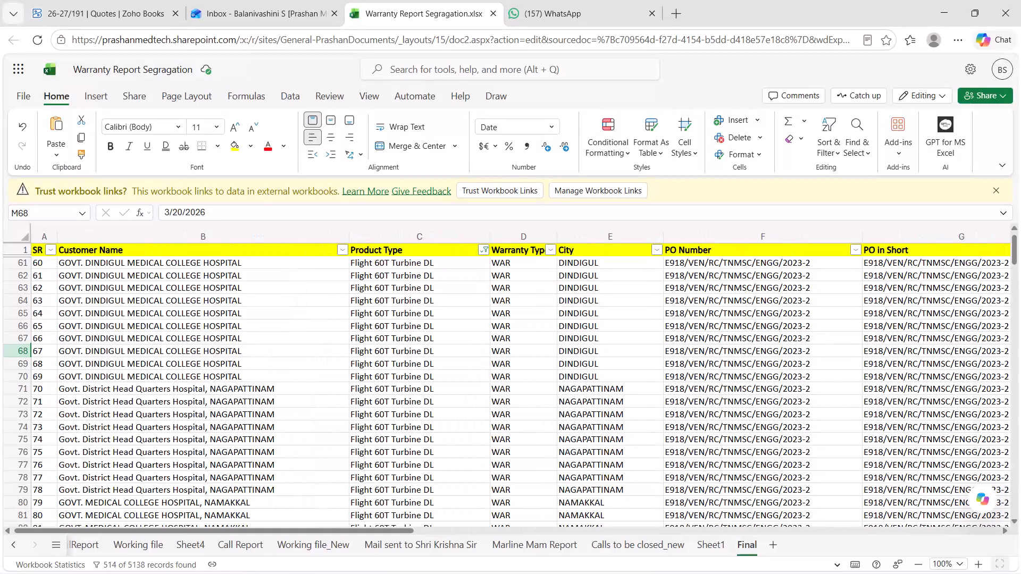
pyautogui.scroll(-1, 528, 327)
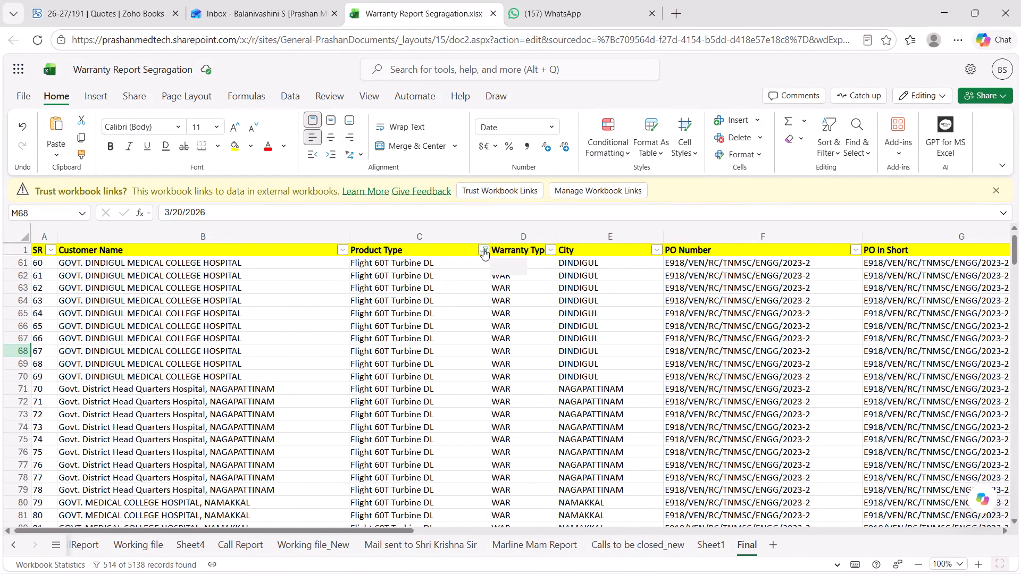
# Change the Product Type filter to only DEFIGARD 400 models, including DEFIGARD 400, -AED, ER, -PM and SNEAEDPMUSBR.
pyautogui.click(483, 249)
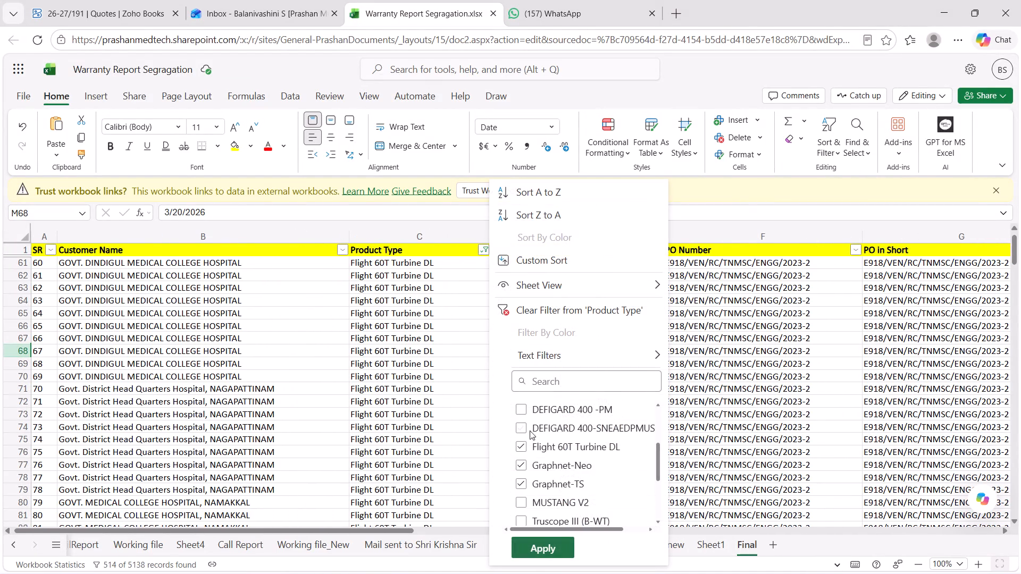
pyautogui.scroll(4, 522, 404)
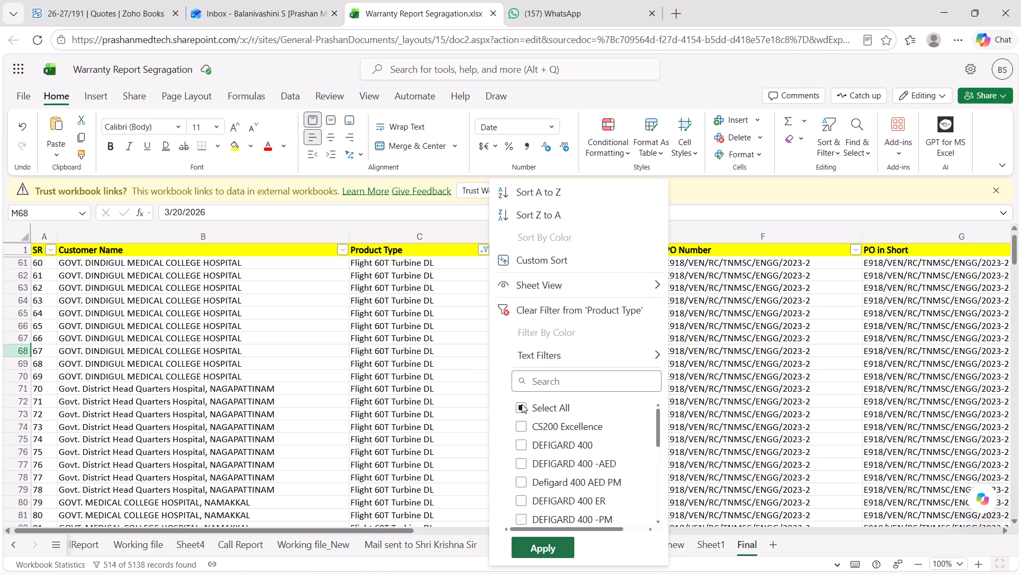
pyautogui.click(522, 404)
pyautogui.click(522, 404)
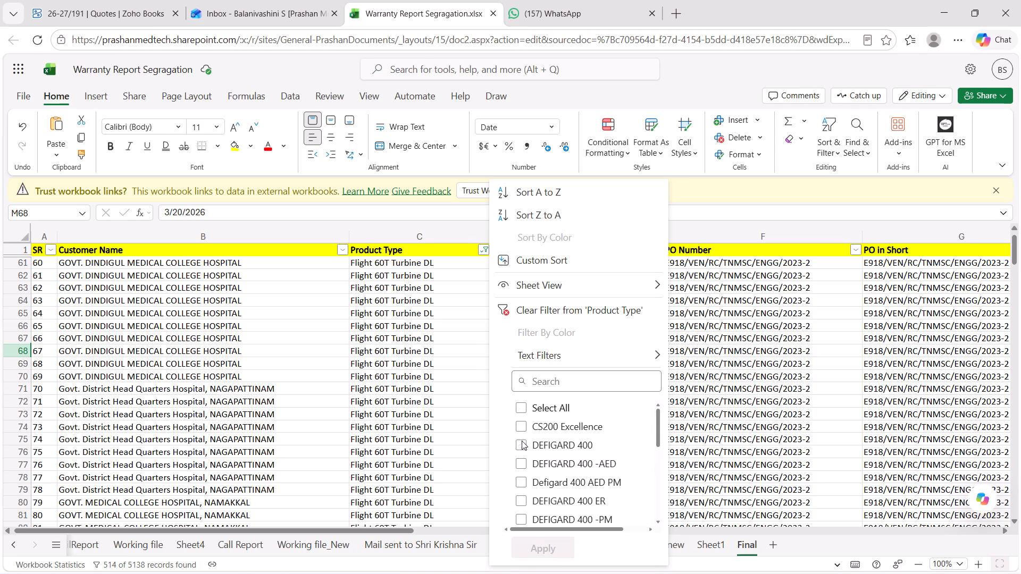
pyautogui.click(522, 442)
pyautogui.press('Down')
pyautogui.press('space')
pyautogui.press('Down')
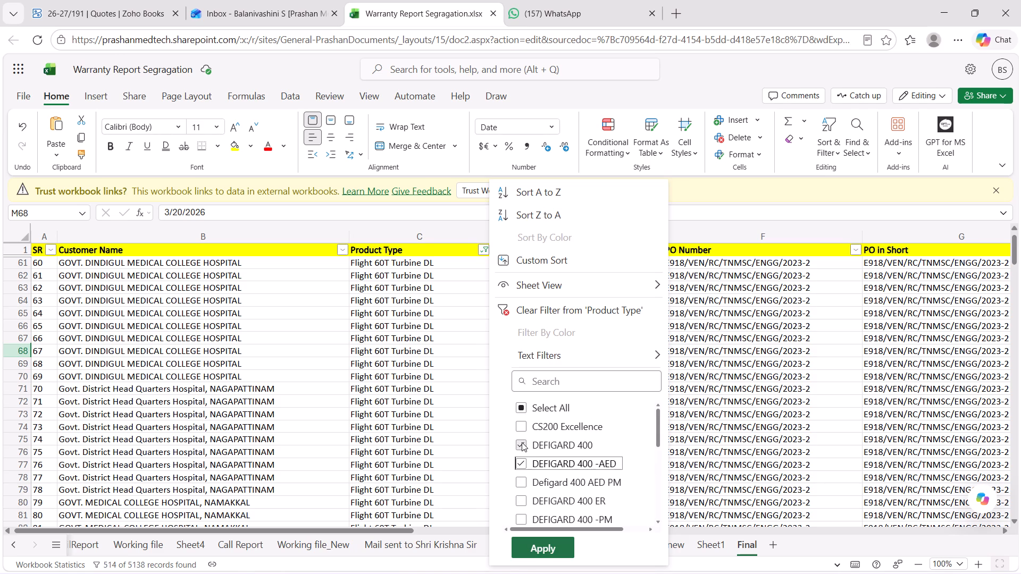
pyautogui.press('space')
pyautogui.press('Down')
pyautogui.press('space')
pyautogui.press('Down')
pyautogui.press('space')
pyautogui.press('Down')
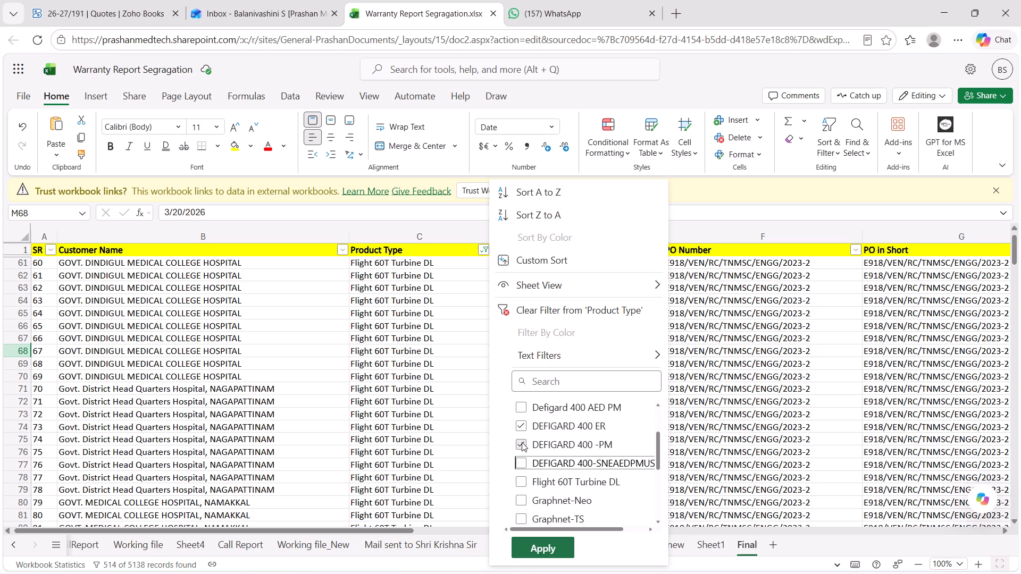
pyautogui.press('space')
pyautogui.press('Down')
pyautogui.press('Down')
pyautogui.press('Down')
pyautogui.press('Down')
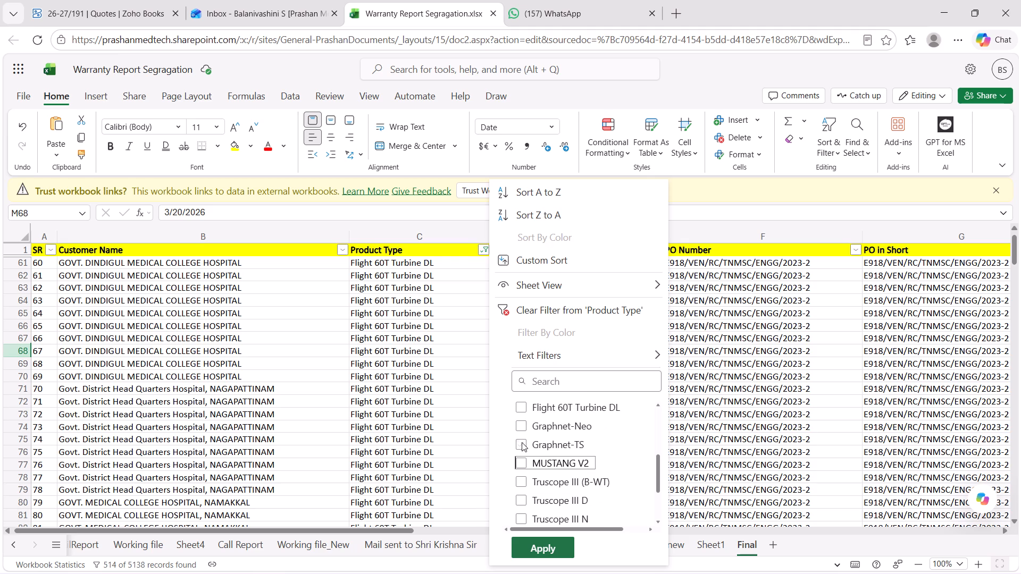
pyautogui.press('Down')
pyautogui.press('Down')
pyautogui.press('Down')
pyautogui.press('Down')
pyautogui.press('Down')
pyautogui.press('Down')
pyautogui.press('Down')
pyautogui.press('Down')
pyautogui.press('Down')
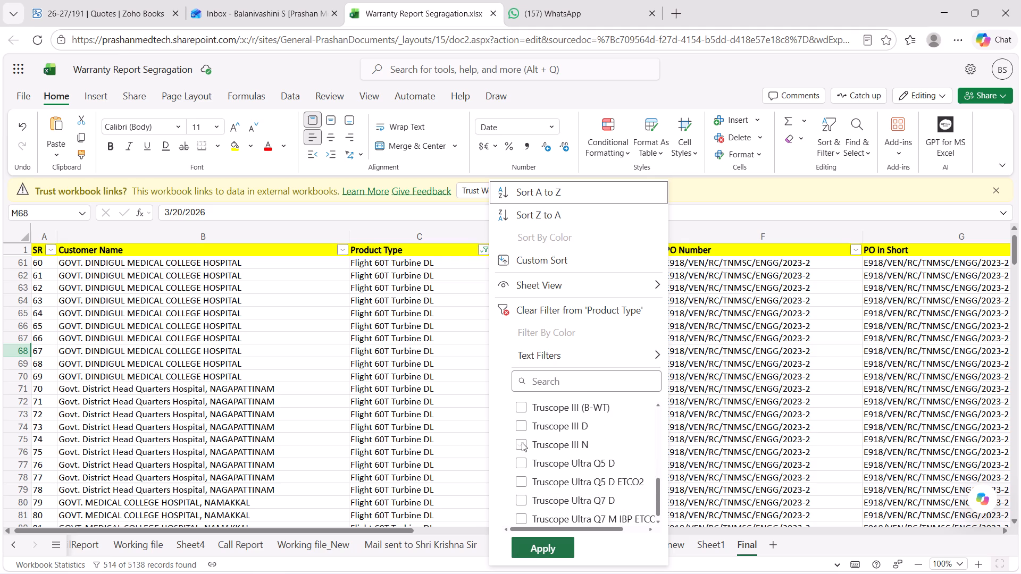
pyautogui.click(538, 546)
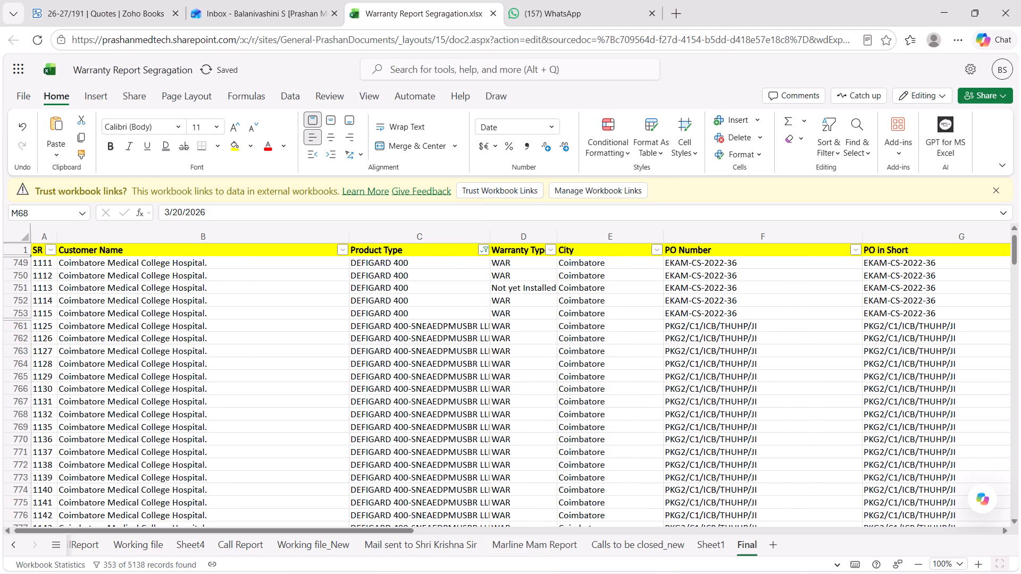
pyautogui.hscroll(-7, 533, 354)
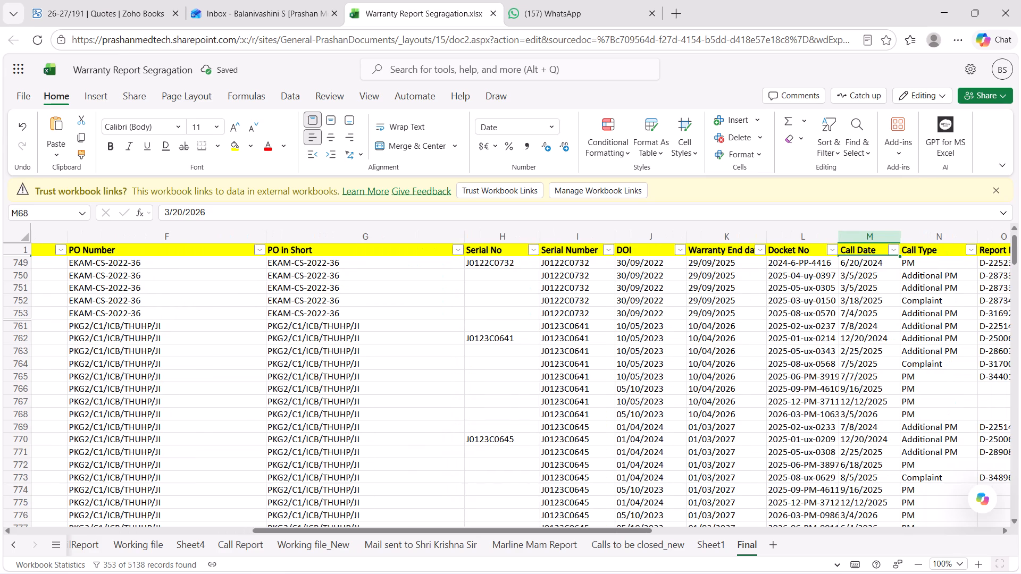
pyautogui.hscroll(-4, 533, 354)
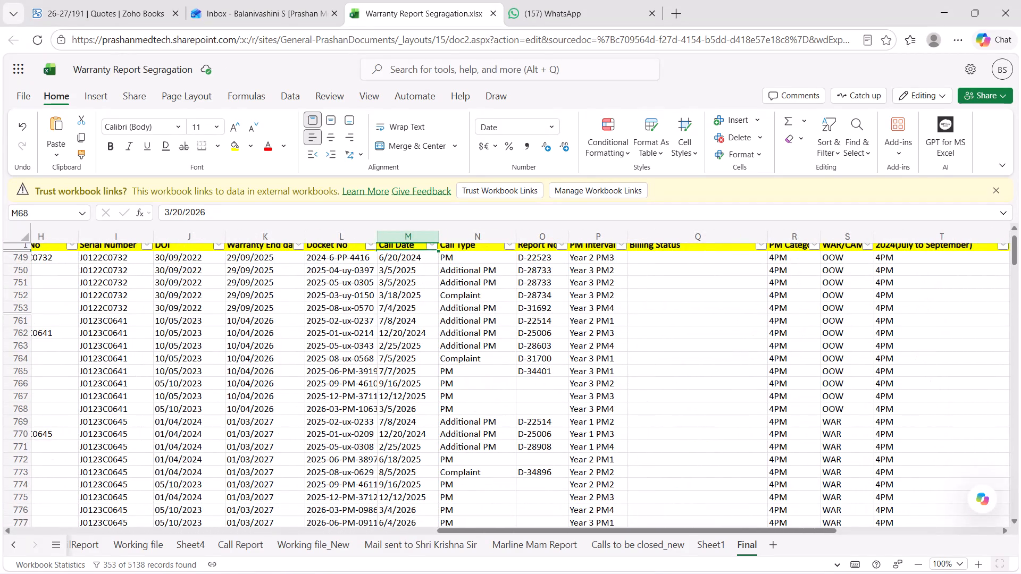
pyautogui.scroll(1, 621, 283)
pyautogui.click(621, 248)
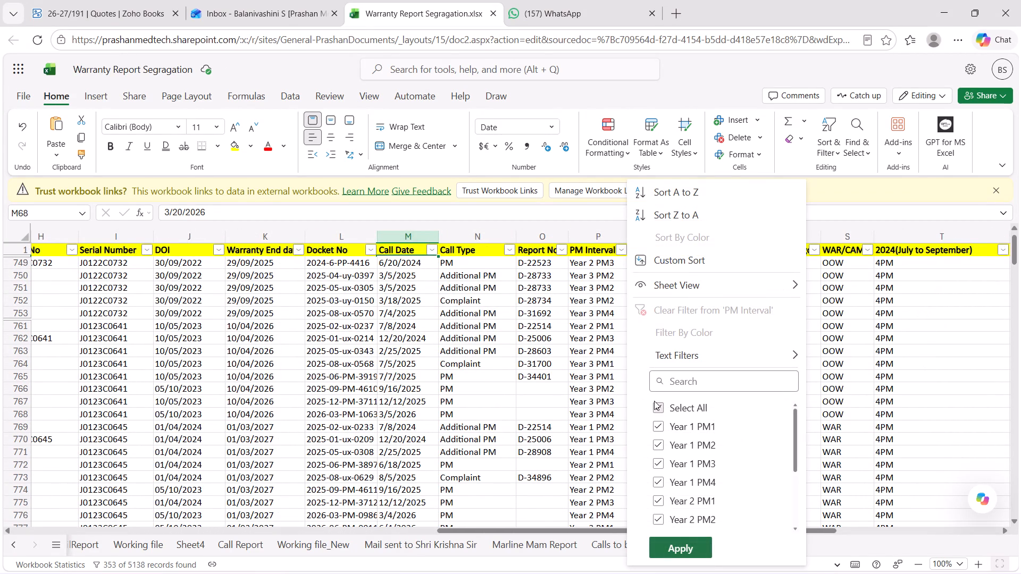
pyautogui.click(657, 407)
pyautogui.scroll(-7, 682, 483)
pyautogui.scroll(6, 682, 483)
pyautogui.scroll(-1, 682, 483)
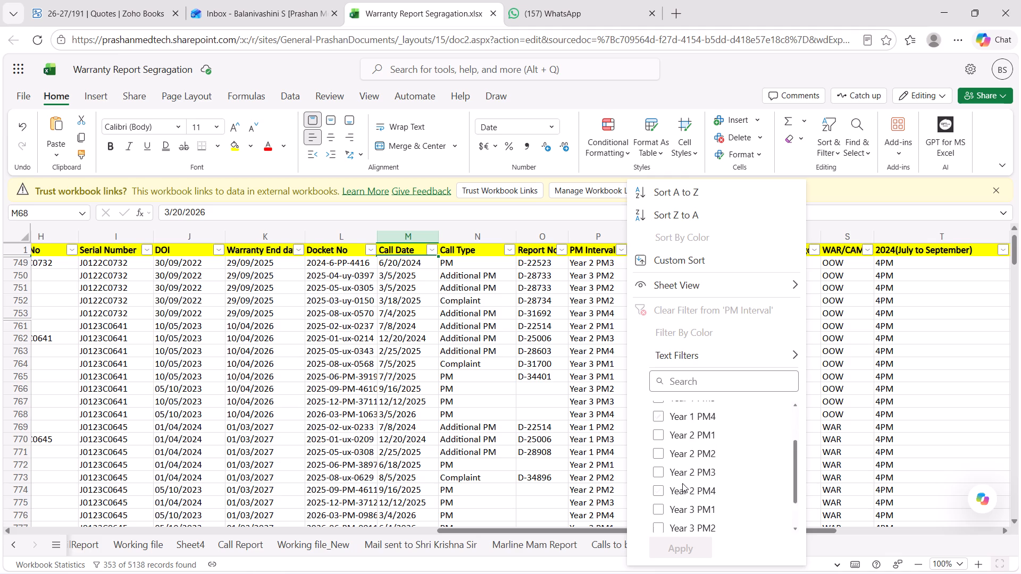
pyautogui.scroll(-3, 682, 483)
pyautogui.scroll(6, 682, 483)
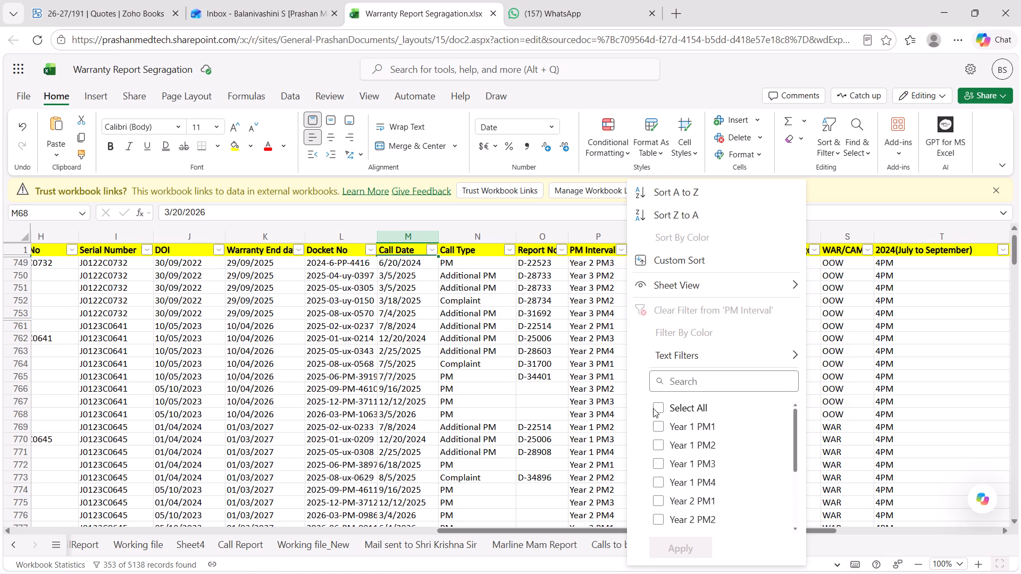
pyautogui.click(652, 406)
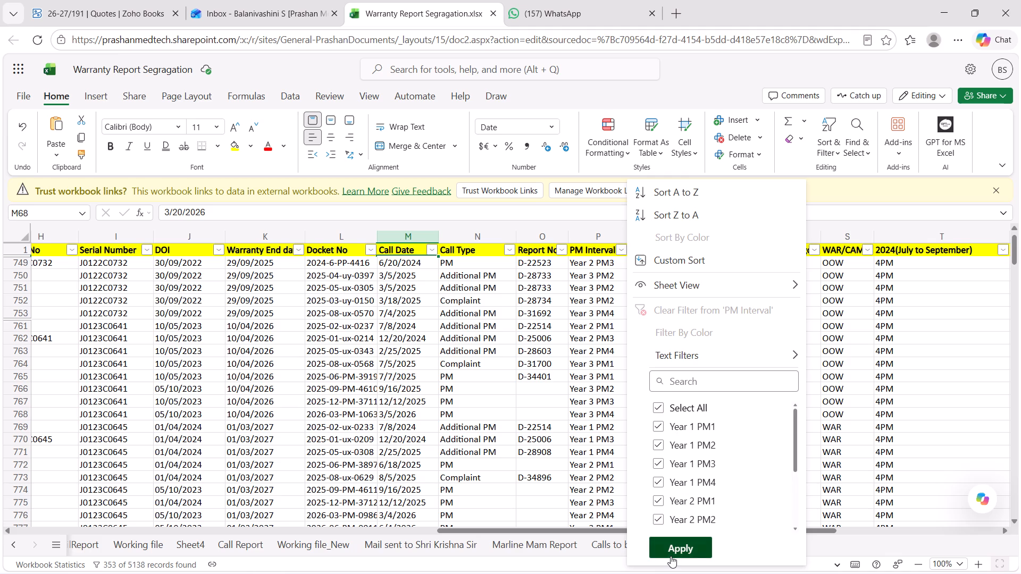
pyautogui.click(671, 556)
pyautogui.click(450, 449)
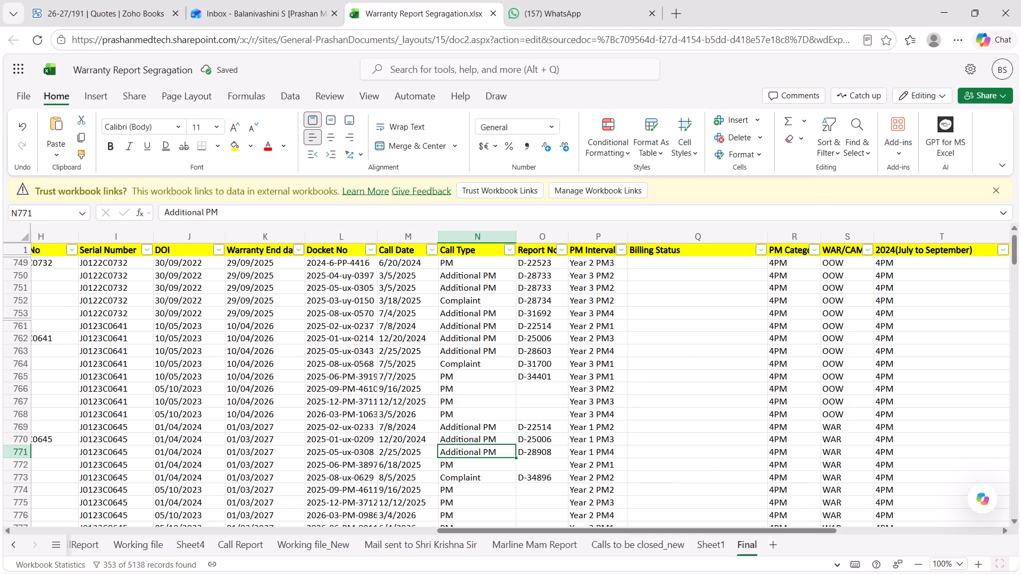
# Examine the customer, warranty, PO, serial number and docket details of the filtered DEFIGARD 400 rows.
pyautogui.click(344, 399)
pyautogui.hscroll(12, 344, 399)
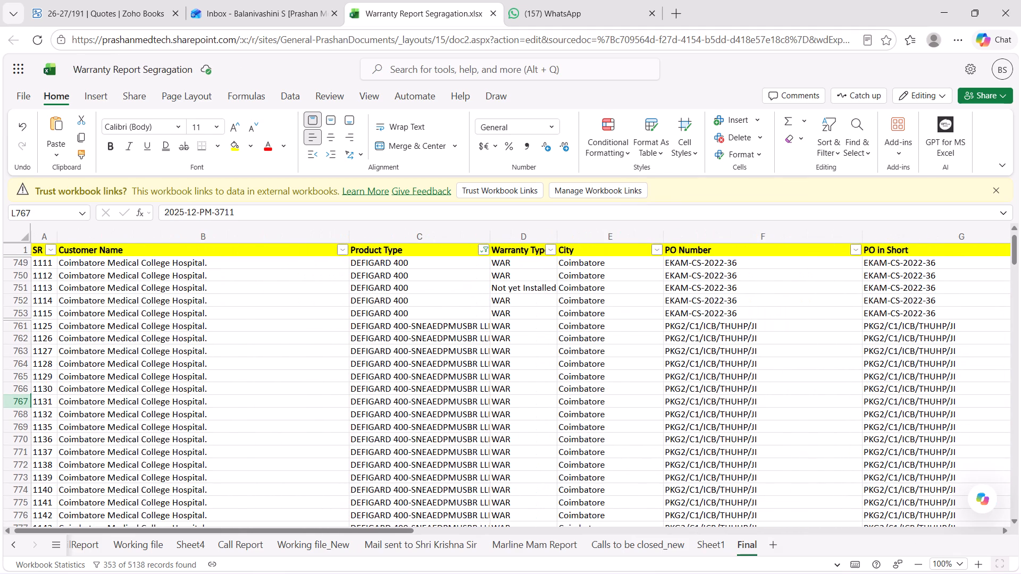
pyautogui.hscroll(-2, 234, 238)
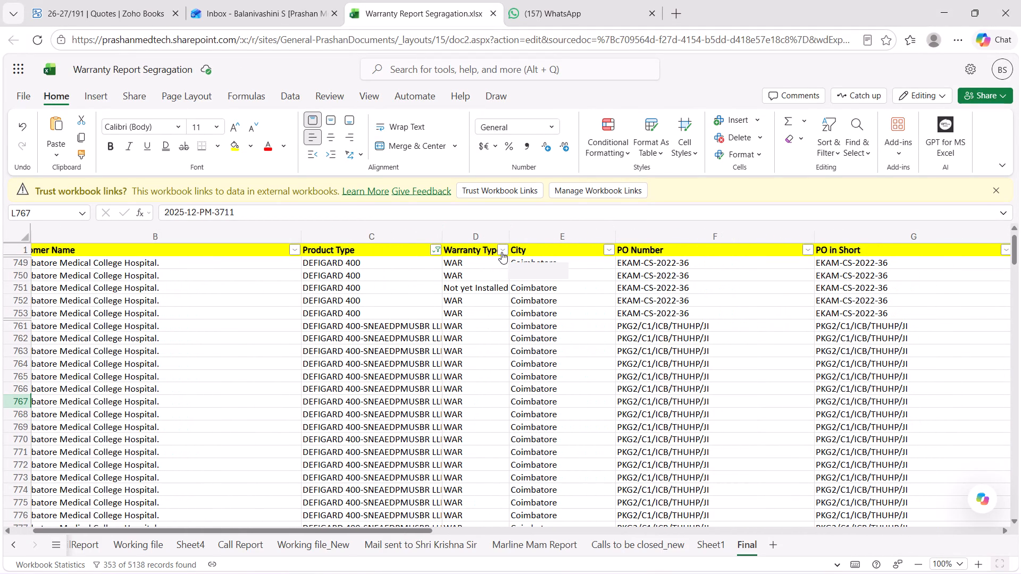
pyautogui.hscroll(-3, 576, 352)
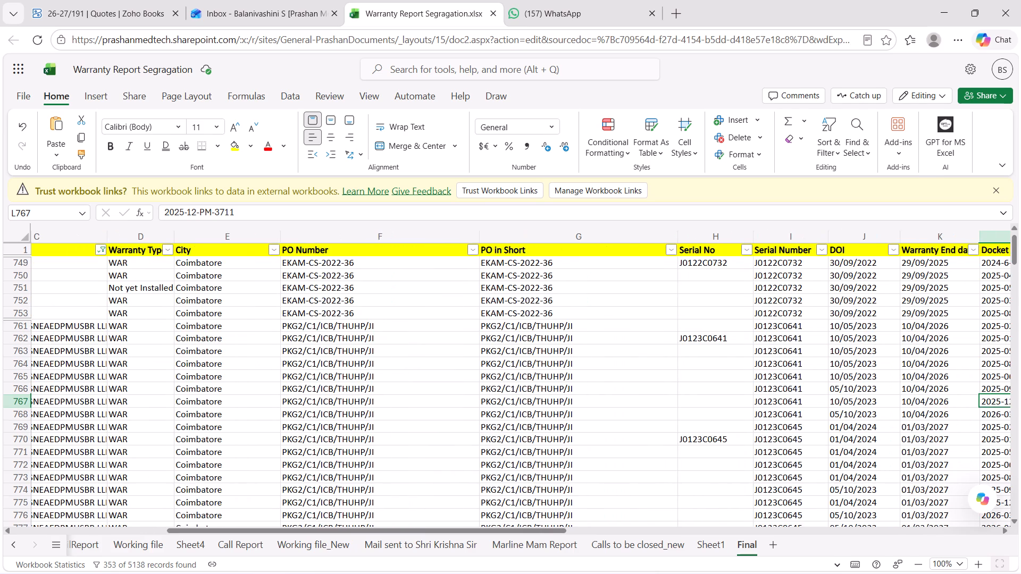
pyautogui.hscroll(-6, 576, 352)
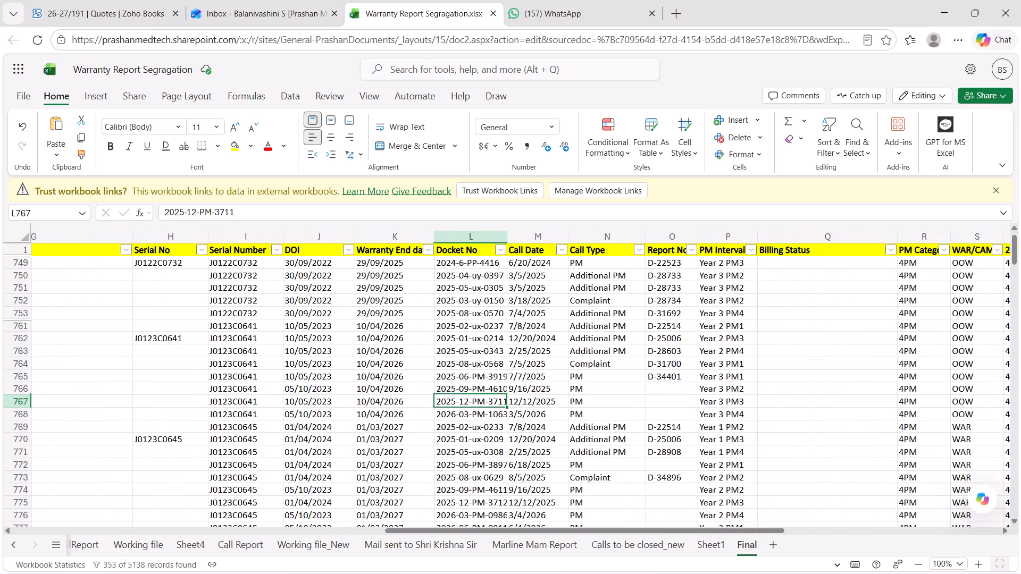
pyautogui.hscroll(-2, 576, 352)
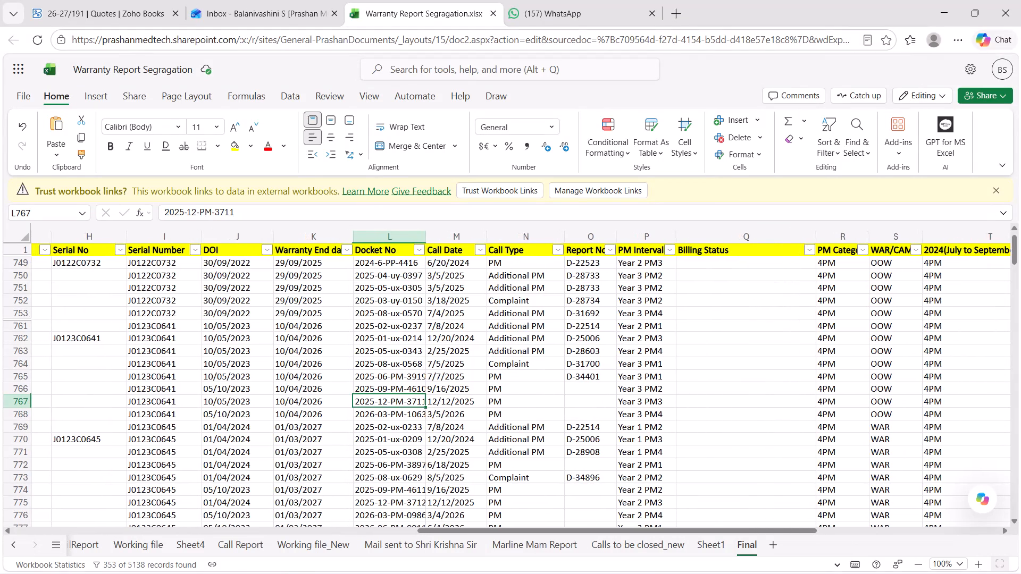
# Compare the PM Interval entries for serial number J0122C0732 with their call dates, call types and report numbers.
pyautogui.click(666, 276)
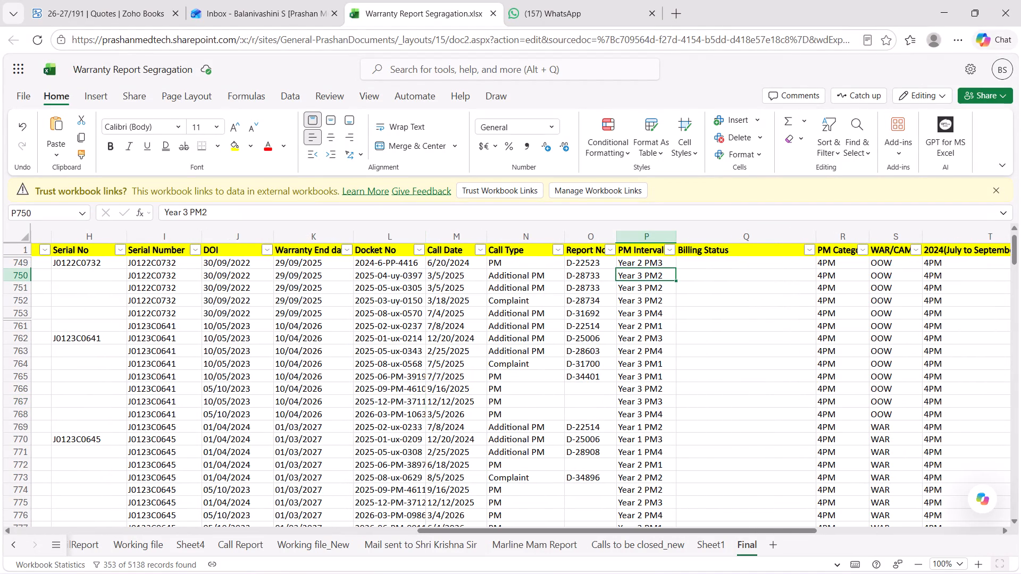
pyautogui.hscroll(2, 430, 322)
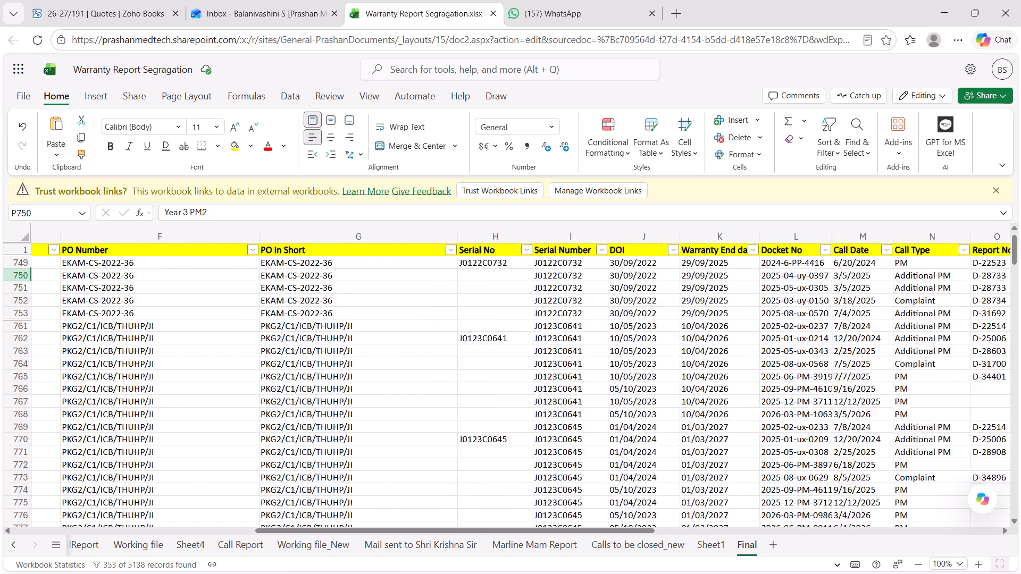
pyautogui.hscroll(-6, 415, 362)
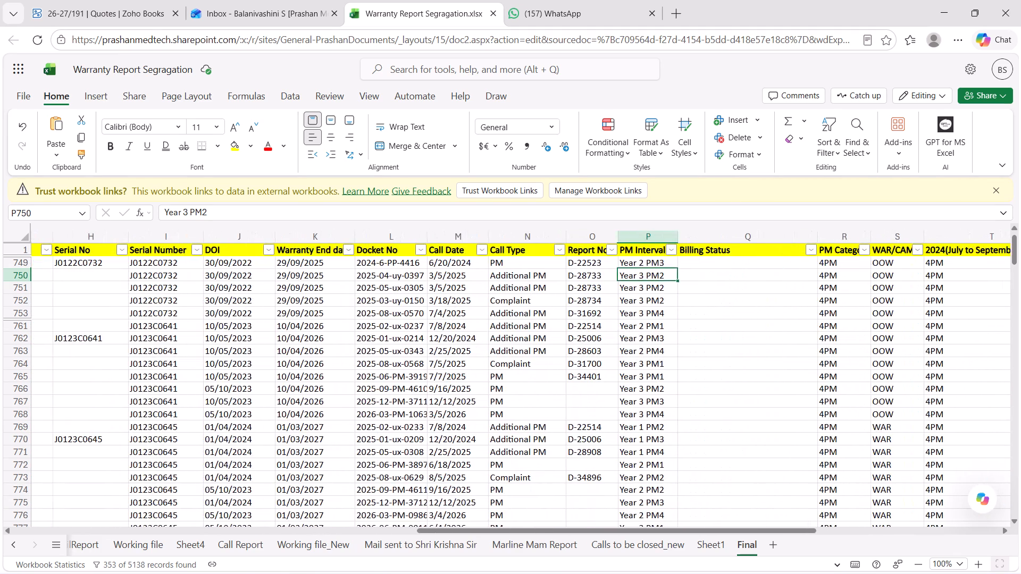
pyautogui.hscroll(-1, 415, 362)
pyautogui.click(670, 275)
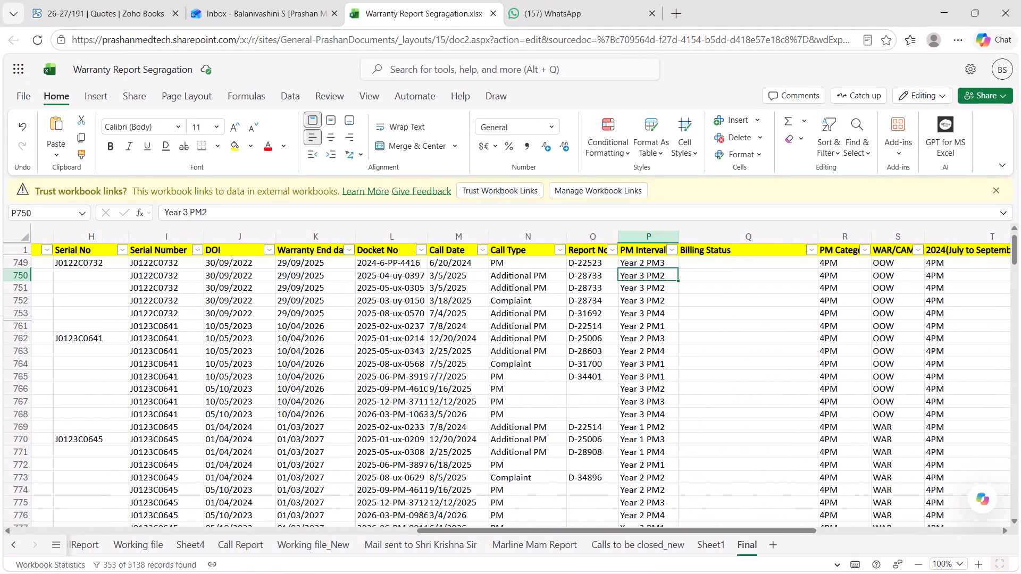
pyautogui.press('Down')
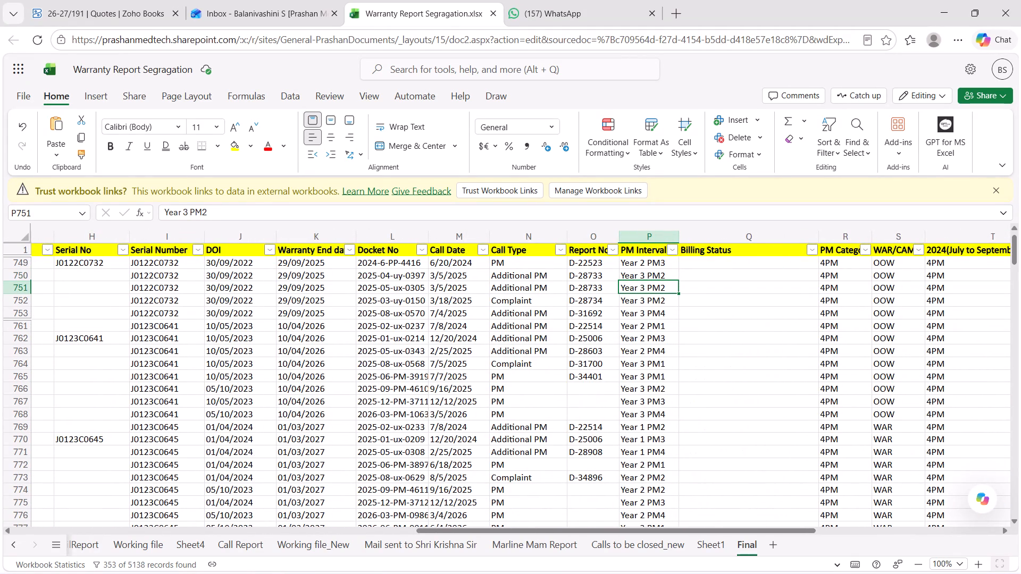
pyautogui.press('Down')
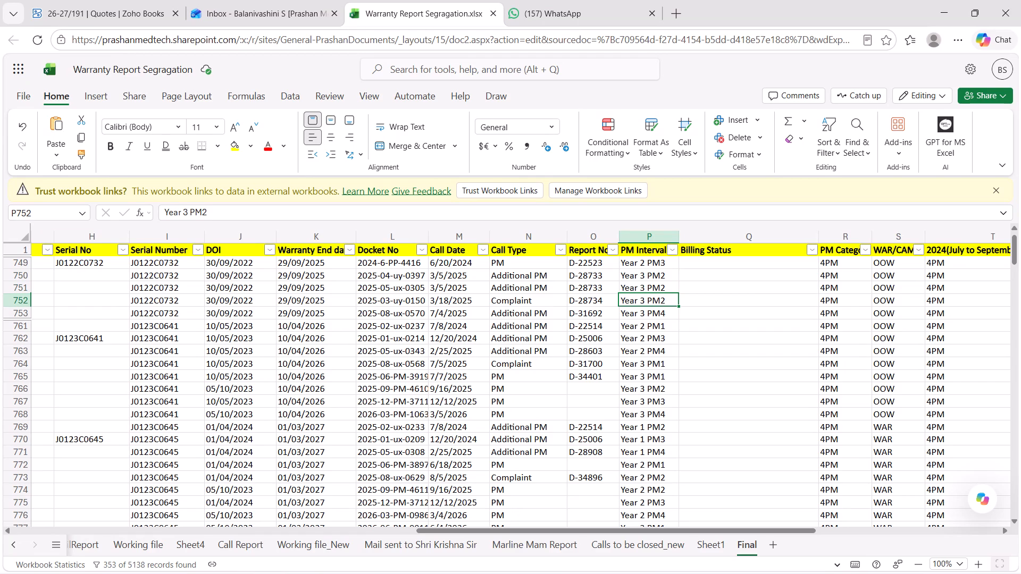
pyautogui.press('Up')
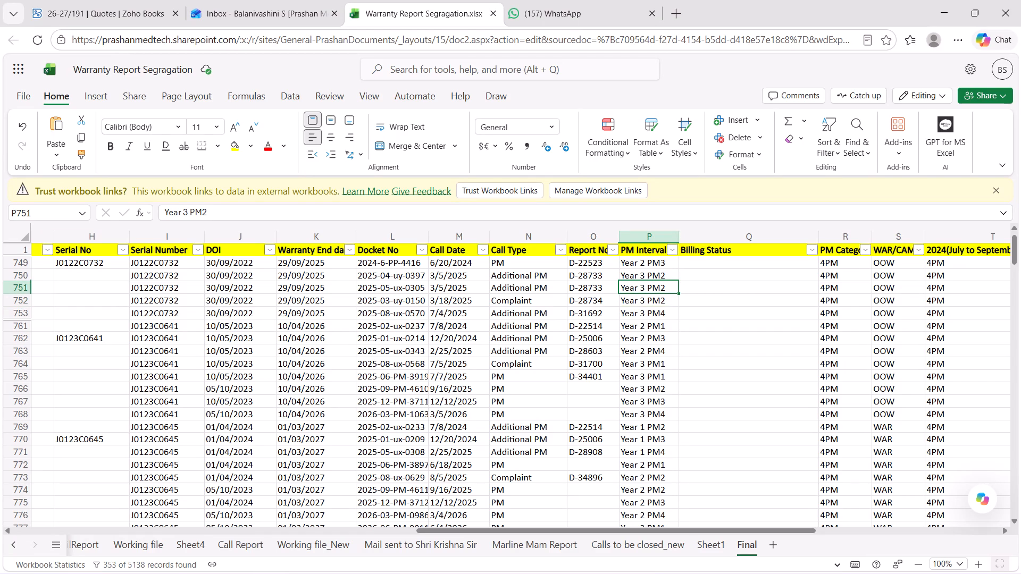
pyautogui.press('Down')
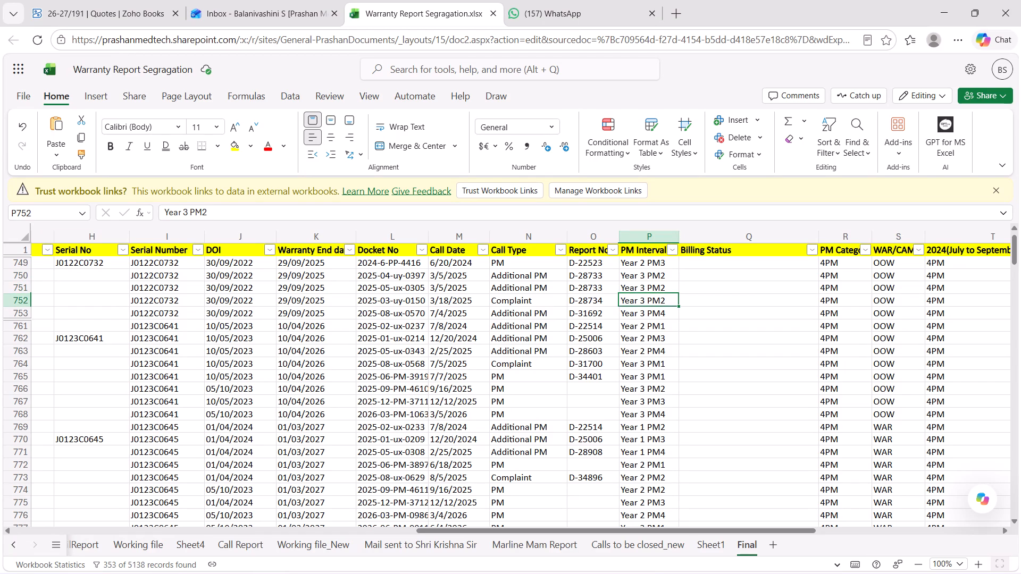
pyautogui.press('Up')
pyautogui.press('Up')
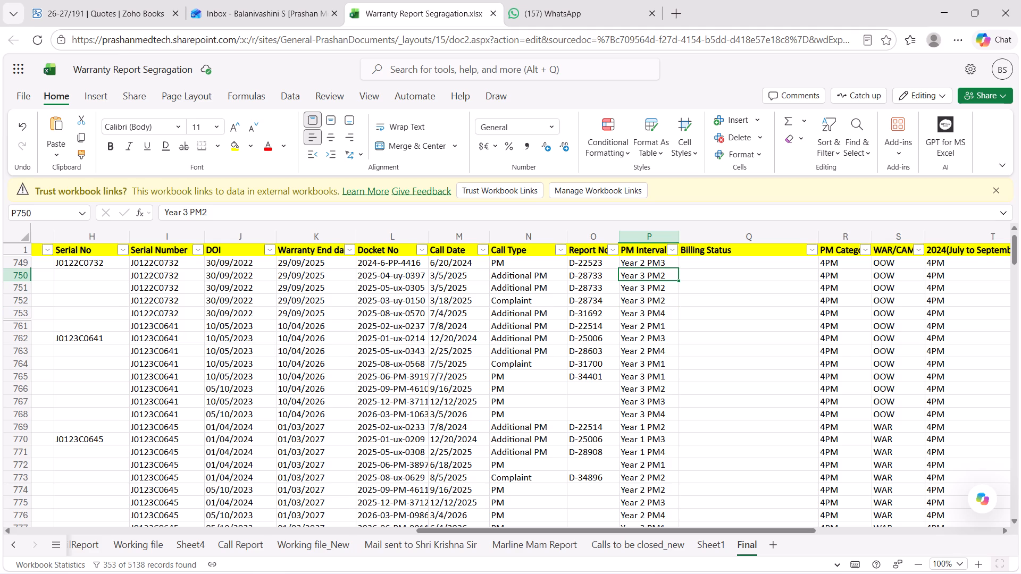
pyautogui.press('Down')
pyautogui.press('Down')
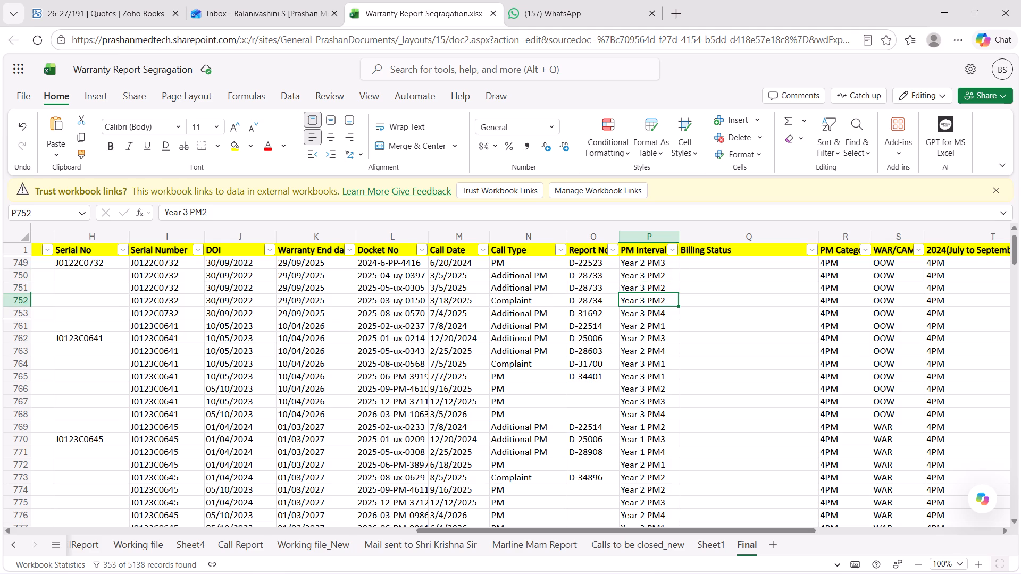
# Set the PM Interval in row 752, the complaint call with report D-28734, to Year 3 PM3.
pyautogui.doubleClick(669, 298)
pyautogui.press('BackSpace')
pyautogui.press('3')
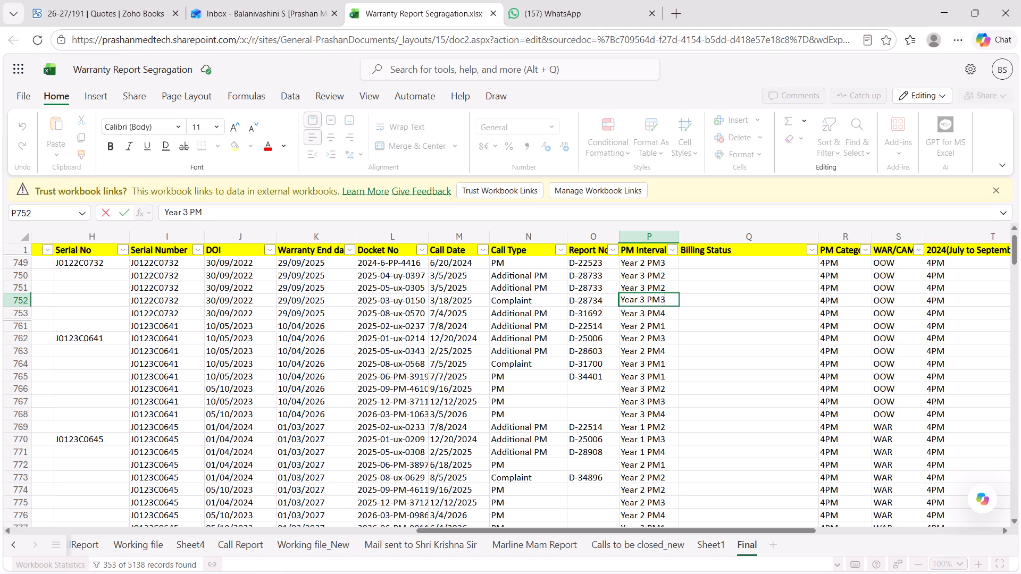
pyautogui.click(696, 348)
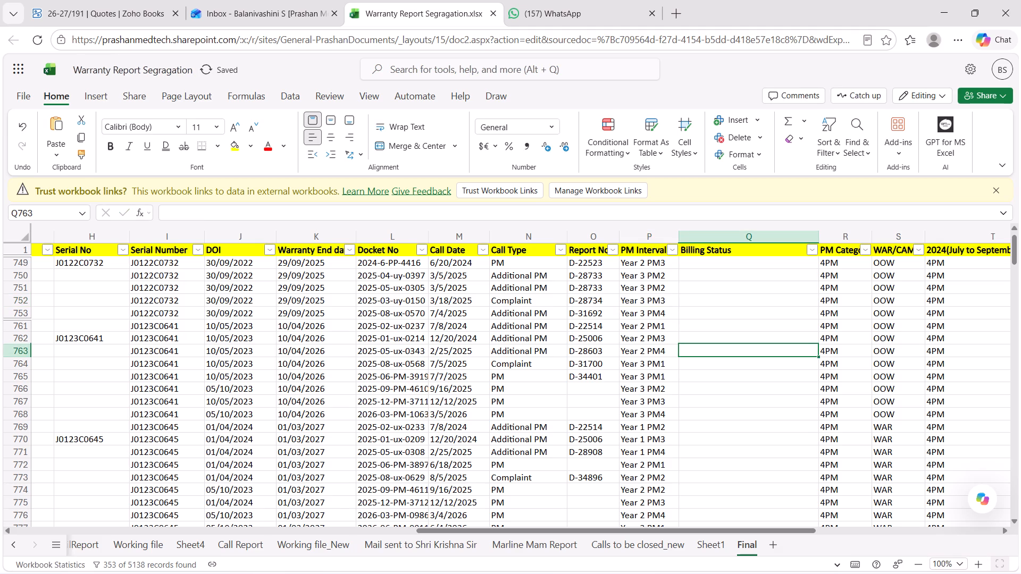
# Check the PM Interval entries of serial numbers J0122C0732 and J0123C0641 against their call dates and call types.
pyautogui.click(672, 301)
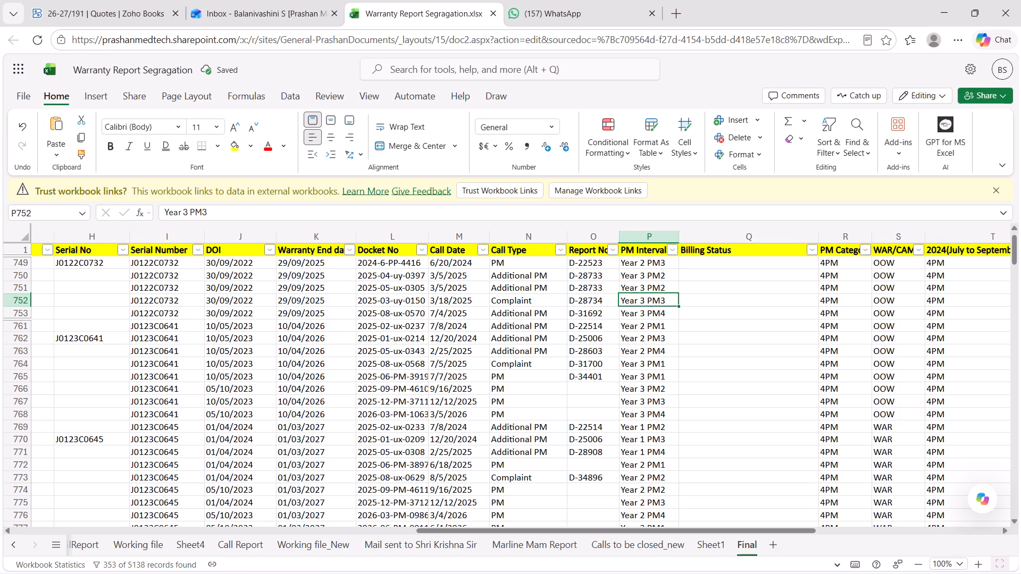
pyautogui.click(668, 316)
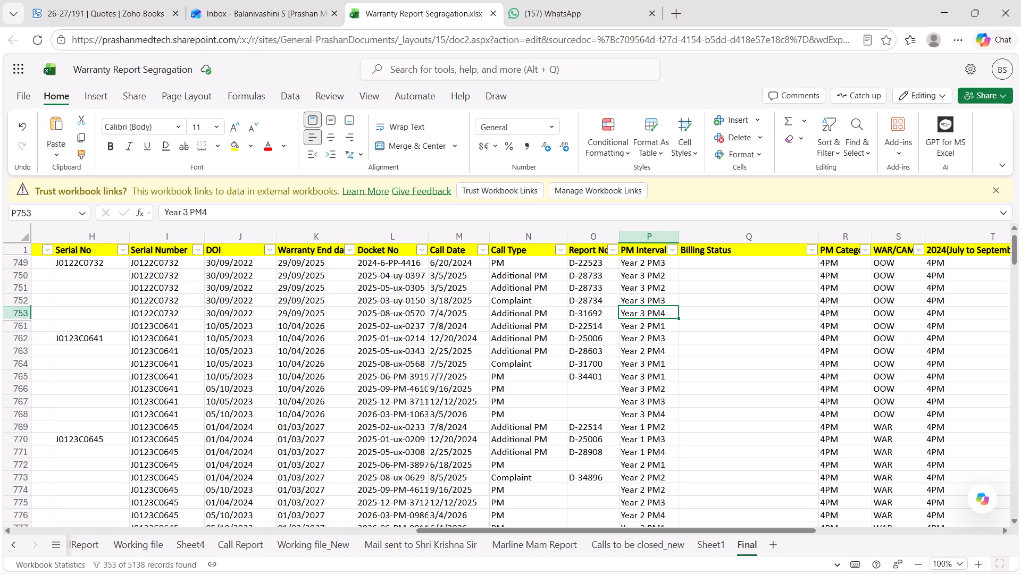
pyautogui.click(669, 277)
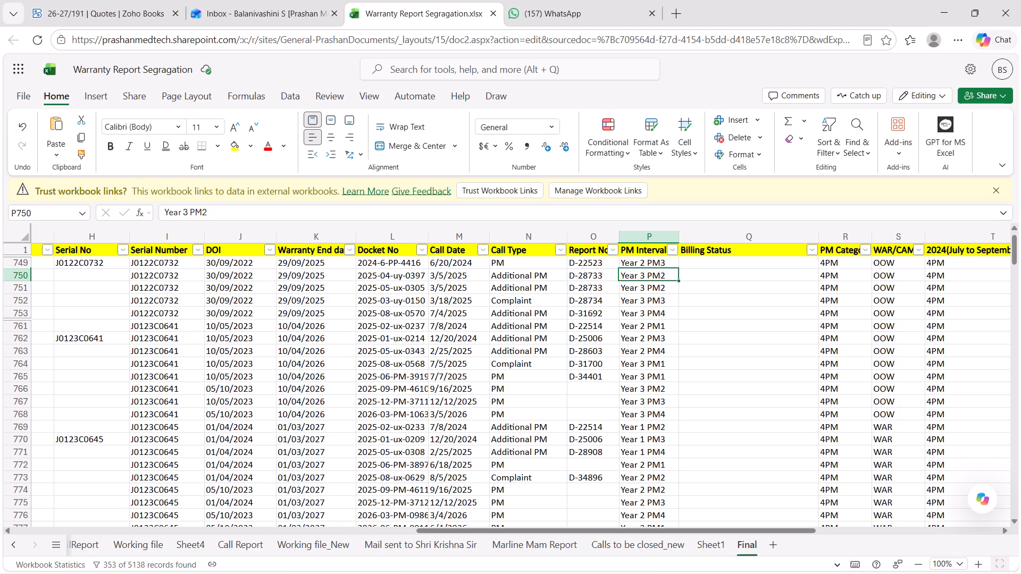
pyautogui.click(668, 313)
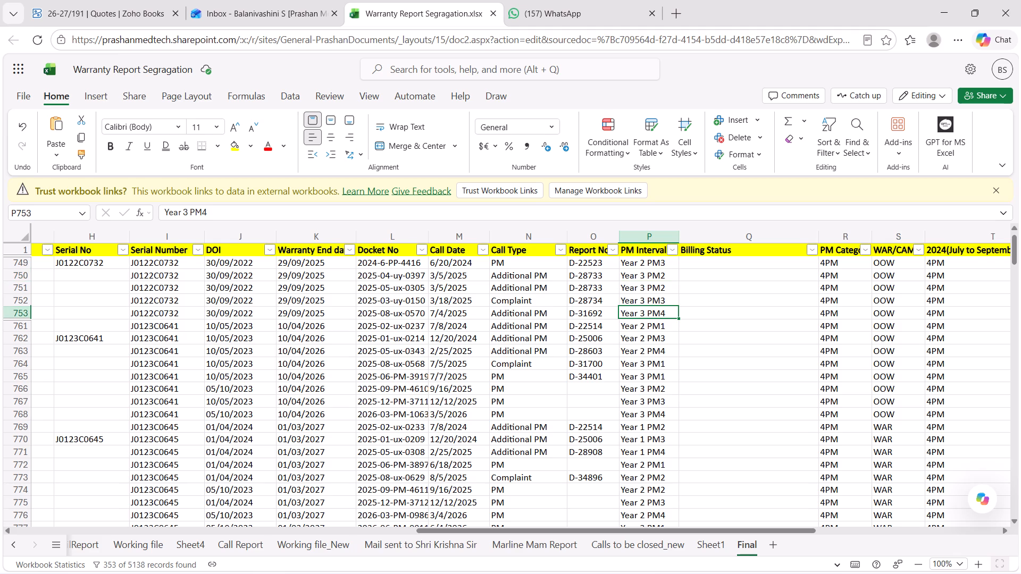
pyautogui.press('Down')
pyautogui.press('Down')
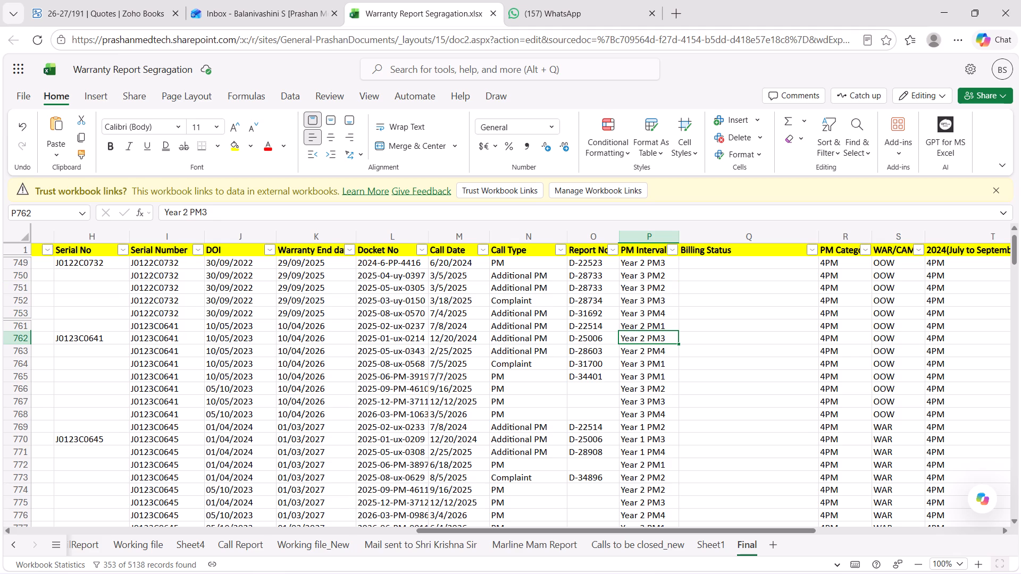
pyautogui.press('Down')
pyautogui.press('Down')
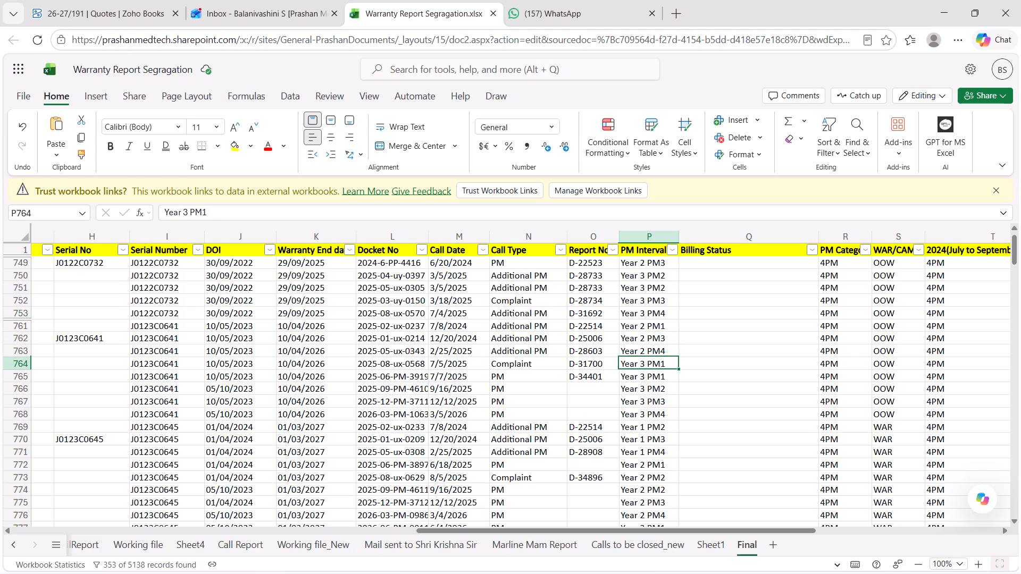
pyautogui.press('Down')
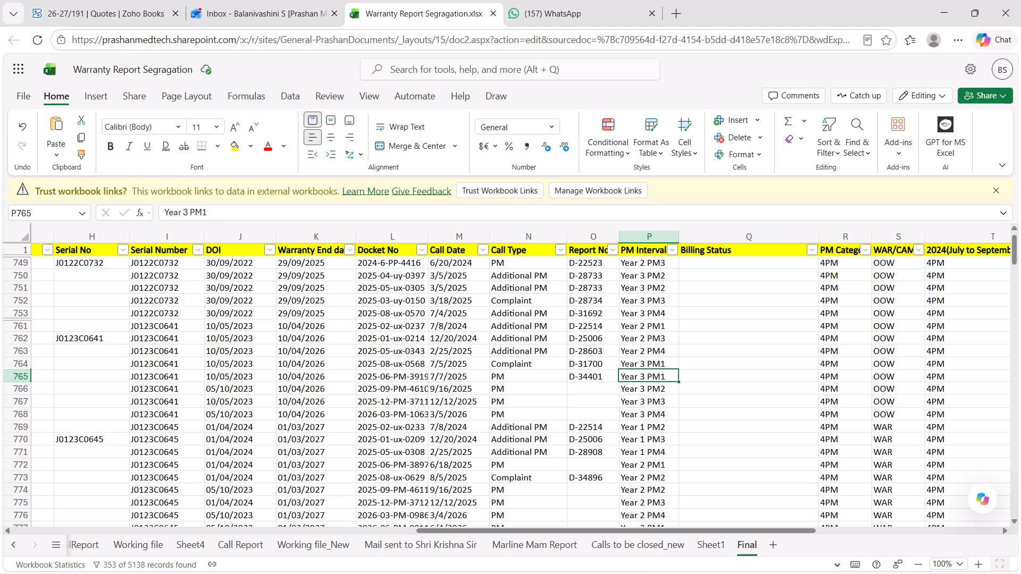
pyautogui.press('Down')
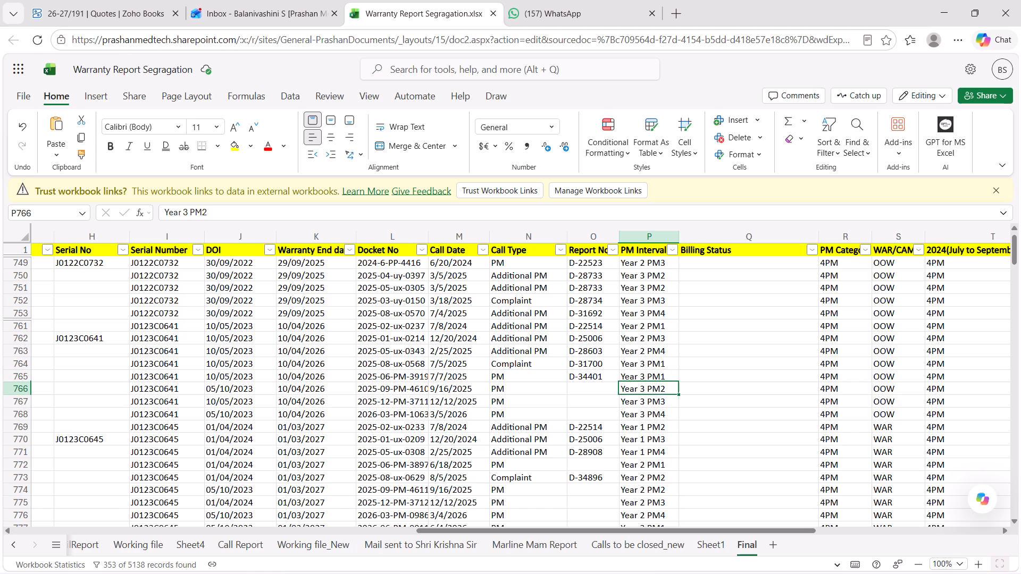
pyautogui.doubleClick(670, 362)
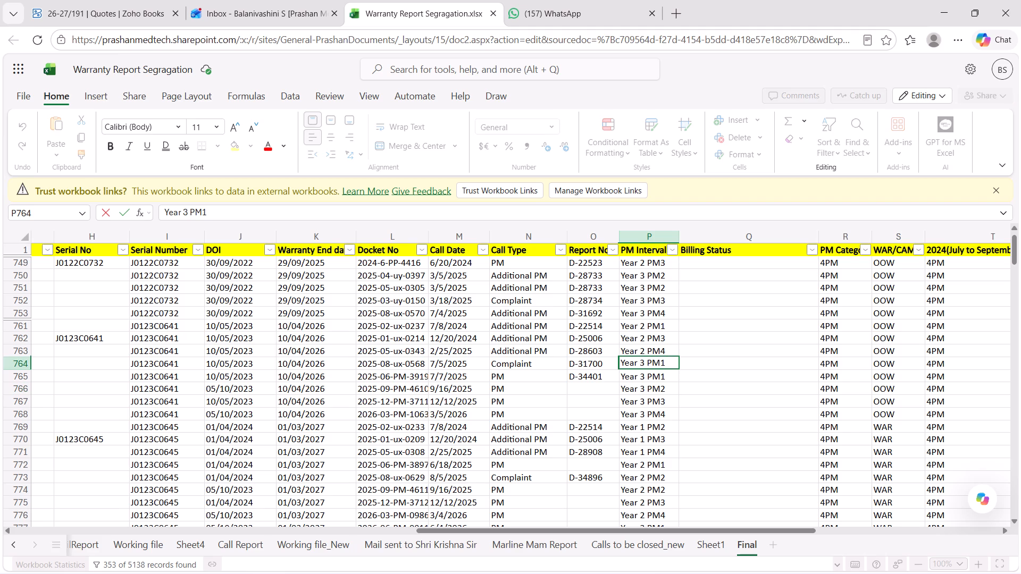
pyautogui.click(705, 390)
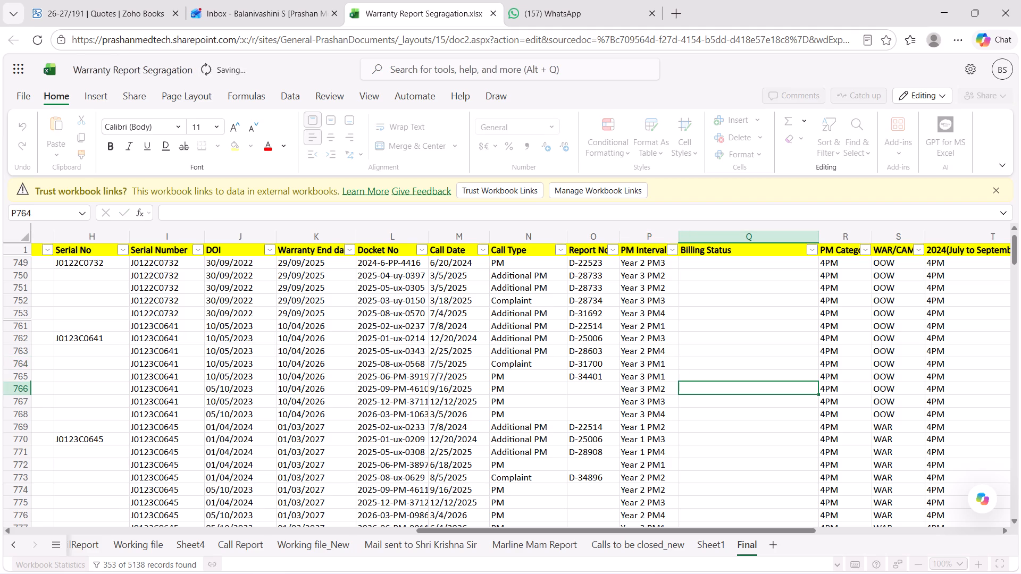
pyautogui.click(663, 390)
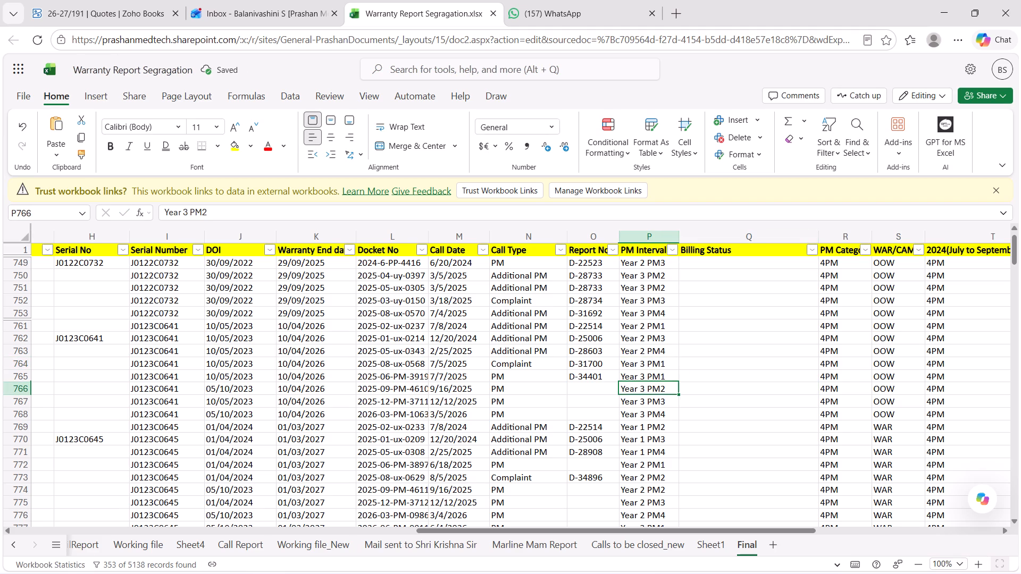
pyautogui.click(655, 317)
pyautogui.click(717, 376)
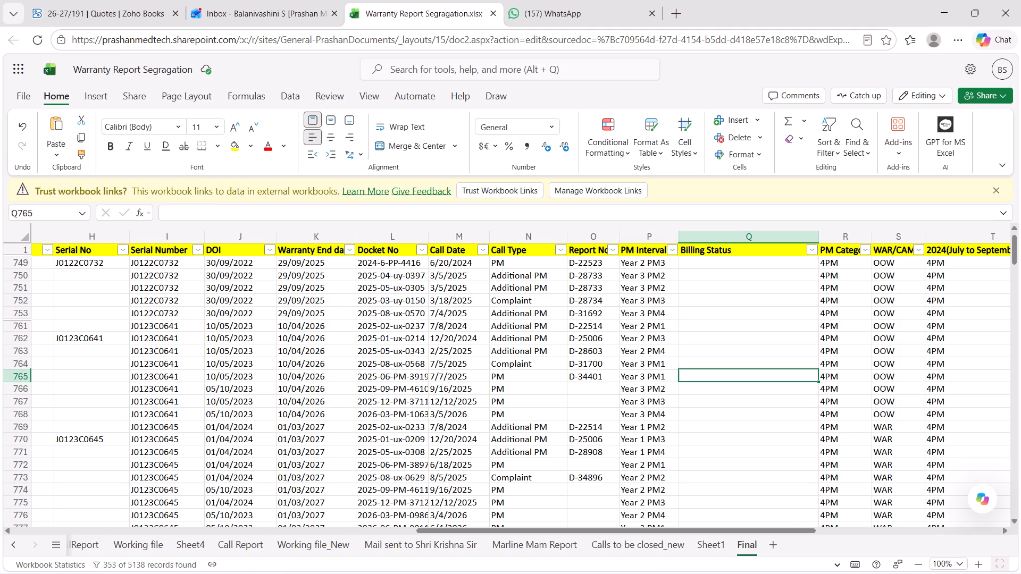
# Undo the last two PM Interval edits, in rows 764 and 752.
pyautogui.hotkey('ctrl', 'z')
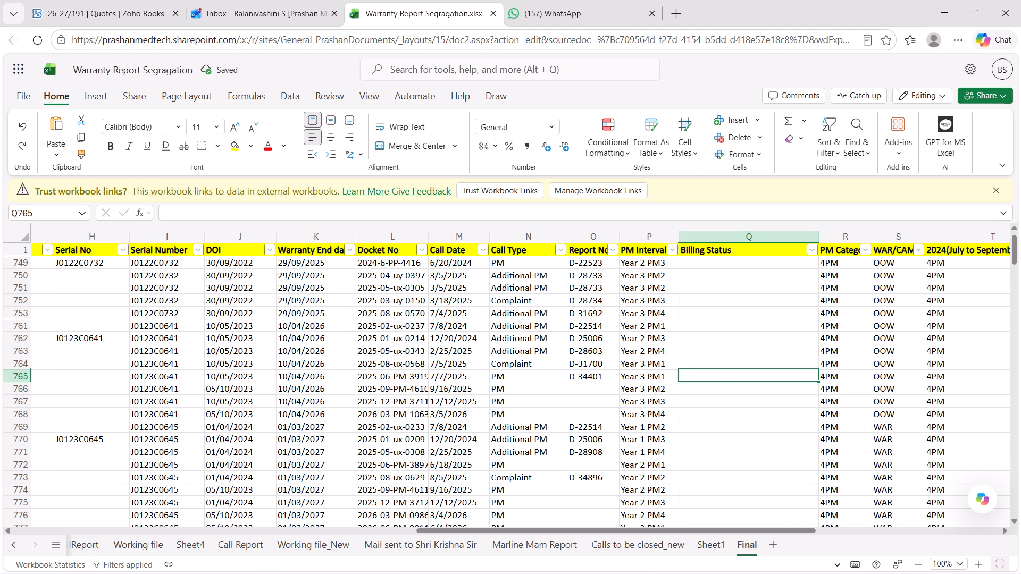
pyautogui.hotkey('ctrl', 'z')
# Examine the product type, warranty type, PO, serial number and call details across the columns of the DEFIGARD 400 rows.
pyautogui.scroll(1, 641, 328)
pyautogui.click(573, 354)
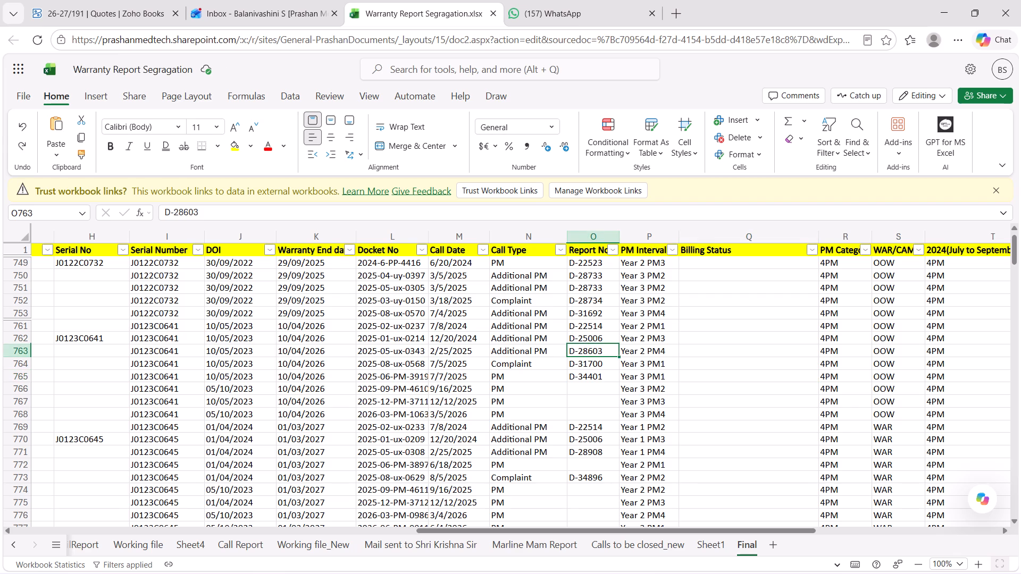
pyautogui.hscroll(1, 402, 383)
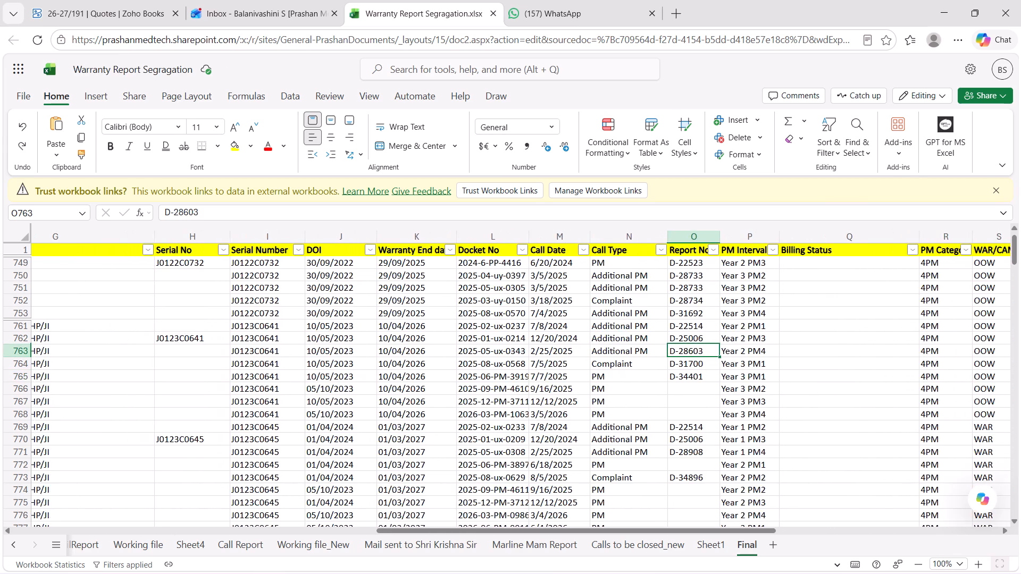
pyautogui.hscroll(7, 402, 383)
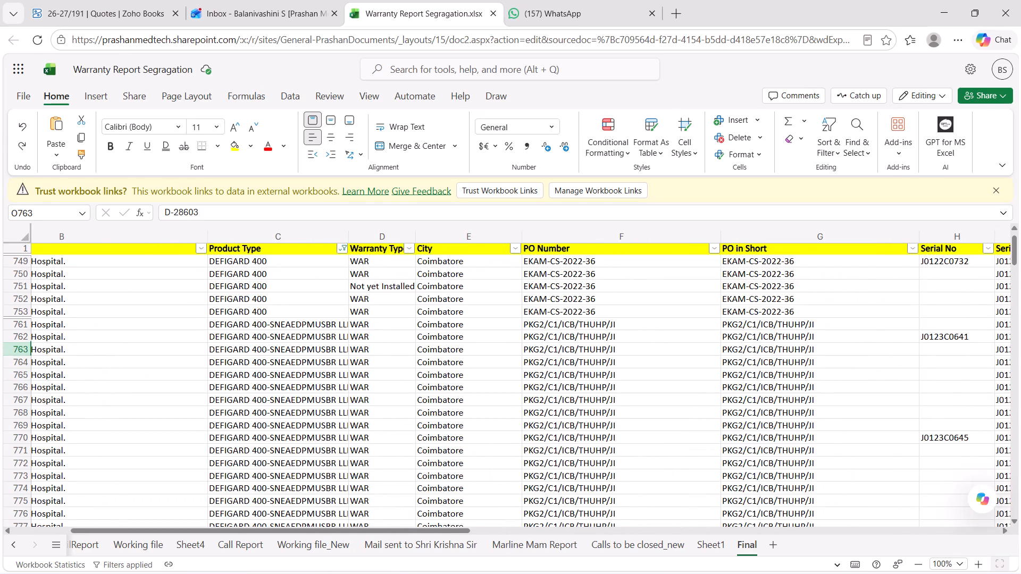
pyautogui.hscroll(5, 192, 331)
pyautogui.hscroll(-5, 339, 325)
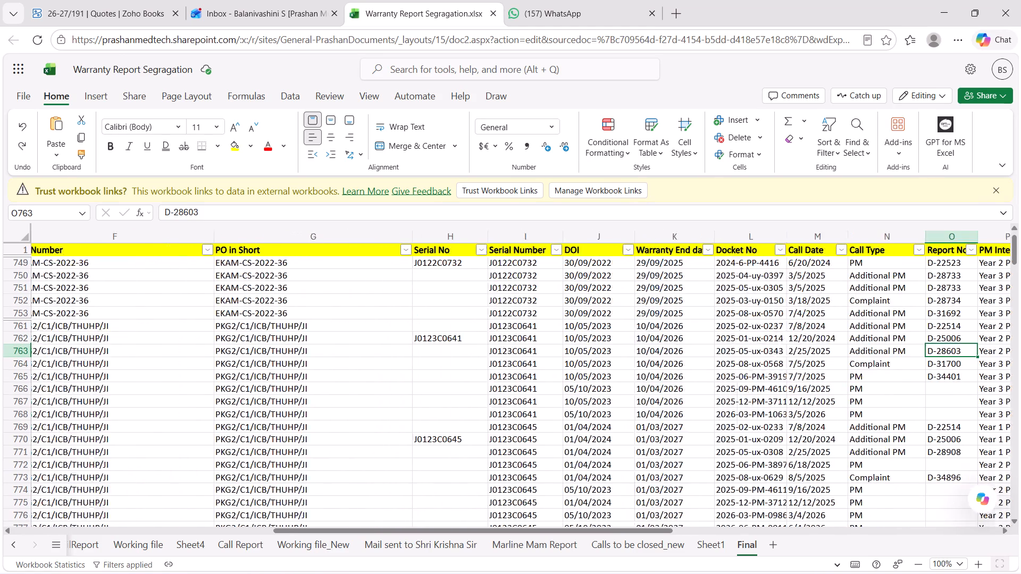
pyautogui.hscroll(-7, 339, 325)
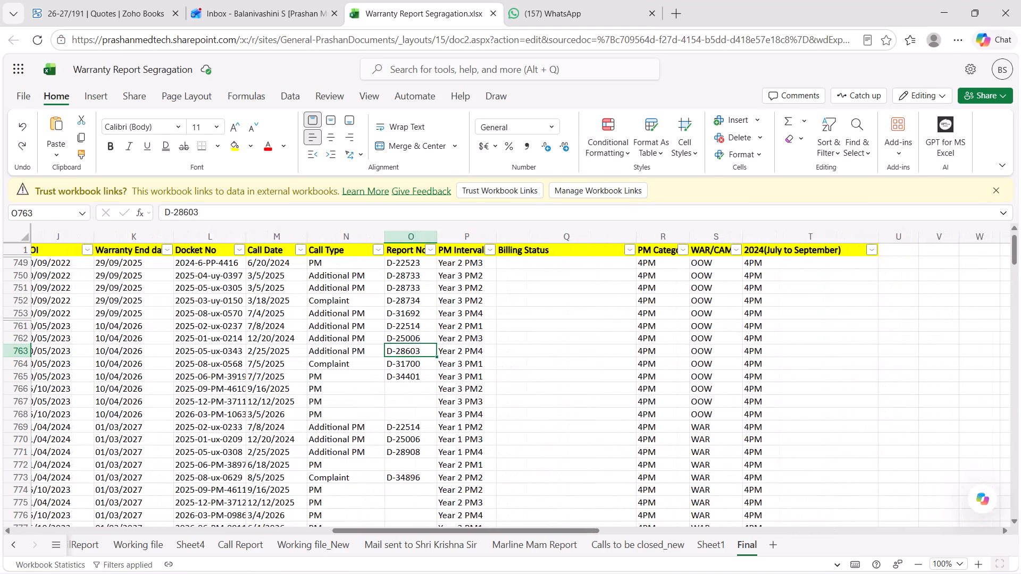
# Set the PM Interval in row 752, the complaint call with report D-28734, to Year 3 PM3 and highlight the cell yellow.
pyautogui.doubleClick(487, 301)
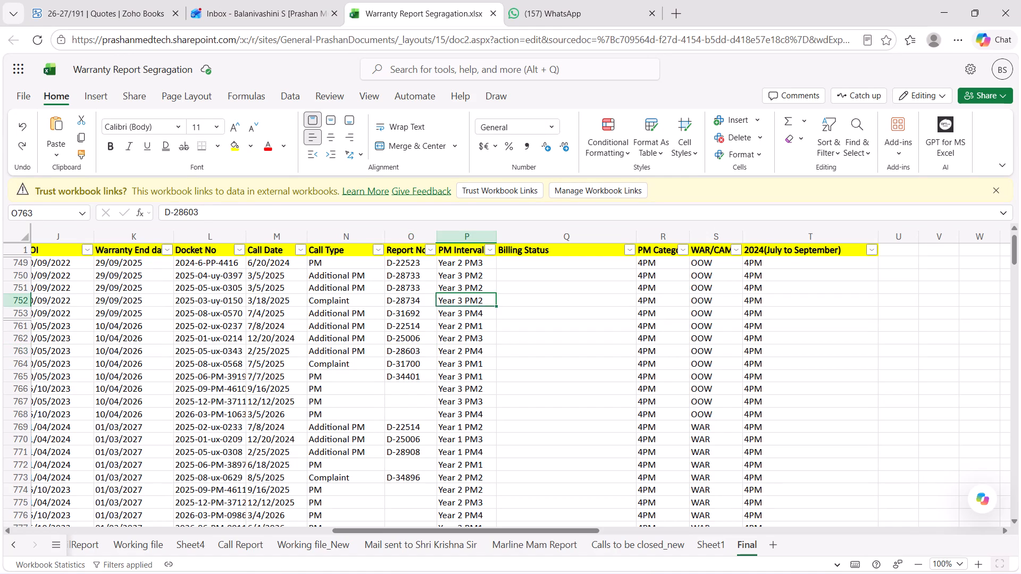
pyautogui.press('BackSpace')
pyautogui.press('3')
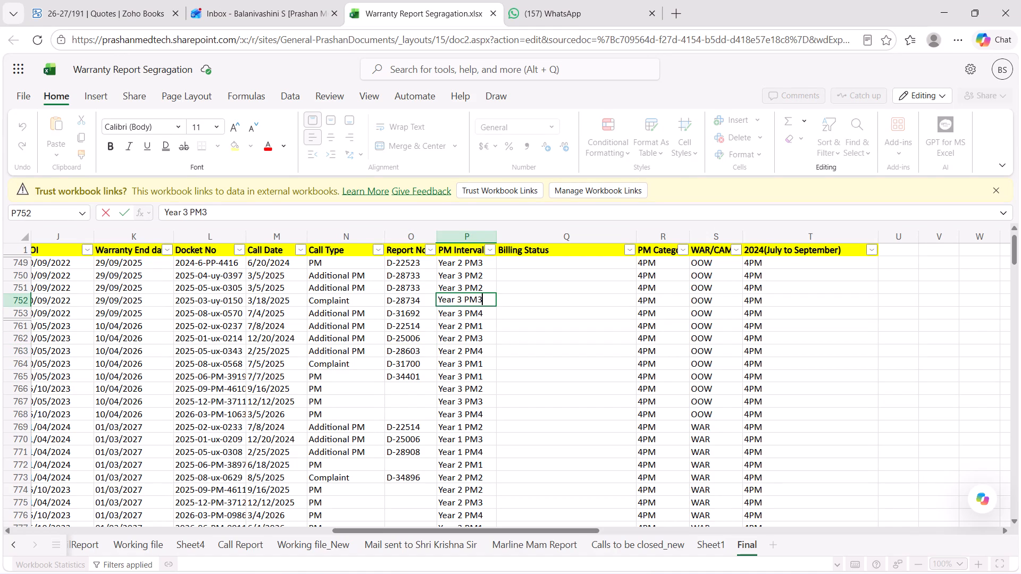
pyautogui.click(546, 341)
pyautogui.click(465, 294)
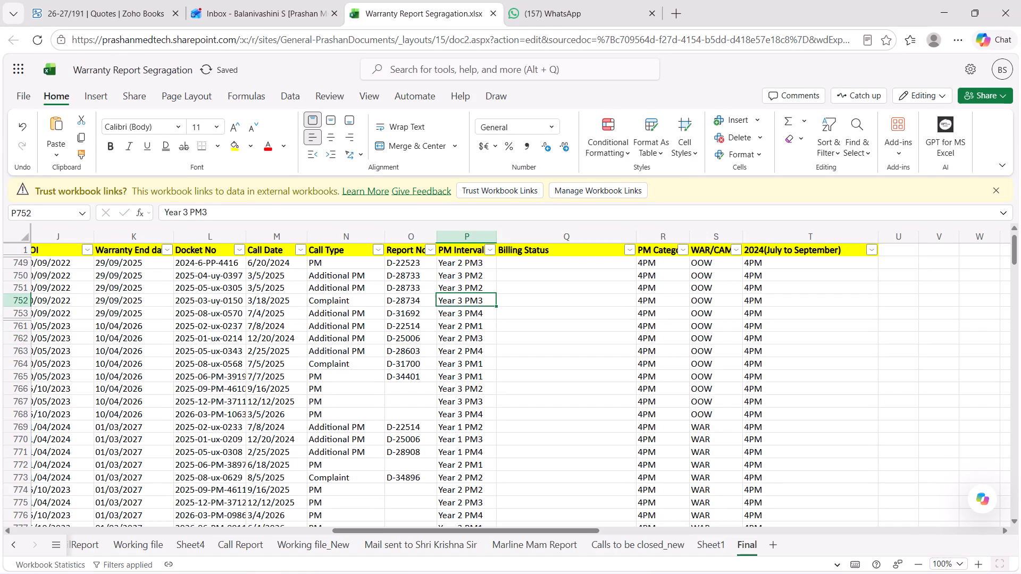
pyautogui.click(233, 143)
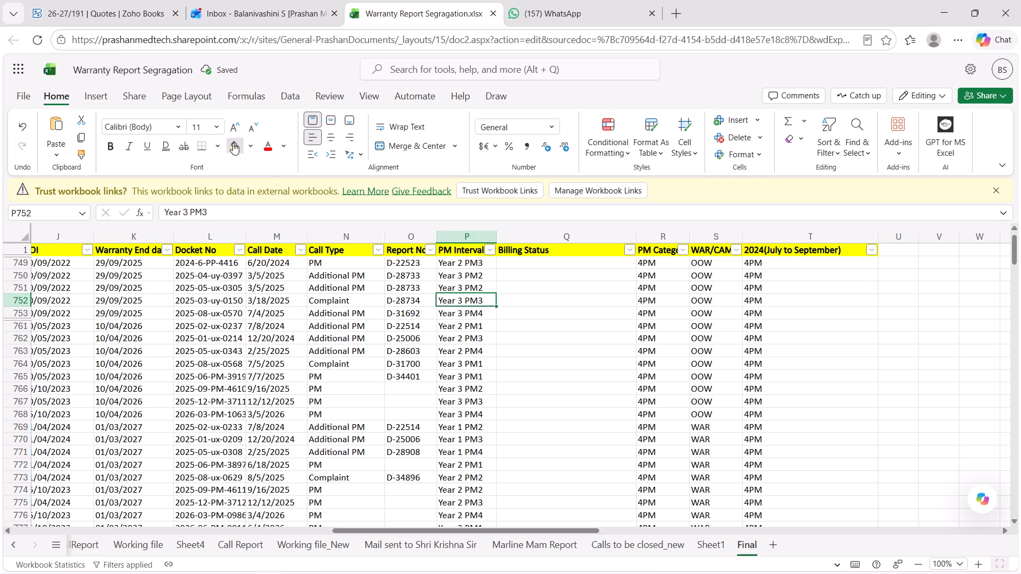
# Go through the PM Interval entries for serial number J0123C0641 row by row, comparing them with installation, warranty end and call dates.
pyautogui.click(462, 328)
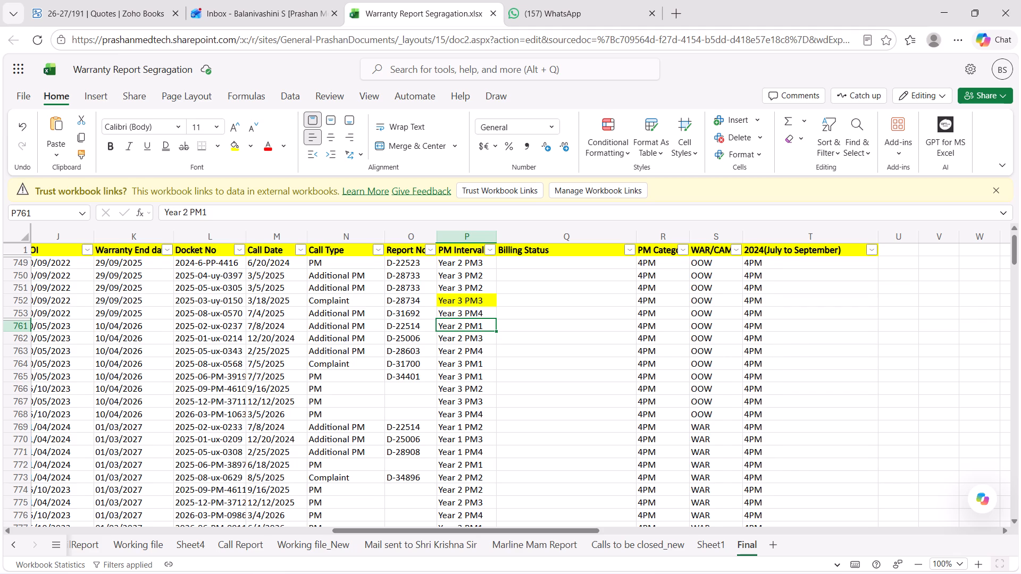
pyautogui.hscroll(1, 487, 347)
pyautogui.hscroll(-1, 487, 347)
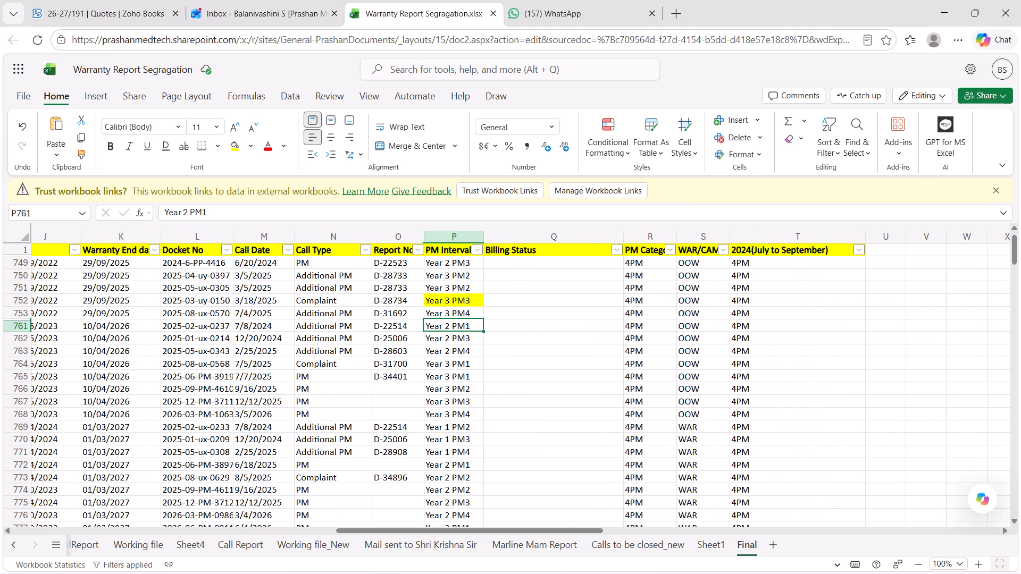
pyautogui.click(476, 349)
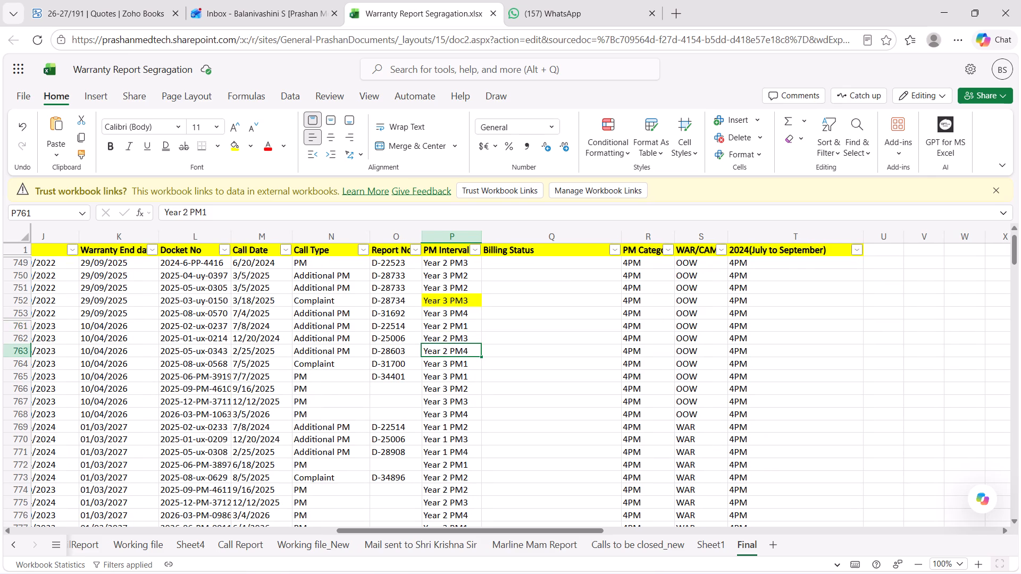
pyautogui.hscroll(1, 476, 349)
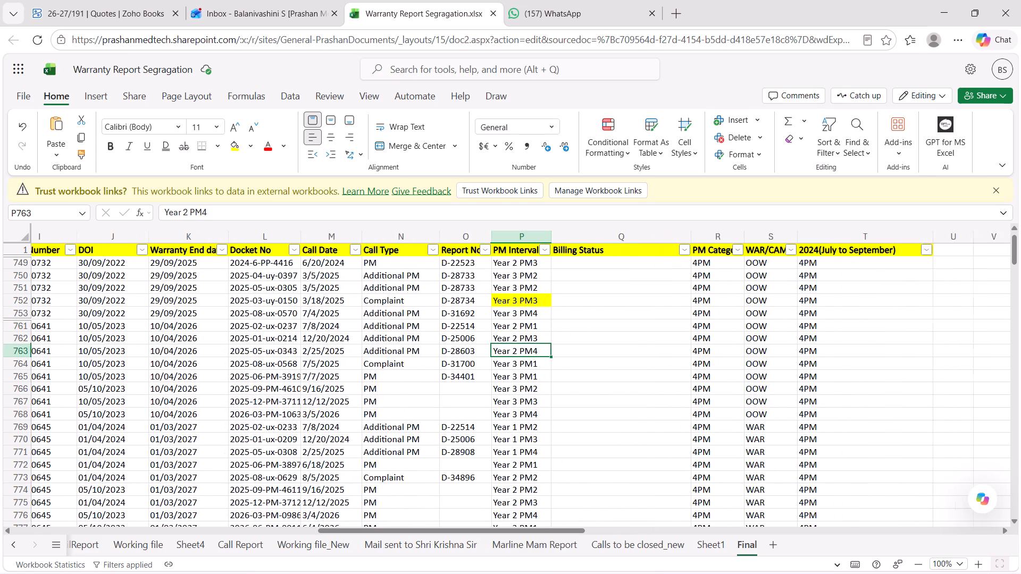
pyautogui.hscroll(2, 476, 349)
pyautogui.hscroll(-1, 476, 349)
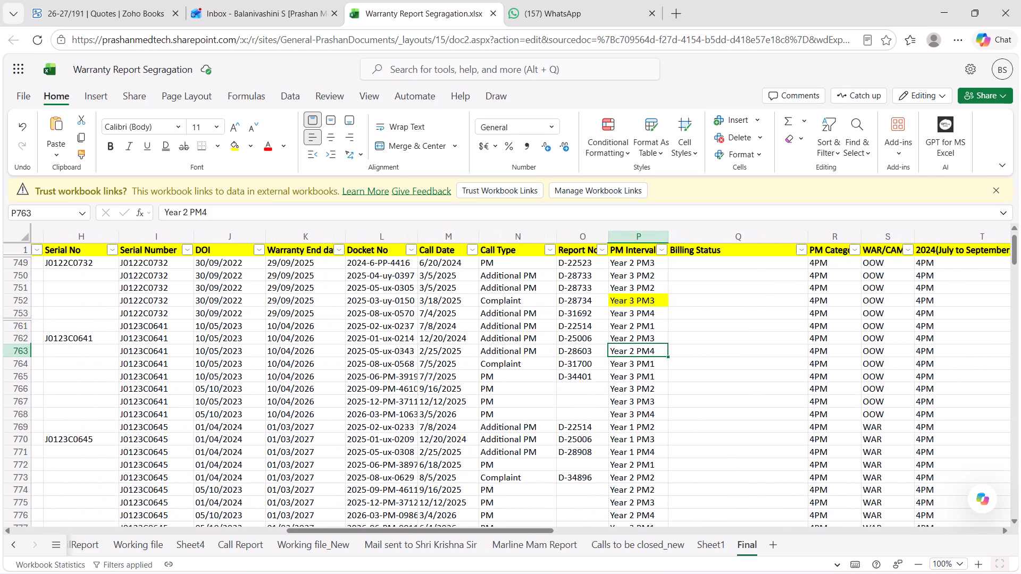
pyautogui.click(647, 341)
pyautogui.press('Down')
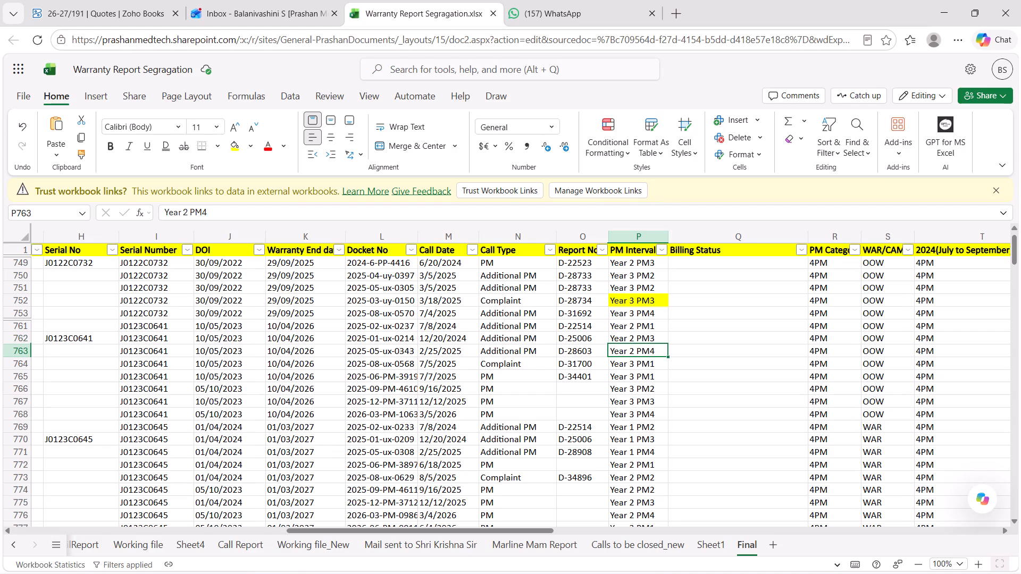
pyautogui.press('Down')
pyautogui.press('Down')
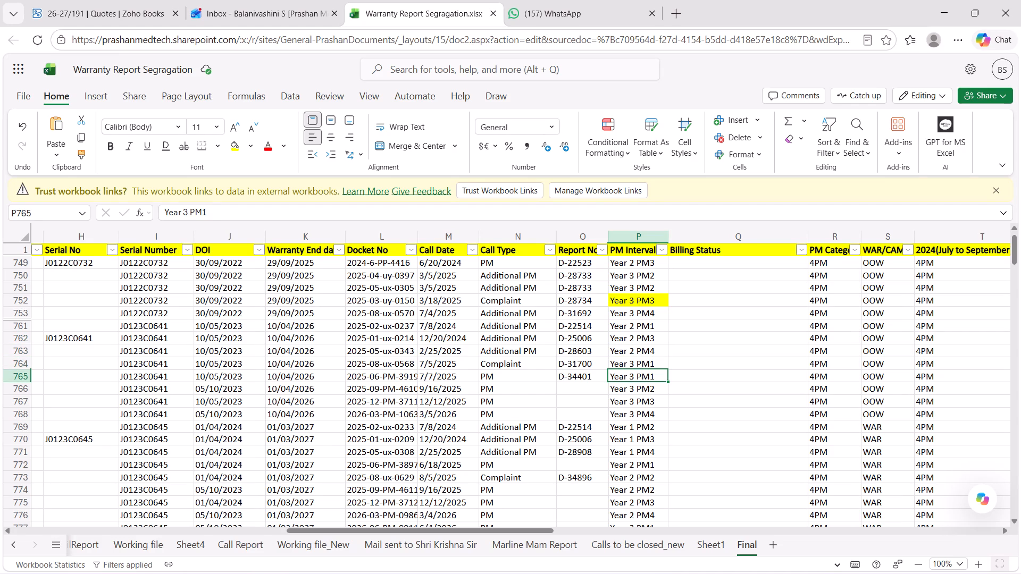
pyautogui.press('Down')
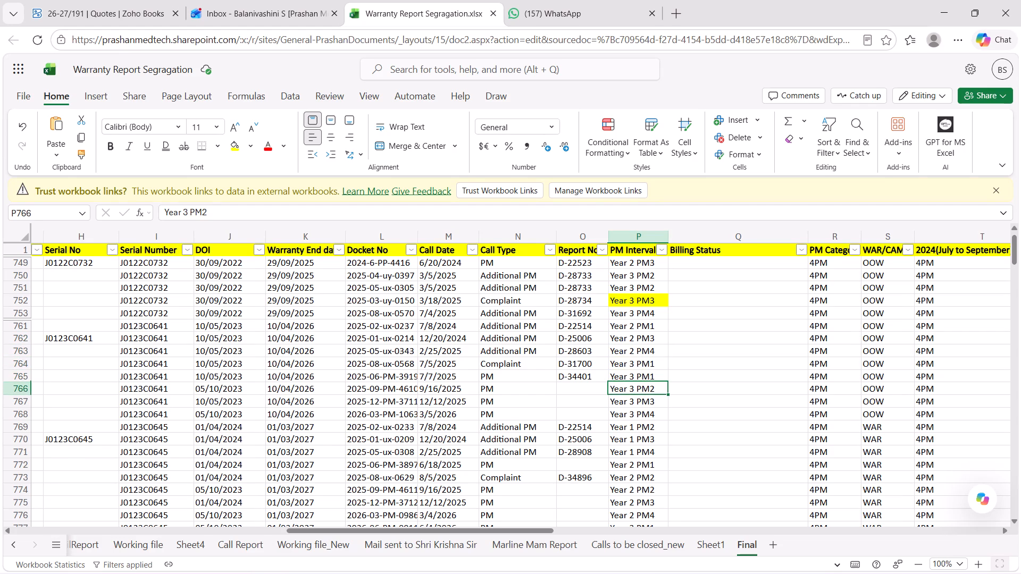
pyautogui.press('Down')
pyautogui.press('Down')
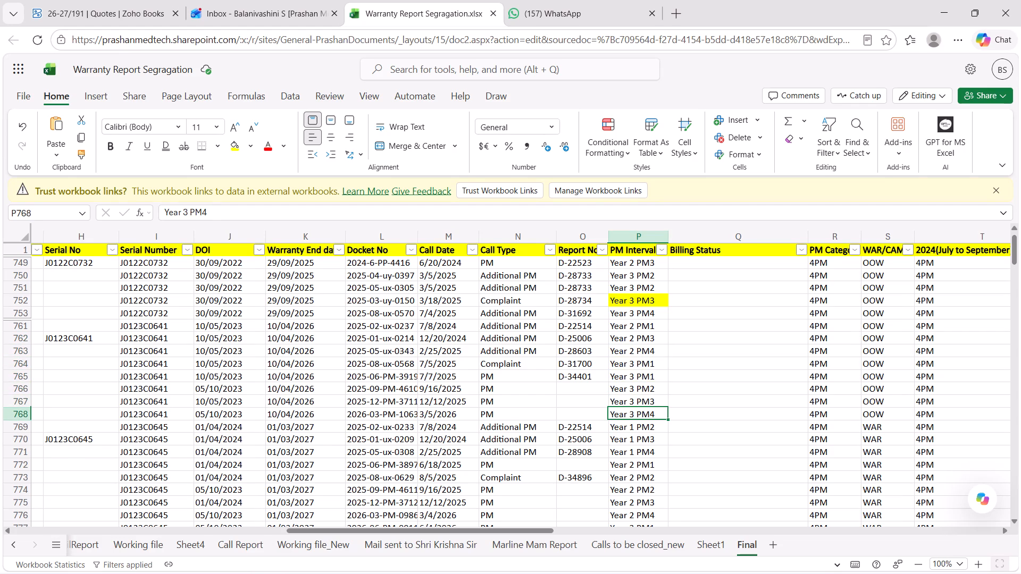
pyautogui.press('Up')
pyautogui.press('Up')
pyautogui.press('Up')
pyautogui.press('Up')
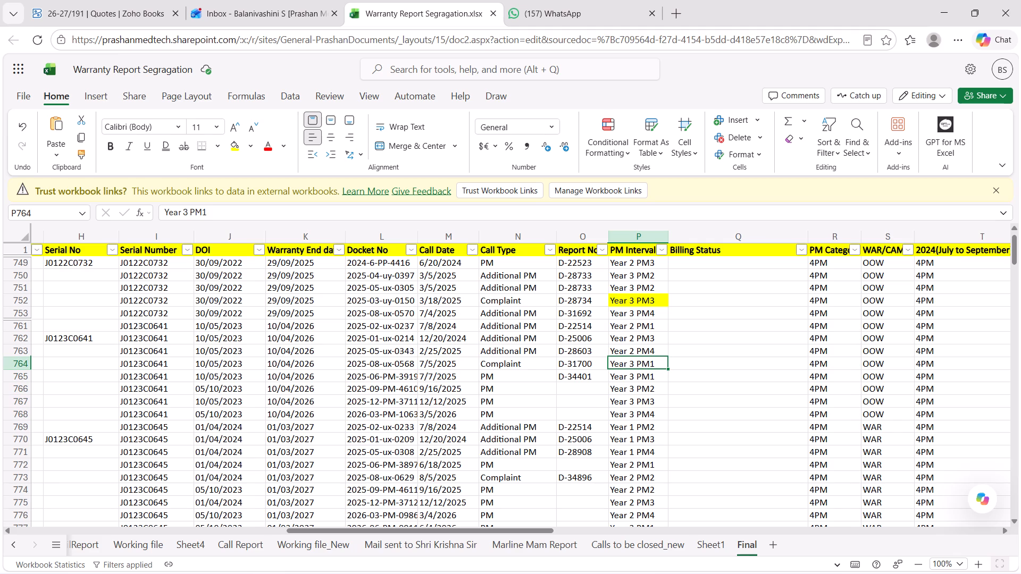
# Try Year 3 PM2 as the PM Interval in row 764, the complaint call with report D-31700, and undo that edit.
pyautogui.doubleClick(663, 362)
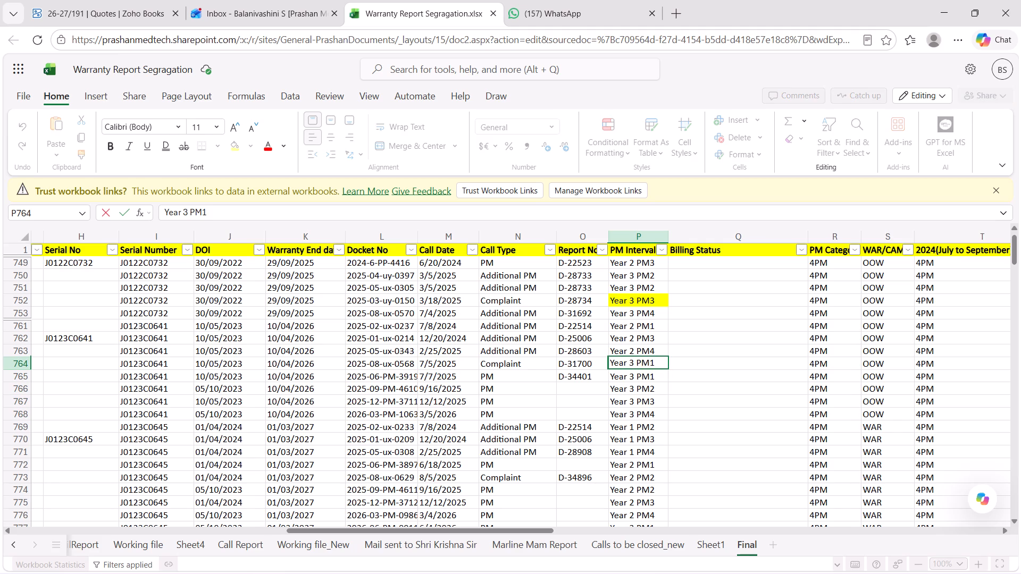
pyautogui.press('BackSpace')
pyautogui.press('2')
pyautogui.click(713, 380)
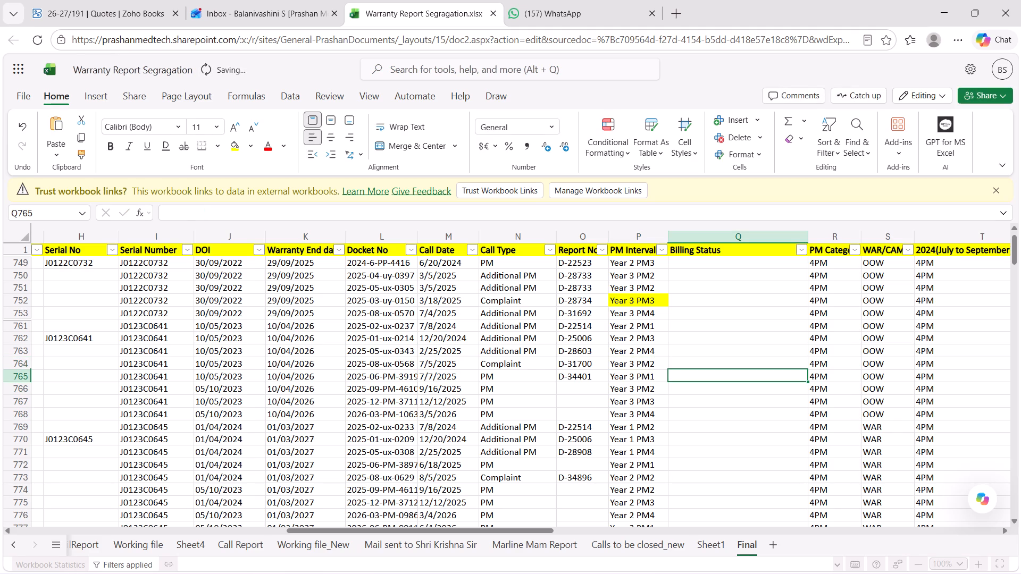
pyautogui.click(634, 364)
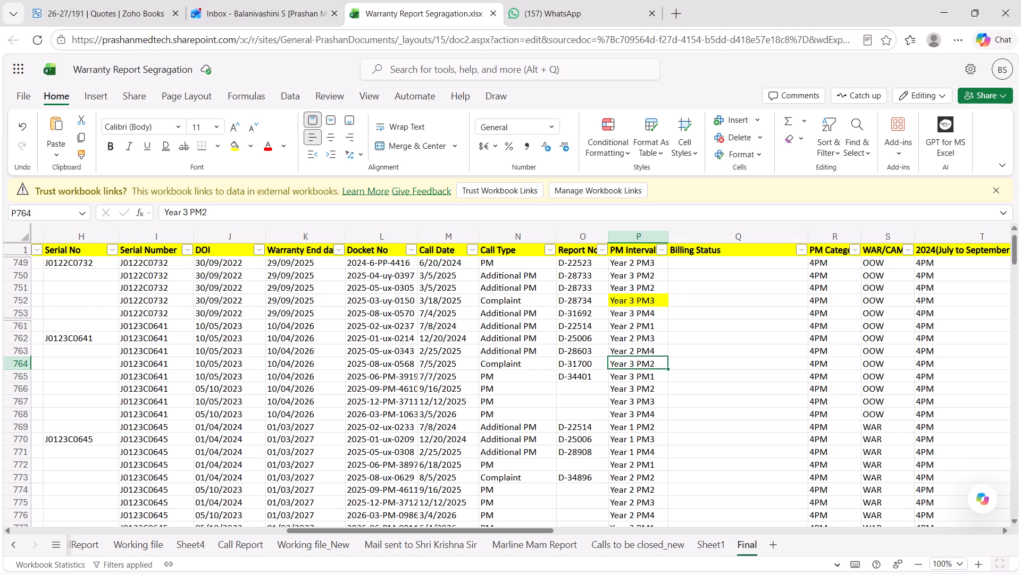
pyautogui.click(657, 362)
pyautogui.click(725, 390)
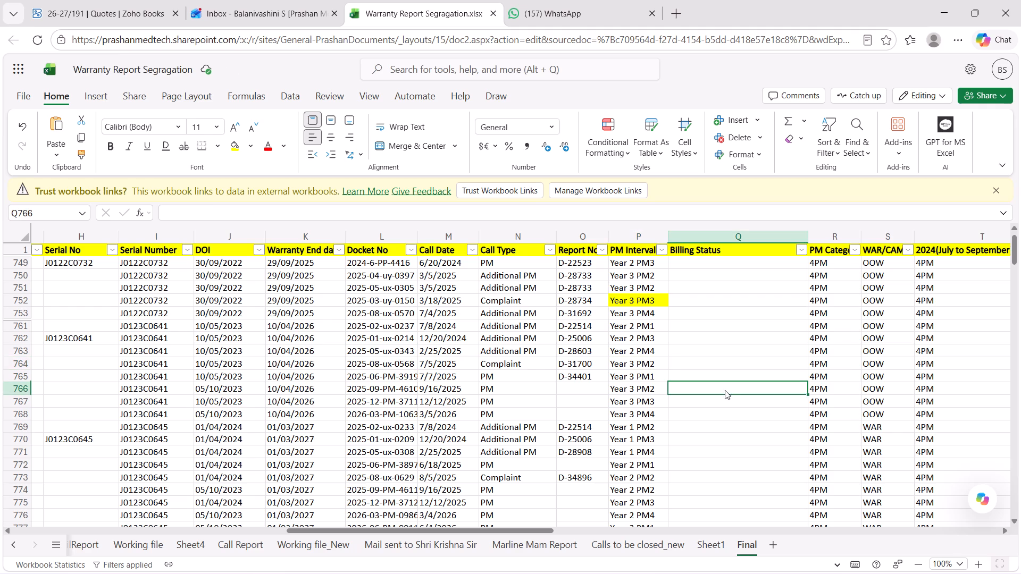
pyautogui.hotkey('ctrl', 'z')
# Check the remaining PM Interval entries of serial number J0123C0641 and all those of J0123C0645 against their call dates and types.
pyautogui.click(643, 385)
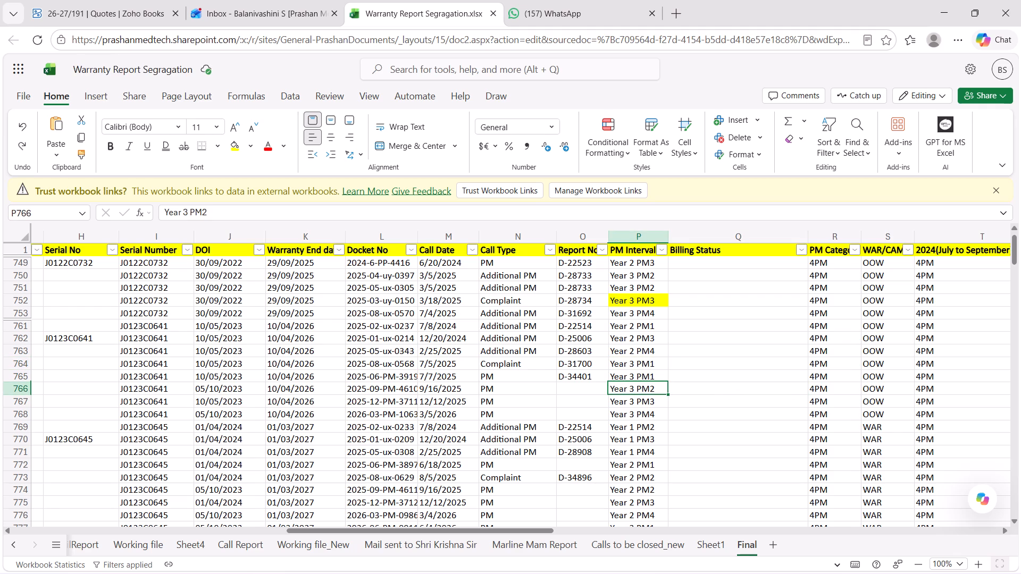
pyautogui.press('Down')
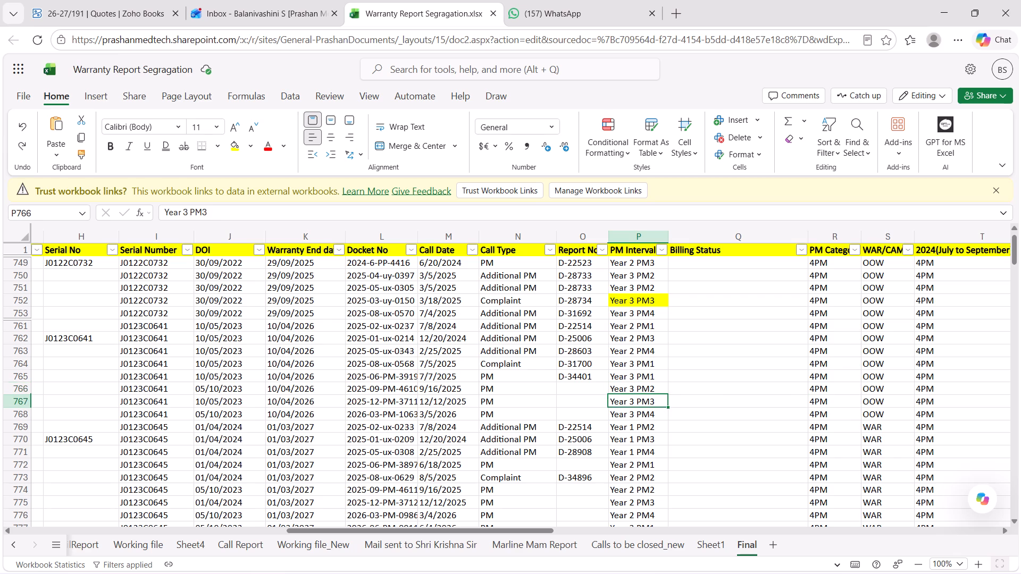
pyautogui.press('Down')
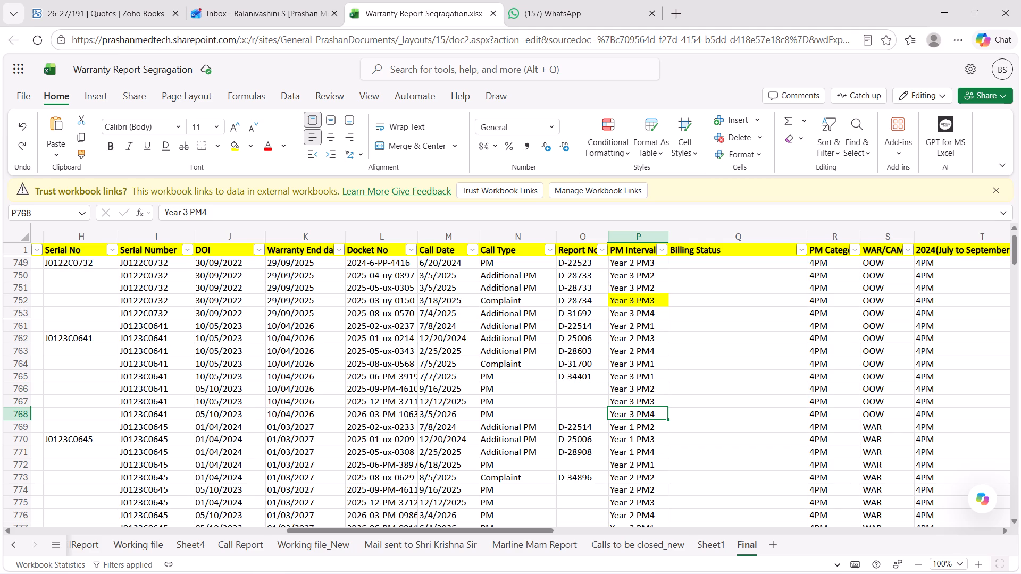
pyautogui.press('Down')
pyautogui.press('Down')
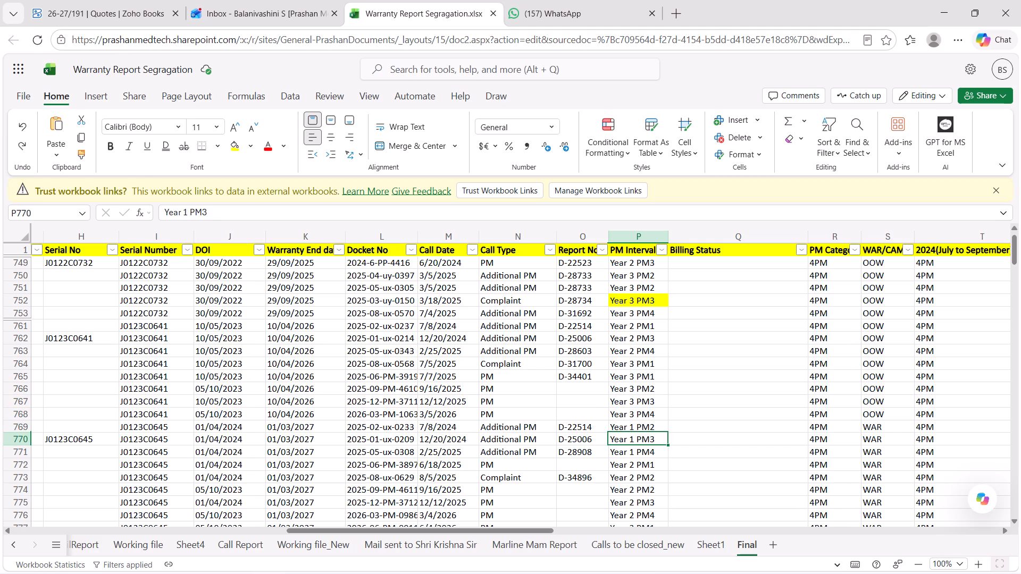
pyautogui.press('Down')
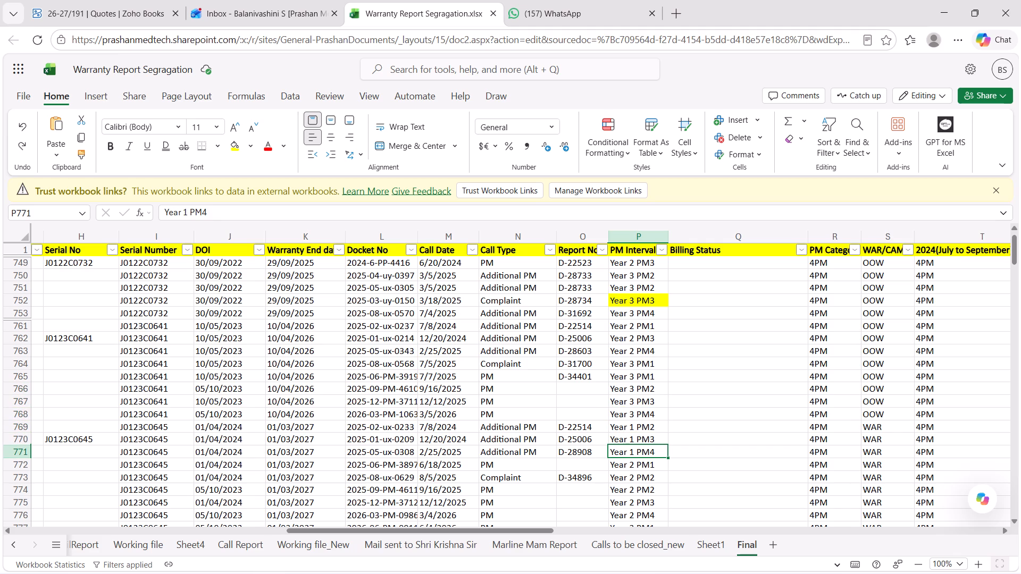
pyautogui.press('Down')
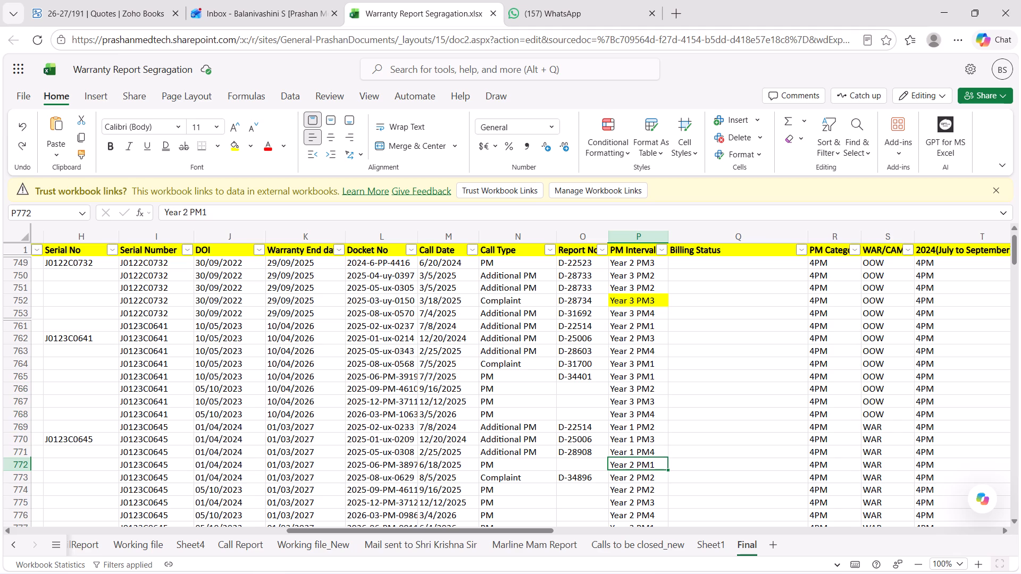
pyautogui.press('Down')
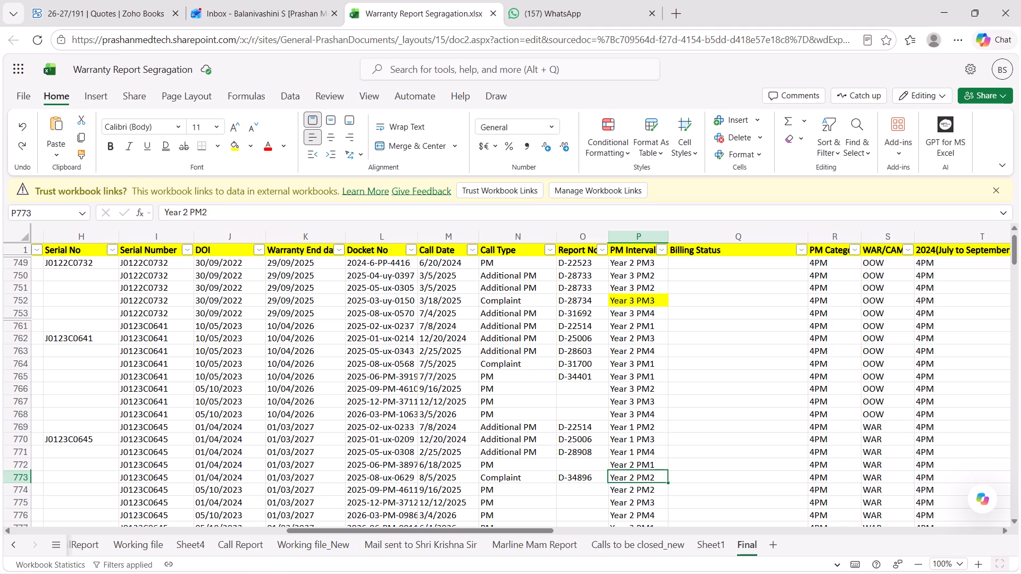
pyautogui.press('Down')
pyautogui.press('Down')
pyautogui.press('Down')
pyautogui.press('Down')
pyautogui.press('Down')
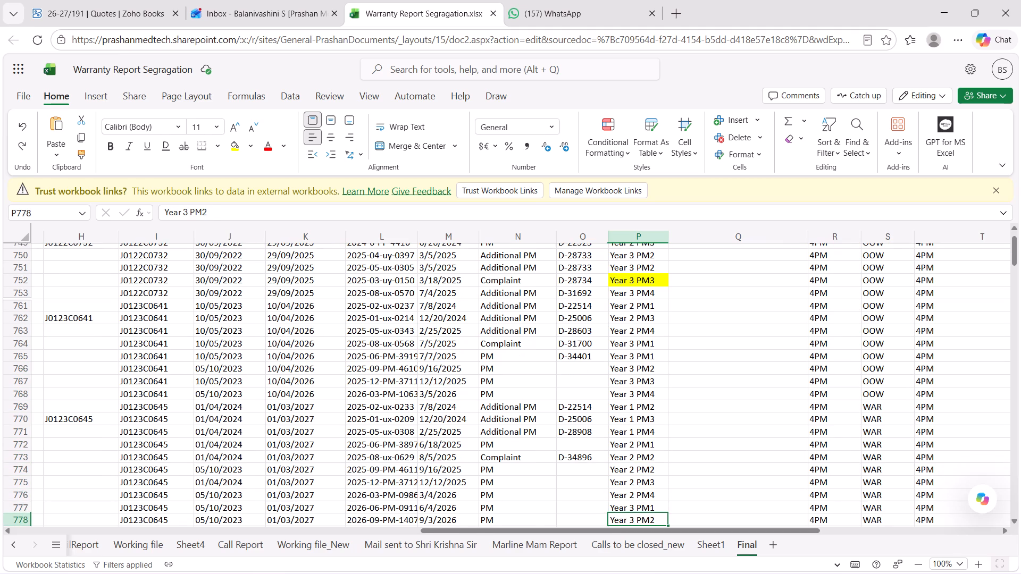
# Go through the PM Interval entries for serial number J0123C0646 row by row, comparing them with installation, warranty end and call dates.
pyautogui.press('Down')
pyautogui.press('Down')
pyautogui.press('Down')
pyautogui.press('Down')
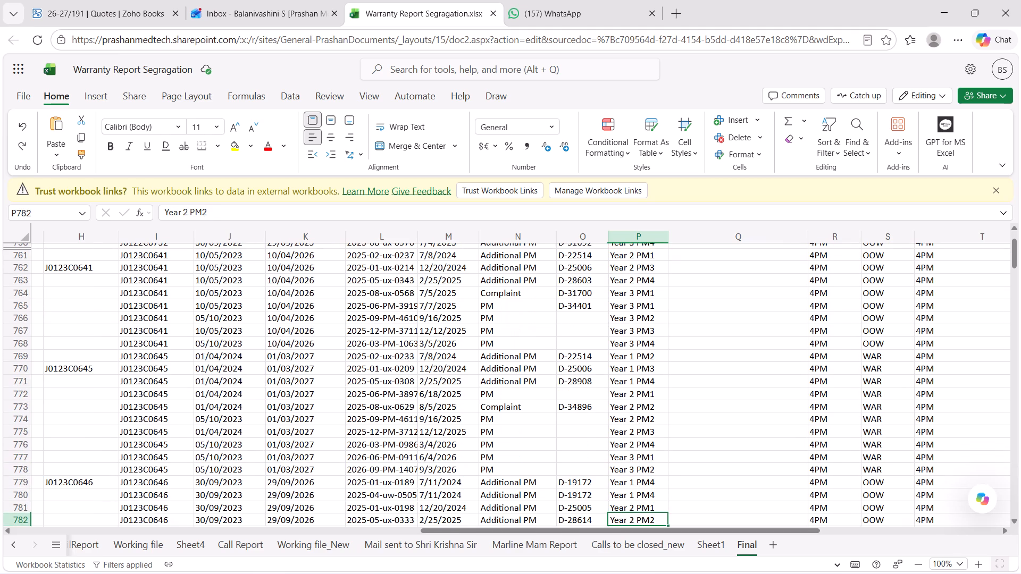
pyautogui.press('Down')
pyautogui.press('Down')
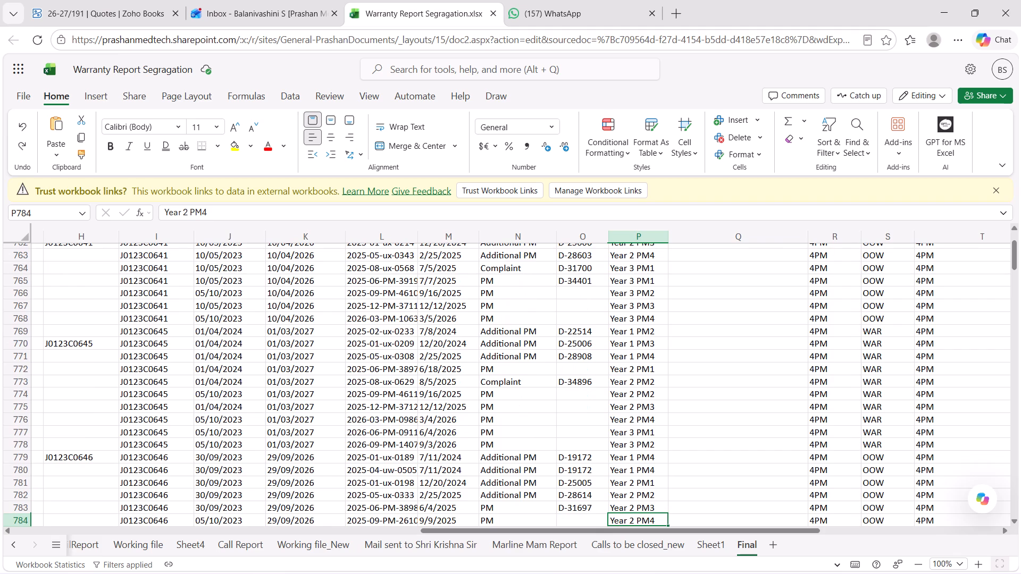
pyautogui.press('Down')
pyautogui.press('Down')
pyautogui.press('Down')
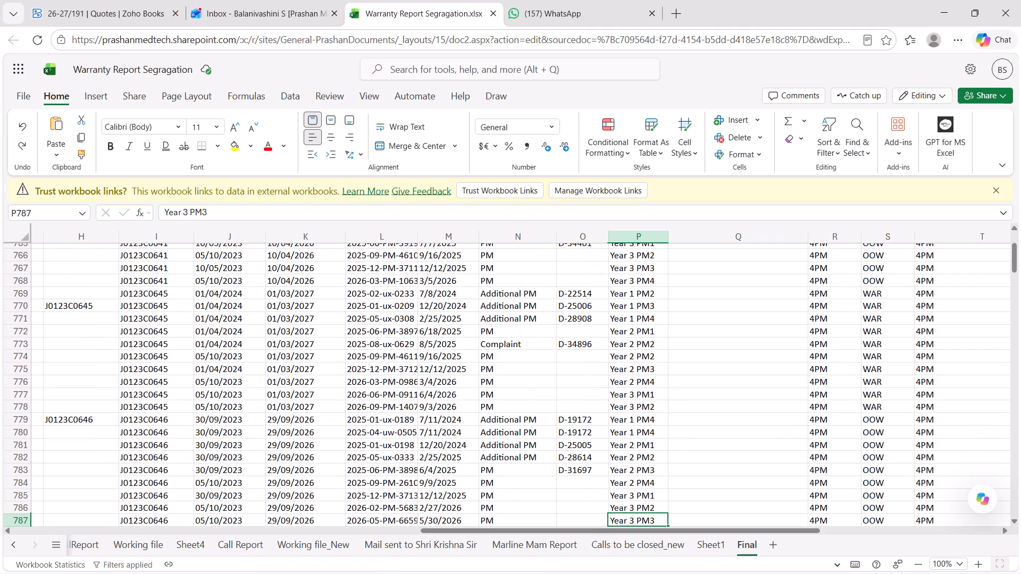
pyautogui.click(654, 434)
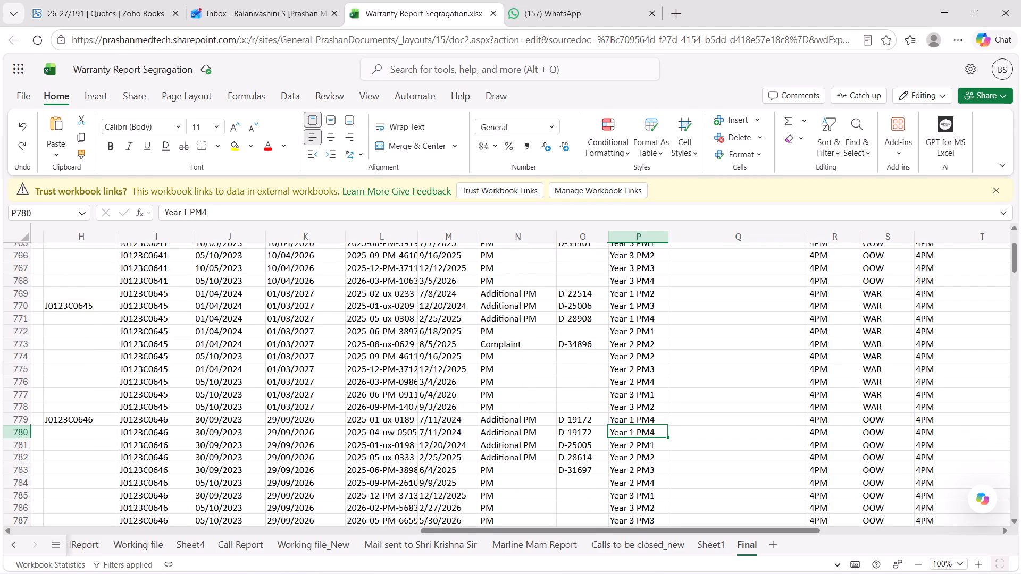
pyautogui.press('Down')
pyautogui.press('Down')
pyautogui.press('Down')
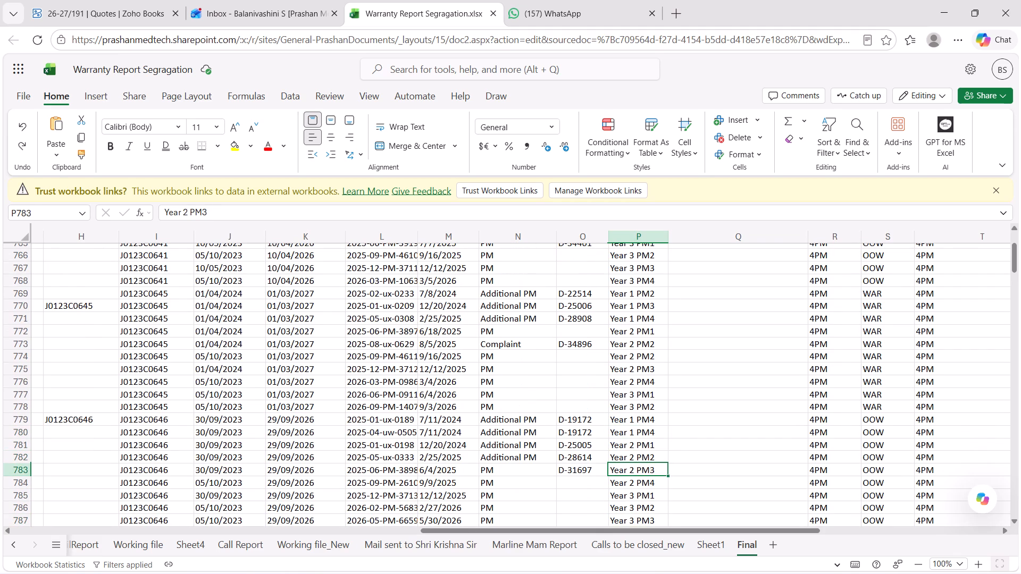
pyautogui.press('Down')
pyautogui.press('Down')
pyautogui.press('Down')
pyautogui.press('Down')
pyautogui.press('Down')
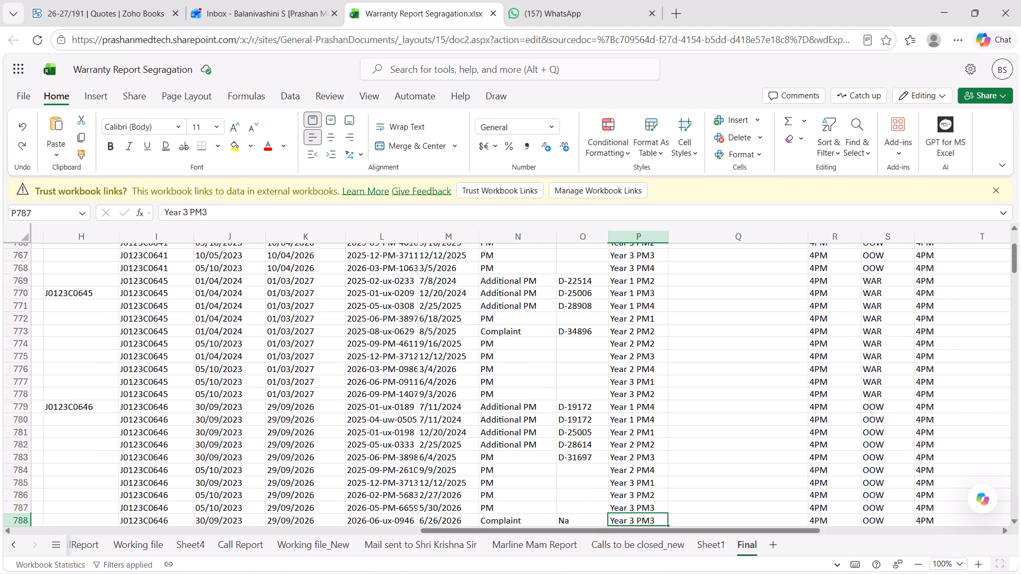
pyautogui.press('Down')
# Review the PM Interval sequence for serial numbers J0123C0647, J0123C0648 and J0123C0649 against their call dates and report numbers.
pyautogui.press('Down')
pyautogui.press('Down')
pyautogui.press('Down')
pyautogui.press('Down')
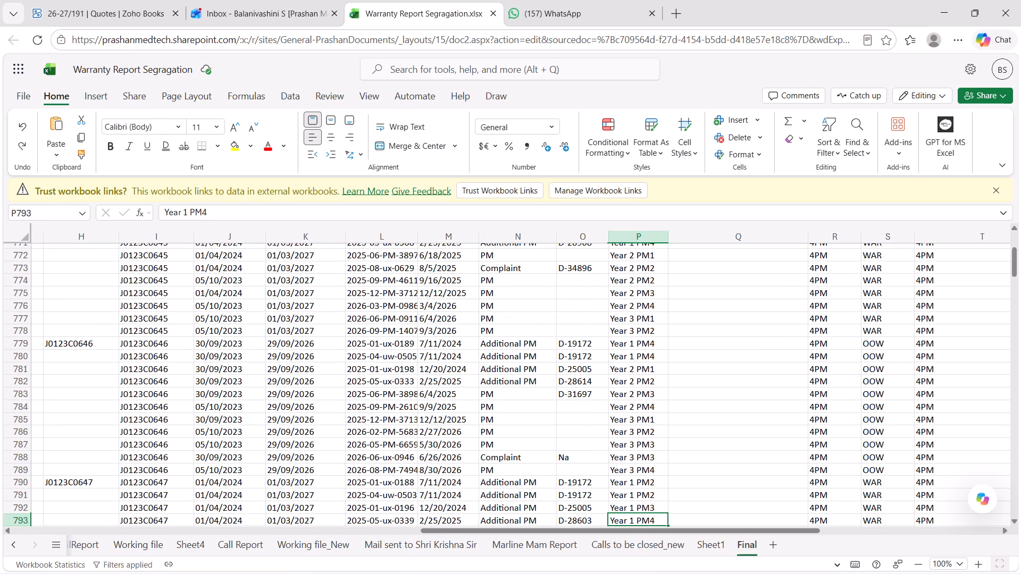
pyautogui.press('Down')
pyautogui.press('Down')
pyautogui.press('Down')
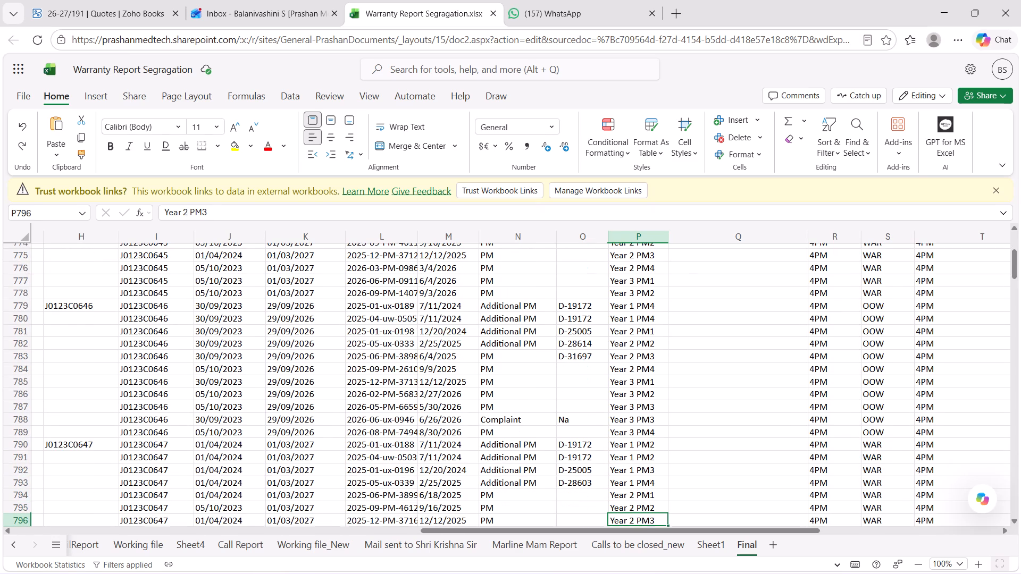
pyautogui.press('Down')
pyautogui.press('Down')
pyautogui.press('Down')
pyautogui.press('Down')
pyautogui.press('Down')
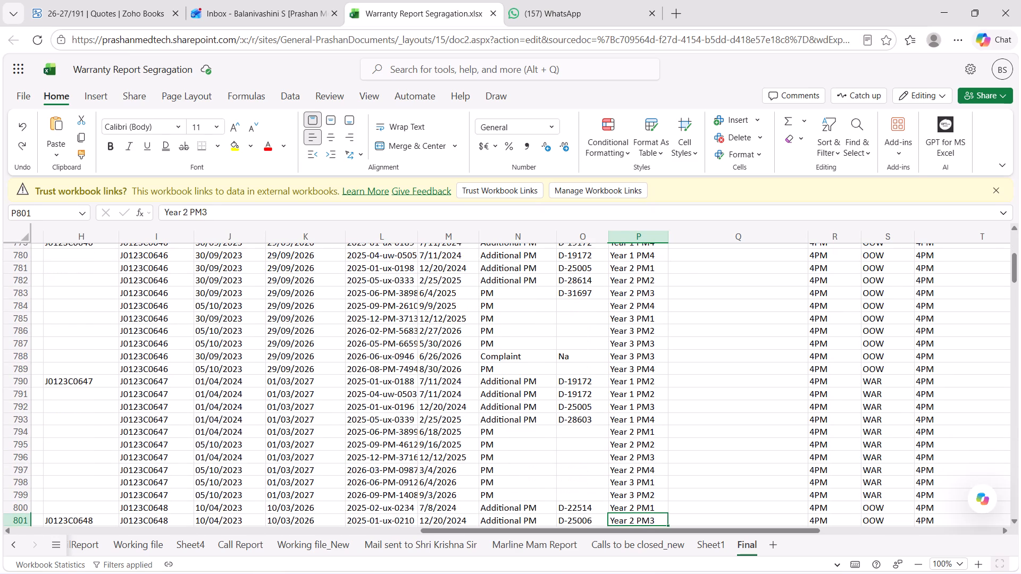
pyautogui.press('Down')
pyautogui.press('Down')
pyautogui.press('Down')
pyautogui.press('Down')
pyautogui.press('Down')
pyautogui.press('Down')
pyautogui.press('Down')
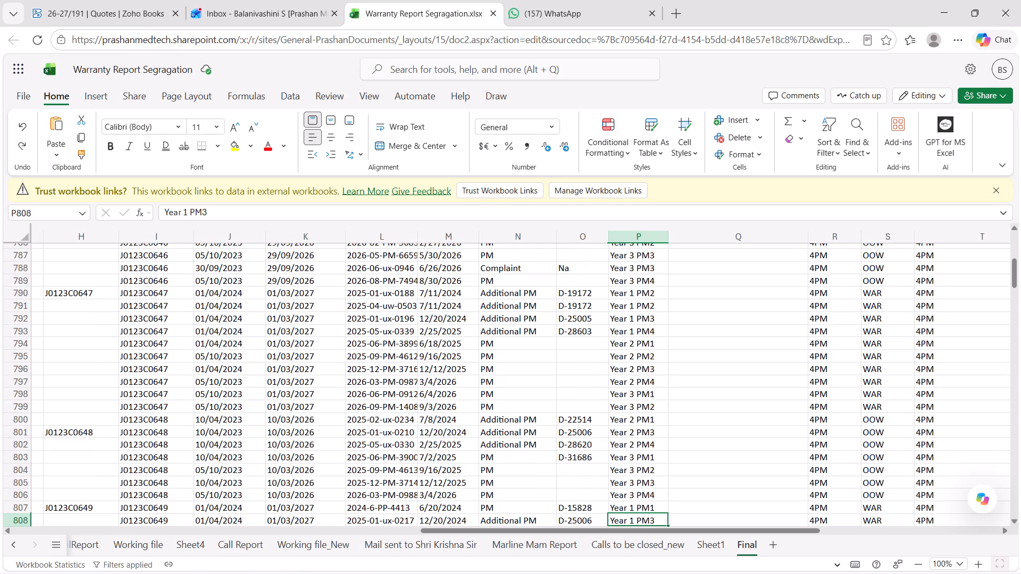
pyautogui.press('Down')
pyautogui.press('Down')
pyautogui.press('Down')
pyautogui.press('Down')
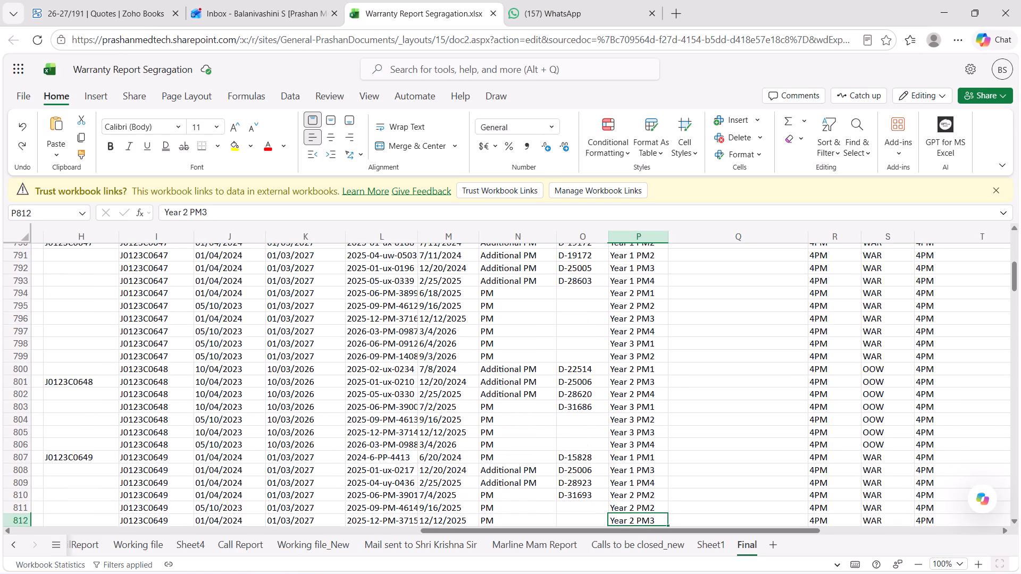
pyautogui.press('Down')
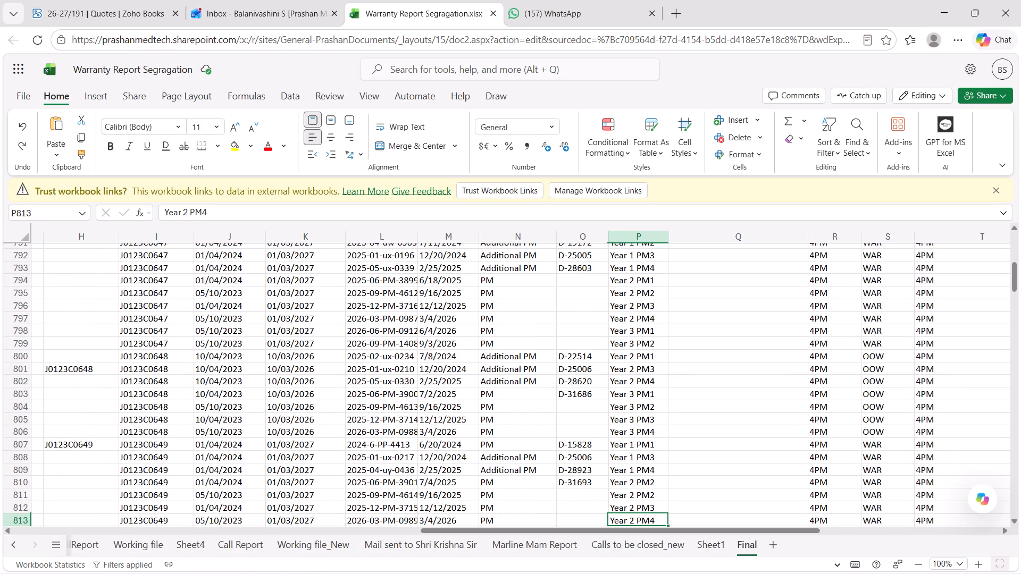
pyautogui.press('Down')
pyautogui.press('Down')
pyautogui.press('Down')
pyautogui.press('Down')
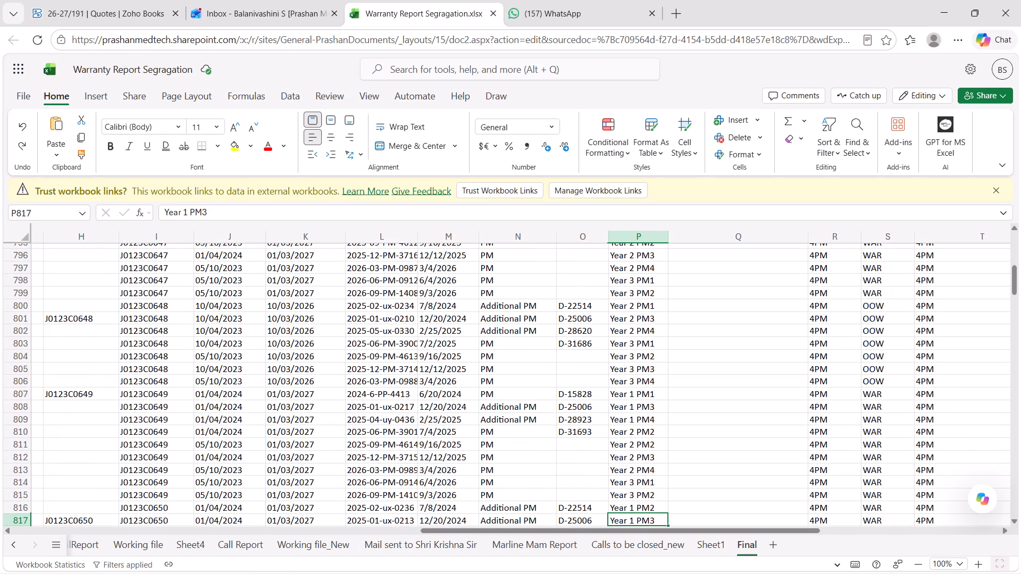
pyautogui.press('Down')
pyautogui.press('Down')
pyautogui.press('Down')
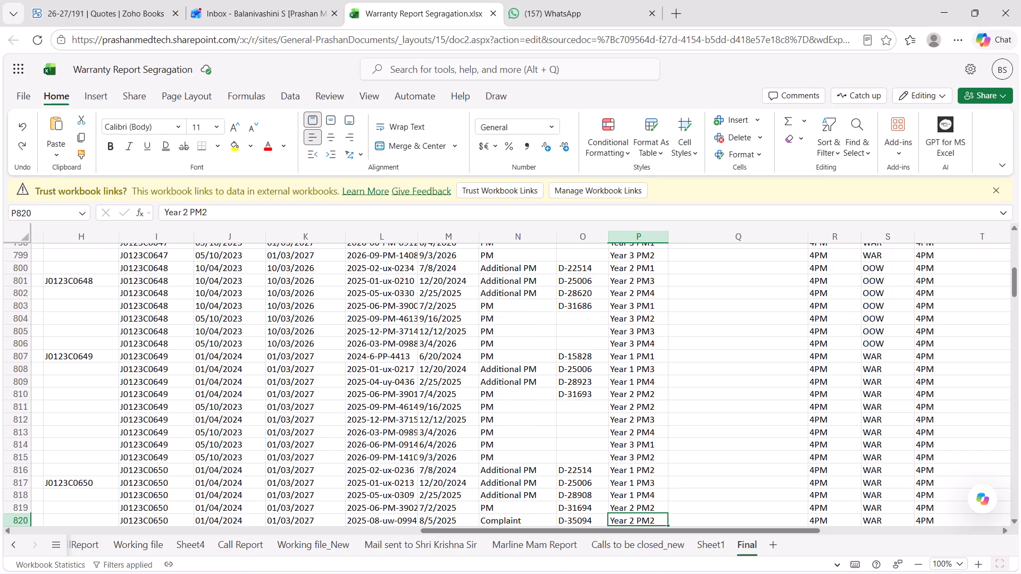
pyautogui.press('Down')
pyautogui.press('Up')
pyautogui.press('Up')
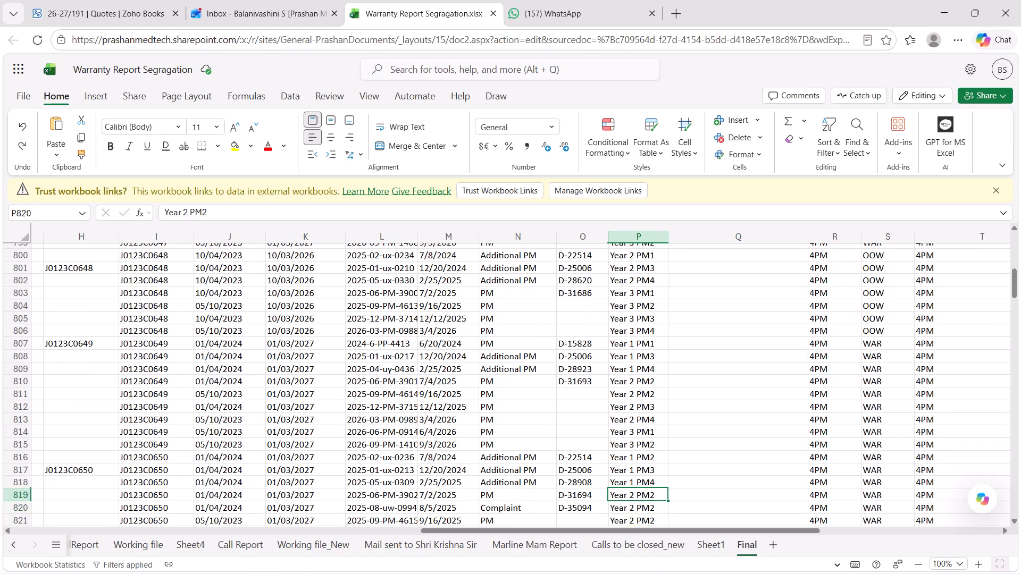
pyautogui.press('Down')
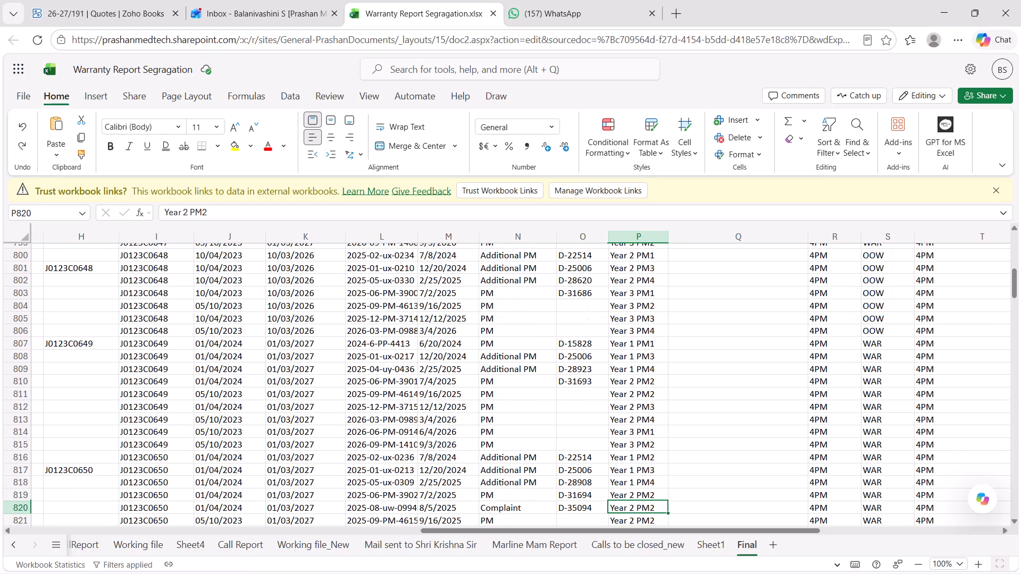
pyautogui.press('Down')
pyautogui.press('Up')
pyautogui.doubleClick(659, 510)
pyautogui.press('BackSpace')
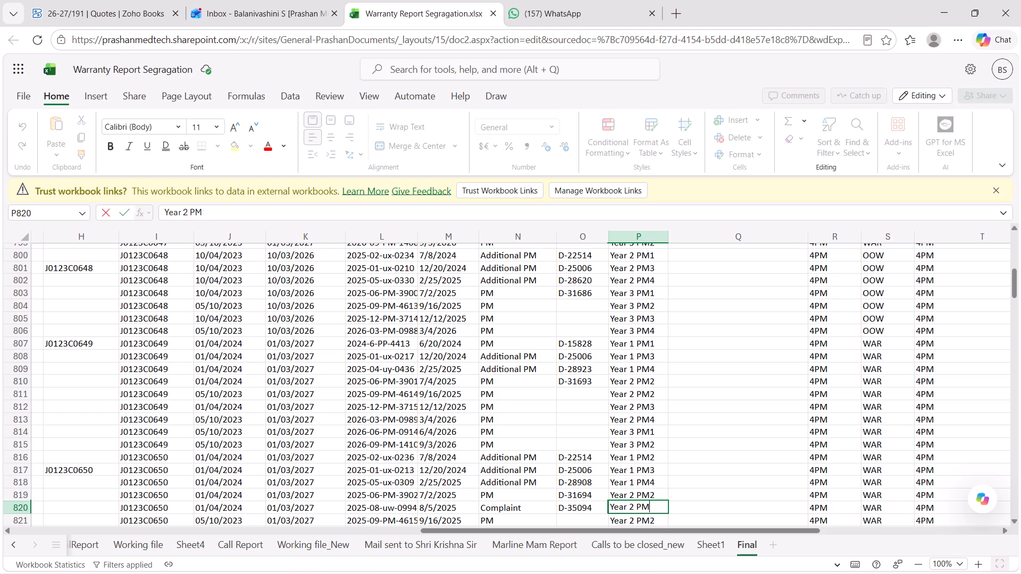
pyautogui.press('3')
pyautogui.click(697, 509)
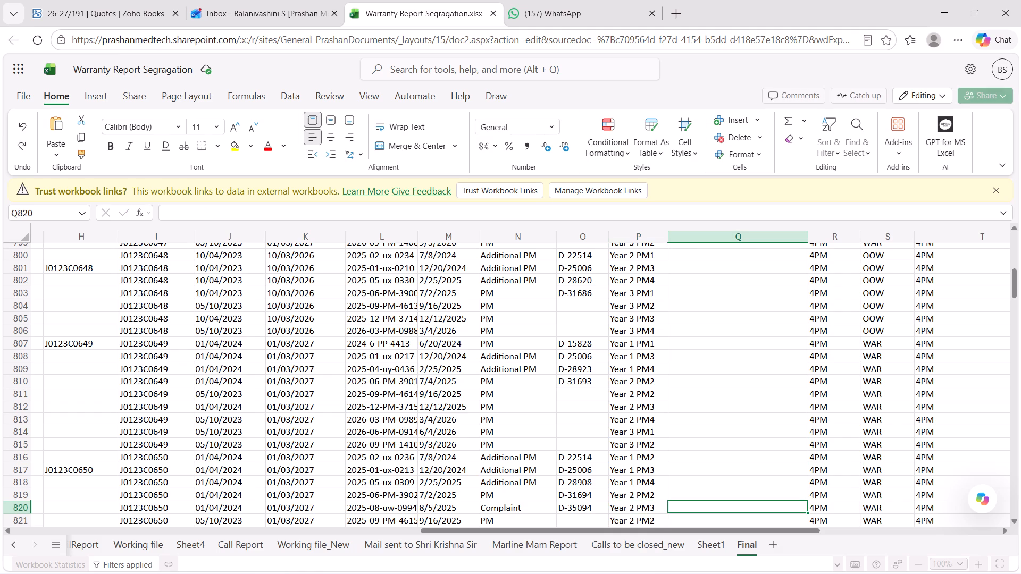
pyautogui.click(654, 504)
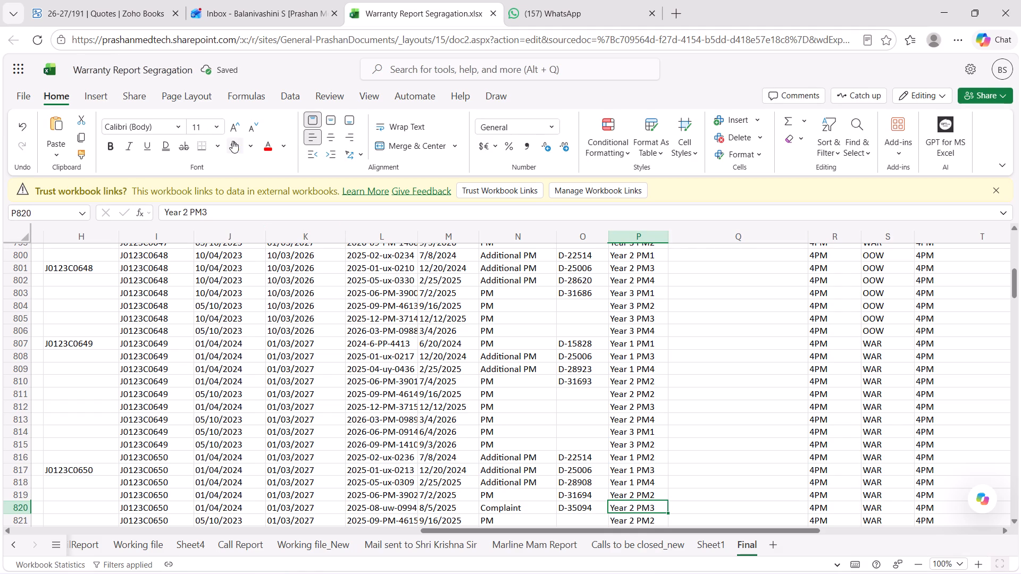
pyautogui.click(232, 141)
# Check the remaining PM Interval entries of serial number J0123C0650 and all those of J0123C0651 against their call dates and types.
pyautogui.scroll(-2, 534, 446)
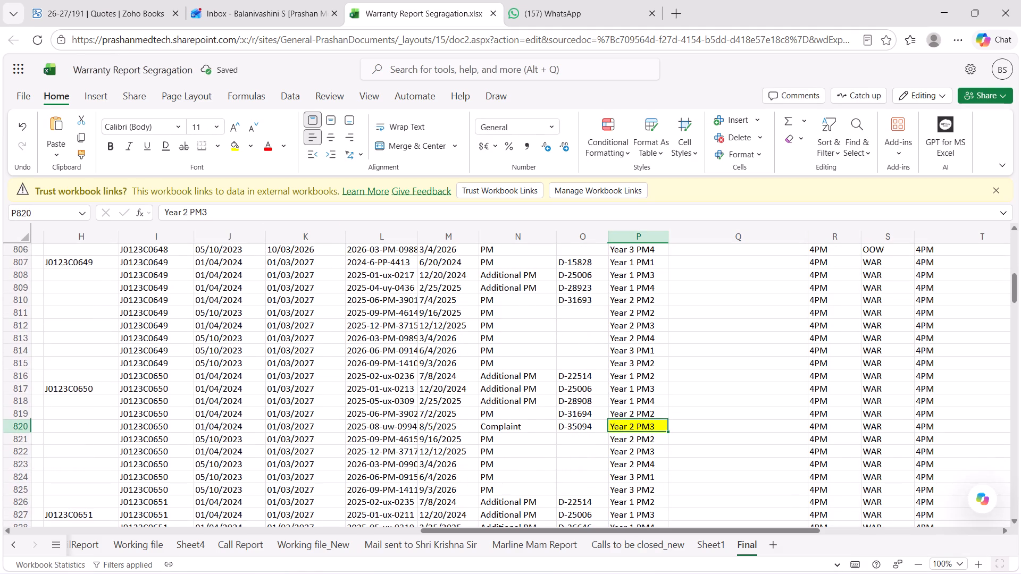
pyautogui.press('Down')
pyautogui.press('Down')
pyautogui.press('Down')
pyautogui.press('Down')
pyautogui.press('Down')
pyautogui.press('Down')
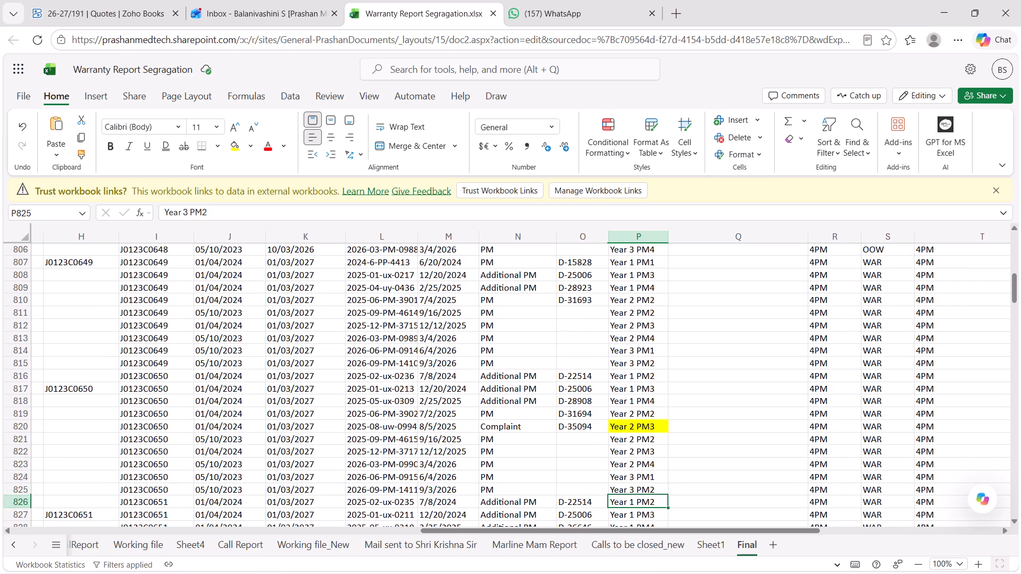
pyautogui.press('Down')
pyautogui.press('Down')
pyautogui.press('Up')
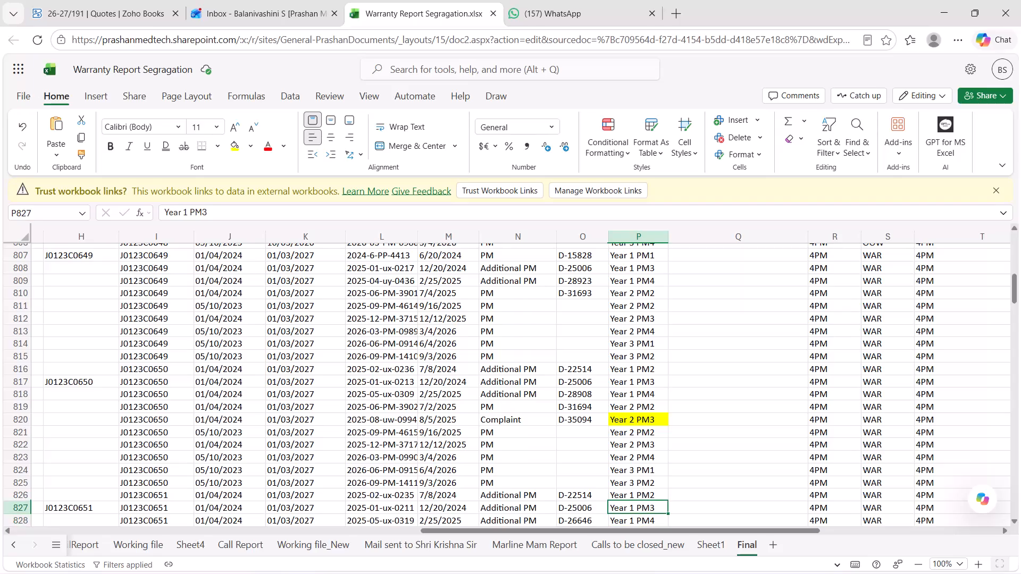
pyautogui.press('Down')
pyautogui.press('Down')
pyautogui.press('Down')
pyautogui.press('Down')
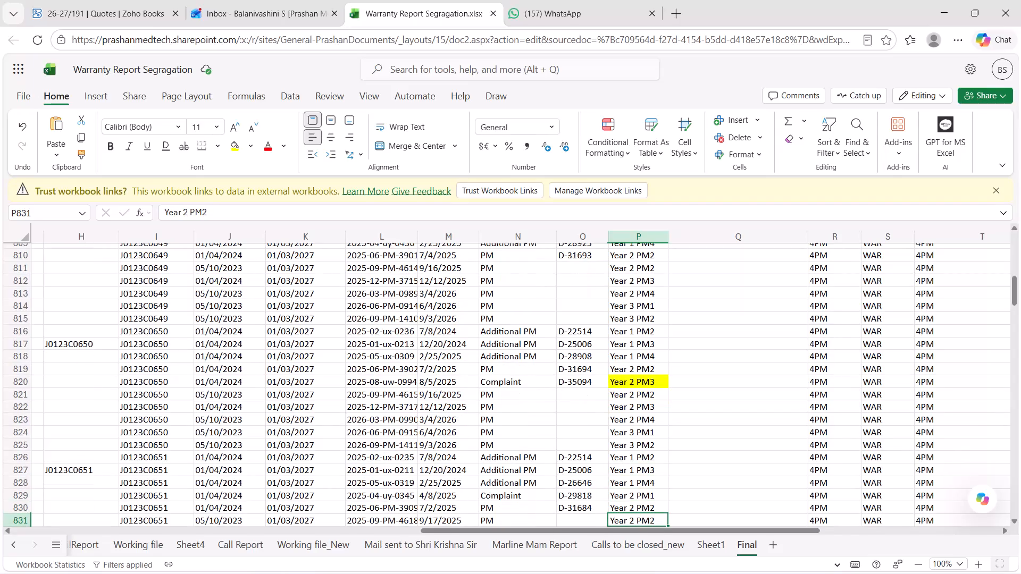
pyautogui.press('Down')
pyautogui.press('Down')
pyautogui.press('Down')
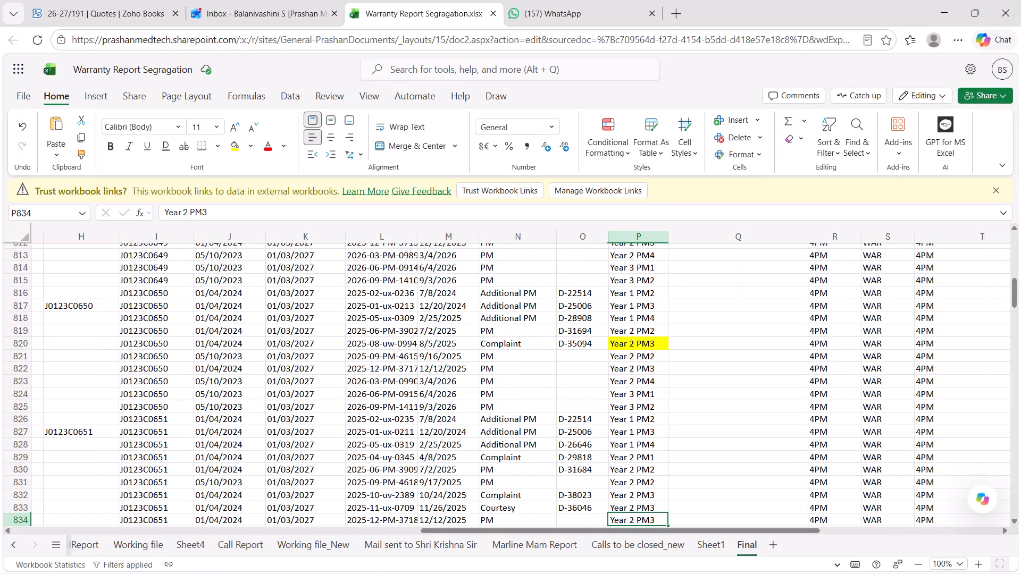
pyautogui.press('Down')
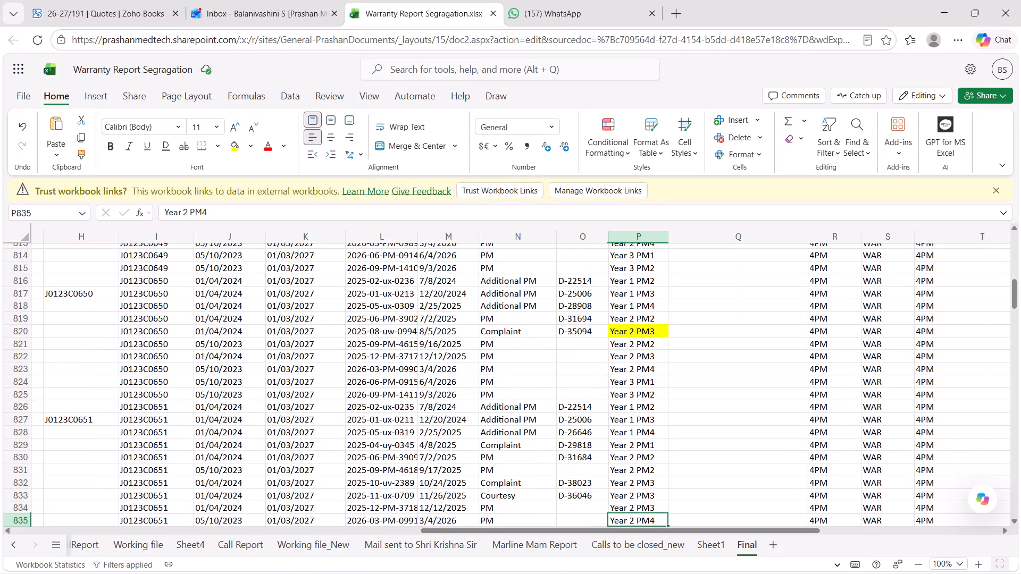
pyautogui.press('Up')
pyautogui.press('Down')
pyautogui.press('Up')
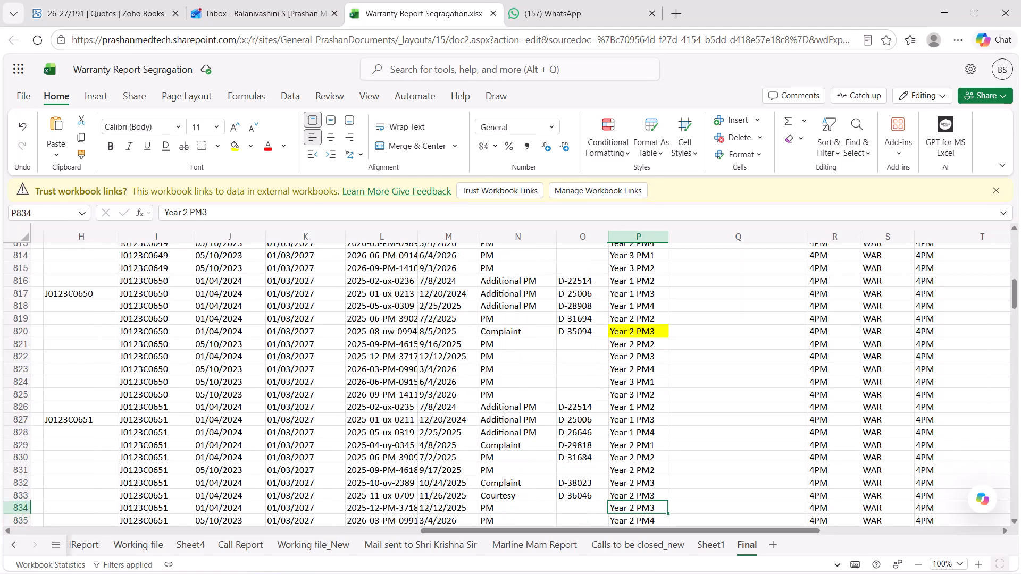
pyautogui.press('Up')
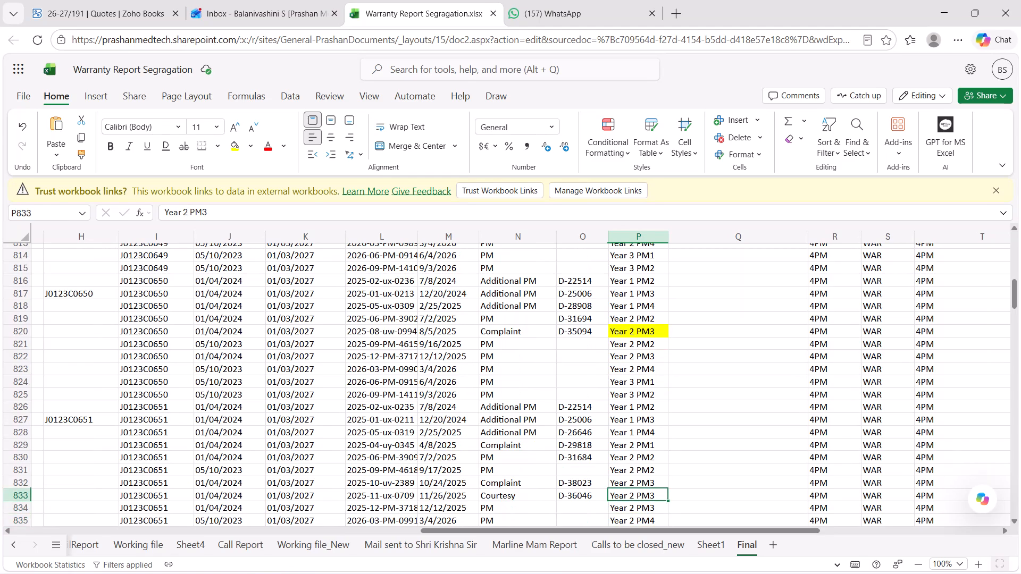
pyautogui.press('Down')
pyautogui.press('Down')
pyautogui.press('Down')
pyautogui.press('Down')
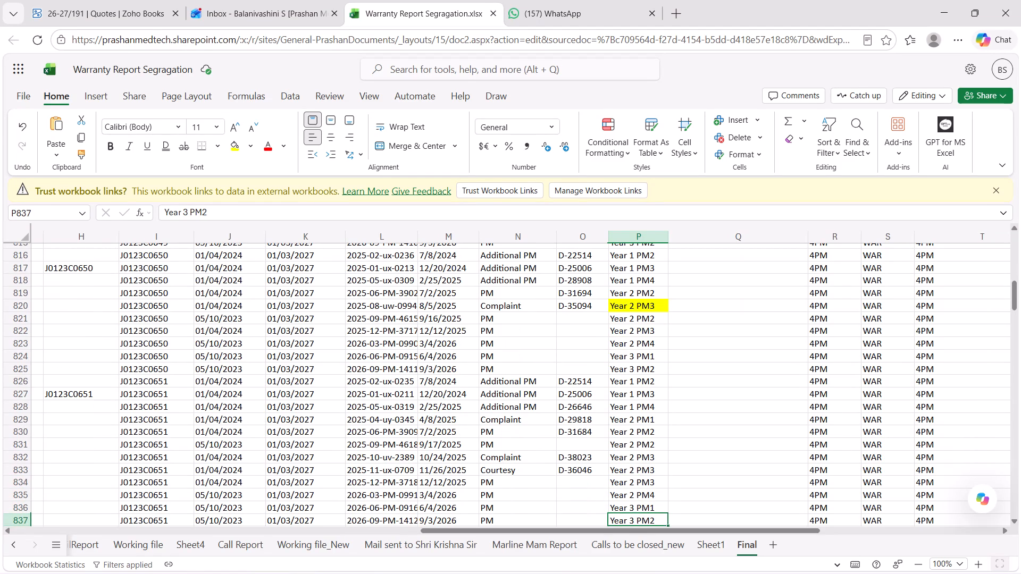
# Review the PM Interval sequences for serial numbers J0123C0652 and J0123C0686 against their installation, warranty end and call dates.
pyautogui.press('Down')
pyautogui.press('Down')
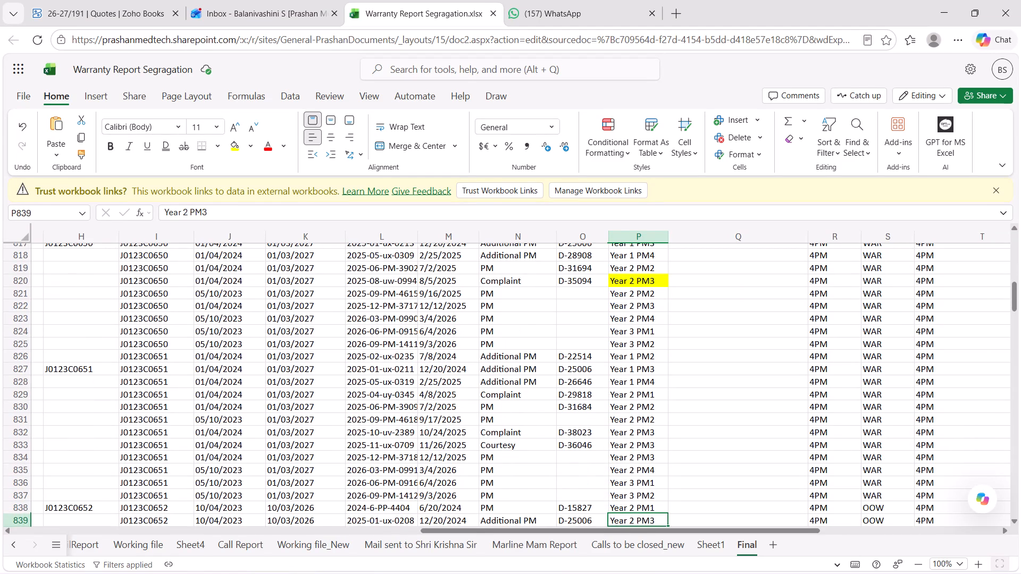
pyautogui.press('Down')
pyautogui.press('Down')
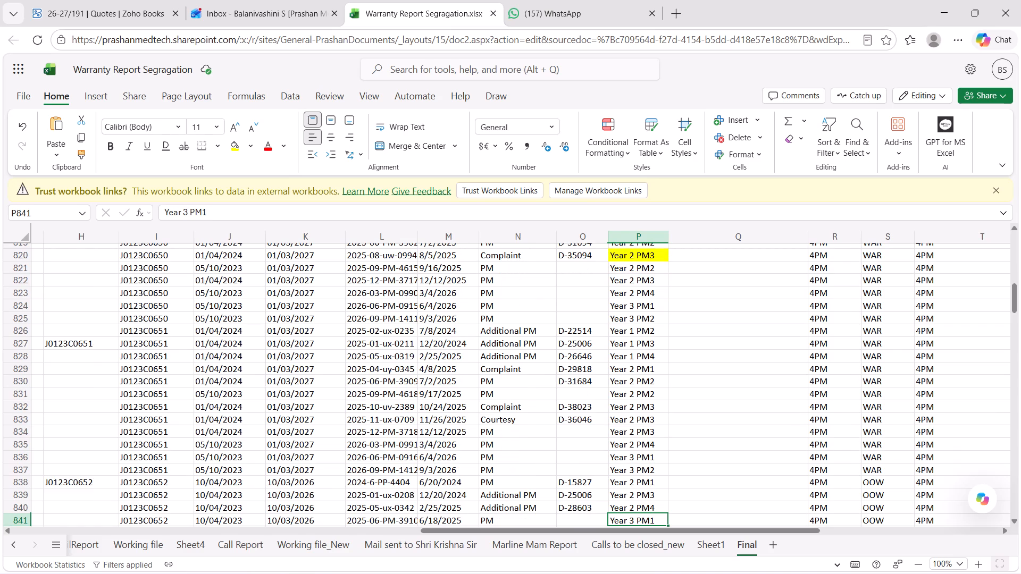
pyautogui.press('Down')
pyautogui.press('Down')
pyautogui.press('Down')
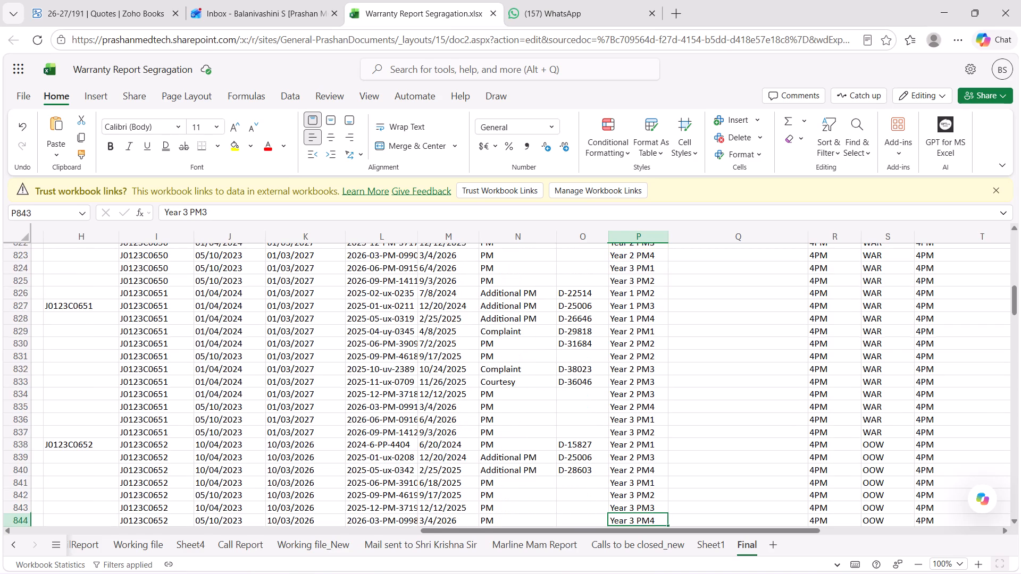
pyautogui.press('Down')
pyautogui.press('Down')
pyautogui.press('Down')
pyautogui.press('Down')
pyautogui.press('Down')
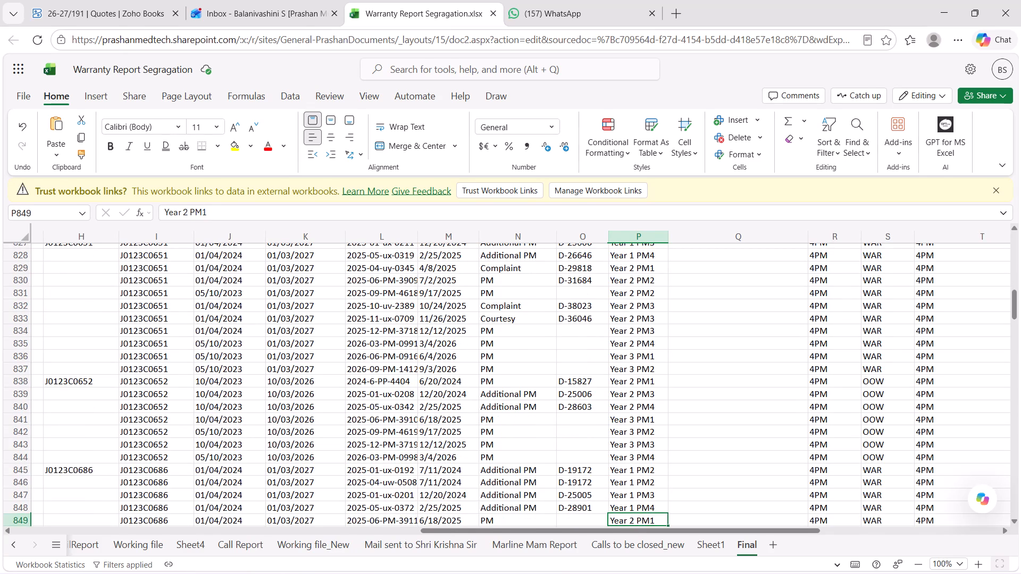
pyautogui.press('Down')
pyautogui.press('Down')
pyautogui.press('Down')
pyautogui.press('Down')
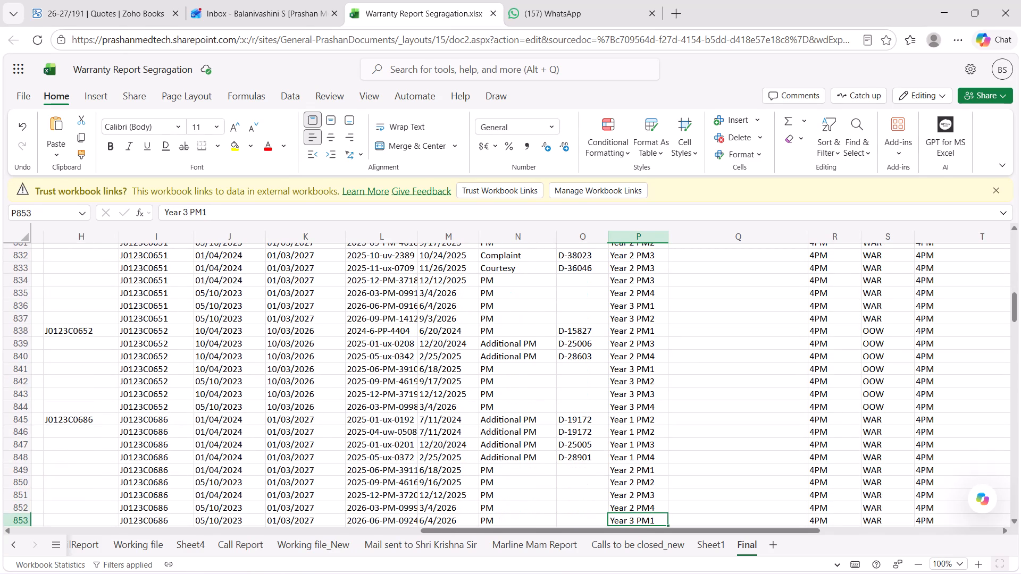
pyautogui.press('Down')
# Go through the PM Interval entries for serial number J0123C0687, comparing its PM, complaint and courtesy calls with their dates.
pyautogui.press('Down')
pyautogui.press('Down')
pyautogui.press('Down')
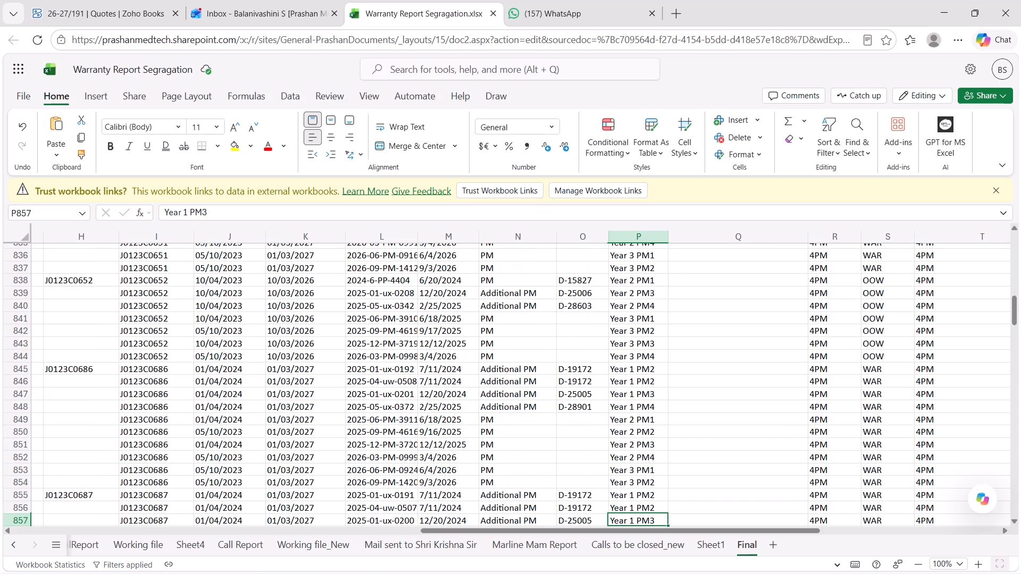
pyautogui.press('Up')
pyautogui.press('Up')
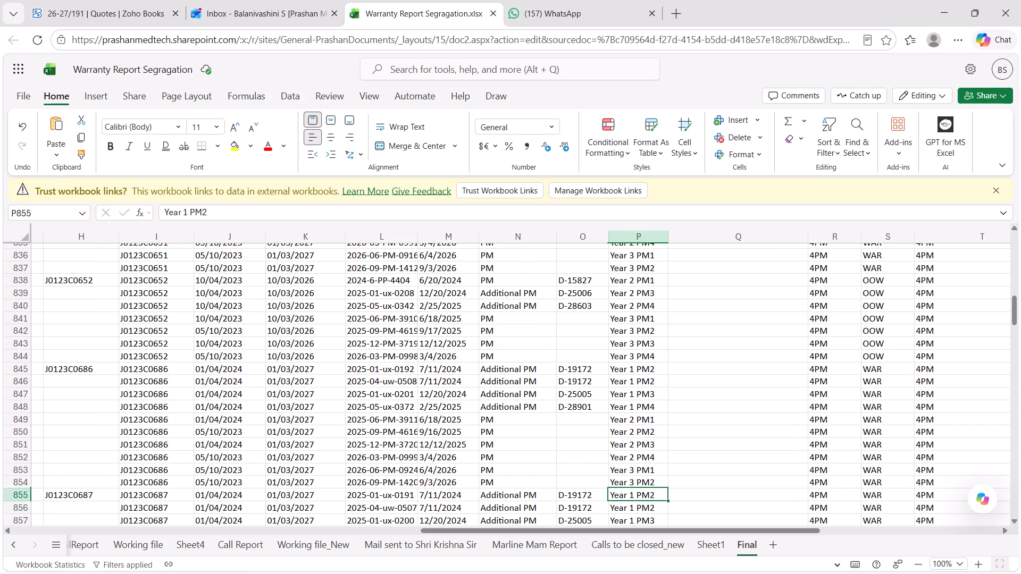
pyautogui.press('Down')
pyautogui.press('Down')
pyautogui.press('Down')
pyautogui.press('Down')
pyautogui.press('Down')
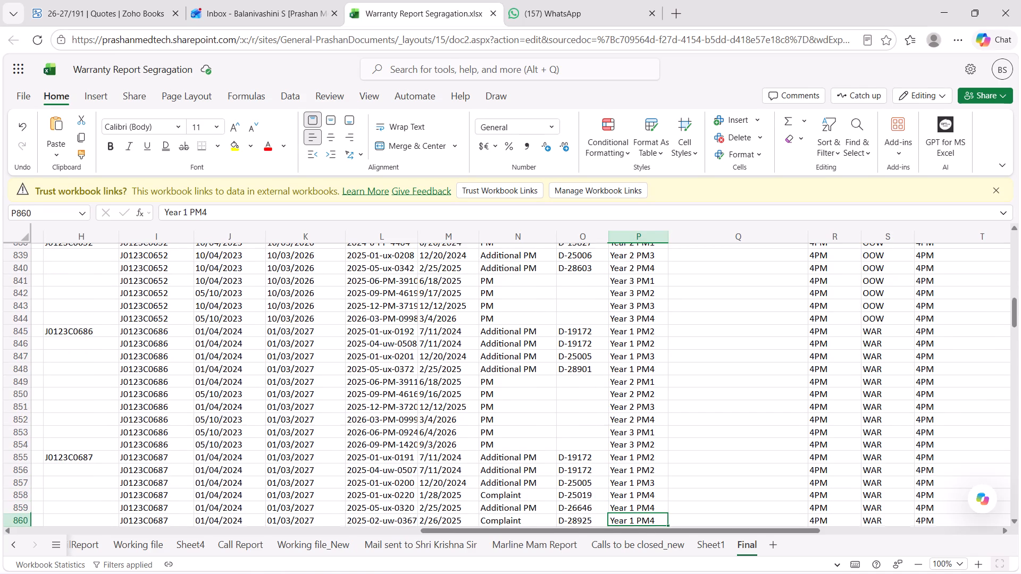
pyautogui.press('Down')
pyautogui.press('Down')
pyautogui.press('Down')
pyautogui.press('Down')
pyautogui.press('Down')
pyautogui.press('Down')
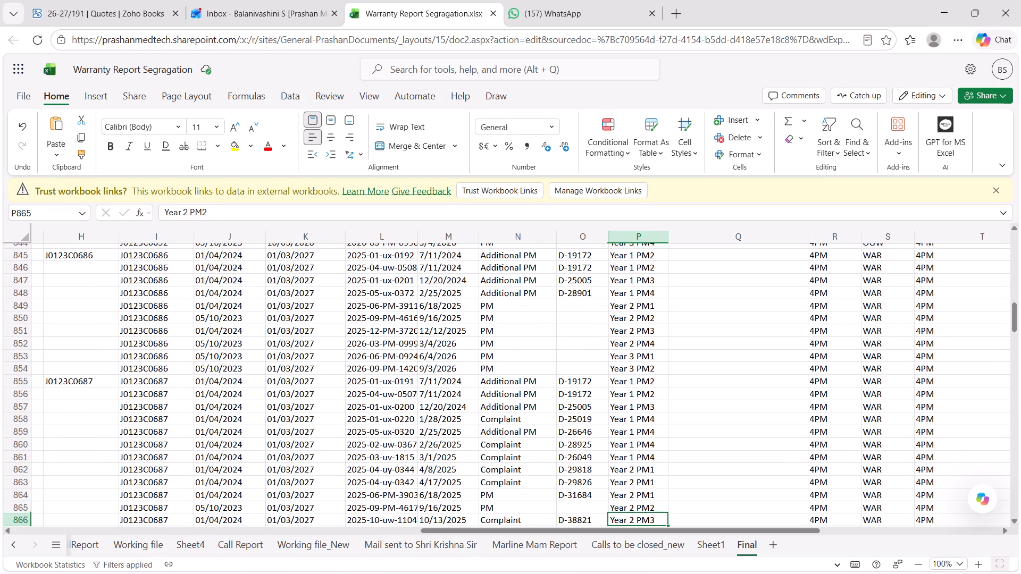
pyautogui.press('Down')
pyautogui.press('Down')
pyautogui.press('Down')
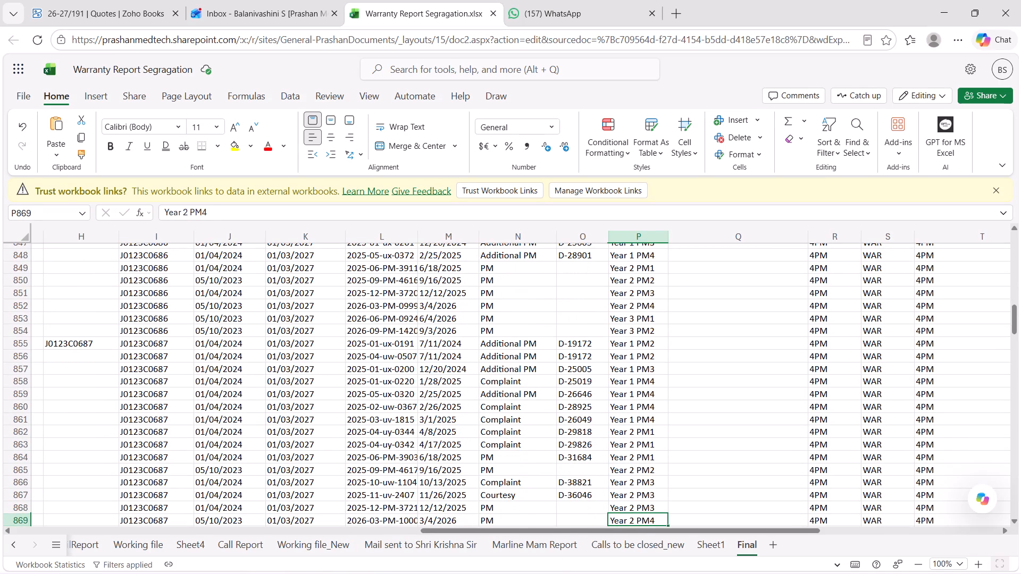
pyautogui.press('Down')
pyautogui.press('Down')
pyautogui.press('Down')
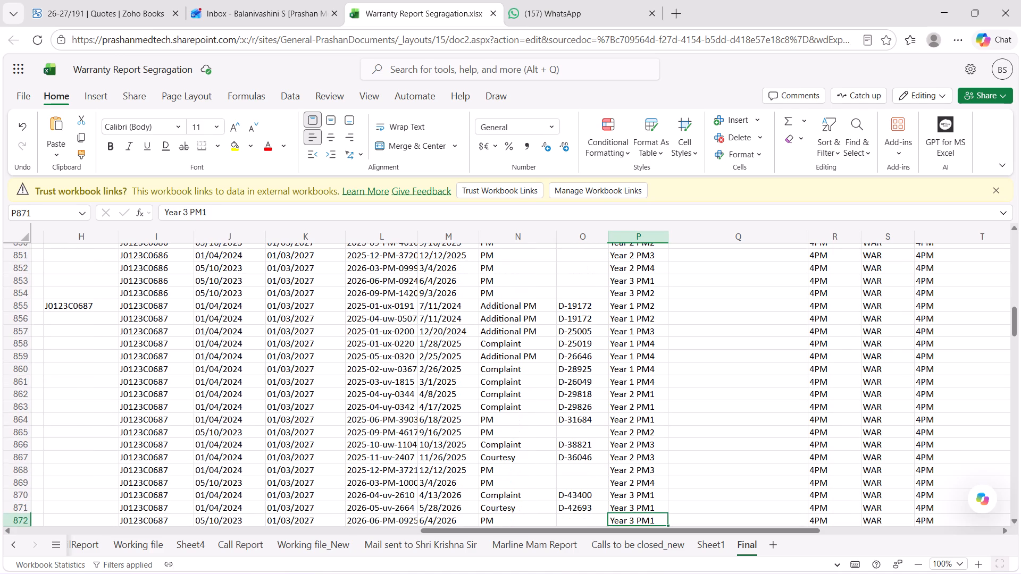
pyautogui.press('Down')
pyautogui.press('Down')
# Review the PM Interval sequences for serial numbers J0123C0688 and J0123C0689 against their call dates and report numbers.
pyautogui.press('Down')
pyautogui.press('Down')
pyautogui.press('Down')
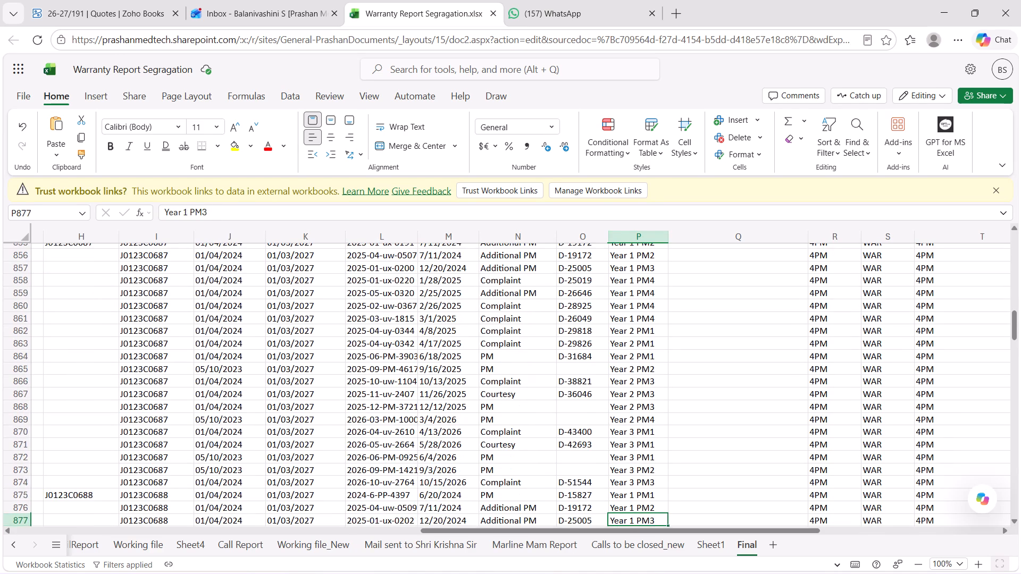
pyautogui.press('Down')
pyautogui.press('Down')
pyautogui.press('Down')
pyautogui.press('Down')
pyautogui.press('Down')
pyautogui.press('Down')
pyautogui.press('Down')
pyautogui.press('Down')
pyautogui.press('Down')
pyautogui.press('Down')
pyautogui.press('Down')
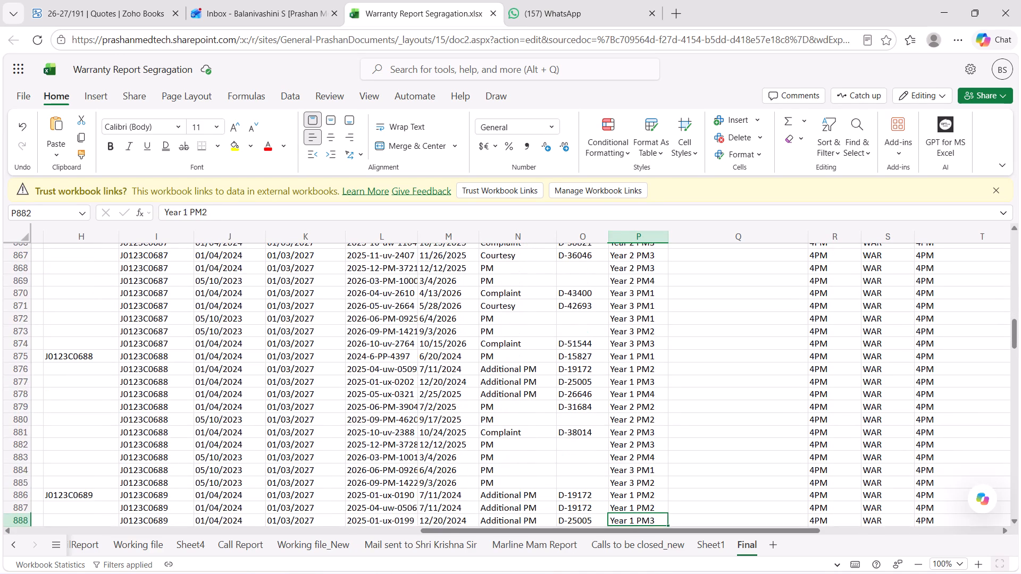
pyautogui.press('Down')
pyautogui.press('Down')
pyautogui.press('Down')
pyautogui.press('Down')
pyautogui.press('Down')
pyautogui.press('Down')
pyautogui.press('Down')
# Check the PM Interval entries for serial numbers J0123C0690 and J0123C0691 against their installation and call dates.
pyautogui.press('Down')
pyautogui.press('Down')
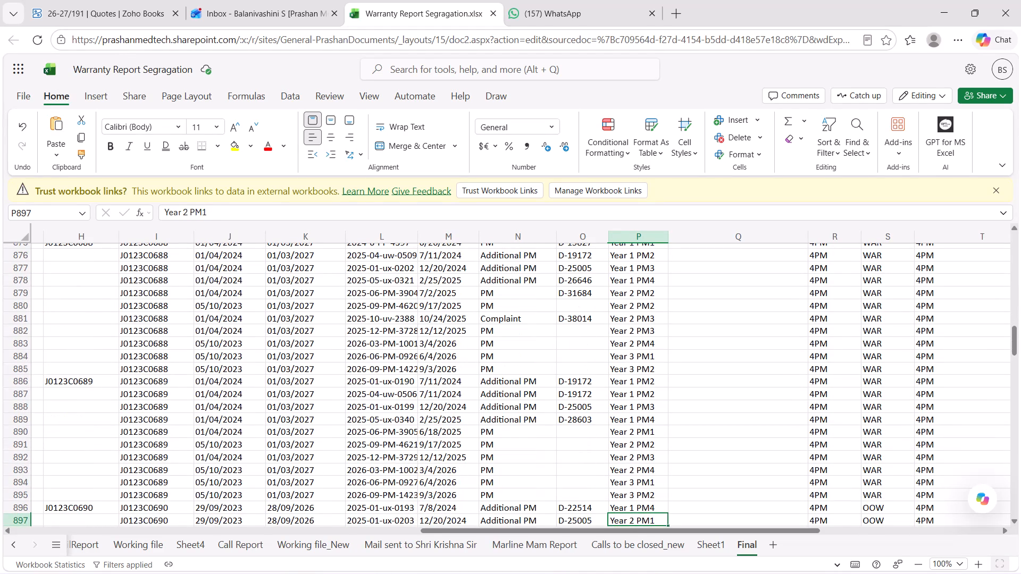
pyautogui.press('Down')
pyautogui.press('Down')
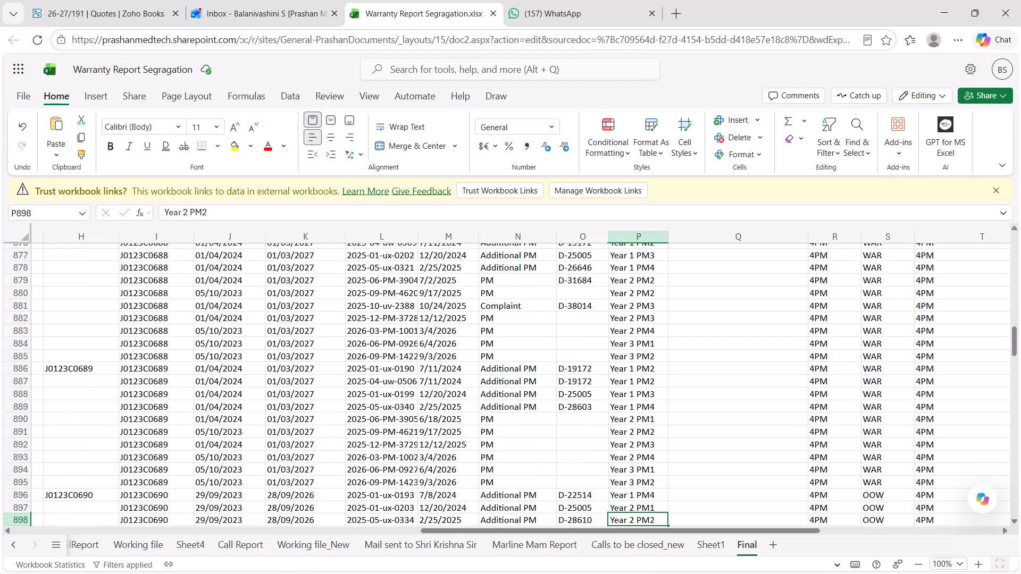
pyautogui.press('Down')
pyautogui.press('Down')
pyautogui.press('Down')
pyautogui.press('Down')
pyautogui.press('Down')
pyautogui.press('Down')
pyautogui.press('Down')
pyautogui.press('Down')
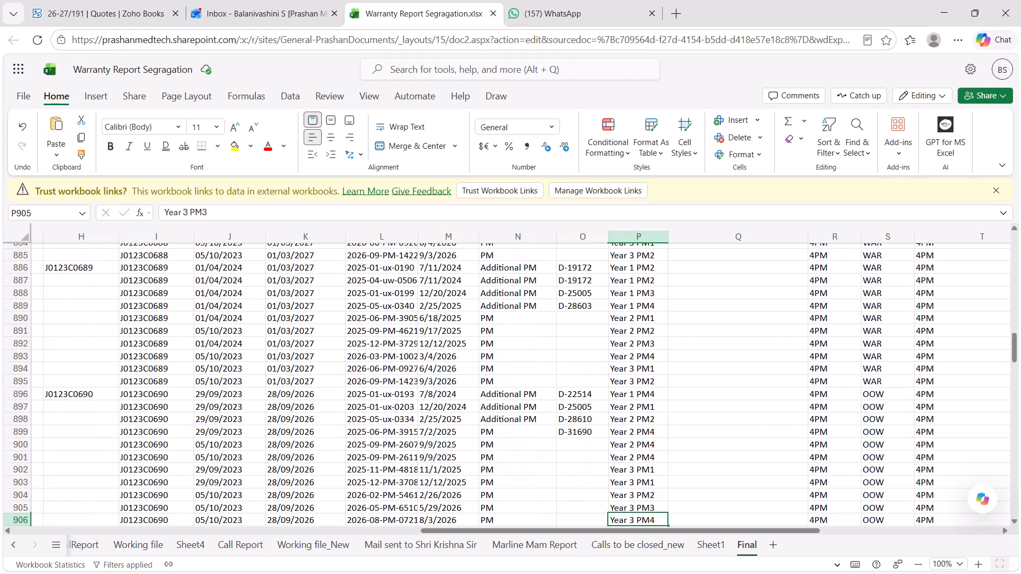
pyautogui.press('Down')
pyautogui.press('Down')
pyautogui.press('Down')
pyautogui.press('Down')
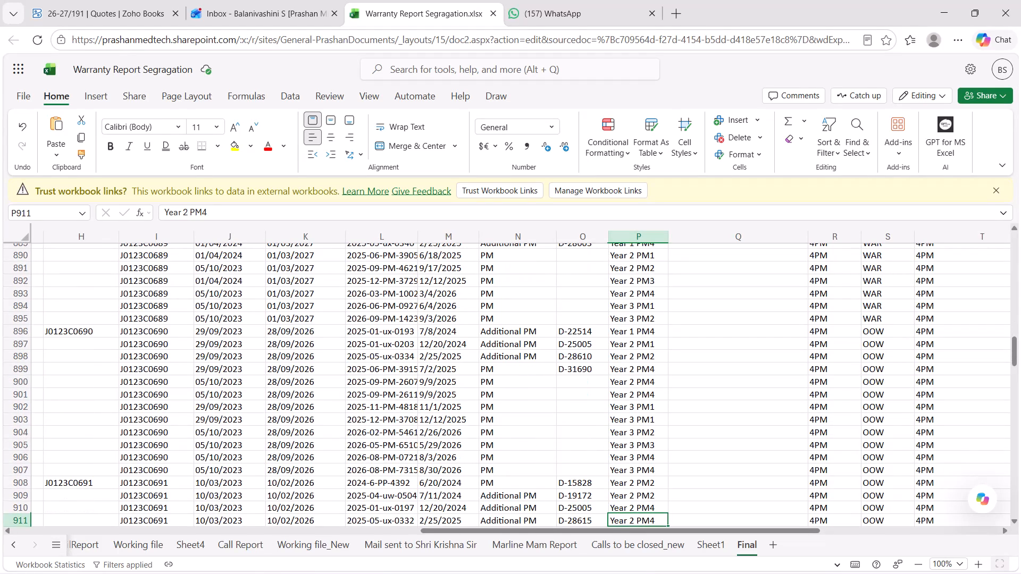
pyautogui.press('Down')
pyautogui.press('Down')
pyautogui.press('Down')
pyautogui.press('Down')
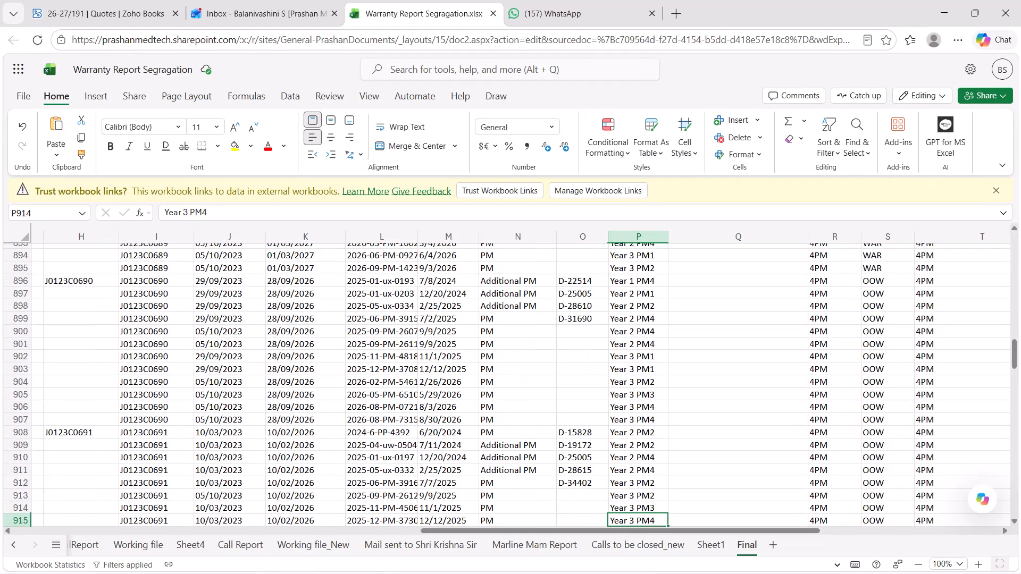
pyautogui.press('Down')
# Review the PM Interval entries for serial numbers J0123C0692 and J0123C0693 against their call dates and call types.
pyautogui.press('Down')
pyautogui.press('Down')
pyautogui.press('Down')
pyautogui.press('Down')
pyautogui.press('Down')
pyautogui.press('Down')
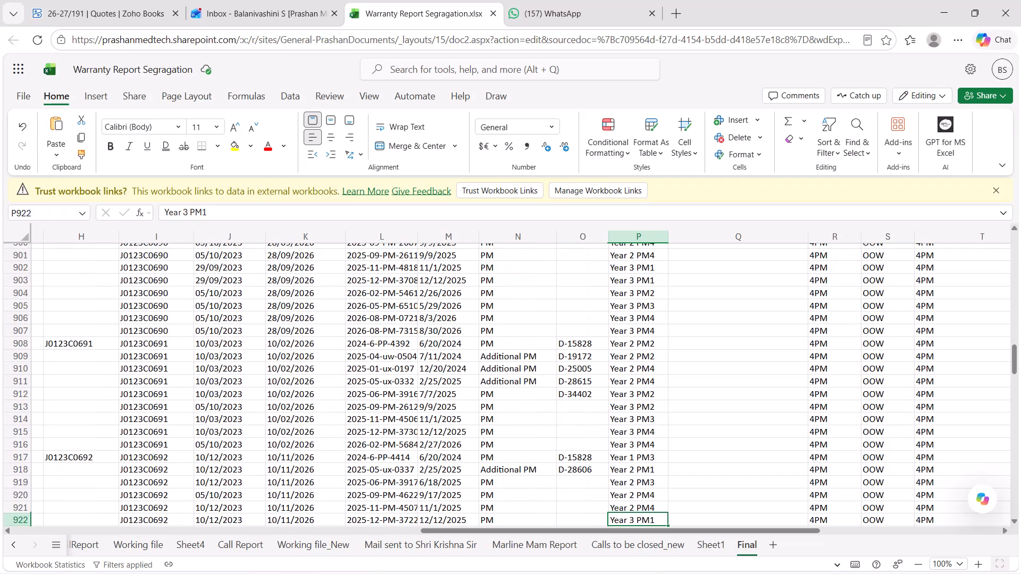
pyautogui.press('Down')
pyautogui.press('Down')
pyautogui.press('Down')
pyautogui.press('Down')
pyautogui.press('Down')
pyautogui.press('Down')
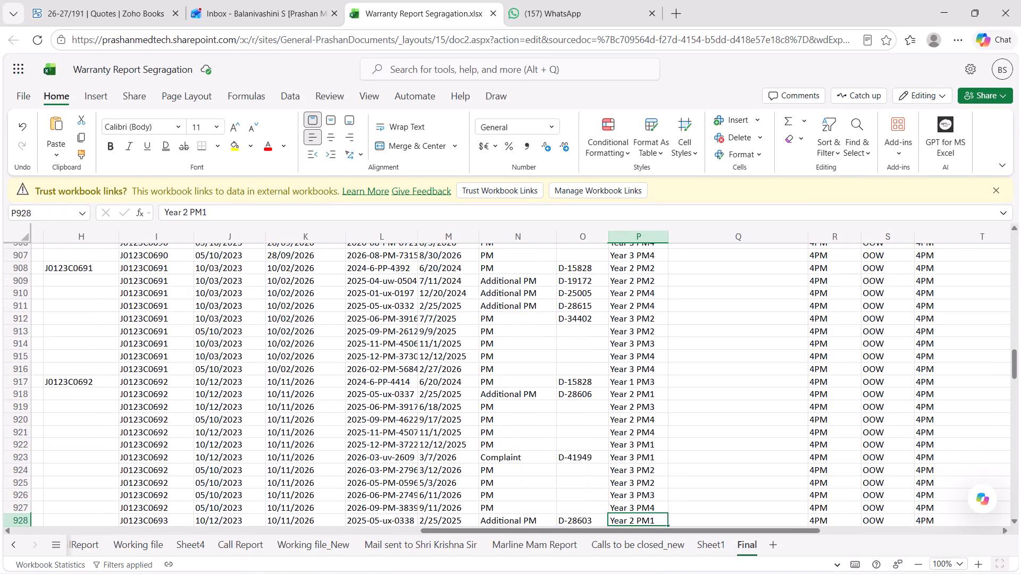
pyautogui.press('Down')
pyautogui.press('Down')
pyautogui.press('Down')
pyautogui.press('Down')
pyautogui.press('Down')
pyautogui.press('Down')
pyautogui.press('Down')
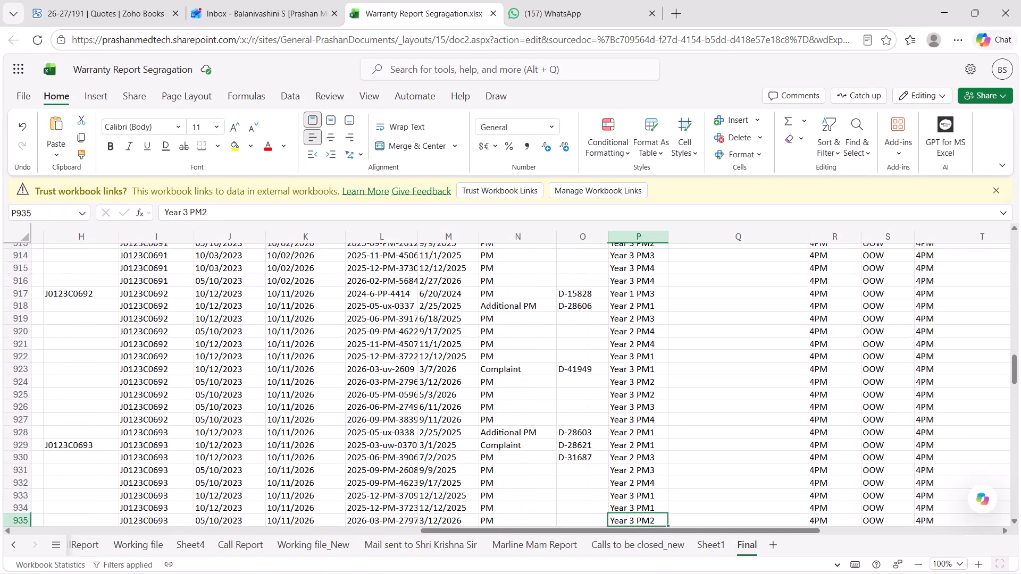
pyautogui.press('Down')
pyautogui.press('Down')
pyautogui.press('Down')
pyautogui.press('Down')
# Examine the PM Interval entries for serial number J0123C0694 in rows 940 to 946, comparing them with the installation and call dates.
pyautogui.press('Down')
pyautogui.press('Down')
pyautogui.press('Down')
pyautogui.press('Down')
pyautogui.press('Down')
pyautogui.press('Down')
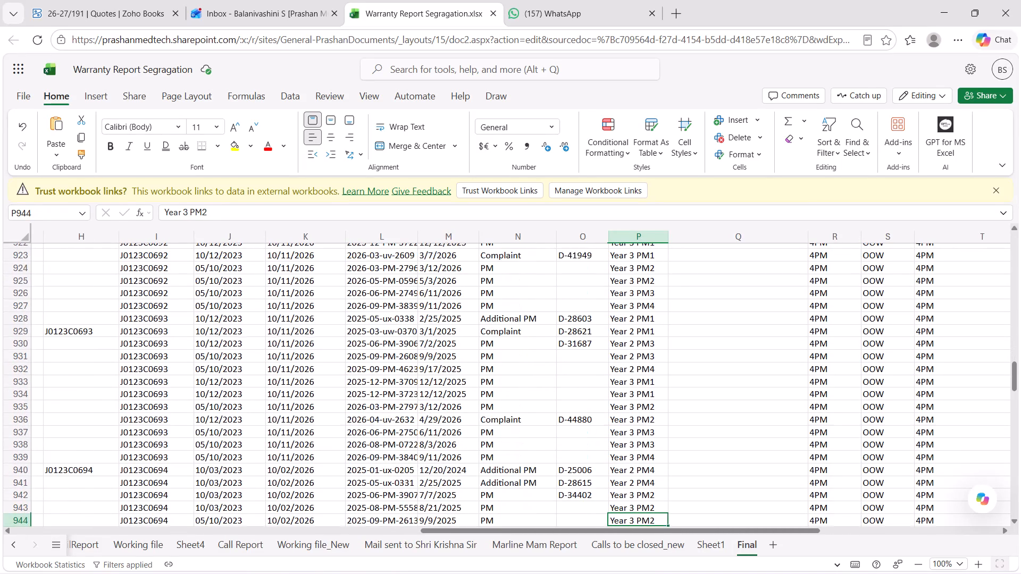
pyautogui.press('Down')
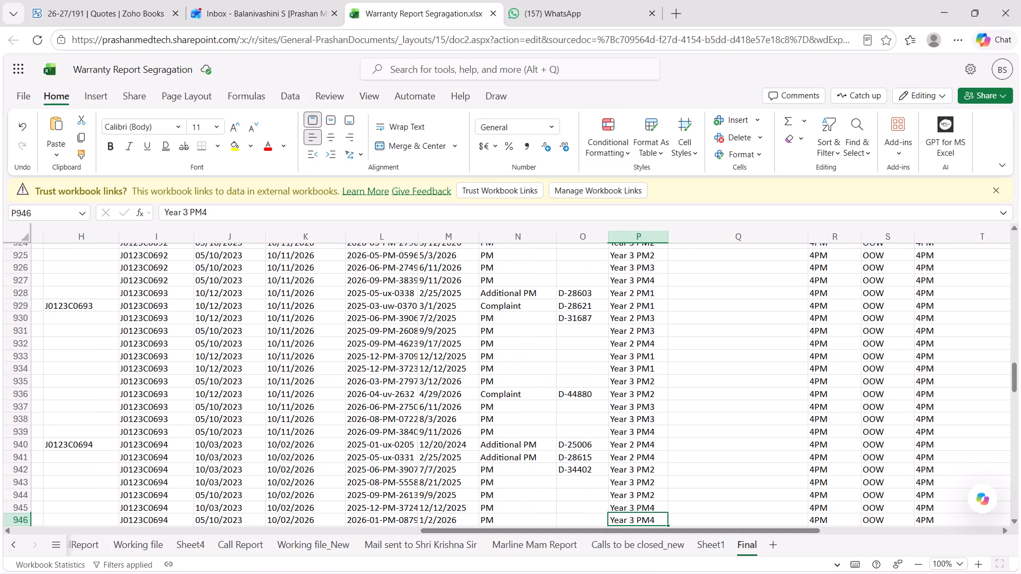
pyautogui.click(660, 457)
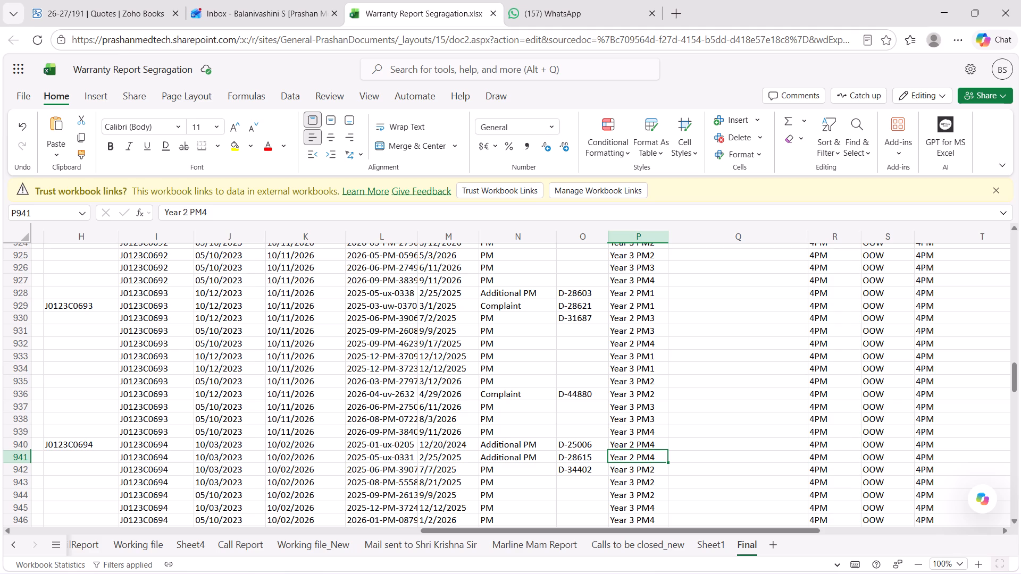
# Correct the PM Interval of serial J0123C0694's 12/20/2024 call in row 940 to Year 2 PM3 and highlight the cell yellow.
pyautogui.click(656, 443)
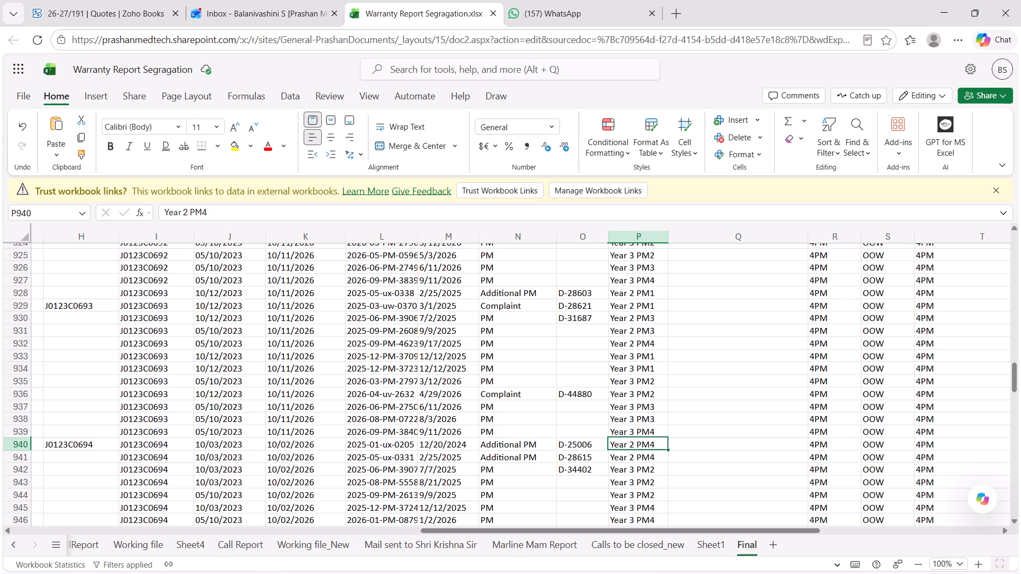
pyautogui.doubleClick(656, 443)
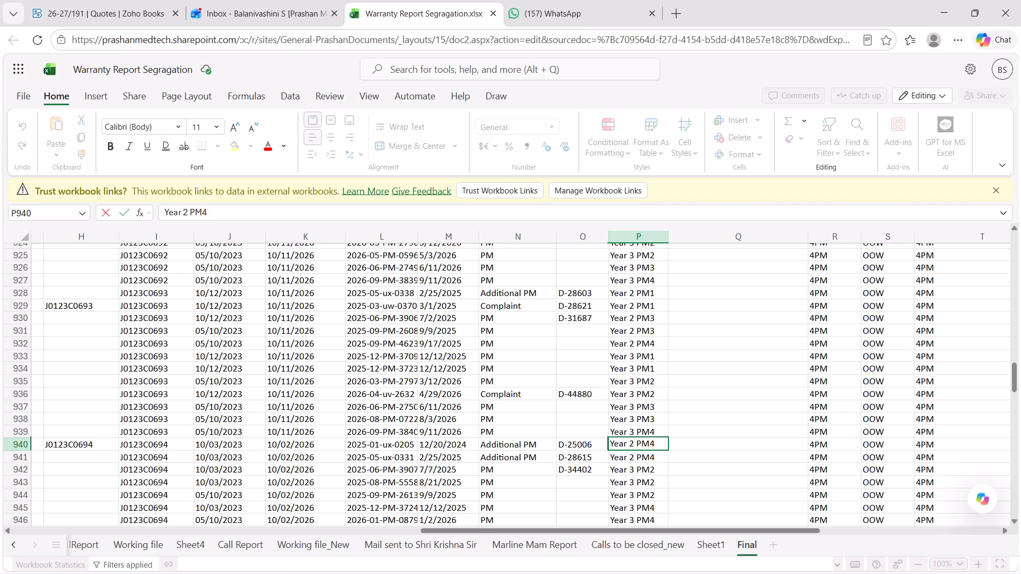
pyautogui.press('BackSpace')
pyautogui.press('3')
pyautogui.click(697, 449)
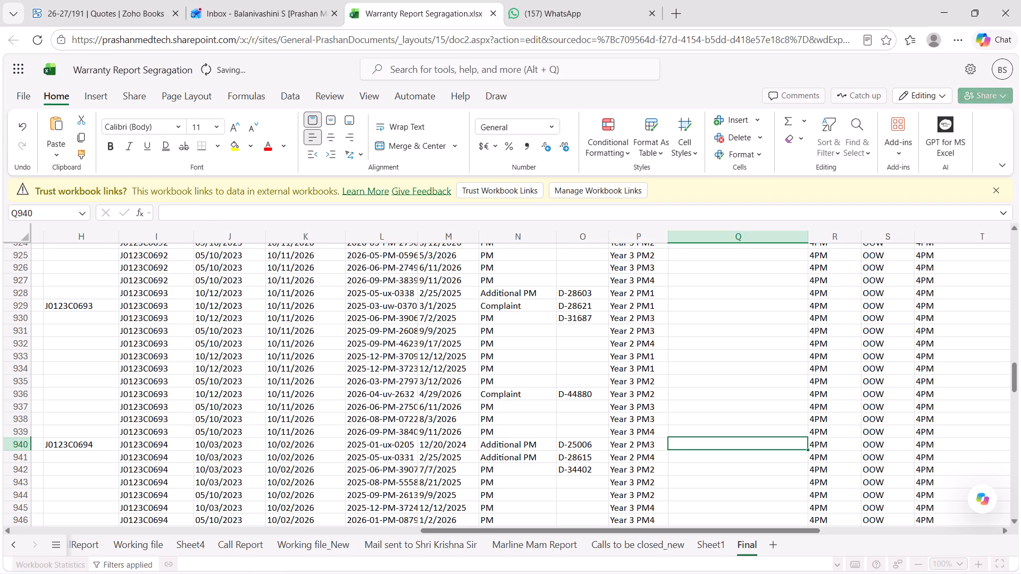
pyautogui.click(634, 442)
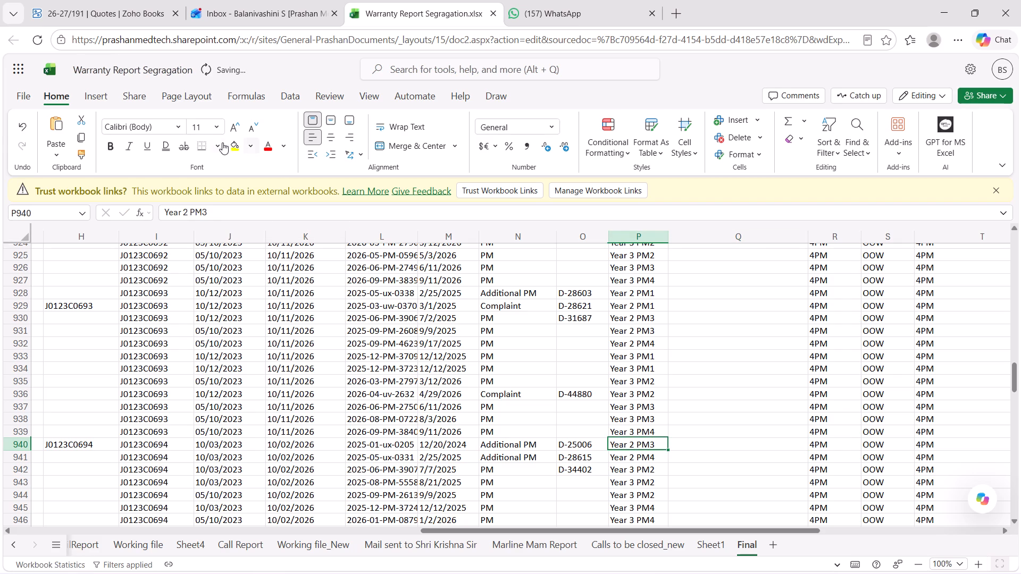
pyautogui.click(231, 147)
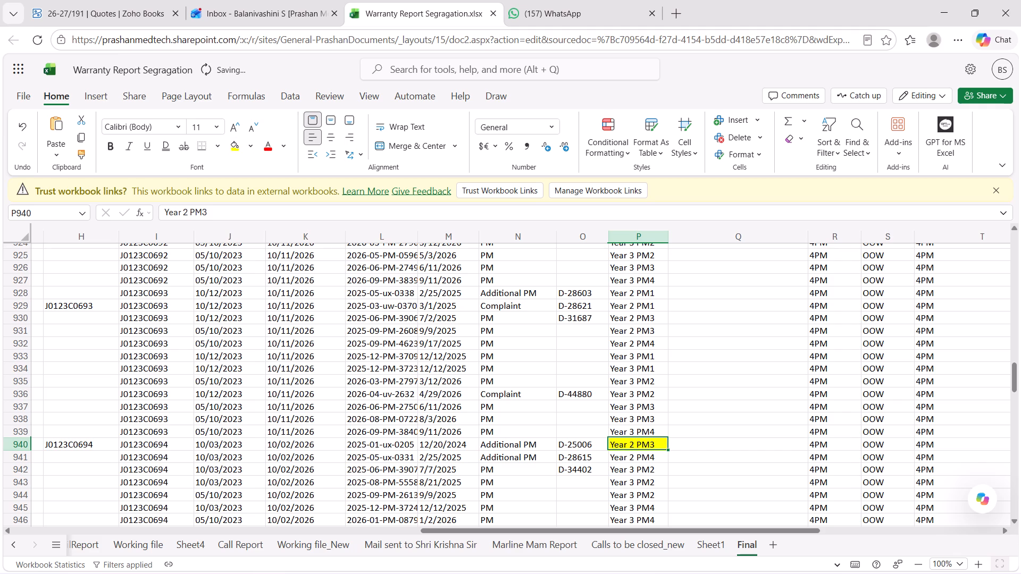
# Review the remaining PM Interval entries for serial number J0123C0694 in rows 942 to 947 against their call dates.
pyautogui.click(645, 465)
pyautogui.press('Down')
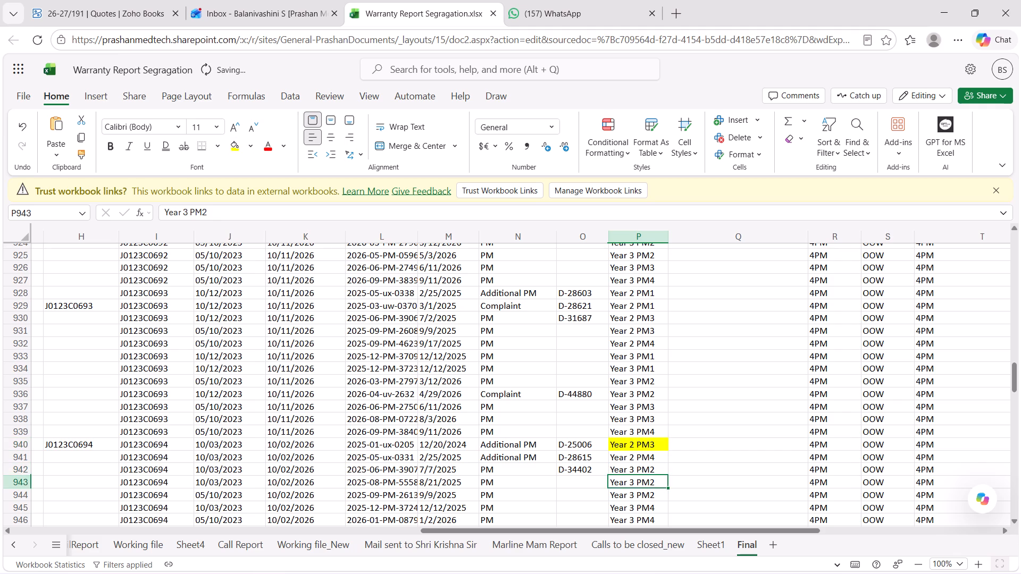
pyautogui.press('Down')
pyautogui.press('Down')
pyautogui.press('Down')
pyautogui.press('Down')
pyautogui.press('Up')
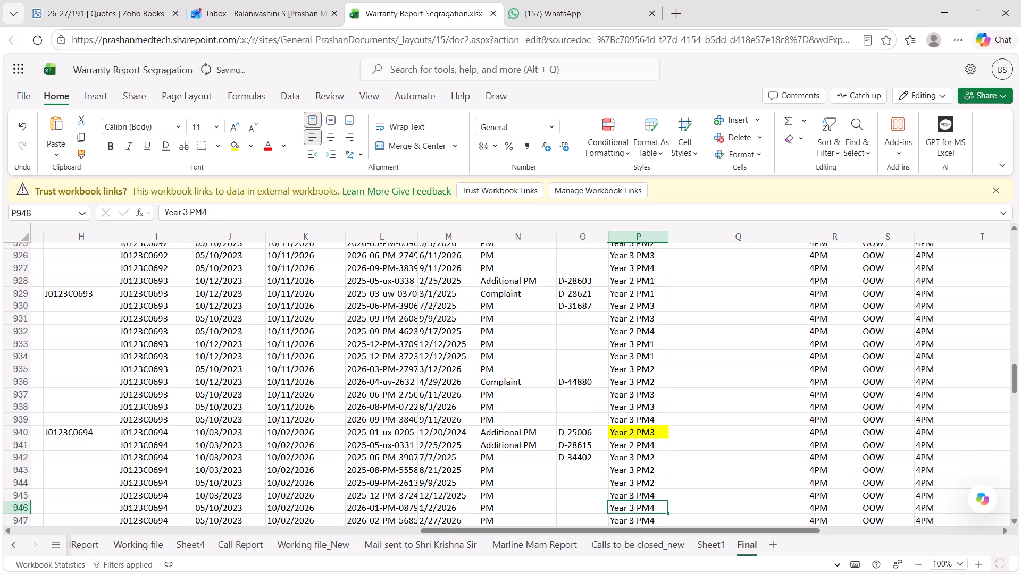
pyautogui.press('Up')
pyautogui.press('Up')
pyautogui.press('Up')
pyautogui.press('Down')
pyautogui.press('Down')
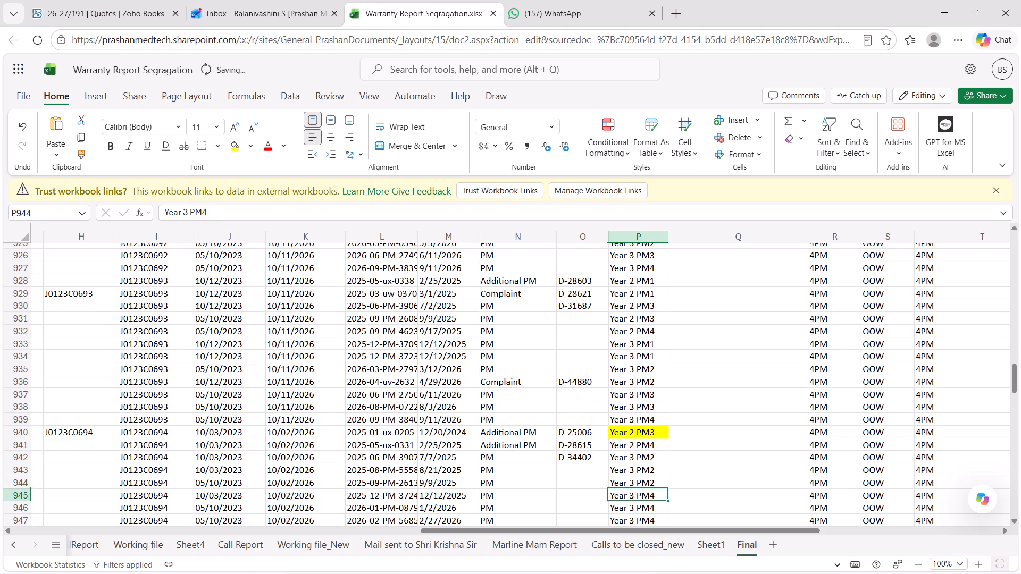
pyautogui.press('Down')
pyautogui.press('Down')
# Check the PM Interval sequence for serial number J0123C0695 in rows 948 to 959 against its installation and call dates.
pyautogui.press('Down')
pyautogui.press('Down')
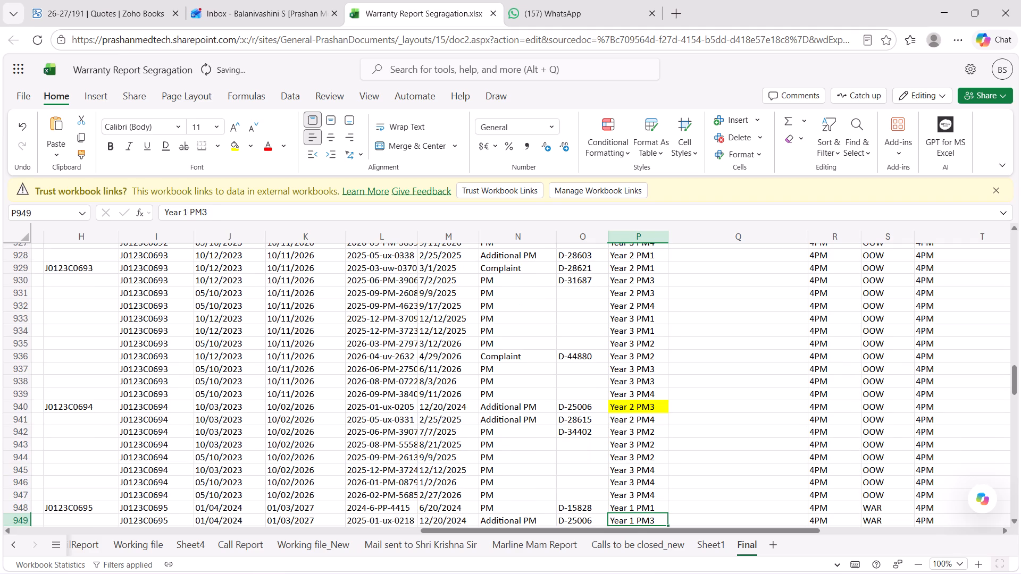
pyautogui.press('Down')
pyautogui.press('Down')
pyautogui.press('Down')
pyautogui.press('Down')
pyautogui.press('Down')
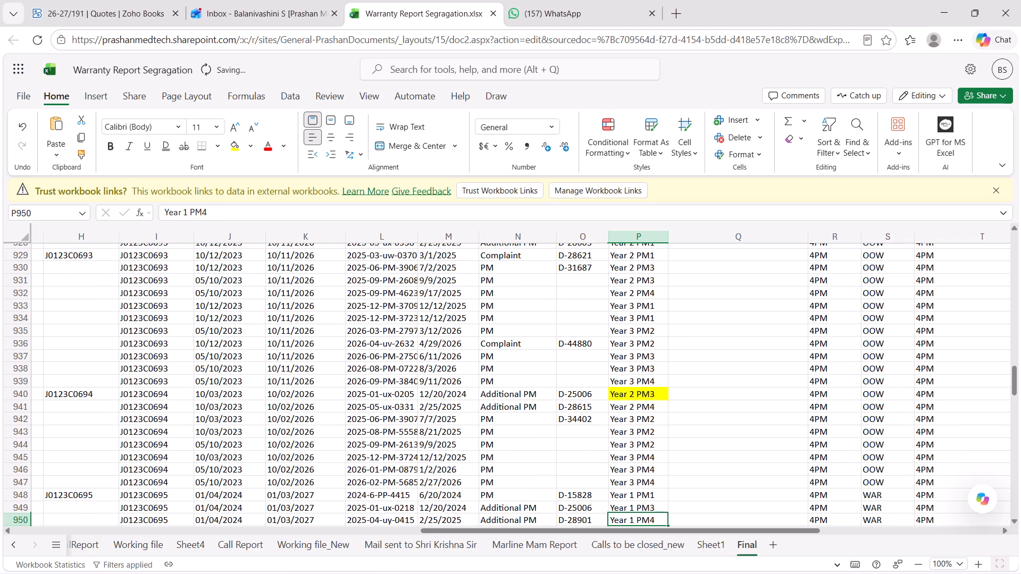
pyautogui.press('Down')
pyautogui.press('Down')
pyautogui.press('Down')
pyautogui.press('Down')
pyautogui.press('Down')
pyautogui.press('Down')
pyautogui.press('Down')
pyautogui.press('Down')
pyautogui.press('Down')
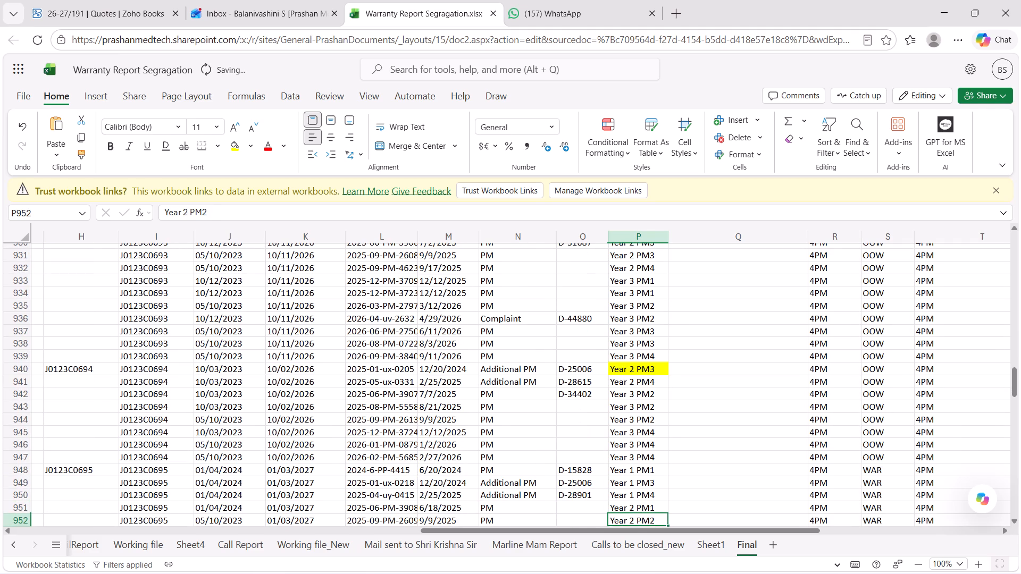
pyautogui.press('Down')
pyautogui.press('Down')
pyautogui.press('Down')
pyautogui.press('Down')
pyautogui.press('Down')
pyautogui.press('Down')
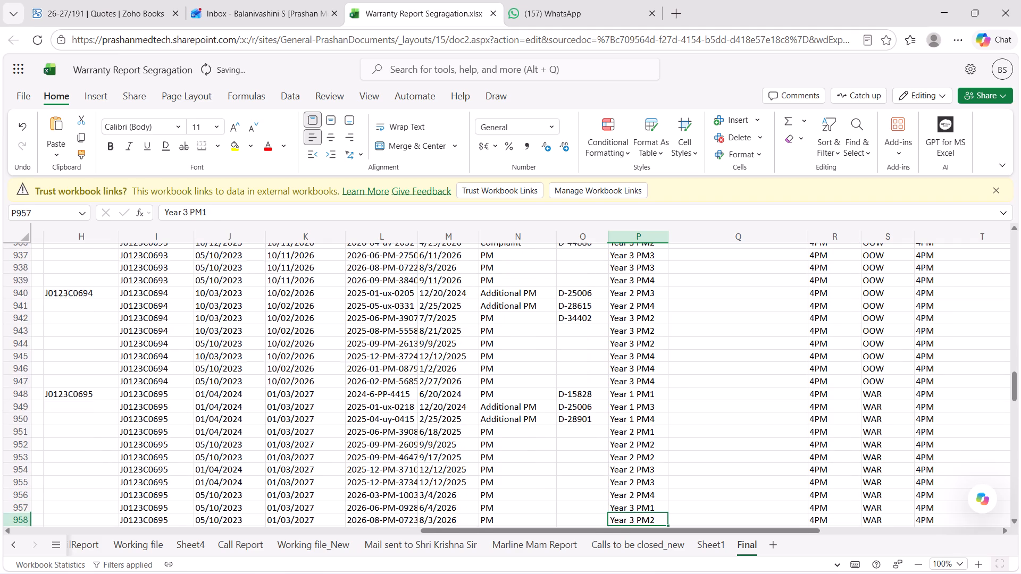
pyautogui.press('Down')
# Review the PM Interval entries for serial number J0123C0696 in rows 960 to 970 against their call dates and call types.
pyautogui.press('Down')
pyautogui.press('Down')
pyautogui.press('Down')
pyautogui.press('Down')
pyautogui.press('Down')
pyautogui.press('Down')
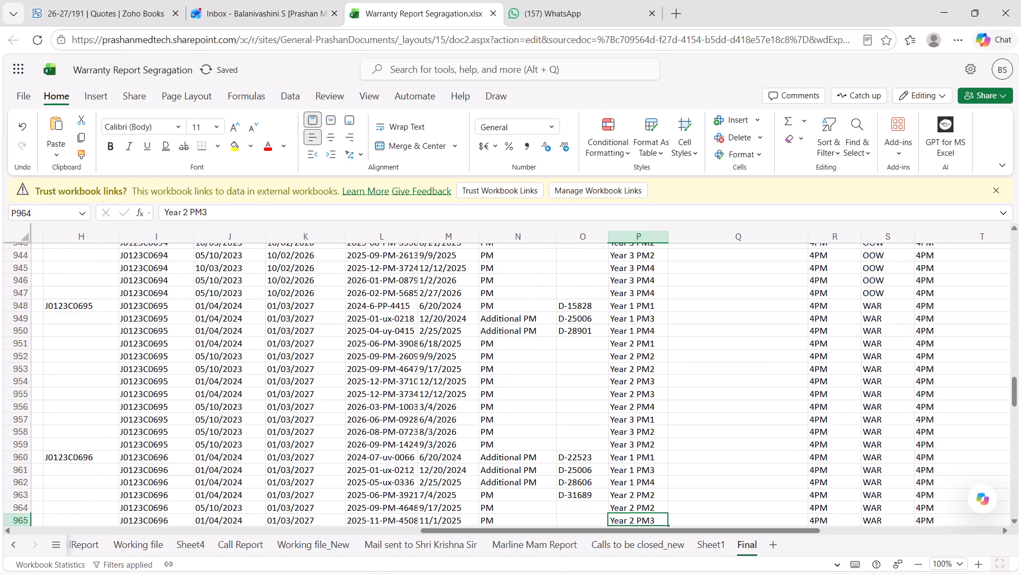
pyautogui.press('Down')
pyautogui.press('Down')
pyautogui.press('Down')
pyautogui.press('Down')
pyautogui.press('Down')
# Examine the PM Interval entries for serial number J0123C0697 in rows 971 to 979 against their call dates.
pyautogui.press('Down')
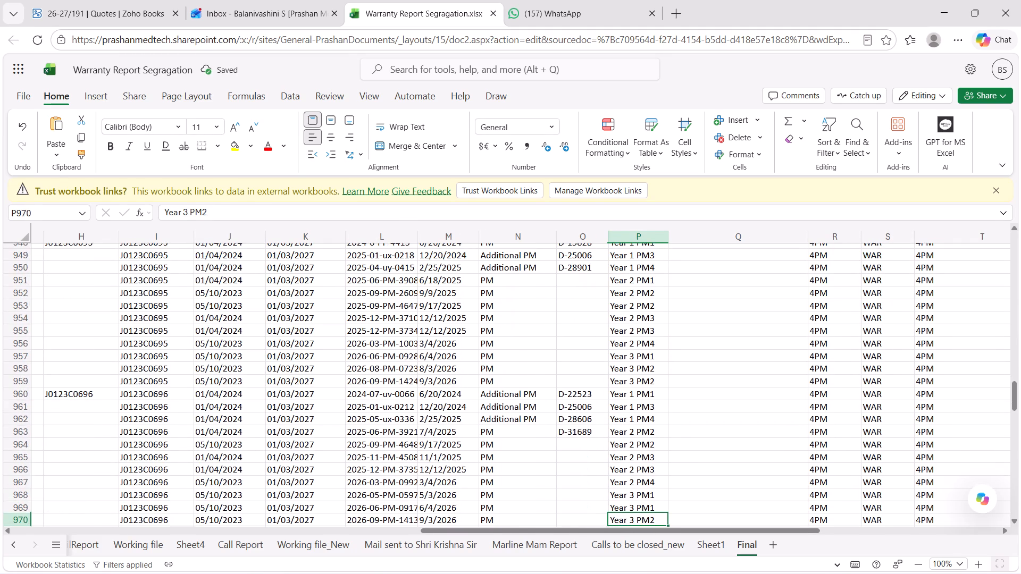
pyautogui.press('Down')
pyautogui.press('Down')
pyautogui.press('Down')
pyautogui.press('Down')
pyautogui.press('Down')
pyautogui.press('Down')
pyautogui.press('Down')
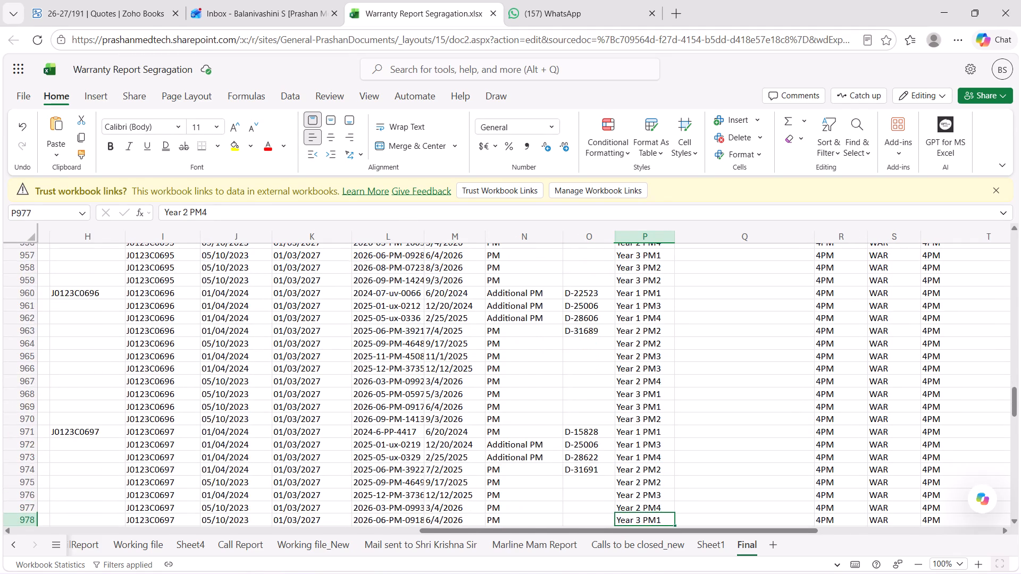
pyautogui.press('Down')
# Check the PM Interval entries for serial number J0123C0698 in rows 980 to 991 against the installation and call dates.
pyautogui.press('Down')
pyautogui.press('Down')
pyautogui.press('Down')
pyautogui.press('Down')
pyautogui.press('Down')
pyautogui.press('Down')
pyautogui.press('Down')
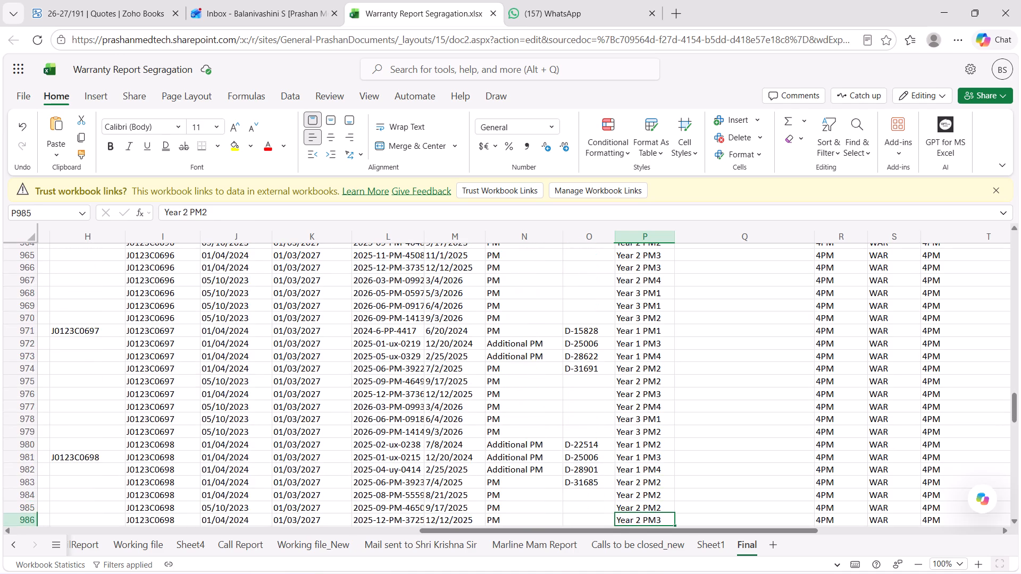
pyautogui.press('Down')
pyautogui.press('Down')
pyautogui.press('Down')
pyautogui.press('Down')
pyautogui.press('Down')
# Review the PM Interval sequences for serial numbers J0123C0699 and J0123C0700 in rows 992 to 1007 against their call dates.
pyautogui.press('Down')
pyautogui.press('Down')
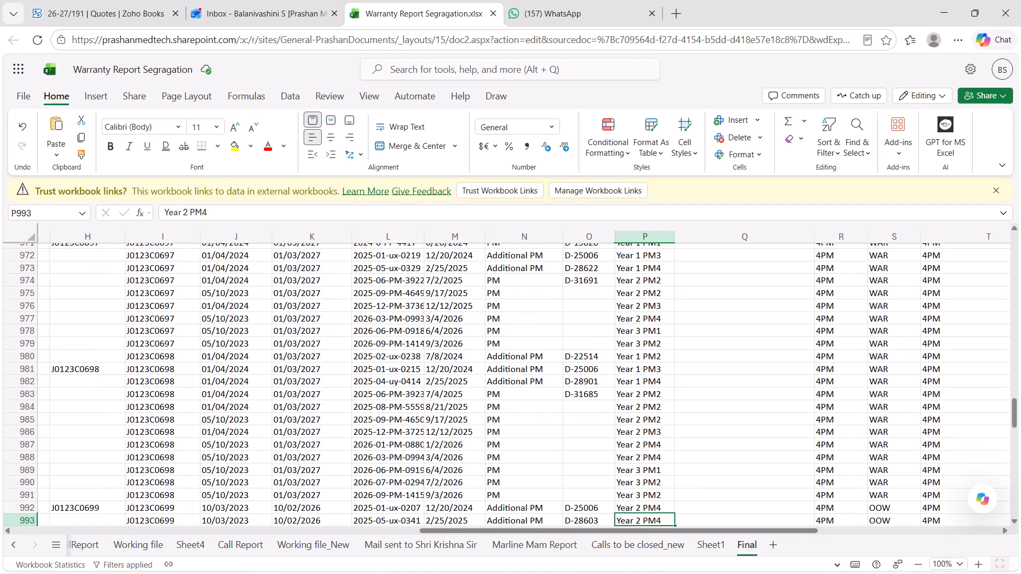
pyautogui.press('Down')
pyautogui.press('Down')
pyautogui.press('Down')
pyautogui.press('Down')
pyautogui.press('Down')
pyautogui.press('Down')
pyautogui.press('Down')
pyautogui.press('Down')
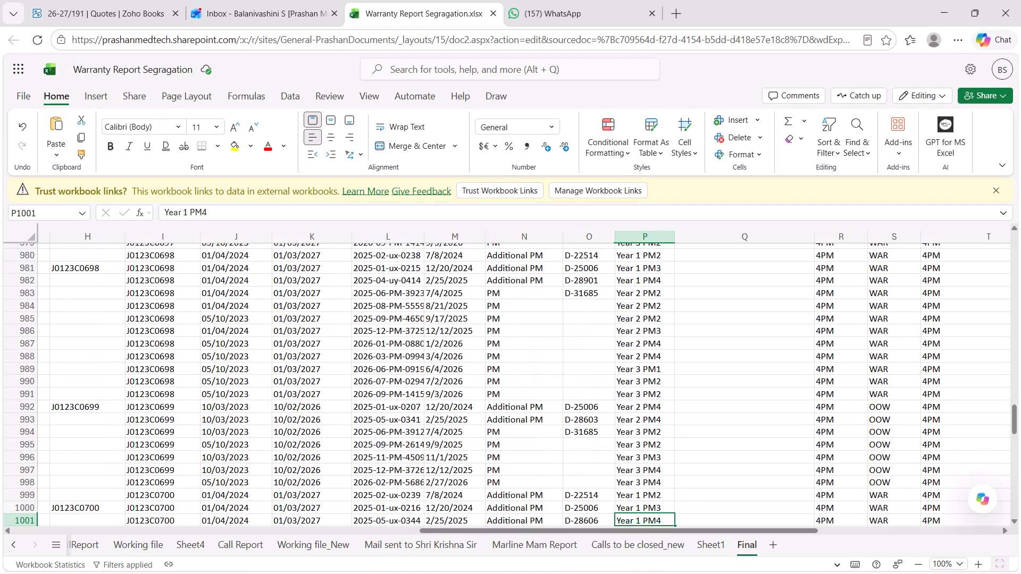
pyautogui.press('Down')
pyautogui.press('Down')
pyautogui.press('Down')
pyautogui.press('Down')
pyautogui.press('Down')
pyautogui.press('Down')
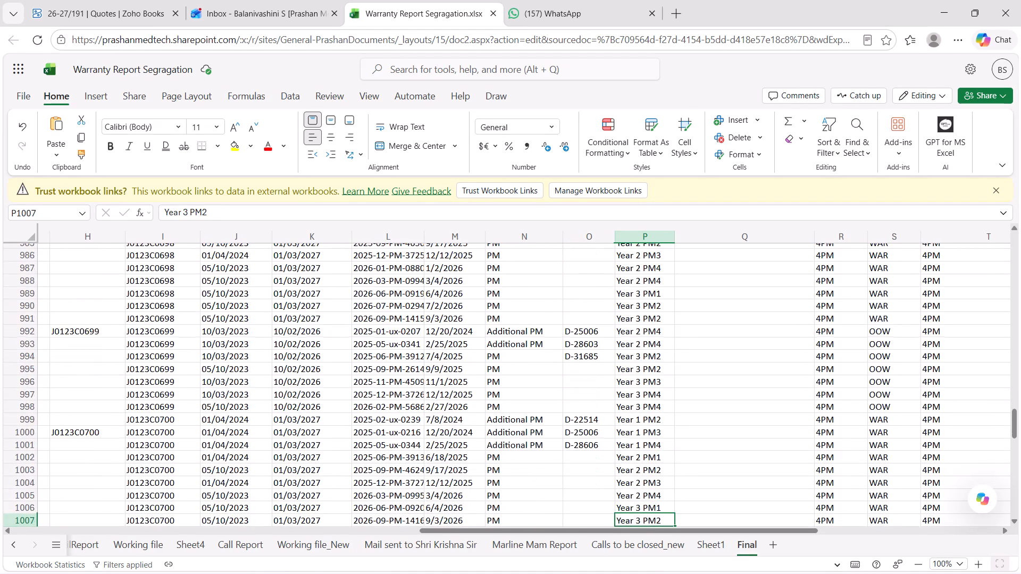
# Examine the PM Interval entries for serial number J0123C0701 in rows 1008 to 1016 against their call dates and call types.
pyautogui.press('Down')
pyautogui.press('Down')
pyautogui.press('Down')
pyautogui.press('Down')
pyautogui.press('Down')
pyautogui.press('Down')
pyautogui.press('Down')
pyautogui.press('Down')
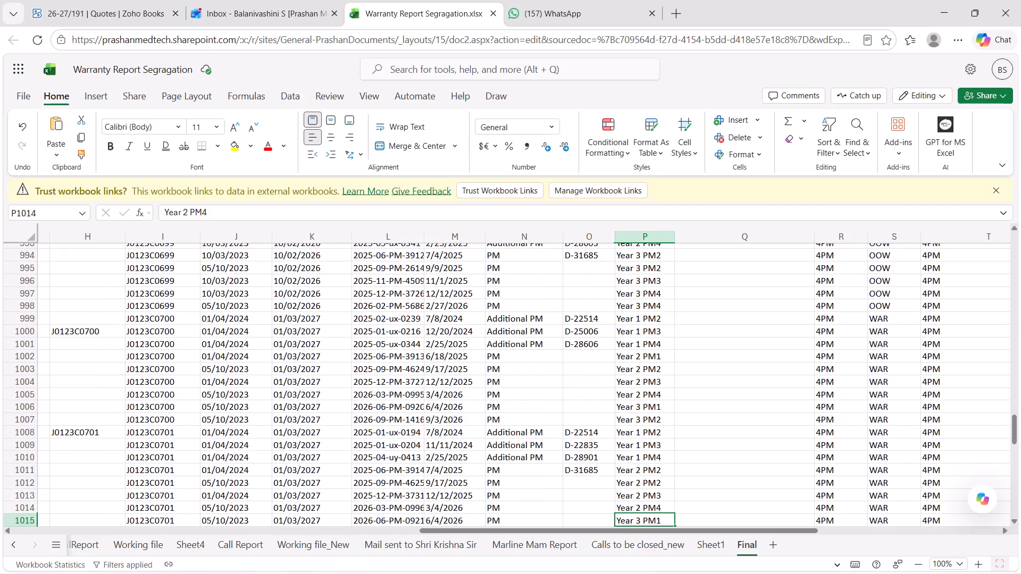
pyautogui.press('Down')
# Check the PM Interval entries for serial numbers J0123C0702 and J0123C0703 in rows 1017 to 1029 against their installation and call dates.
pyautogui.press('Down')
pyautogui.press('Down')
pyautogui.press('Down')
pyautogui.press('Down')
pyautogui.press('Down')
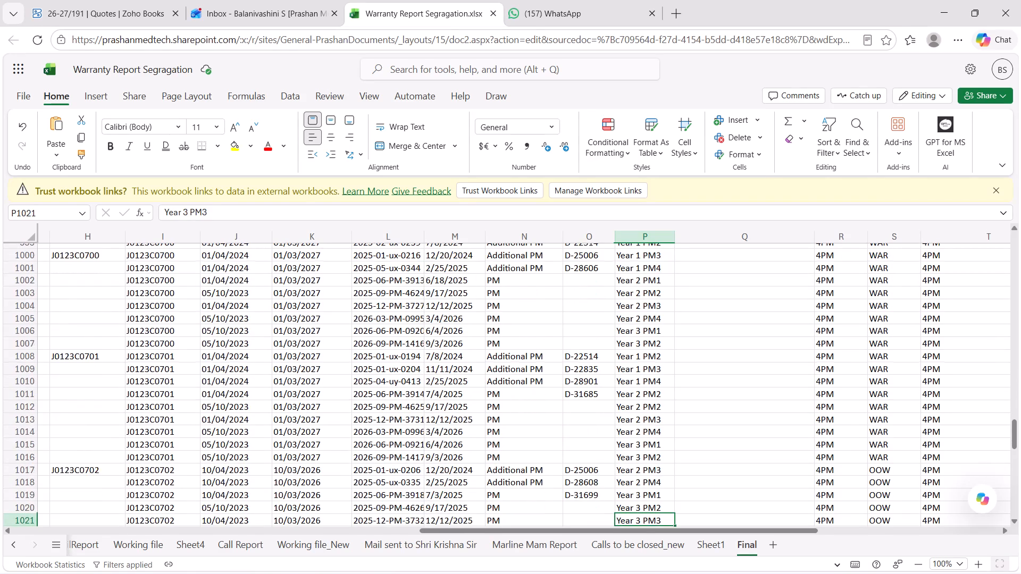
pyautogui.press('Down')
pyautogui.press('Down')
pyautogui.press('Down')
pyautogui.press('Down')
pyautogui.press('Down')
pyautogui.press('Down')
pyautogui.press('Down')
pyautogui.press('Down')
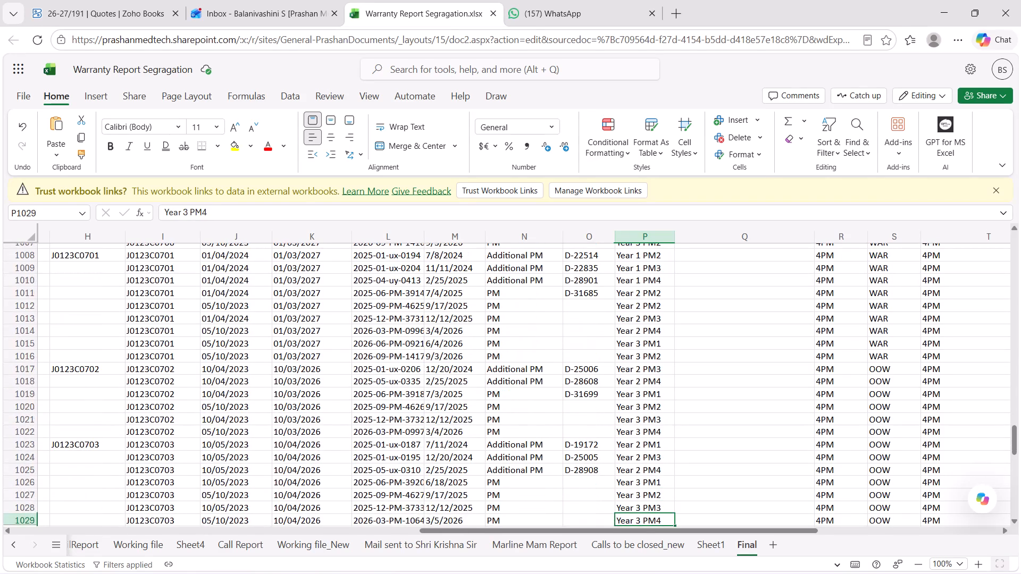
# Review the PM Interval entries for serial numbers J0324A0097 and J0324A0098 in rows 1777 to 1788 against their call dates.
pyautogui.press('Down')
pyautogui.press('Down')
pyautogui.press('Down')
pyautogui.press('Down')
pyautogui.press('Down')
pyautogui.press('Down')
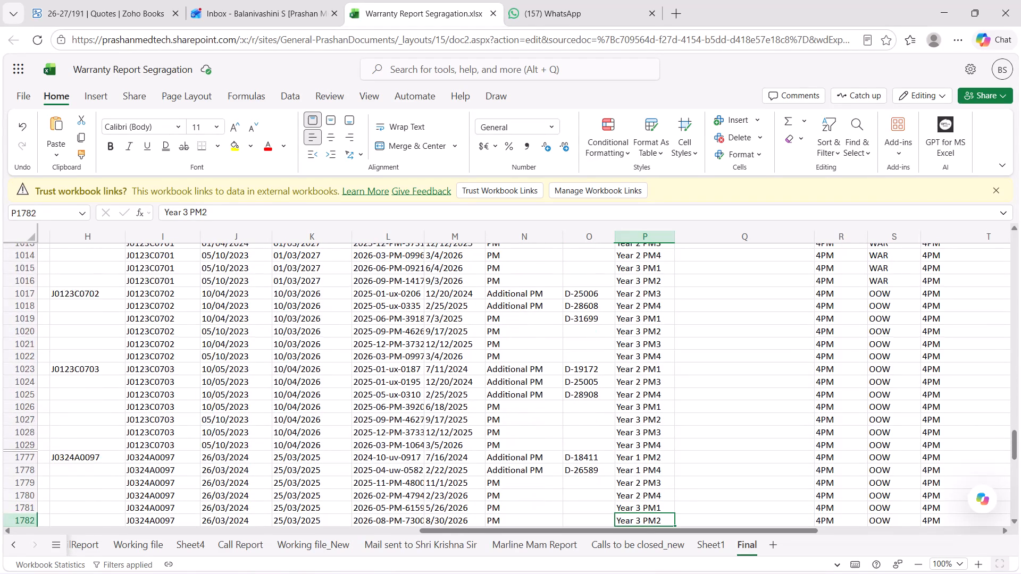
pyautogui.press('Down')
pyautogui.press('Down')
pyautogui.press('Down')
pyautogui.press('Down')
pyautogui.press('Down')
pyautogui.press('Down')
# Check the PM Interval entries for serial numbers J0325A0125 and J0325A0126 in rows 2066 to 2073 against their call dates.
pyautogui.press('Down')
pyautogui.press('Down')
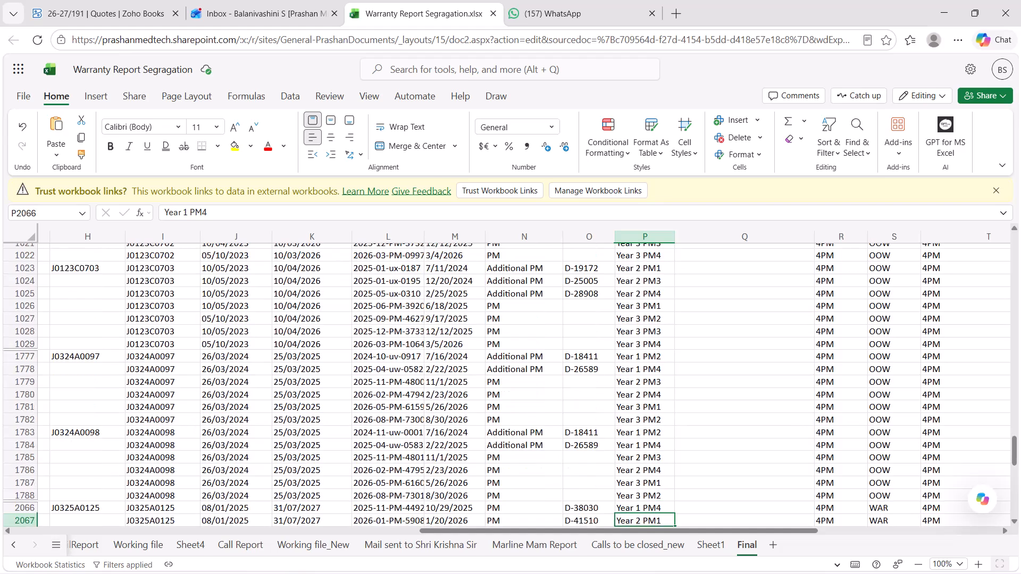
pyautogui.press('Down')
pyautogui.press('Down')
pyautogui.press('Down')
pyautogui.press('Down')
pyautogui.press('Down')
pyautogui.press('Down')
# Examine the PM Interval sequences for serial numbers J0325A0127 and J0325A0128 in rows 2074 to 2081 against their call dates.
pyautogui.press('Down')
pyautogui.press('Down')
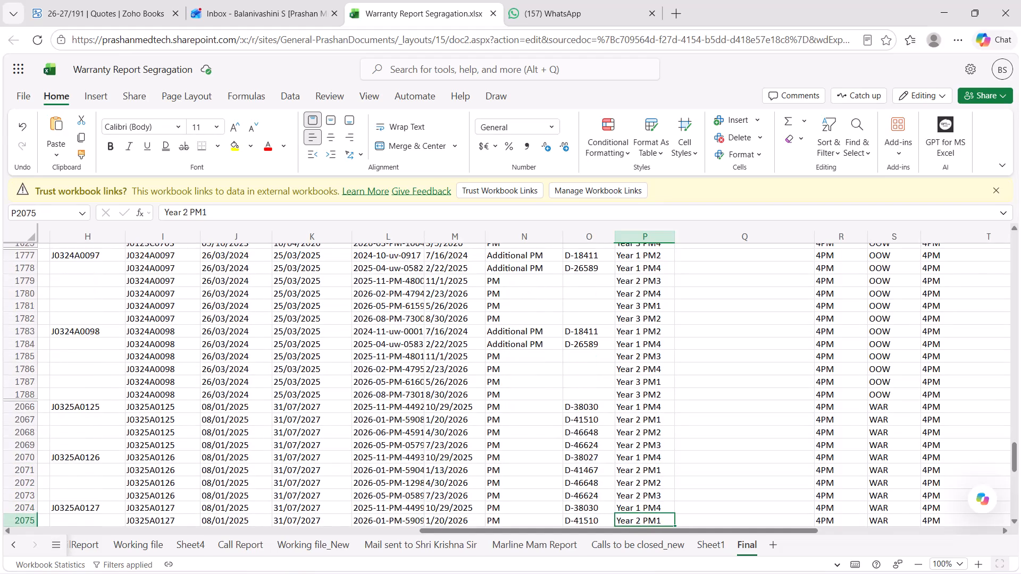
pyautogui.press('Down')
pyautogui.press('Down')
pyautogui.press('Down')
pyautogui.press('Down')
pyautogui.press('Down')
pyautogui.press('Down')
# Review the PM Interval entries for serial numbers J0325A0129 and J0325A0197 from row 2082 onward against their call dates and call types.
pyautogui.press('Down')
pyautogui.press('Down')
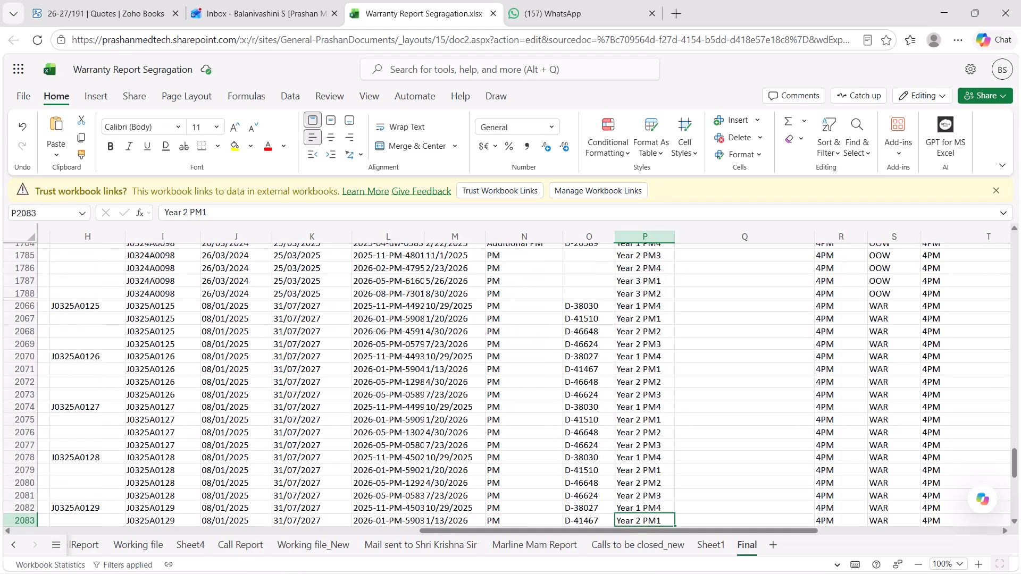
pyautogui.press('Down')
pyautogui.press('Down')
pyautogui.press('Down')
pyautogui.press('Down')
pyautogui.press('Down')
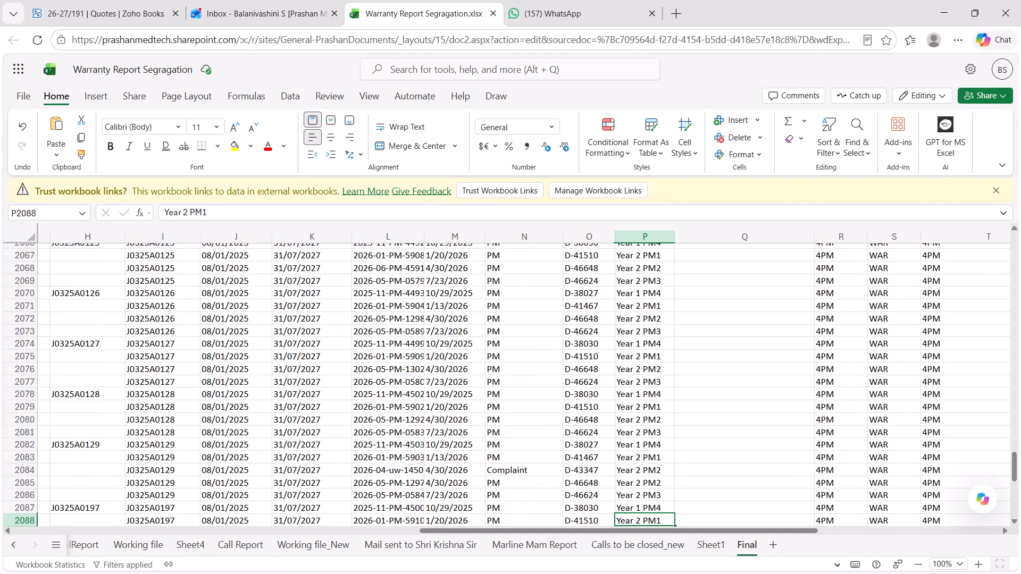
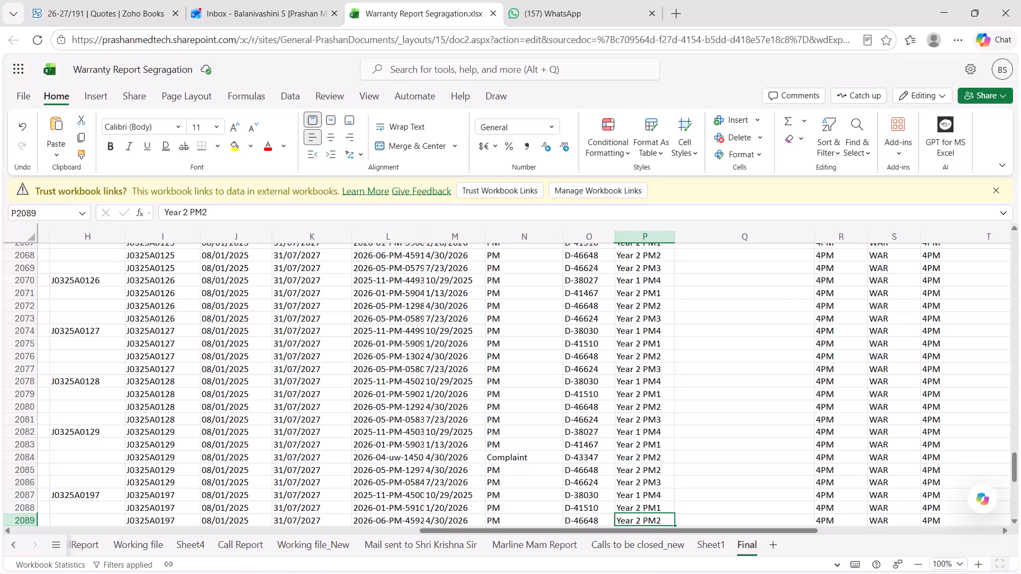
# Review the PM Interval entries for serial numbers J0325A0197, J0325A0198 and J0325C0464 in rows 2090 to 2130 against their call dates.
pyautogui.press('Down')
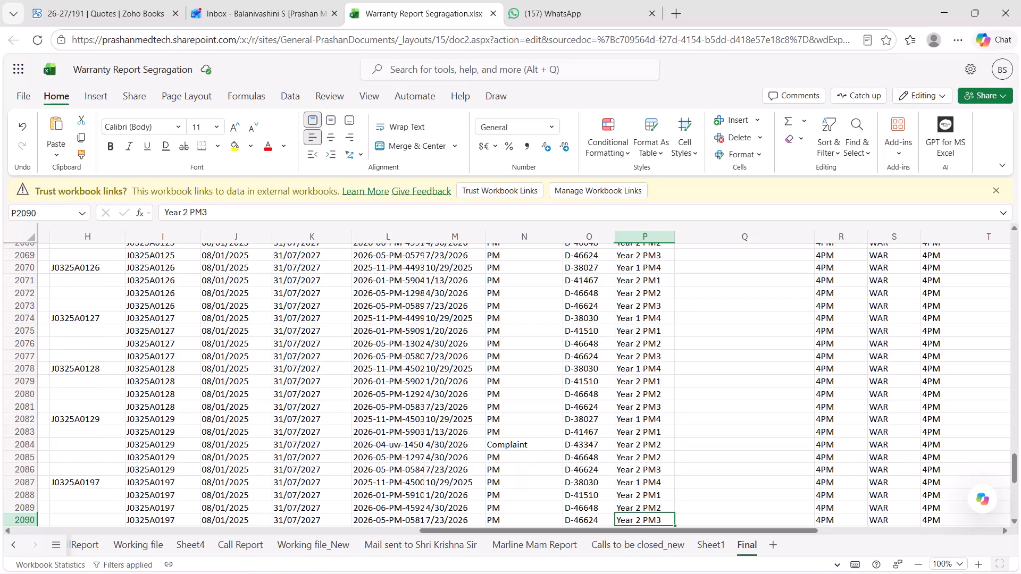
pyautogui.press('Down')
pyautogui.press('Down')
pyautogui.press('Down')
pyautogui.press('Down')
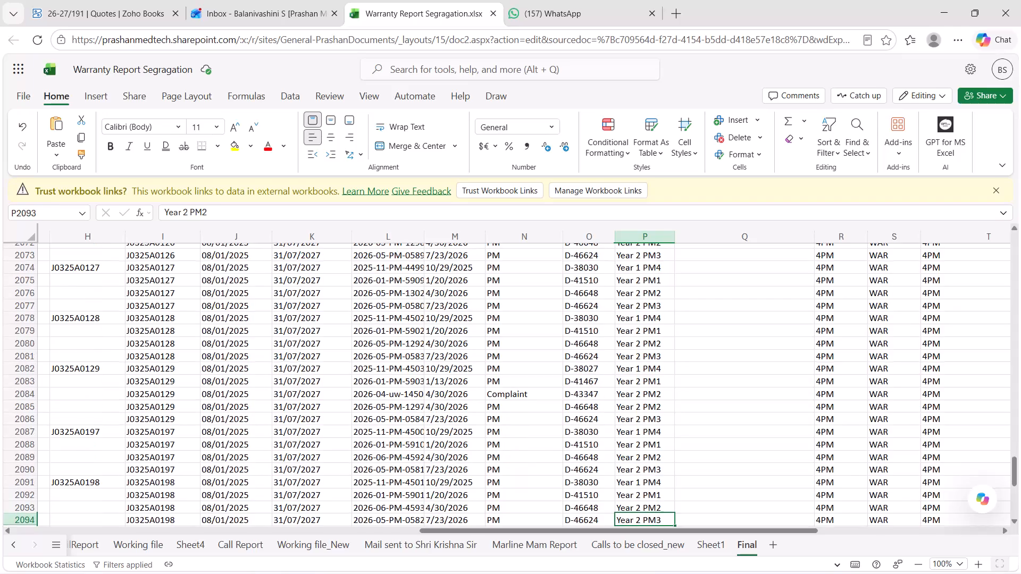
pyautogui.press('Down')
pyautogui.press('Down')
pyautogui.press('Down')
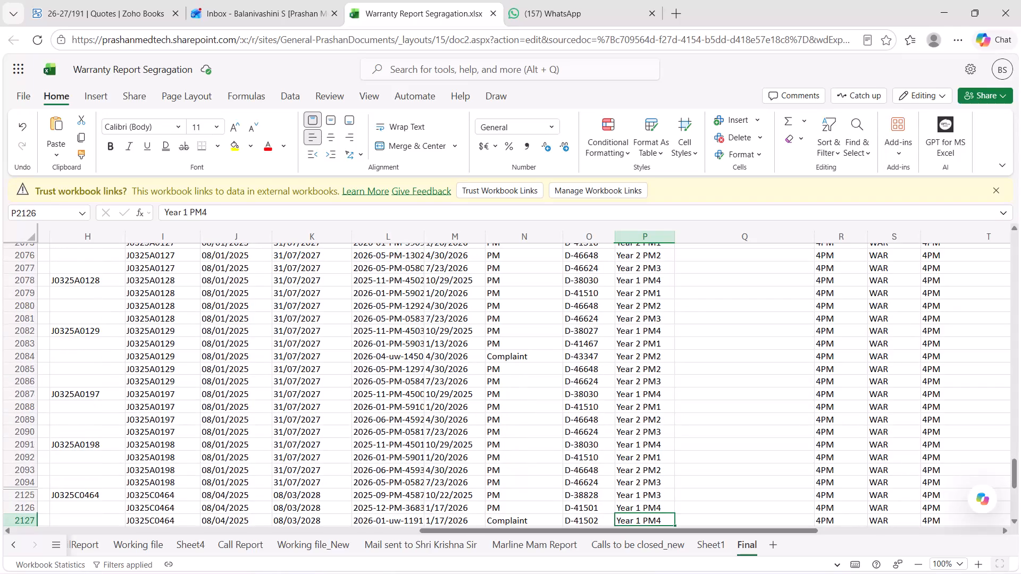
pyautogui.press('Down')
pyautogui.press('Down')
pyautogui.press('Down')
pyautogui.press('Down')
pyautogui.press('Down')
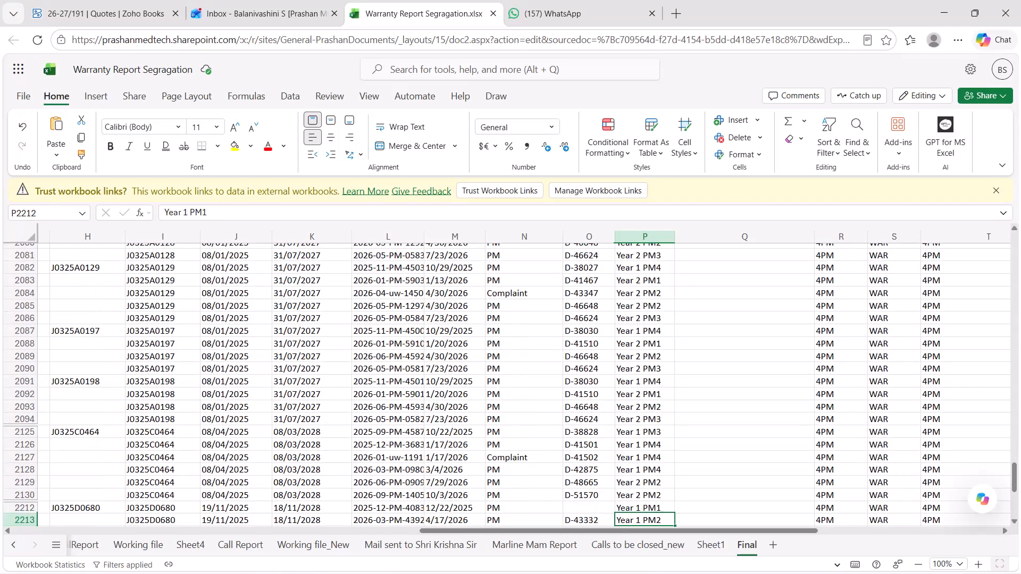
# Correct the last PM Interval entry of serial number J0325C0464, in row 2130, to Year 2 PM3 and highlight it yellow.
pyautogui.press('Up')
pyautogui.press('Up')
pyautogui.press('Up')
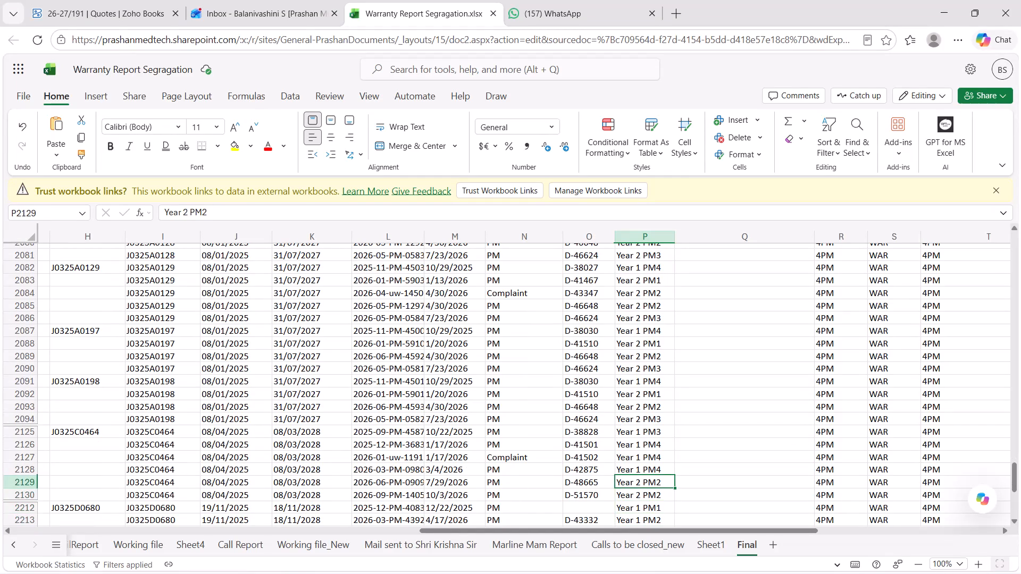
pyautogui.press('Down')
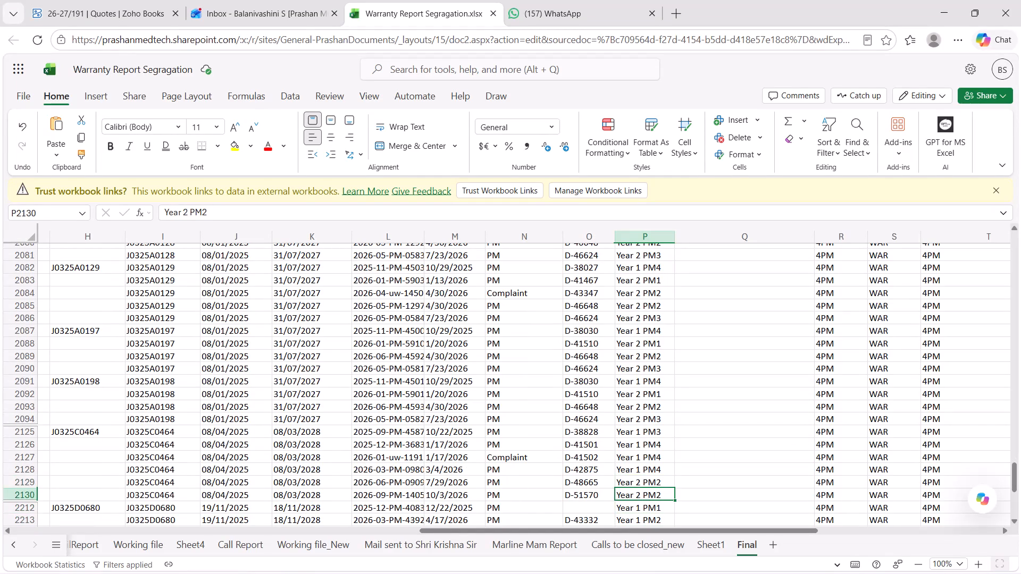
pyautogui.doubleClick(667, 494)
pyautogui.press('BackSpace')
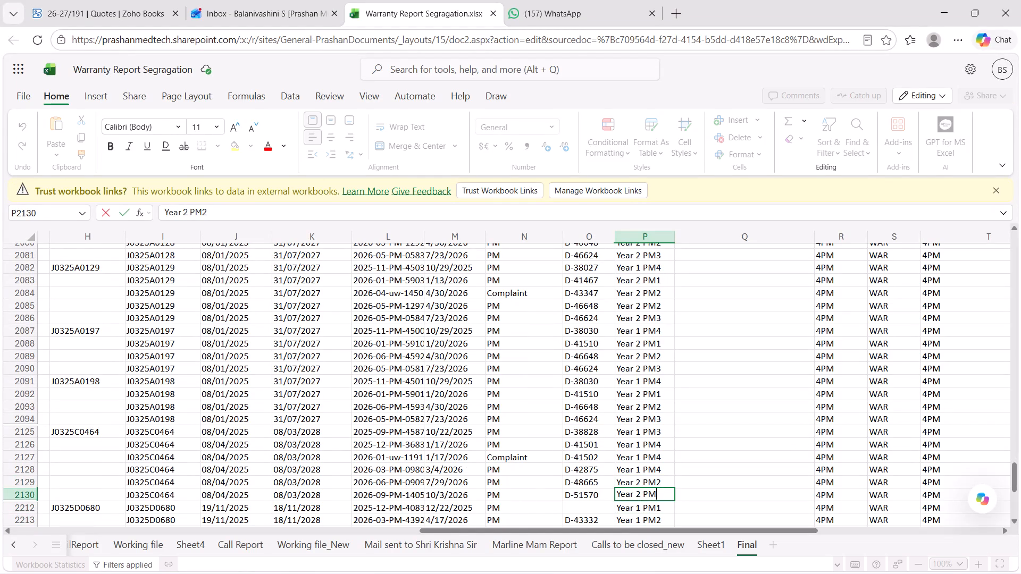
pyautogui.press('3')
pyautogui.click(696, 494)
pyautogui.click(648, 495)
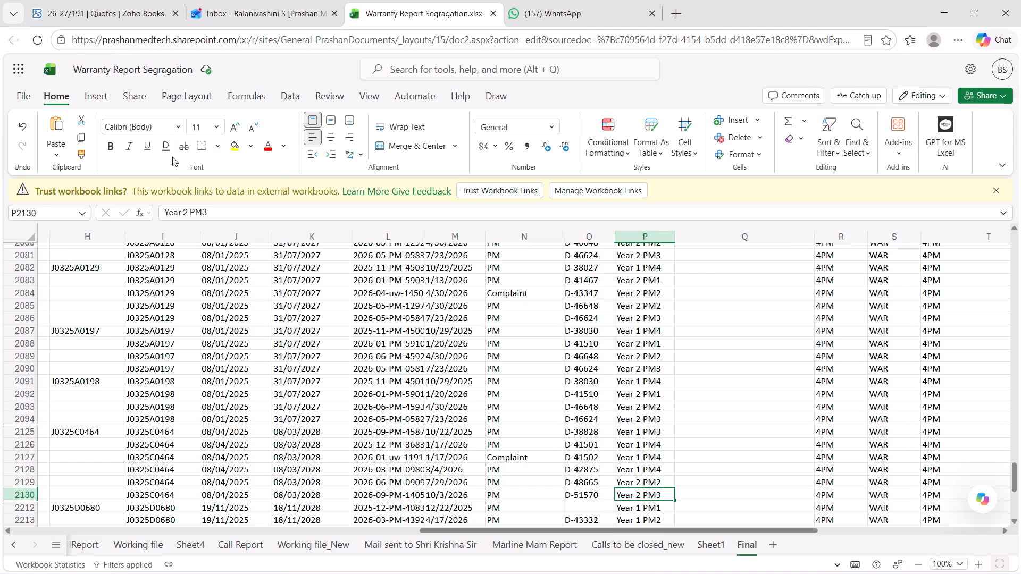
pyautogui.click(233, 144)
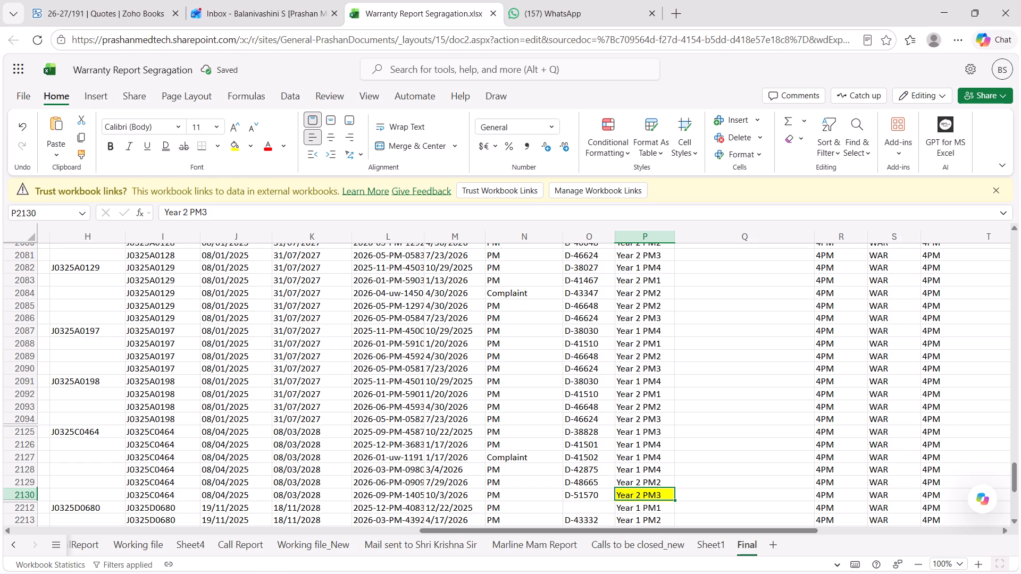
# Check the J0325D0680 and J0325D0682 records, correct the PM Interval in row 2216 to Year 1 PM1 and highlight it yellow.
pyautogui.click(629, 508)
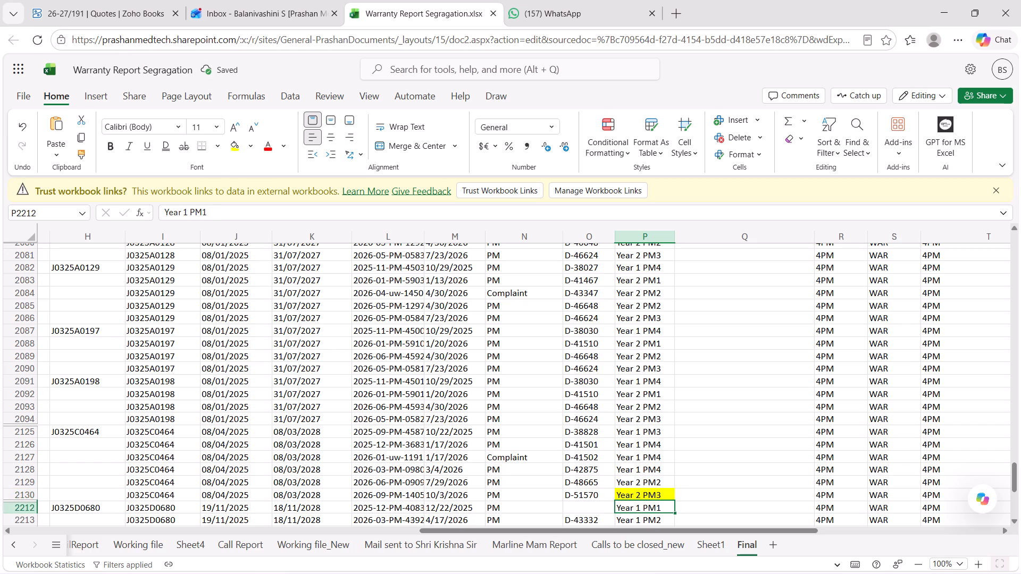
pyautogui.press('Down')
pyautogui.press('Down')
pyautogui.press('Down')
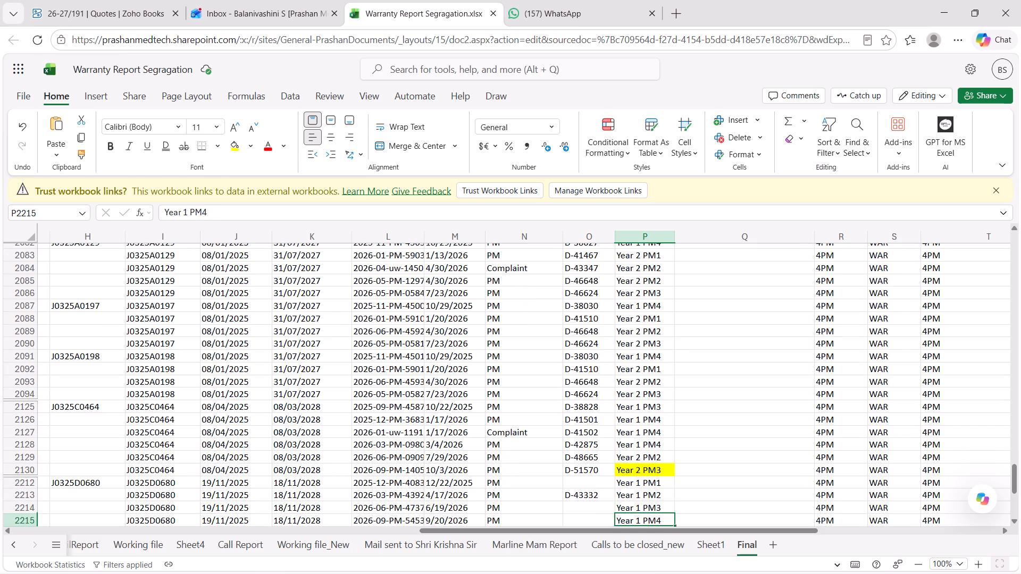
pyautogui.press('Down')
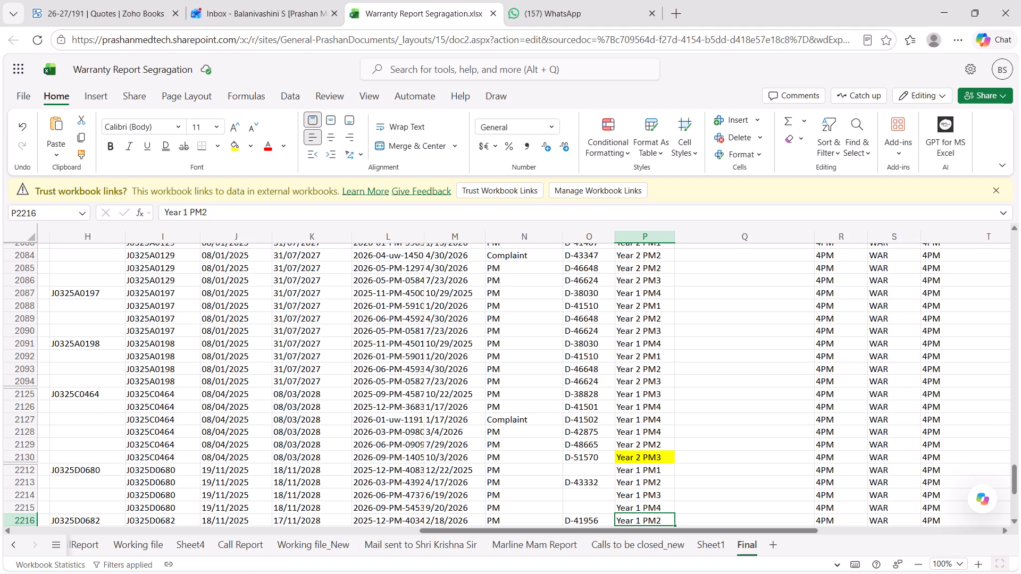
pyautogui.press('Down')
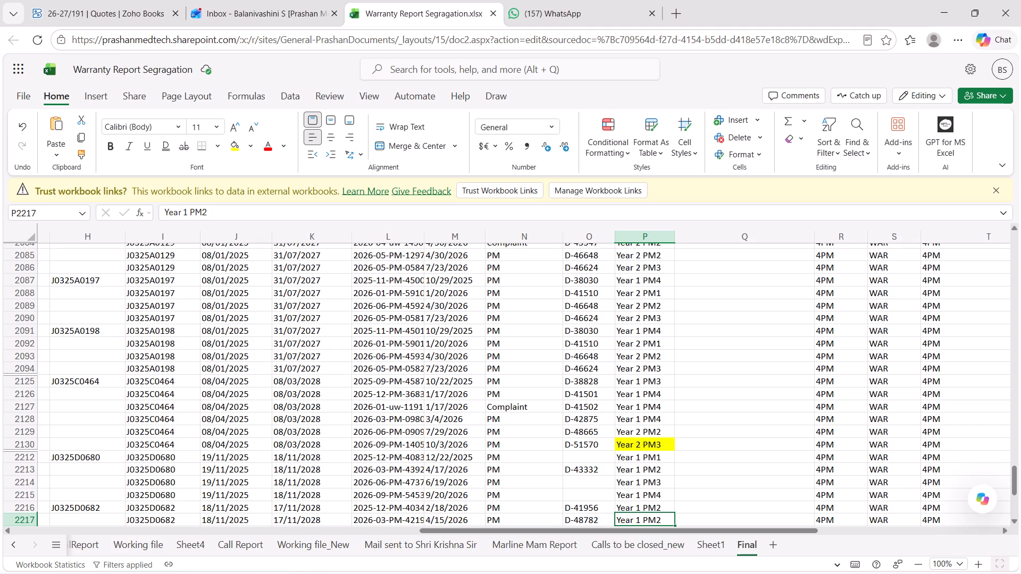
pyautogui.scroll(-1, 697, 485)
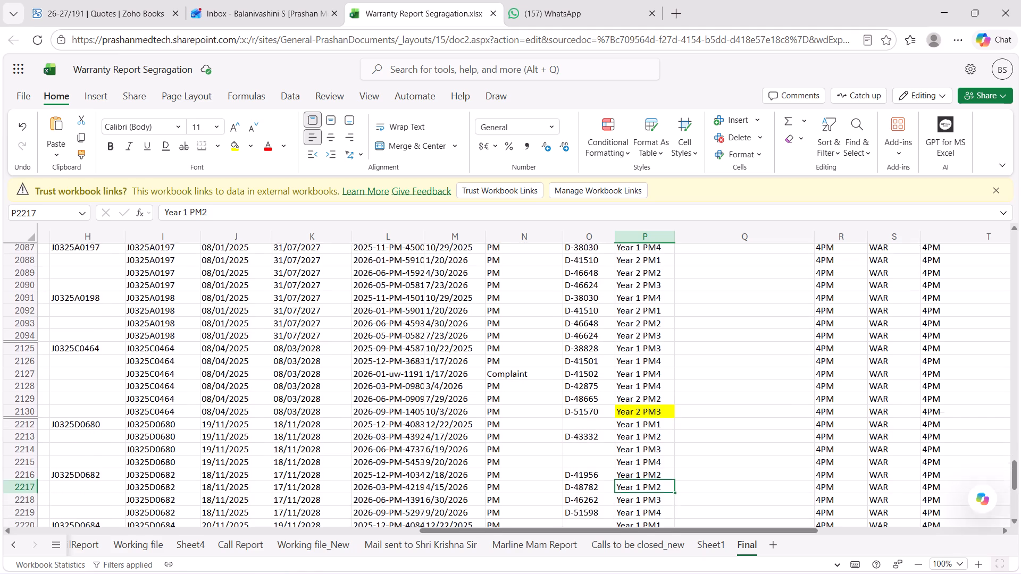
pyautogui.scroll(-1, 697, 485)
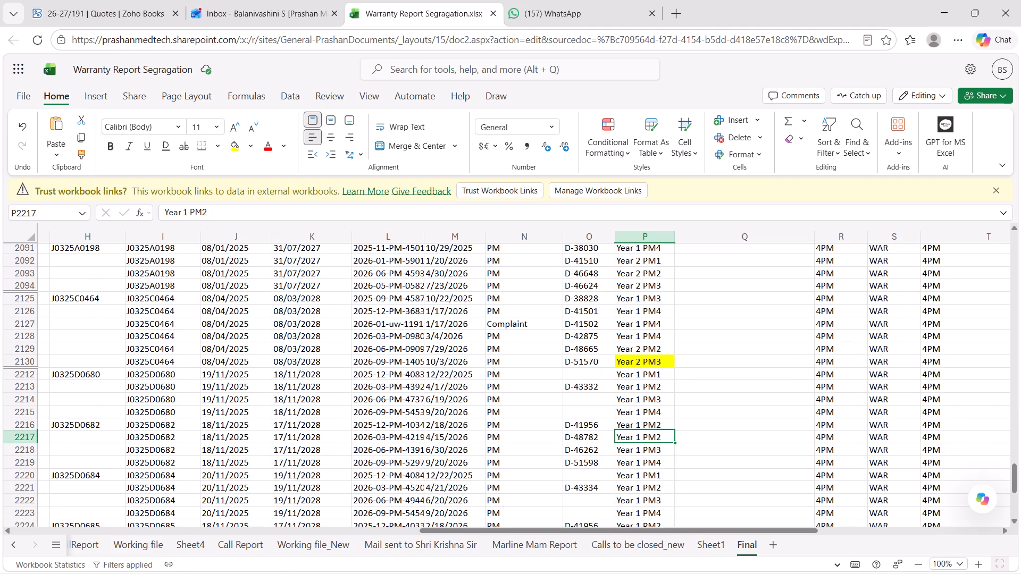
pyautogui.doubleClick(663, 426)
pyautogui.press('BackSpace')
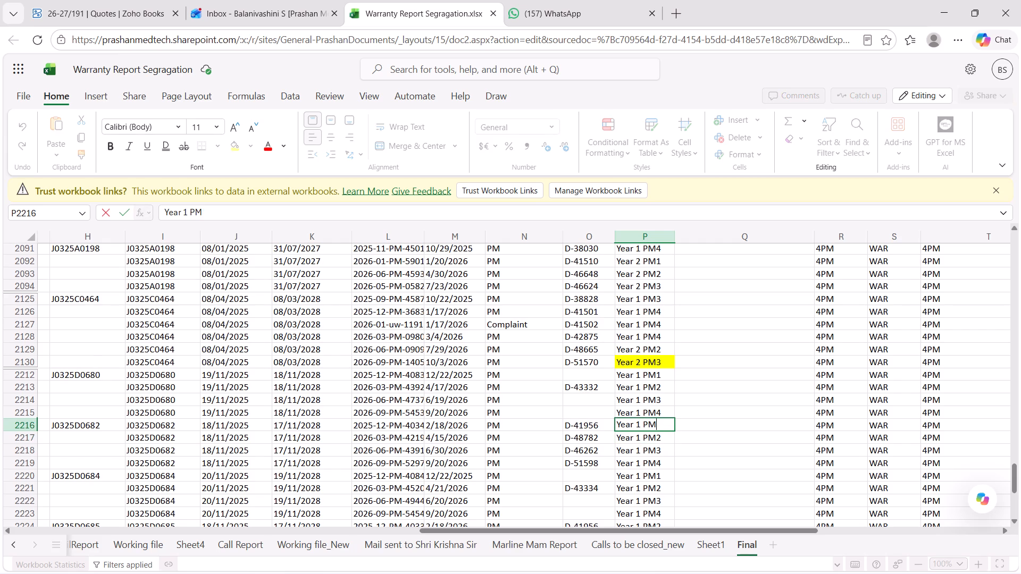
pyautogui.press('1')
pyautogui.click(687, 423)
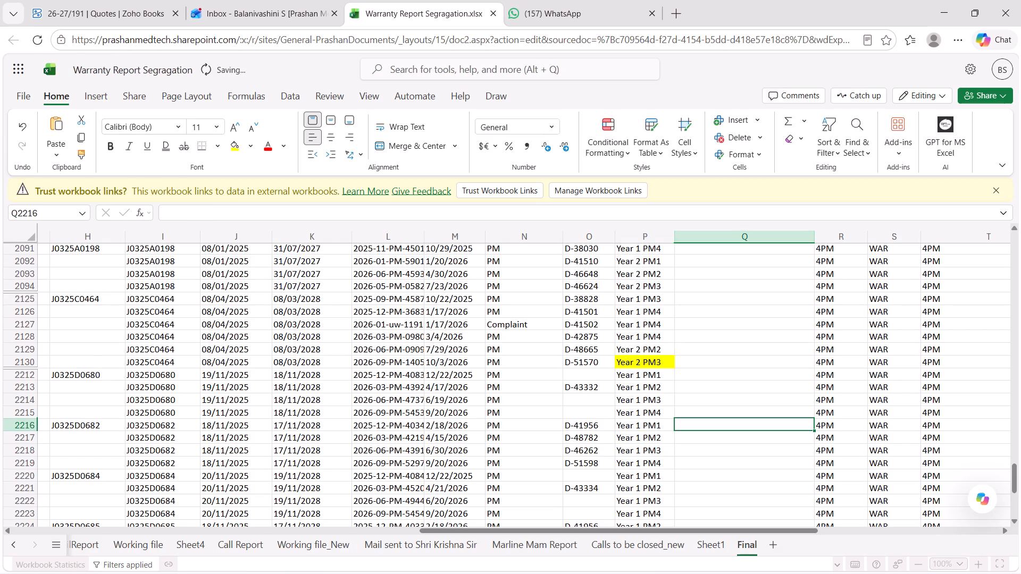
pyautogui.click(638, 422)
pyautogui.click(237, 148)
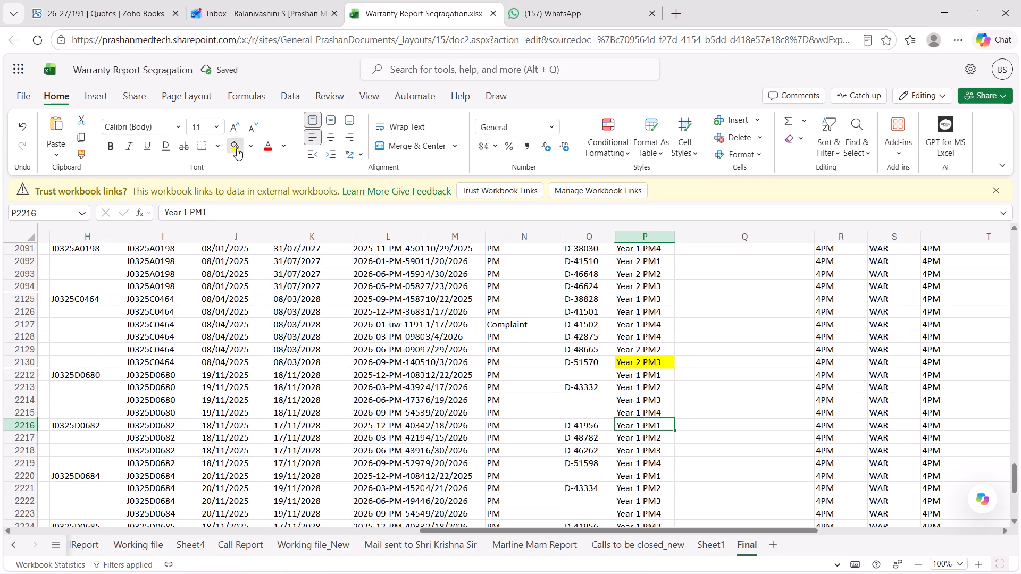
# Check the remaining PM Interval entries for serial numbers J0325D0682 and J0325D0684 in rows 2217 to 2223 against their call dates.
pyautogui.press('Down')
pyautogui.press('Down')
pyautogui.press('Down')
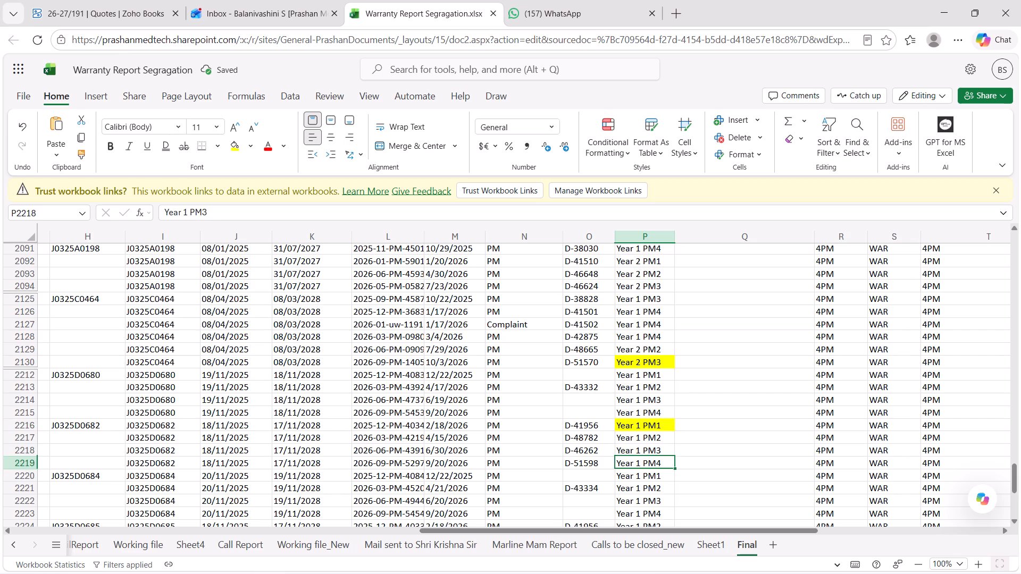
pyautogui.press('Down')
pyautogui.press('Down')
pyautogui.press('Down')
pyautogui.press('Down')
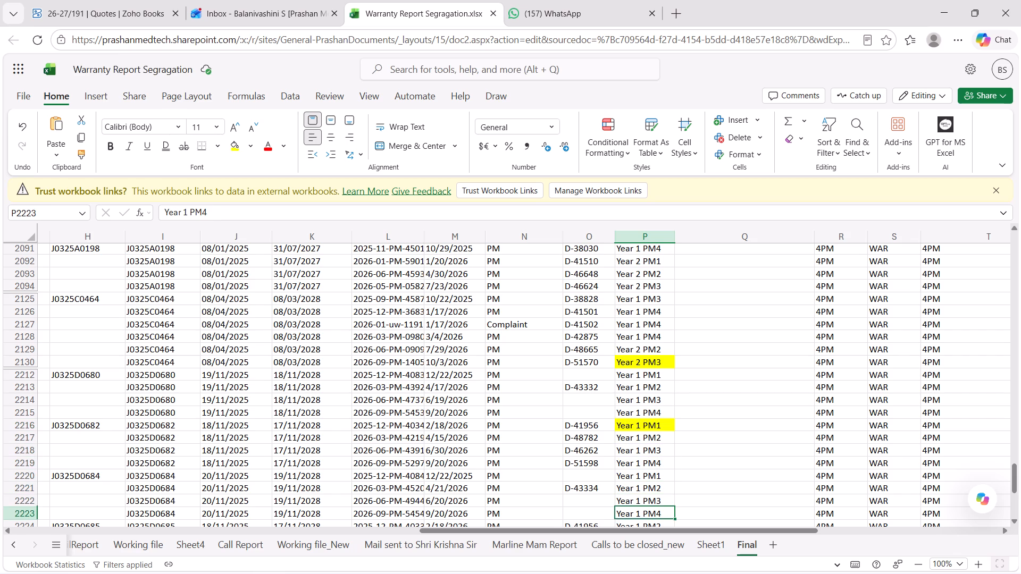
# Correct the first PM Interval entry of serial number J0325D0685, in row 2224, to Year 1 PM1 and highlight it yellow.
pyautogui.press('Down')
pyautogui.press('Down')
pyautogui.press('Down')
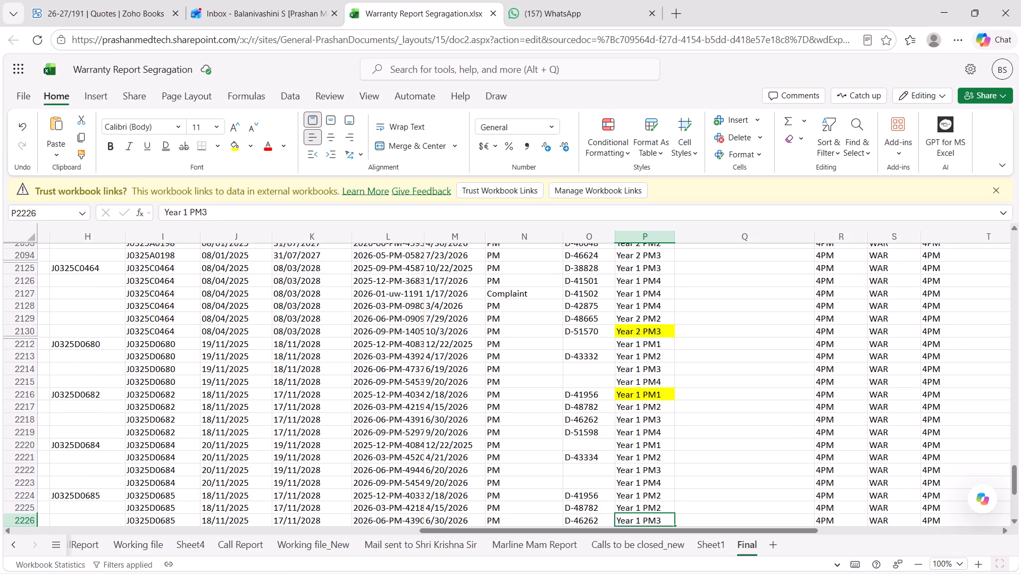
pyautogui.press('Up')
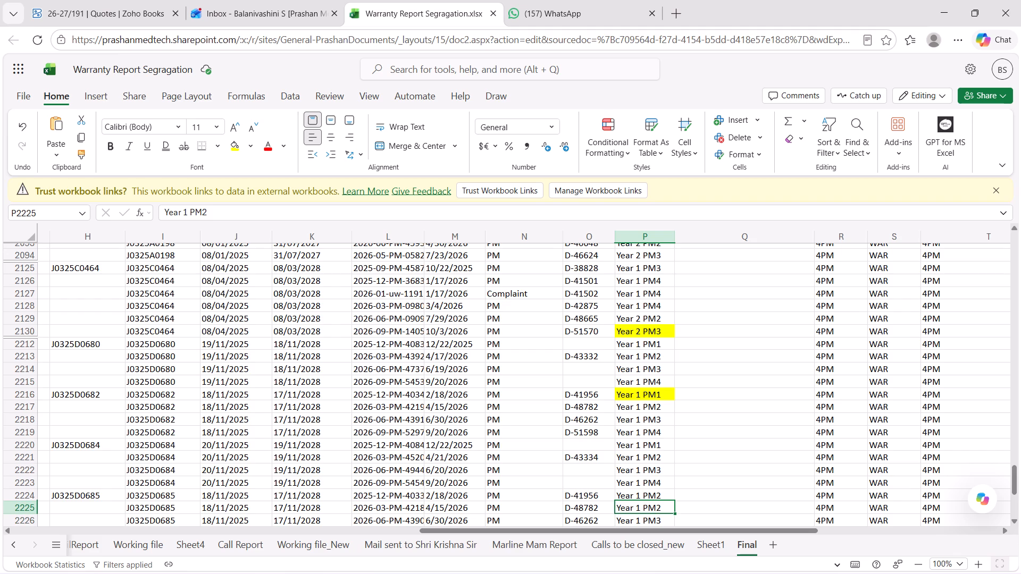
pyautogui.doubleClick(664, 494)
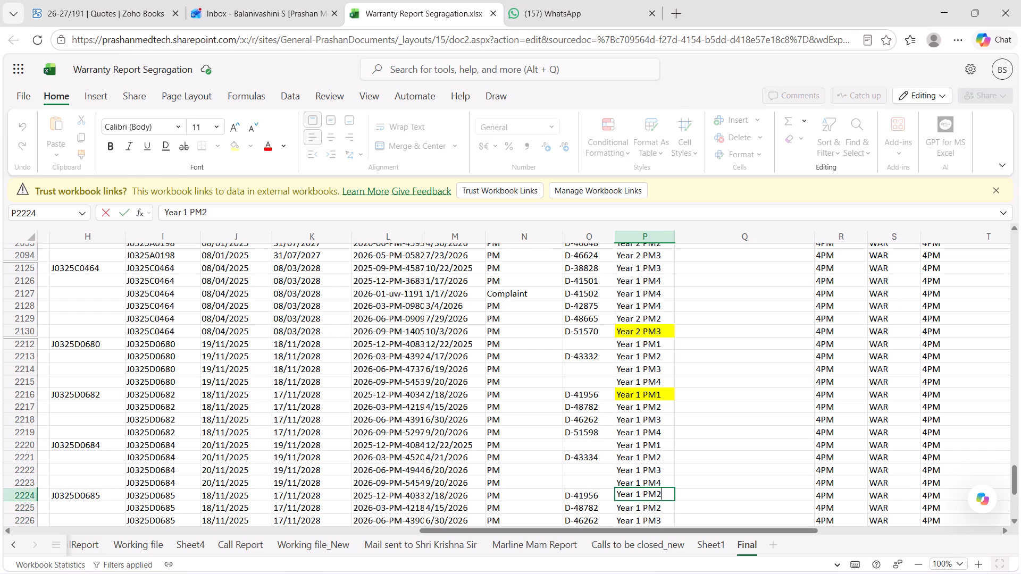
pyautogui.press('BackSpace')
pyautogui.press('1')
pyautogui.click(690, 492)
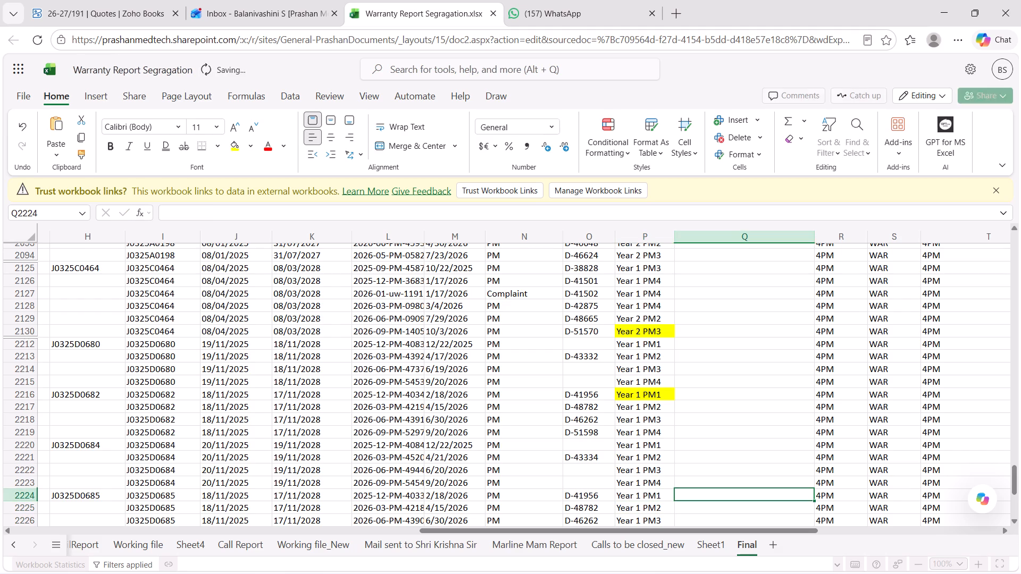
pyautogui.click(646, 498)
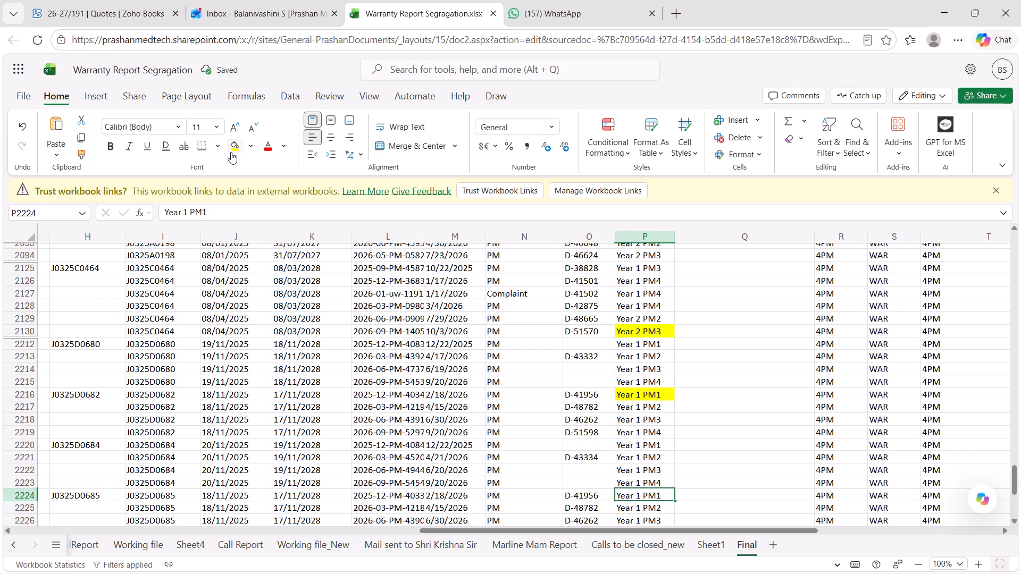
pyautogui.click(231, 152)
# Review the PM Interval entries for serial numbers J0325D0685, J0325D0699, J0325D0700 and J0325D0701 in rows 2225 to 2236 against their call dates.
pyautogui.scroll(-3, 465, 451)
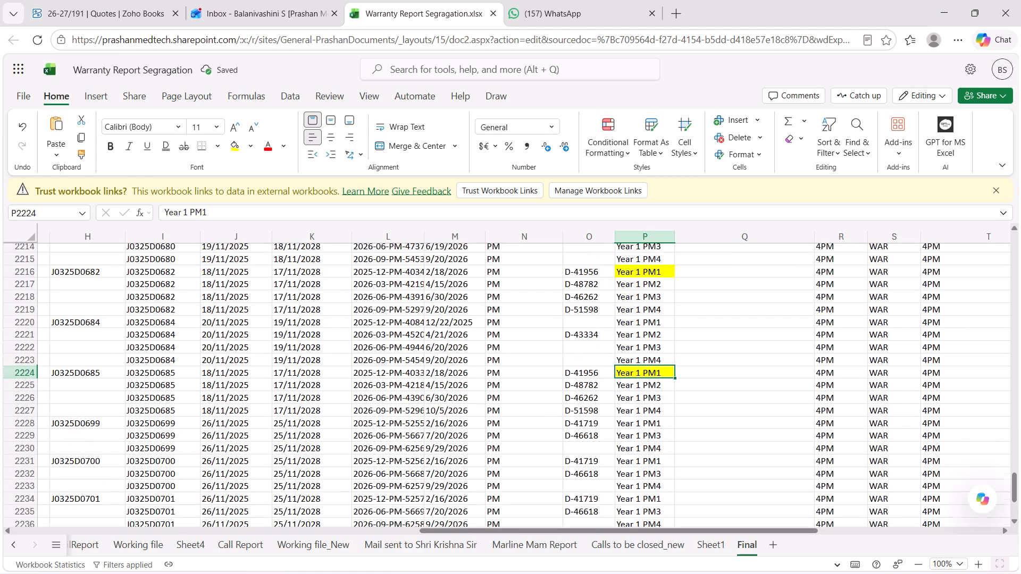
pyautogui.scroll(-1, 465, 451)
pyautogui.press('Down')
pyautogui.press('Down')
pyautogui.press('Down')
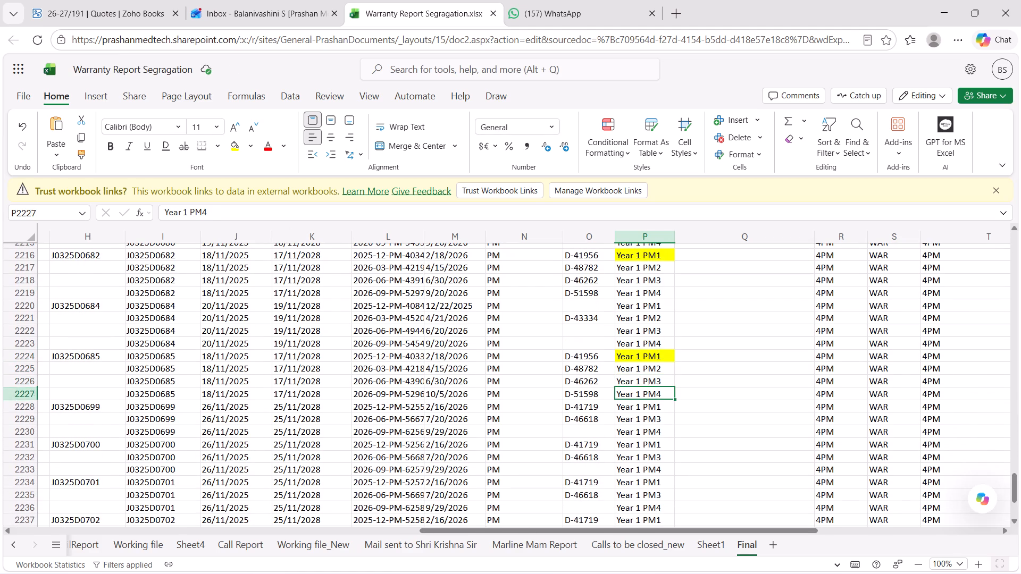
pyautogui.press('Down')
pyautogui.press('Down')
pyautogui.press('Down')
pyautogui.press('Down')
pyautogui.press('Down')
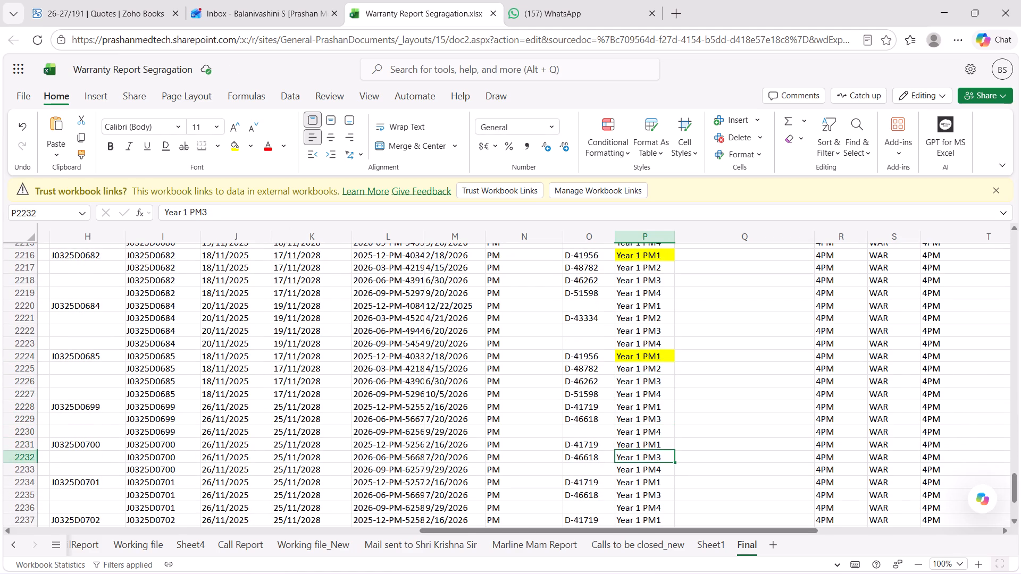
pyautogui.press('Down')
pyautogui.press('Down')
pyautogui.press('Down')
pyautogui.press('Down')
# Review the PM Interval entries from serial number J0325D0702 through J0326B0233 in rows 2237 to 2243, to the end of the filtered list.
pyautogui.press('Down')
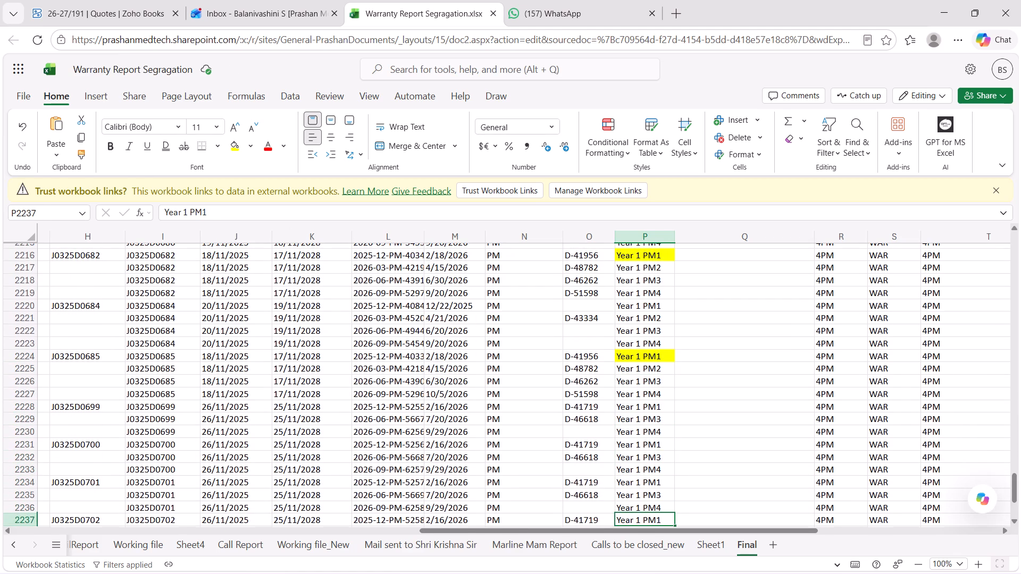
pyautogui.press('Down')
pyautogui.press('Down')
pyautogui.press('Down')
pyautogui.press('Down')
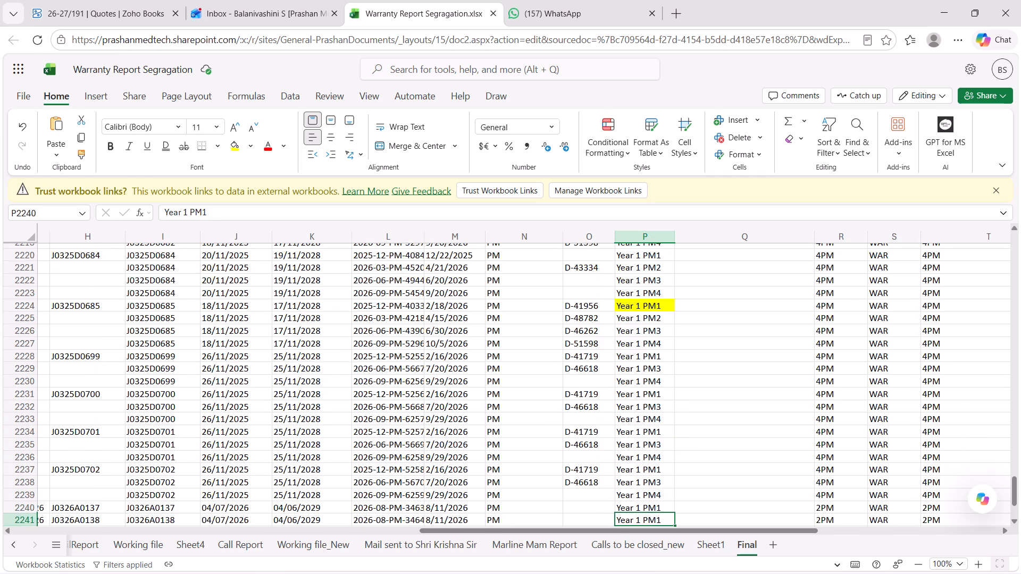
pyautogui.press('Down')
pyautogui.press('Down')
pyautogui.press('Down')
pyautogui.press('Down')
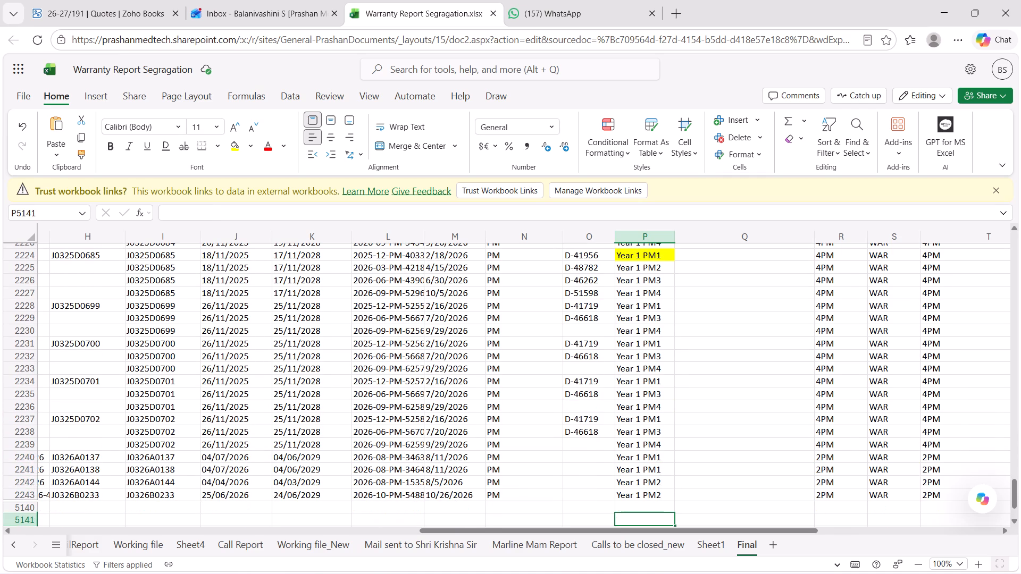
# Change the Product Type filter on the Final sheet so that only Defigard 400 AED PM records are shown.
pyautogui.click(460, 413)
pyautogui.hscroll(4, 460, 413)
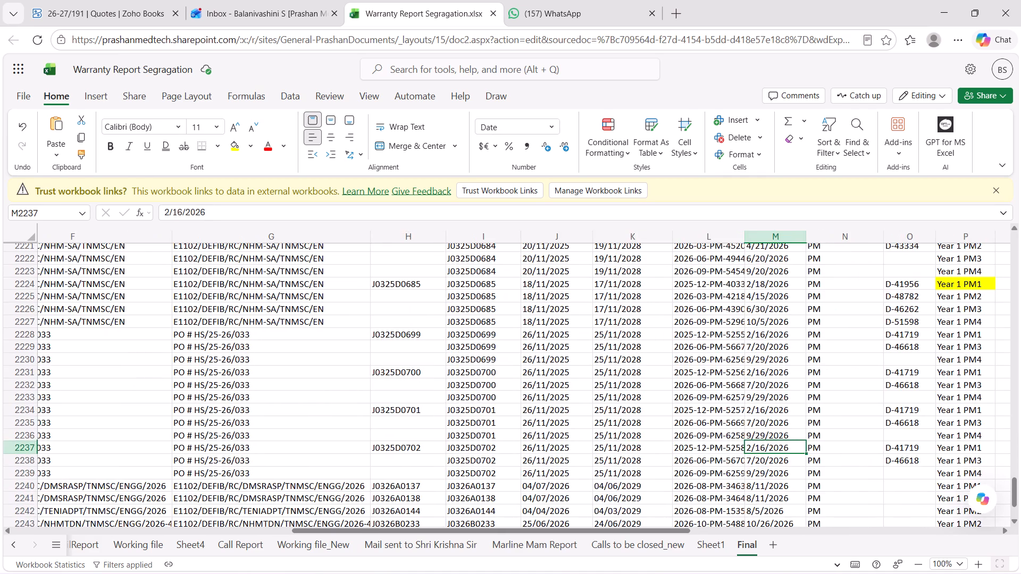
pyautogui.hscroll(12, 460, 413)
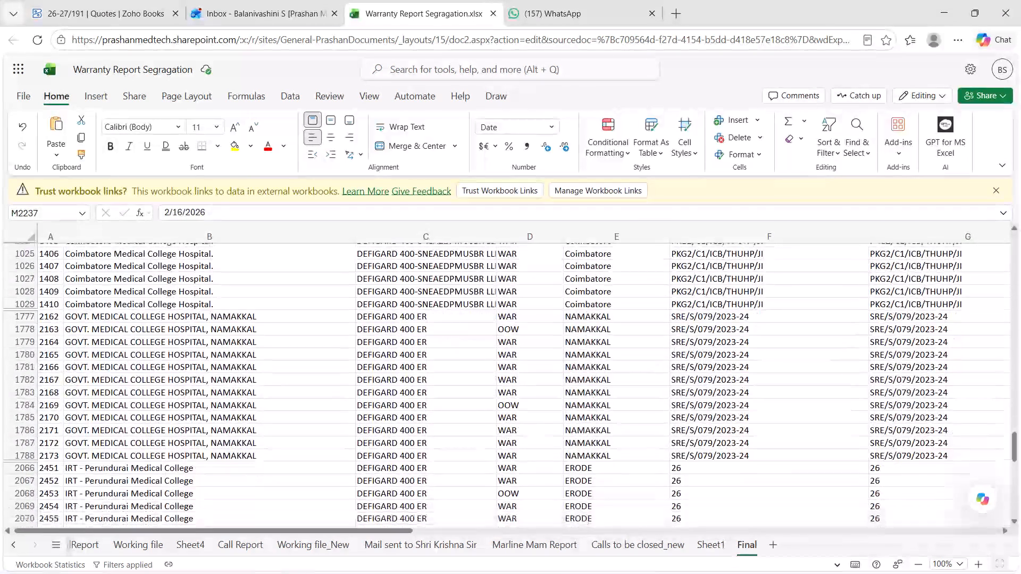
pyautogui.scroll(20, 460, 413)
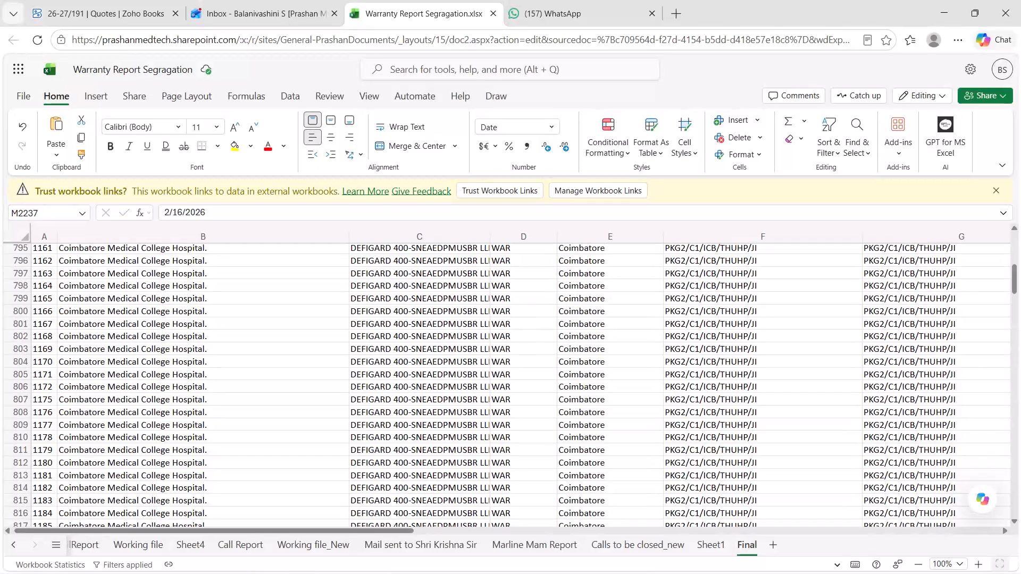
pyautogui.click(481, 250)
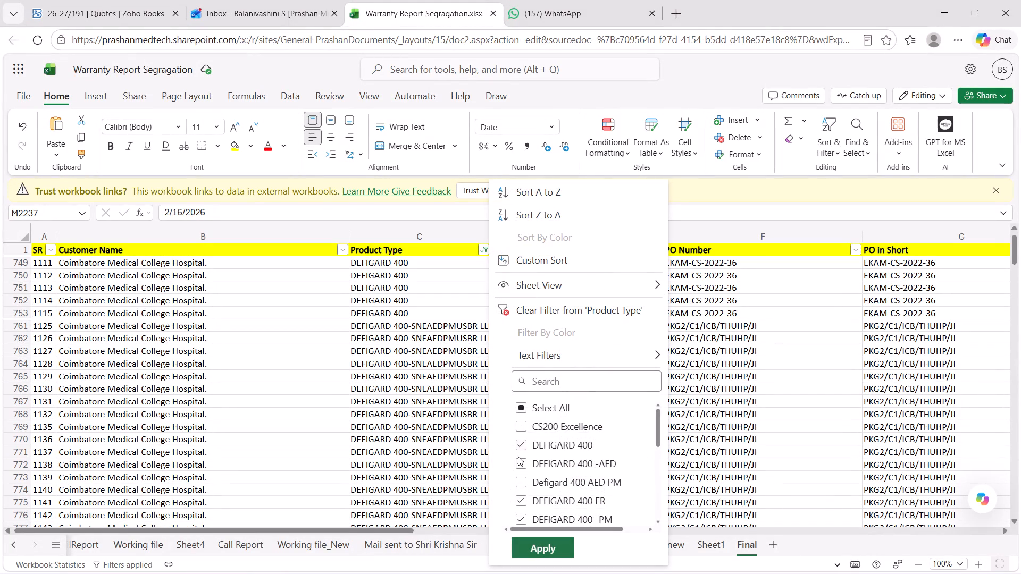
pyautogui.click(525, 447)
pyautogui.click(519, 469)
pyautogui.click(520, 461)
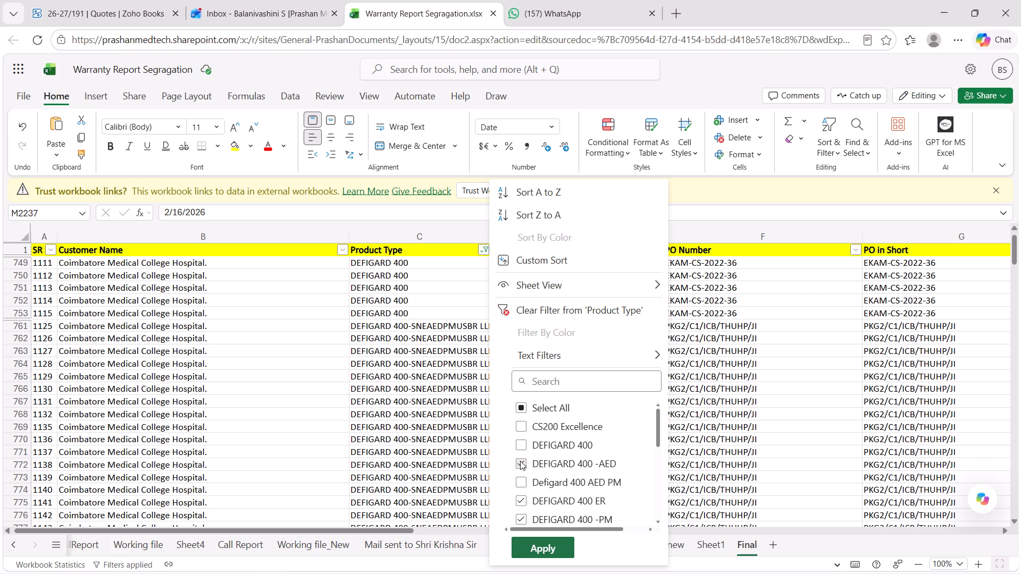
pyautogui.click(523, 480)
pyautogui.scroll(-1, 523, 480)
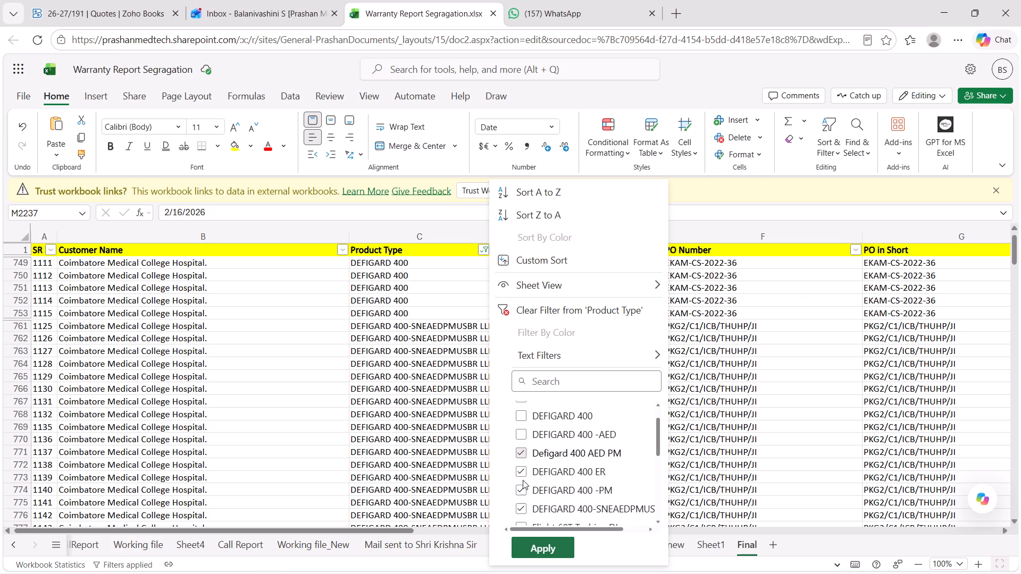
pyautogui.click(521, 475)
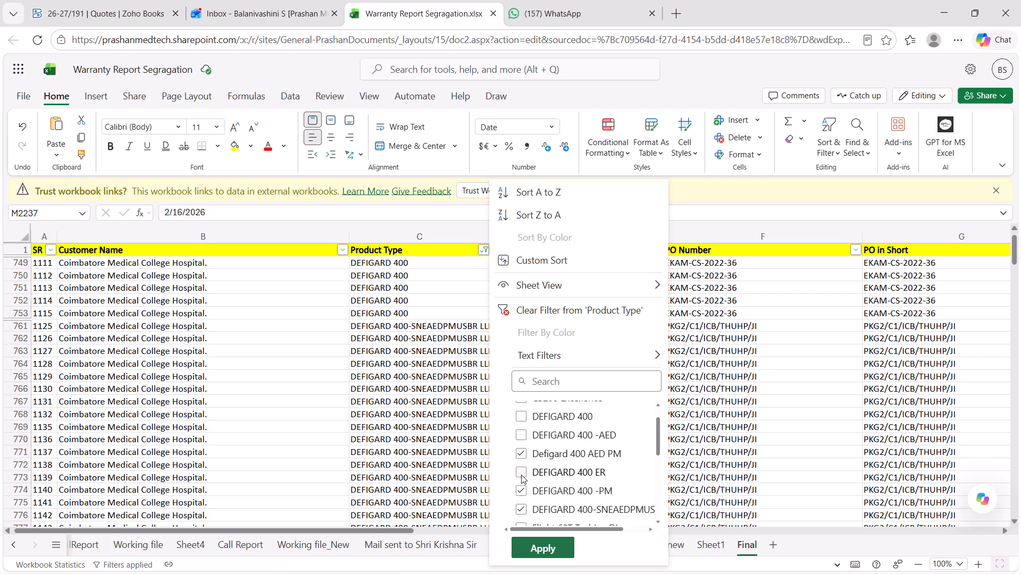
pyautogui.press('Down')
pyautogui.press('space')
pyautogui.press('Down')
pyautogui.press('space')
pyautogui.press('Down')
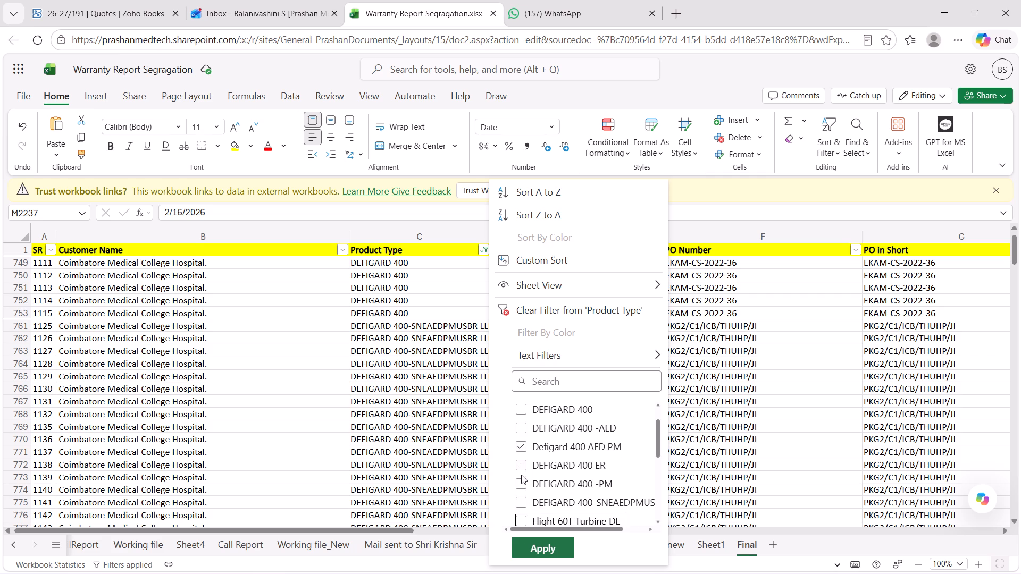
pyautogui.press('Down')
pyautogui.press('Return')
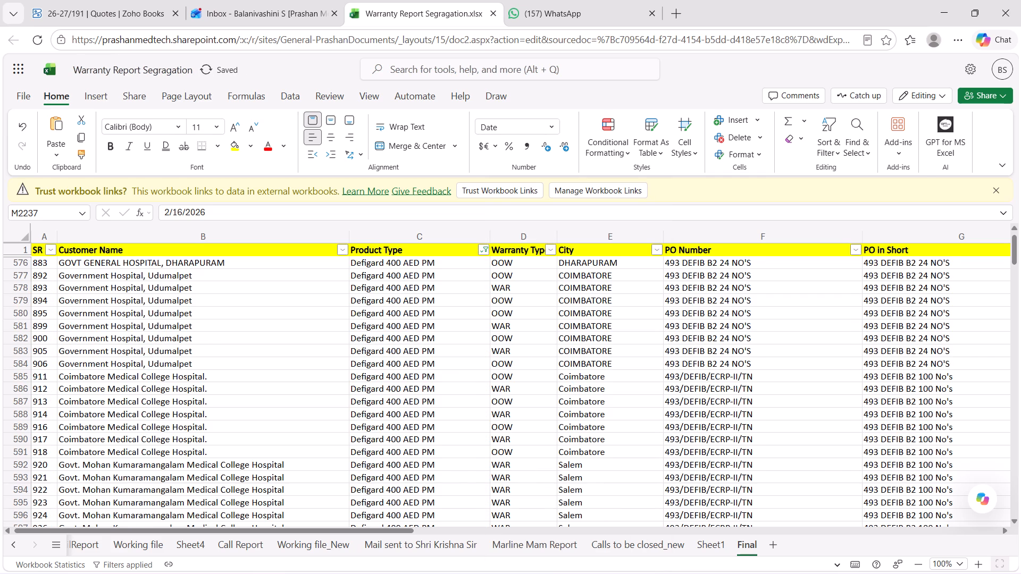
# Review the PM Interval entries for serial numbers J0121C0413, J0121D0698, J0121D0699 and J0121D0701 in rows 576 to 584 against their call dates.
pyautogui.hscroll(-7, 620, 416)
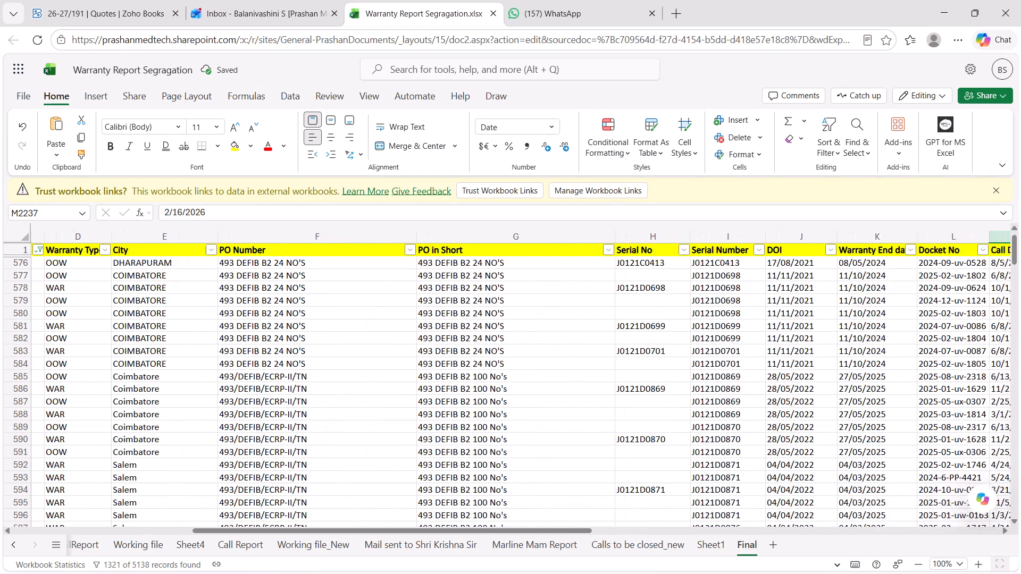
pyautogui.hscroll(-3, 620, 416)
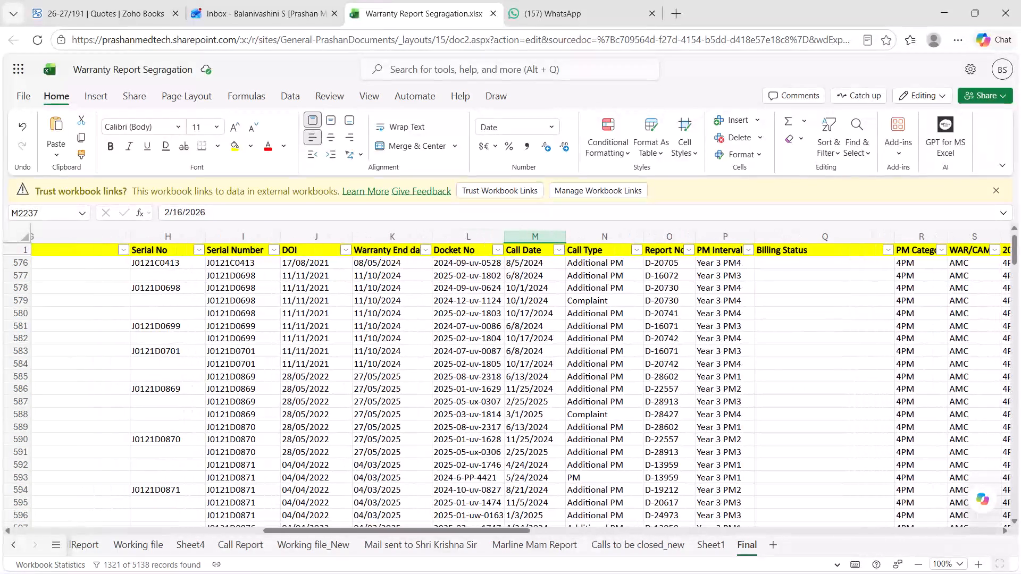
pyautogui.hscroll(-1, 620, 416)
pyautogui.click(744, 265)
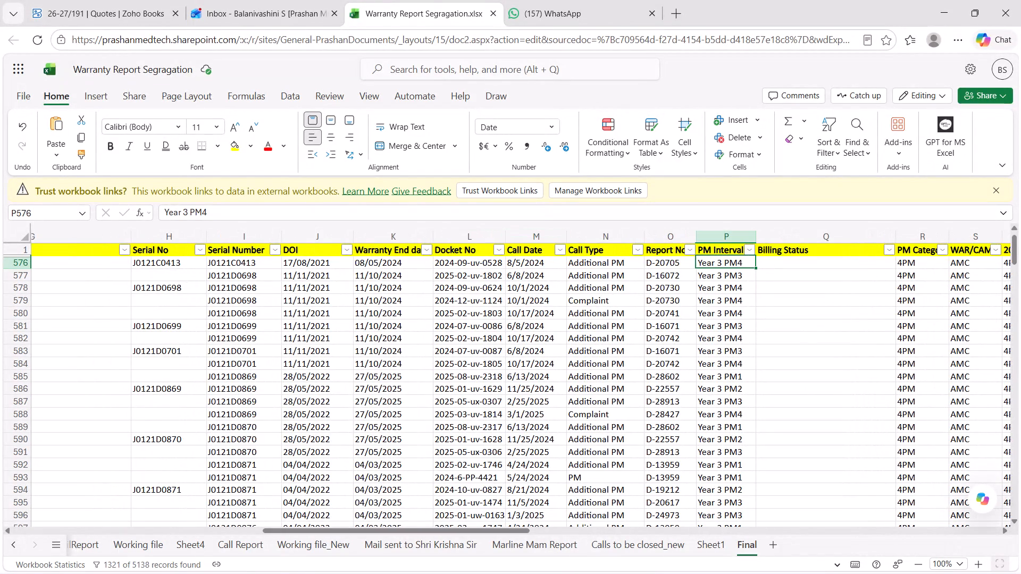
pyautogui.press('Down')
pyautogui.press('Down')
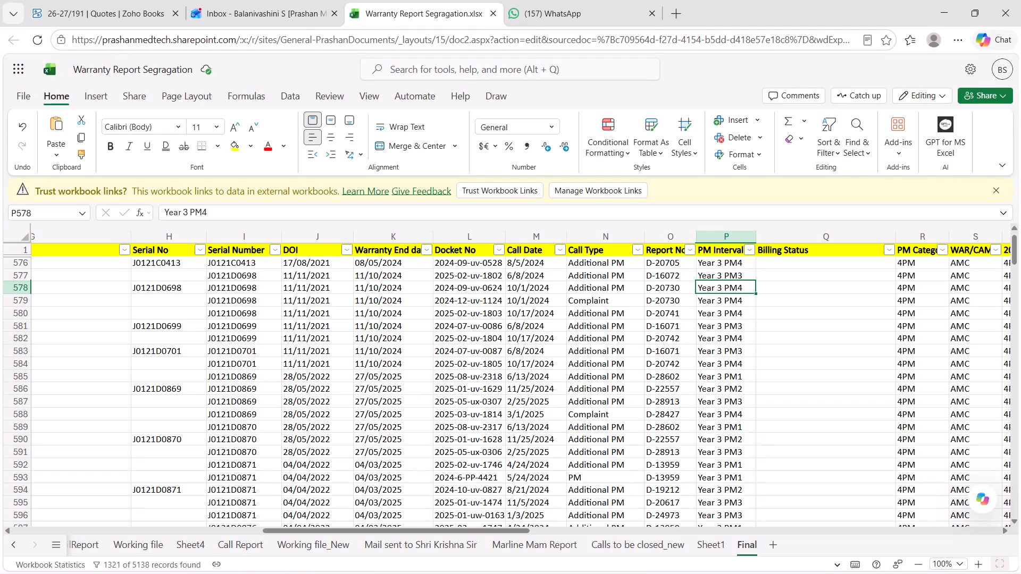
pyautogui.press('Down')
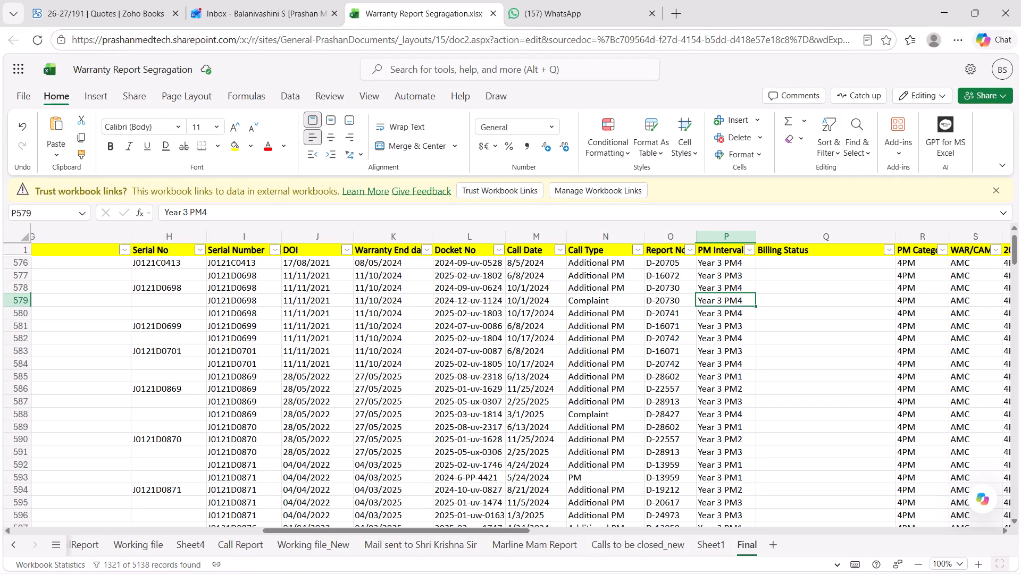
pyautogui.press('Up')
pyautogui.press('Down')
pyautogui.press('Down')
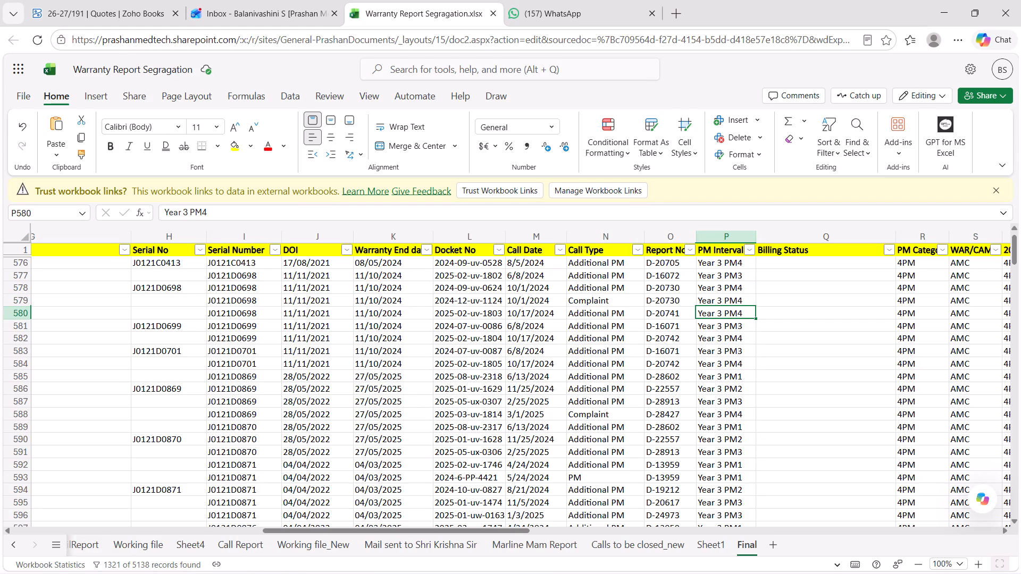
pyautogui.press('Down')
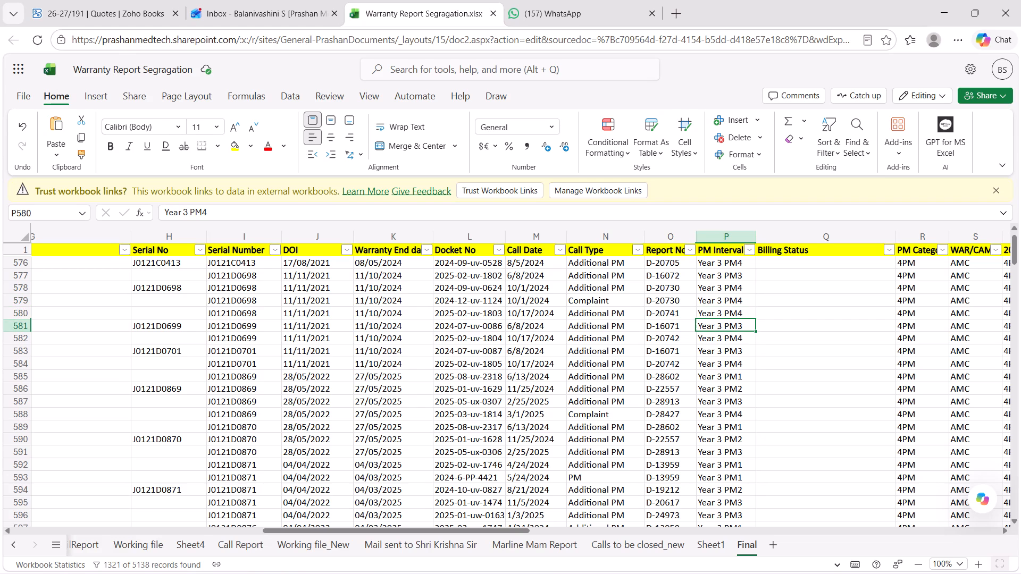
pyautogui.press('Up')
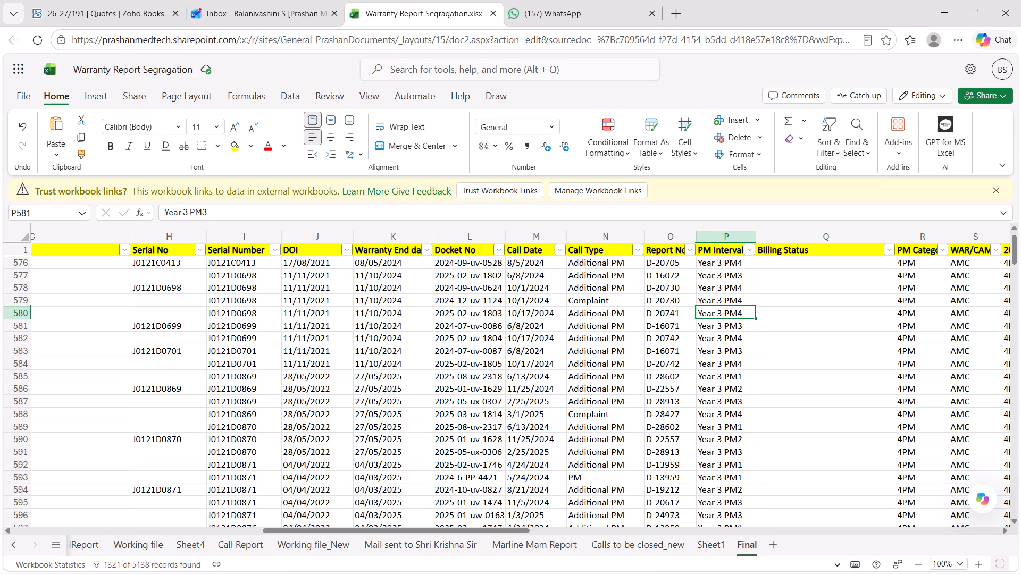
pyautogui.press('Down')
pyautogui.press('Down')
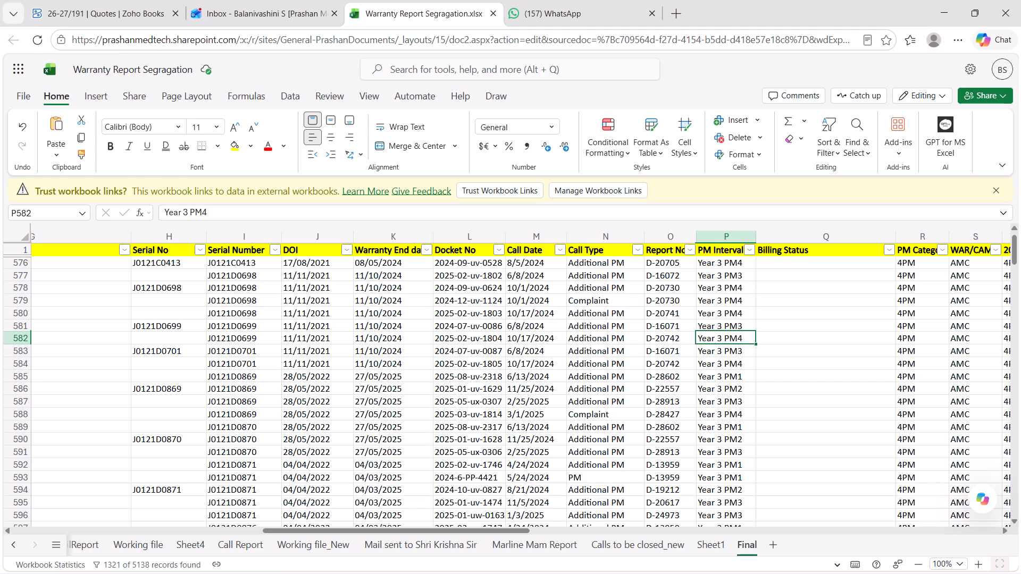
pyautogui.press('Down')
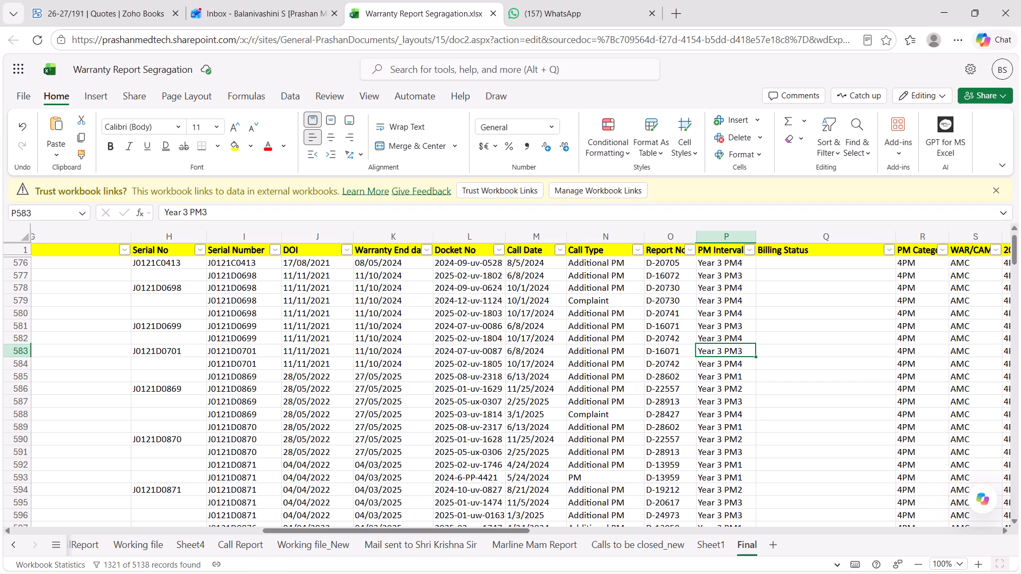
pyautogui.press('Down')
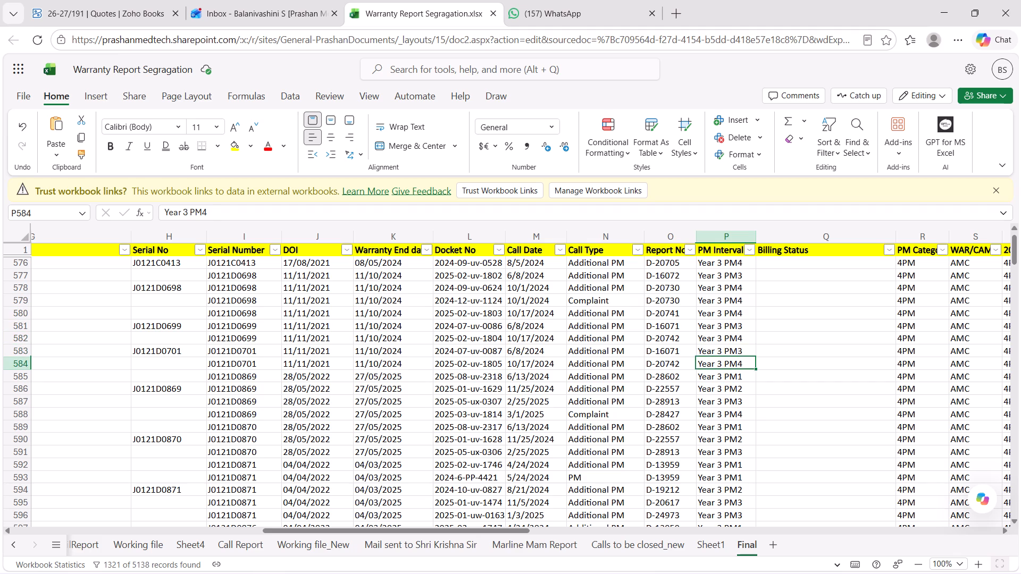
# Review the PM Interval entries for serial numbers J0121D0869, J0121D0870 and J0121D0871 in rows 585 to 596 against their call dates.
pyautogui.press('Down')
pyautogui.press('Down')
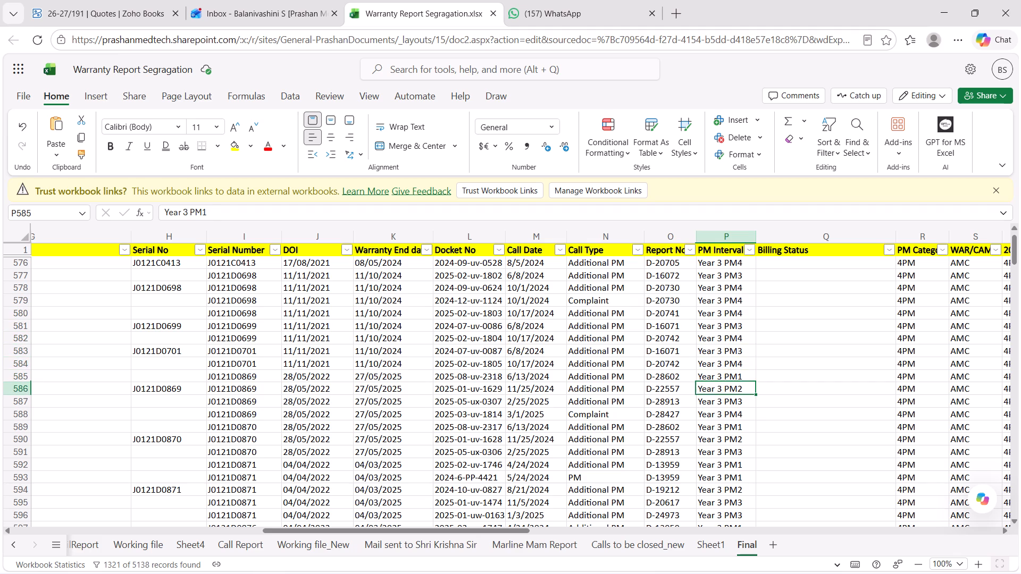
pyautogui.press('Down')
pyautogui.press('Down')
pyautogui.press('Down')
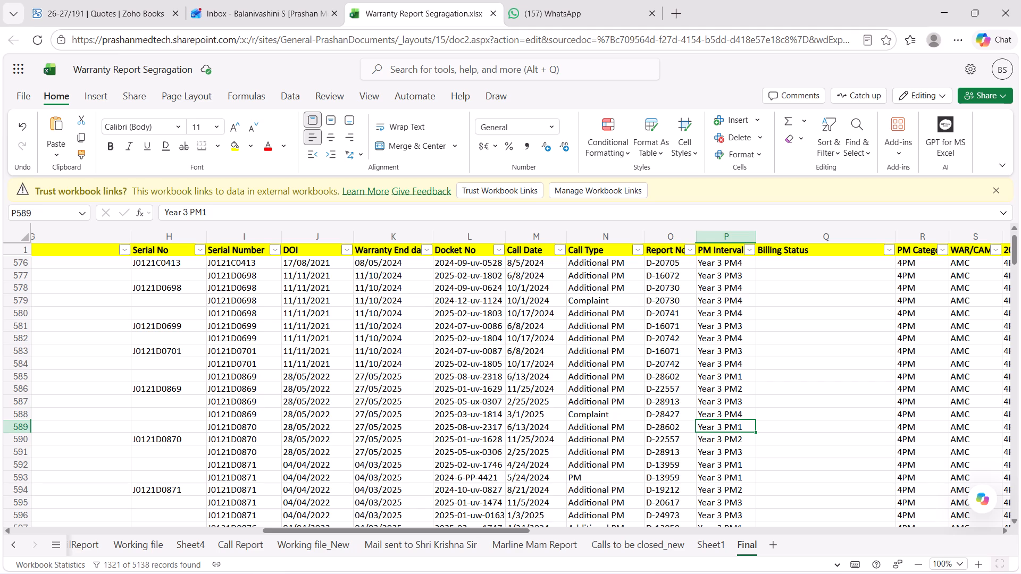
pyautogui.press('Down')
pyautogui.press('Down')
pyautogui.press('Down')
pyautogui.press('Down')
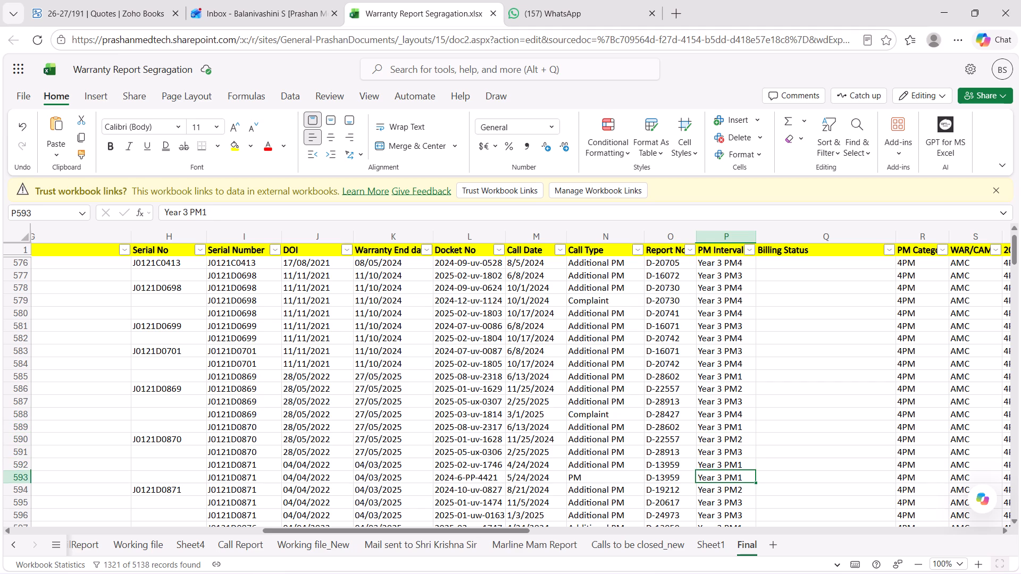
pyautogui.press('Down')
pyautogui.press('Up')
pyautogui.press('Down')
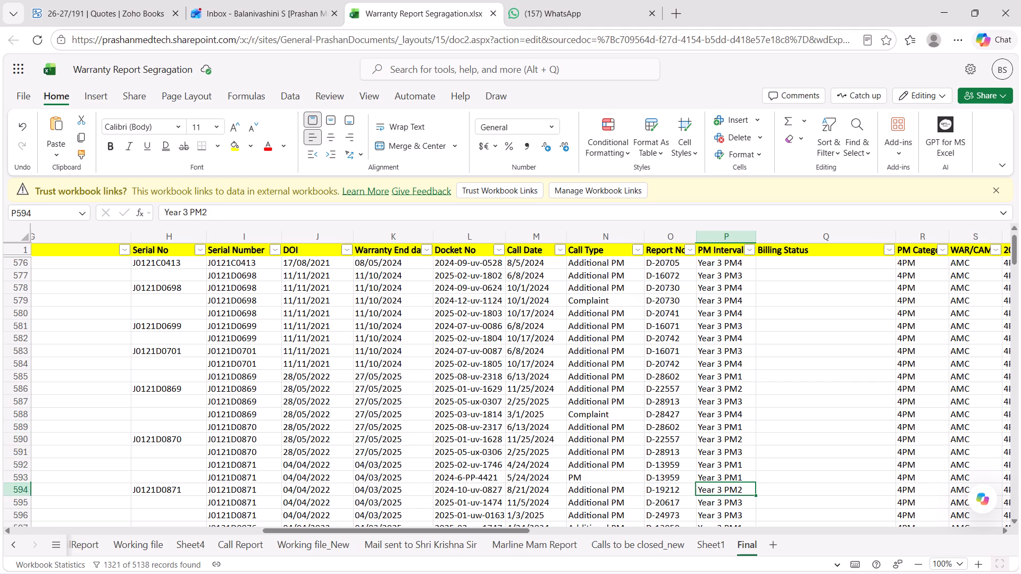
pyautogui.press('Down')
pyautogui.press('Down')
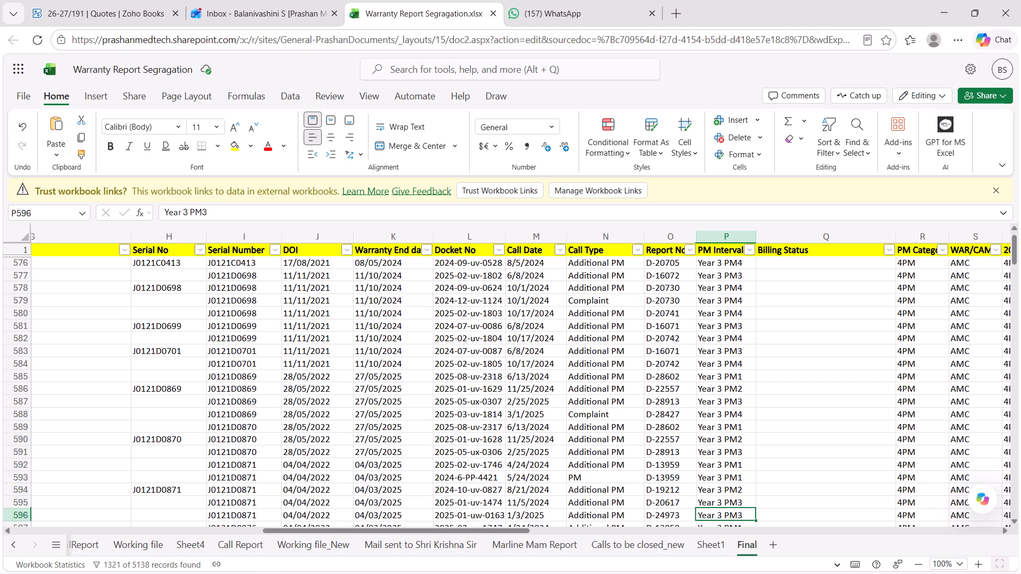
# Correct the last PM Interval entry of serial number J0121D0871, in row 596, to Year 3 PM4.
pyautogui.scroll(-3, 788, 276)
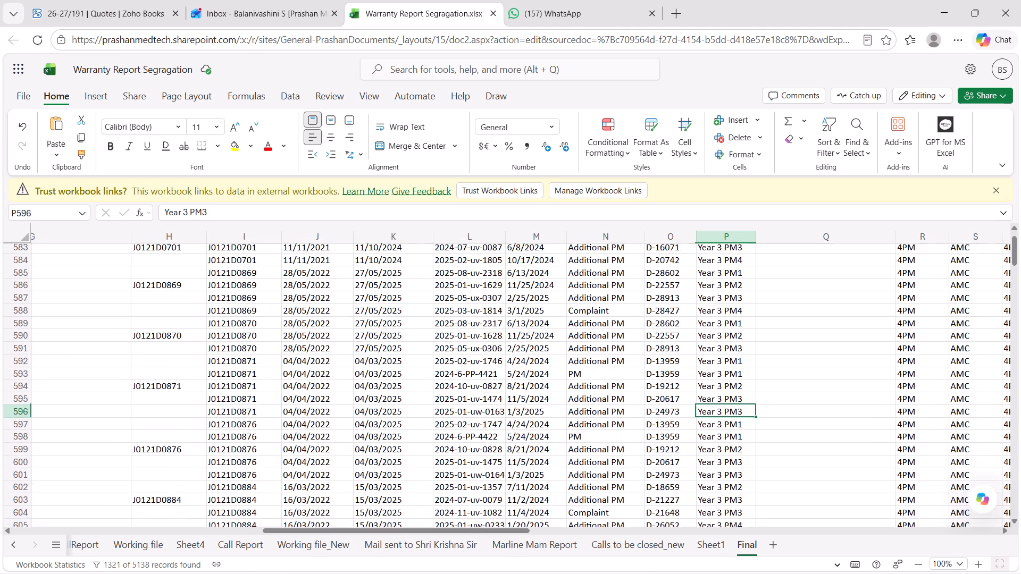
pyautogui.scroll(-2, 788, 276)
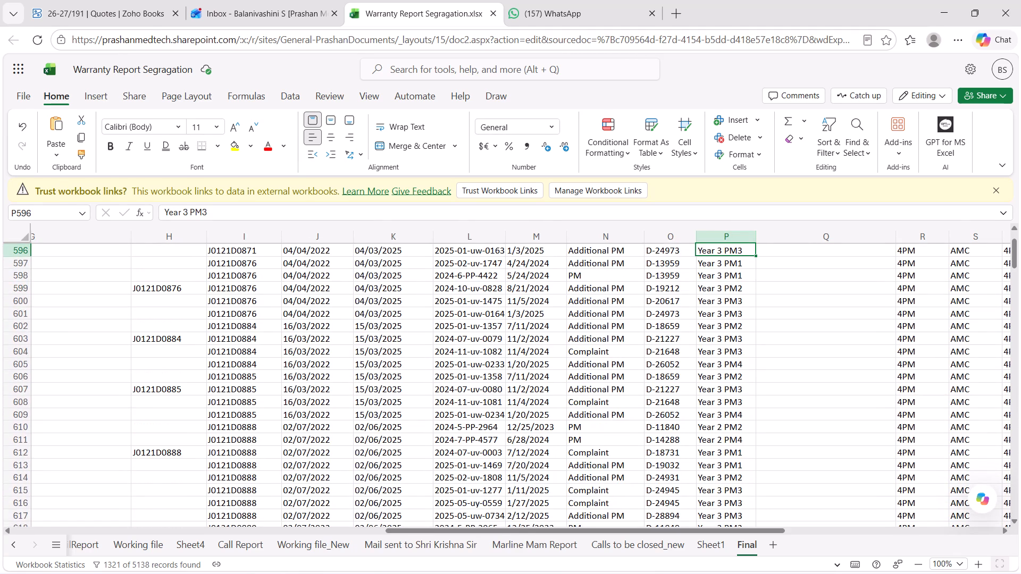
pyautogui.press('Up')
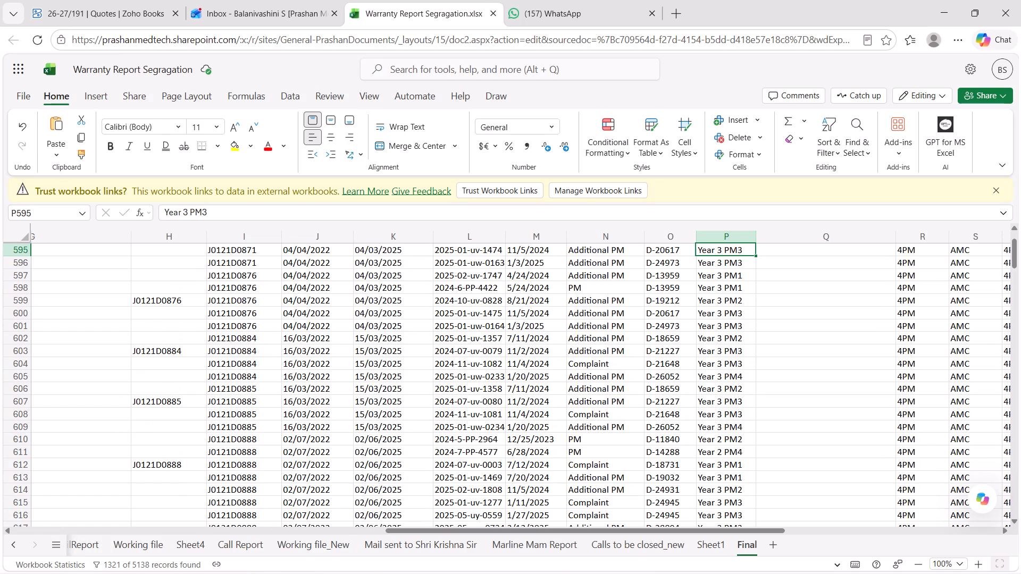
pyautogui.click(742, 310)
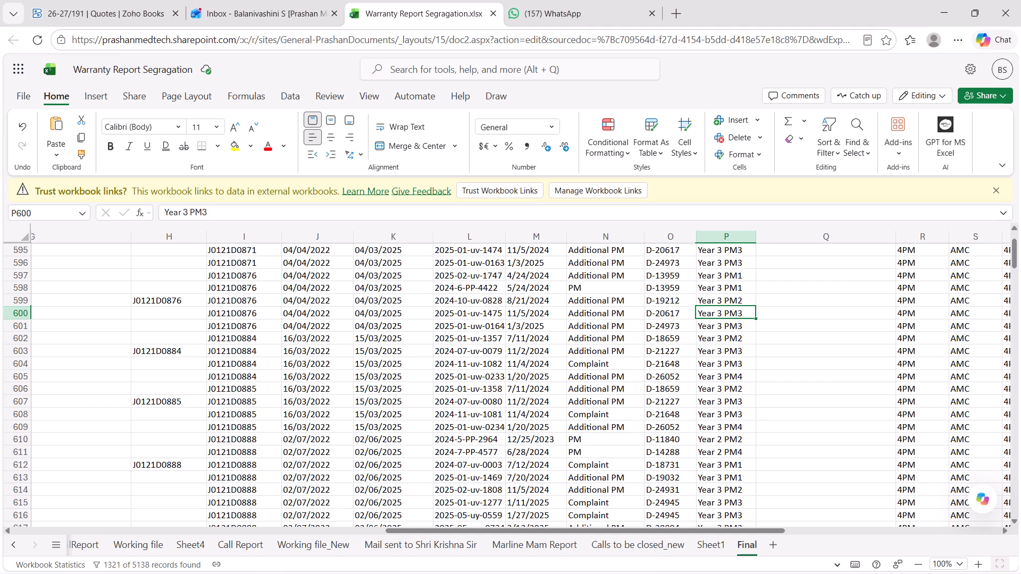
pyautogui.scroll(1, 743, 269)
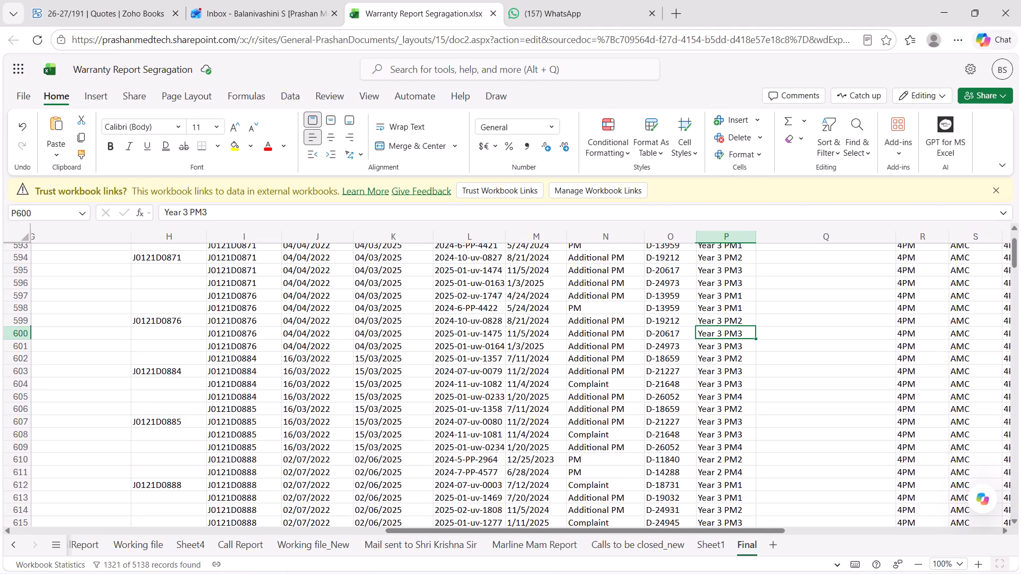
pyautogui.scroll(1, 743, 269)
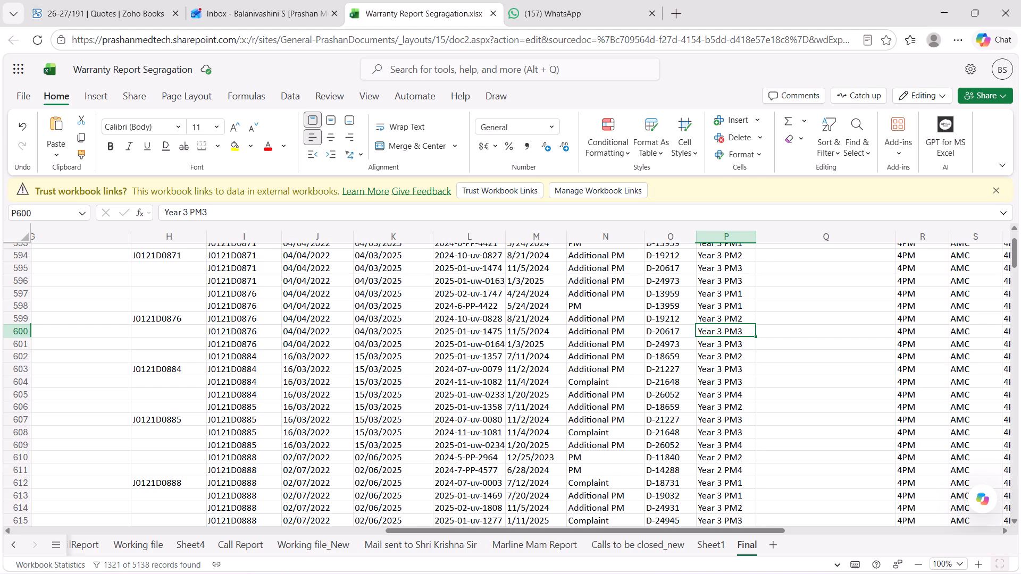
pyautogui.doubleClick(746, 283)
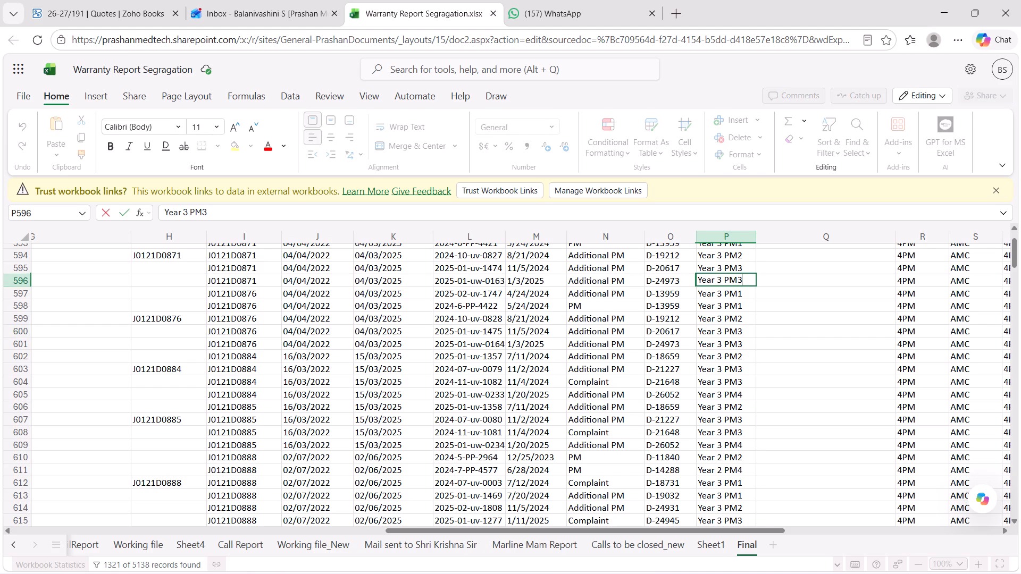
pyautogui.press('BackSpace')
pyautogui.press('4')
pyautogui.click(770, 283)
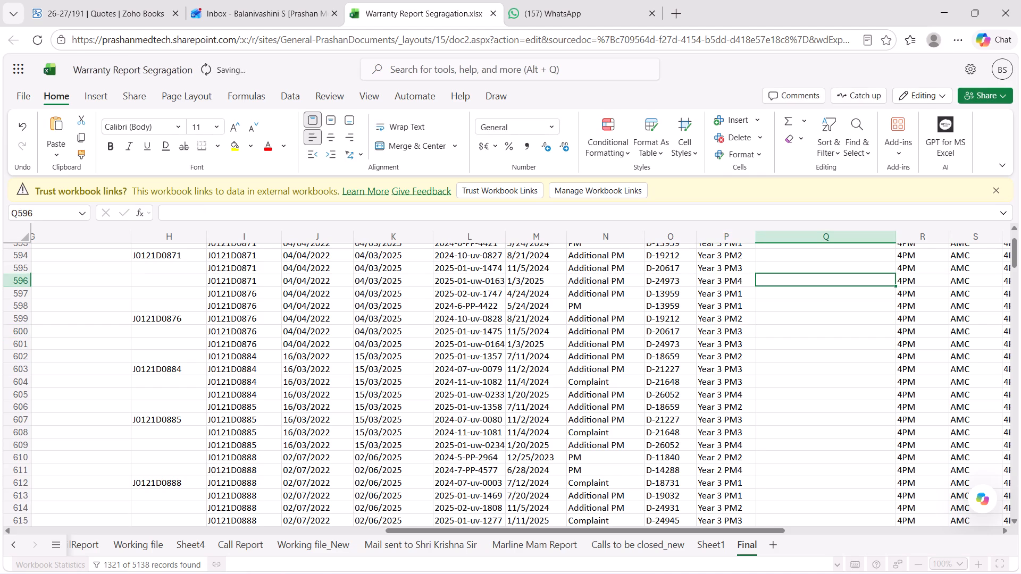
# Highlight the corrected PM Interval cell of serial number J0121D0871, in row 596, in yellow.
pyautogui.click(721, 282)
pyautogui.click(236, 148)
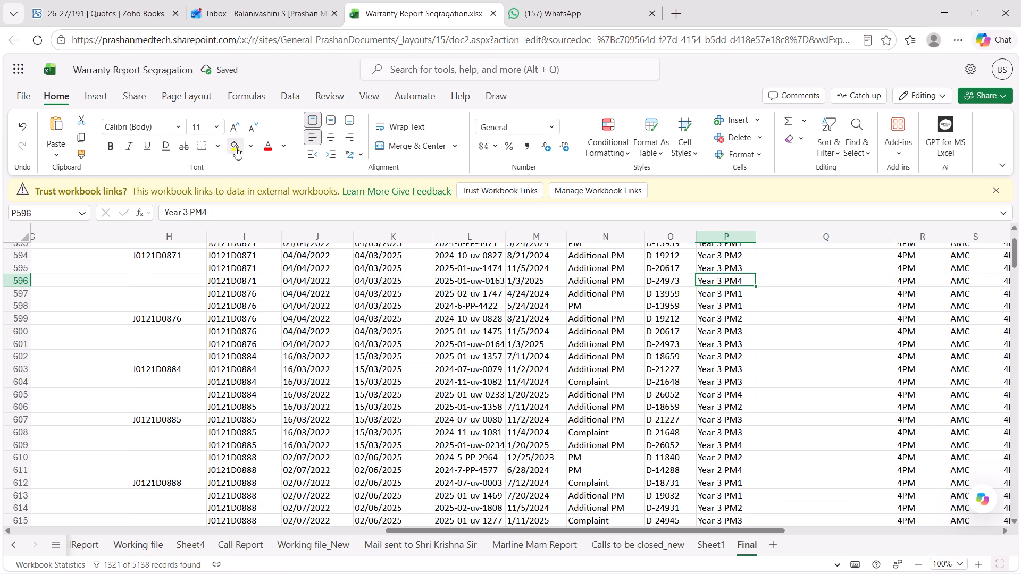
# Review the PM Interval entries for serial numbers J0121D0876 and J0121D0884 from row 597 to row 602 against their call dates.
pyautogui.click(731, 296)
pyautogui.press('Down')
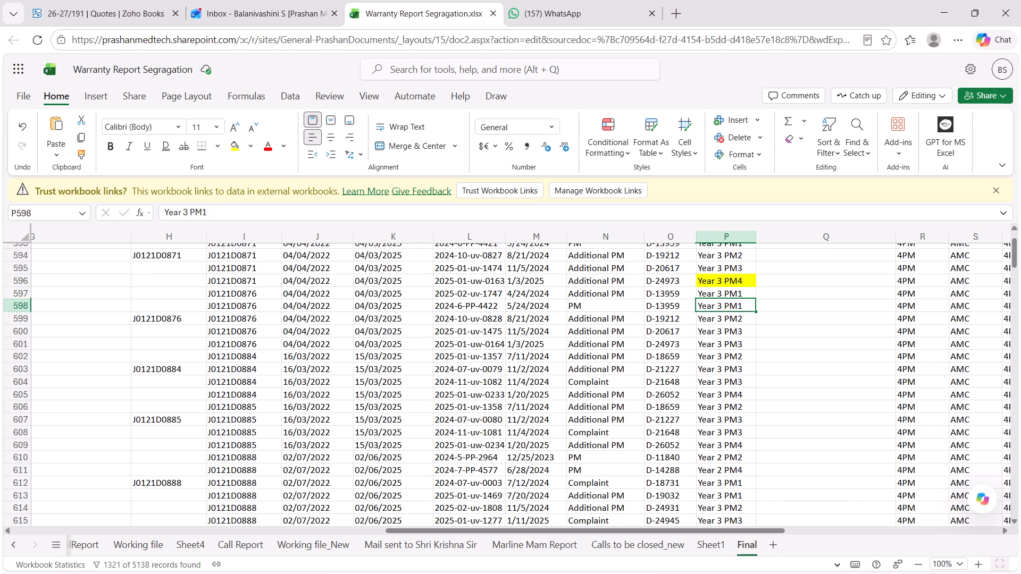
pyautogui.press('Down')
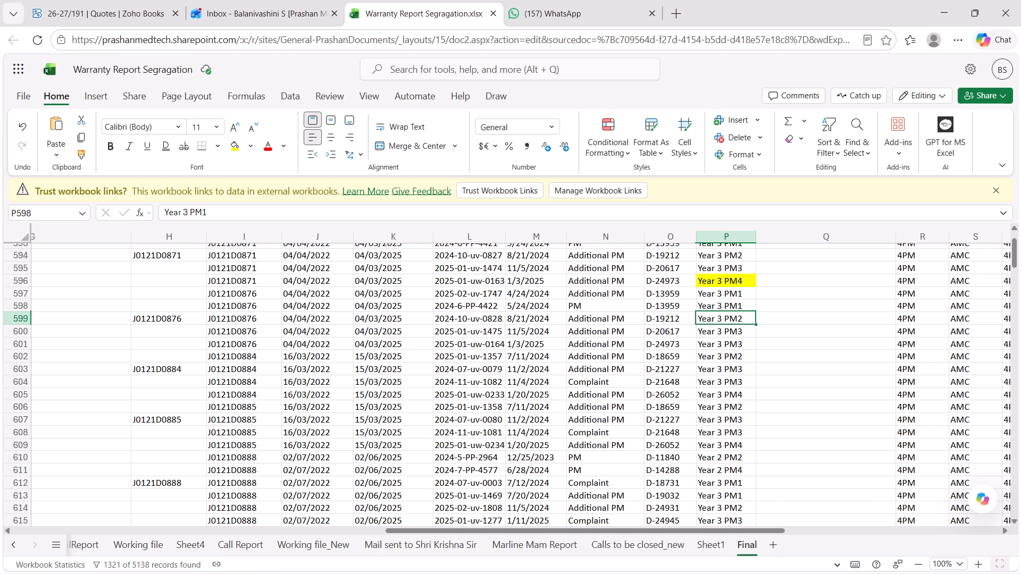
pyautogui.press('Up')
pyautogui.press('Up')
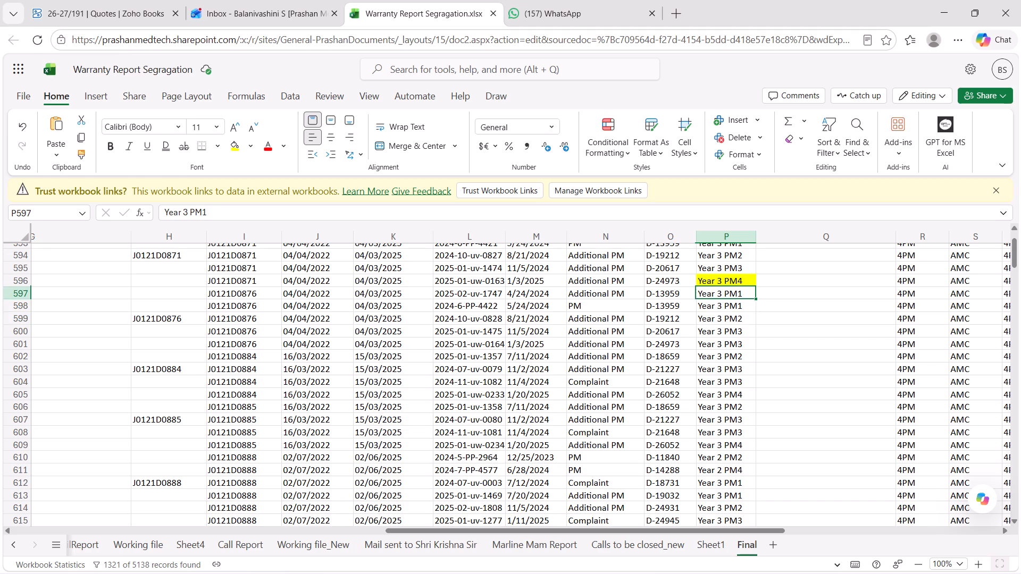
pyautogui.press('Down')
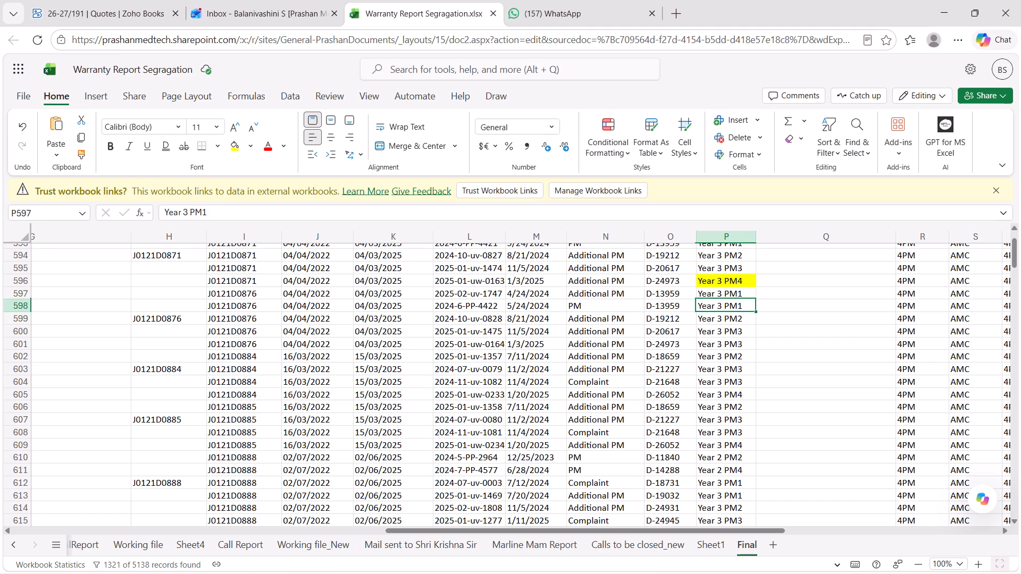
pyautogui.press('Up')
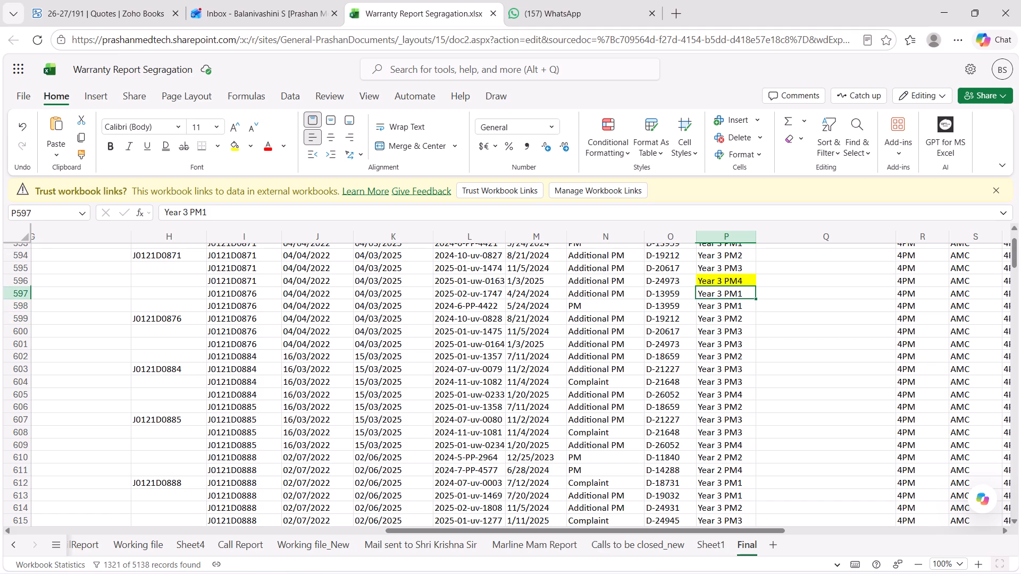
pyautogui.press('Down')
pyautogui.press('Down')
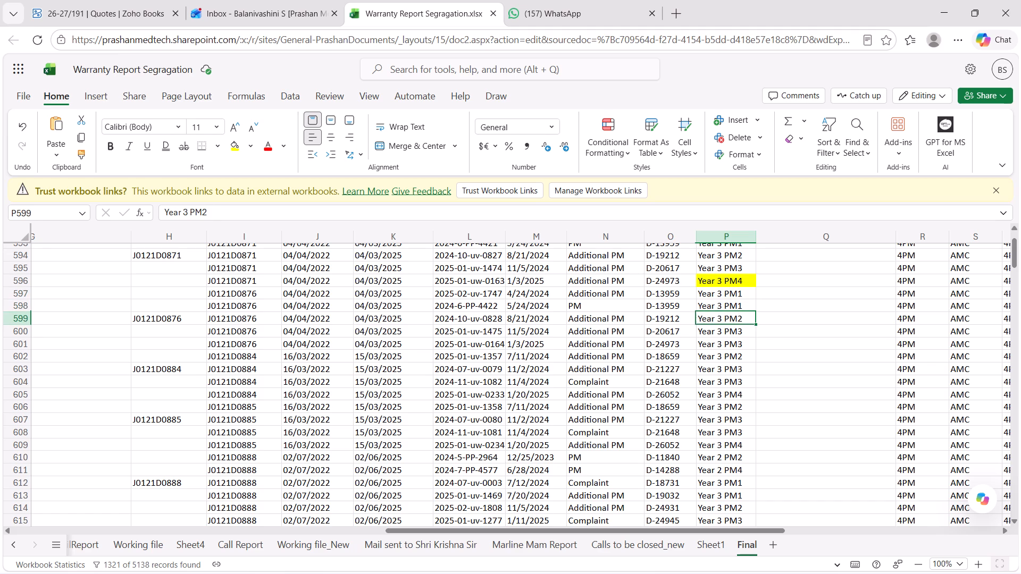
pyautogui.press('Down')
pyautogui.press('Down')
pyautogui.press('Down')
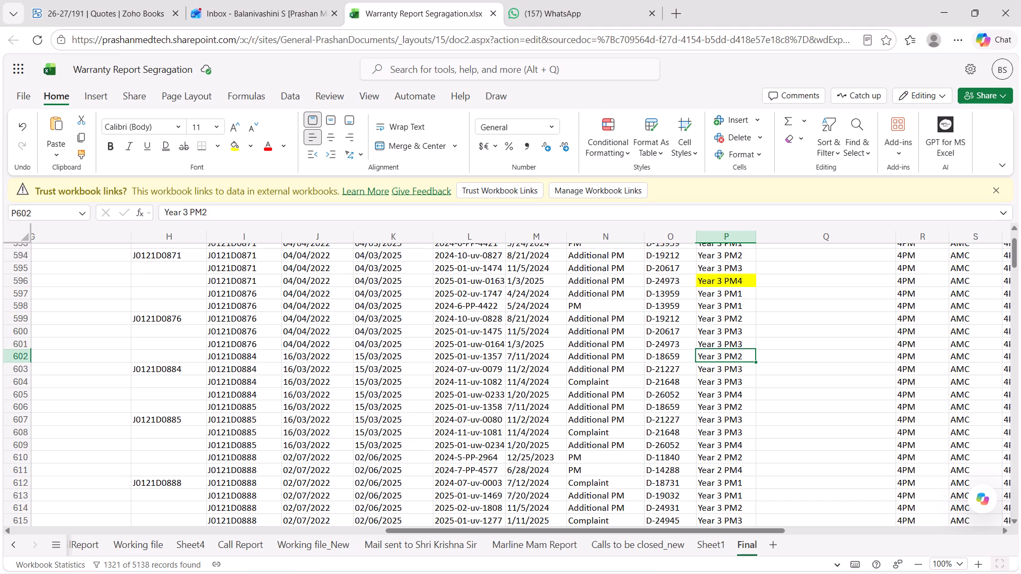
pyautogui.scroll(-2, 660, 332)
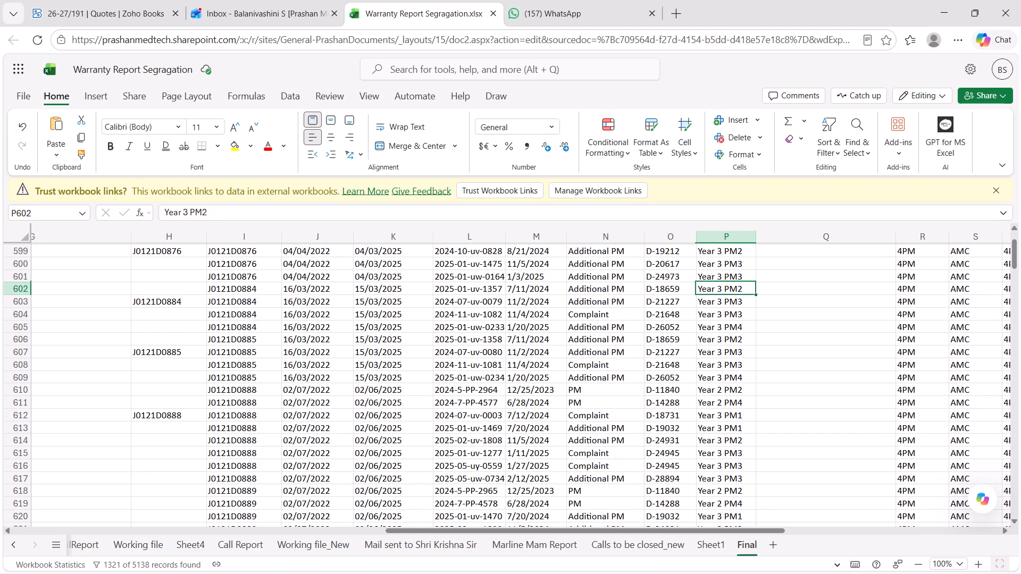
pyautogui.scroll(-1, 660, 332)
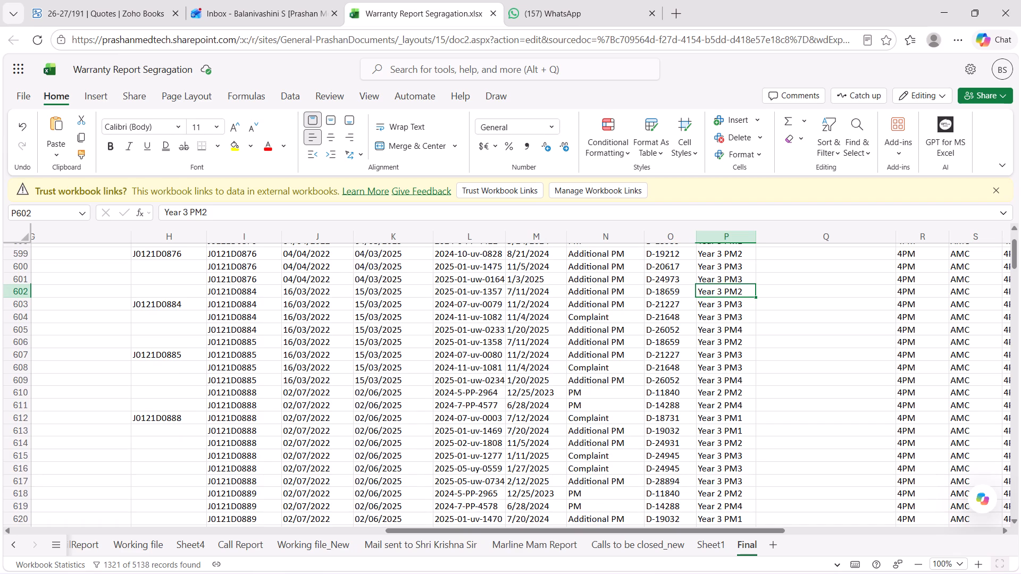
pyautogui.click(744, 255)
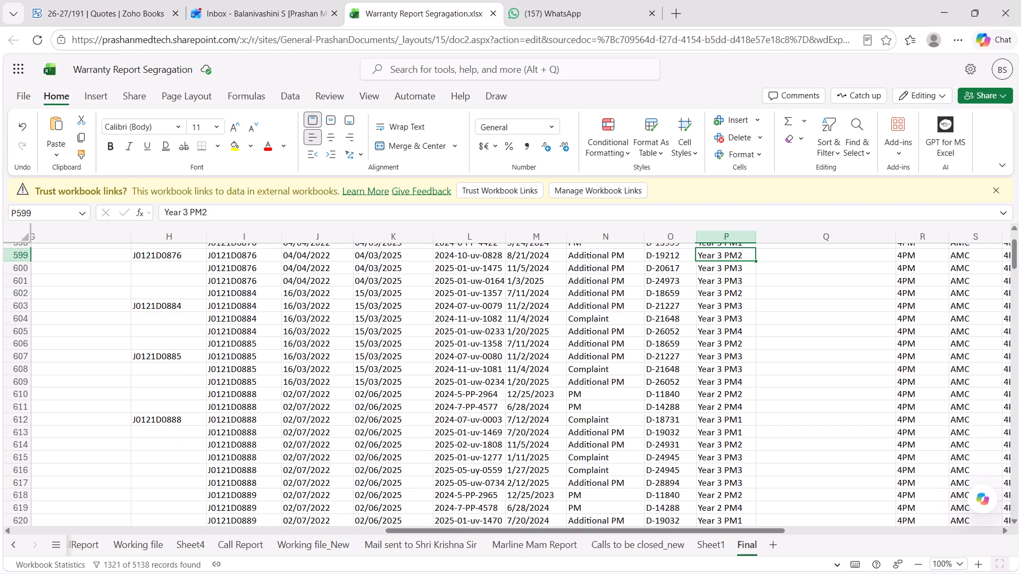
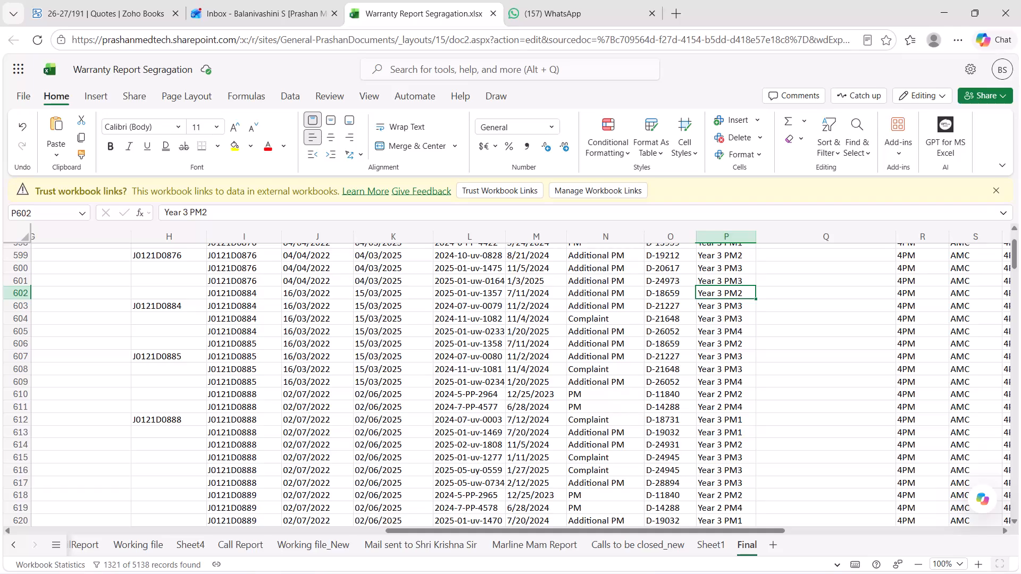
# Correct the first PM Interval entry of serial number J0121D0884, in row 602, to Year 3 PM1 and highlight it yellow.
pyautogui.doubleClick(747, 290)
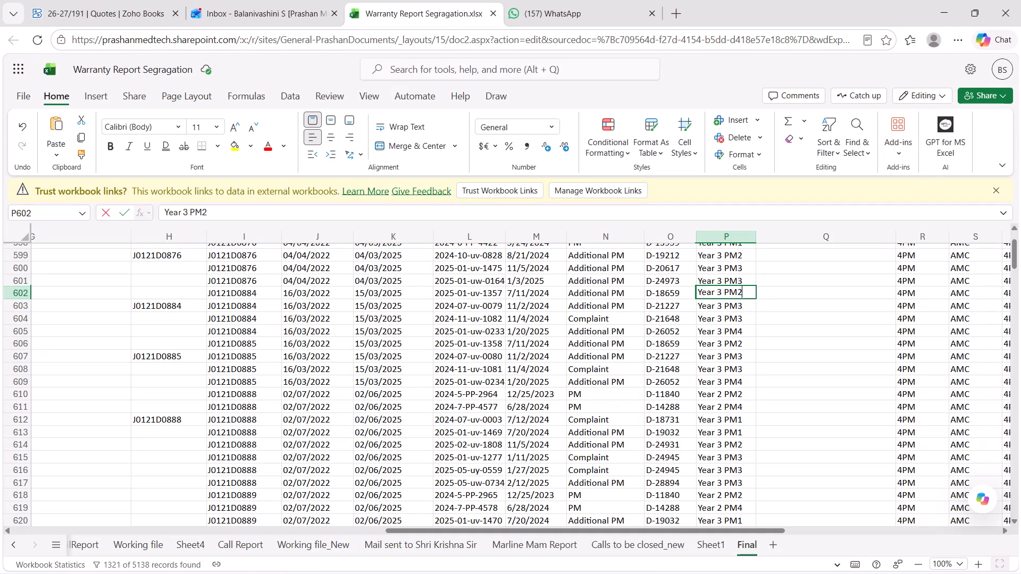
pyautogui.press('BackSpace')
pyautogui.press('1')
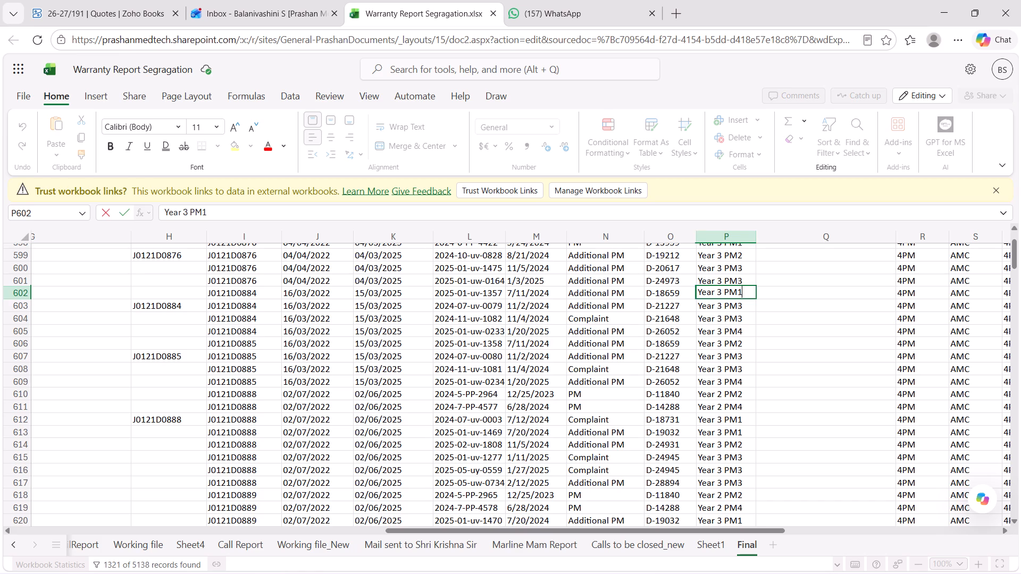
pyautogui.click(781, 287)
pyautogui.click(734, 297)
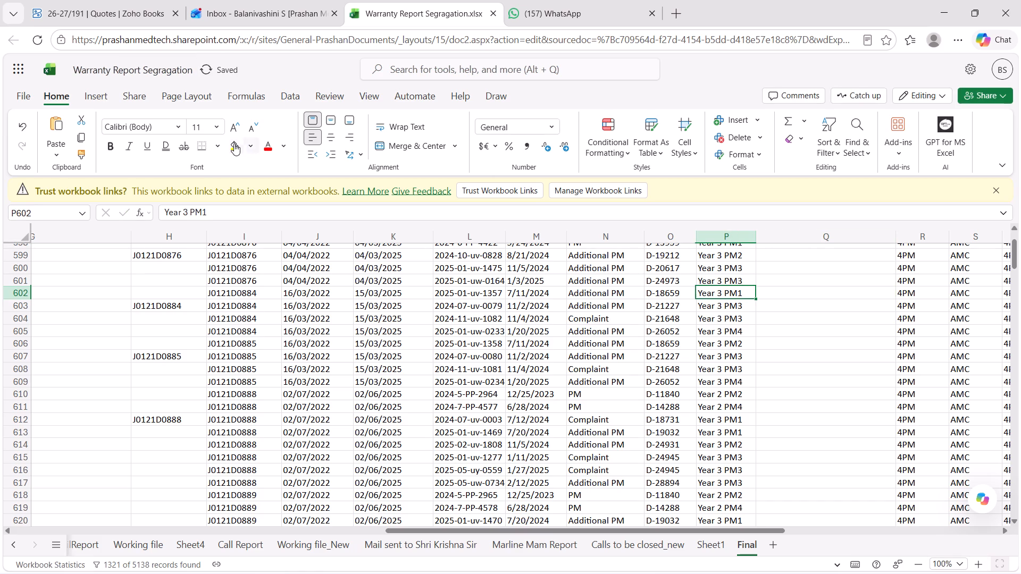
pyautogui.click(233, 143)
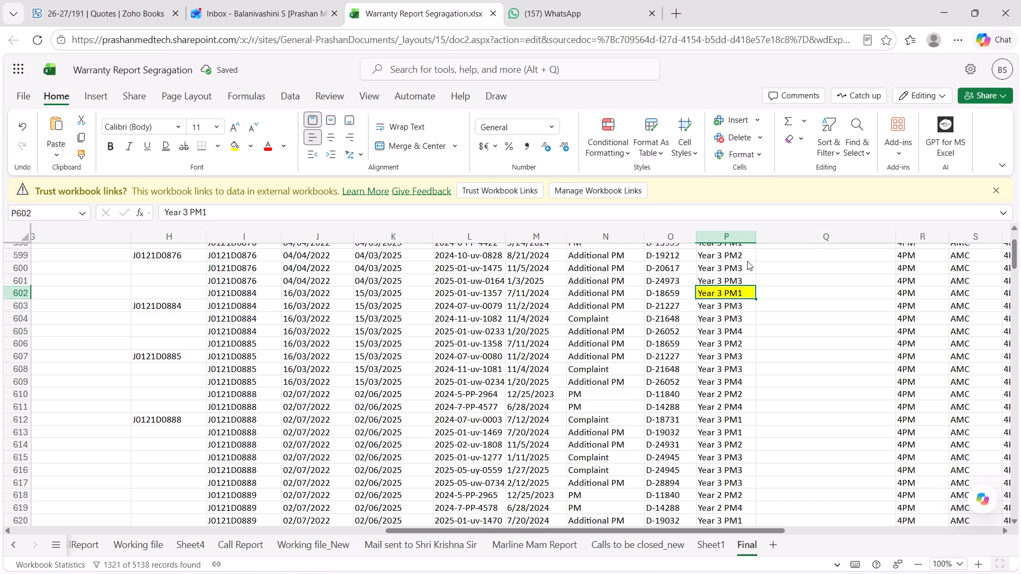
# Correct the last PM Interval entry of serial number J0121D0876, in row 601, to Year 3 PM4 and highlight it yellow.
pyautogui.click(742, 251)
pyautogui.click(742, 251)
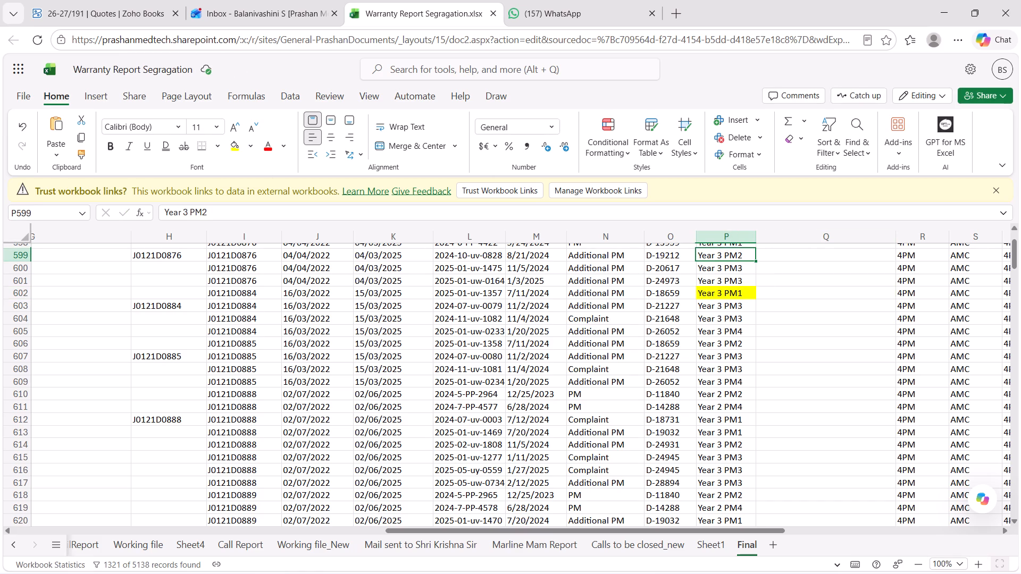
pyautogui.click(747, 268)
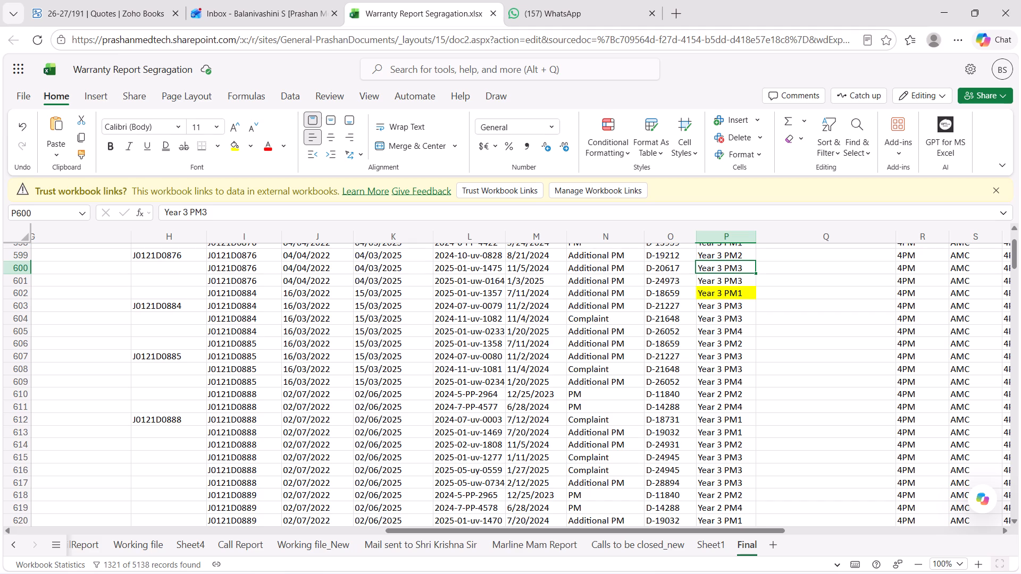
pyautogui.click(747, 280)
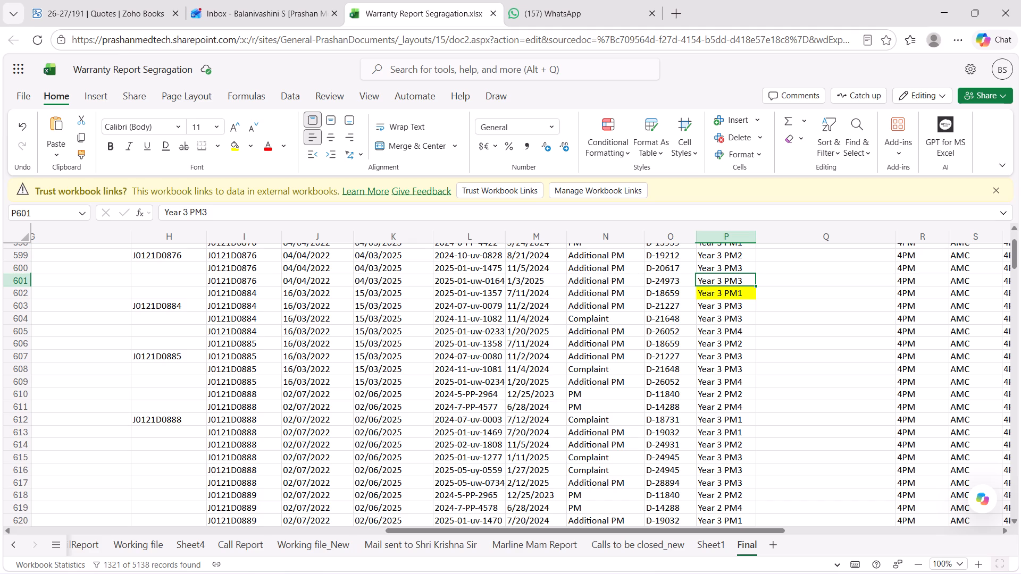
pyautogui.doubleClick(747, 280)
pyautogui.press('BackSpace')
pyautogui.press('4')
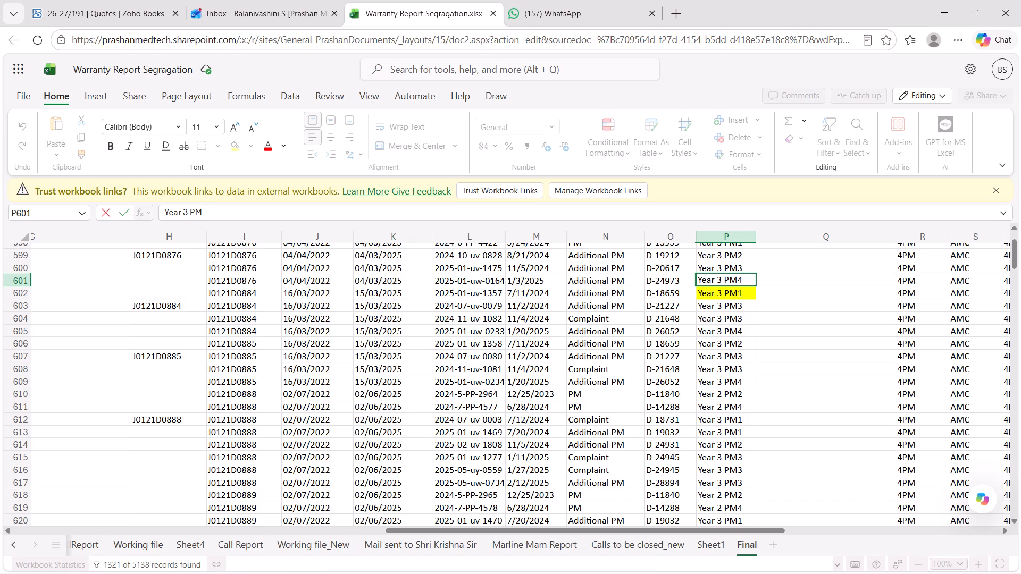
pyautogui.click(780, 278)
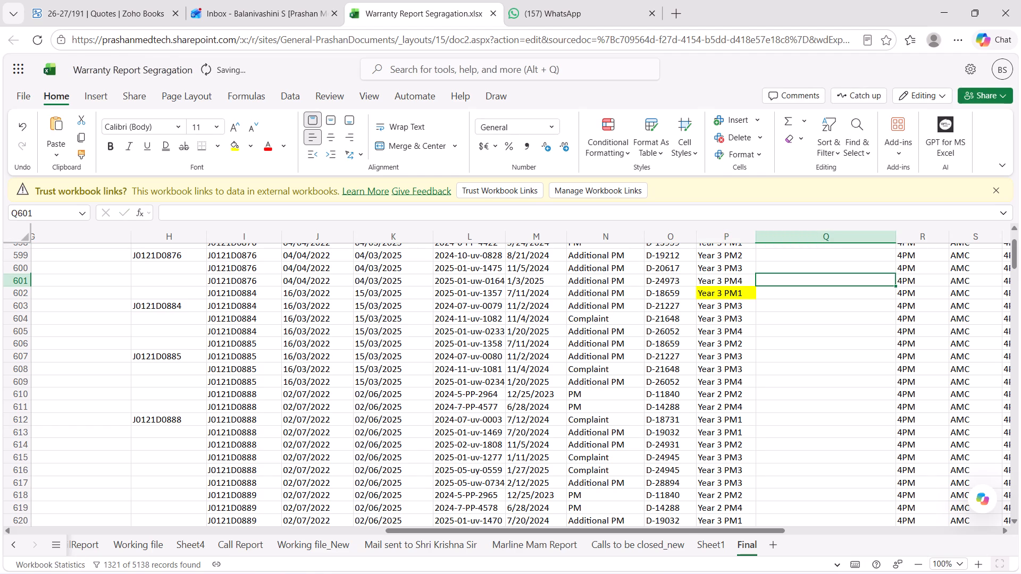
pyautogui.click(730, 284)
pyautogui.click(233, 149)
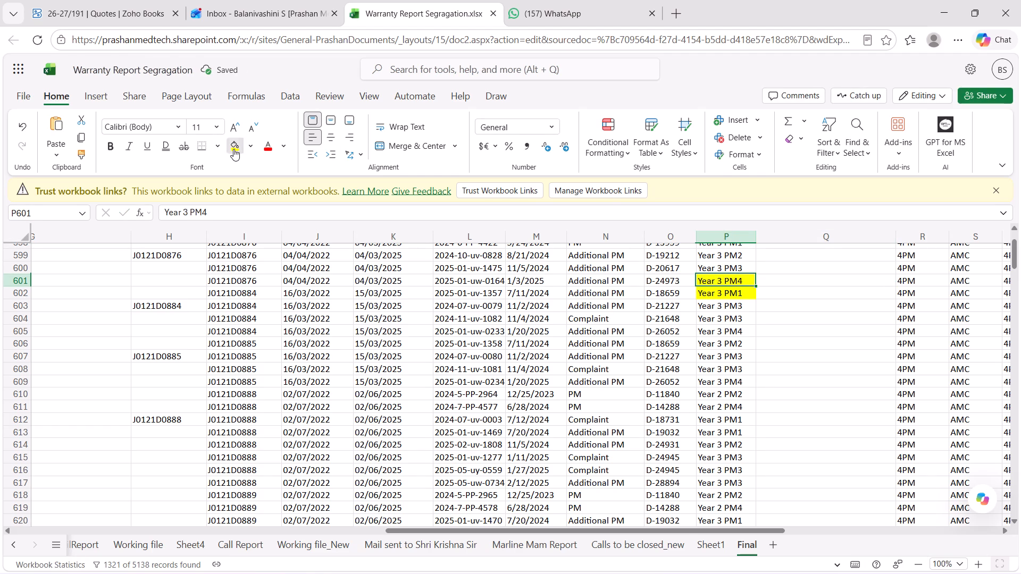
# Review the PM Interval entries for serial numbers J0121D0884 and J0121D0885 in rows 603 to 609 against their call dates.
pyautogui.scroll(-1, 705, 318)
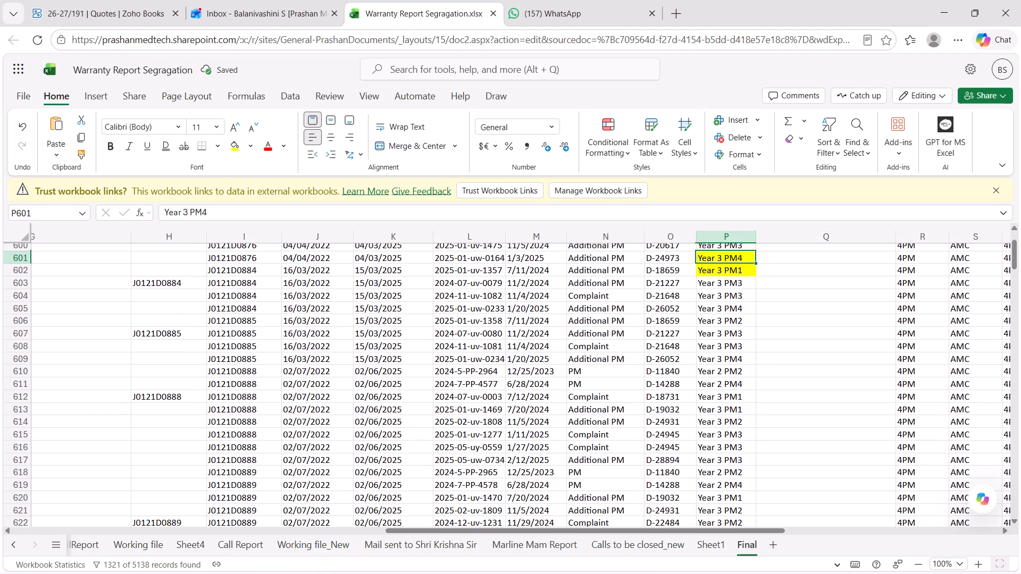
pyautogui.scroll(-1, 705, 318)
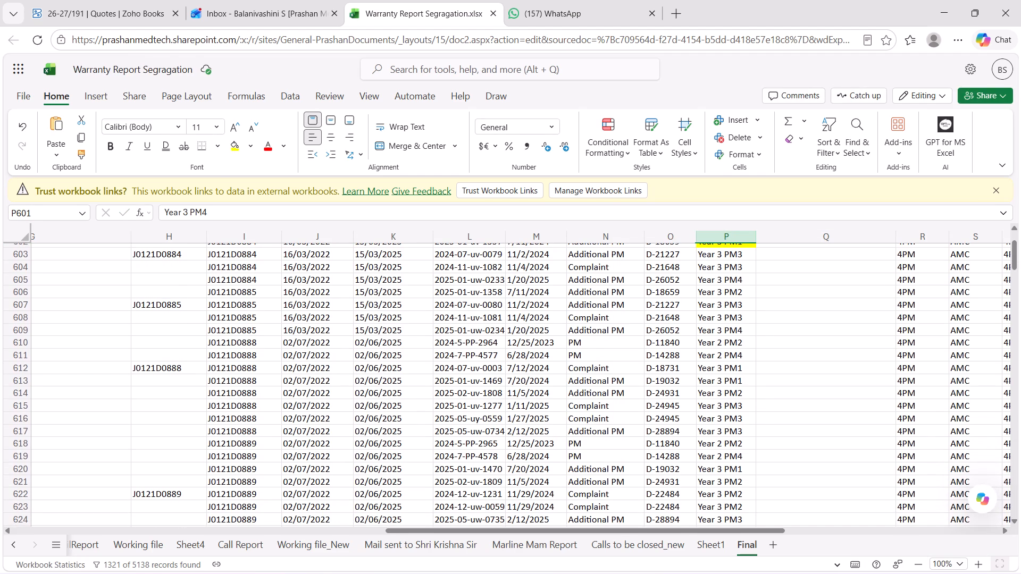
pyautogui.scroll(-1, 705, 318)
pyautogui.click(733, 256)
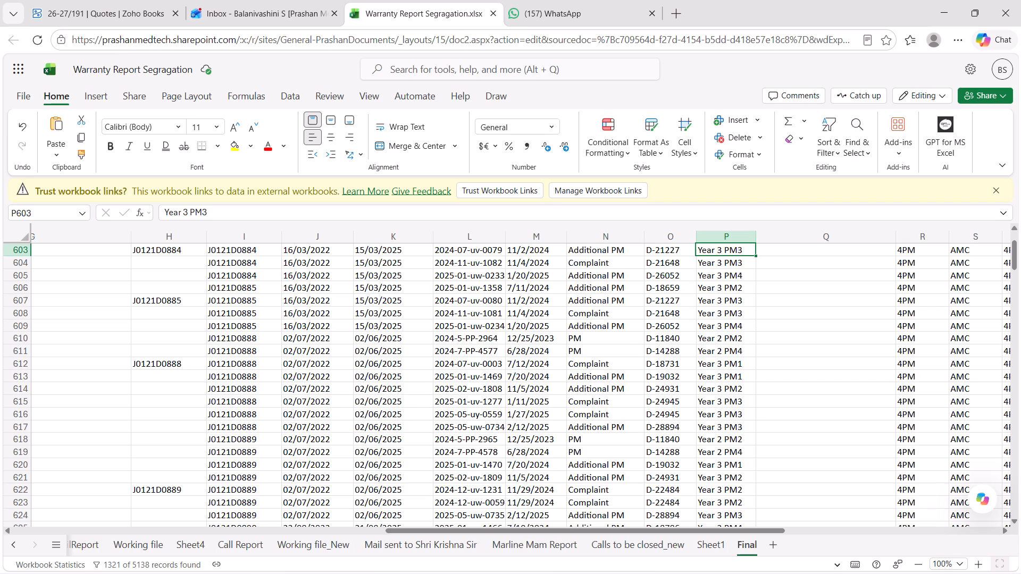
pyautogui.click(744, 266)
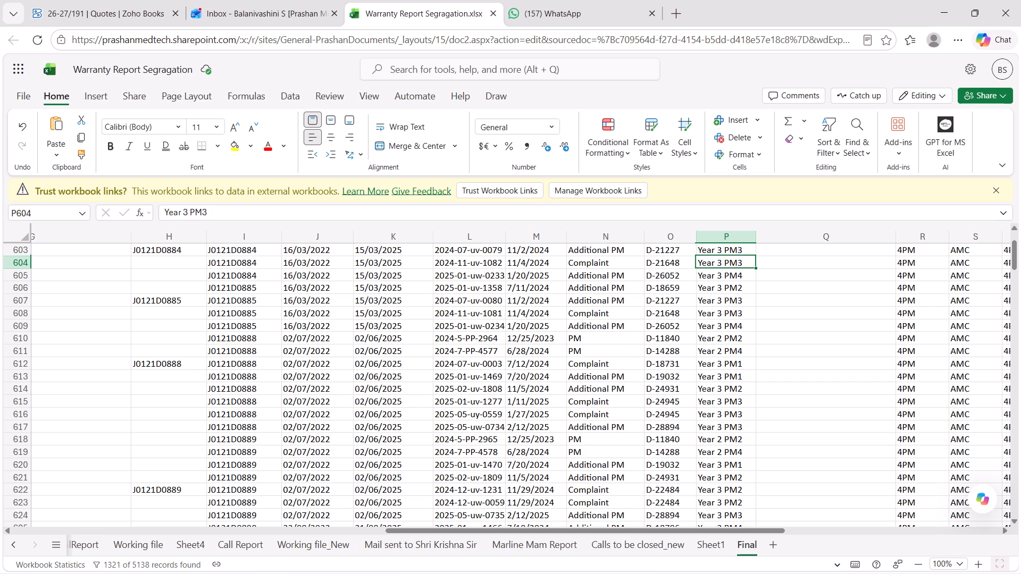
pyautogui.click(750, 273)
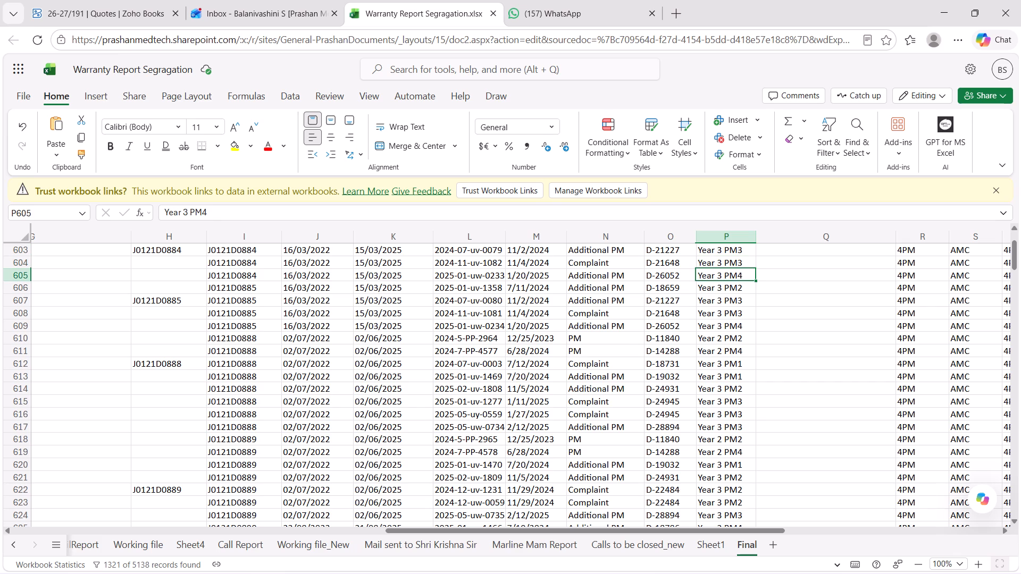
pyautogui.click(746, 290)
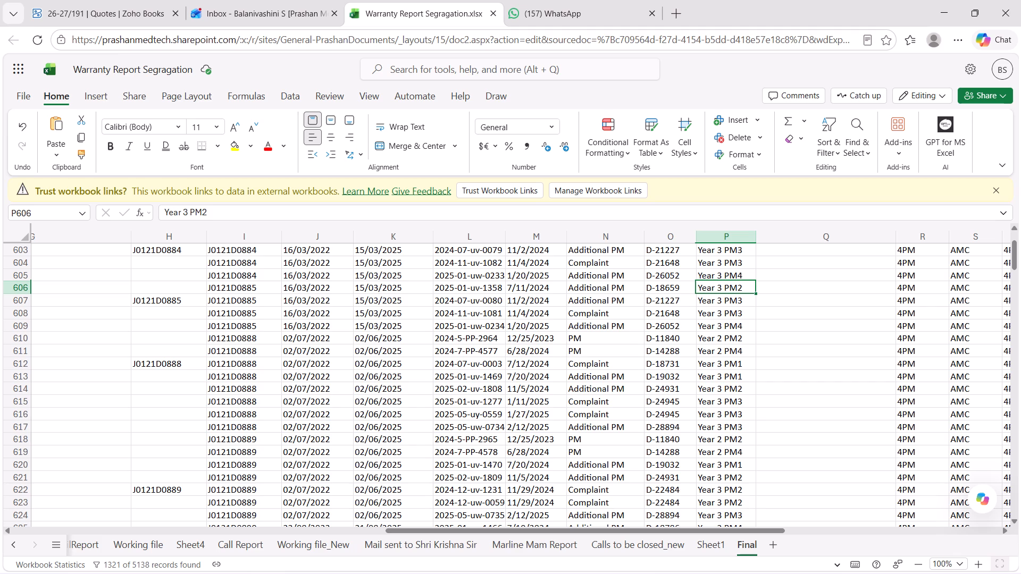
pyautogui.click(749, 299)
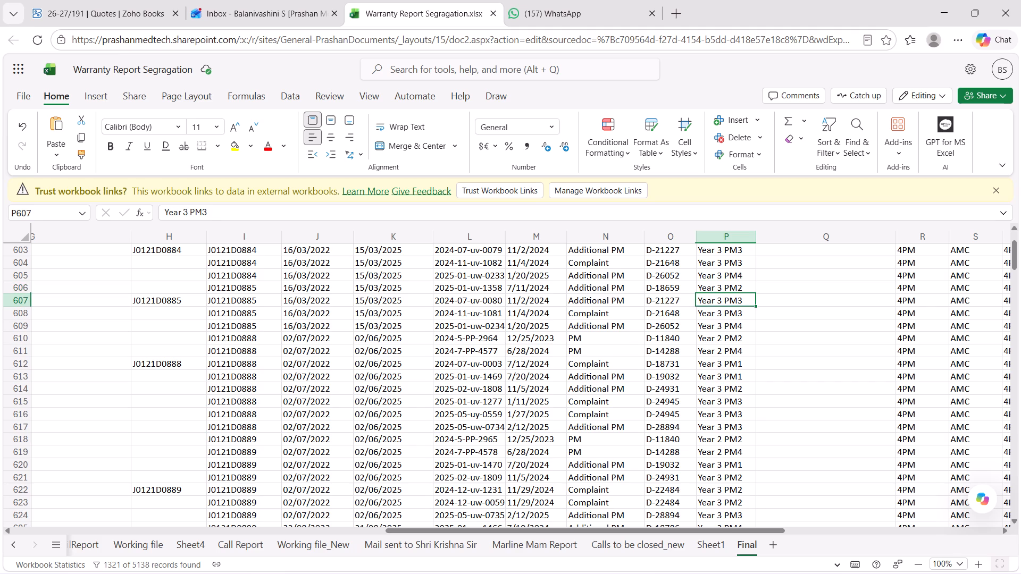
pyautogui.scroll(-2, 749, 299)
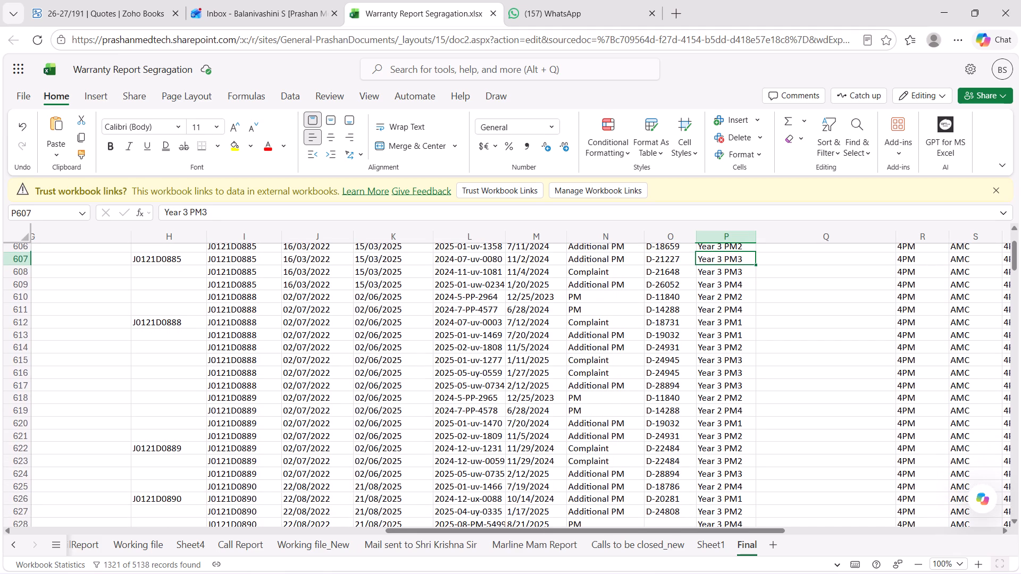
pyautogui.scroll(-1, 749, 299)
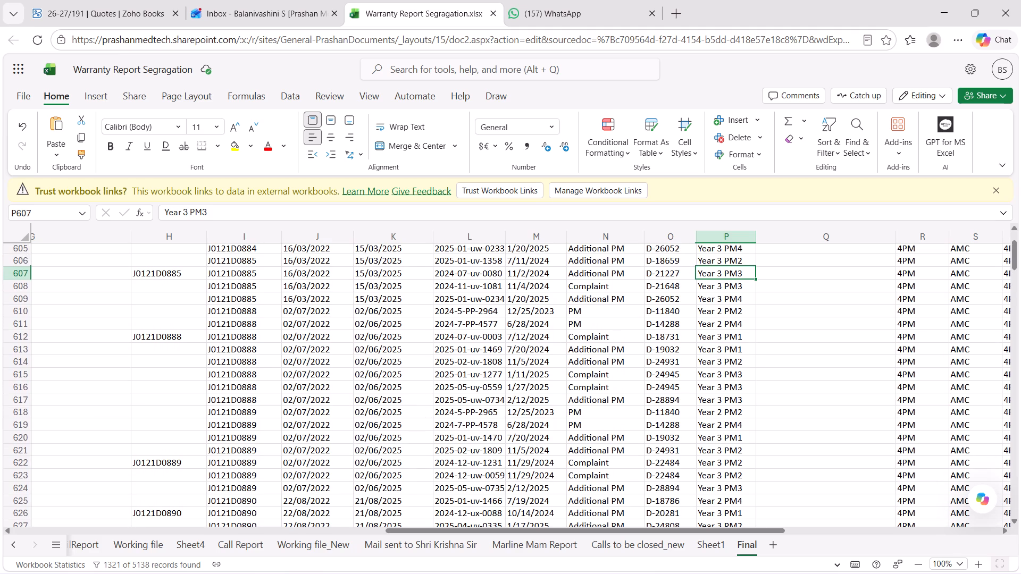
pyautogui.click(749, 299)
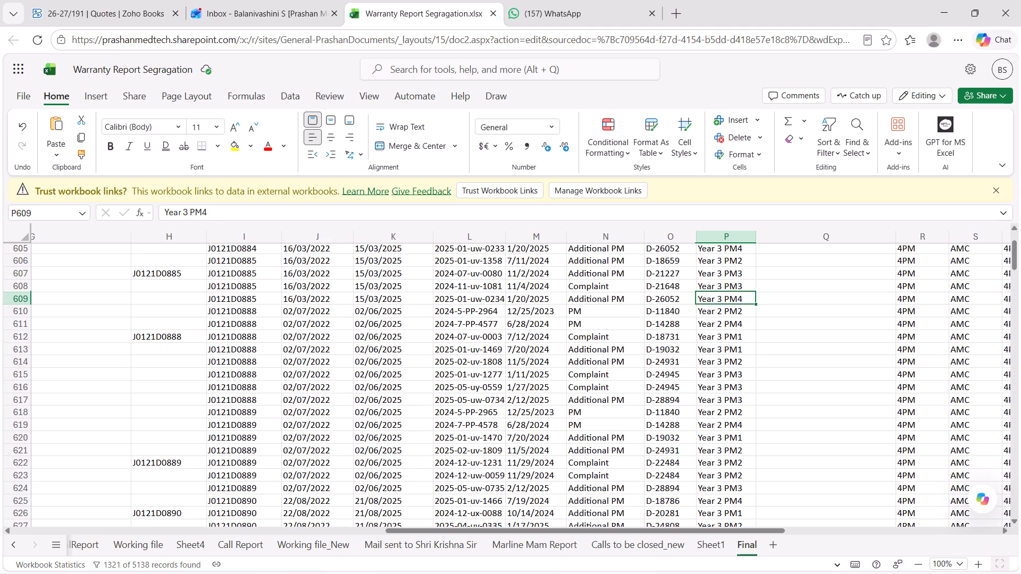
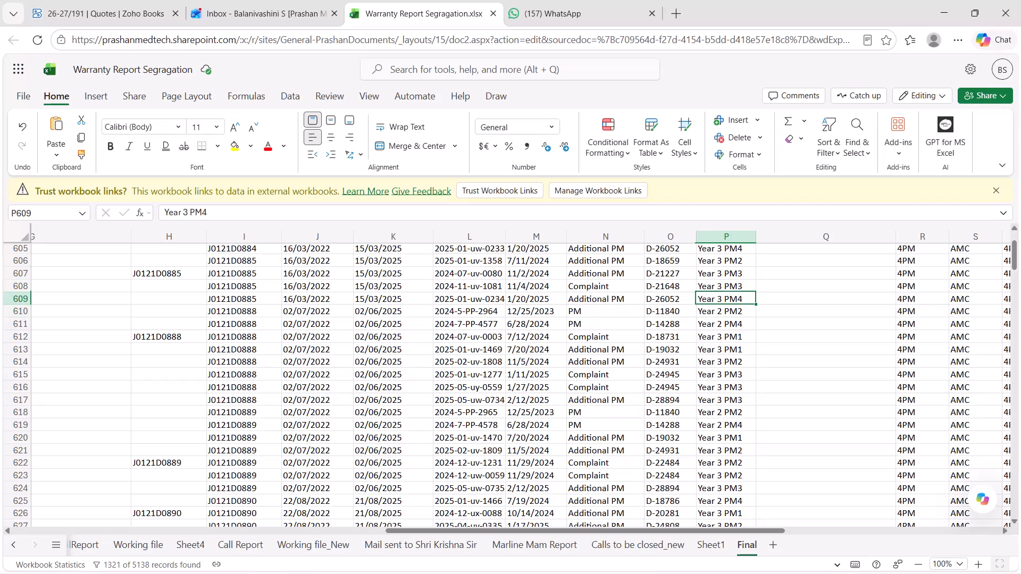
# Check the PM Interval entries for serial numbers J0121D0885 and J0121D0888 in rows 607 to 611 against their call dates.
pyautogui.press('Up')
pyautogui.press('Up')
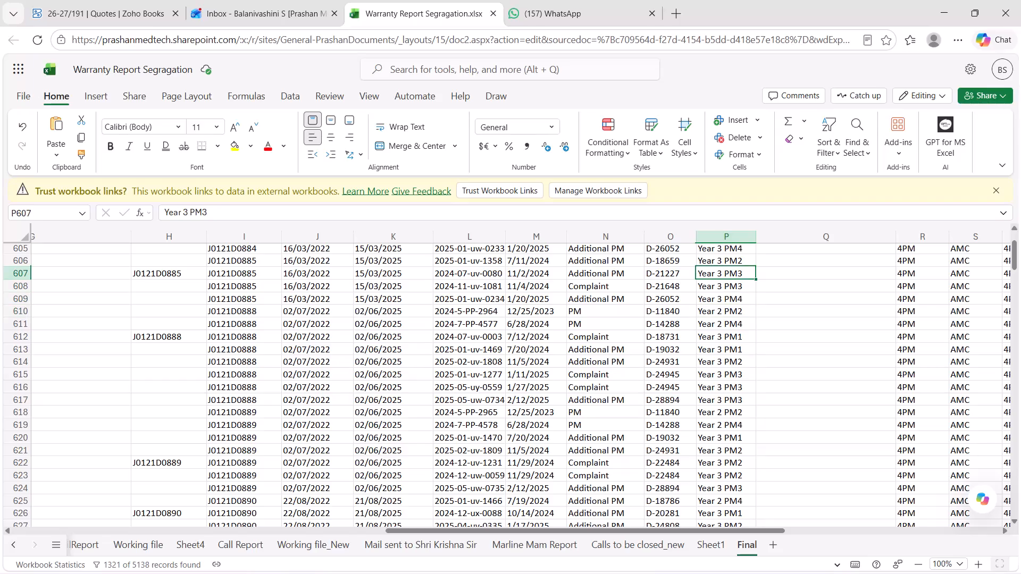
pyautogui.press('Down')
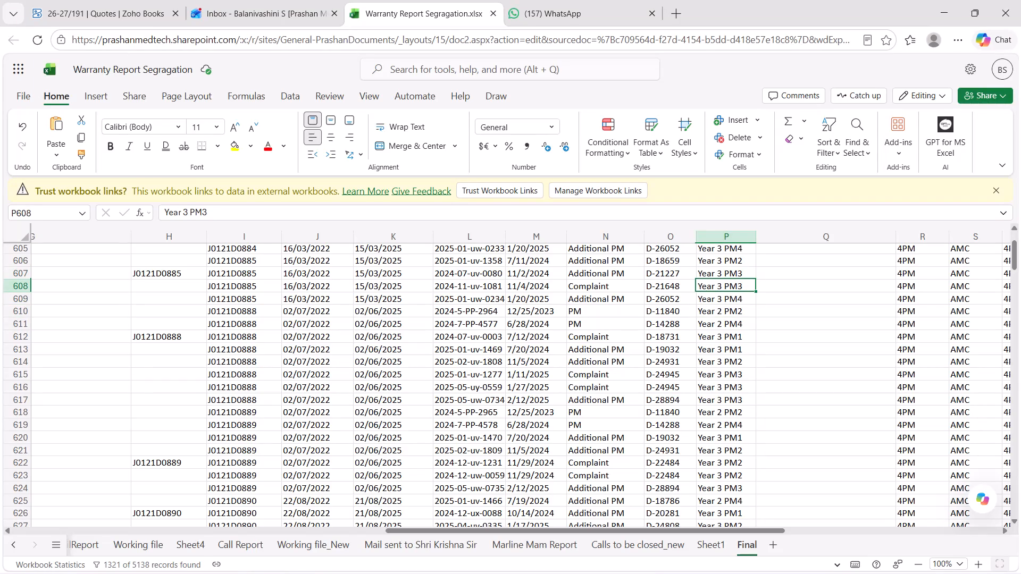
pyautogui.press('Down')
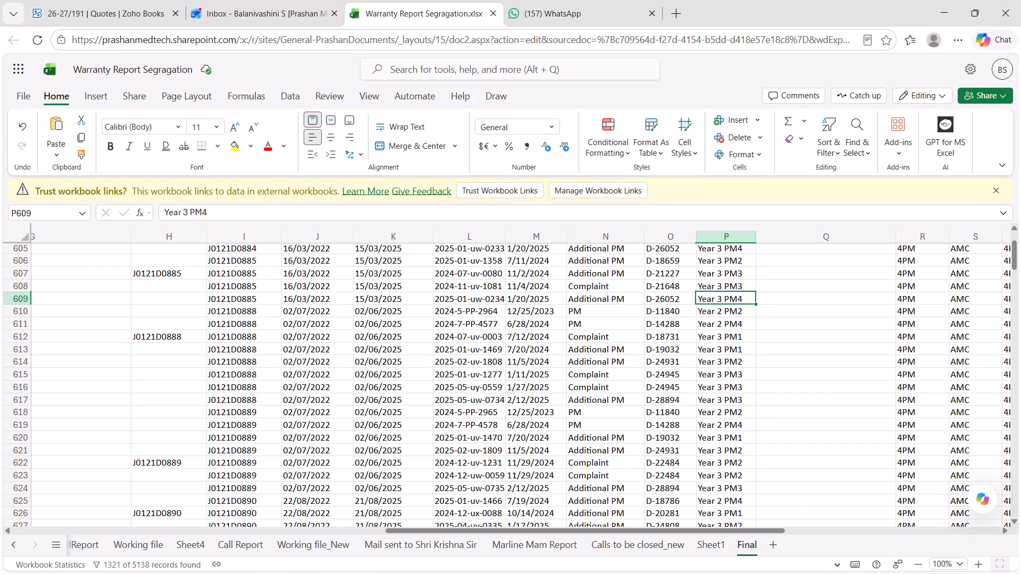
pyautogui.press('Down')
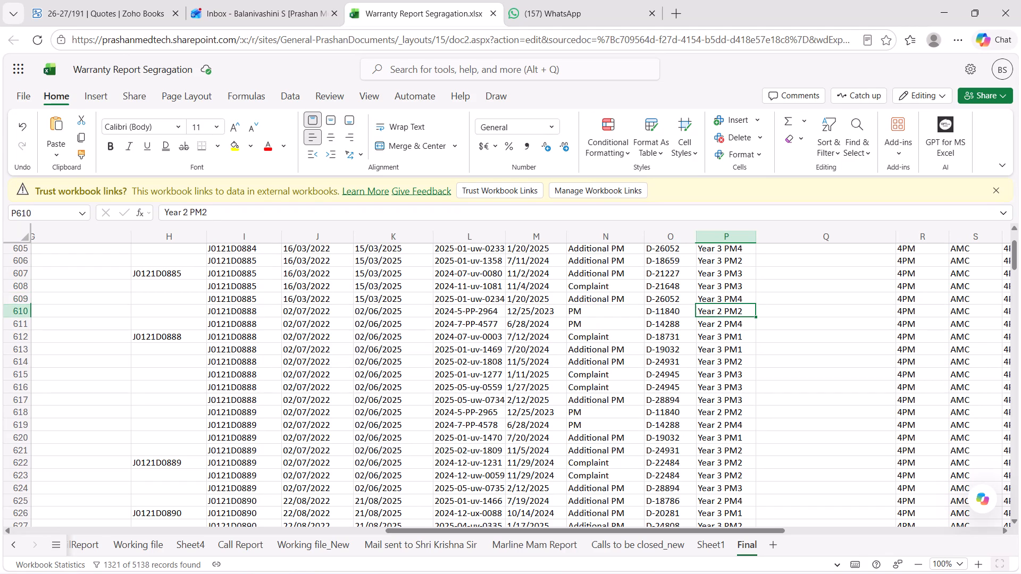
pyautogui.press('Down')
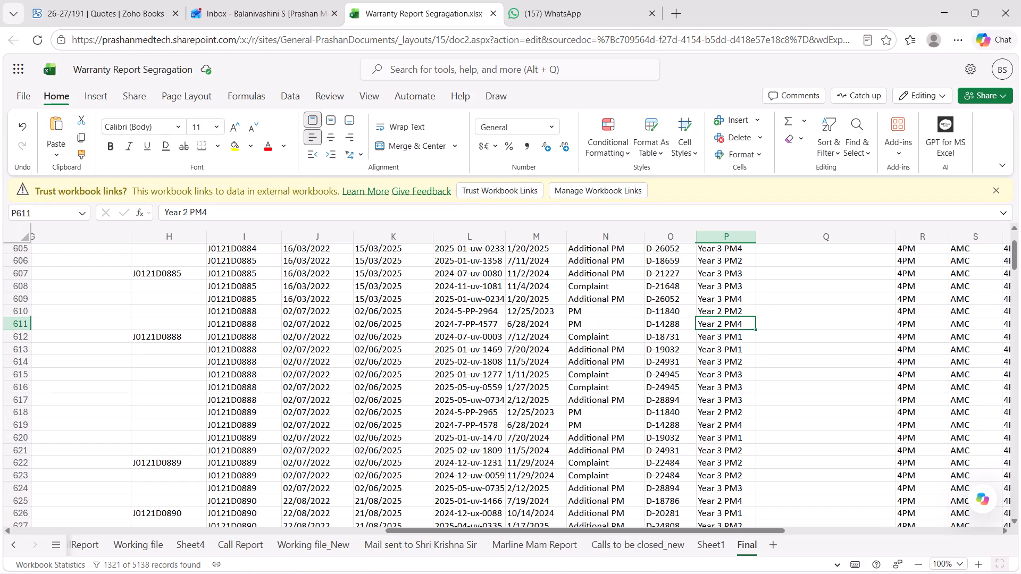
pyautogui.press('Up')
pyautogui.press('Up')
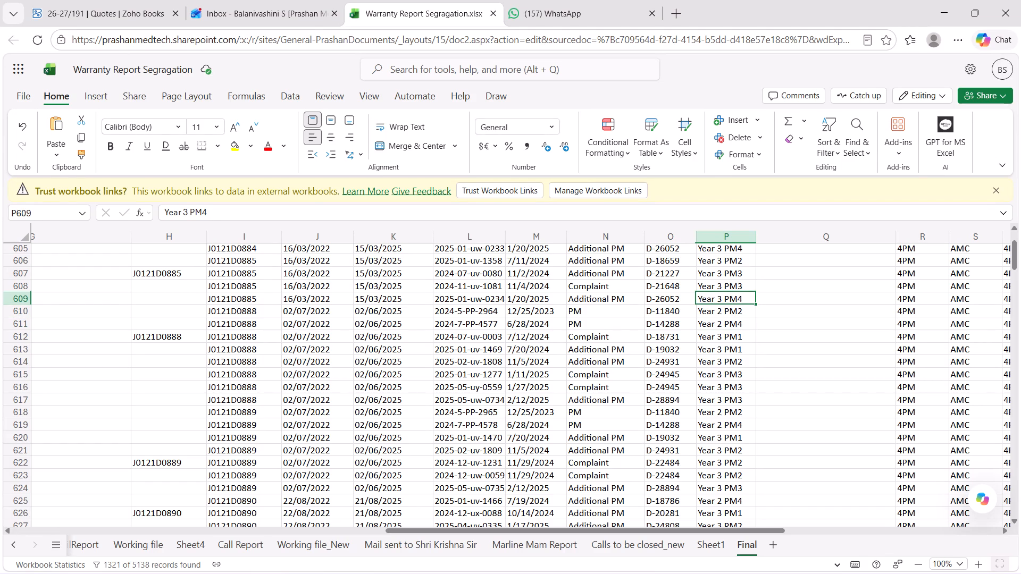
pyautogui.press('Up')
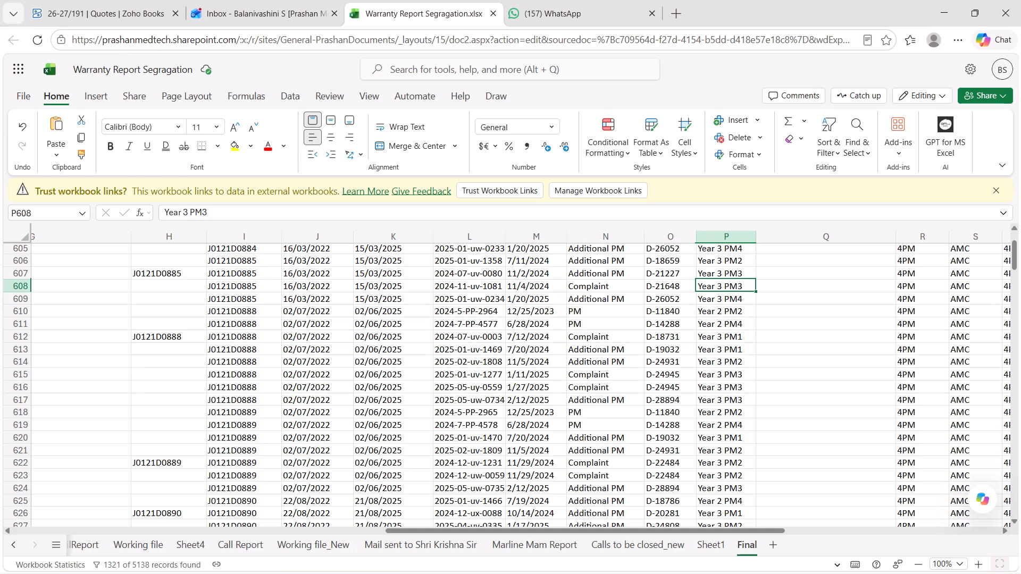
pyautogui.click(746, 275)
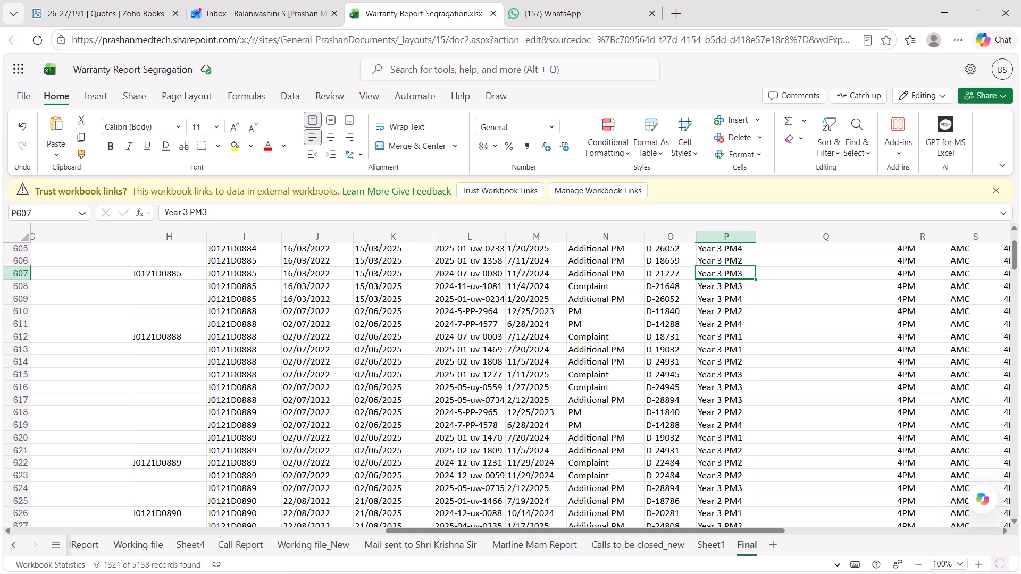
pyautogui.click(747, 287)
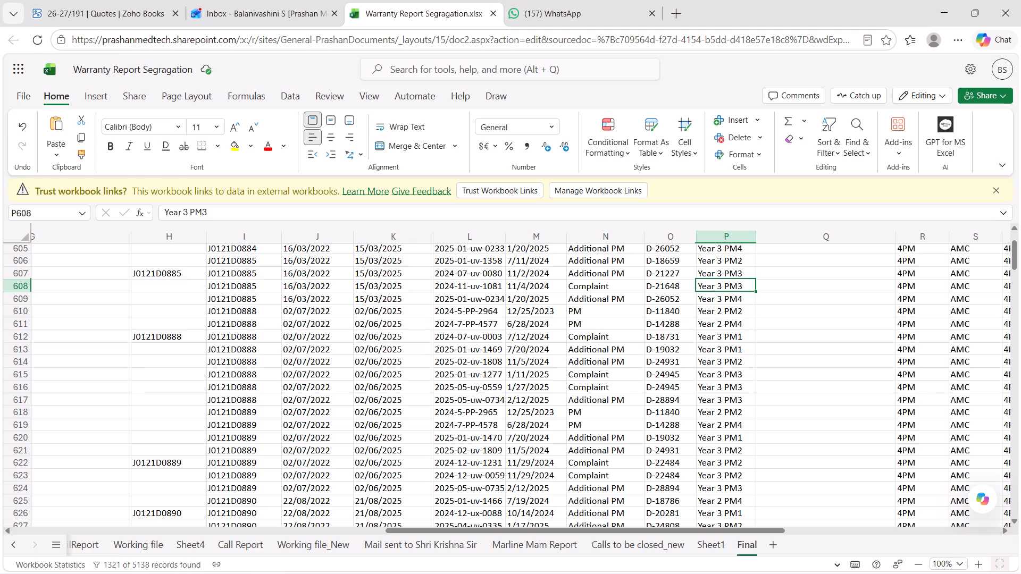
pyautogui.click(740, 296)
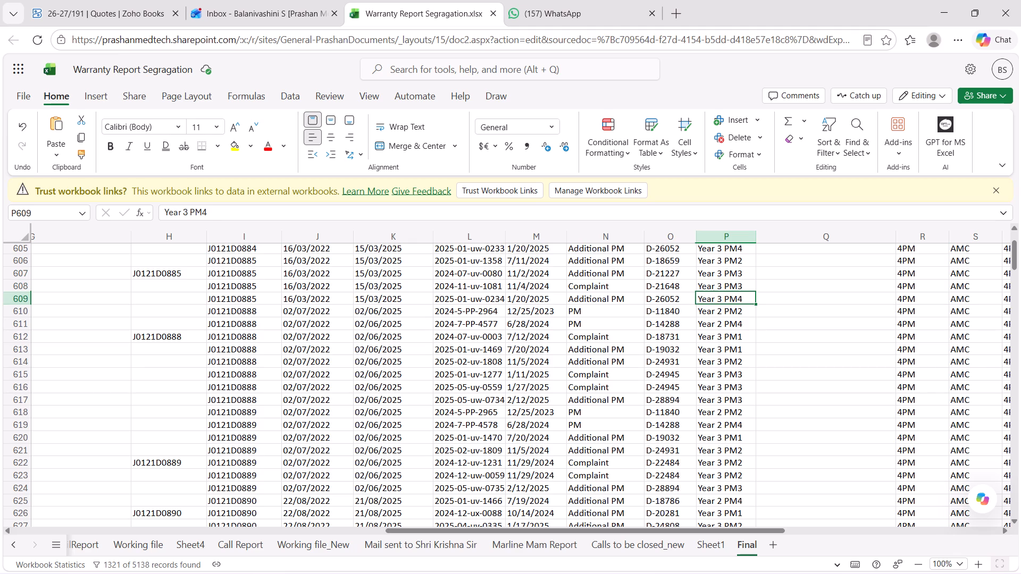
# Review the PM Interval entries of serial number J0121D0888 in rows 610 to 617 against their call dates.
pyautogui.press('Down')
pyautogui.press('Down')
pyautogui.press('Down')
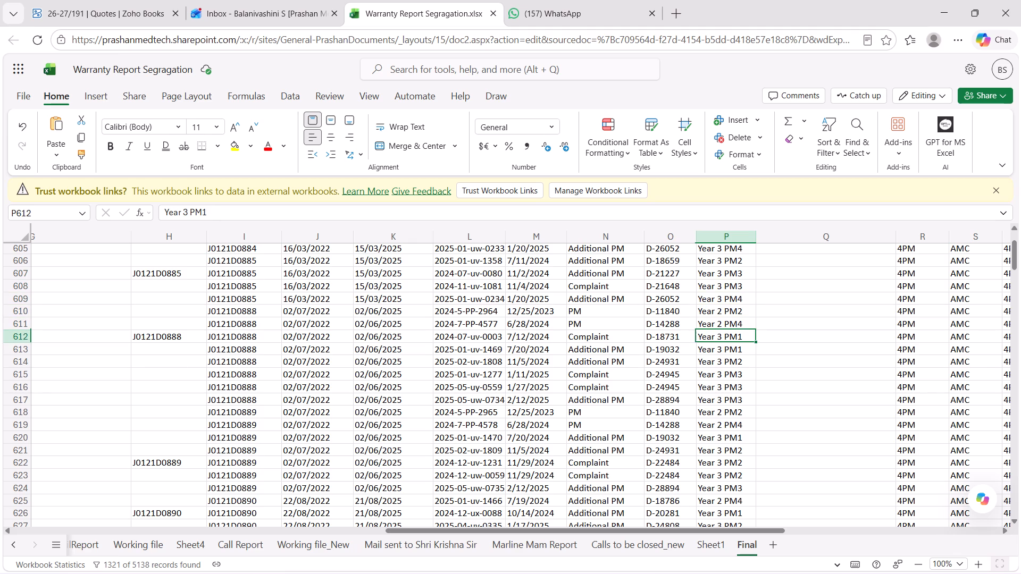
pyautogui.press('Down')
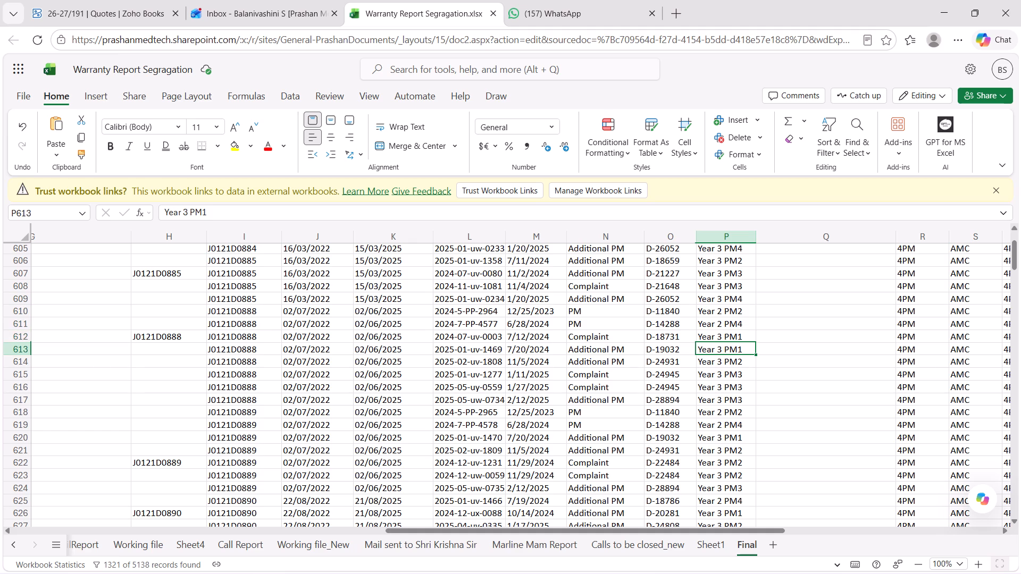
pyautogui.press('Down')
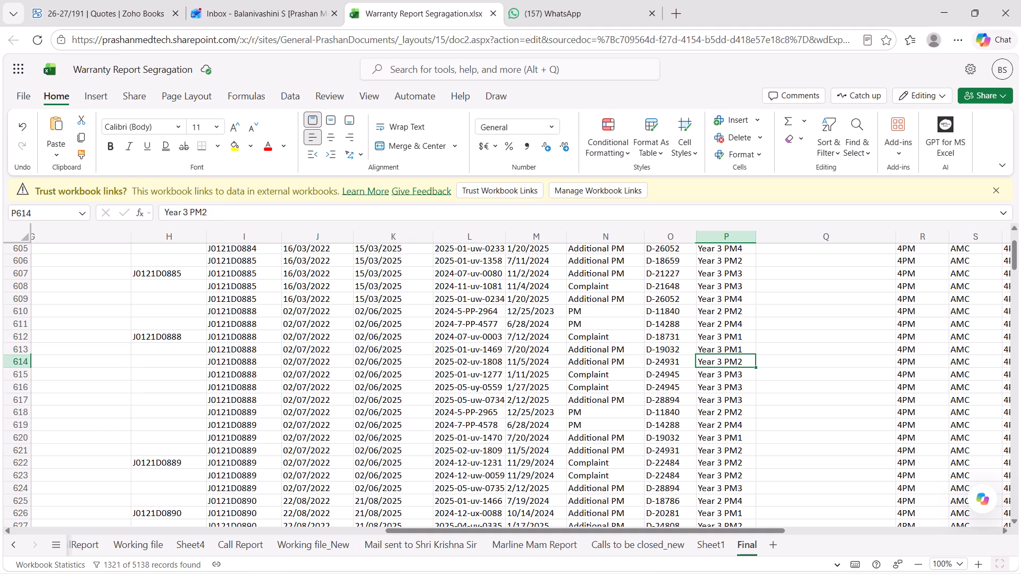
pyautogui.press('Down')
pyautogui.press('Down')
pyautogui.press('Down')
pyautogui.press('Up')
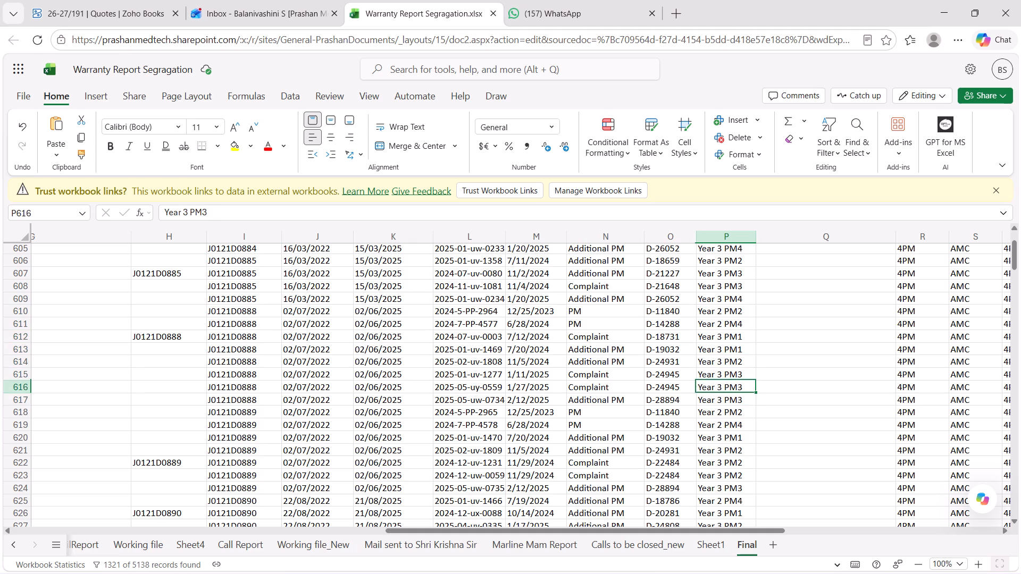
pyautogui.press('Down')
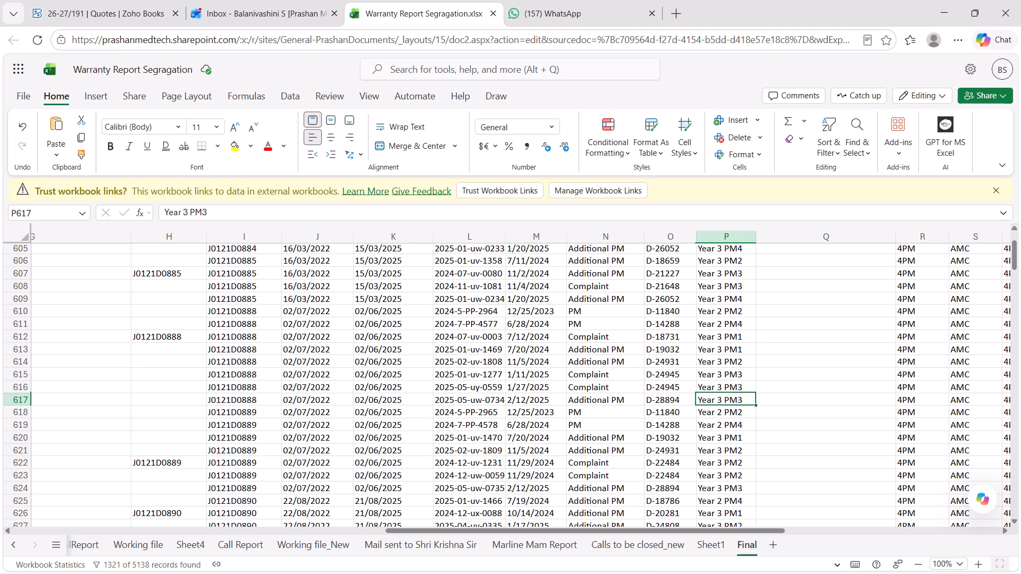
# Correct the PM Interval of serial number J0121D0888's 1/27/2025 complaint, in row 616, to Year 3 PM4 and highlight it yellow.
pyautogui.press('Up')
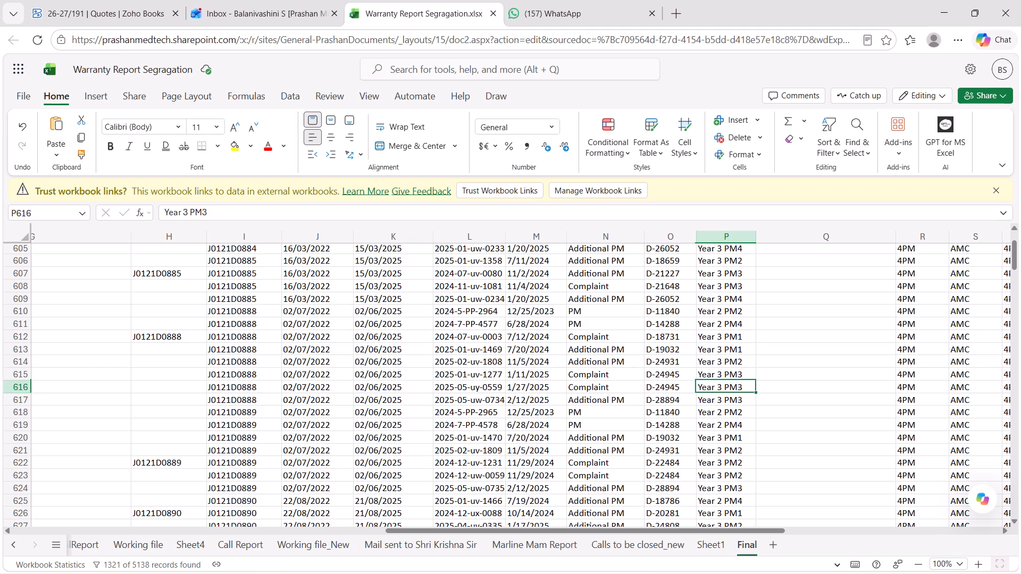
pyautogui.doubleClick(747, 386)
pyautogui.press('BackSpace')
pyautogui.press('4')
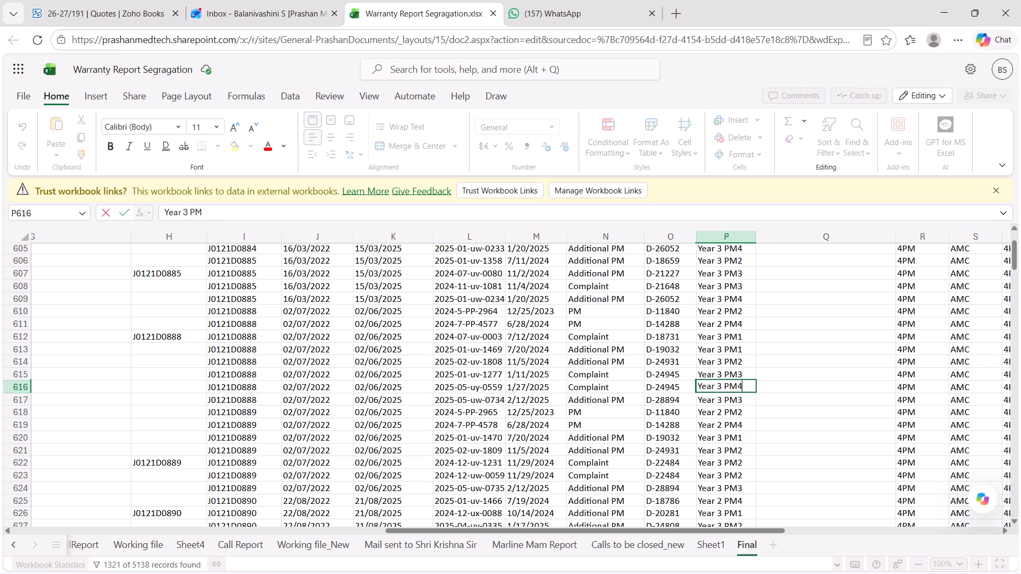
pyautogui.click(782, 387)
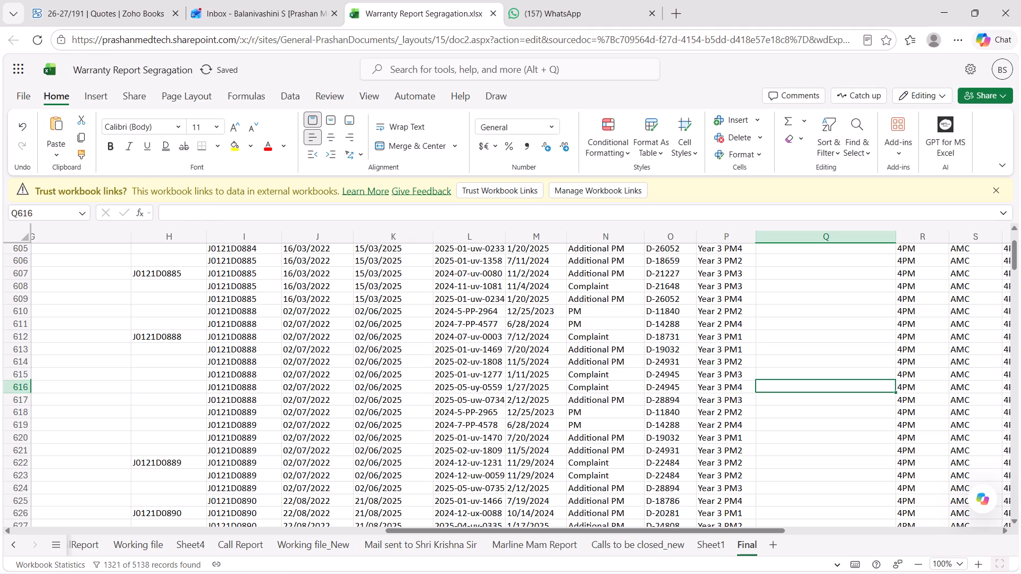
pyautogui.click(734, 387)
pyautogui.click(236, 145)
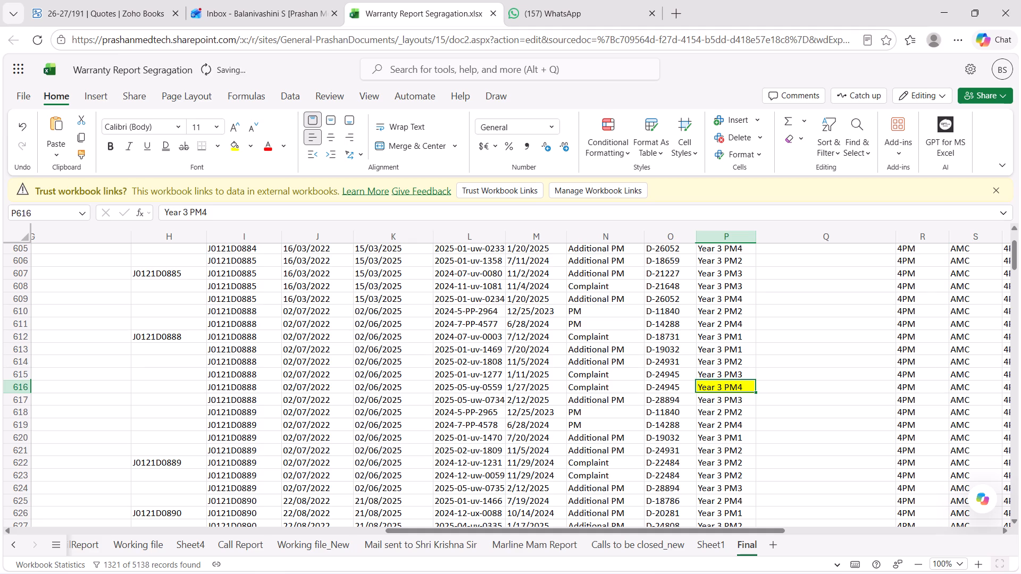
# Review the PM Interval entries from row 617 through serial number J0121D0889's last record in row 624 against their call dates.
pyautogui.click(745, 398)
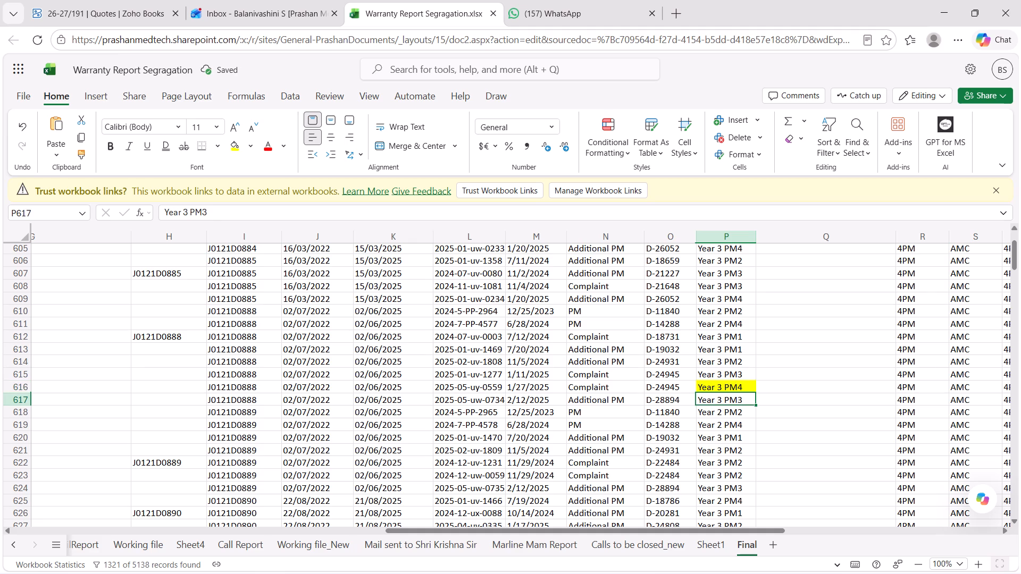
pyautogui.press('Down')
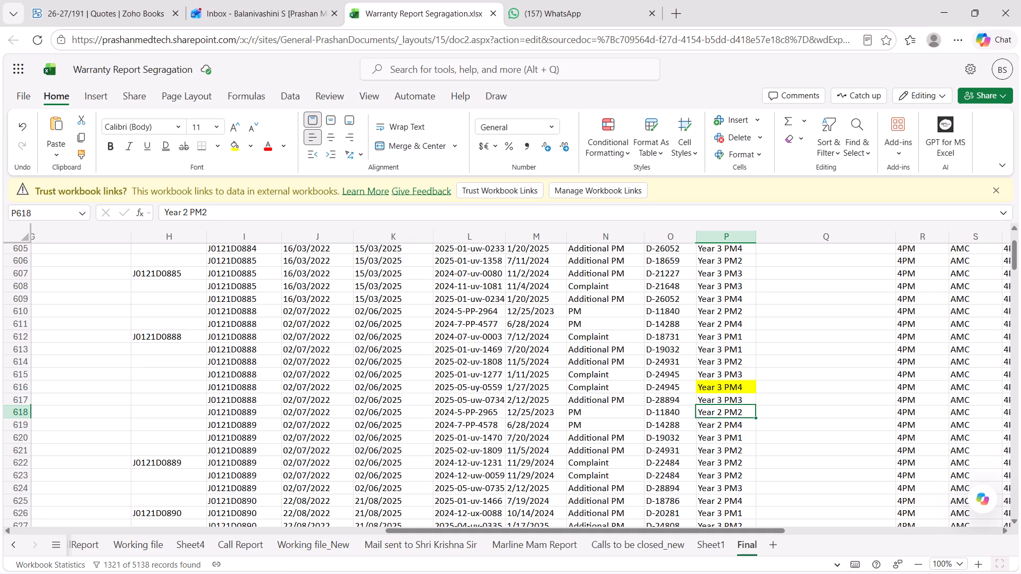
pyautogui.press('Down')
pyautogui.press('Down')
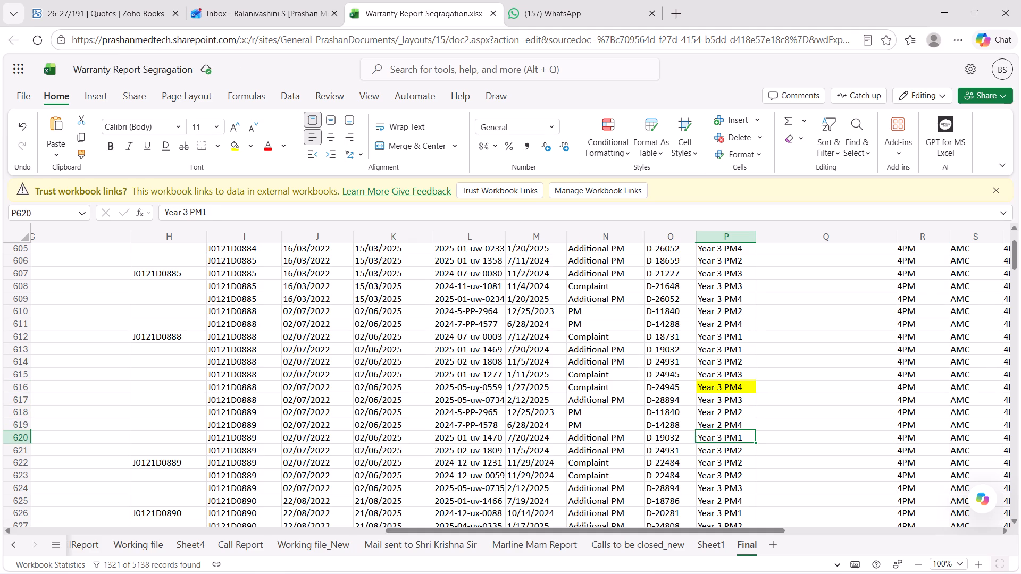
pyautogui.press('Down')
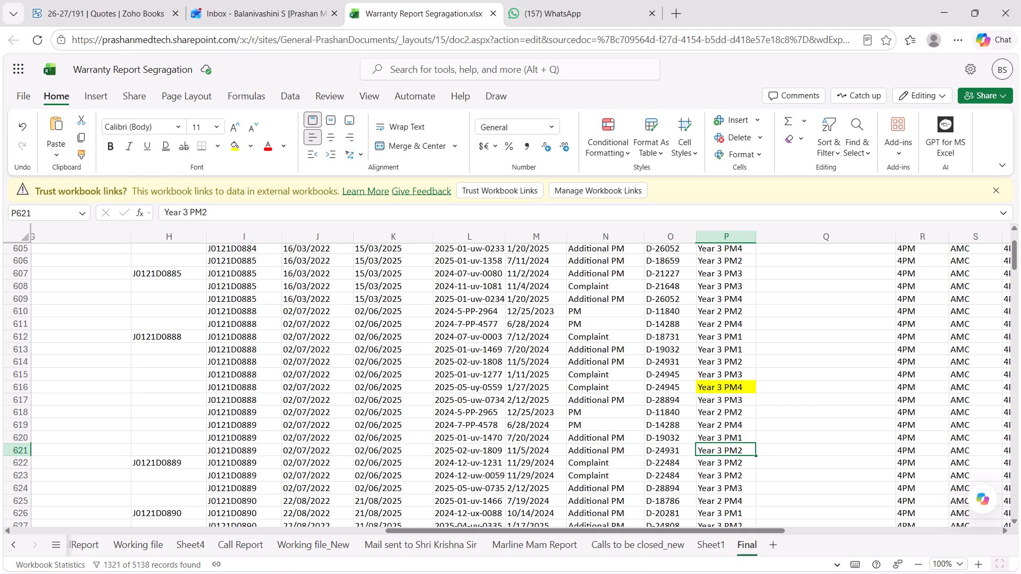
pyautogui.click(744, 438)
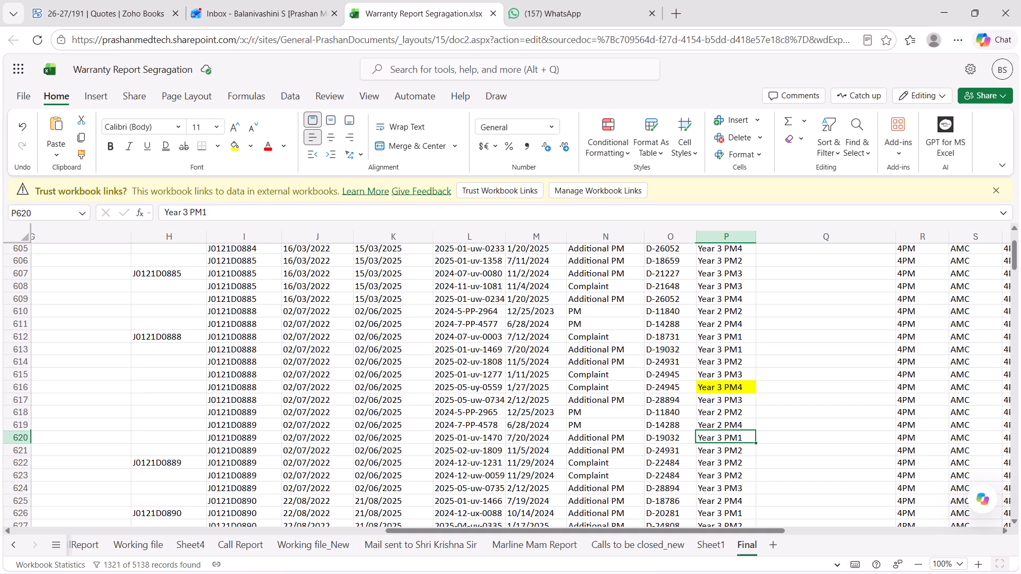
pyautogui.click(734, 450)
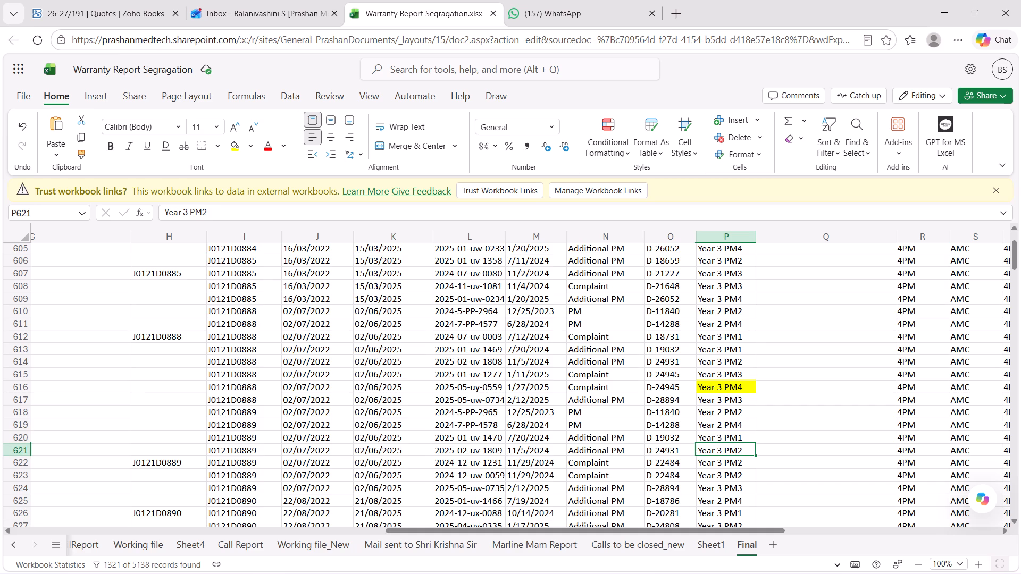
pyautogui.press('Down')
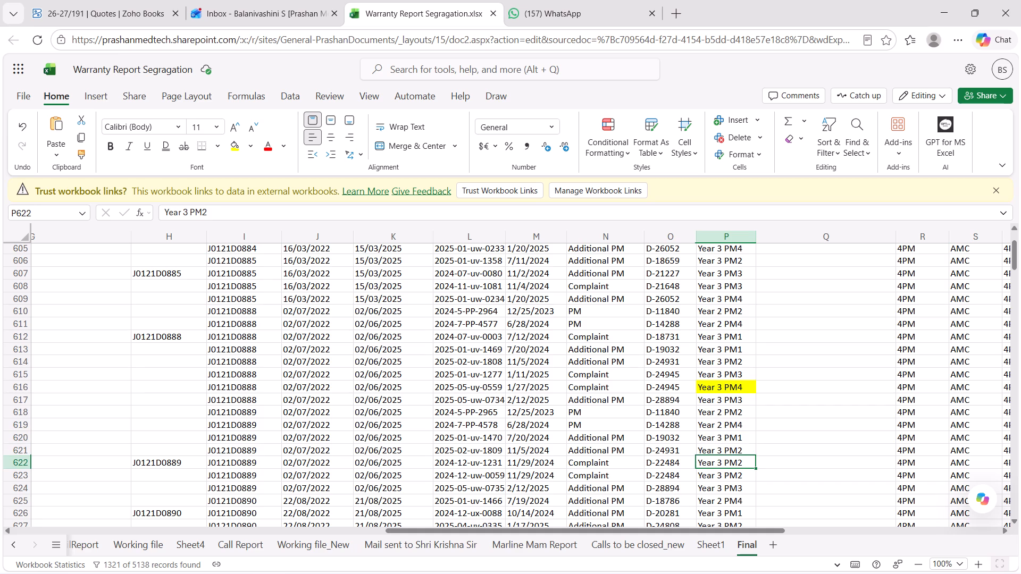
pyautogui.press('Down')
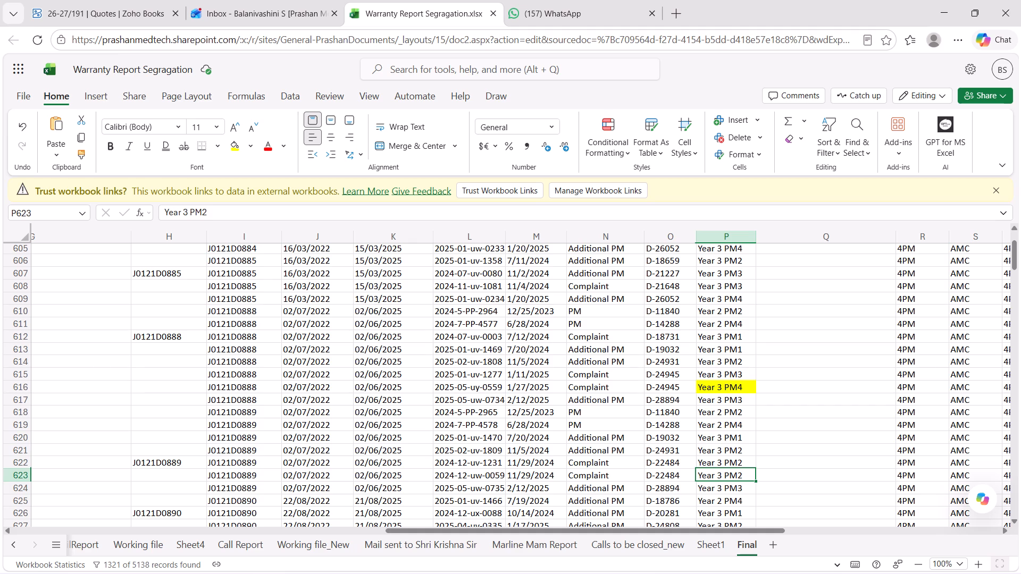
pyautogui.press('Down')
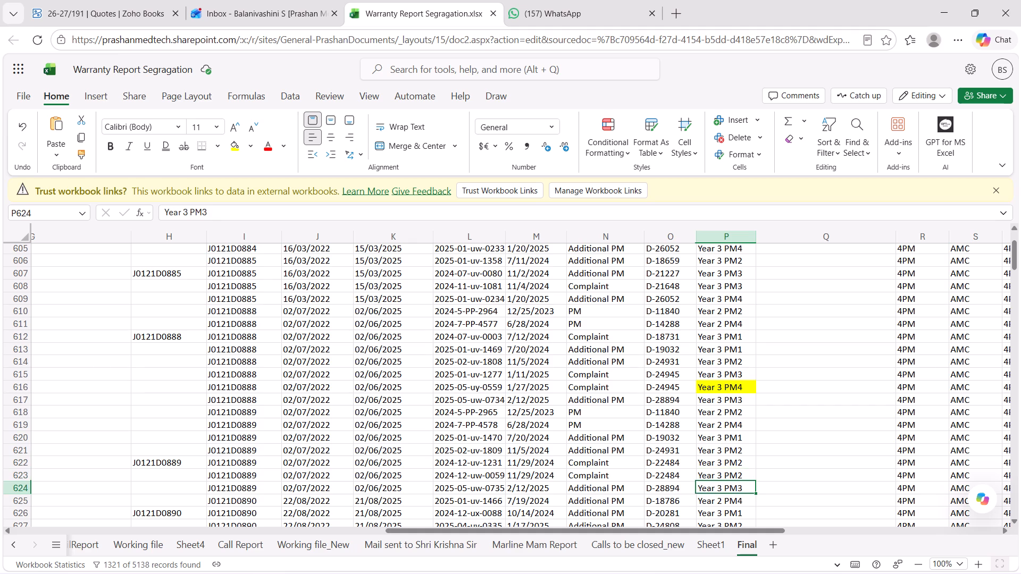
# Review the PM Interval entries for serial numbers J0121D0890 and J0121D0891 in rows 625 to 632 against their call dates.
pyautogui.press('Down')
pyautogui.press('Down')
pyautogui.press('Down')
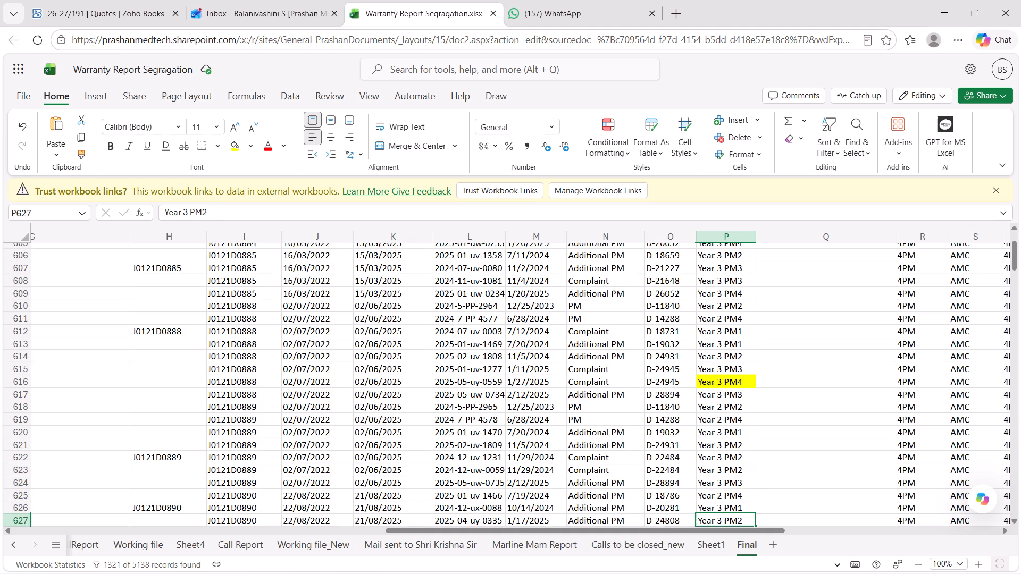
pyautogui.press('Down')
pyautogui.press('Down')
pyautogui.press('Down')
pyautogui.press('Down')
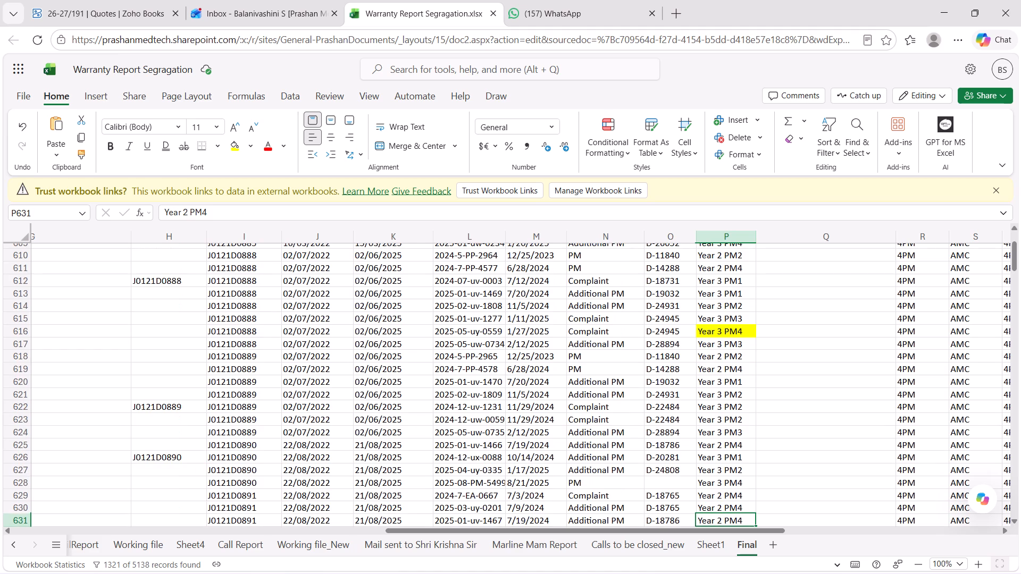
pyautogui.press('Down')
pyautogui.press('Up')
pyautogui.press('Up')
pyautogui.press('Up')
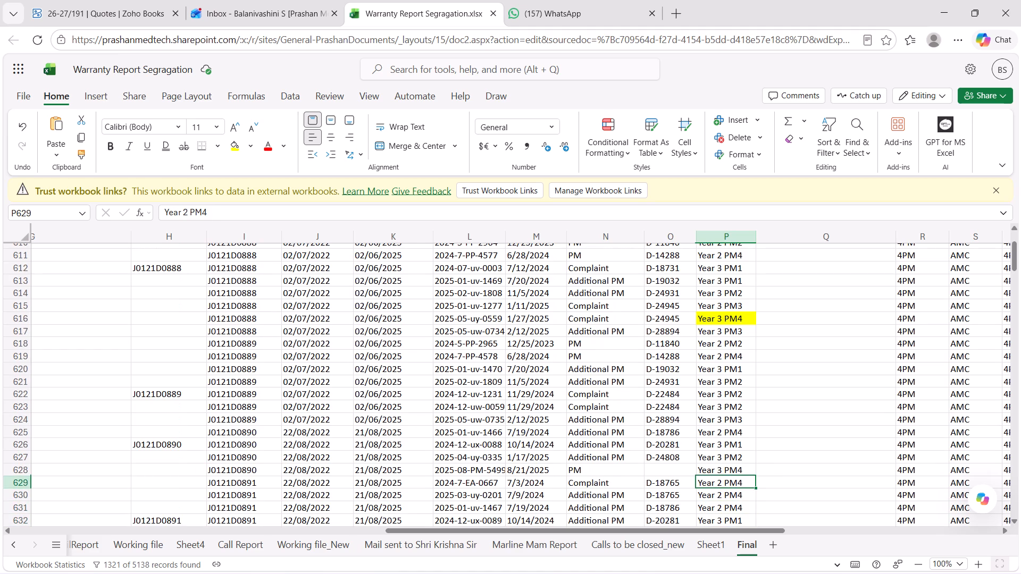
pyautogui.press('Down')
pyautogui.press('Down')
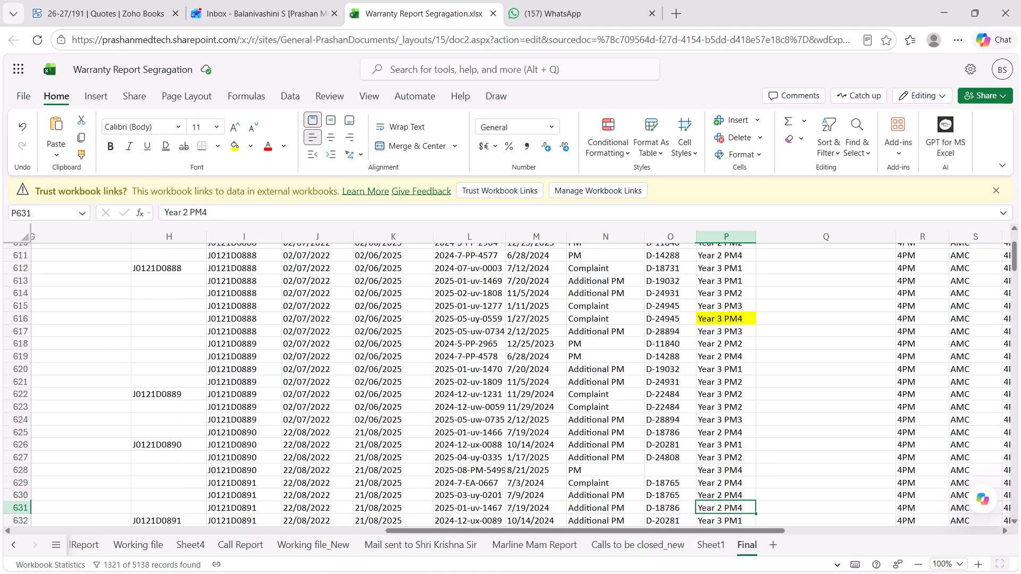
pyautogui.press('Down')
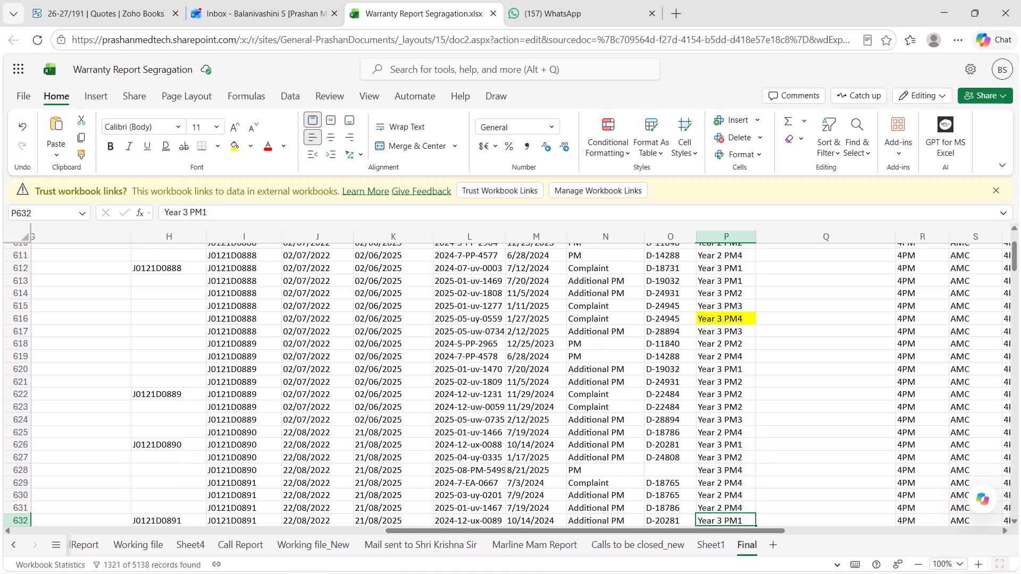
pyautogui.press('Up')
pyautogui.press('Up')
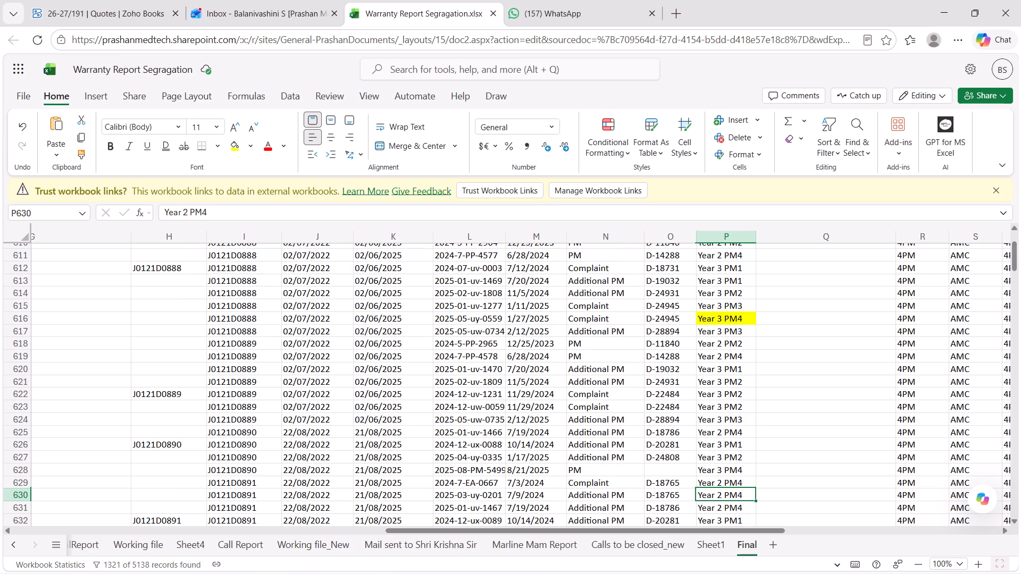
pyautogui.press('Down')
pyautogui.press('Down')
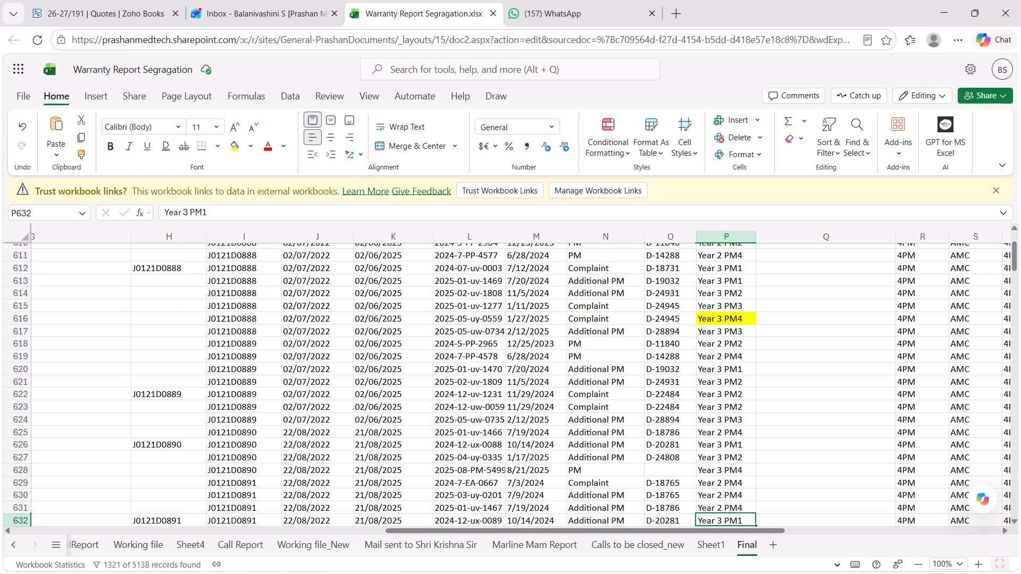
# Correct the PM Interval of serial number J0121D0891's 7/9/2024 additional PM, in row 630, to Year 2 PM3 and highlight it yellow.
pyautogui.press('Down')
pyautogui.press('Up')
pyautogui.press('Up')
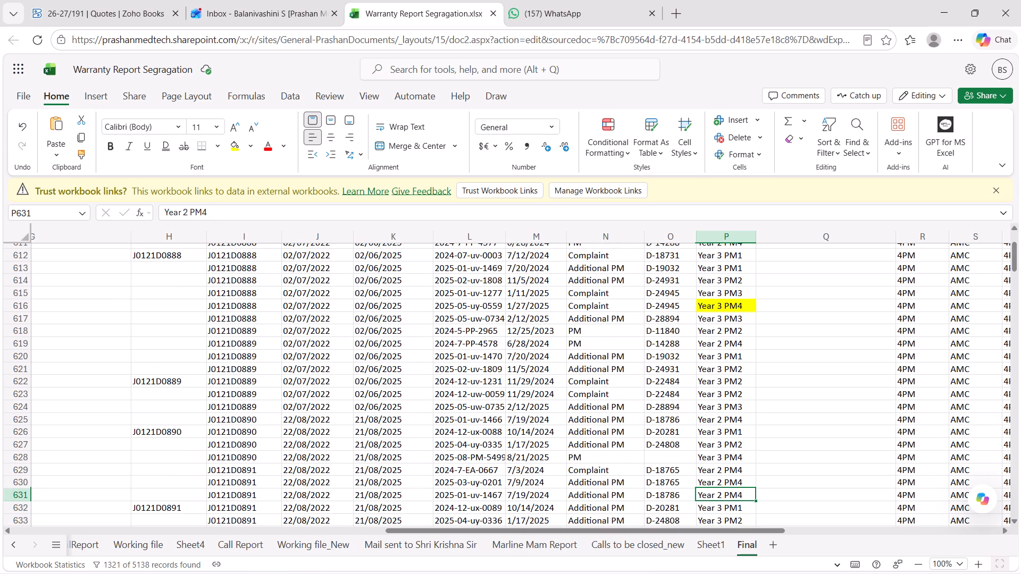
pyautogui.scroll(-1, 743, 495)
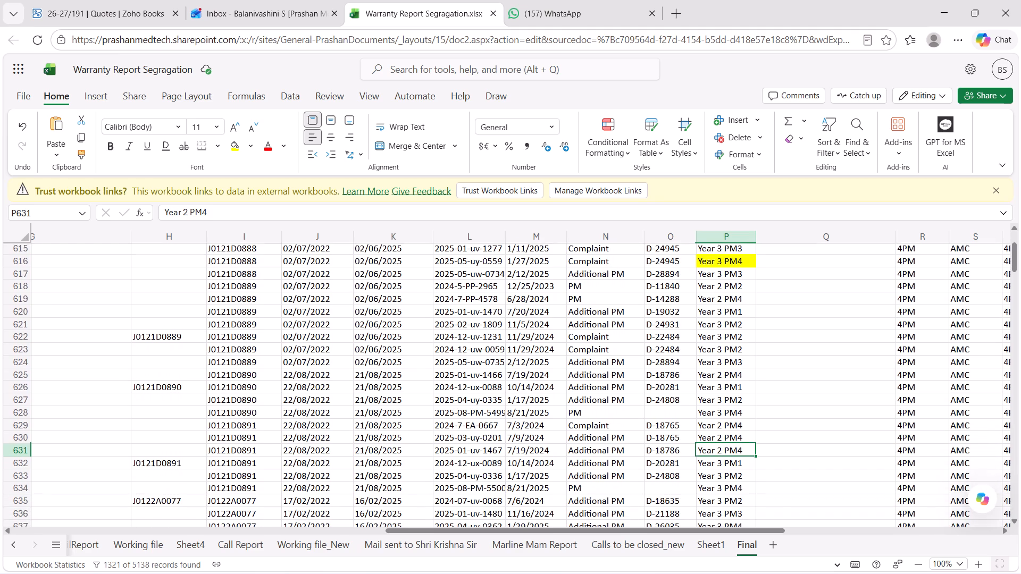
pyautogui.scroll(-1, 743, 495)
pyautogui.click(746, 467)
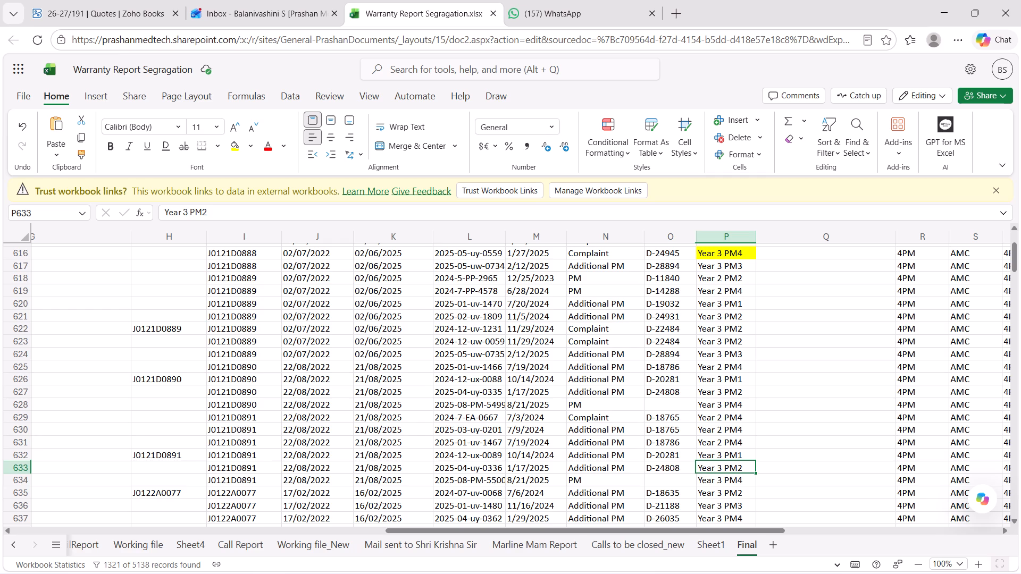
pyautogui.click(744, 419)
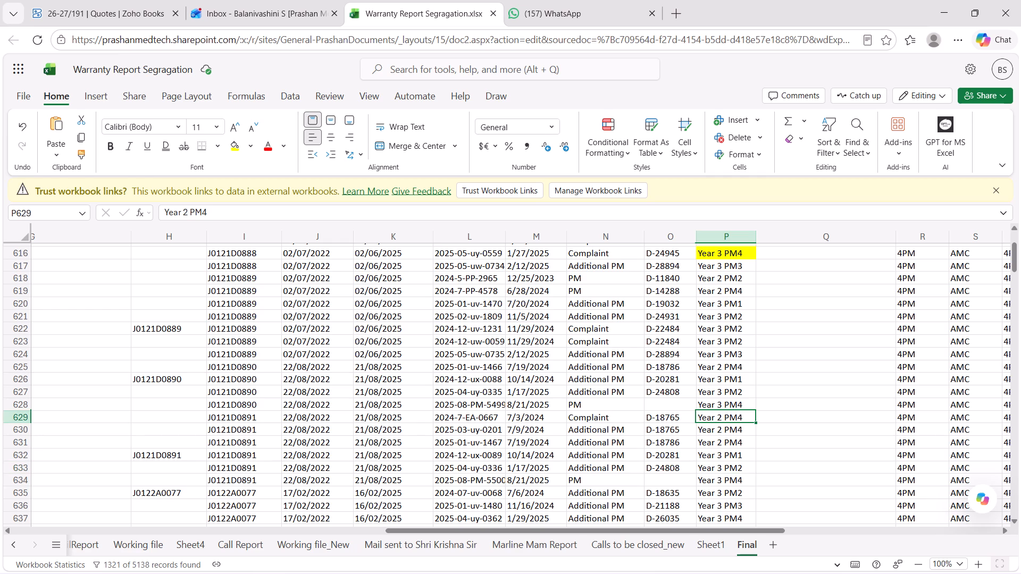
pyautogui.doubleClick(746, 432)
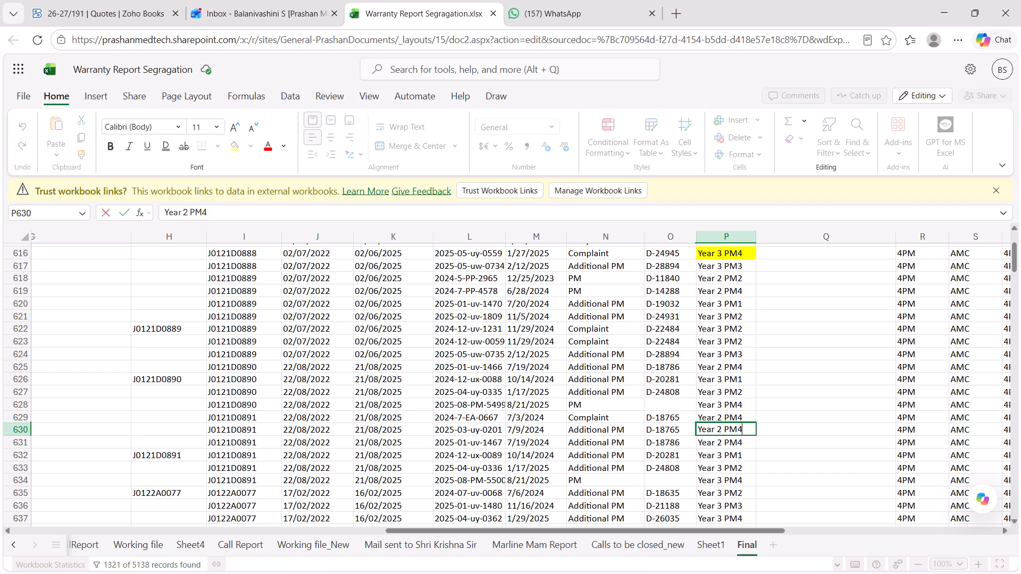
pyautogui.press('BackSpace')
pyautogui.press('3')
pyautogui.click(772, 432)
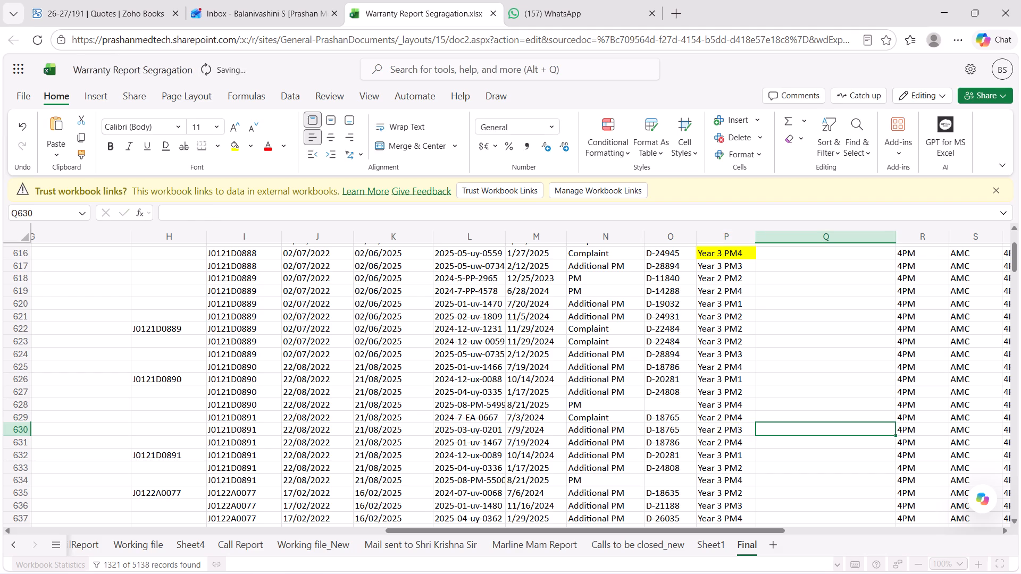
pyautogui.click(743, 427)
pyautogui.click(231, 151)
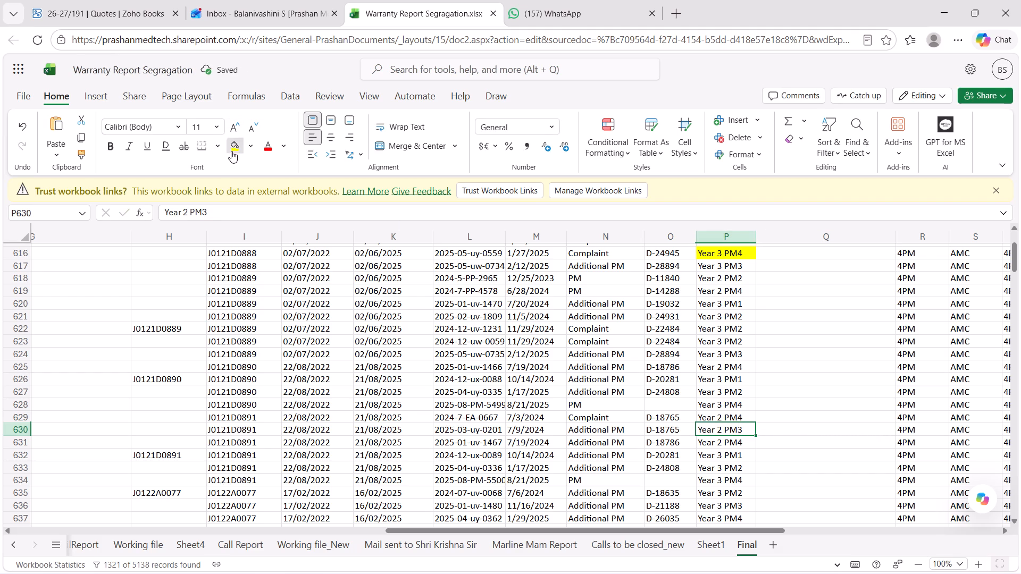
# Correct the PM Interval of serial number J0121D0891's 7/3/2024 complaint, in row 629, to Year 2 PM2 and highlight it yellow.
pyautogui.click(726, 421)
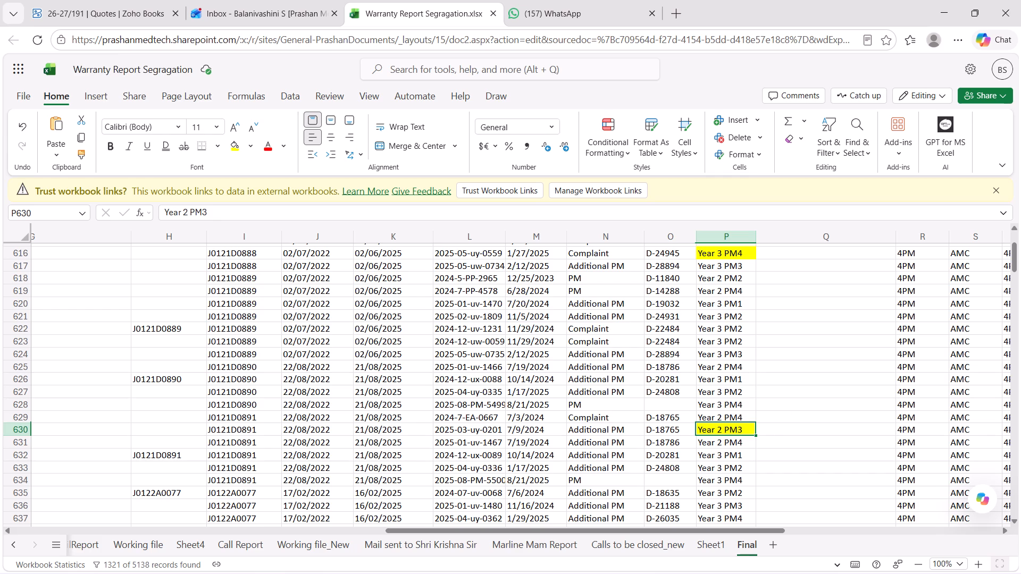
pyautogui.click(727, 413)
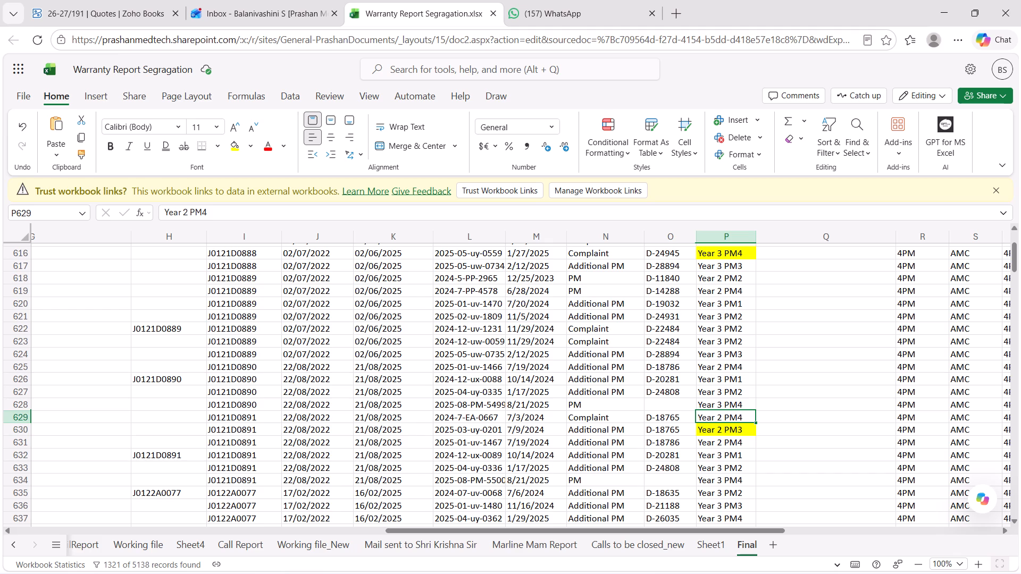
pyautogui.doubleClick(748, 419)
pyautogui.press('BackSpace')
pyautogui.press('2')
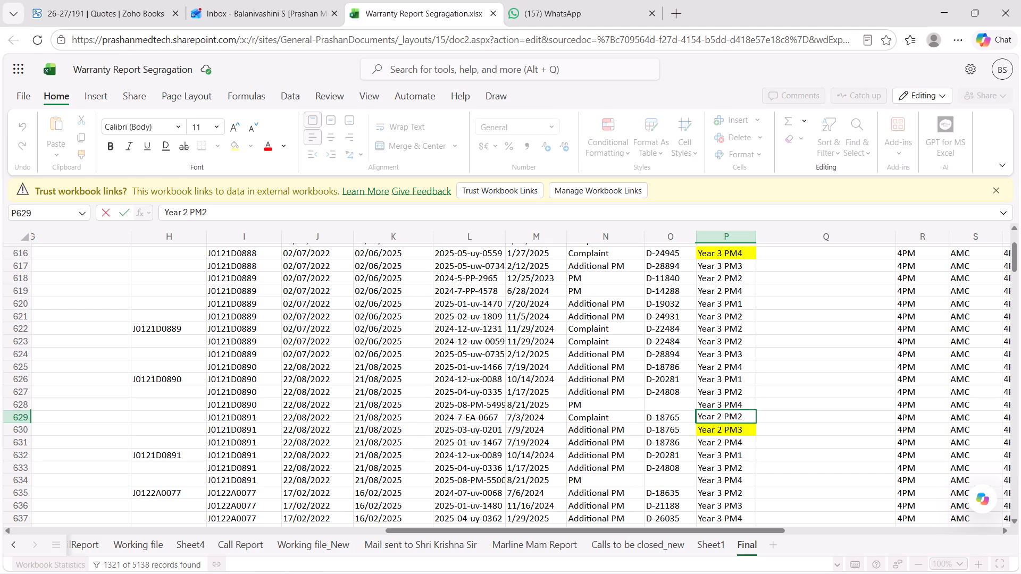
pyautogui.click(778, 432)
pyautogui.click(730, 417)
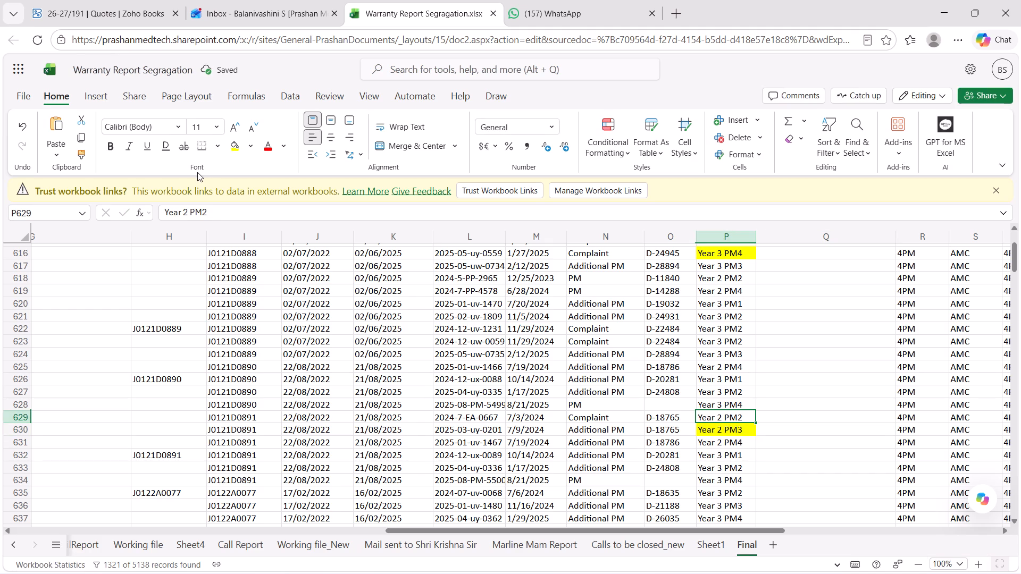
pyautogui.click(236, 149)
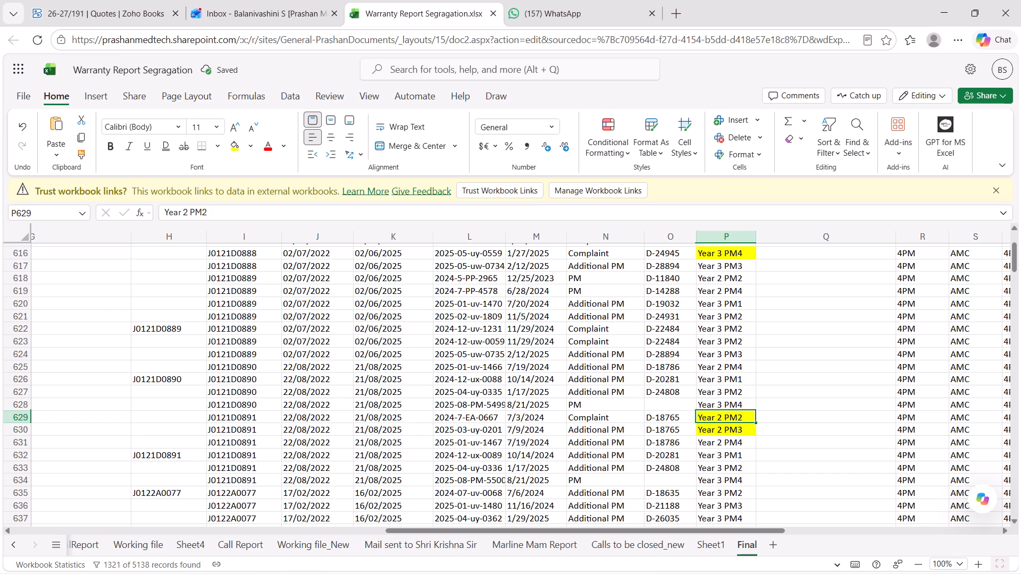
# Review the PM Interval entries of serial numbers J0121D0891 and J0122A0077 in rows 631 to 637 against their call dates.
pyautogui.click(714, 445)
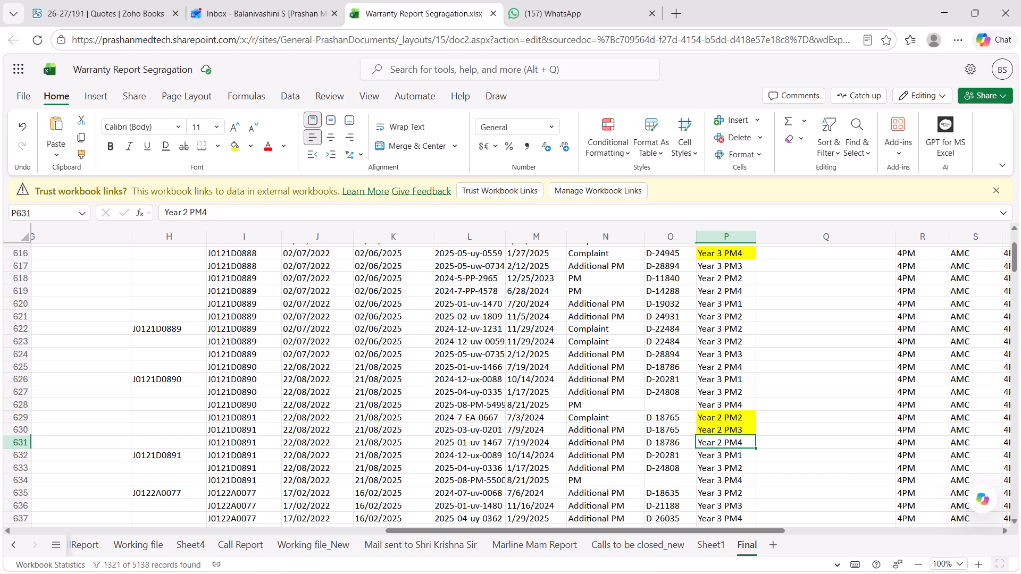
pyautogui.press('Down')
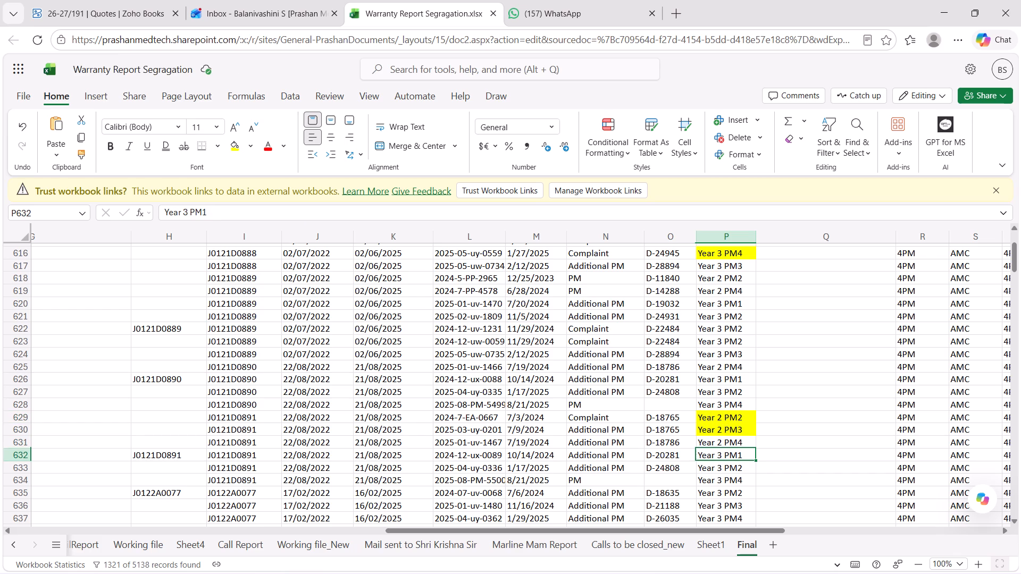
pyautogui.press('Down')
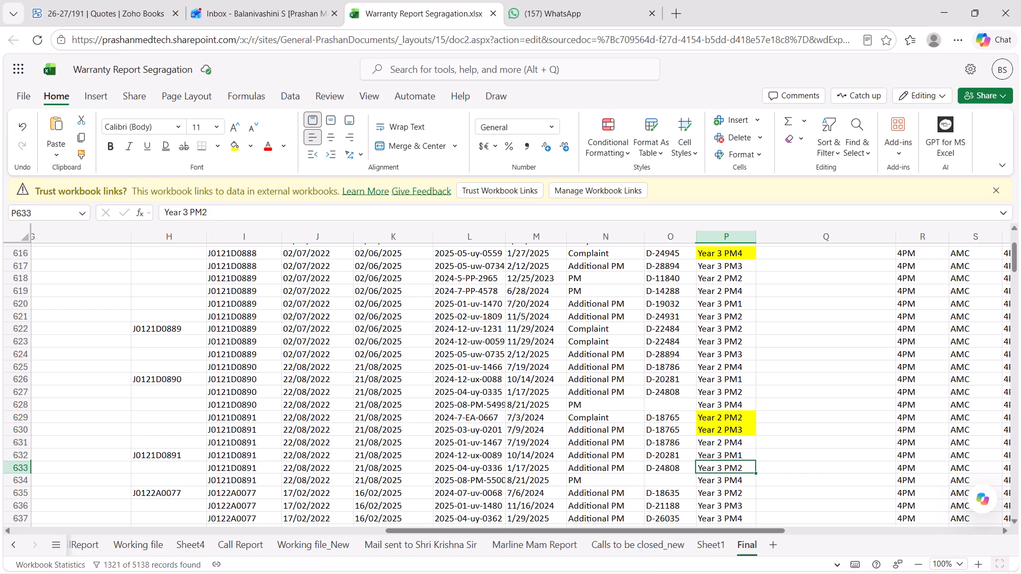
pyautogui.press('Down')
pyautogui.press('Down')
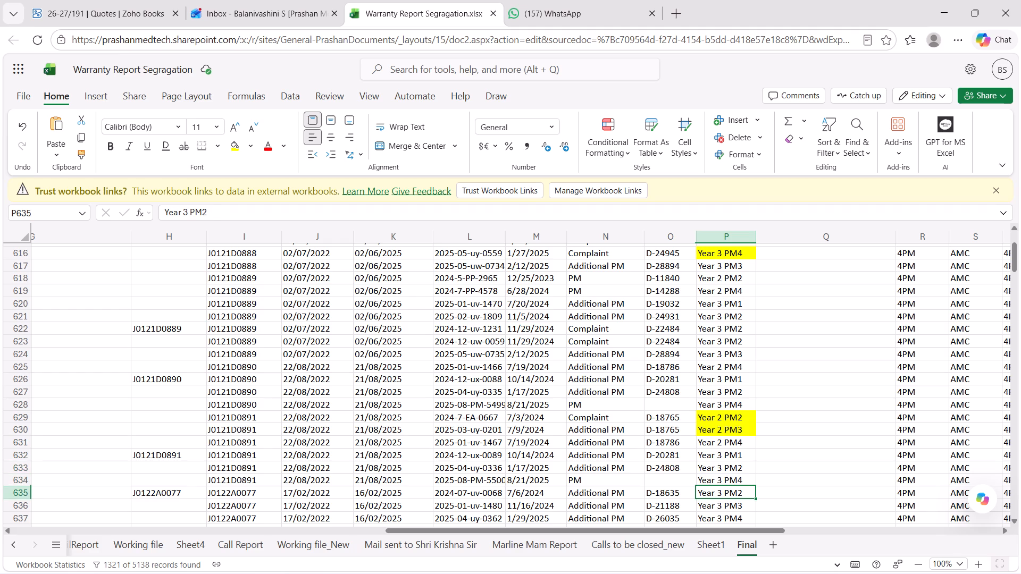
pyautogui.press('Down')
pyautogui.press('Down')
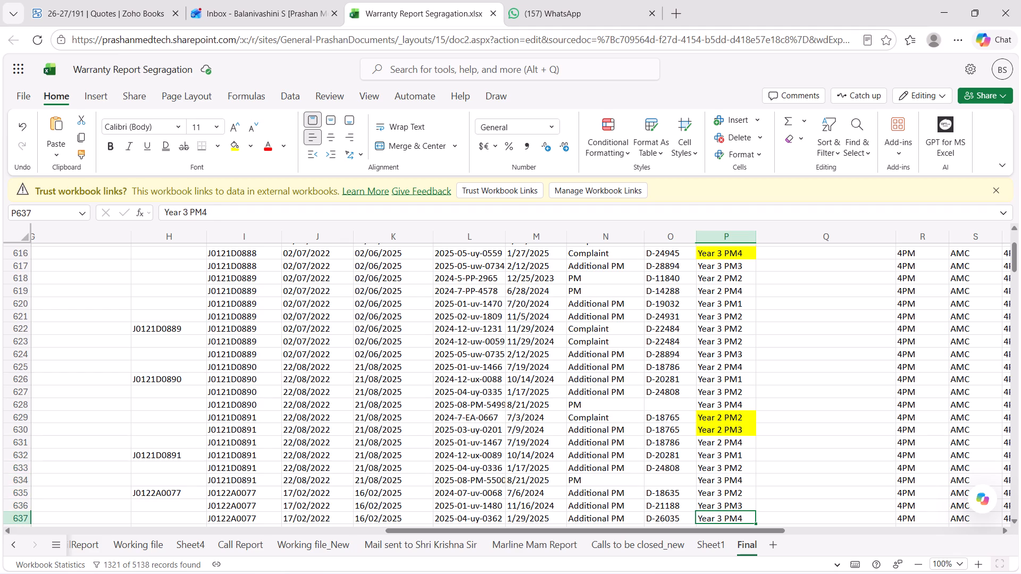
pyautogui.press('Down')
pyautogui.press('Up')
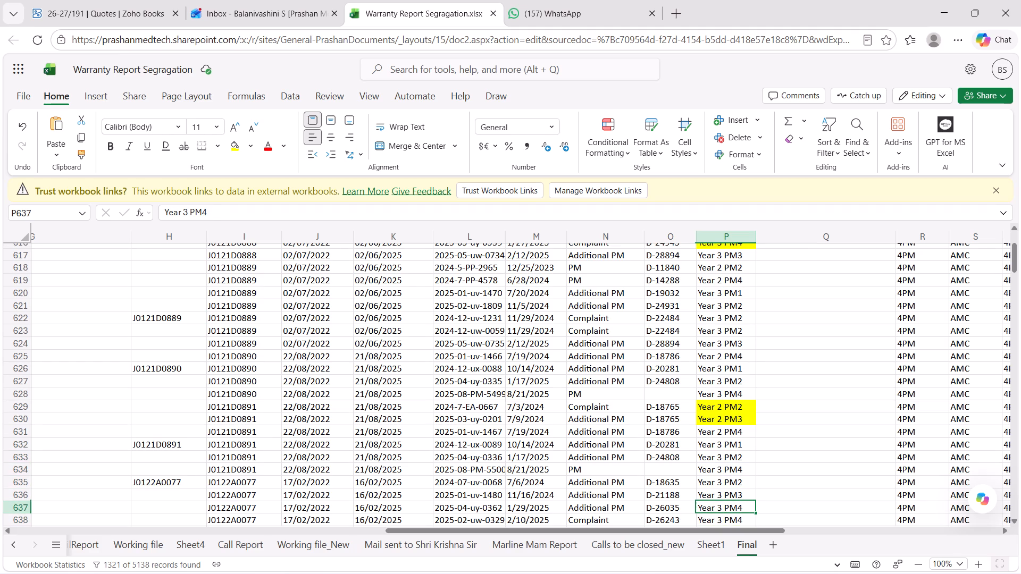
# Compare the PM Interval entries of serial number J0122A0077's last two records, in rows 637 and 638, with their call dates.
pyautogui.press('Down')
pyautogui.press('Down')
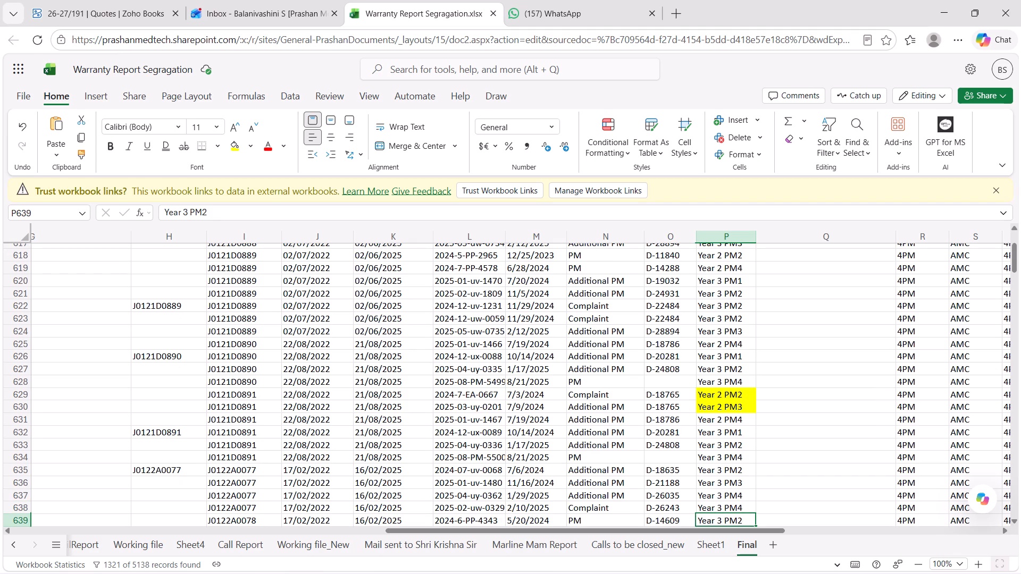
pyautogui.press('Up')
pyautogui.press('Up')
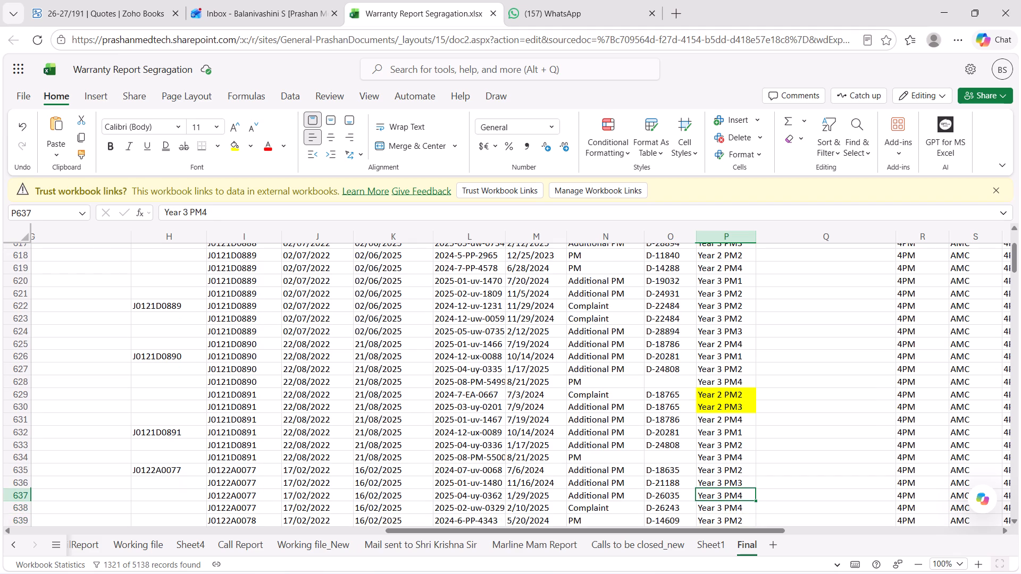
pyautogui.press('Down')
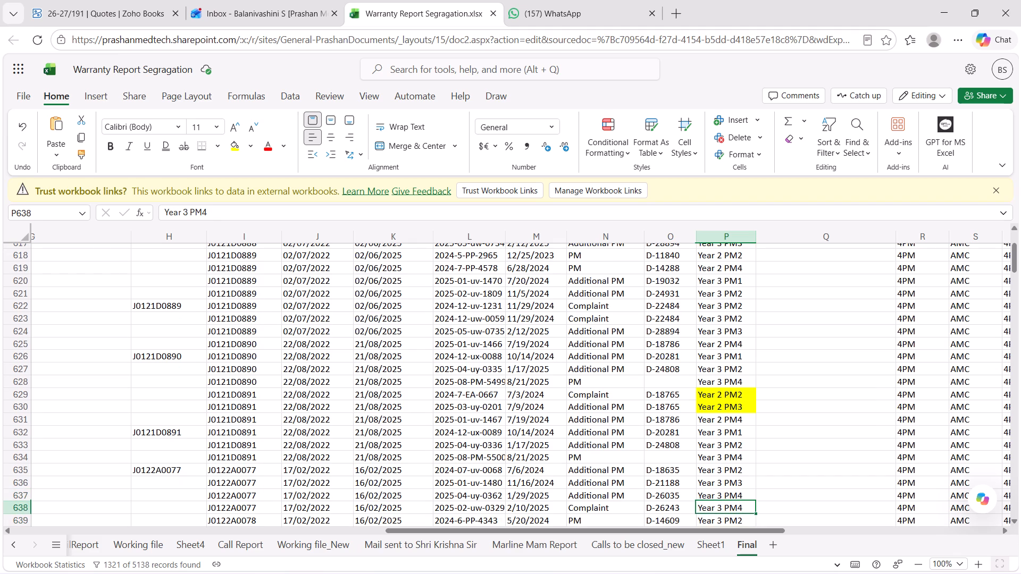
pyautogui.press('Up')
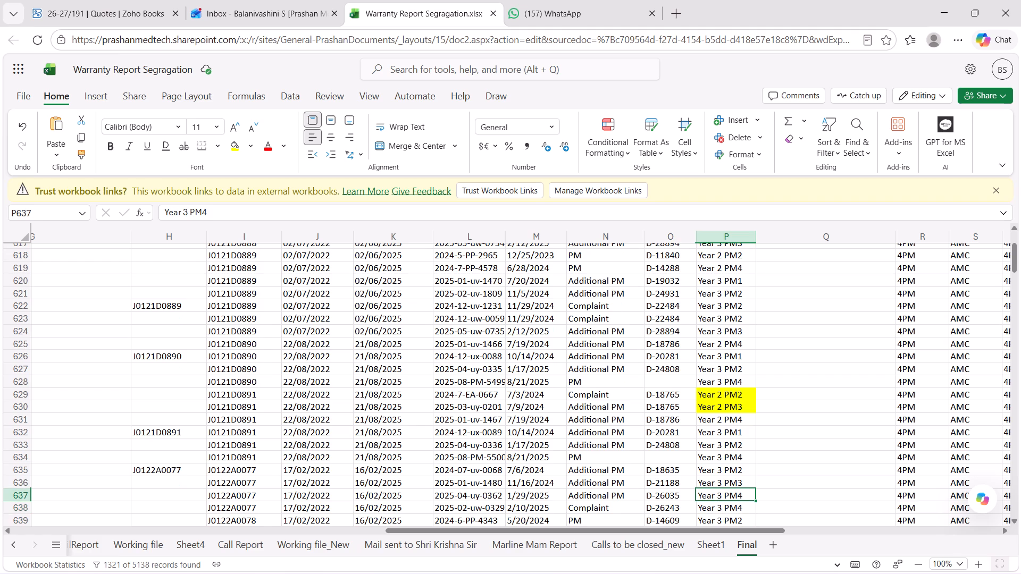
pyautogui.press('Down')
pyautogui.press('Down')
pyautogui.press('Up')
pyautogui.press('Up')
pyautogui.press('Down')
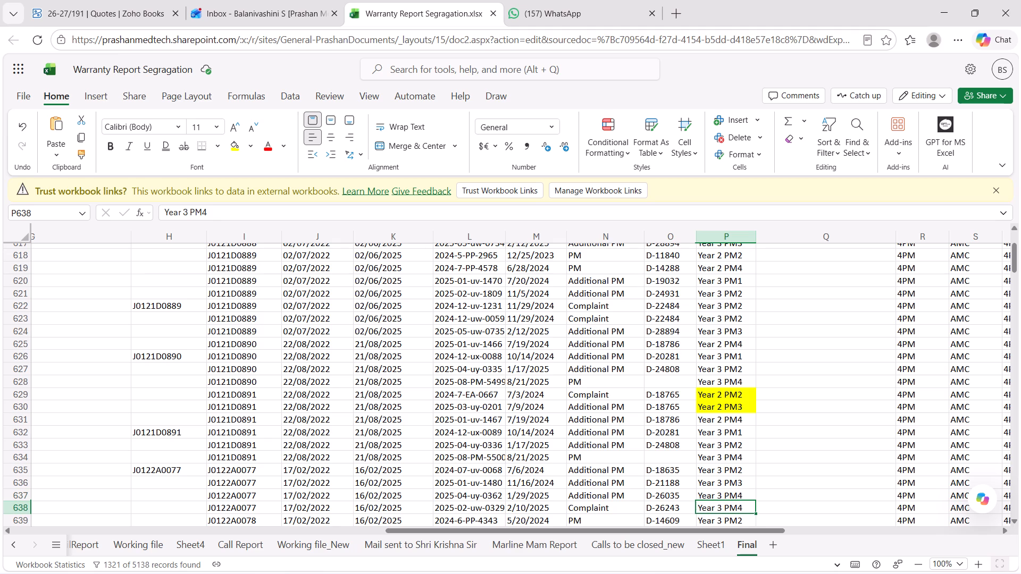
# Review the PM Interval entries of serial number J0122A0078 in rows 639 to 644 against their call dates.
pyautogui.press('Down')
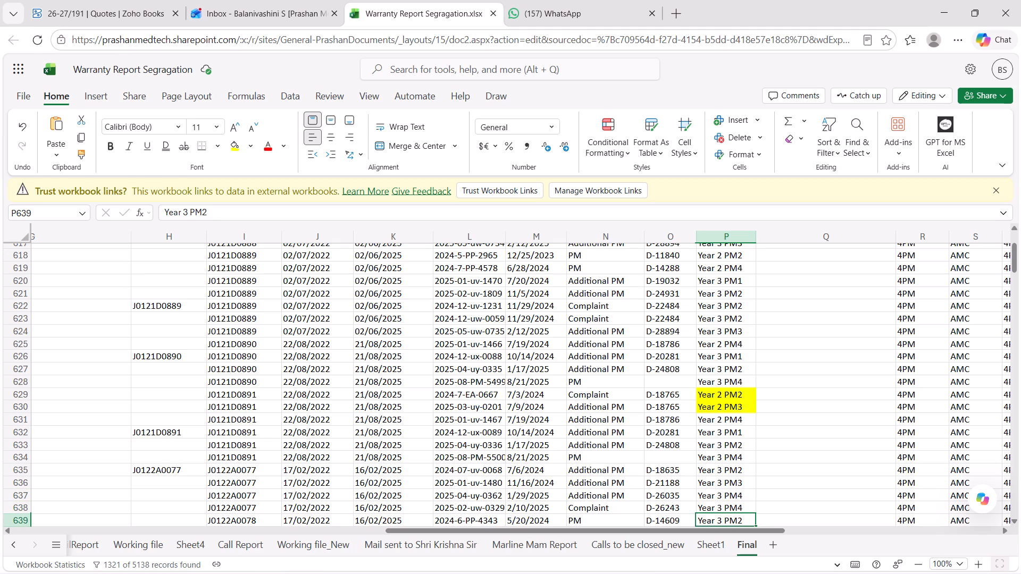
pyautogui.press('Down')
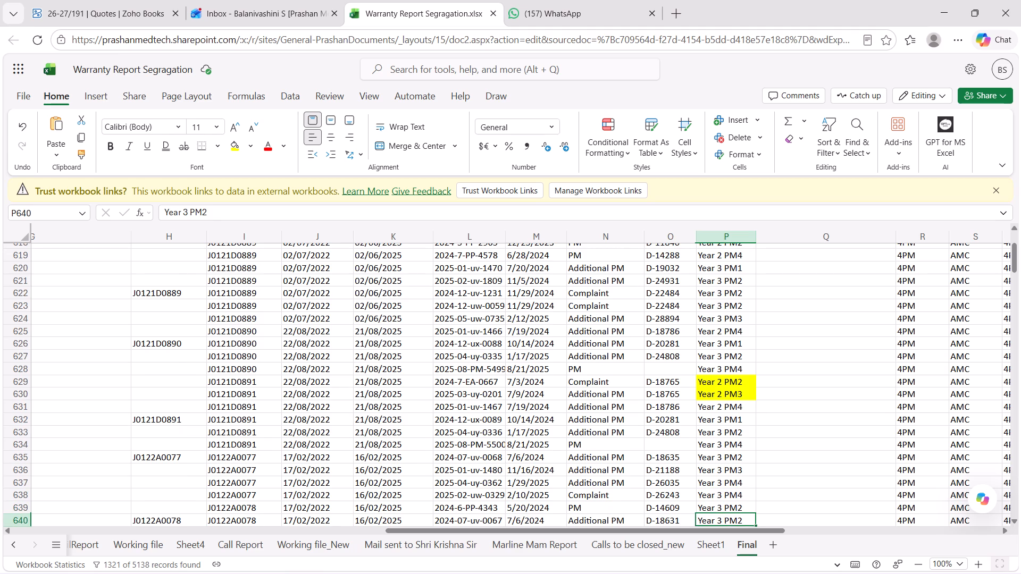
pyautogui.press('Down')
pyautogui.press('Up')
pyautogui.press('Up')
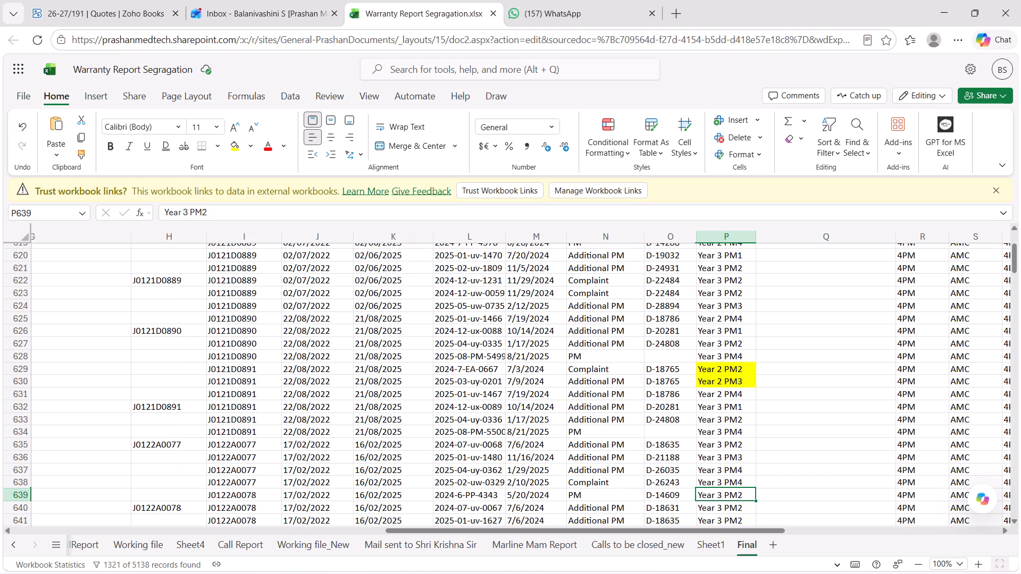
pyautogui.press('Down')
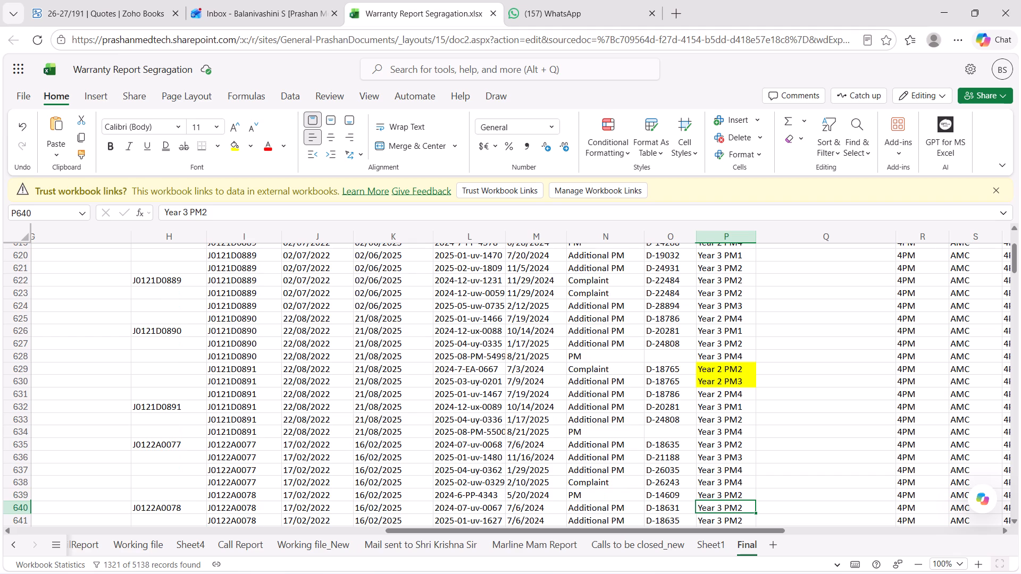
pyautogui.press('Down')
pyautogui.press('Down')
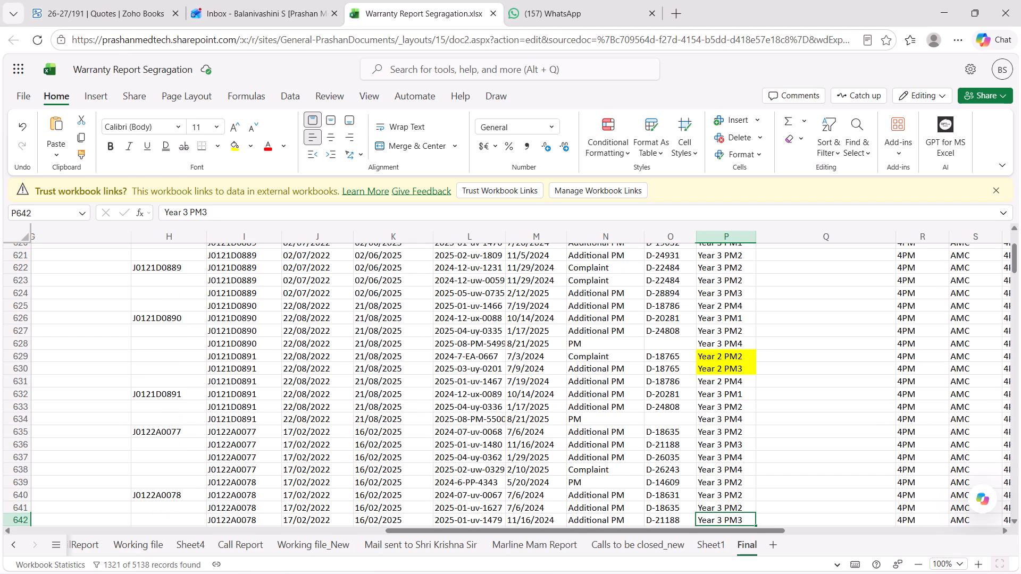
pyautogui.press('Down')
pyautogui.press('Down')
pyautogui.press('Down')
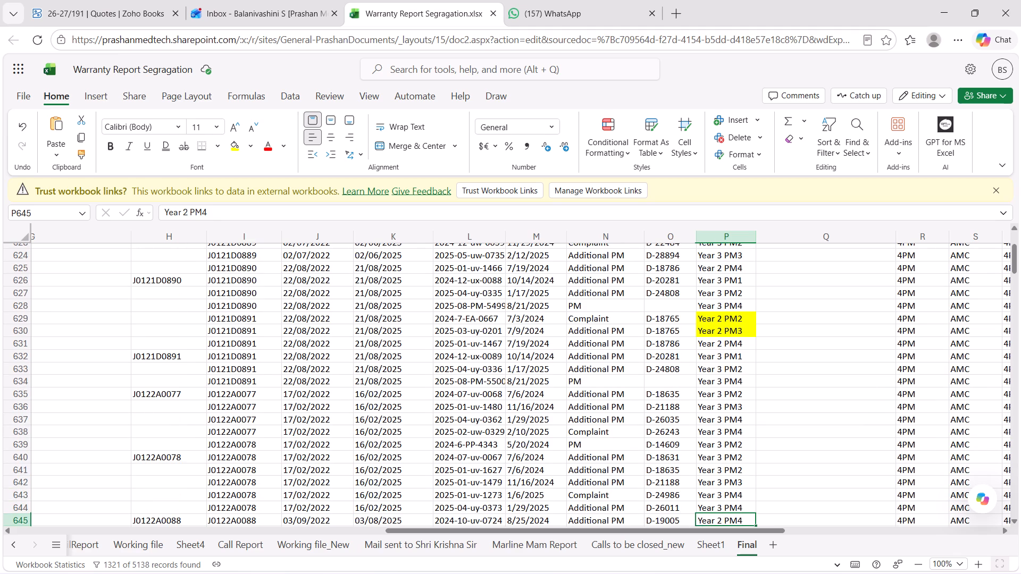
pyautogui.click(733, 456)
pyautogui.scroll(-5, 733, 456)
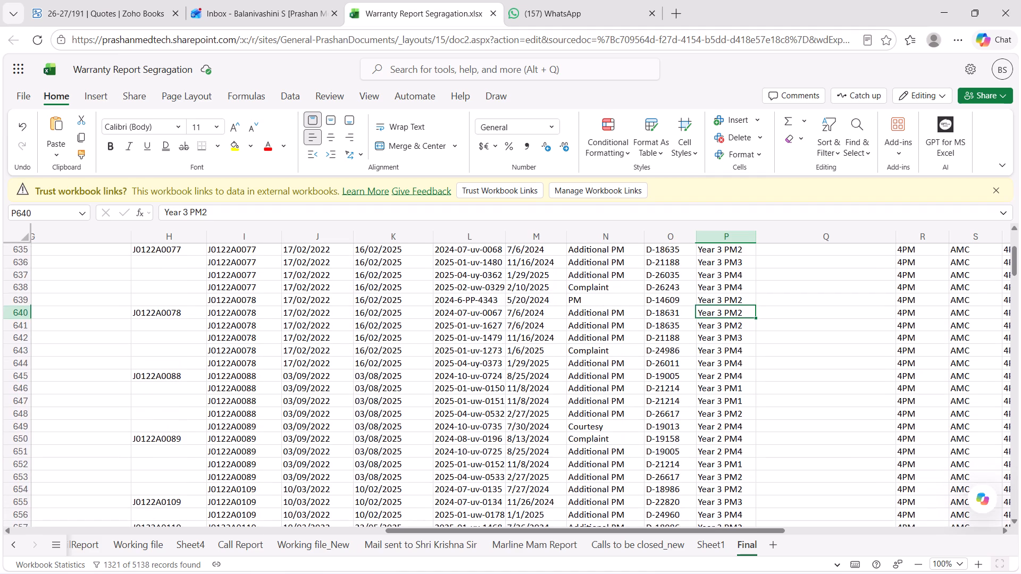
pyautogui.scroll(-1, 733, 456)
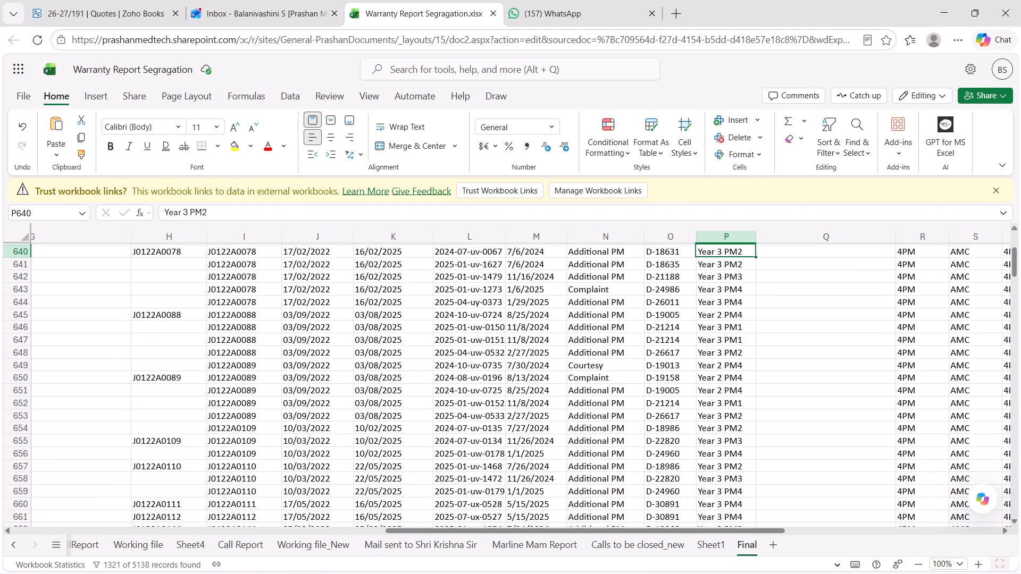
pyautogui.click(699, 299)
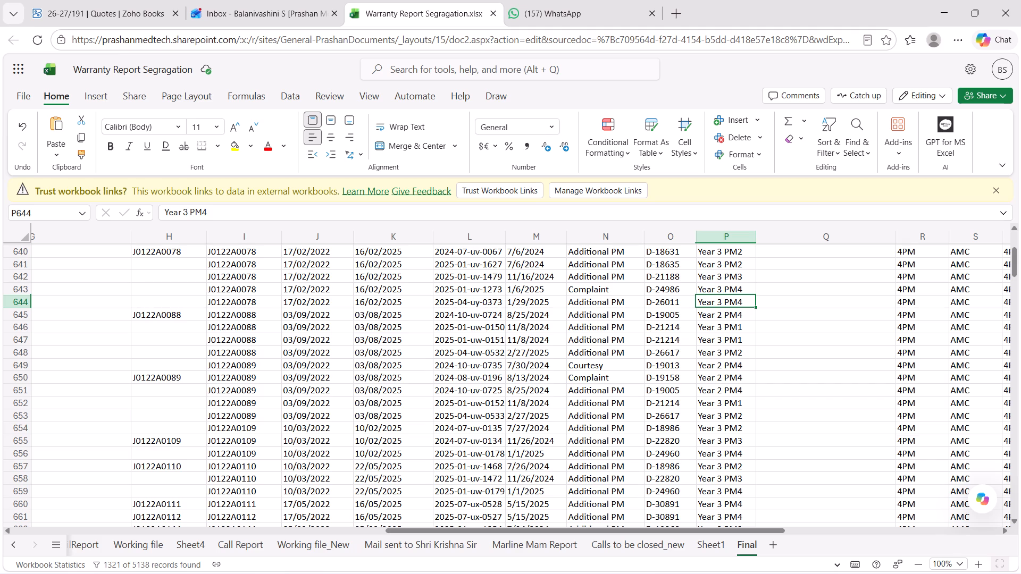
# Recheck the PM Interval entries of serial number J0122A0078 in rows 640 to 644 against their call dates.
pyautogui.press('Up')
pyautogui.press('Up')
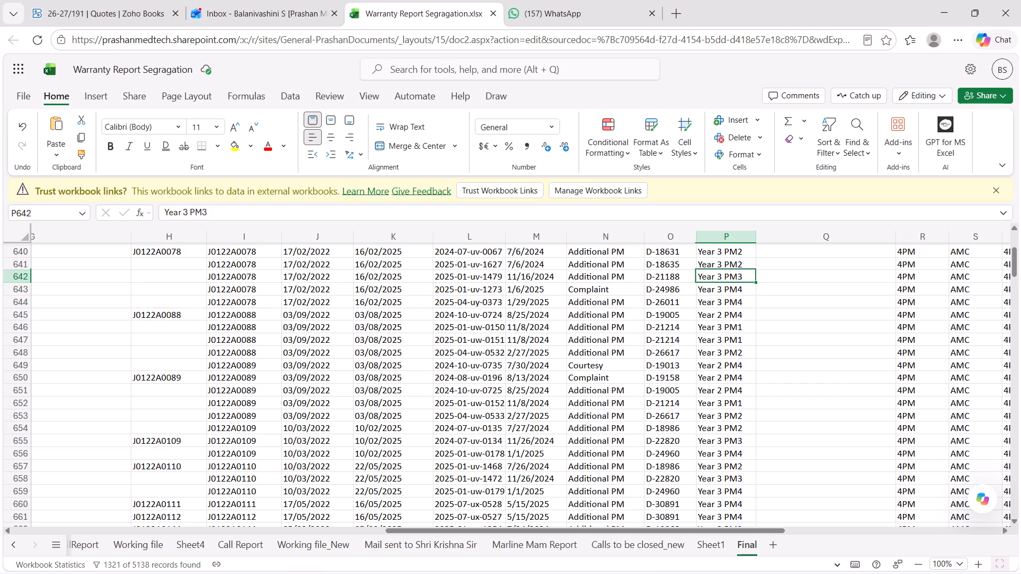
pyautogui.press('Up')
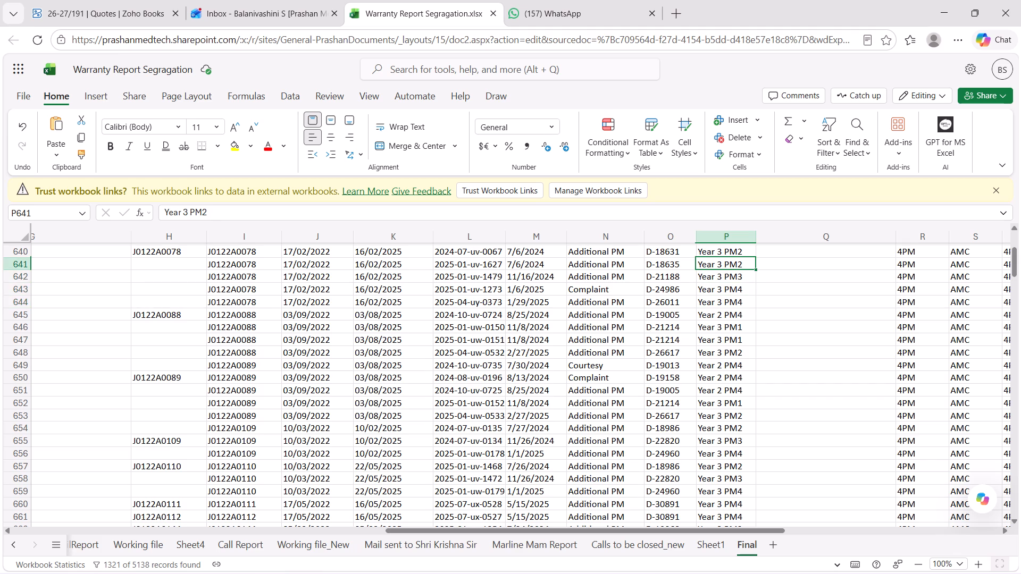
pyautogui.press('Down')
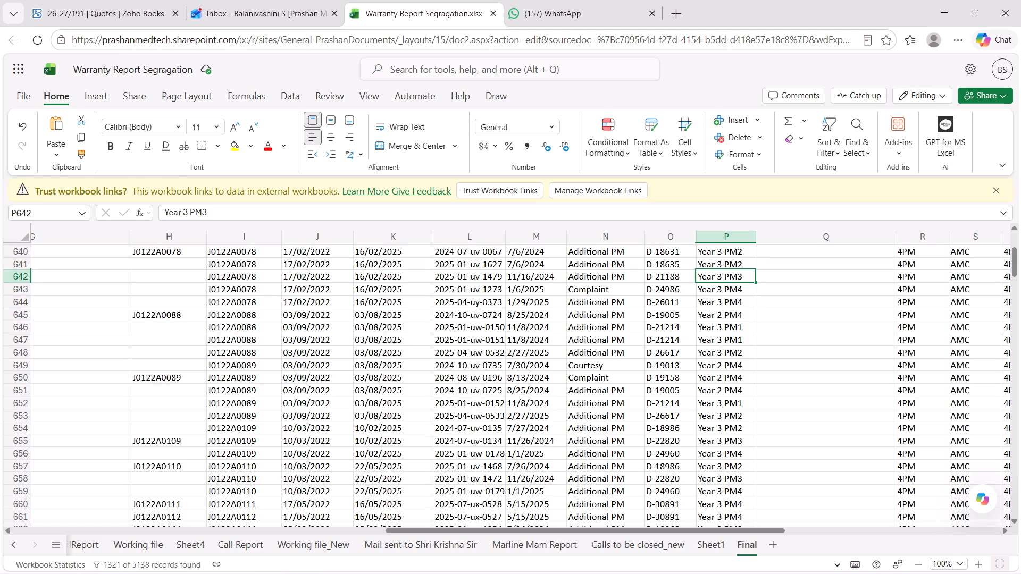
pyautogui.press('Down')
pyautogui.press('Down')
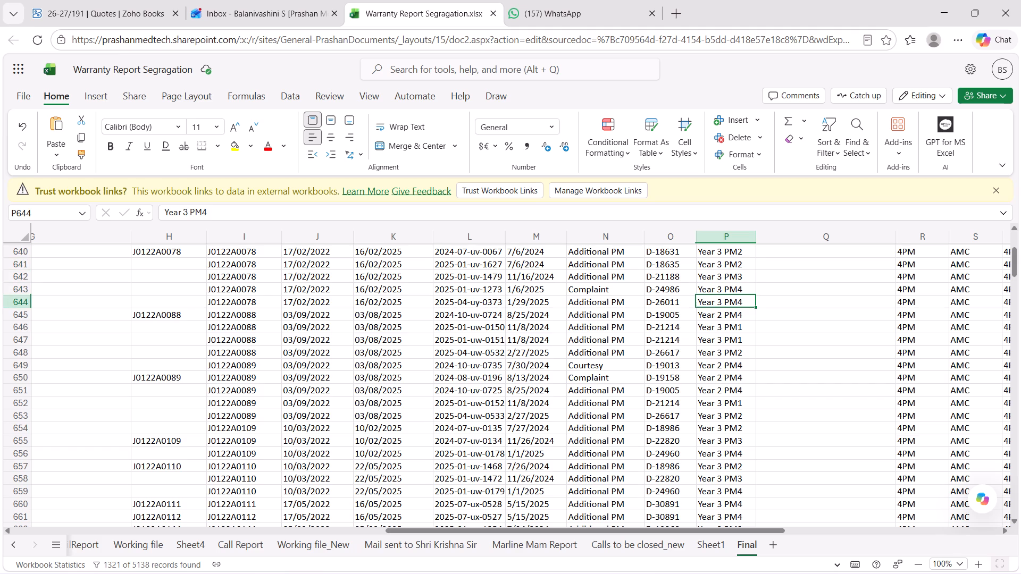
pyautogui.press('Up')
pyautogui.press('Up')
pyautogui.press('Up')
pyautogui.press('Up')
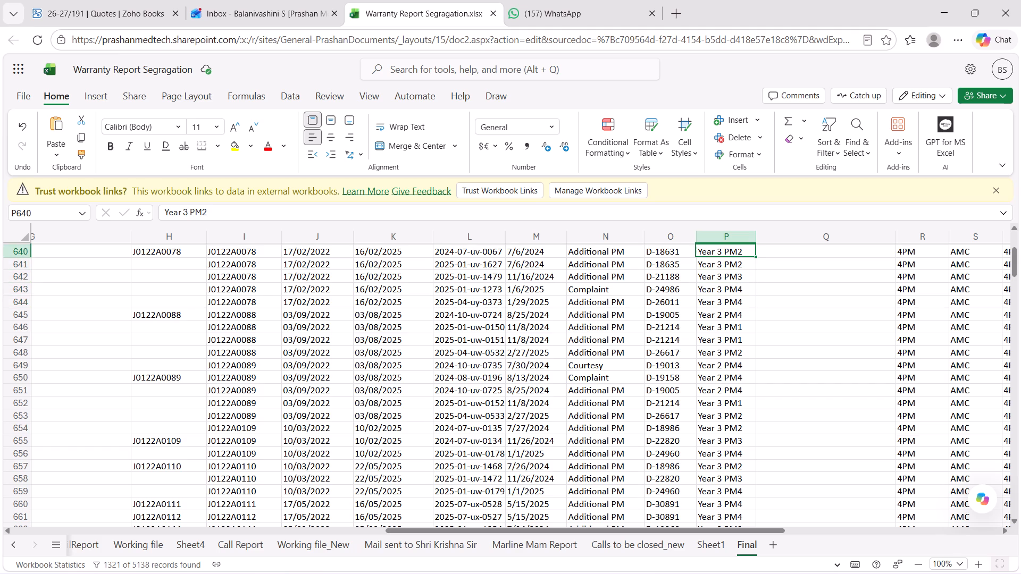
pyautogui.doubleClick(747, 251)
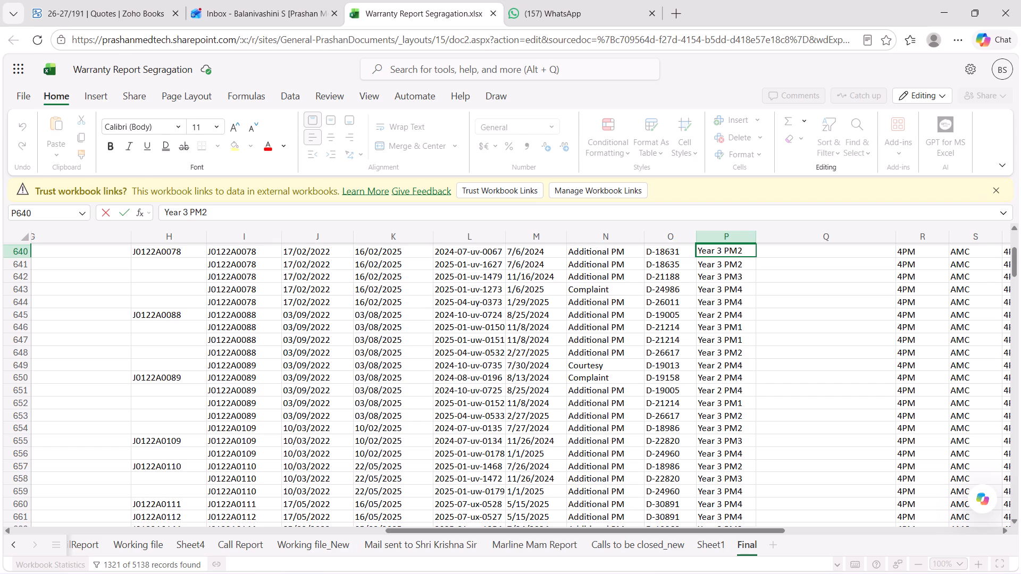
pyautogui.click(748, 286)
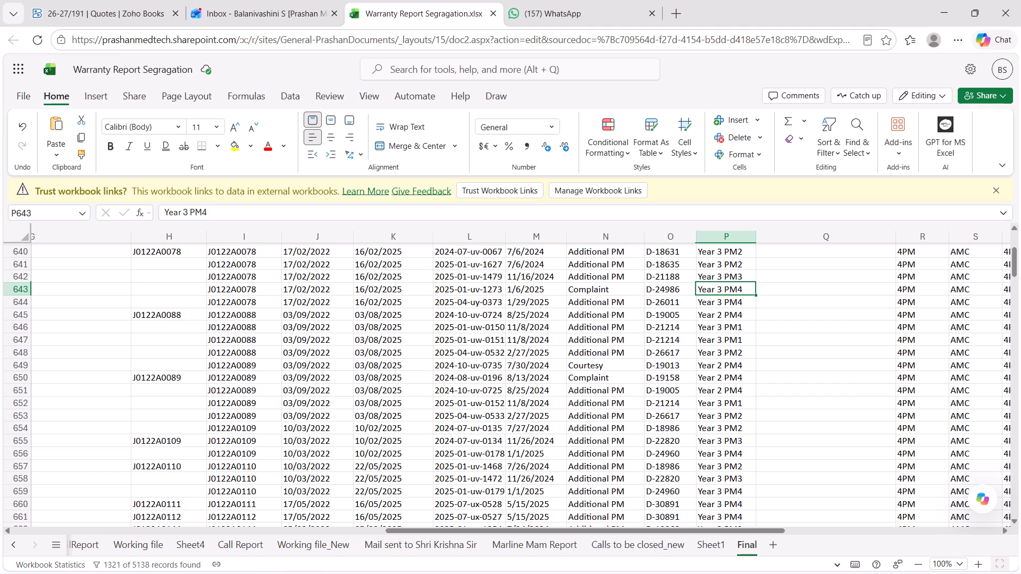
# Review the PM Interval entries of serial number J0122A0088 in rows 645 to 648 against their call dates.
pyautogui.press('Down')
pyautogui.press('Down')
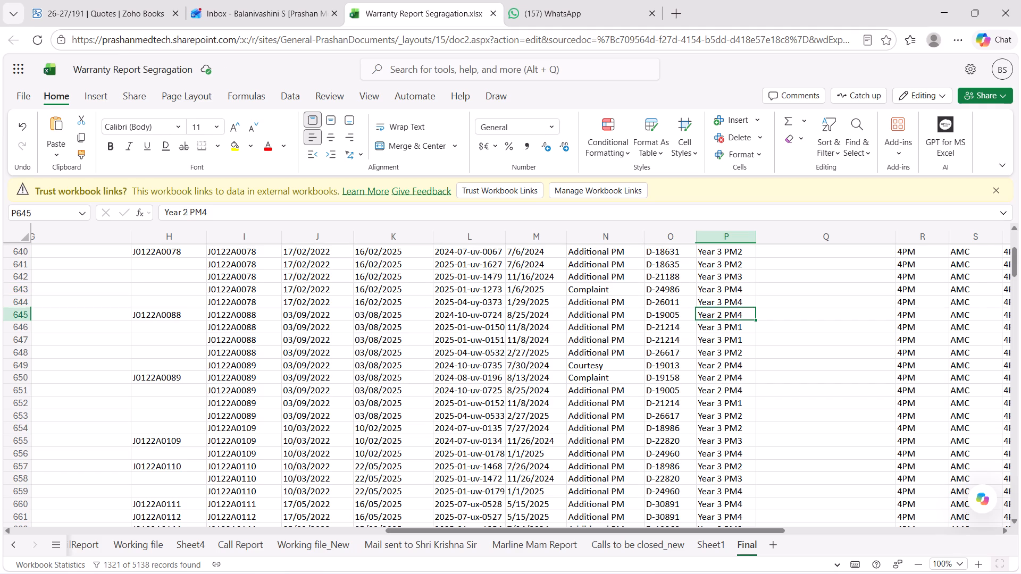
pyautogui.press('Up')
pyautogui.press('Down')
pyautogui.press('Up')
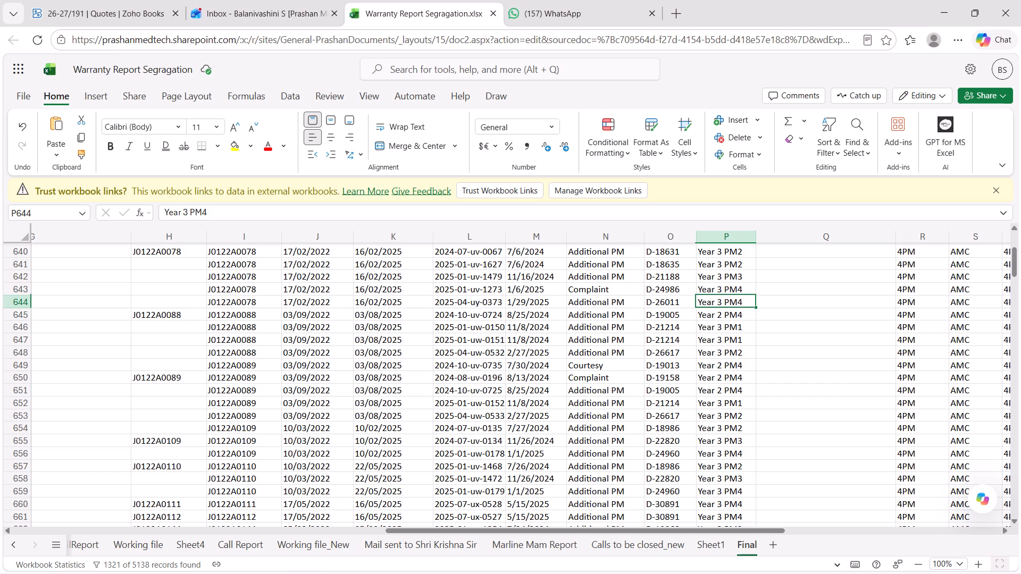
pyautogui.press('Down')
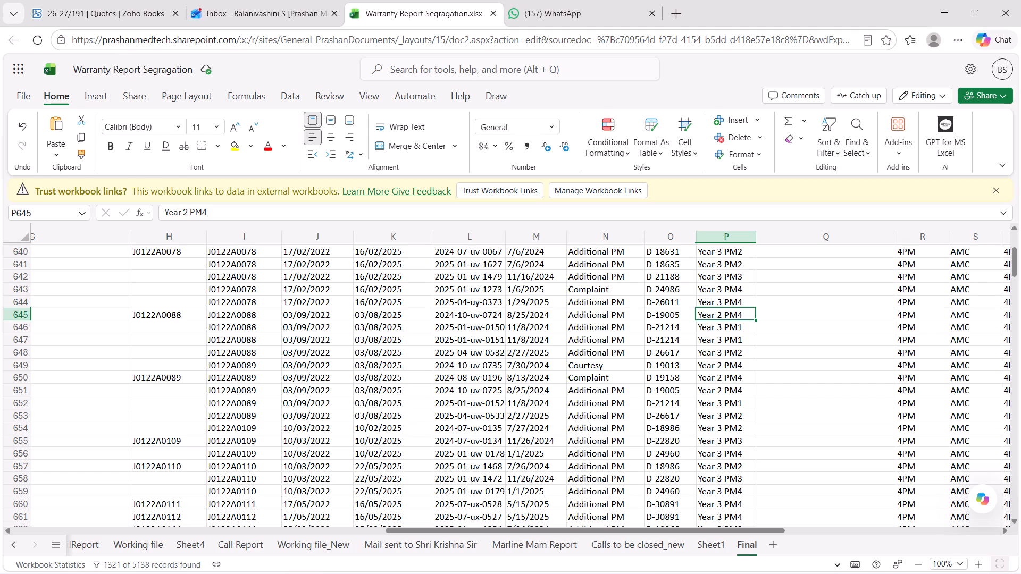
pyautogui.press('Down')
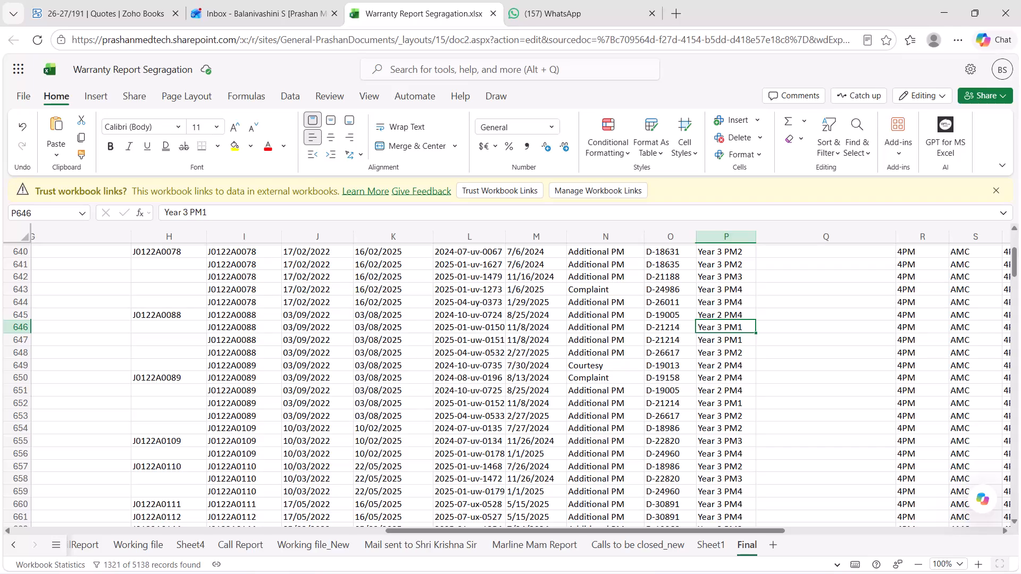
pyautogui.press('Down')
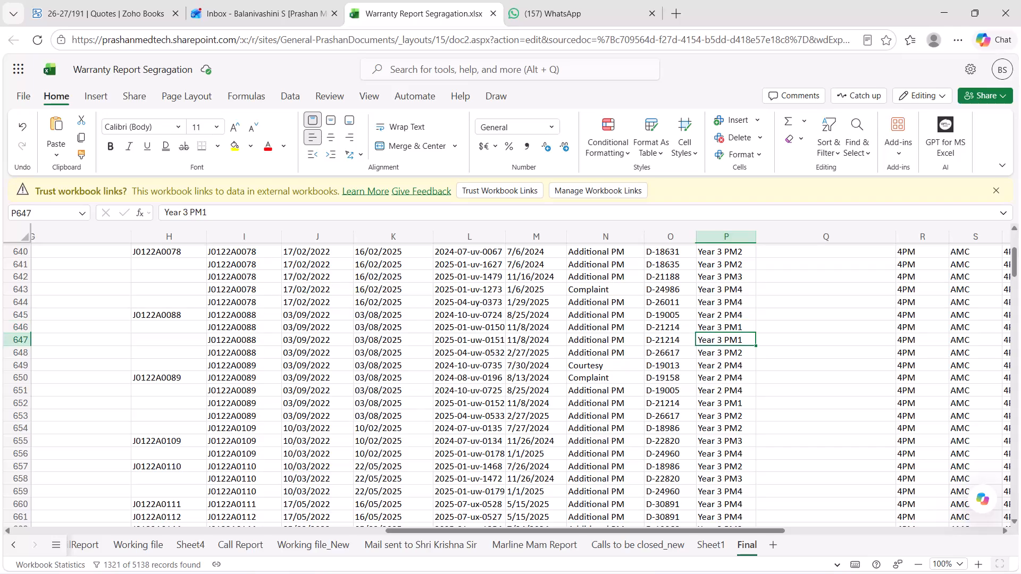
pyautogui.press('Down')
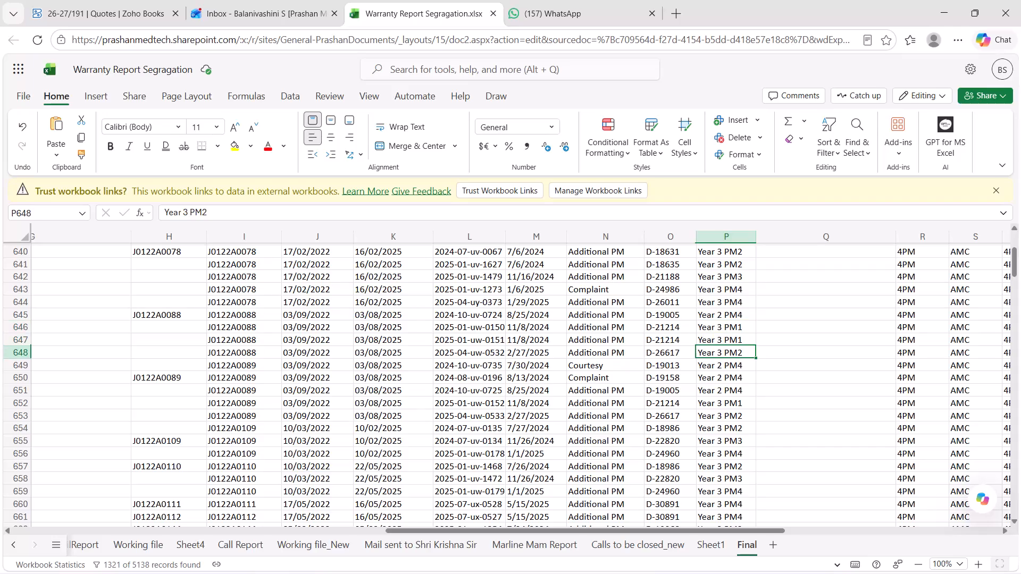
pyautogui.press('Up')
pyautogui.press('Up')
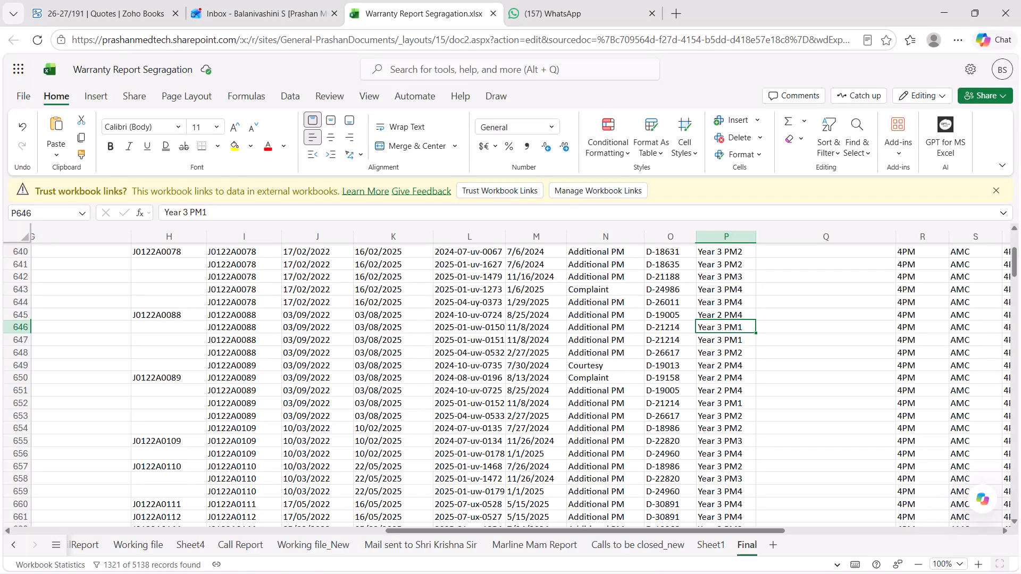
pyautogui.press('Down')
pyautogui.press('Down')
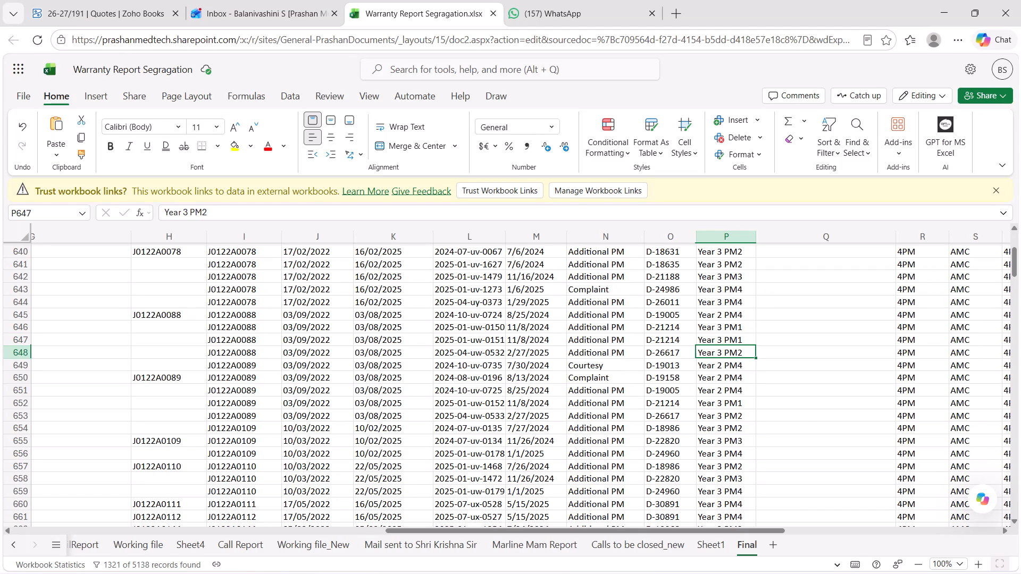
# Correct the PM Interval of serial number J0122A0089's 7/30/2024 courtesy call, in row 649, to Year 2 PM3 and highlight it yellow.
pyautogui.press('Down')
pyautogui.press('Down')
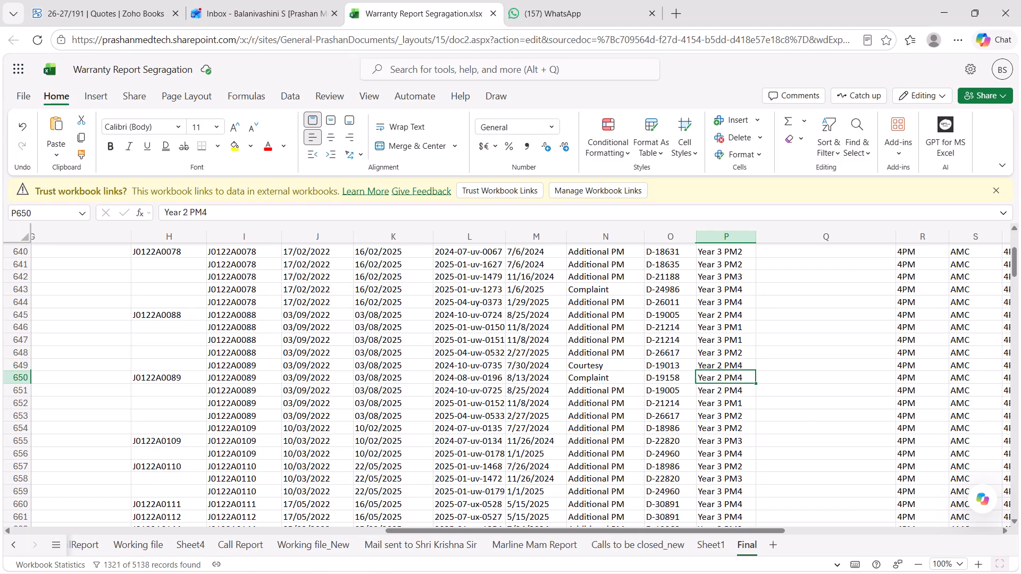
pyautogui.press('Up')
pyautogui.press('Down')
pyautogui.press('Up')
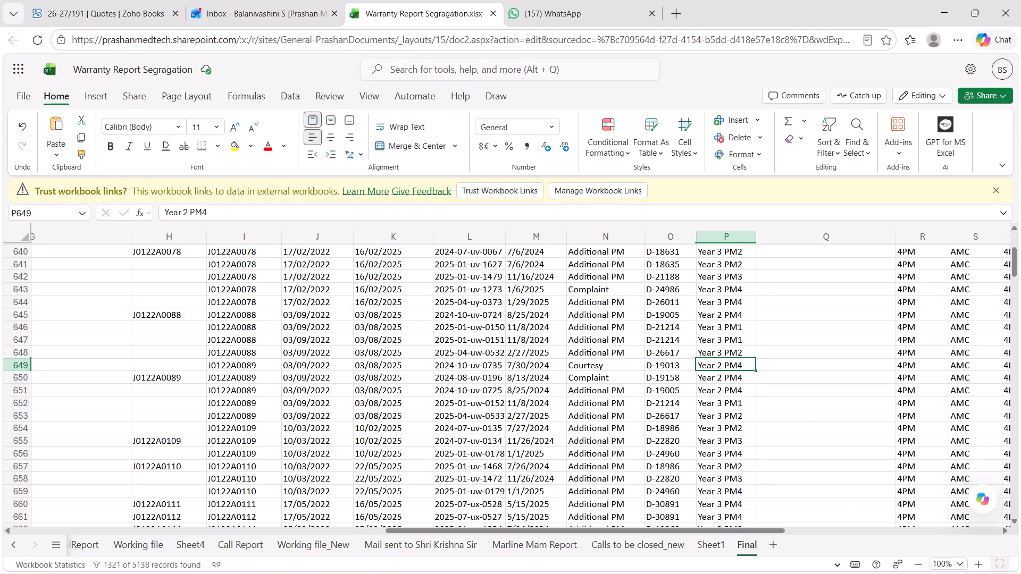
pyautogui.press('Down')
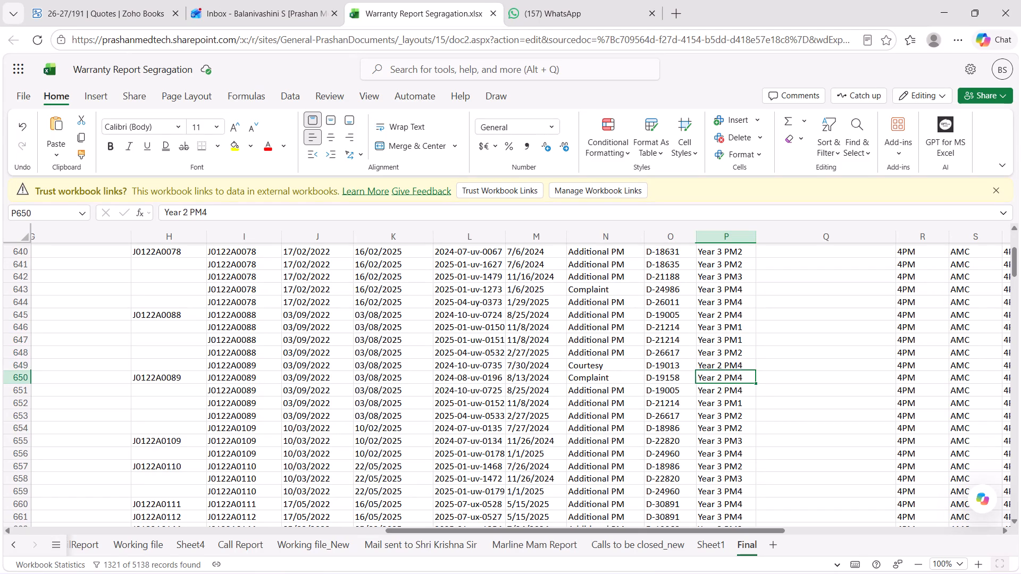
pyautogui.press('Down')
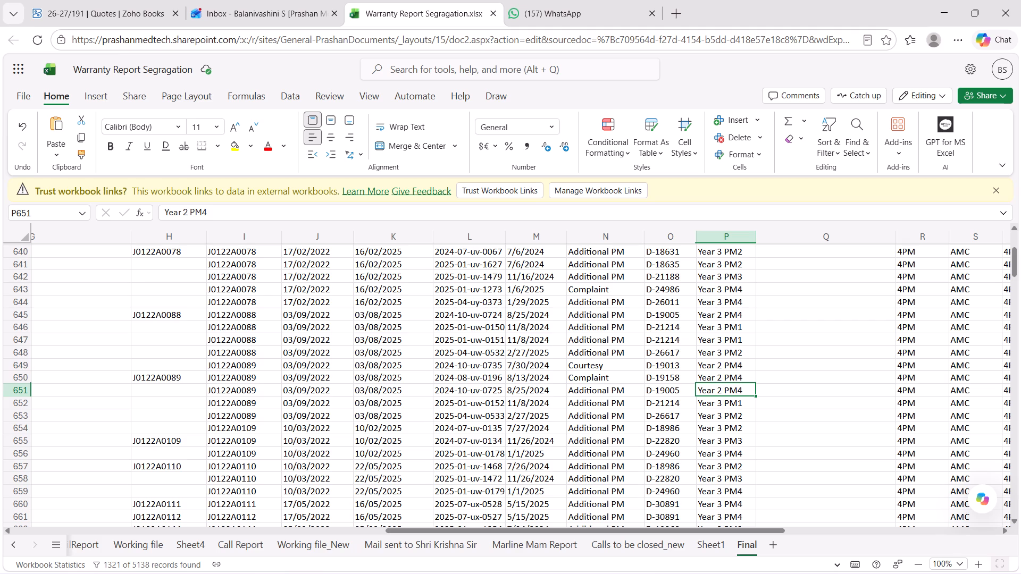
pyautogui.press('Up')
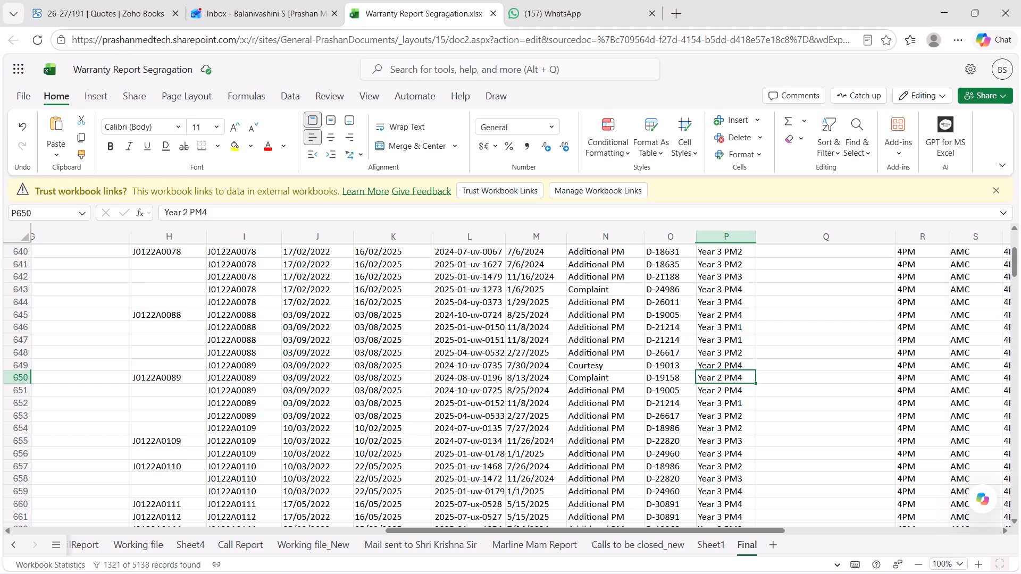
pyautogui.doubleClick(742, 377)
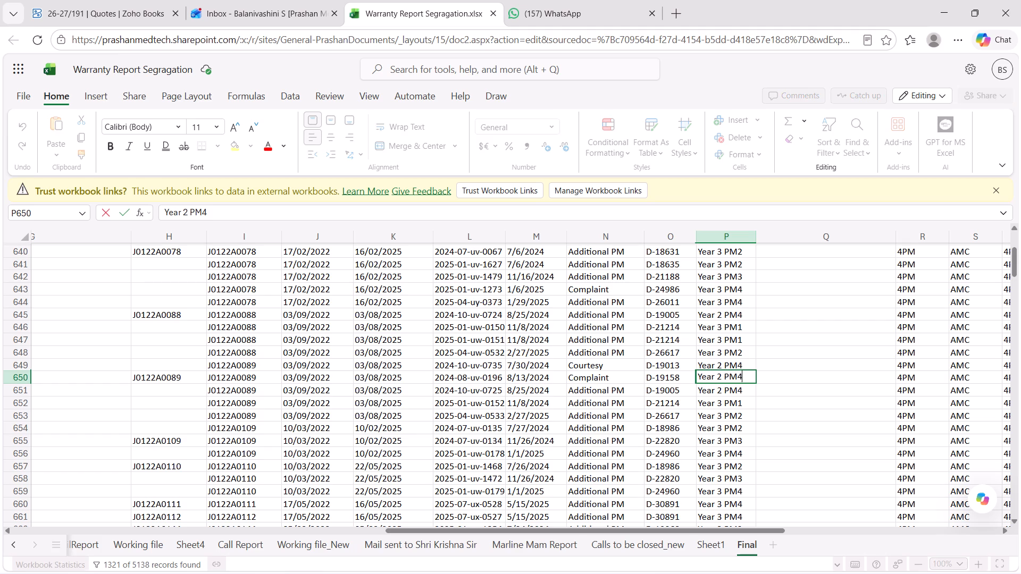
pyautogui.doubleClick(748, 362)
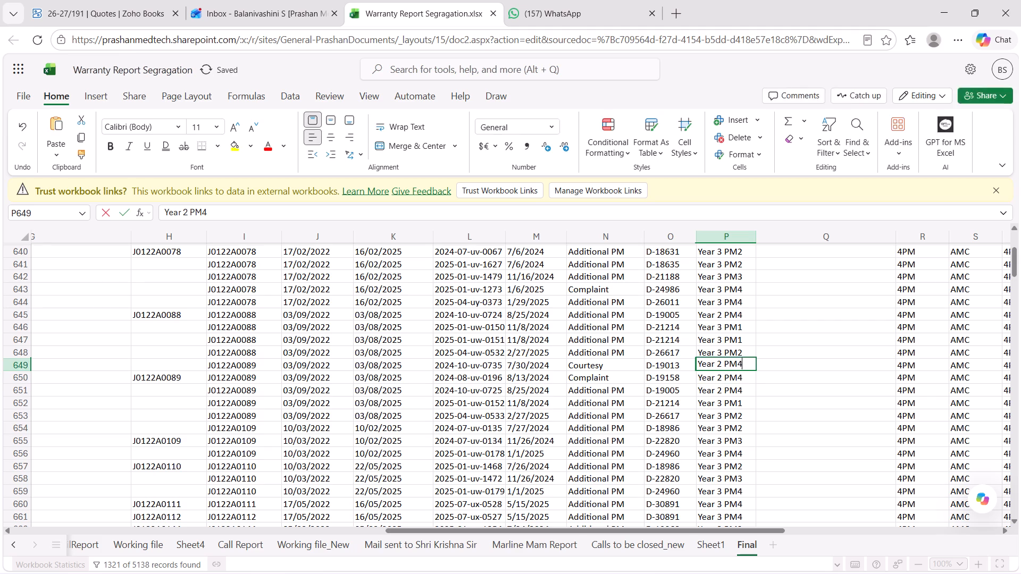
pyautogui.press('BackSpace')
pyautogui.press('3')
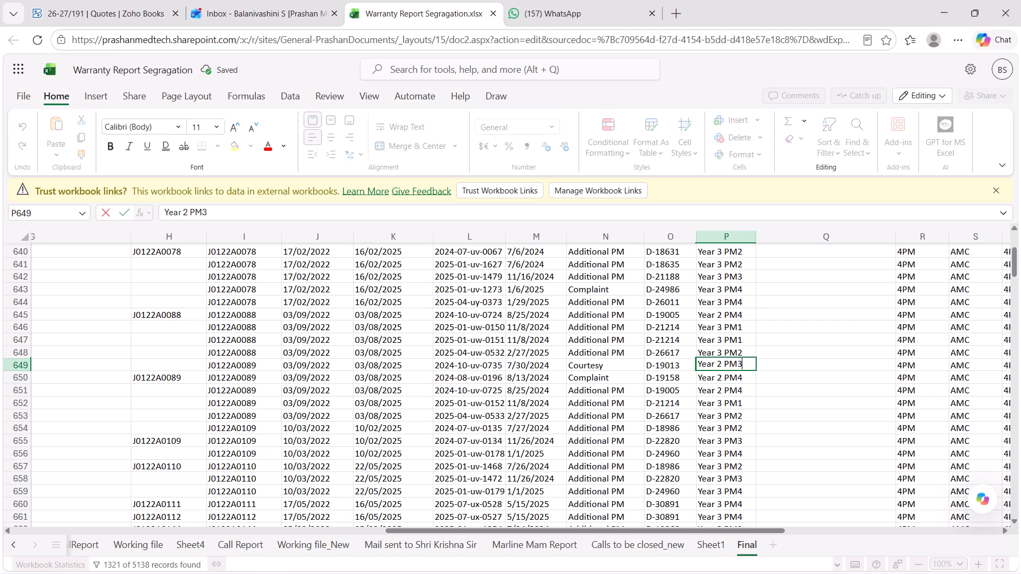
pyautogui.click(775, 362)
pyautogui.click(734, 362)
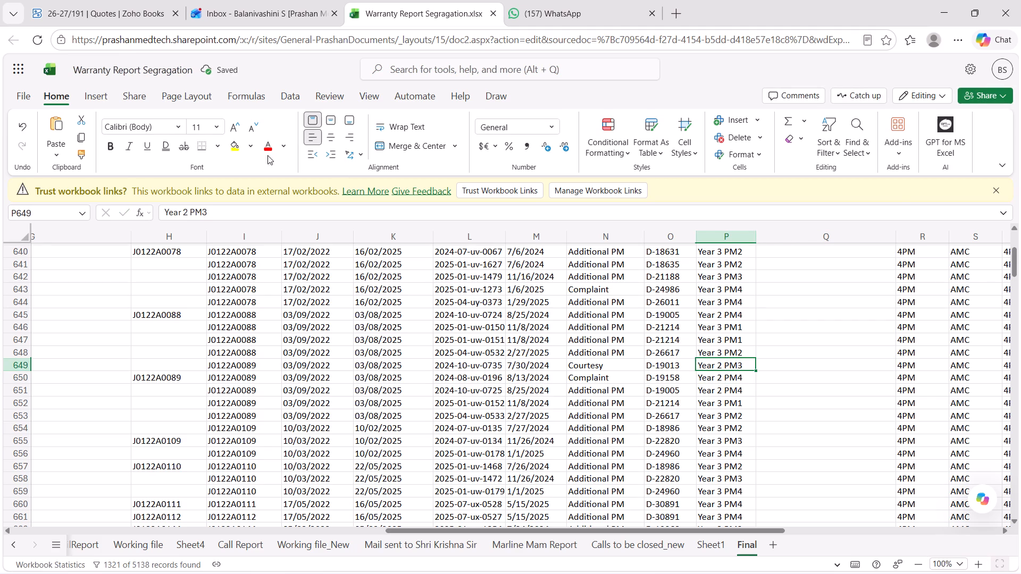
pyautogui.click(233, 146)
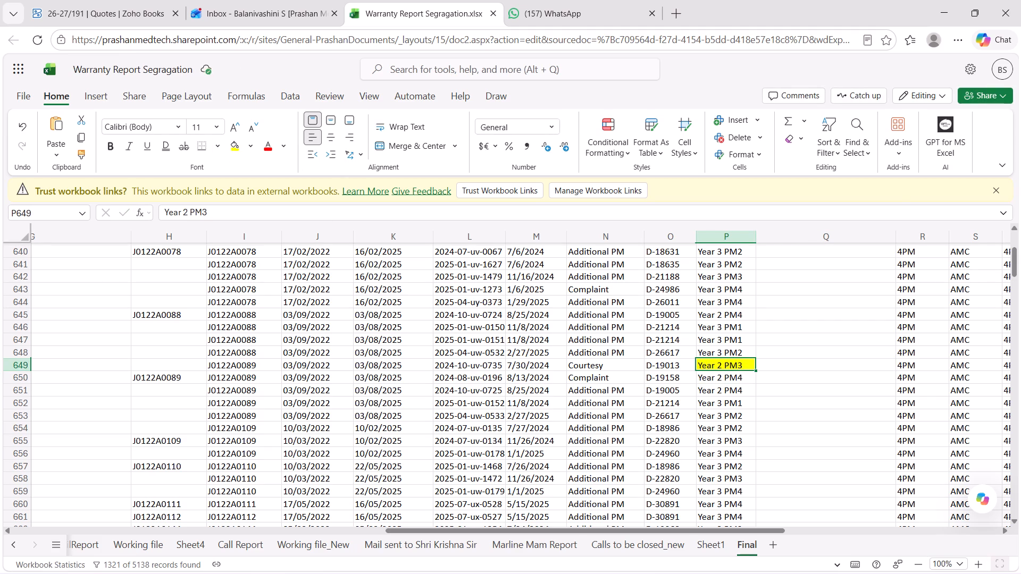
# Review the PM Interval entries of serial numbers J0122A0089, J0122A0109 and J0122A0110 in rows 650 to 659 against their call dates.
pyautogui.click(729, 378)
pyautogui.press('Down')
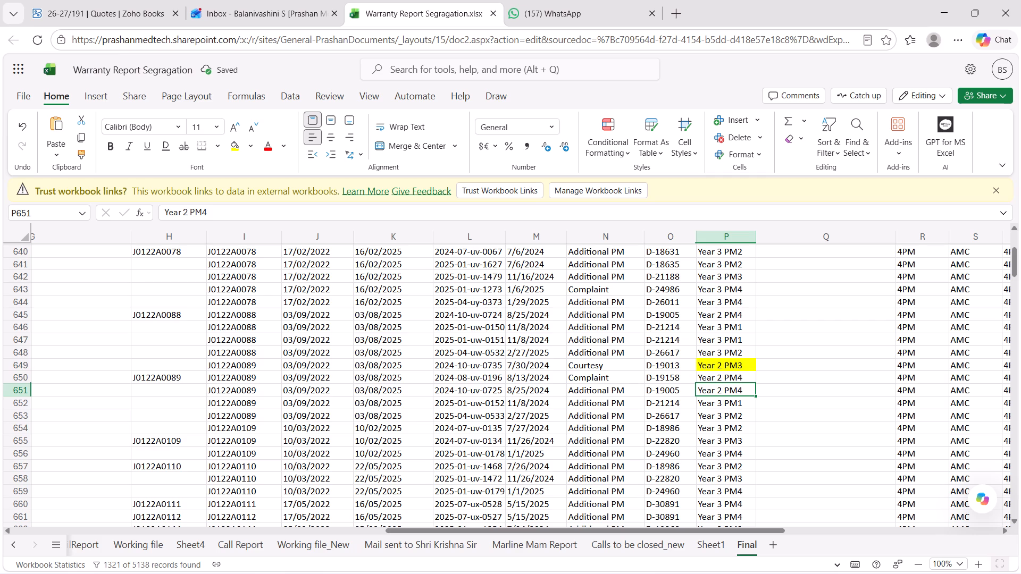
pyautogui.press('Down')
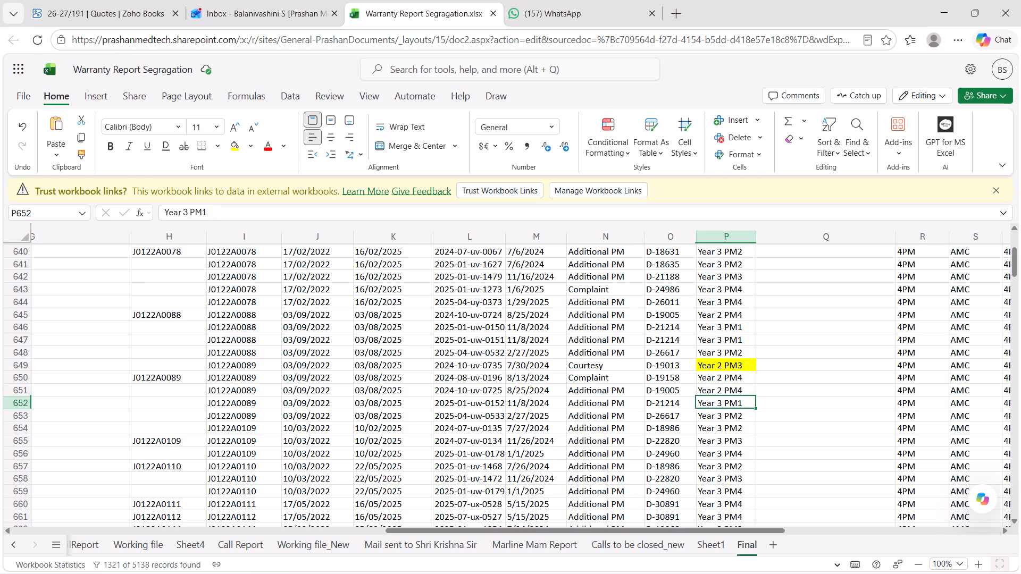
pyautogui.press('Down')
pyautogui.press('Down')
pyautogui.press('Down')
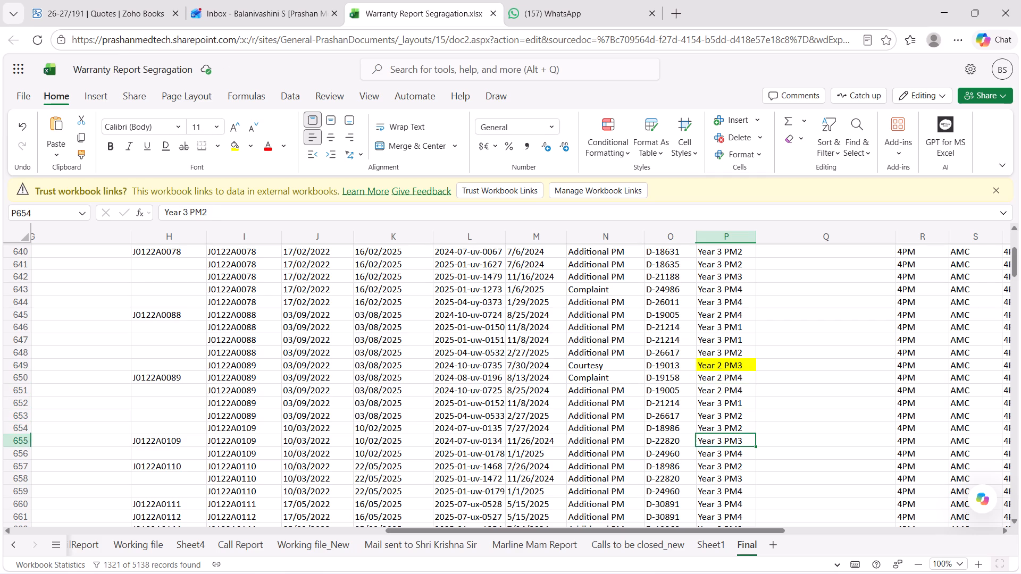
pyautogui.press('Down')
pyautogui.press('Down')
pyautogui.press('Down')
pyautogui.press('Down')
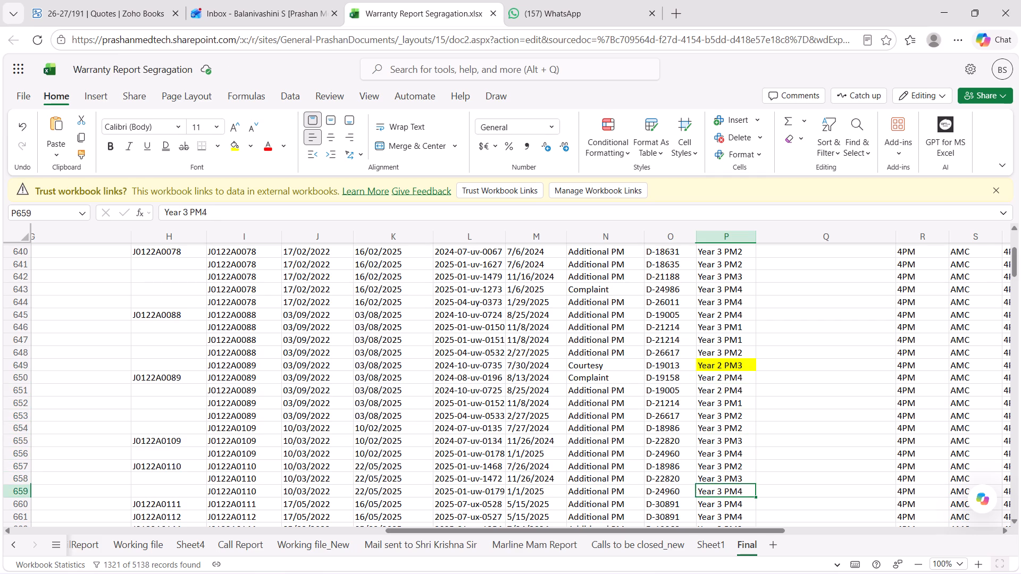
# Compare the PM Interval entries of serial numbers J0122A0110 to J0122A0144, in rows 657 to 663, with their call dates.
pyautogui.press('Up')
pyautogui.press('Up')
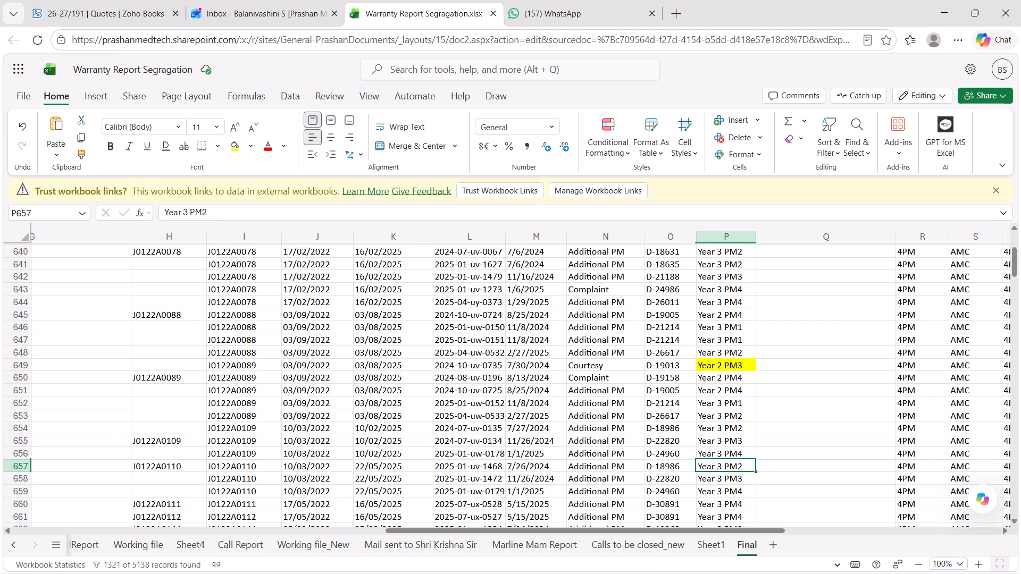
pyautogui.press('Down')
pyautogui.press('Down')
pyautogui.press('Down')
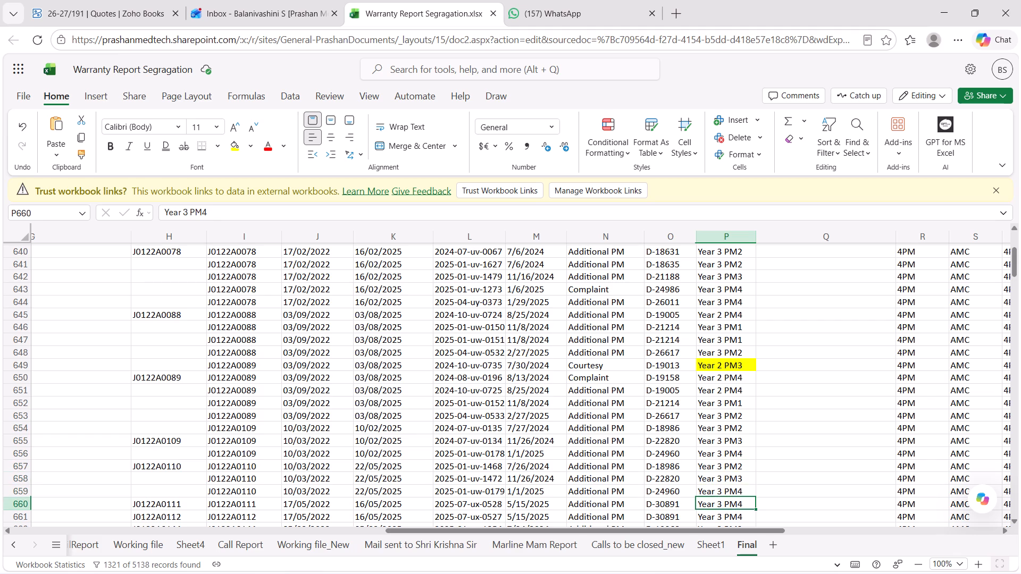
pyautogui.press('Up')
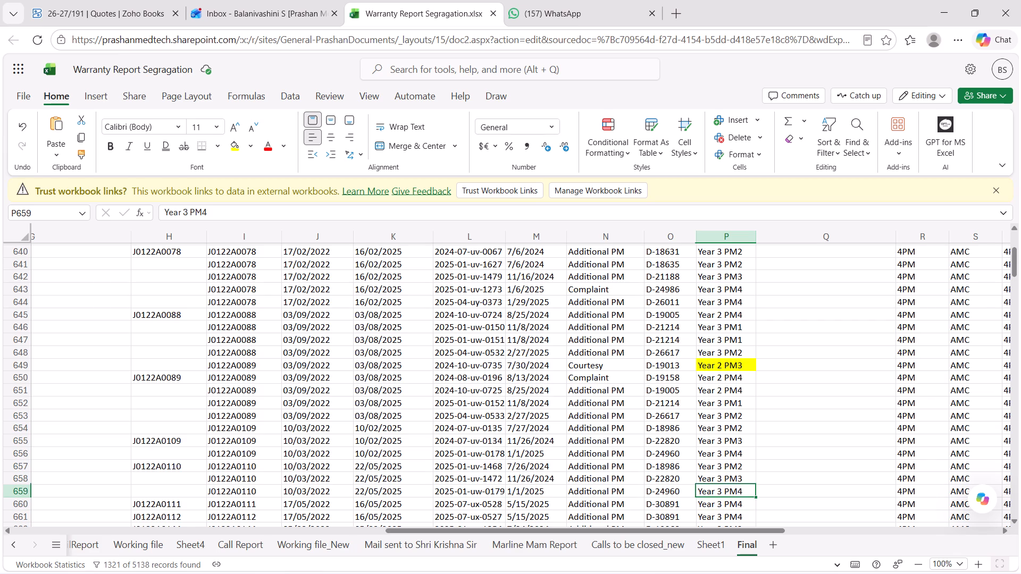
pyautogui.press('Down')
pyautogui.press('Down')
pyautogui.press('Down')
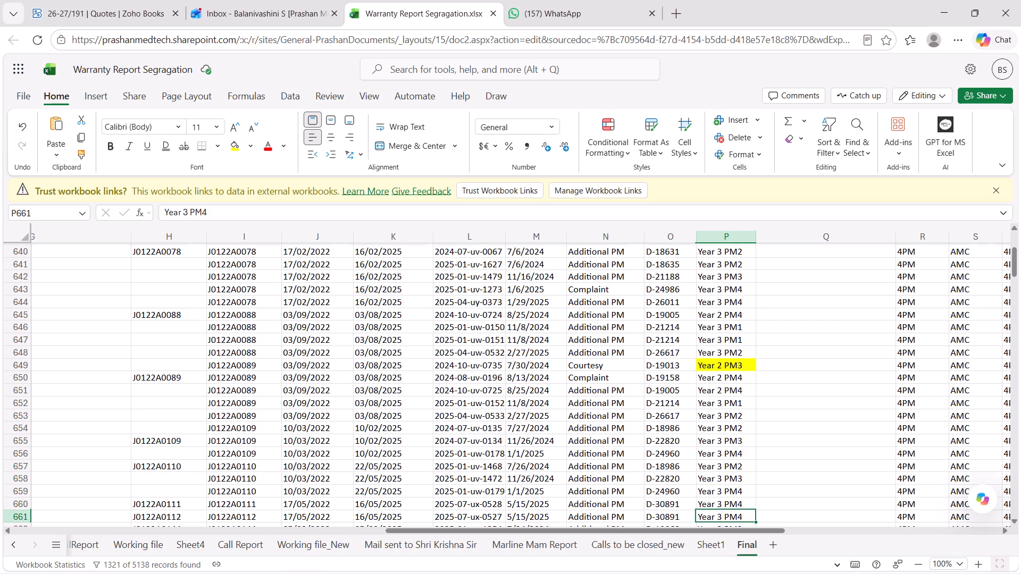
pyautogui.press('Down')
pyautogui.press('Up')
pyautogui.press('Up')
pyautogui.press('Up')
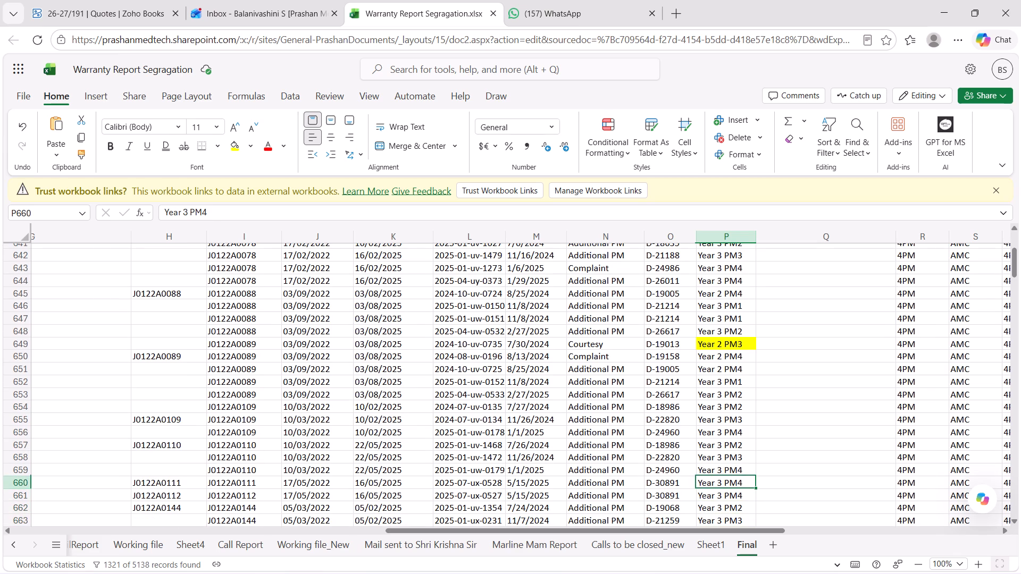
# Review the PM Interval entries of serial numbers J0122A0110 to J0122A0145, in rows 659 to 666, against their call dates.
pyautogui.press('Up')
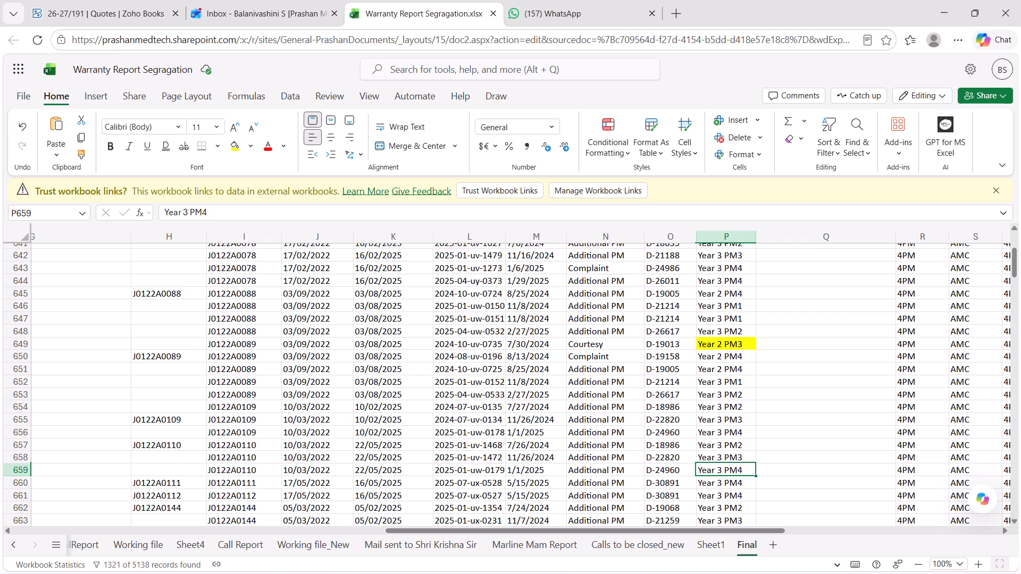
pyautogui.press('Down')
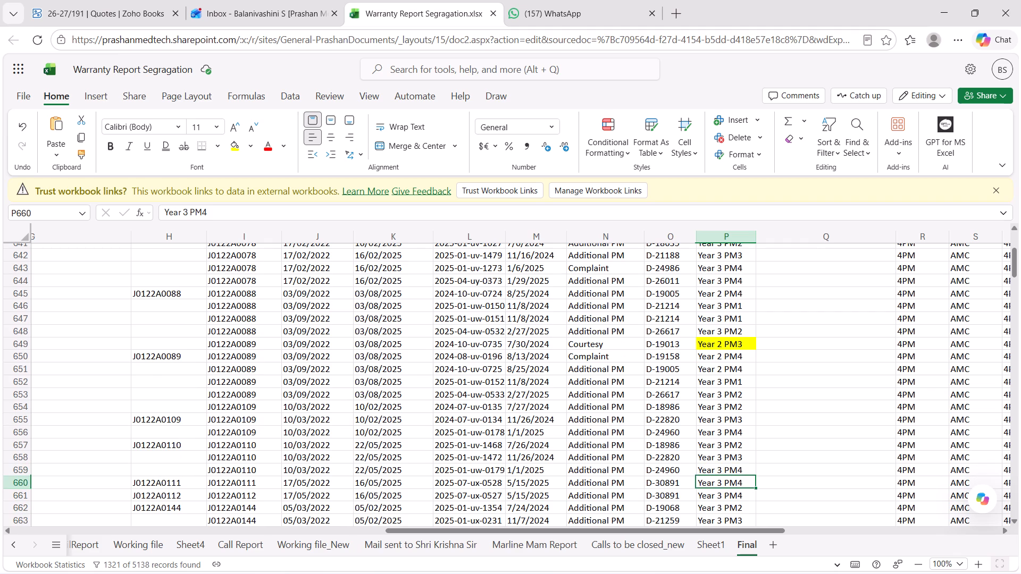
pyautogui.press('Down')
pyautogui.press('Down')
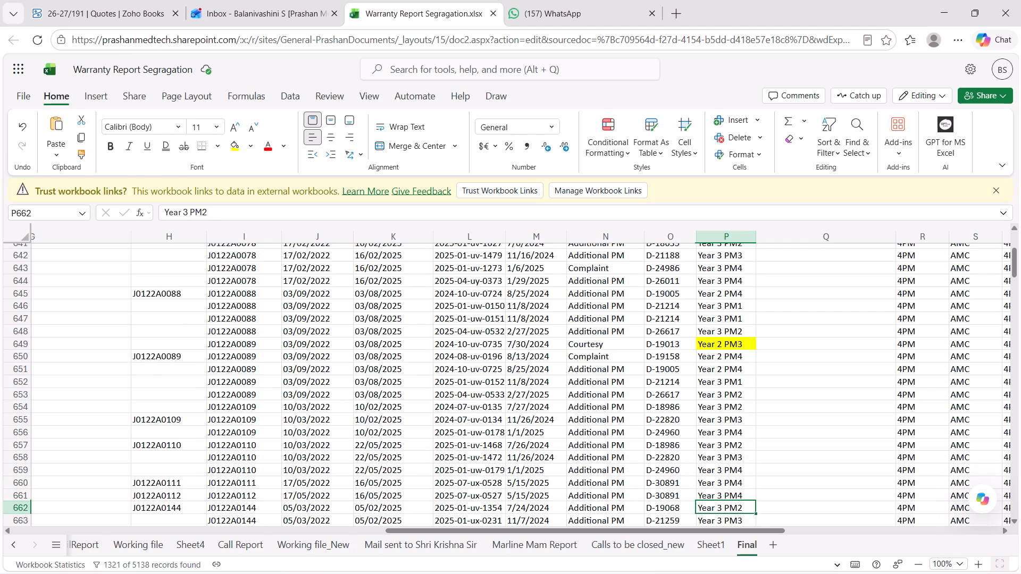
pyautogui.press('Down')
pyautogui.press('Down')
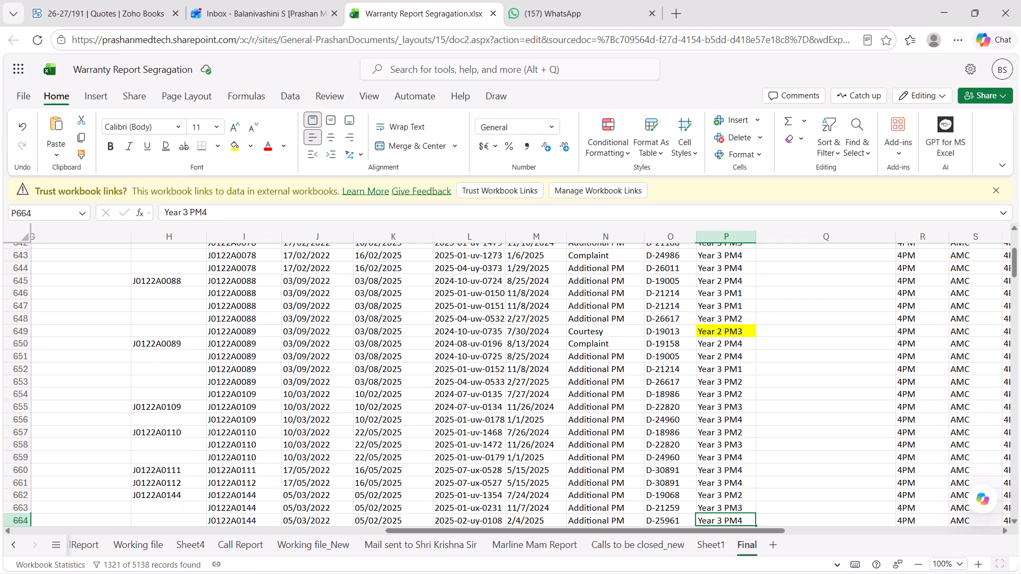
pyautogui.press('Down')
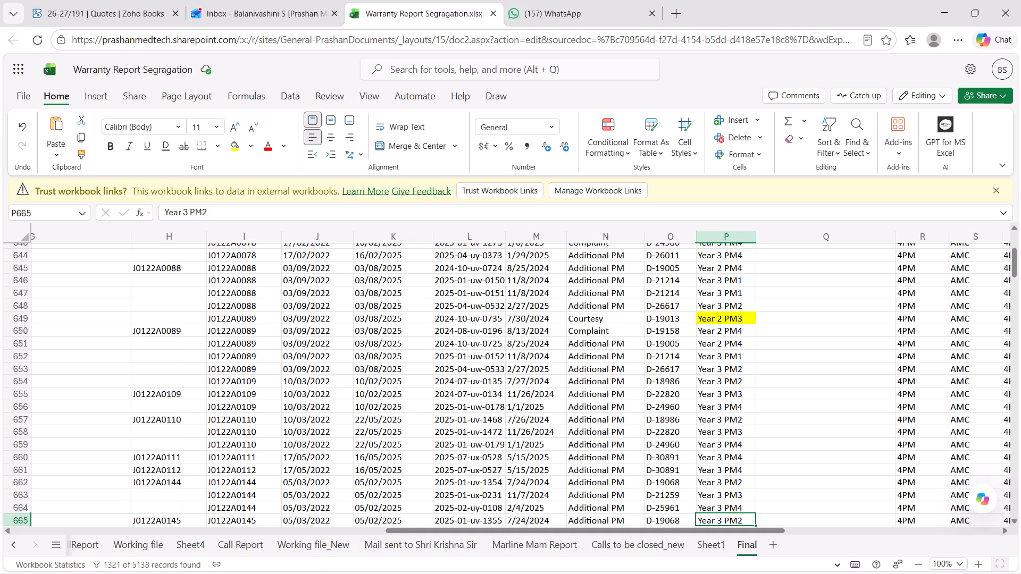
pyautogui.press('Down')
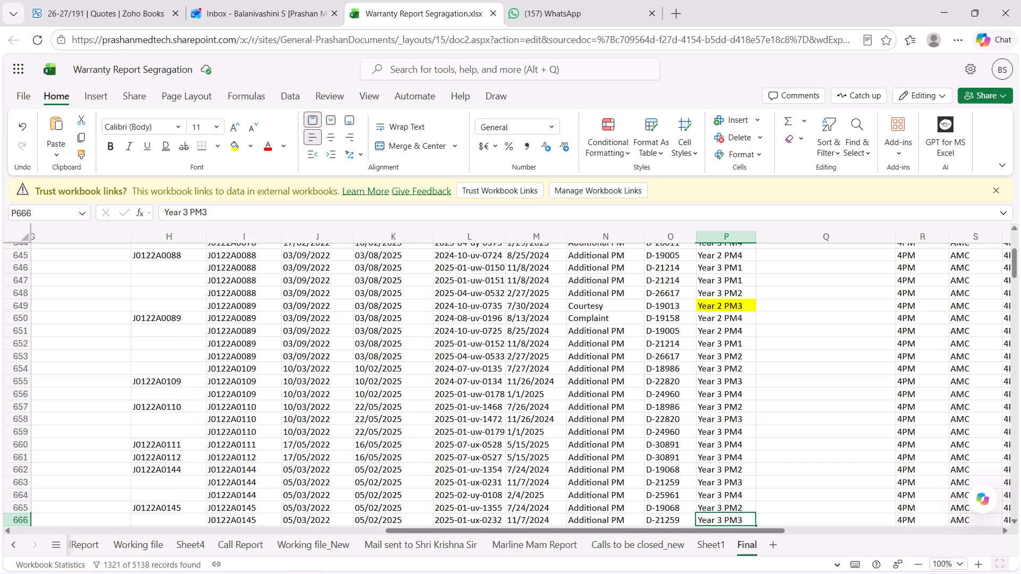
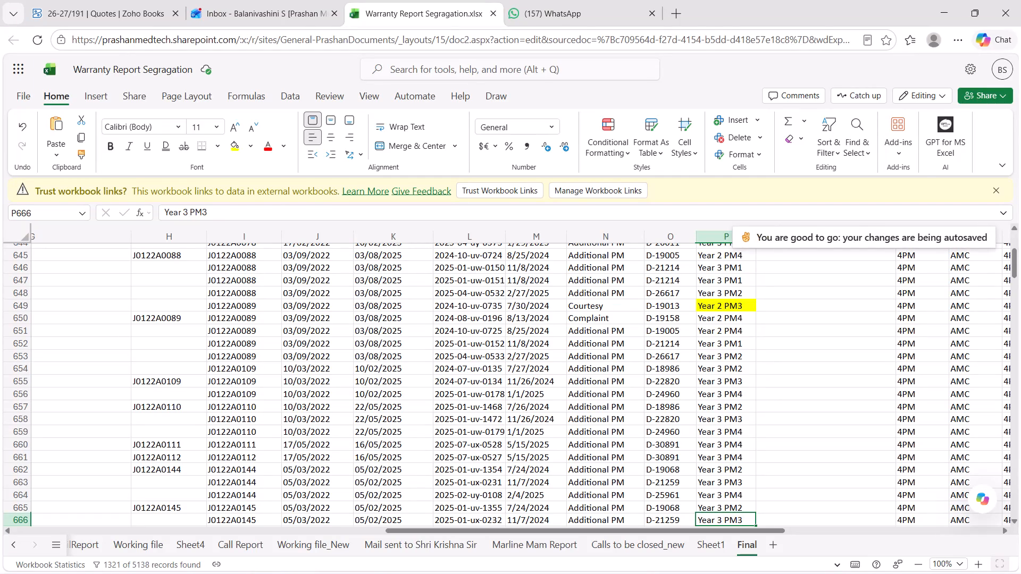
# Correct the PM Interval of serial number J0122A0146's 1/6/2025 complaint call, in row 669, to Year 3 PM1 and highlight it yellow.
pyautogui.press('Down')
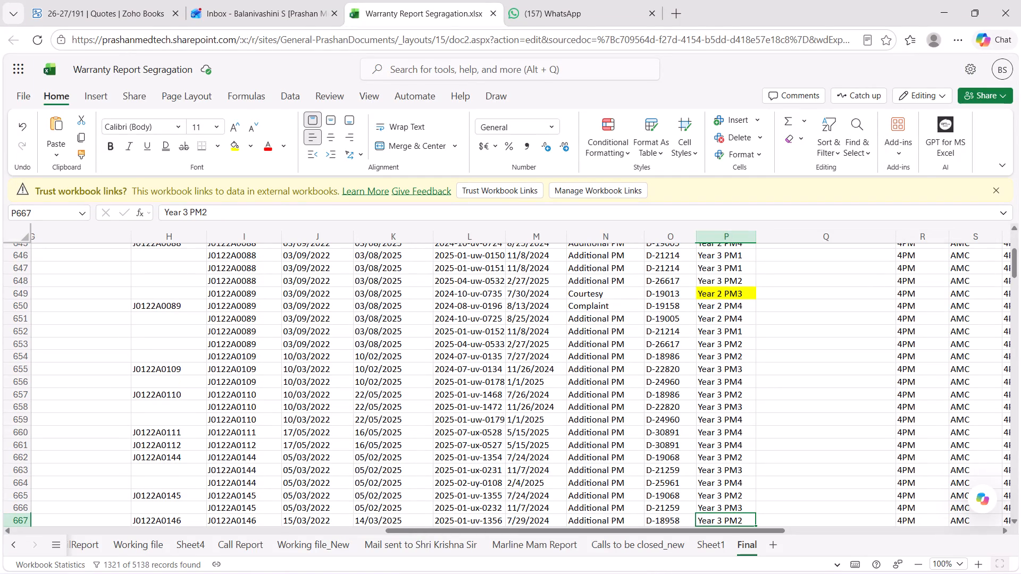
pyautogui.press('Down')
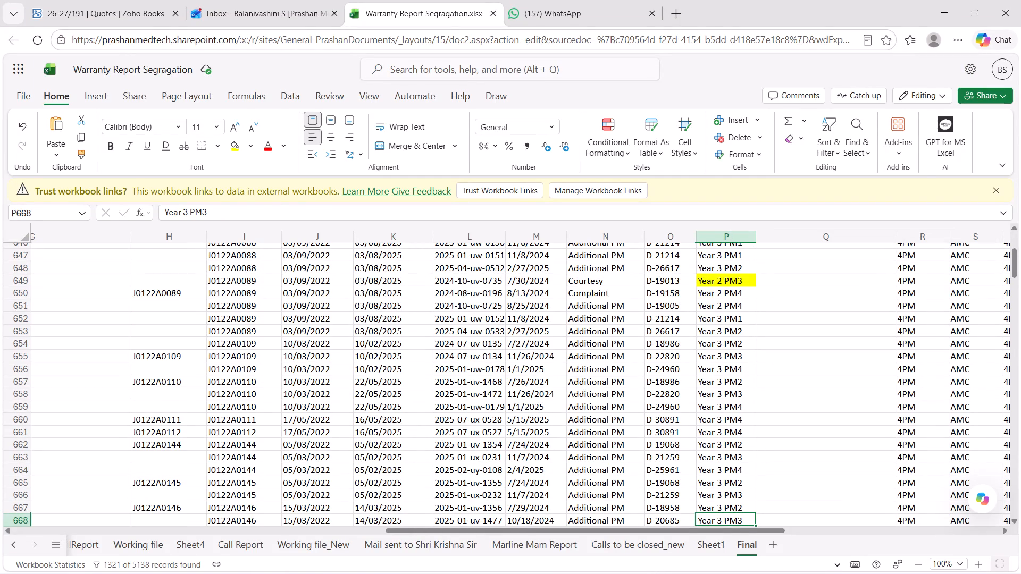
pyautogui.press('Down')
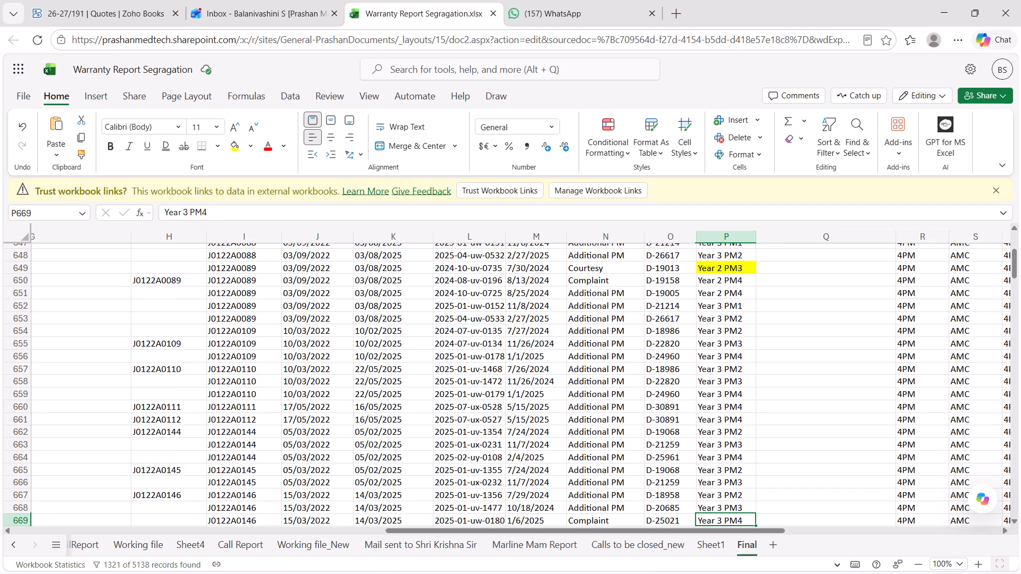
pyautogui.press('Down')
pyautogui.press('Down')
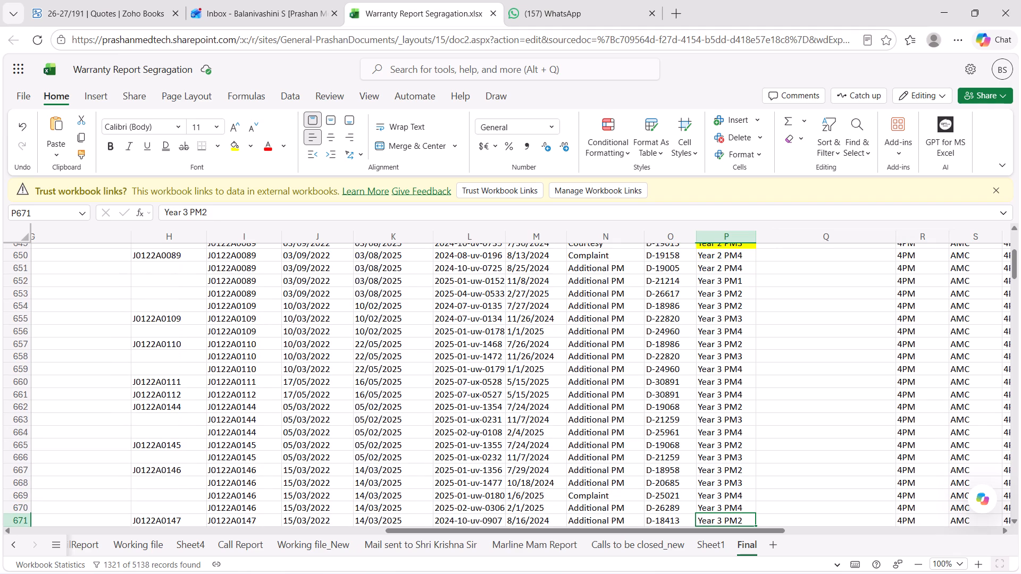
pyautogui.press('Up')
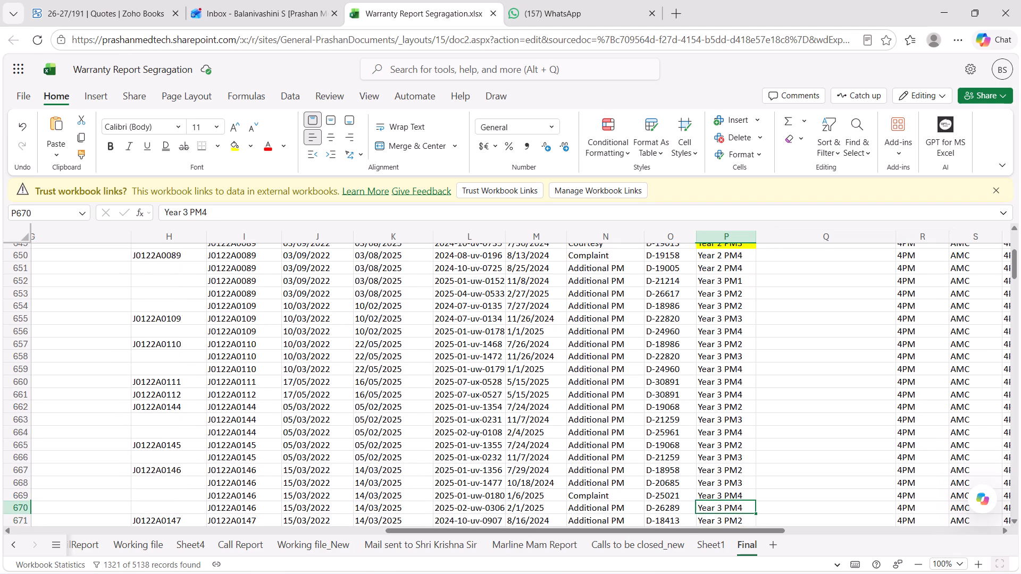
pyautogui.press('Up')
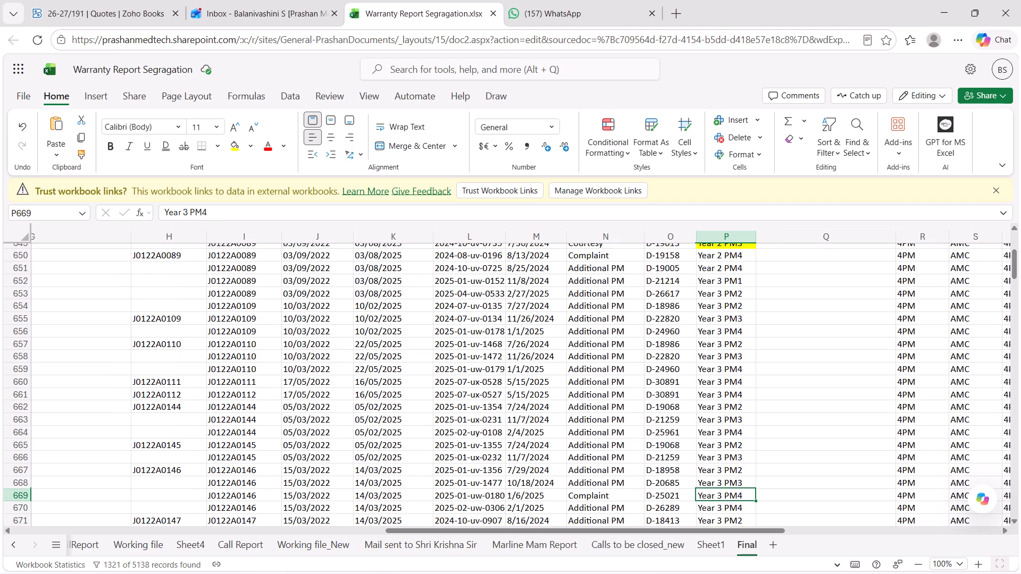
pyautogui.doubleClick(747, 494)
pyautogui.press('BackSpace')
pyautogui.press('1')
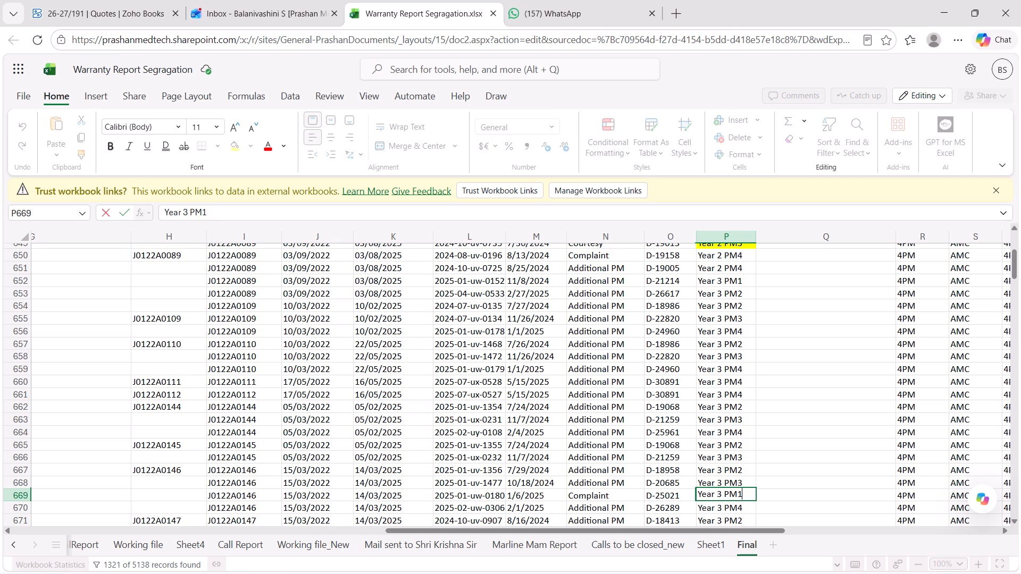
pyautogui.click(775, 496)
pyautogui.click(717, 501)
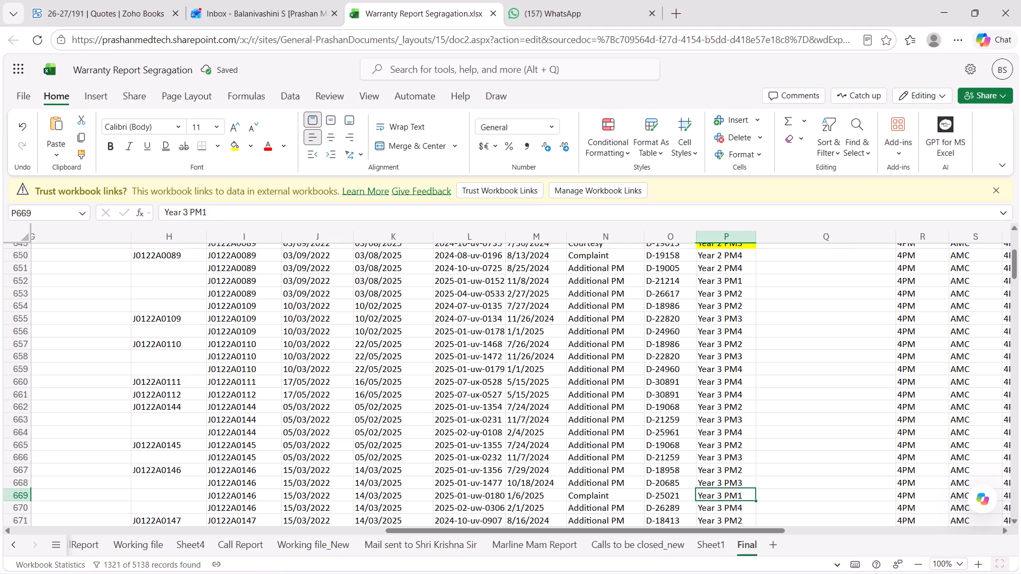
pyautogui.click(233, 145)
# Recheck the complaint call in row 669 and review the PM Interval entries of serial numbers J0122A0146 to J0122A0158 down to row 688.
pyautogui.click(603, 491)
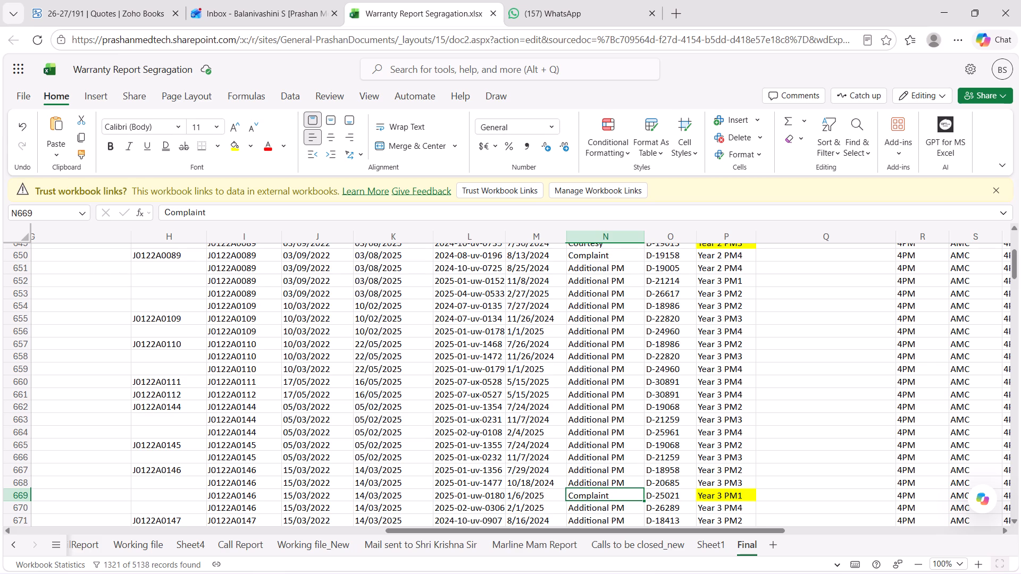
pyautogui.scroll(-2, 634, 486)
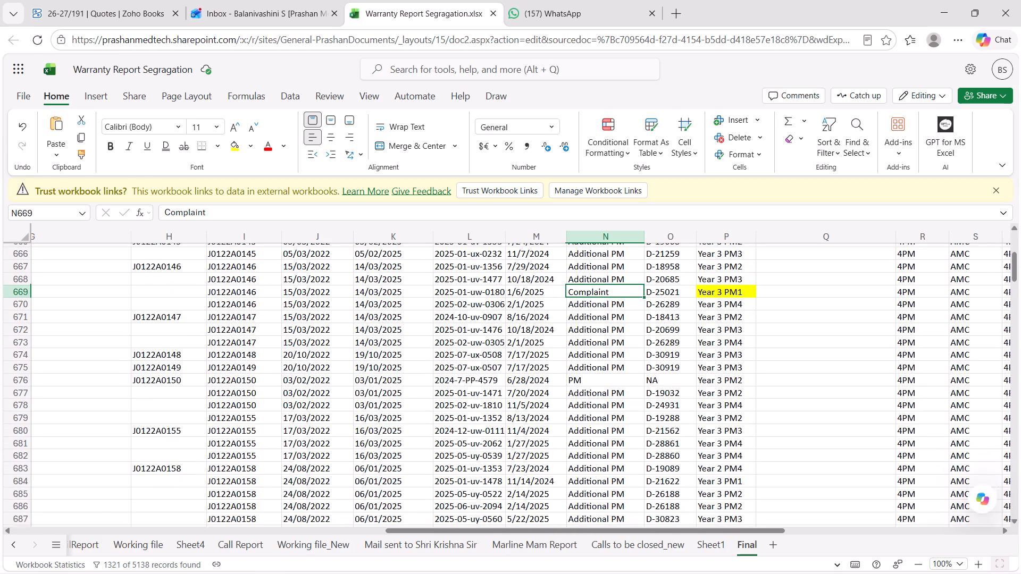
pyautogui.scroll(-2, 634, 486)
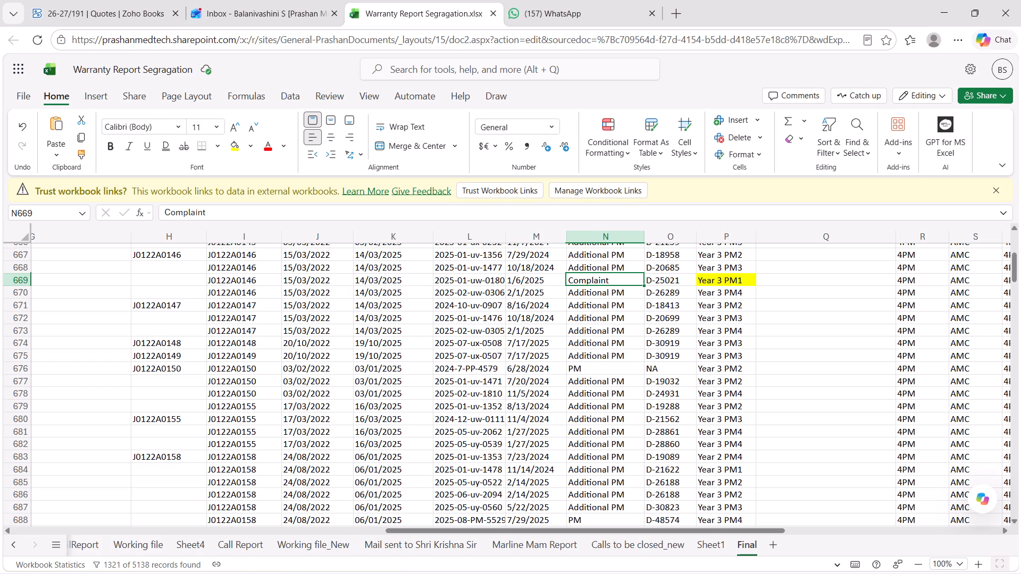
pyautogui.click(766, 281)
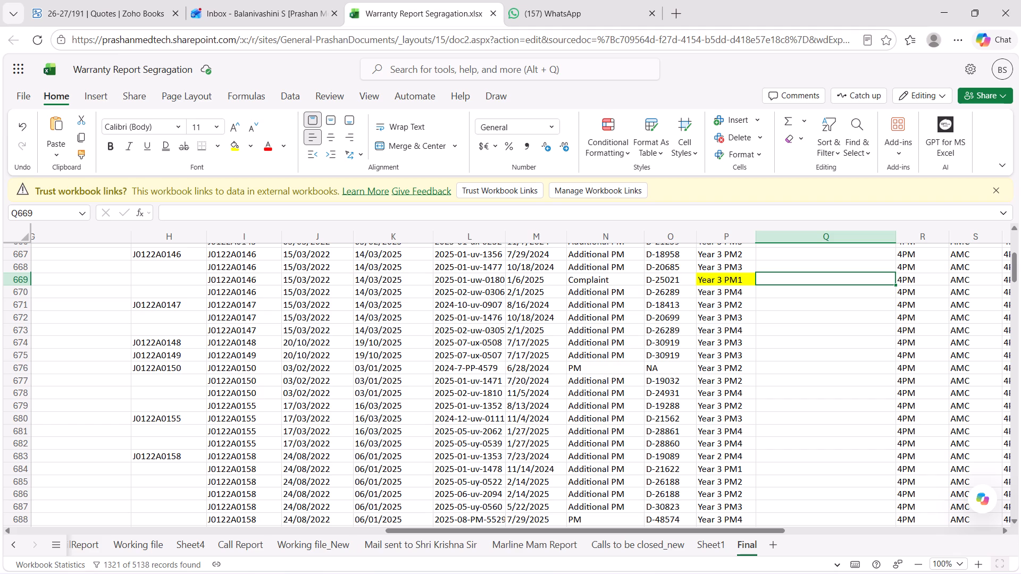
pyautogui.click(780, 278)
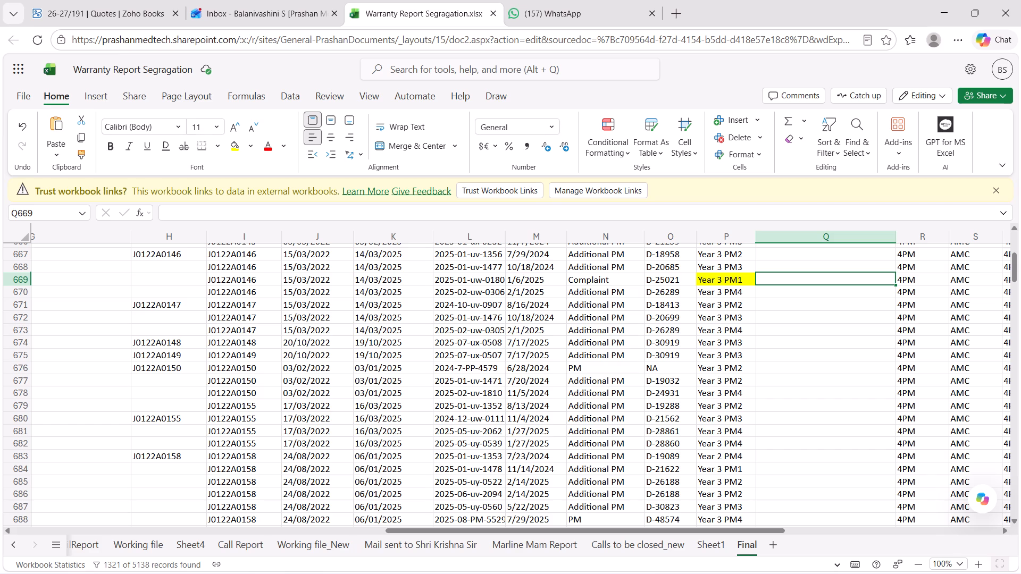
pyautogui.click(740, 282)
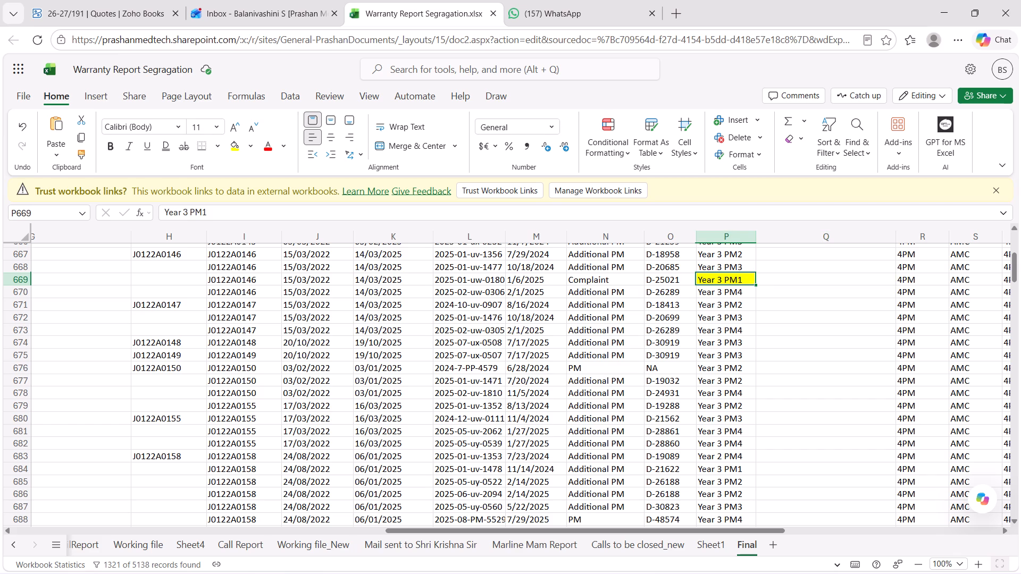
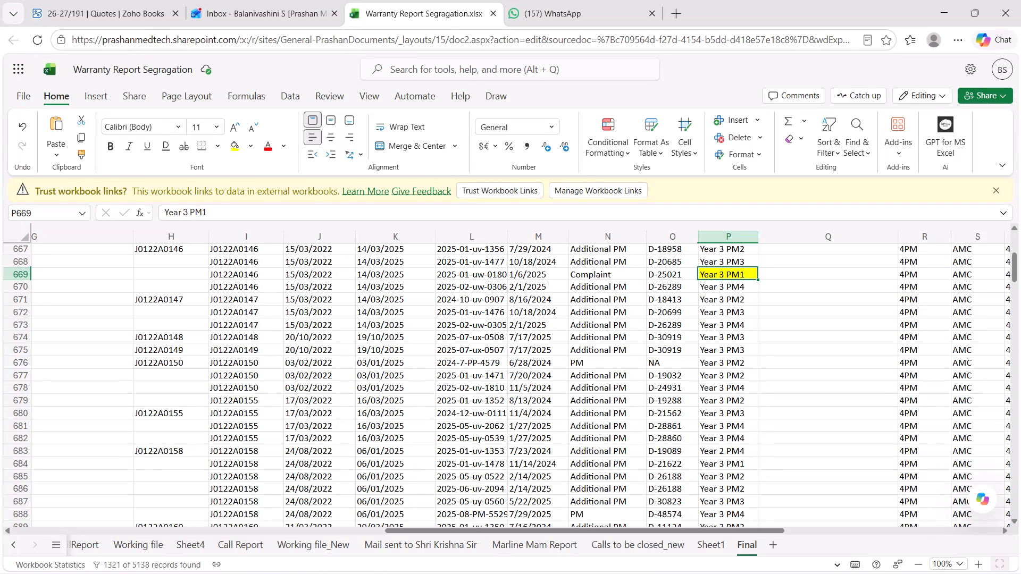
# Review the PM Interval entries of serial numbers J0122A0146 to J0122A0150 against their call dates, from row 670 to row 678.
pyautogui.click(750, 283)
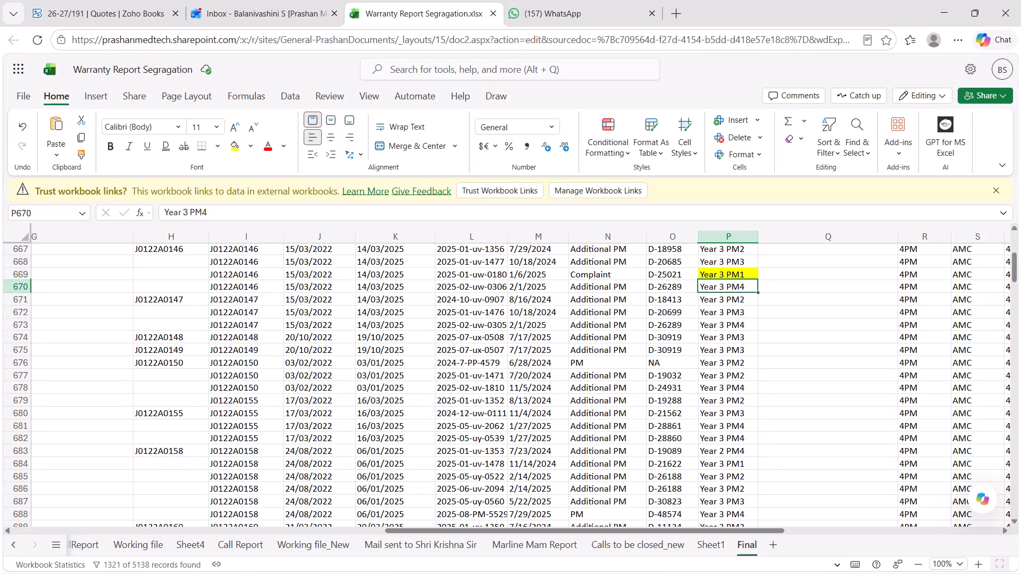
pyautogui.press('Down')
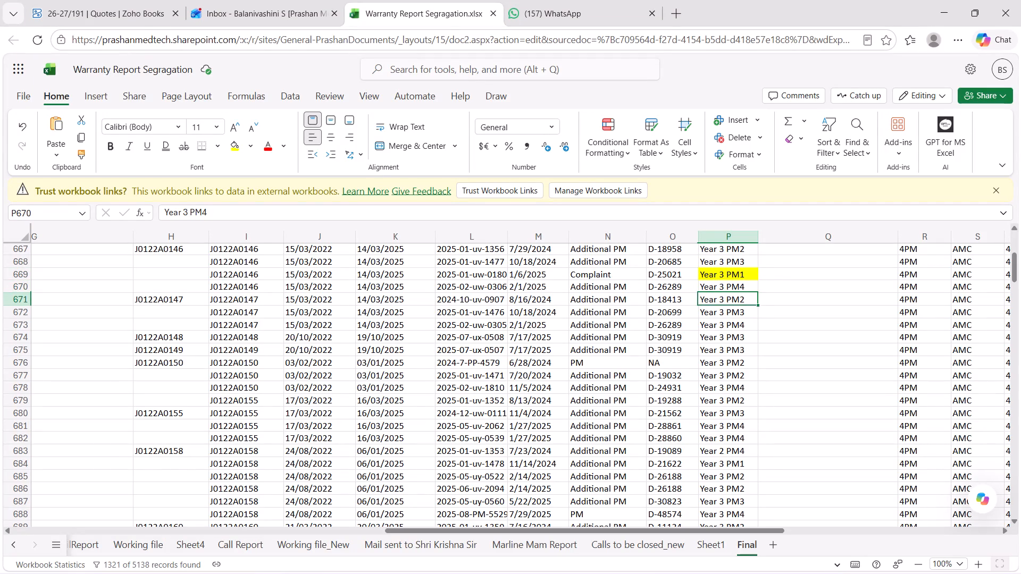
pyautogui.press('Down')
pyautogui.press('Down')
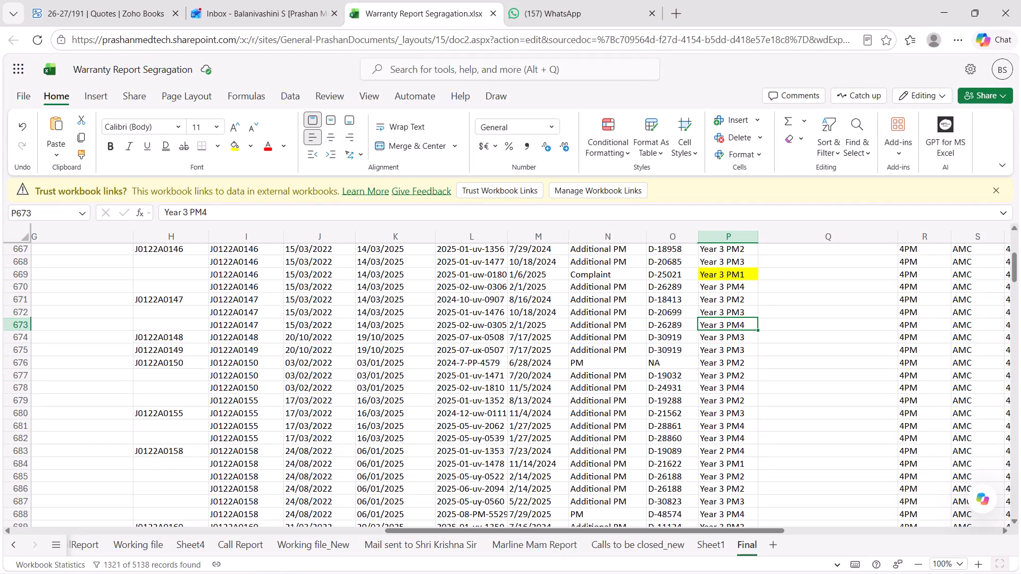
pyautogui.press('Down')
pyautogui.press('Down')
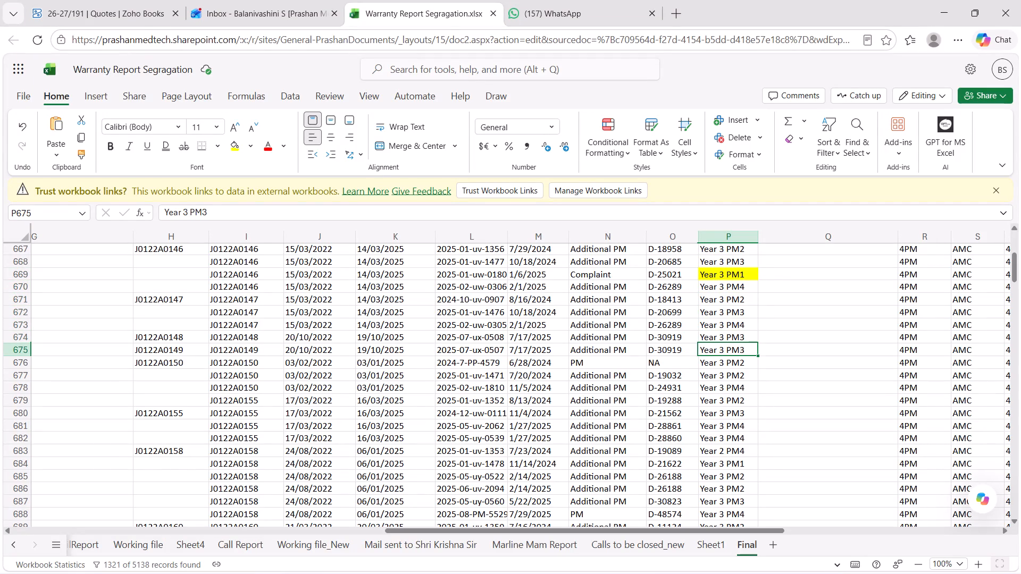
pyautogui.press('Up')
pyautogui.press('Down')
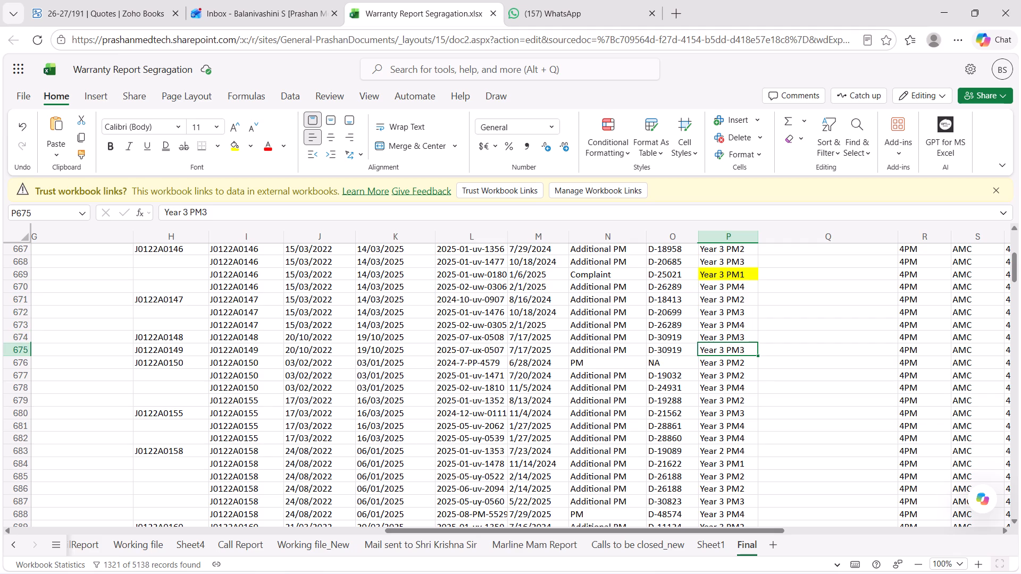
pyautogui.press('Down')
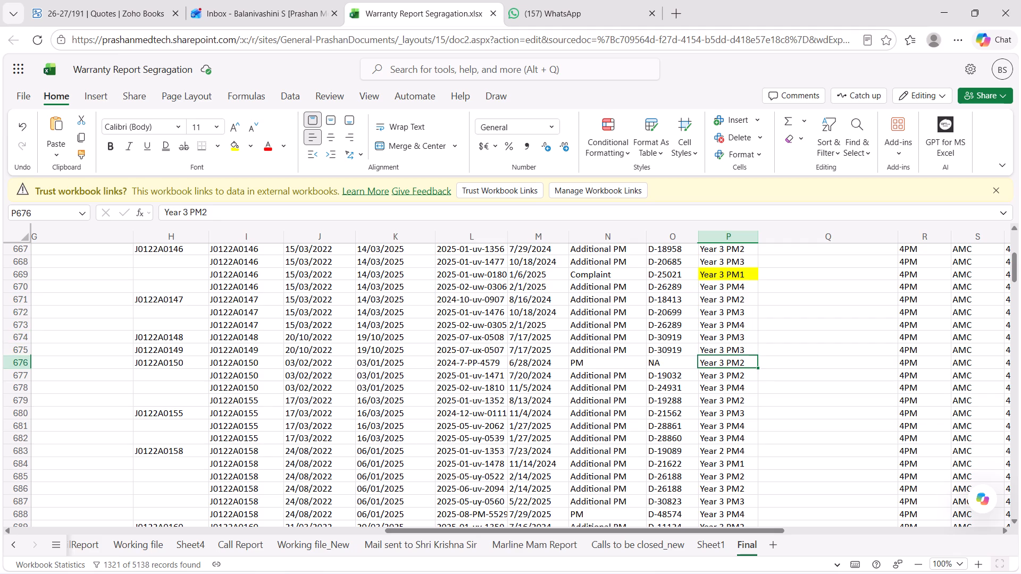
pyautogui.press('Down')
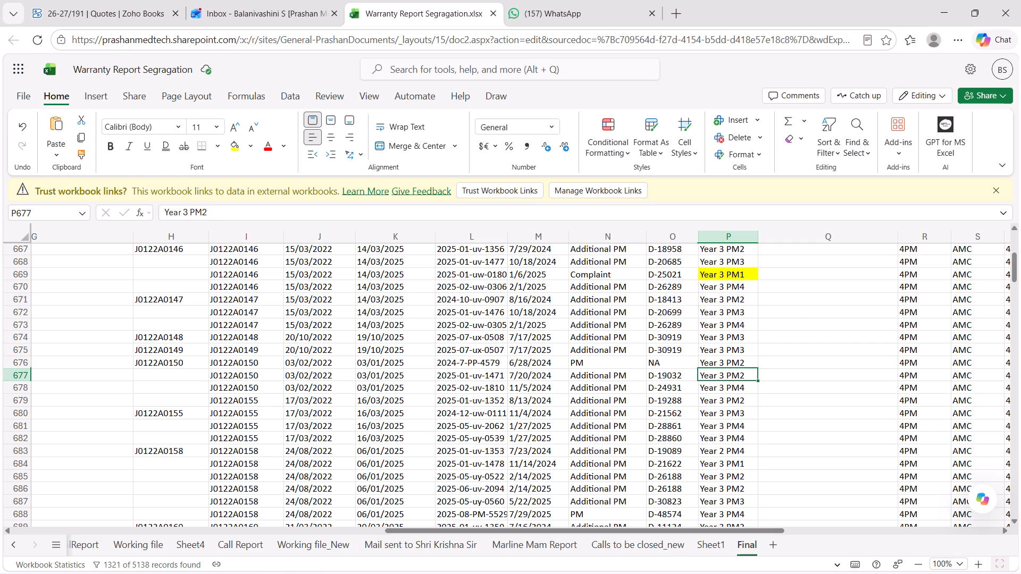
pyautogui.press('Down')
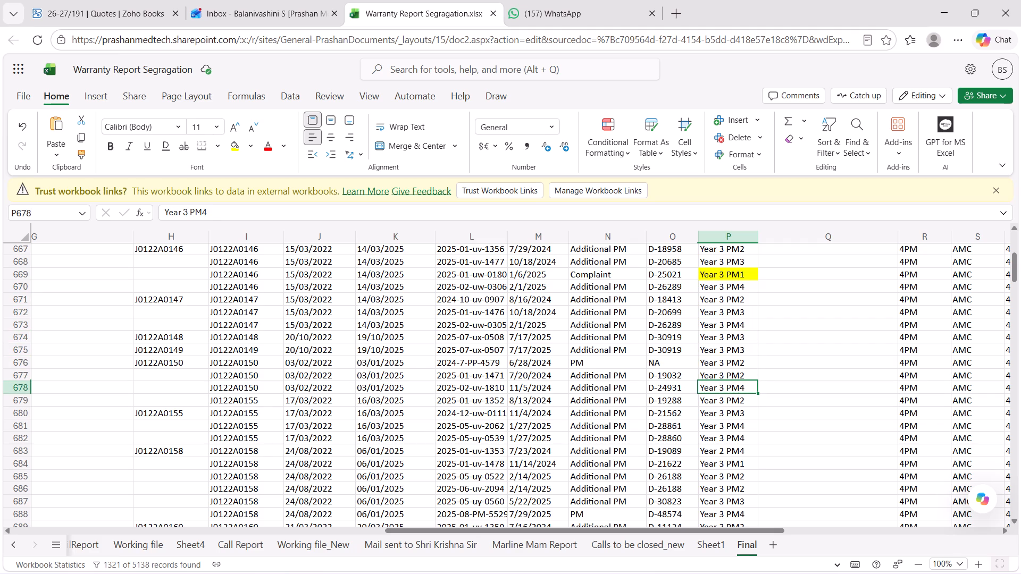
# Compare the PM Interval entries of serial number J0122A0155 with their call dates in rows 679 to 682, continuing to J0122A0158 in row 683.
pyautogui.press('Down')
pyautogui.press('Down')
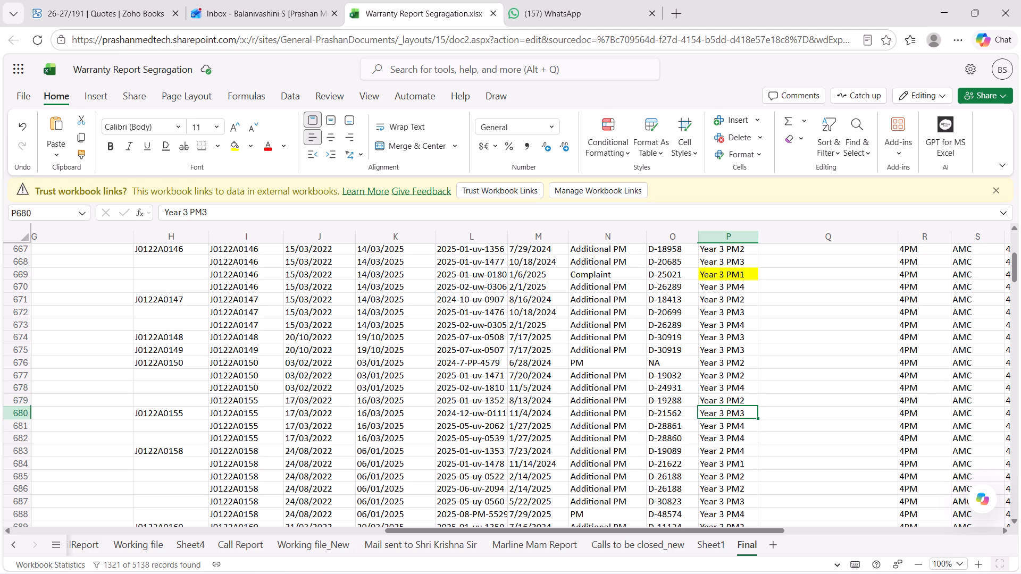
pyautogui.press('Down')
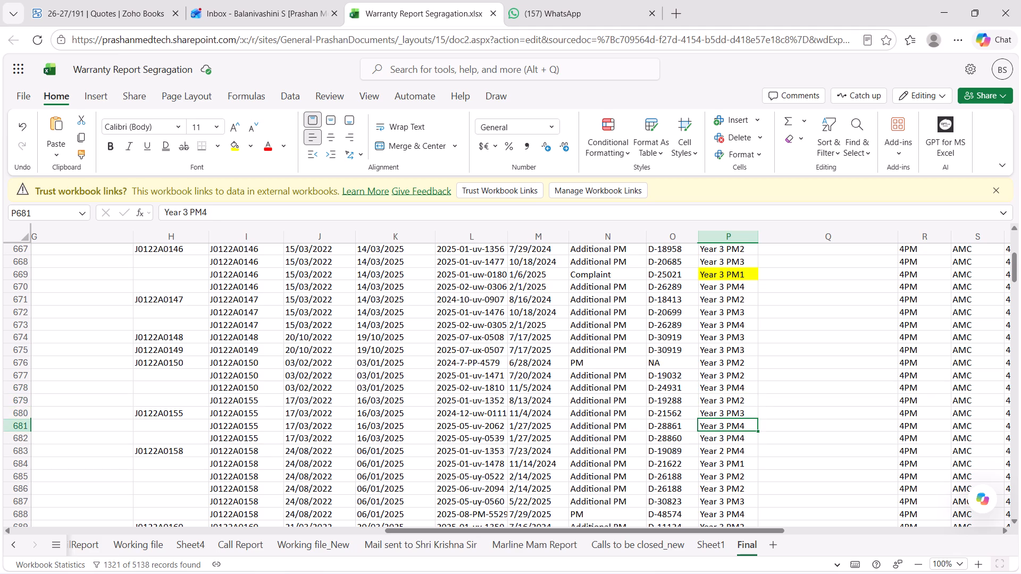
pyautogui.press('Down')
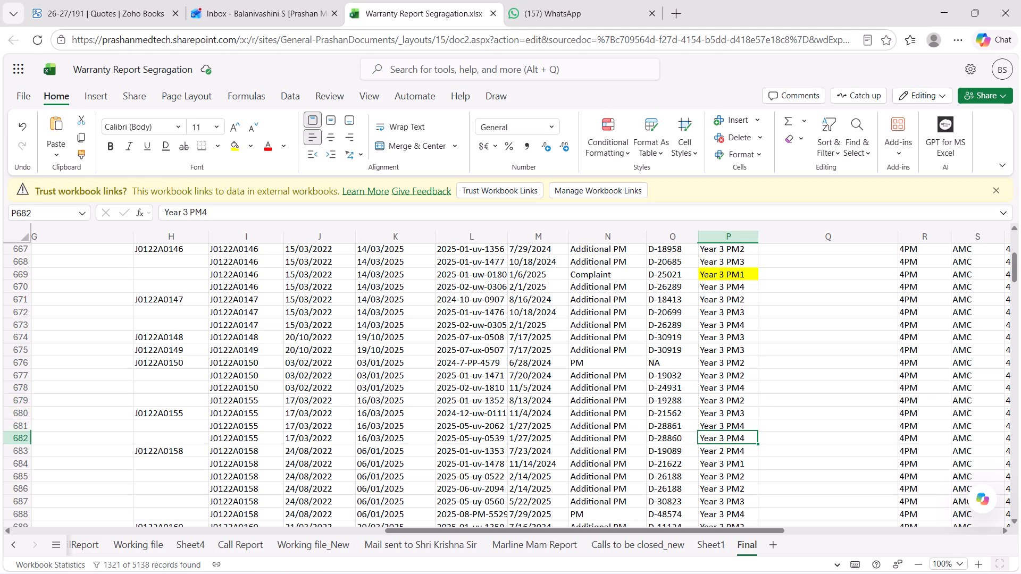
pyautogui.press('Up')
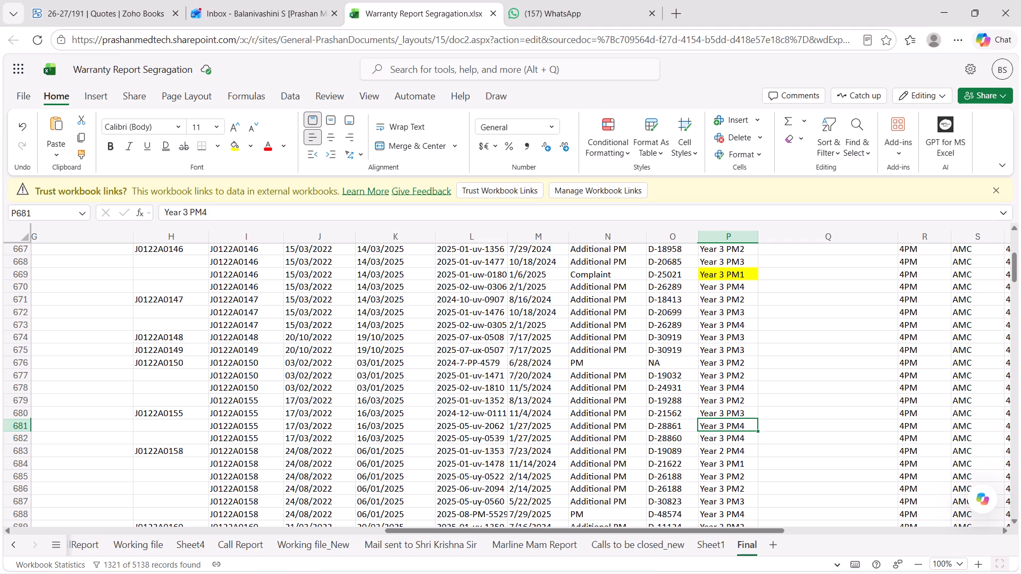
pyautogui.press('Down')
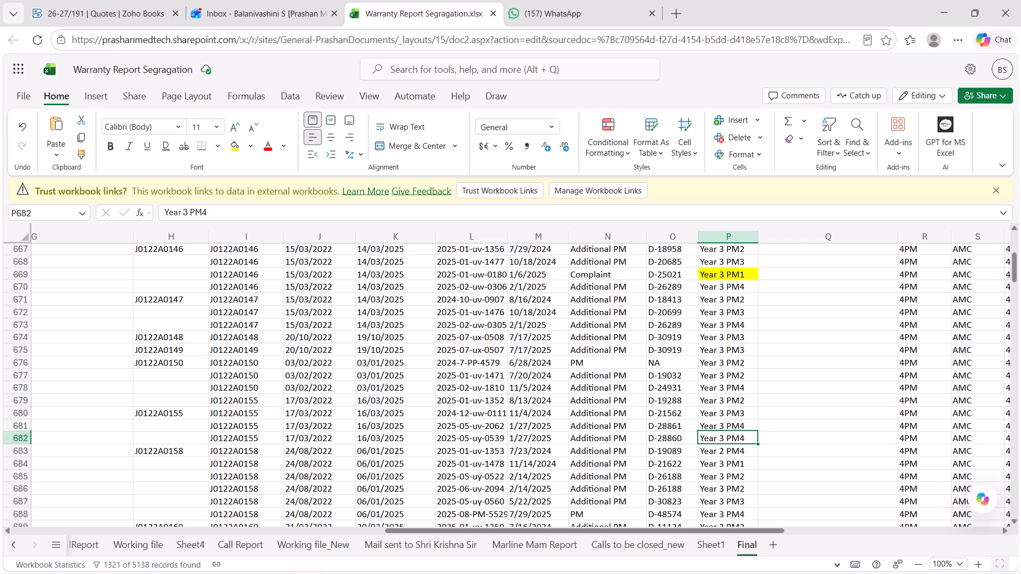
pyautogui.press('Down')
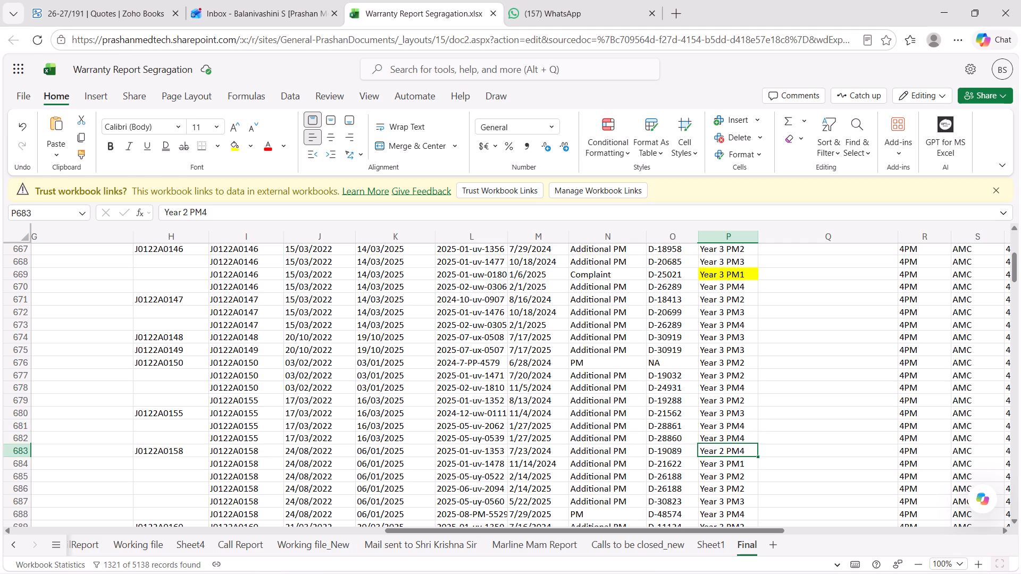
pyautogui.press('Down')
pyautogui.press('Up')
pyautogui.press('Up')
pyautogui.press('Down')
# Recheck the PM Interval of serial number J0122A0146's 7/29/2024 call in row 667 and save the workbook.
pyautogui.click(746, 288)
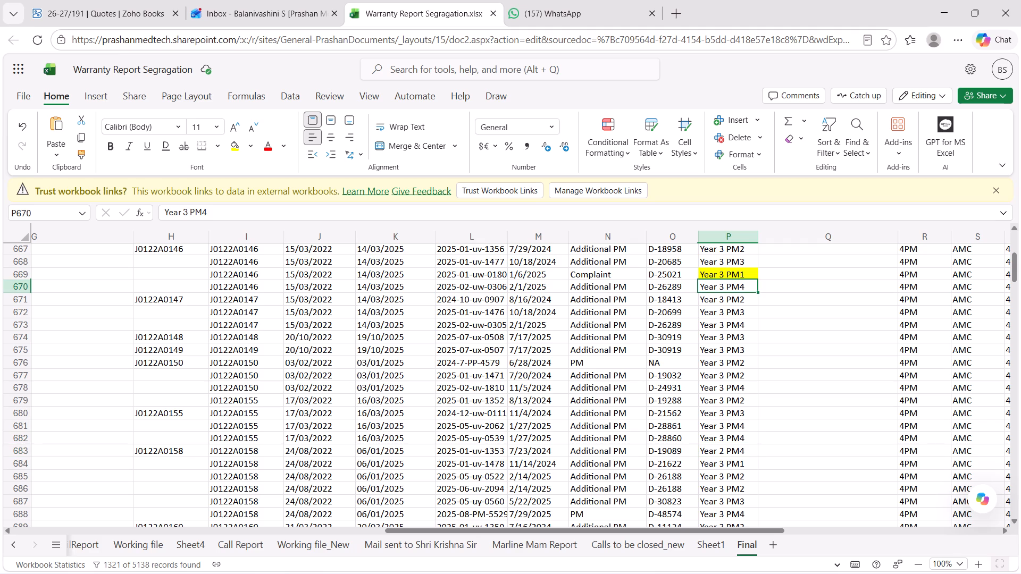
pyautogui.doubleClick(751, 249)
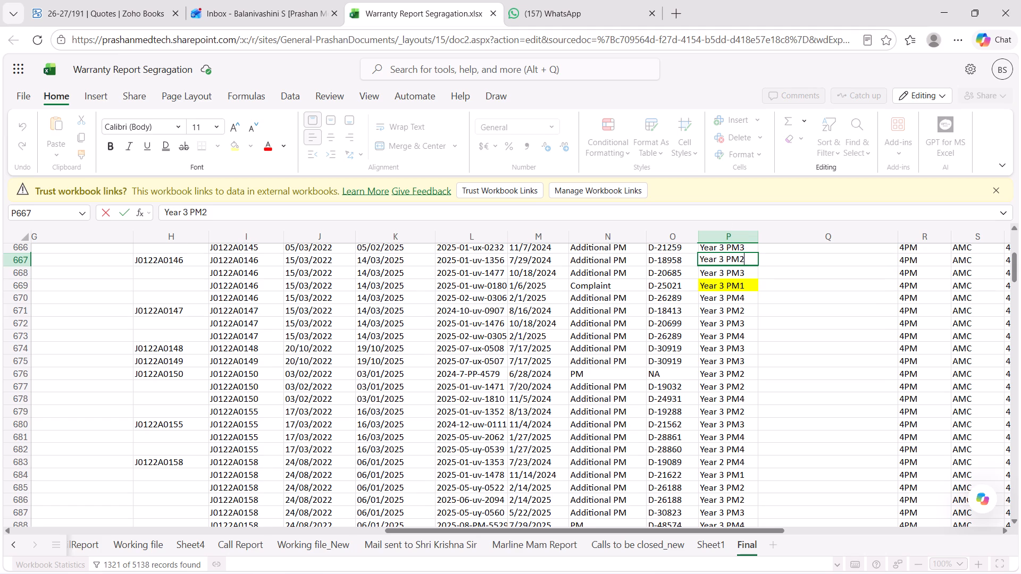
pyautogui.click(747, 319)
pyautogui.scroll(-2, 747, 319)
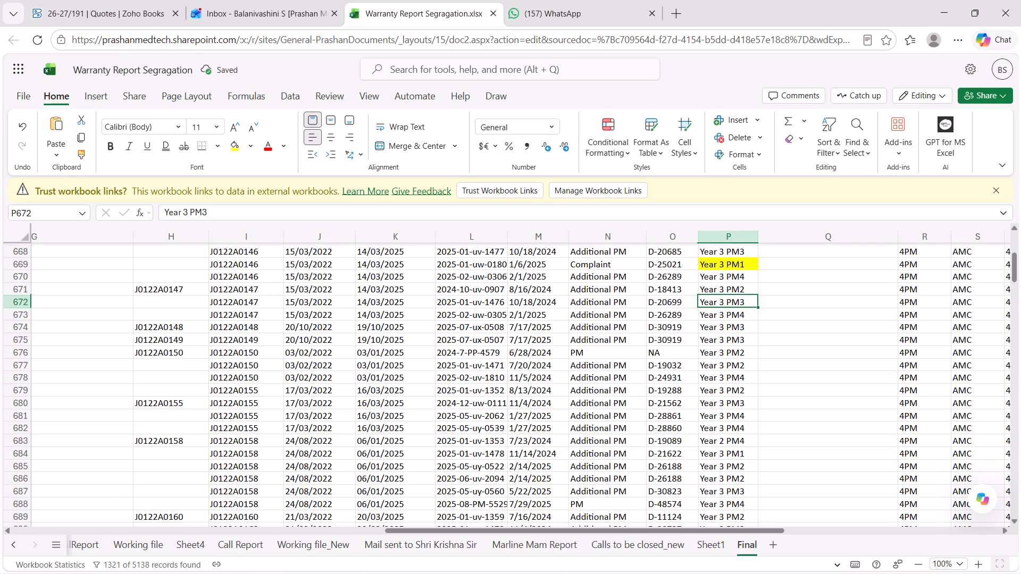
pyautogui.hotkey('ctrl', 's')
# Re-examine the PM Interval entries of serial numbers J0122A0149, J0122A0150 and J0122A0155 in rows 675 to 682.
pyautogui.click(725, 341)
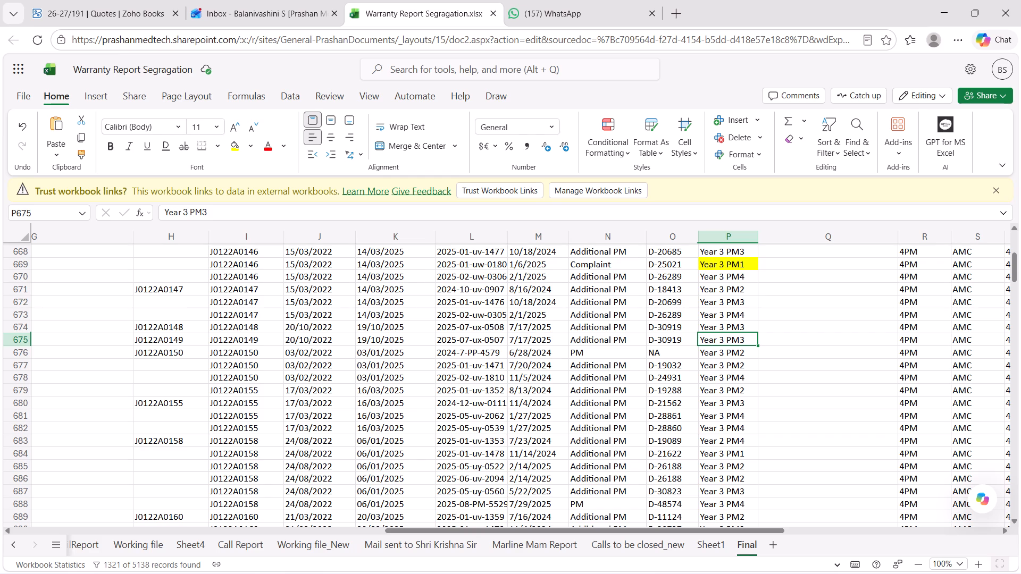
pyautogui.press('Down')
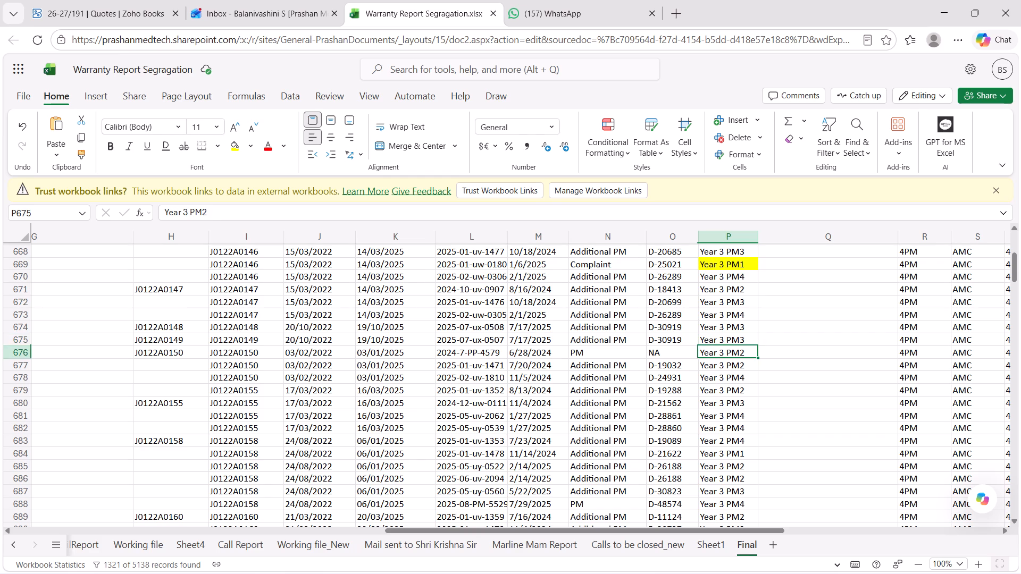
pyautogui.press('Down')
pyautogui.press('Down')
pyautogui.press('Down')
pyautogui.press('Down')
pyautogui.press('Down')
pyautogui.press('Down')
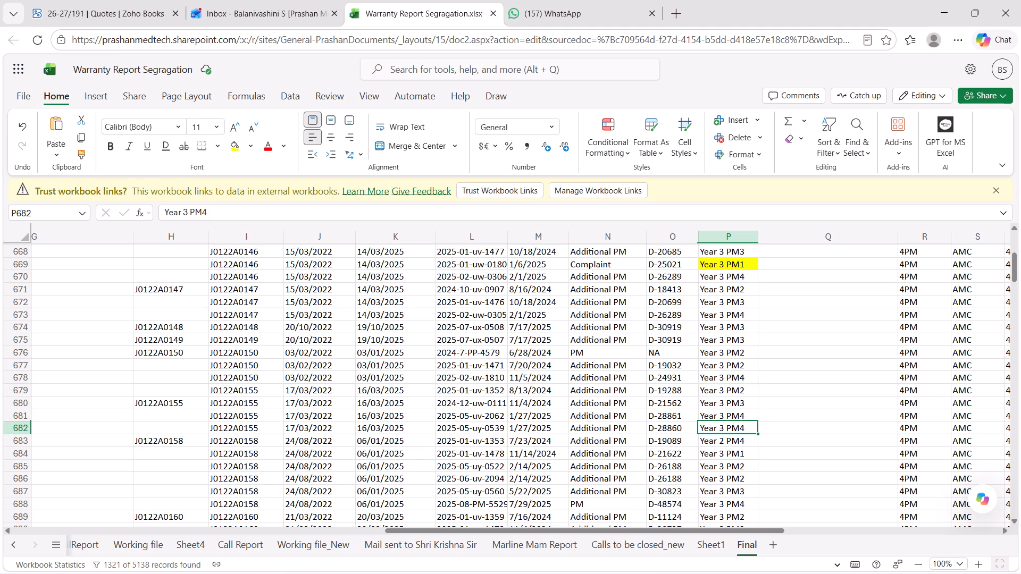
pyautogui.scroll(-1, 725, 341)
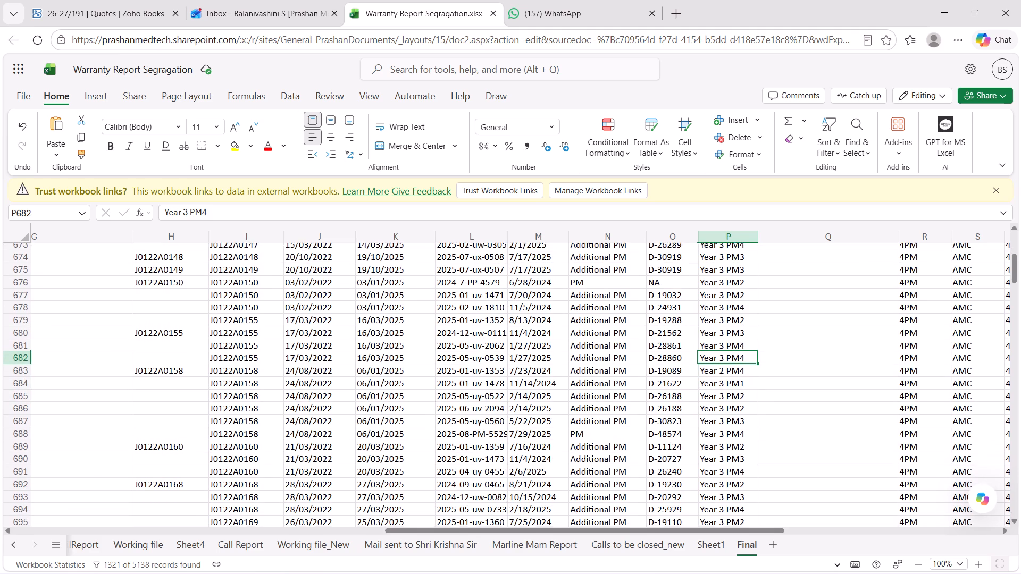
pyautogui.scroll(-1, 725, 341)
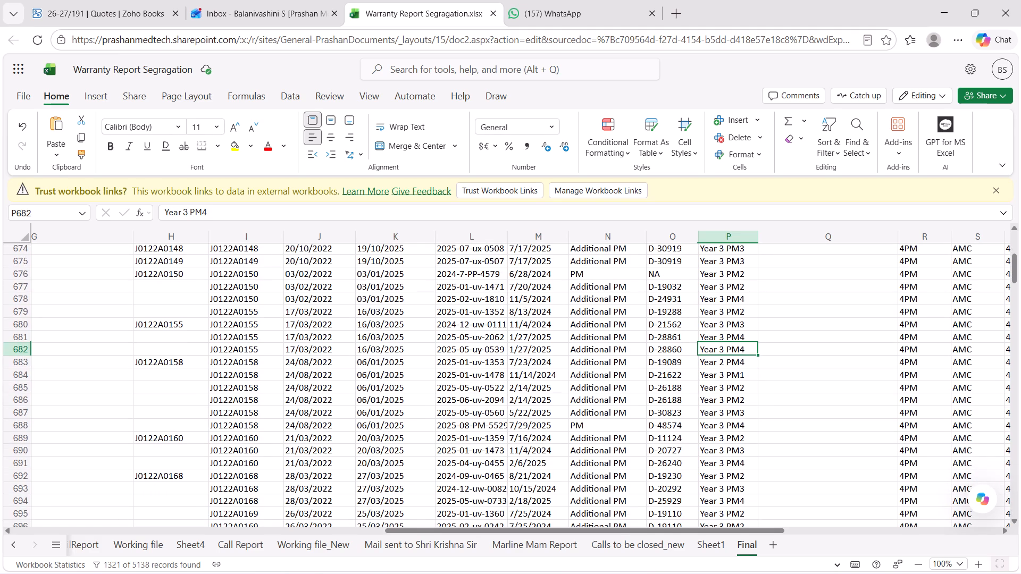
pyautogui.click(733, 259)
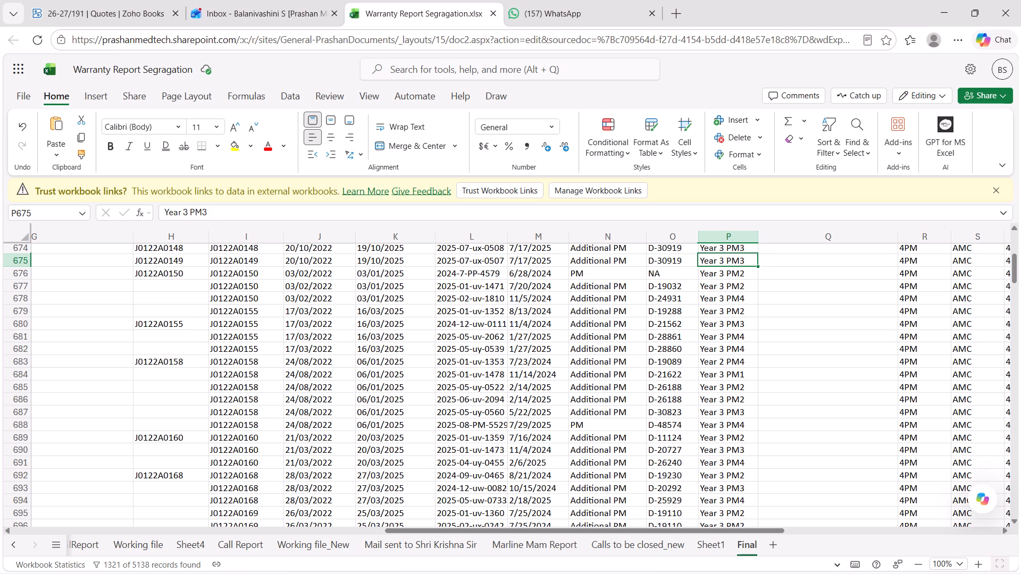
pyautogui.press('Down')
pyautogui.press('Down')
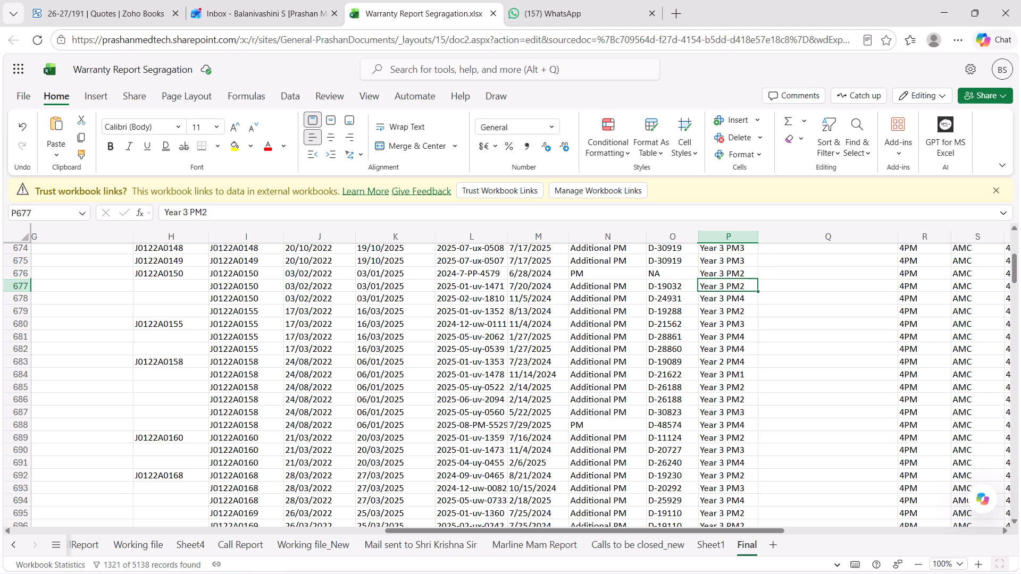
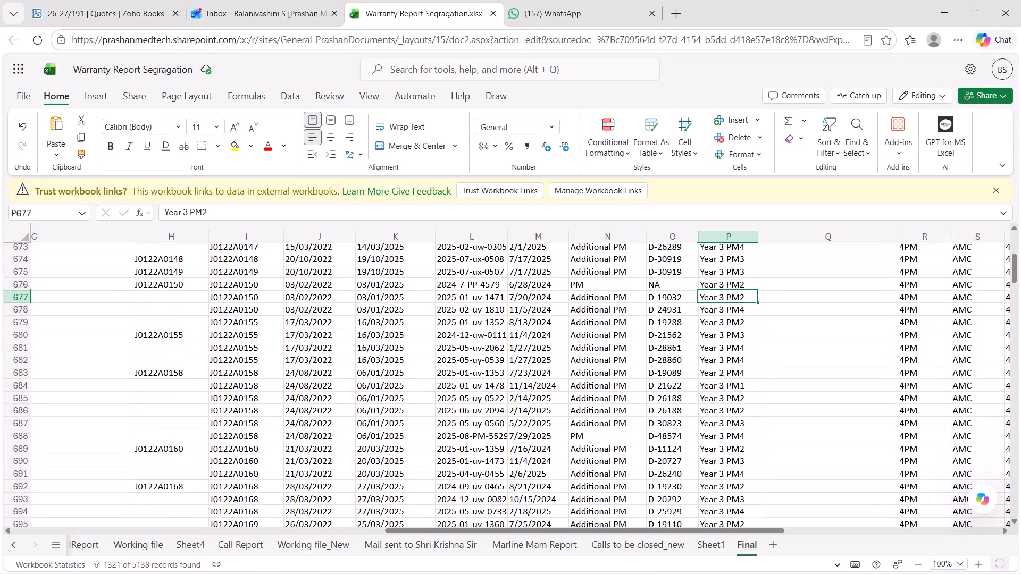
# Check the remaining PM Interval entries of serial numbers J0122A0150 and J0122A0155 against their call dates, down to row 682.
pyautogui.scroll(-1, 769, 278)
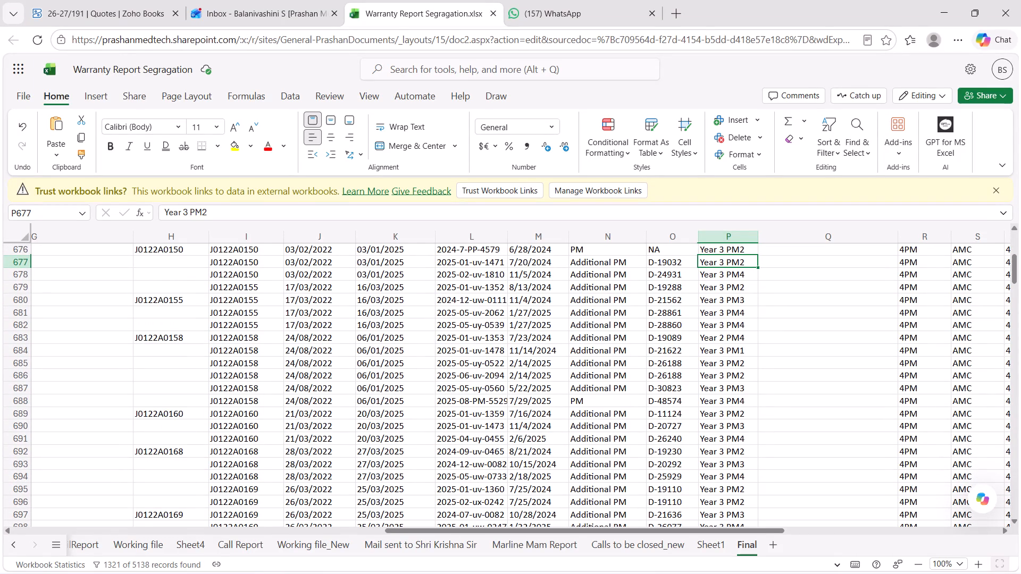
pyautogui.press('Down')
pyautogui.press('Down')
pyautogui.press('Down')
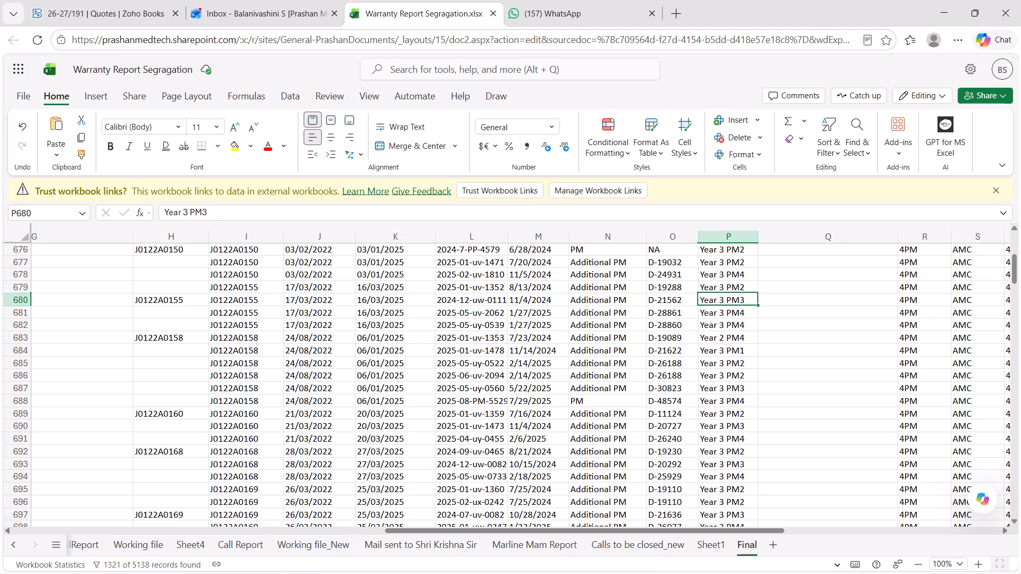
pyautogui.press('Down')
pyautogui.scroll(-1, 792, 268)
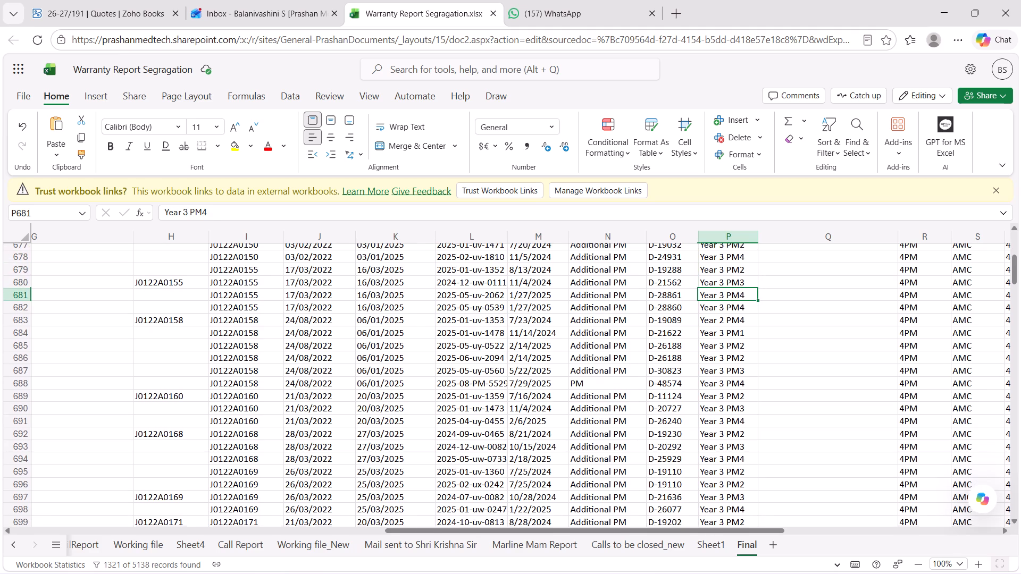
pyautogui.scroll(-1, 792, 268)
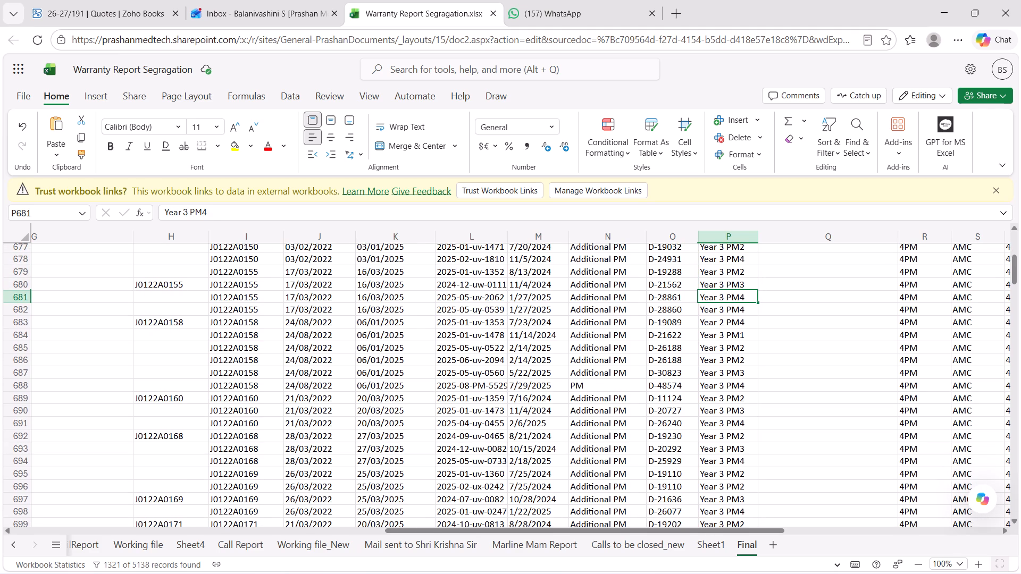
pyautogui.press('Down')
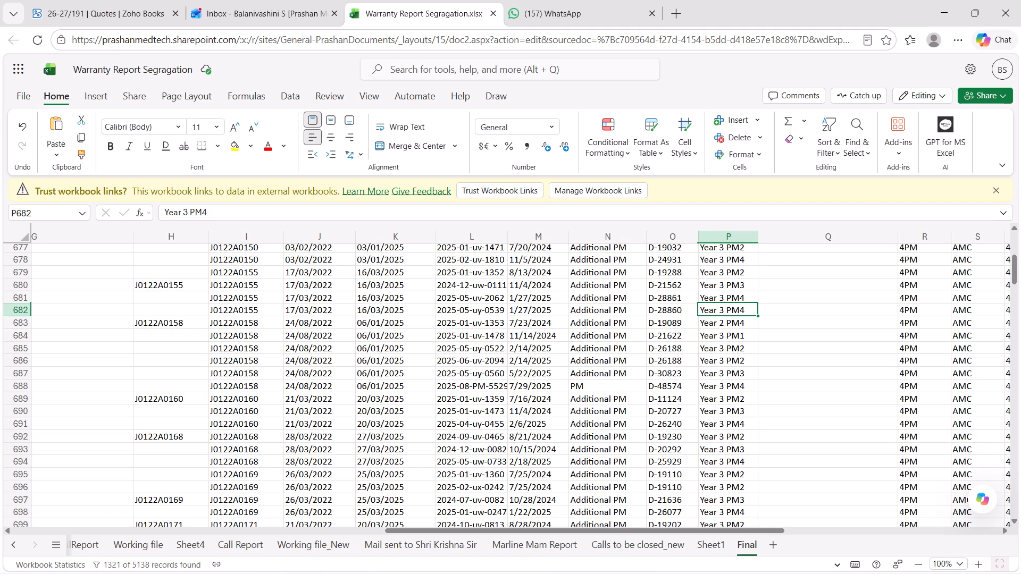
# Compare the PM Interval entries of serial number J0122A0158 with their call dates in rows 683 to 688.
pyautogui.press('Down')
pyautogui.press('Down')
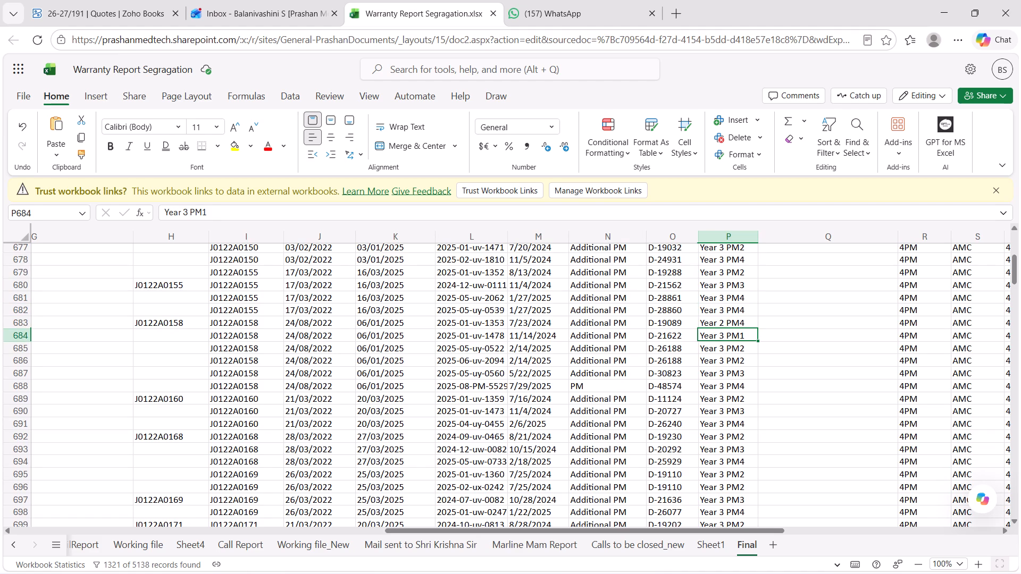
pyautogui.press('Down')
pyautogui.press('Down')
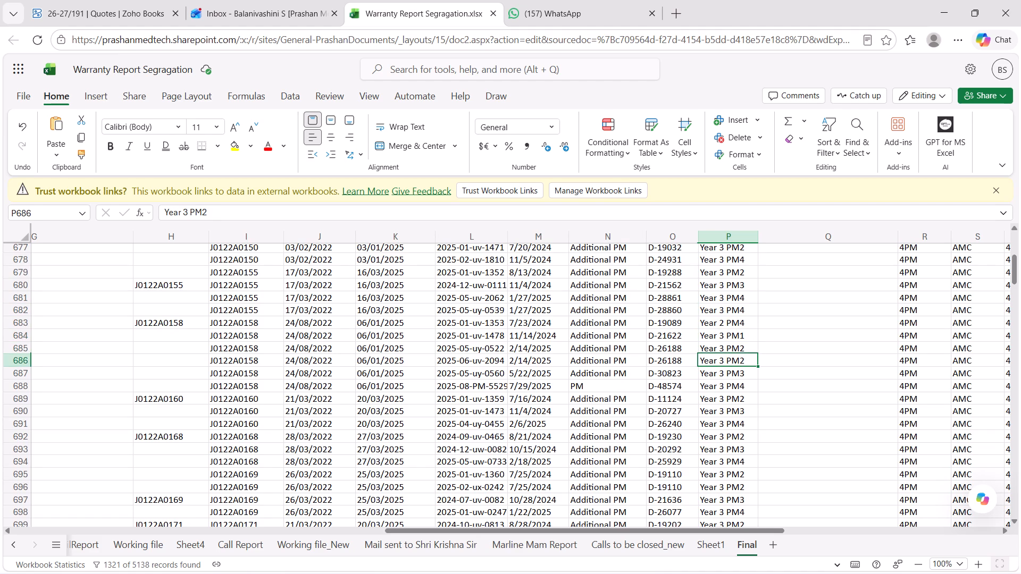
pyautogui.press('Down')
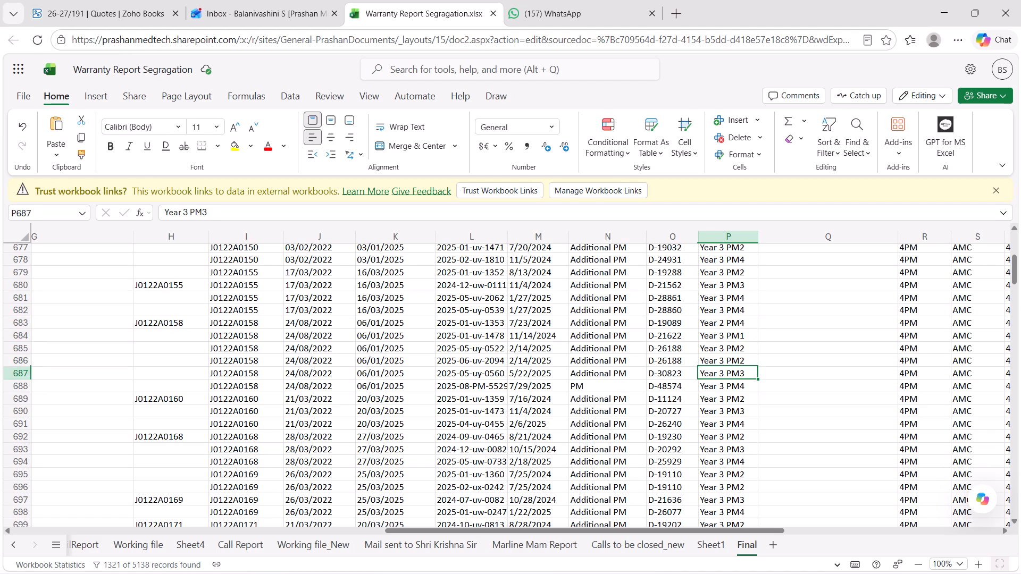
pyautogui.press('Down')
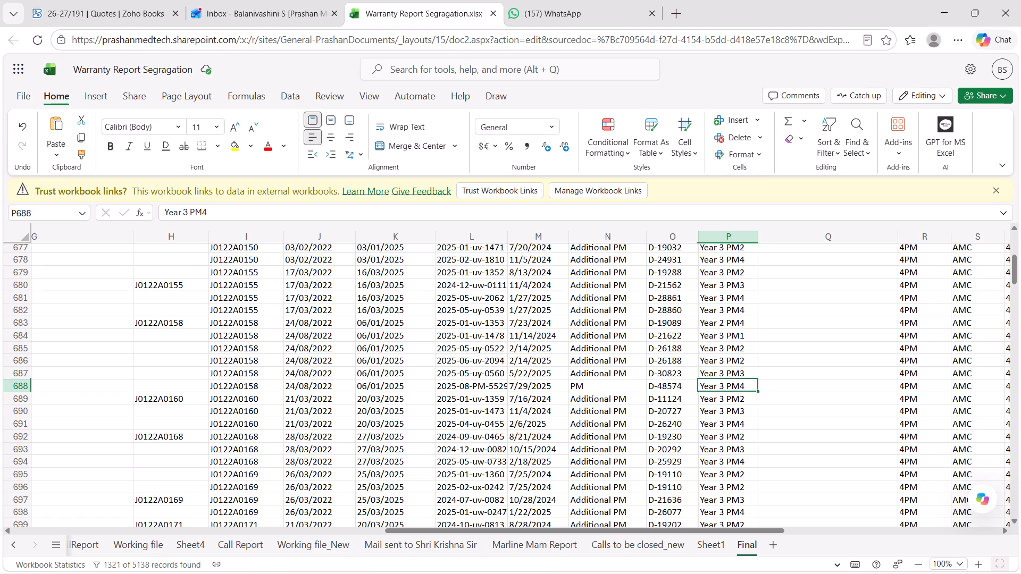
# Review the PM Interval entries of serial numbers J0122A0160 and J0122A0168 in rows 689 to 694, continuing to row 695.
pyautogui.press('Down')
pyautogui.press('Down')
pyautogui.press('Down')
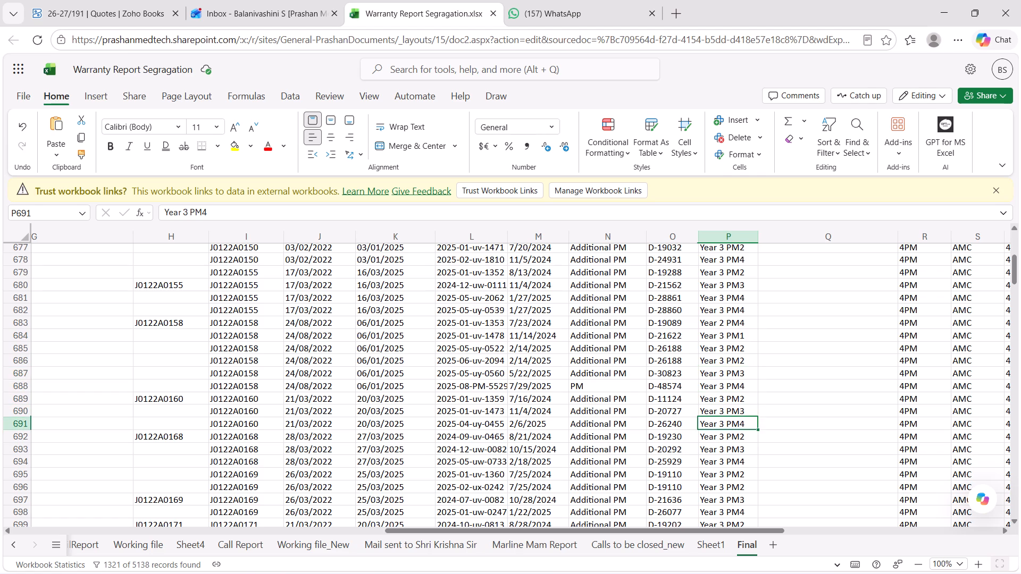
pyautogui.press('Down')
pyautogui.press('Down')
pyautogui.press('Down')
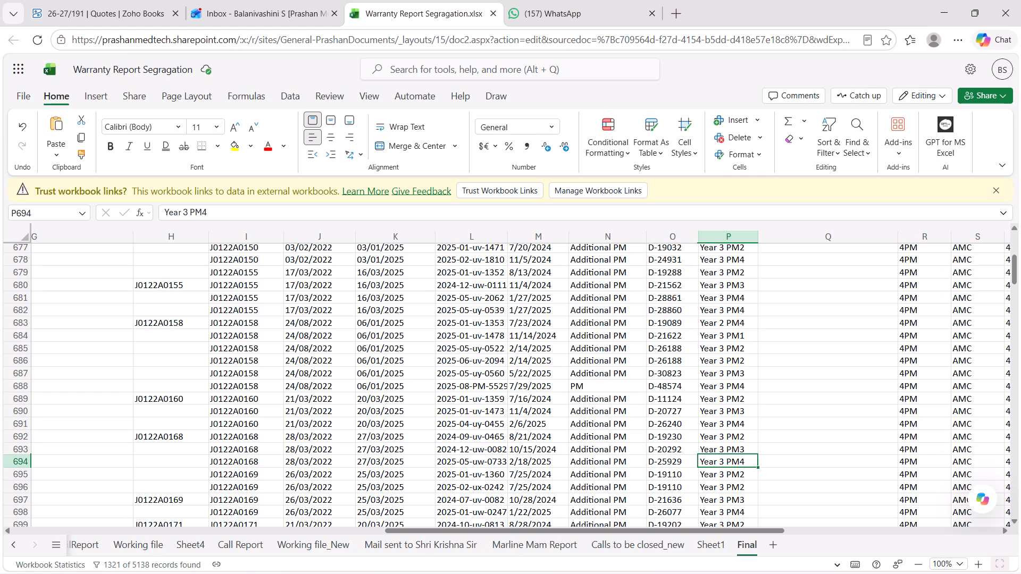
pyautogui.press('Down')
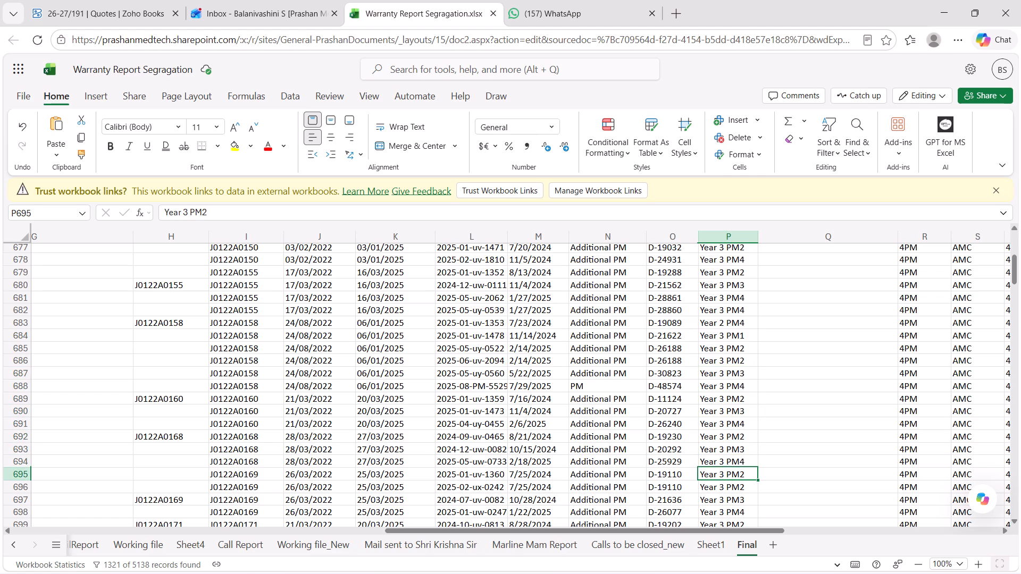
# Examine the PM Interval entries of serial number J0122A0169 against their call dates in rows 695 to 698.
pyautogui.scroll(-4, 792, 268)
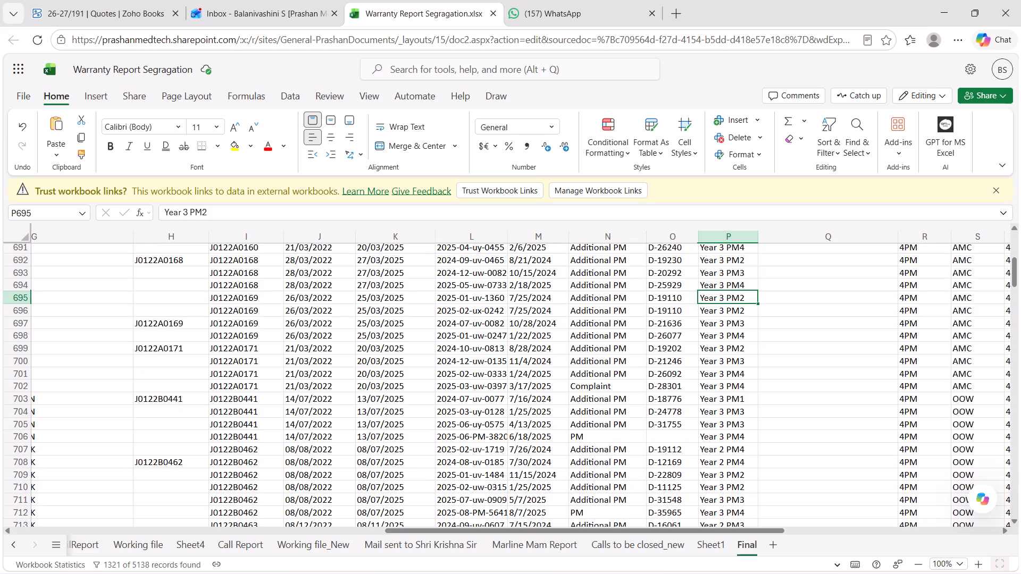
pyautogui.scroll(-1, 792, 268)
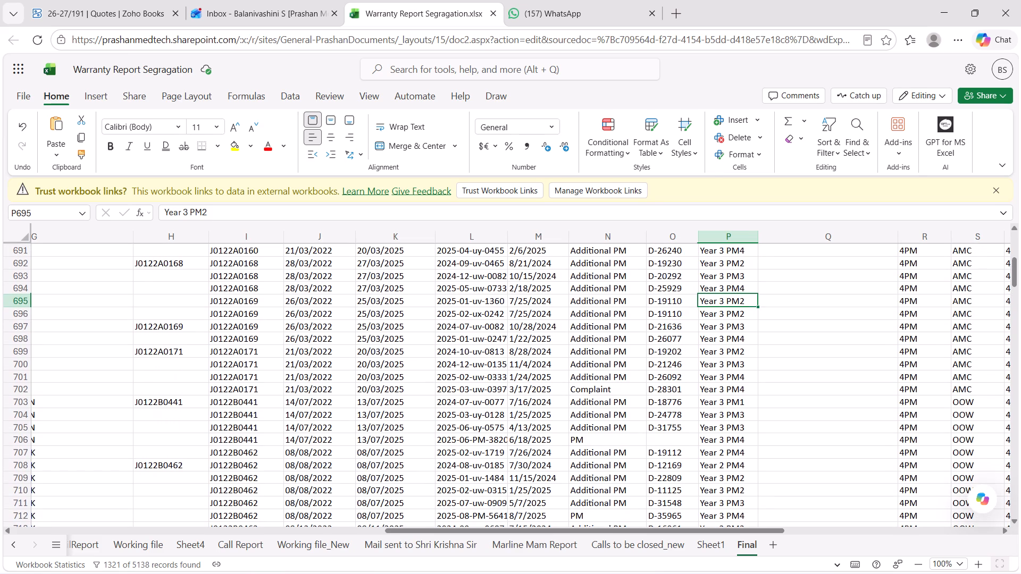
pyautogui.scroll(-1, 792, 268)
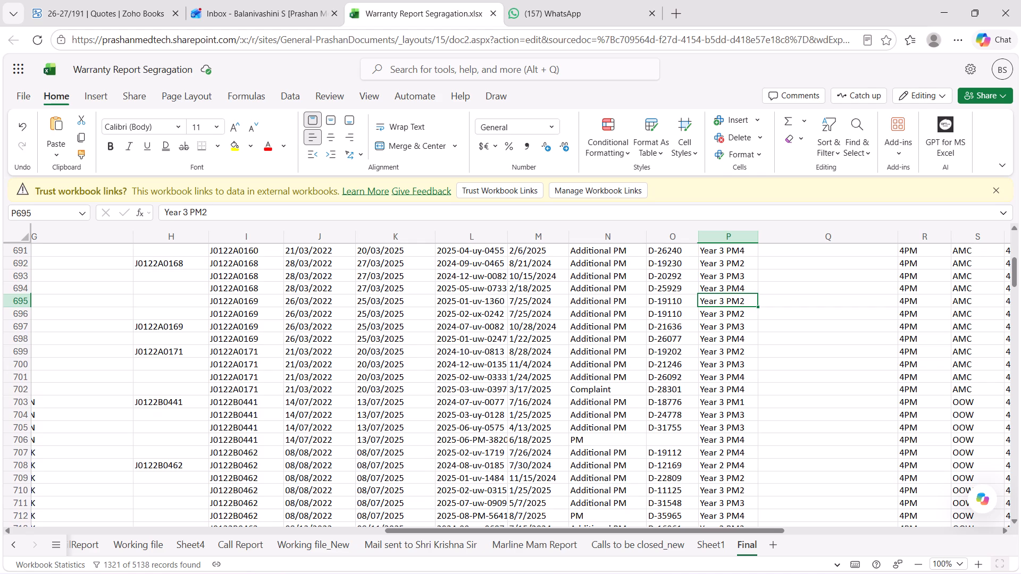
pyautogui.scroll(-1, 792, 268)
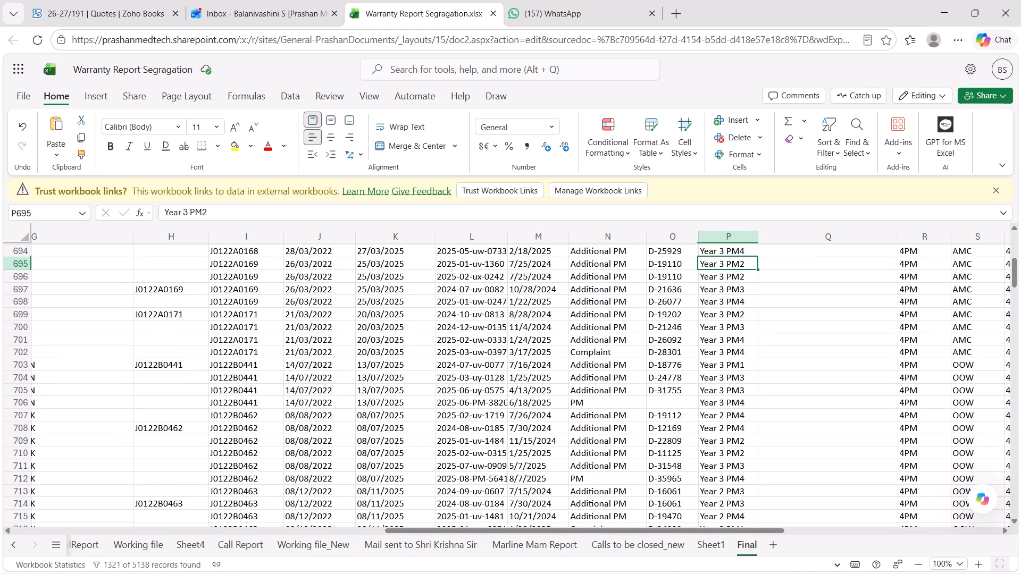
pyautogui.scroll(-1, 792, 268)
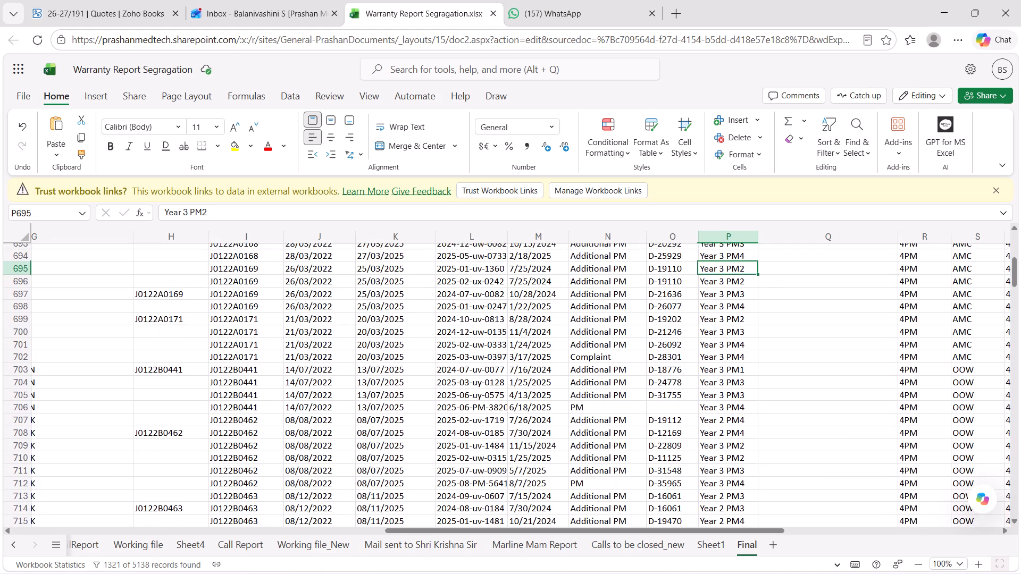
pyautogui.scroll(-2, 792, 268)
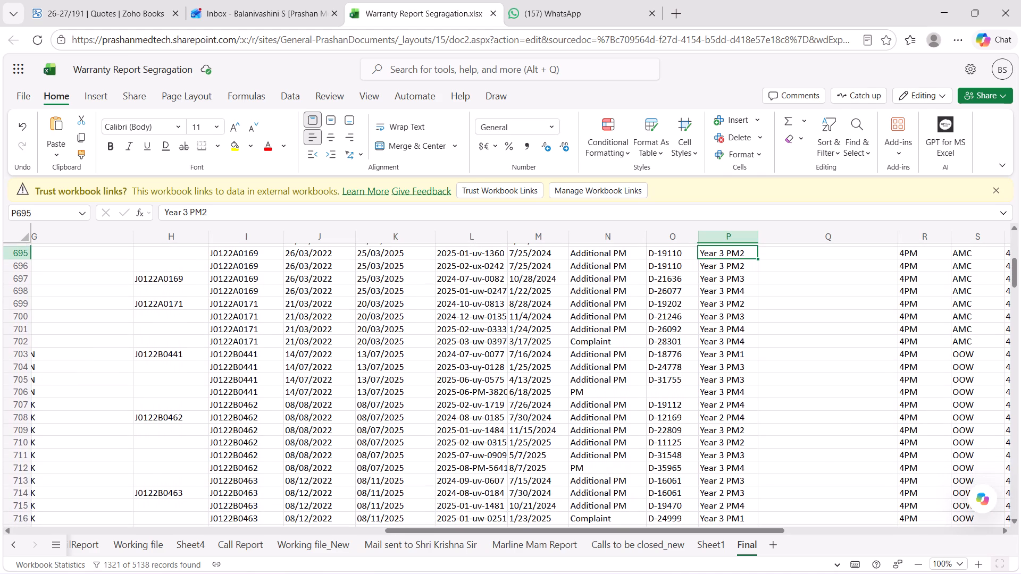
pyautogui.press('Down')
pyautogui.press('Down')
pyautogui.press('Down')
pyautogui.press('Down')
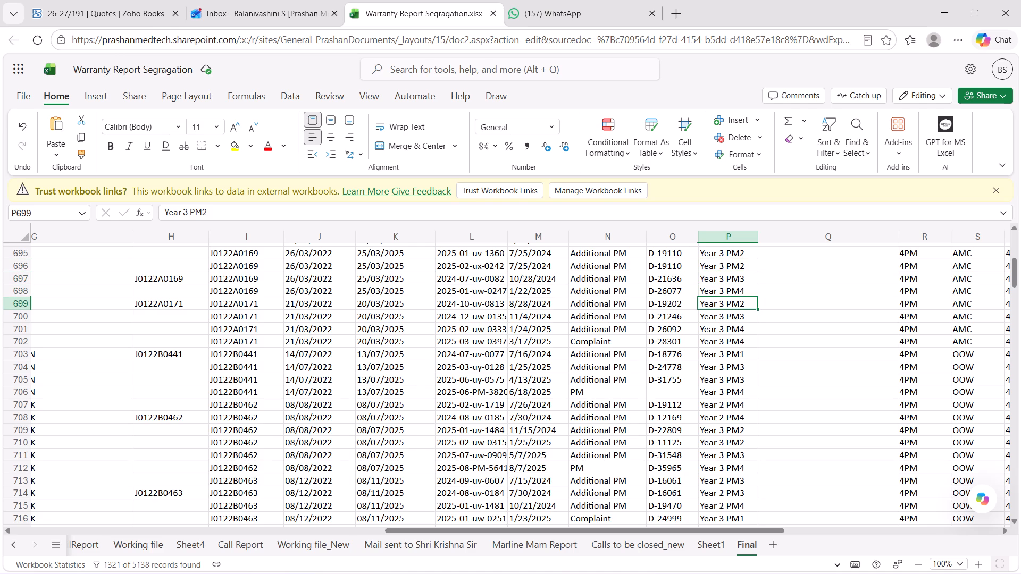
pyautogui.scroll(-1, 792, 268)
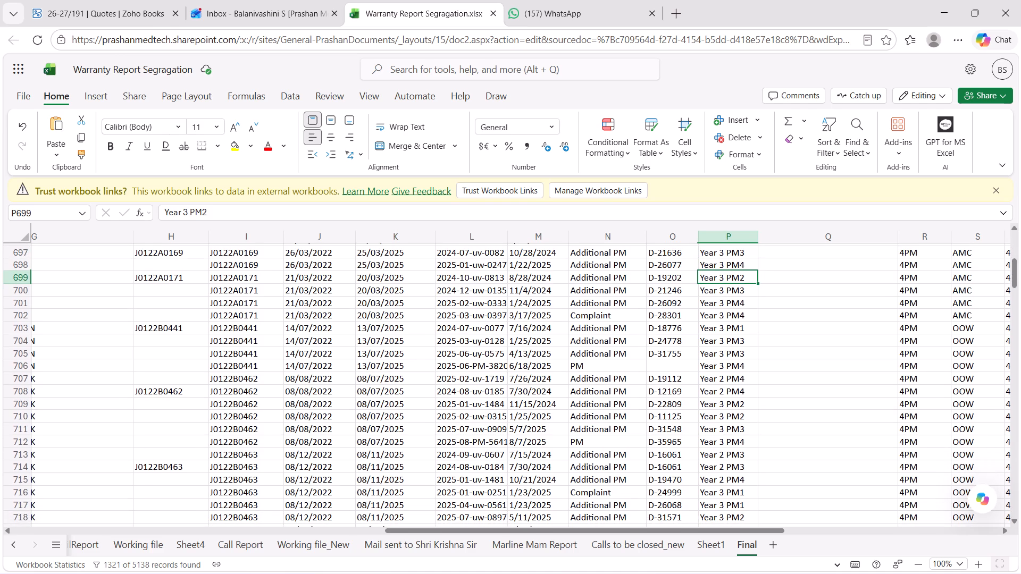
pyautogui.scroll(-1, 792, 268)
pyautogui.click(745, 252)
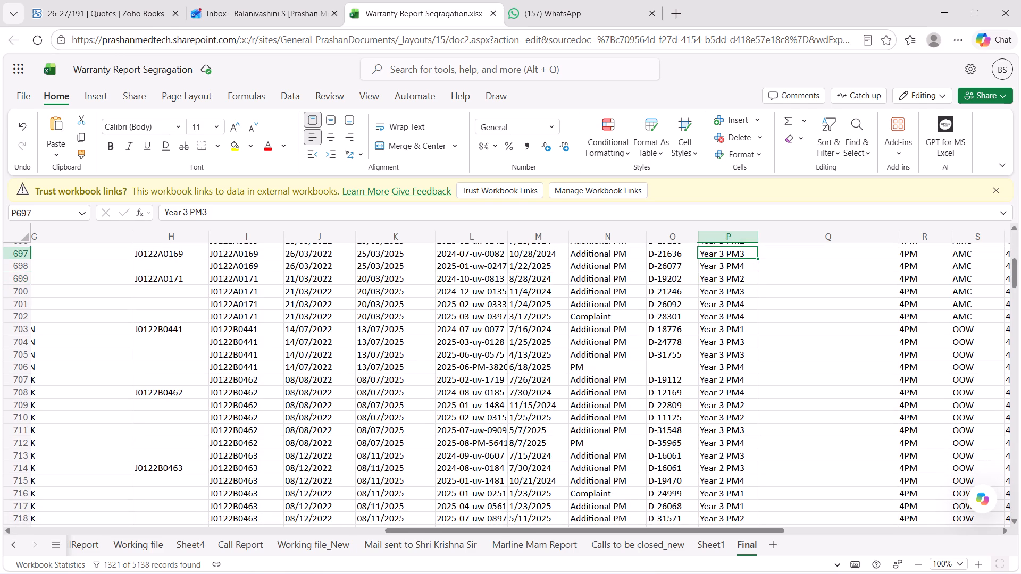
pyautogui.press('Down')
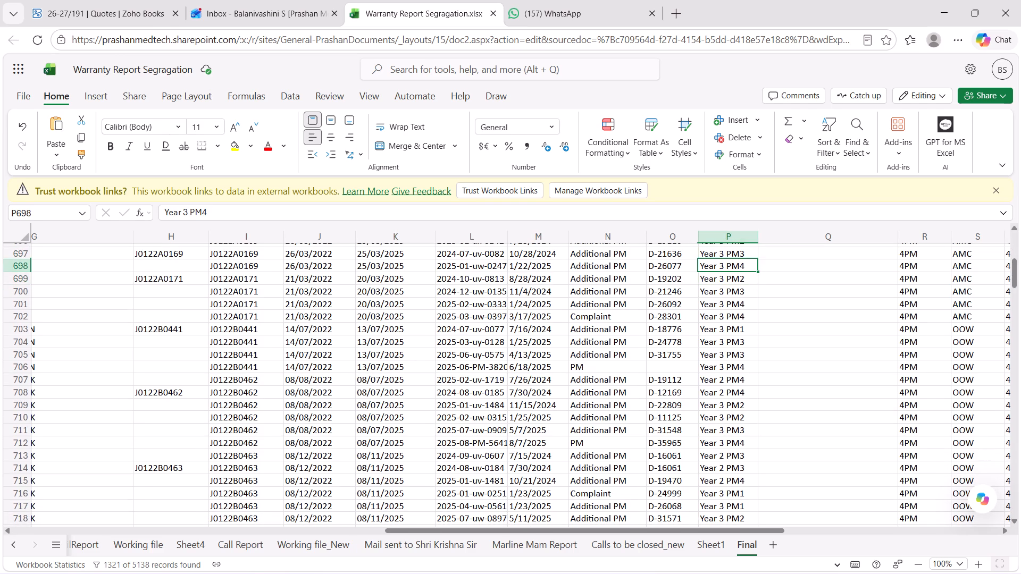
# Compare the PM Interval entries of serial number J0122A0171 with their call dates in rows 699 to 702, continuing to J0122B0441 in row 704.
pyautogui.press('Down')
pyautogui.press('Down')
pyautogui.press('Down')
pyautogui.press('Down')
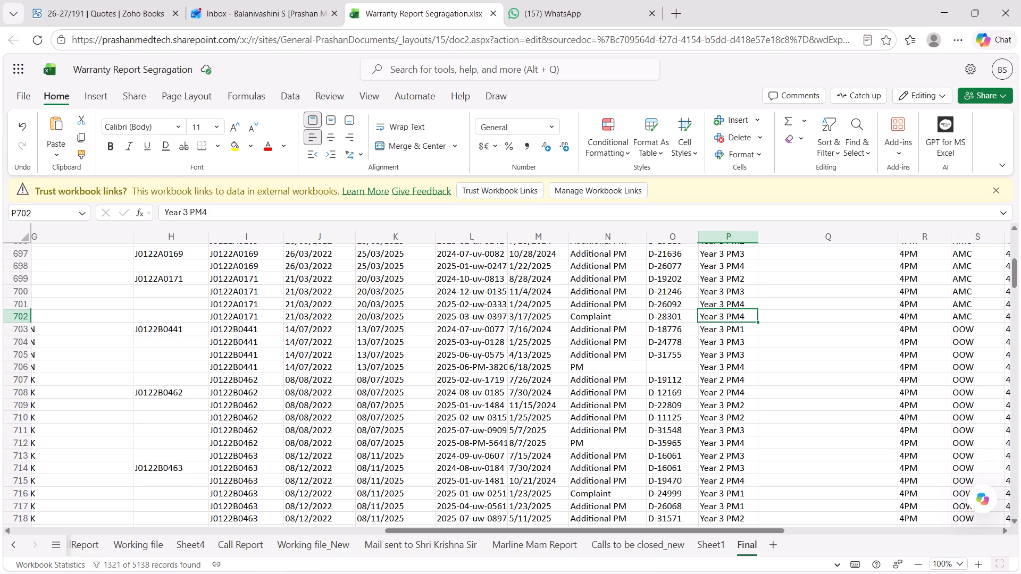
pyautogui.press('Down')
pyautogui.press('Down')
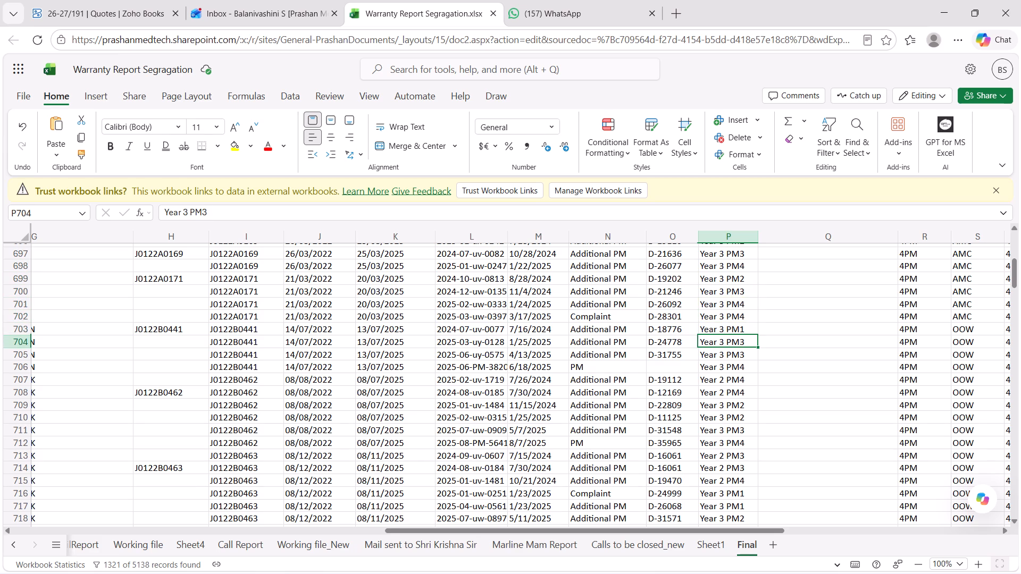
# Recheck the PM Interval entries of serial number J0122A0171 against their call dates in rows 699 to 702.
pyautogui.click(742, 314)
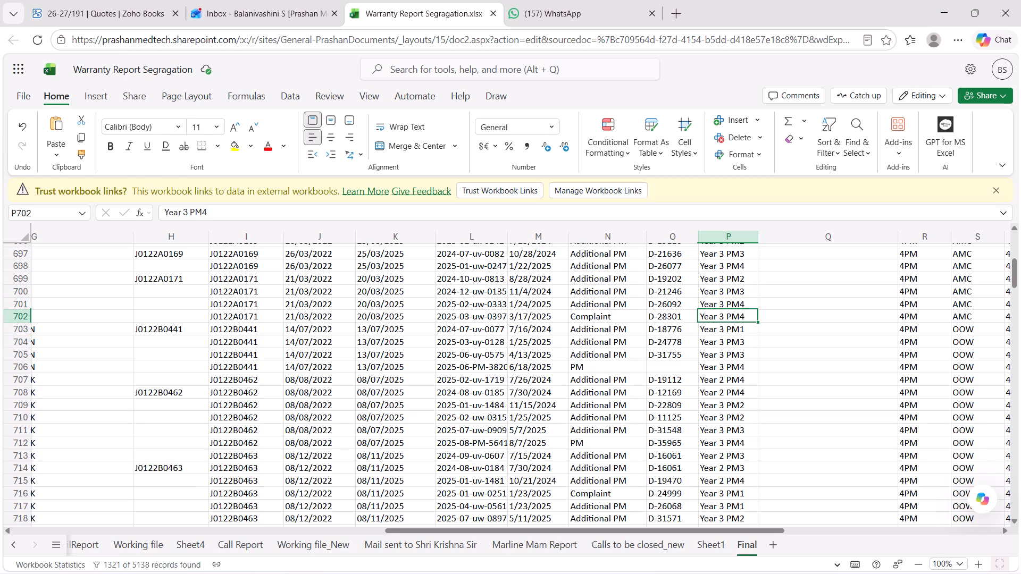
pyautogui.click(752, 283)
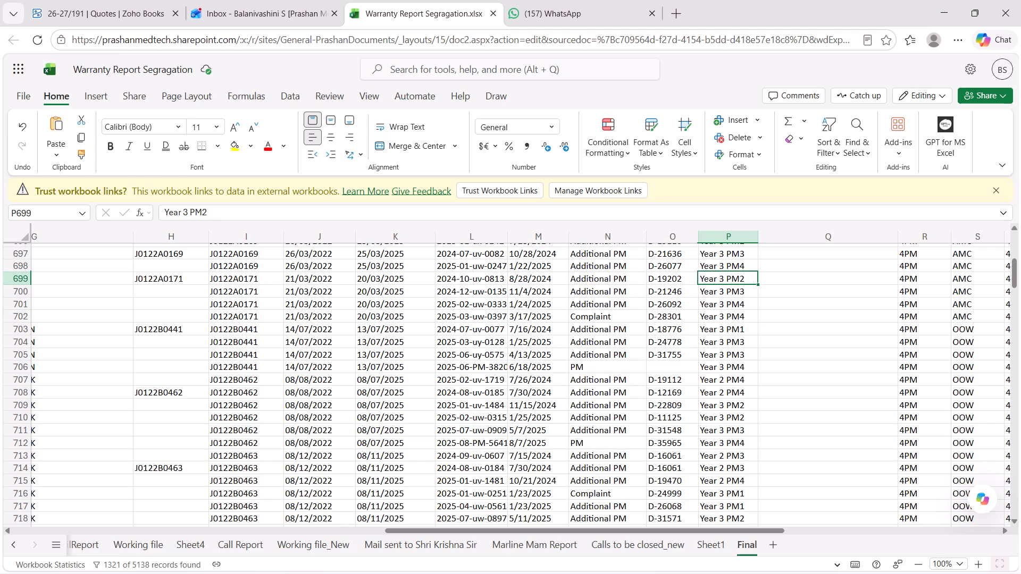
pyautogui.scroll(-1, 748, 296)
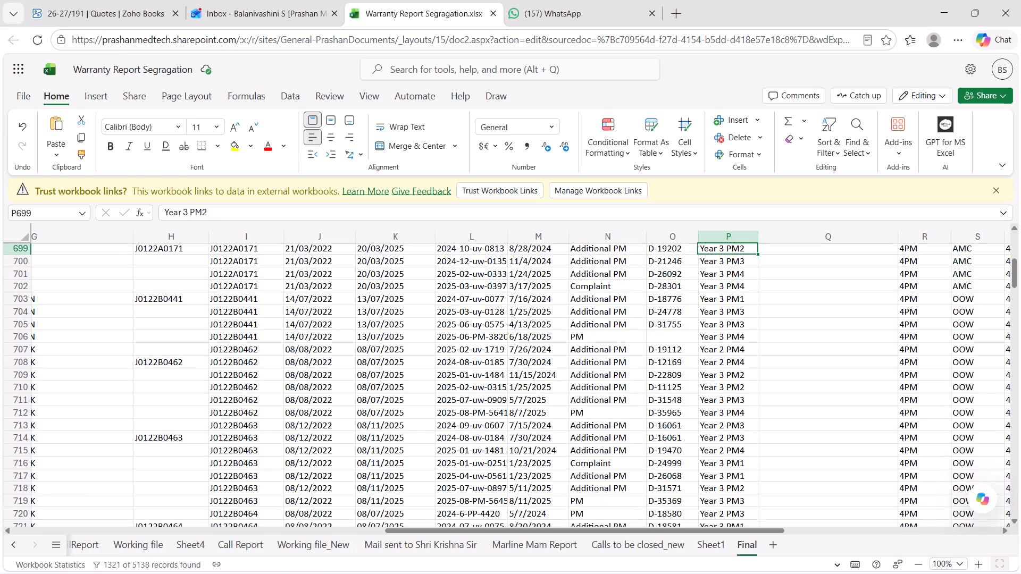
pyautogui.scroll(-1, 748, 296)
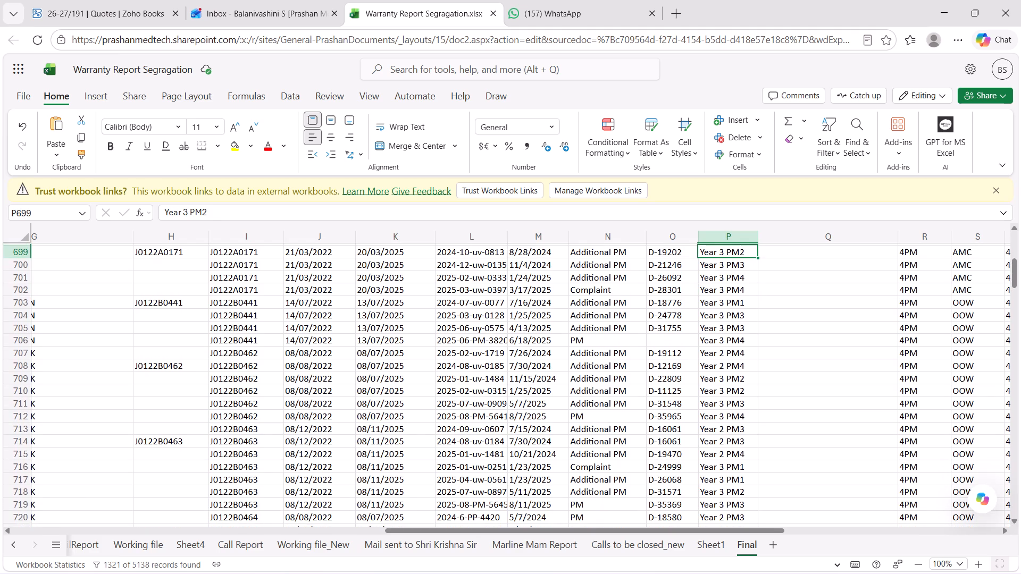
pyautogui.scroll(-1, 748, 296)
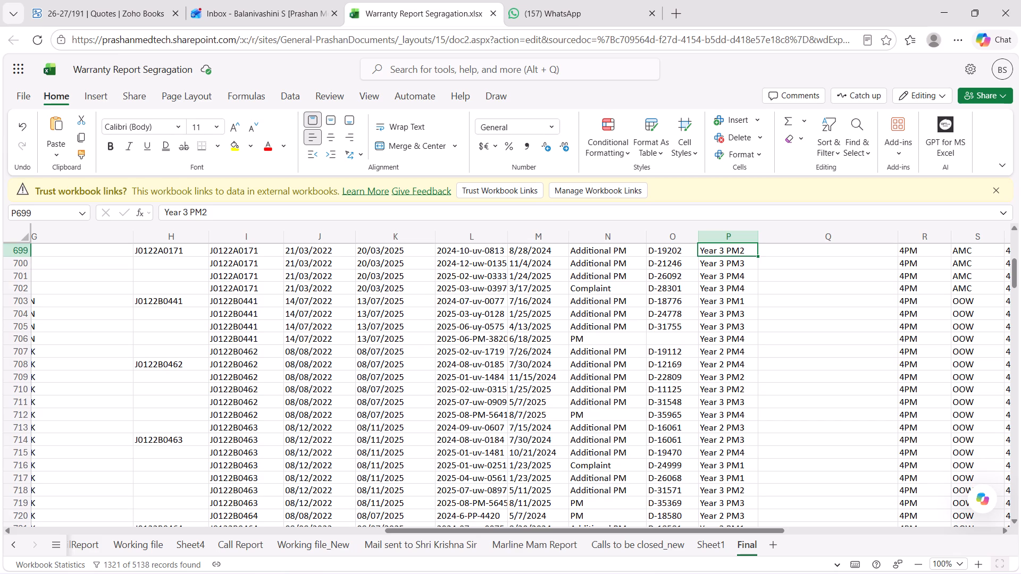
pyautogui.click(750, 264)
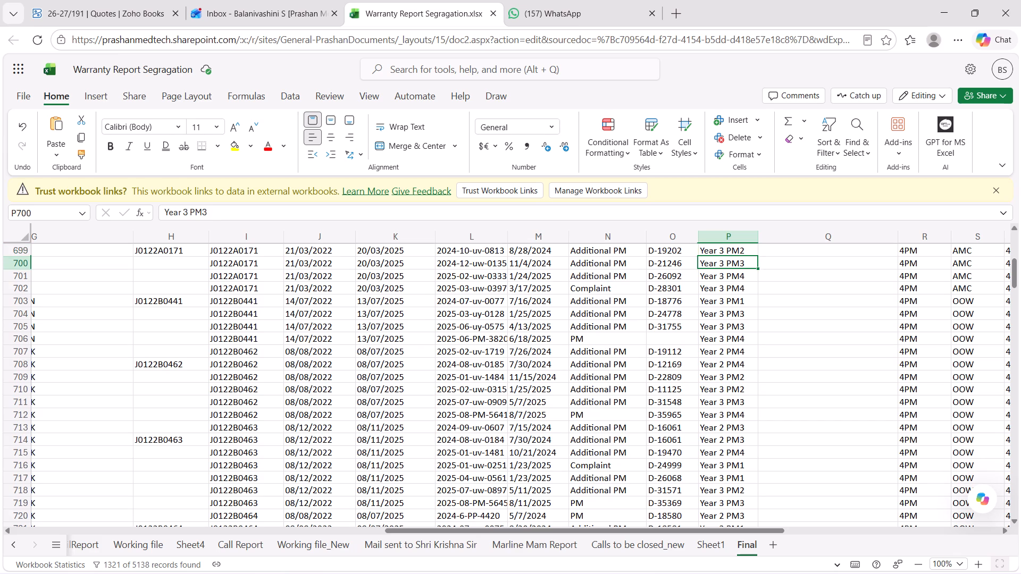
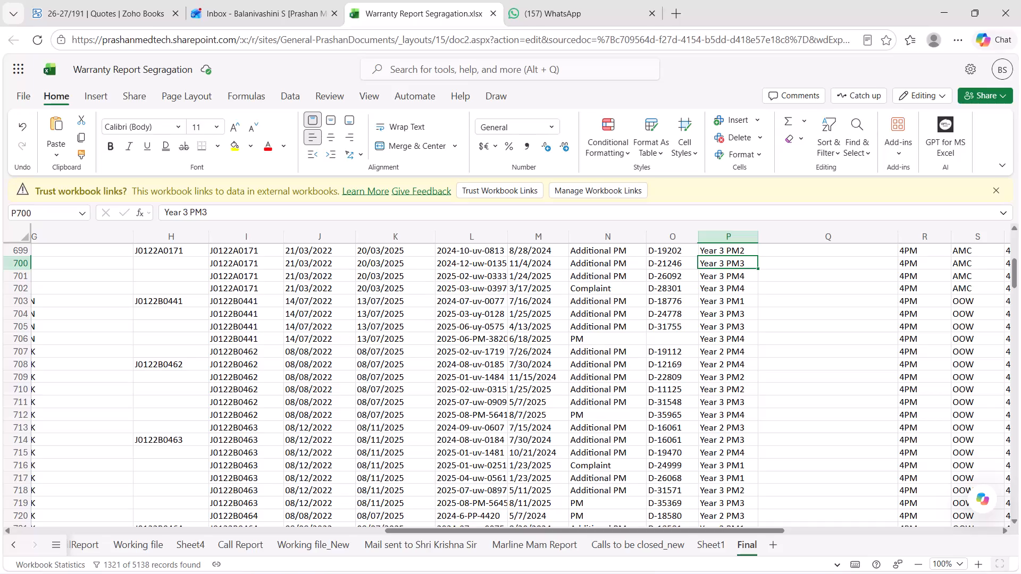
# Set the PM Interval of serial number J0122A0171 in row 702 to Year 3 PM1 and highlight the cell yellow.
pyautogui.doubleClick(753, 274)
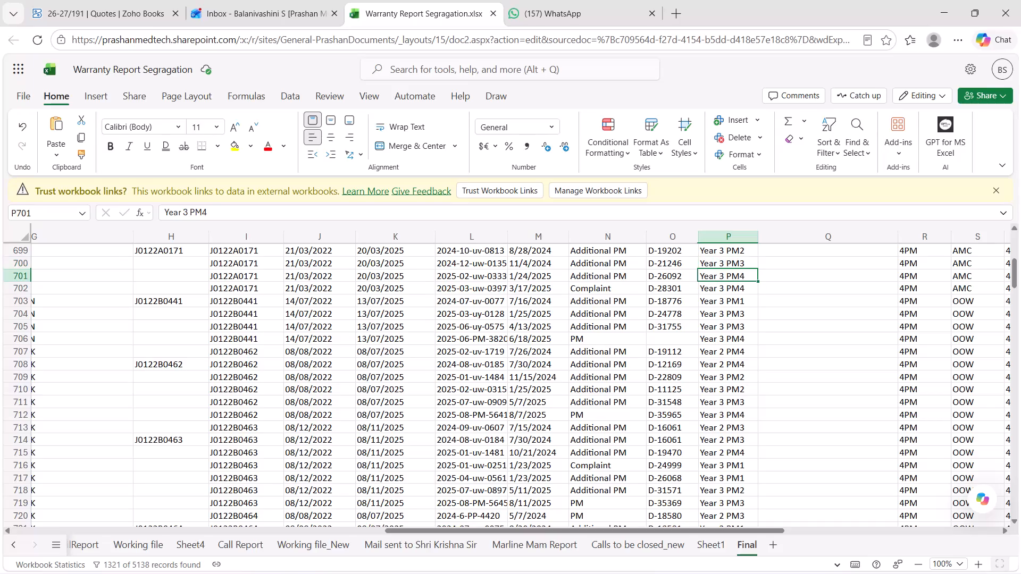
pyautogui.doubleClick(753, 288)
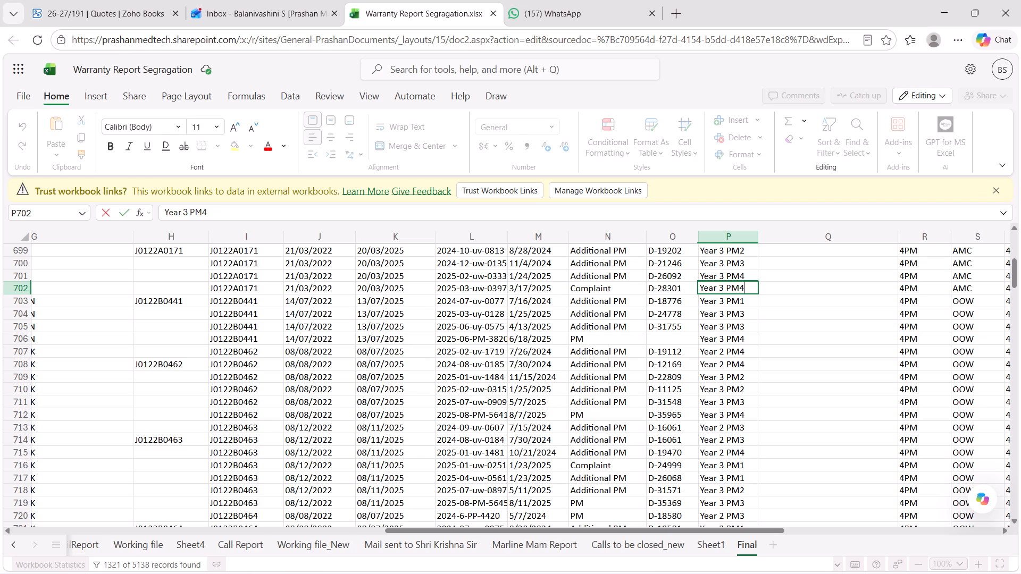
pyautogui.press('BackSpace')
pyautogui.press('1')
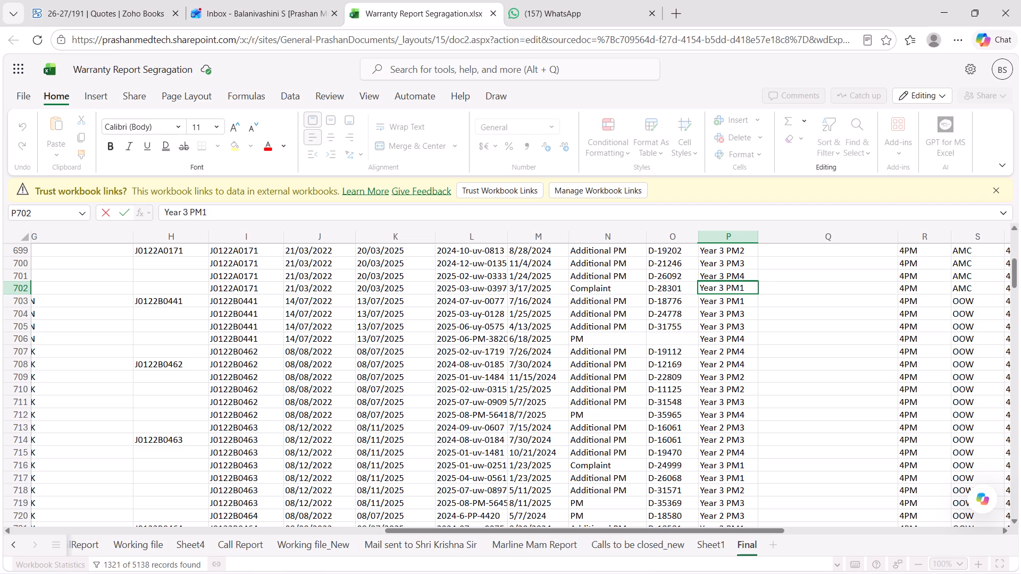
pyautogui.click(781, 288)
pyautogui.click(732, 288)
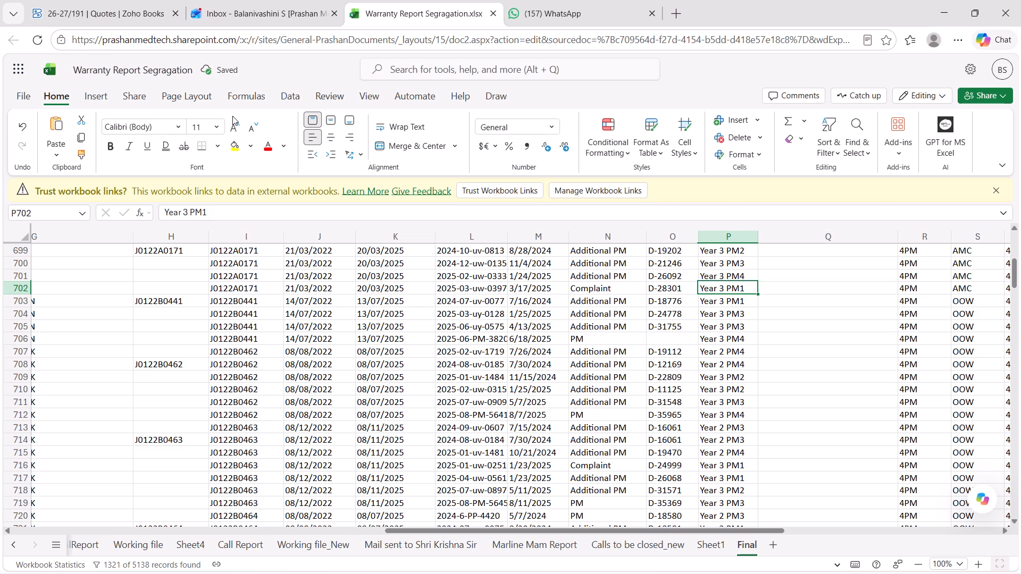
pyautogui.click(235, 145)
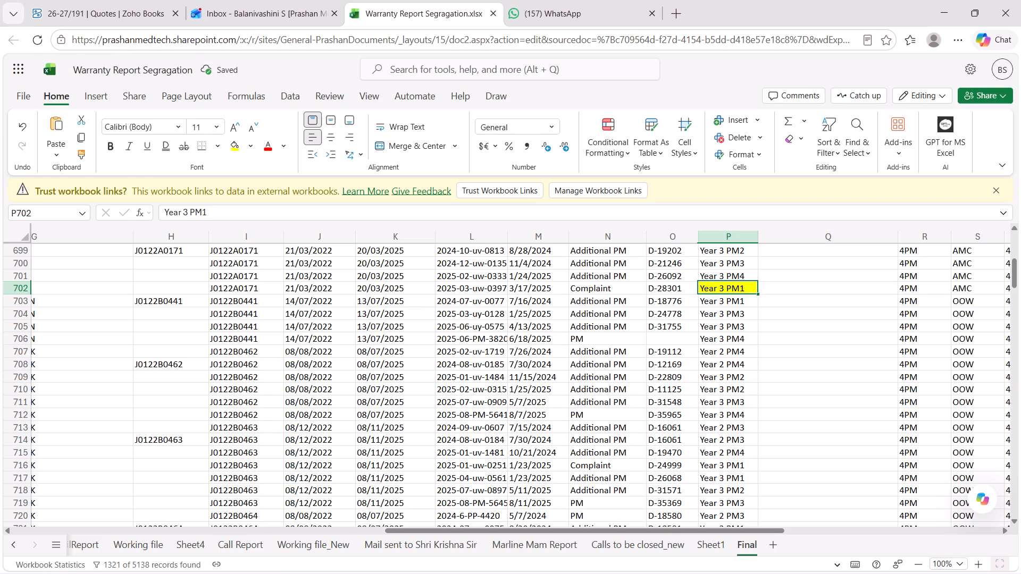
# Examine the PM Interval entries of serial number J0122B0441 against their call dates in rows 703 to 706.
pyautogui.hscroll(1, 645, 381)
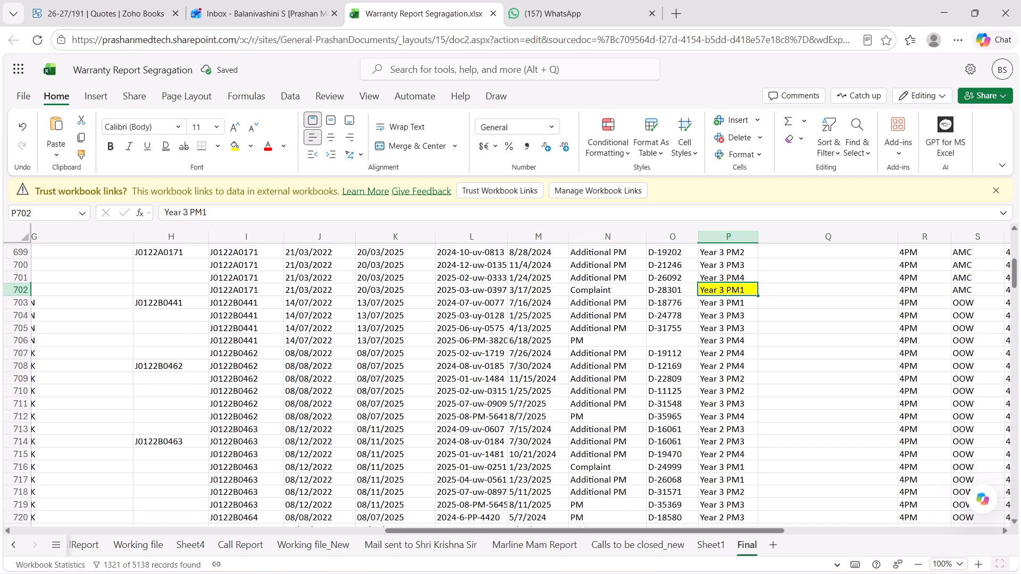
pyautogui.hscroll(1, 645, 381)
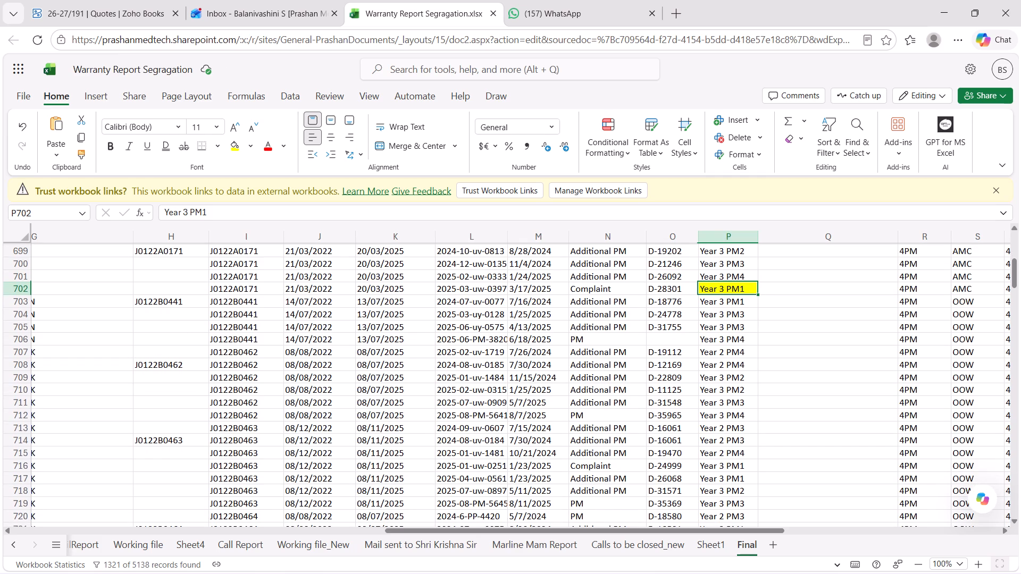
pyautogui.click(740, 302)
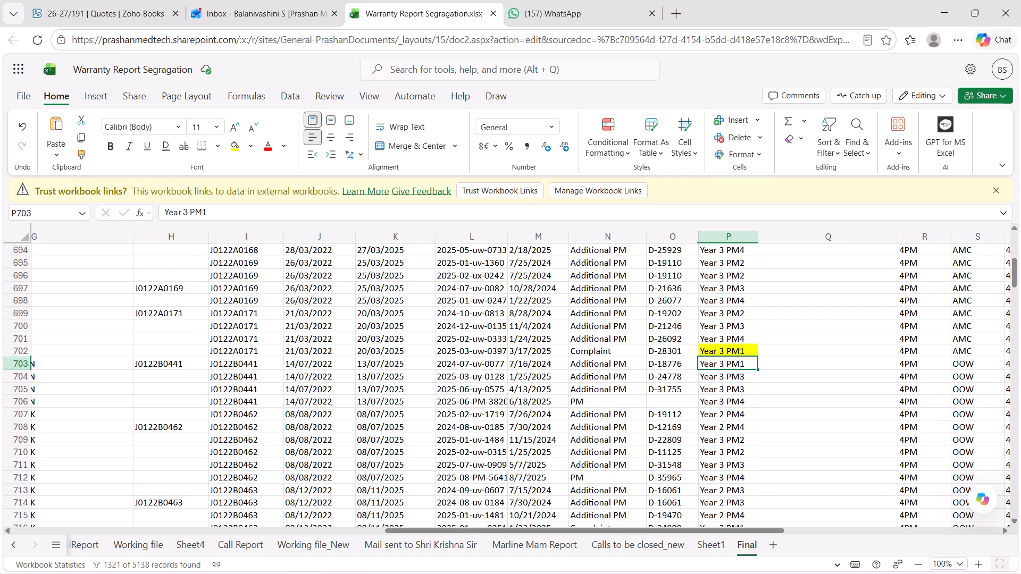
pyautogui.click(690, 353)
pyautogui.scroll(-1, 690, 353)
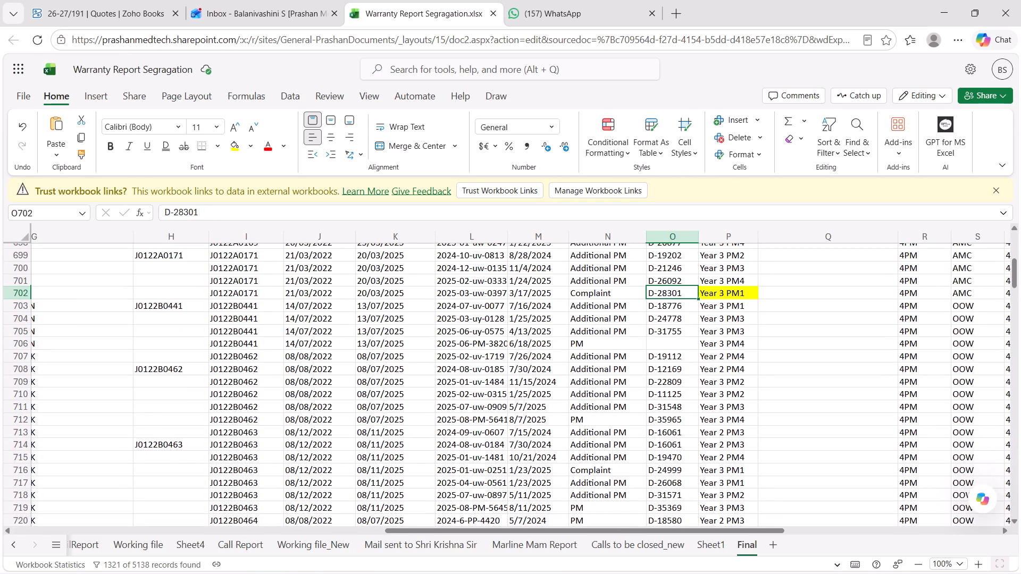
pyautogui.scroll(-1, 690, 353)
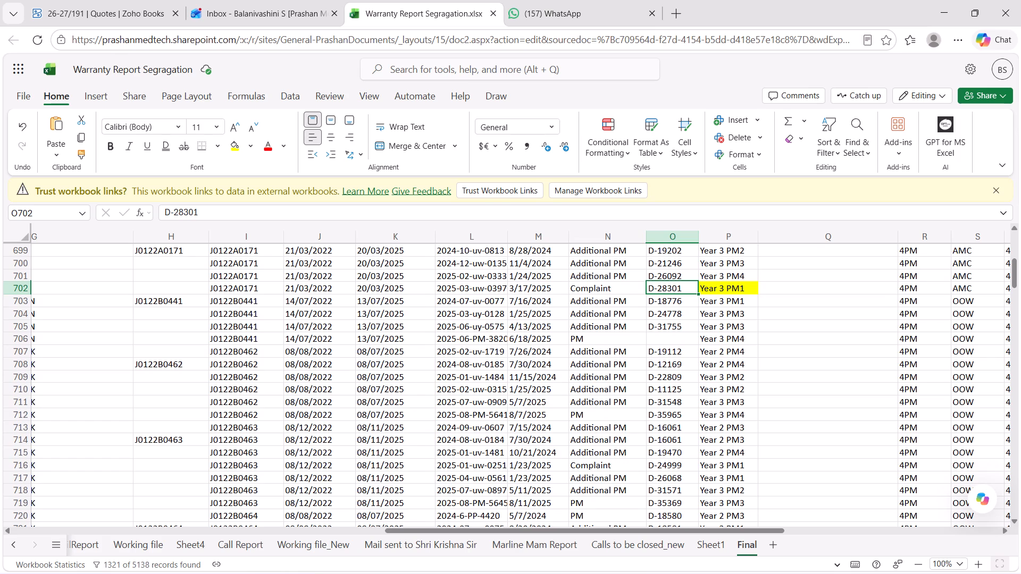
pyautogui.click(690, 302)
pyautogui.click(738, 305)
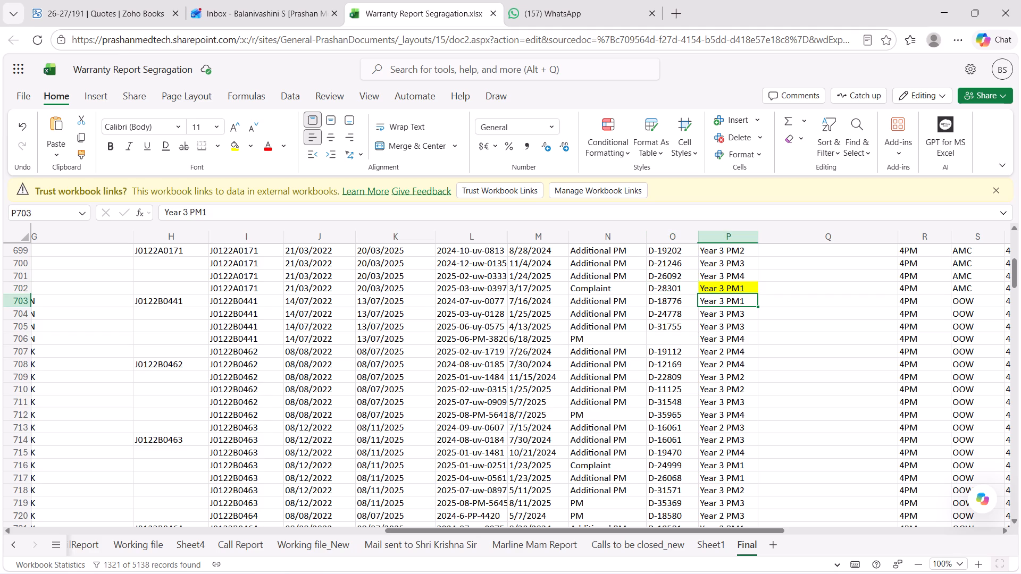
pyautogui.click(751, 328)
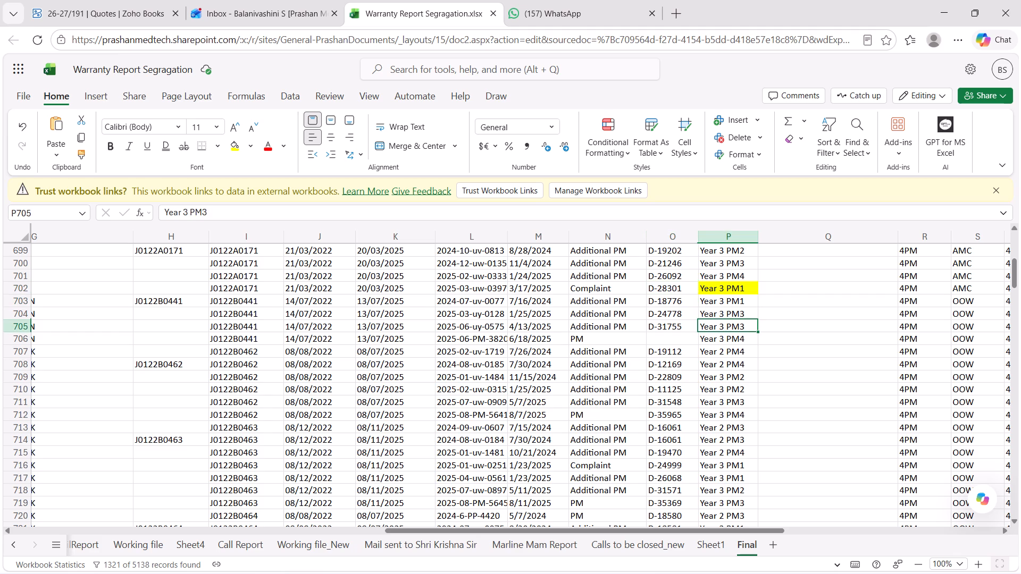
pyautogui.click(746, 339)
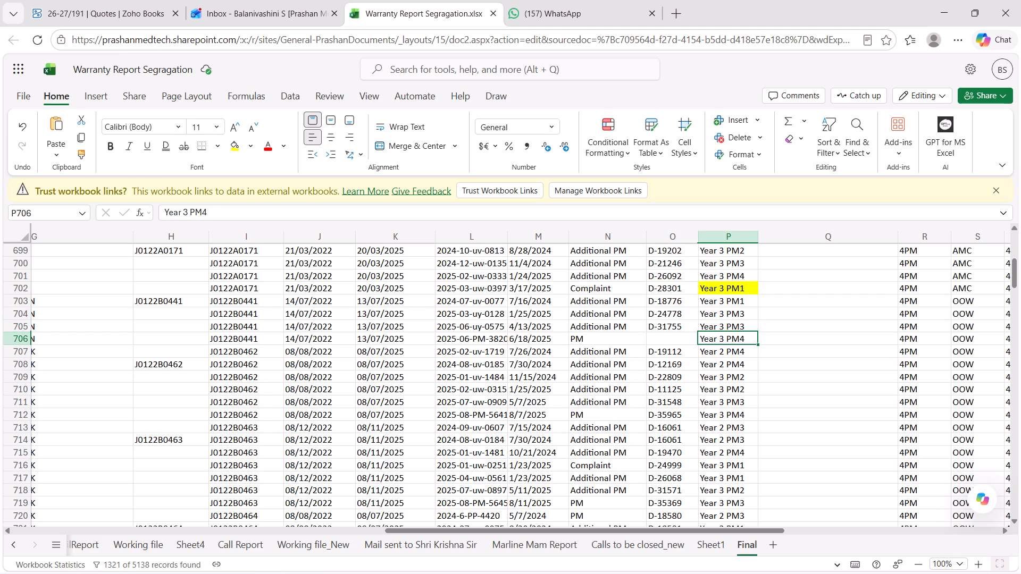
# Compare the PM Interval entries of serial number J0122B0462 with their call dates in rows 707 to 711.
pyautogui.click(742, 354)
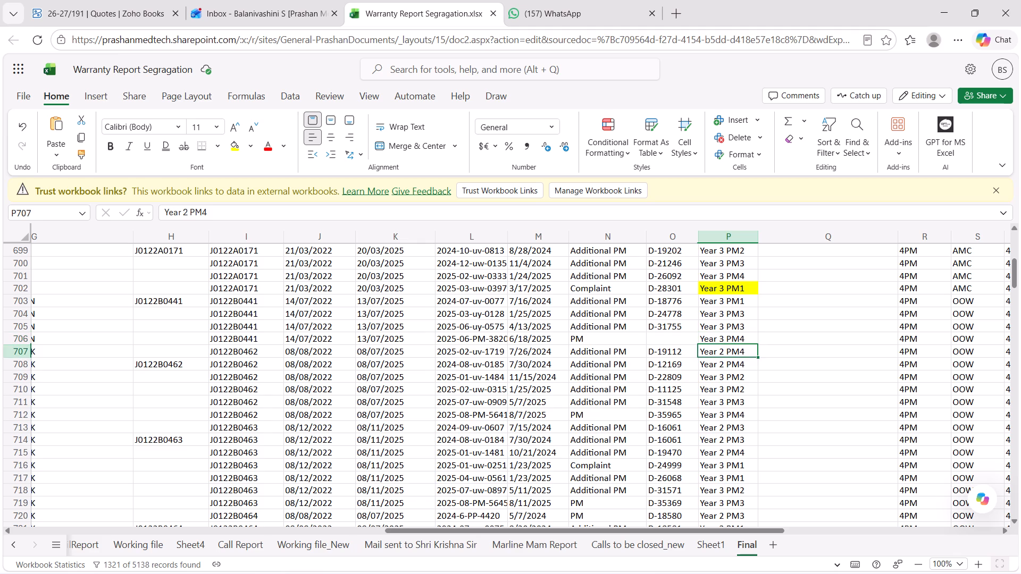
pyautogui.click(747, 365)
pyautogui.scroll(-1, 747, 365)
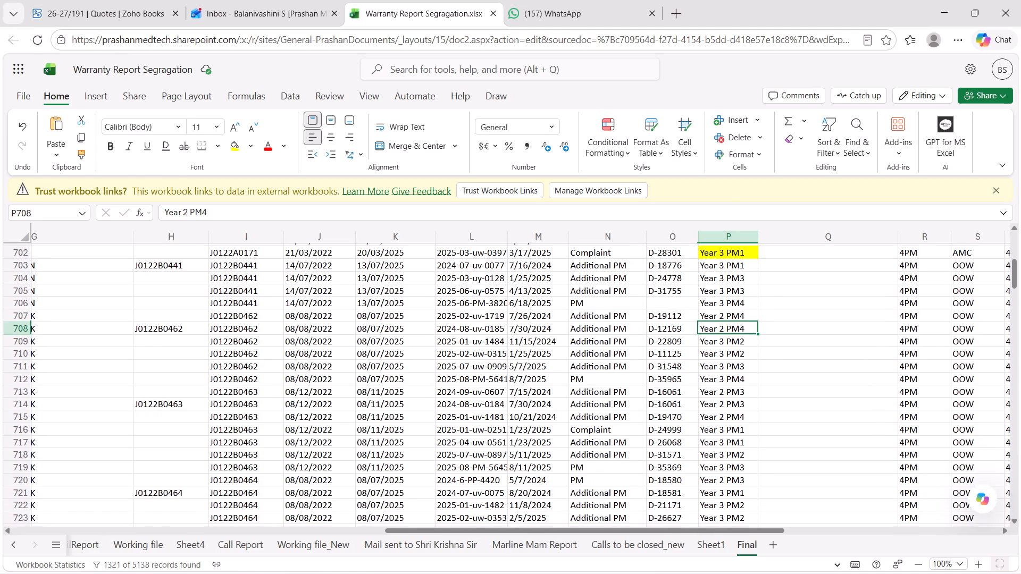
pyautogui.scroll(-1, 747, 365)
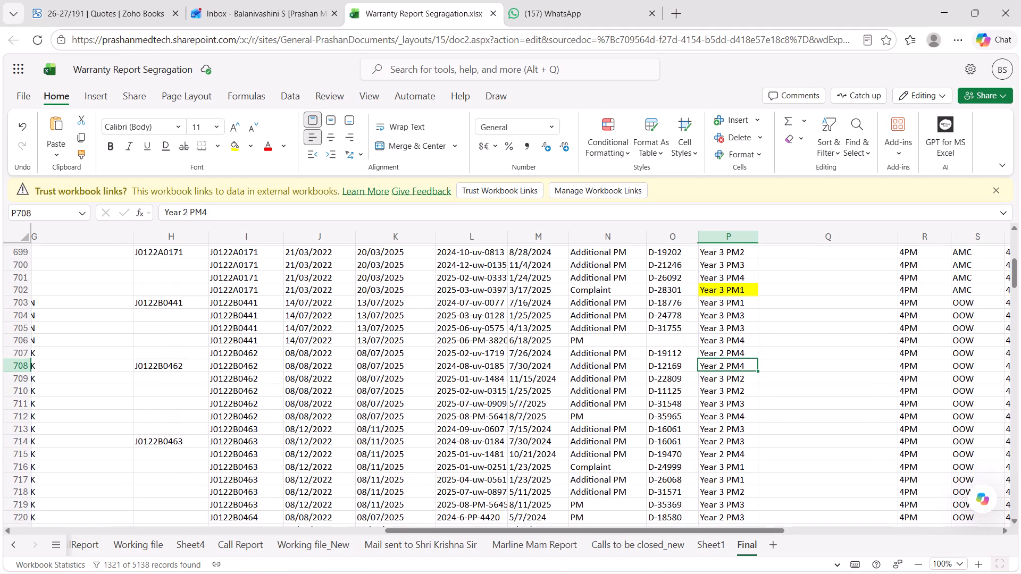
pyautogui.scroll(-1, 747, 365)
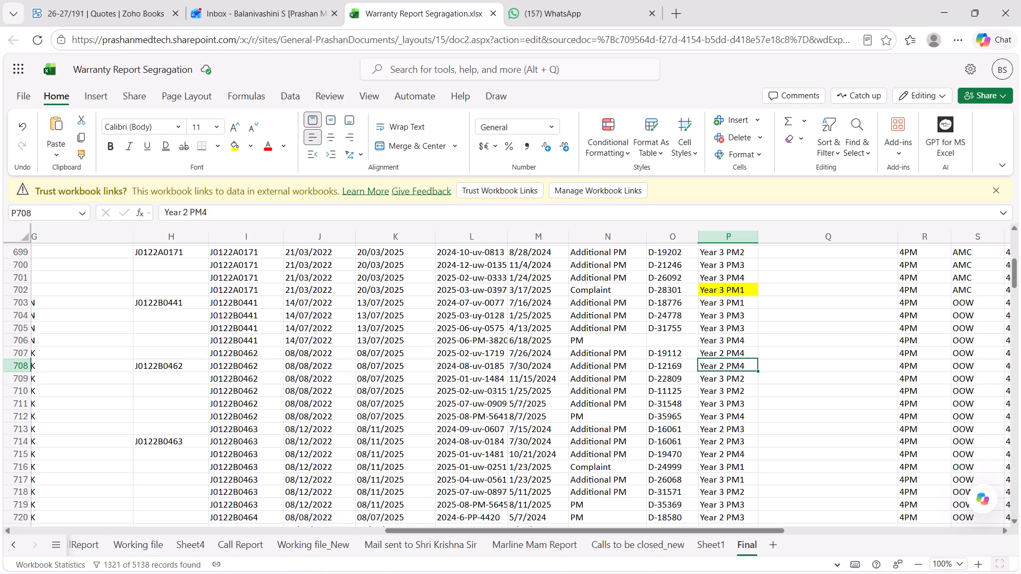
pyautogui.scroll(-2, 747, 365)
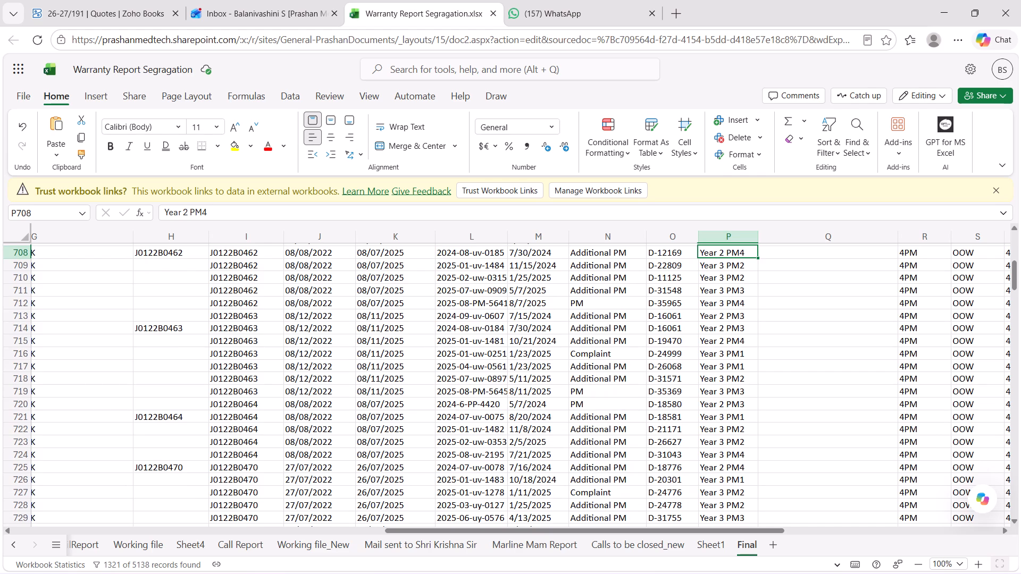
pyautogui.press('Down')
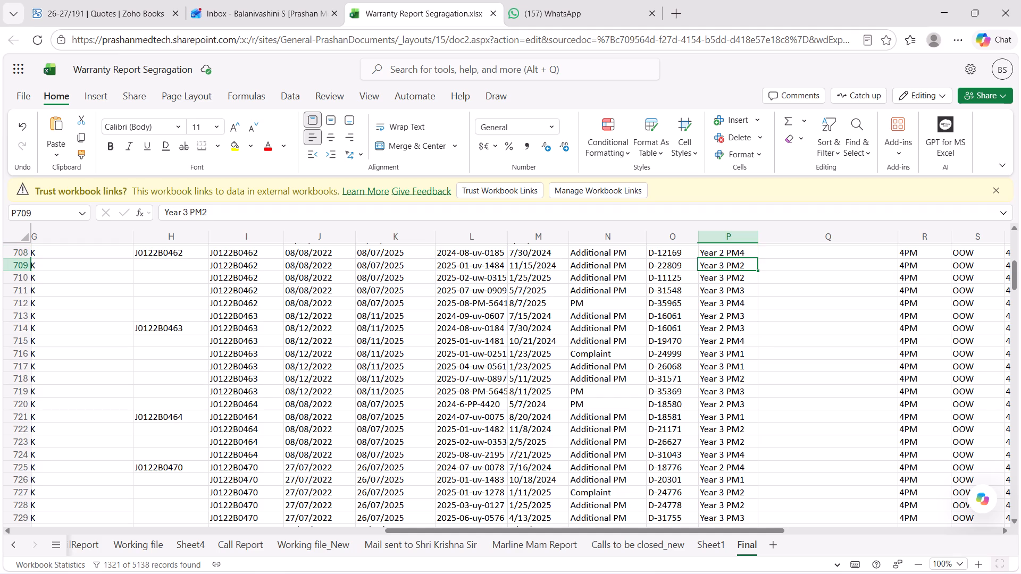
pyautogui.press('Down')
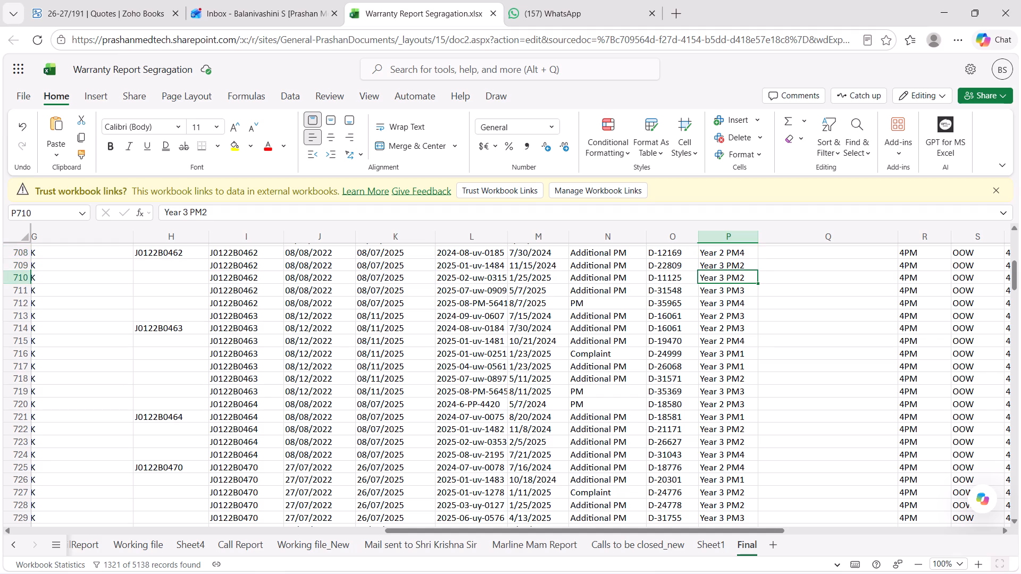
pyautogui.press('Down')
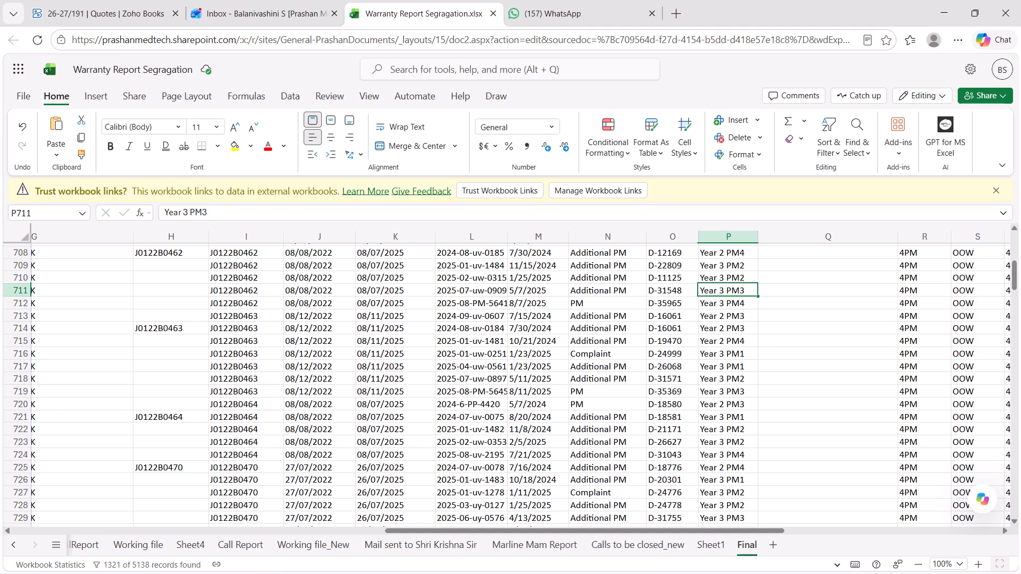
pyautogui.press('Up')
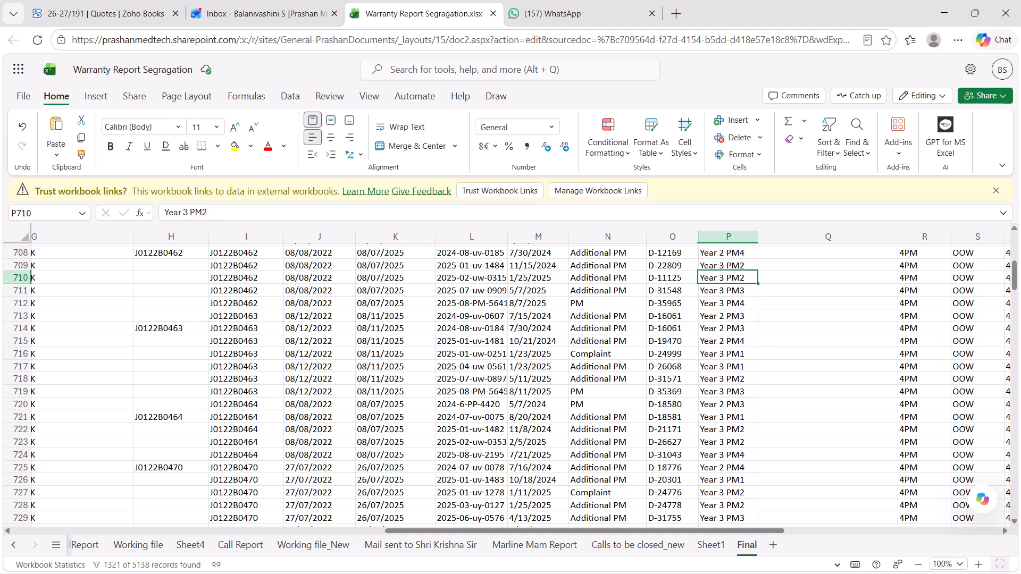
pyautogui.press('Down')
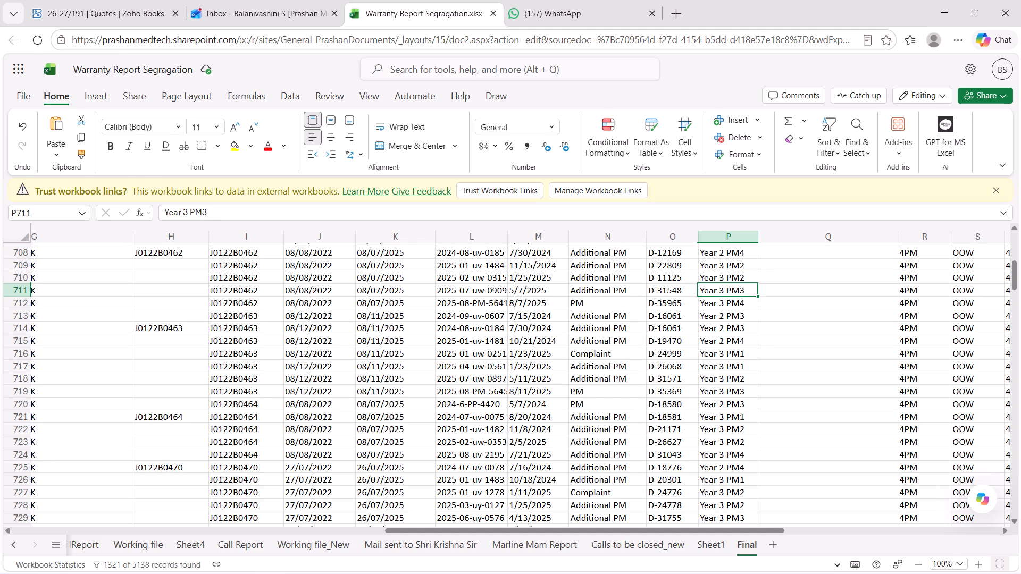
pyautogui.press('Up')
pyautogui.press('Up')
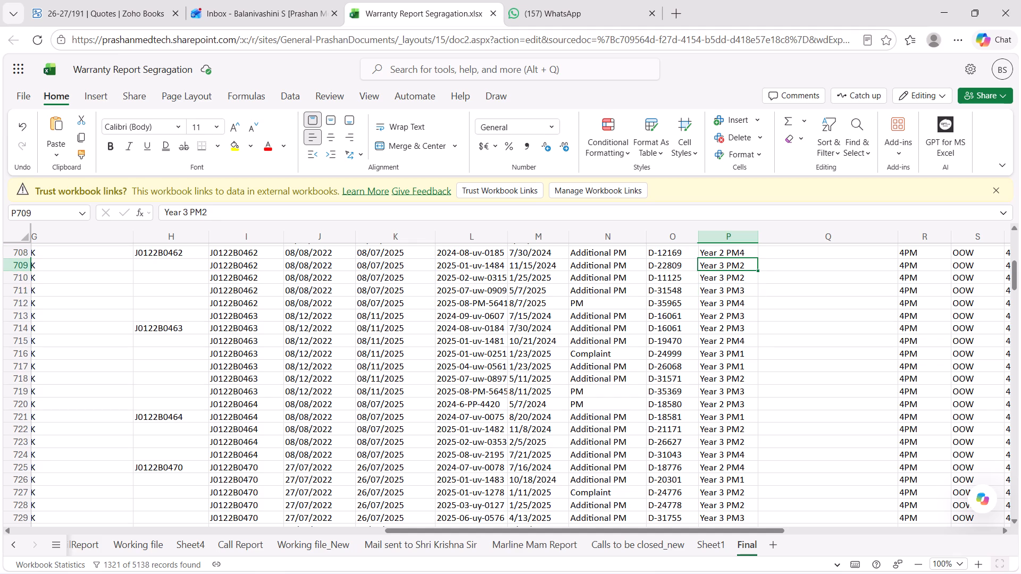
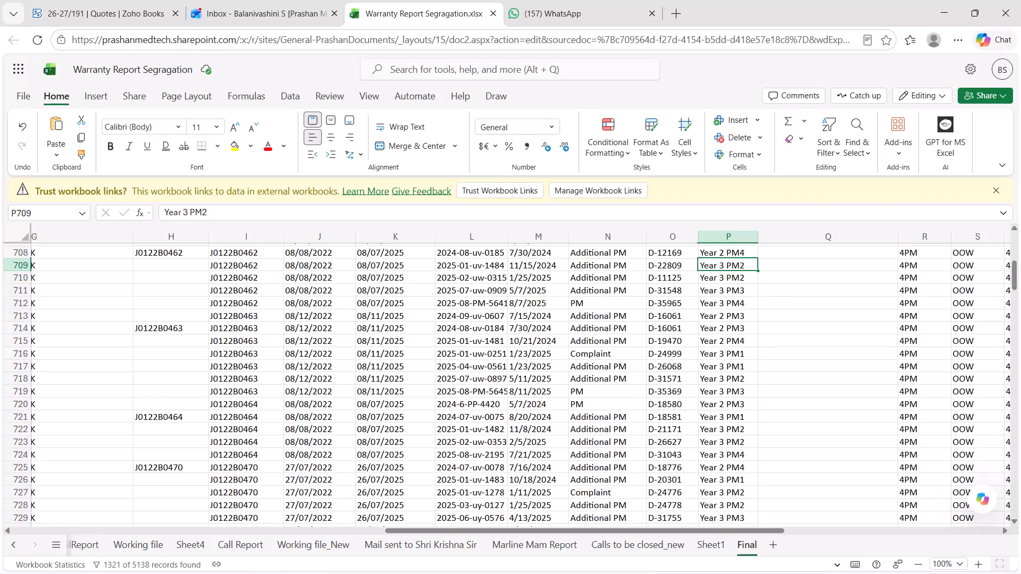
# Compare the PM Interval entries of serial number J0122B0462 with their call dates in rows 709 to 712.
pyautogui.press('Up')
pyautogui.press('Down')
pyautogui.press('Down')
pyautogui.press('Up')
pyautogui.press('Down')
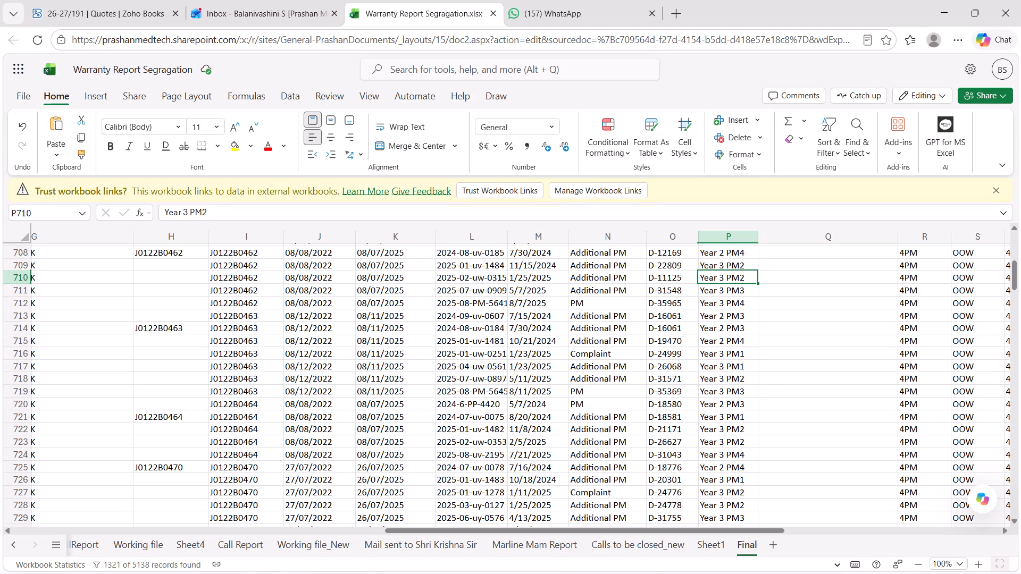
pyautogui.press('Down')
pyautogui.press('Down')
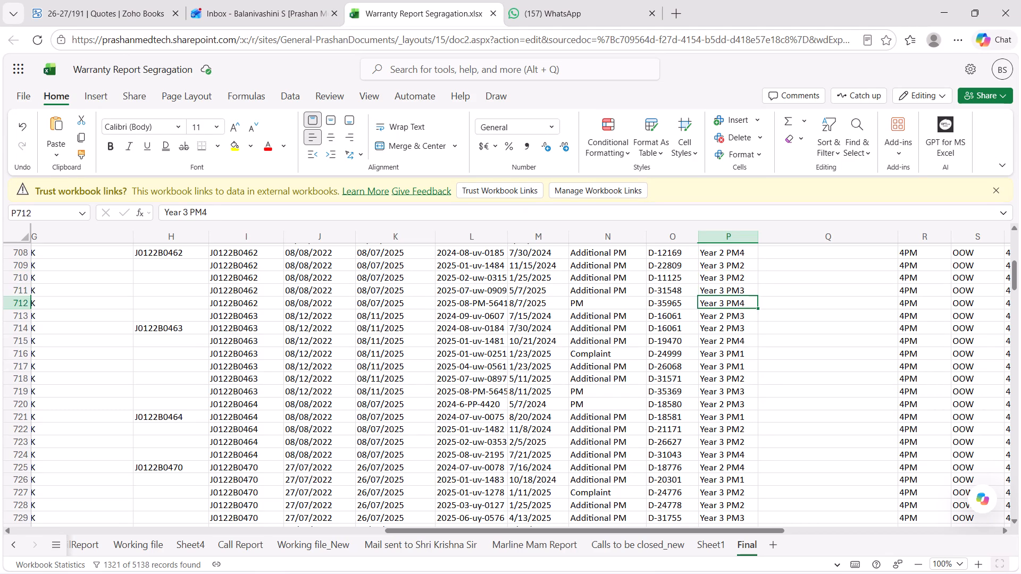
pyautogui.press('Down')
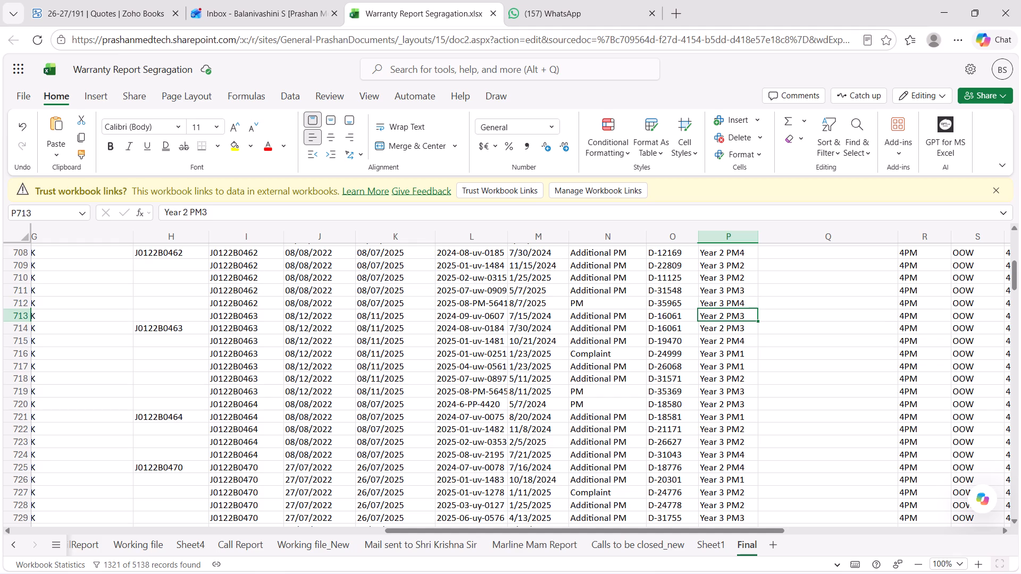
pyautogui.click(748, 266)
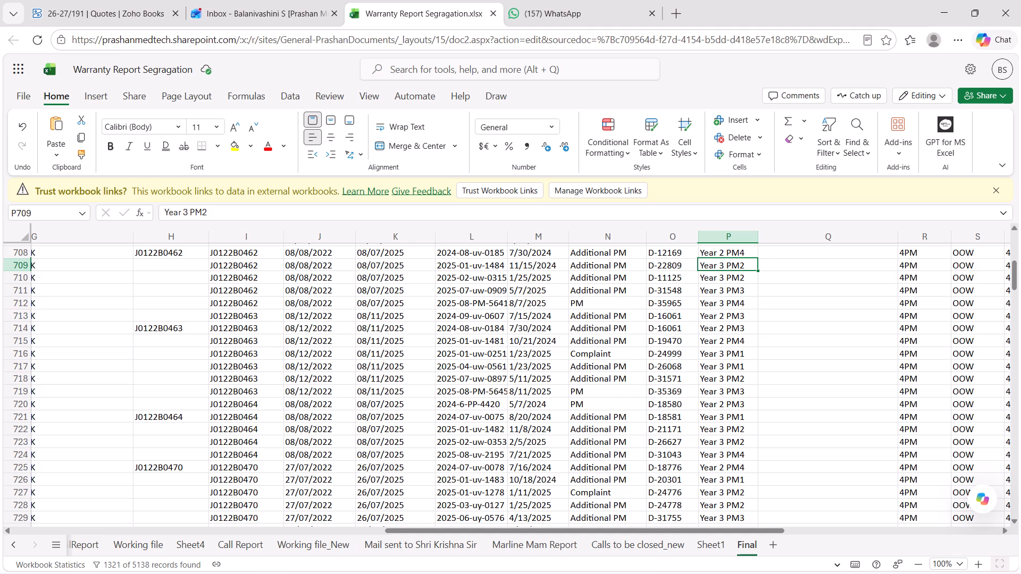
pyautogui.press('Down')
pyautogui.press('Down')
pyautogui.press('Down')
# Examine the PM Interval entries of serial number J0122B0463 against their call dates in rows 713 to 719.
pyautogui.press('Down')
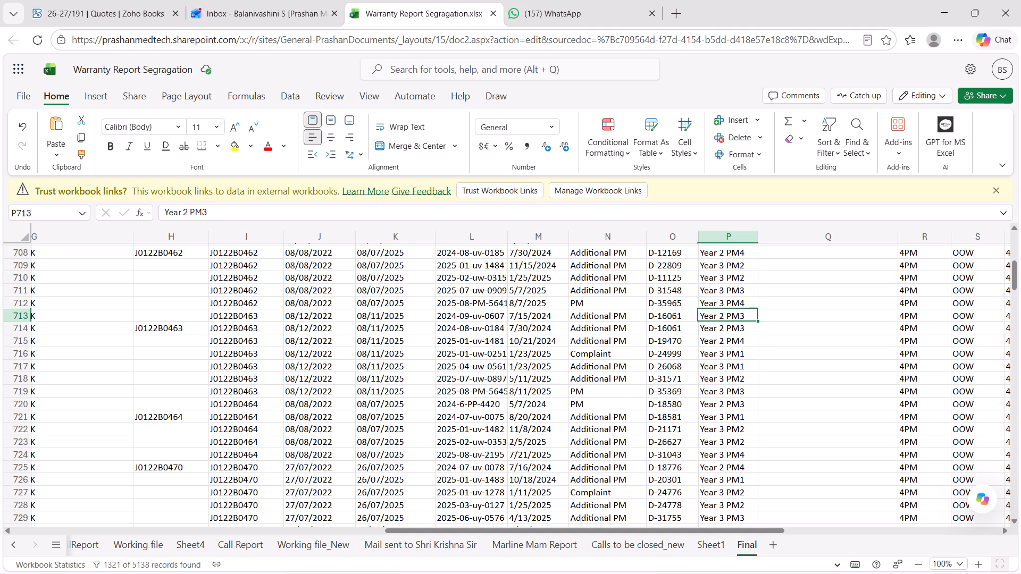
pyautogui.press('Down')
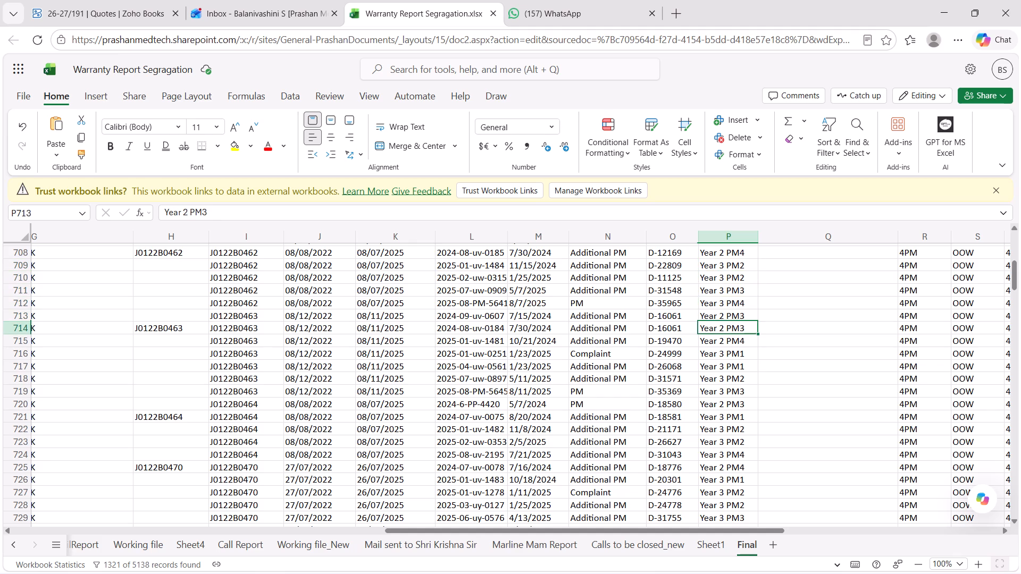
pyautogui.press('Down')
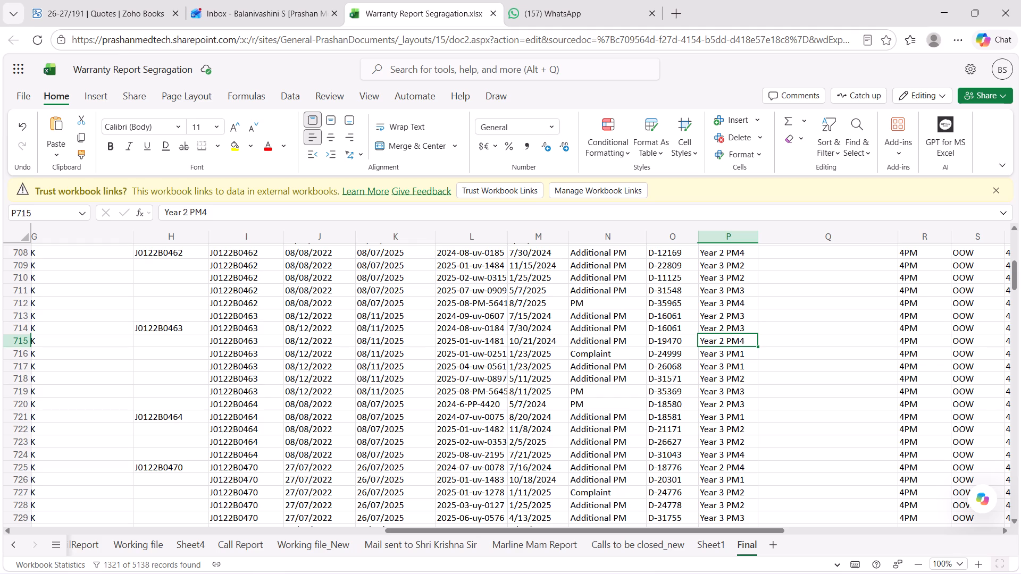
pyautogui.press('Down')
pyautogui.press('Down')
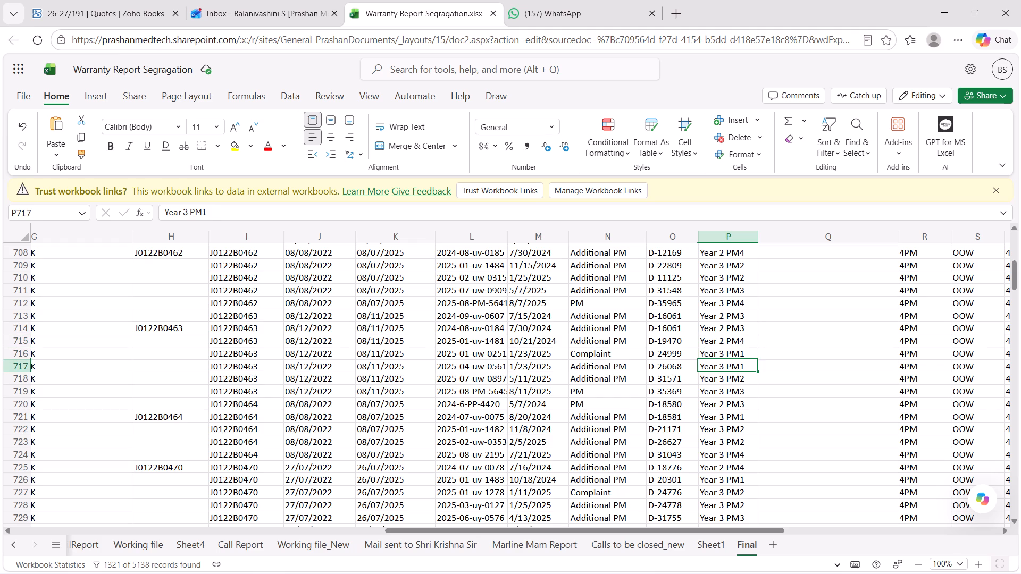
pyautogui.press('Up')
pyautogui.press('Down')
pyautogui.press('Up')
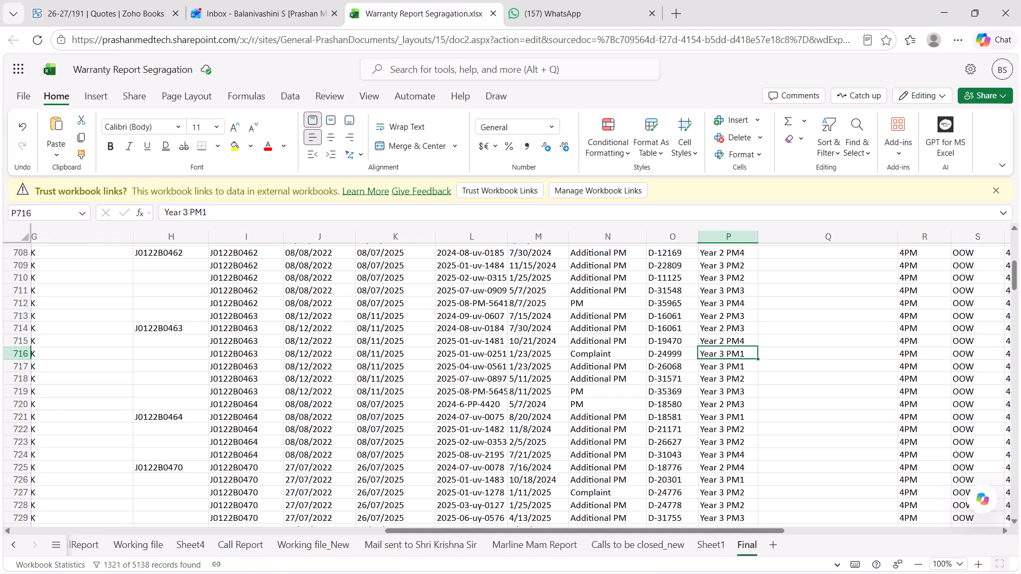
pyautogui.press('Down')
pyautogui.press('Down')
pyautogui.press('Down')
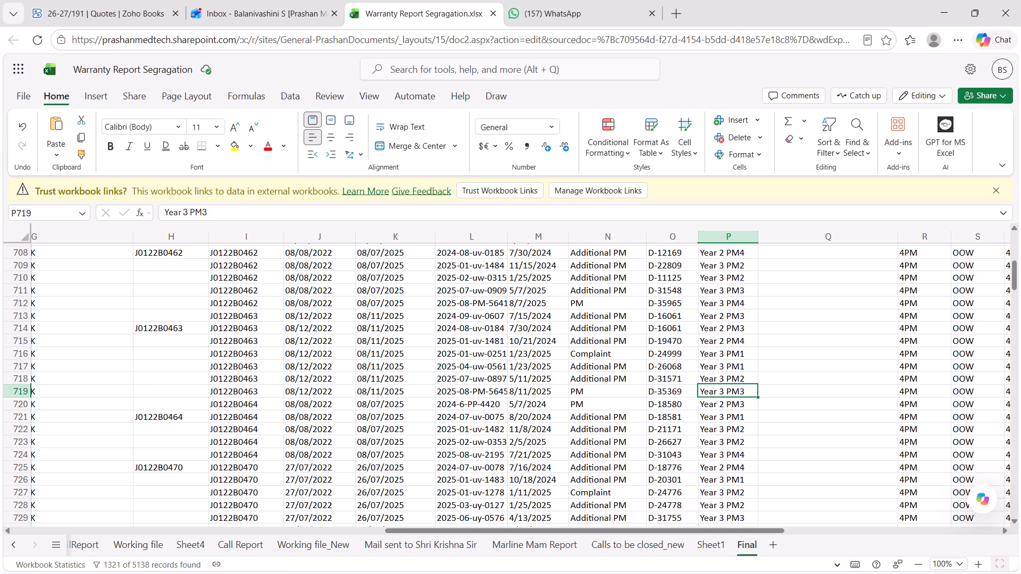
pyautogui.press('Down')
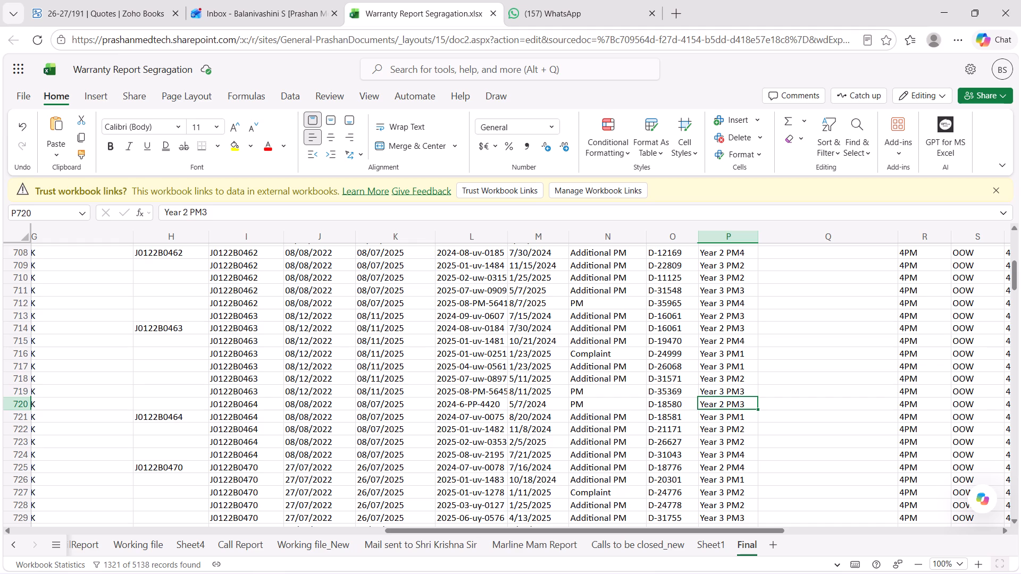
# Set the PM Interval of serial number J0122B0463 in row 716 to Year 3 PM4 and highlight the cell yellow.
pyautogui.doubleClick(749, 355)
pyautogui.press('BackSpace')
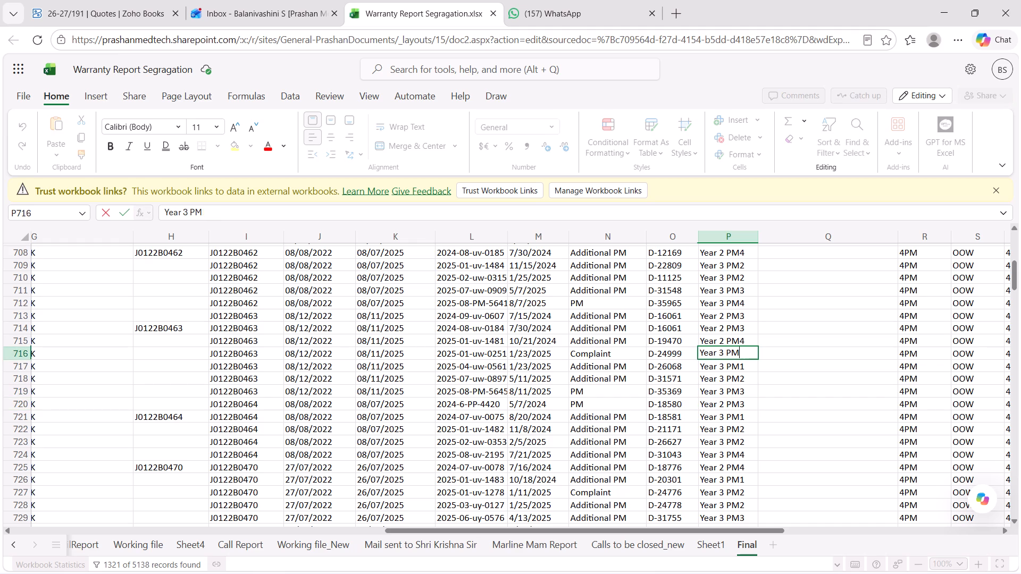
pyautogui.press('4')
pyautogui.click(781, 359)
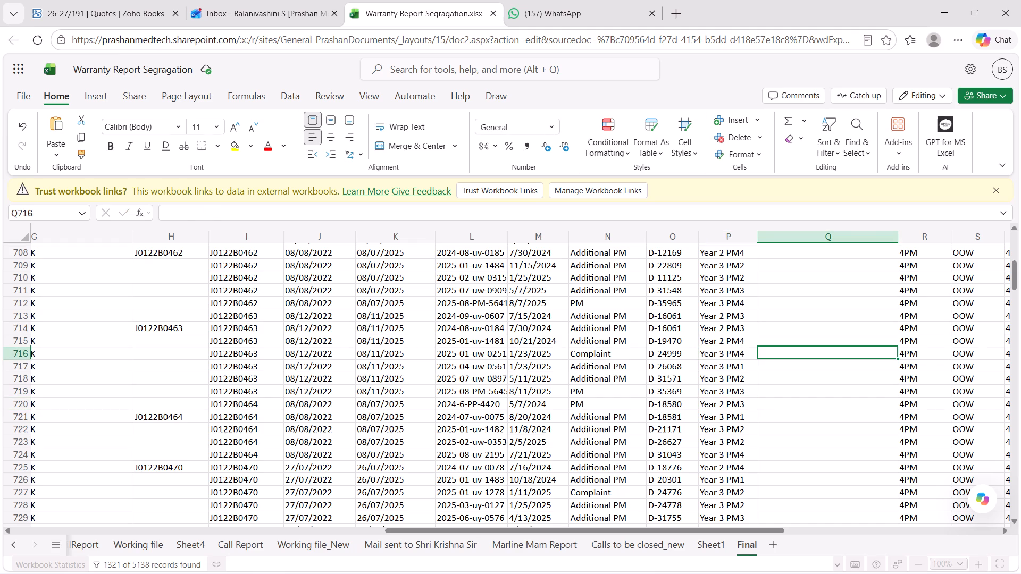
pyautogui.click(722, 351)
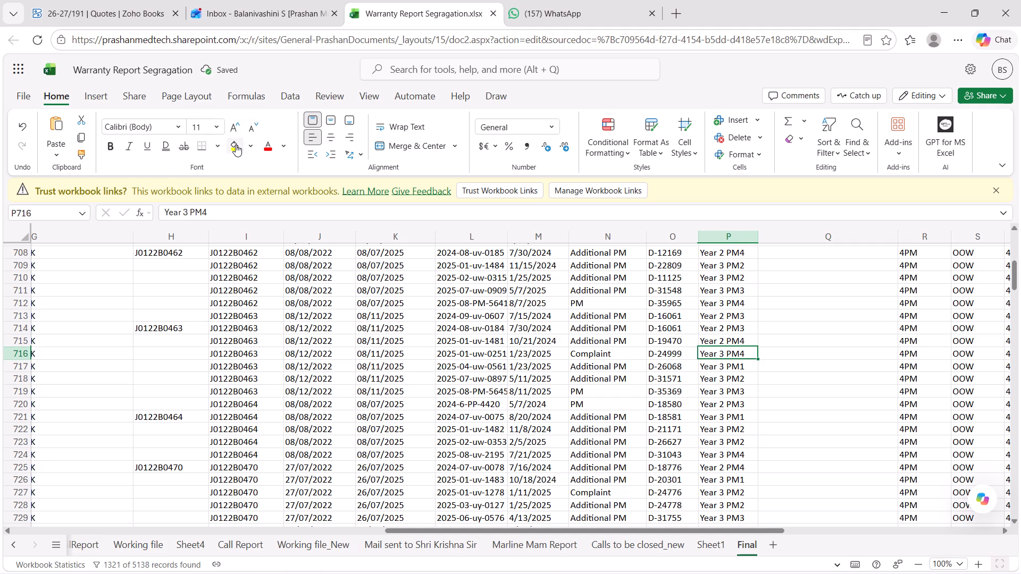
pyautogui.click(236, 145)
# Set the PM Interval of serial number J0122B0464 in row 723 to Year 3 PM3 and highlight the cell yellow.
pyautogui.click(746, 367)
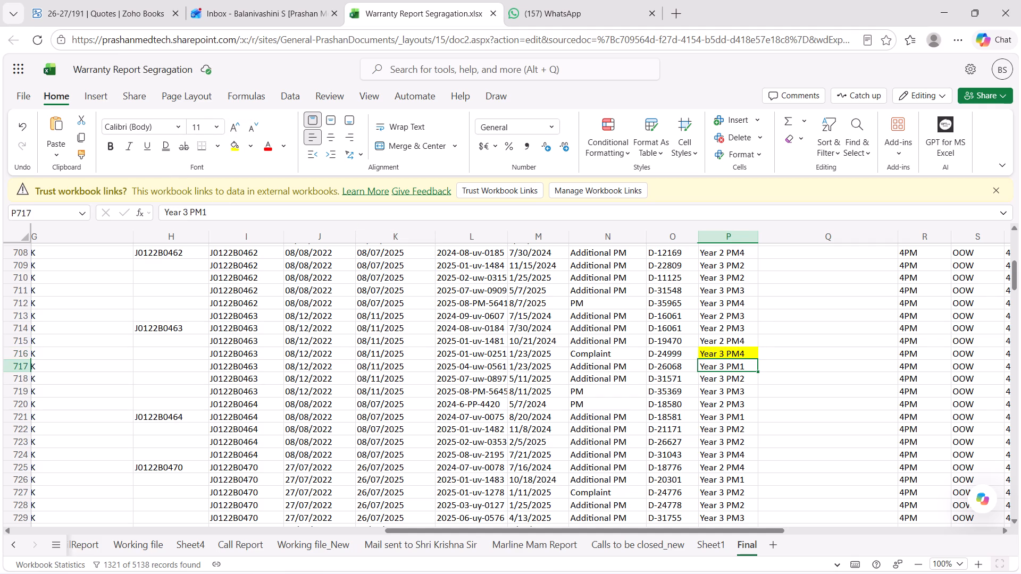
pyautogui.press('Down')
pyautogui.press('Down')
pyautogui.press('Down')
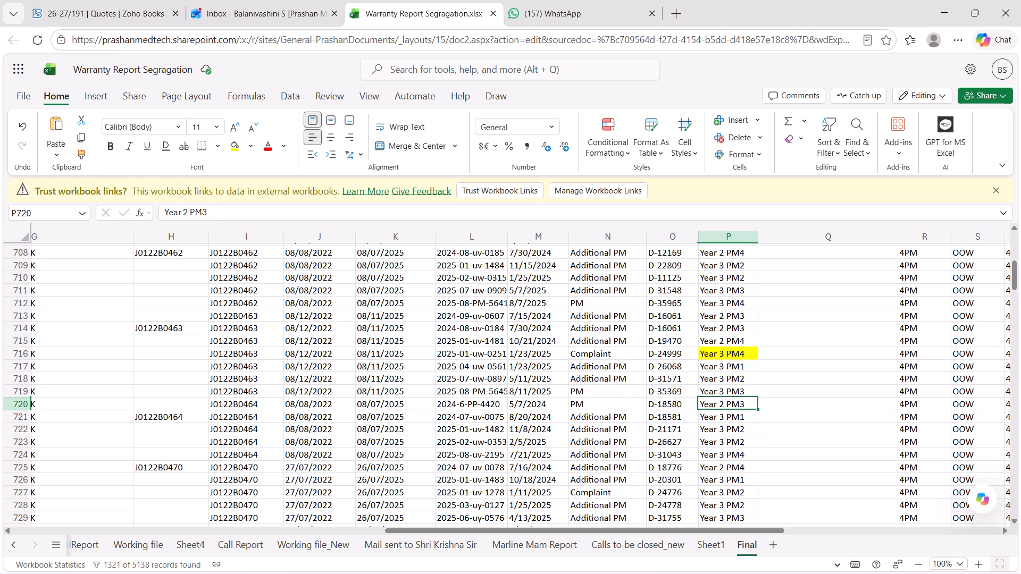
pyautogui.press('Down')
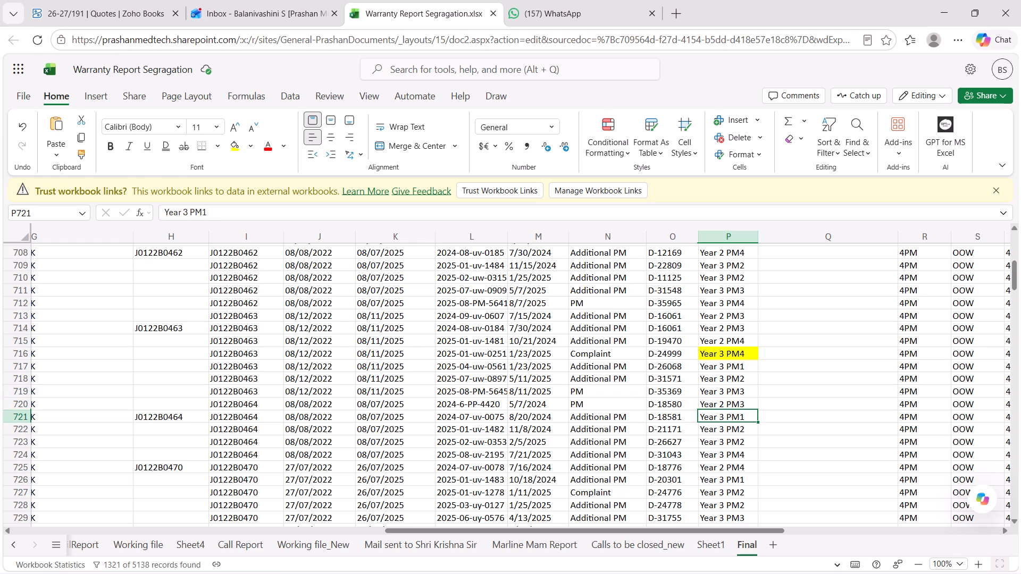
pyautogui.press('Down')
pyautogui.press('Down')
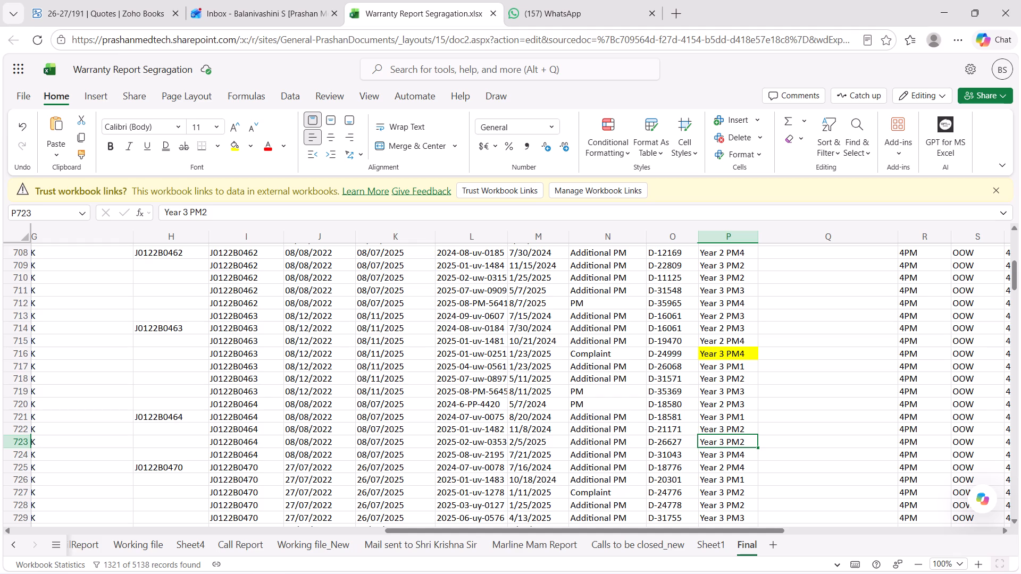
pyautogui.doubleClick(748, 441)
pyautogui.press('BackSpace')
pyautogui.press('3')
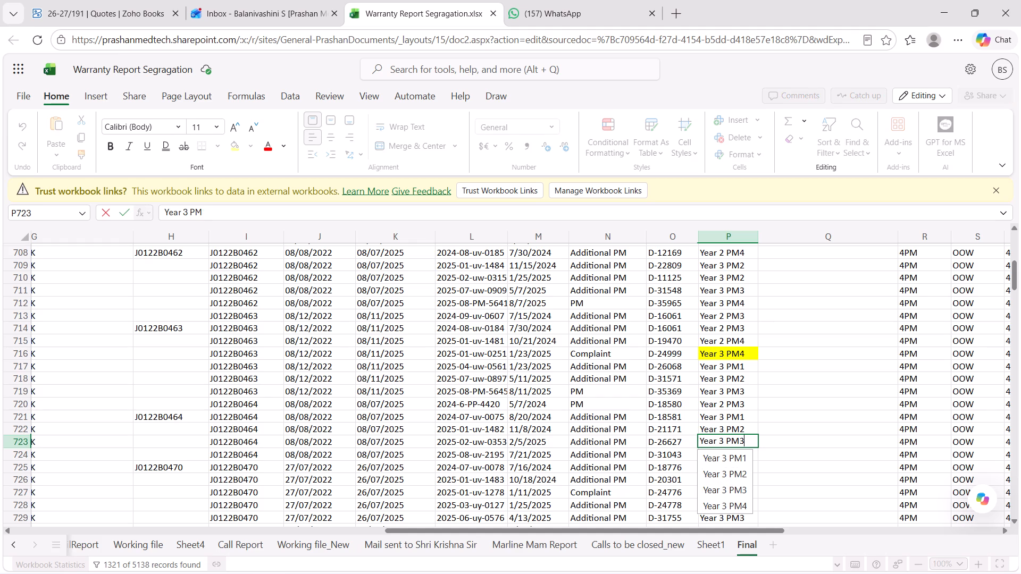
pyautogui.click(779, 442)
pyautogui.click(739, 446)
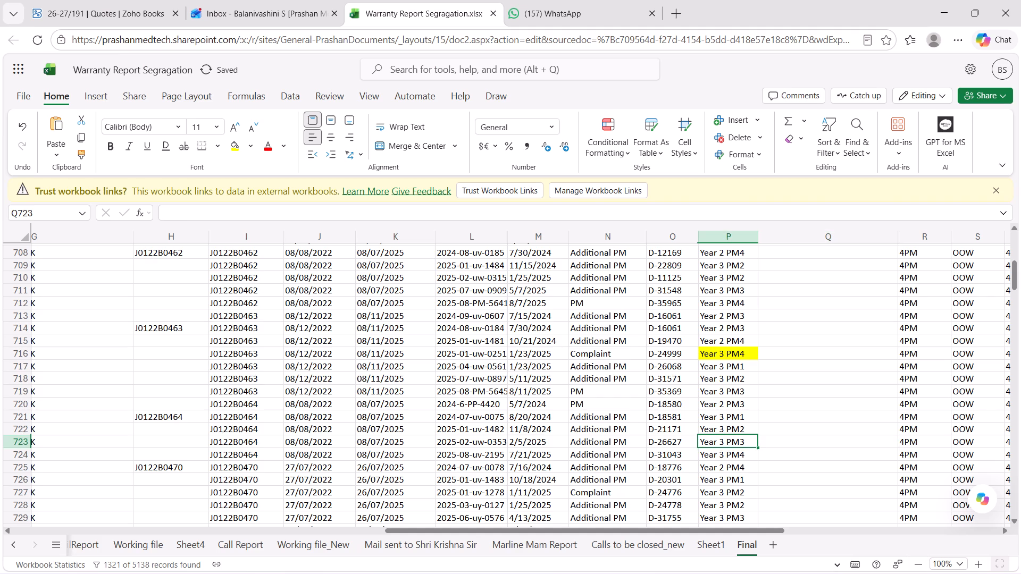
pyautogui.click(231, 142)
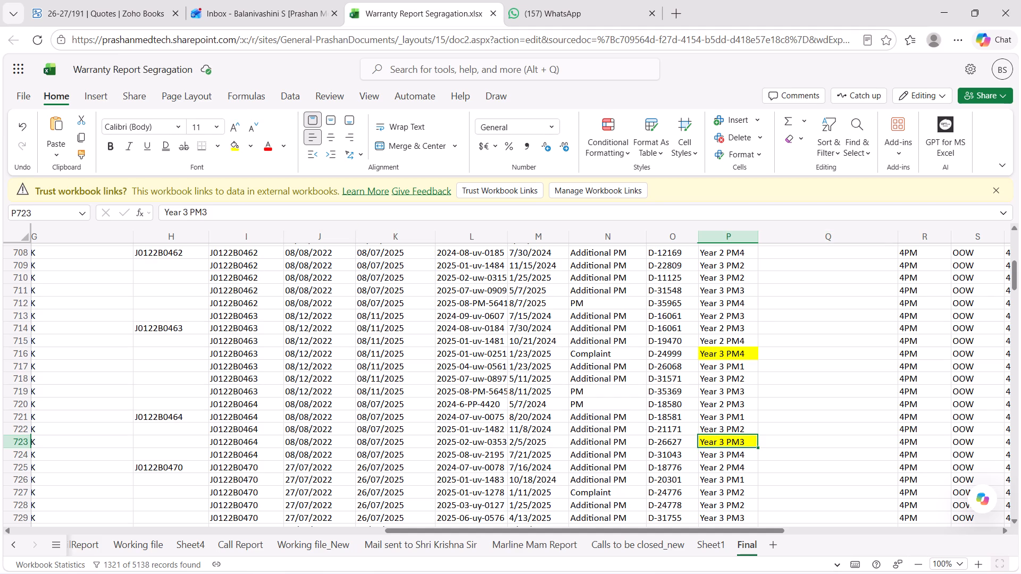
# Examine the PM Interval entries of serial number J0122B0470 against their call dates in rows 725 to 728.
pyautogui.click(717, 458)
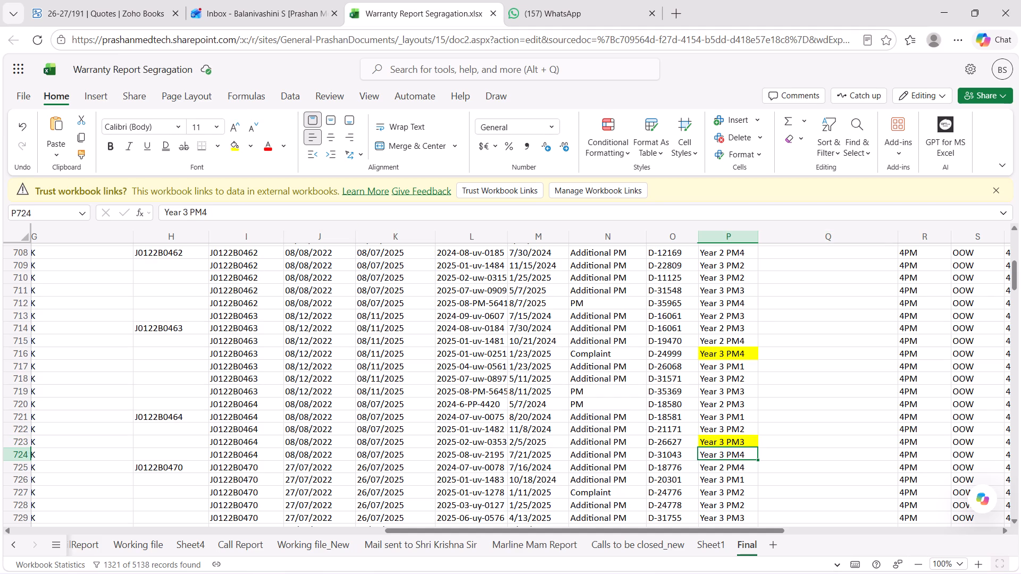
pyautogui.press('Down')
pyautogui.press('Down')
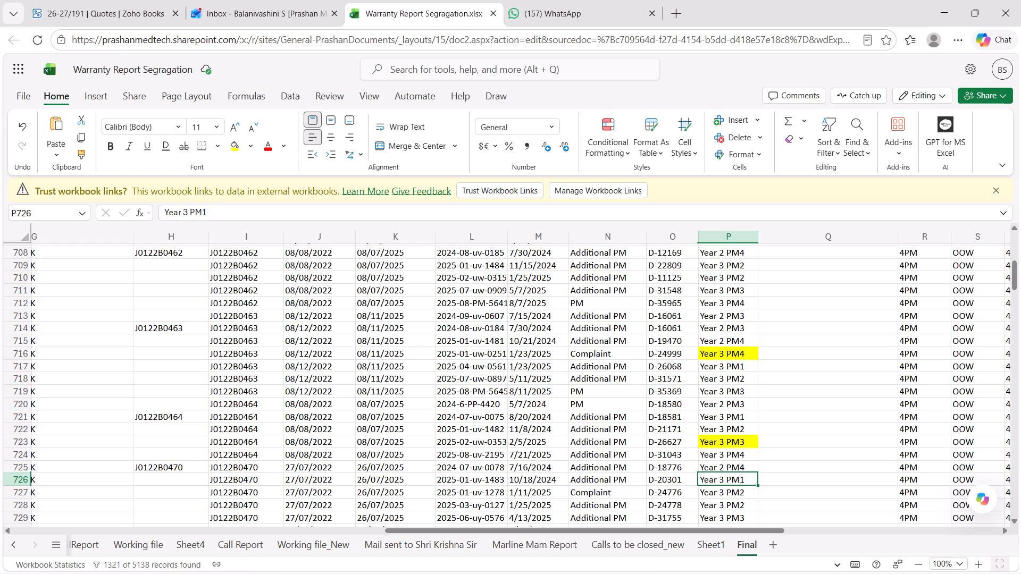
pyautogui.press('Down')
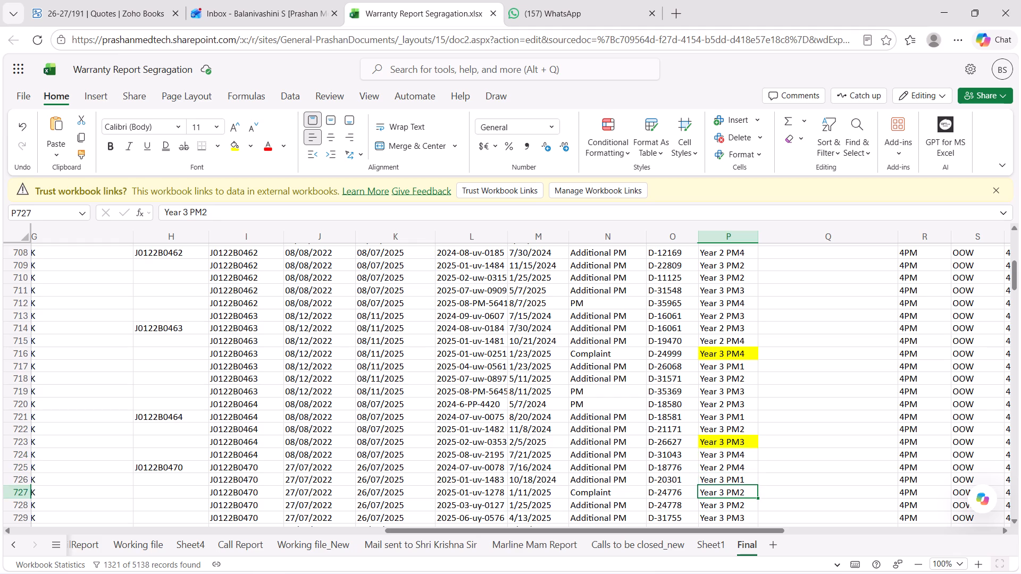
pyautogui.press('Down')
pyautogui.press('Up')
pyautogui.press('Down')
pyautogui.press('Up')
pyautogui.scroll(-5, 804, 464)
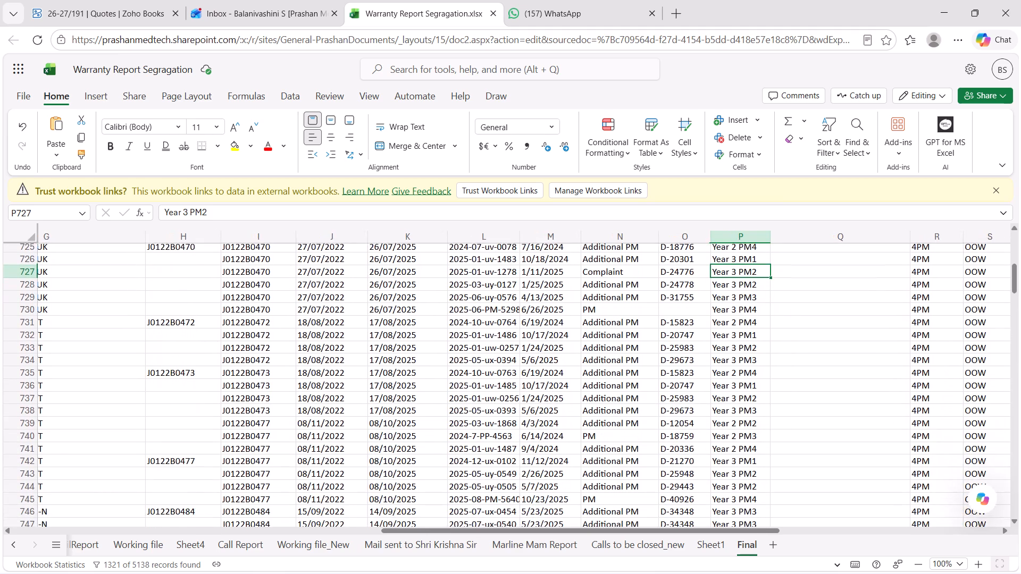
pyautogui.scroll(-1, 804, 464)
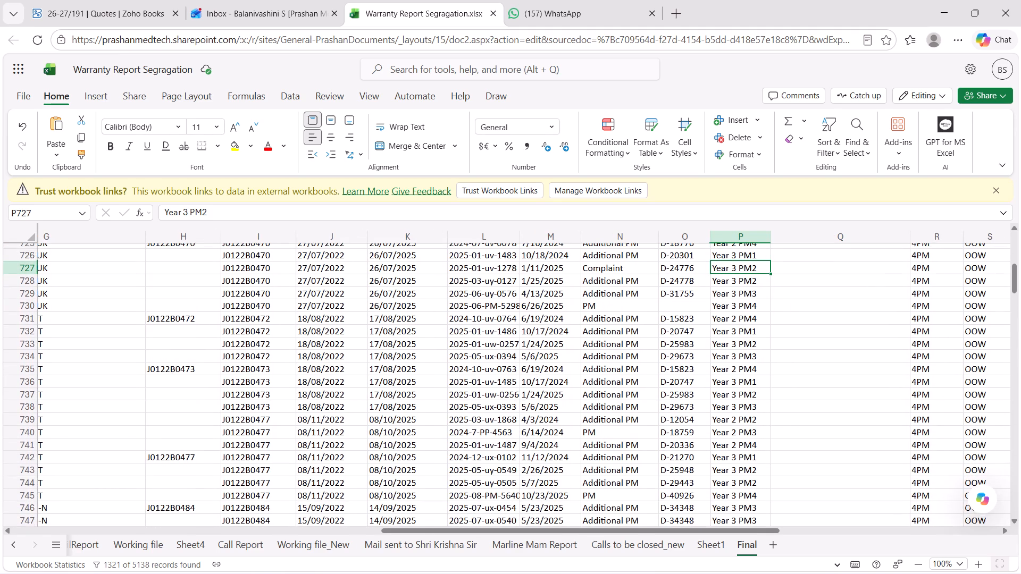
pyautogui.scroll(-1, 804, 464)
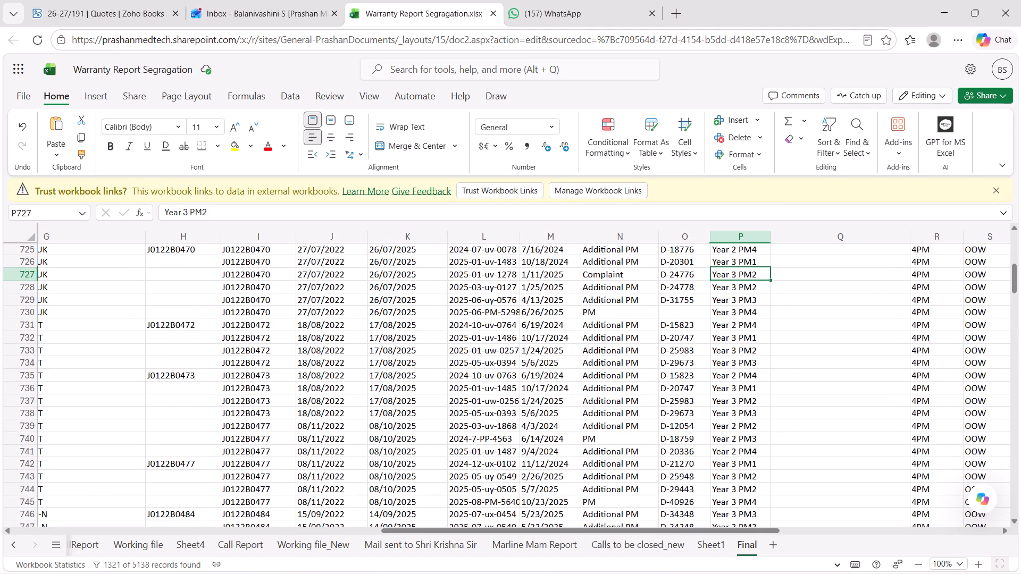
pyautogui.click(763, 250)
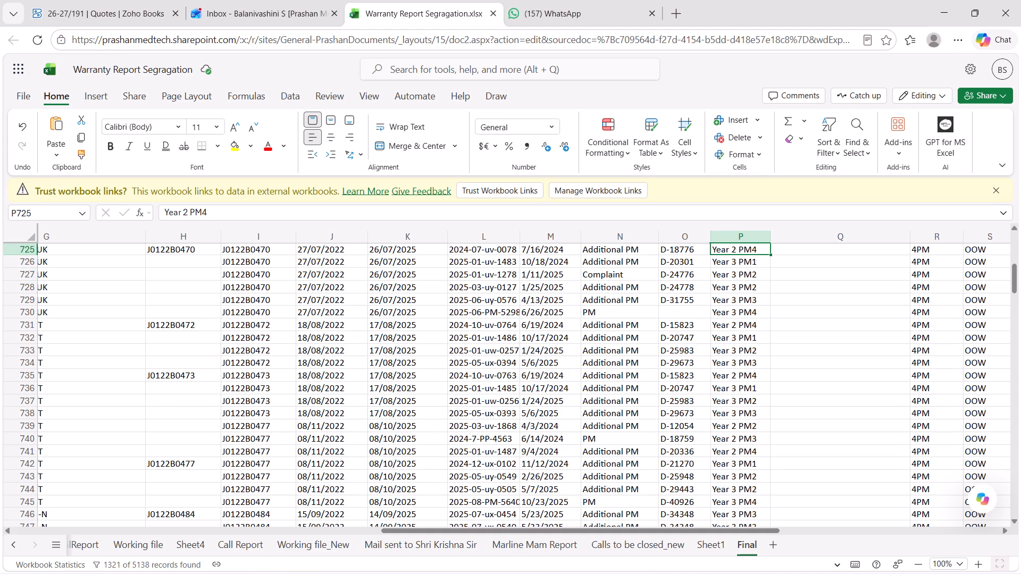
pyautogui.press('Down')
pyautogui.press('Down')
pyautogui.press('Down')
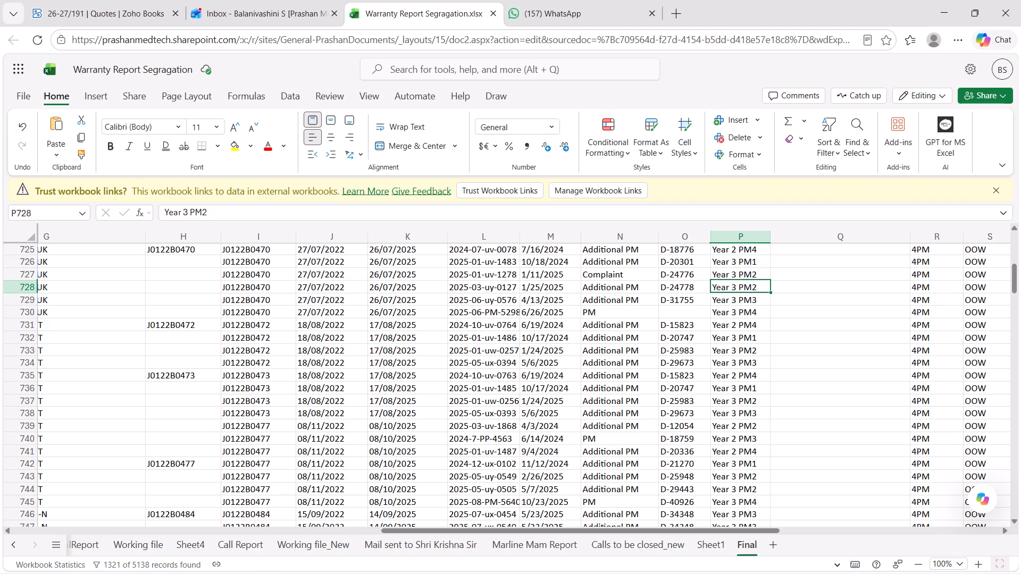
pyautogui.press('Up')
pyautogui.press('Down')
# Set the PM Interval of serial number J0122B0470 in row 727 to Year 3 PM4 and highlight the cell yellow.
pyautogui.doubleClick(762, 274)
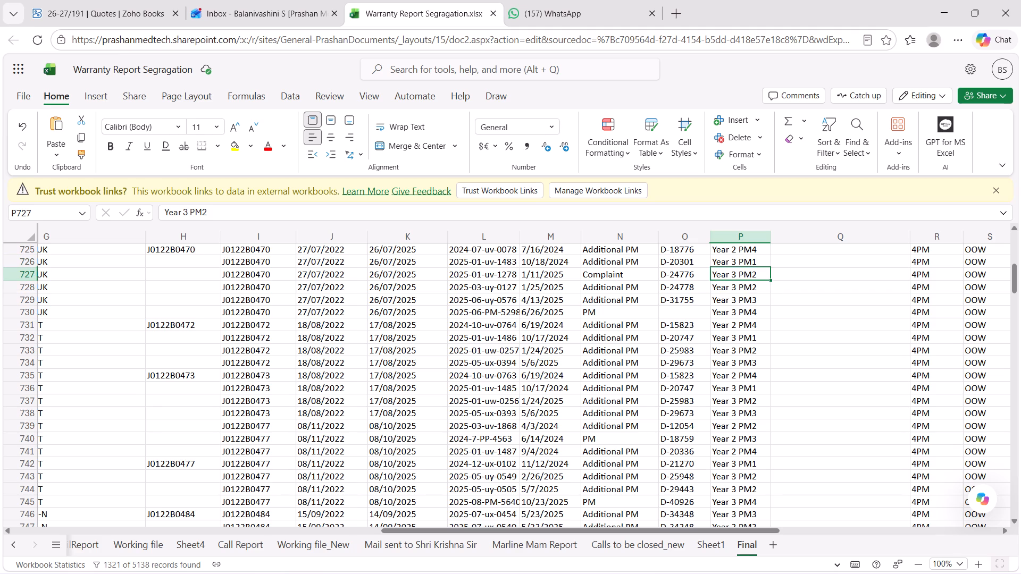
pyautogui.press('BackSpace')
pyautogui.press('4')
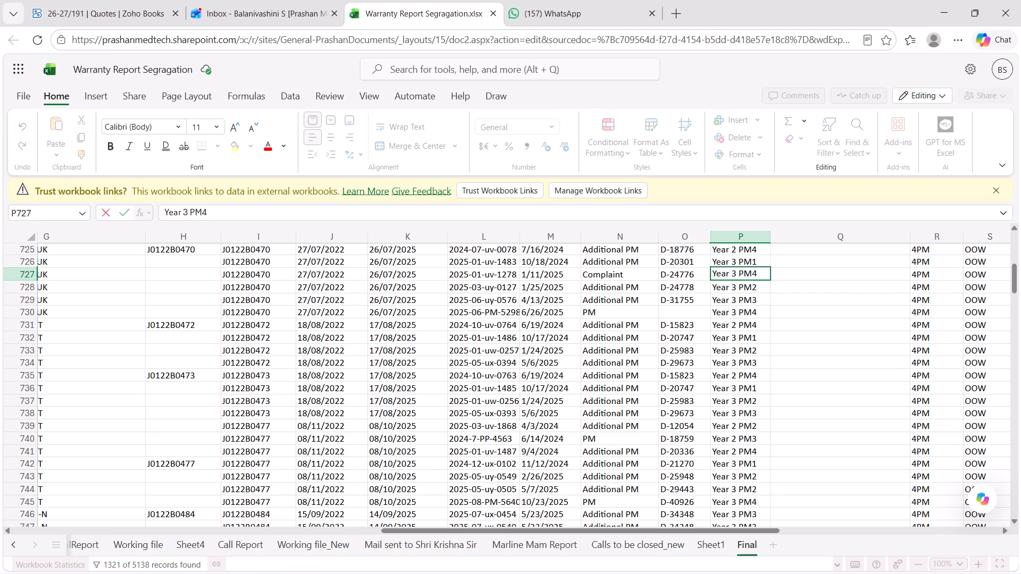
pyautogui.click(796, 274)
pyautogui.click(746, 274)
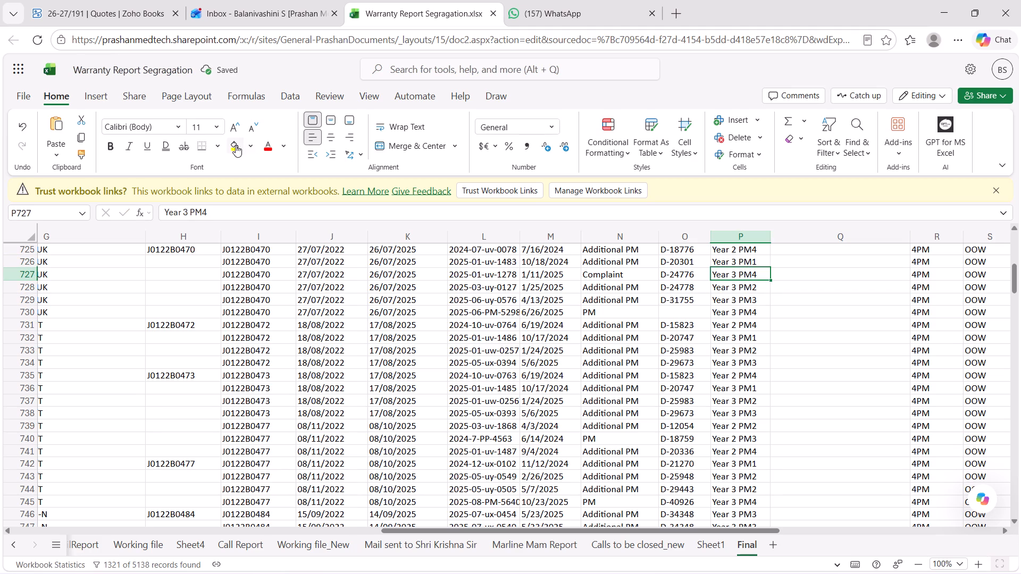
pyautogui.click(236, 145)
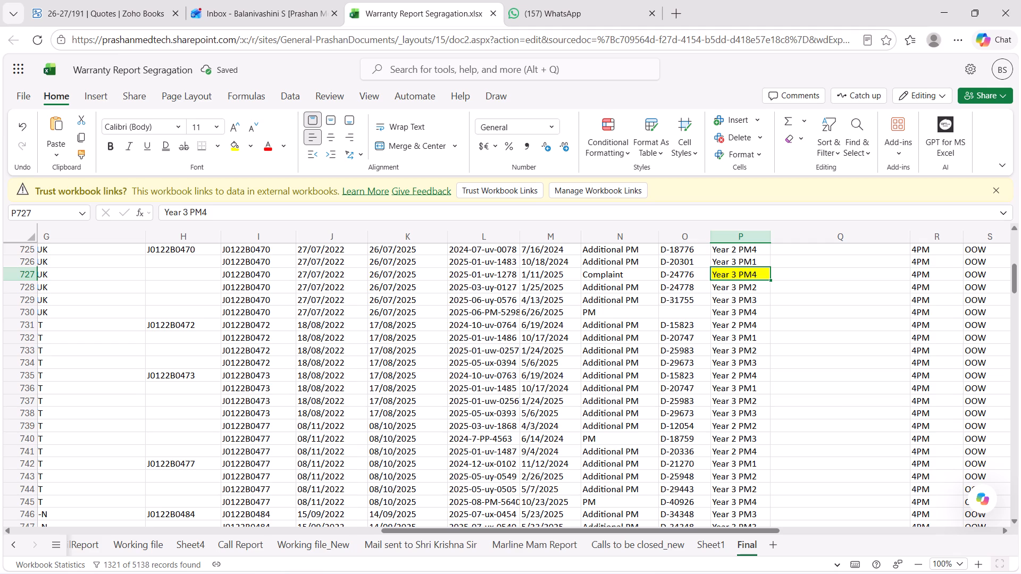
# Examine the PM Interval entries against the call dates in rows 730 to 738, covering serial numbers J0122B0472 and J0122B0473.
pyautogui.click(731, 314)
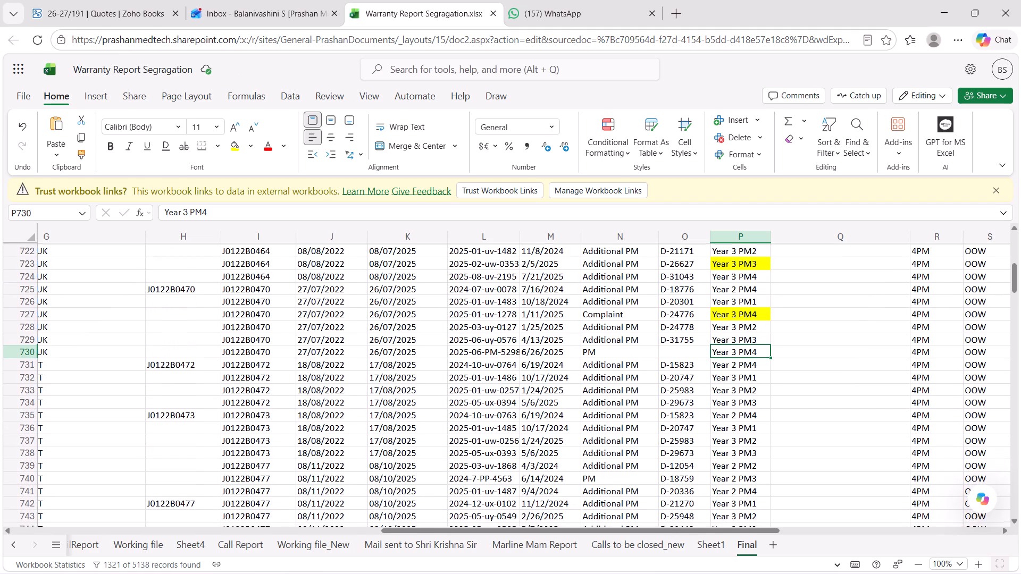
pyautogui.click(746, 364)
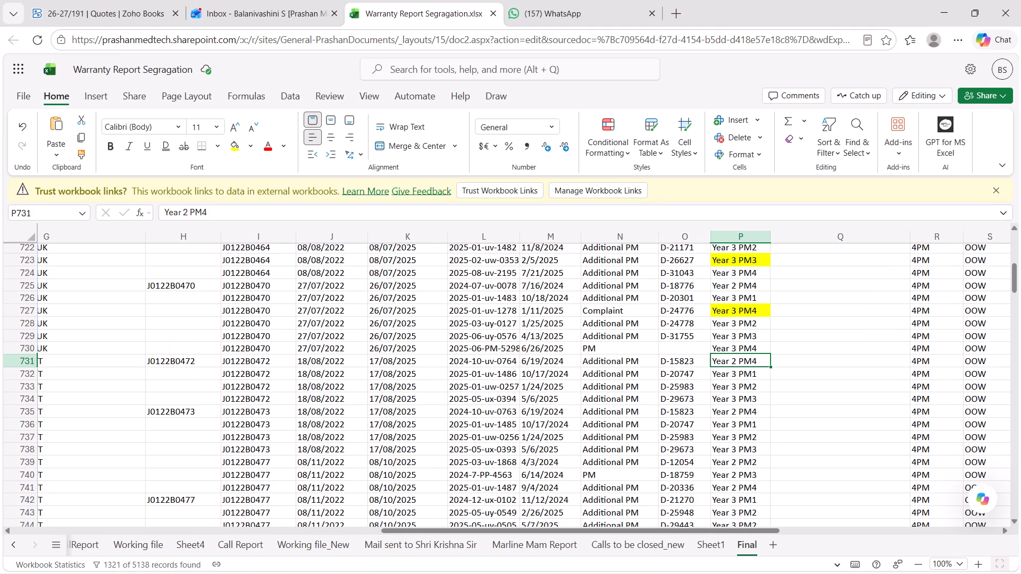
pyautogui.press('Down')
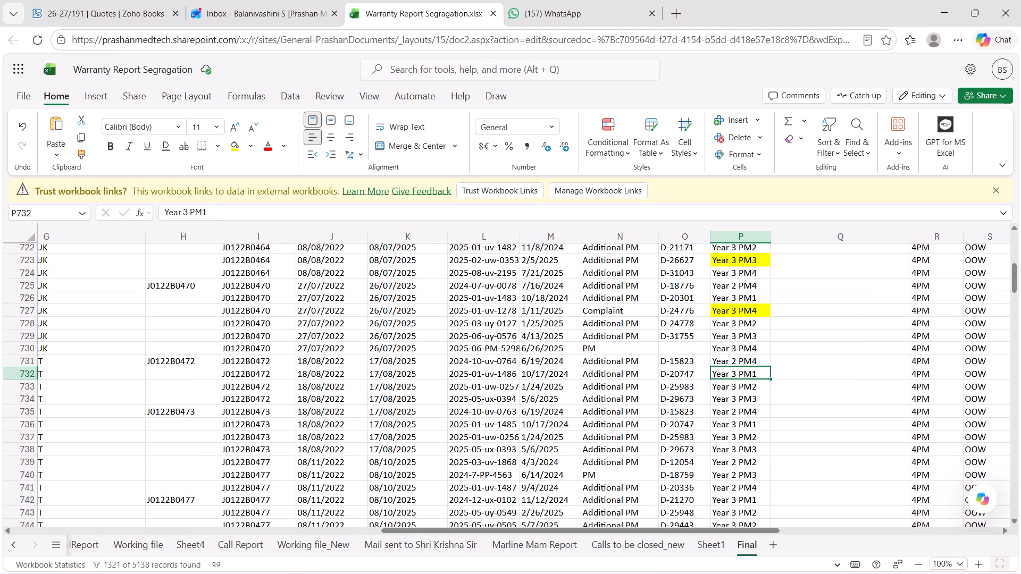
pyautogui.press('Down')
pyautogui.press('Down')
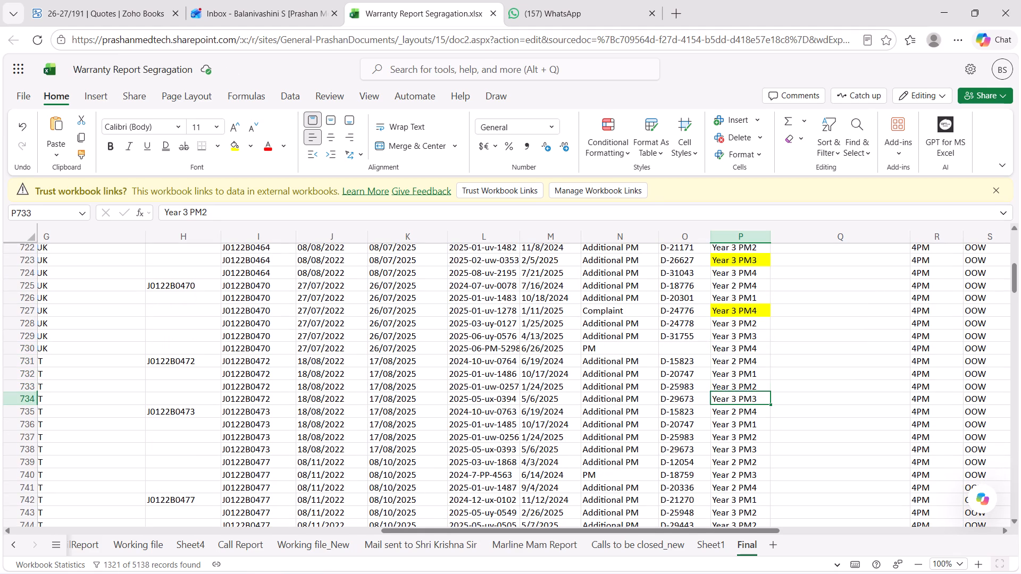
pyautogui.press('Down')
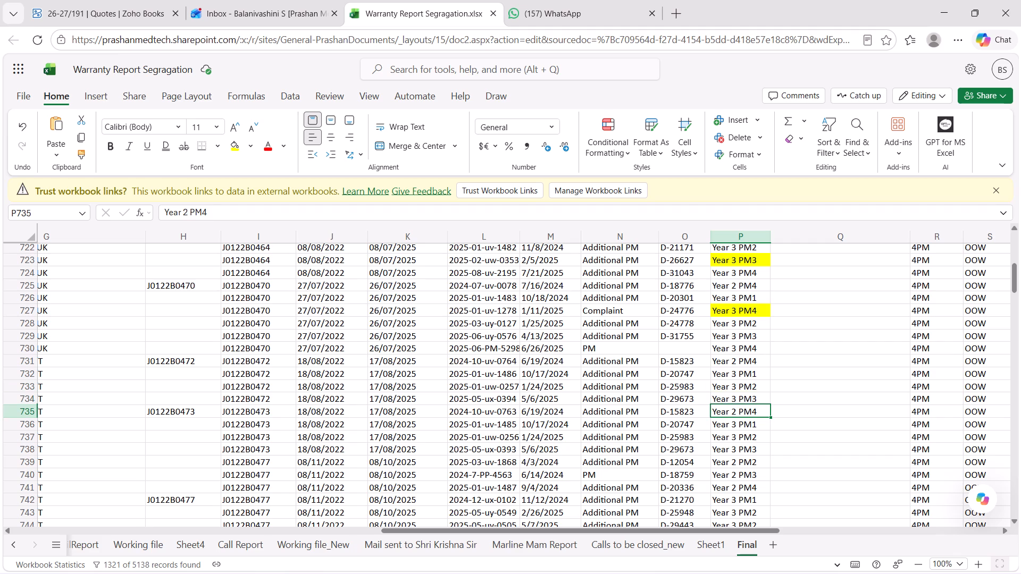
pyautogui.press('Down')
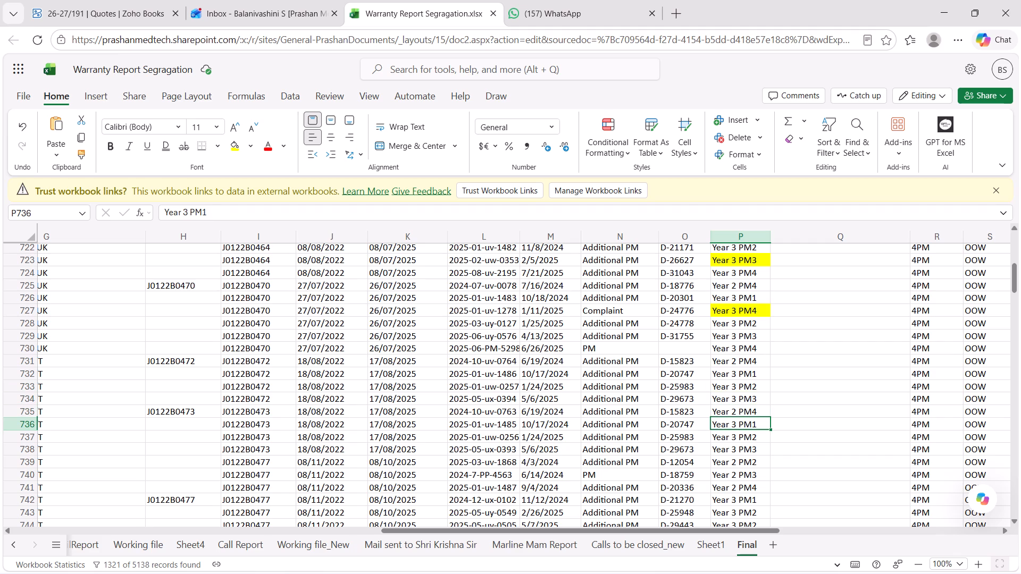
pyautogui.press('Up')
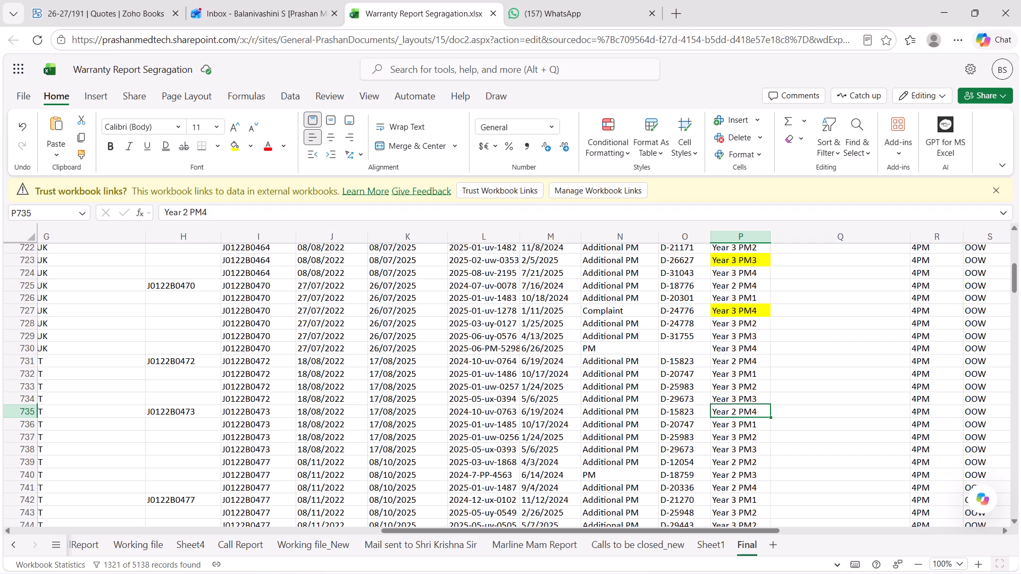
pyautogui.press('Down')
pyautogui.press('Down')
pyautogui.press('Down')
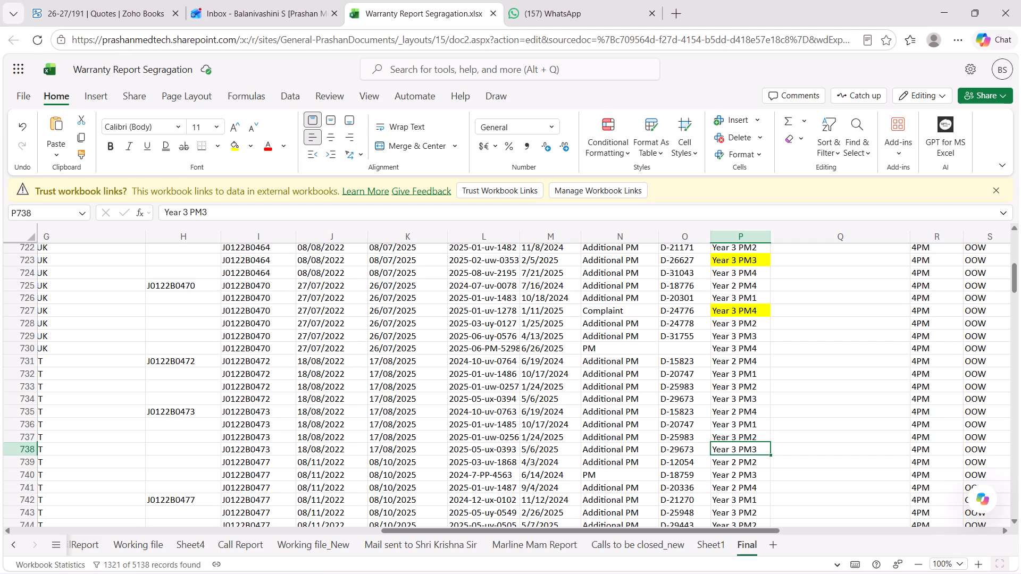
# Examine the PM Interval entries of serial number J0122B0477 against their call dates in rows 739 to 745.
pyautogui.press('Down')
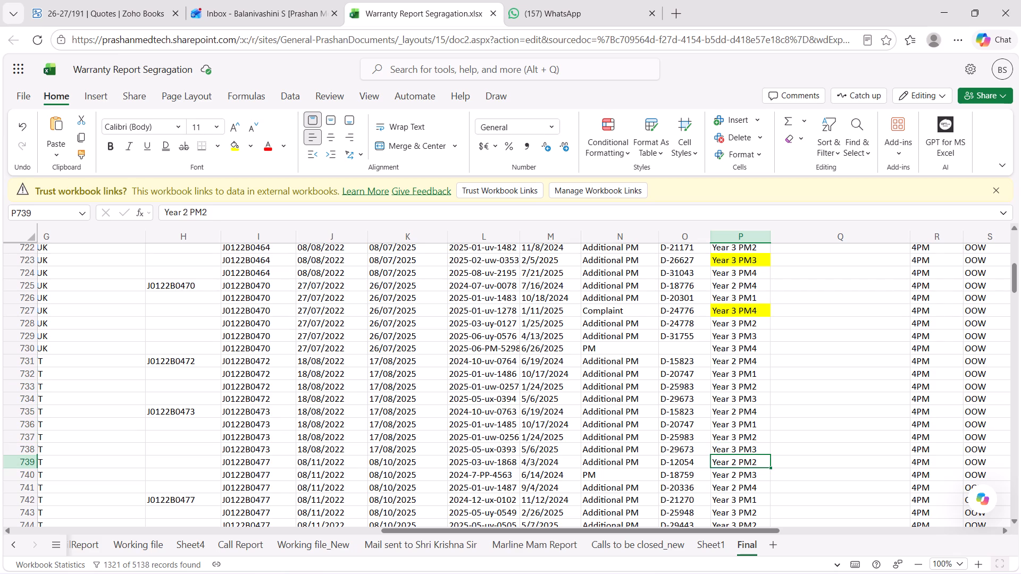
pyautogui.press('Down')
pyautogui.press('Down')
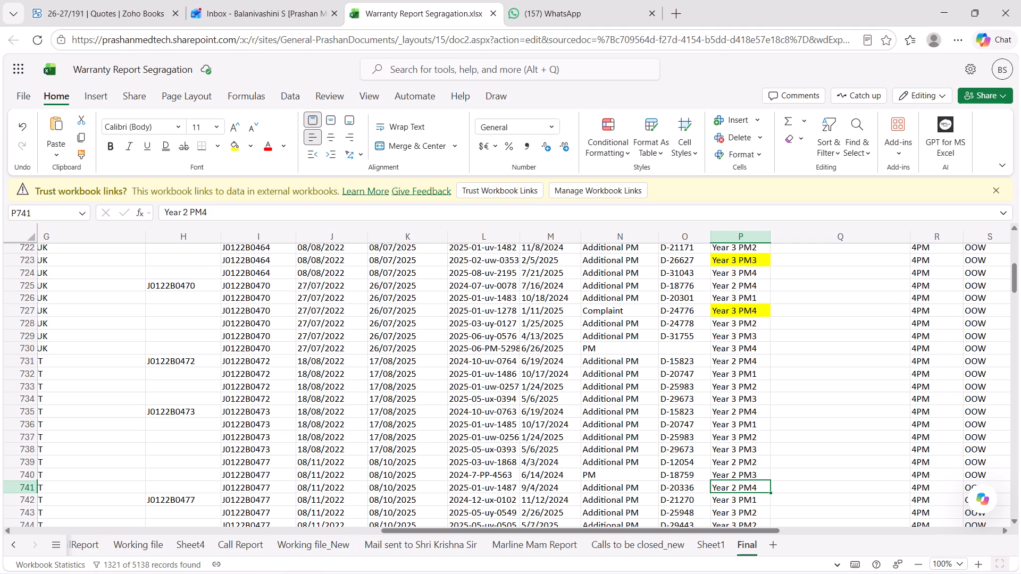
pyautogui.press('Down')
pyautogui.press('Down')
pyautogui.press('Down')
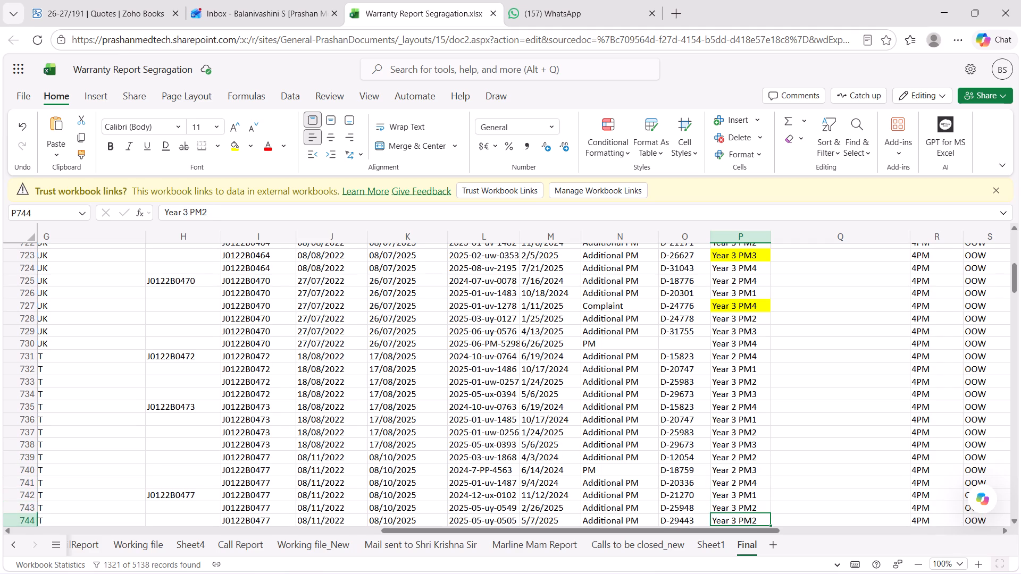
pyautogui.press('Down')
pyautogui.press('Up')
pyautogui.press('Up')
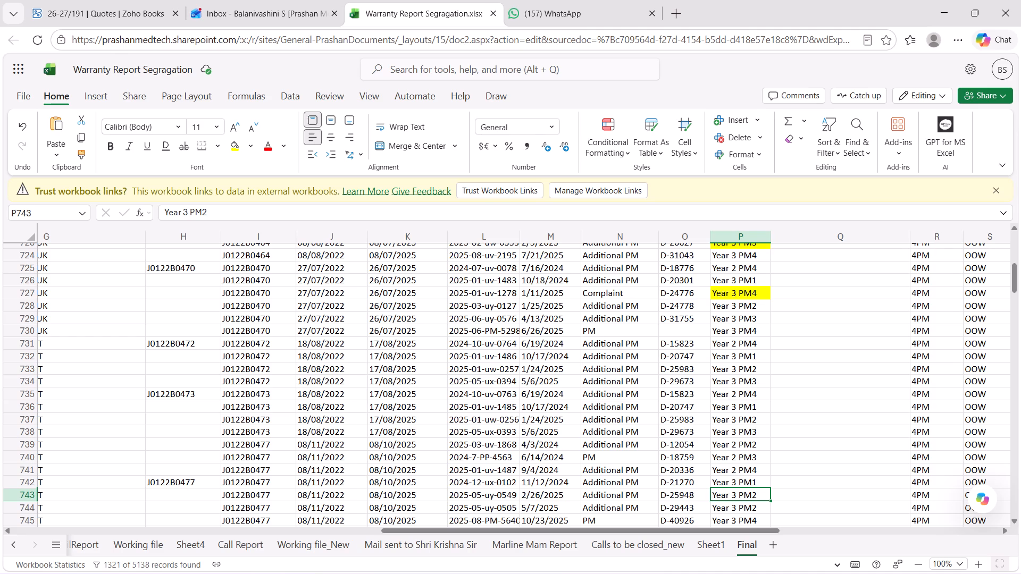
# Recheck the Year 3 PM Interval entries of serial number J0122B0477 against their call dates in rows 742 to 745.
pyautogui.scroll(-2, 842, 377)
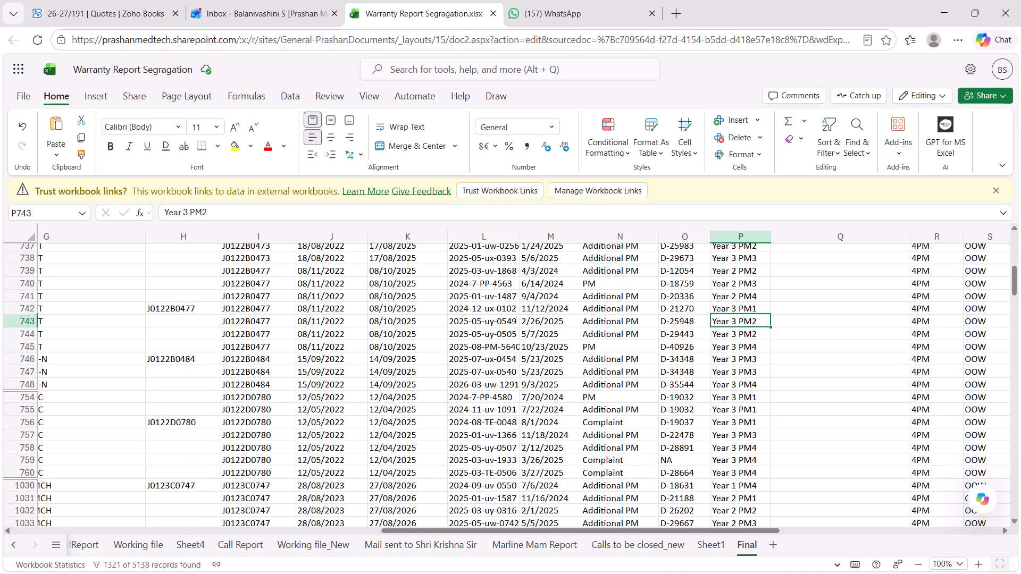
pyautogui.scroll(-3, 842, 377)
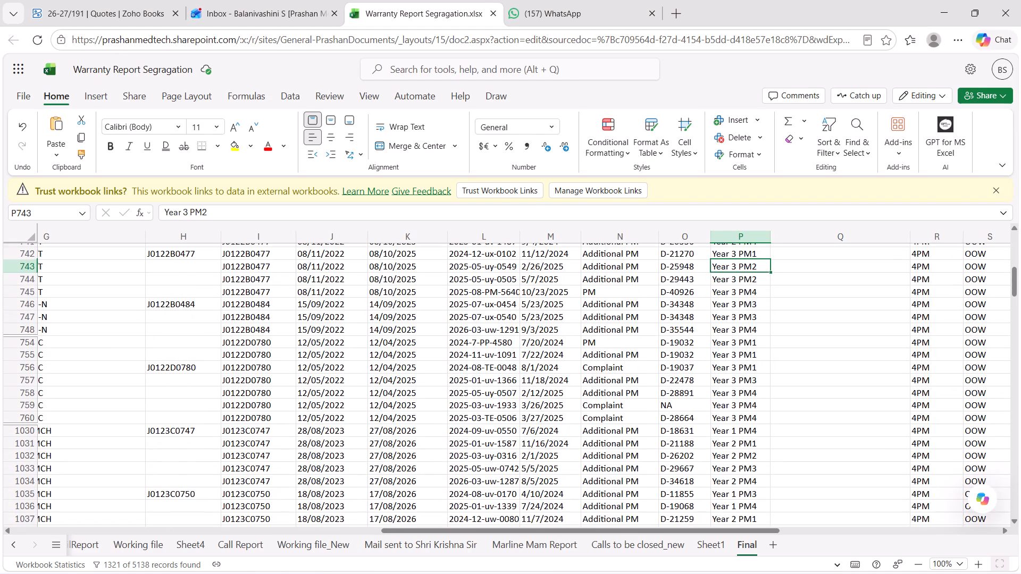
pyautogui.scroll(-1, 842, 377)
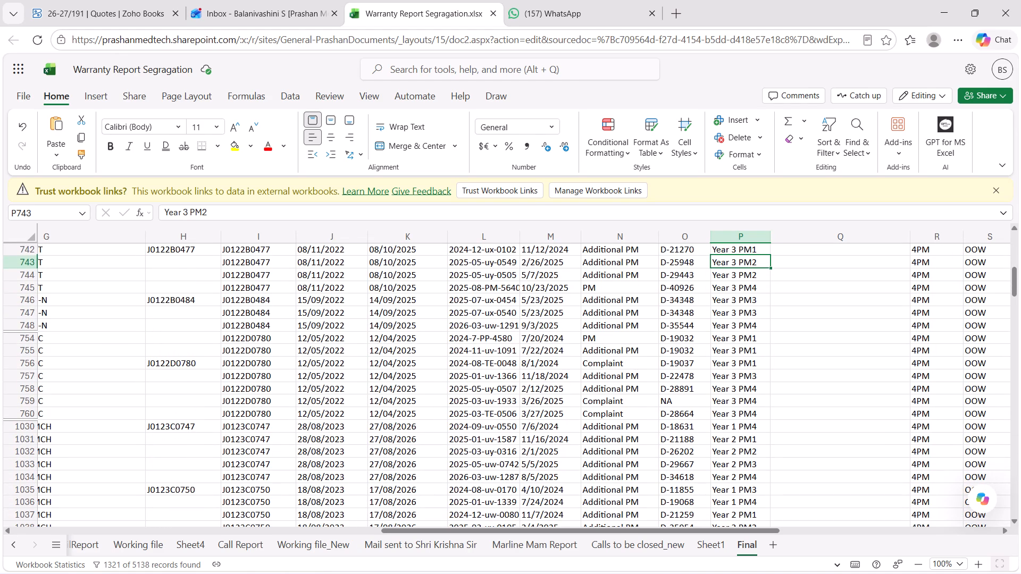
pyautogui.click(759, 249)
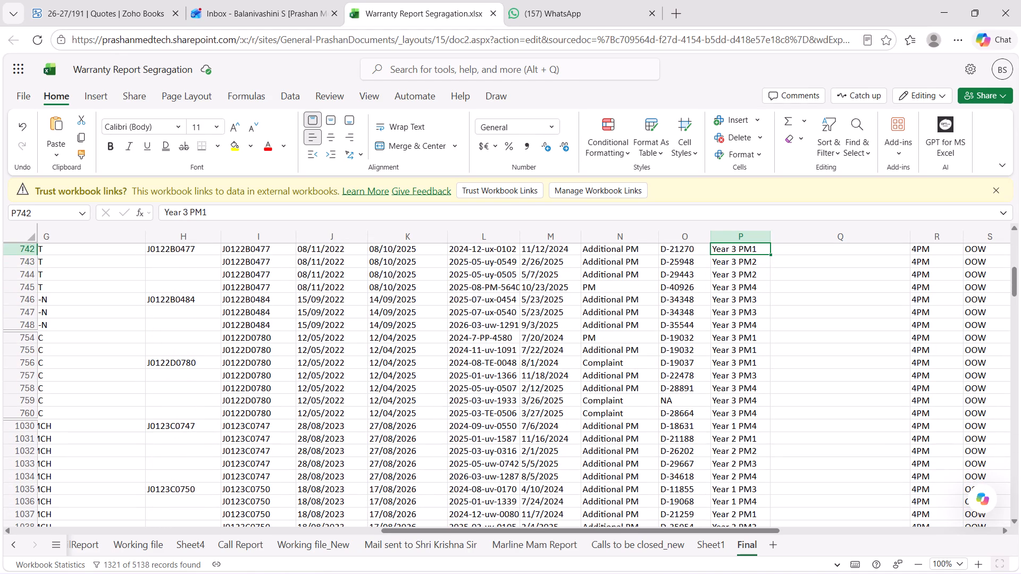
pyautogui.press('Down')
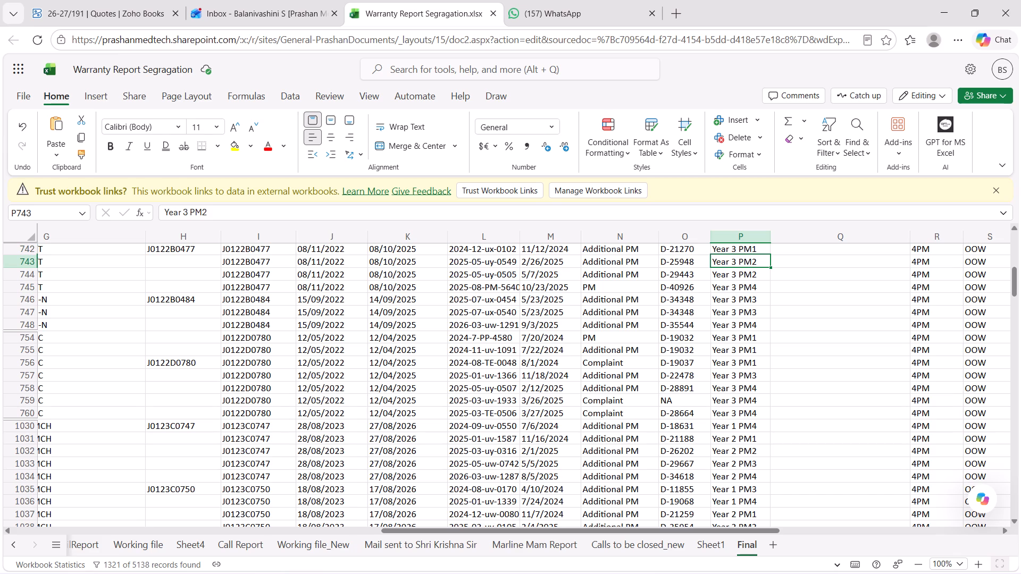
pyautogui.press('Down')
pyautogui.press('Up')
pyautogui.press('Up')
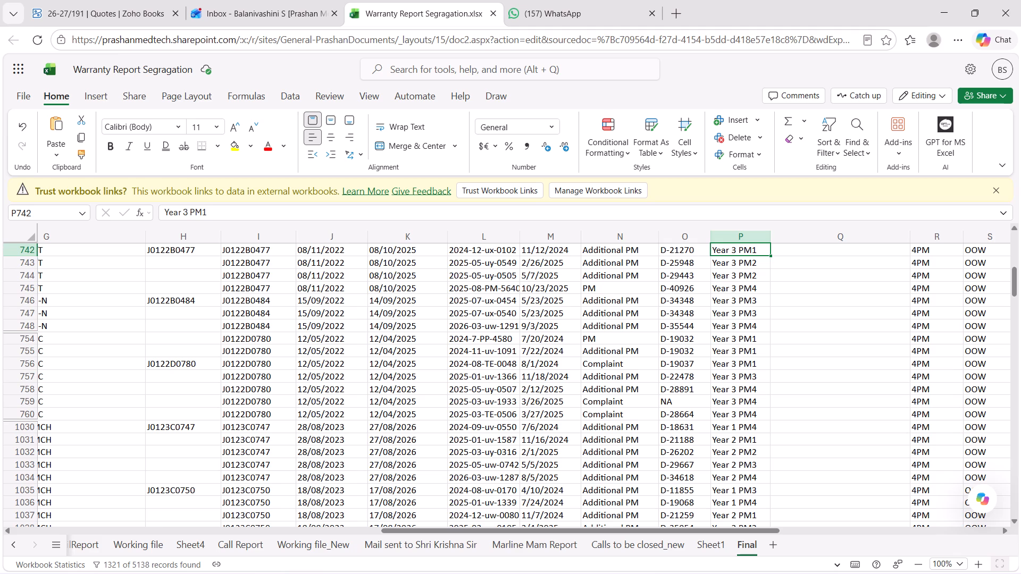
pyautogui.press('Down')
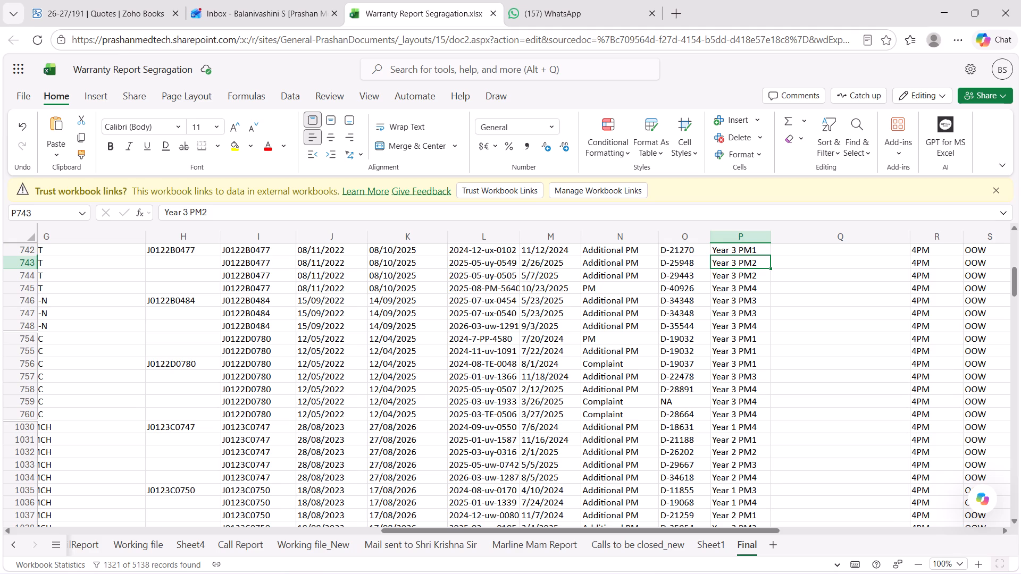
pyautogui.press('Down')
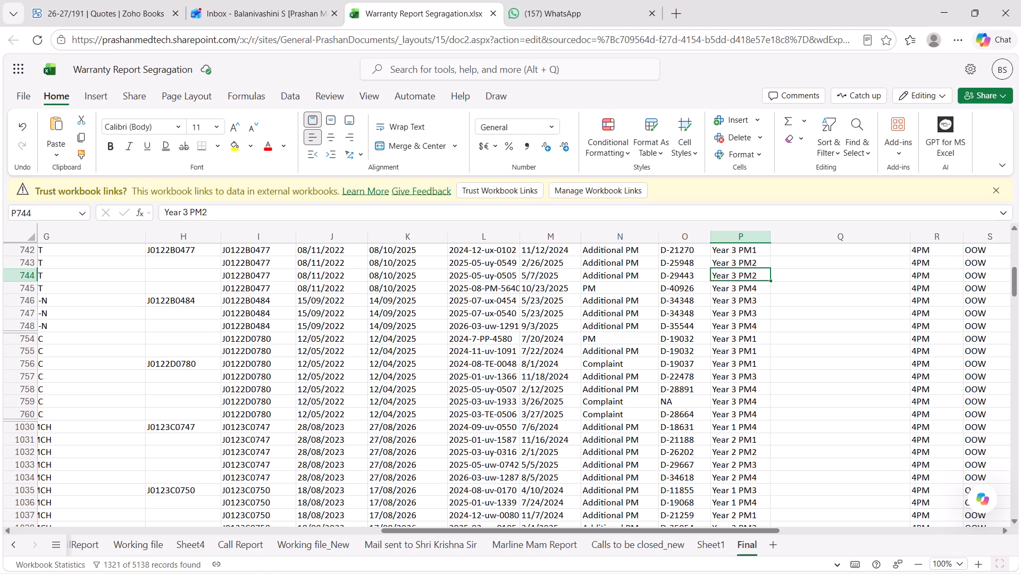
pyautogui.press('Up')
pyautogui.press('Down')
pyautogui.press('Down')
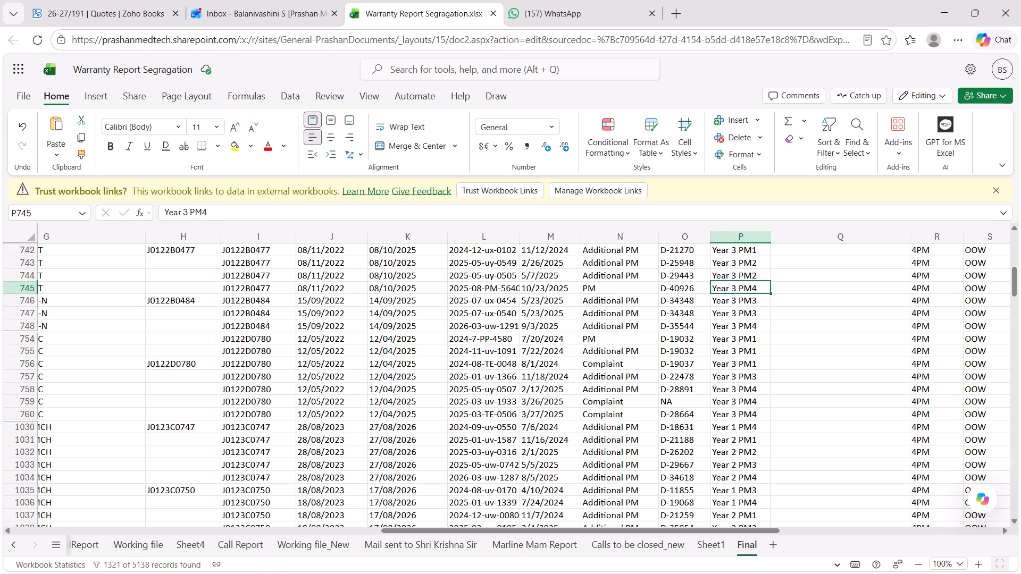
pyautogui.press('Up')
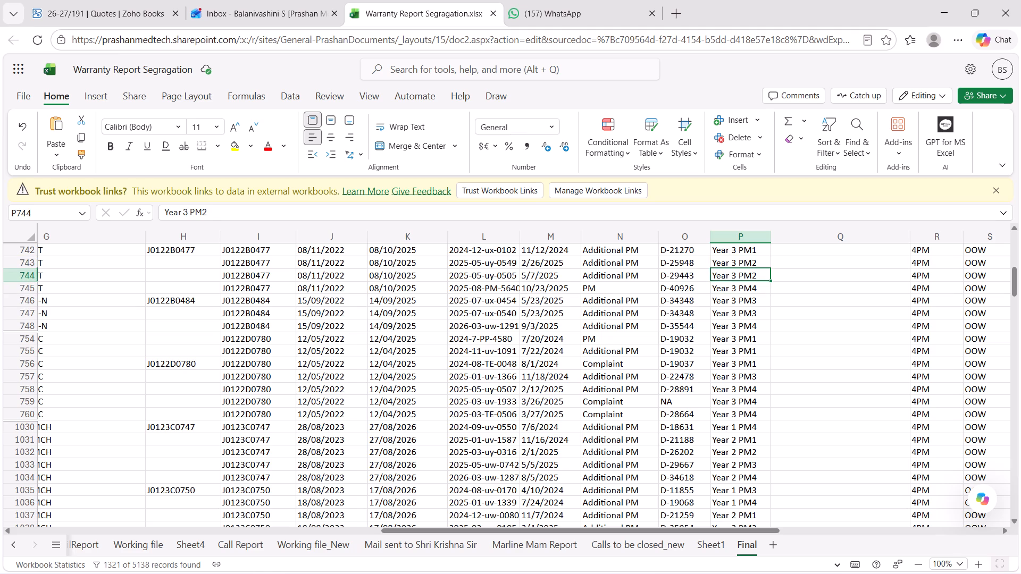
# Set the PM Interval of serial number J0122B0477 in row 744 to Year 3 PM3 and highlight the cell yellow.
pyautogui.doubleClick(761, 271)
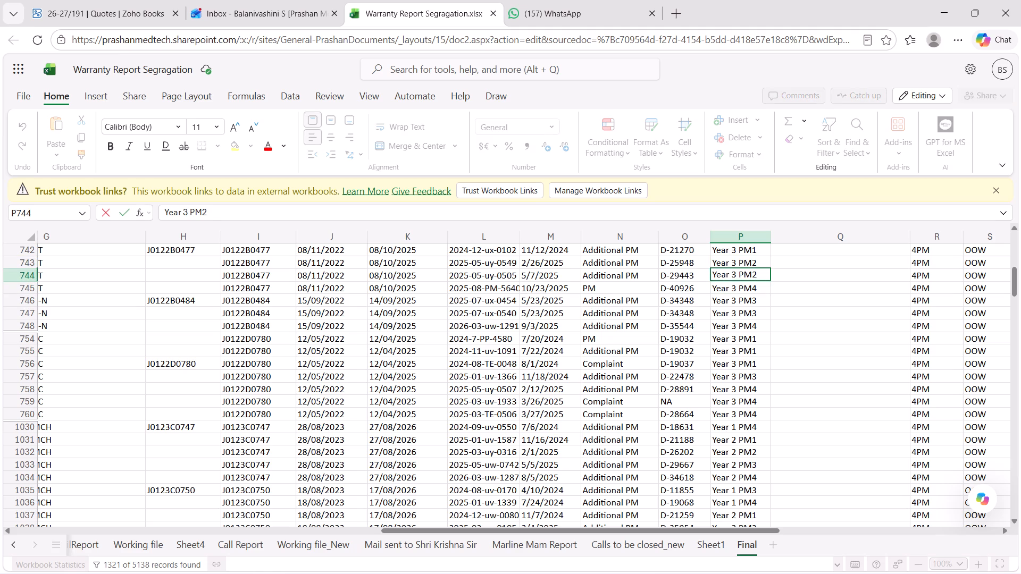
pyautogui.press('BackSpace')
pyautogui.press('3')
pyautogui.press('Down')
pyautogui.press('Down')
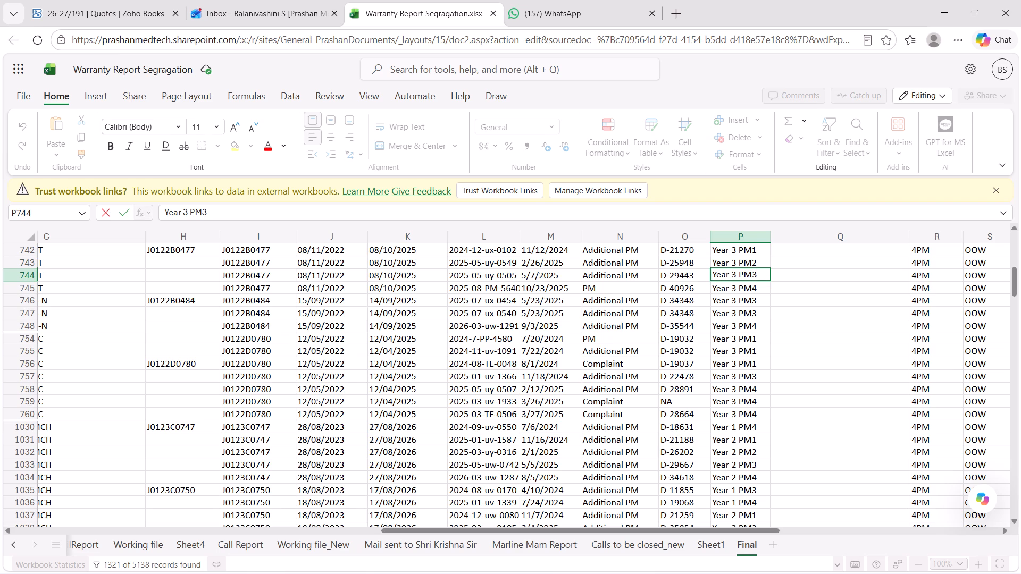
pyautogui.click(791, 272)
pyautogui.click(751, 273)
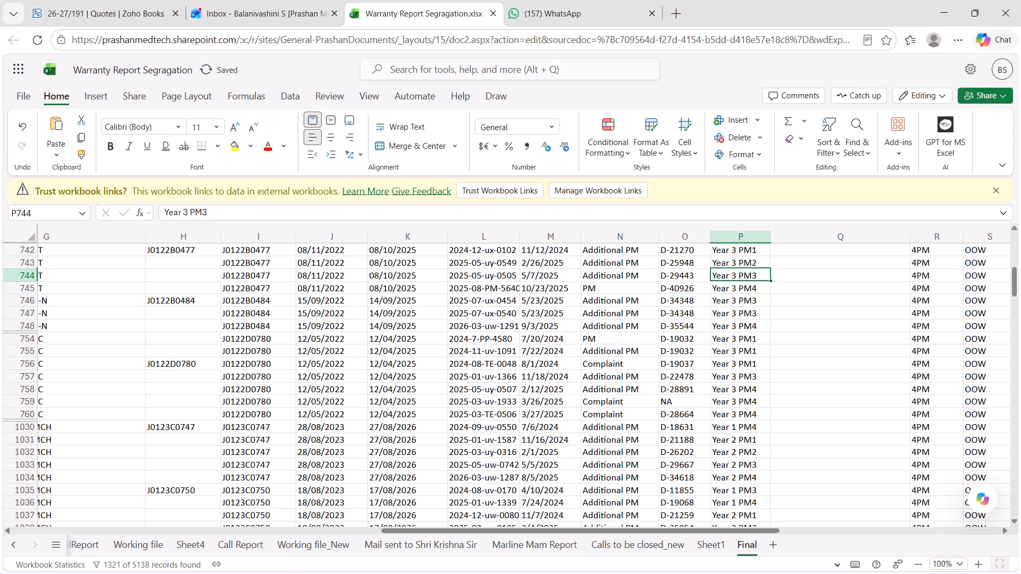
pyautogui.click(231, 146)
# Examine the PM Interval entries against the call dates in rows 746 to 760, covering serial numbers J0122B0484 and J0122D0780.
pyautogui.scroll(-1, 575, 288)
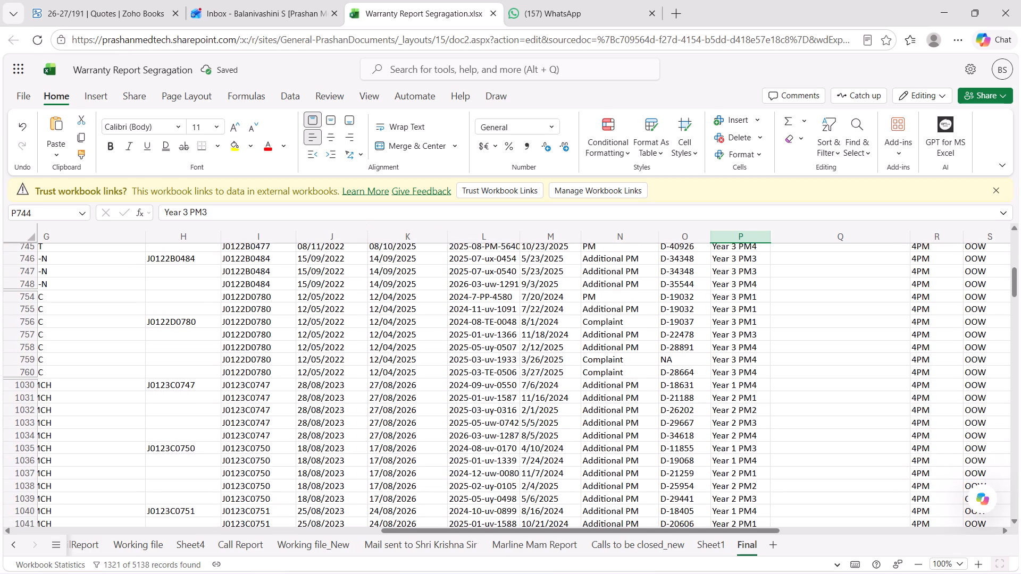
pyautogui.scroll(-1, 575, 288)
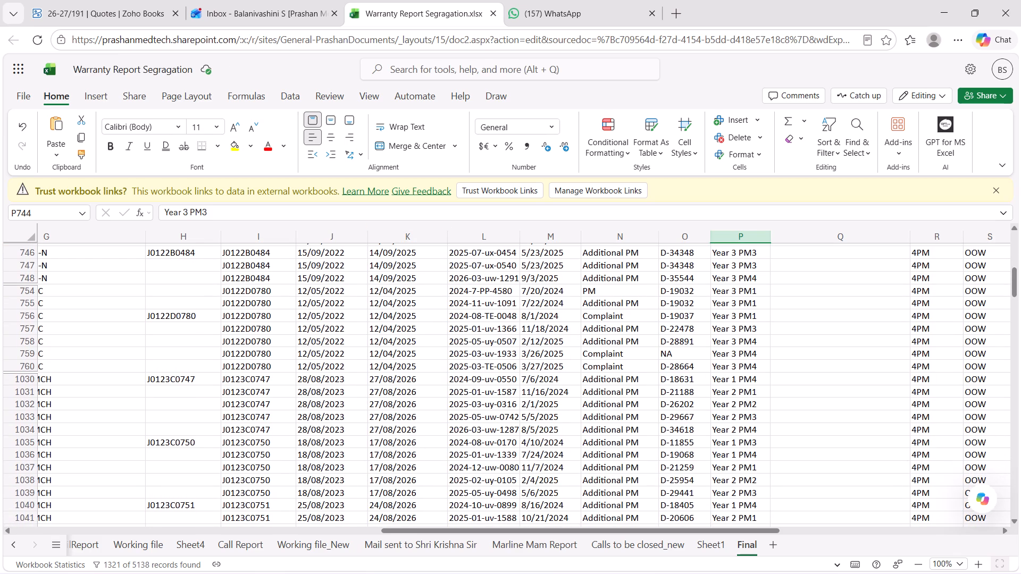
pyautogui.click(758, 256)
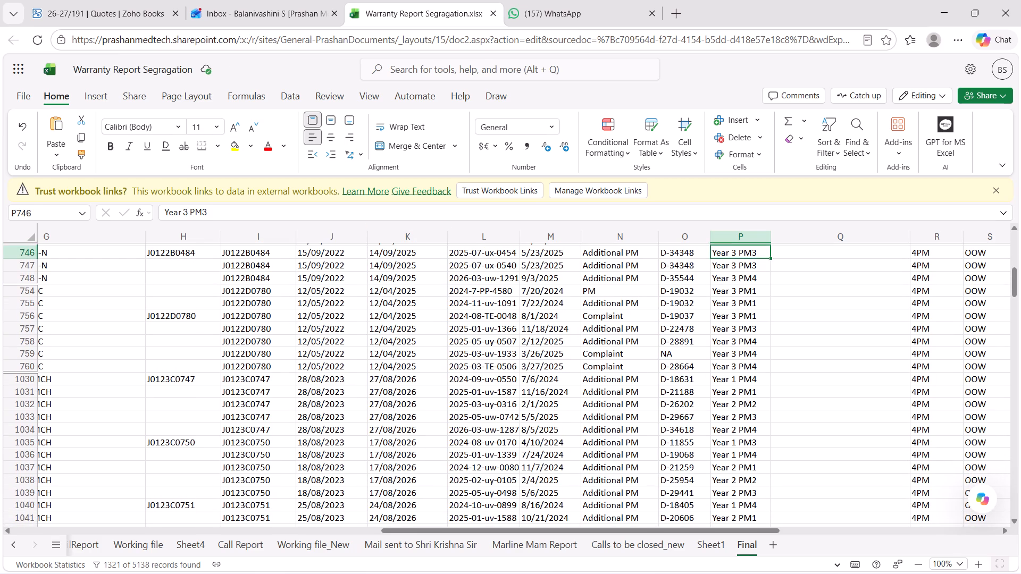
pyautogui.click(766, 261)
pyautogui.click(760, 279)
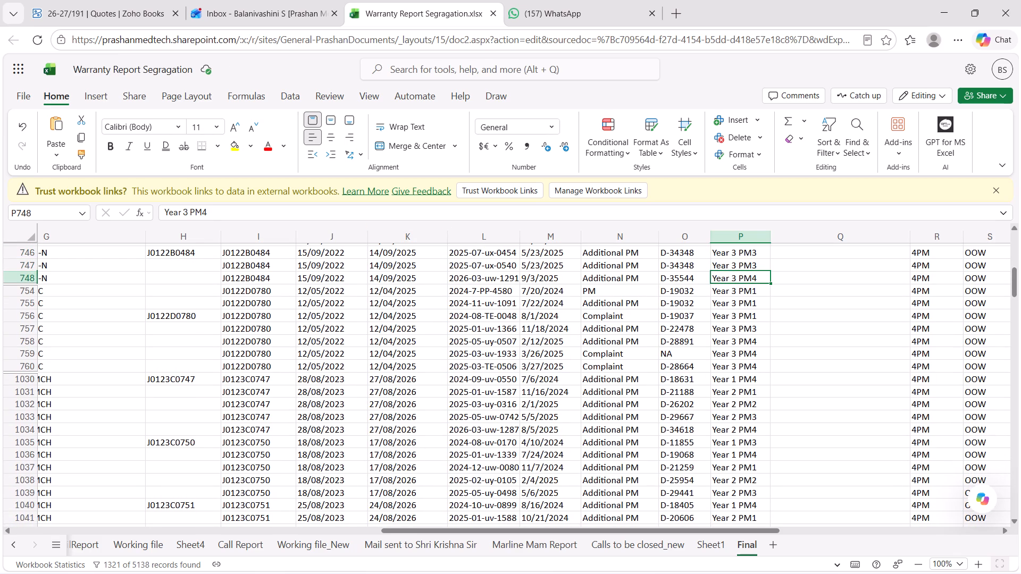
pyautogui.press('Down')
pyautogui.press('Down')
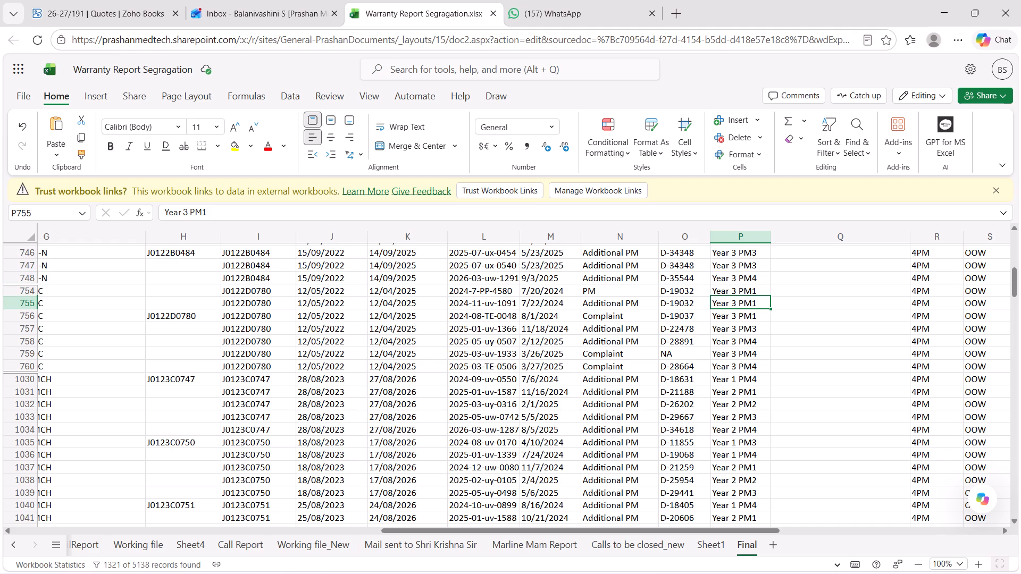
pyautogui.press('Down')
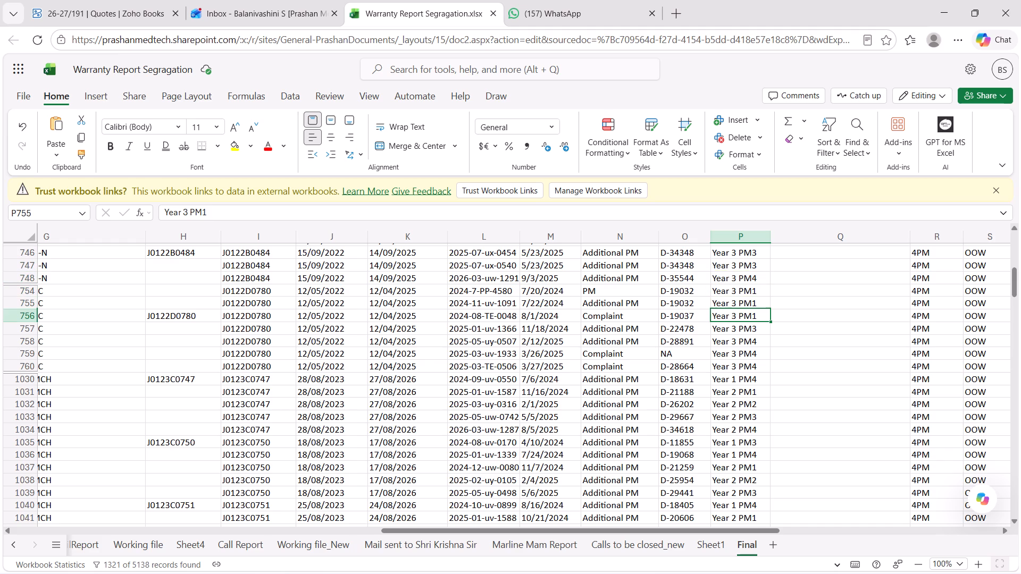
pyautogui.press('Down')
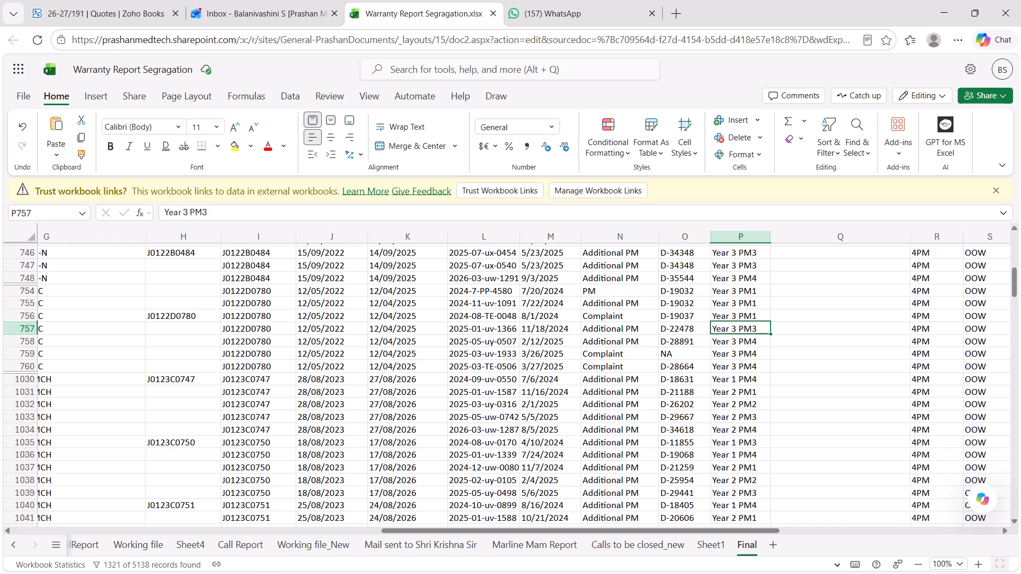
pyautogui.press('Down')
pyautogui.press('Down')
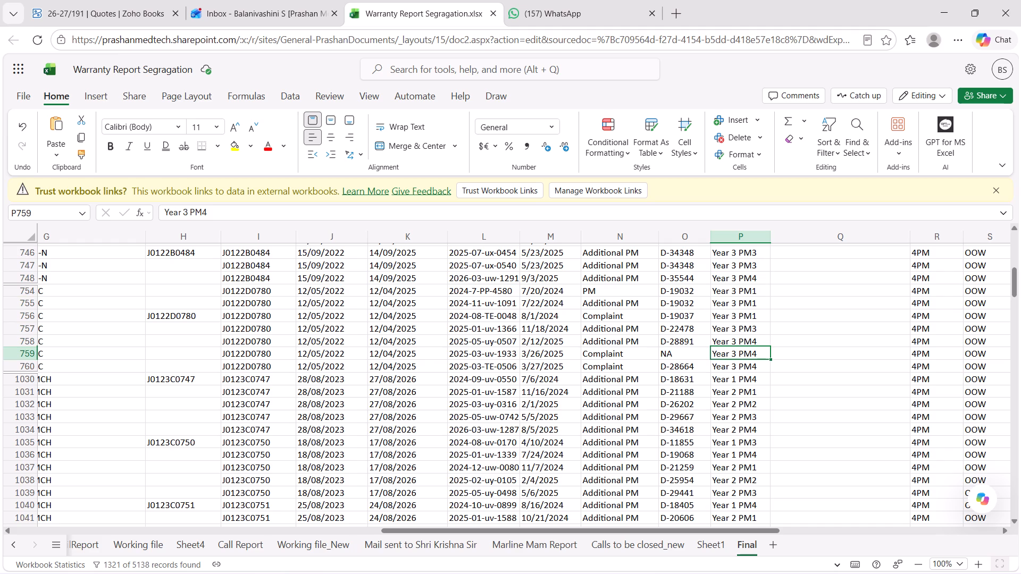
pyautogui.press('Down')
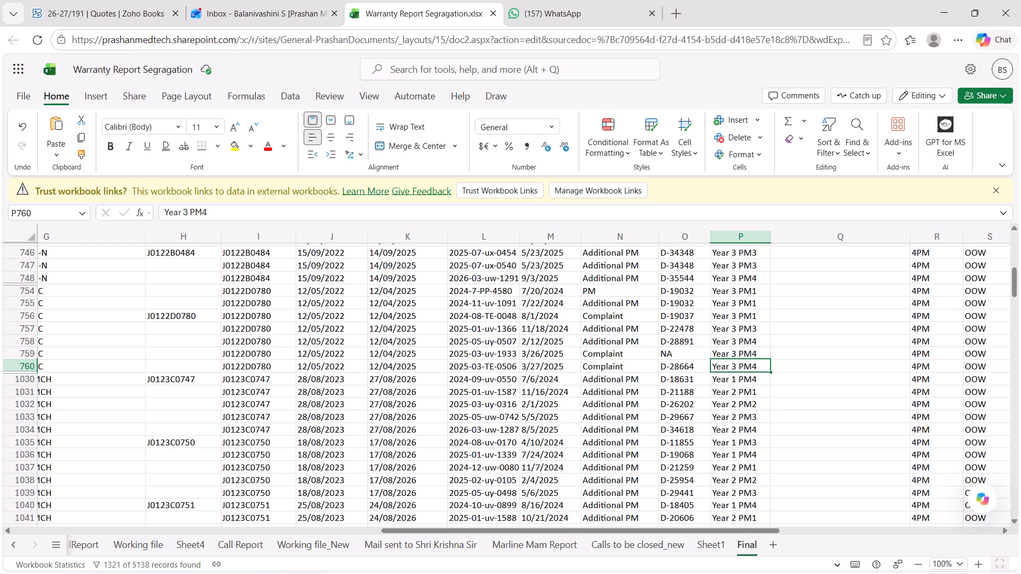
# Set the PM Interval of serial number J0122D0780 in row 760 to Year 3 PM2 and highlight the cell yellow.
pyautogui.doubleClick(760, 367)
pyautogui.press('BackSpace')
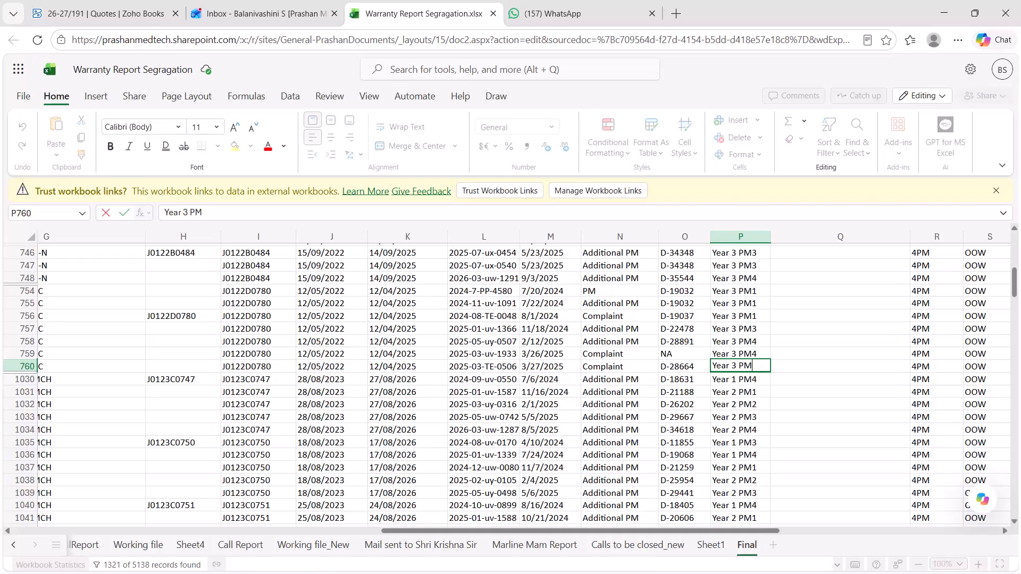
pyautogui.press('2')
pyautogui.click(791, 367)
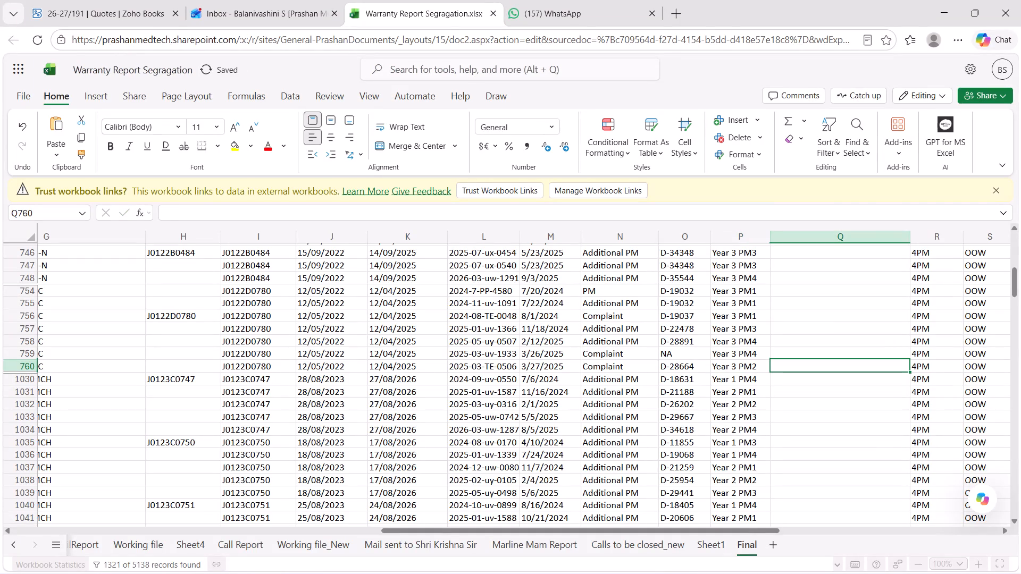
pyautogui.click(740, 366)
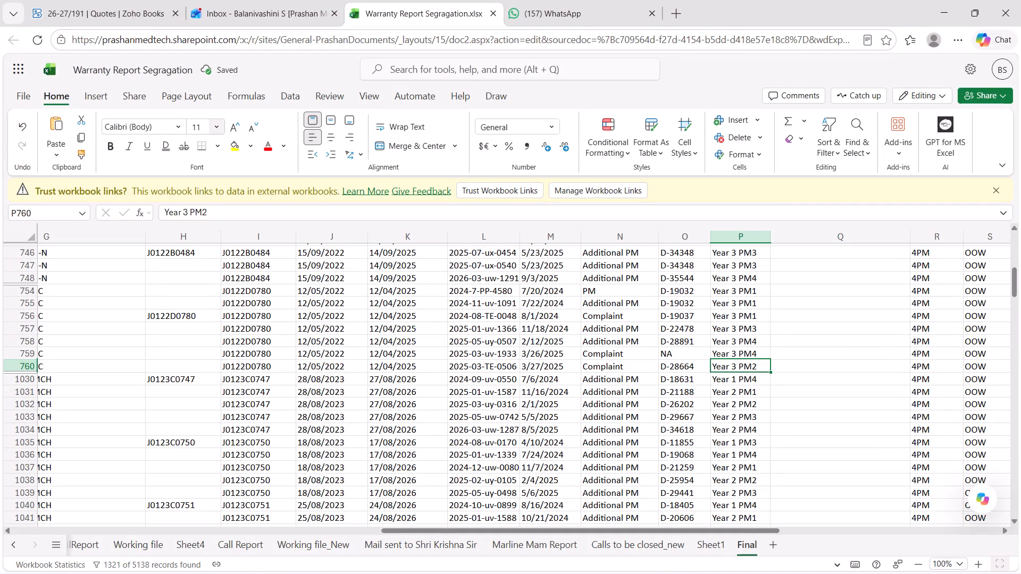
pyautogui.click(231, 151)
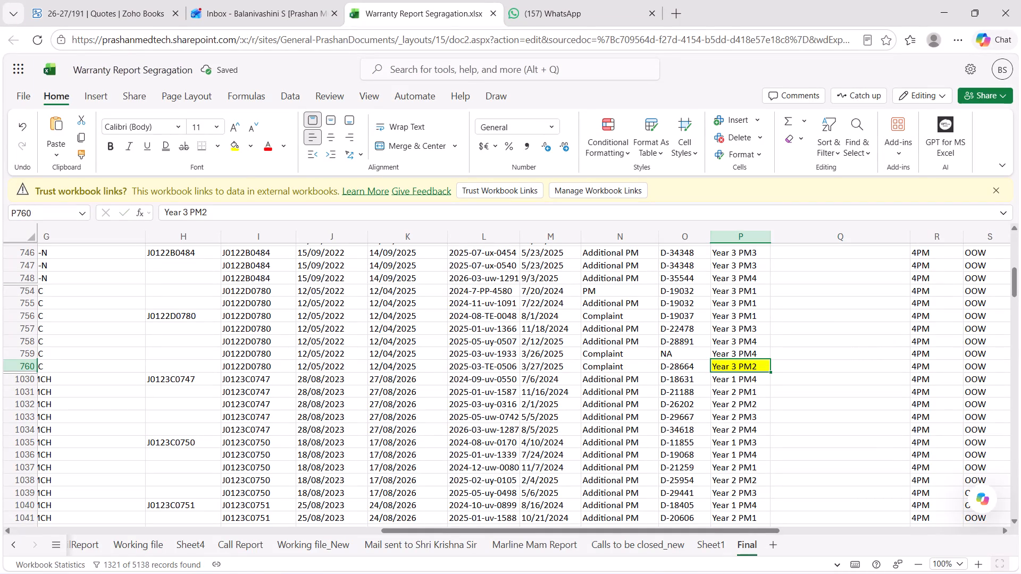
# Examine the PM Interval entries against the call dates in rows 1030 to 1039, covering serial numbers J0123C0747 and J0123C0750.
pyautogui.click(745, 382)
pyautogui.scroll(-3, 745, 382)
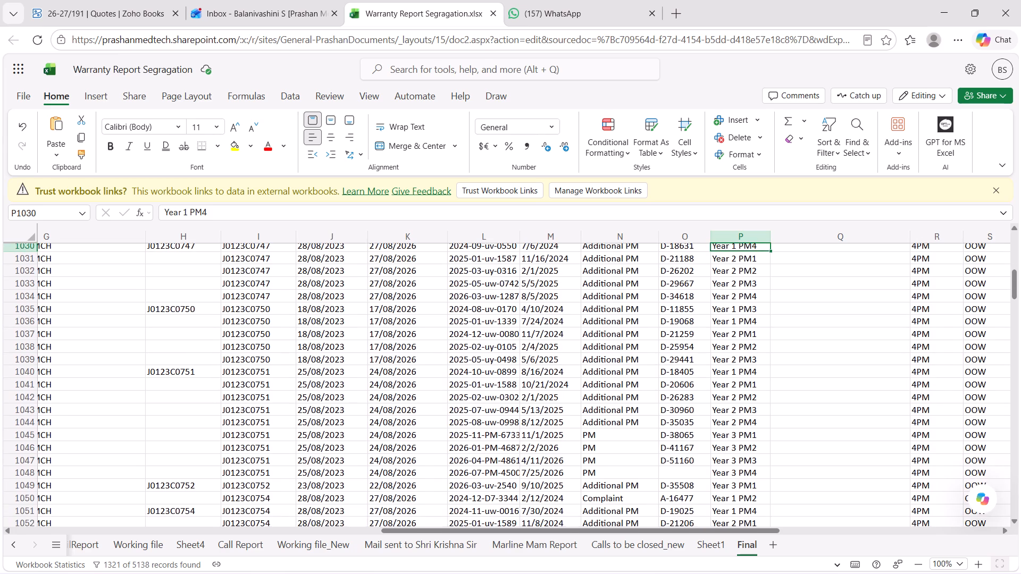
pyautogui.click(779, 251)
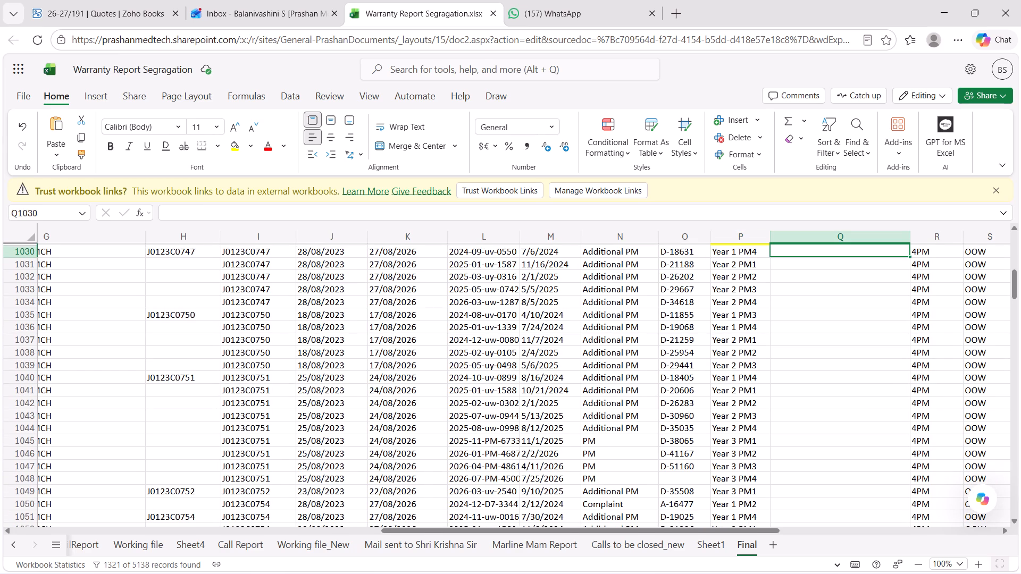
pyautogui.click(757, 252)
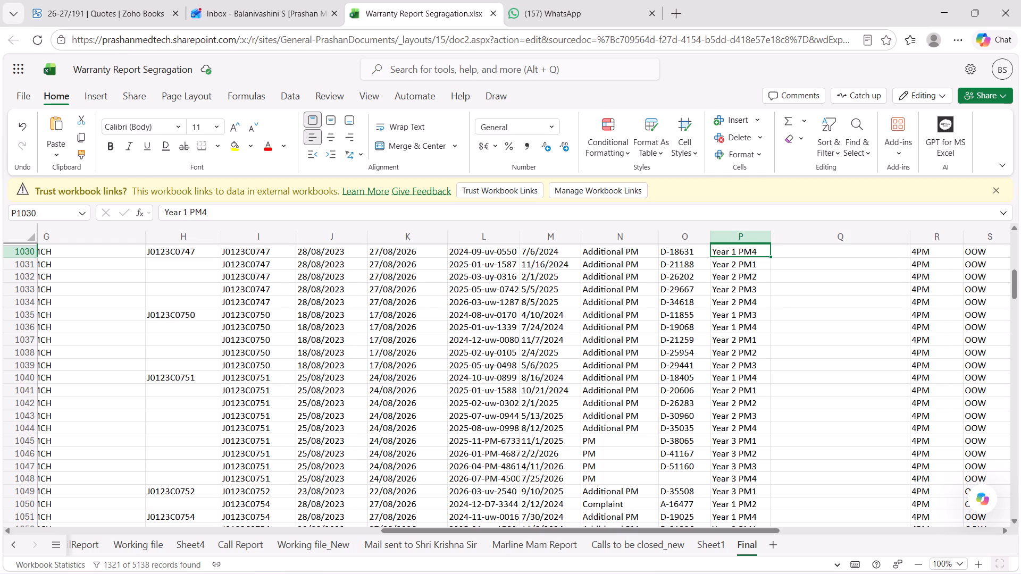
pyautogui.press('Down')
pyautogui.press('Down')
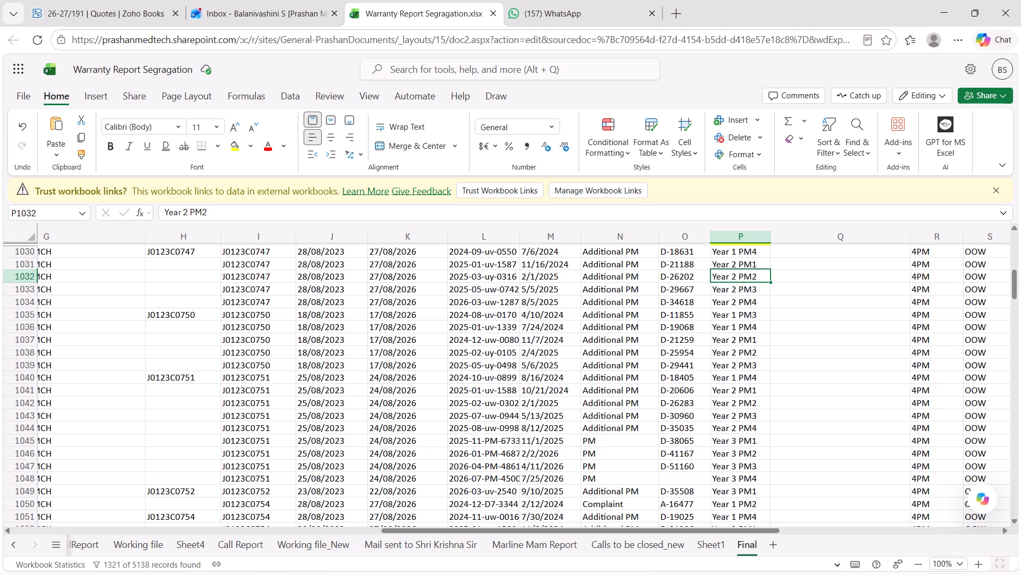
pyautogui.press('Down')
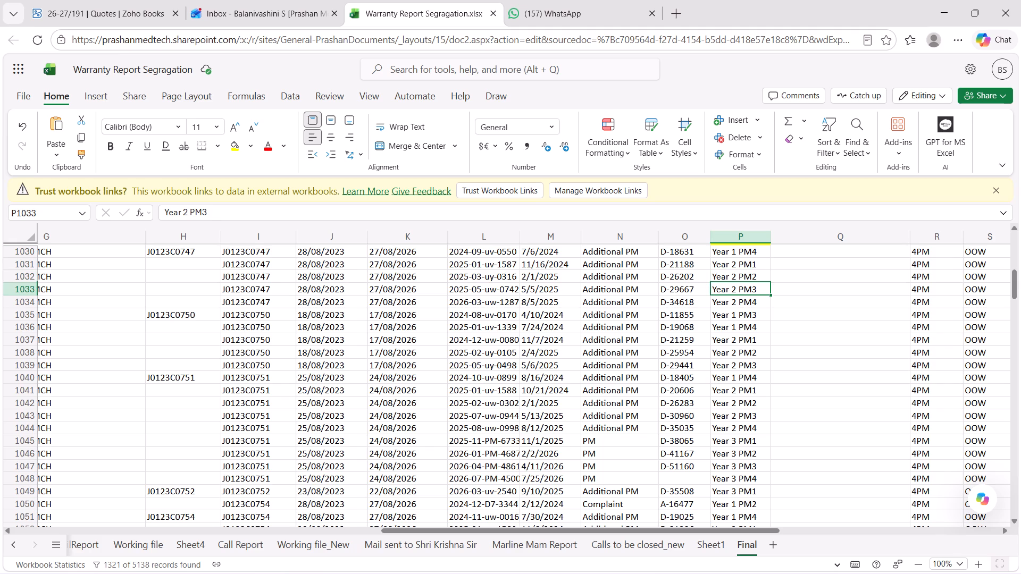
pyautogui.press('Down')
pyautogui.press('Down')
pyautogui.press('Down')
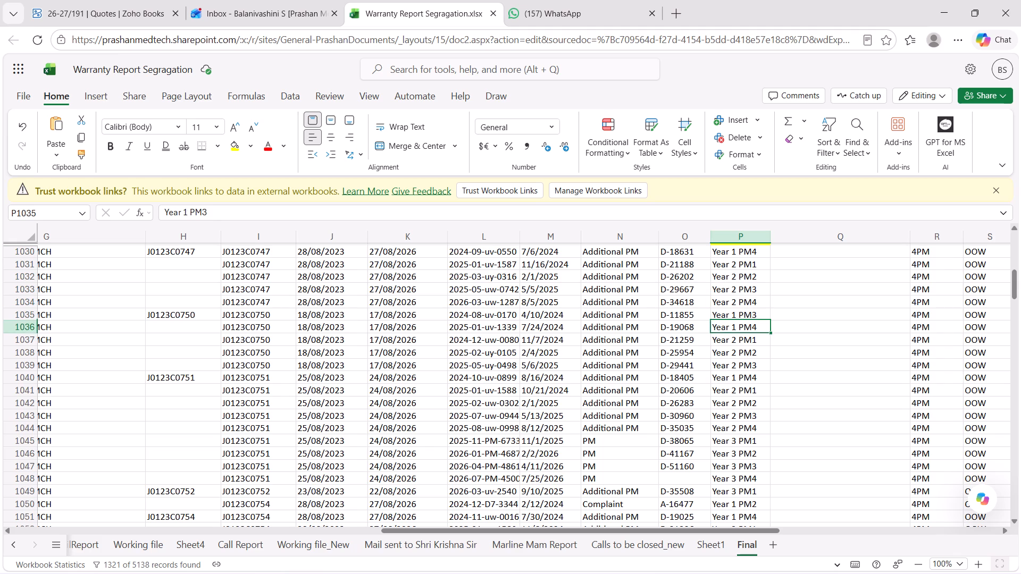
pyautogui.press('Down')
pyautogui.press('Down')
pyautogui.press('Down')
# Examine the PM Interval entries of serial number J0123C0751 against their call dates in rows 1040 to 1048.
pyautogui.press('Down')
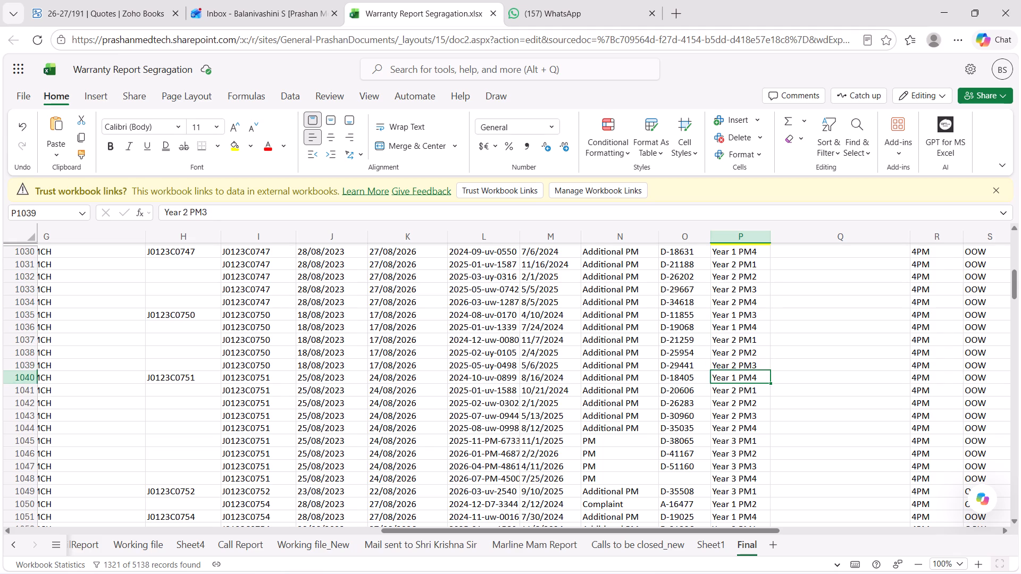
pyautogui.press('Down')
pyautogui.press('Down')
pyautogui.press('Down')
pyautogui.press('Down')
pyautogui.press('Down')
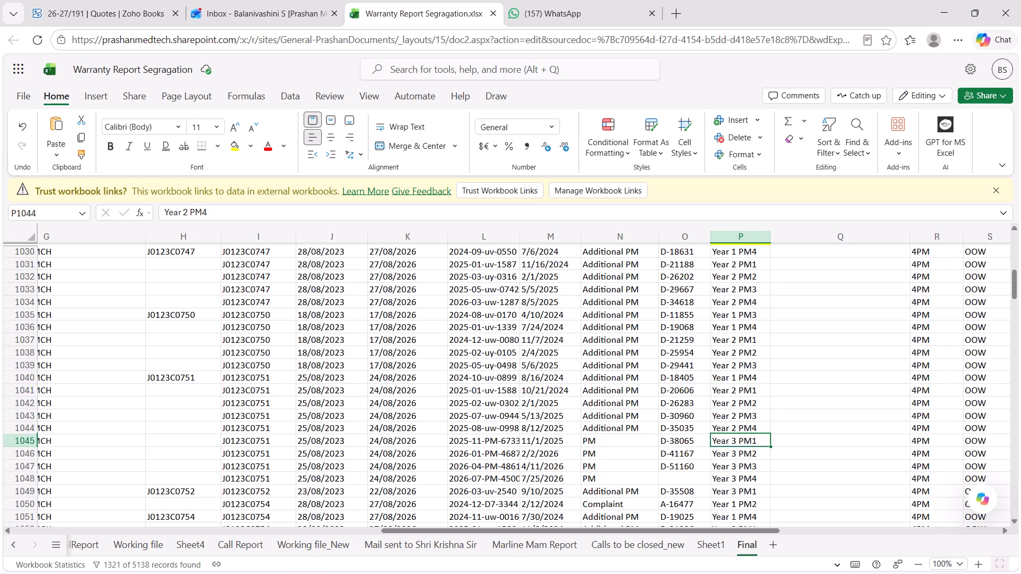
pyautogui.press('Down')
pyautogui.press('Down')
pyautogui.press('Down')
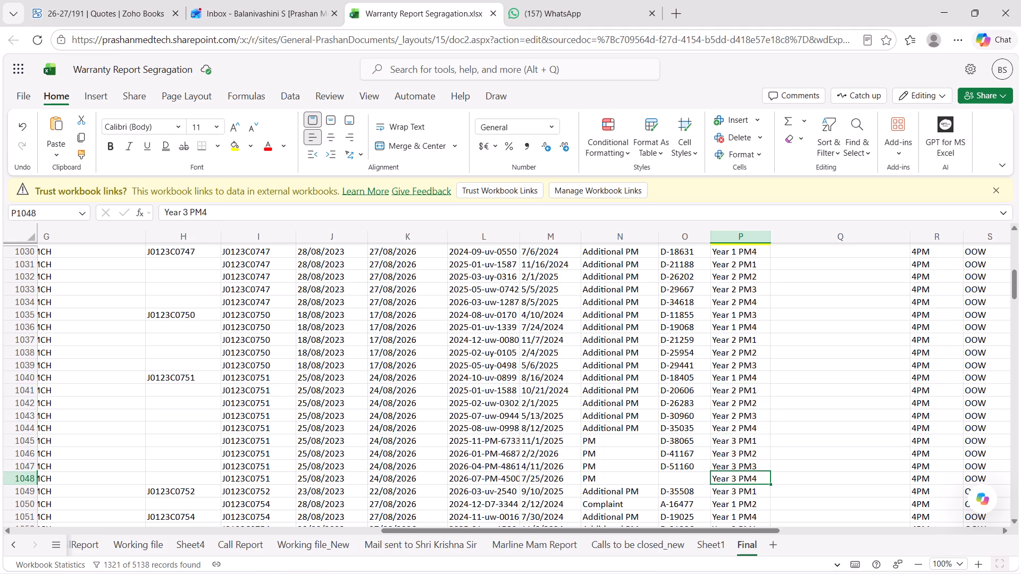
# Examine the PM Interval entries against the call dates in rows 1049 to 1056, covering serial numbers J0123C0752 and J0123C0754.
pyautogui.press('Down')
pyautogui.press('Down')
pyautogui.press('Down')
pyautogui.press('Down')
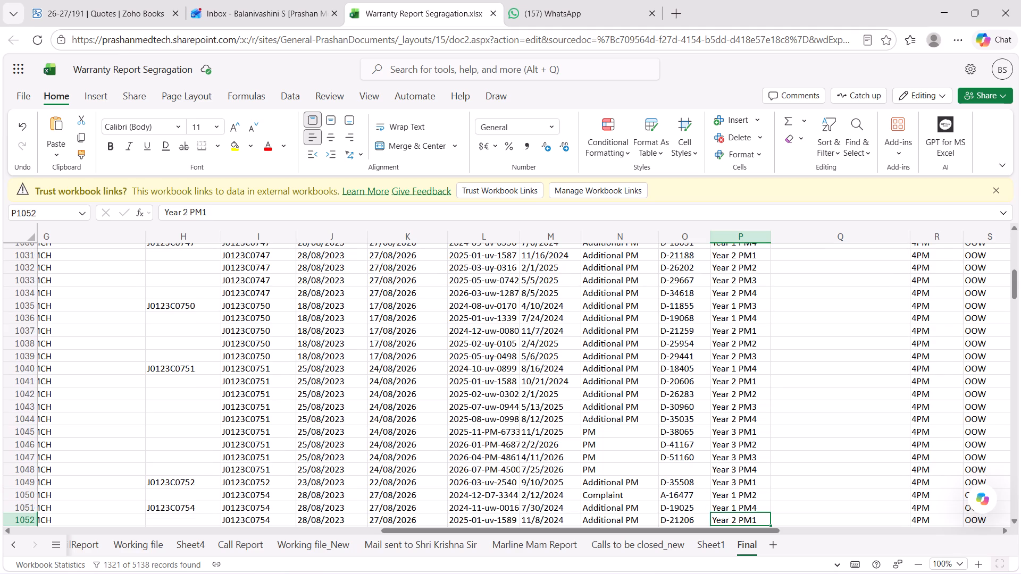
pyautogui.press('Down')
pyautogui.press('Down')
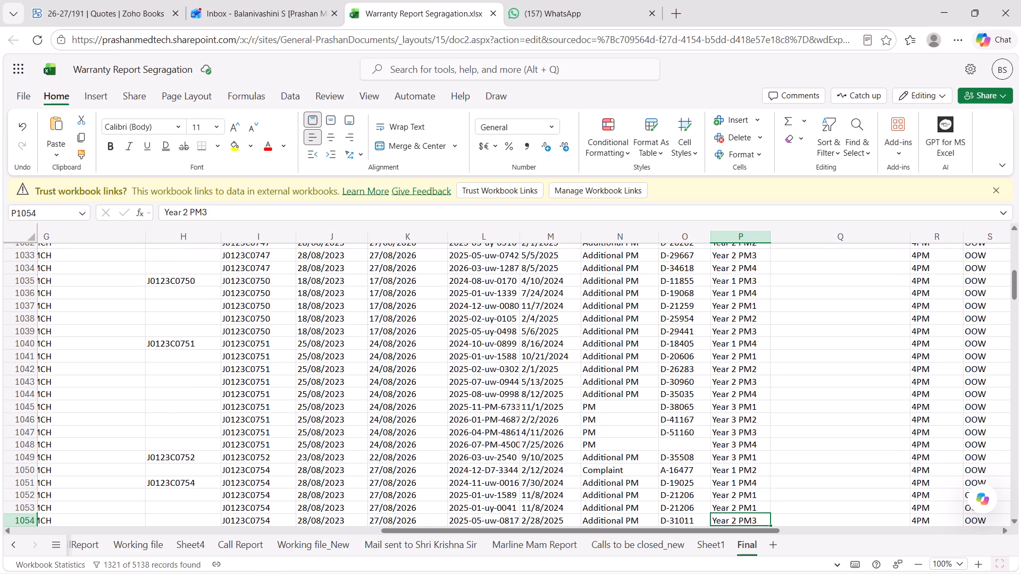
pyautogui.press('Down')
pyautogui.press('Down')
pyautogui.press('Up')
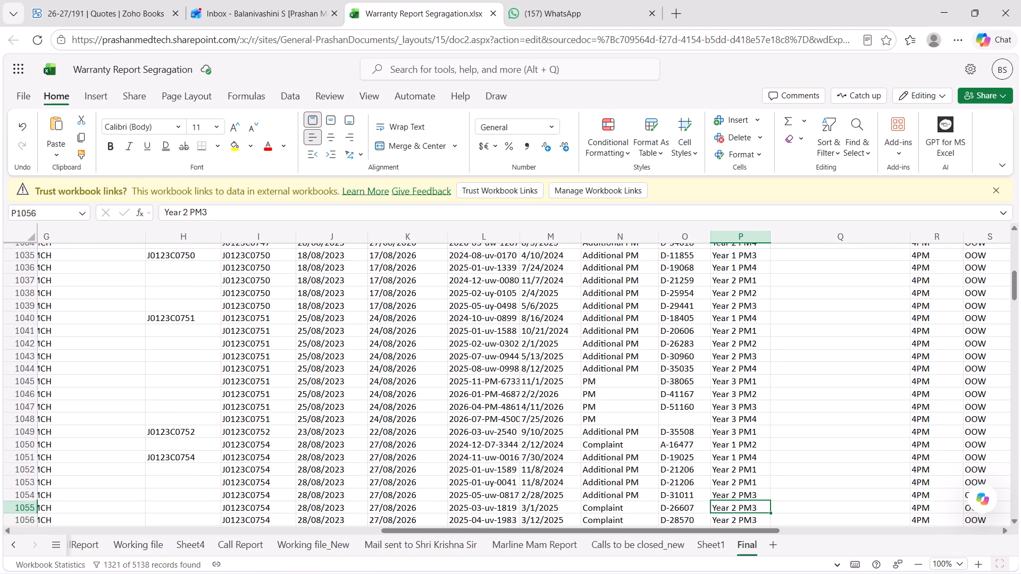
pyautogui.press('Up')
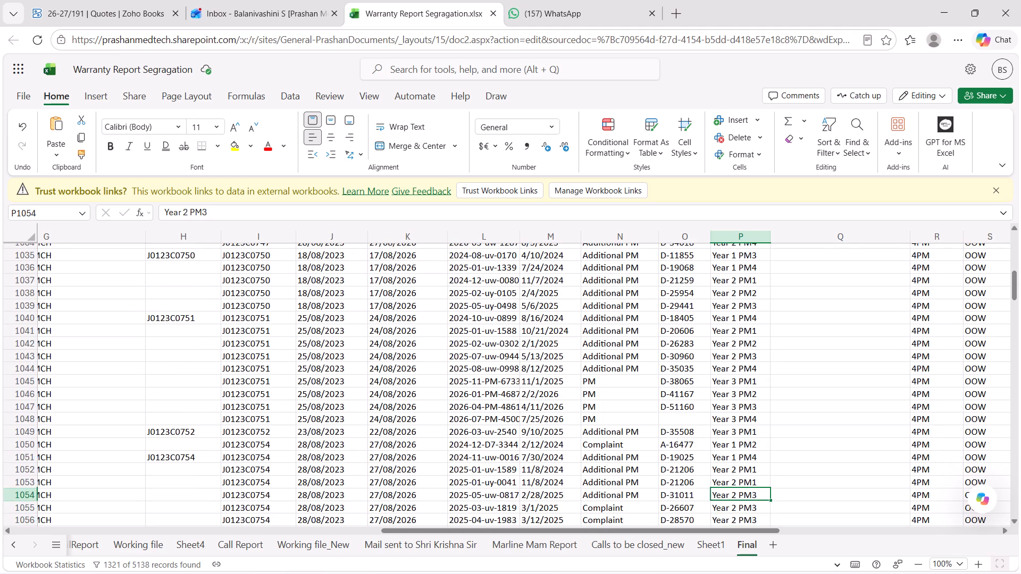
# Review the PM Interval entries of serial number J0123C0754 against their call dates from row 1051 to row 1057.
pyautogui.scroll(-2, 788, 258)
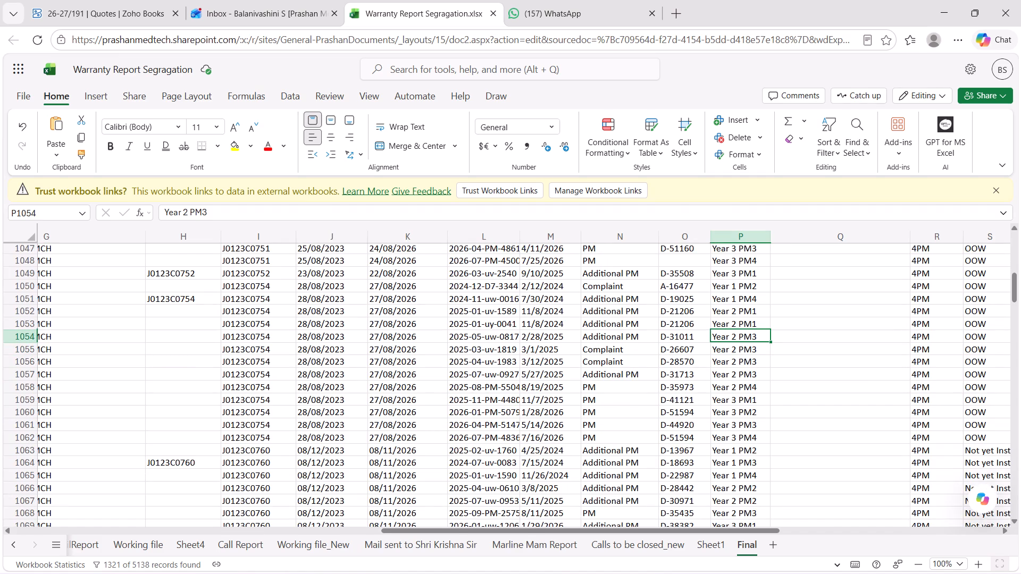
pyautogui.scroll(-3, 788, 258)
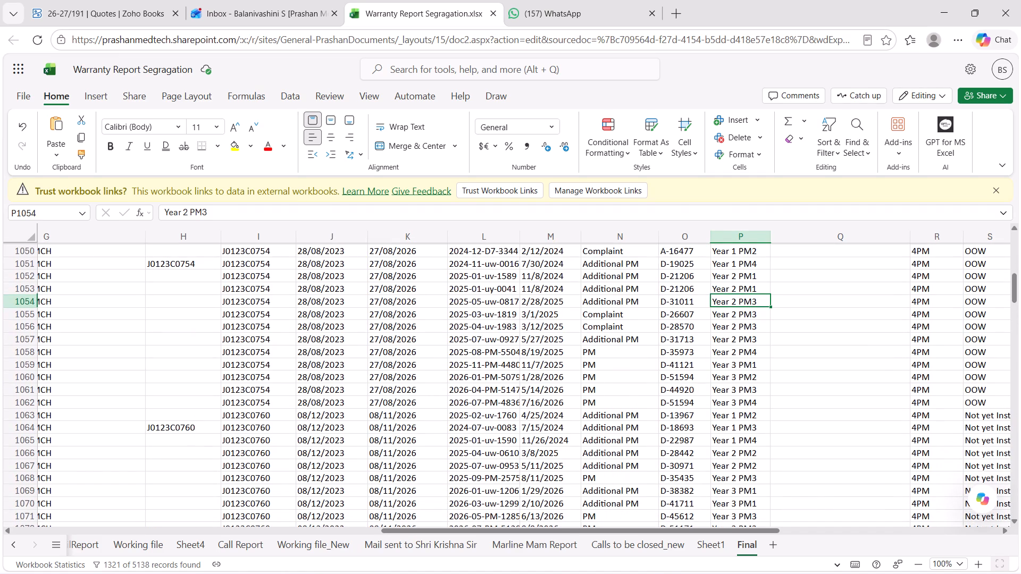
pyautogui.scroll(-2, 788, 258)
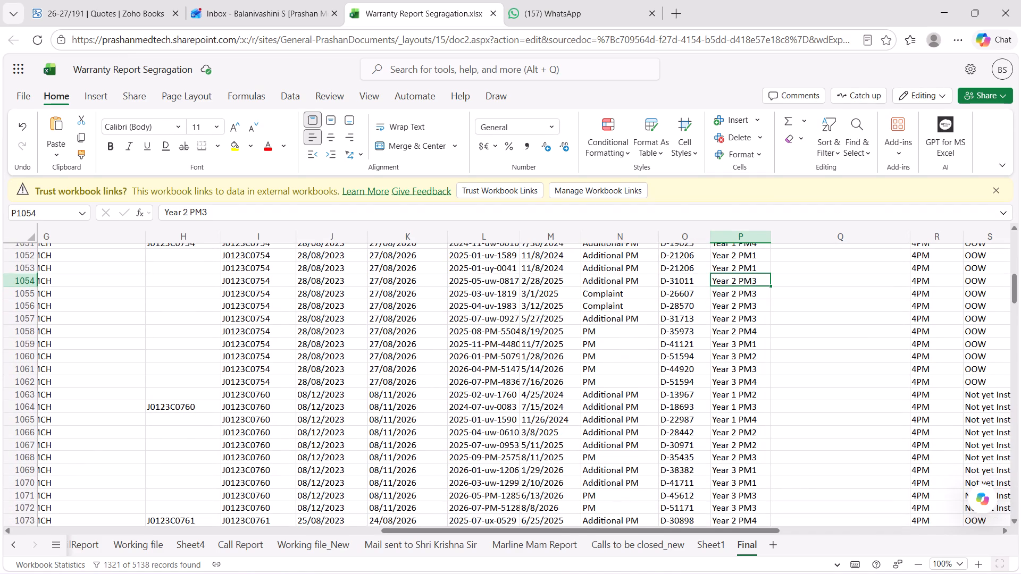
pyautogui.scroll(-2, 788, 258)
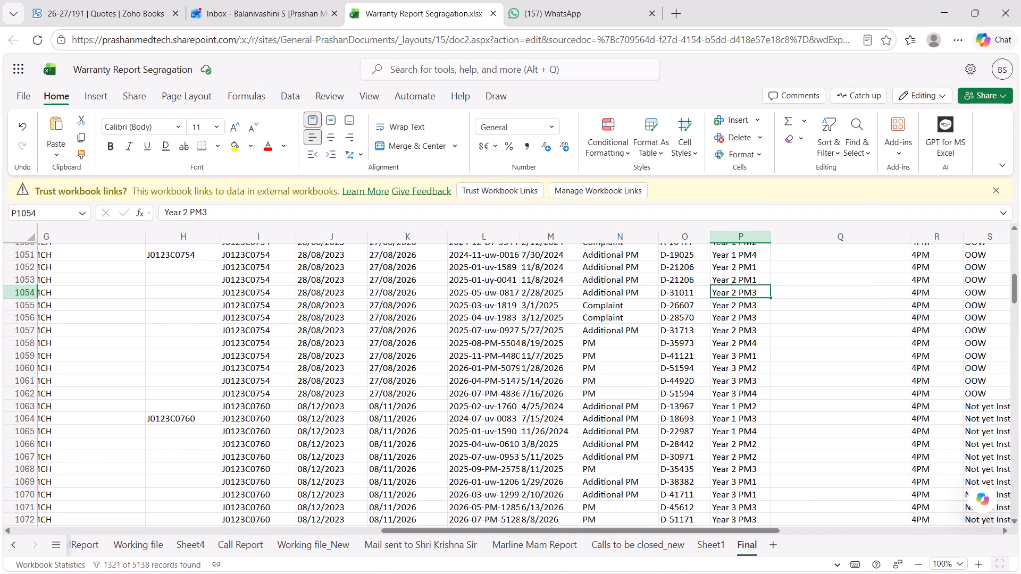
pyautogui.click(756, 254)
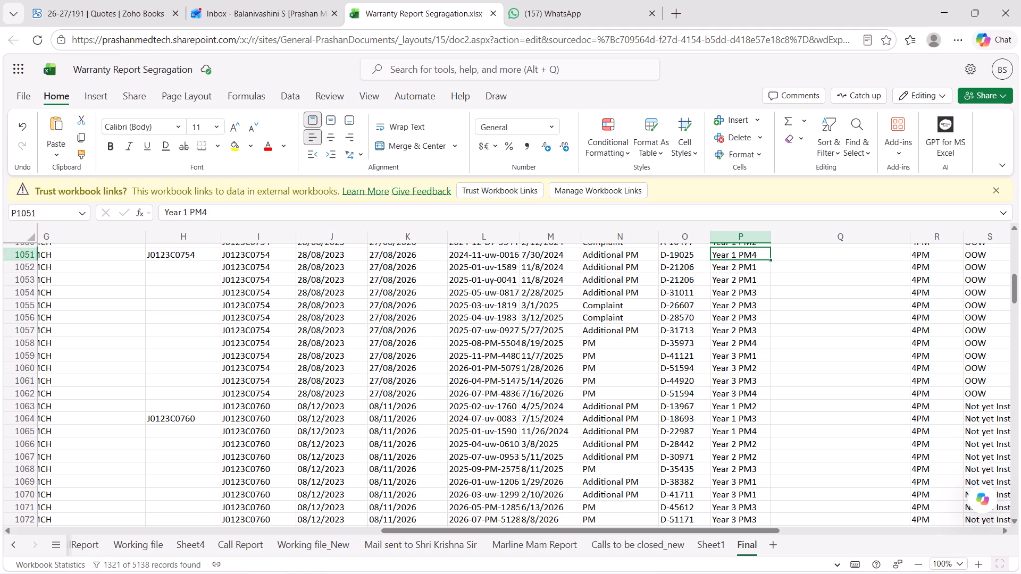
pyautogui.press('Down')
pyautogui.press('Down')
pyautogui.press('Down')
pyautogui.press('Down')
pyautogui.press('Down')
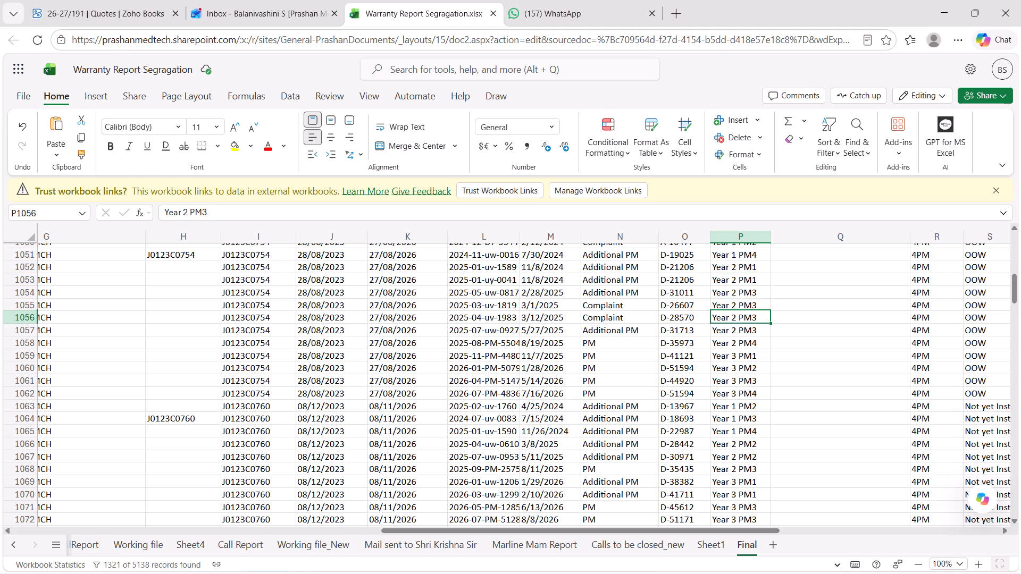
pyautogui.press('Up')
pyautogui.press('Up')
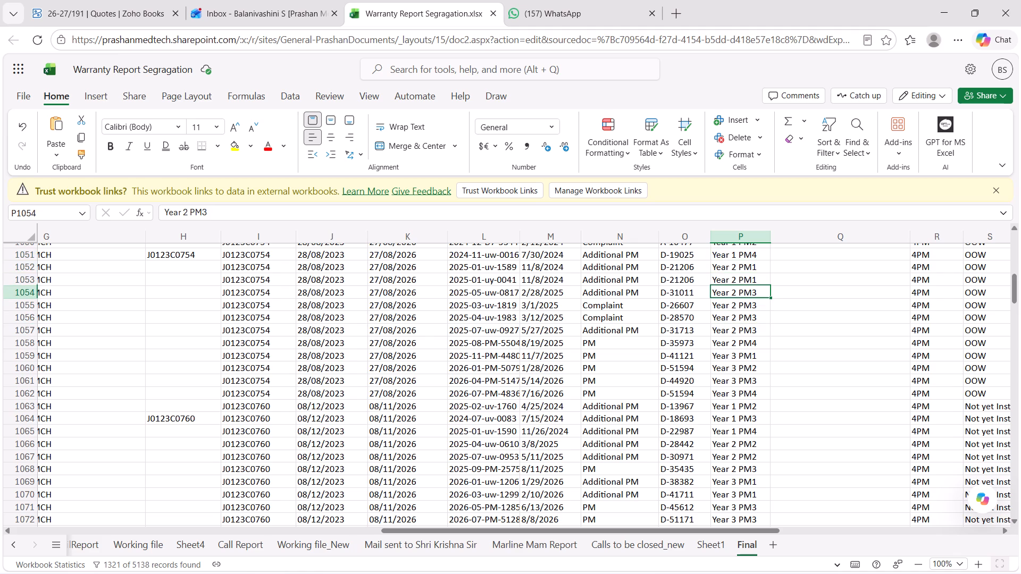
pyautogui.press('Down')
pyautogui.press('Down')
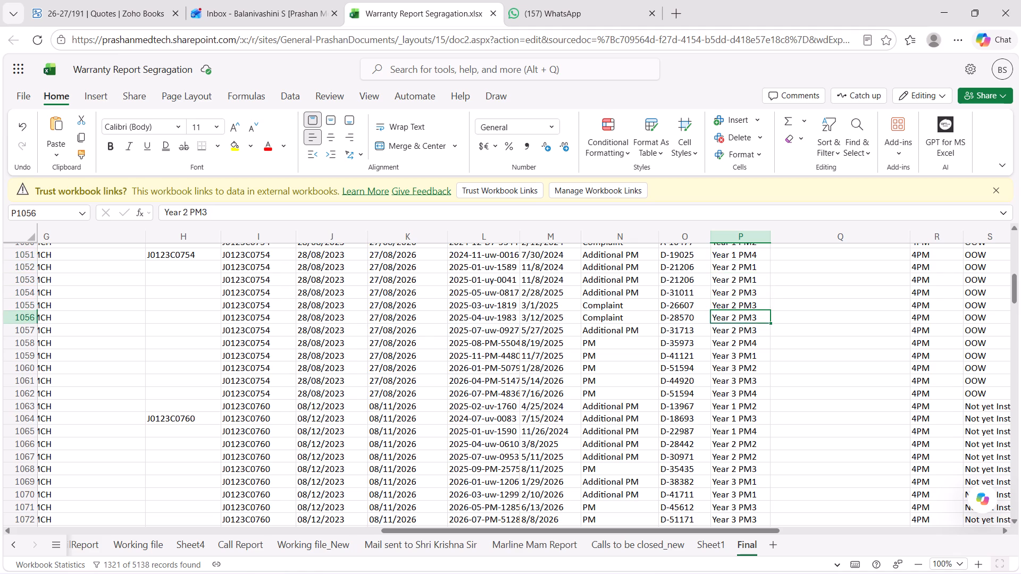
pyautogui.press('Down')
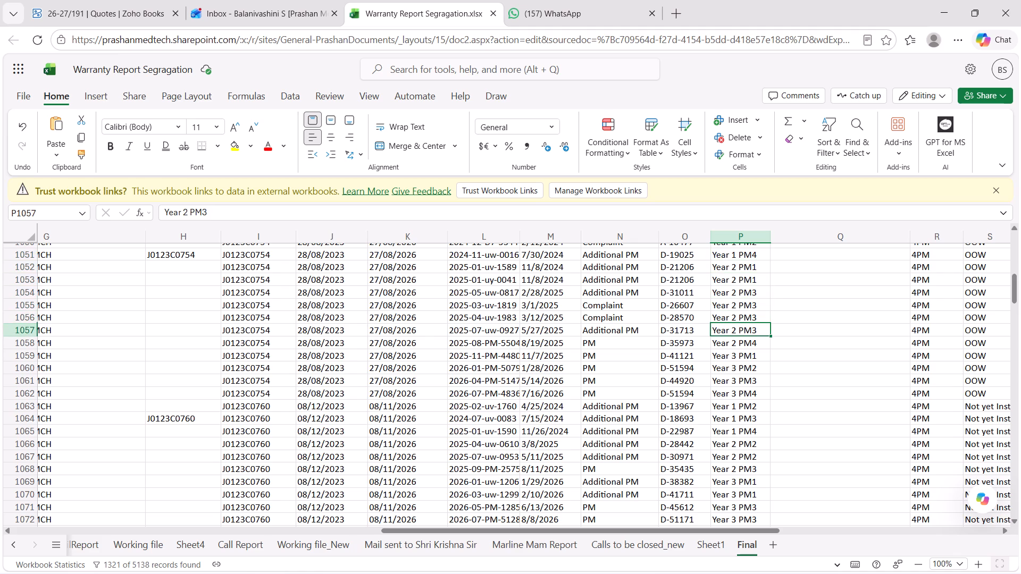
# Recheck the Year 2 PM Interval entries of serial number J0123C0754 against their call dates in rows 1054 to 1058.
pyautogui.press('Up')
pyautogui.press('Up')
pyautogui.press('Up')
pyautogui.press('Down')
pyautogui.press('Down')
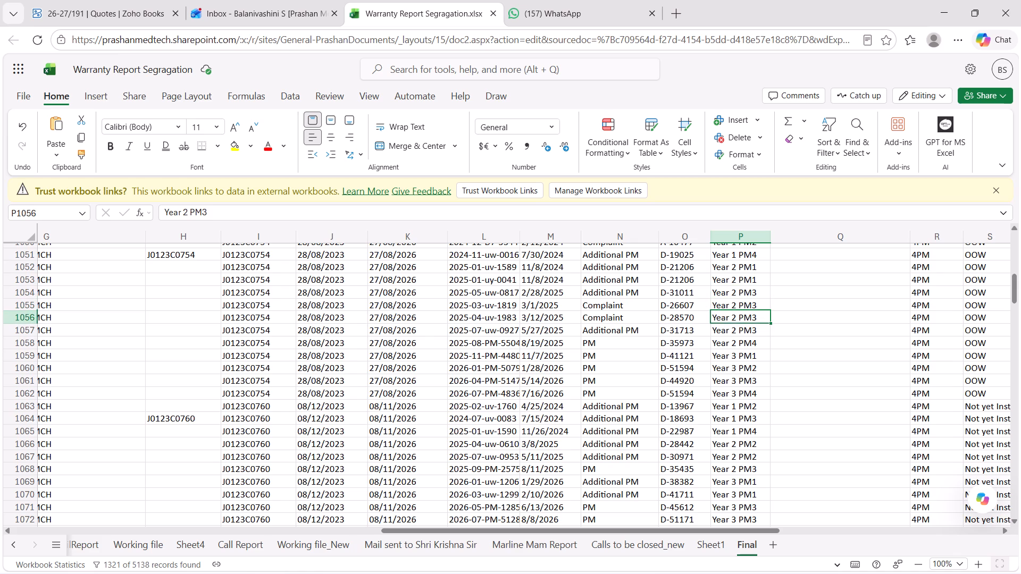
pyautogui.press('Up')
pyautogui.press('Up')
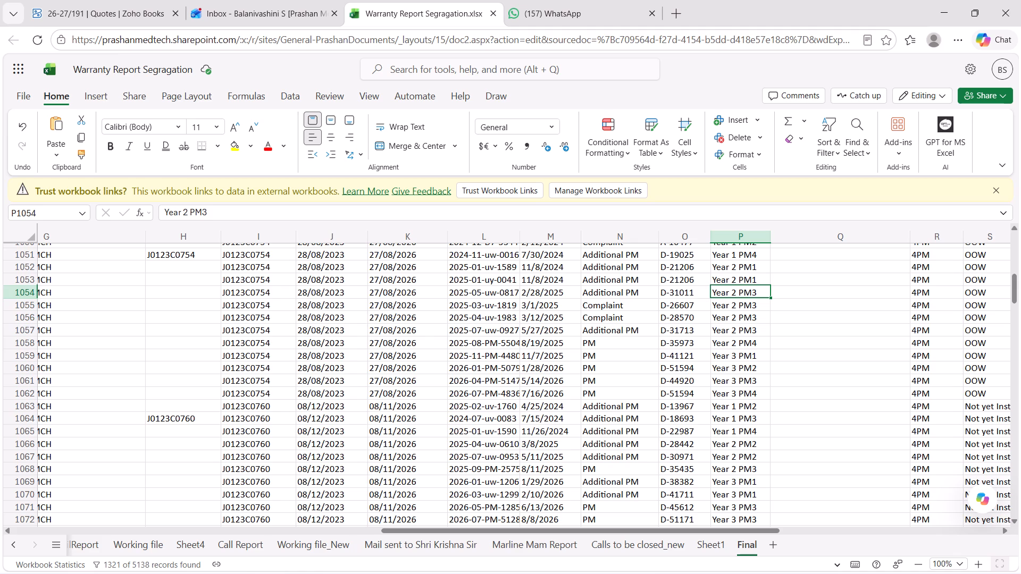
pyautogui.press('Down')
pyautogui.press('Down')
pyautogui.press('Down')
pyautogui.press('Down')
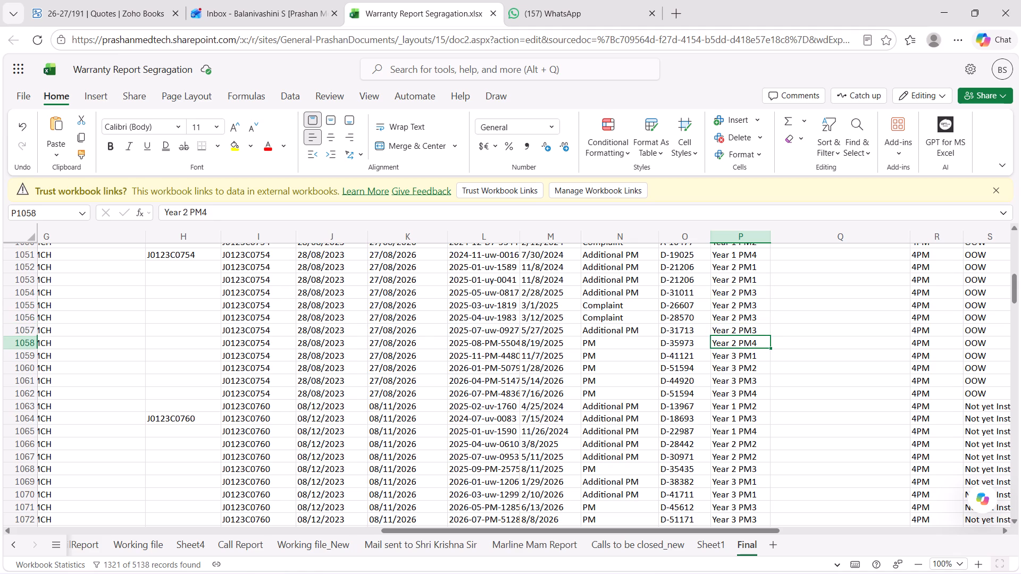
pyautogui.press('Up')
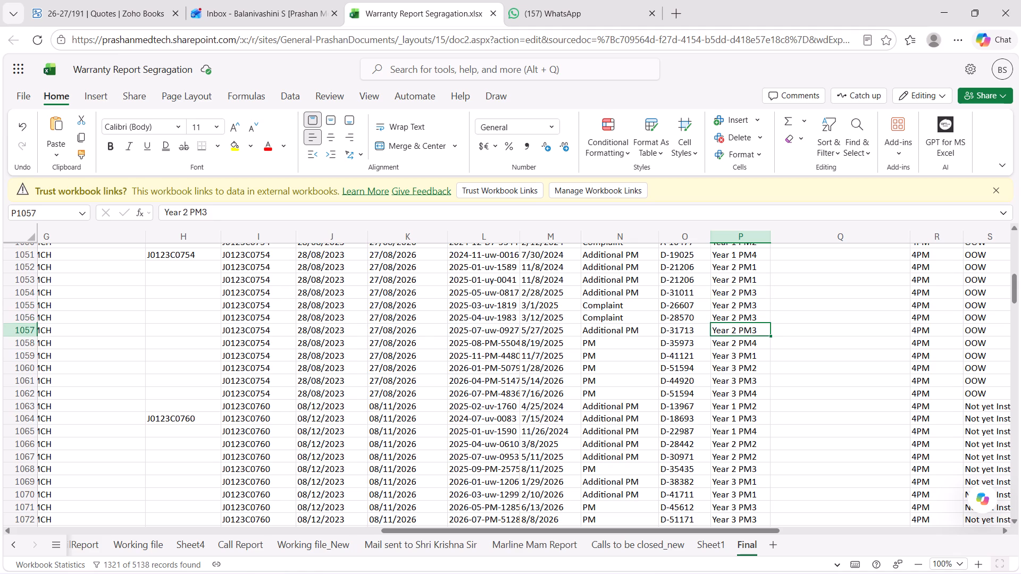
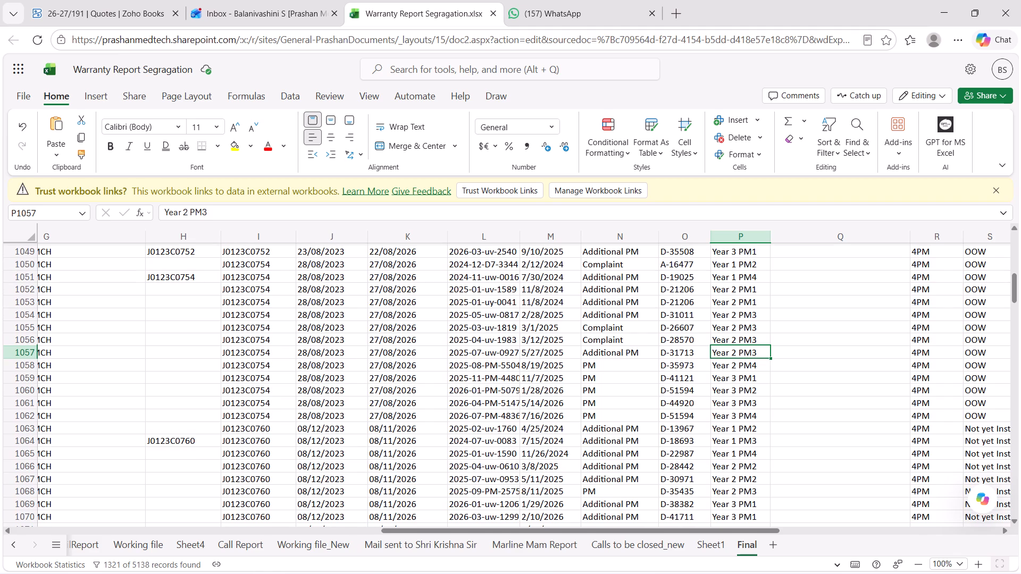
# Recheck the PM Interval entries of serial number J0123C0754 against their call dates in rows 1051 to 1057.
pyautogui.scroll(-1, 762, 296)
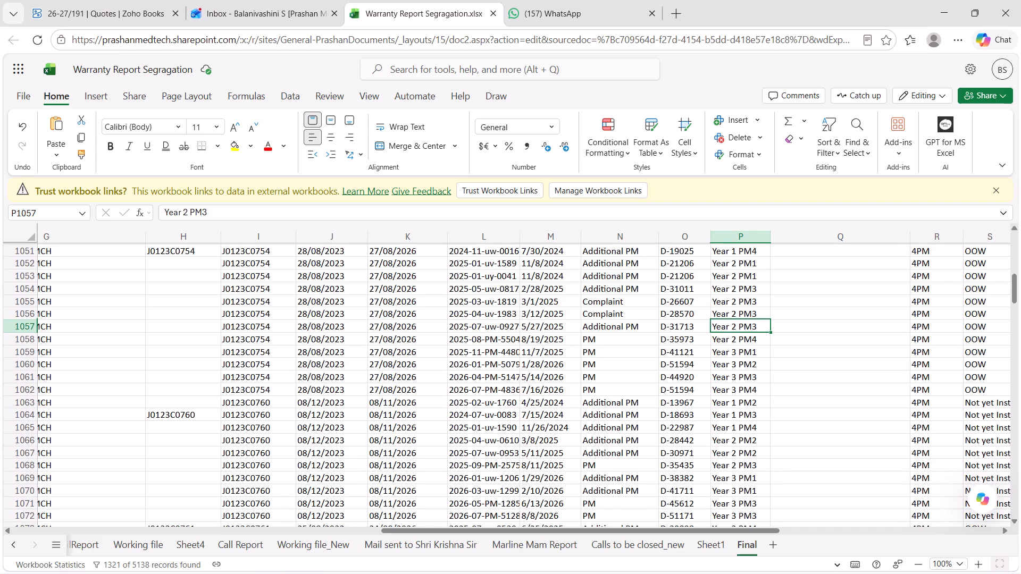
pyautogui.click(764, 261)
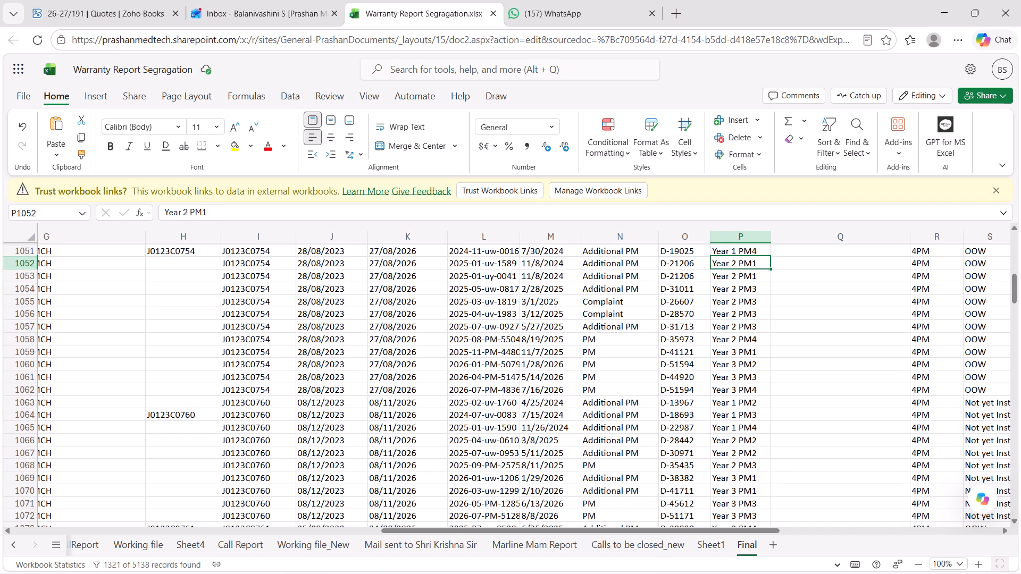
pyautogui.press('Down')
pyautogui.press('Down')
pyautogui.press('Up')
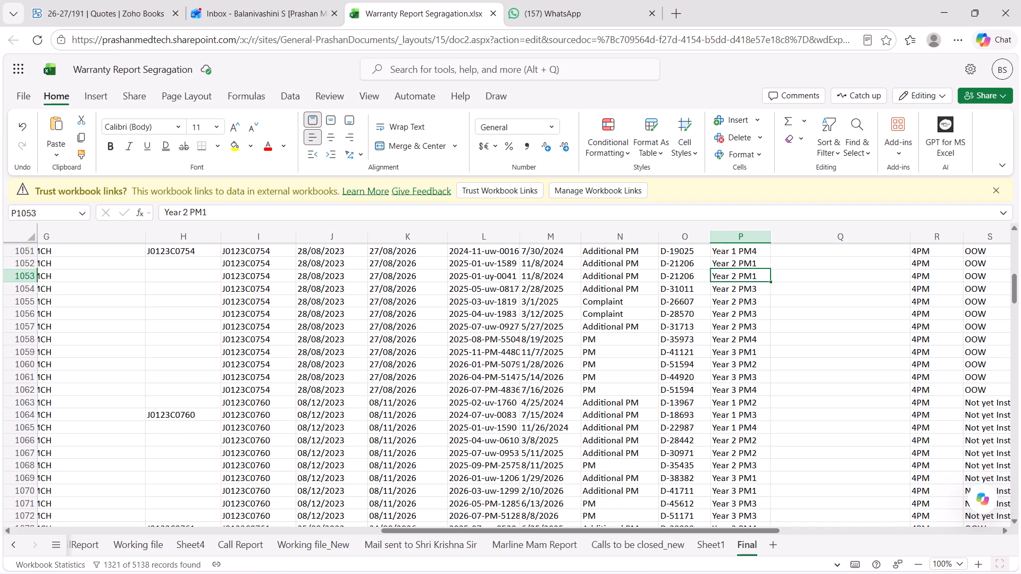
pyautogui.press('Up')
pyautogui.press('Up')
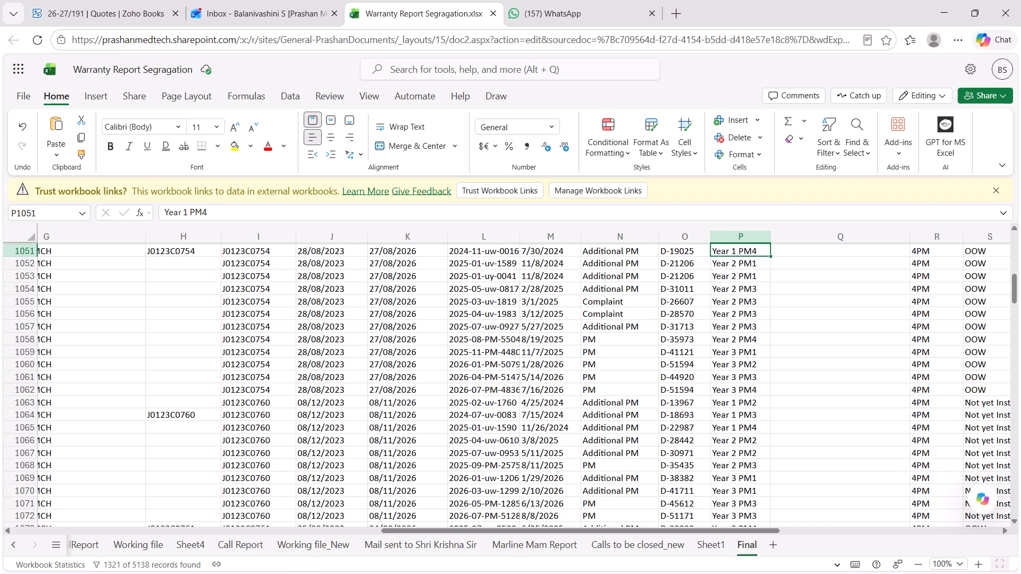
pyautogui.press('Down')
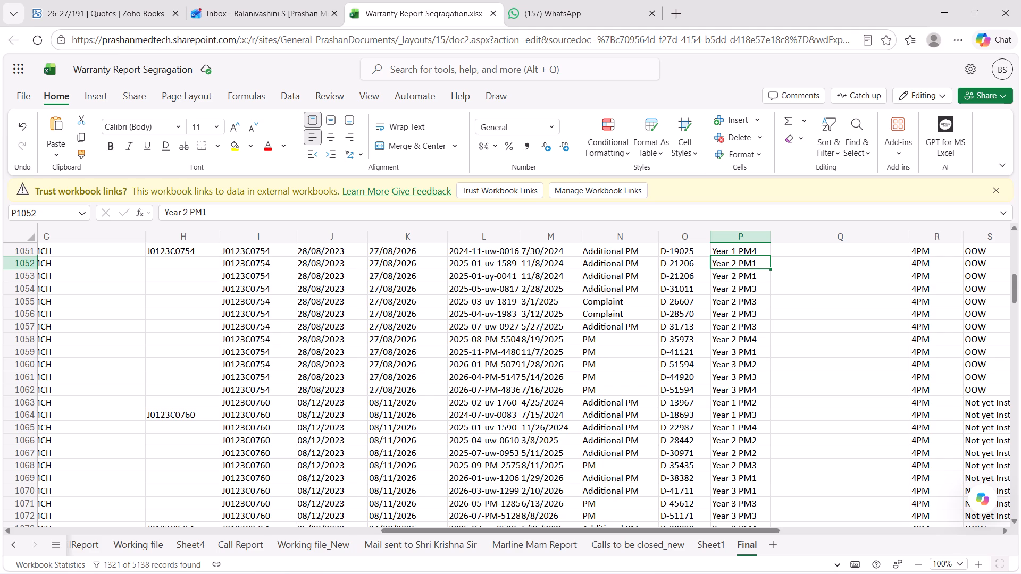
pyautogui.press('Down')
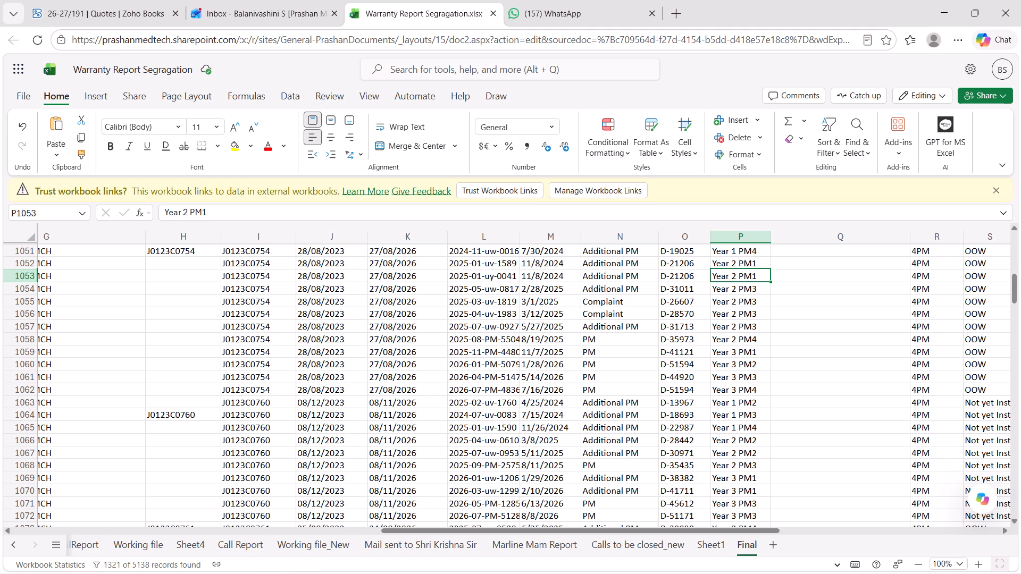
pyautogui.press('Down')
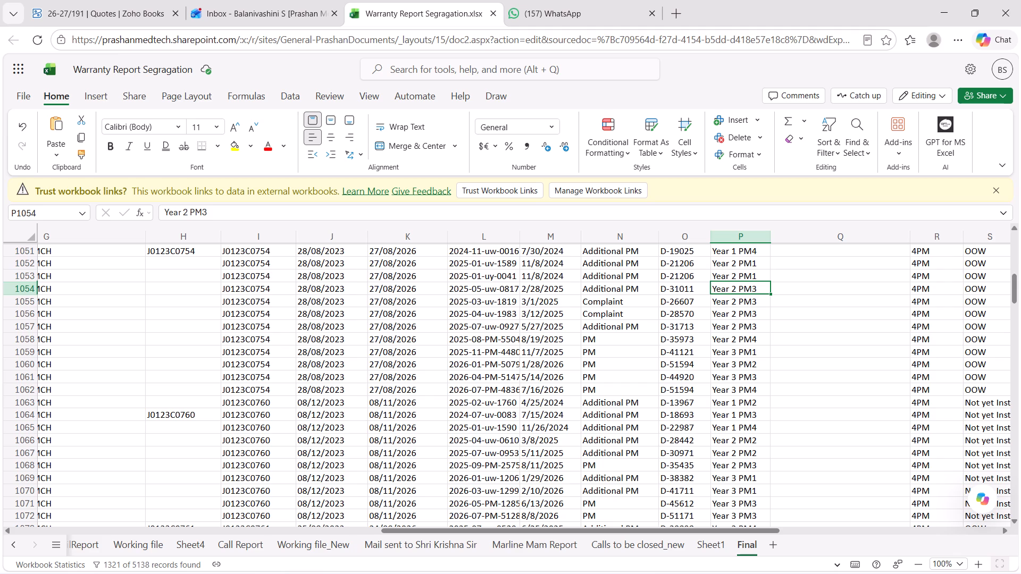
pyautogui.press('Down')
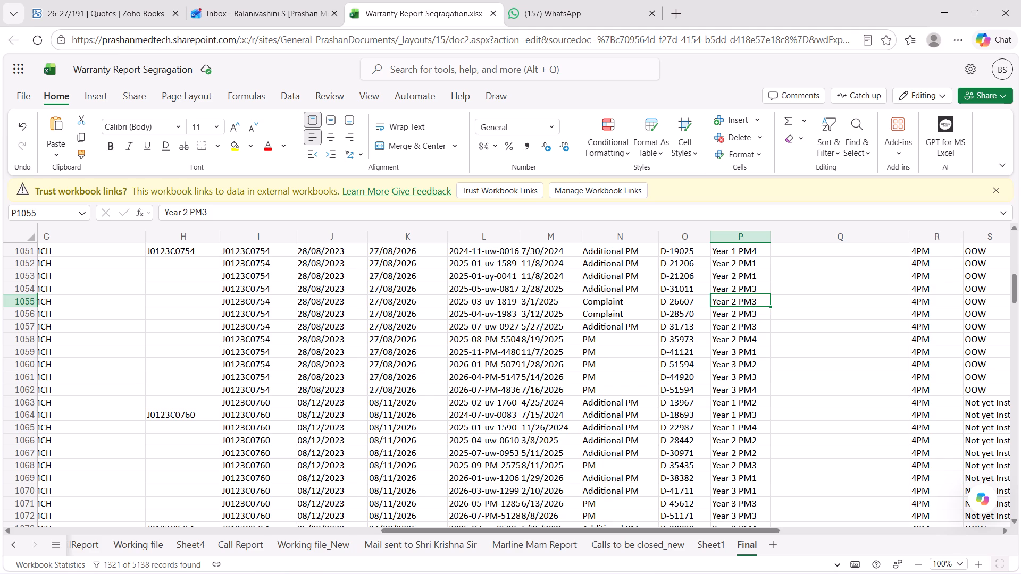
pyautogui.press('Down')
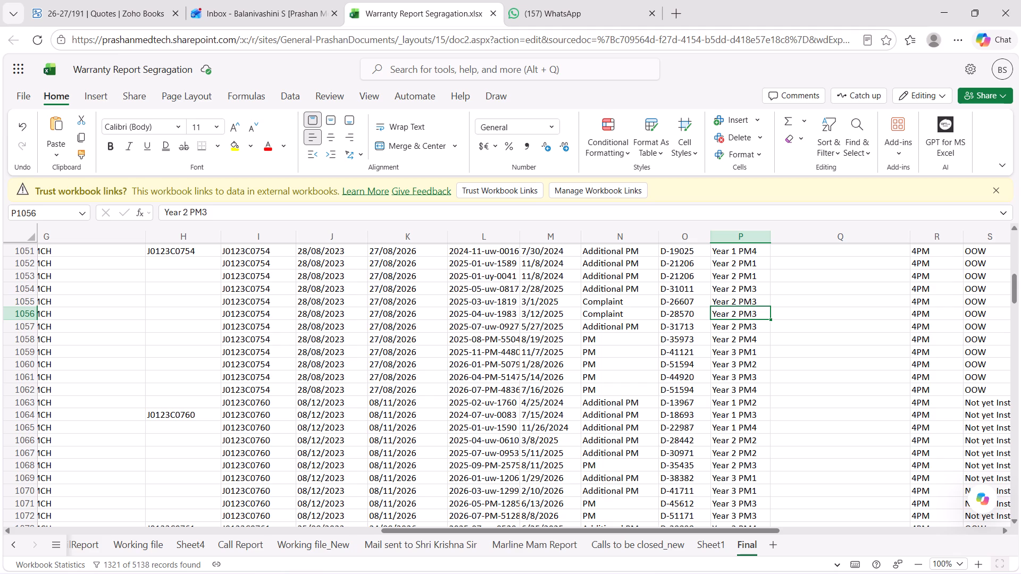
pyautogui.press('Down')
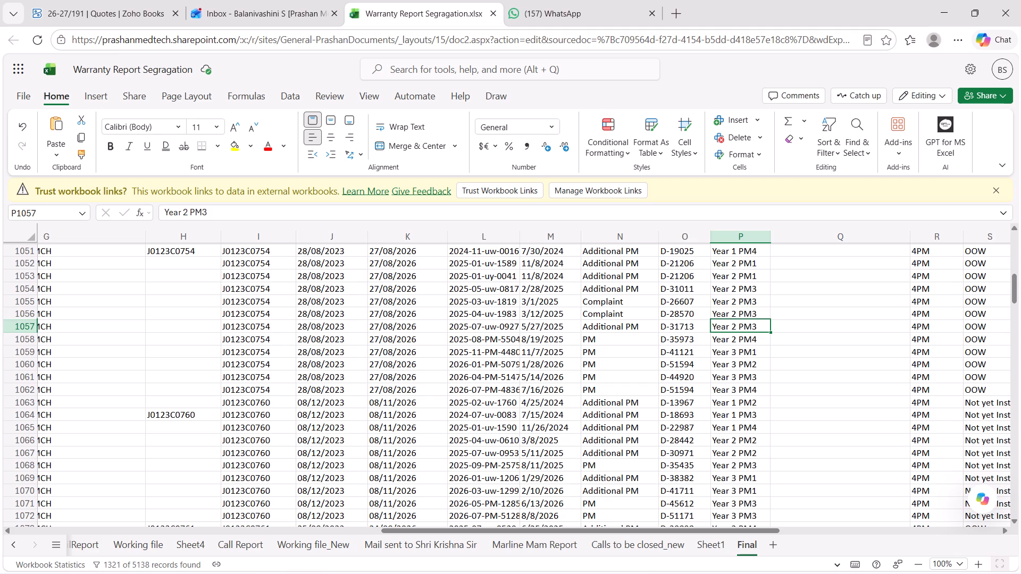
# Compare the Year 1 PM4 and first Year 2 PM entries of serial number J0123C0754 with their call dates in rows 1051 and 1052.
pyautogui.press('Up')
pyautogui.press('Up')
pyautogui.press('Up')
pyautogui.press('Up')
pyautogui.press('Up')
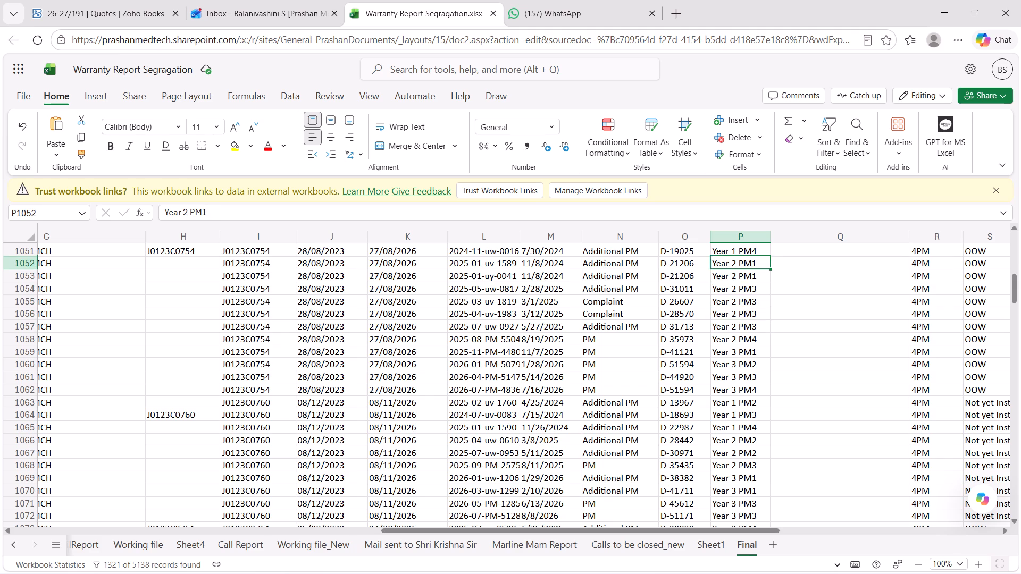
pyautogui.press('Up')
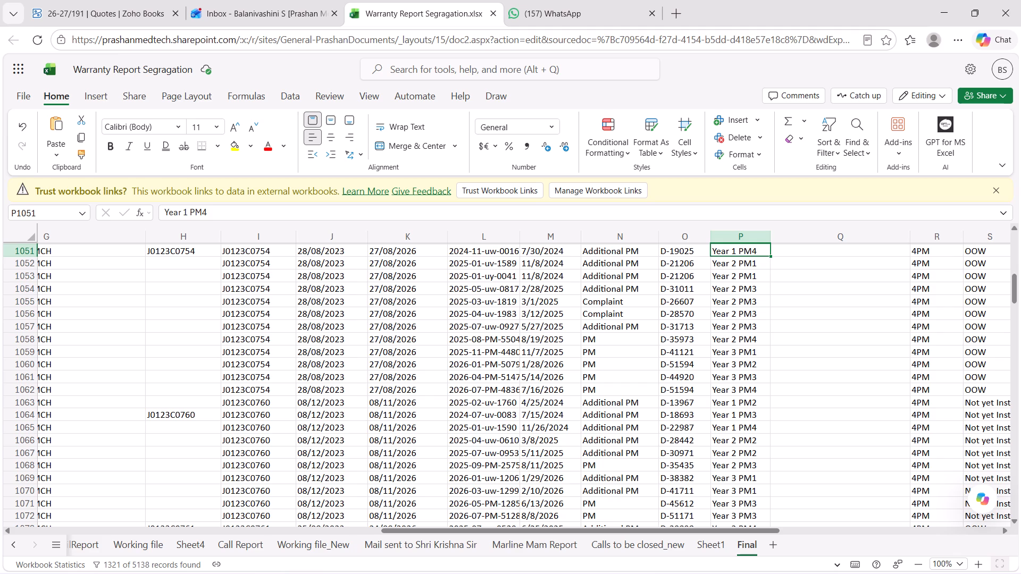
pyautogui.press('Down')
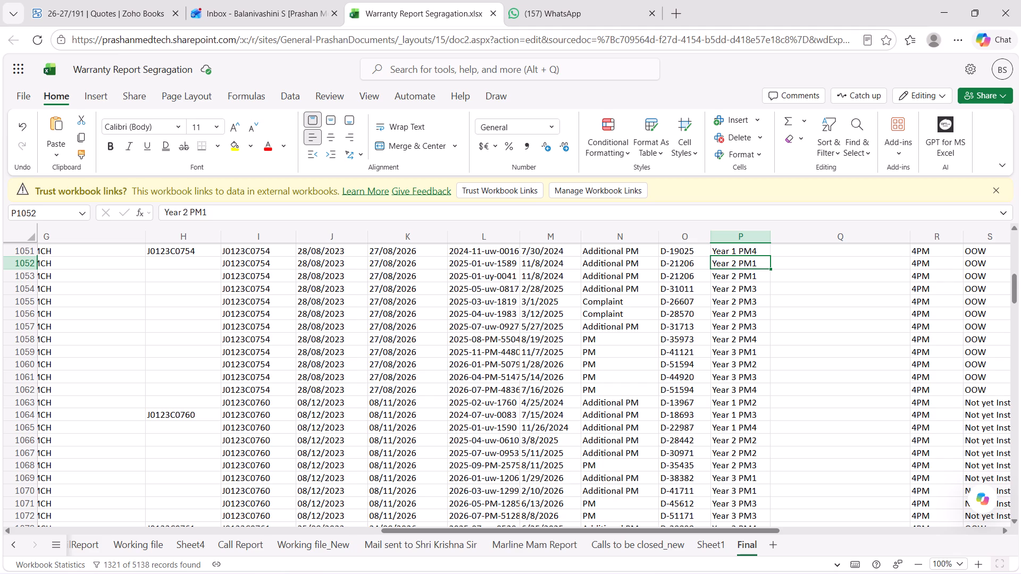
# Correct the PM Interval in row 1054 of serial number J0123C0754 to Year 2 PM2 and highlight the cell yellow.
pyautogui.scroll(-1, 766, 276)
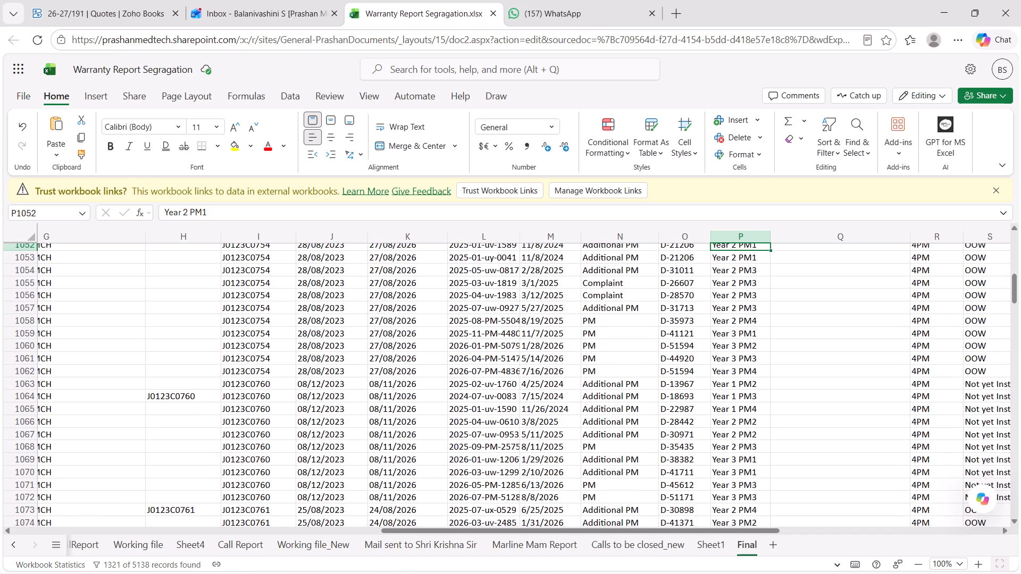
pyautogui.scroll(-1, 766, 276)
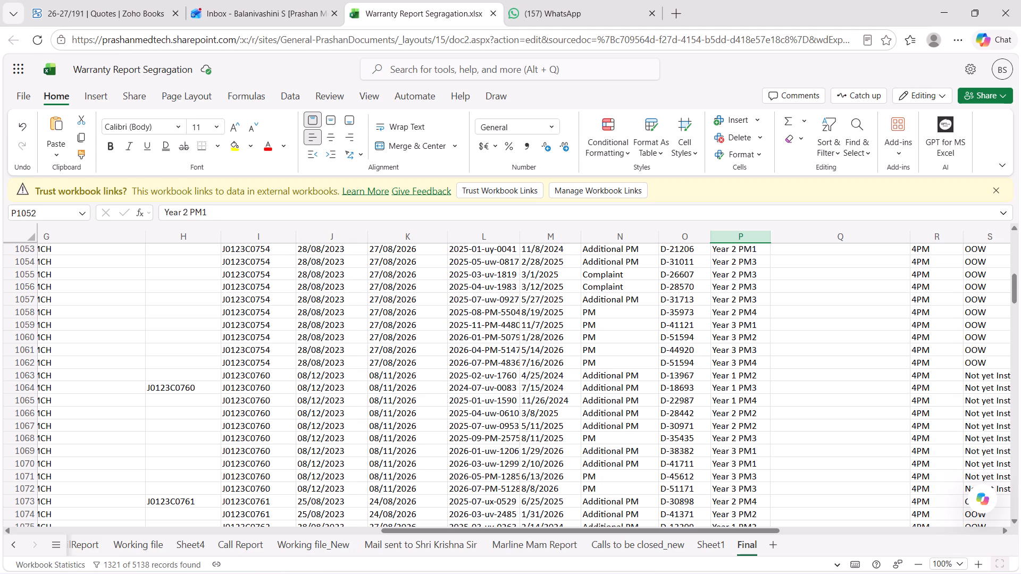
pyautogui.doubleClick(761, 261)
pyautogui.press('BackSpace')
pyautogui.press('2')
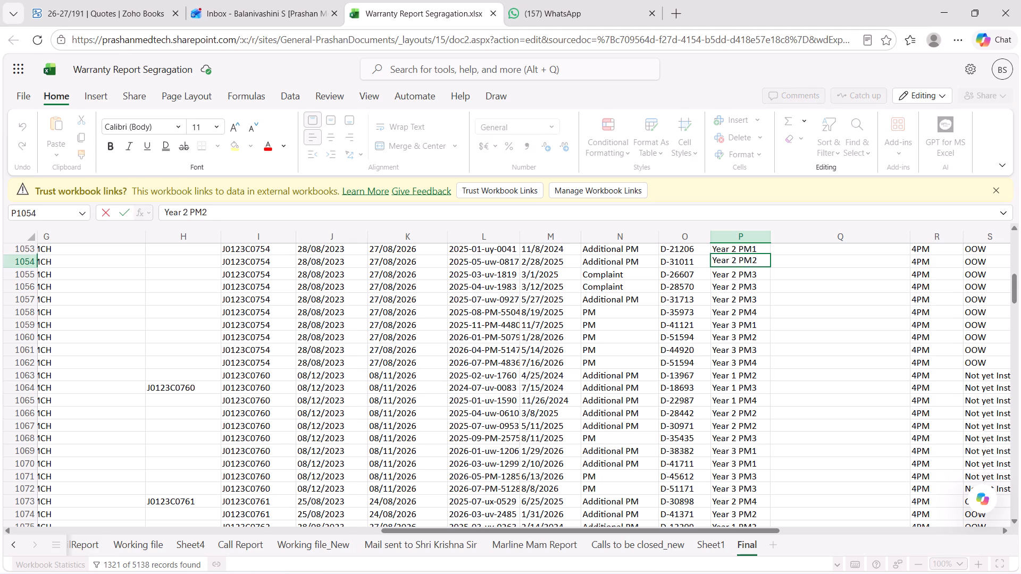
pyautogui.click(788, 264)
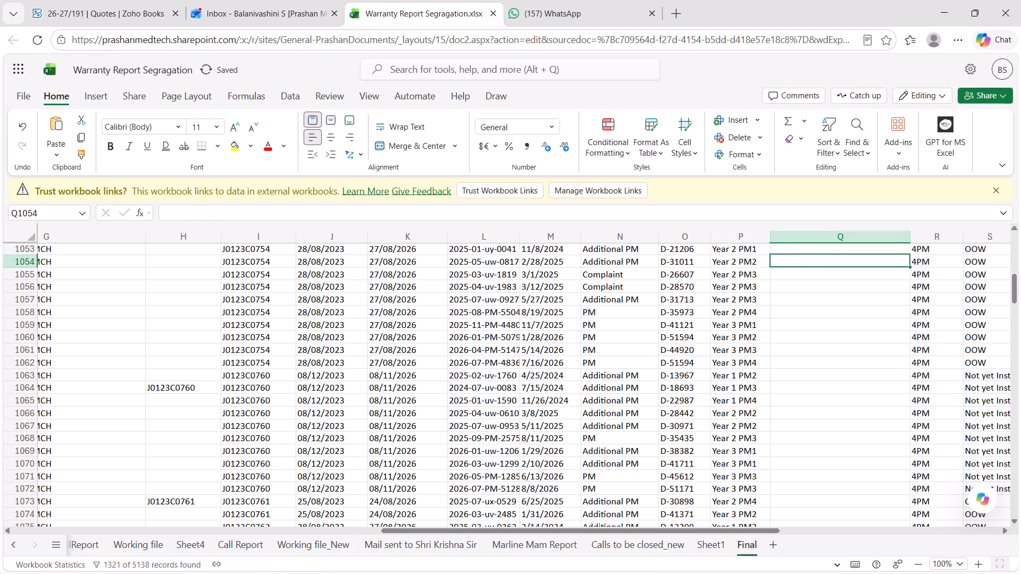
pyautogui.click(744, 263)
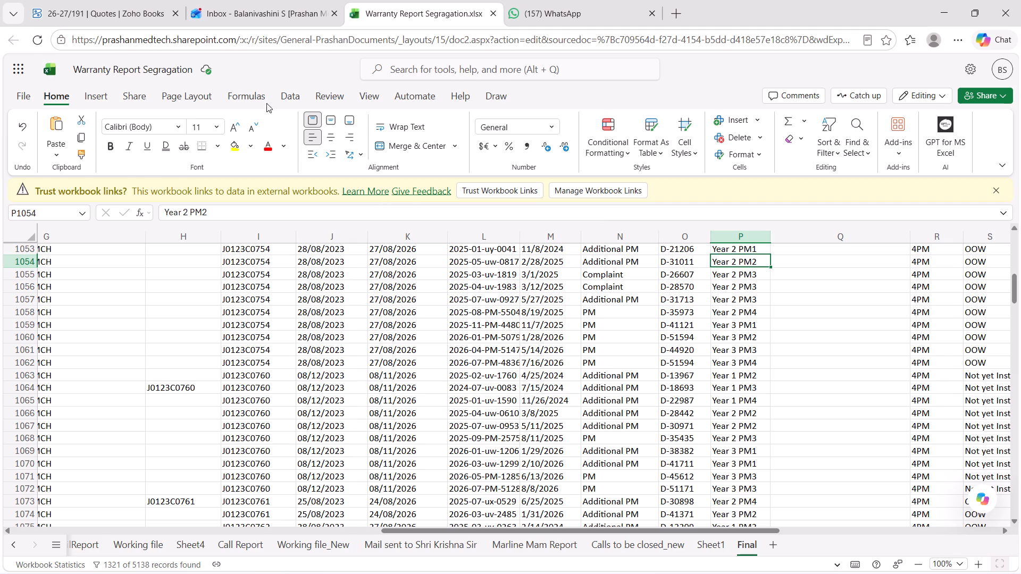
pyautogui.click(235, 146)
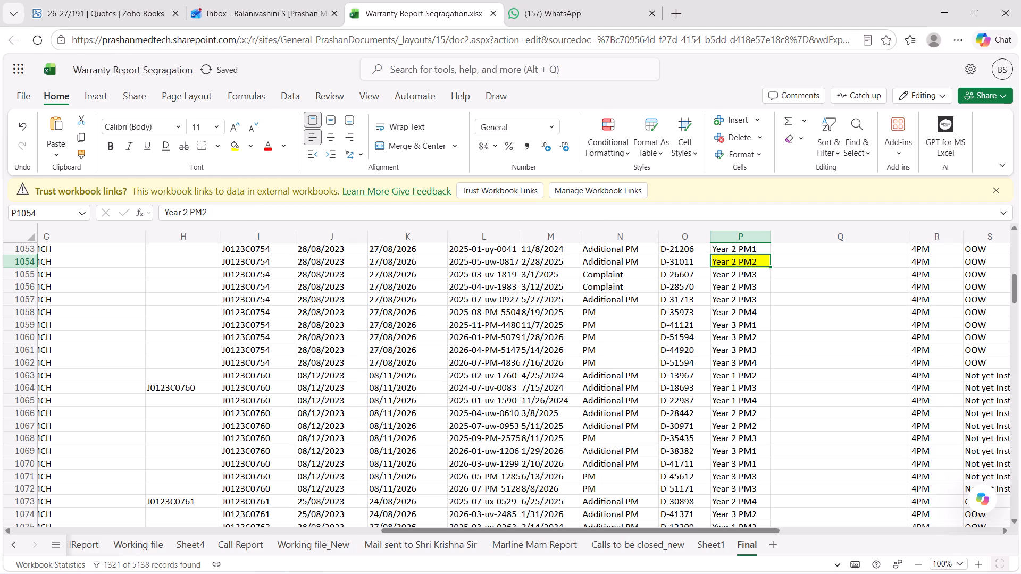
# Examine the PM Interval entries against the call dates in rows 1056 to 1065, covering serial numbers J0123C0754 and J0123C0760.
pyautogui.click(756, 285)
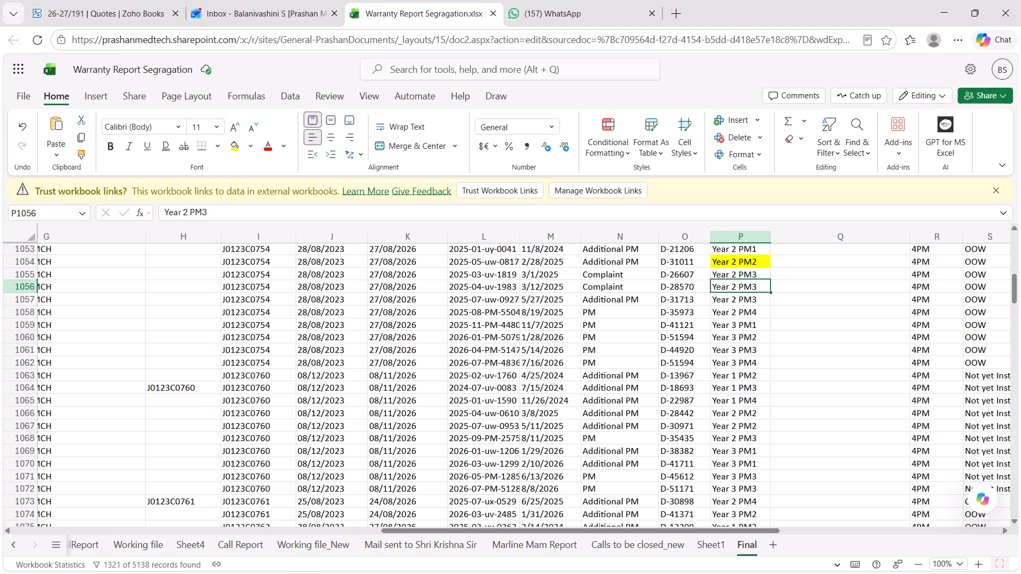
pyautogui.click(759, 311)
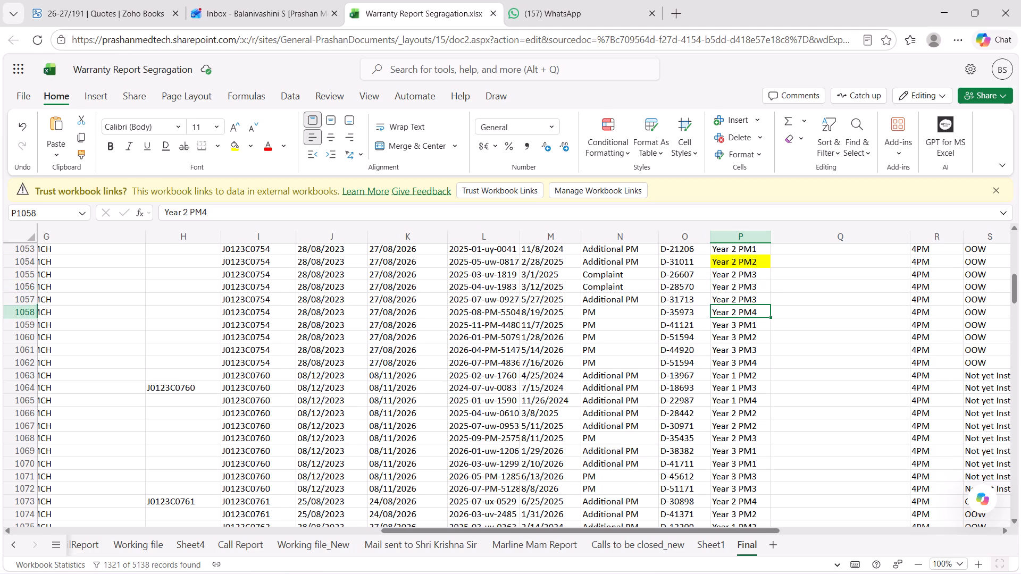
pyautogui.scroll(-1, 759, 311)
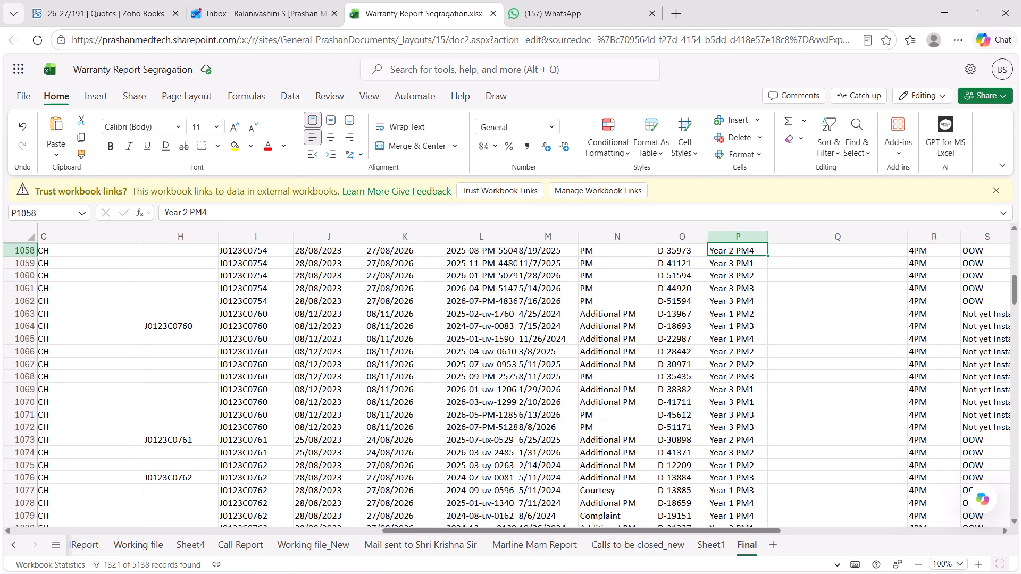
pyautogui.scroll(-1, 759, 311)
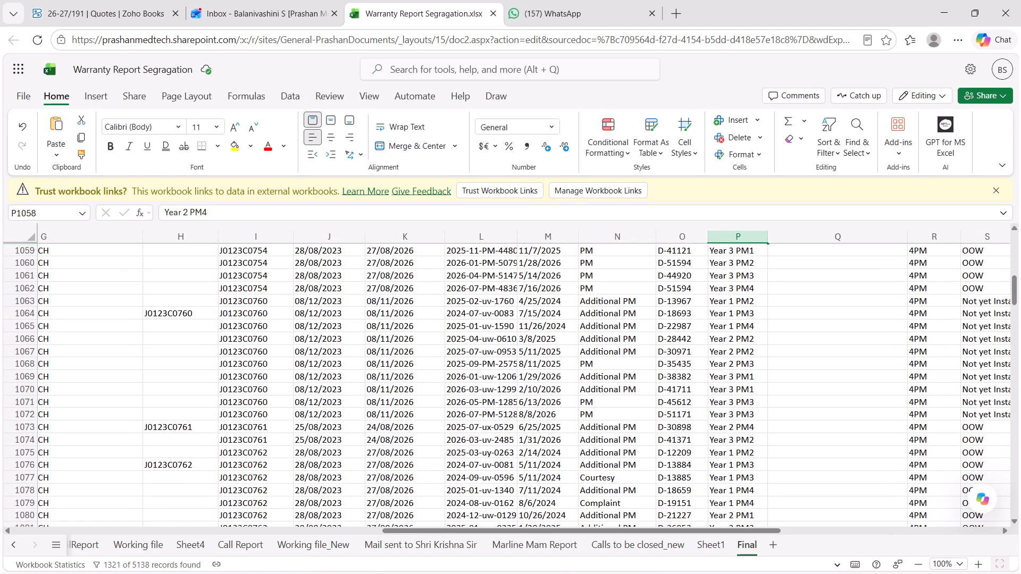
pyautogui.click(758, 300)
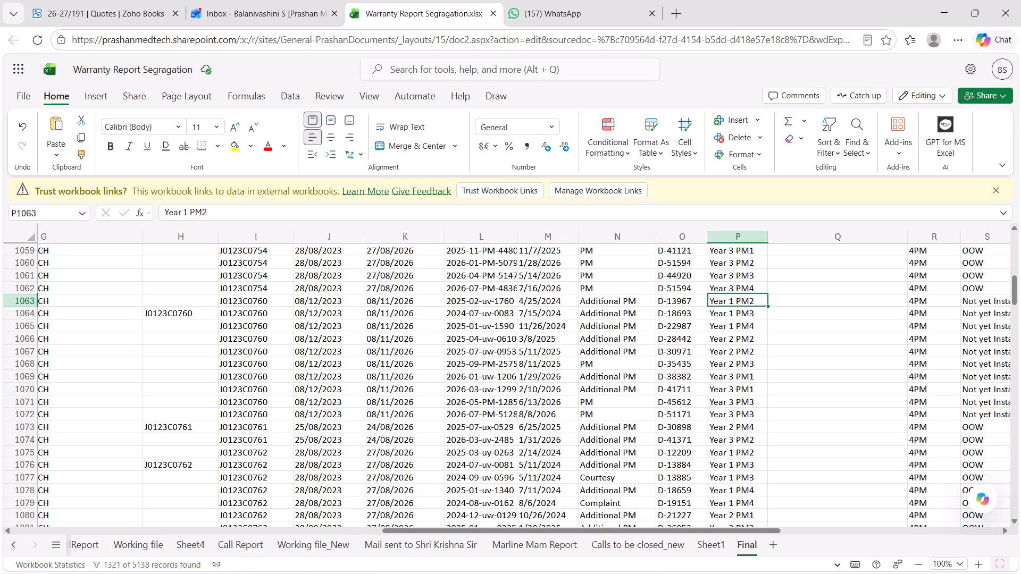
pyautogui.scroll(-2, 758, 300)
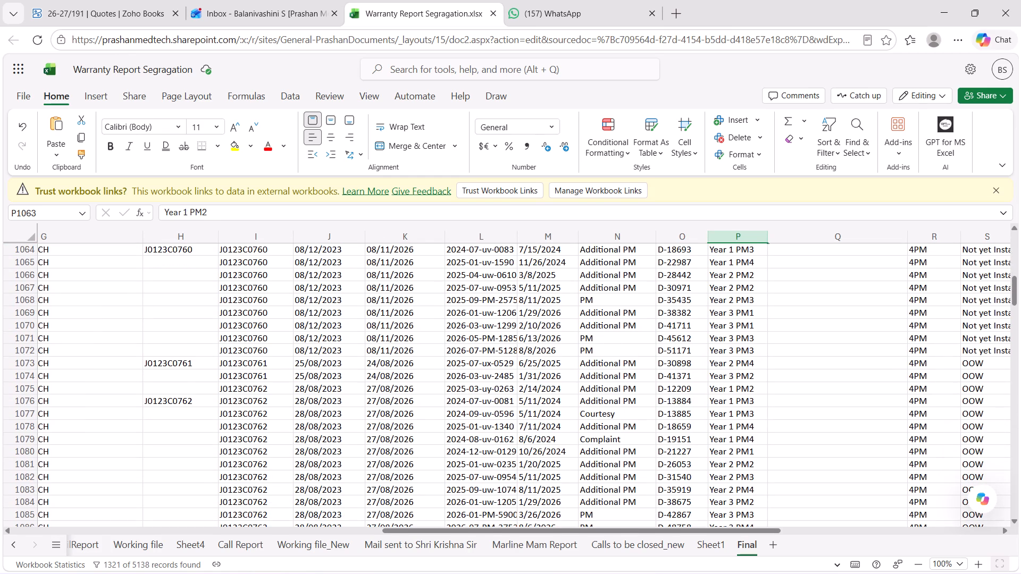
pyautogui.scroll(-2, 758, 300)
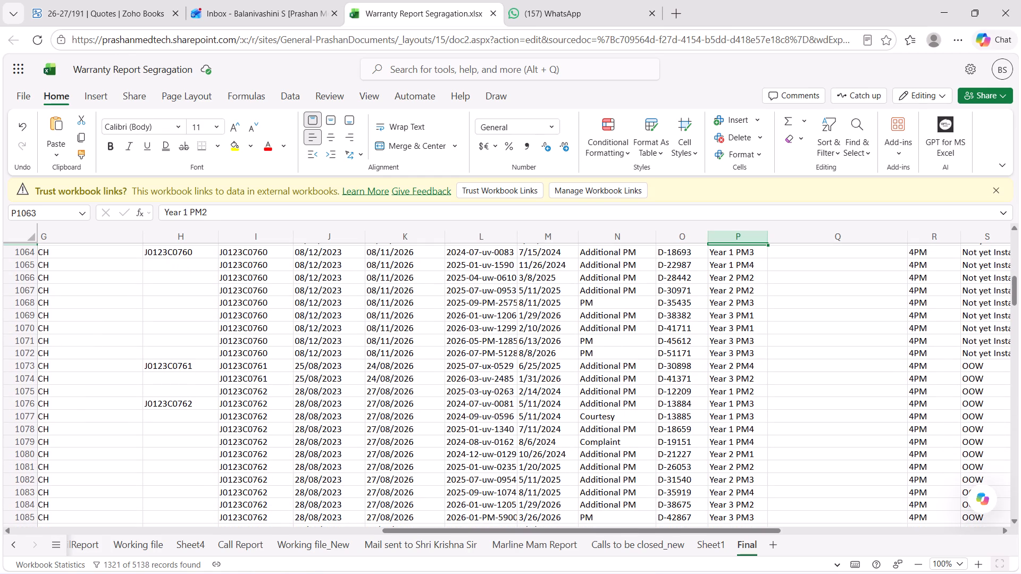
pyautogui.click(759, 267)
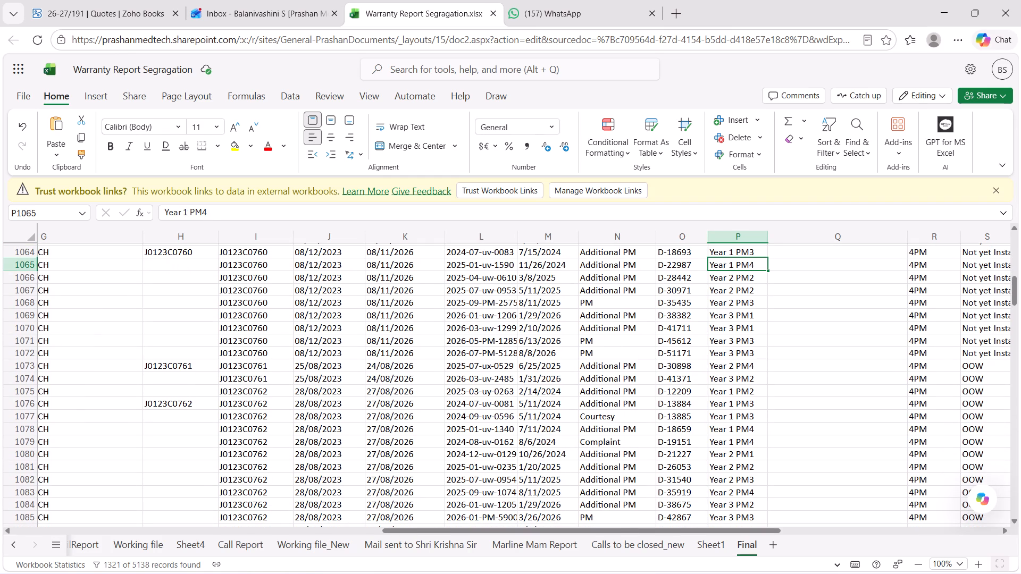
# Correct the PM Interval in row 1066 of serial number J0123C0760 to Year 2 PM1 and highlight the cell yellow.
pyautogui.click(756, 278)
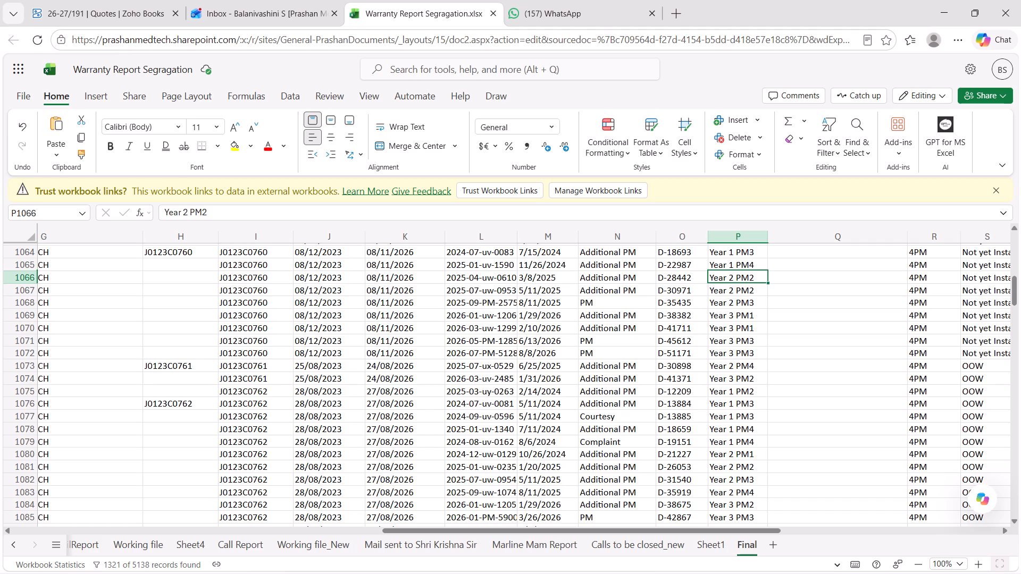
pyautogui.doubleClick(760, 278)
pyautogui.press('BackSpace')
pyautogui.press('1')
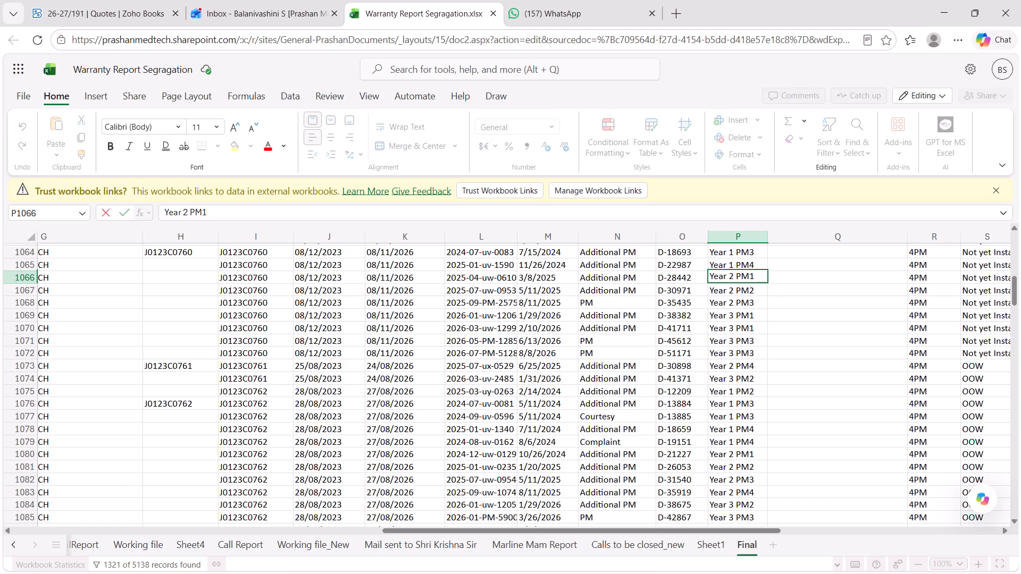
pyautogui.click(788, 278)
pyautogui.click(748, 276)
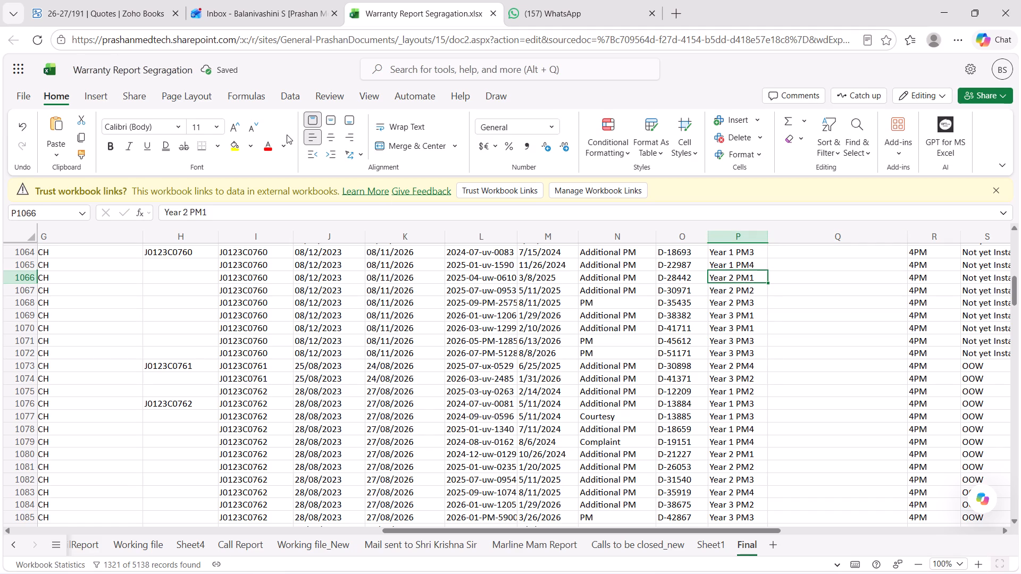
pyautogui.click(233, 147)
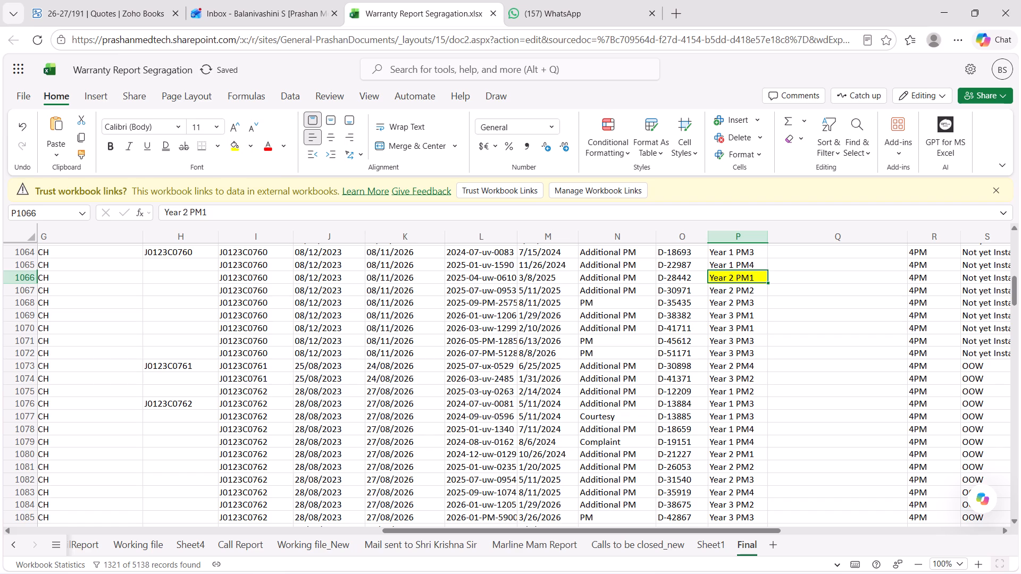
# Examine the PM Interval entries of serial number J0123C0760 against the call dates in rows 1067 to 1069.
pyautogui.click(736, 303)
pyautogui.scroll(-1, 736, 303)
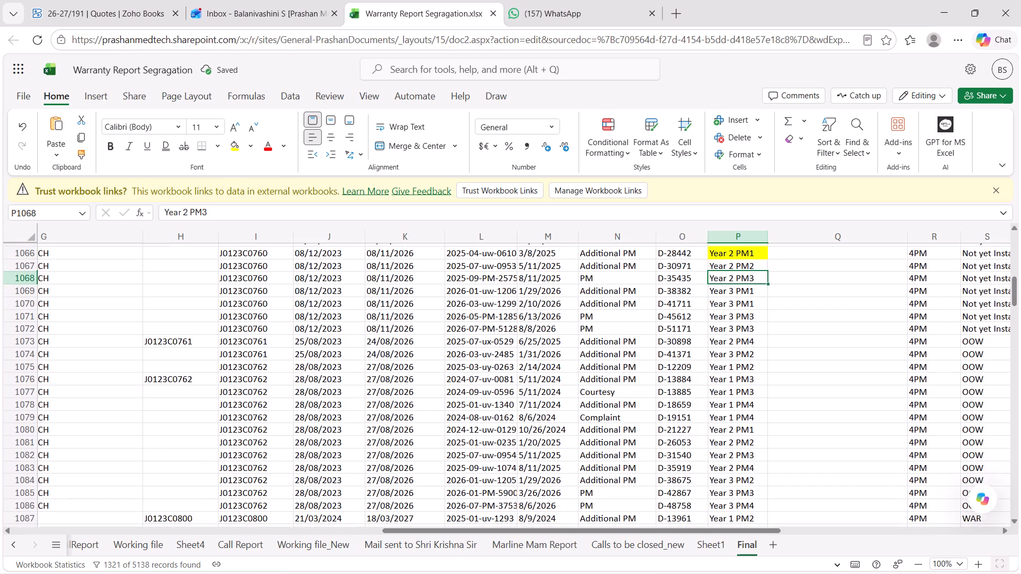
pyautogui.scroll(-2, 736, 303)
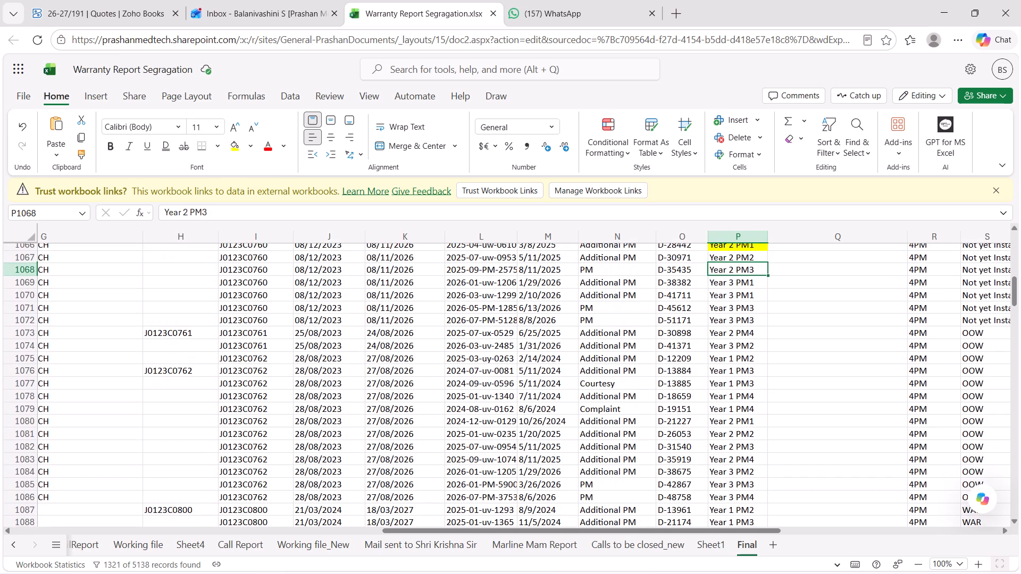
pyautogui.scroll(-1, 736, 303)
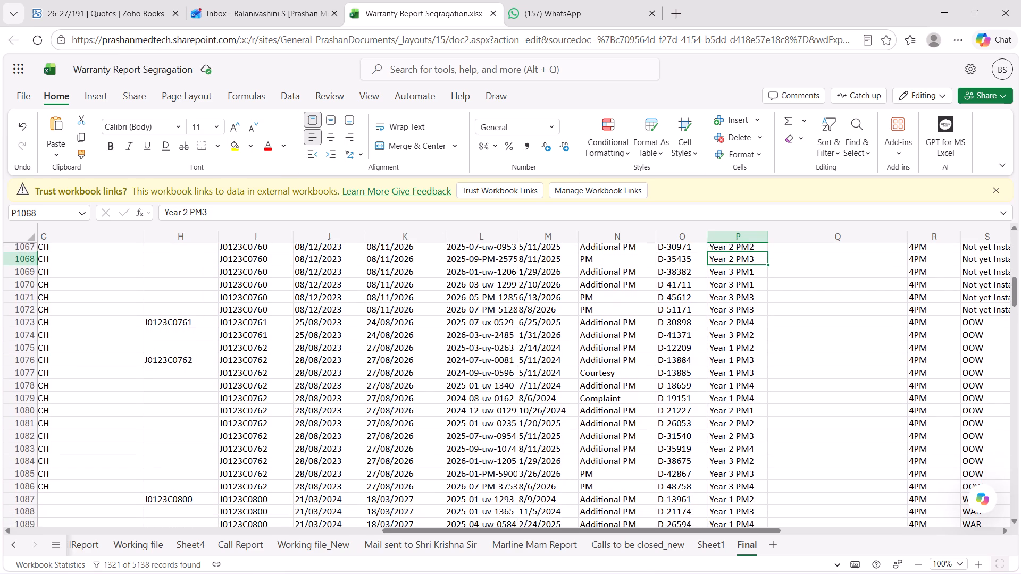
pyautogui.scroll(-1, 736, 303)
pyautogui.click(758, 262)
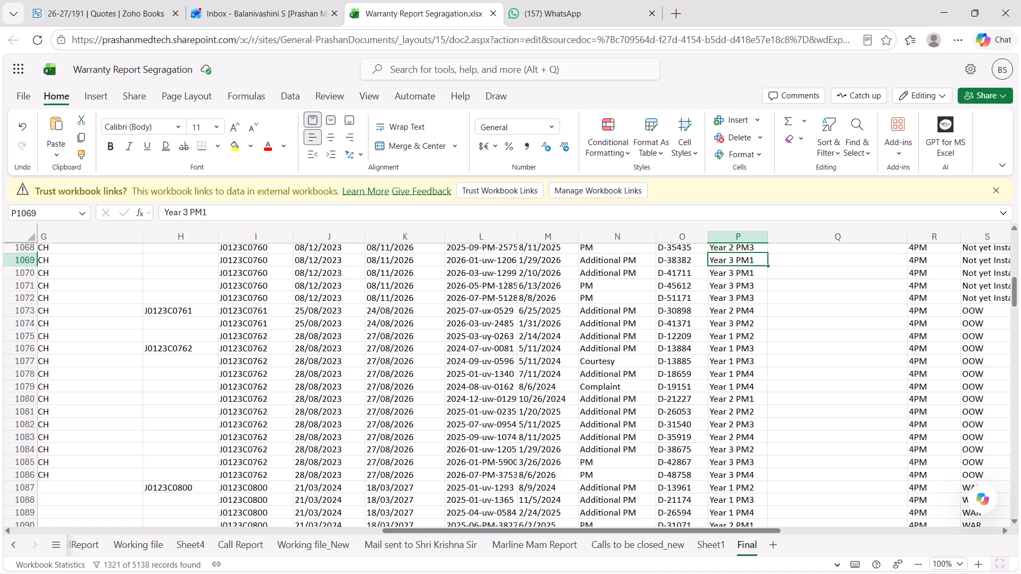
pyautogui.scroll(-1, 758, 262)
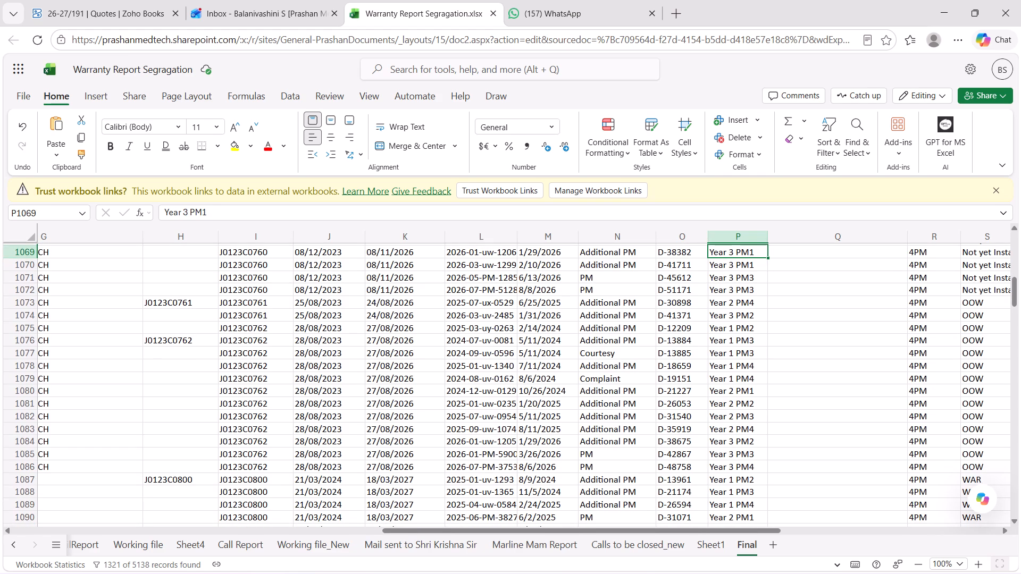
# Correct the PM Interval in row 1070 of serial number J0123C0760 to Year 3 PM2 and highlight the cell yellow.
pyautogui.press('Down')
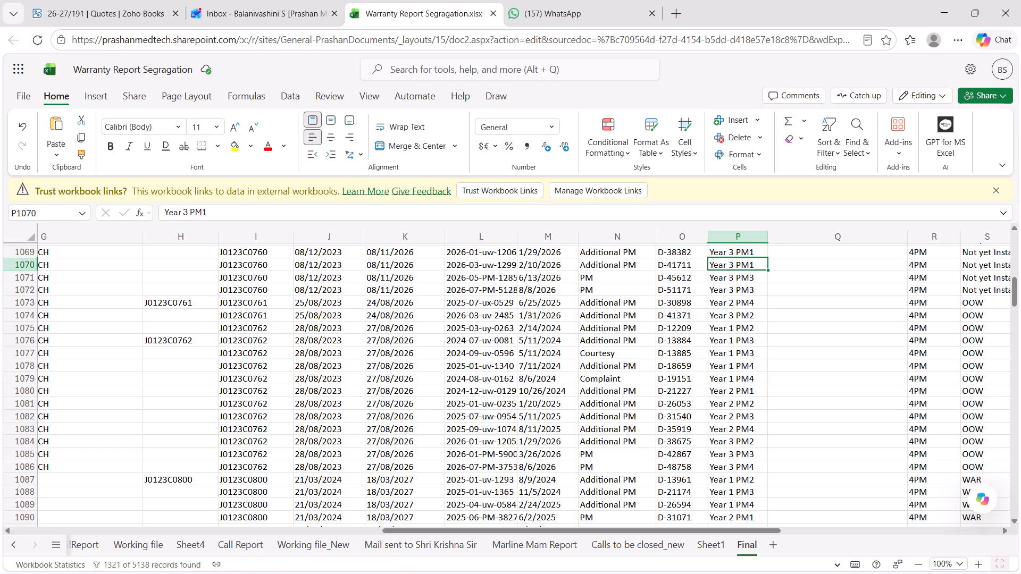
pyautogui.doubleClick(760, 265)
pyautogui.press('BackSpace')
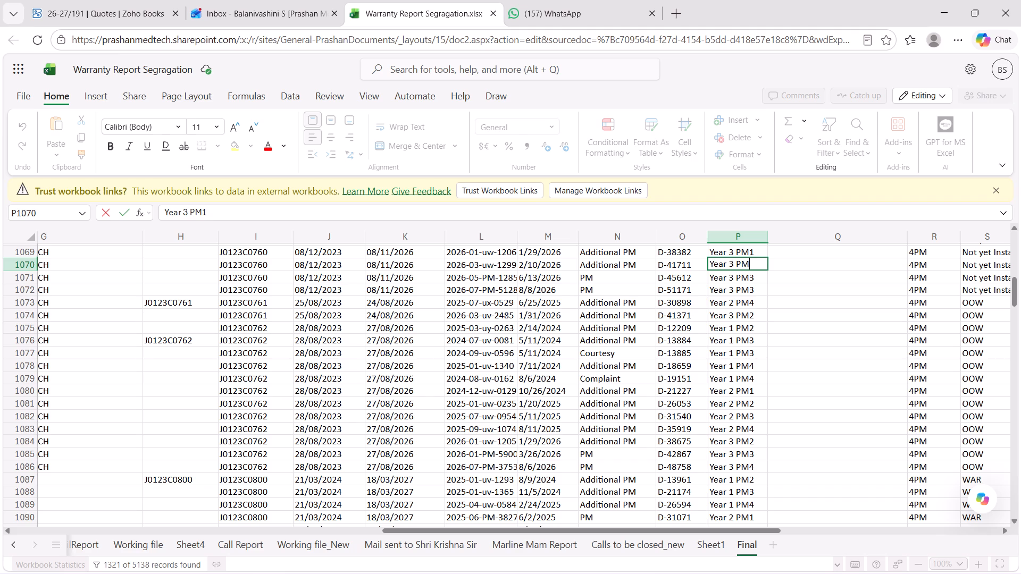
pyautogui.press('2')
pyautogui.click(788, 265)
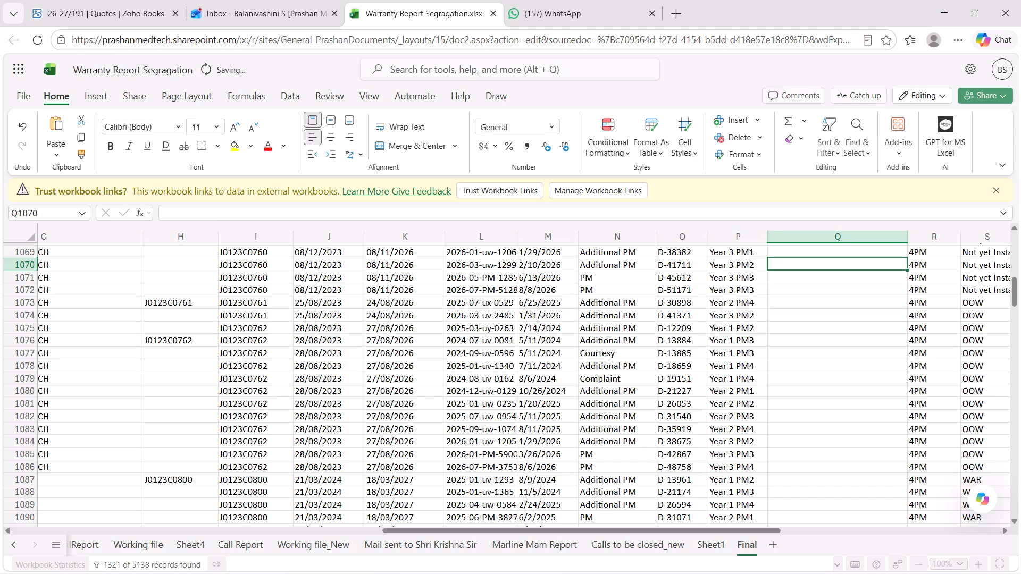
pyautogui.click(748, 270)
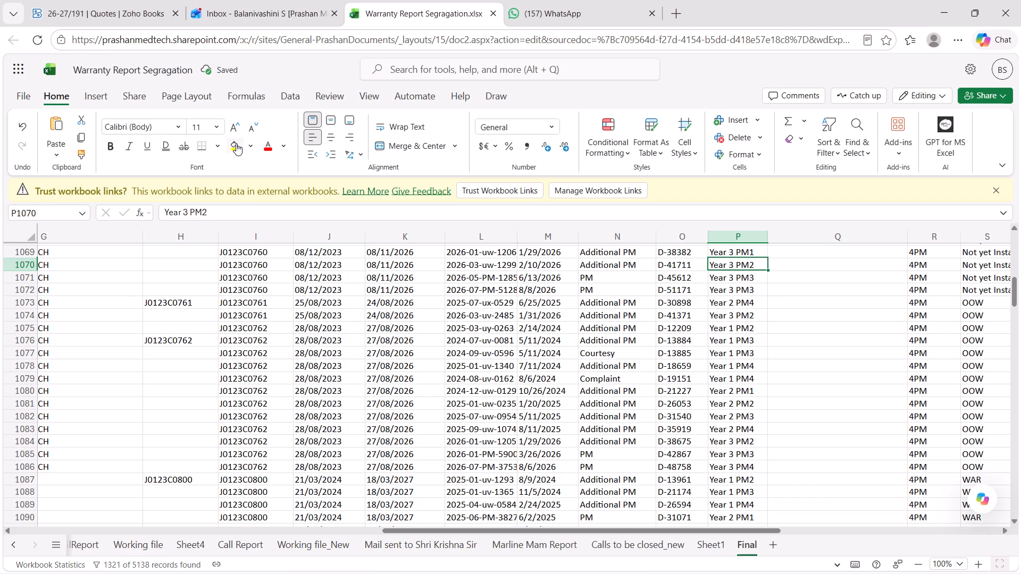
pyautogui.click(236, 145)
# Correct the PM Interval in row 1072 of serial number J0123C0760 to Year 3 PM4 and highlight the cell yellow.
pyautogui.scroll(1, 689, 320)
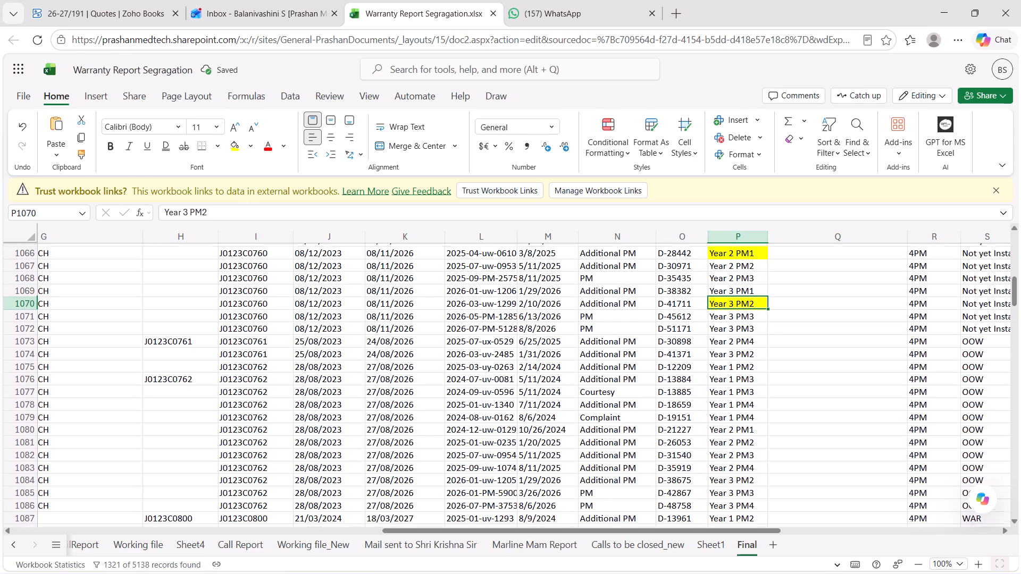
pyautogui.scroll(3, 689, 320)
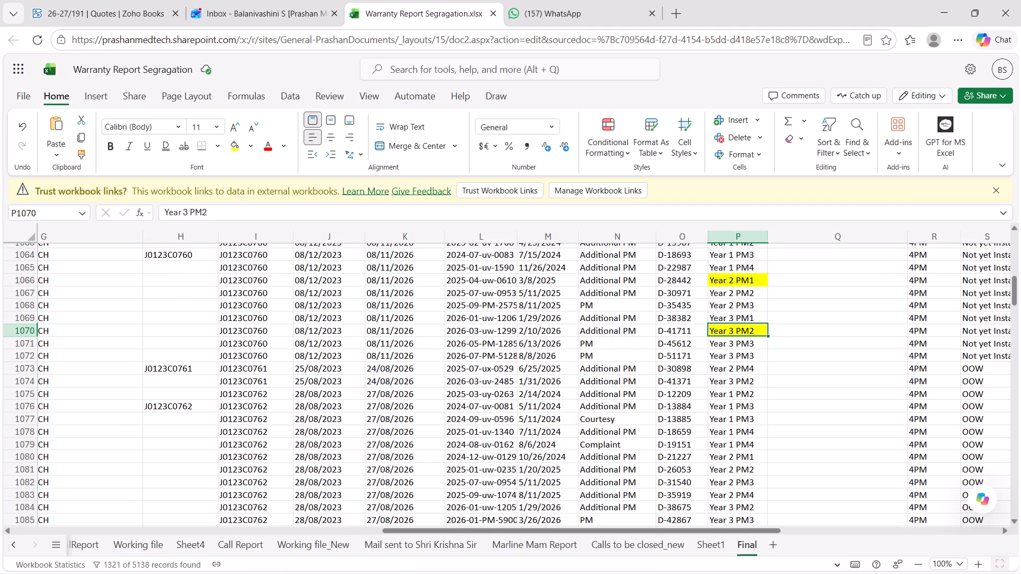
pyautogui.scroll(1, 689, 320)
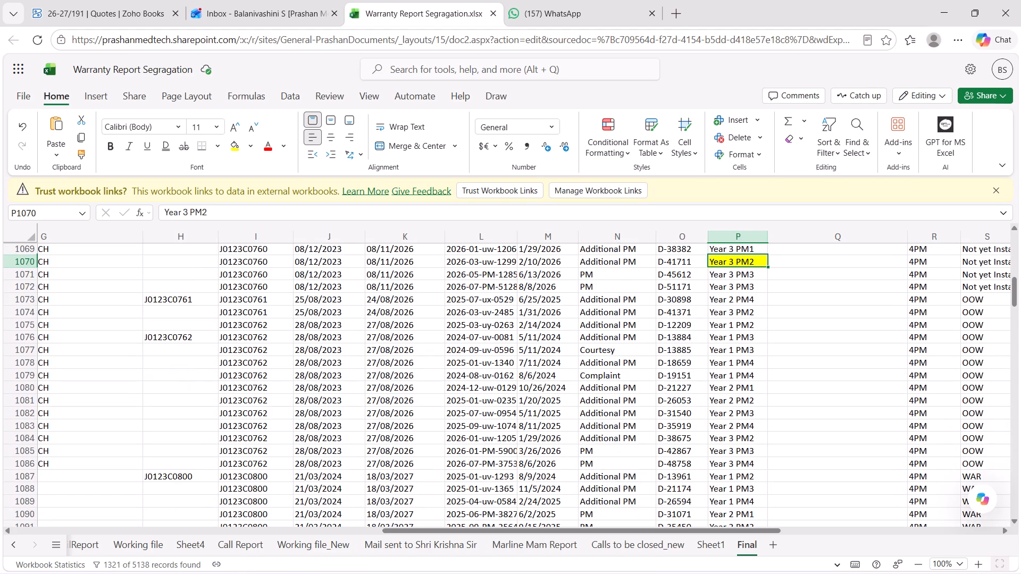
pyautogui.doubleClick(749, 286)
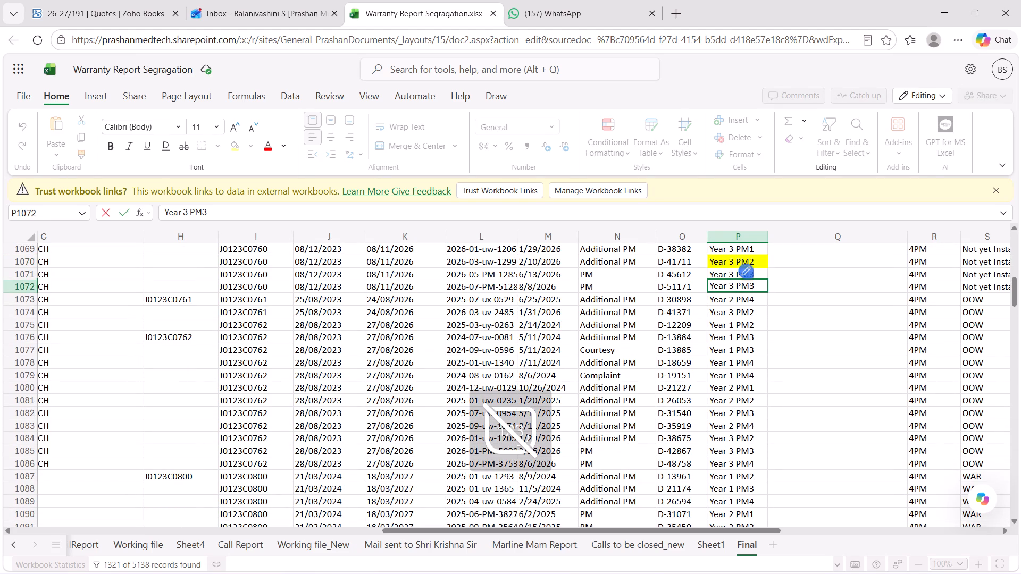
pyautogui.click(757, 287)
pyautogui.press('BackSpace')
pyautogui.press('4')
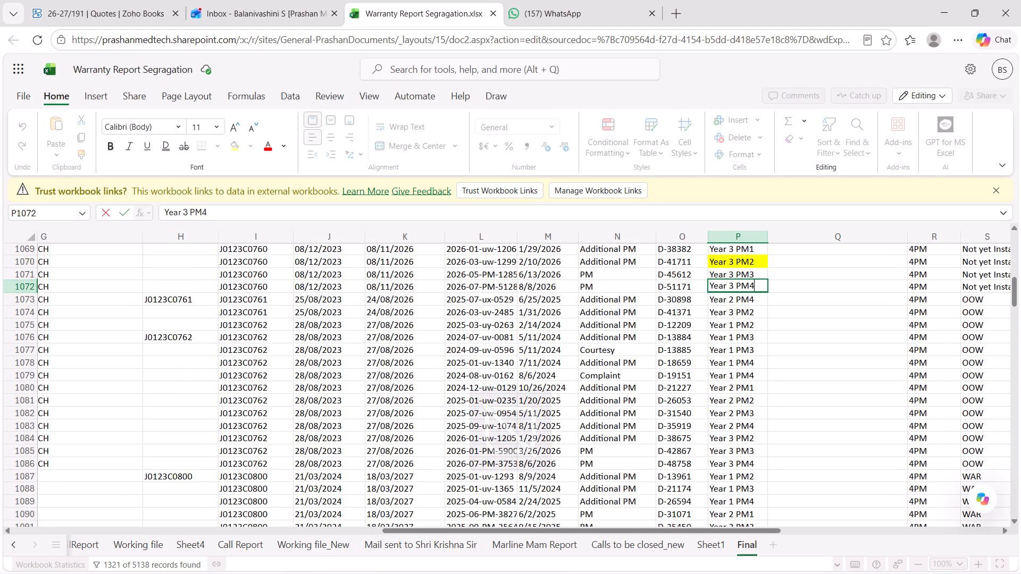
pyautogui.click(795, 289)
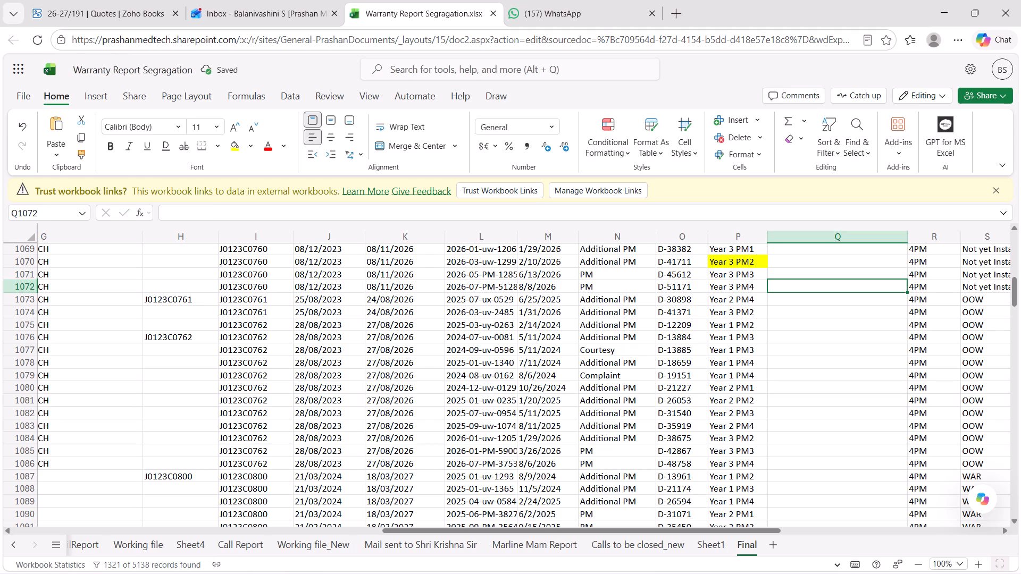
pyautogui.click(747, 289)
pyautogui.click(228, 147)
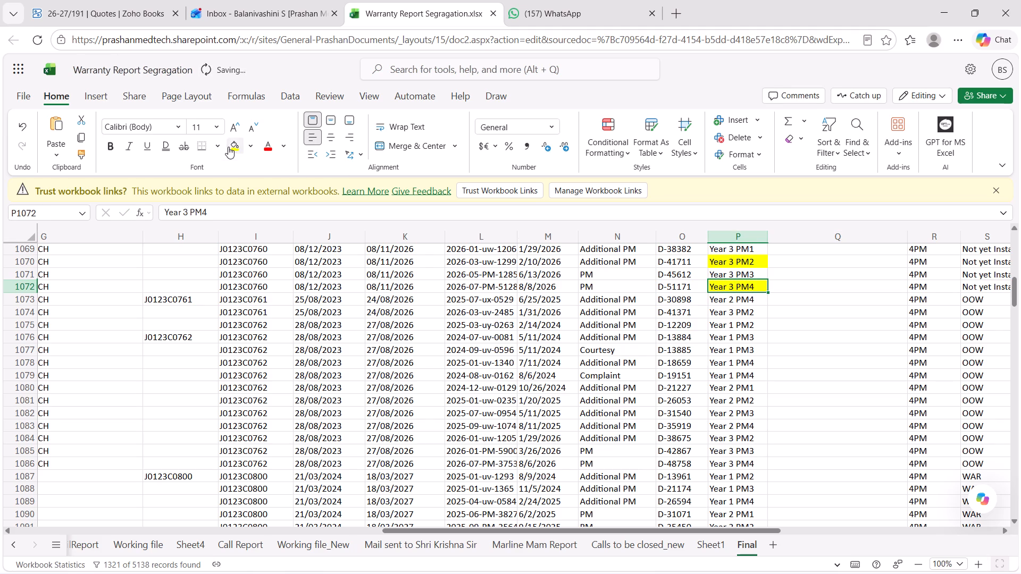
# Examine the PM Interval entries against the call dates in rows 1073 to 1077, covering serial numbers J0123C0761 and J0123C0762.
pyautogui.click(724, 305)
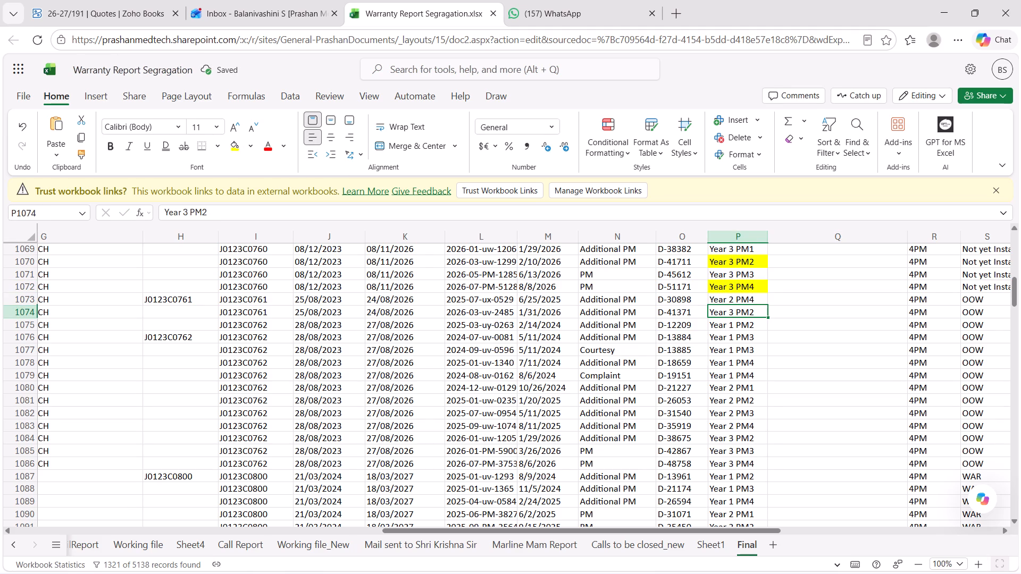
pyautogui.scroll(-1, 724, 305)
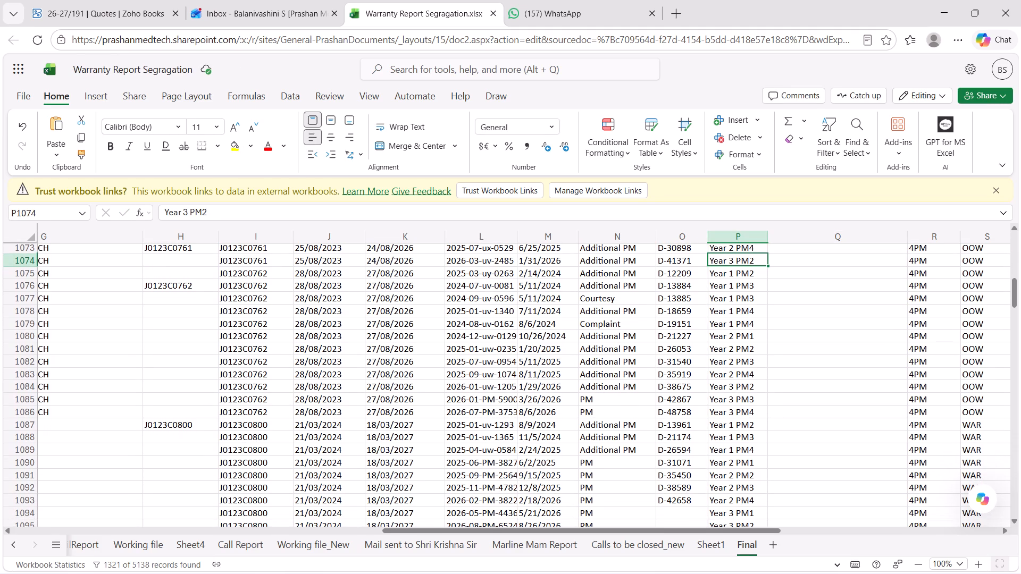
pyautogui.click(757, 272)
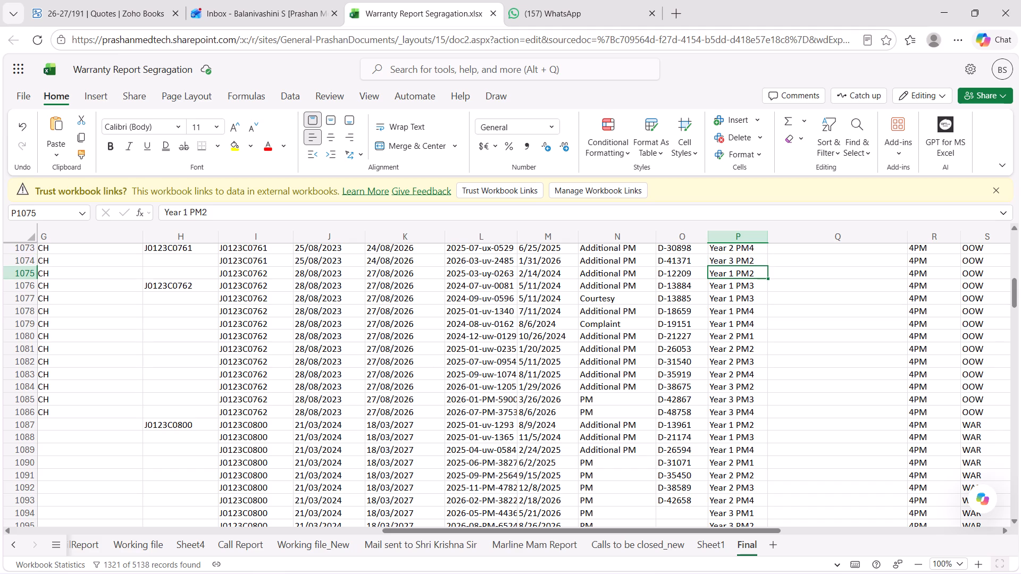
pyautogui.scroll(-1, 757, 272)
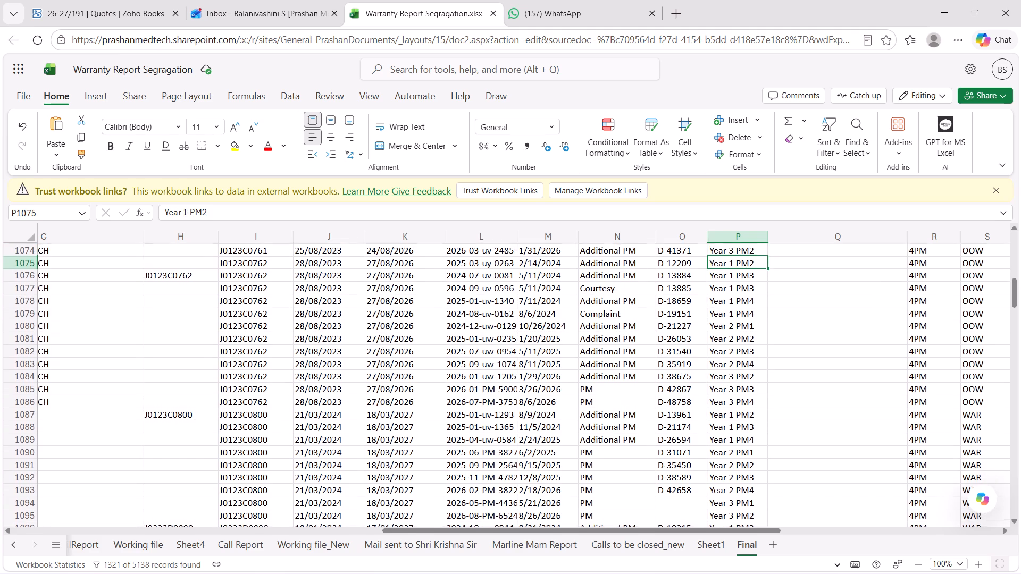
pyautogui.scroll(-2, 757, 272)
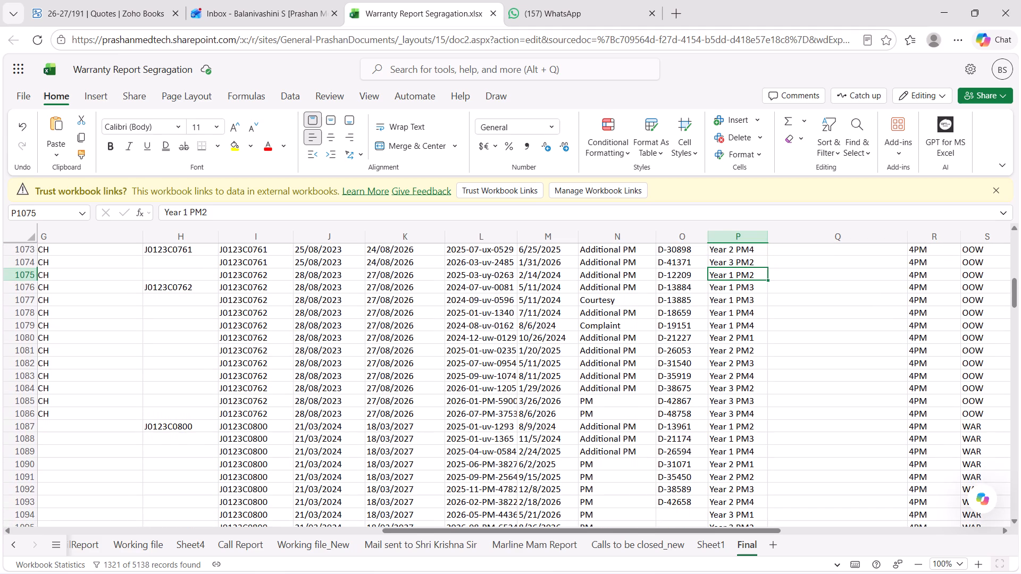
pyautogui.scroll(-3, 757, 272)
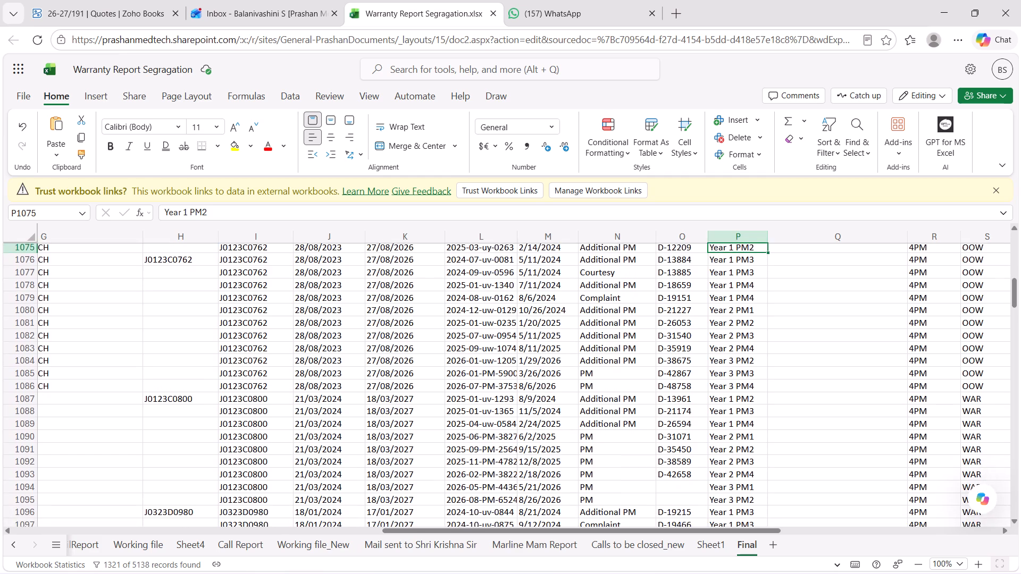
pyautogui.scroll(-1, 757, 272)
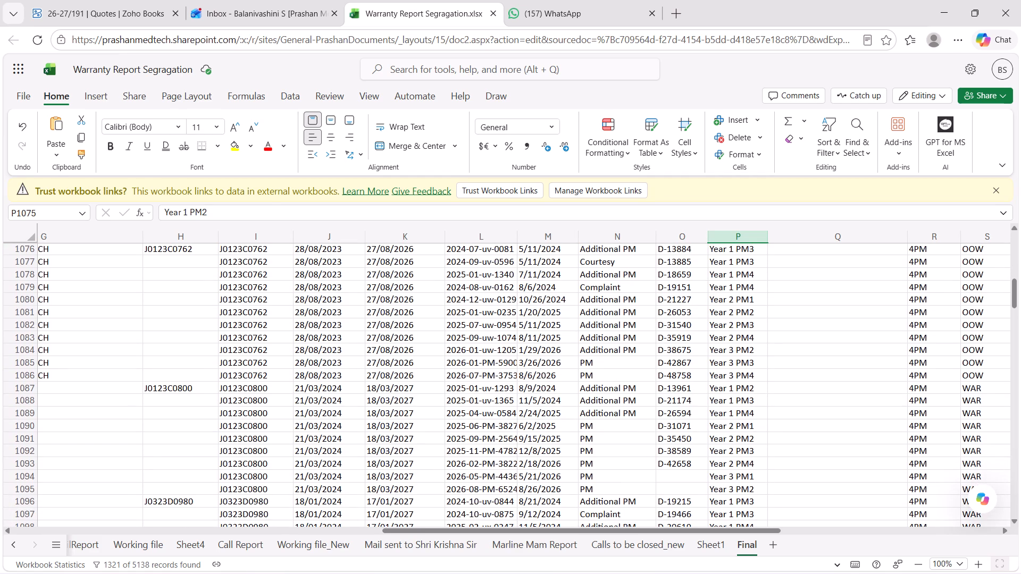
pyautogui.click(761, 249)
pyautogui.press('Down')
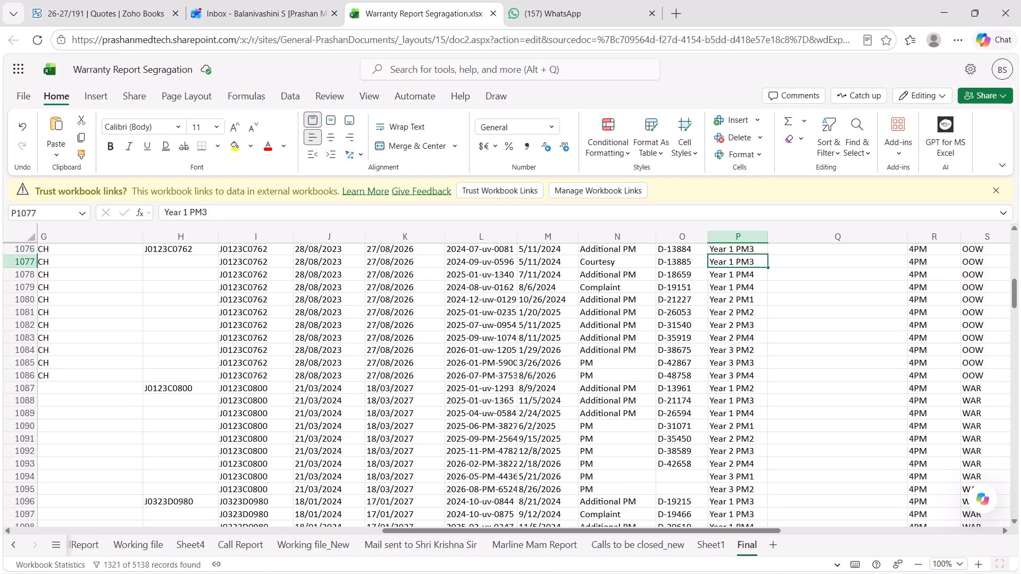
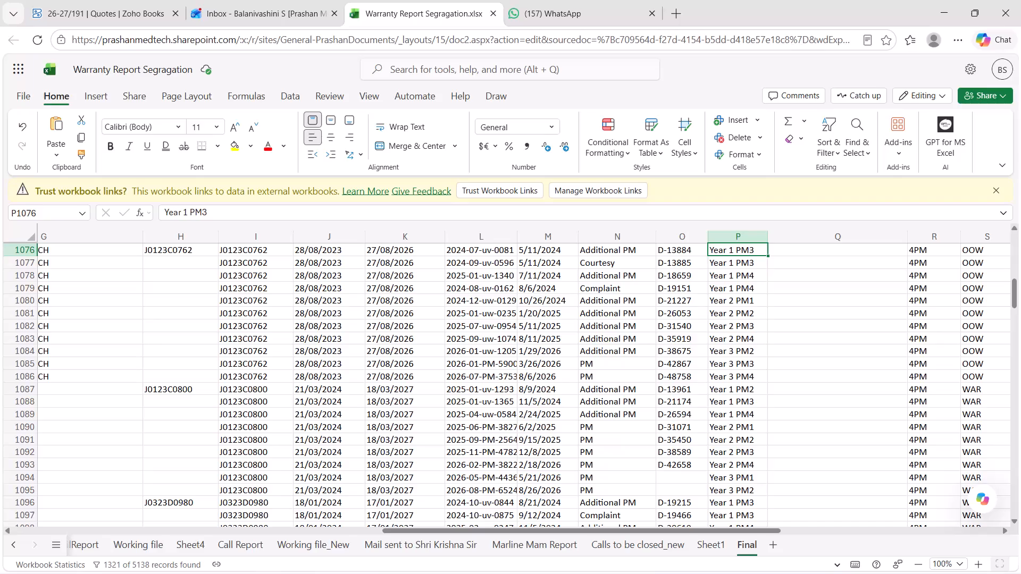
# Correct the PM Interval in row 1077 of serial number J0123C0762 to Year 1 PM2 and highlight the cell yellow.
pyautogui.press('Down')
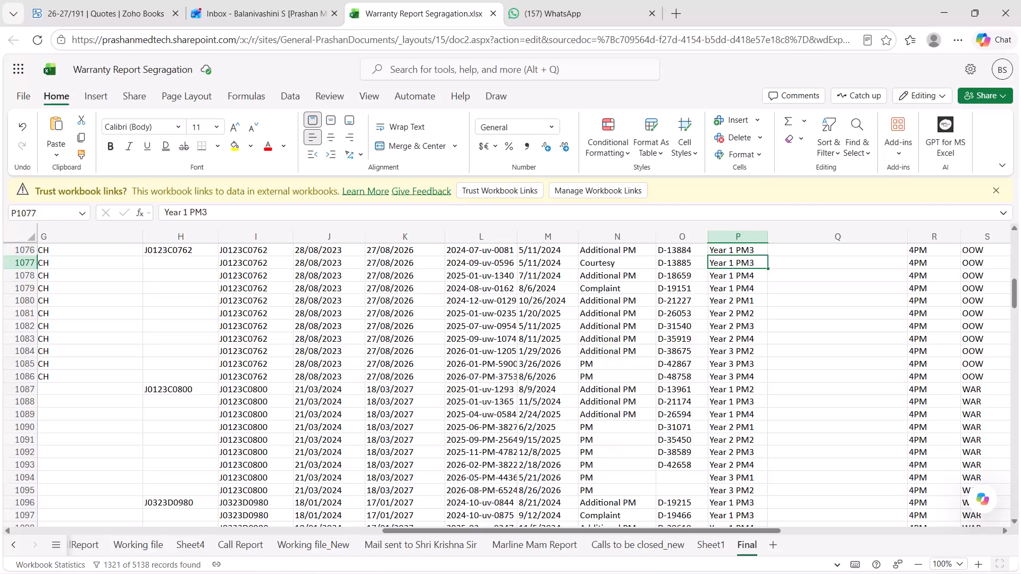
pyautogui.press('Up')
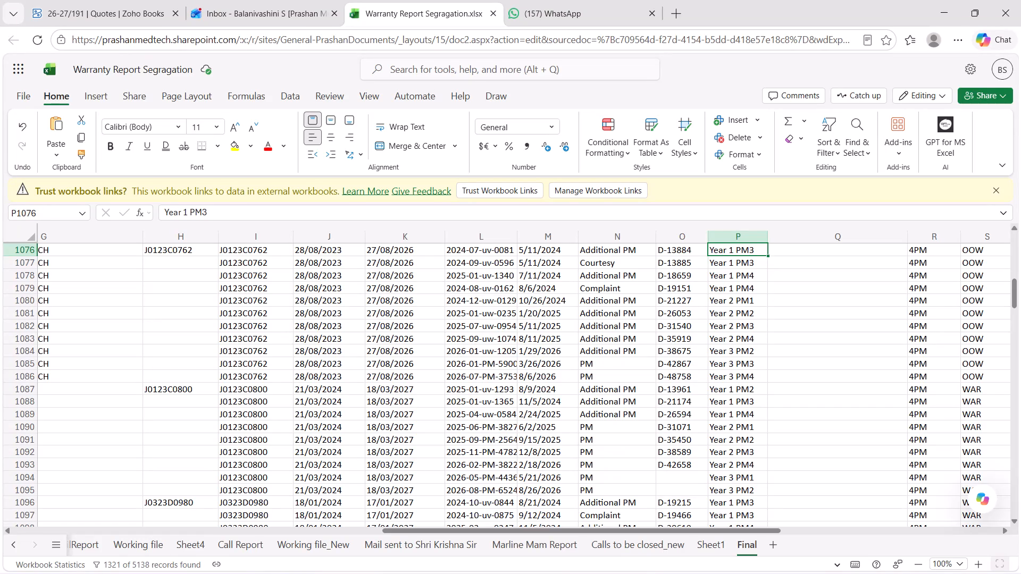
pyautogui.doubleClick(759, 260)
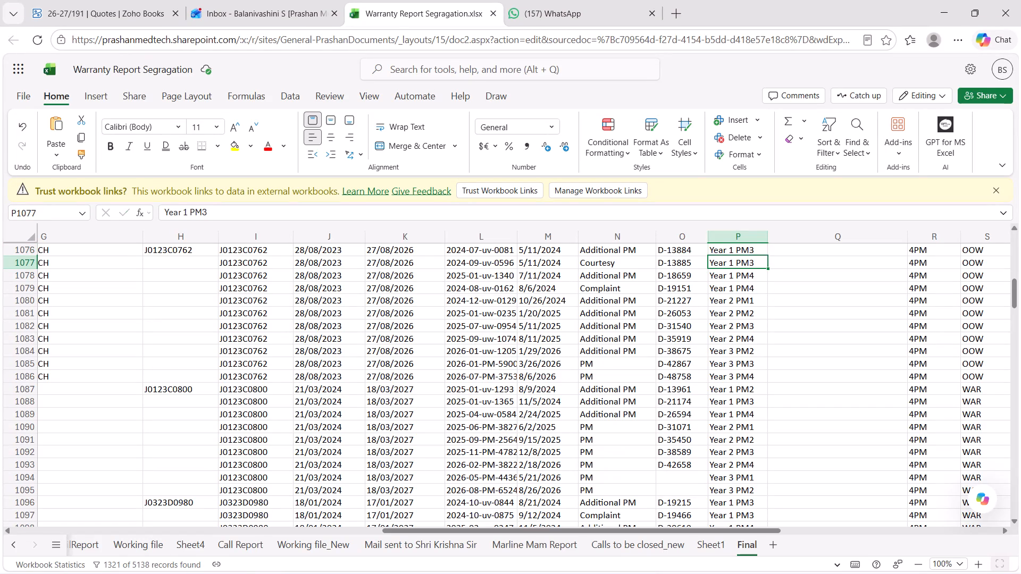
pyautogui.press('BackSpace')
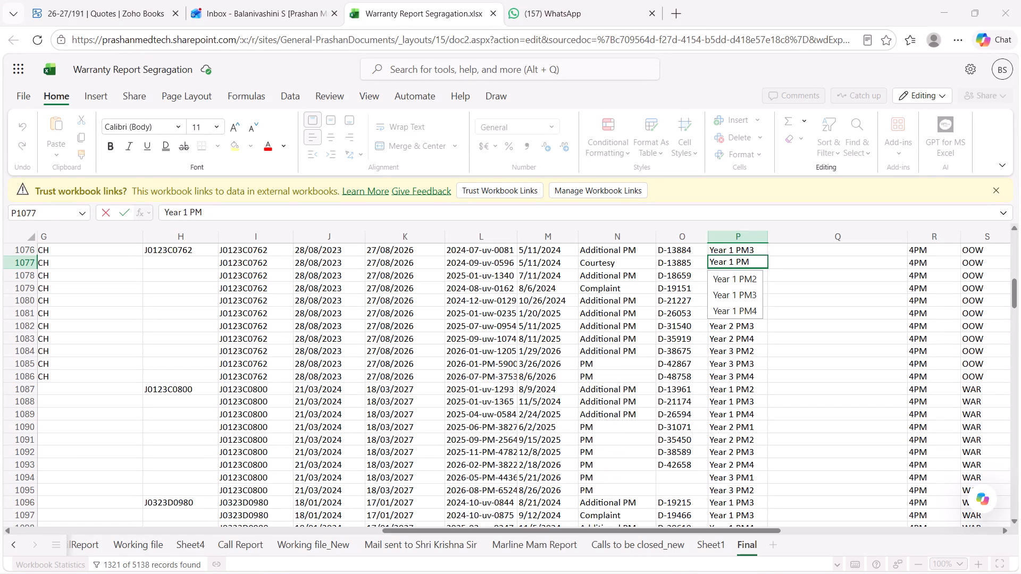
pyautogui.press('2')
pyautogui.click(793, 270)
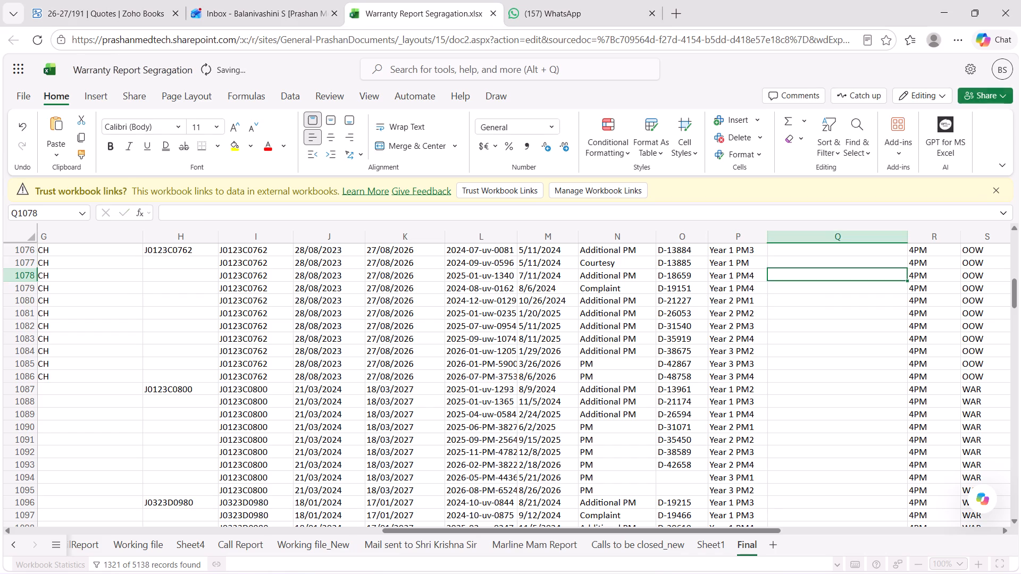
pyautogui.click(752, 262)
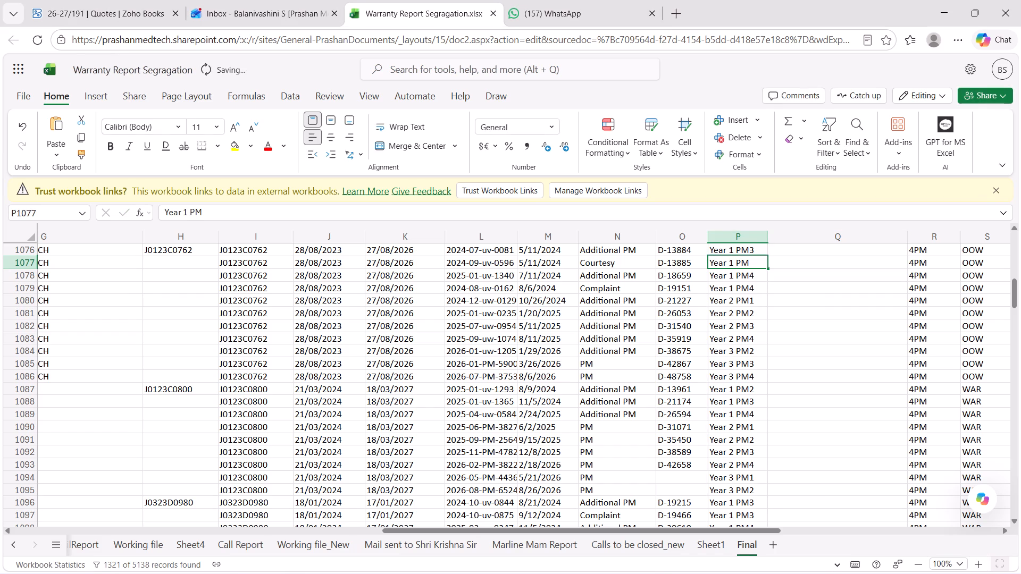
pyautogui.doubleClick(752, 262)
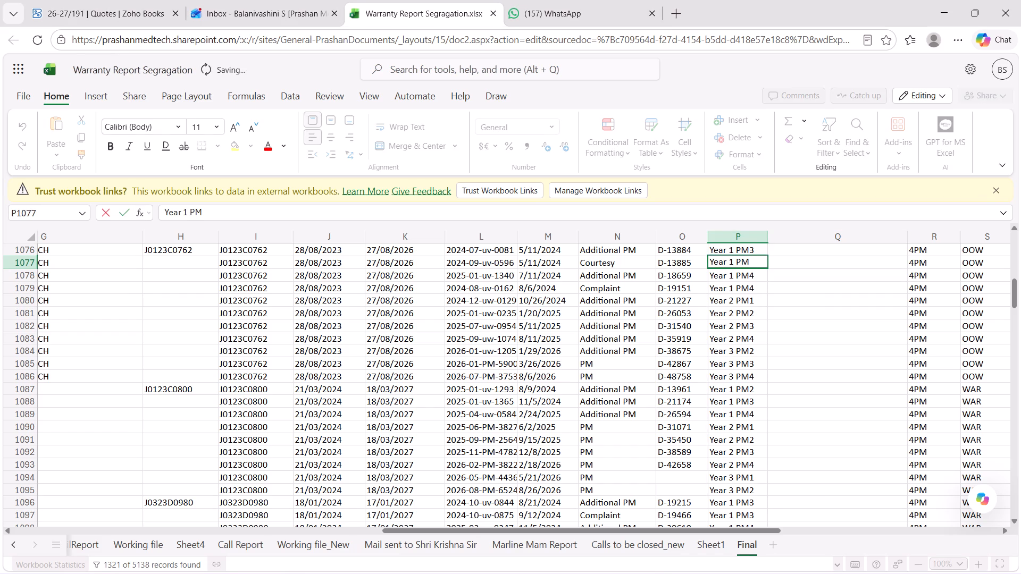
pyautogui.press('2')
pyautogui.click(784, 259)
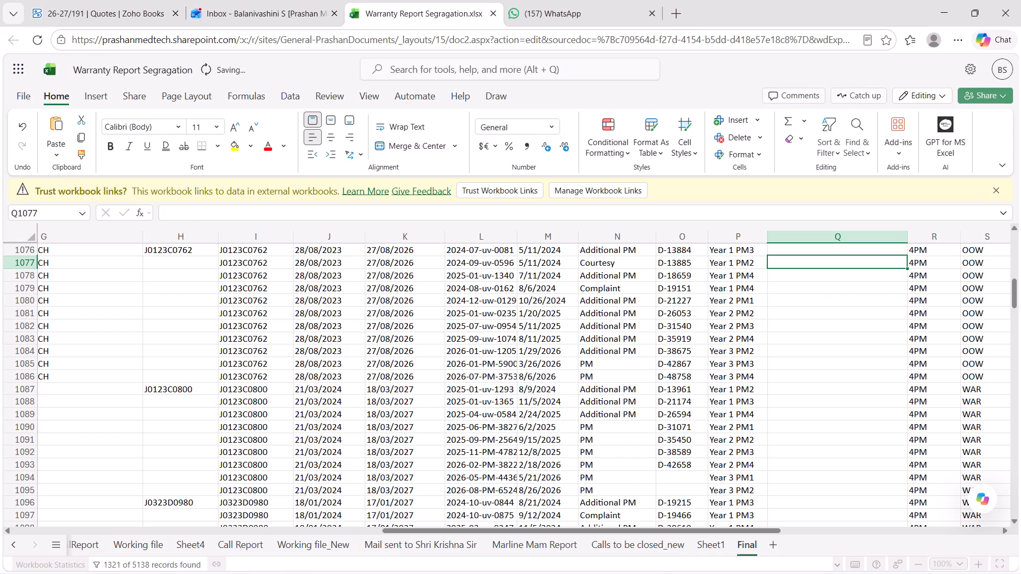
pyautogui.click(758, 263)
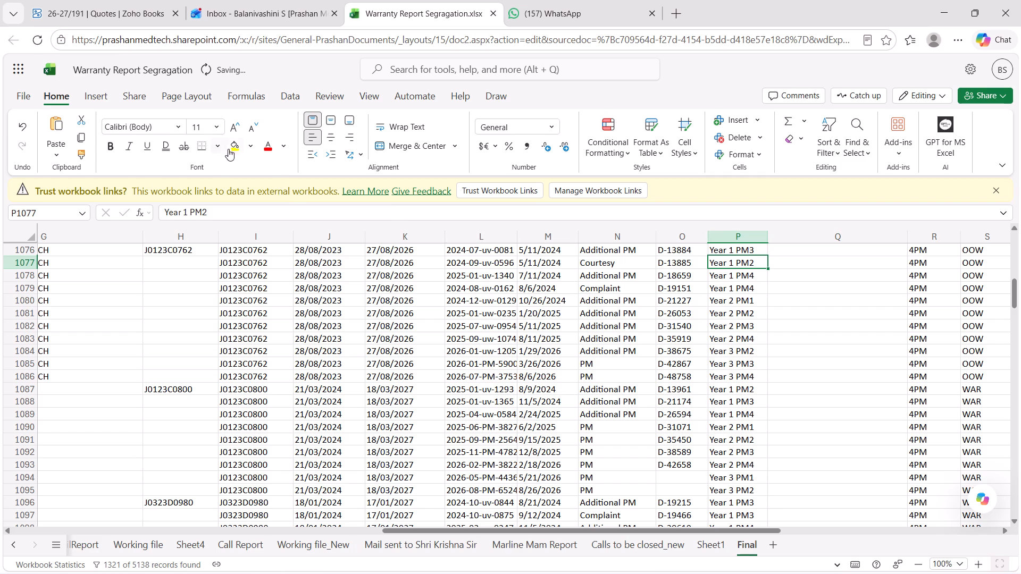
pyautogui.click(230, 147)
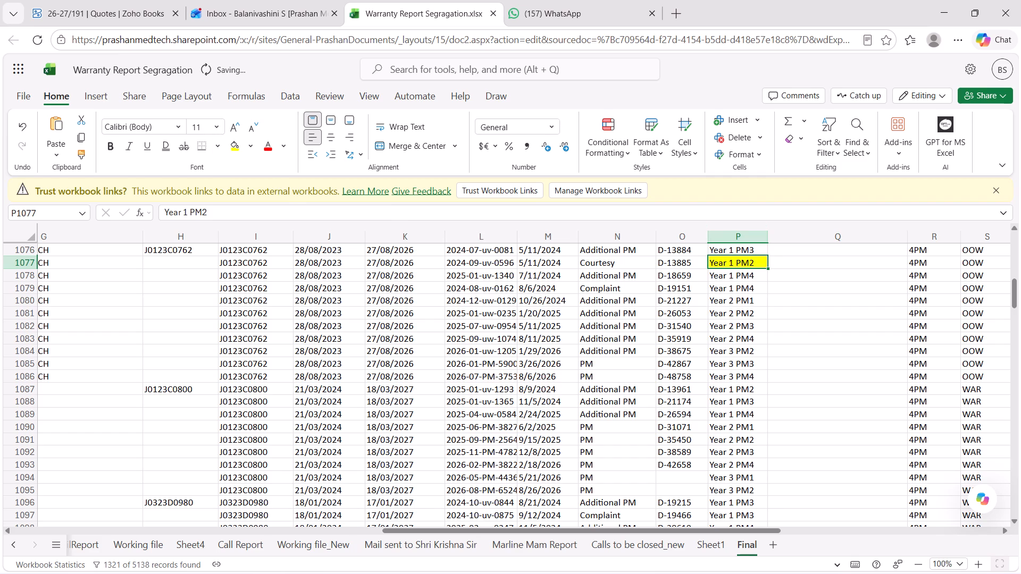
# Check the PM Interval entries in rows 1078 and 1079 of serial number J0123C0762 and save the workbook.
pyautogui.click(754, 273)
pyautogui.click(762, 287)
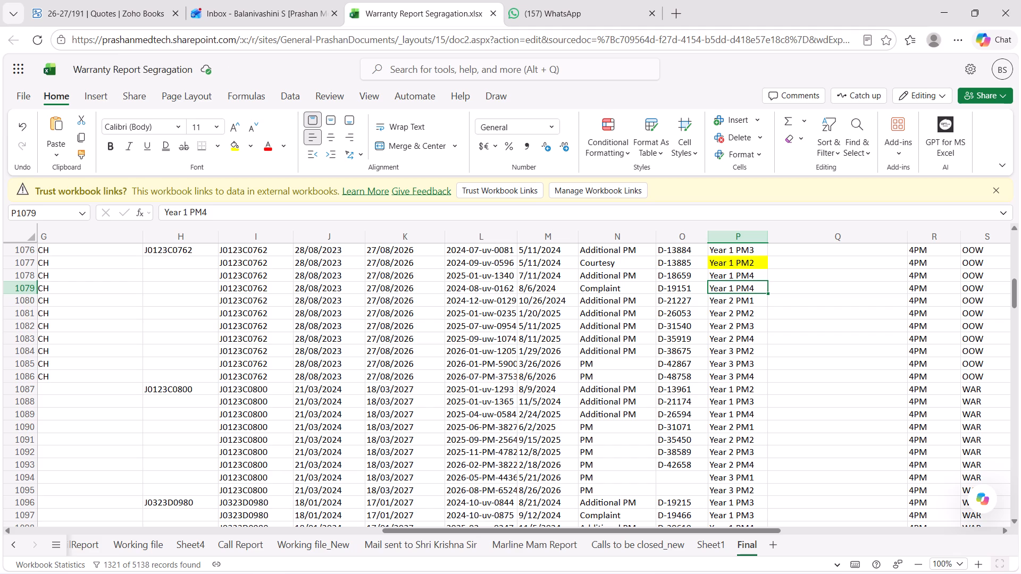
pyautogui.hotkey('ctrl', 's')
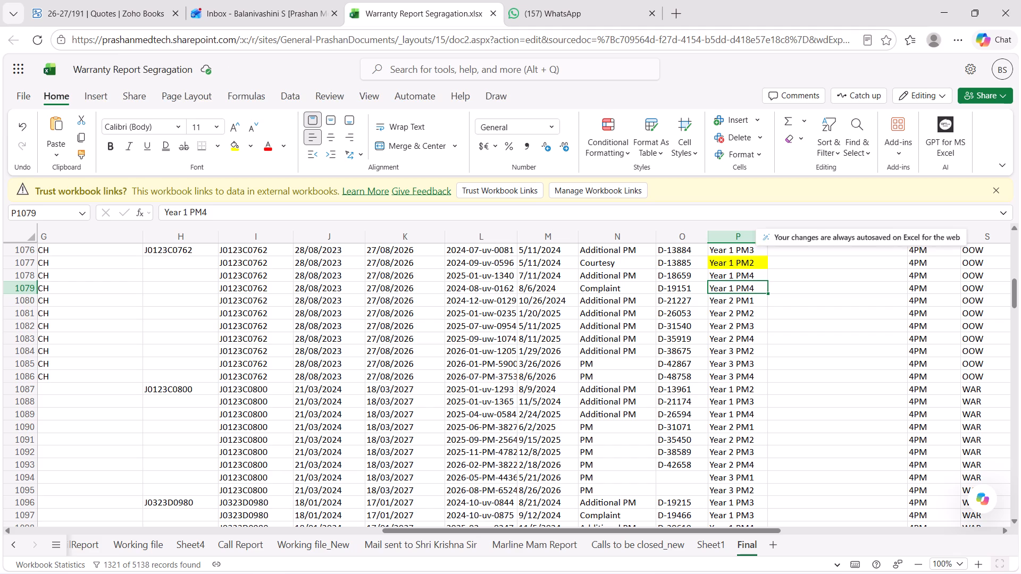
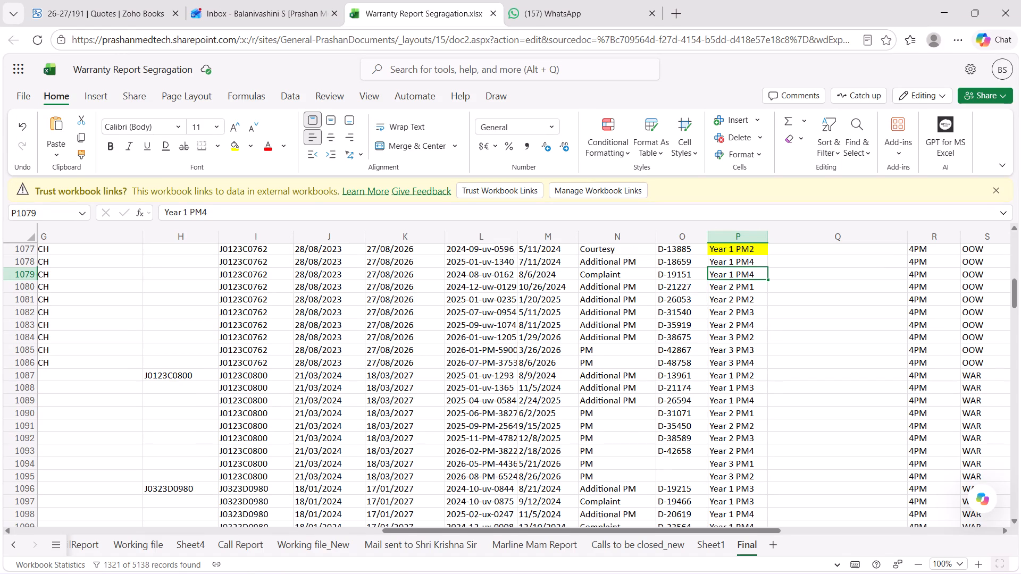
# Save the workbook.
pyautogui.hotkey('ctrl', 's')
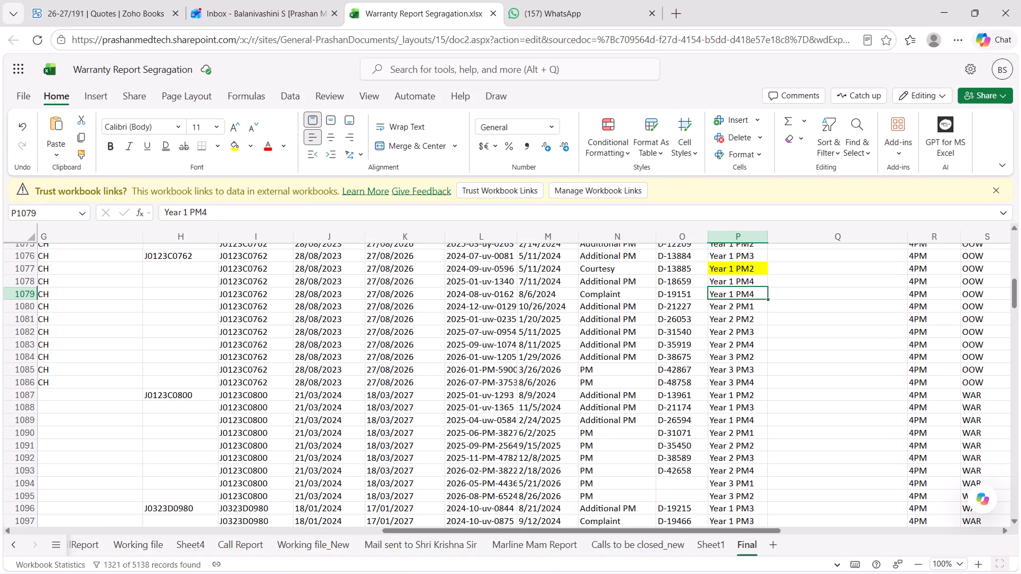
# Look through the PM Interval entries of the serial numbers above and well below row 1079.
pyautogui.scroll(4, 757, 309)
pyautogui.scroll(-1, 757, 309)
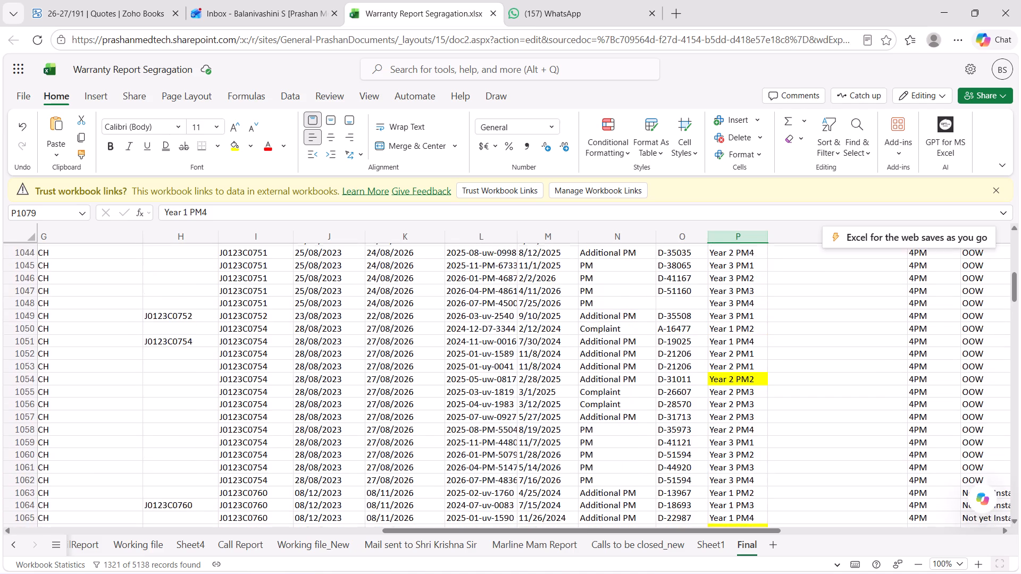
pyautogui.scroll(-4, 757, 309)
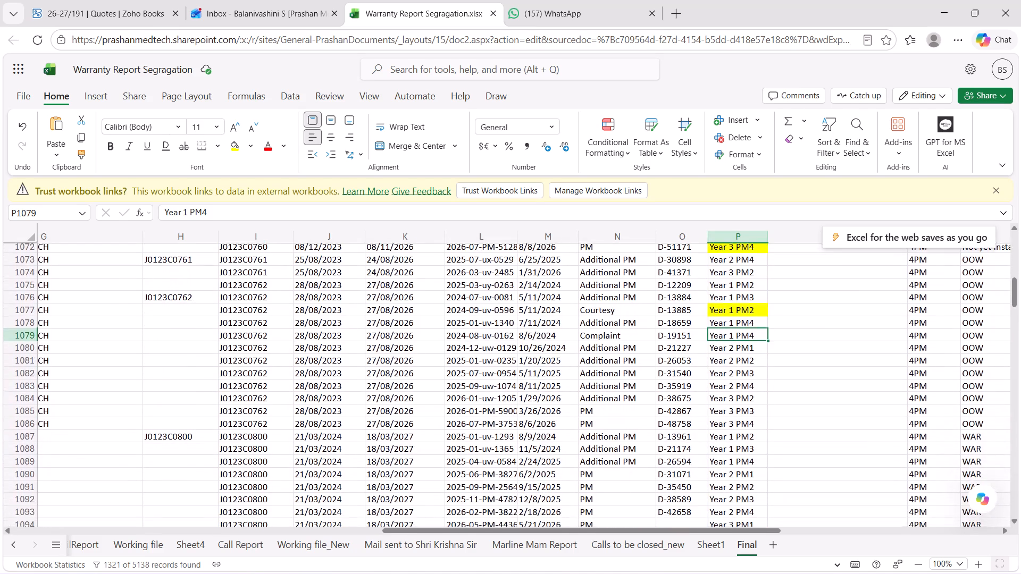
pyautogui.scroll(-1, 757, 309)
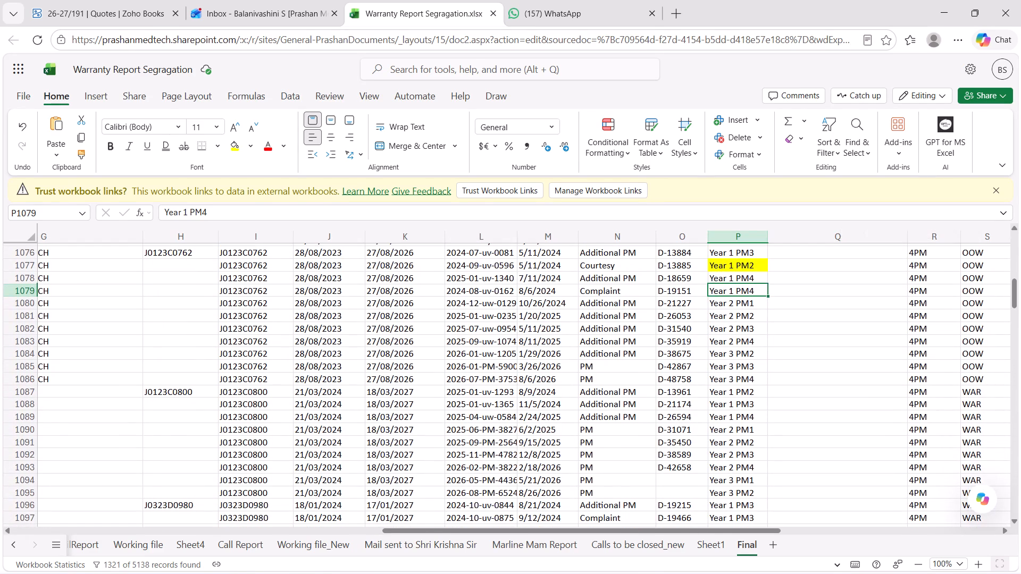
pyautogui.scroll(-1, 757, 309)
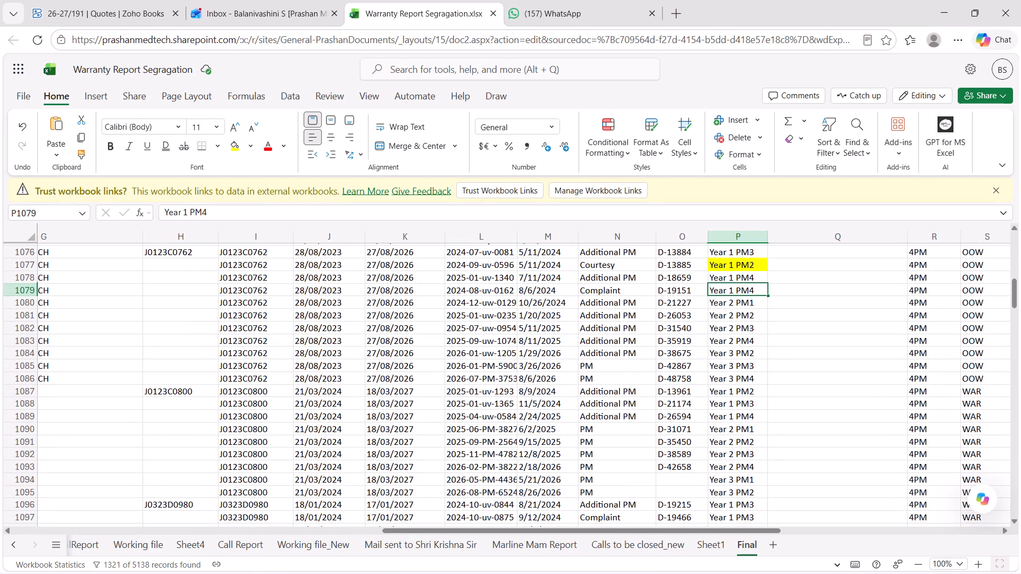
pyautogui.scroll(-16, 736, 296)
pyautogui.scroll(2, 736, 296)
pyautogui.scroll(-7, 736, 296)
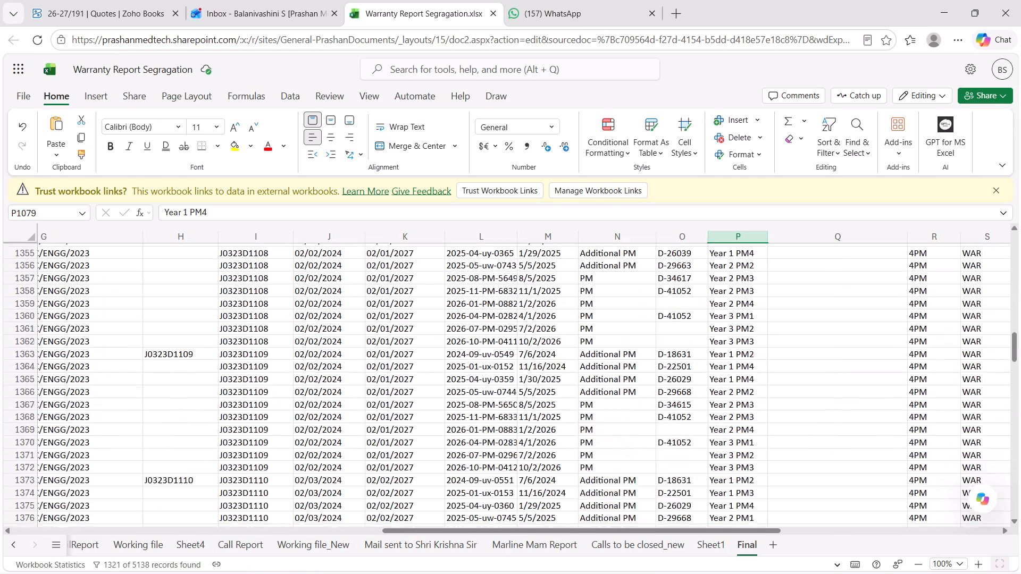
pyautogui.scroll(-5, 736, 296)
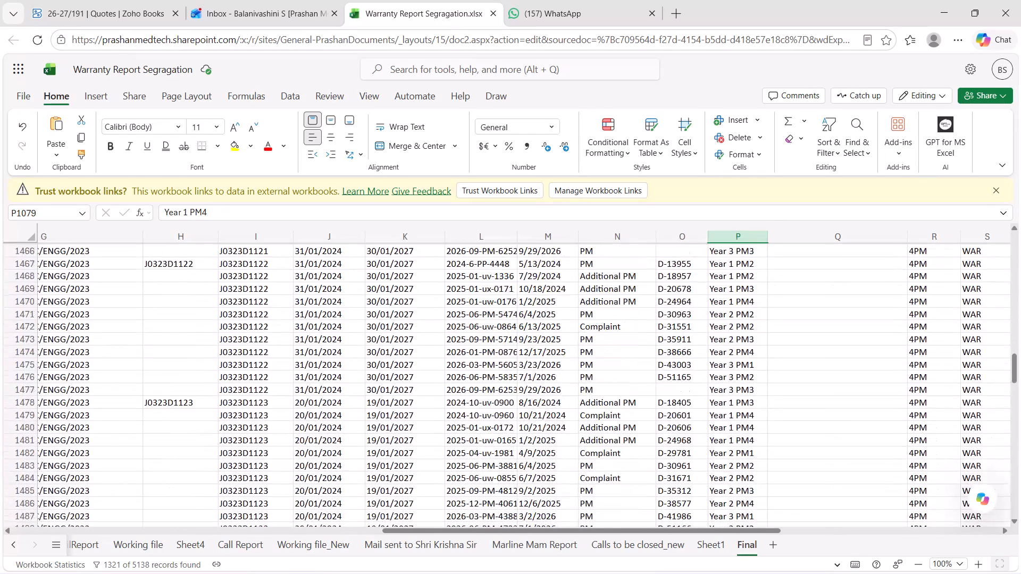
pyautogui.scroll(-1, 736, 296)
pyautogui.scroll(20, 736, 296)
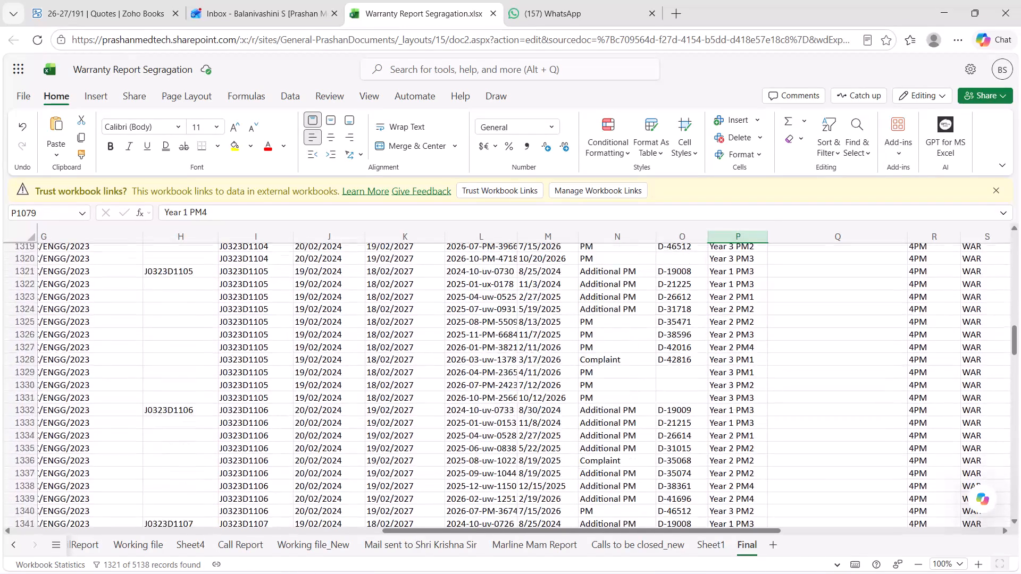
pyautogui.scroll(9, 736, 296)
pyautogui.hscroll(5, 736, 296)
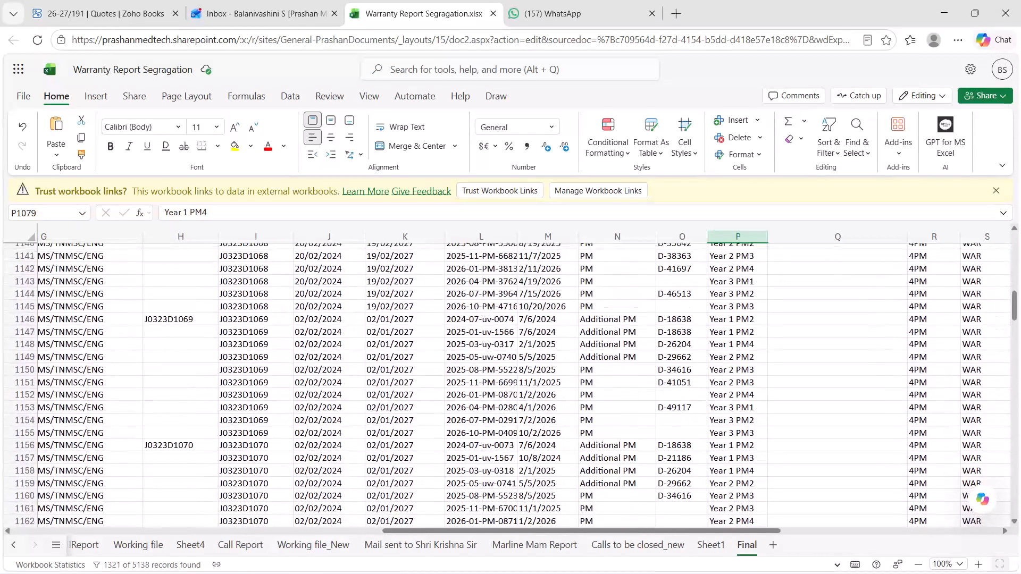
pyautogui.hscroll(1, 736, 296)
pyautogui.scroll(7, 736, 296)
pyautogui.scroll(-3, 736, 296)
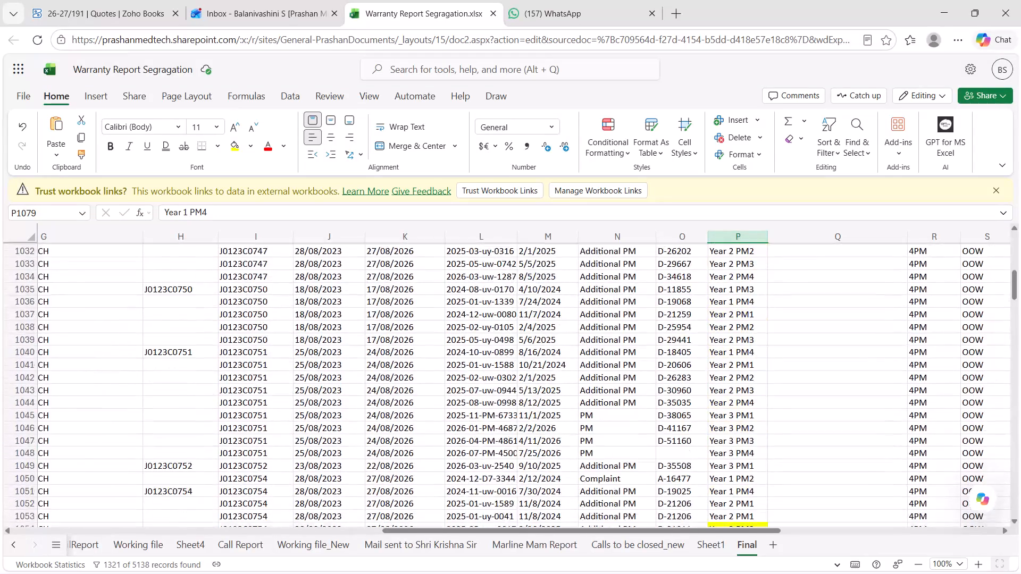
pyautogui.scroll(-7, 736, 296)
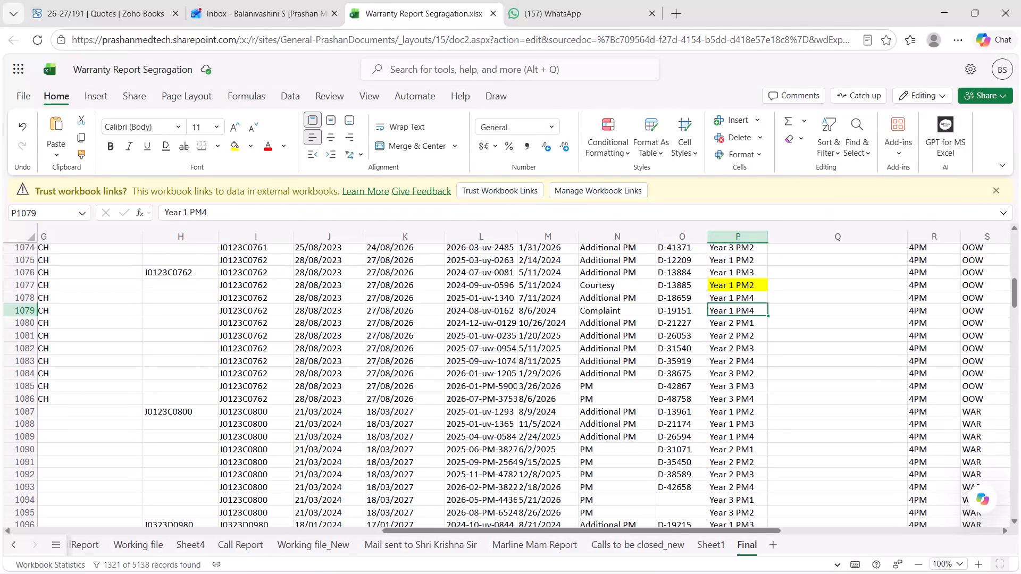
pyautogui.scroll(-1, 736, 296)
# Save the workbook again.
pyautogui.hotkey('ctrl', 's')
# Check the PM Interval entries in rows 1080 to 1086 of serial number J0123C0762.
pyautogui.scroll(-1, 736, 296)
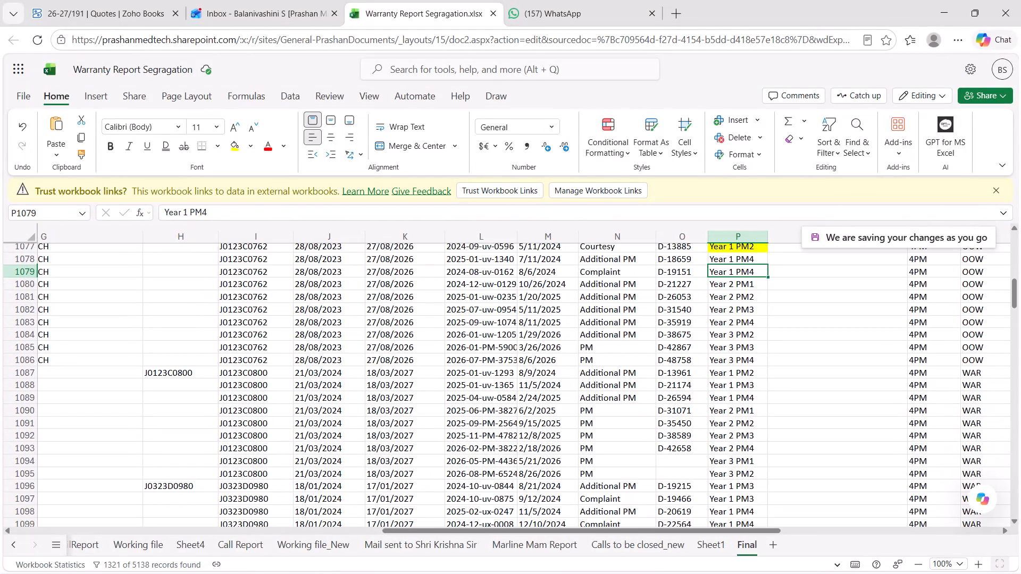
pyautogui.scroll(-1, 736, 296)
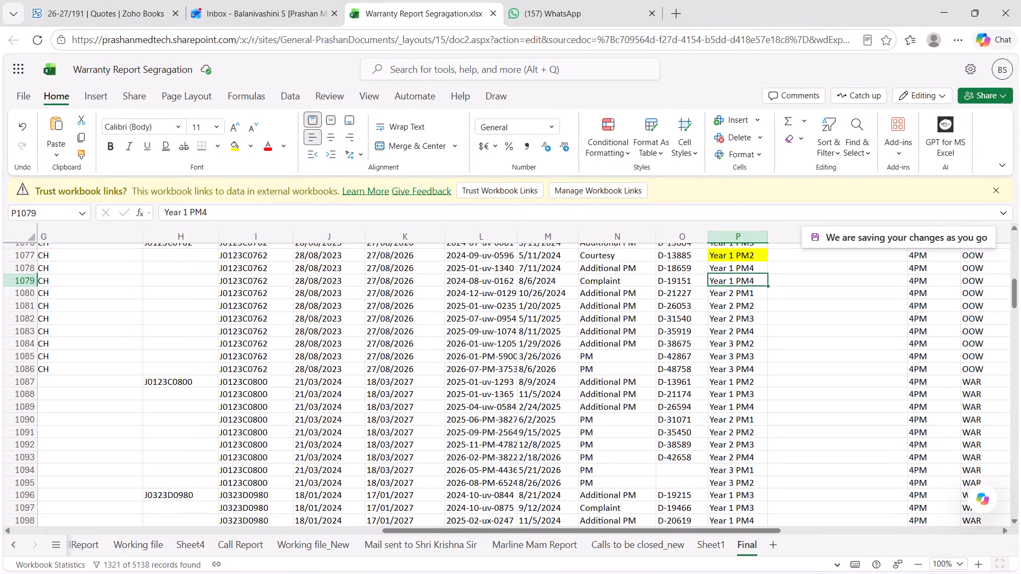
pyautogui.click(755, 292)
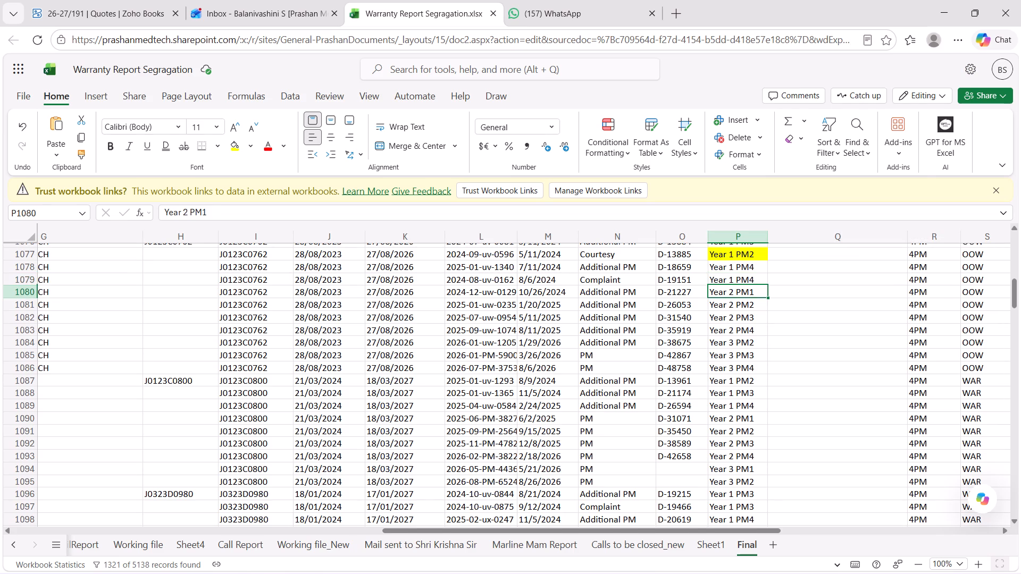
pyautogui.press('Down')
pyautogui.press('Up')
pyautogui.press('Down')
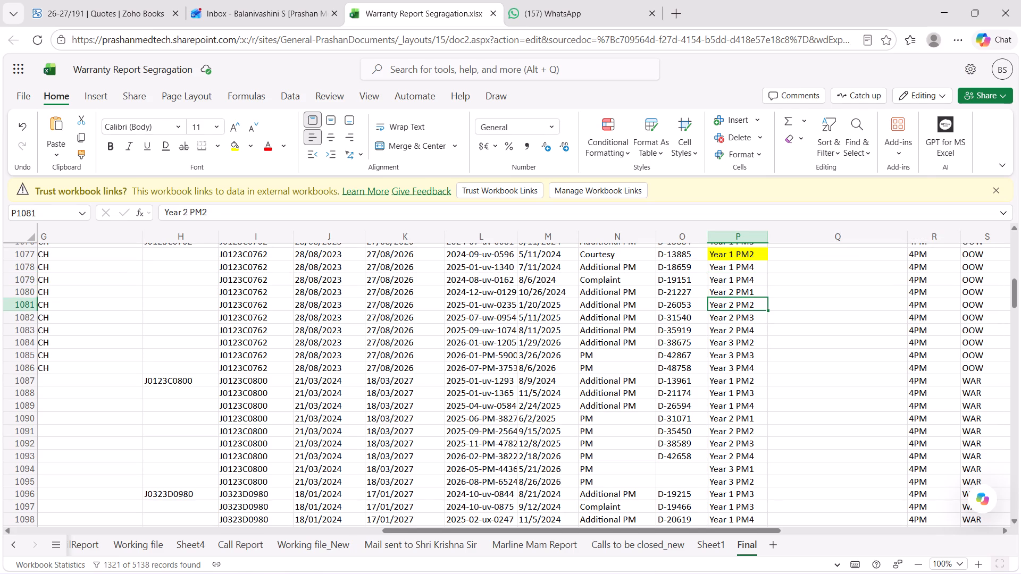
pyautogui.press('Down')
pyautogui.press('Down')
pyautogui.press('Down')
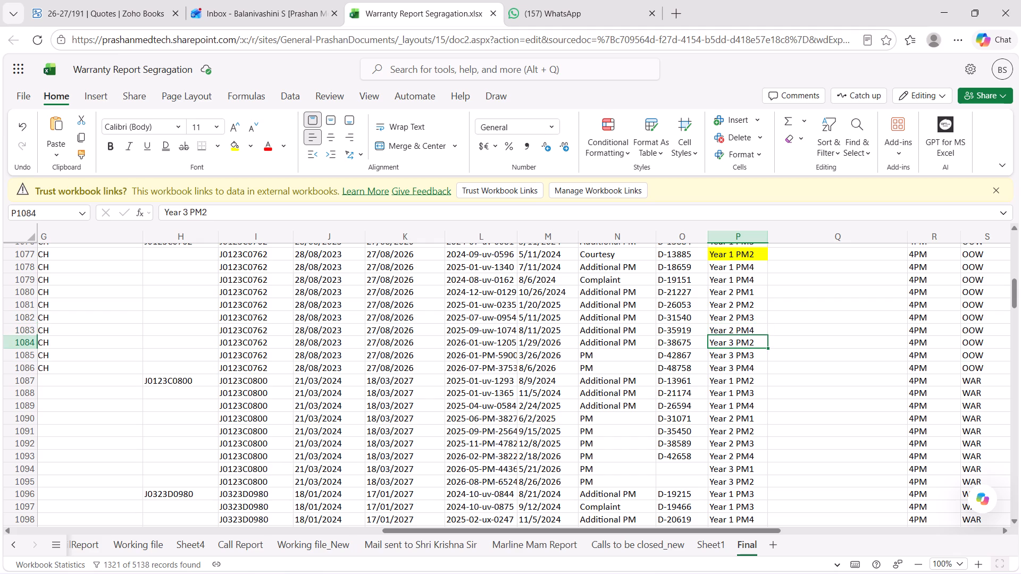
pyautogui.press('Down')
pyautogui.press('Down')
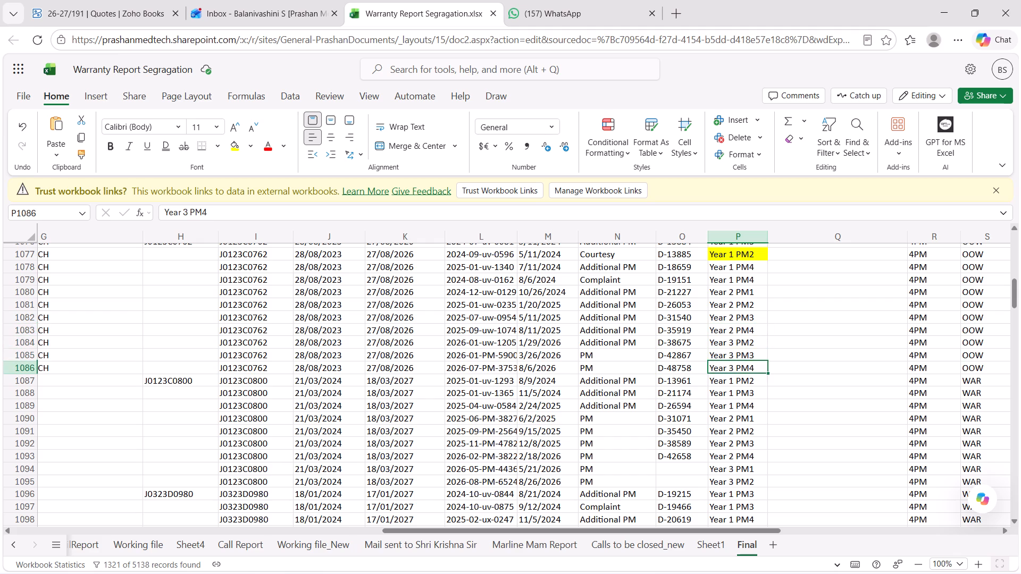
# Check the PM Interval entries in rows 1087 to 1095 of serial number J0123C0800.
pyautogui.press('Down')
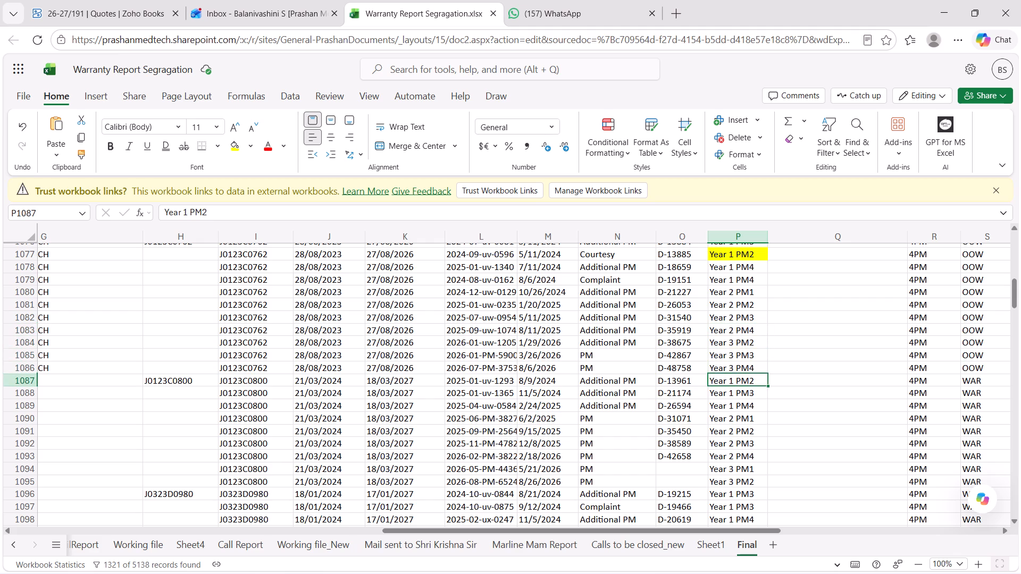
pyautogui.press('Down')
pyautogui.press('Down')
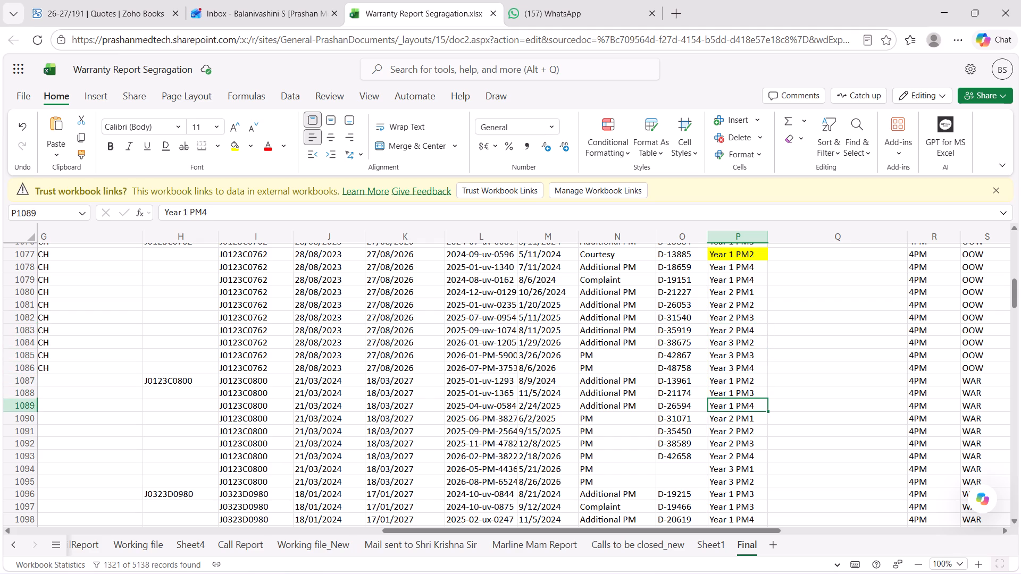
pyautogui.press('Down')
pyautogui.press('Down')
pyautogui.press('Down')
pyautogui.press('Down')
pyautogui.press('Down')
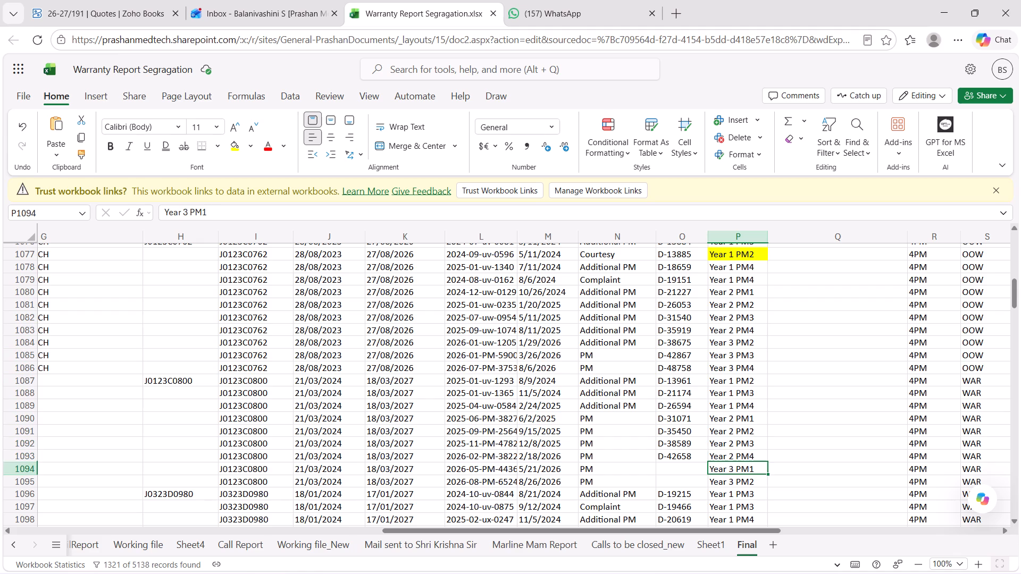
pyautogui.press('Down')
# Review the PM Interval entries of serial number J0323D0980, from row 1096 through row 1109.
pyautogui.press('Down')
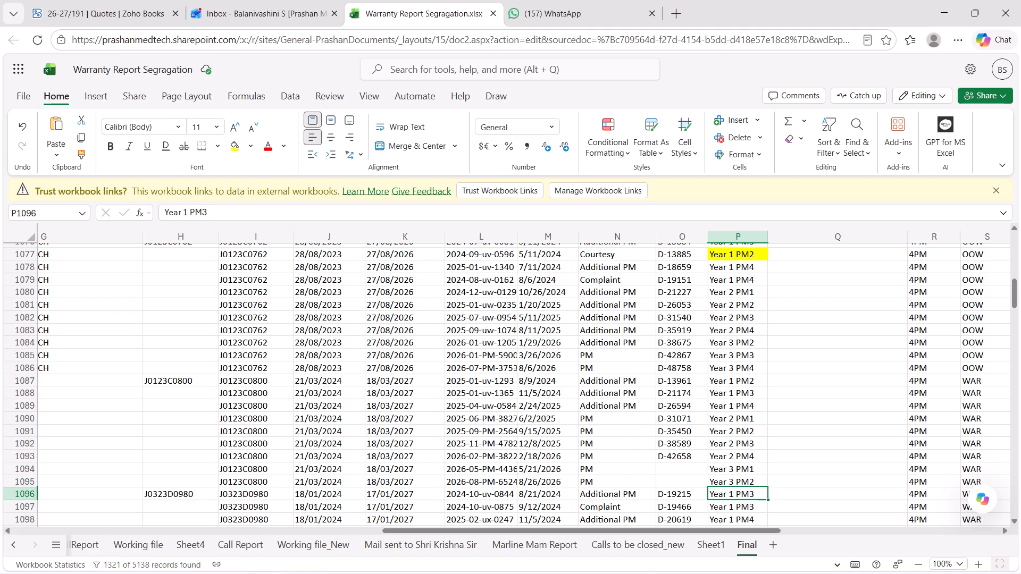
pyautogui.press('Down')
pyautogui.press('Down')
pyautogui.press('Down')
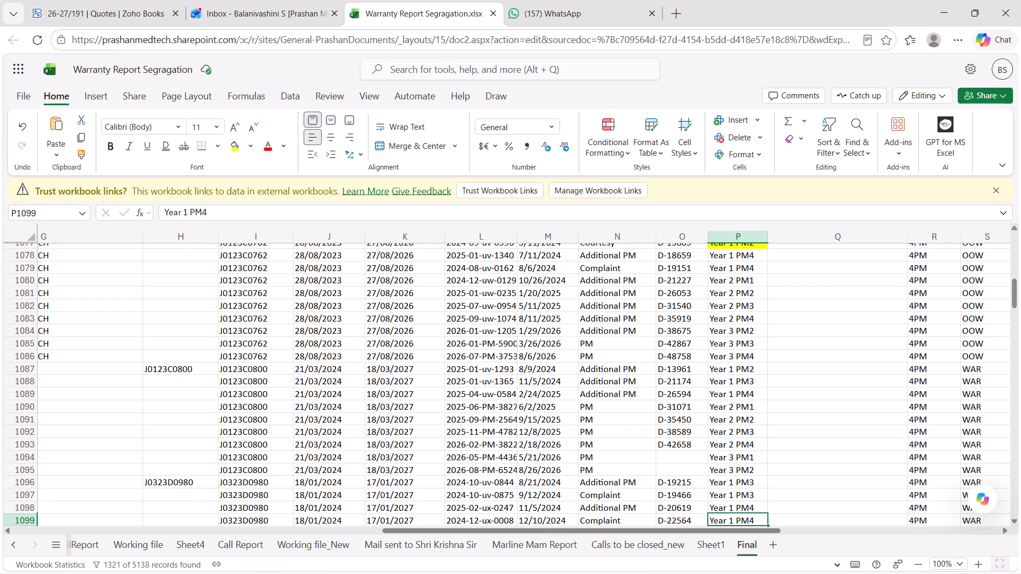
pyautogui.press('Down')
pyautogui.press('Down')
pyautogui.press('Up')
pyautogui.press('Up')
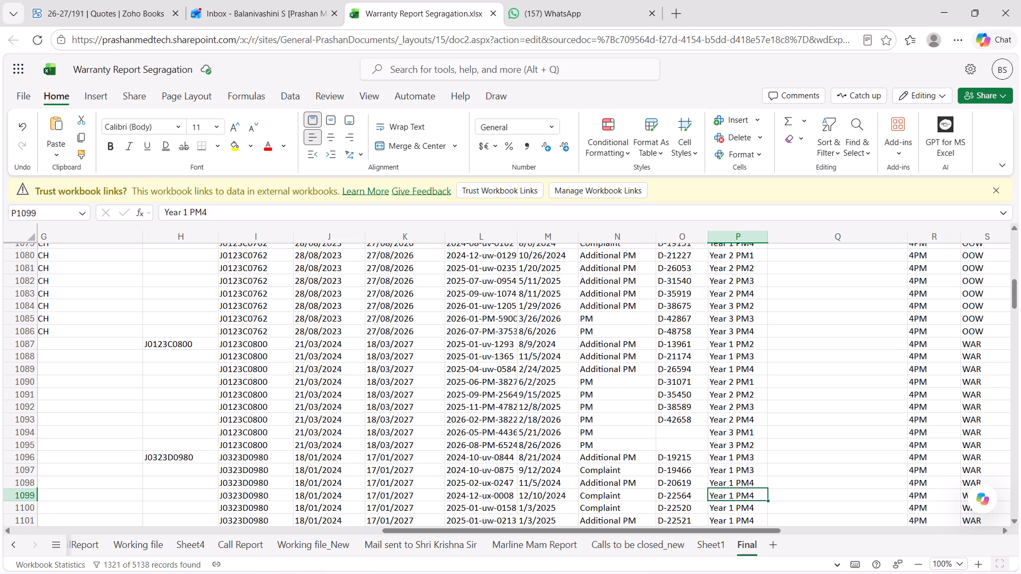
pyautogui.scroll(-3, 788, 308)
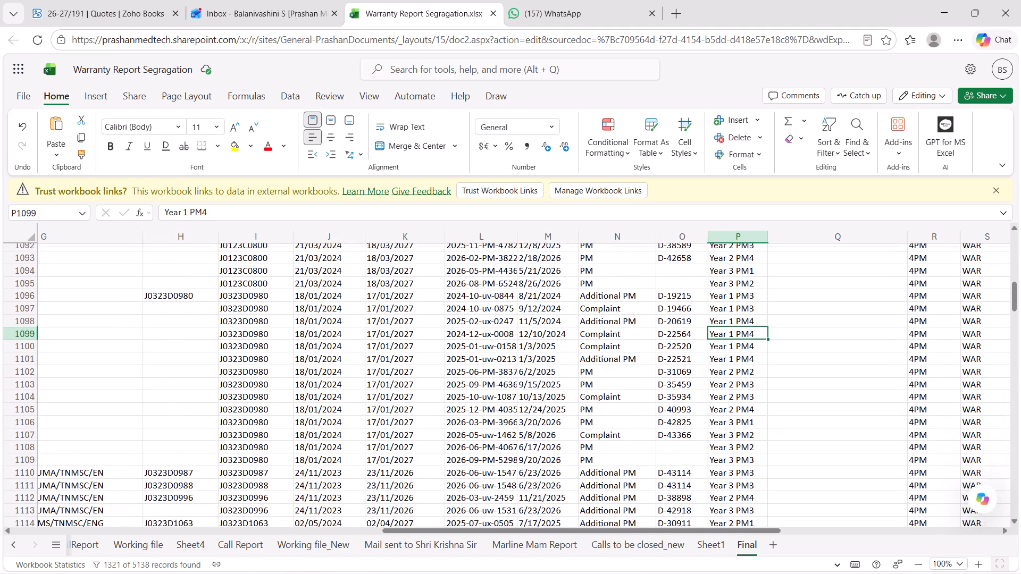
pyautogui.scroll(-1, 788, 308)
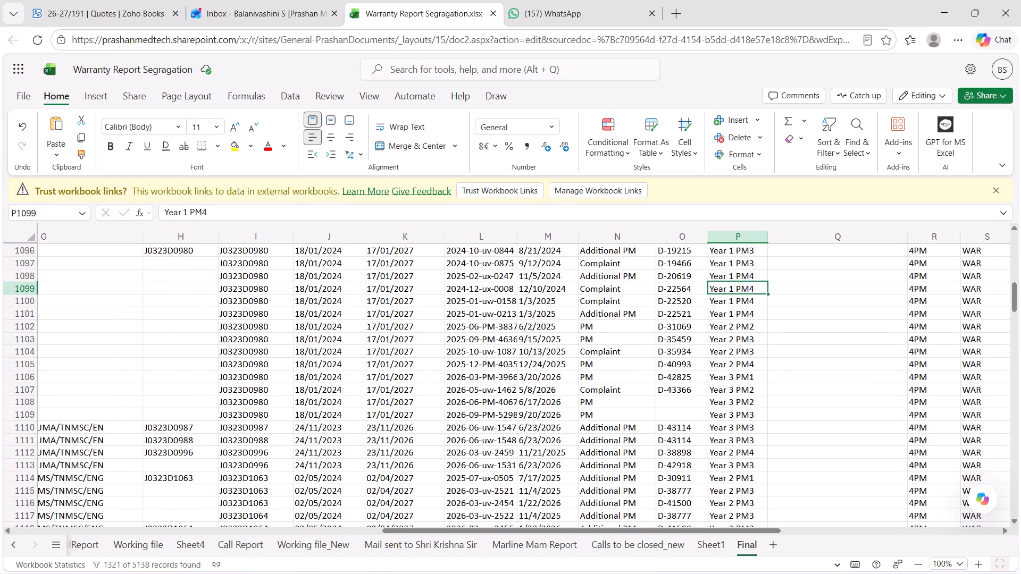
pyautogui.scroll(-1, 788, 308)
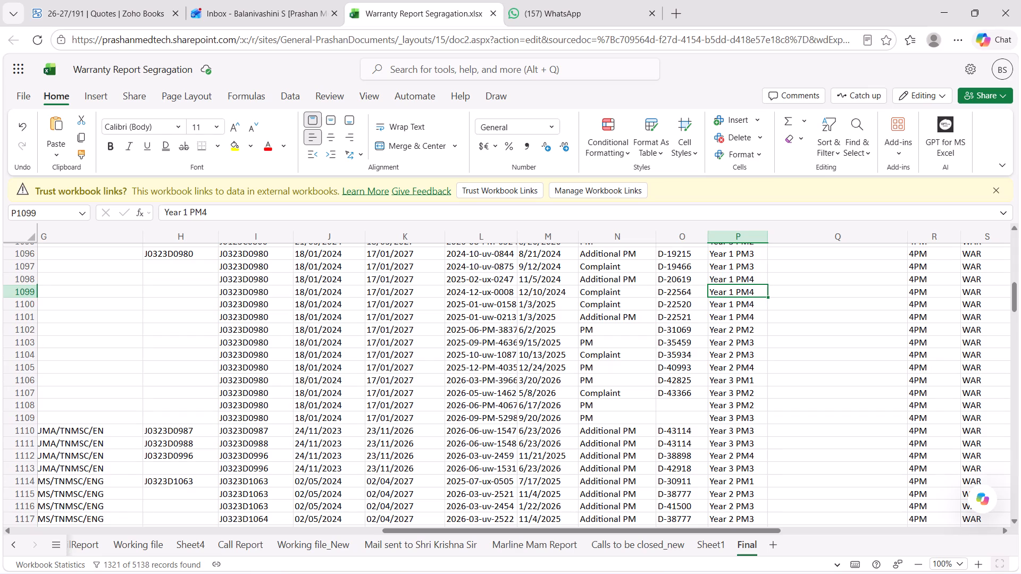
# Recheck the PM Interval entries in rows 1096 to 1101 of serial number J0323D0980 one by one.
pyautogui.click(755, 265)
pyautogui.moveTo(755, 266); pyautogui.dragTo(760, 256)
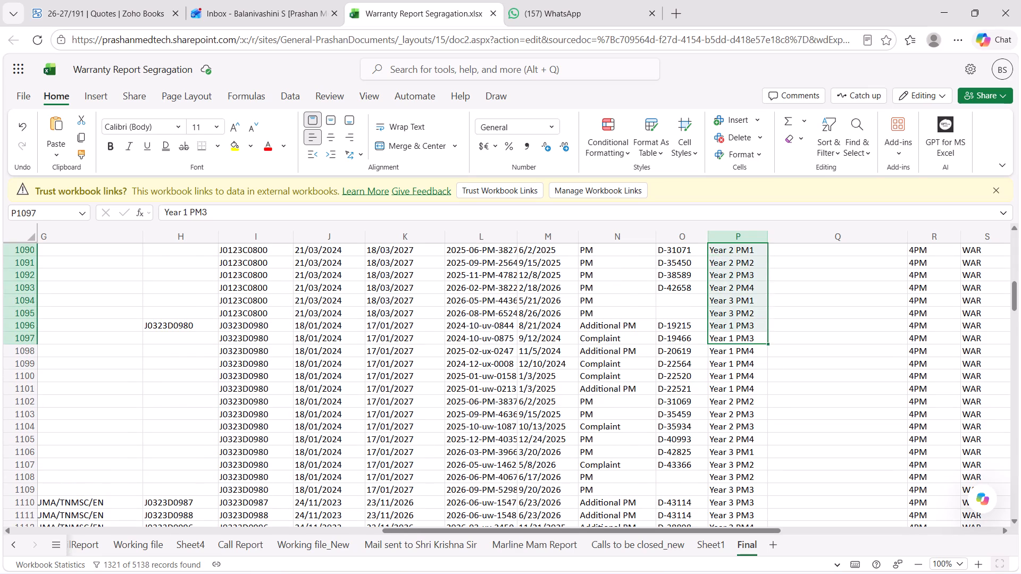
pyautogui.moveTo(760, 256); pyautogui.dragTo(752, 353)
pyautogui.click(752, 353)
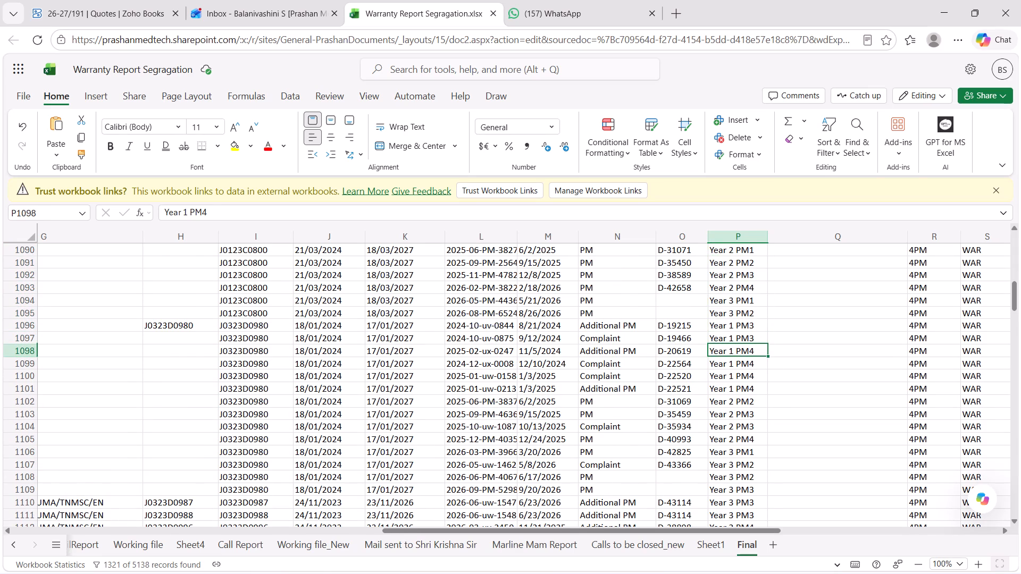
pyautogui.click(756, 337)
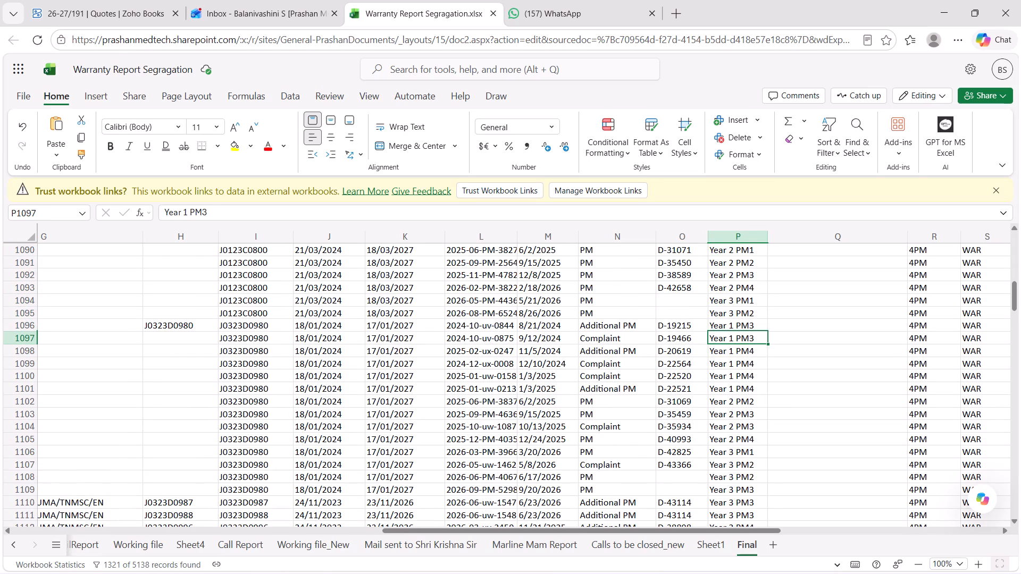
pyautogui.click(761, 325)
pyautogui.press('Down')
pyautogui.press('Down')
pyautogui.press('Down')
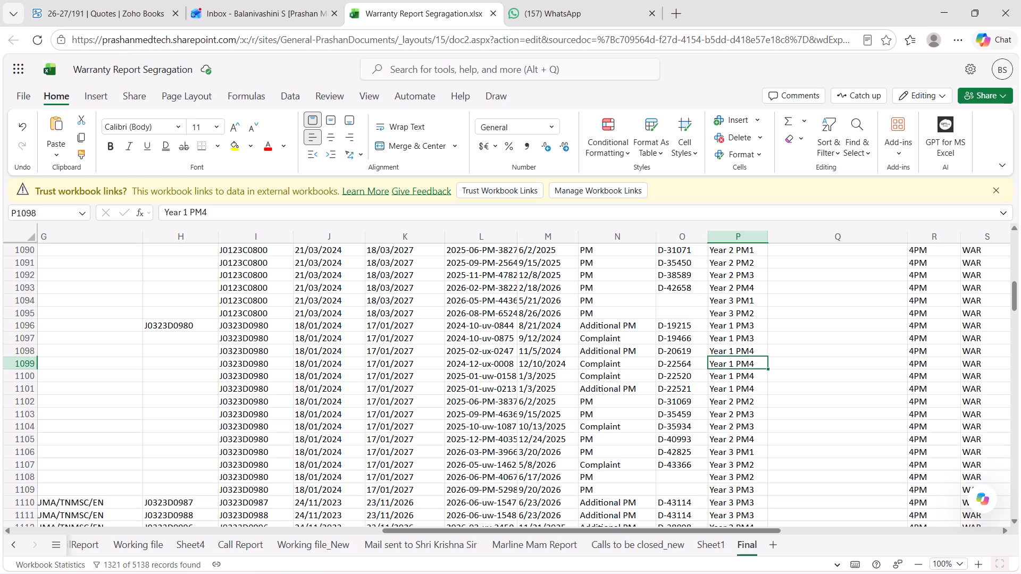
pyautogui.press('Down')
pyautogui.press('Down')
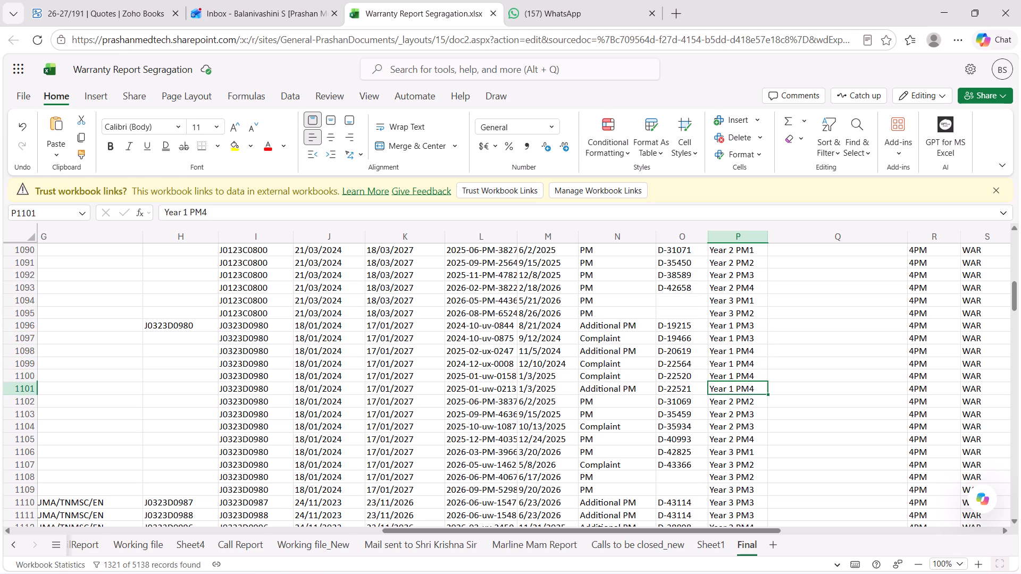
# Set the PM Interval in row 1100 of serial number J0323D0980 to Year 2 PM1 and highlight the cell yellow.
pyautogui.press('Up')
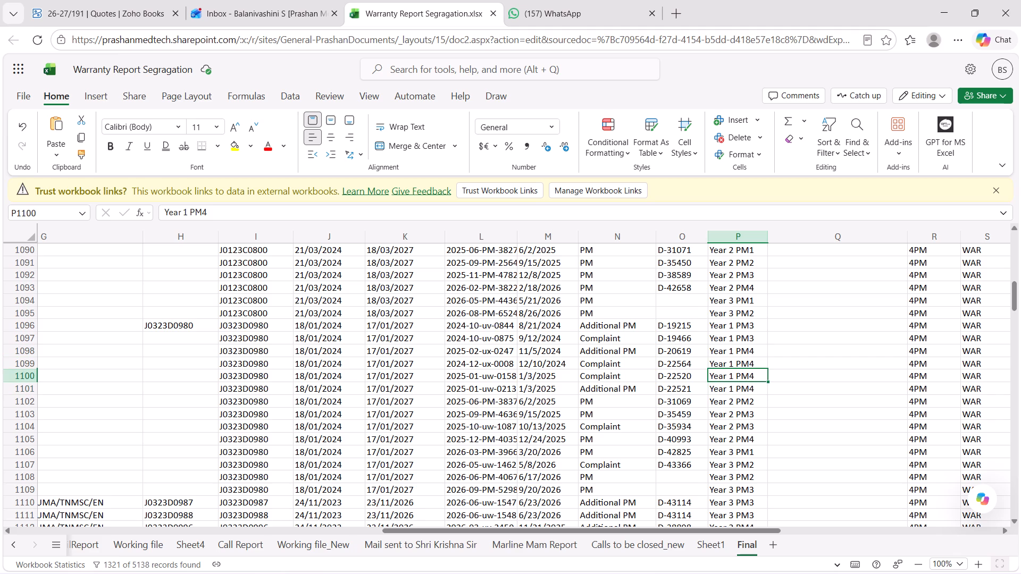
pyautogui.doubleClick(756, 377)
pyautogui.press('BackSpace')
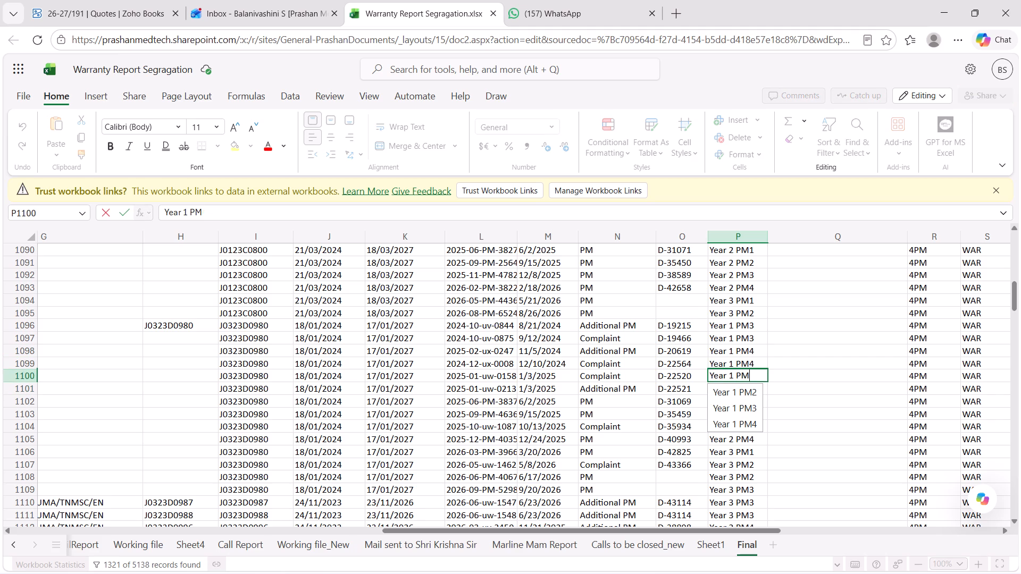
pyautogui.press('1')
pyautogui.press('Left')
pyautogui.press('Left')
pyautogui.press('Left')
pyautogui.press('Left')
pyautogui.press('BackSpace')
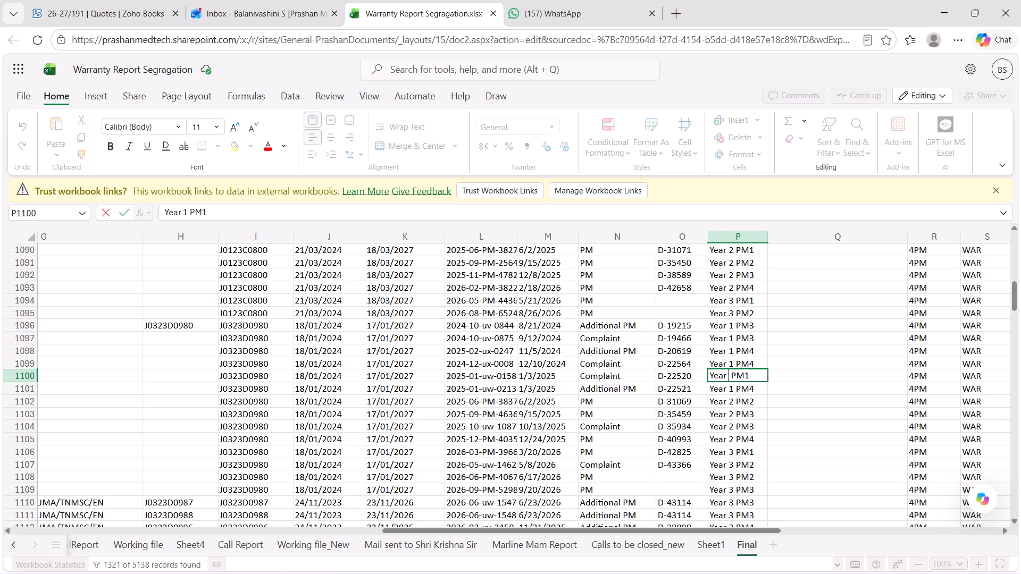
pyautogui.press('2')
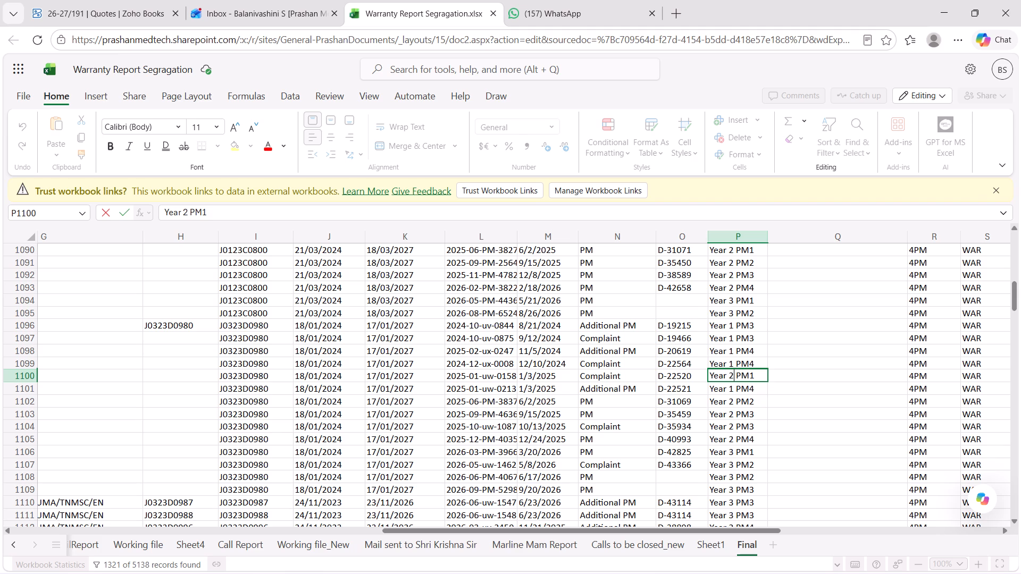
pyautogui.click(791, 374)
pyautogui.click(758, 376)
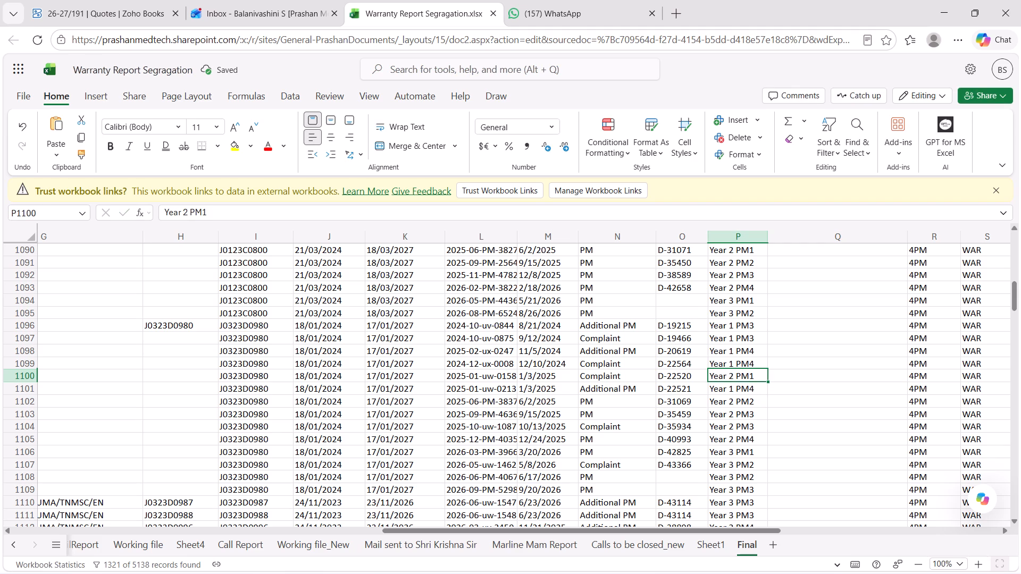
pyautogui.click(236, 147)
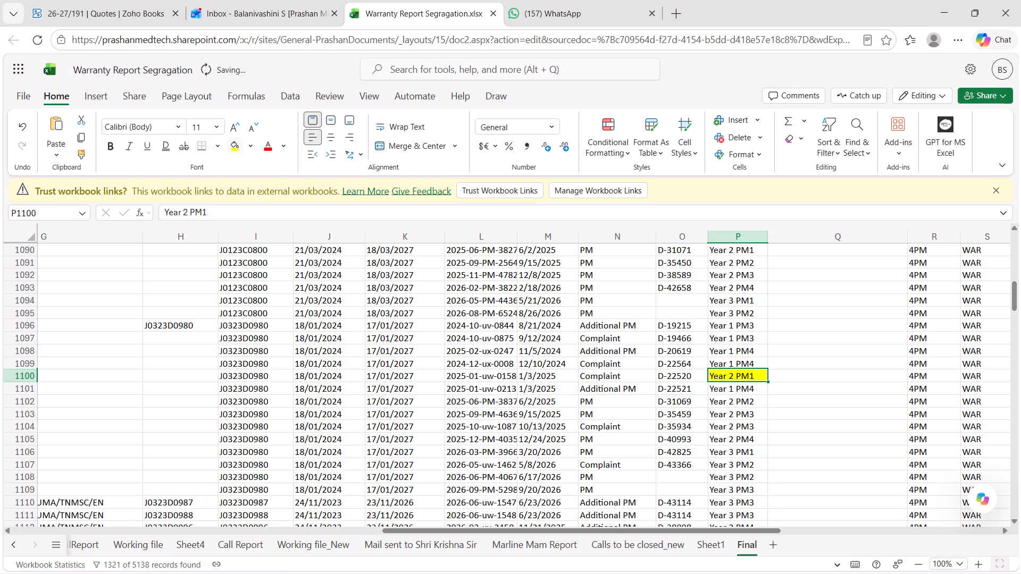
# Check the remaining PM Interval entries of serial number J0323D0980, from row 1101 through row 1109.
pyautogui.click(759, 388)
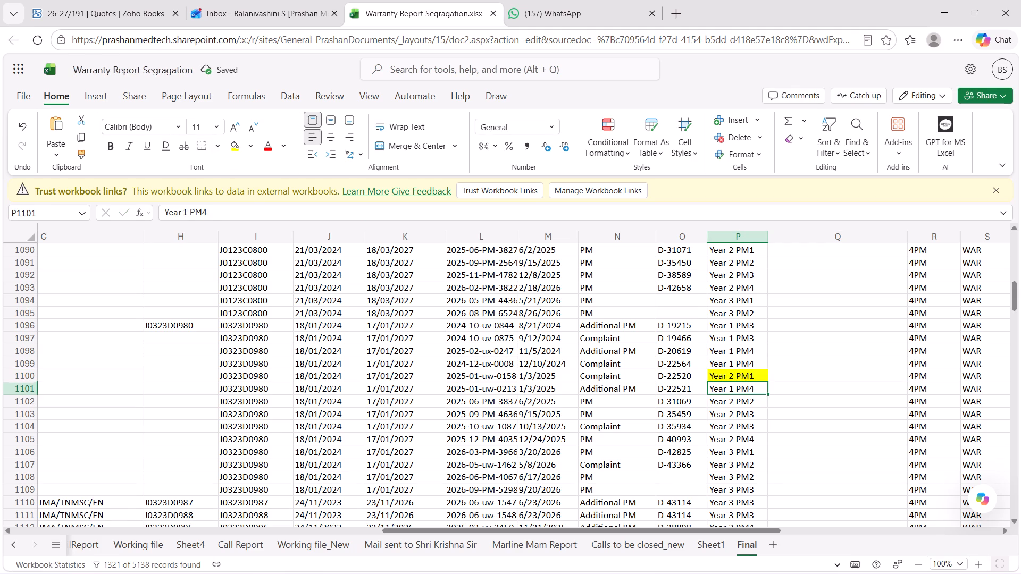
pyautogui.press('Down')
pyautogui.press('Down')
pyautogui.press('Down')
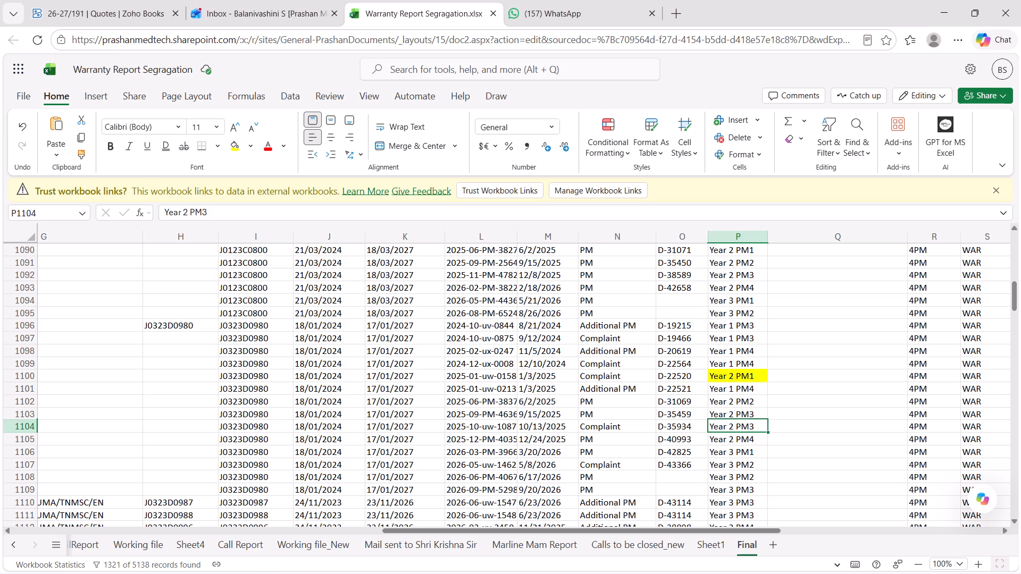
pyautogui.press('Up')
pyautogui.press('Down')
pyautogui.press('Down')
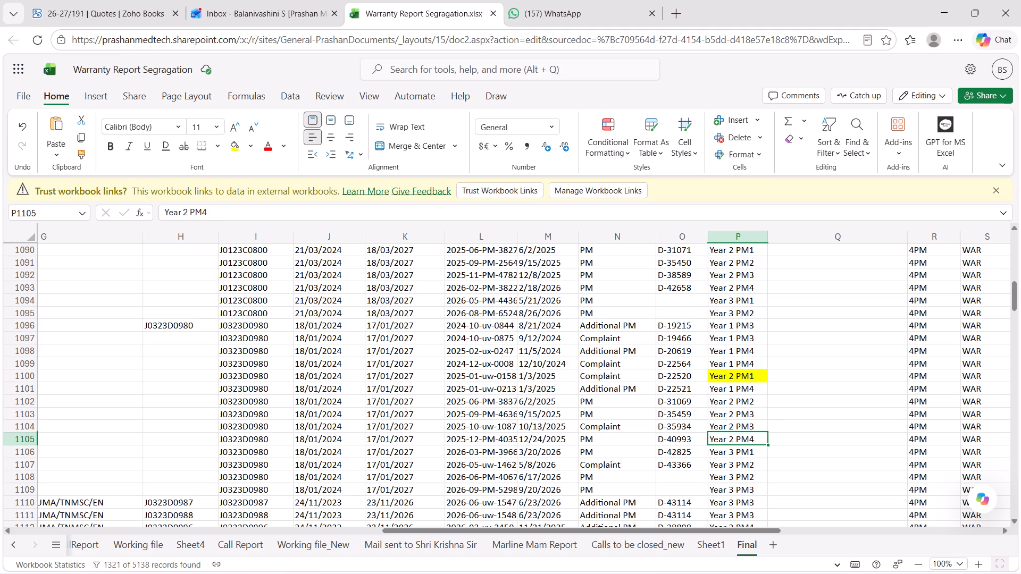
pyautogui.press('Down')
pyautogui.press('Down')
pyautogui.press('Down')
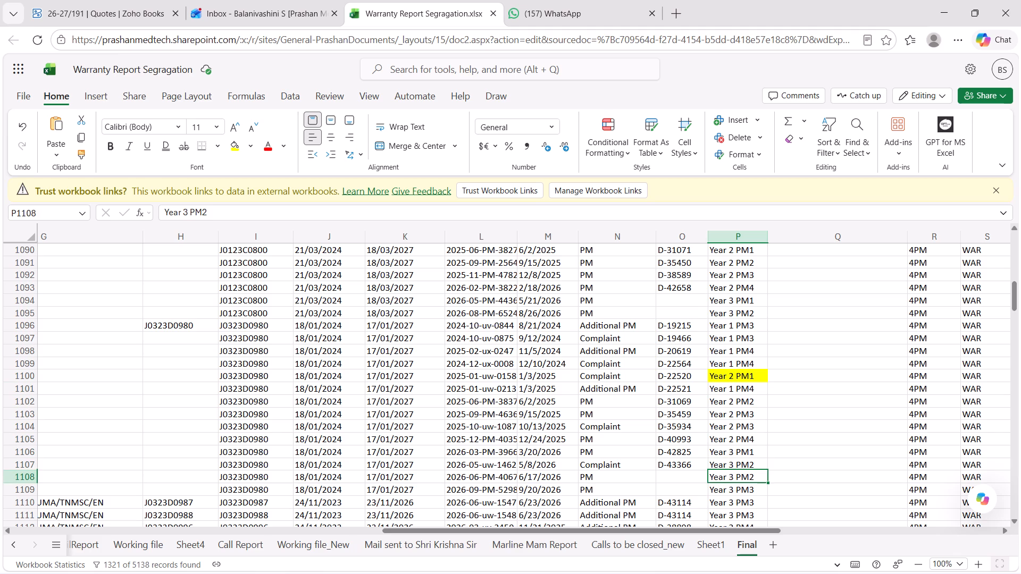
pyautogui.press('Down')
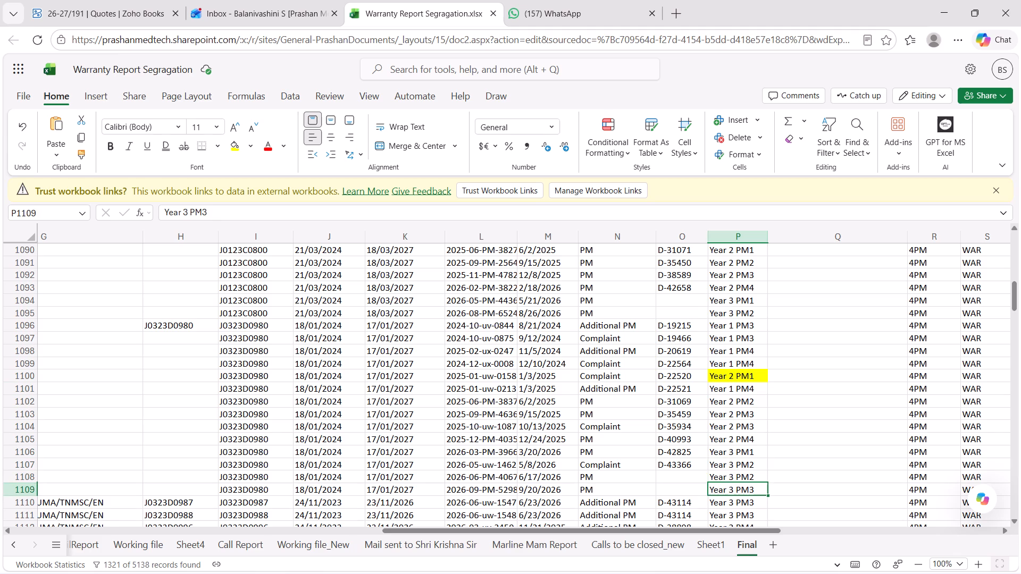
# Review the PM Interval entries in rows 1110 to 1119, covering serial numbers J0323D0987 to J0323D1065.
pyautogui.press('Down')
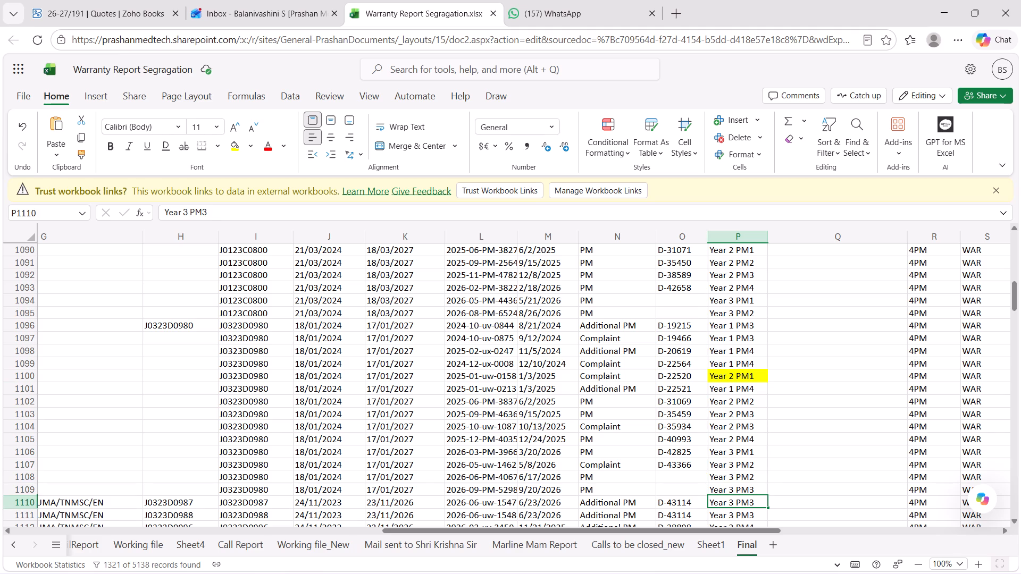
pyautogui.press('Down')
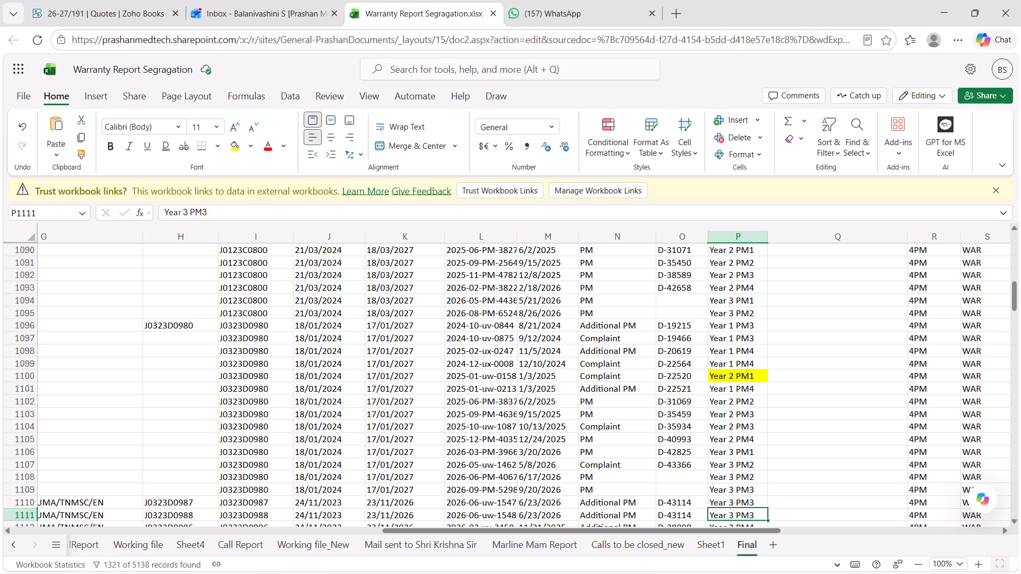
pyautogui.press('Down')
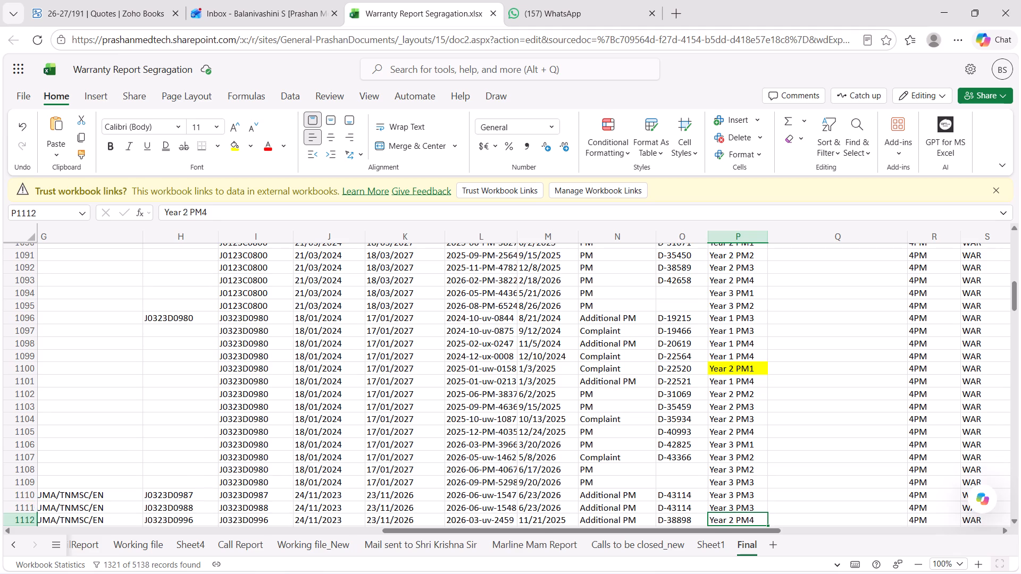
pyautogui.press('Down')
pyautogui.press('Down')
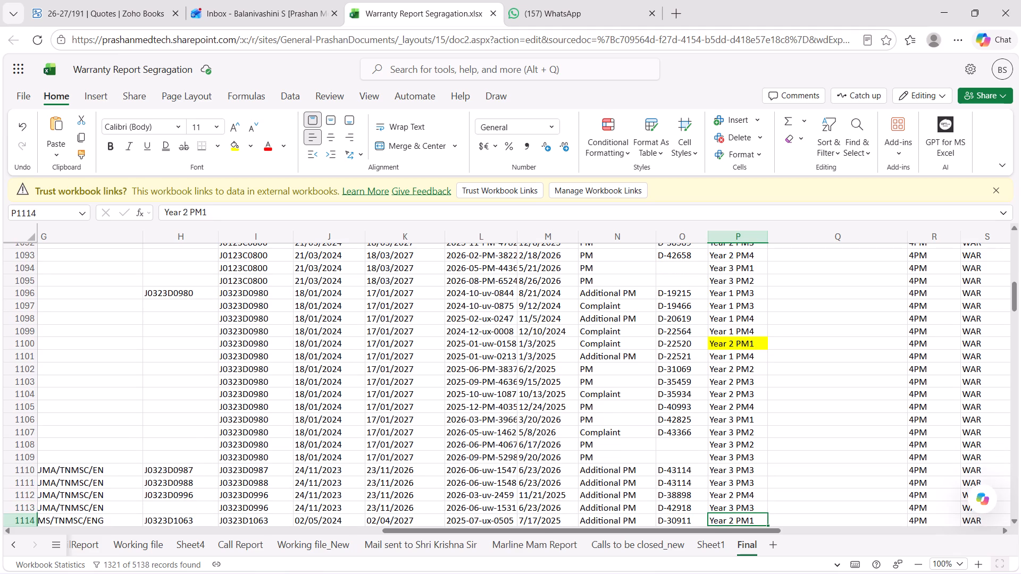
pyautogui.press('Down')
pyautogui.press('Down')
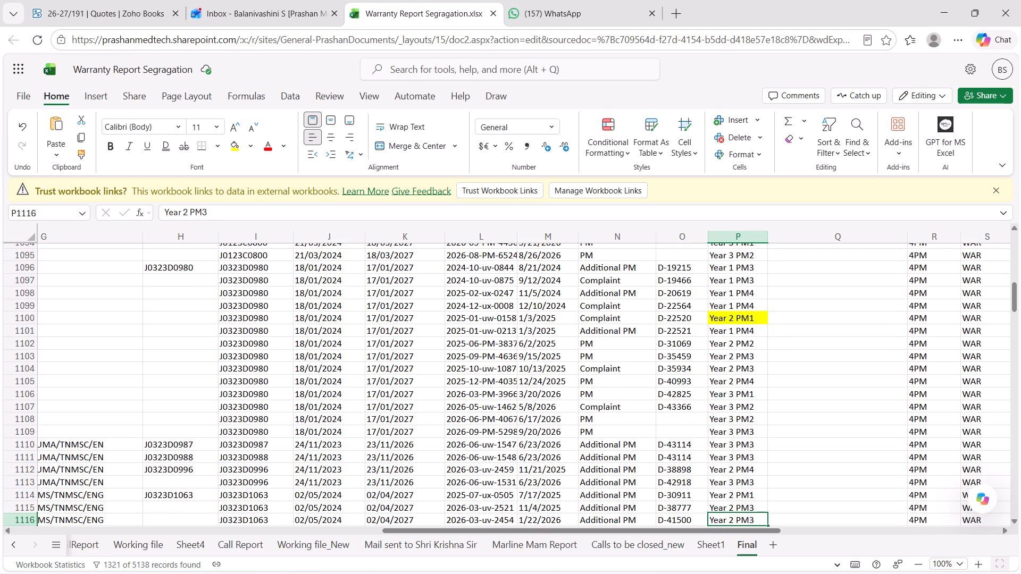
pyautogui.press('Down')
pyautogui.press('Down')
pyautogui.press('Down')
pyautogui.press('Up')
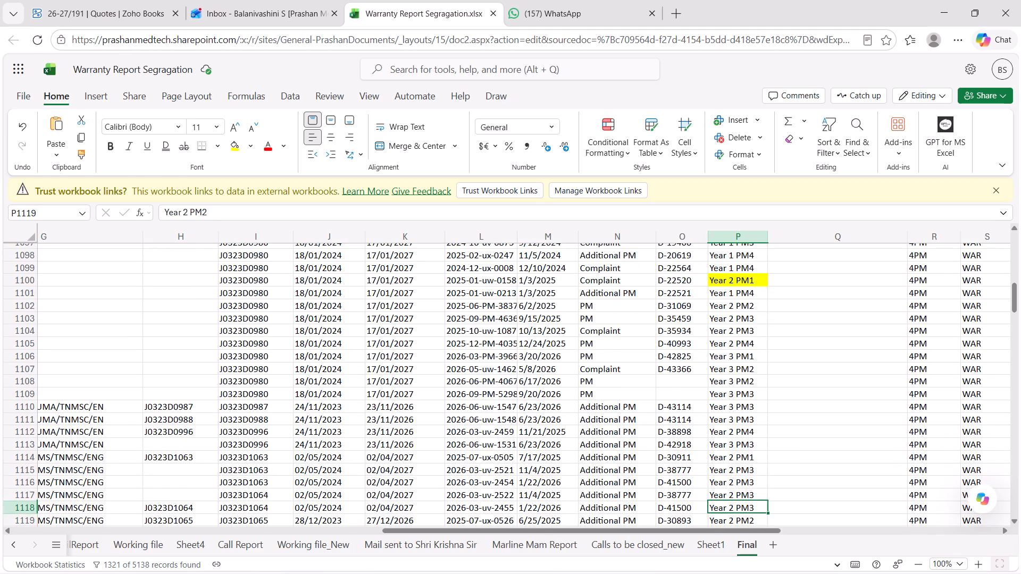
pyautogui.press('Up')
pyautogui.press('Up')
pyautogui.press('Up')
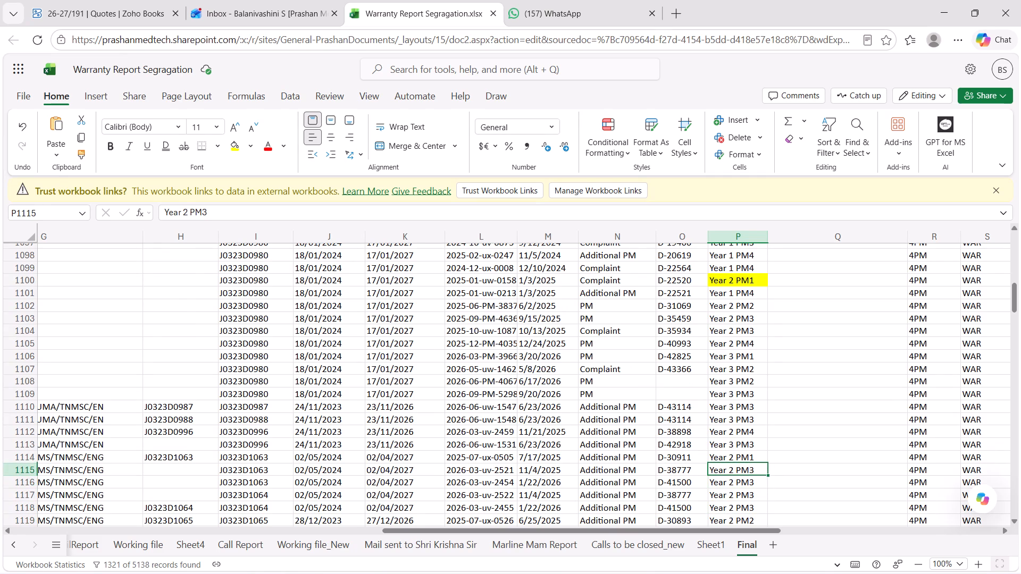
# Set the PM Interval in row 1115 of serial number J0323D1063 to Year 2 PM2 and highlight the cell yellow.
pyautogui.scroll(-5, 759, 388)
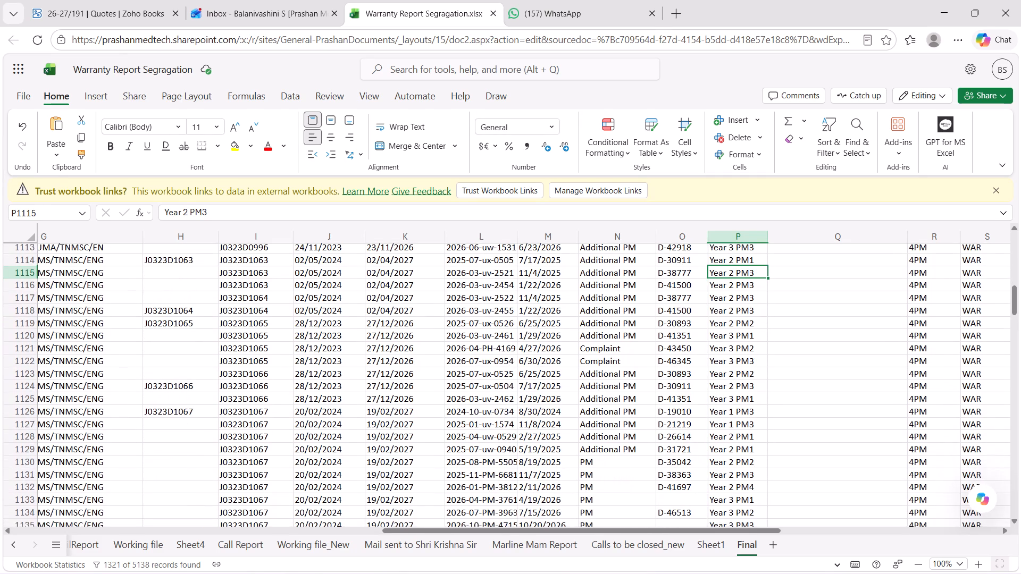
pyautogui.scroll(-1, 759, 388)
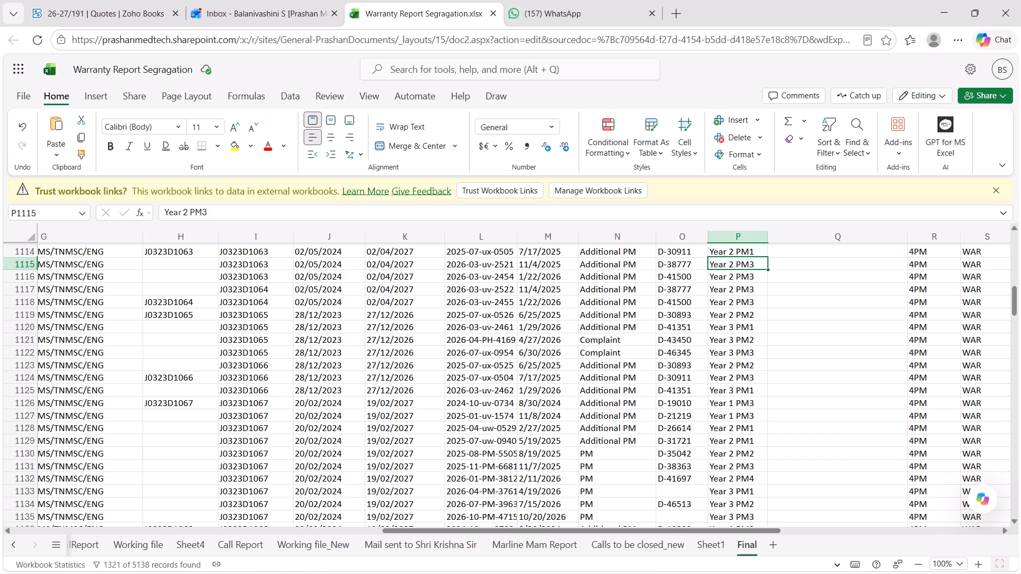
pyautogui.doubleClick(757, 263)
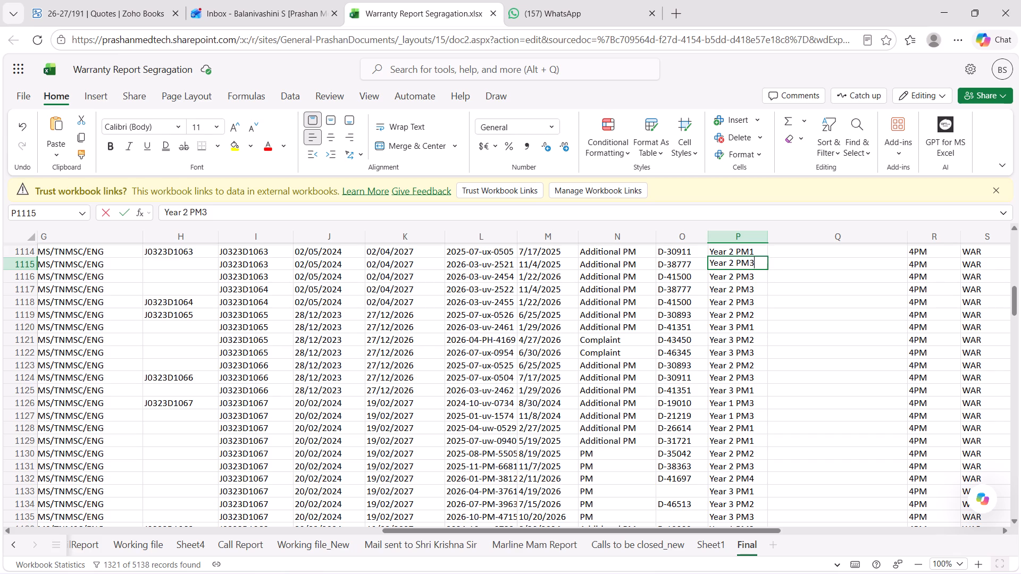
pyautogui.press('BackSpace')
pyautogui.press('2')
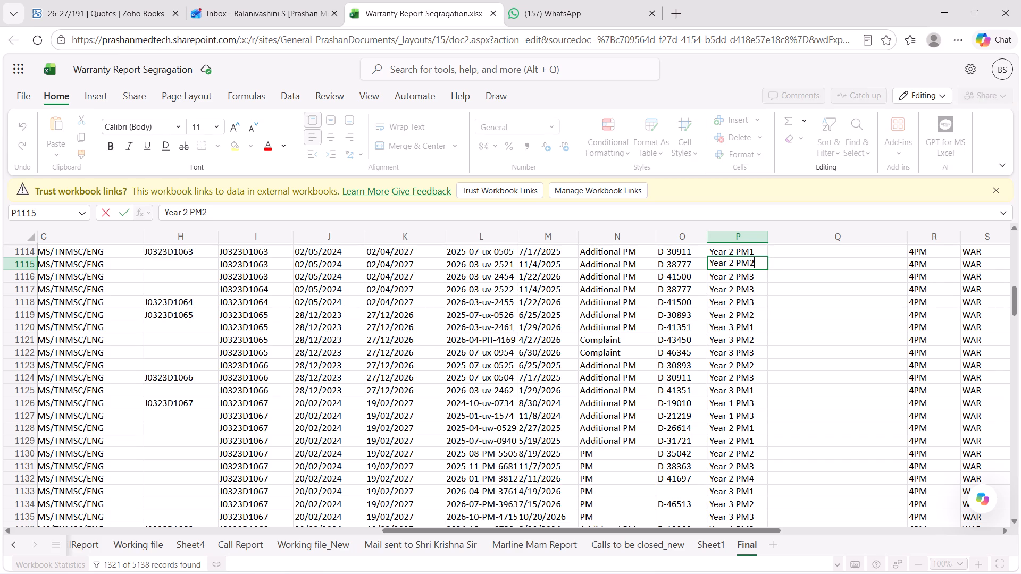
pyautogui.click(789, 258)
pyautogui.click(744, 265)
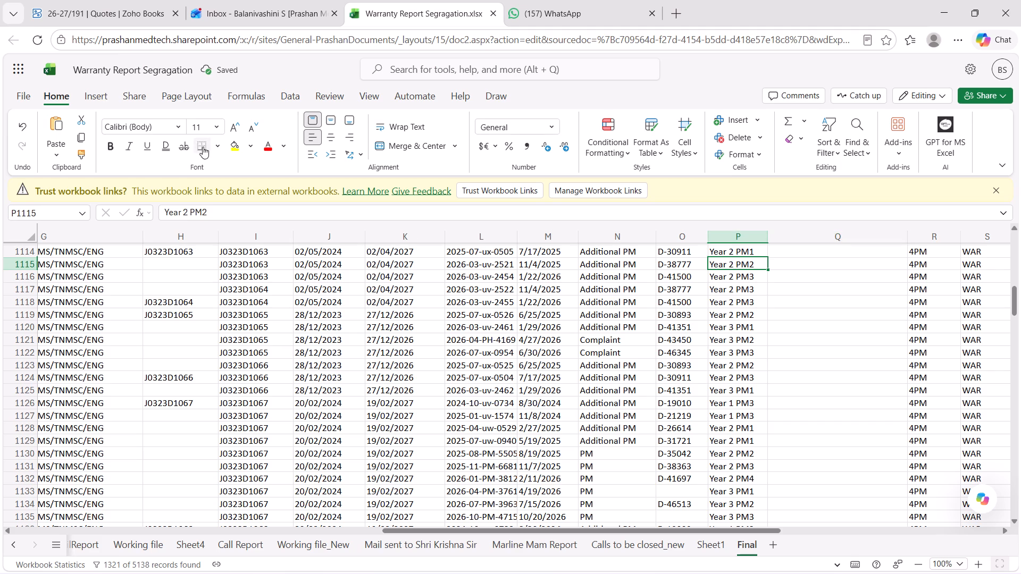
pyautogui.click(233, 149)
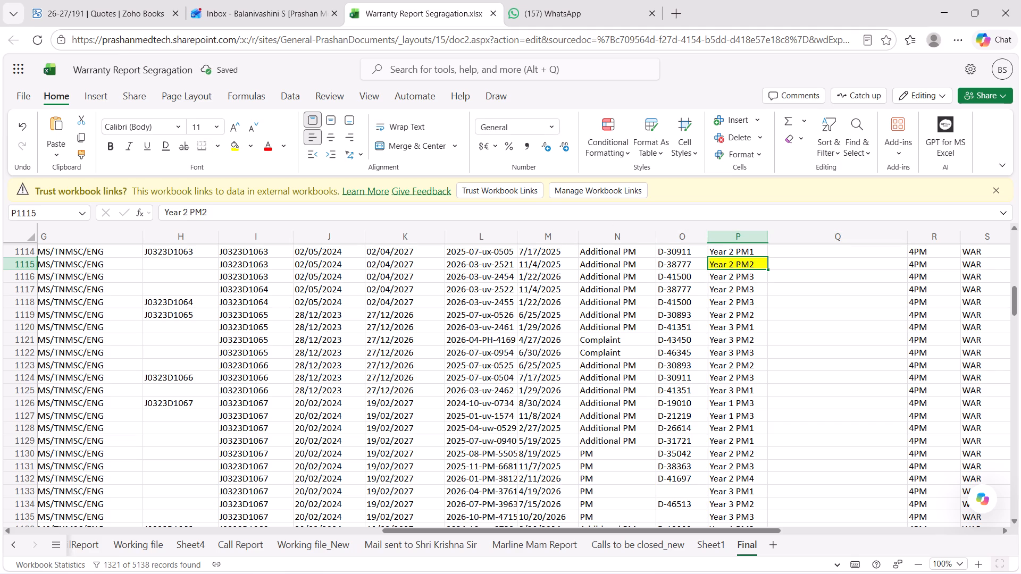
# Check the PM Interval entries in rows 1116 and 1117 for serial numbers J0323D1063 and J0323D1064.
pyautogui.click(759, 276)
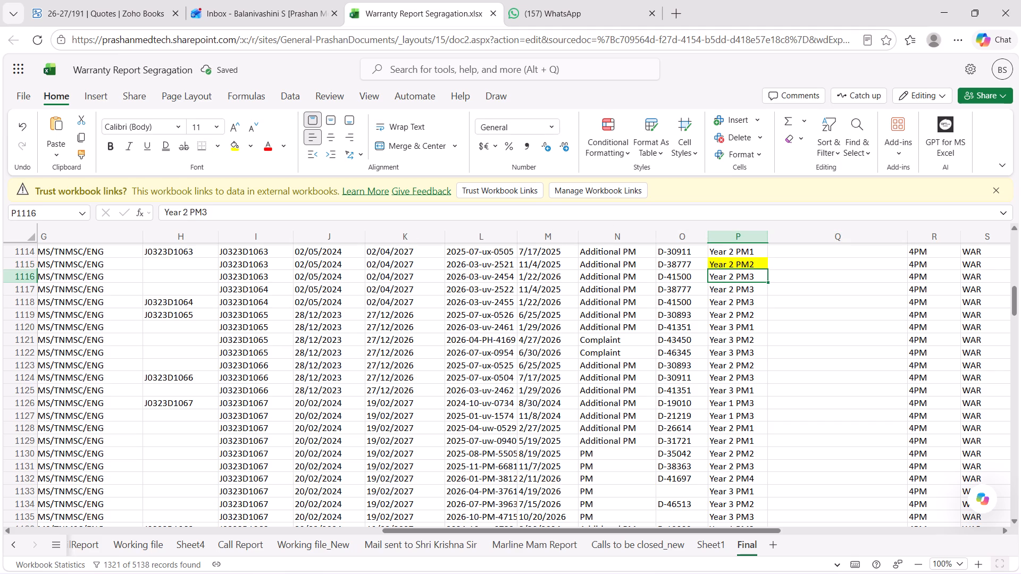
pyautogui.doubleClick(761, 290)
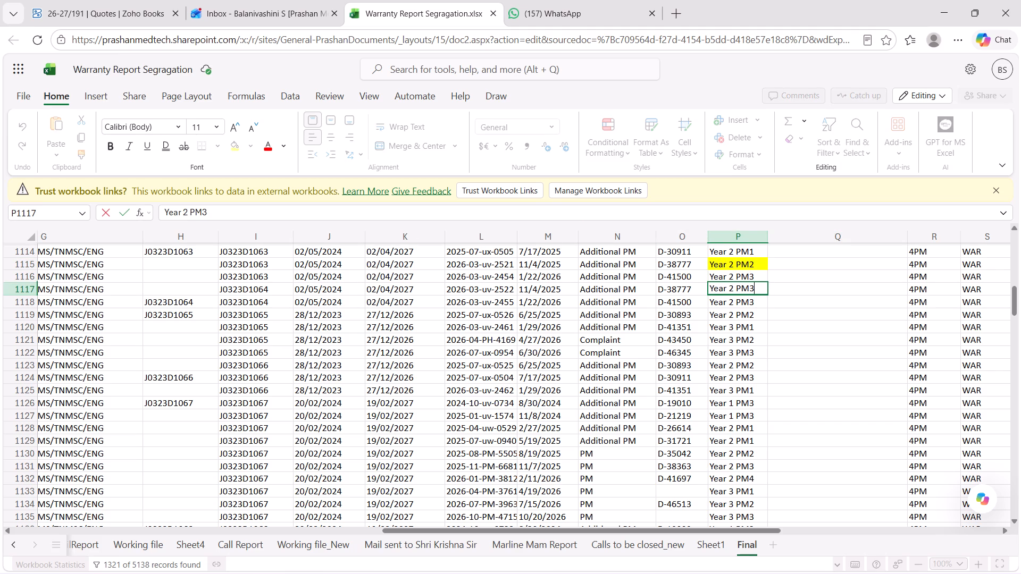
pyautogui.click(791, 276)
pyautogui.click(753, 288)
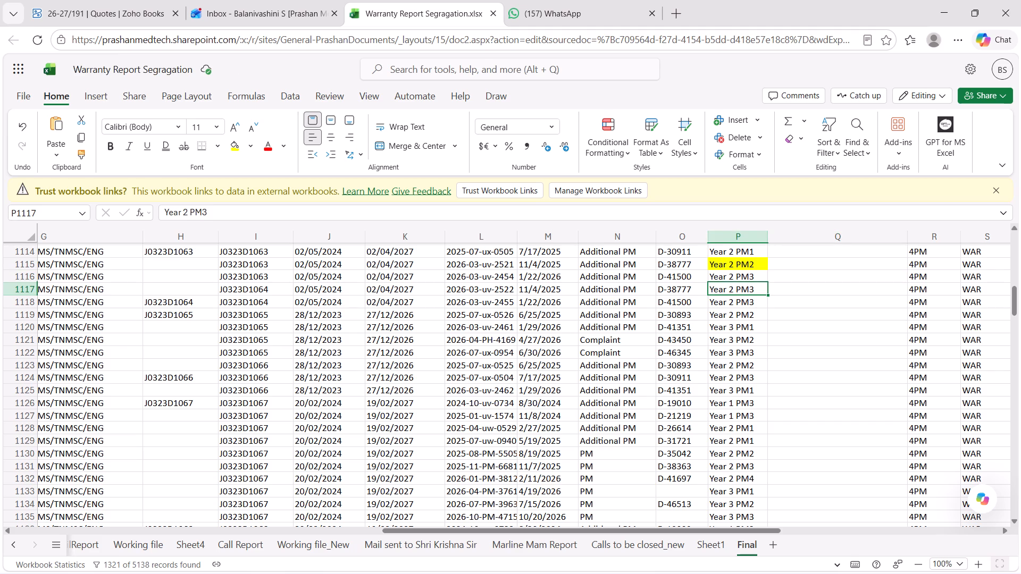
# Set the PM Interval in row 1118 of serial number J0323D1064 to Year 2 PM4 and highlight the cell yellow.
pyautogui.doubleClick(761, 304)
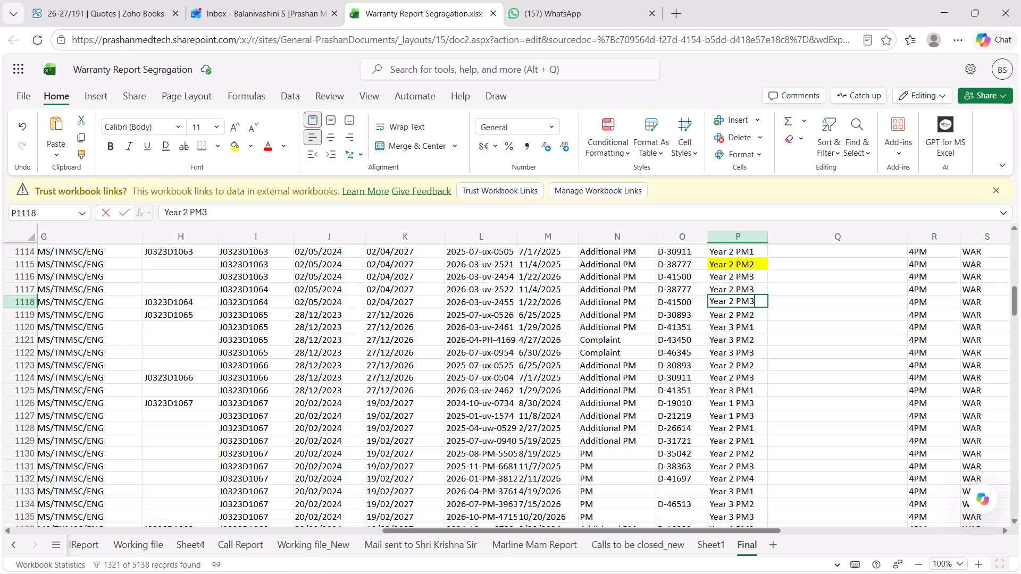
pyautogui.press('BackSpace')
pyautogui.press('4')
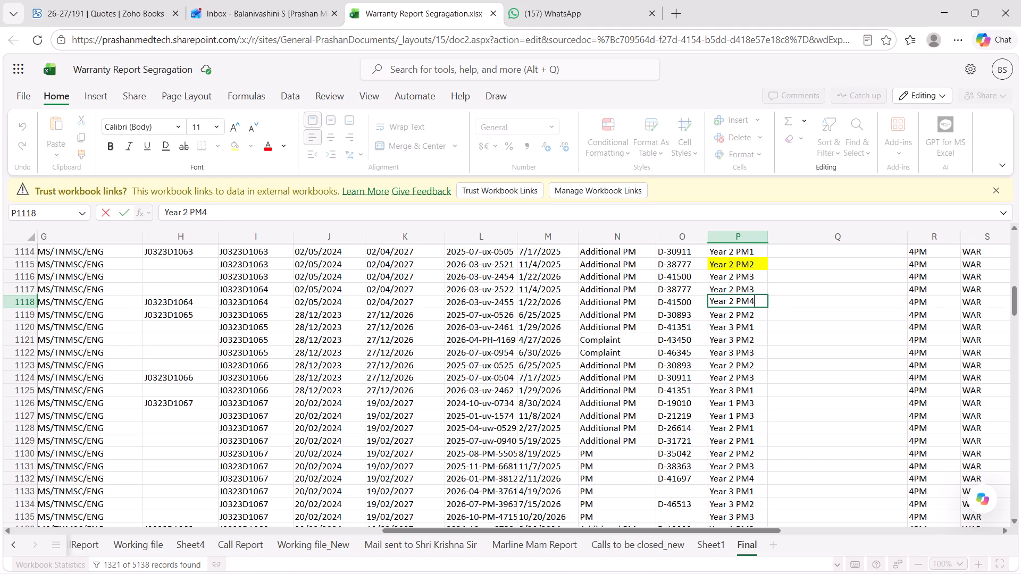
pyautogui.click(789, 305)
pyautogui.click(742, 302)
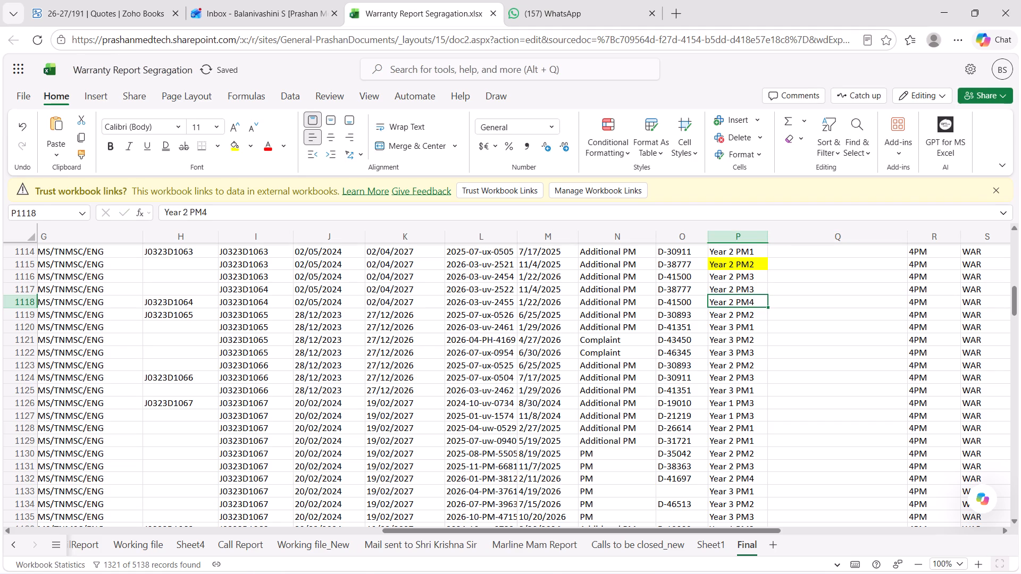
pyautogui.click(237, 145)
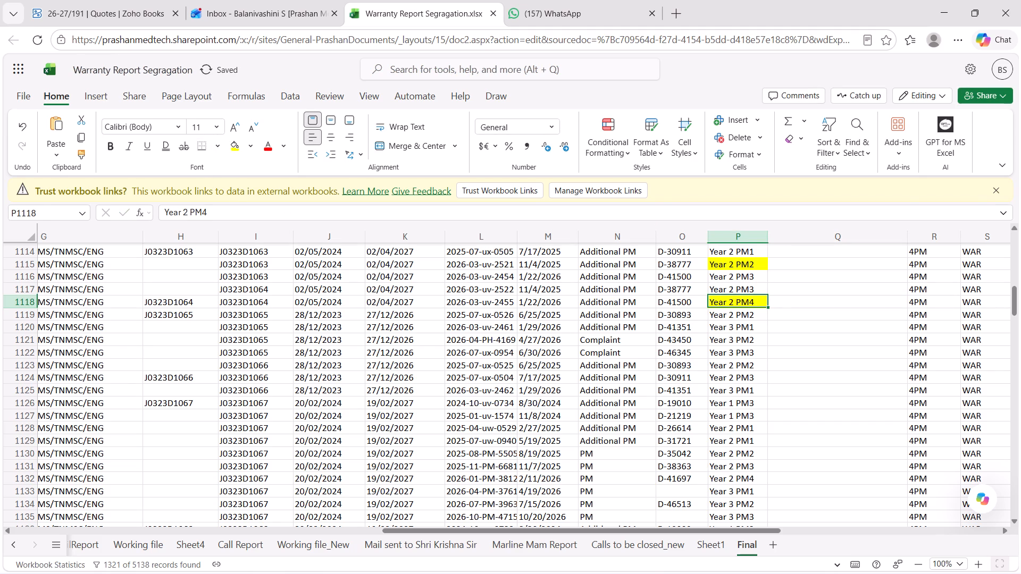
# Review the PM Interval entries in rows 1119 to 1124, covering serial numbers J0323D1065 and J0323D1066.
pyautogui.click(741, 319)
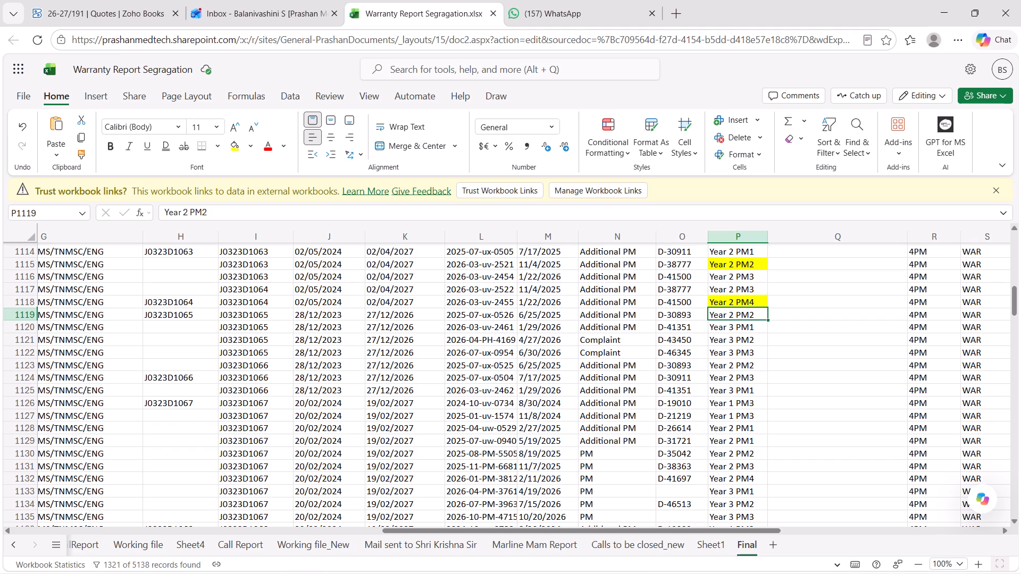
pyautogui.click(747, 332)
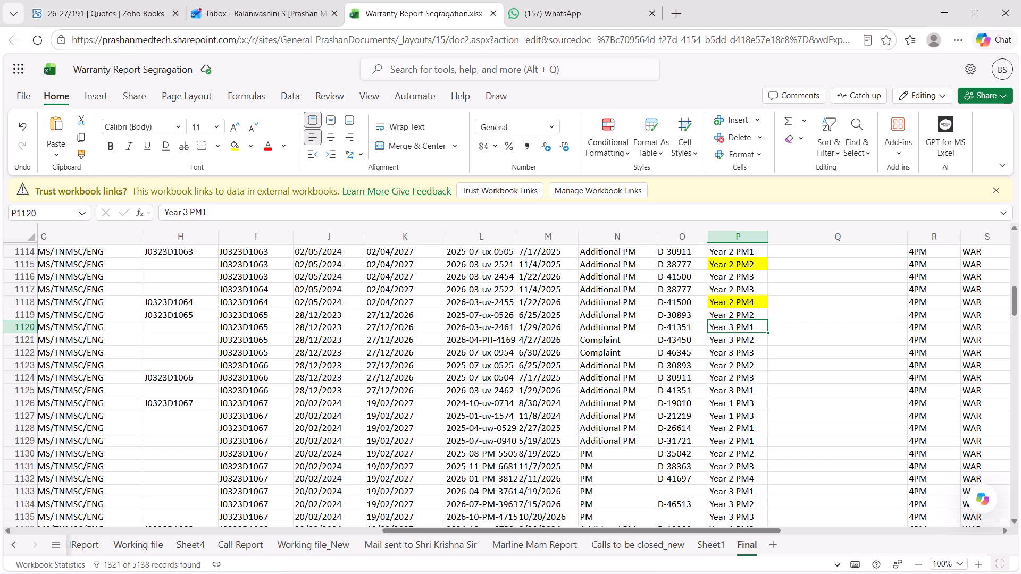
pyautogui.scroll(-1, 798, 333)
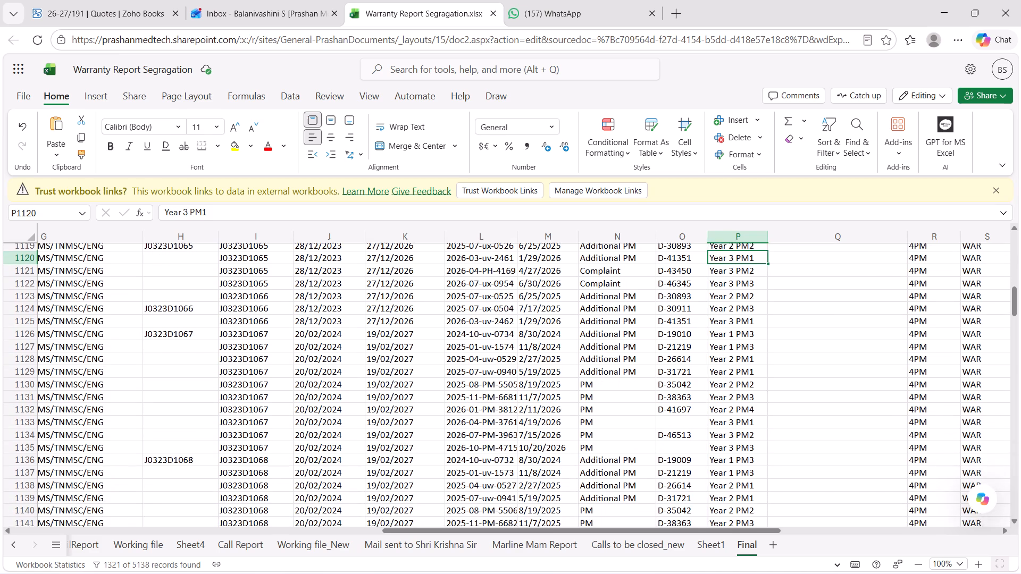
pyautogui.scroll(-2, 798, 333)
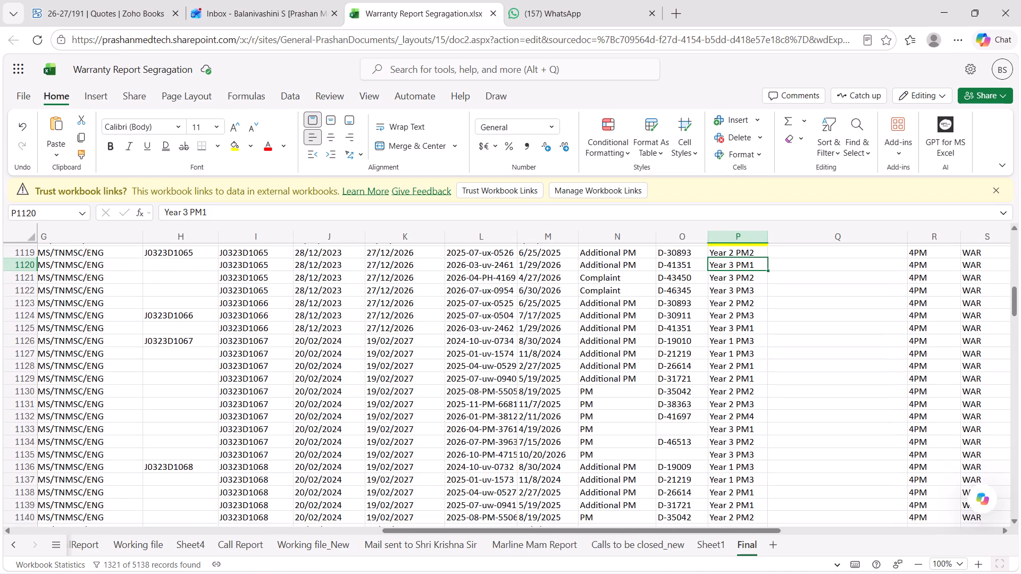
pyautogui.scroll(-1, 768, 324)
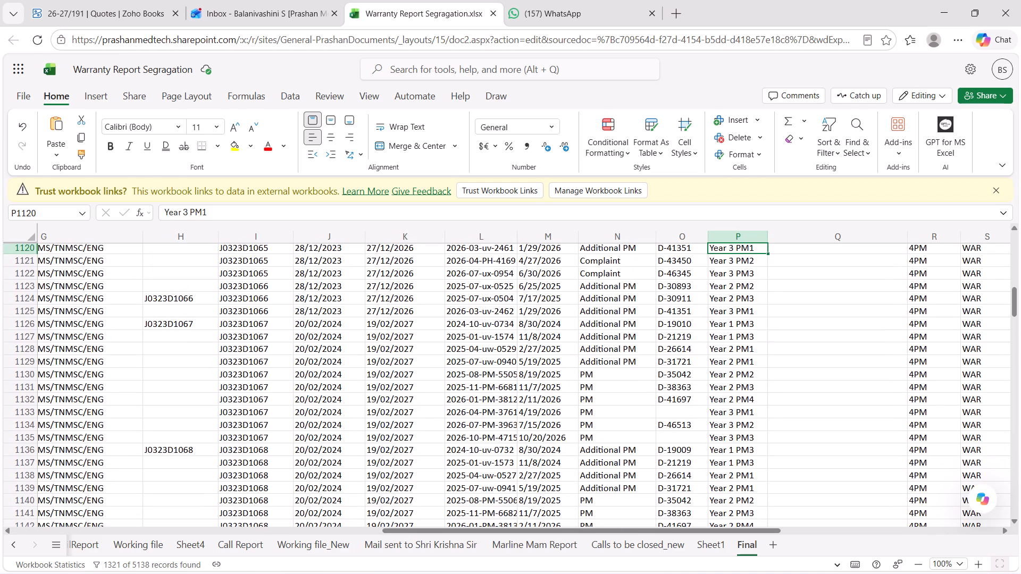
pyautogui.click(759, 258)
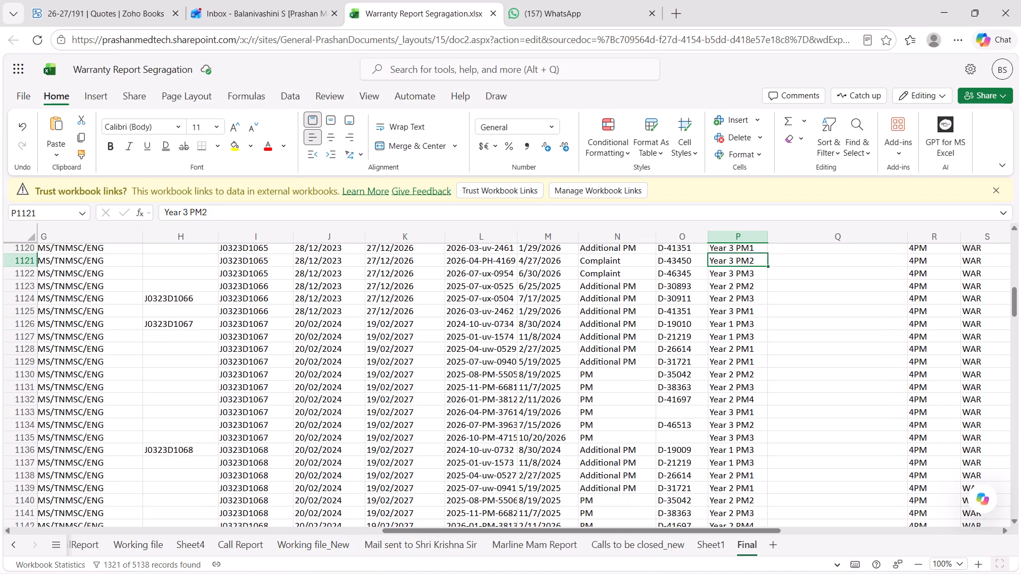
pyautogui.click(758, 273)
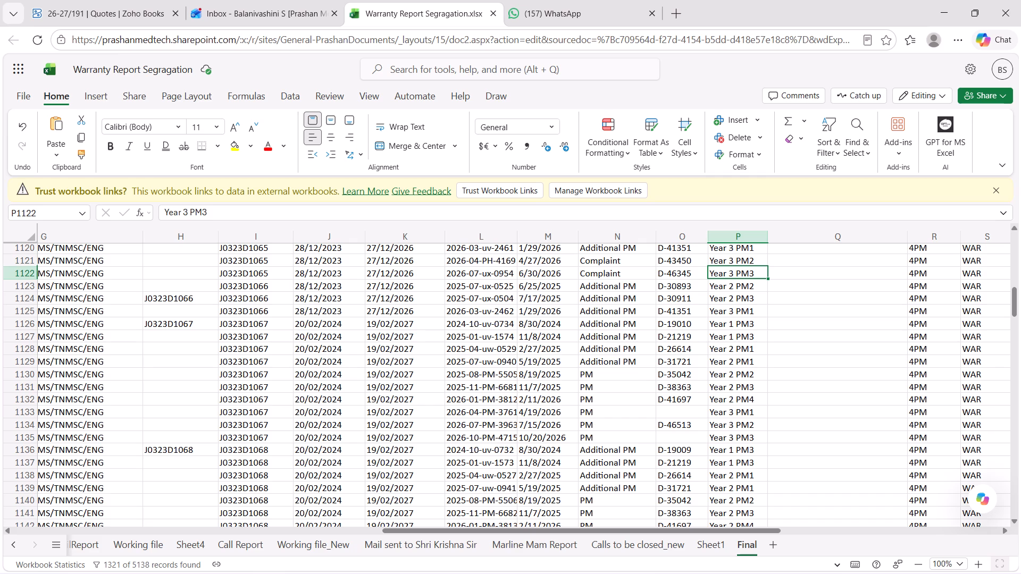
pyautogui.click(759, 287)
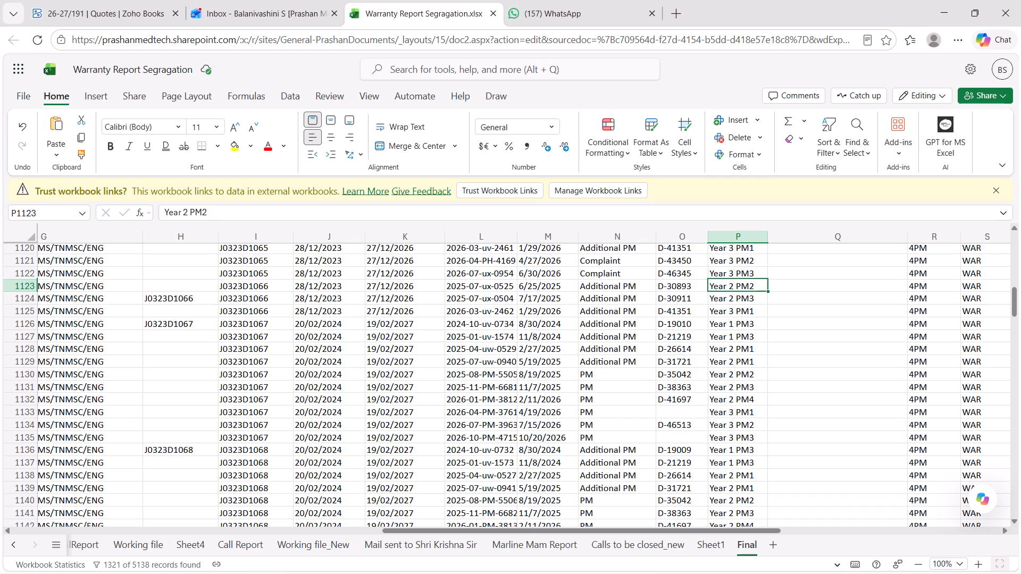
pyautogui.click(758, 301)
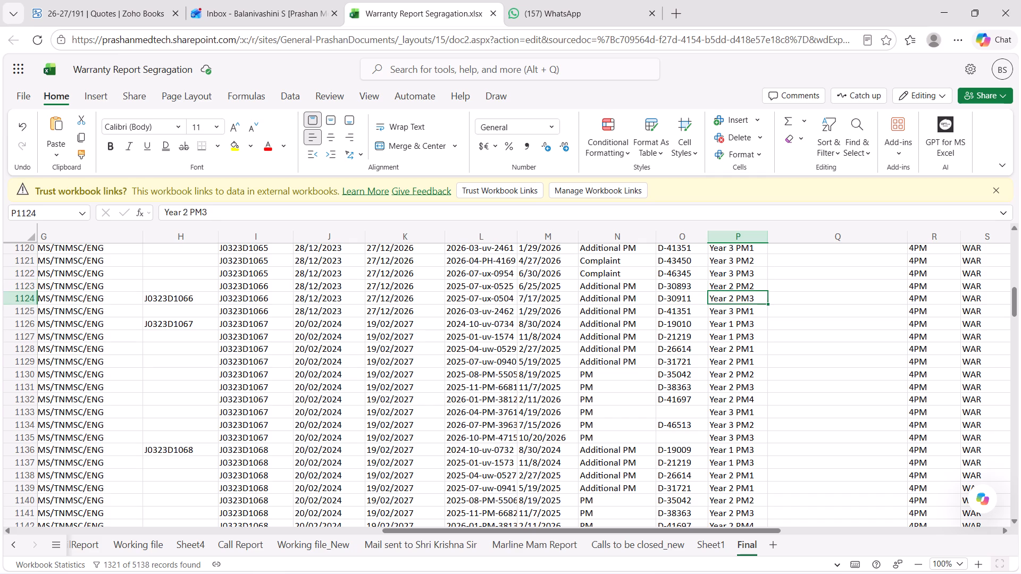
# Set the PM Interval in row 1126 of serial number J0323D1067 to Year 1 PM2 and highlight the cell yellow.
pyautogui.press('Down')
pyautogui.press('Down')
pyautogui.press('Down')
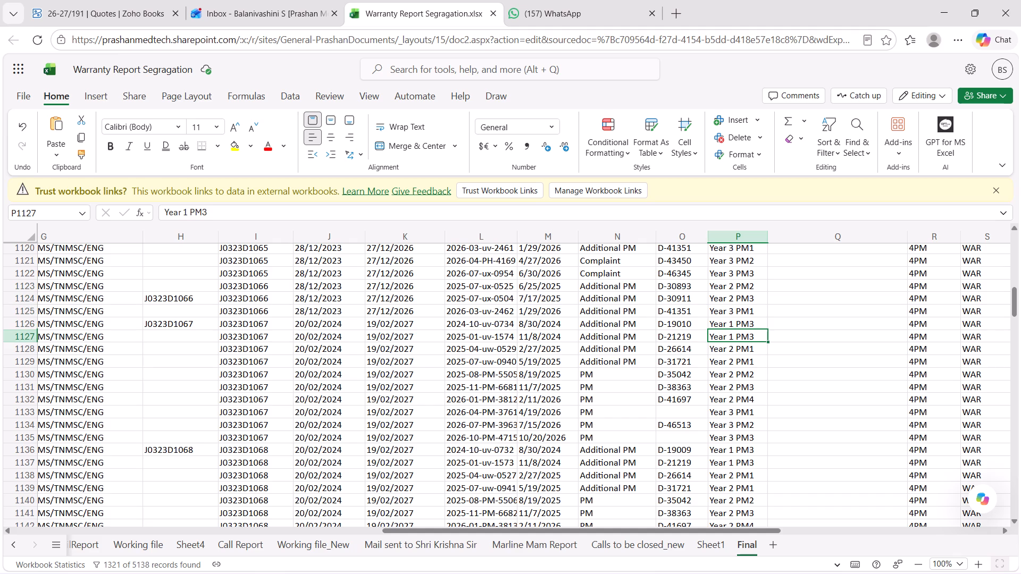
pyautogui.press('Up')
pyautogui.press('Down')
pyautogui.press('Up')
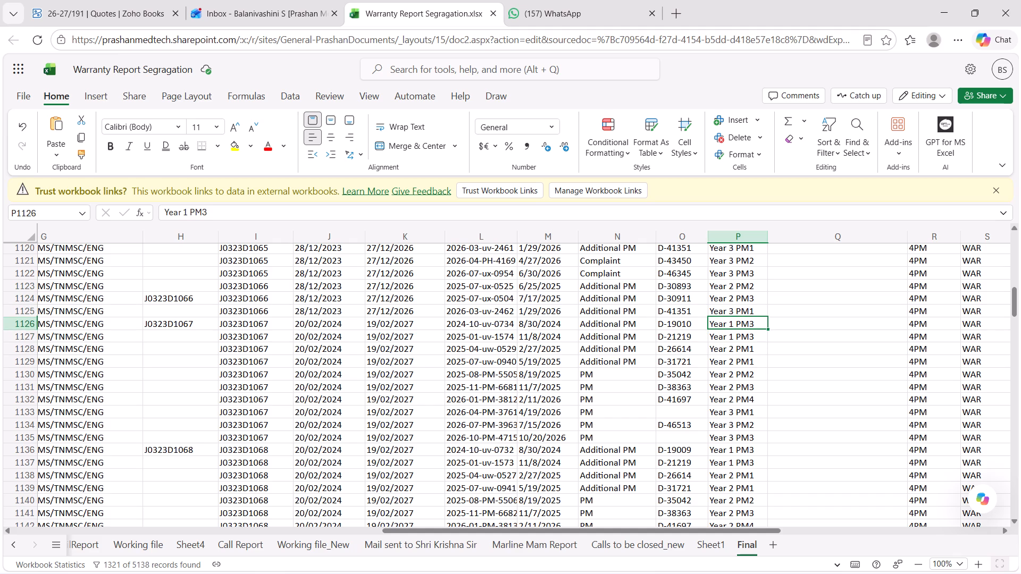
pyautogui.doubleClick(758, 323)
pyautogui.press('BackSpace')
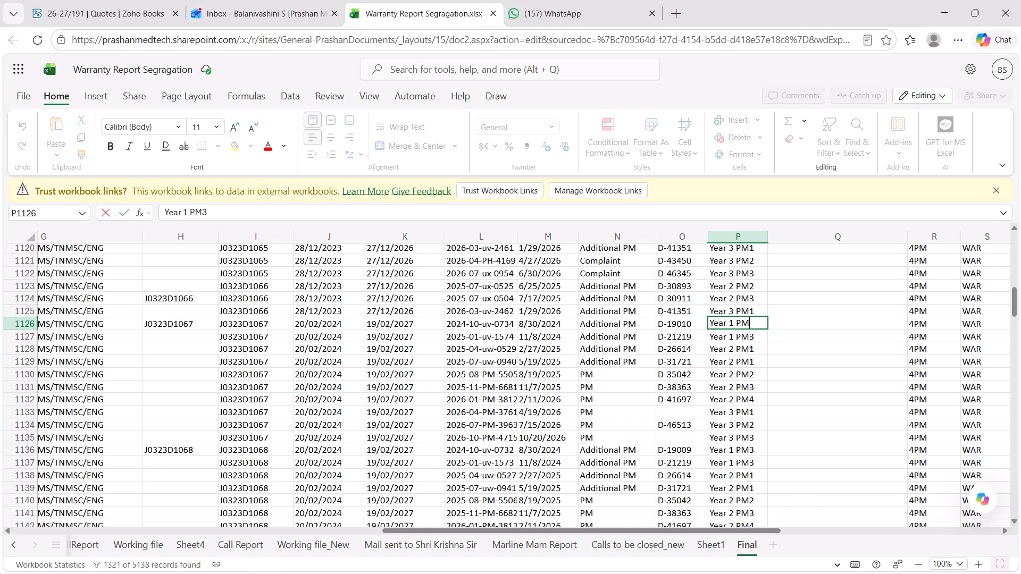
pyautogui.press('2')
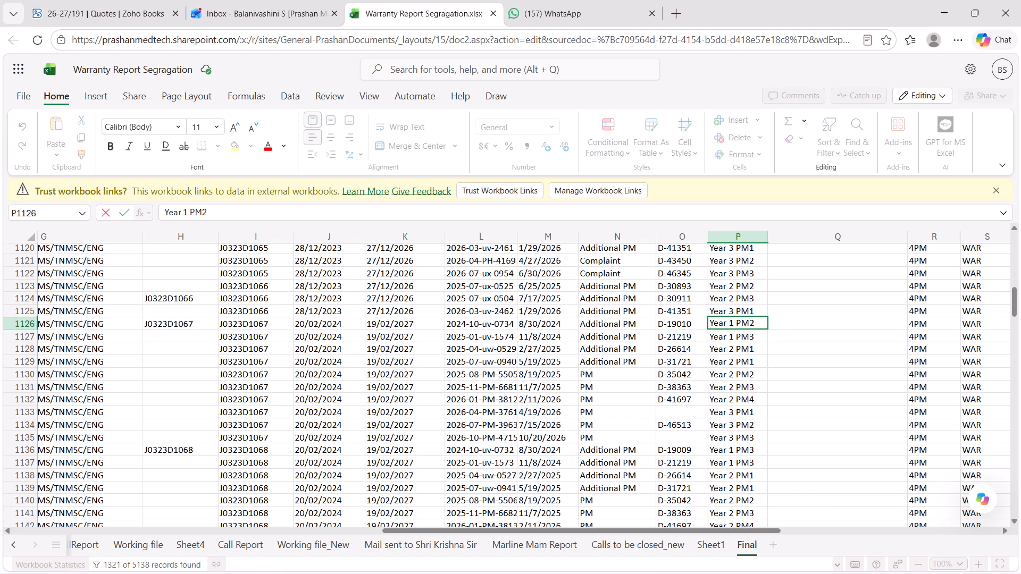
pyautogui.click(780, 325)
pyautogui.click(759, 325)
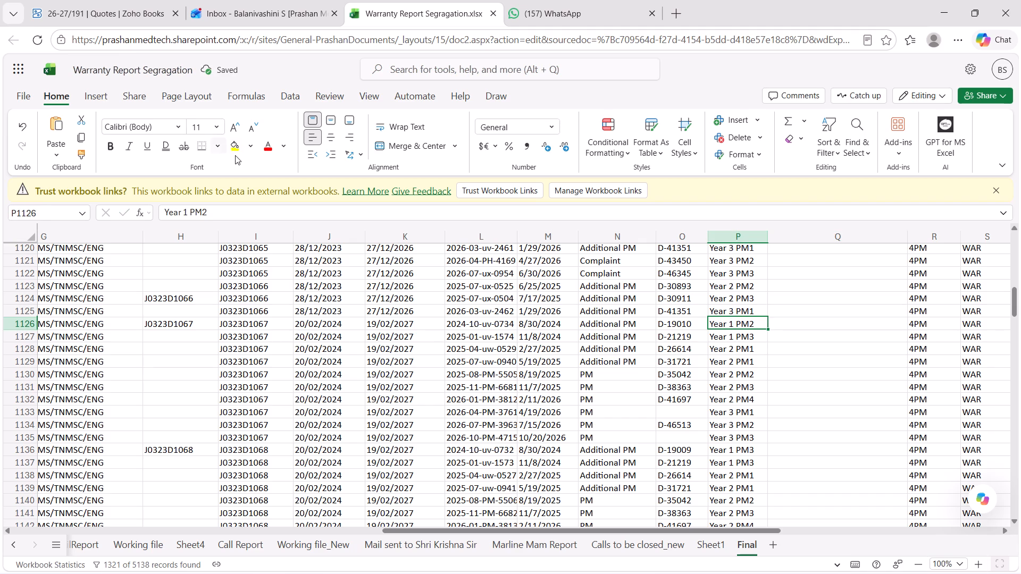
pyautogui.click(235, 149)
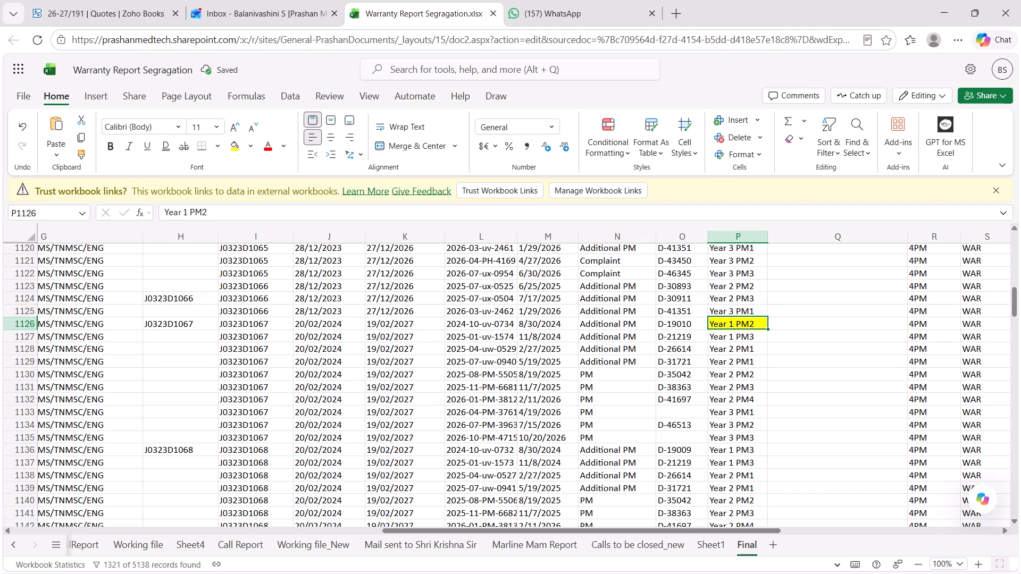
# Check the PM Interval entries in rows 1127 to 1129 of serial number J0323D1067 against their hospital, warranty and call details.
pyautogui.click(758, 336)
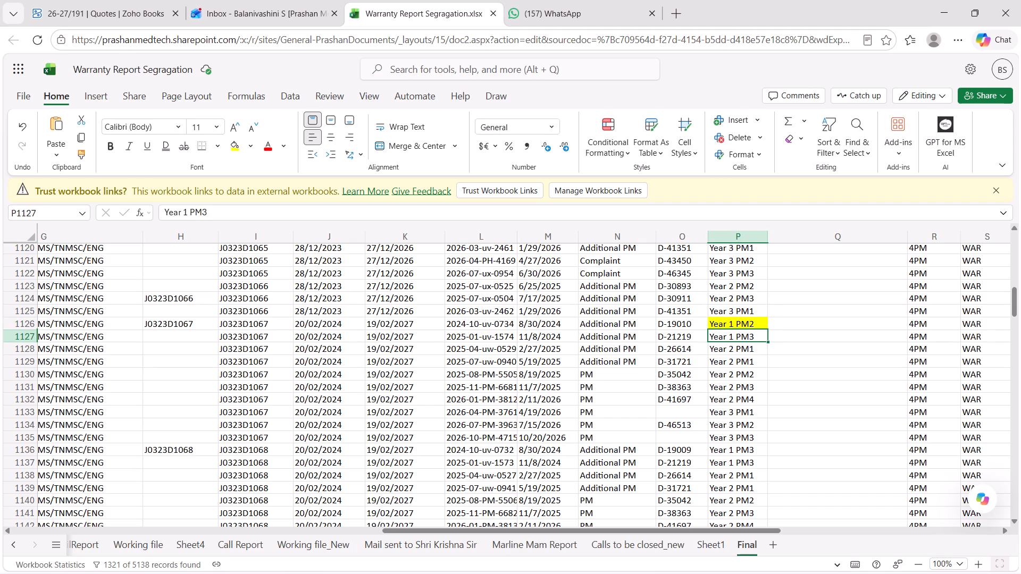
pyautogui.hscroll(2, 758, 336)
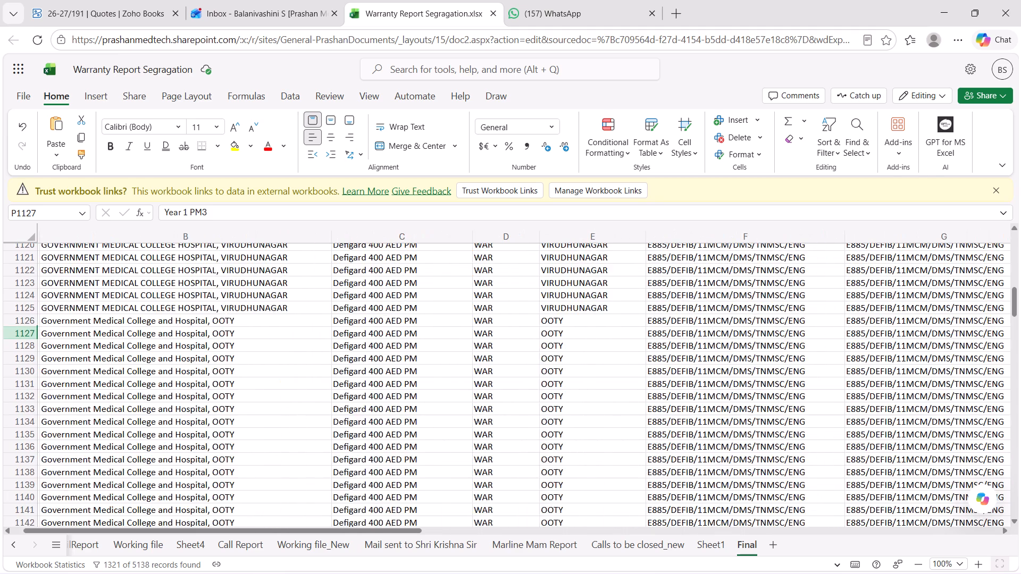
pyautogui.hscroll(1, 758, 336)
pyautogui.hscroll(-4, 758, 336)
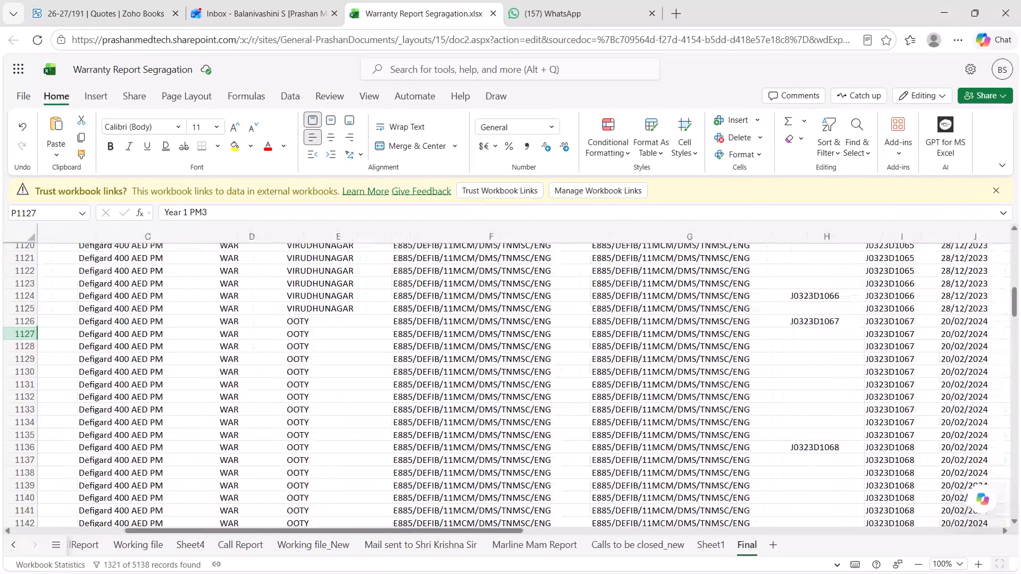
pyautogui.hscroll(-6, 758, 336)
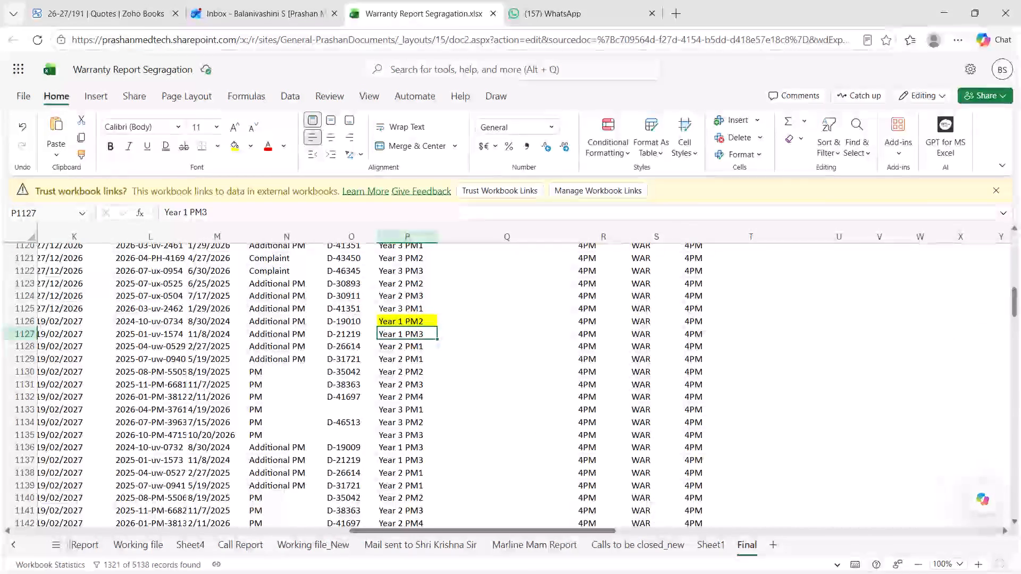
pyautogui.click(445, 334)
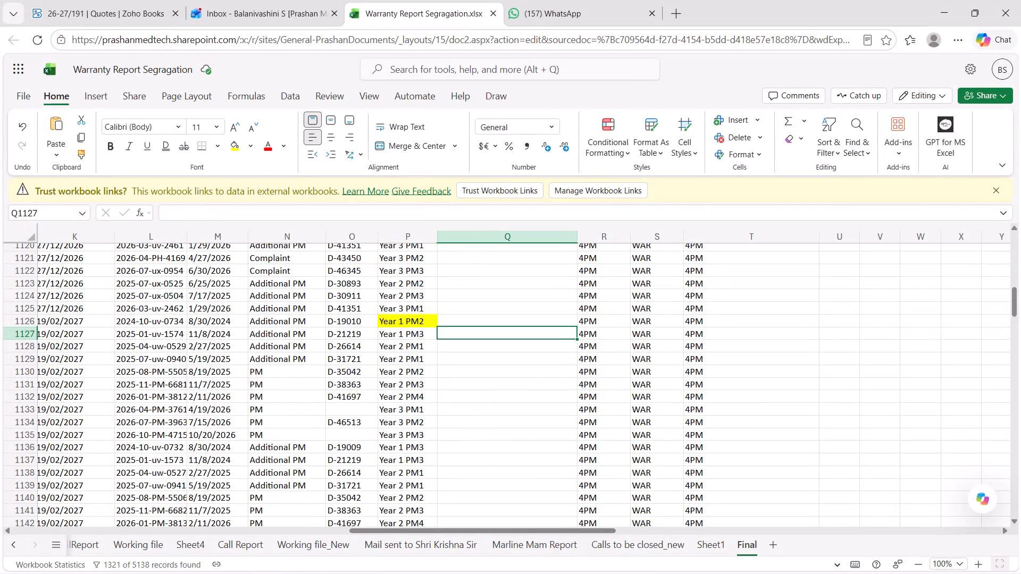
pyautogui.click(416, 336)
pyautogui.press('Down')
pyautogui.press('Down')
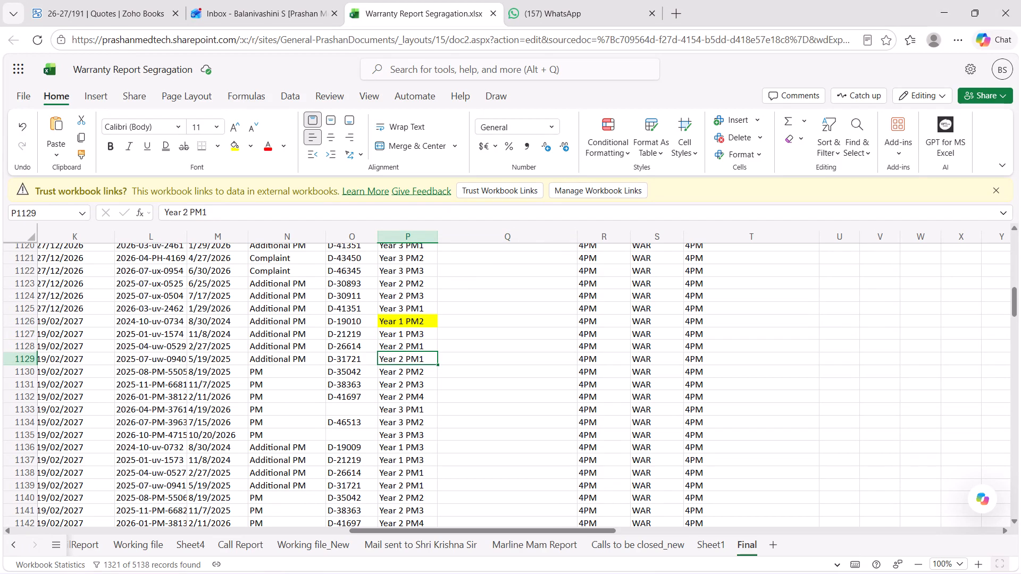
# Set the PM Interval in row 1128 of serial number J0323D1067 to Year 1 PM4 and highlight the cell yellow.
pyautogui.doubleClick(430, 347)
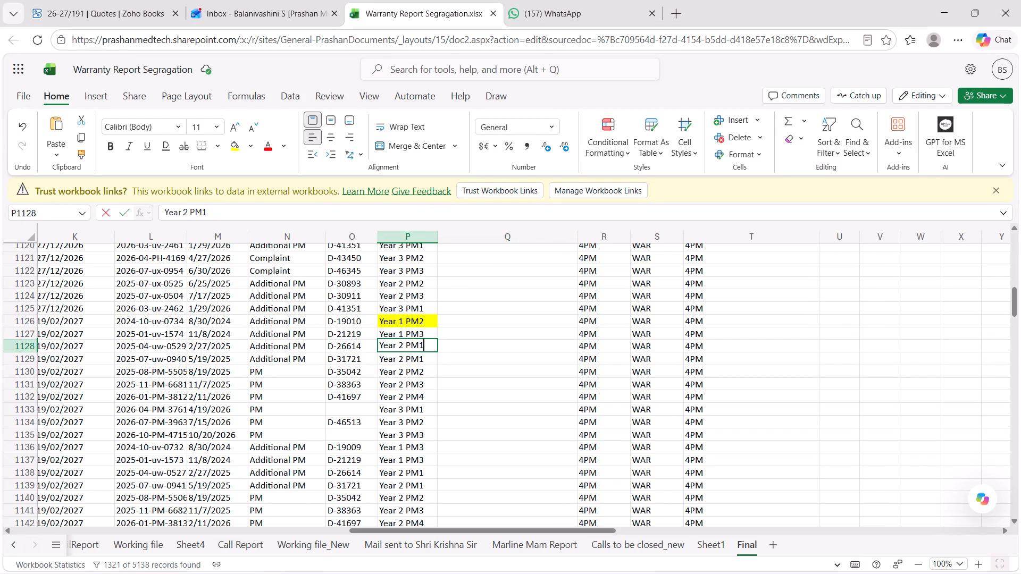
pyautogui.press('BackSpace')
pyautogui.press('4')
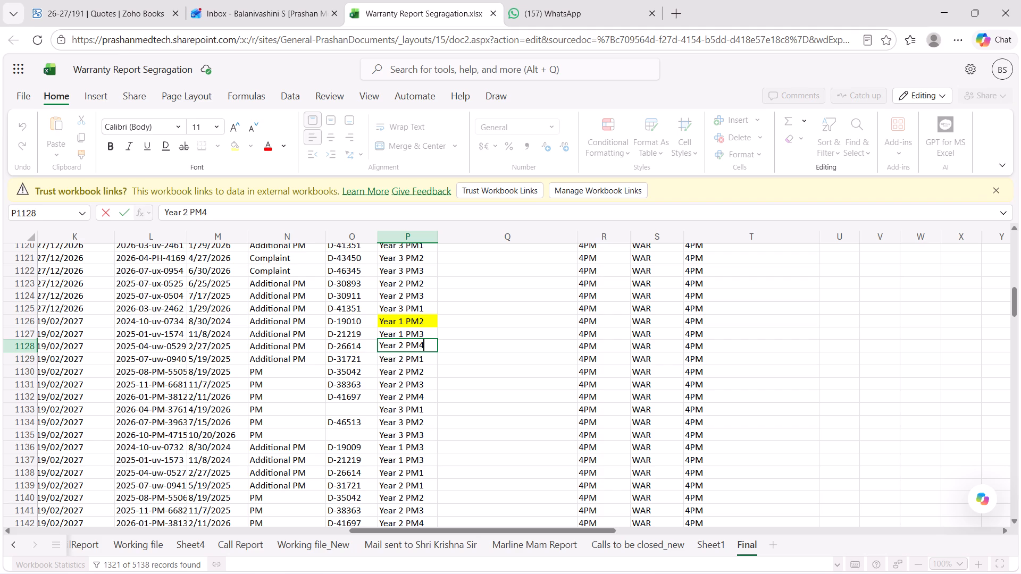
pyautogui.press('Left')
pyautogui.press('Left')
pyautogui.press('Left')
pyautogui.press('Left')
pyautogui.press('BackSpace')
pyautogui.press('1')
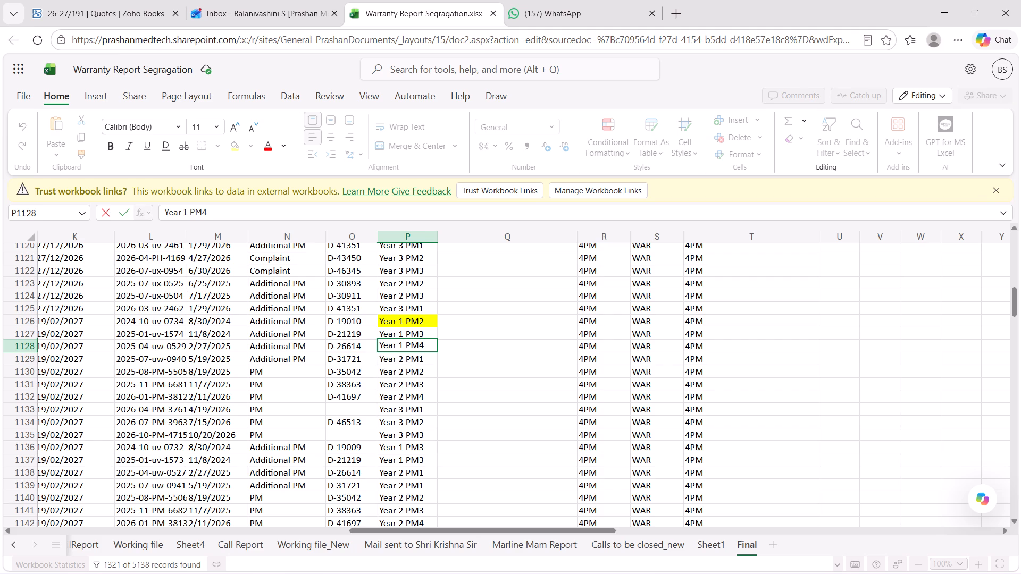
pyautogui.click(462, 347)
pyautogui.click(422, 347)
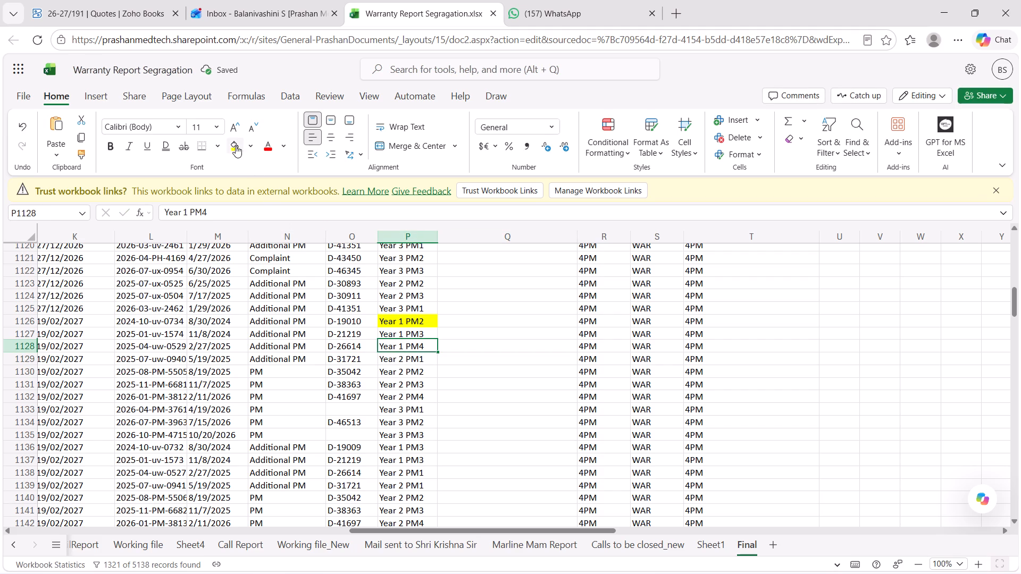
pyautogui.click(232, 145)
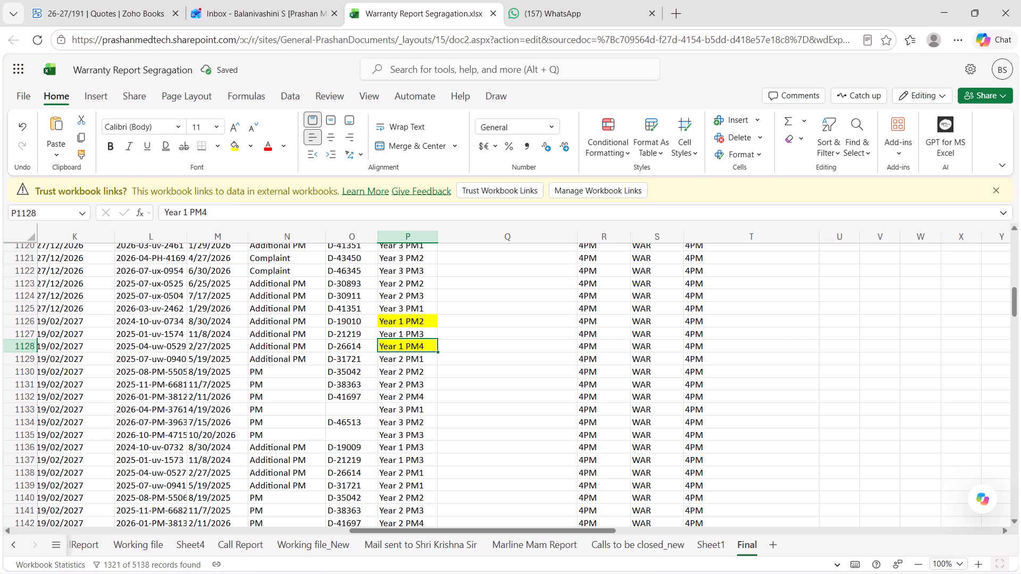
# Review the PM Interval entries in rows 1129 to 1136, from serial number J0323D1067 to the first record of J0323D1068.
pyautogui.click(431, 357)
pyautogui.press('Down')
pyautogui.press('Down')
pyautogui.press('Down')
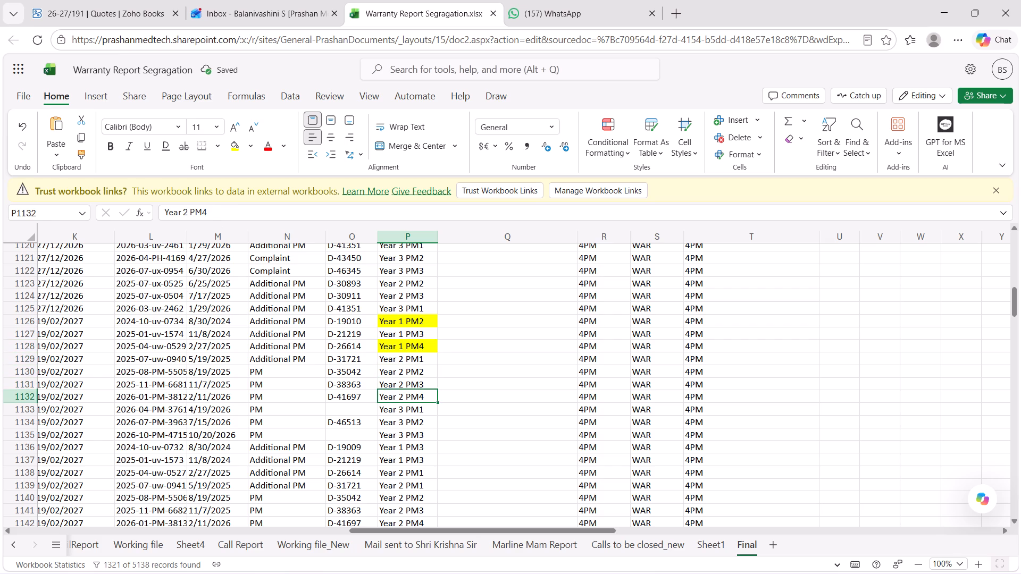
pyautogui.press('Down')
pyautogui.press('Down')
pyautogui.press('Down')
pyautogui.press('Down')
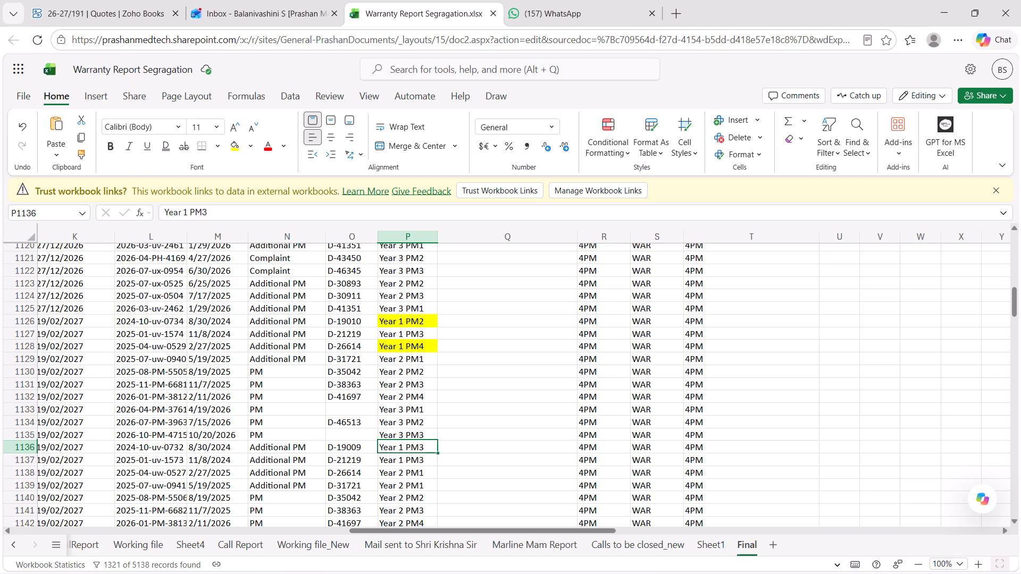
# Compare the PM Interval entries in rows 1136 and 1137 of serial number J0323D1068 and try to open row 1137's entry for editing.
pyautogui.hscroll(3, 431, 357)
pyautogui.hscroll(-2, 431, 357)
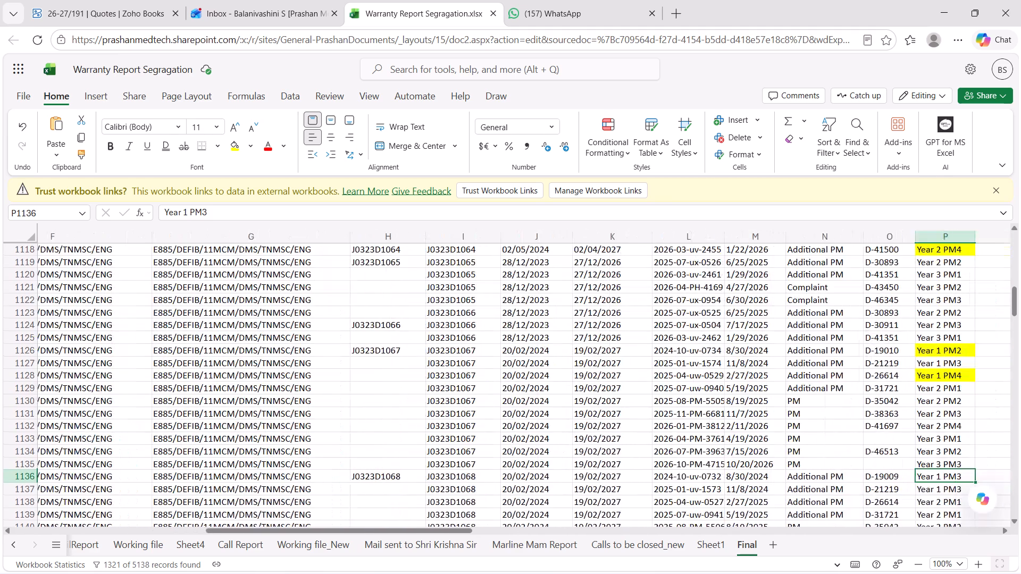
pyautogui.hscroll(-1, 431, 357)
pyautogui.scroll(-4, 431, 357)
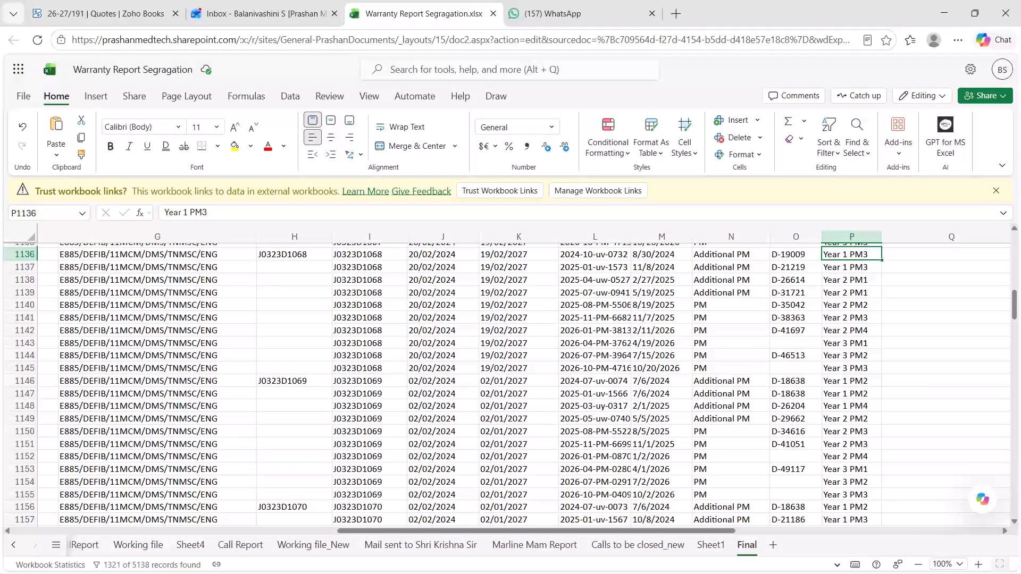
pyautogui.press('Down')
pyautogui.press('Up')
pyautogui.press('Down')
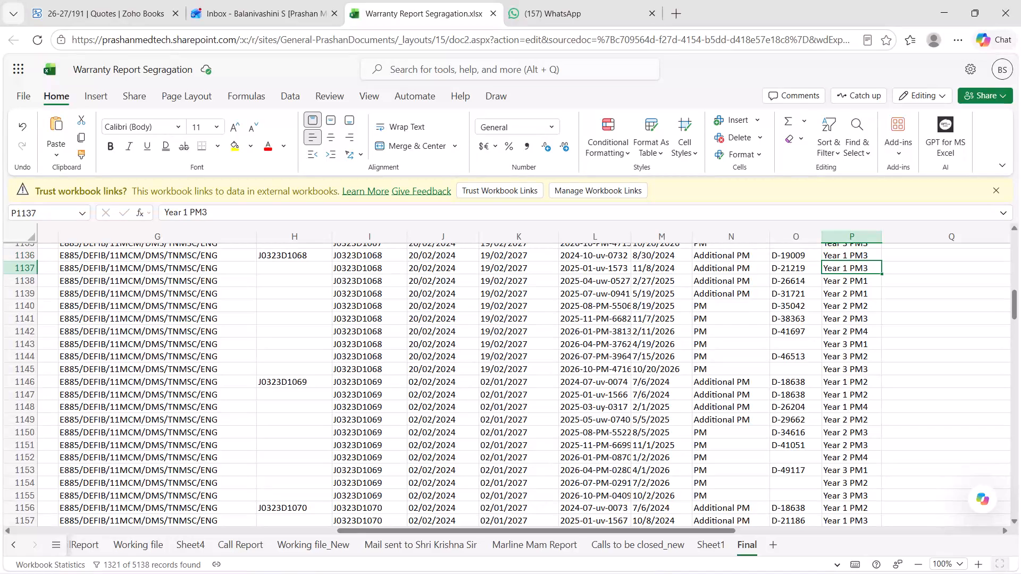
pyautogui.press('Up')
pyautogui.press('Down')
pyautogui.doubleClick(878, 268)
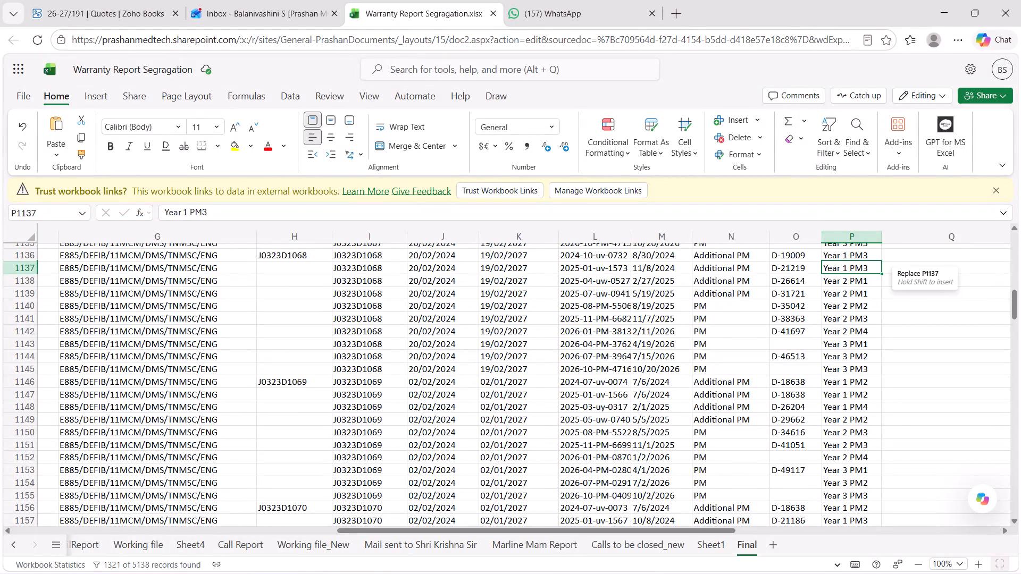
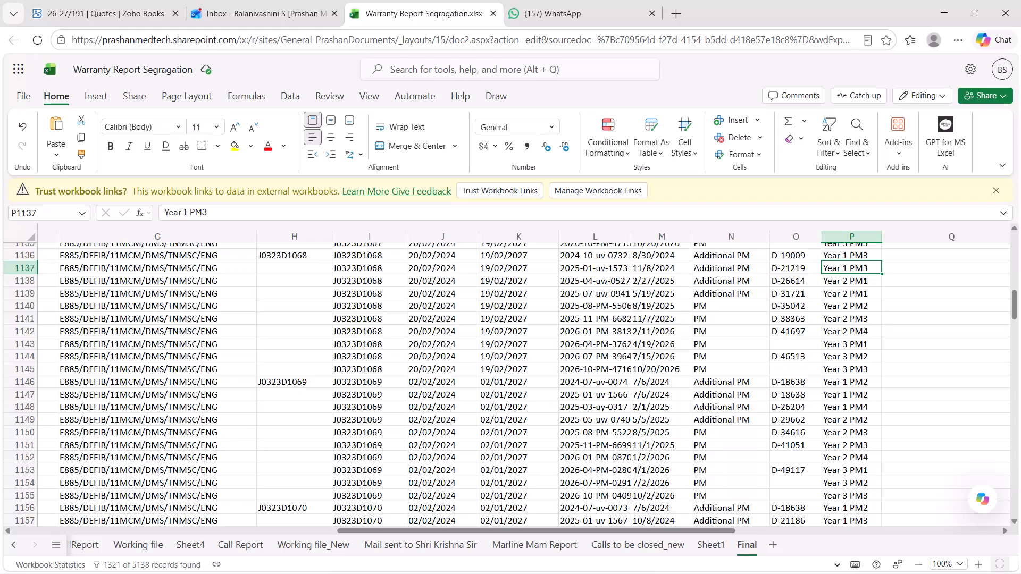
# Change the PM label in P1137 to Year 1 PM4 and highlight the cell yellow.
pyautogui.doubleClick(873, 267)
pyautogui.press('BackSpace')
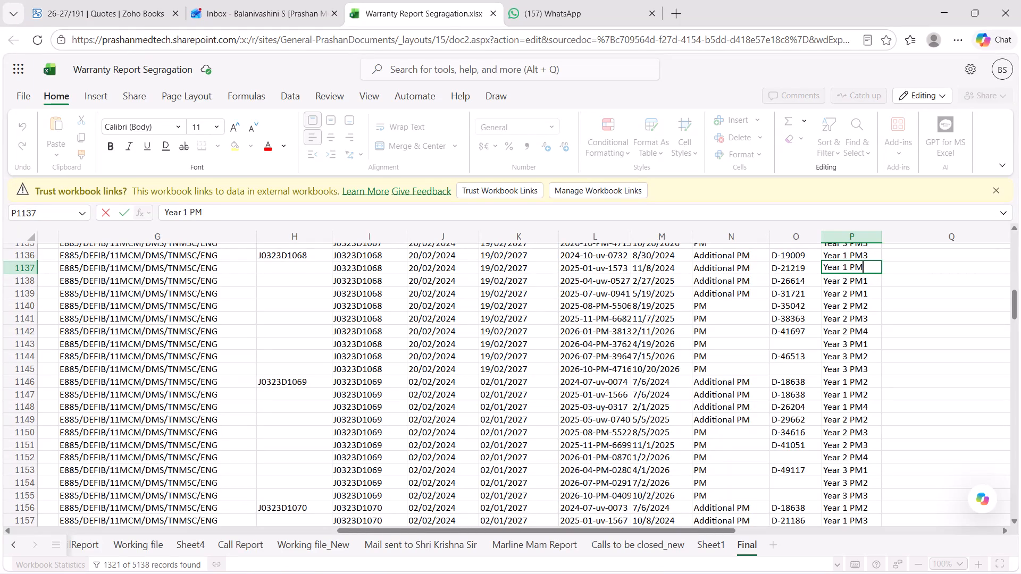
pyautogui.press('4')
pyautogui.click(901, 266)
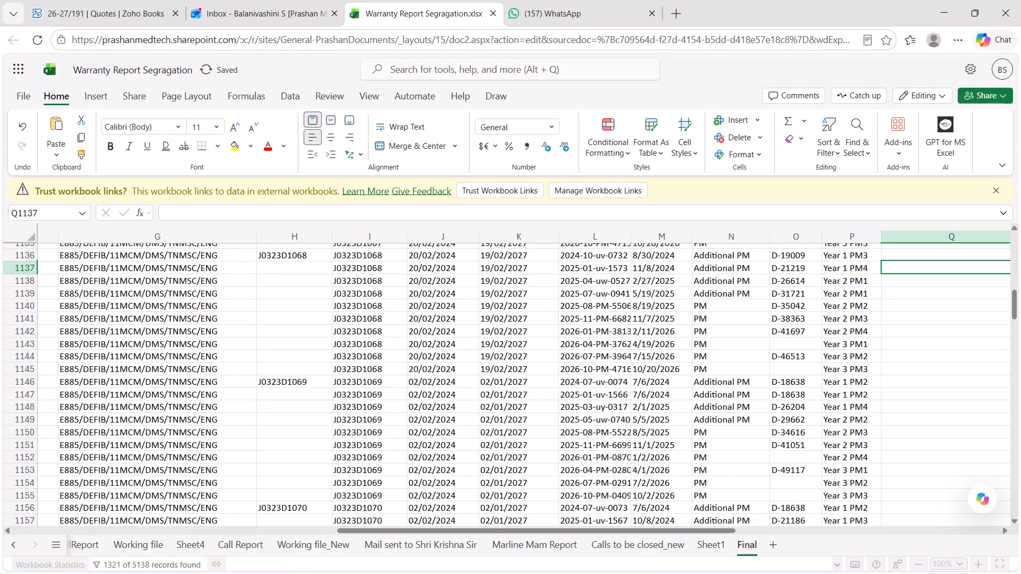
pyautogui.click(856, 266)
pyautogui.click(230, 147)
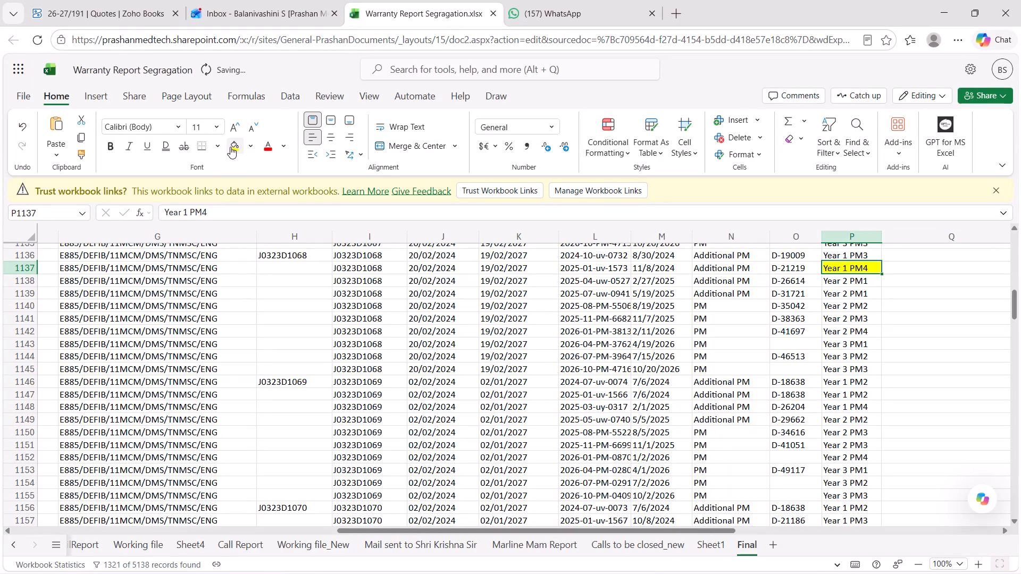
# Check the remaining column P visit labels for serial J0323D1068, rows 1138 to 1145, against their dates and report numbers.
pyautogui.click(872, 282)
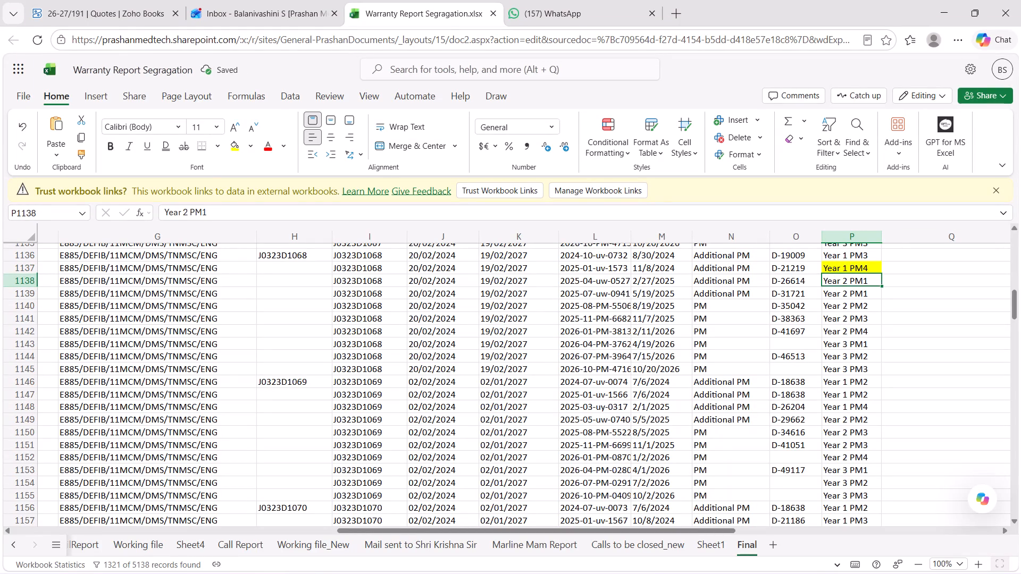
pyautogui.press('Down')
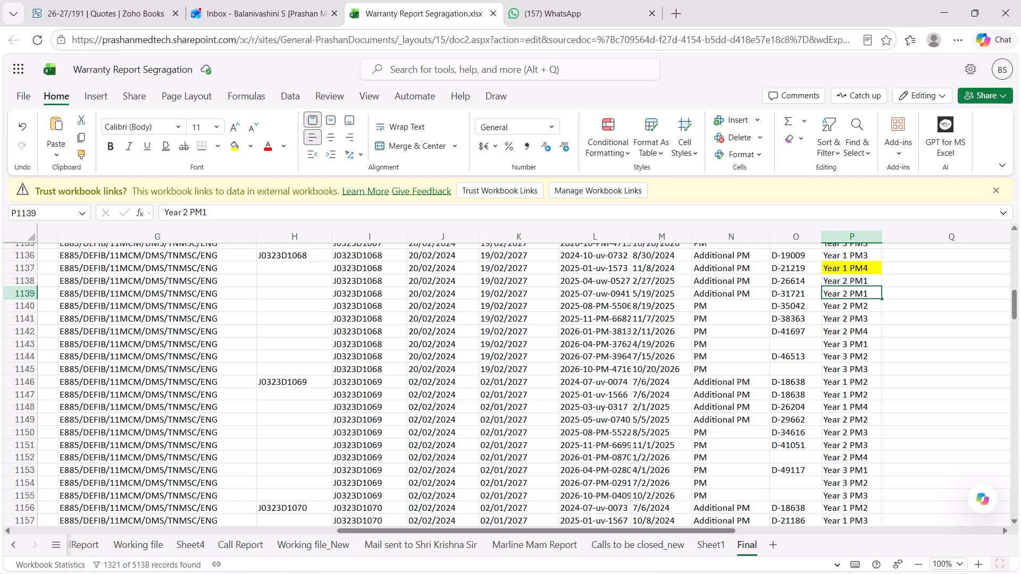
pyautogui.press('Up')
pyautogui.press('Down')
pyautogui.press('Up')
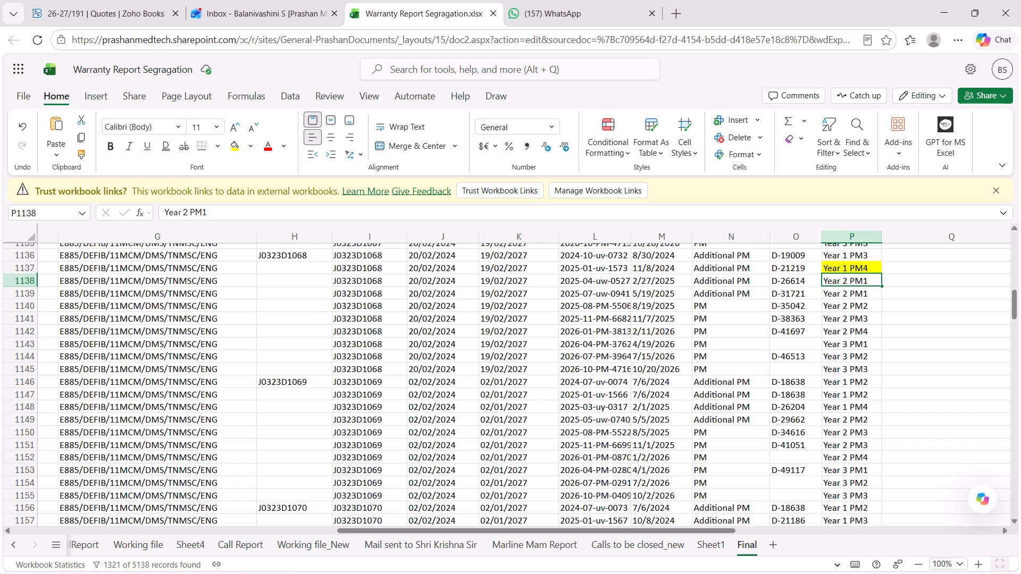
pyautogui.press('Down')
pyautogui.press('Up')
pyautogui.press('Down')
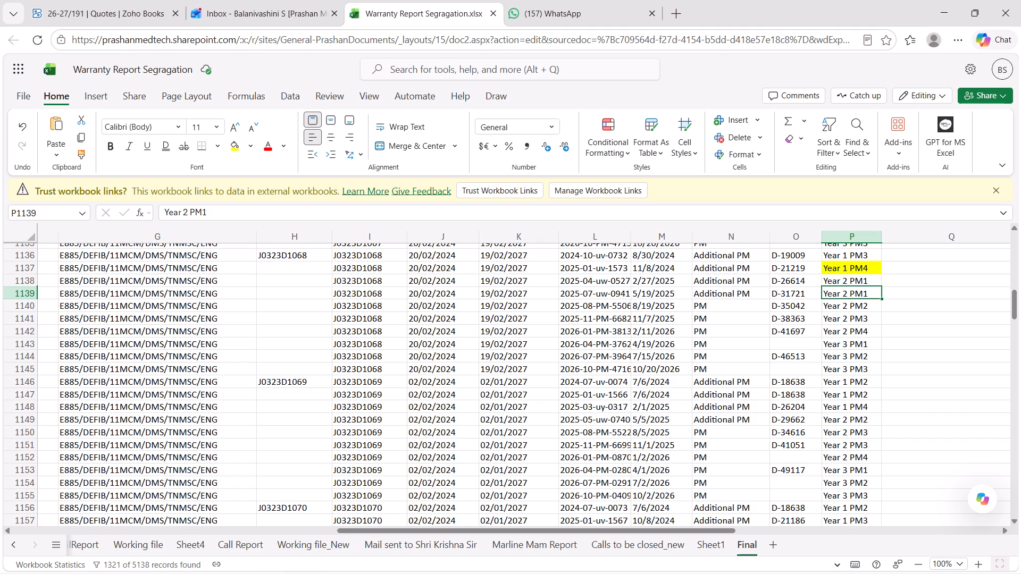
pyautogui.press('Up')
pyautogui.press('Down')
pyautogui.press('Down')
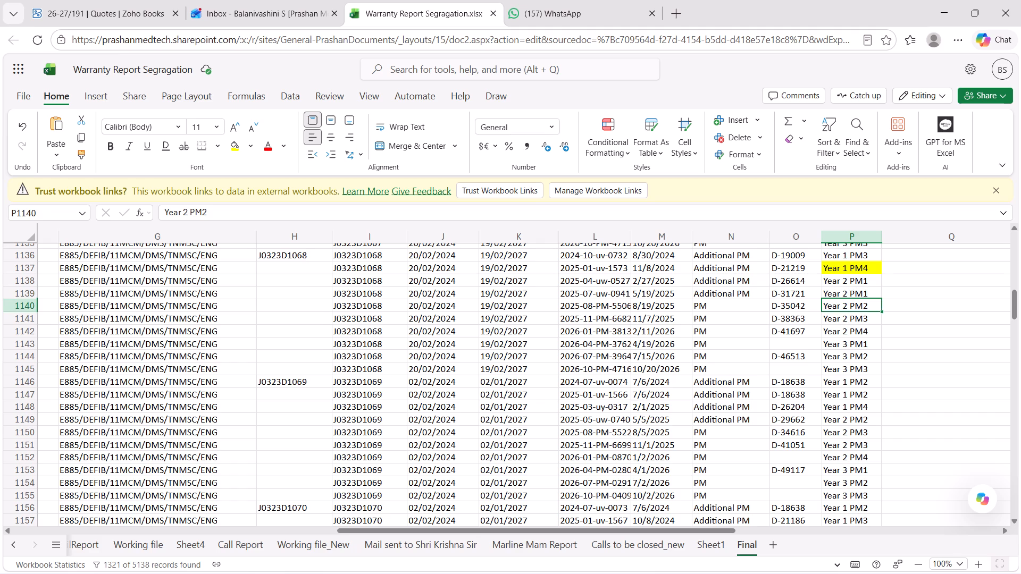
pyautogui.click(905, 283)
pyautogui.press('Left')
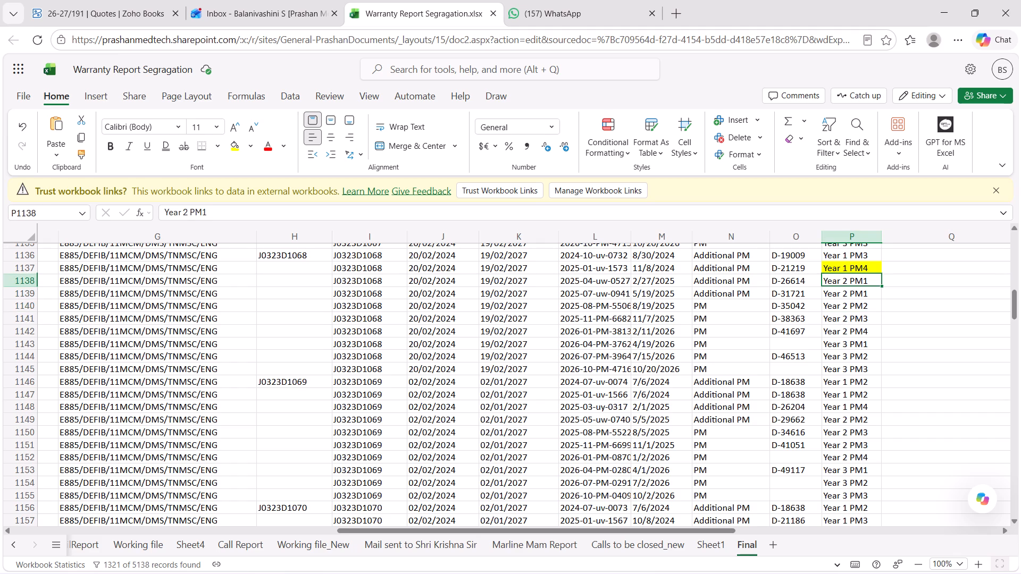
pyautogui.press('Down')
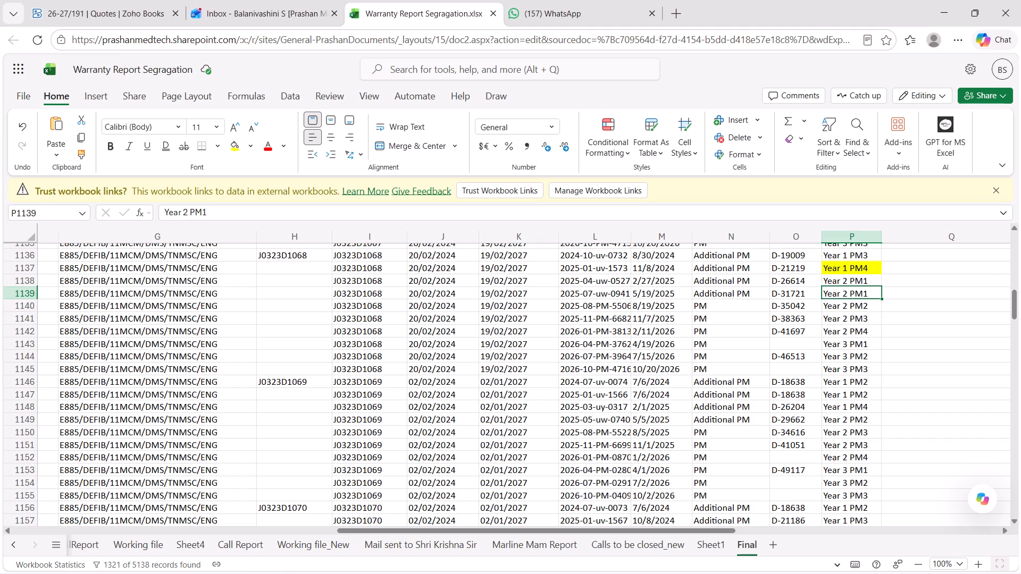
pyautogui.press('Up')
pyautogui.press('Down')
pyautogui.press('Down')
pyautogui.press('Down')
pyautogui.press('Down')
pyautogui.press('Down')
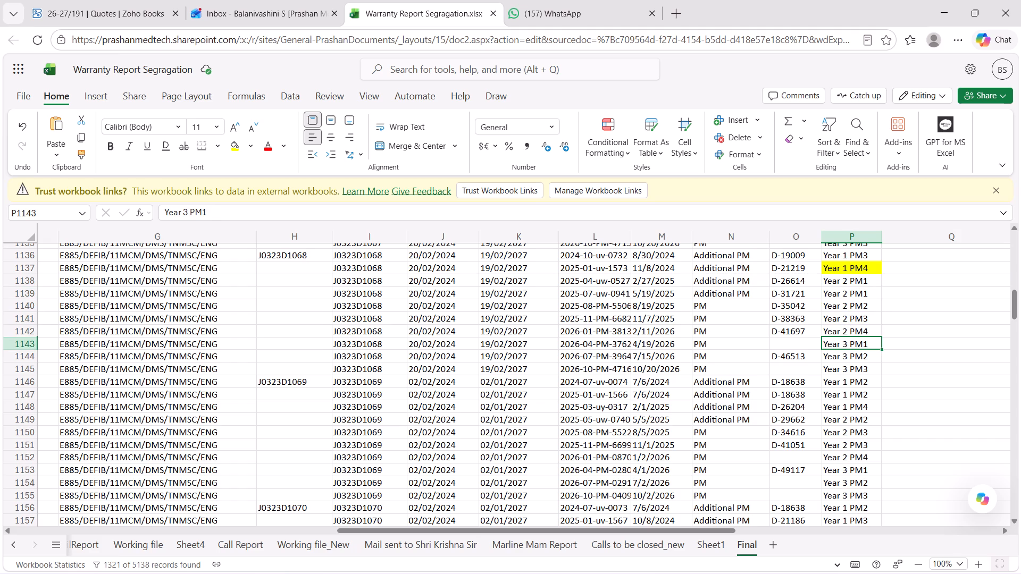
pyautogui.press('Down')
pyautogui.press('Down')
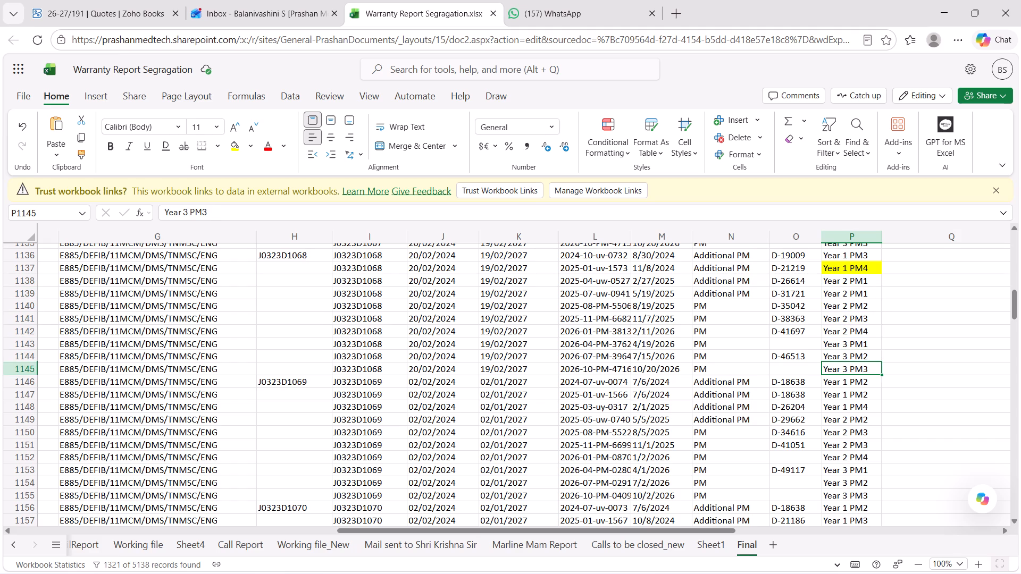
# Check the J0323D1069 labels, change the one in P1149 to Year 2 PM1, and highlight that cell yellow.
pyautogui.press('Down')
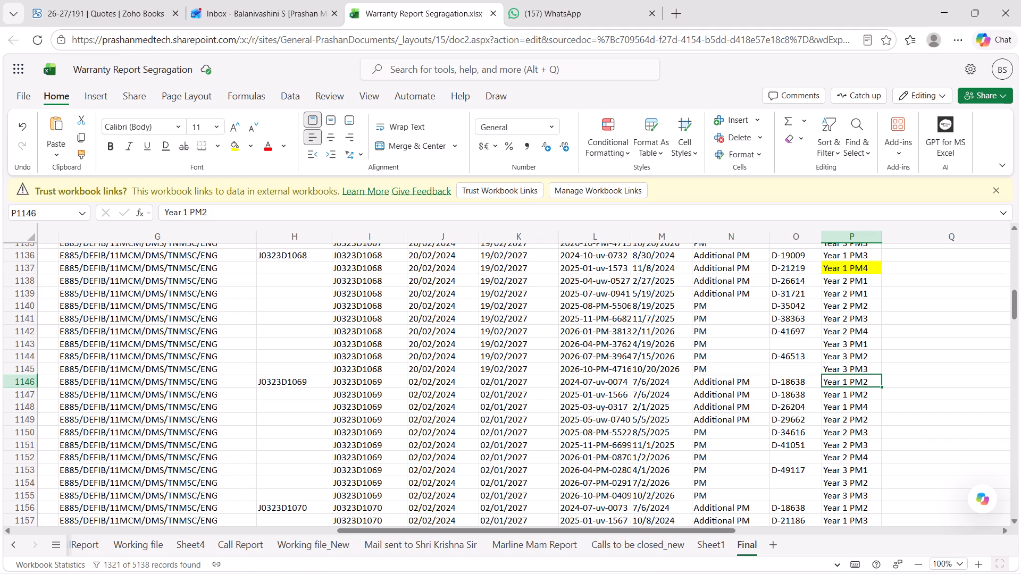
pyautogui.press('Down')
pyautogui.press('Down')
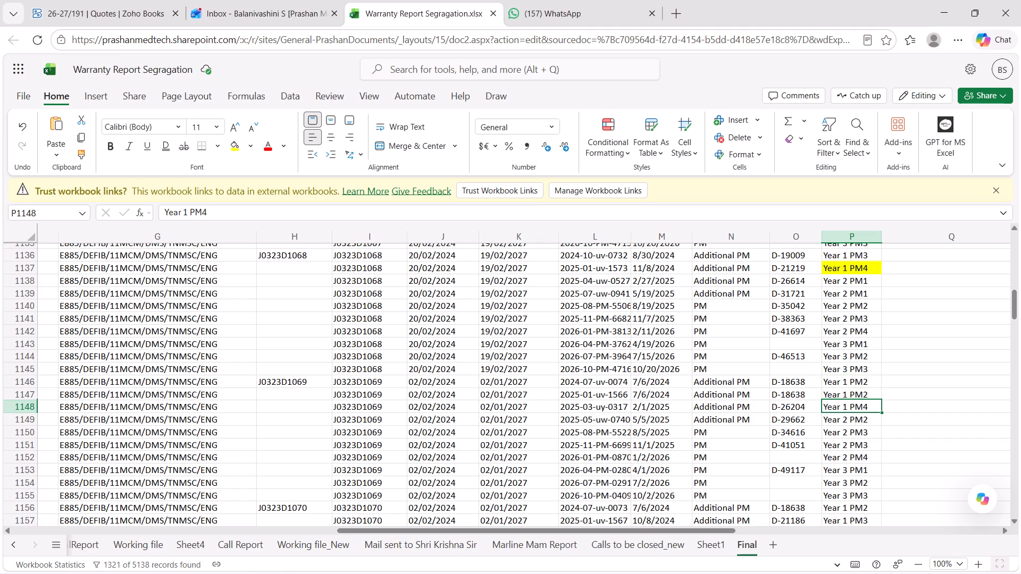
pyautogui.press('Down')
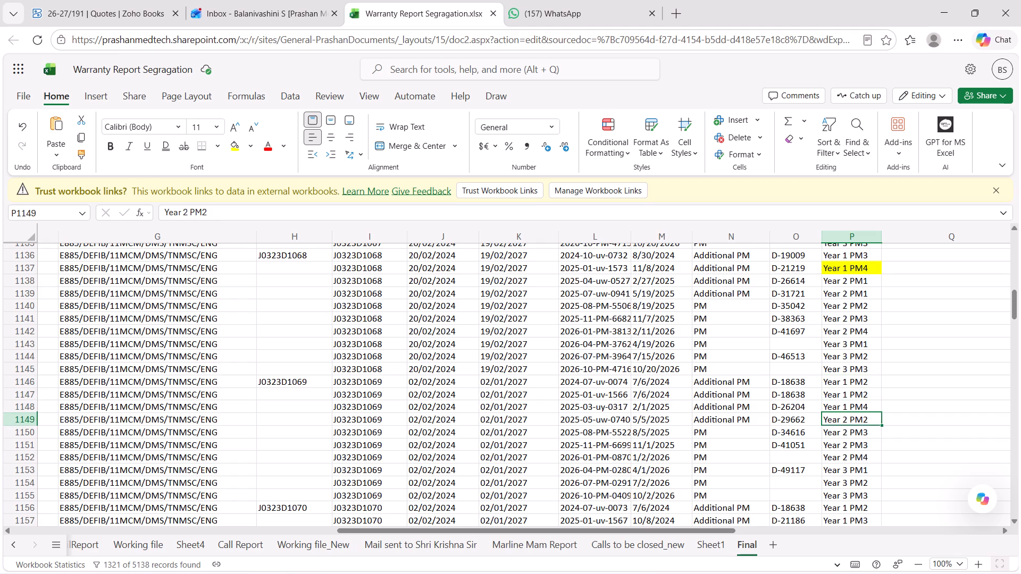
pyautogui.press('Down')
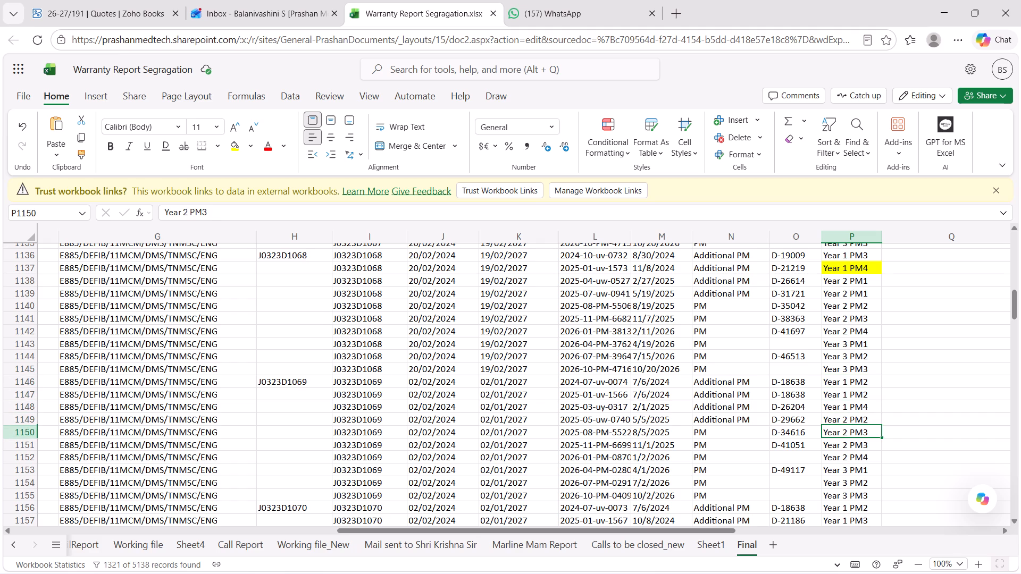
pyautogui.press('Down')
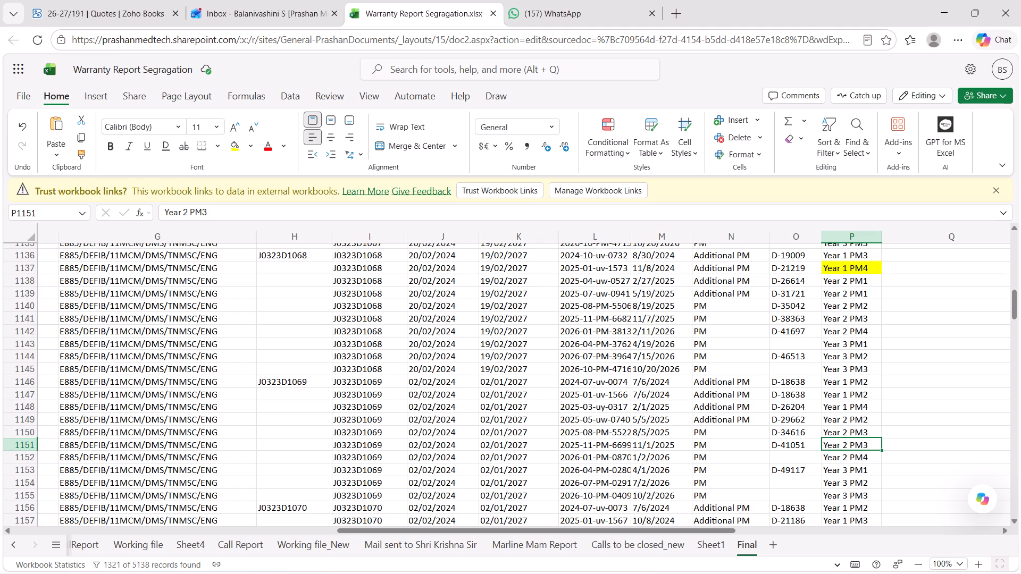
pyautogui.press('Up')
pyautogui.press('Up')
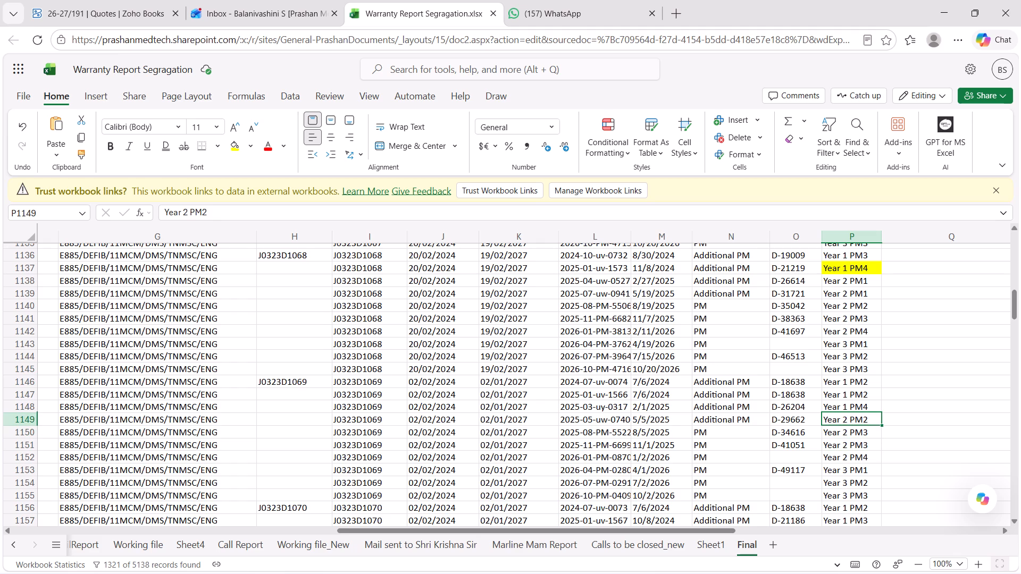
pyautogui.doubleClick(874, 418)
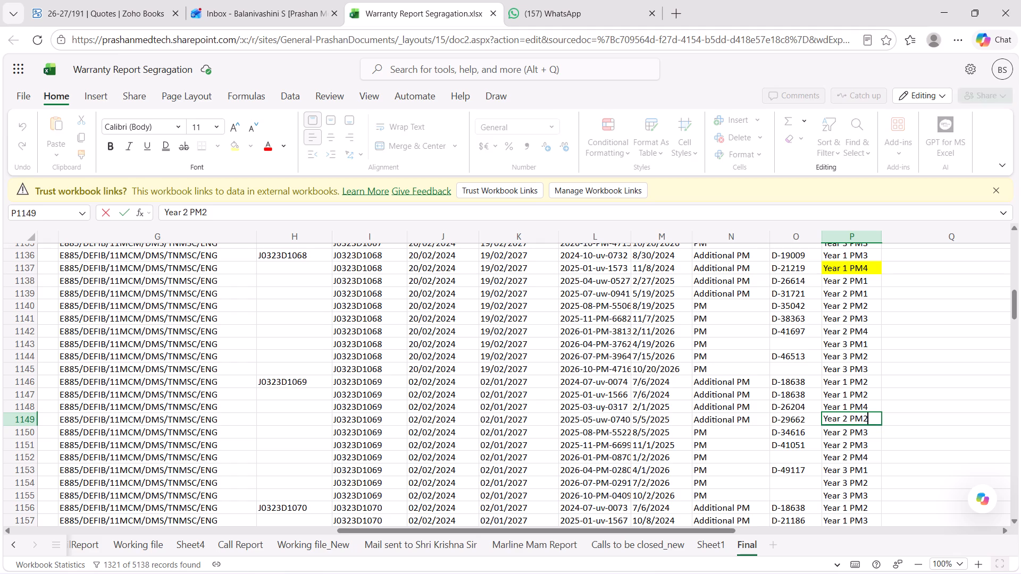
pyautogui.press('BackSpace')
pyautogui.press('1')
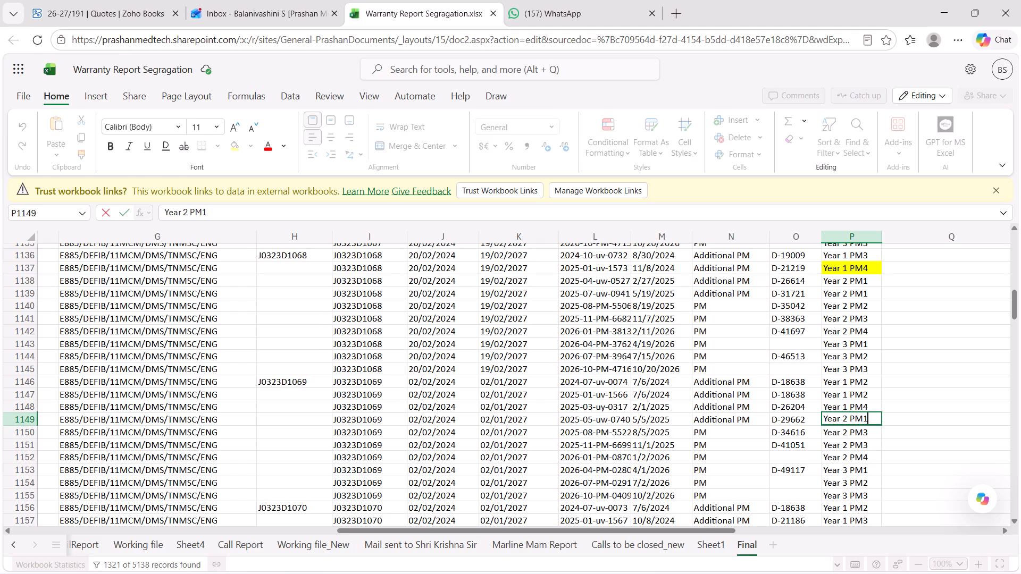
pyautogui.click(900, 418)
pyautogui.click(856, 420)
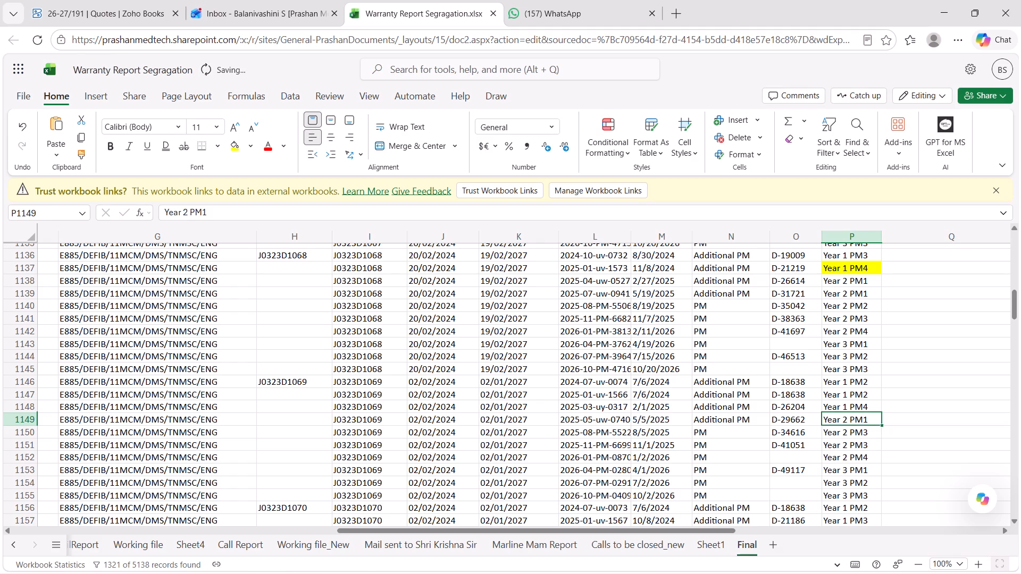
pyautogui.click(232, 142)
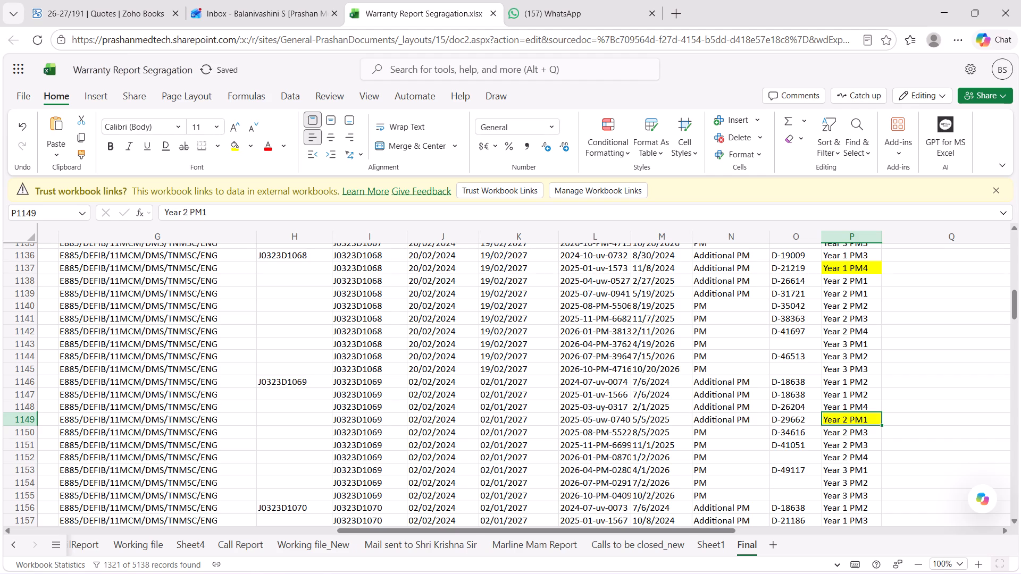
# Change the PM label in P1150 to Year 2 PM2 and highlight the cell yellow.
pyautogui.doubleClick(872, 429)
pyautogui.press('BackSpace')
pyautogui.press('2')
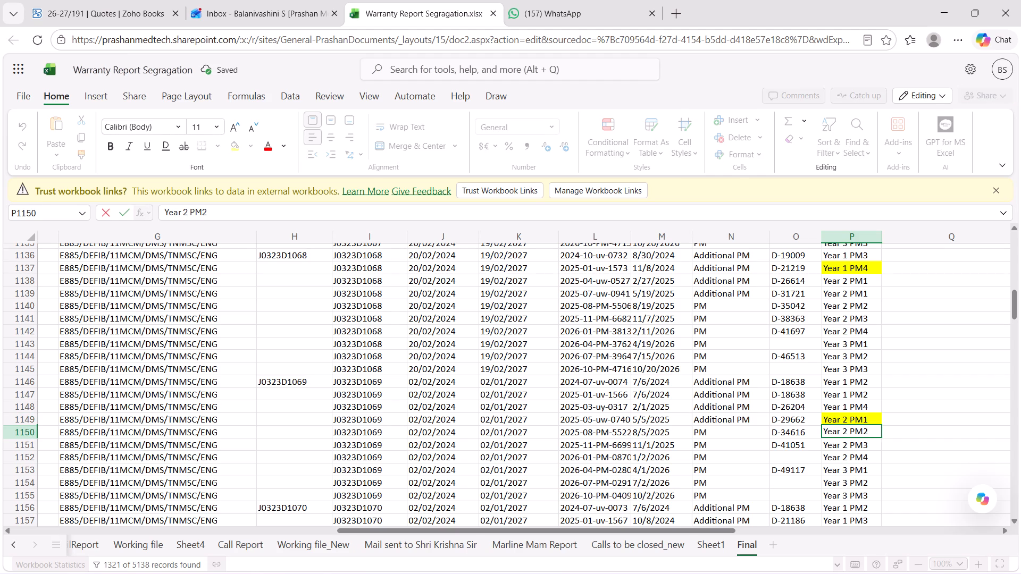
pyautogui.click(907, 431)
pyautogui.click(853, 433)
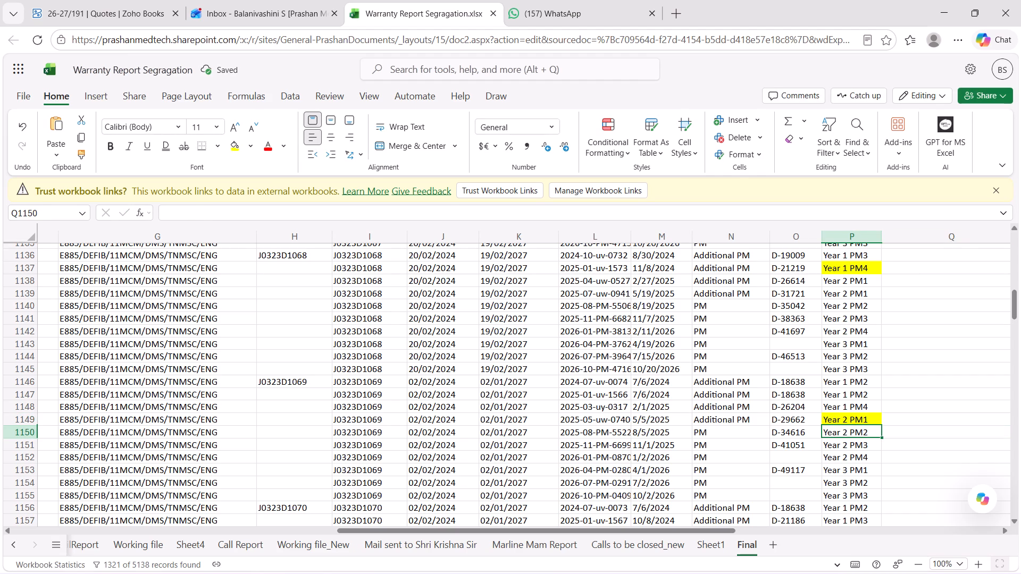
pyautogui.click(230, 150)
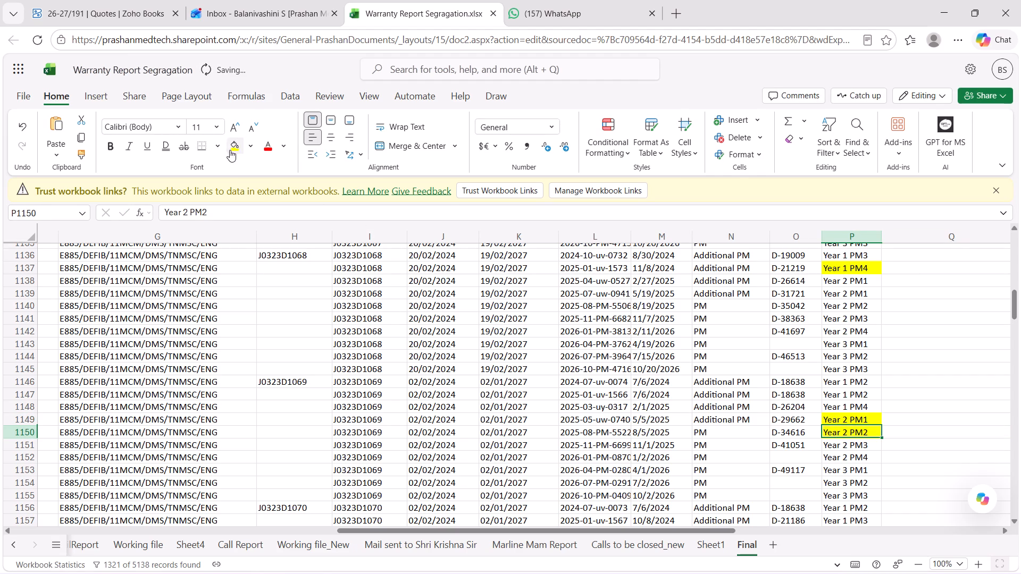
# Check the column P visit labels for the rest of serial J0323D1069 and for J0323D1070, through row 1165, against their dates.
pyautogui.click(846, 460)
pyautogui.scroll(-2, 846, 460)
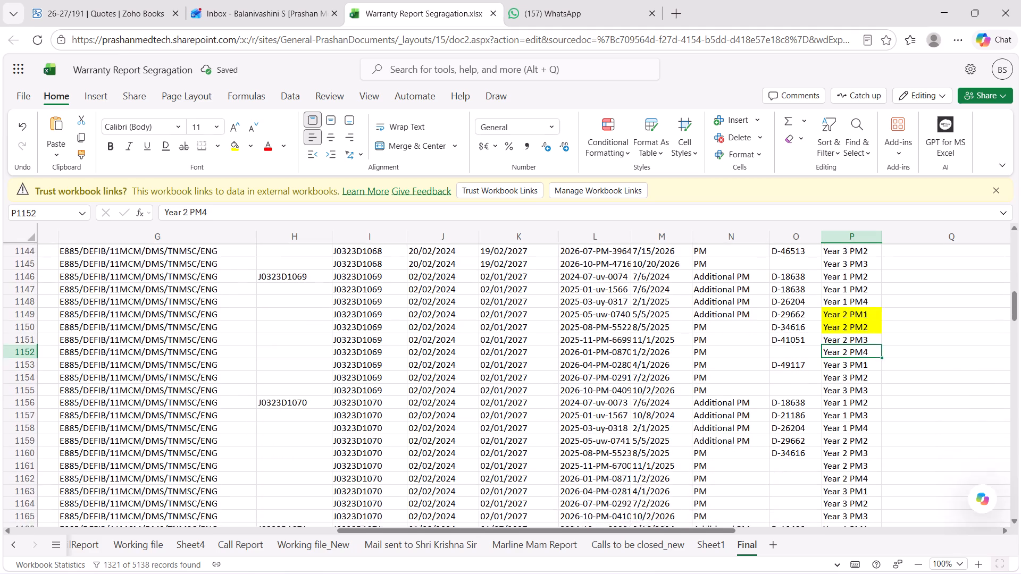
pyautogui.scroll(-2, 846, 460)
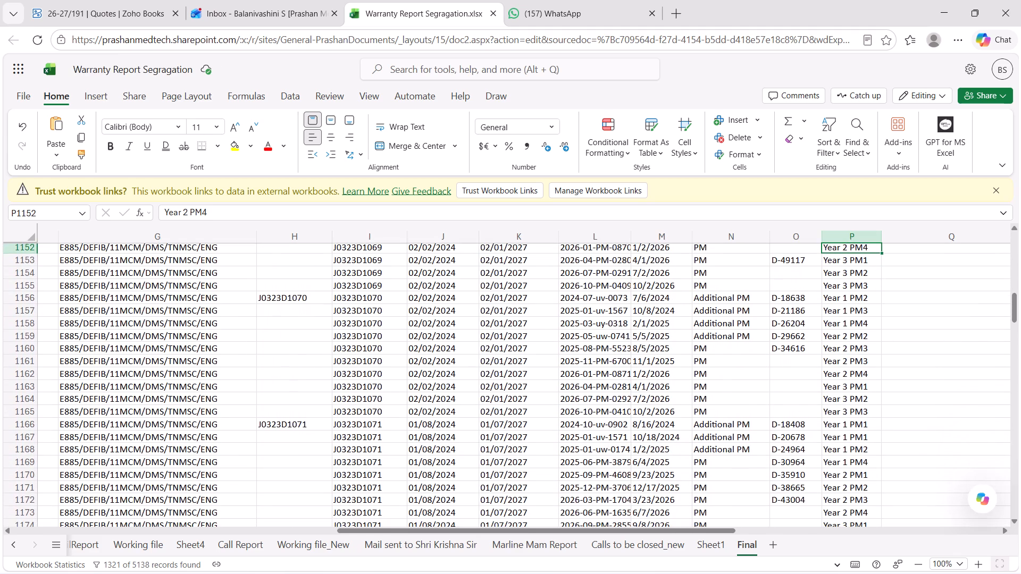
pyautogui.scroll(-1, 846, 460)
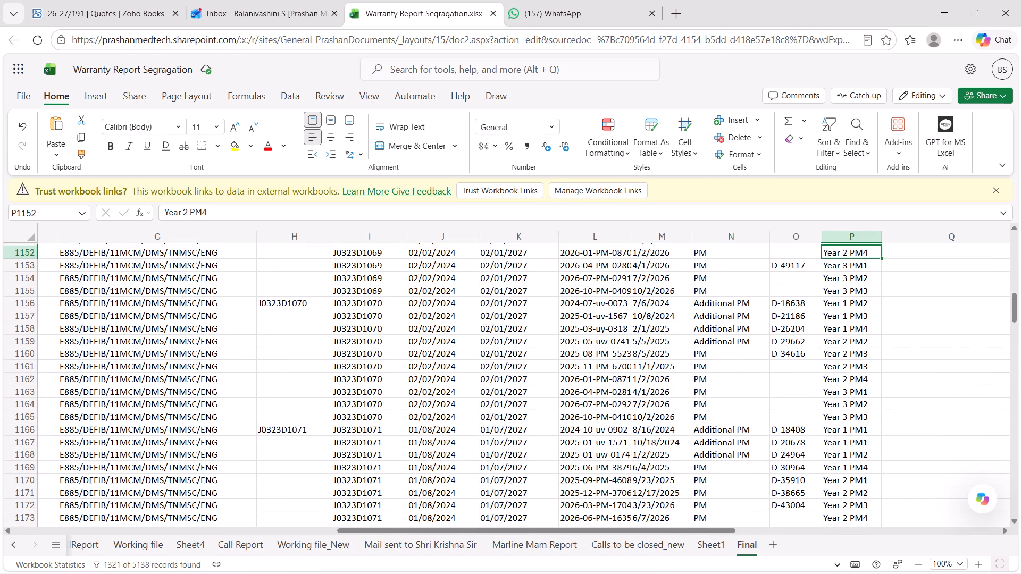
pyautogui.click(855, 302)
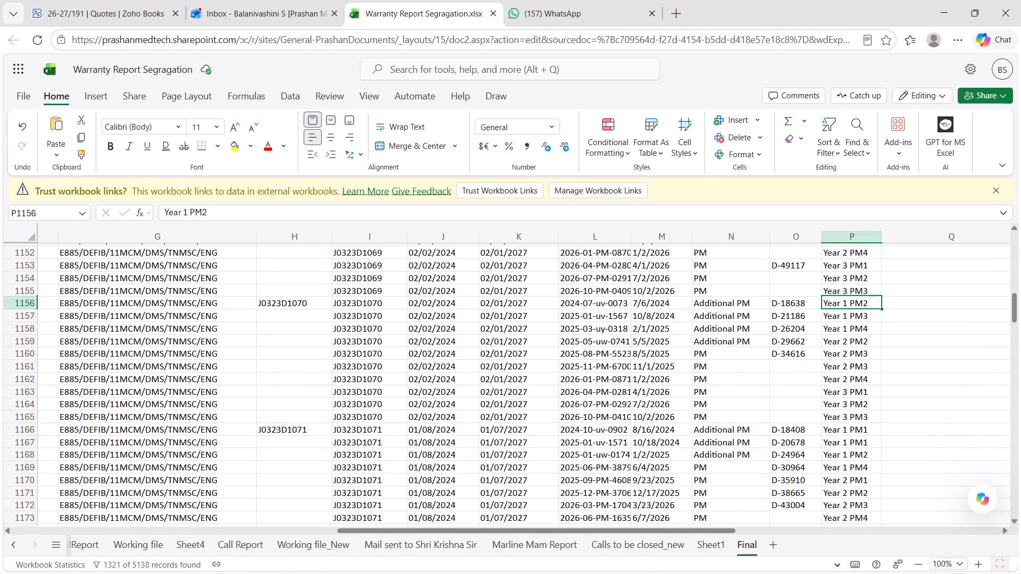
pyautogui.press('Down')
pyautogui.press('Down')
pyautogui.press('Down')
pyautogui.press('Down')
pyautogui.press('Down')
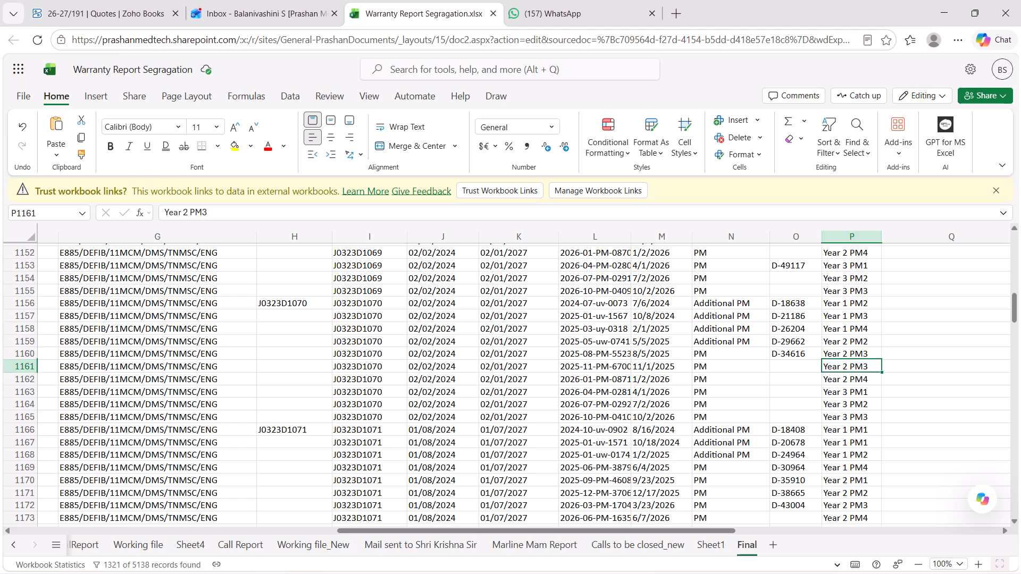
pyautogui.press('Down')
pyautogui.press('Down')
pyautogui.press('Down')
pyautogui.press('Down')
# Compare the first visit labels of serial J0323D1071, rows 1166 to 1169, with their dates and report numbers.
pyautogui.press('Down')
pyautogui.press('Down')
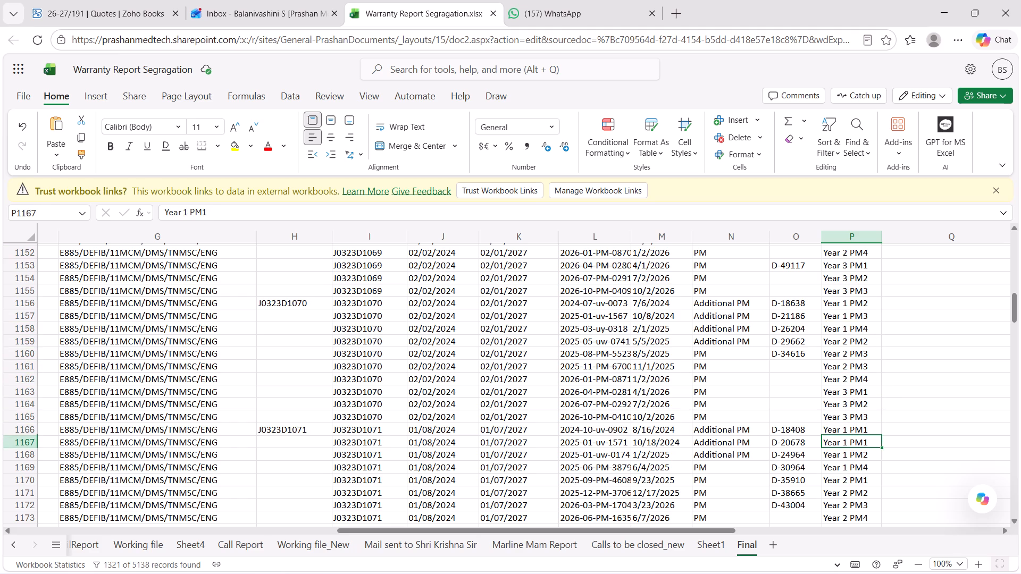
pyautogui.press('Up')
pyautogui.press('Down')
pyautogui.press('Up')
pyautogui.press('Down')
pyautogui.press('Up')
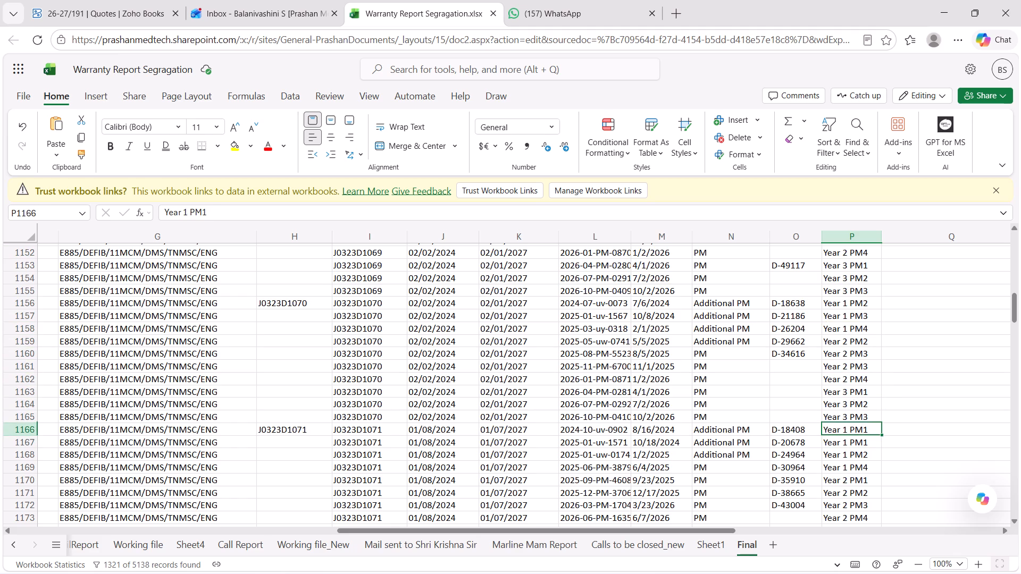
pyautogui.press('Down')
pyautogui.press('Down')
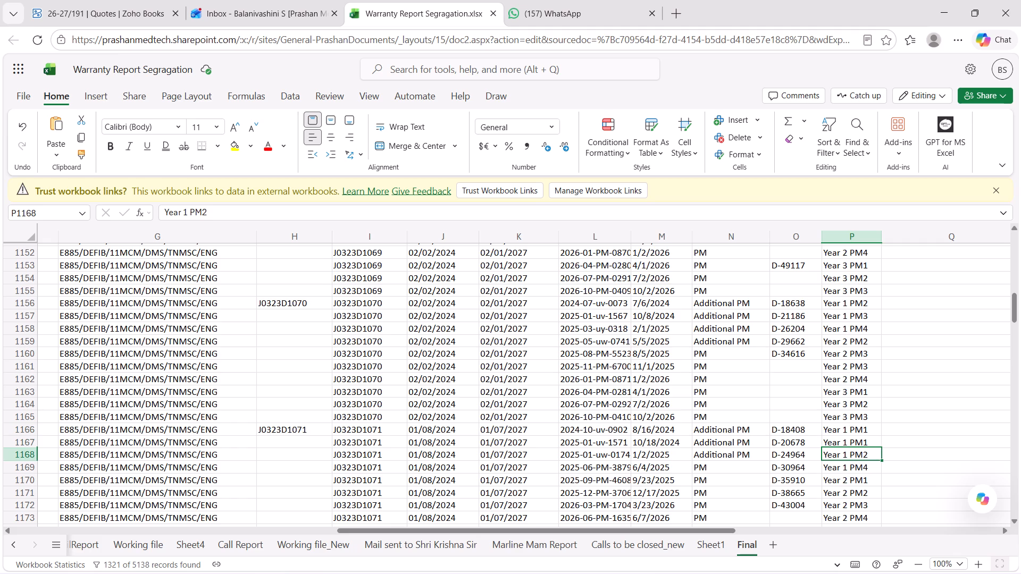
pyautogui.press('Down')
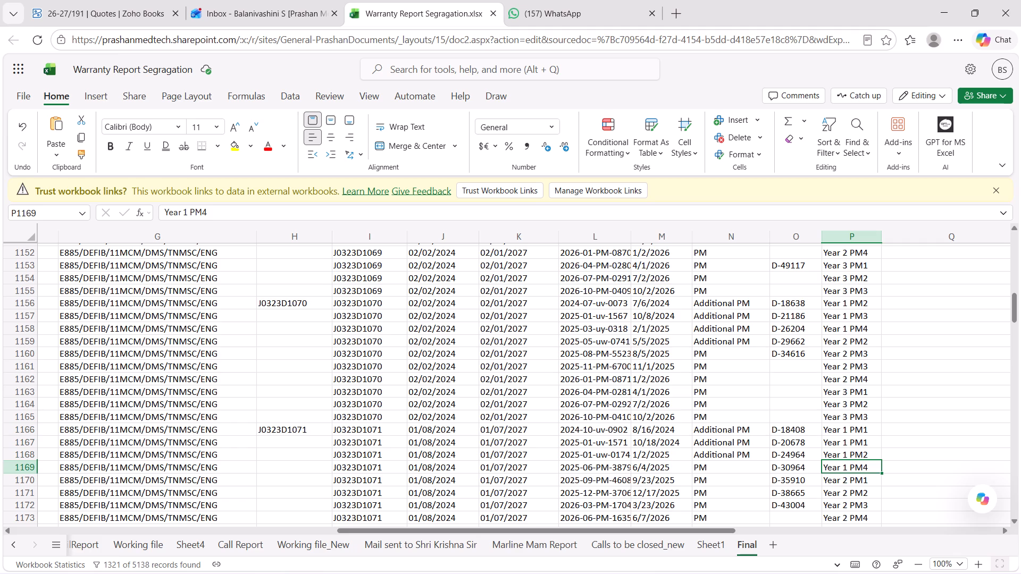
# Change the PM label in P1168 to Year 1 PM3 and highlight the cell yellow.
pyautogui.doubleClick(875, 454)
pyautogui.press('BackSpace')
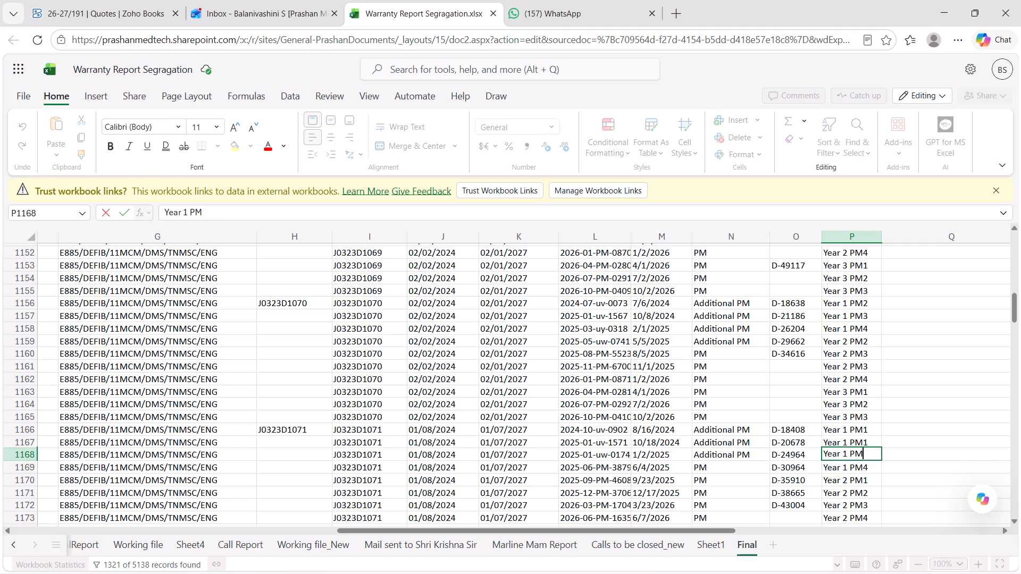
pyautogui.press('3')
pyautogui.moveTo(901, 453); pyautogui.dragTo(851, 452)
pyautogui.click(851, 452)
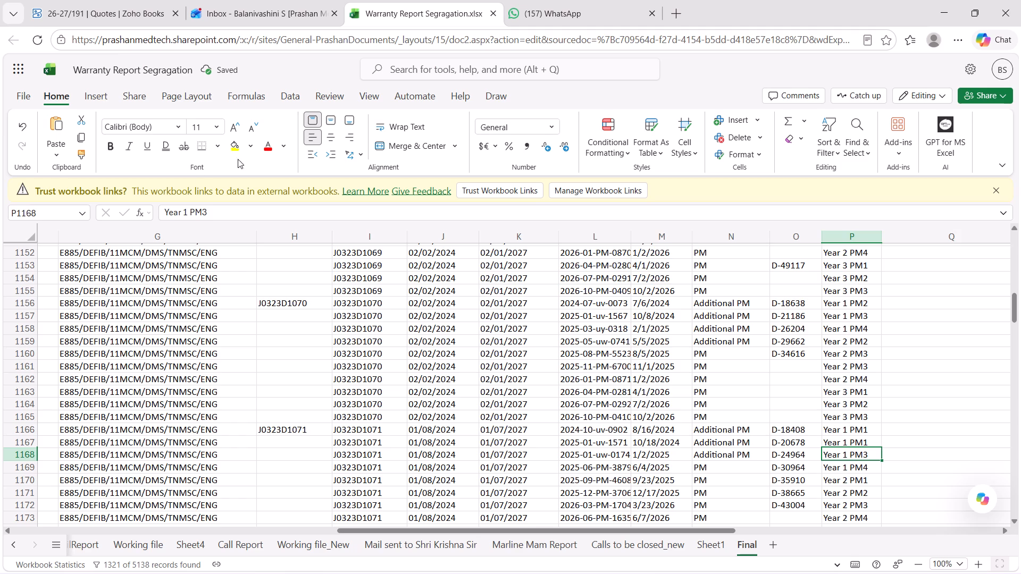
pyautogui.click(235, 149)
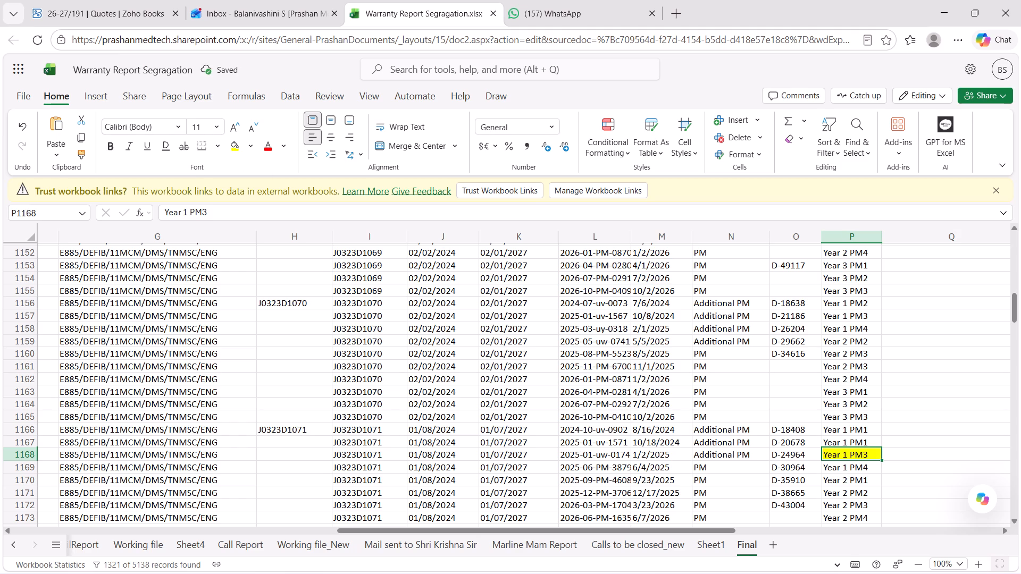
# Change the PM label in P1167 to Year 1 PM2 and highlight the cell yellow.
pyautogui.doubleClick(869, 440)
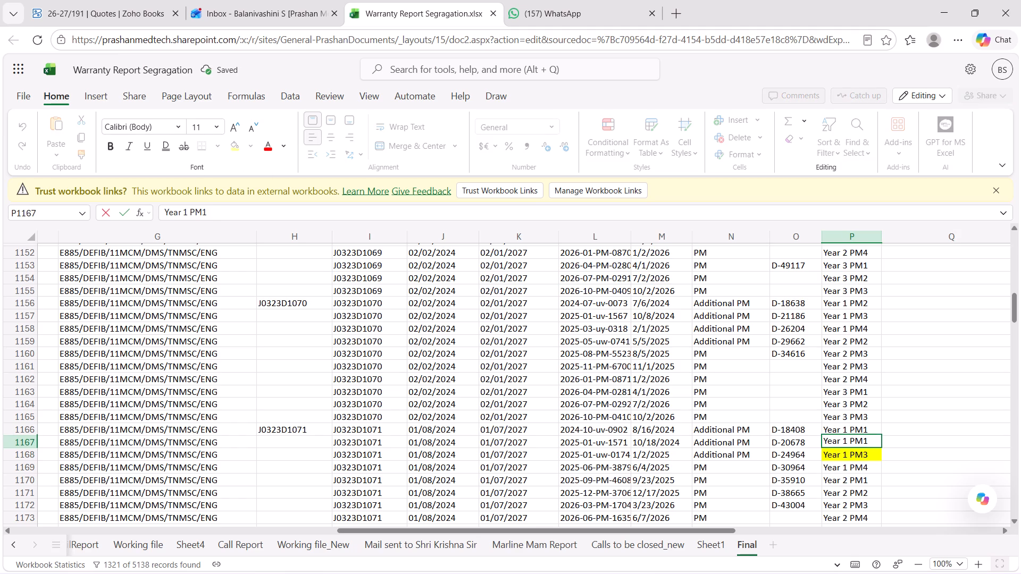
pyautogui.press('BackSpace')
pyautogui.press('2')
pyautogui.click(900, 437)
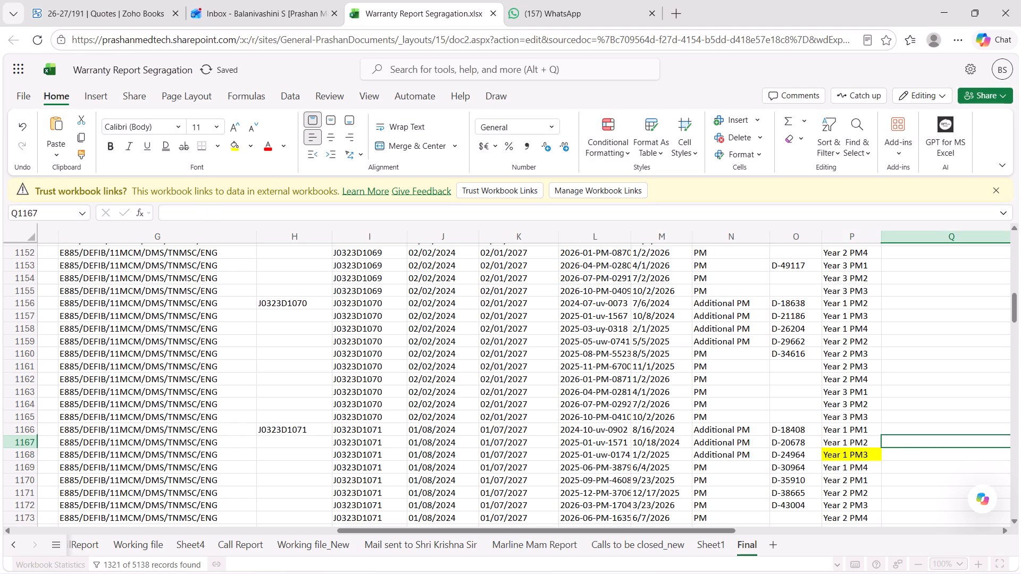
pyautogui.click(851, 446)
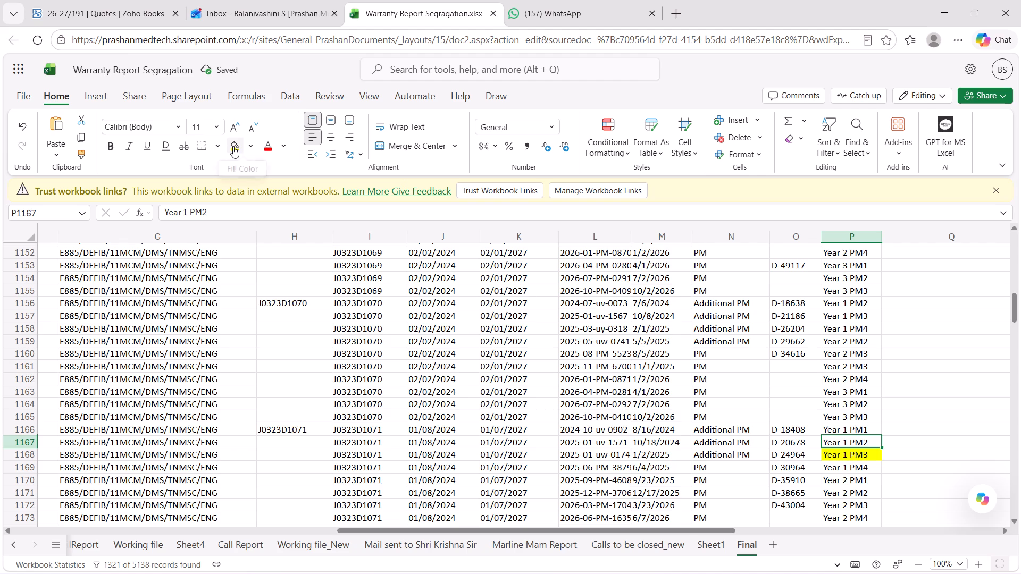
pyautogui.click(233, 146)
pyautogui.click(851, 469)
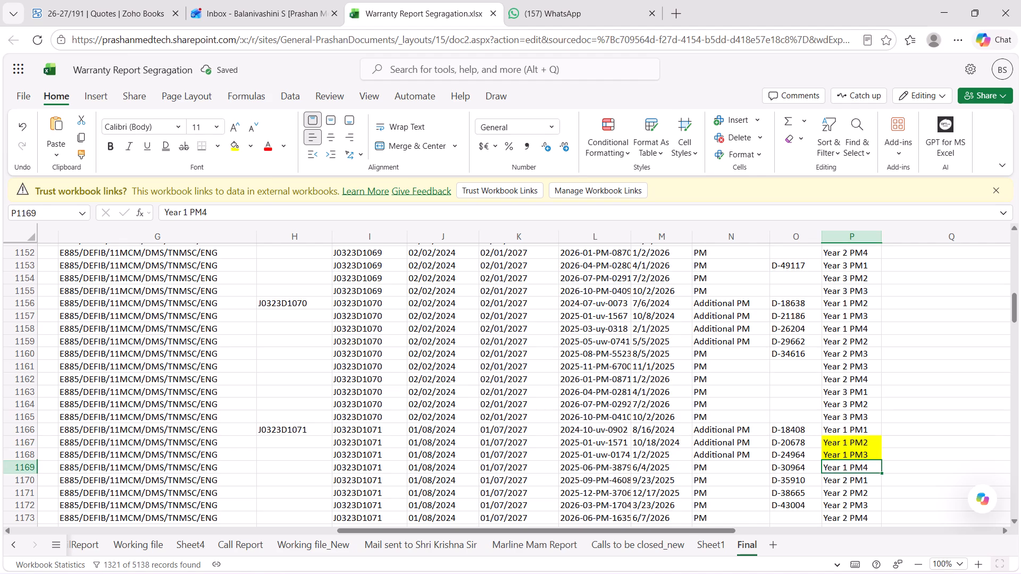
pyautogui.click(878, 480)
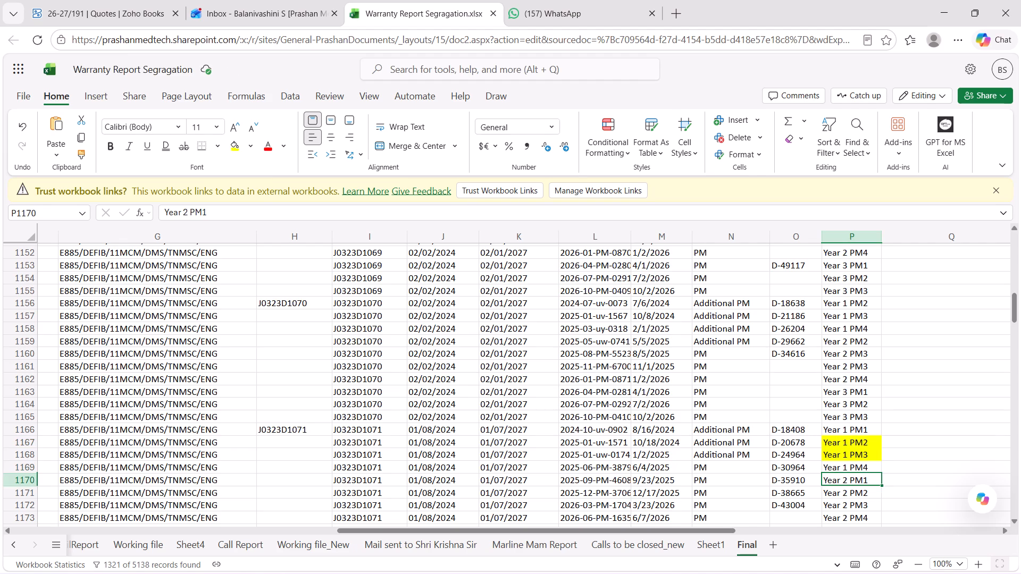
pyautogui.press('Down')
pyautogui.press('Down')
pyautogui.press('Down')
pyautogui.press('Down')
pyautogui.press('Down')
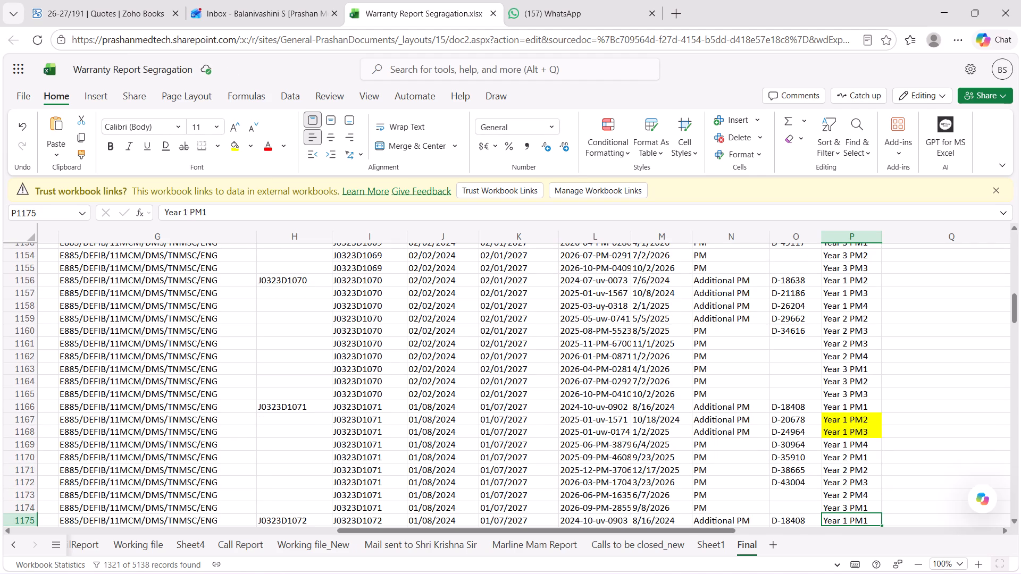
pyautogui.press('Down')
pyautogui.press('Down')
pyautogui.press('Down')
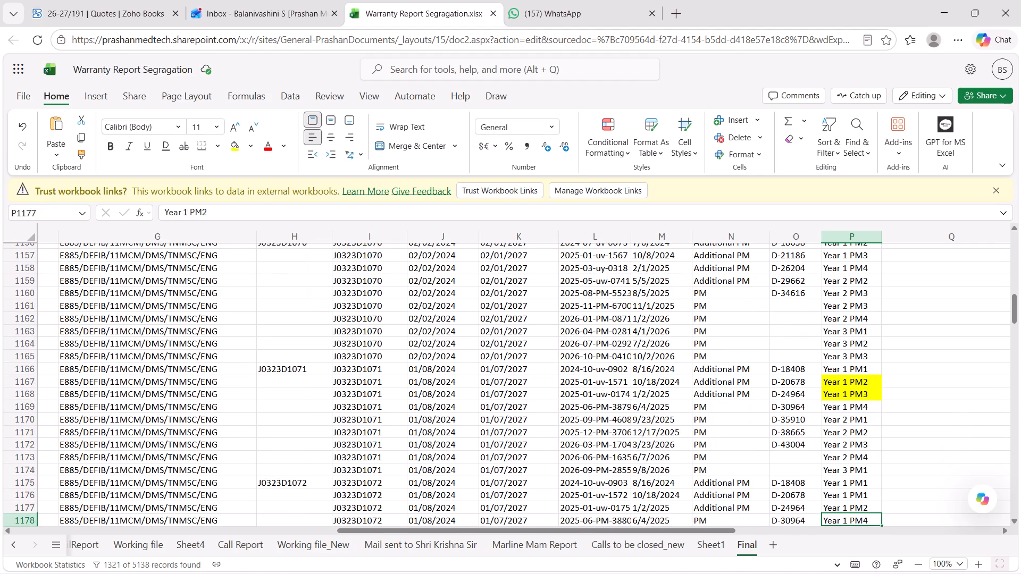
pyautogui.press('Down')
pyautogui.press('Down')
# Change the PM label in P1176 for serial J0323D1072 to Year 1 PM2 and highlight the cell yellow.
pyautogui.click(872, 458)
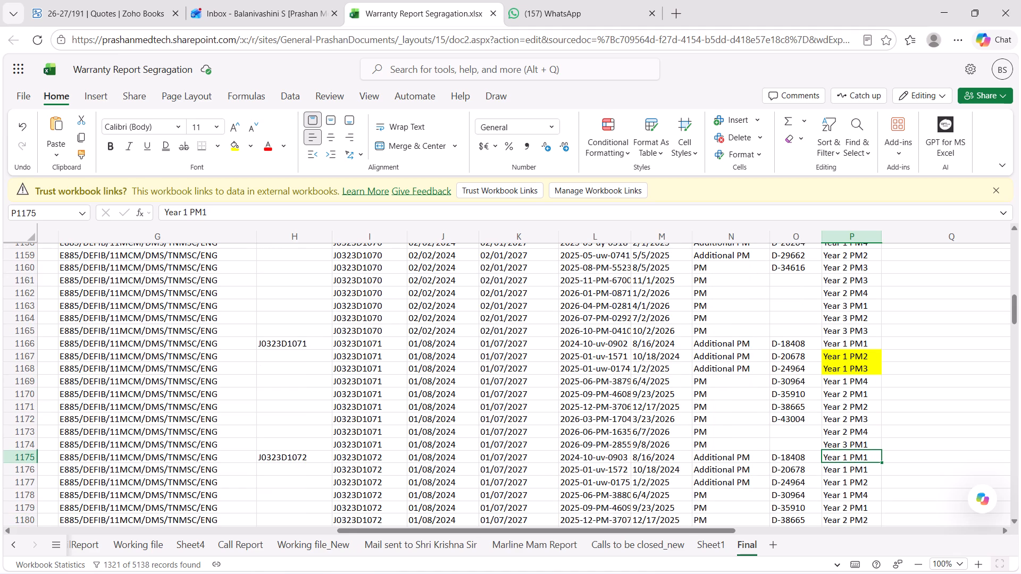
pyautogui.doubleClick(873, 469)
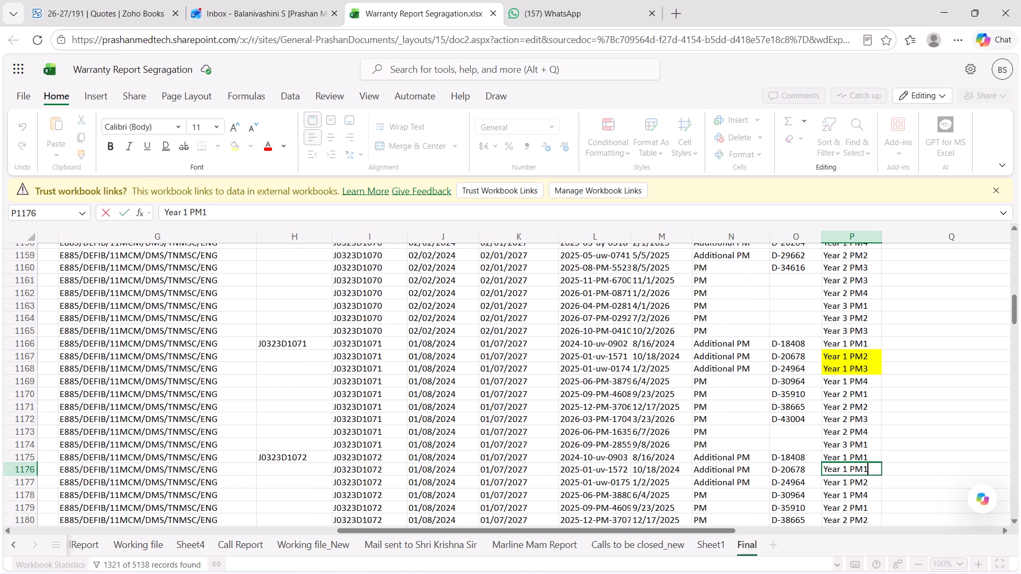
pyautogui.press('BackSpace')
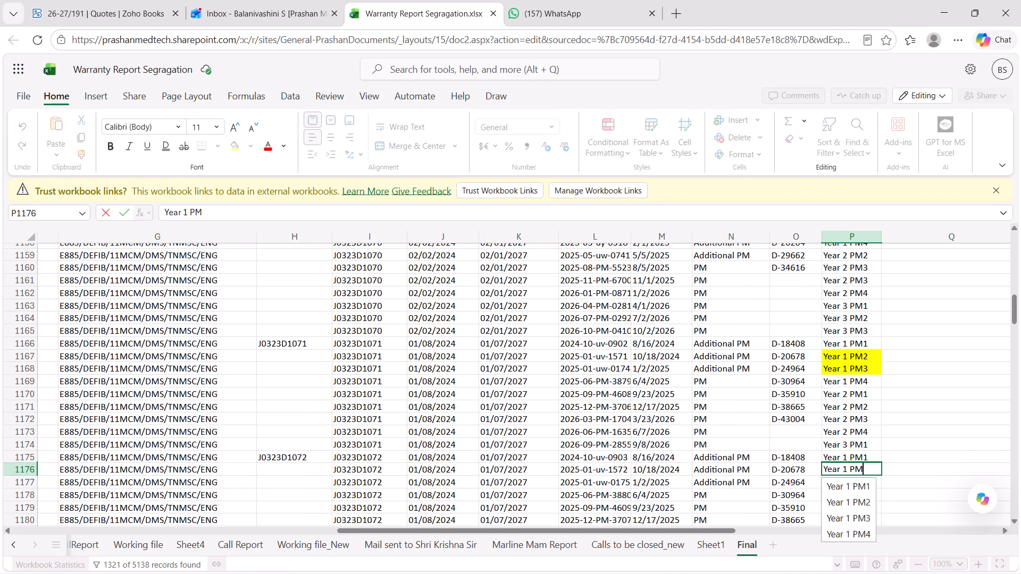
pyautogui.press('2')
pyautogui.click(900, 467)
pyautogui.click(852, 471)
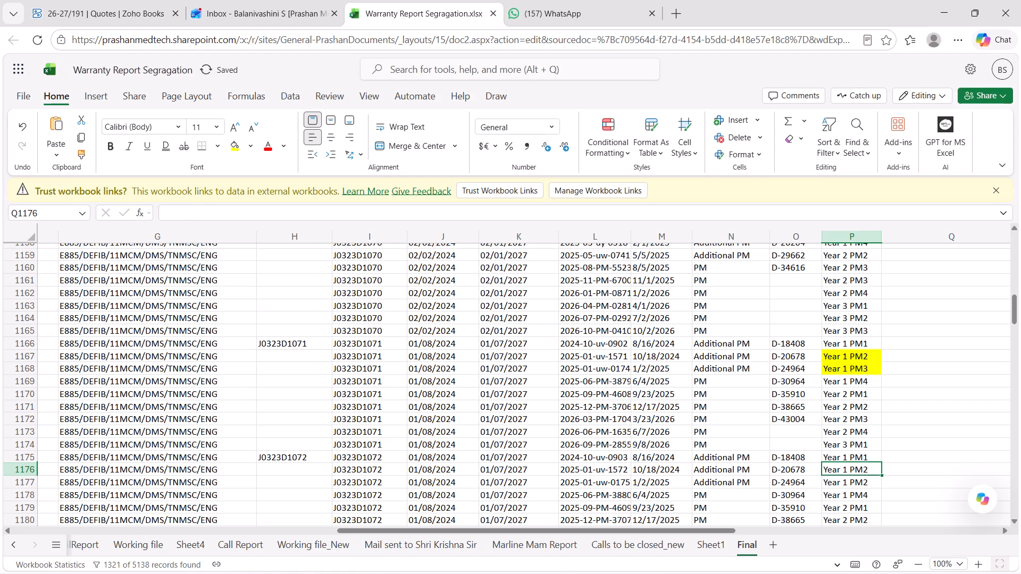
pyautogui.click(235, 145)
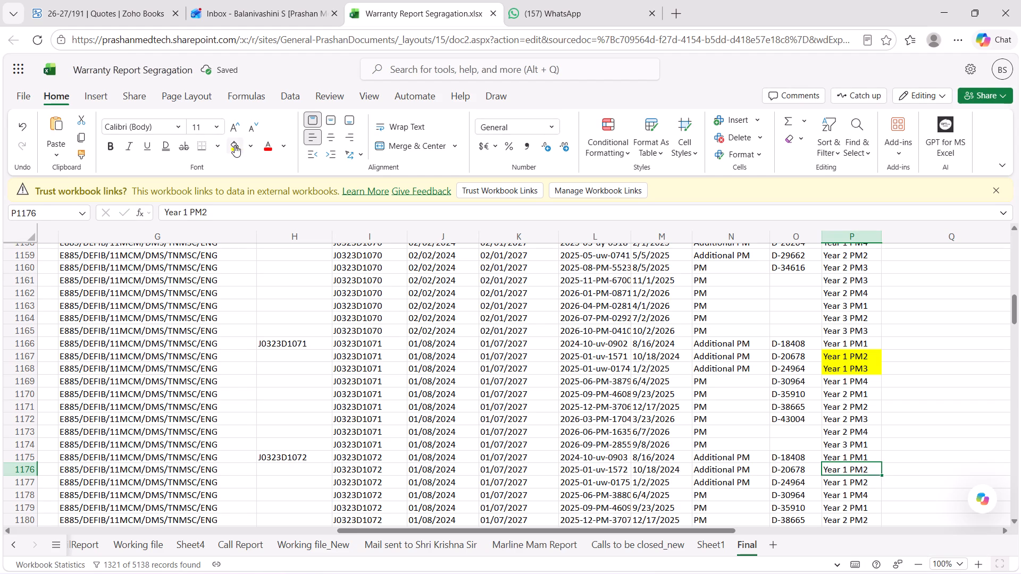
# Change the PM label in P1177 to Year 1 PM3 and highlight the cell yellow.
pyautogui.doubleClick(876, 482)
pyautogui.press('BackSpace')
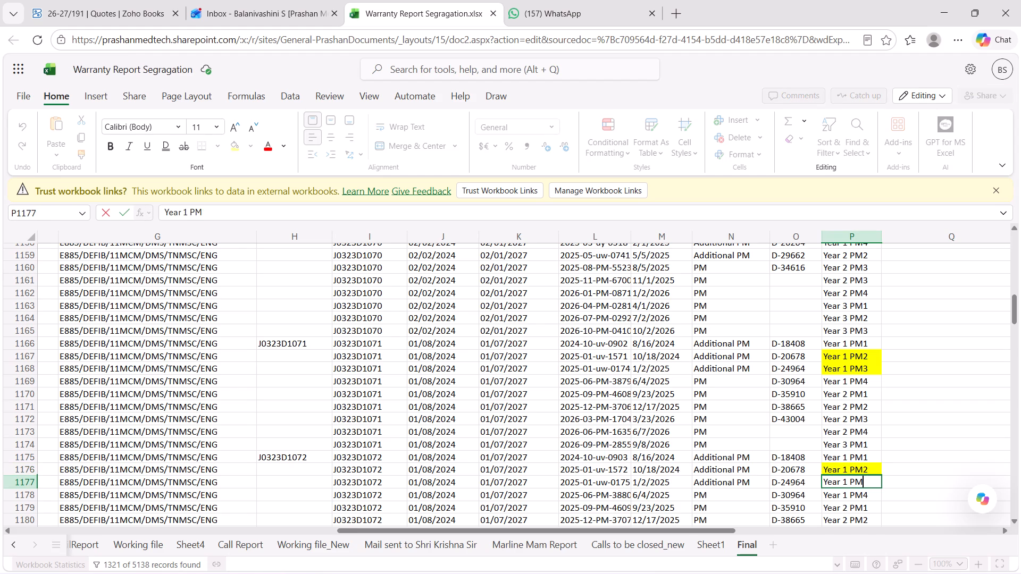
pyautogui.press('3')
pyautogui.click(902, 479)
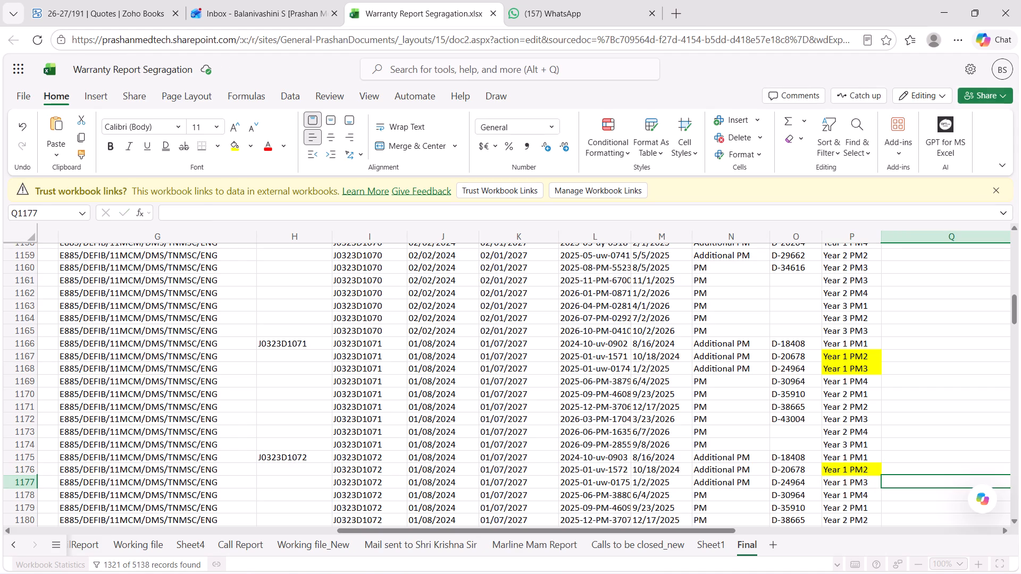
pyautogui.click(869, 482)
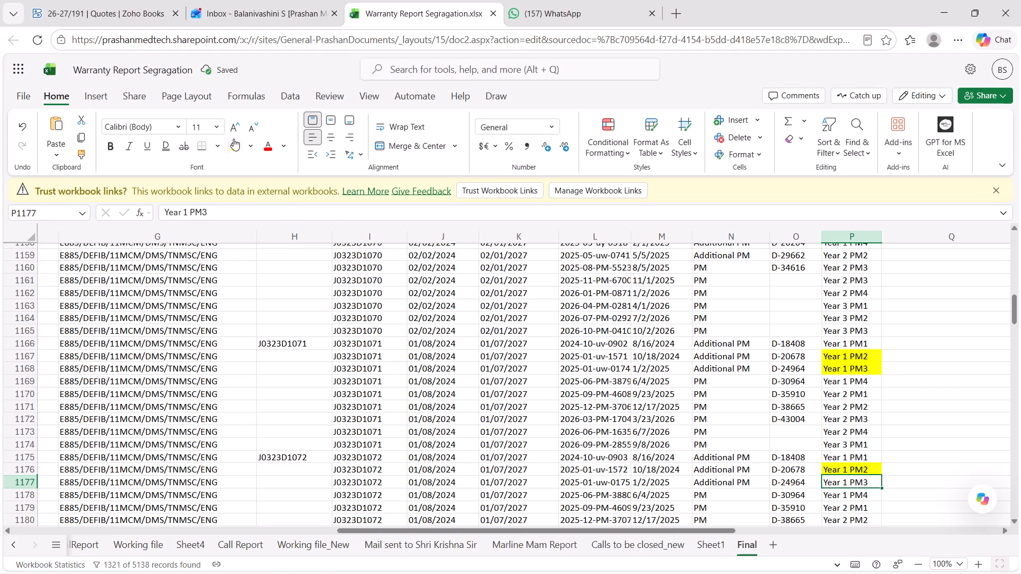
pyautogui.click(233, 139)
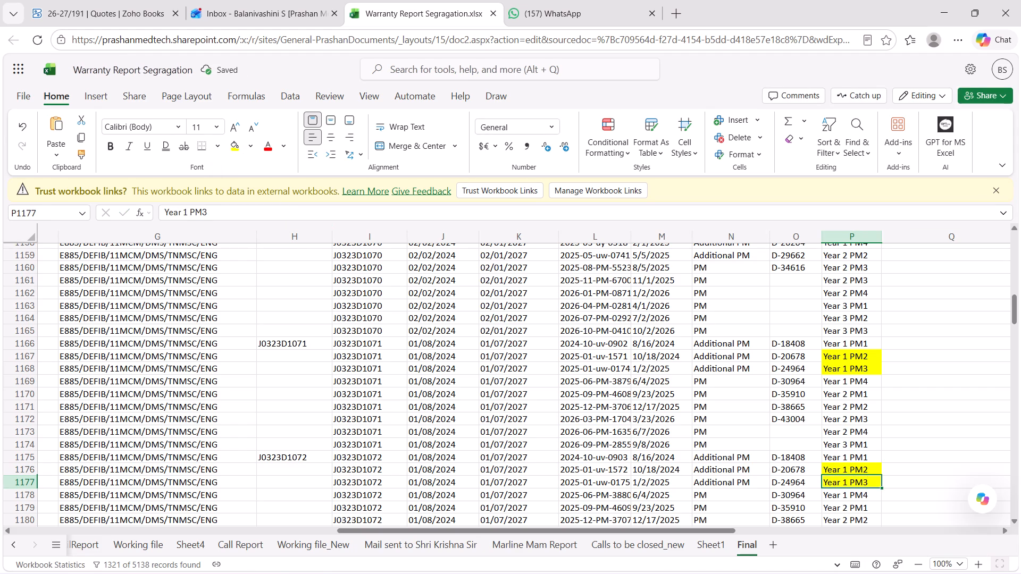
pyautogui.click(849, 499)
pyautogui.press('Down')
pyautogui.press('Down')
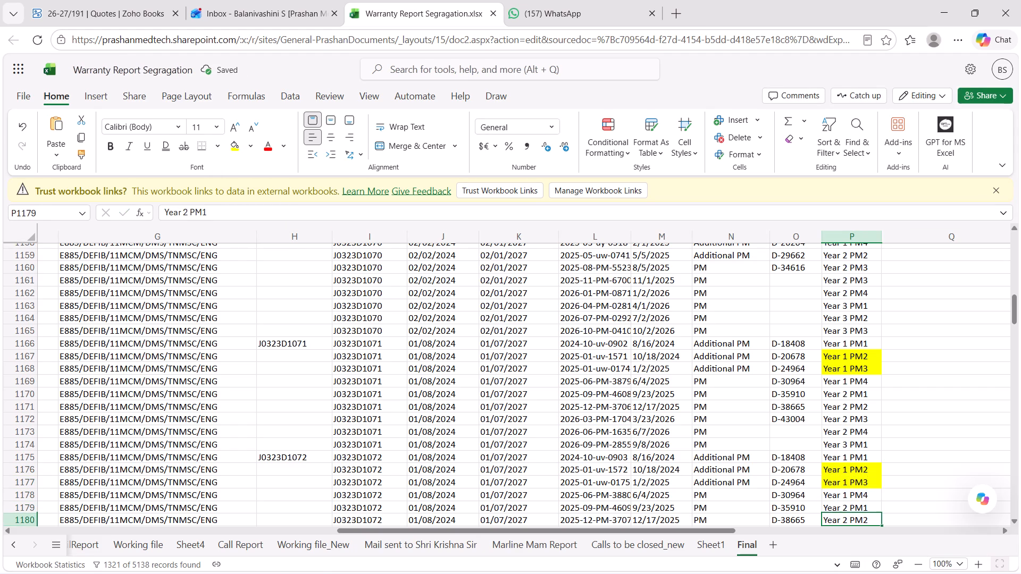
pyautogui.press('Down')
pyautogui.press('Down')
pyautogui.press('Down')
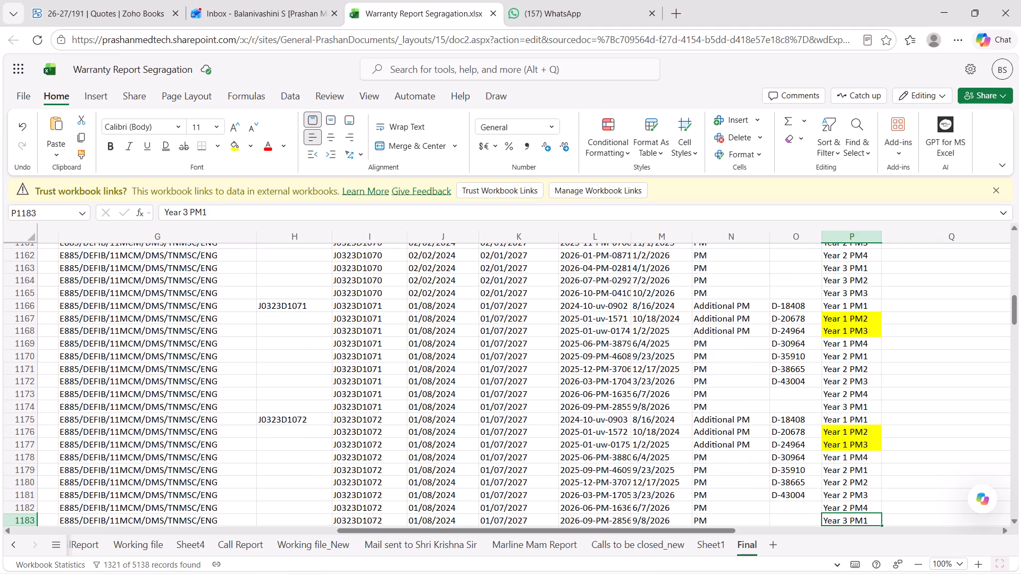
pyautogui.press('Down')
pyautogui.press('Down')
pyautogui.press('Down')
pyautogui.press('Down')
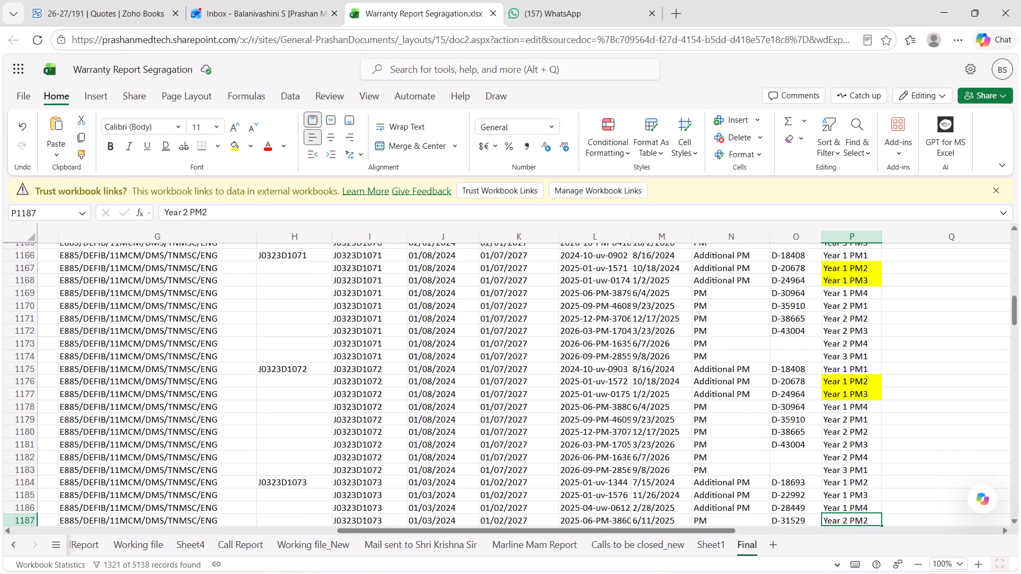
pyautogui.press('Down')
pyautogui.press('Down')
pyautogui.press('Down')
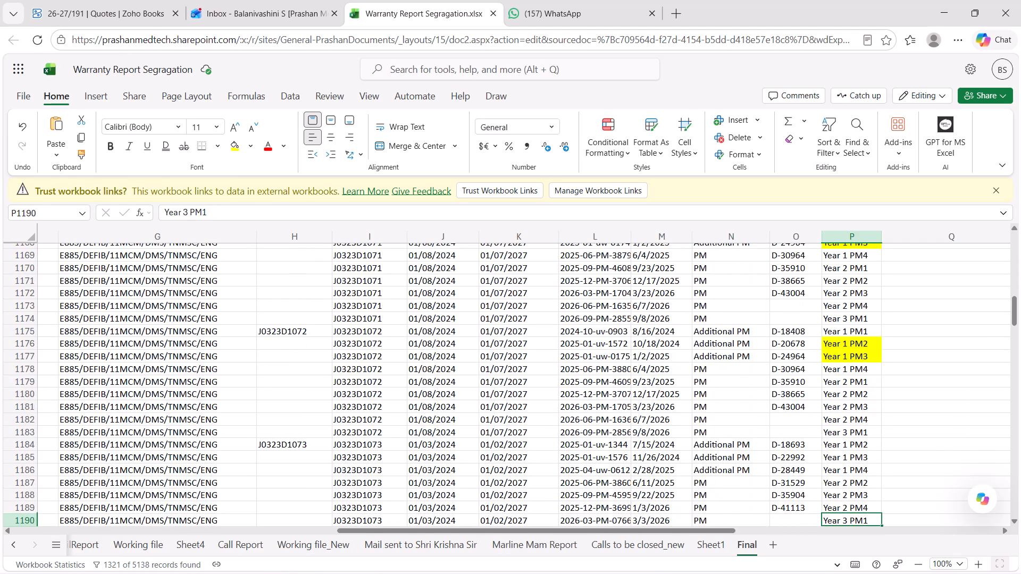
pyautogui.press('Down')
pyautogui.press('Down')
pyautogui.press('Down')
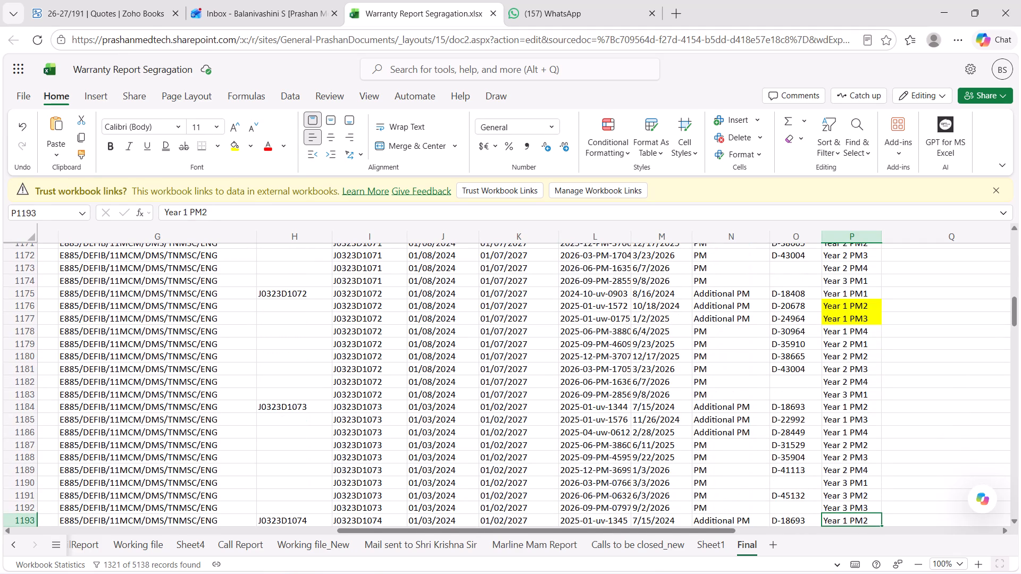
pyautogui.press('Down')
pyautogui.press('Down')
pyautogui.press('Down')
pyautogui.press('Down')
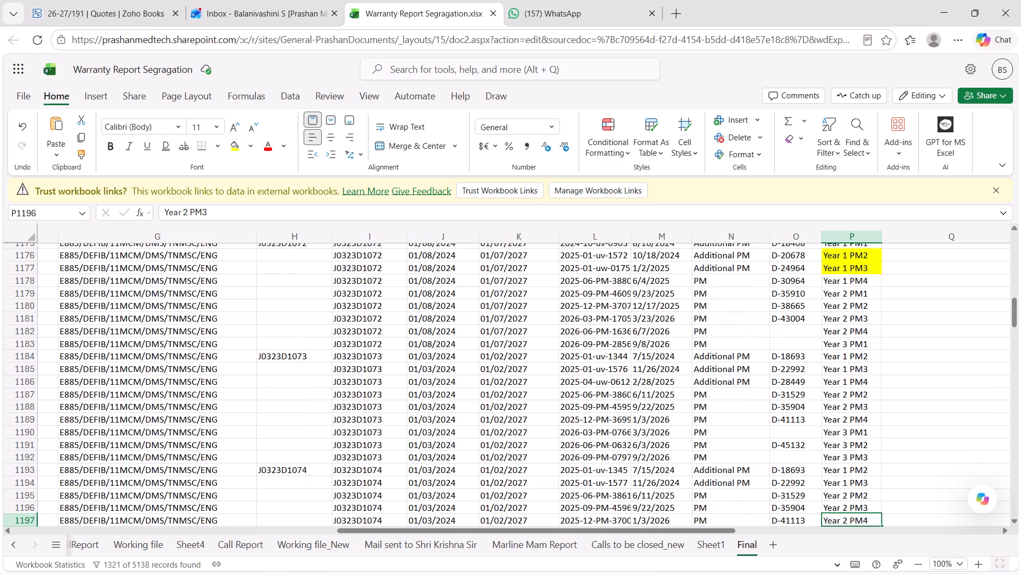
pyautogui.press('Down')
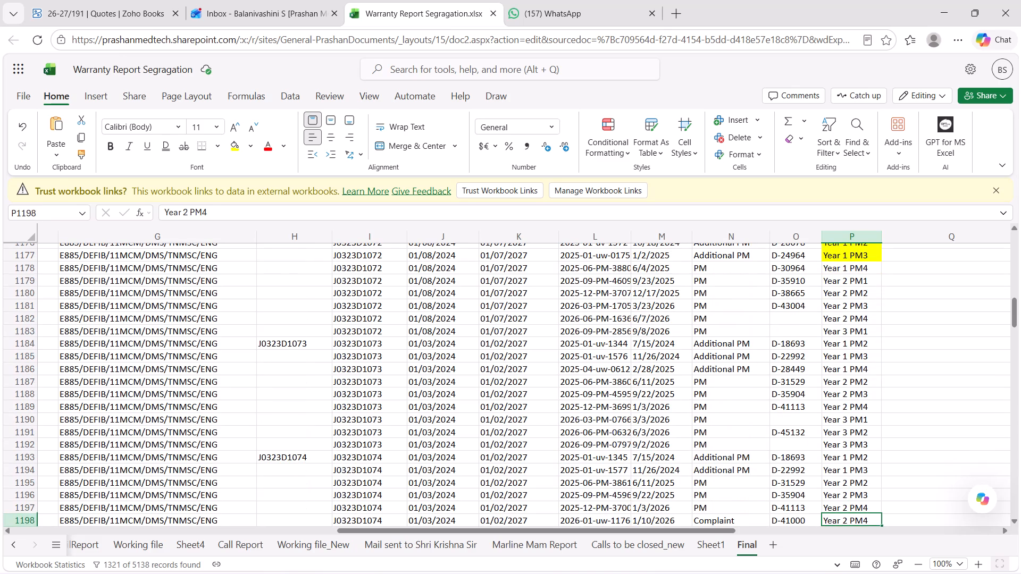
pyautogui.press('Up')
pyautogui.press('Down')
pyautogui.press('Up')
pyautogui.press('Down')
# Change the PM label in P1198, the J0323D1074 complaint visit, to Year 2 PM1 and highlight the cell yellow.
pyautogui.click(873, 483)
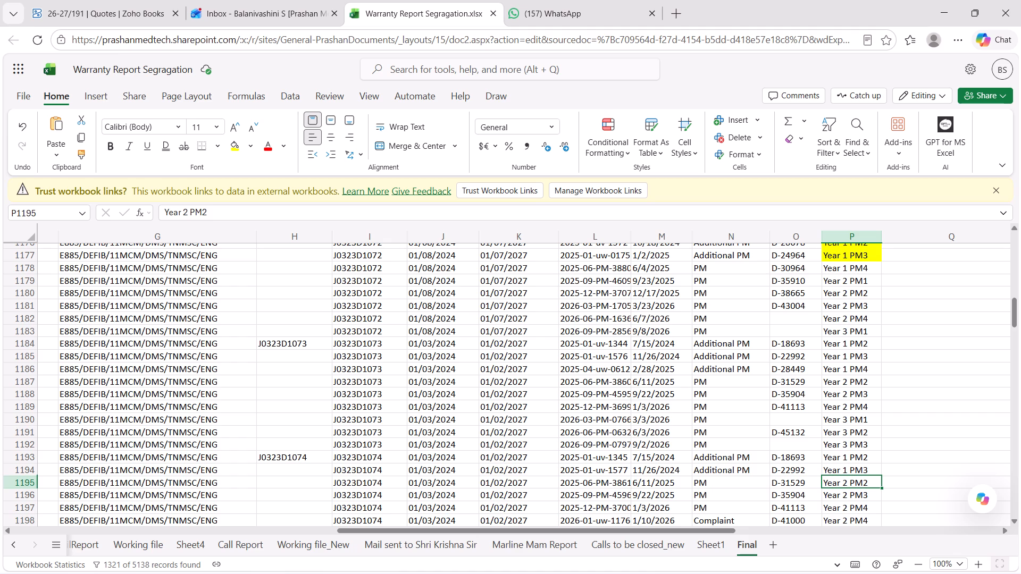
pyautogui.doubleClick(872, 520)
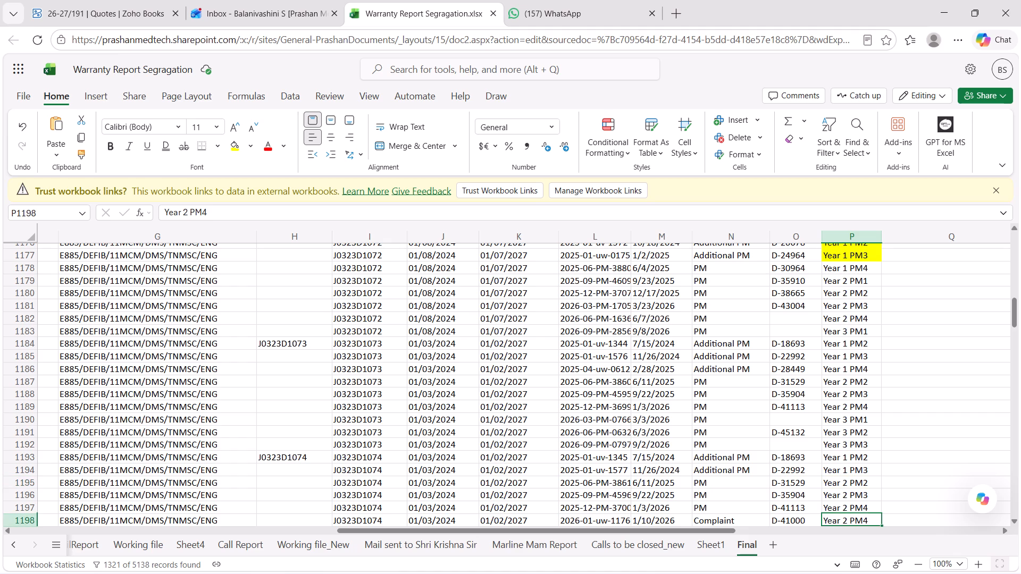
pyautogui.press('BackSpace')
pyautogui.press('1')
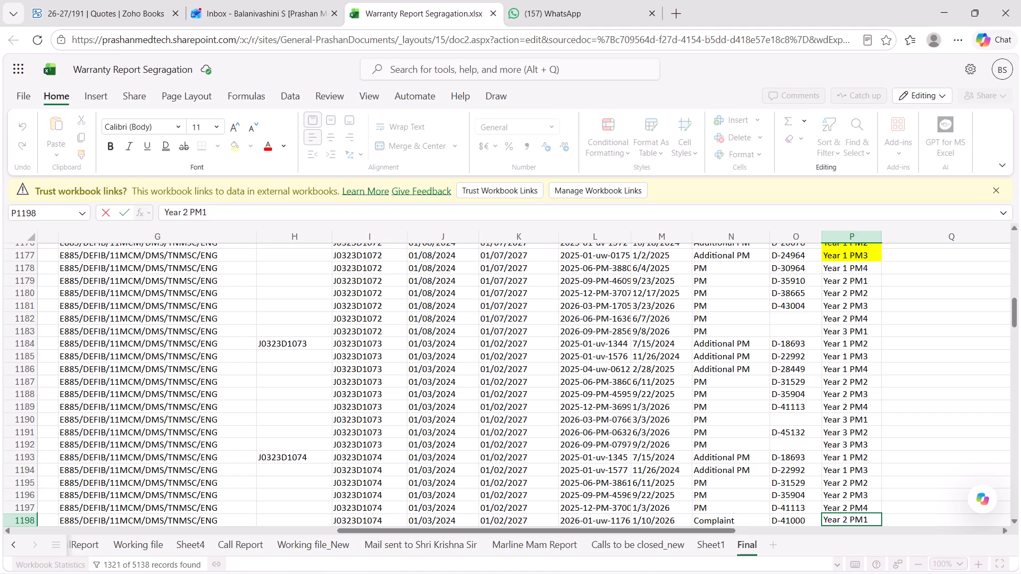
pyautogui.click(896, 519)
pyautogui.click(858, 519)
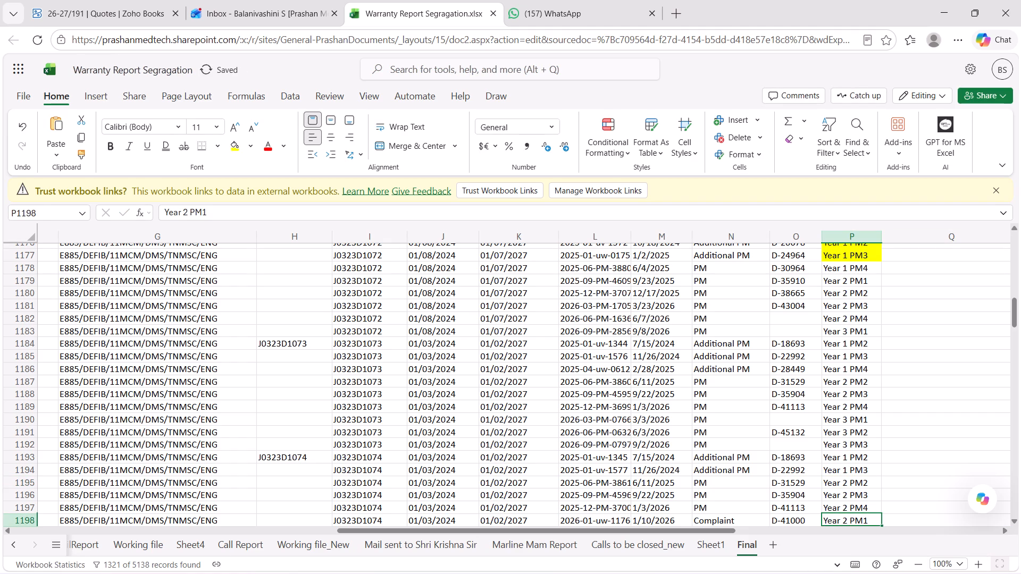
pyautogui.click(237, 147)
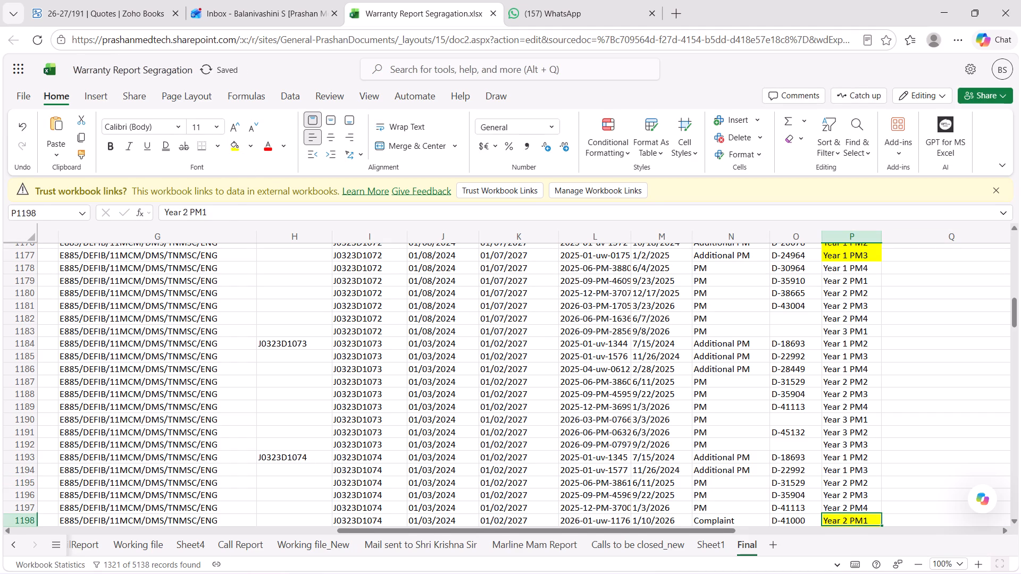
pyautogui.scroll(-2, 759, 456)
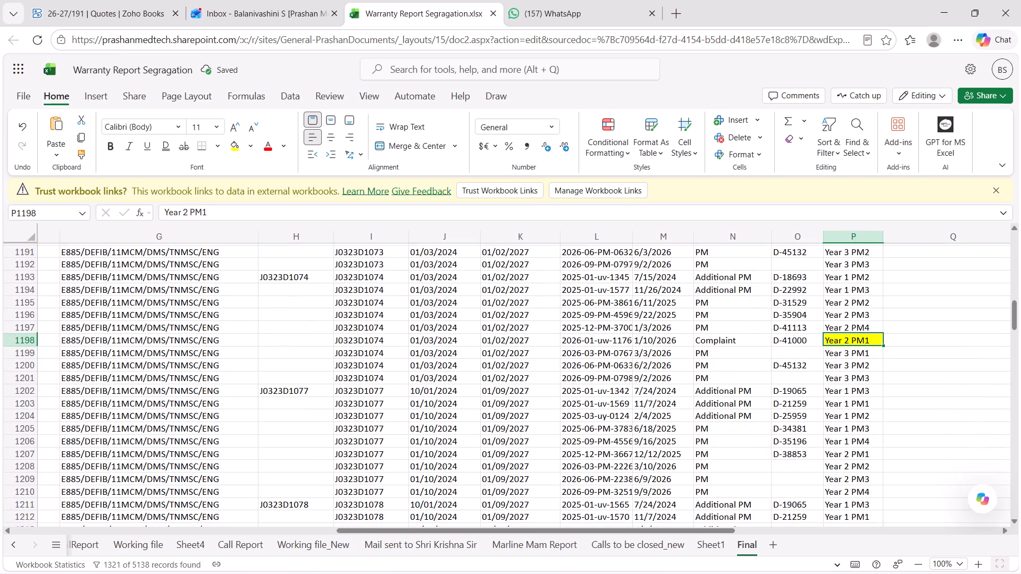
pyautogui.click(870, 383)
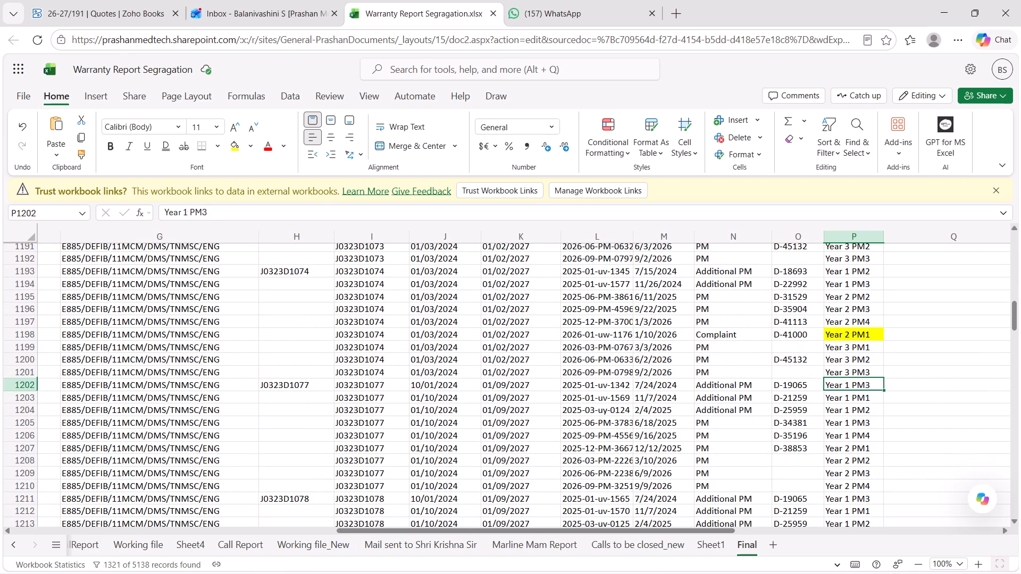
pyautogui.scroll(-3, 870, 383)
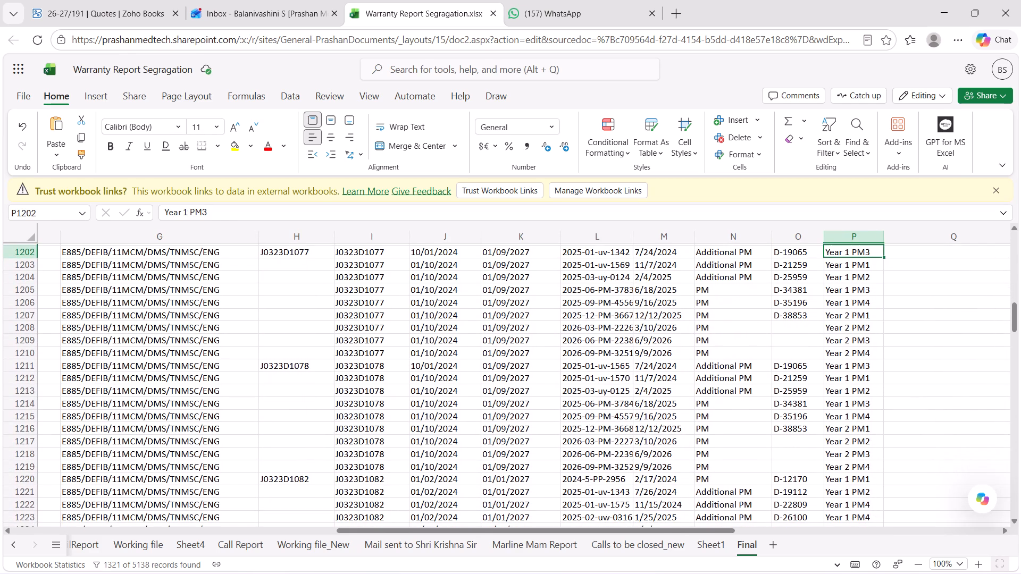
pyautogui.scroll(-1, 870, 383)
pyautogui.click(876, 266)
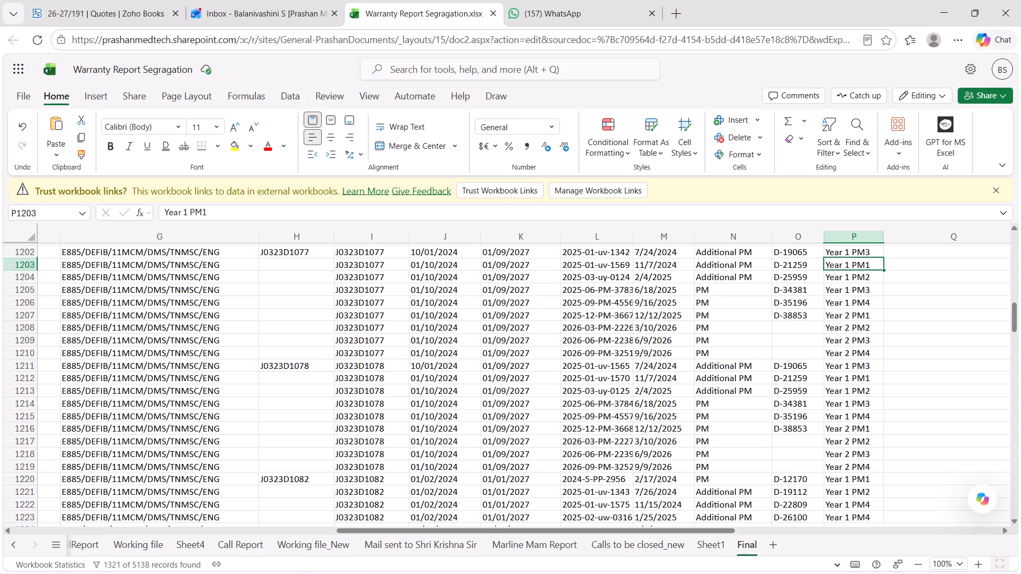
pyautogui.press('Down')
pyautogui.press('Down')
pyautogui.press('Down')
pyautogui.press('Up')
pyautogui.press('Up')
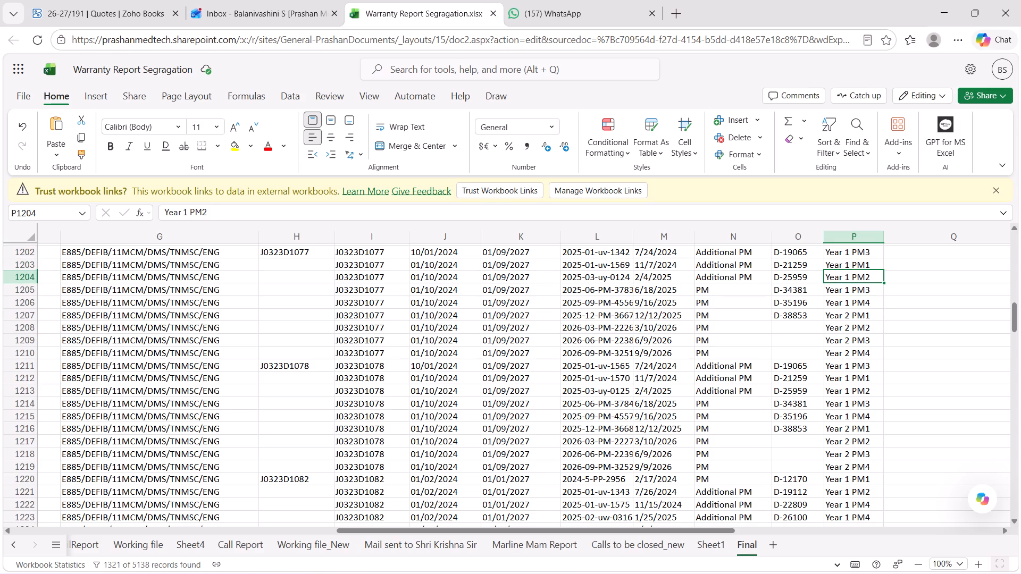
pyautogui.press('Down')
pyautogui.press('Down')
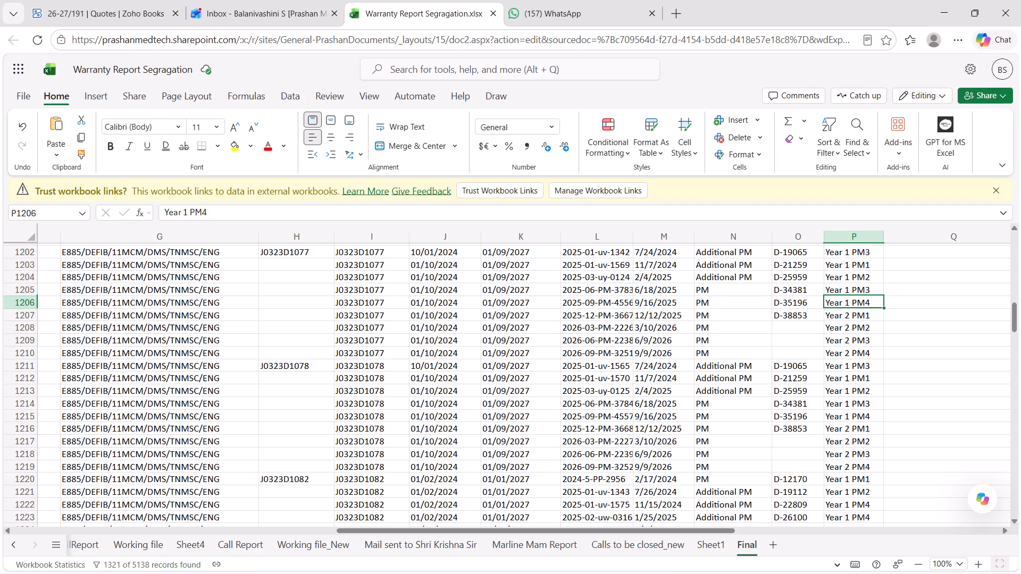
pyautogui.press('Down')
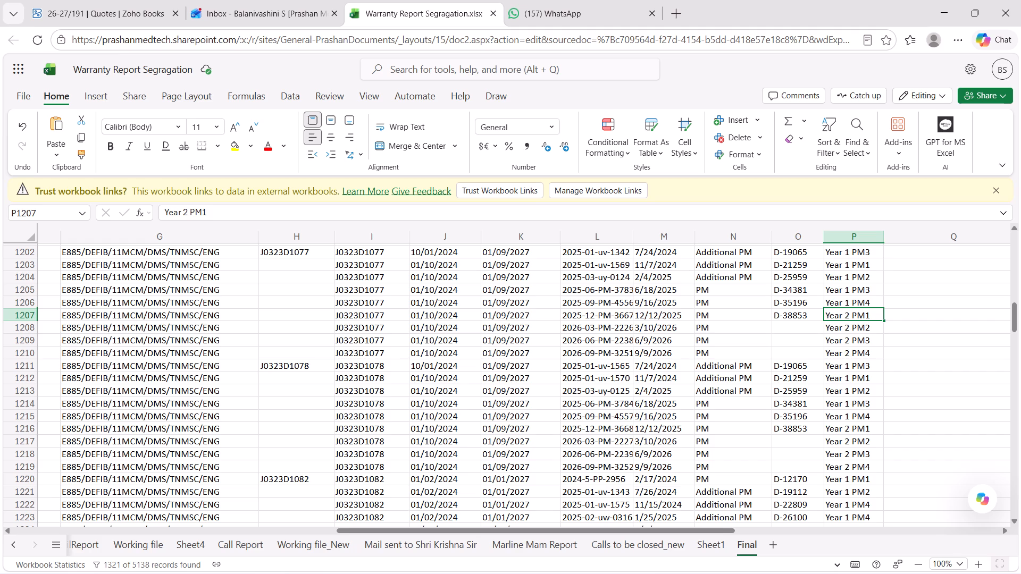
pyautogui.press('Down')
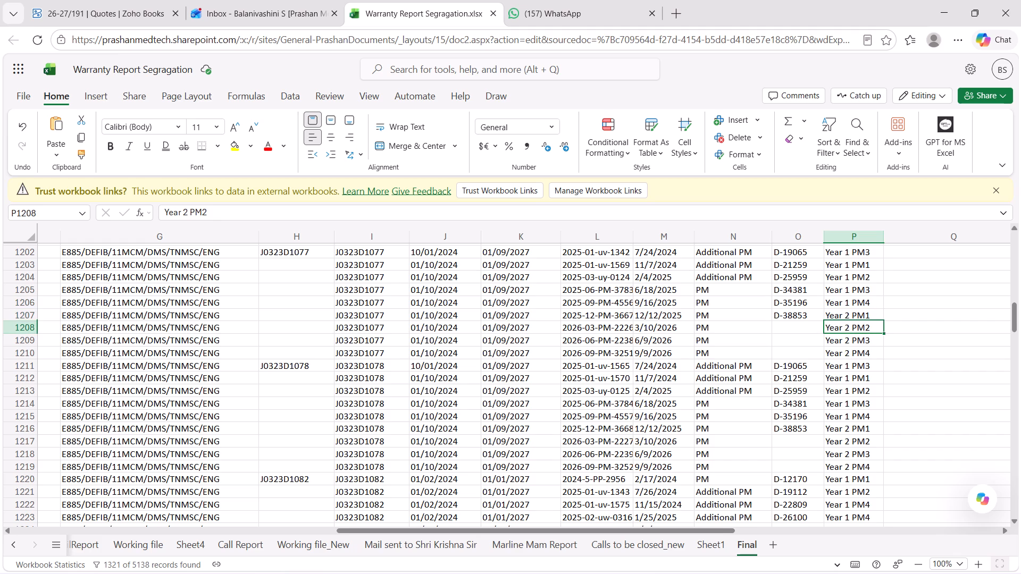
pyautogui.press('Down')
pyautogui.press('Down')
pyautogui.press('Down')
pyautogui.press('Down')
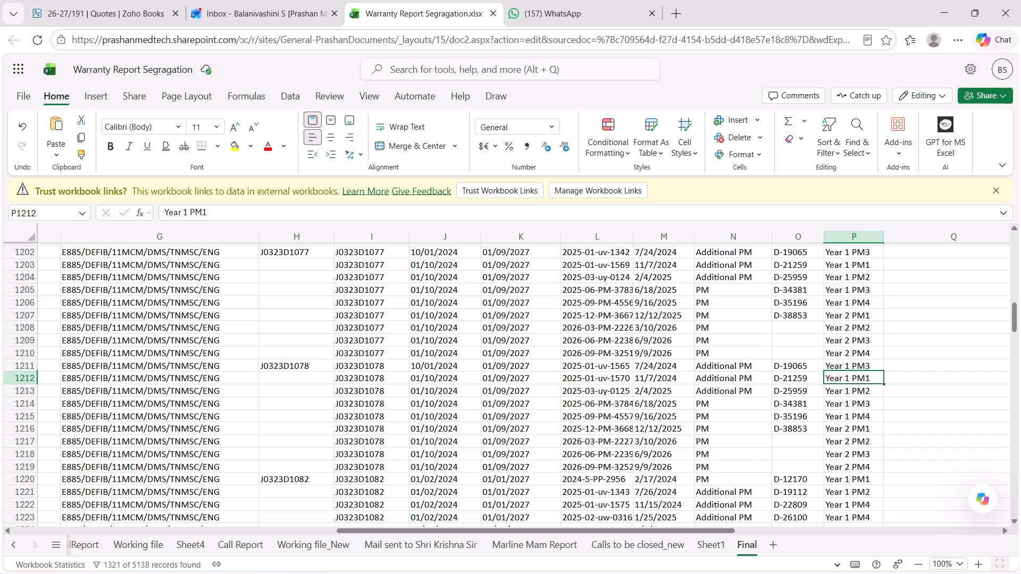
pyautogui.press('Down')
pyautogui.press('Down')
pyautogui.press('Down')
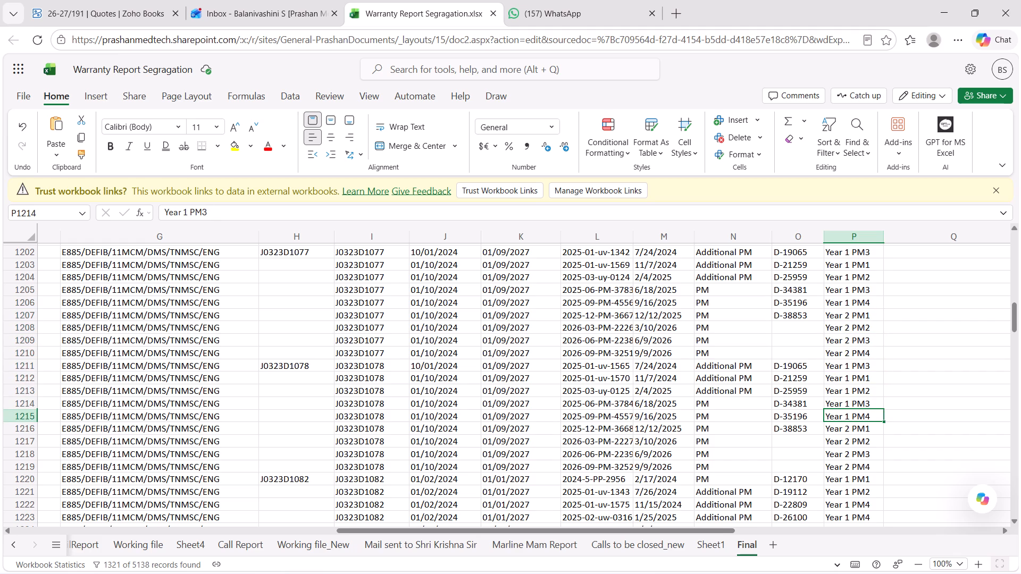
pyautogui.press('Down')
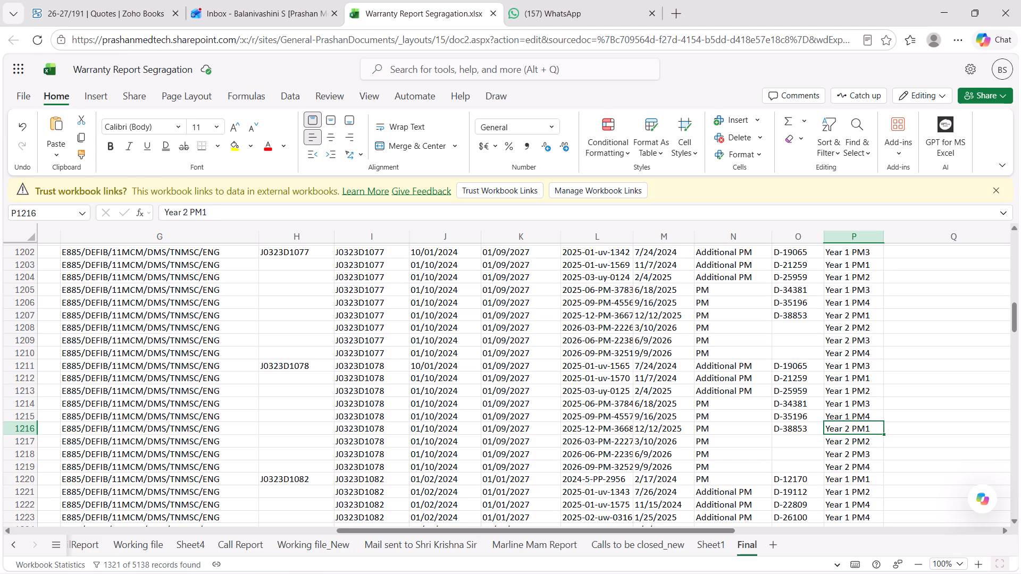
pyautogui.press('Down')
pyautogui.press('Down')
pyautogui.press('Down')
pyautogui.press('Down')
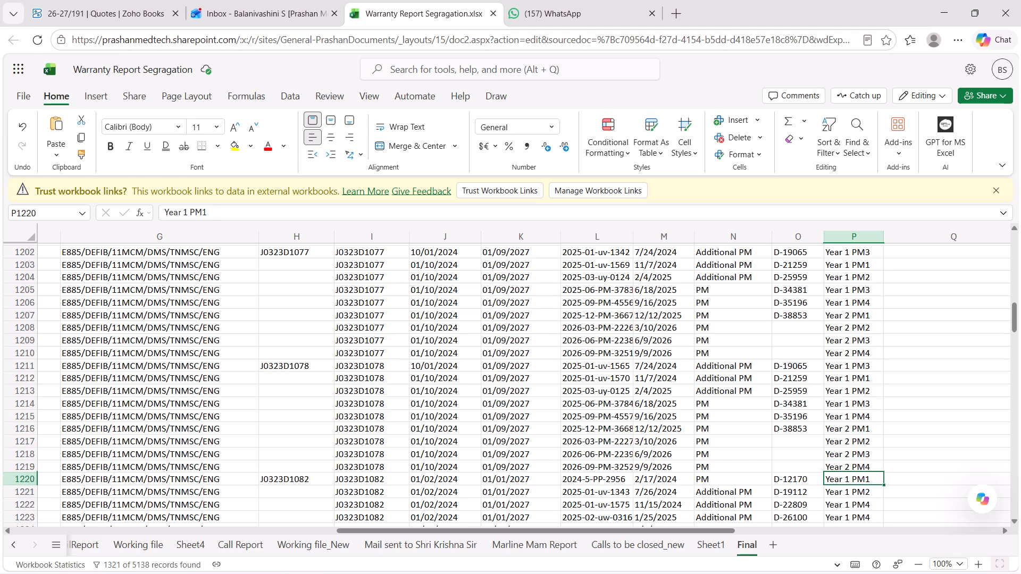
pyautogui.press('Down')
pyautogui.press('Down')
pyautogui.press('Down')
pyautogui.press('Down')
pyautogui.press('Down')
pyautogui.press('Down')
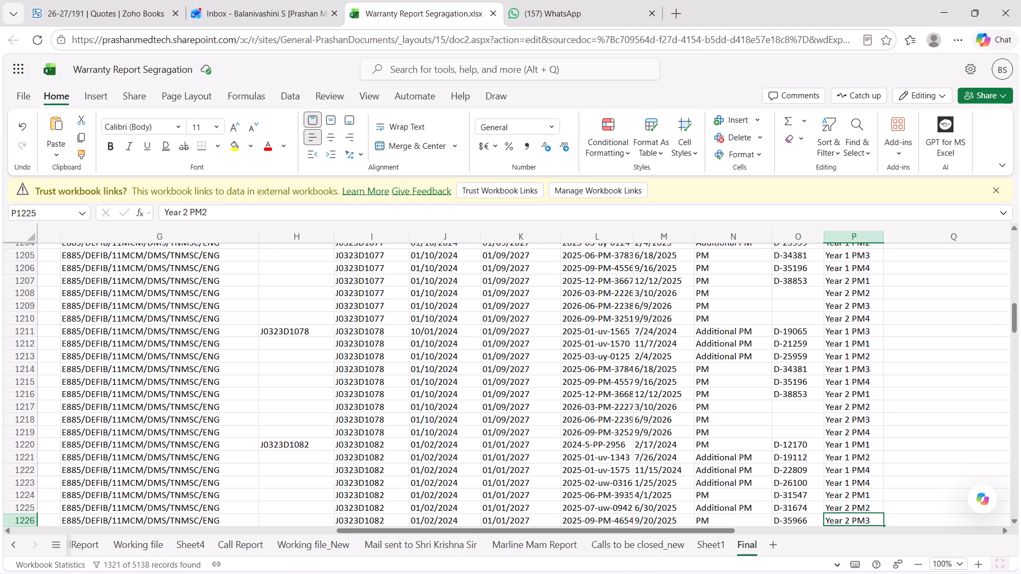
pyautogui.press('Down')
pyautogui.press('Up')
pyautogui.press('Up')
pyautogui.press('Down')
pyautogui.press('Down')
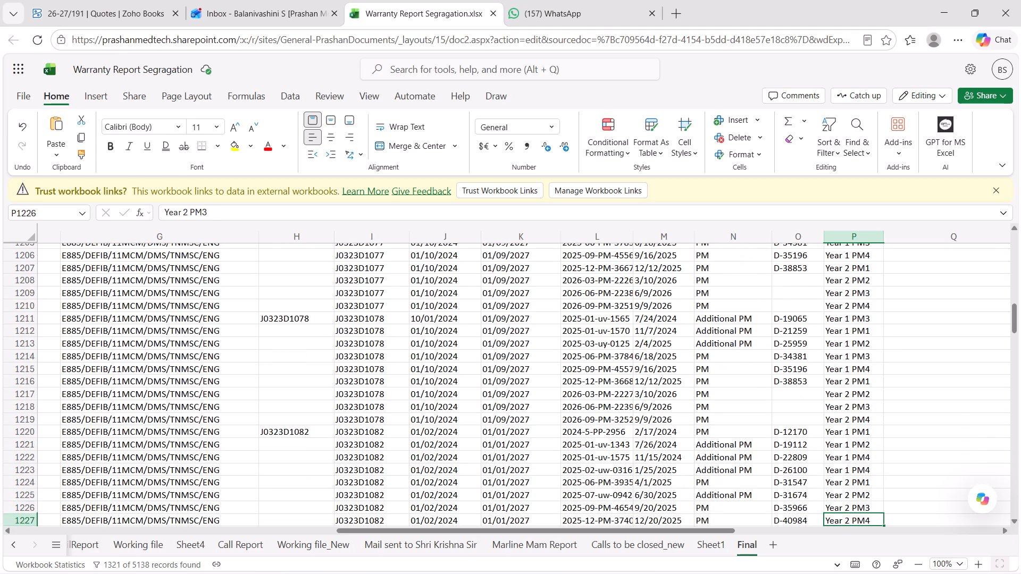
pyautogui.press('Down')
pyautogui.press('Down')
pyautogui.press('Down')
pyautogui.press('Down')
pyautogui.press('Down')
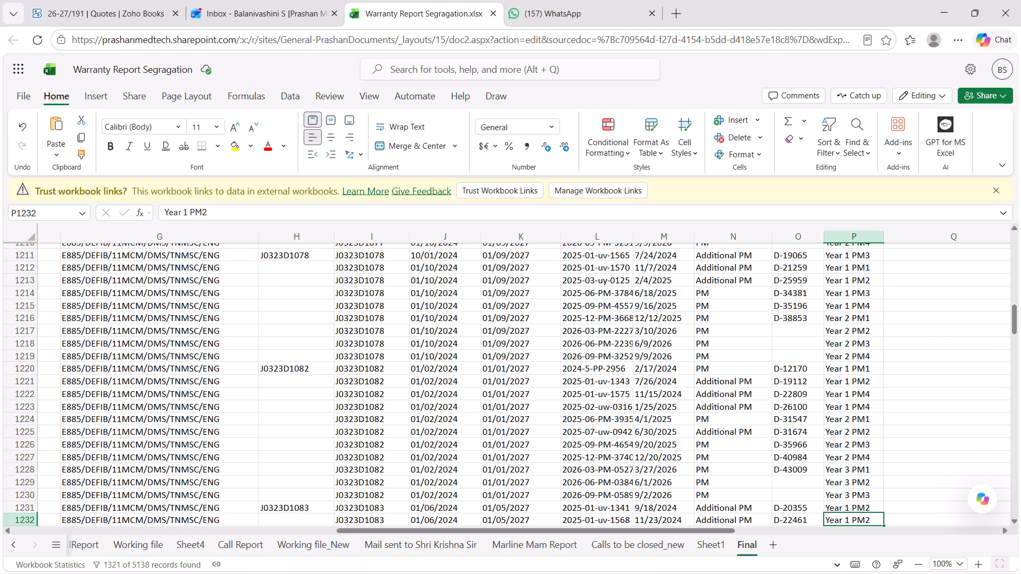
pyautogui.press('Down')
pyautogui.press('Down')
pyautogui.press('Down')
pyautogui.press('Down')
pyautogui.press('Down')
pyautogui.press('Down')
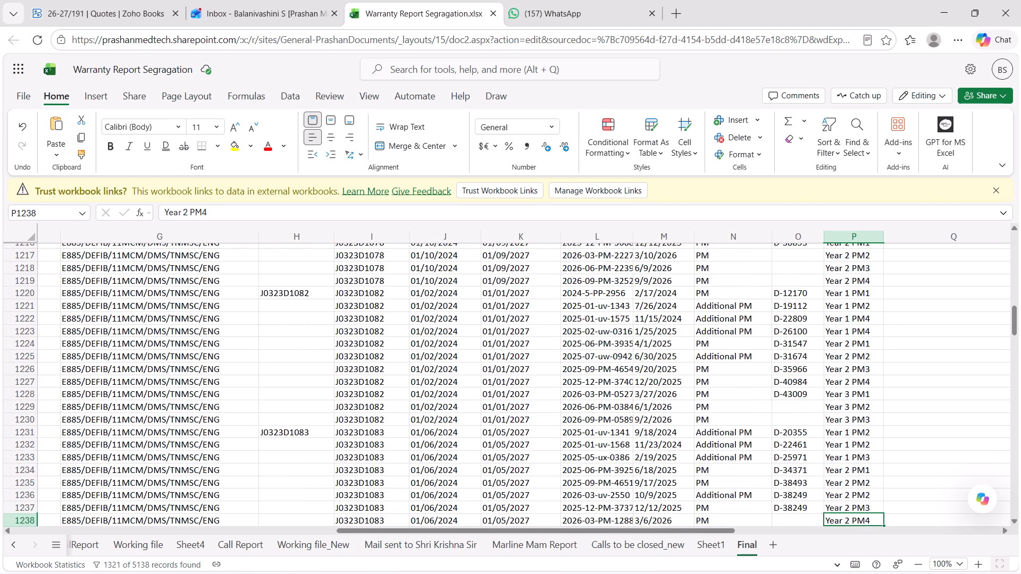
pyautogui.press('Down')
pyautogui.press('Down')
# Check the visit labels for serials J0323D1084 to J0323D1092, rows 1241 to 1259, against their dates.
pyautogui.press('Down')
pyautogui.press('Down')
pyautogui.press('Down')
pyautogui.press('Down')
pyautogui.press('Down')
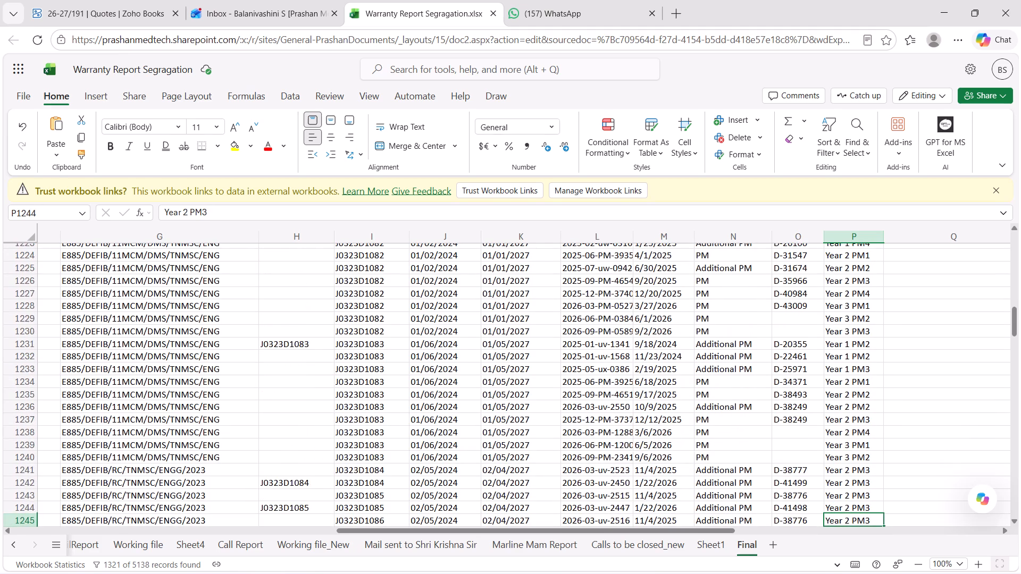
pyautogui.press('Down')
pyautogui.press('Down')
pyautogui.press('Down')
pyautogui.press('Down')
pyautogui.press('Down')
pyautogui.press('Down')
pyautogui.press('Down')
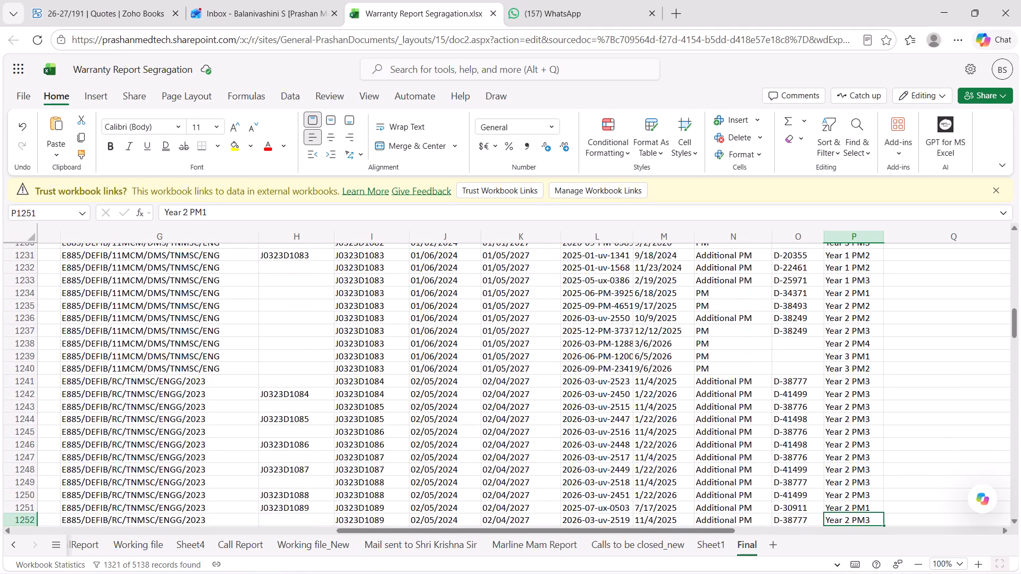
pyautogui.press('Down')
pyautogui.press('Down')
pyautogui.press('Down')
pyautogui.press('Down')
pyautogui.press('Down')
pyautogui.press('Down')
pyautogui.press('Down')
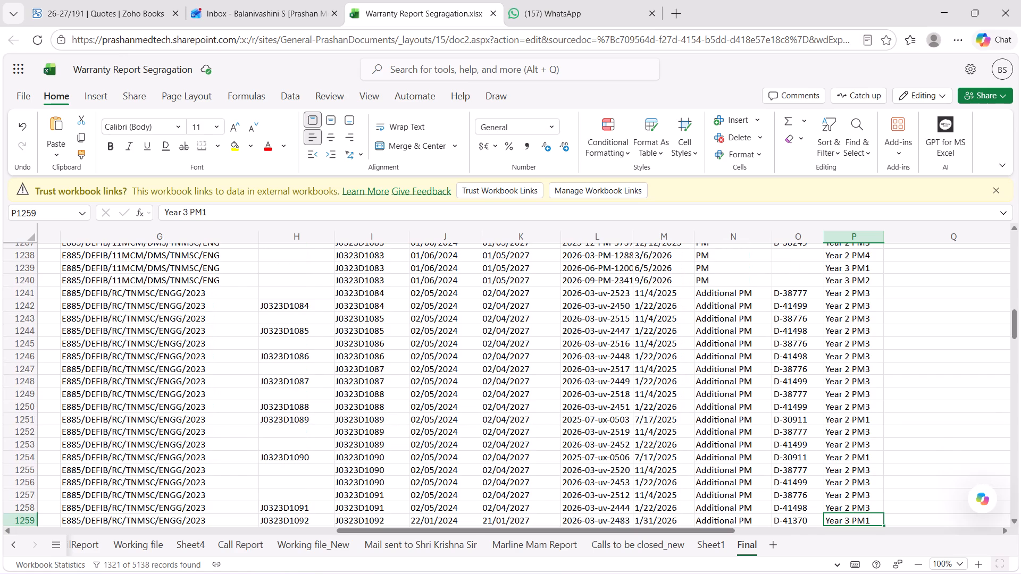
pyautogui.press('Up')
pyautogui.press('Up')
pyautogui.press('Up')
pyautogui.press('Up')
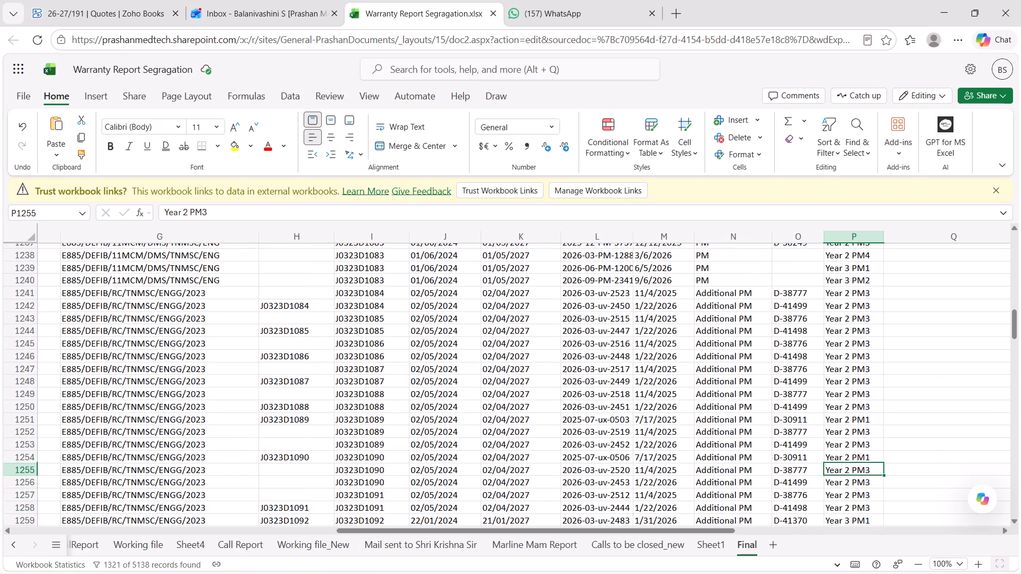
pyautogui.press('Down')
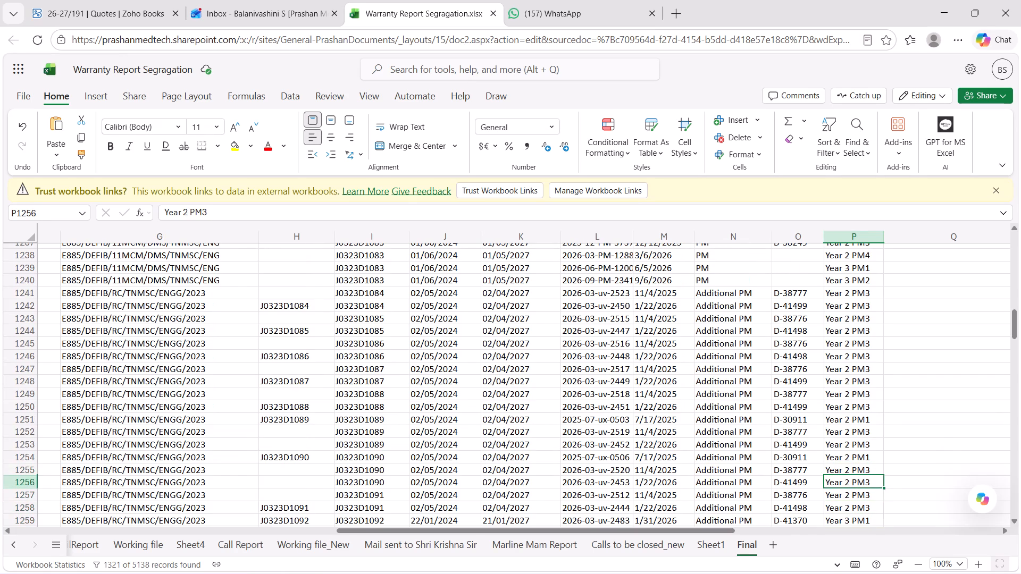
pyautogui.press('Down')
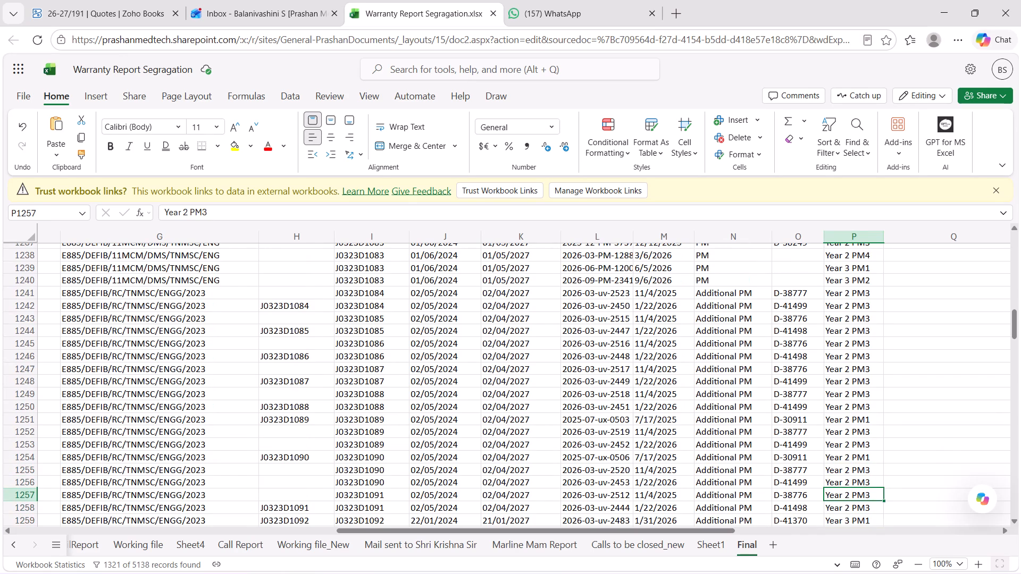
pyautogui.press('Up')
pyautogui.press('Up')
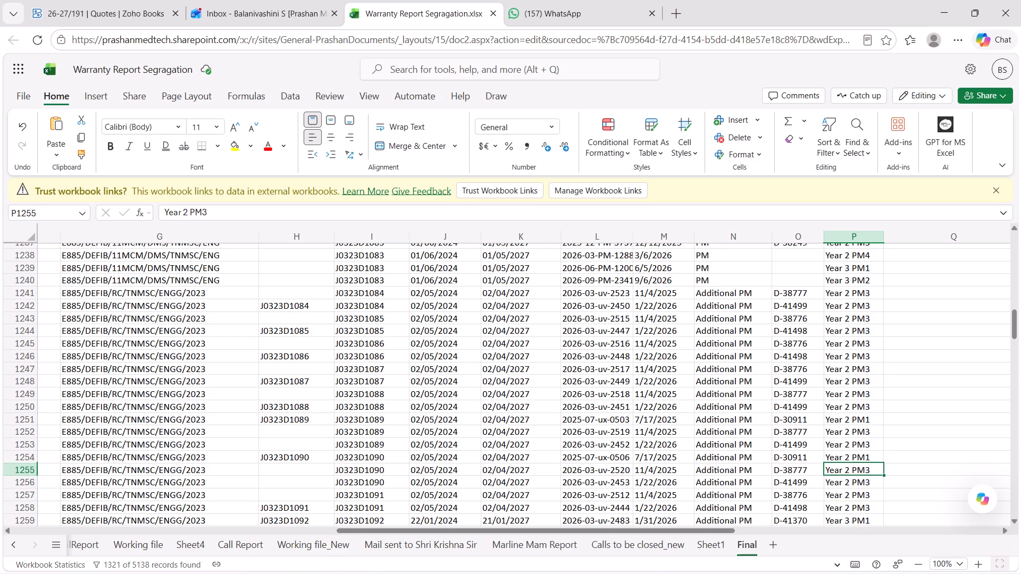
pyautogui.press('Down')
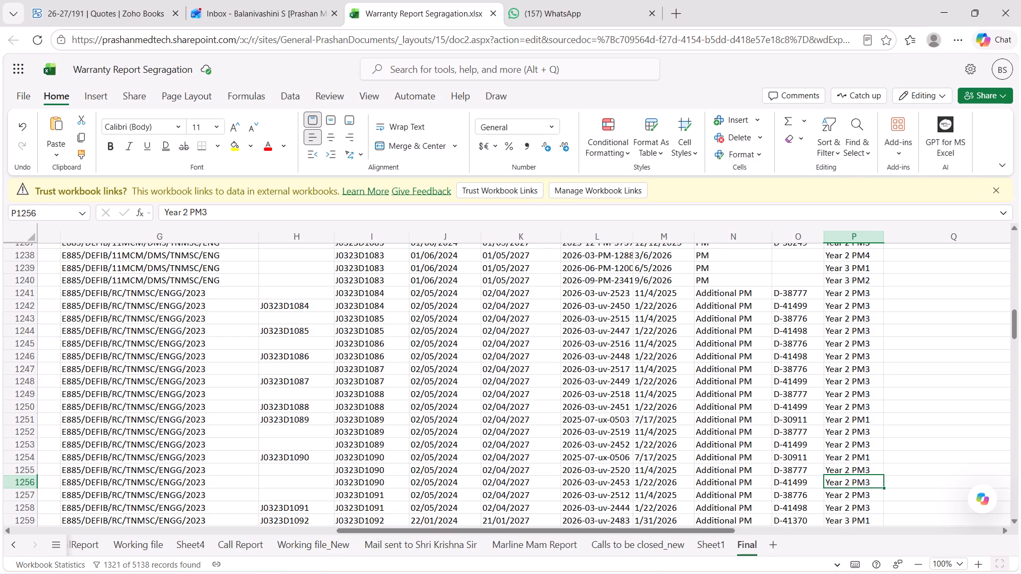
# Change the visit label of J0323D1090 in row 1255 to Year 2 PM2 and highlight the cell yellow.
pyautogui.click(321, 458)
pyautogui.scroll(-1, 321, 458)
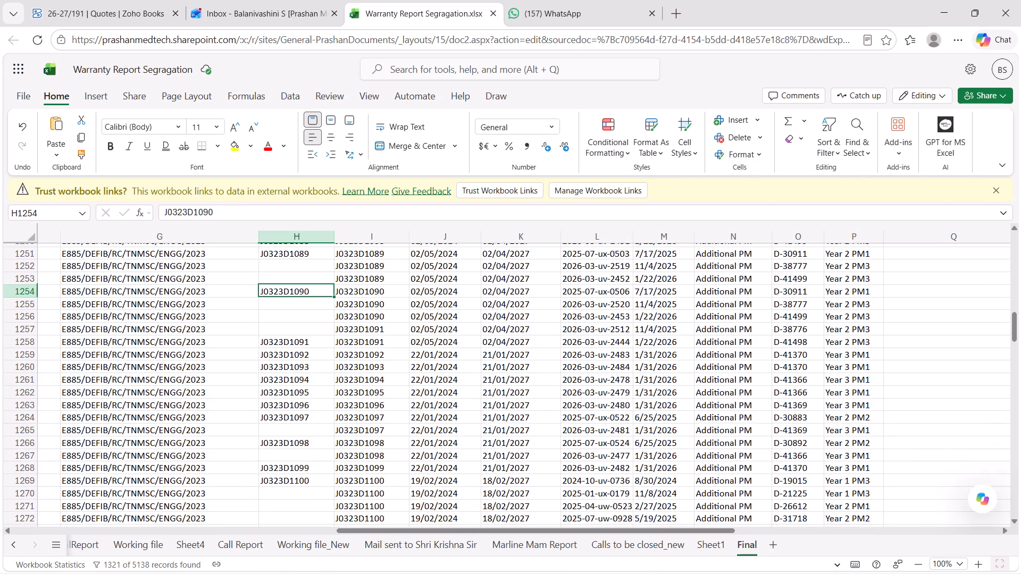
pyautogui.scroll(-4, 321, 458)
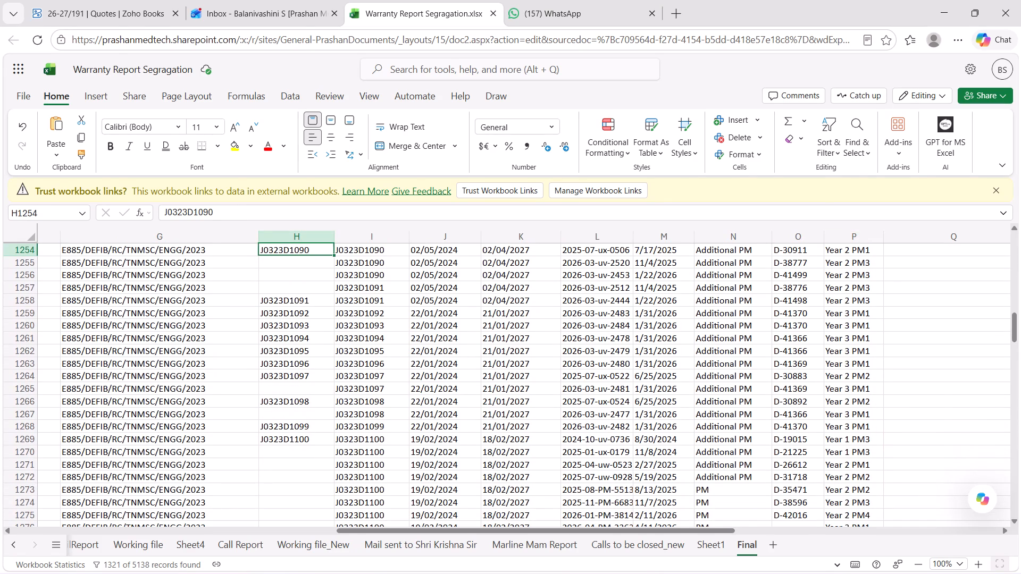
pyautogui.click(837, 247)
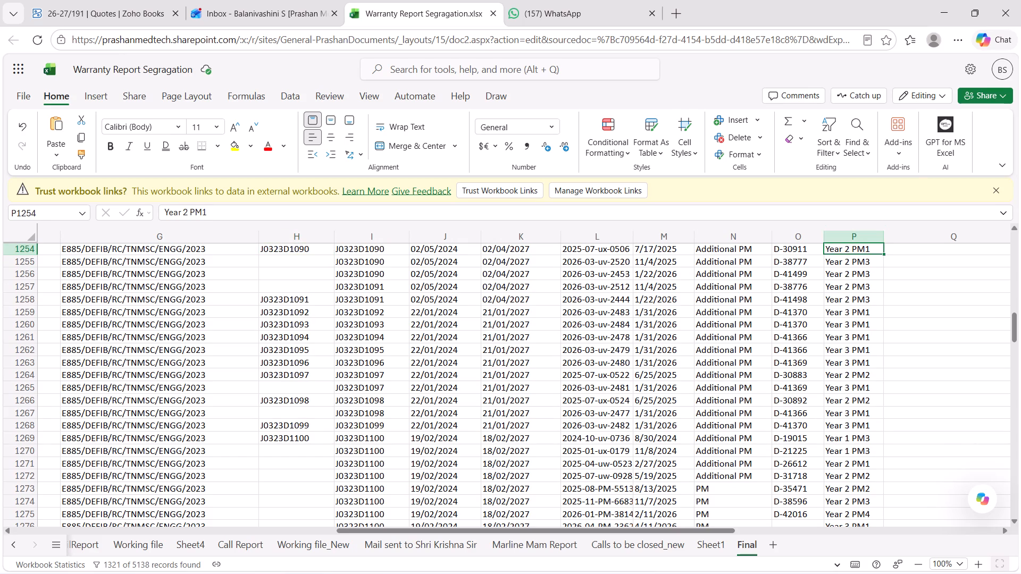
pyautogui.click(876, 260)
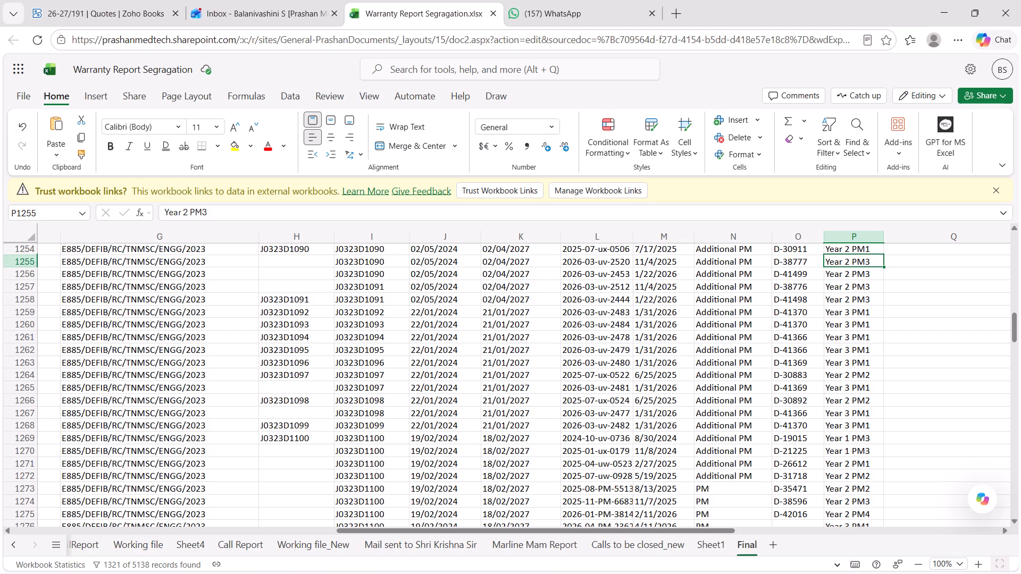
pyautogui.doubleClick(876, 260)
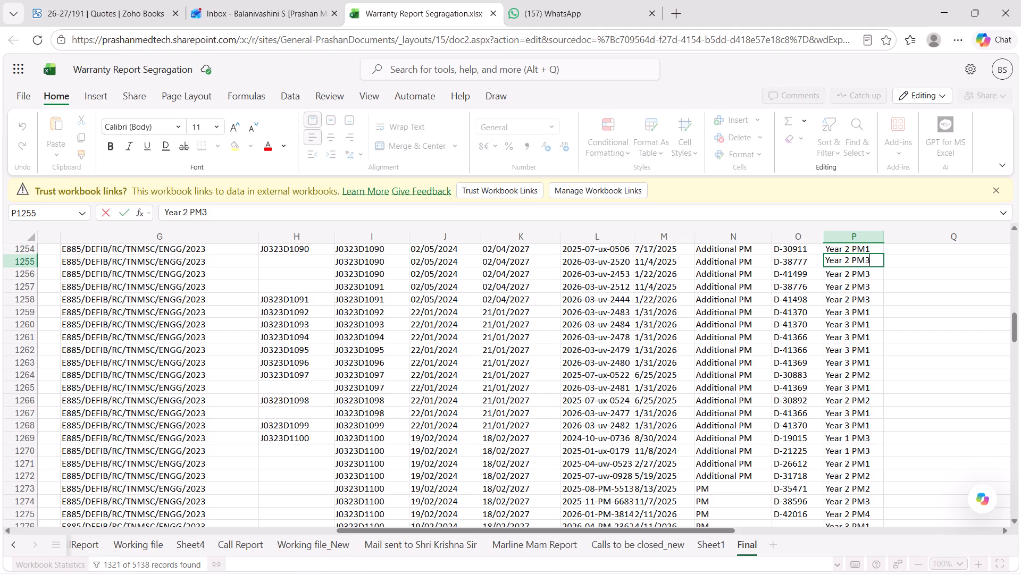
pyautogui.press('BackSpace')
pyautogui.press('2')
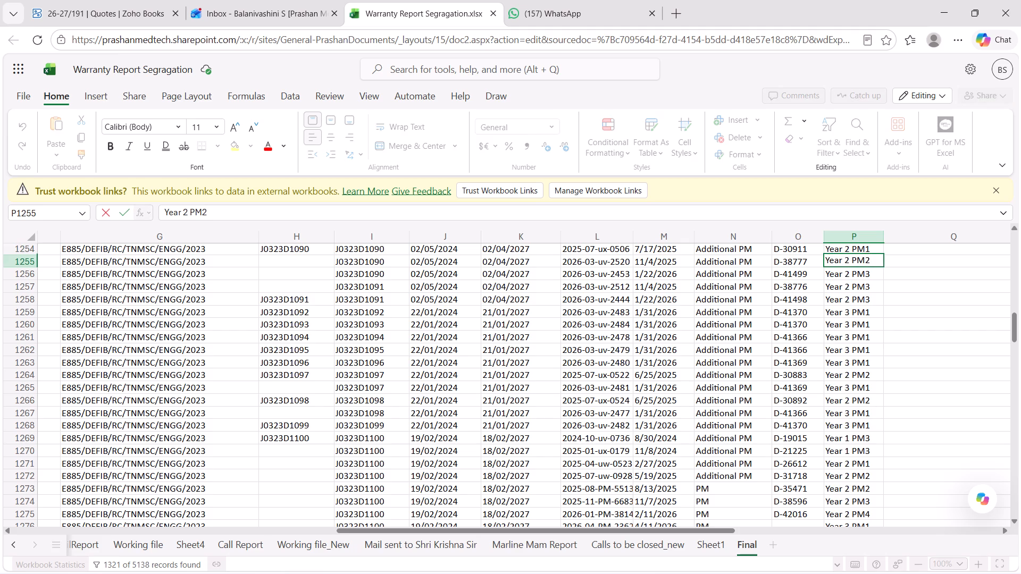
pyautogui.click(903, 259)
pyautogui.click(850, 257)
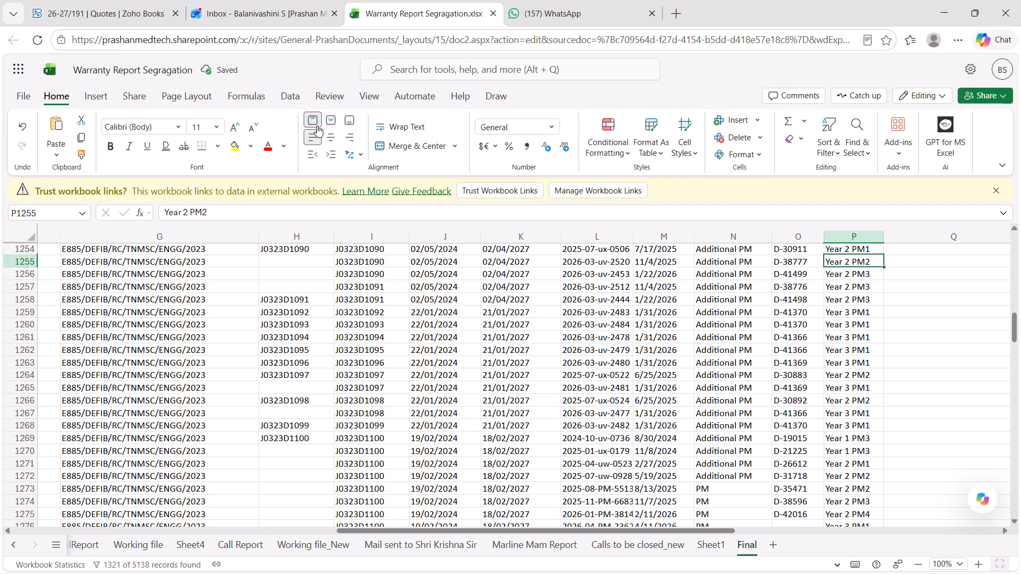
pyautogui.click(229, 141)
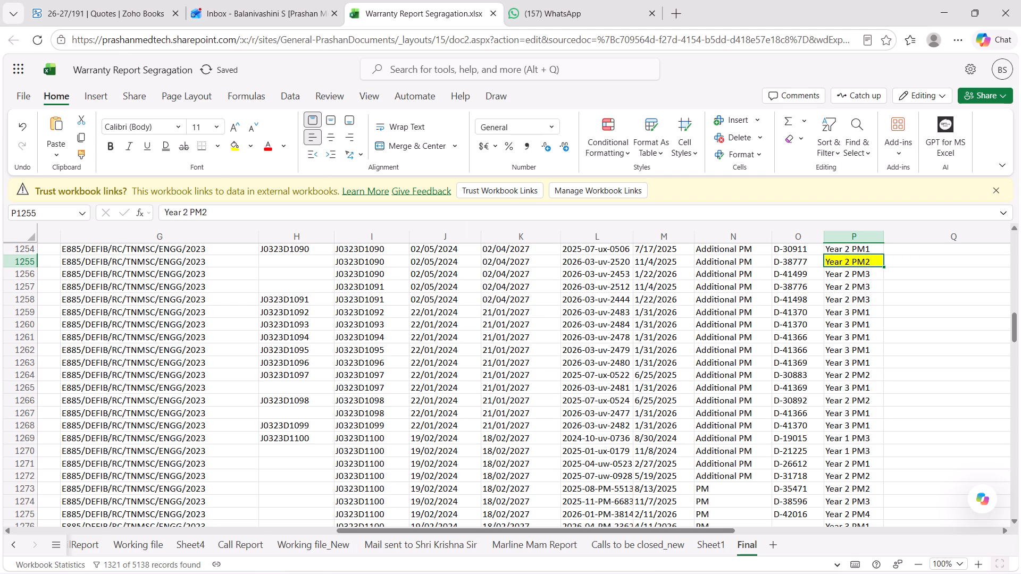
pyautogui.click(855, 288)
pyautogui.scroll(-1, 855, 288)
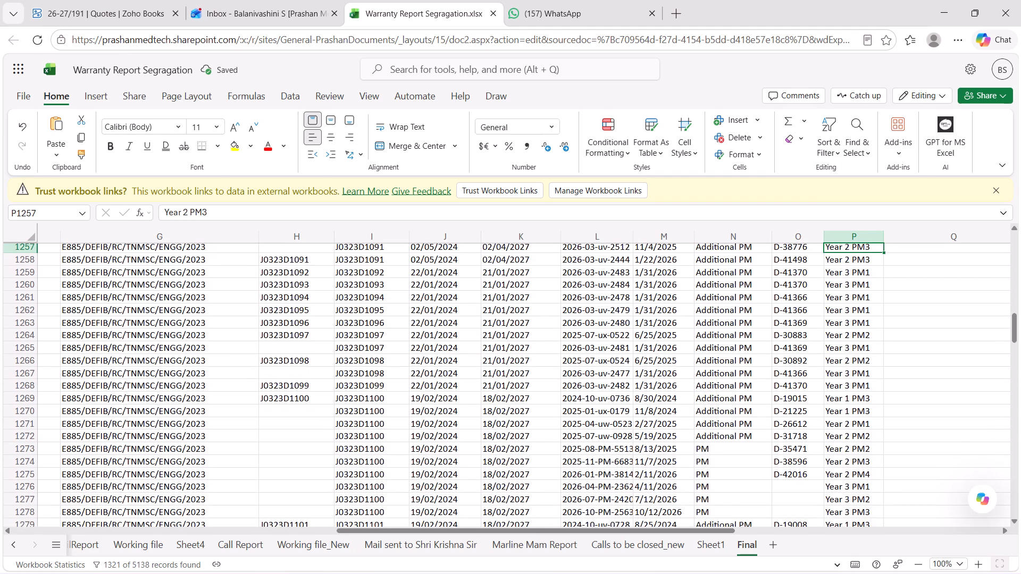
pyautogui.scroll(-1, 855, 288)
pyautogui.click(879, 259)
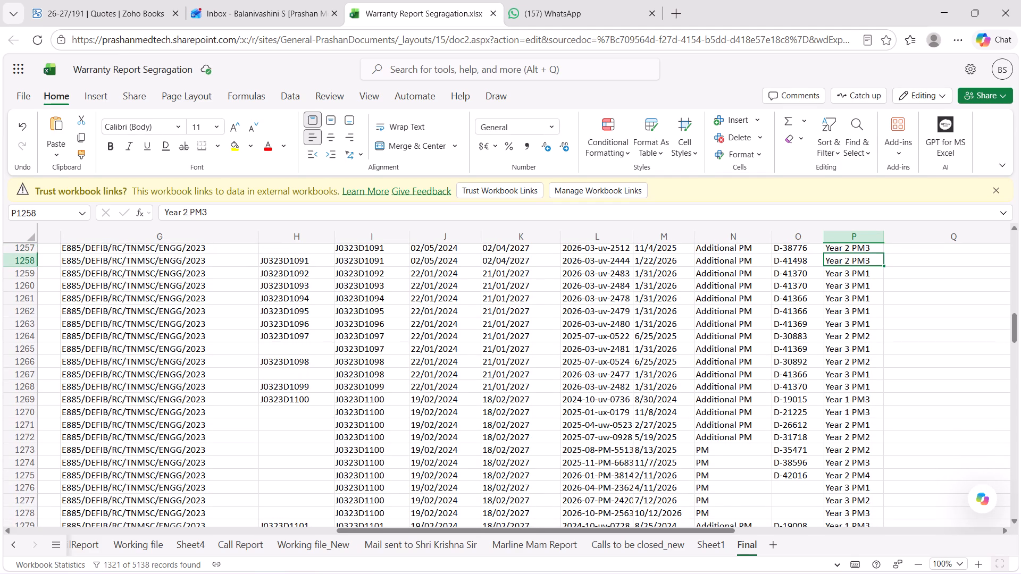
pyautogui.doubleClick(879, 259)
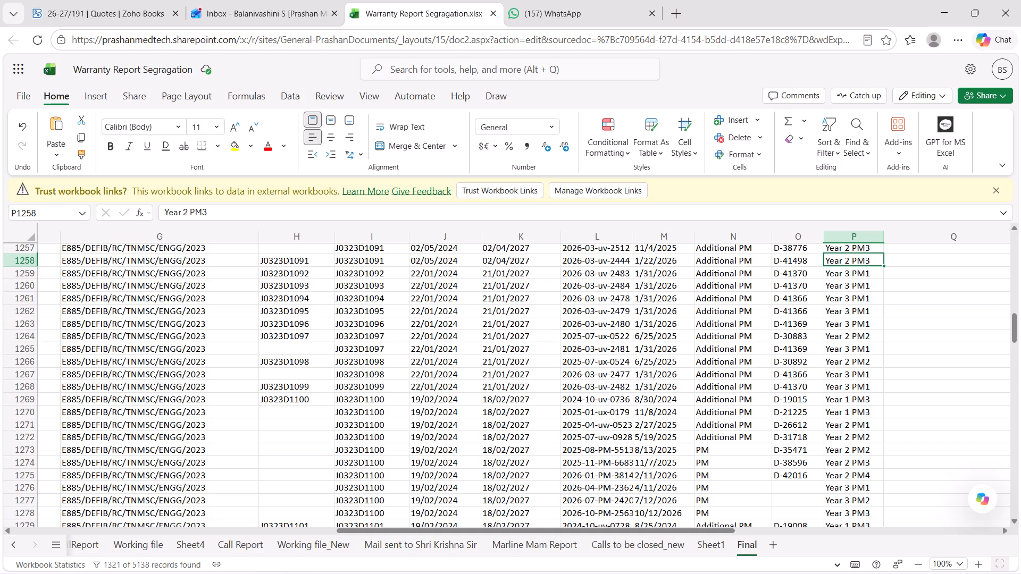
pyautogui.press('BackSpace')
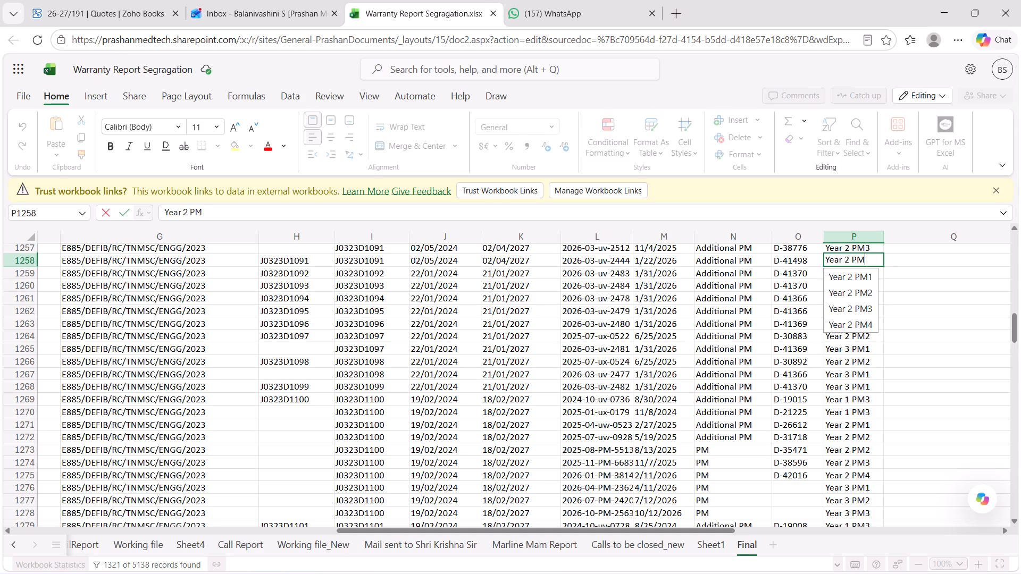
pyautogui.press('4')
pyautogui.click(920, 259)
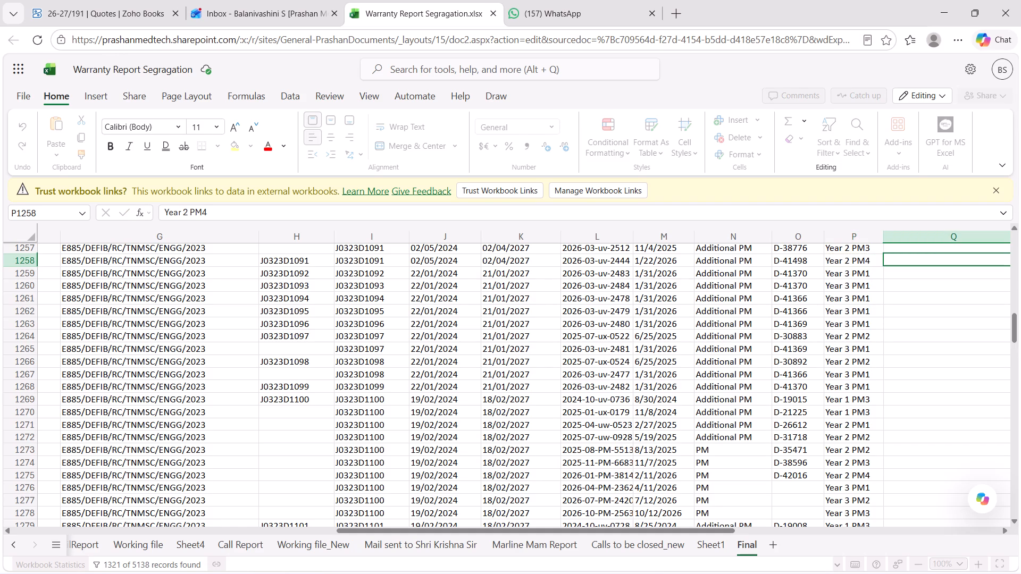
pyautogui.click(867, 258)
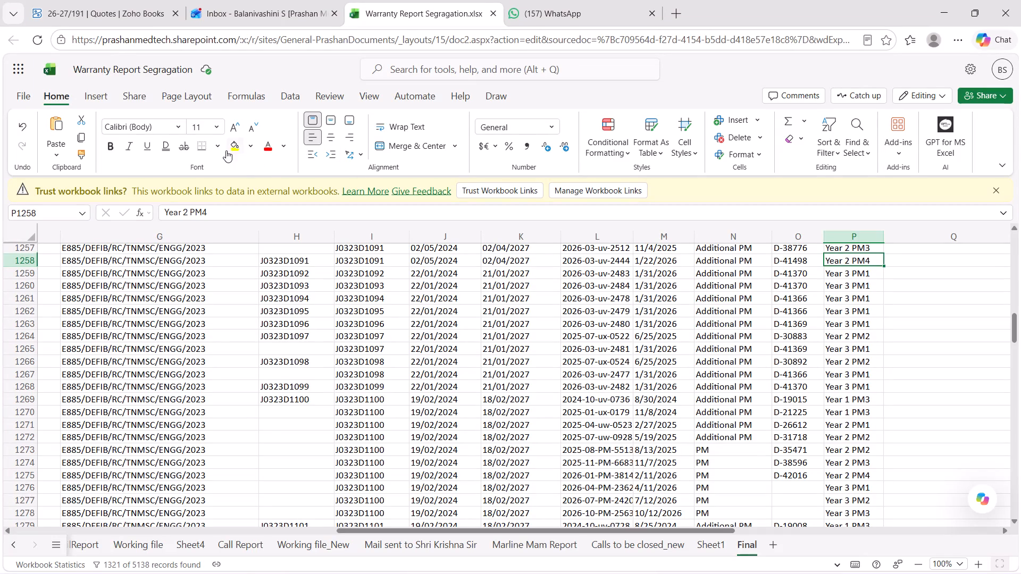
pyautogui.click(238, 143)
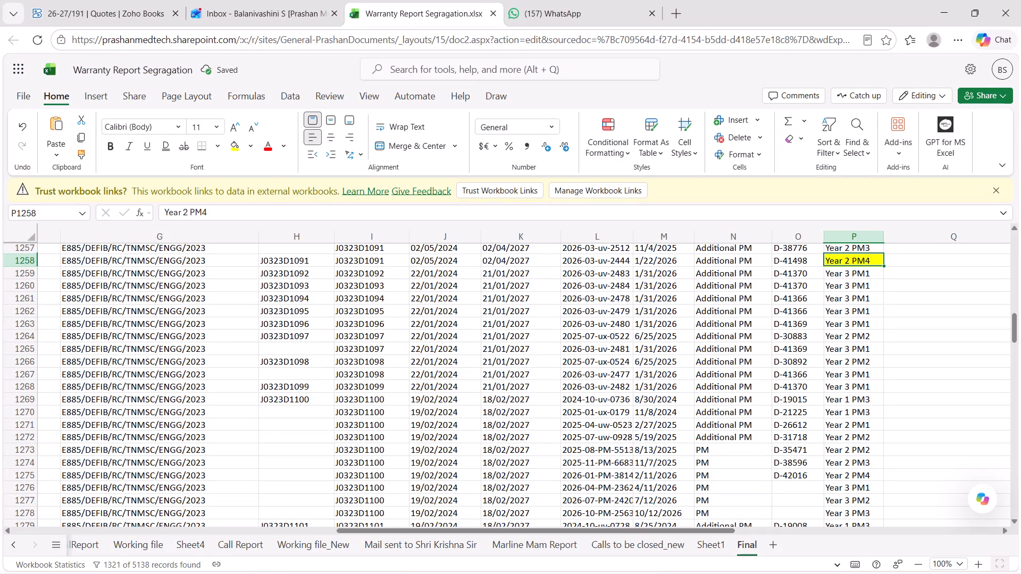
# Check the visit labels for serials J0323D1092 to J0323D1099, rows 1259 to 1268, against their visit dates.
pyautogui.click(875, 284)
pyautogui.scroll(-1, 875, 284)
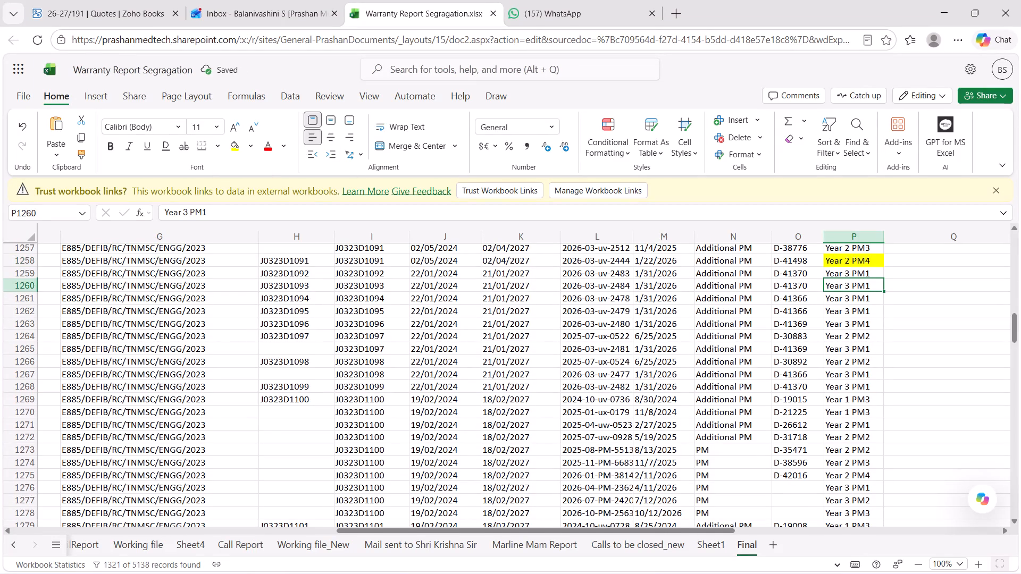
pyautogui.scroll(-2, 875, 284)
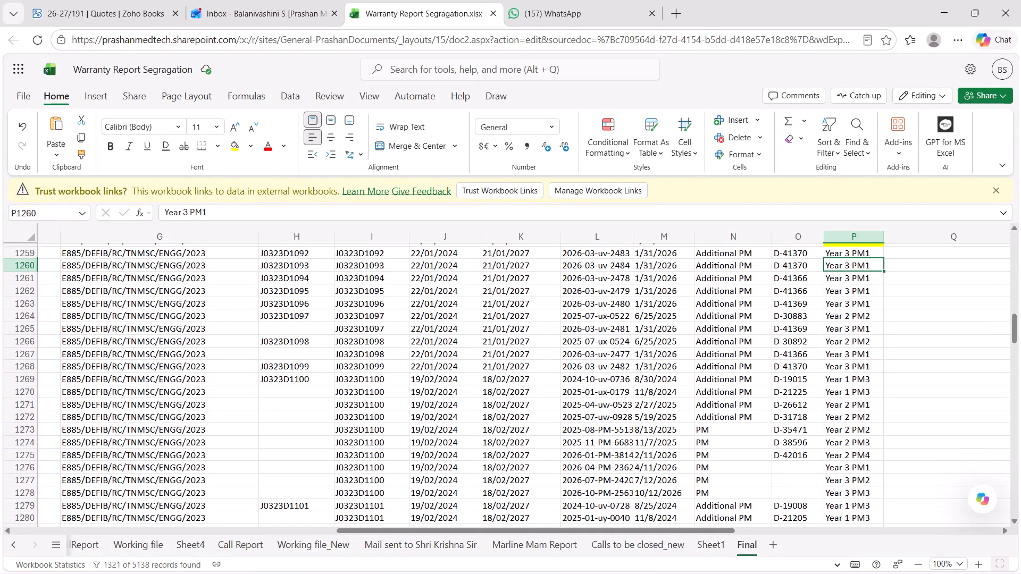
pyautogui.scroll(-2, 875, 284)
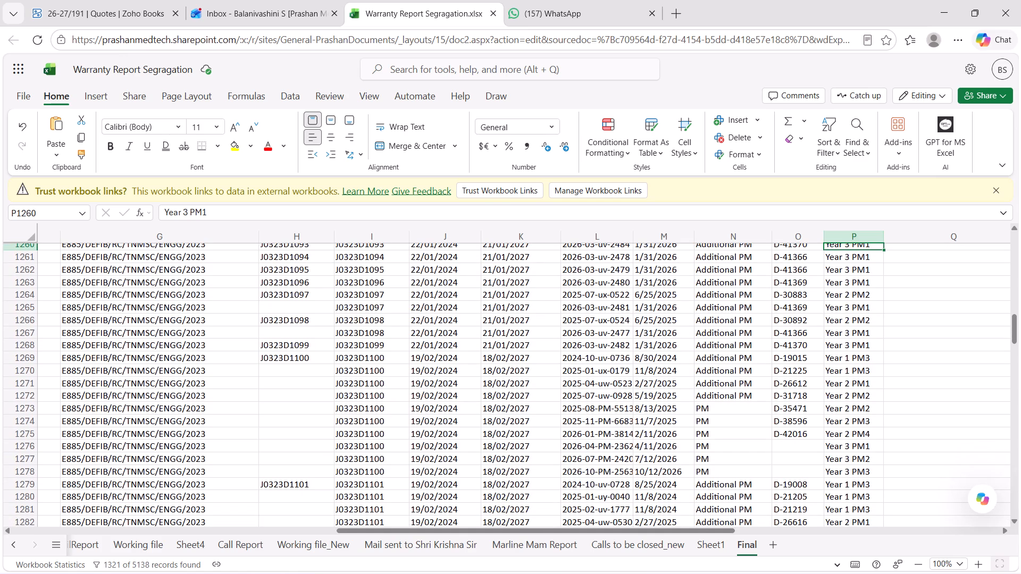
pyautogui.scroll(-2, 875, 284)
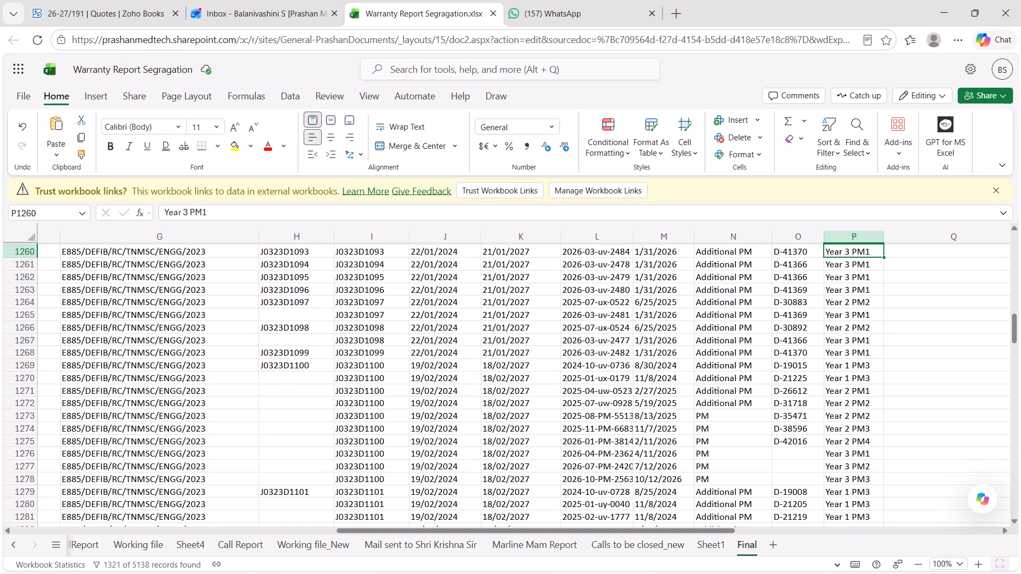
pyautogui.scroll(-1, 875, 265)
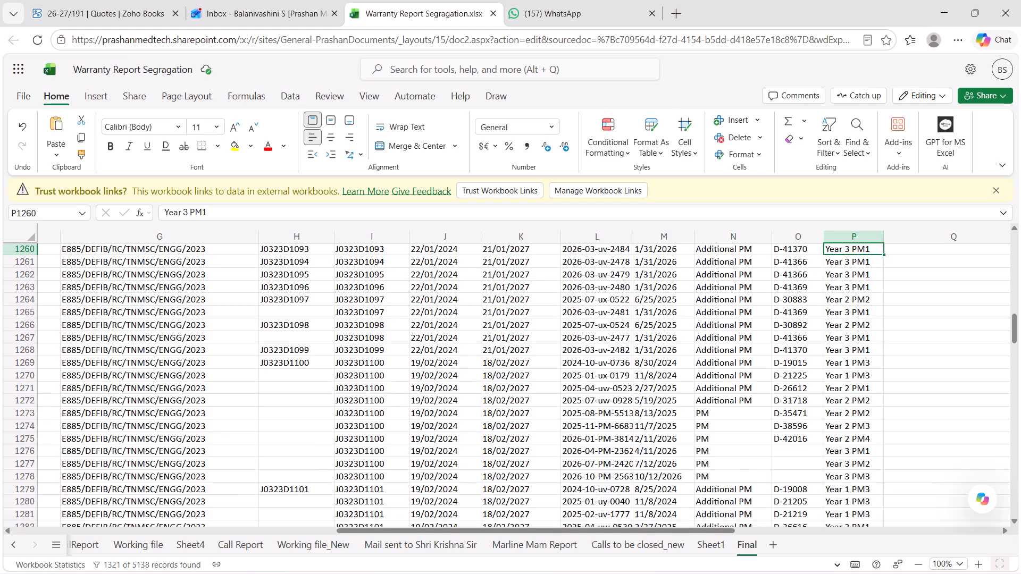
pyautogui.scroll(-1, 875, 265)
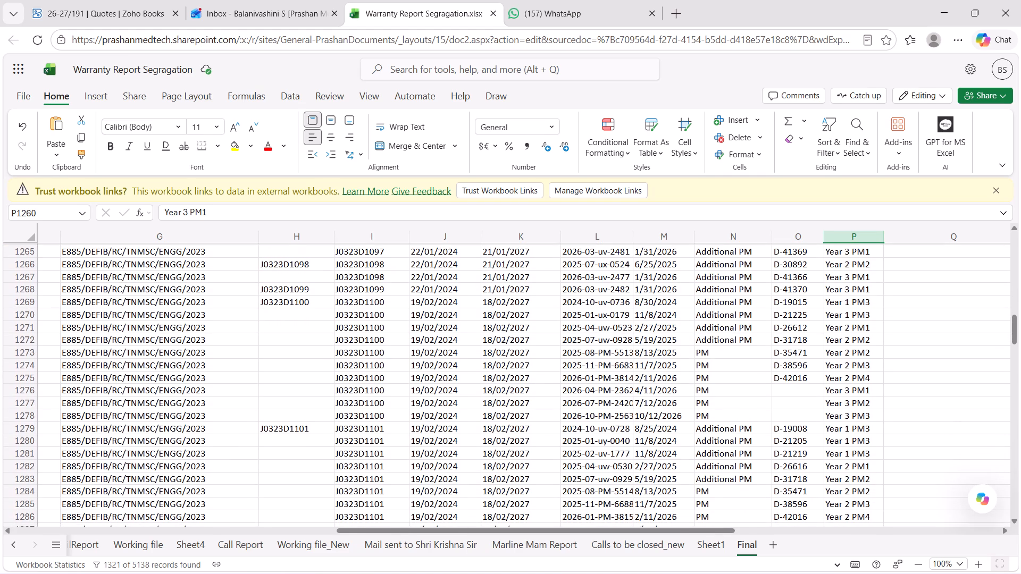
pyautogui.scroll(-2, 875, 265)
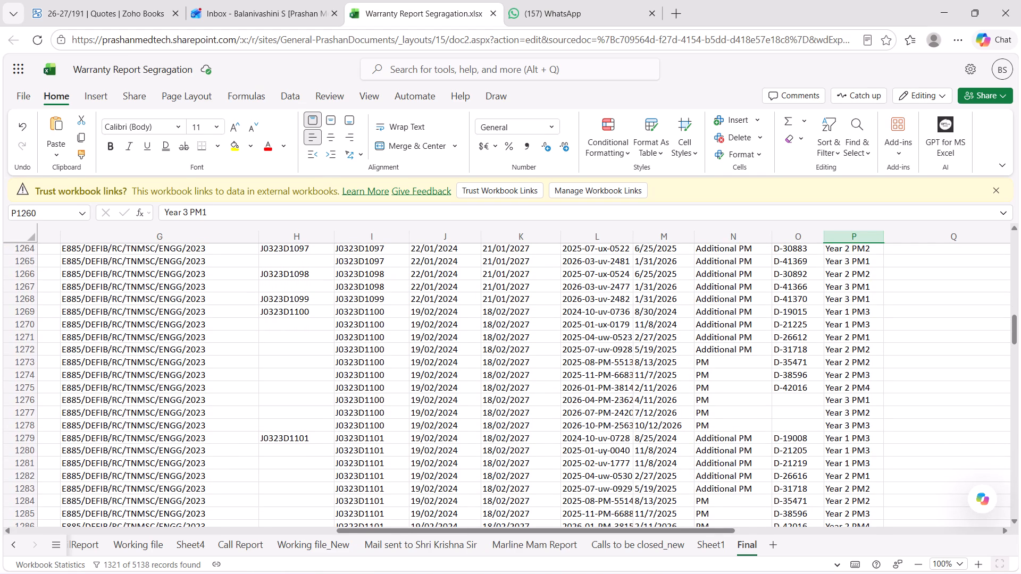
pyautogui.scroll(-1, 875, 265)
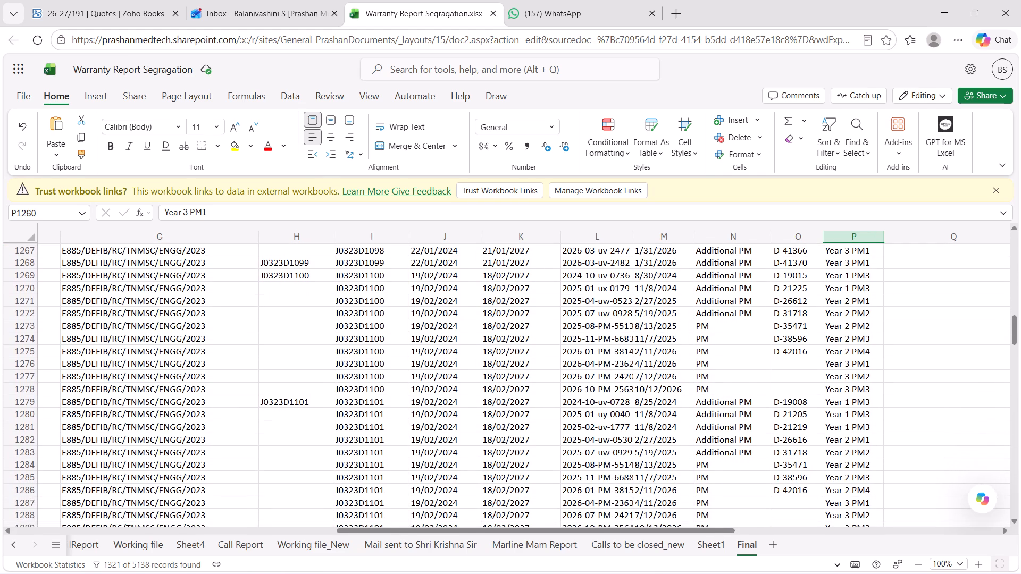
pyautogui.scroll(-1, 875, 265)
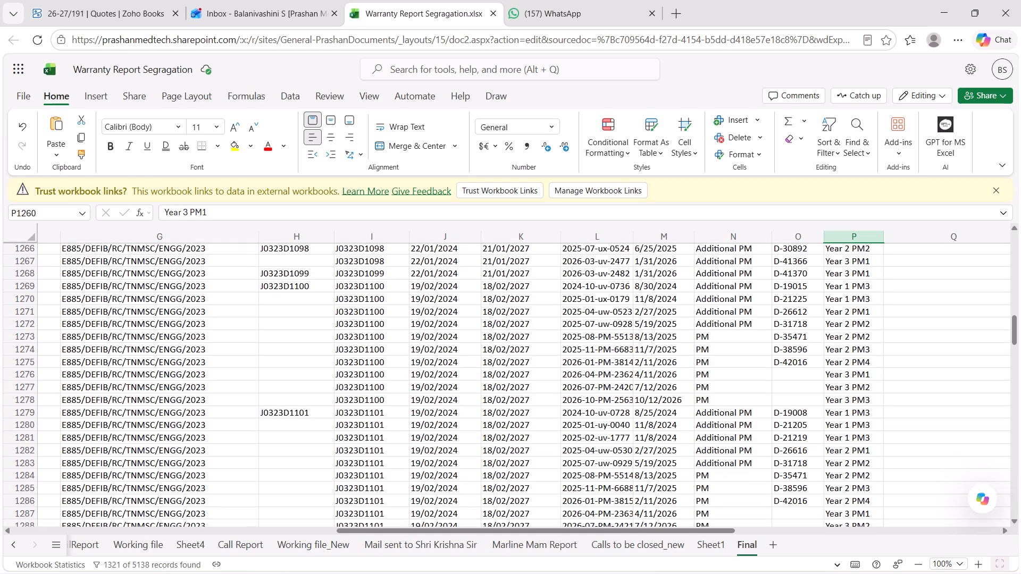
pyautogui.scroll(-2, 875, 265)
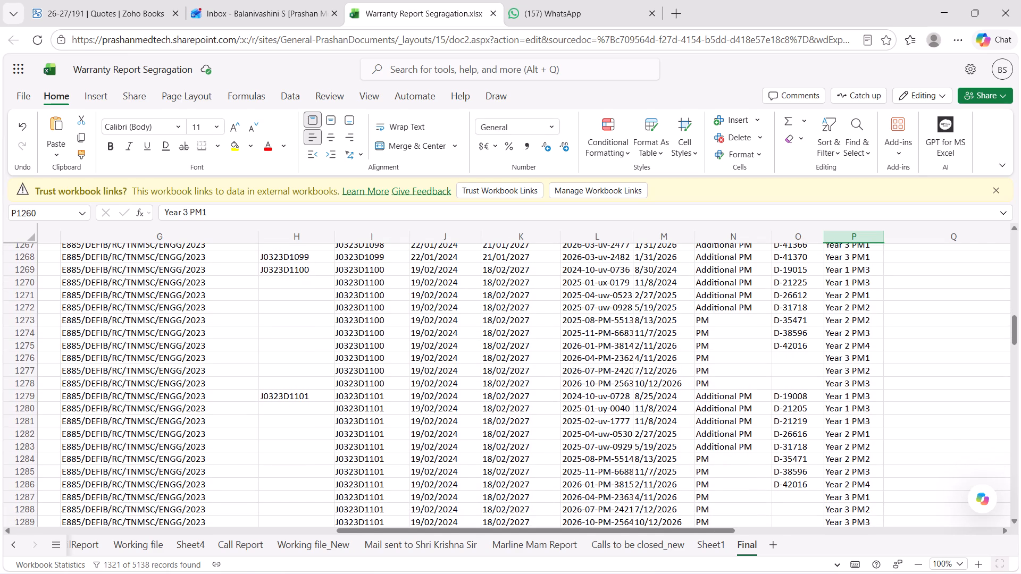
pyautogui.scroll(-2, 875, 265)
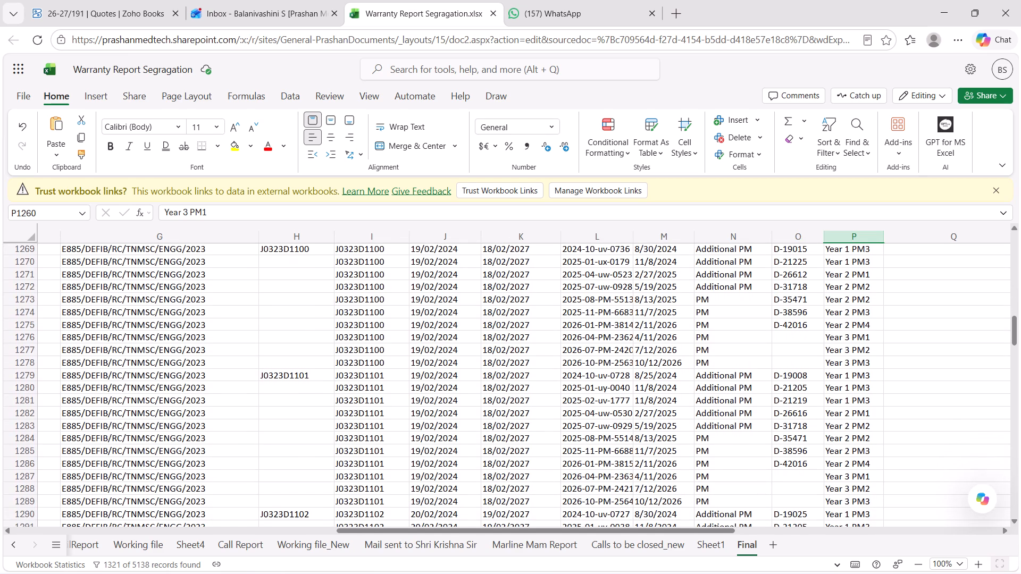
pyautogui.click(880, 250)
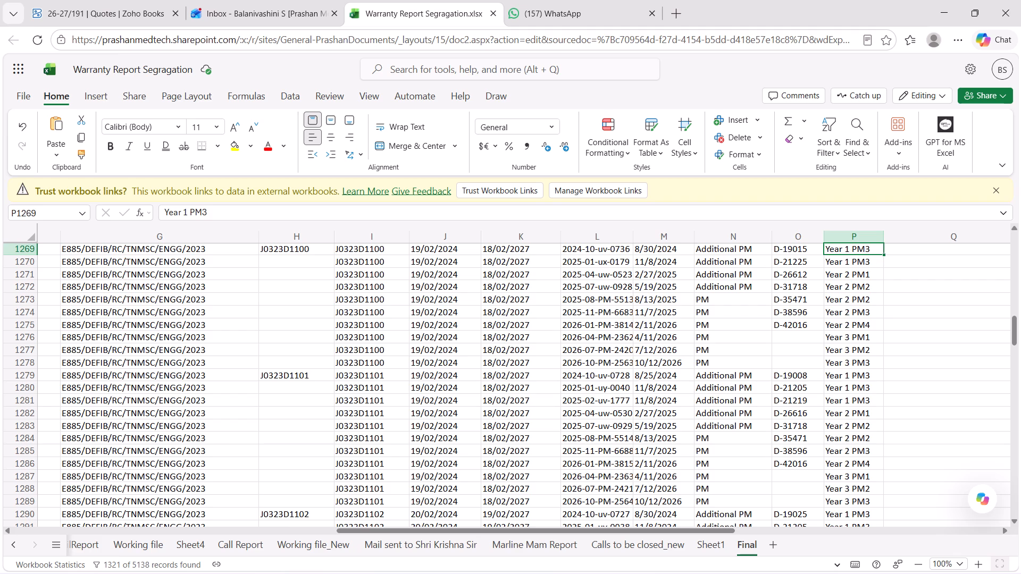
pyautogui.doubleClick(876, 263)
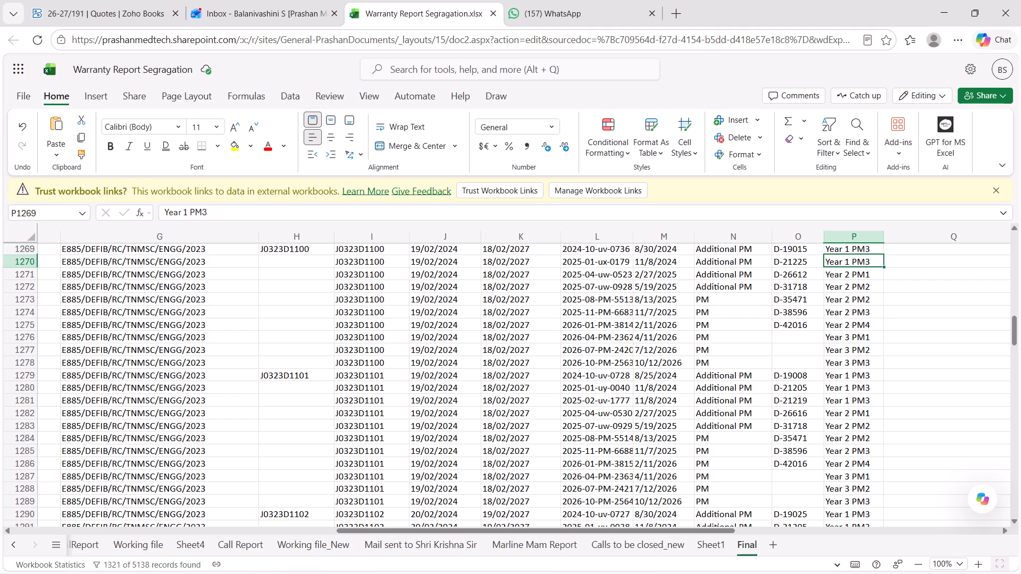
pyautogui.press('BackSpace')
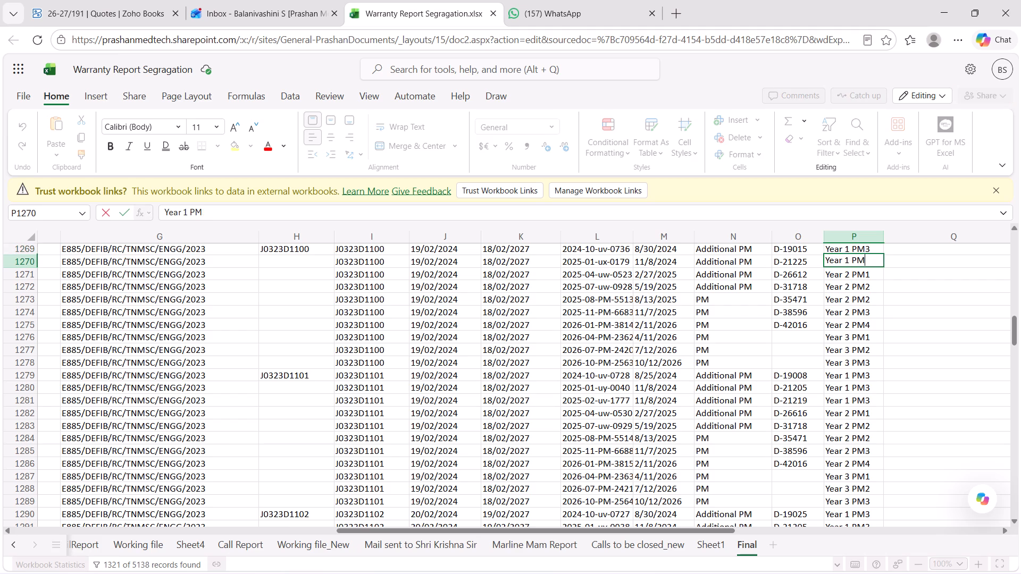
pyautogui.press('4')
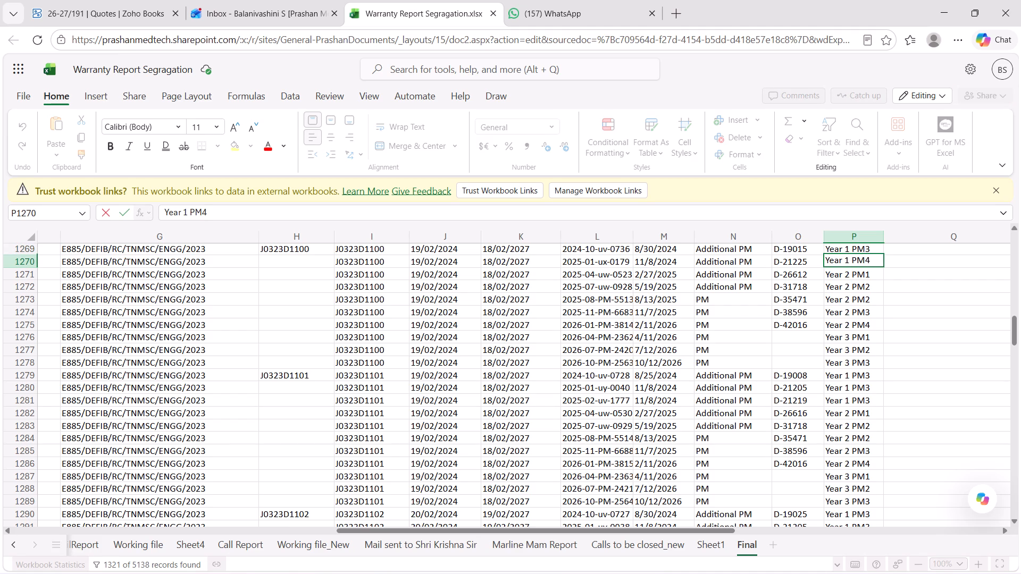
pyautogui.click(910, 265)
pyautogui.click(867, 263)
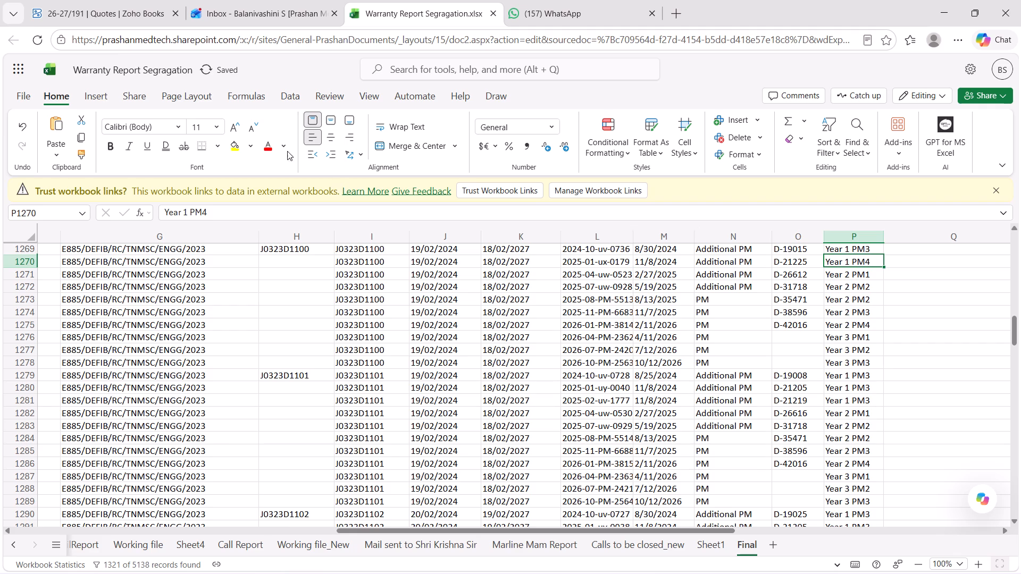
pyautogui.click(235, 143)
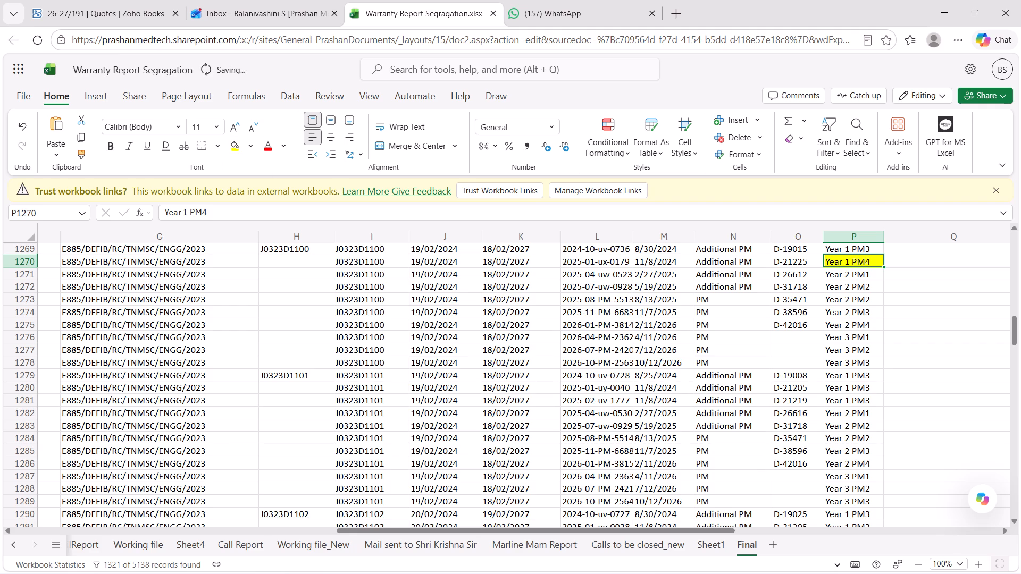
# Check the remaining visit labels for serial J0323D1100, rows 1271 to 1278, against their visit dates.
pyautogui.click(851, 278)
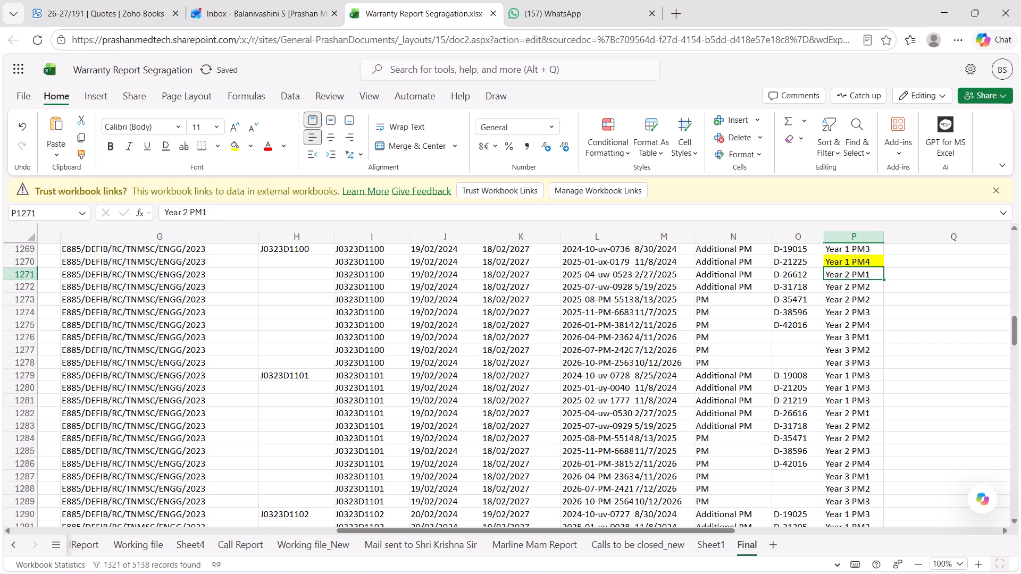
pyautogui.click(884, 288)
pyautogui.press('Left')
pyautogui.press('Down')
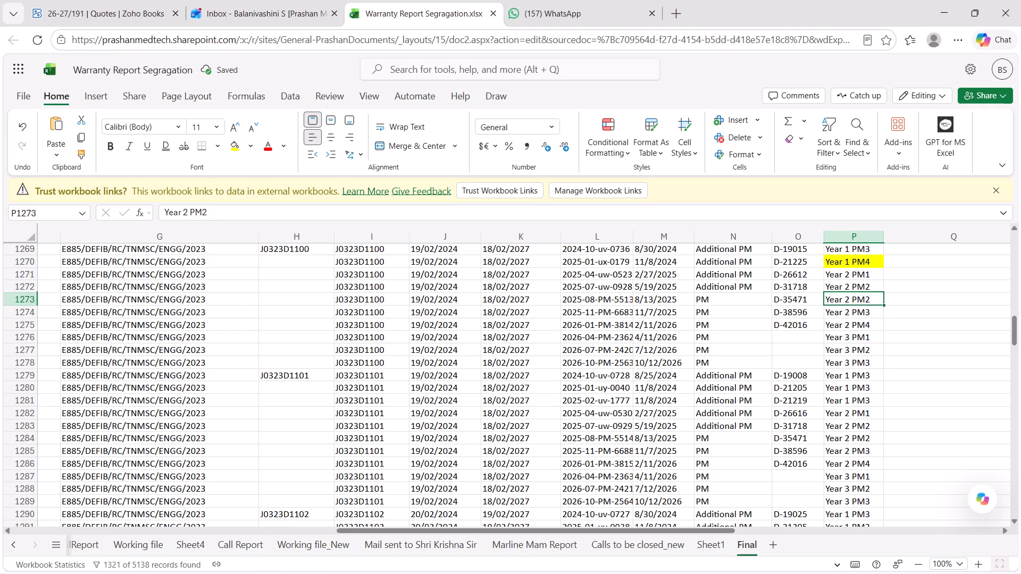
pyautogui.press('Down')
pyautogui.press('Up')
pyautogui.press('Up')
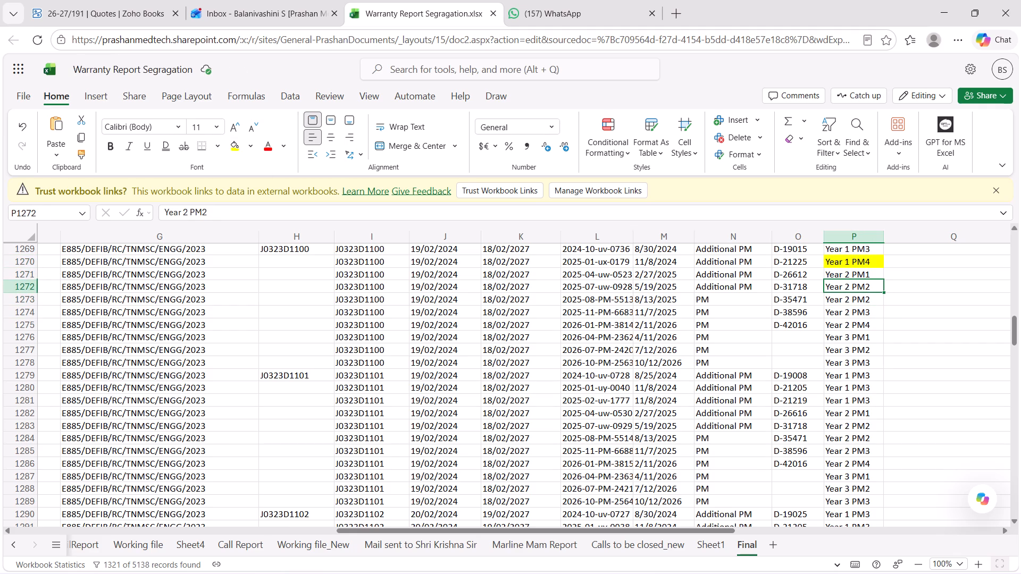
pyautogui.press('Down')
pyautogui.press('Up')
pyautogui.press('Down')
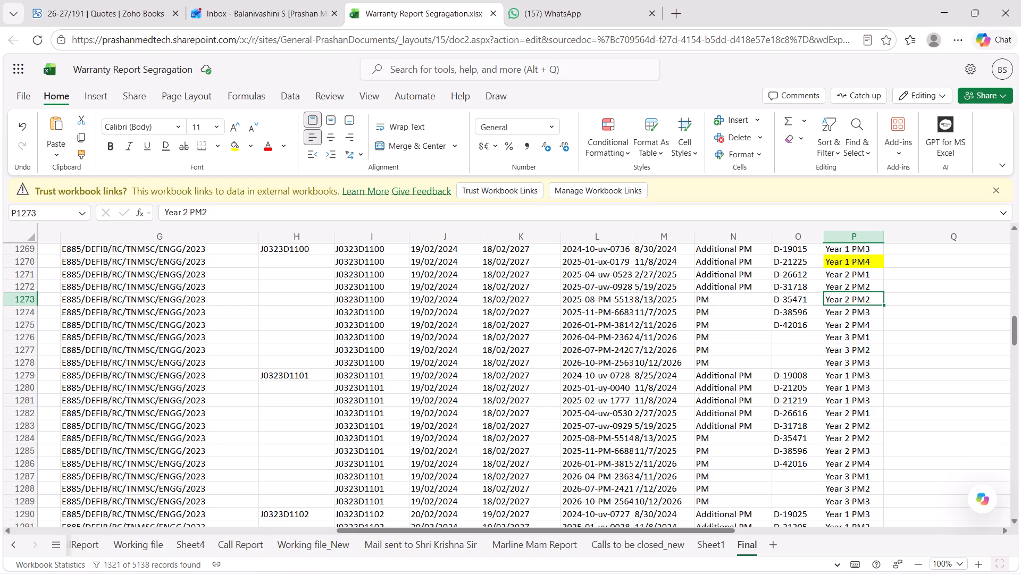
pyautogui.press('Down')
pyautogui.press('Down')
pyautogui.press('Down')
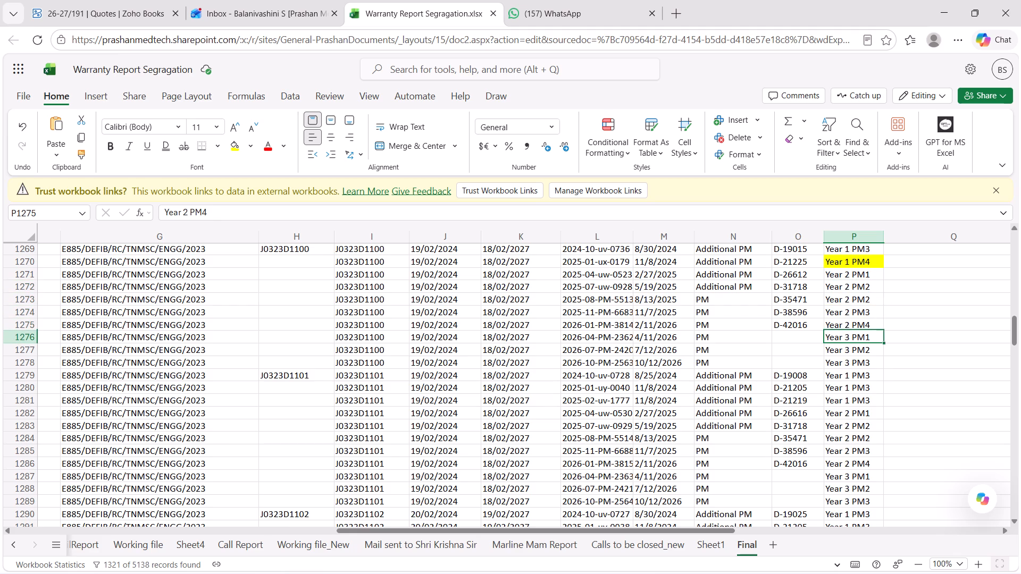
pyautogui.press('Down')
pyautogui.press('Down')
# Check the visit labels for serial J0323D1101, starting at row 1279, against their visit dates.
pyautogui.press('Down')
pyautogui.press('Down')
pyautogui.press('Down')
pyautogui.press('Down')
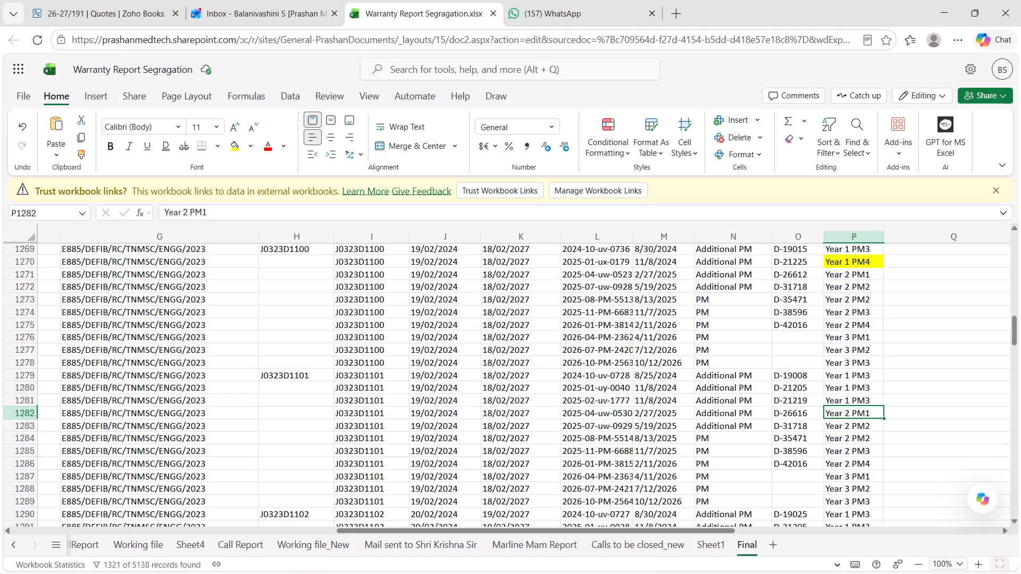
pyautogui.press('Down')
pyautogui.press('Down')
pyautogui.press('Down')
pyautogui.press('Up')
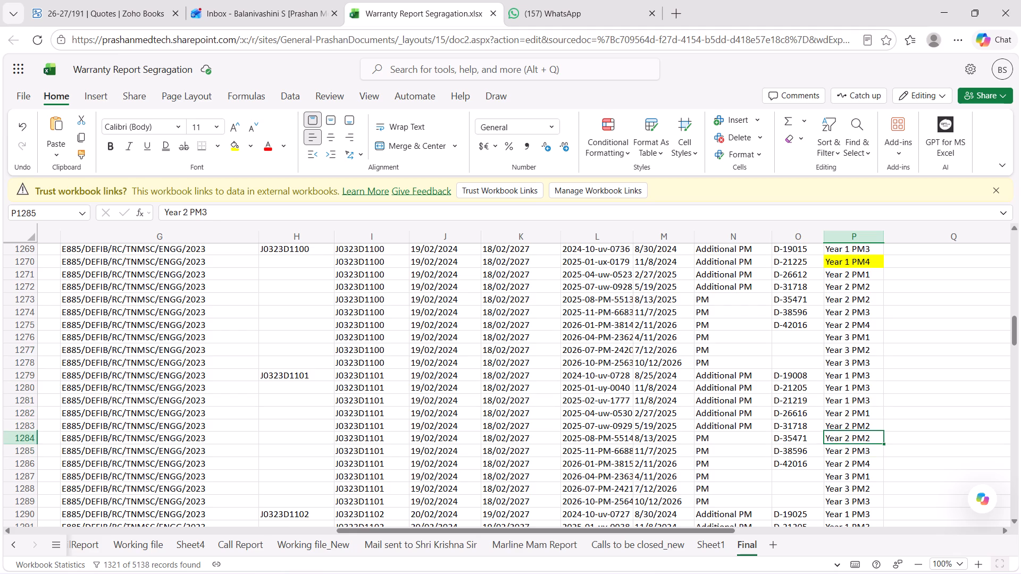
pyautogui.press('Up')
pyautogui.press('Down')
pyautogui.press('Down')
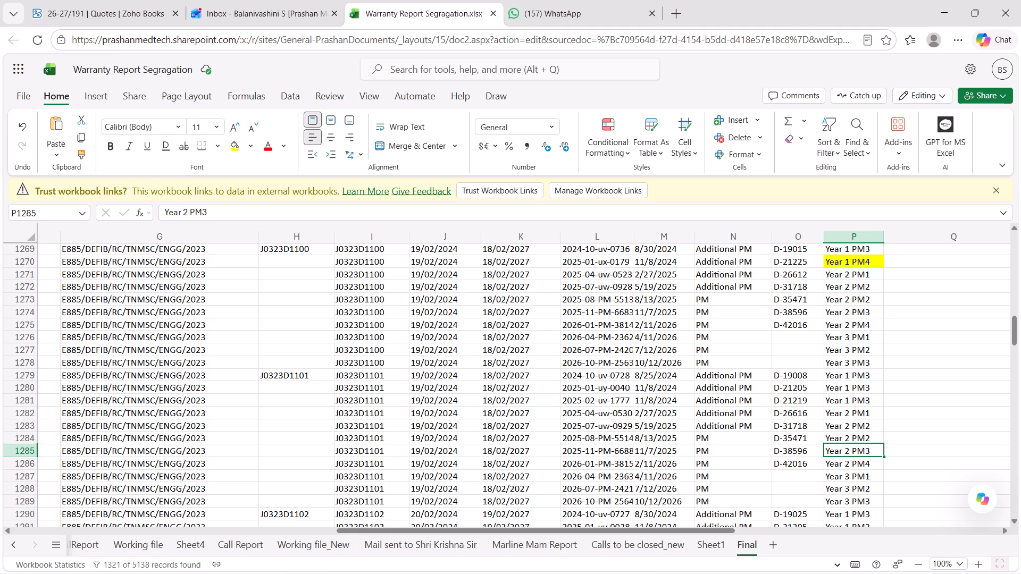
pyautogui.press('Up')
pyautogui.press('Up')
pyautogui.scroll(-1, 865, 401)
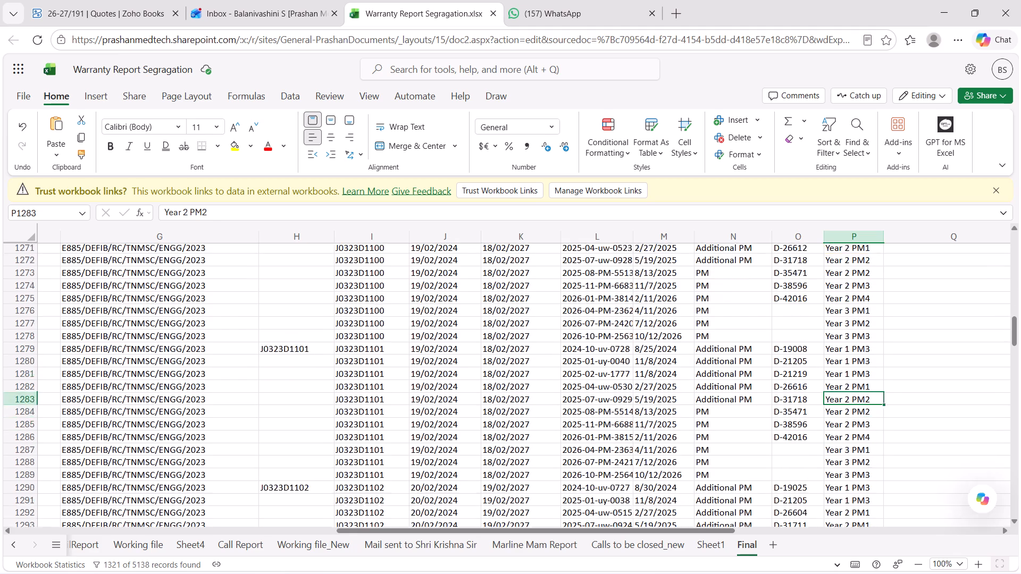
pyautogui.scroll(-1, 865, 401)
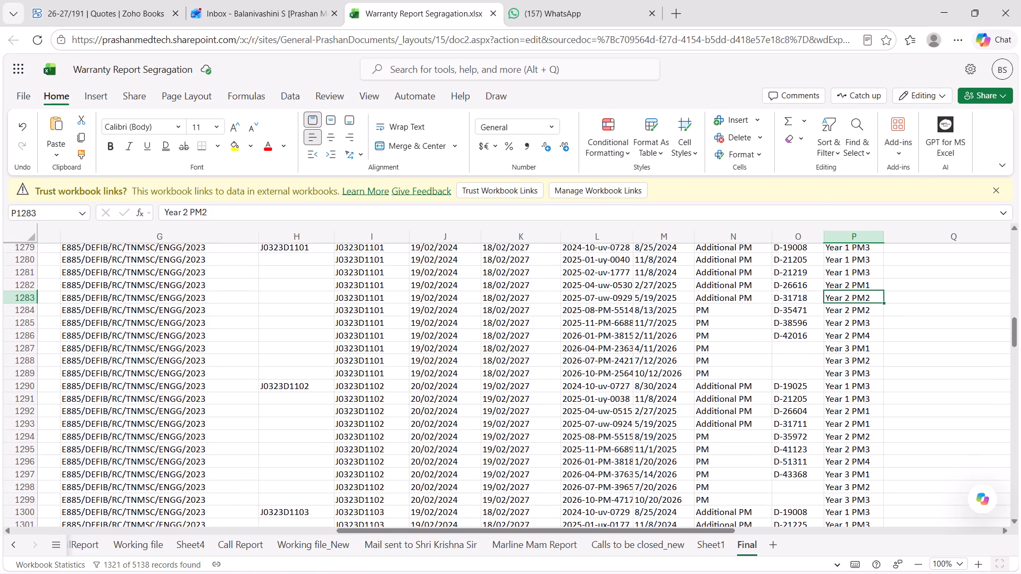
pyautogui.scroll(-1, 865, 401)
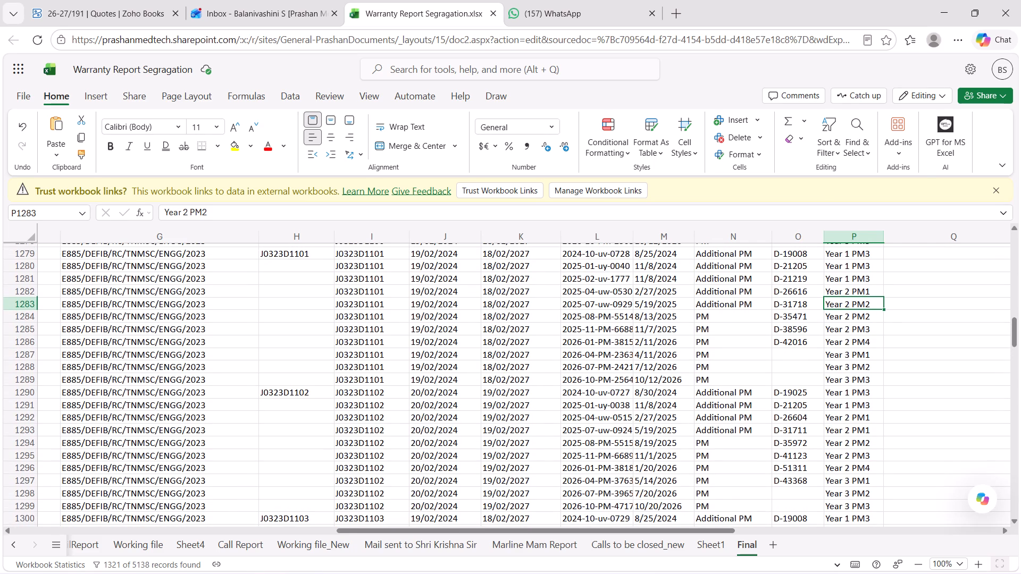
pyautogui.doubleClick(875, 265)
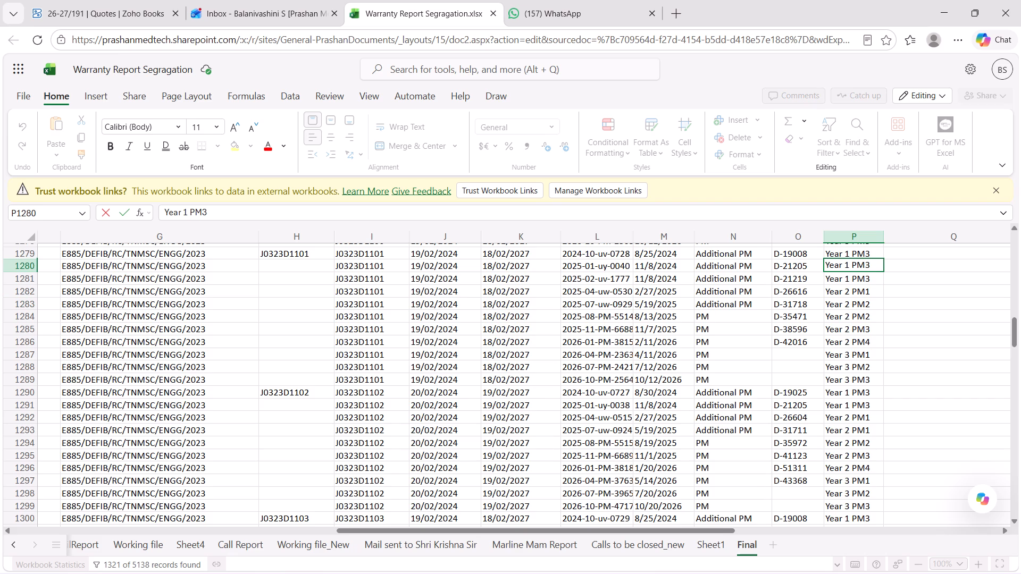
pyautogui.press('BackSpace')
pyautogui.press('4')
pyautogui.click(913, 260)
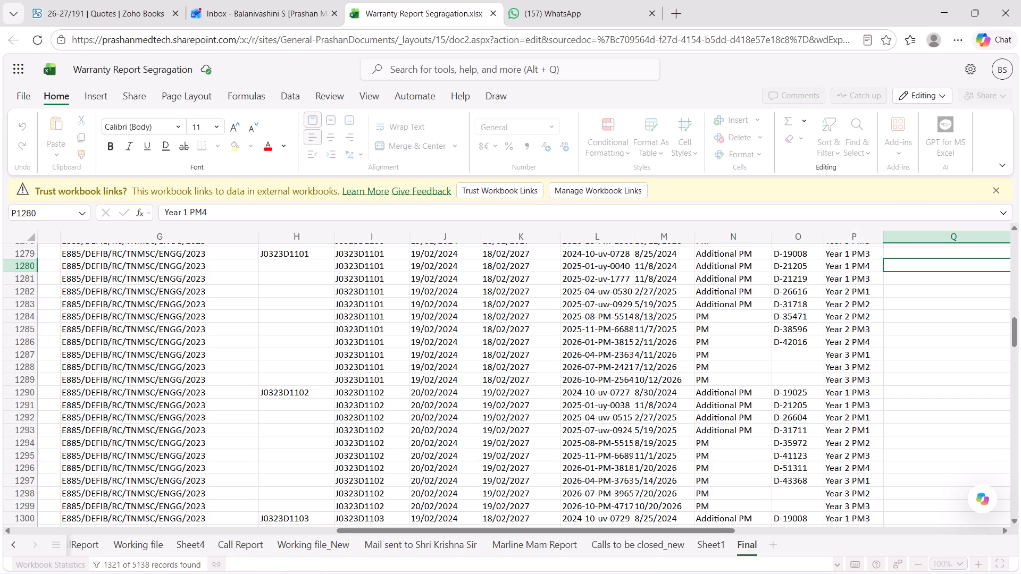
pyautogui.click(870, 265)
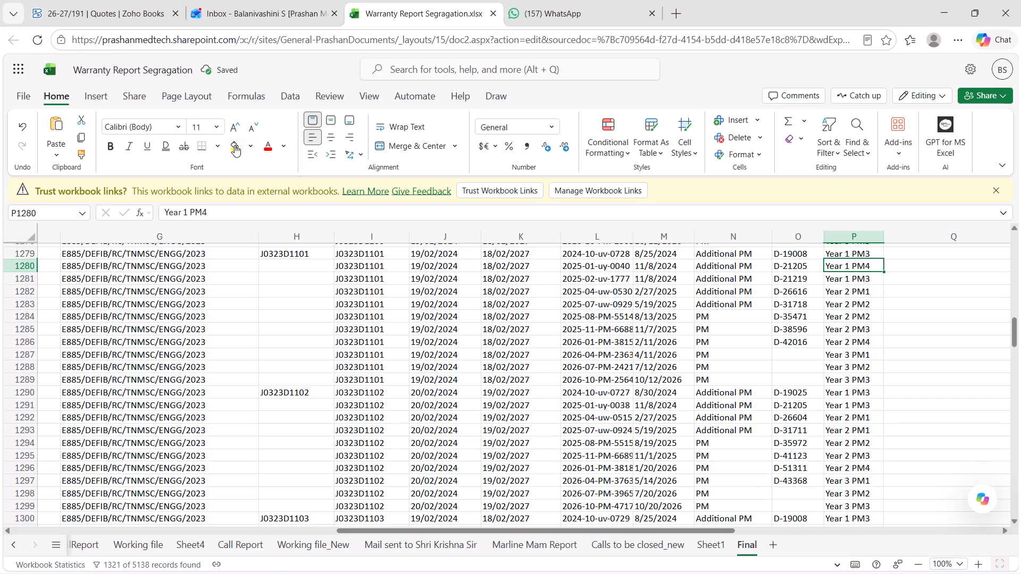
pyautogui.click(230, 145)
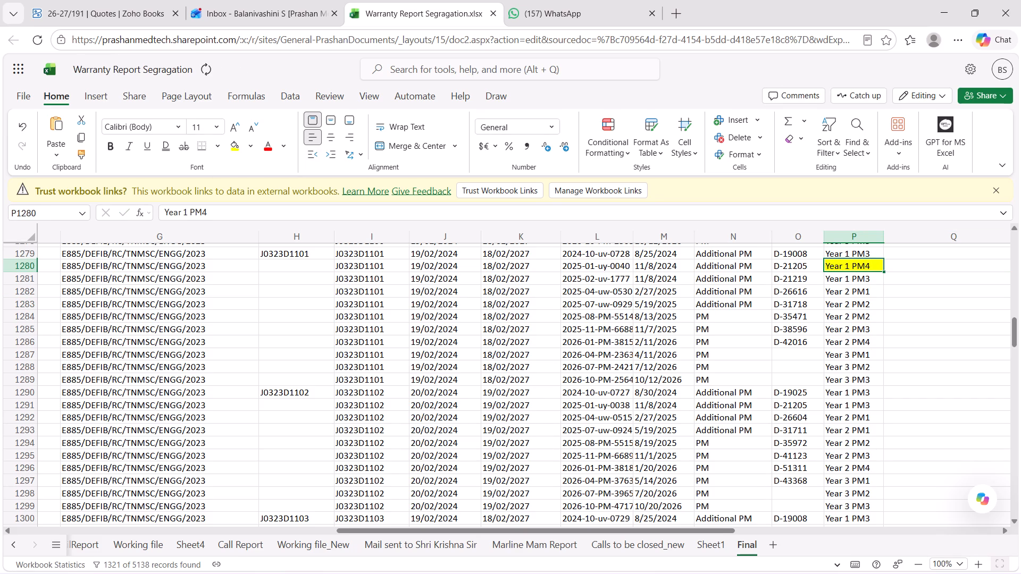
pyautogui.click(875, 281)
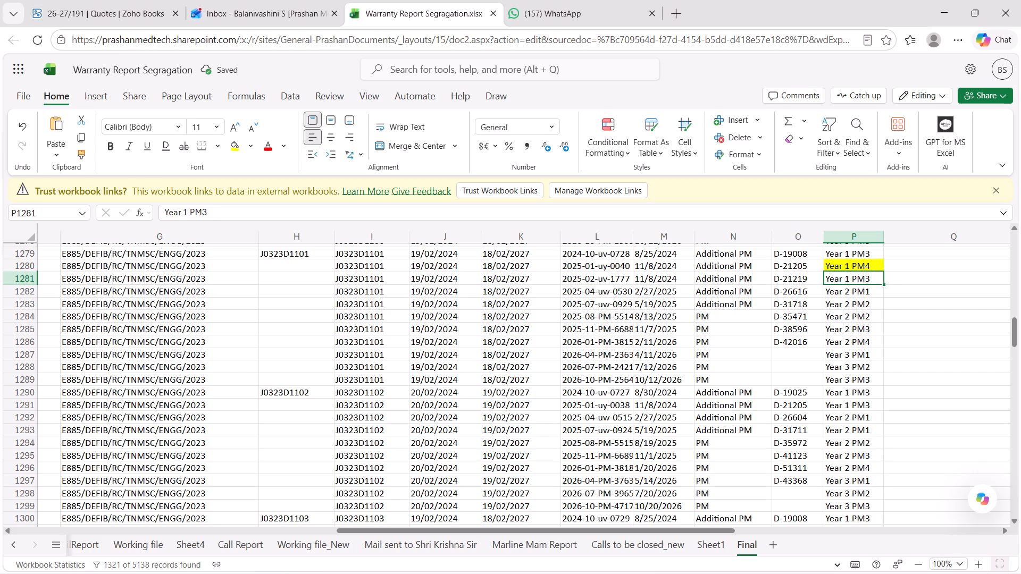
pyautogui.click(876, 292)
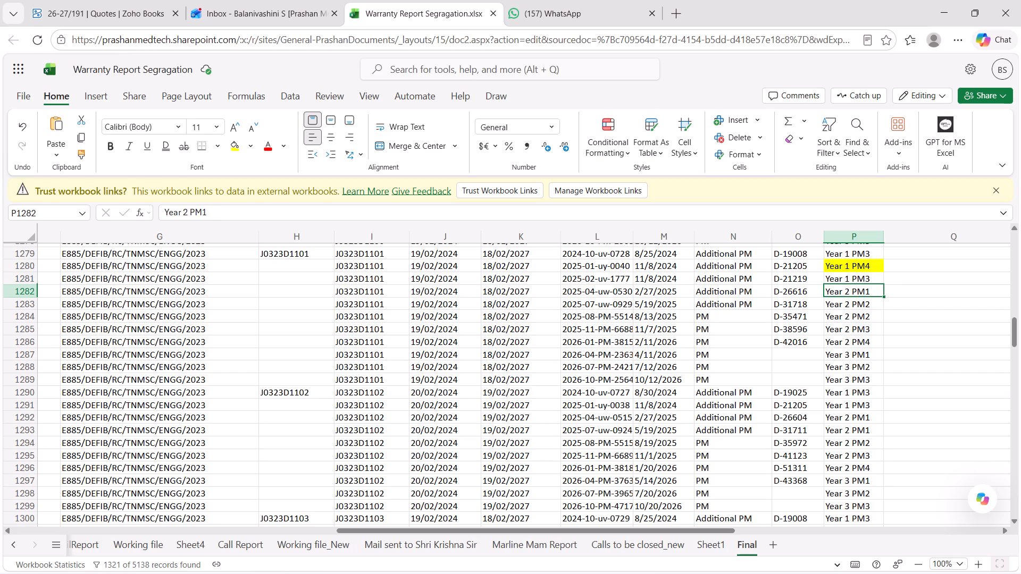
pyautogui.press('Down')
pyautogui.press('Down')
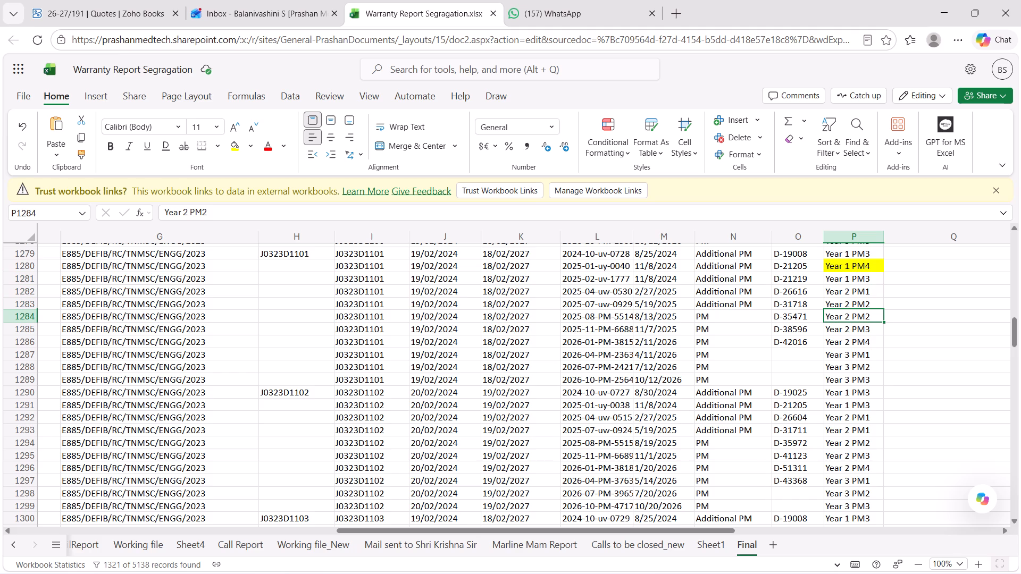
pyautogui.press('Up')
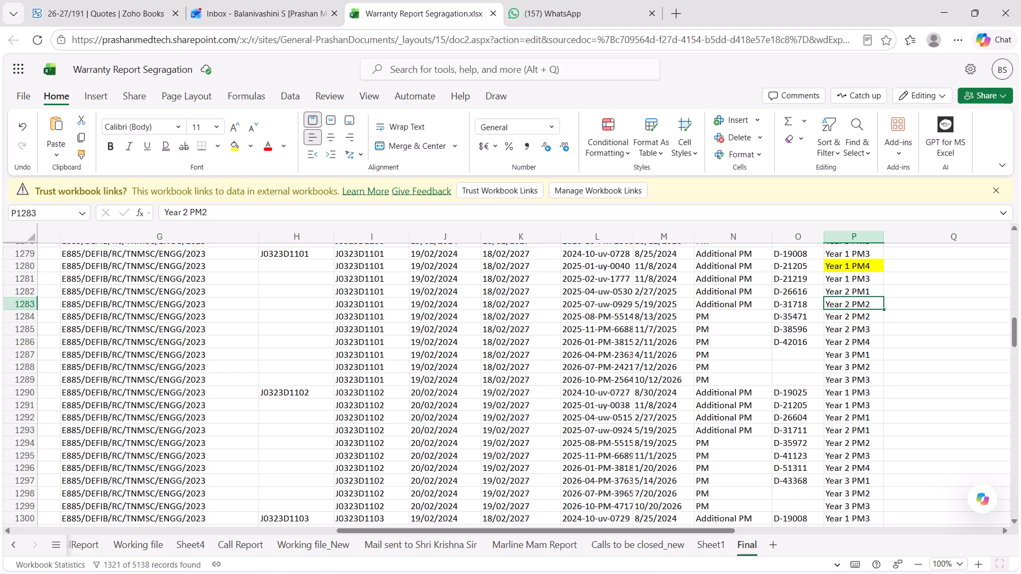
pyautogui.press('Down')
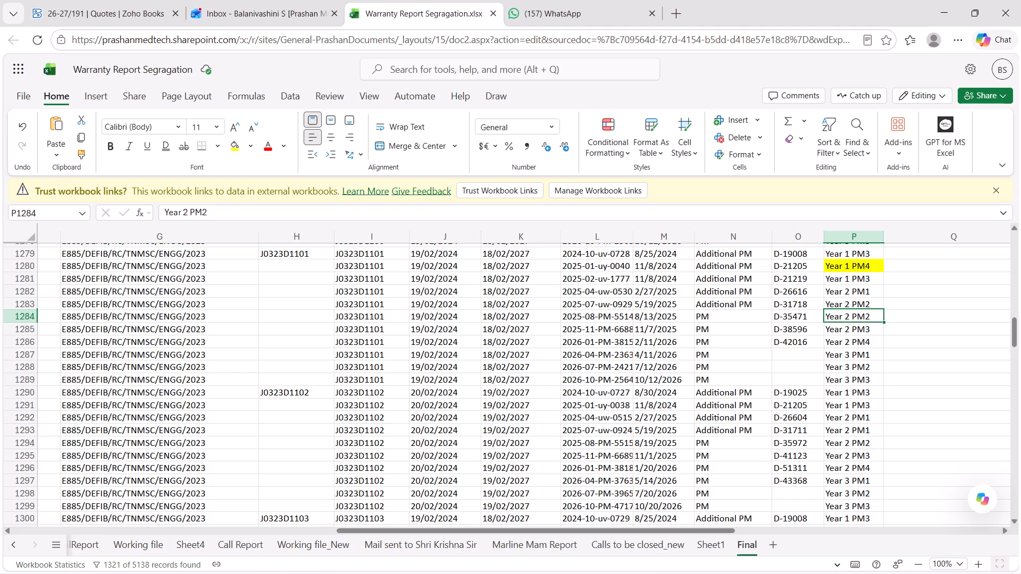
pyautogui.doubleClick(873, 316)
pyautogui.press('BackSpace')
pyautogui.press('3')
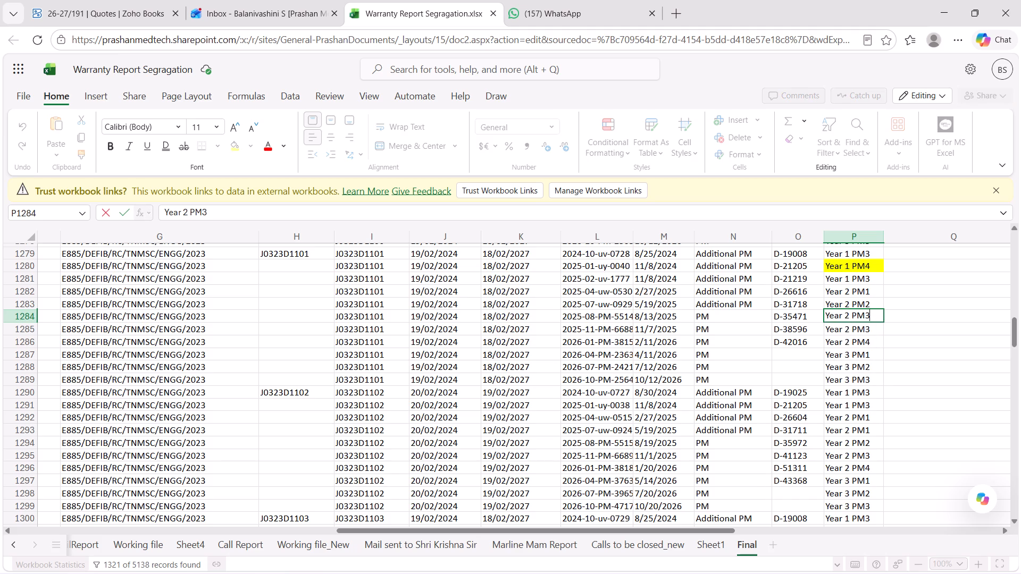
pyautogui.doubleClick(880, 330)
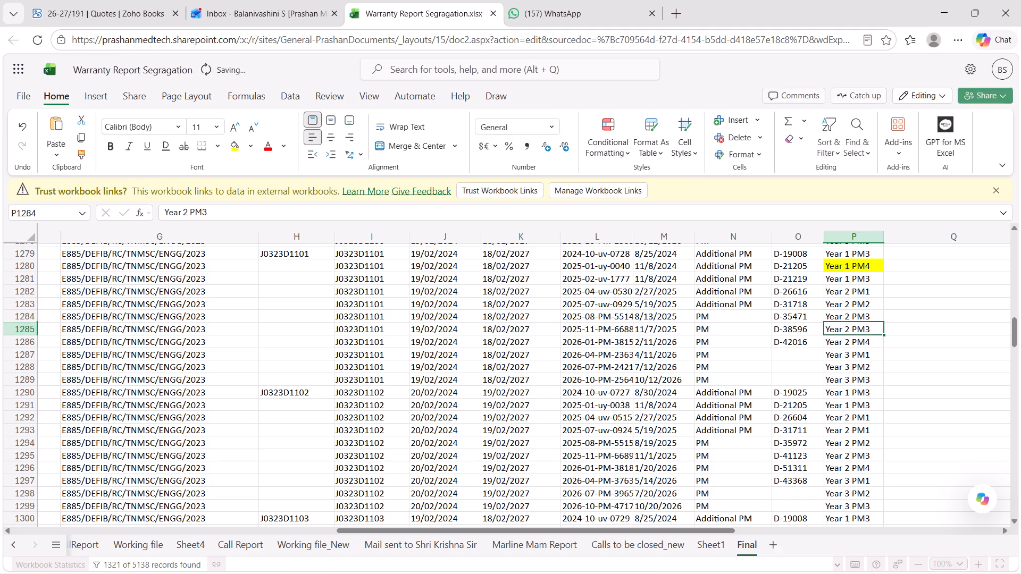
pyautogui.press('BackSpace')
pyautogui.press('4')
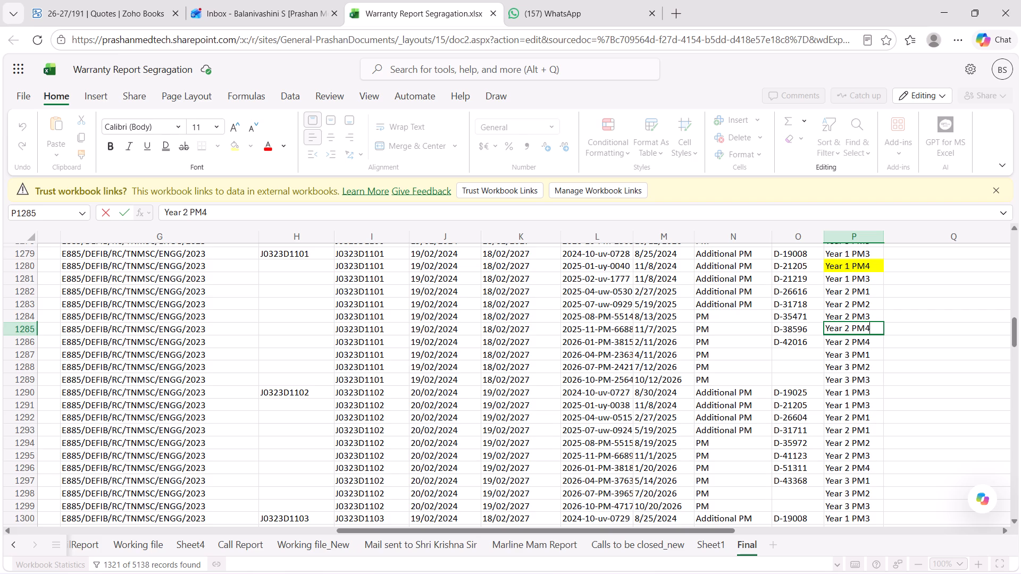
pyautogui.click(902, 311)
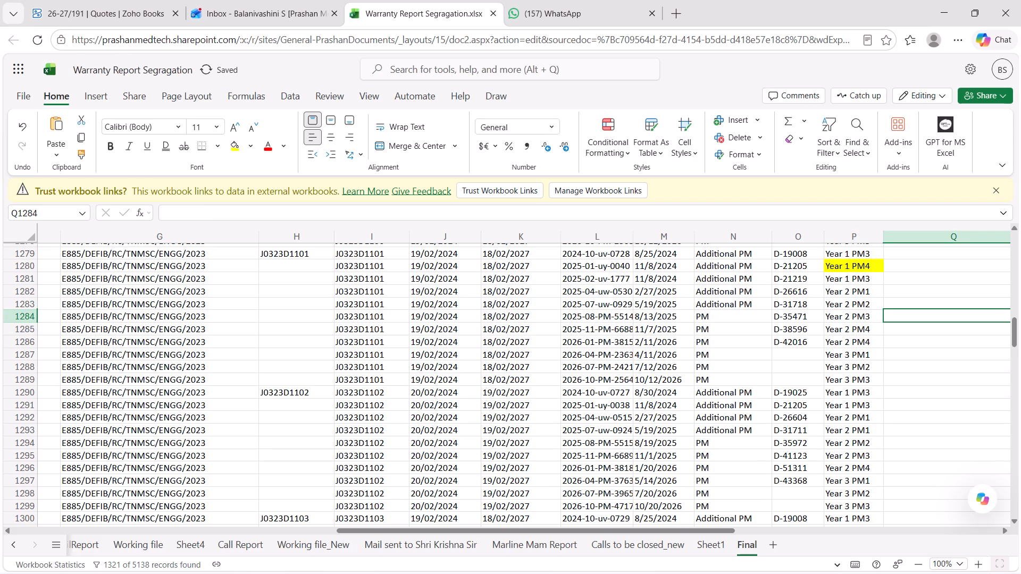
pyautogui.moveTo(873, 314); pyautogui.dragTo(873, 327)
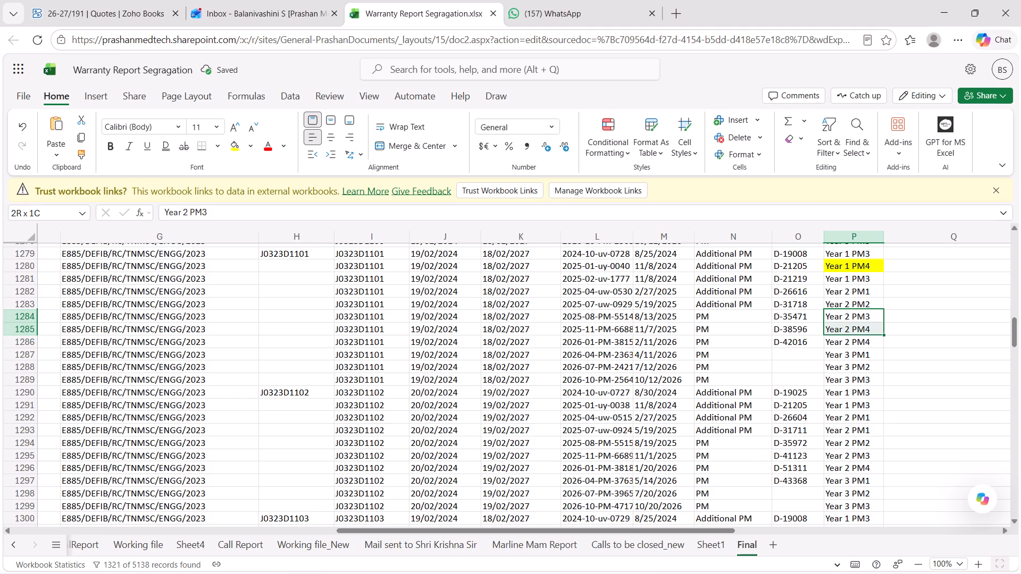
pyautogui.moveTo(873, 327); pyautogui.dragTo(870, 340)
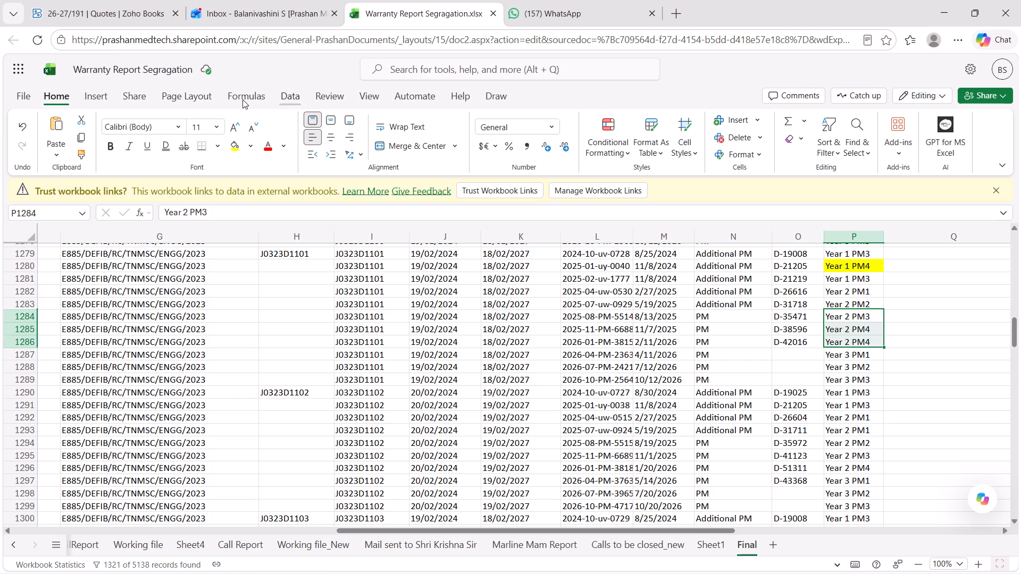
pyautogui.click(233, 147)
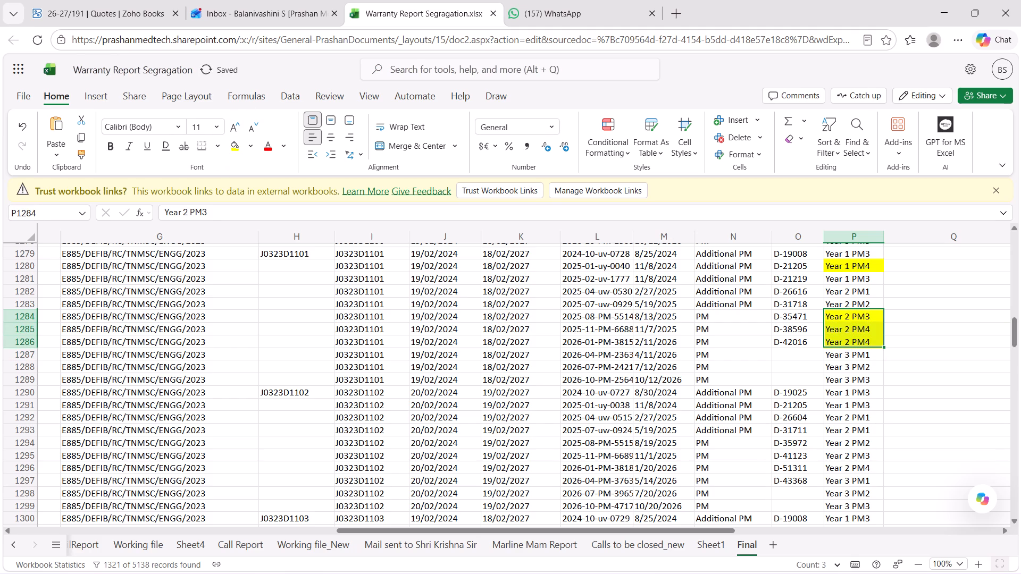
pyautogui.doubleClick(844, 341)
pyautogui.click(844, 341)
pyautogui.press('Delete')
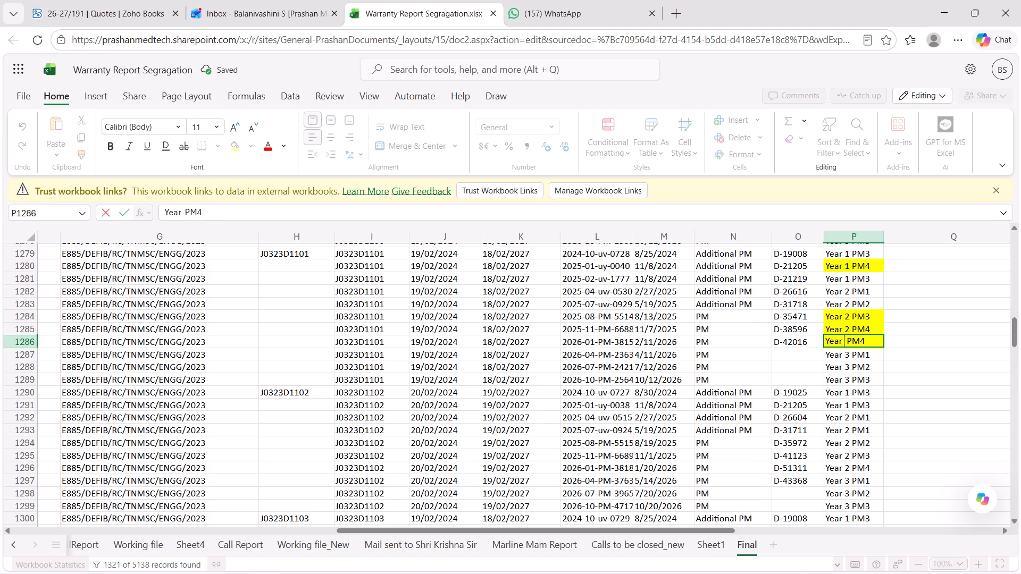
pyautogui.press('3')
pyautogui.press('Delete')
pyautogui.press('Delete')
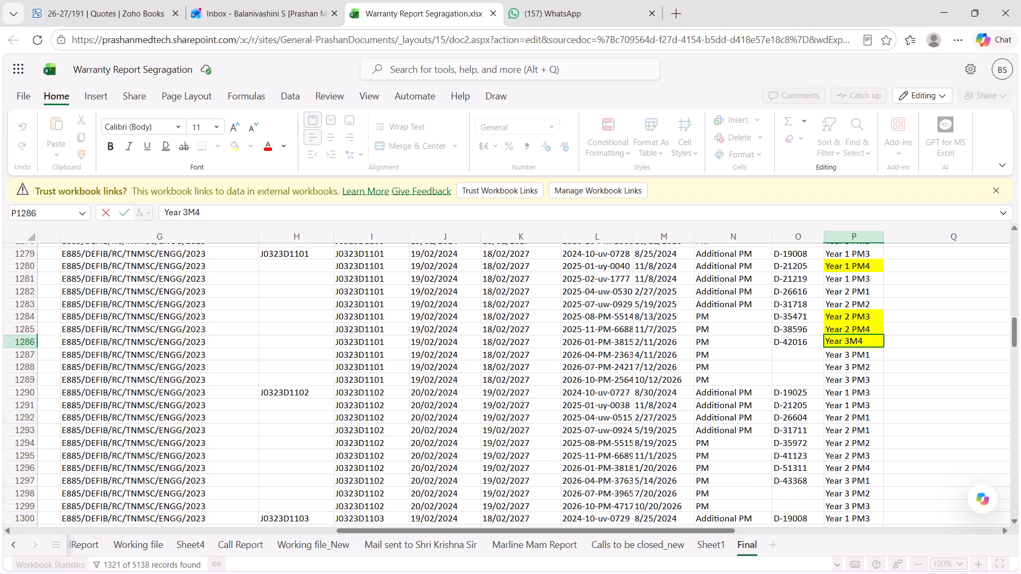
pyautogui.press('space')
pyautogui.press('p')
pyautogui.press('p')
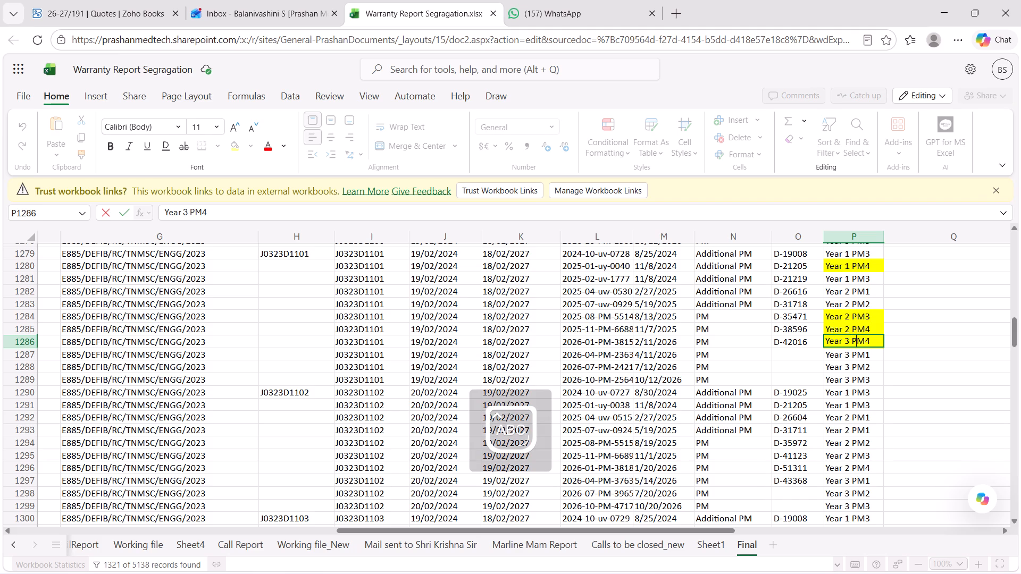
pyautogui.press('Right')
pyautogui.press('Right')
pyautogui.press('BackSpace')
pyautogui.press('1')
pyautogui.click(878, 370)
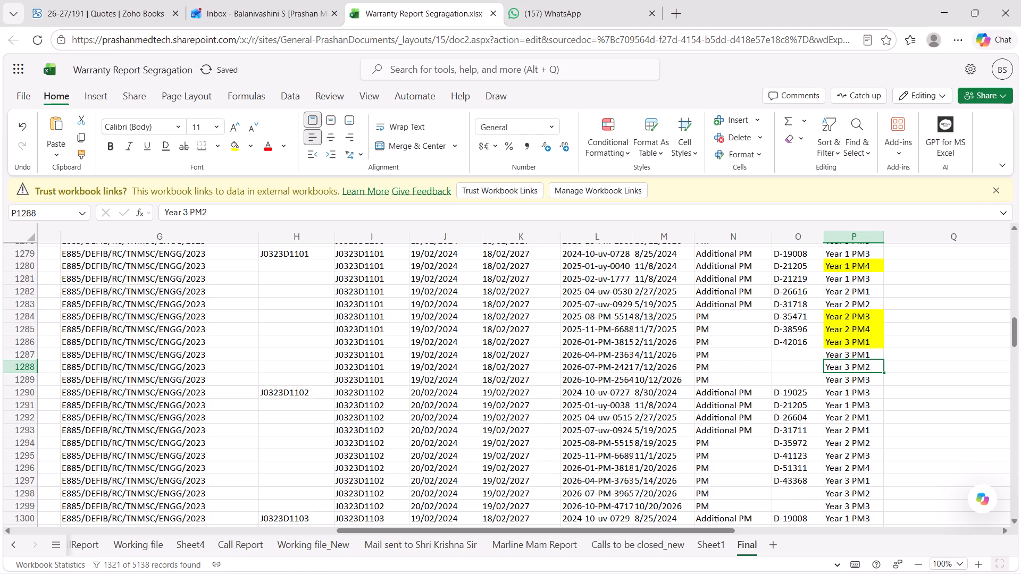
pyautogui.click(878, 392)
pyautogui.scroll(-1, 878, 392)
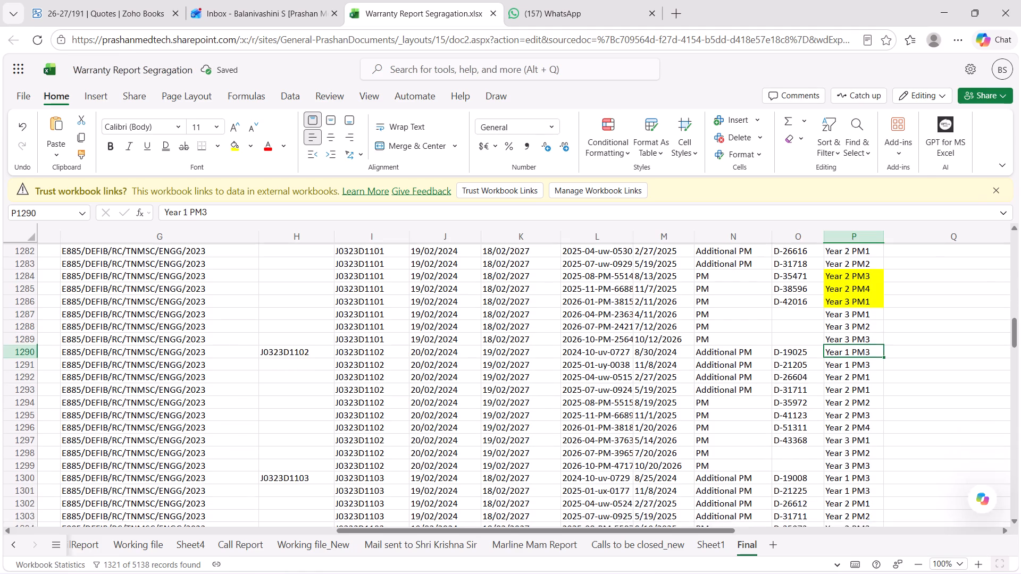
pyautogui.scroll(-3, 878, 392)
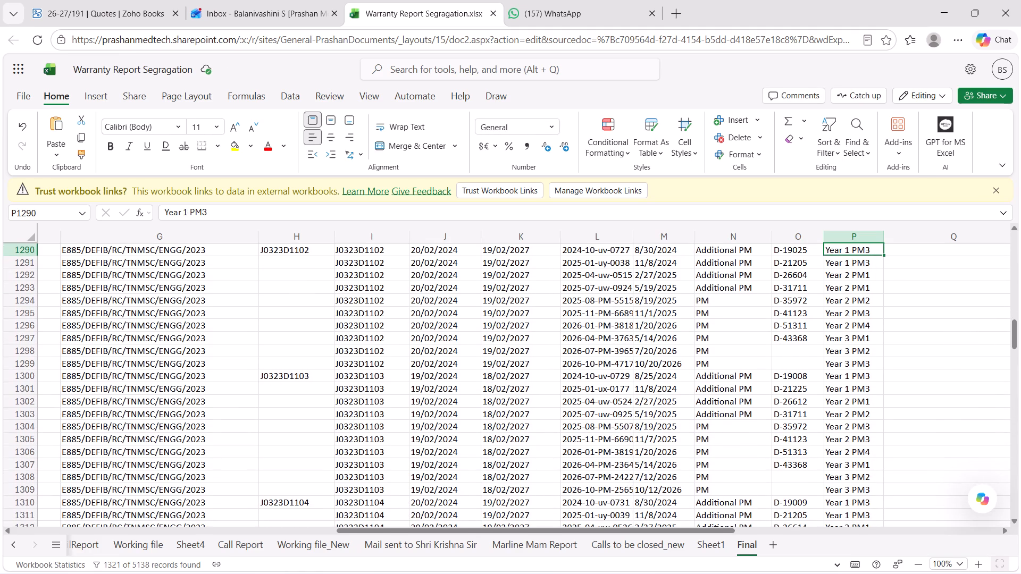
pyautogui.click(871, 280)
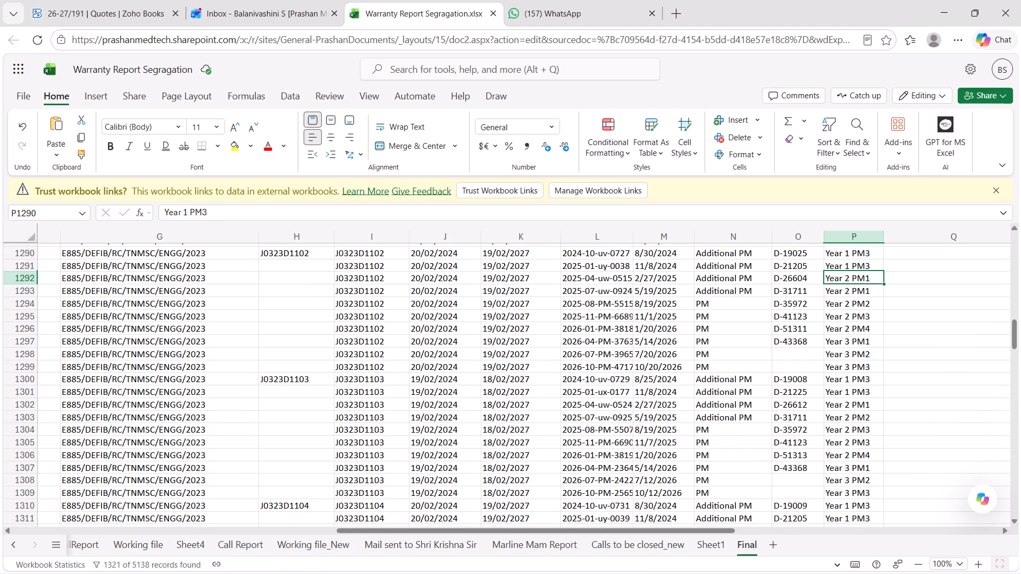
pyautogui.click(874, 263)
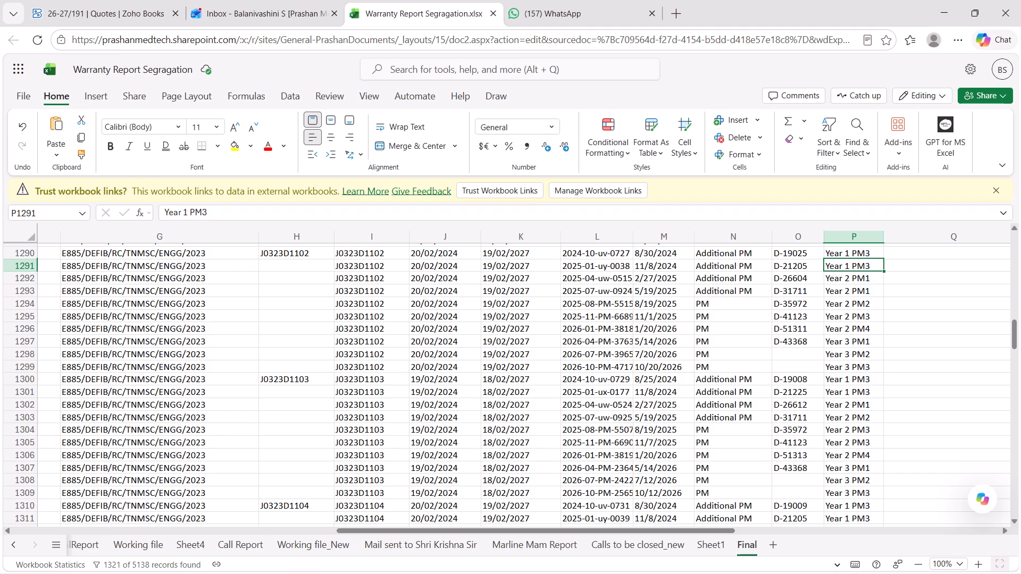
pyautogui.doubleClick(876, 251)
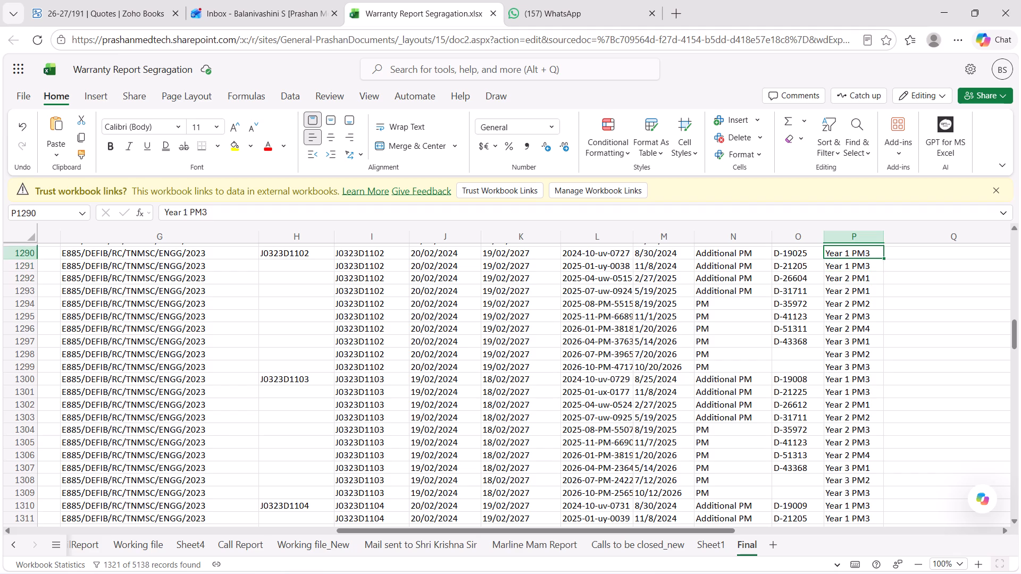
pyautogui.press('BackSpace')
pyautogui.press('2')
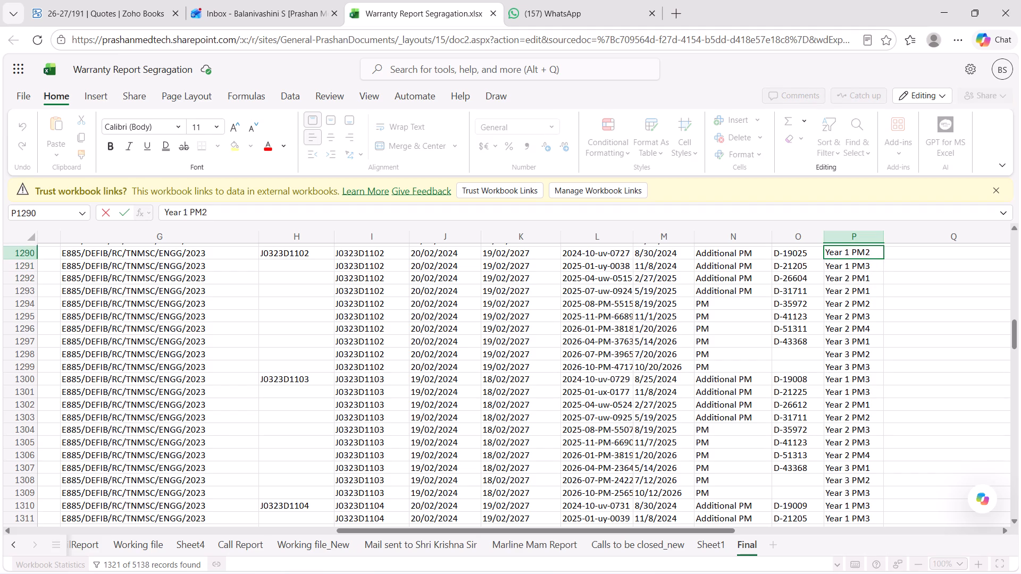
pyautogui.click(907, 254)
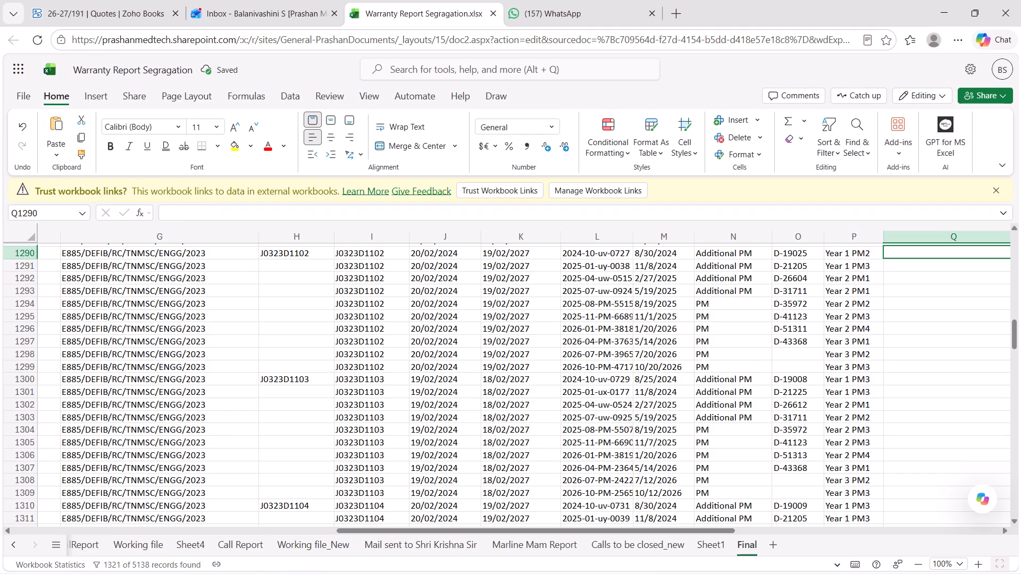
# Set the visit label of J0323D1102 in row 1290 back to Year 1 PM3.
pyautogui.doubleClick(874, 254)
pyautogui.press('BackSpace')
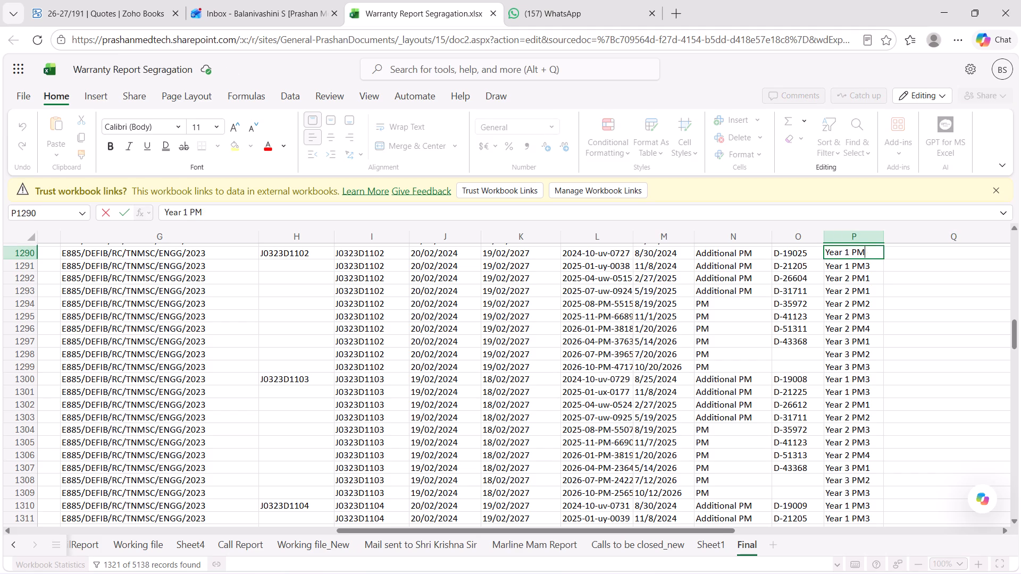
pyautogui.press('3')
pyautogui.doubleClick(878, 264)
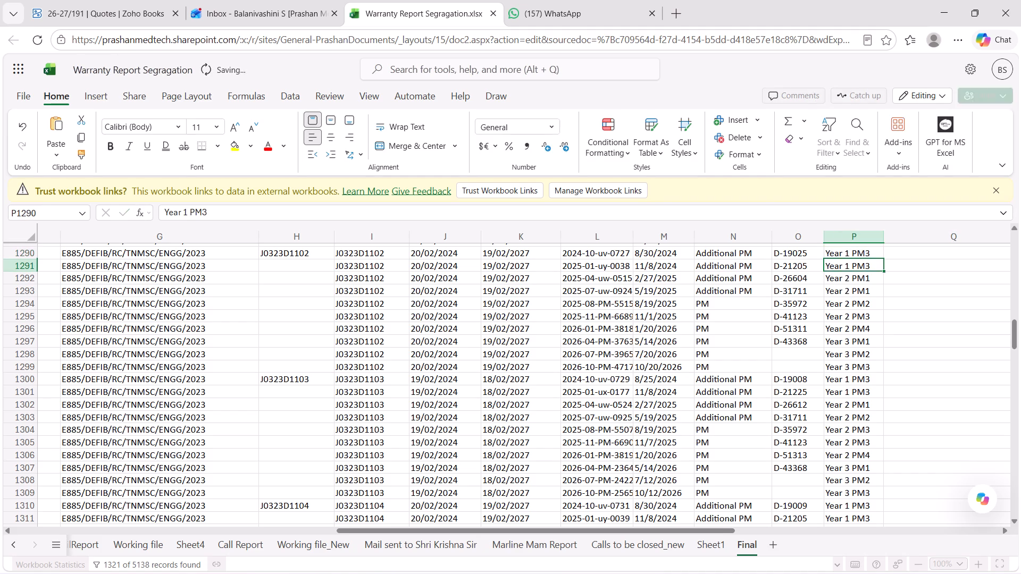
pyautogui.press('BackSpace')
pyautogui.press('4')
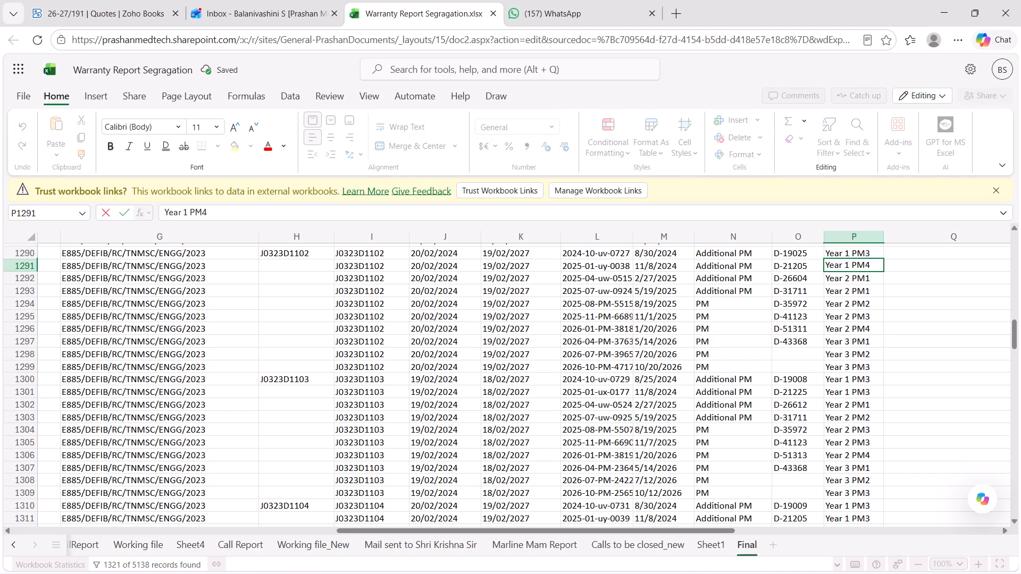
pyautogui.click(916, 268)
pyautogui.click(868, 267)
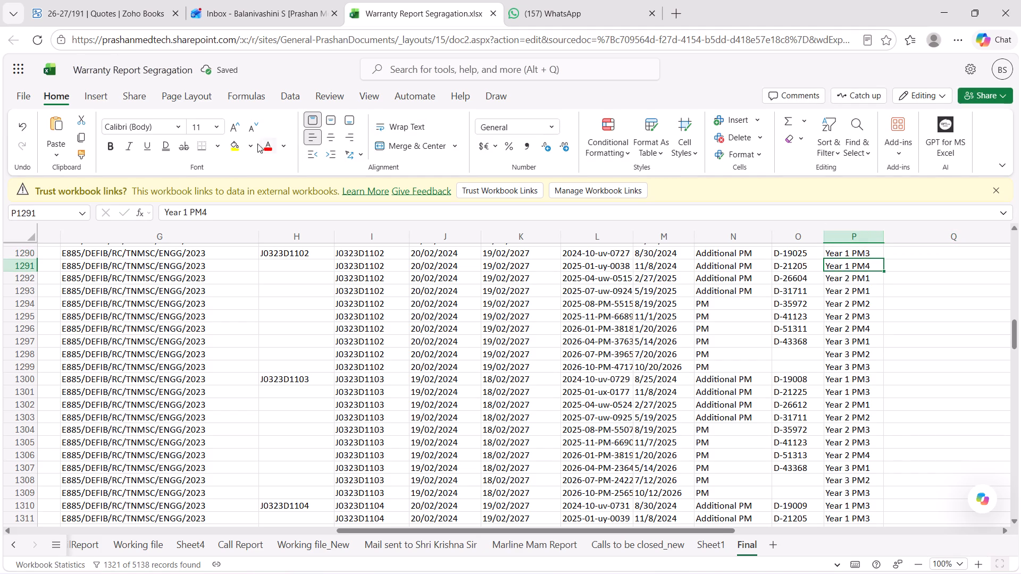
pyautogui.click(233, 147)
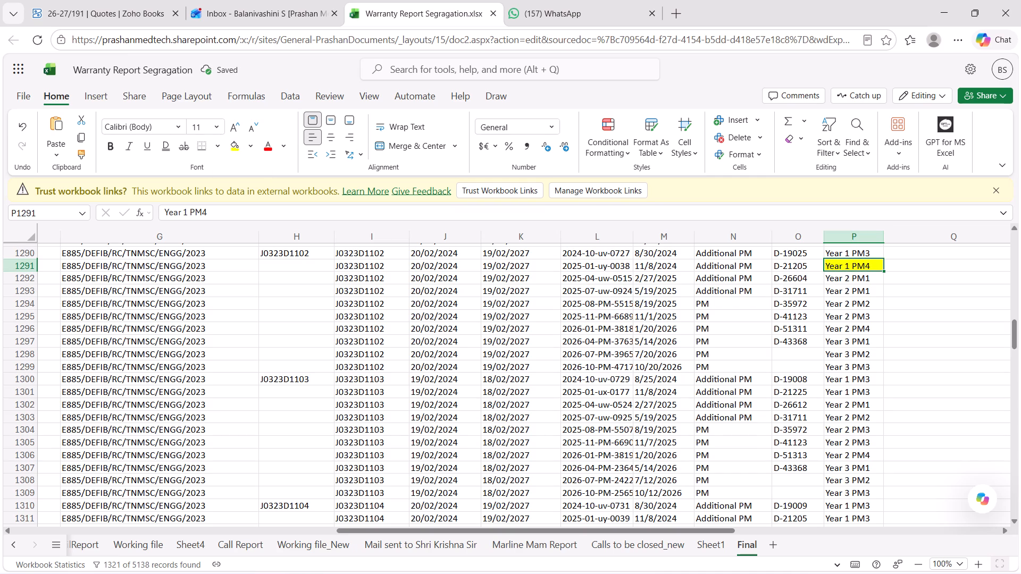
pyautogui.click(871, 279)
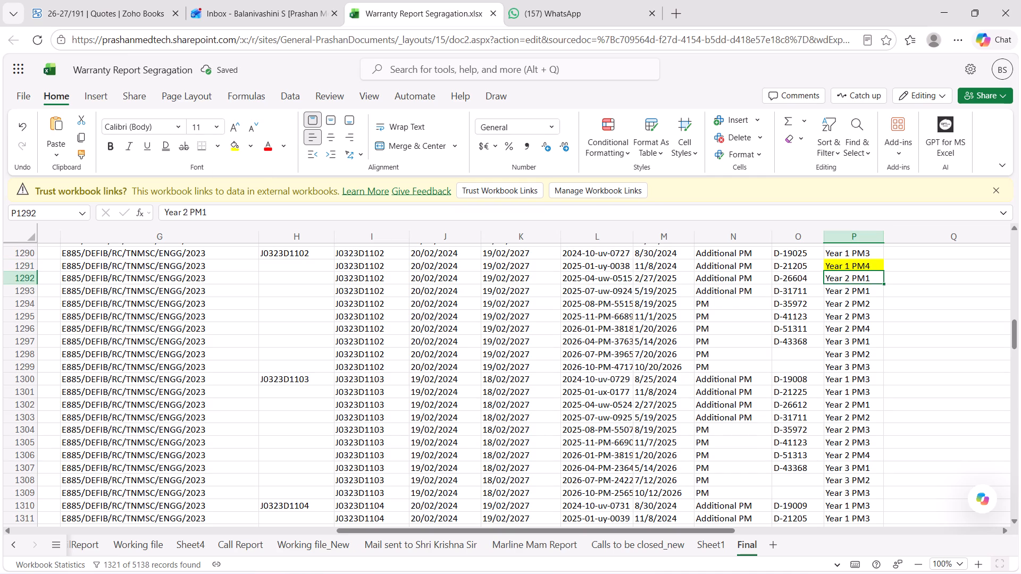
pyautogui.click(878, 292)
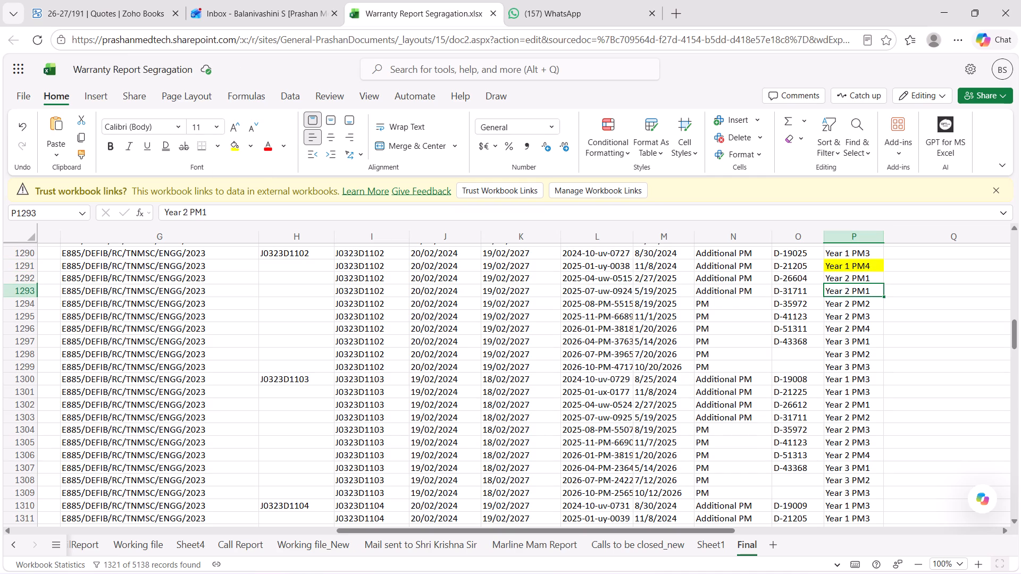
pyautogui.click(873, 378)
pyautogui.press('Down')
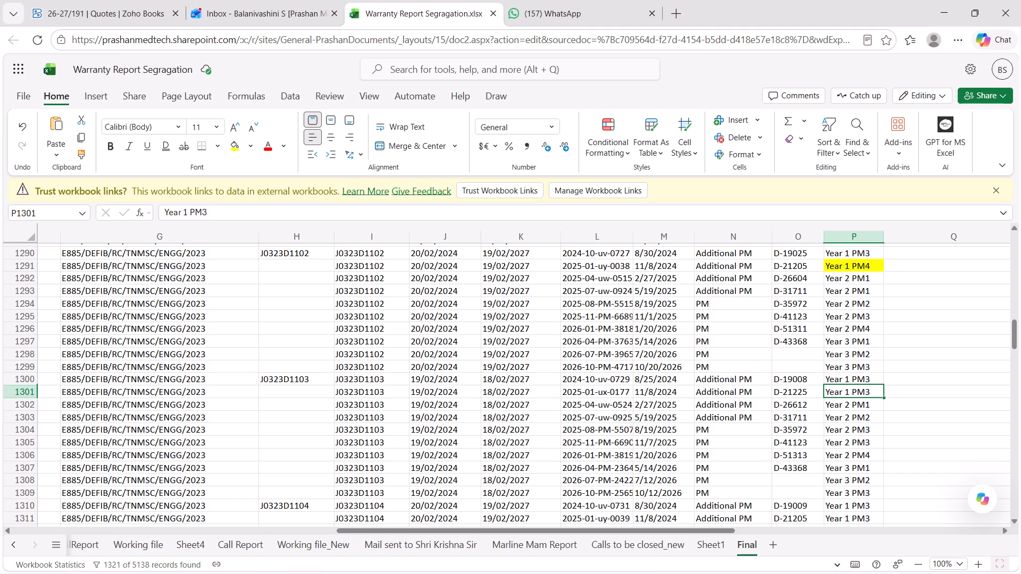
pyautogui.press('Up')
pyautogui.press('Down')
pyautogui.doubleClick(874, 395)
pyautogui.press('BackSpace')
pyautogui.press('4')
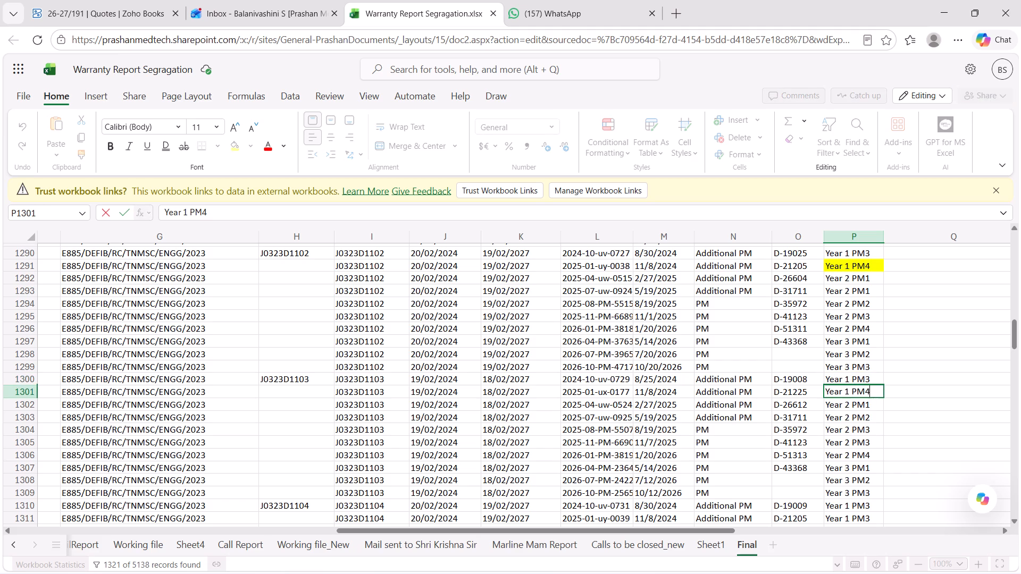
pyautogui.click(900, 394)
pyautogui.click(872, 393)
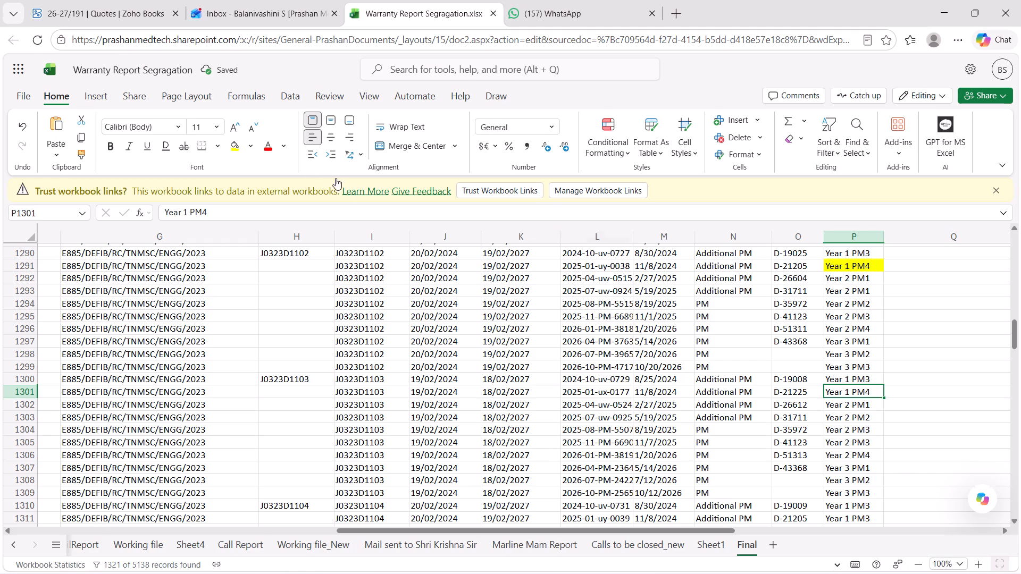
pyautogui.click(231, 147)
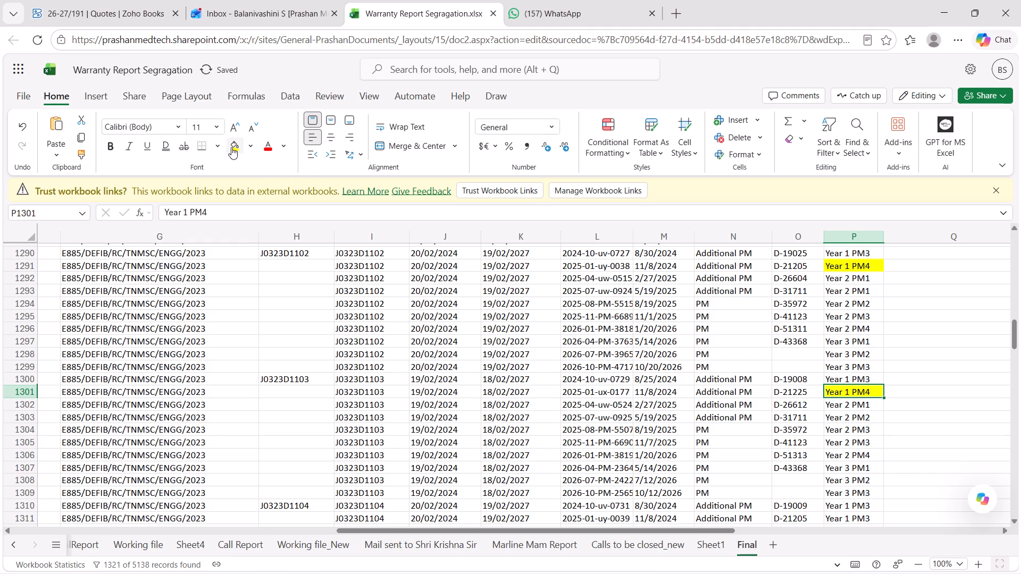
pyautogui.click(860, 410)
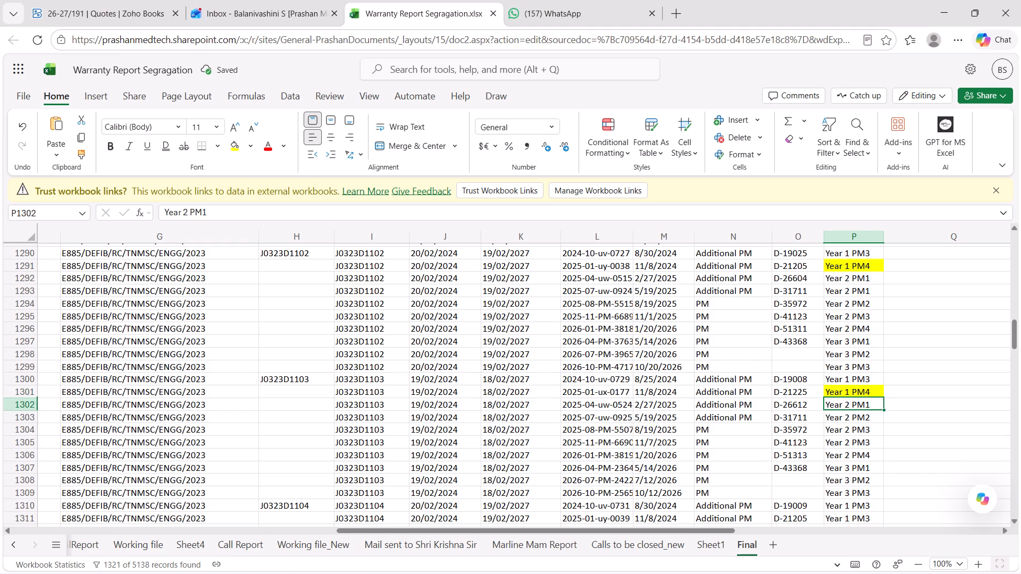
pyautogui.press('Down')
pyautogui.press('Down')
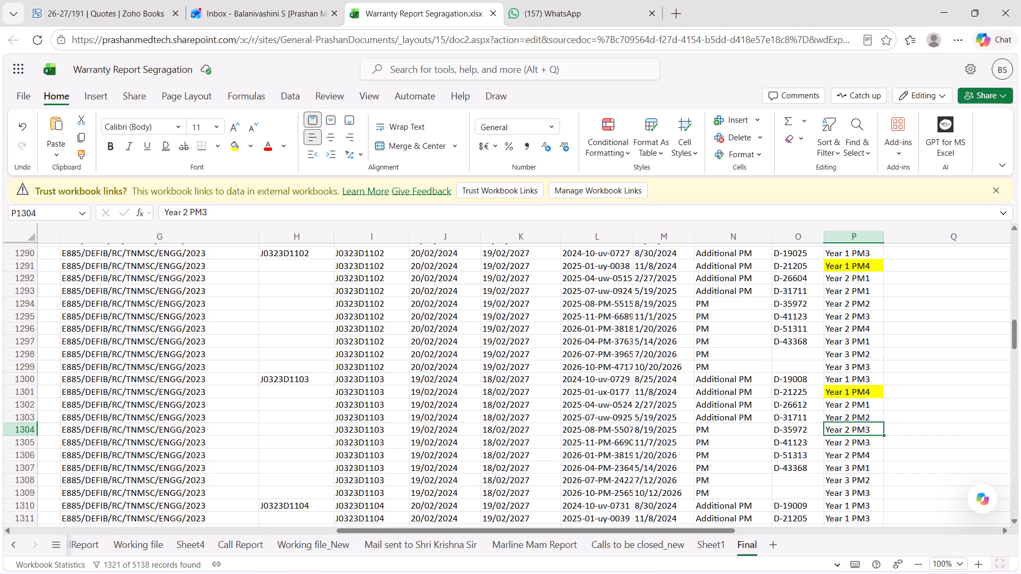
pyautogui.hotkey('ctrl', 's')
pyautogui.click(871, 404)
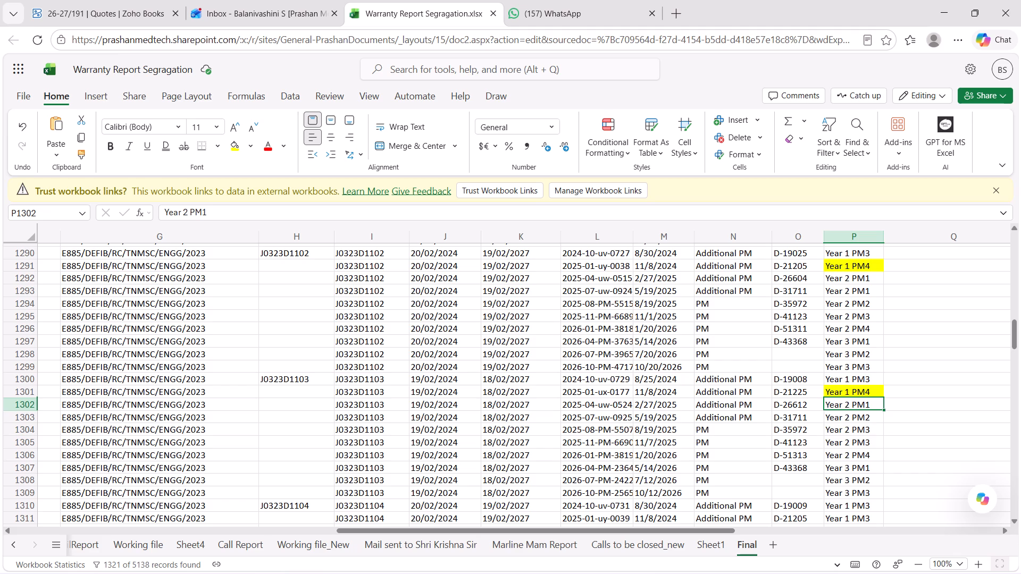
pyautogui.hotkey('ctrl', 's')
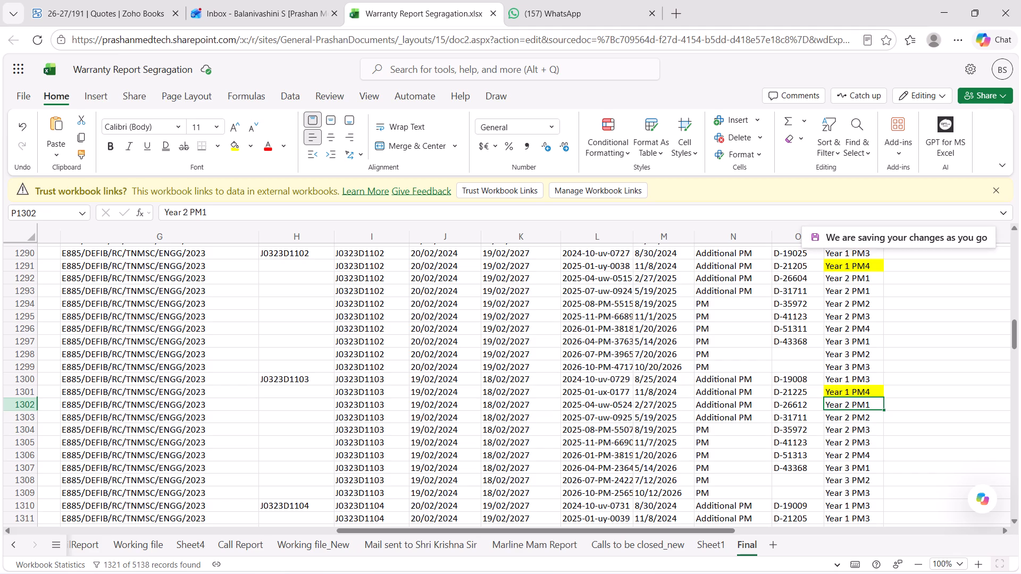
pyautogui.press('Down')
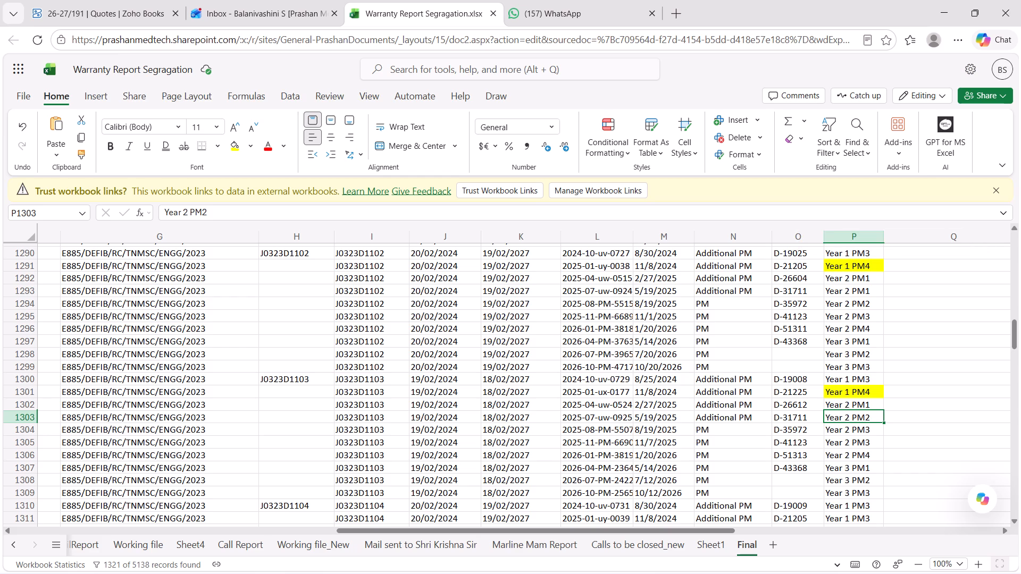
pyautogui.hotkey('ctrl', 's')
pyautogui.press('Down')
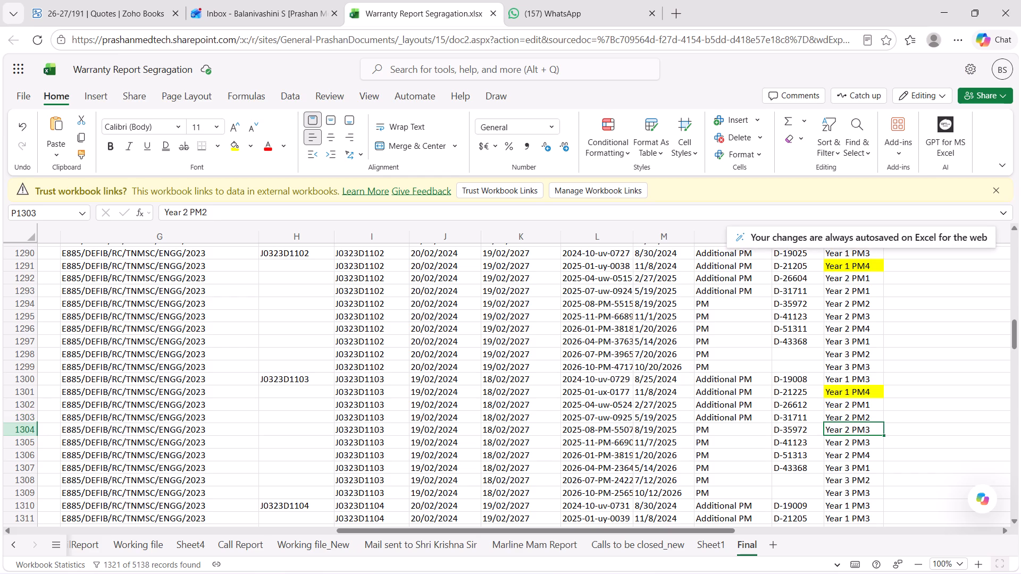
pyautogui.press('Up')
pyautogui.press('Up')
pyautogui.press('Down')
pyautogui.press('Down')
pyautogui.press('Down')
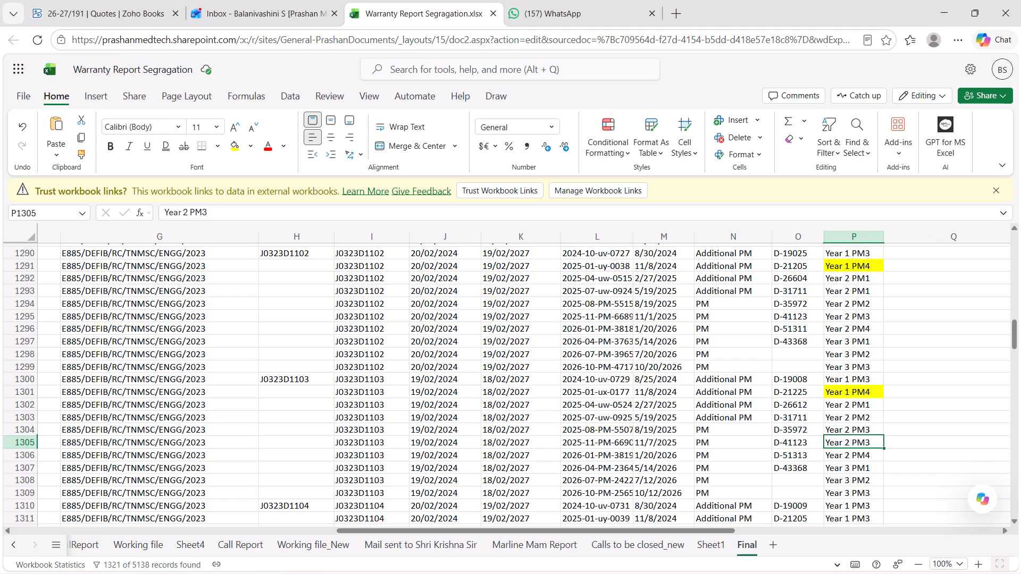
pyautogui.hotkey('ctrl', 's')
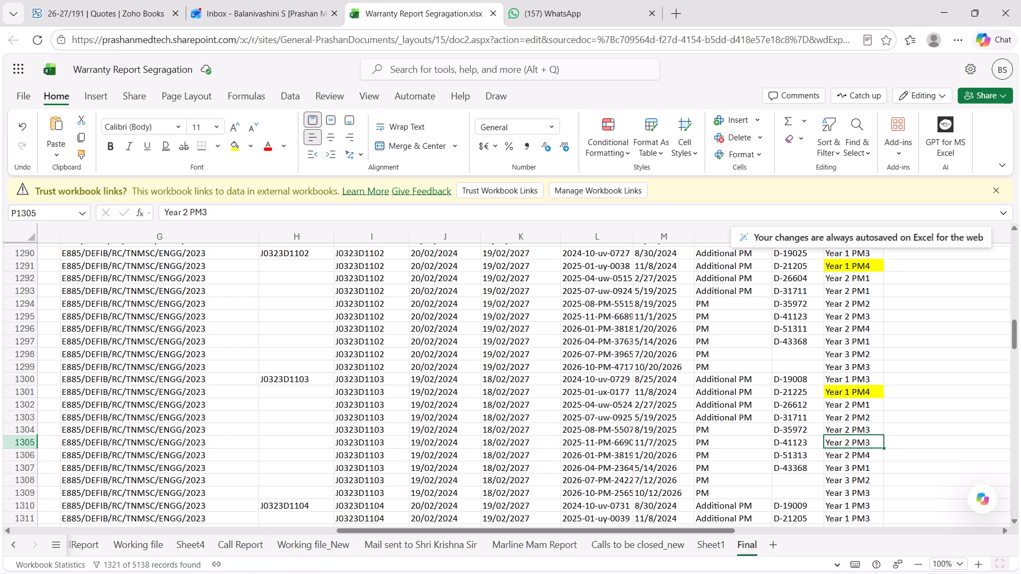
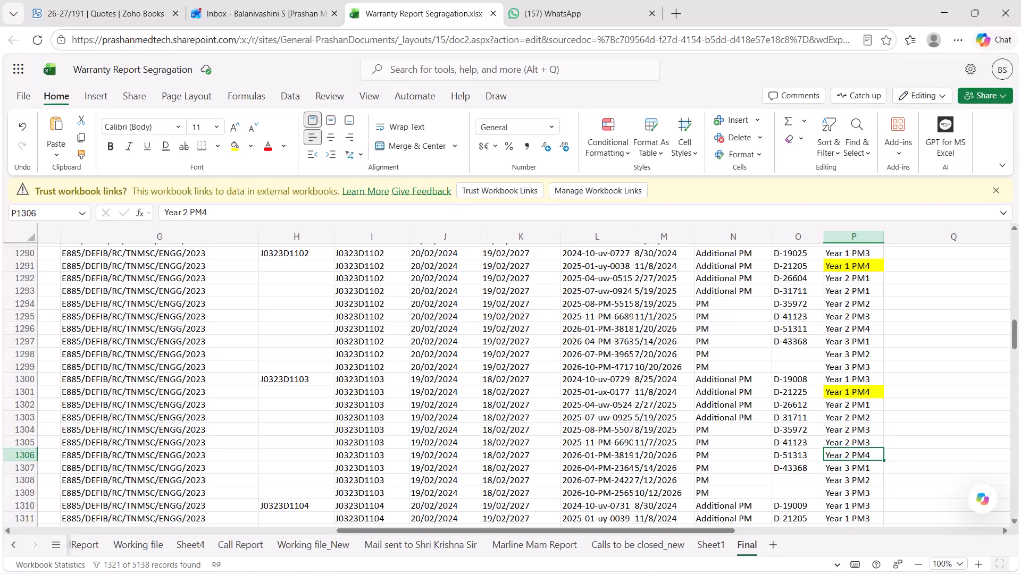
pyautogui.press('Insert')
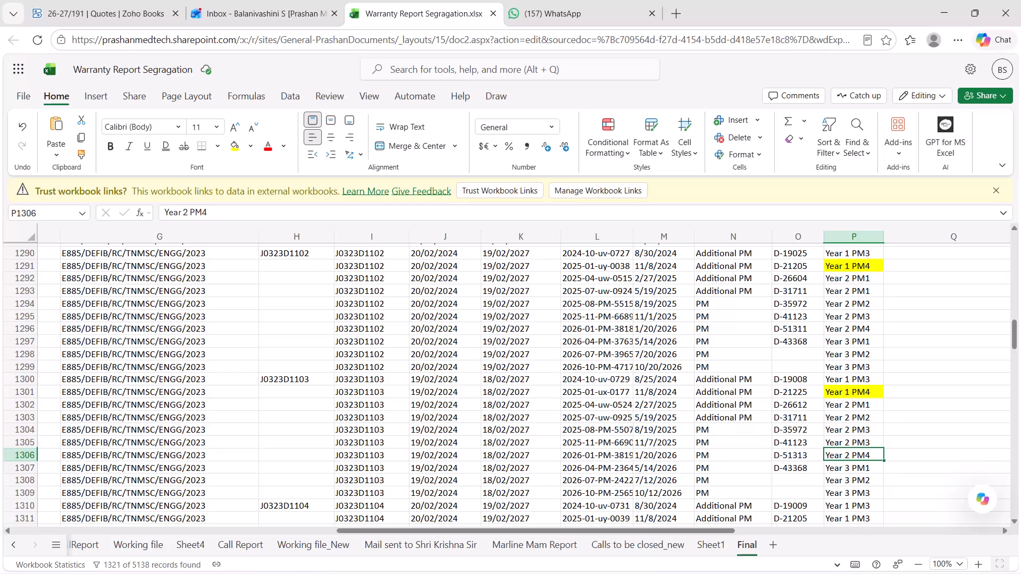
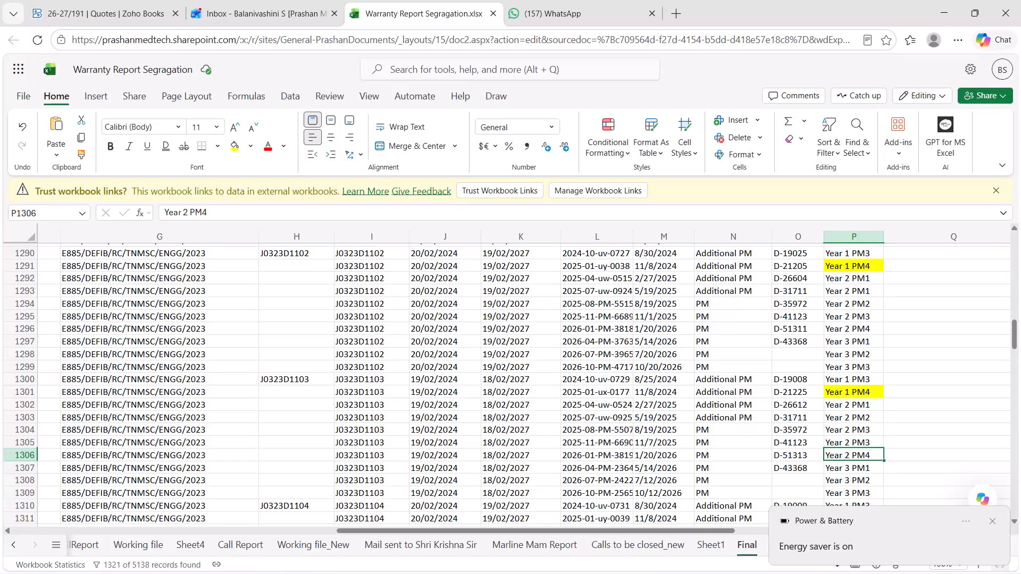
# Dismiss the Power & Battery notification covering part of the Final sheet.
pyautogui.scroll(1, 748, 371)
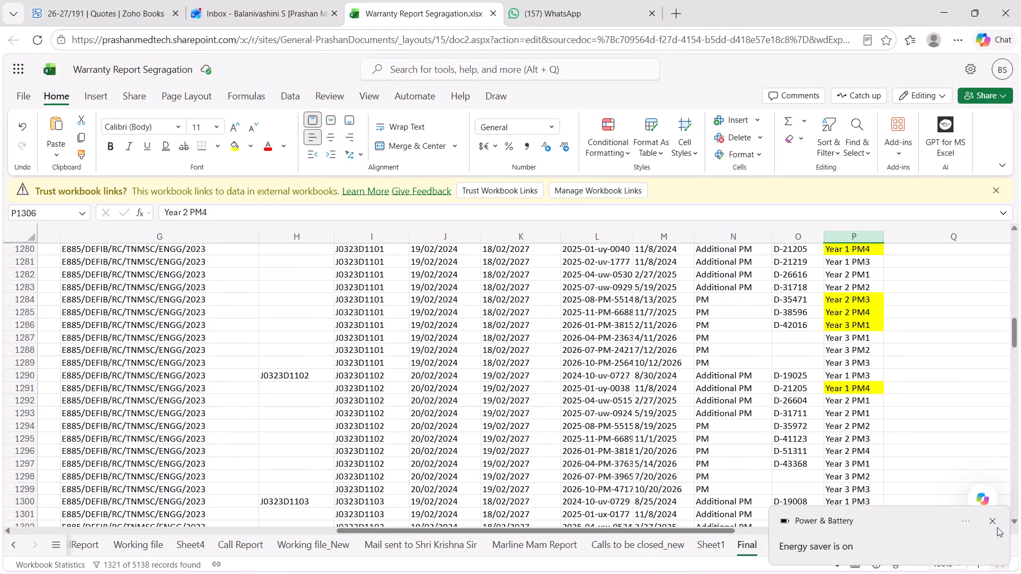
pyautogui.click(994, 524)
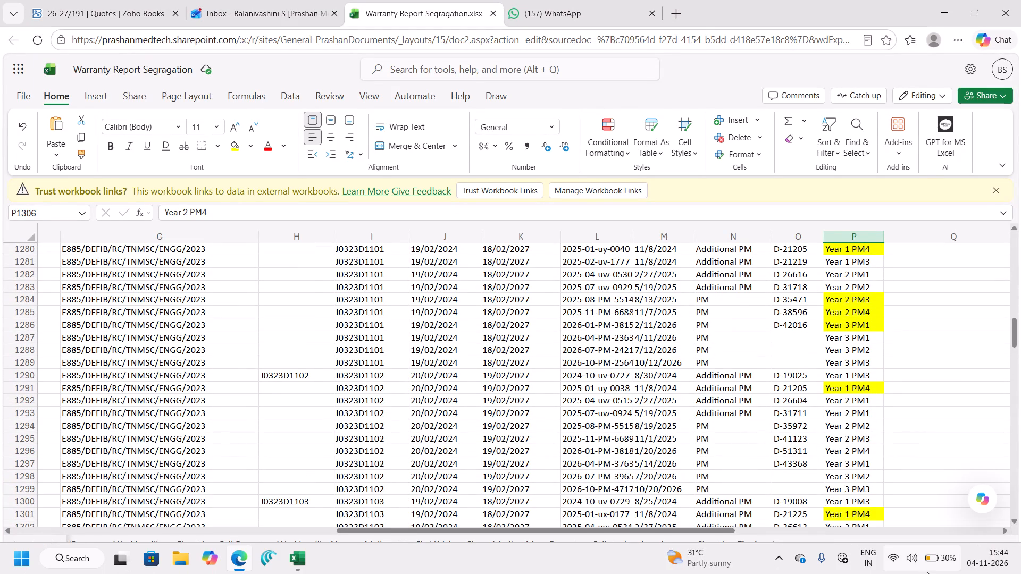
# Raise the computer's screen brightness to roughly four-fifths of its range and return to the Final sheet.
pyautogui.click(921, 571)
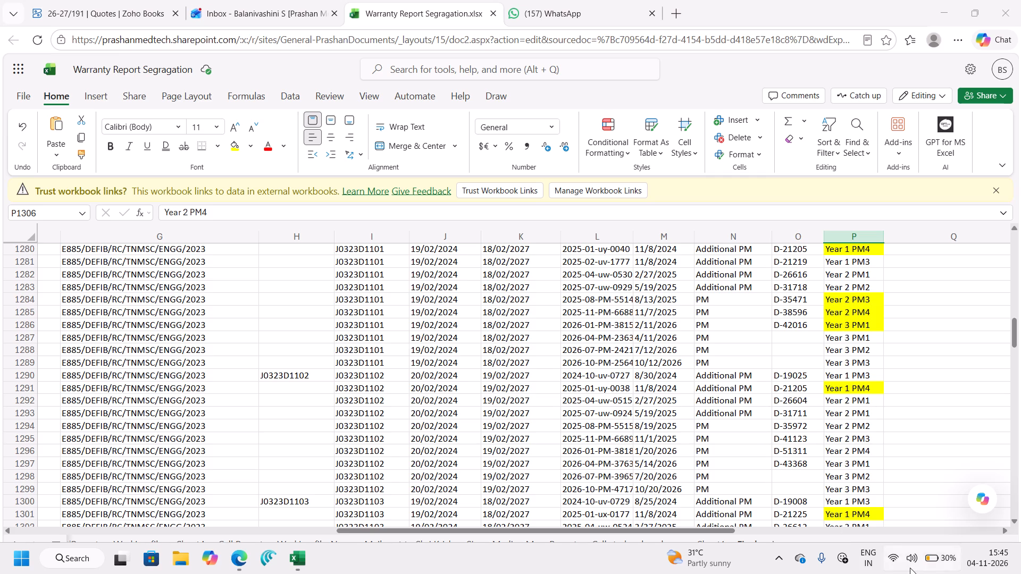
pyautogui.click(910, 568)
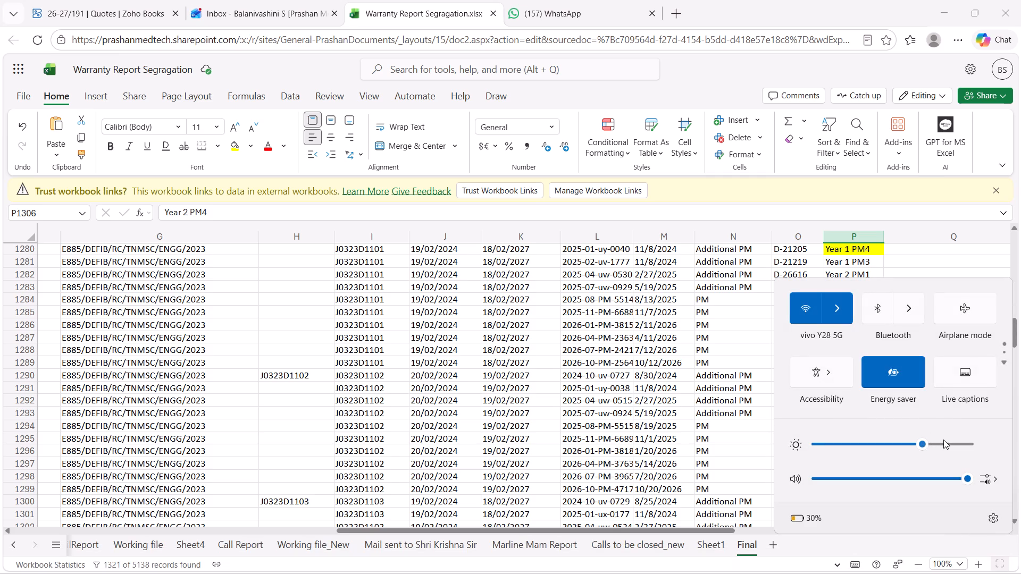
pyautogui.click(943, 441)
pyautogui.click(734, 377)
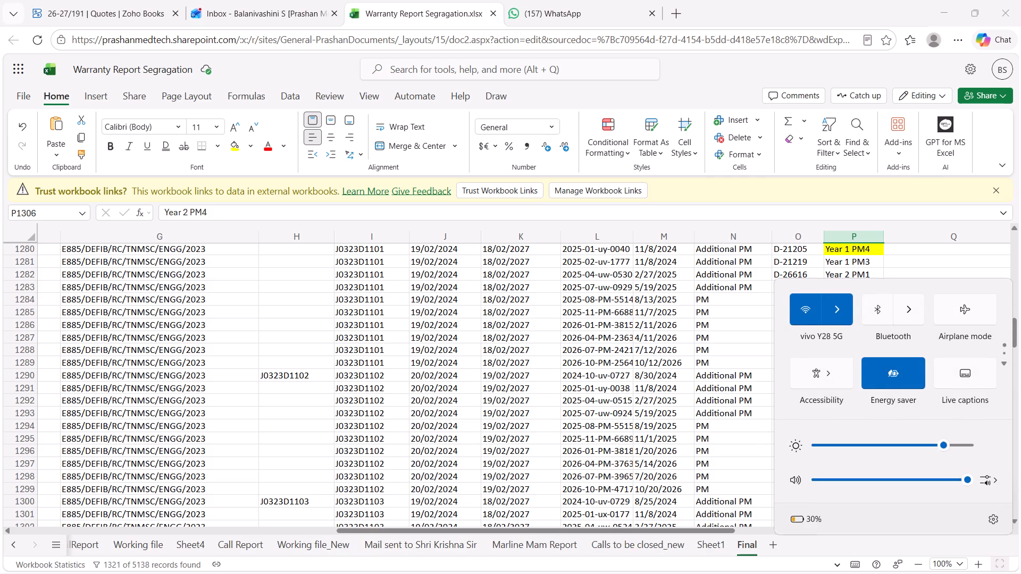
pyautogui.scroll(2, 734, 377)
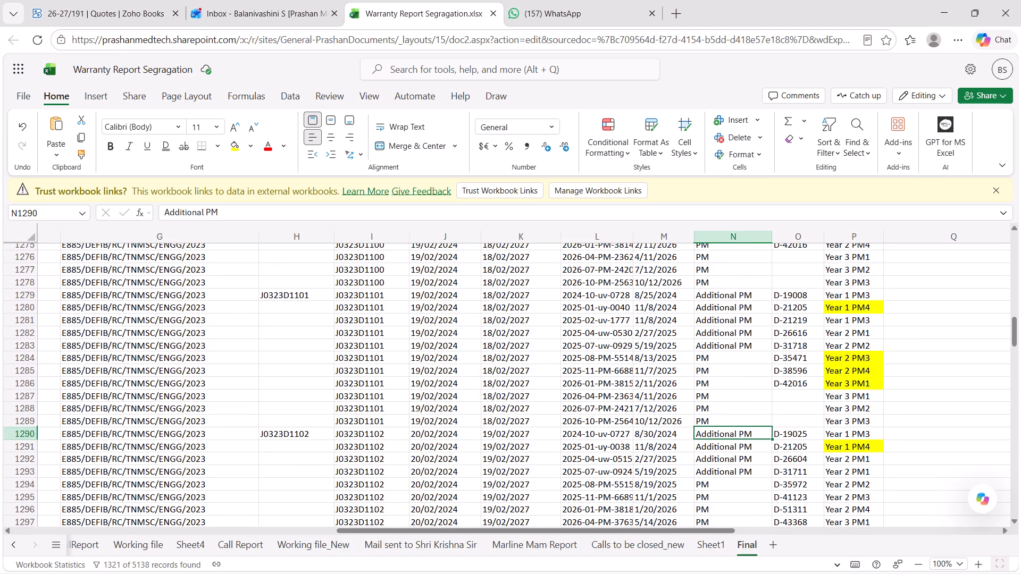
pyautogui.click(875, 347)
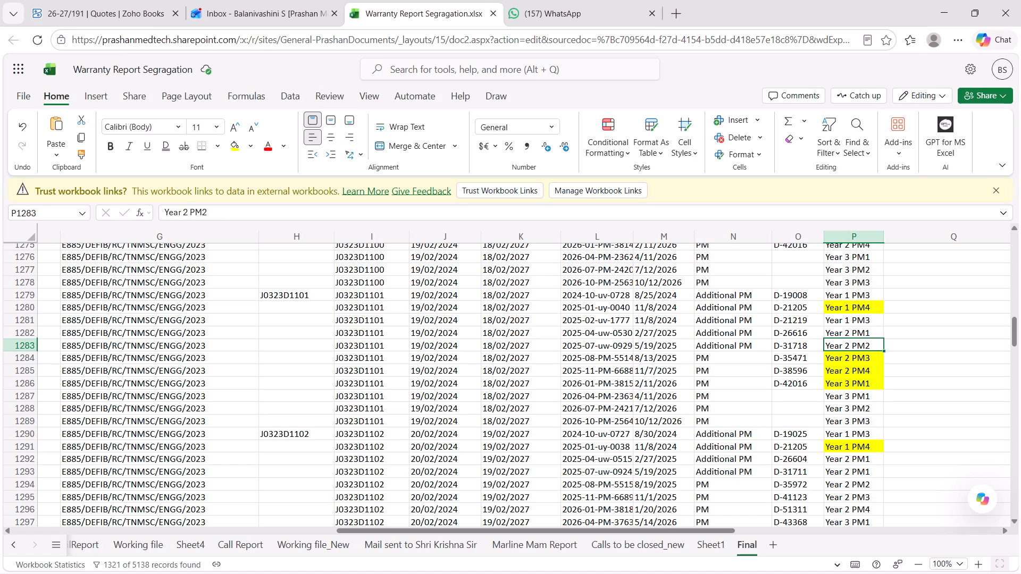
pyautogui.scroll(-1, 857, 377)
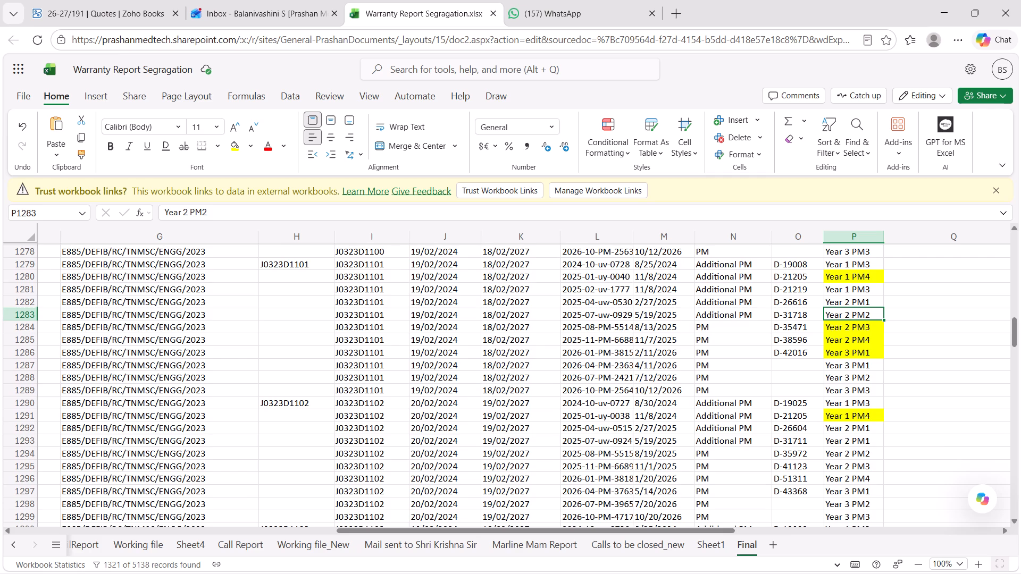
# Save the Warranty Report Segragation workbook.
pyautogui.hotkey('ctrl', 's')
pyautogui.hotkey('ctrl', 's')
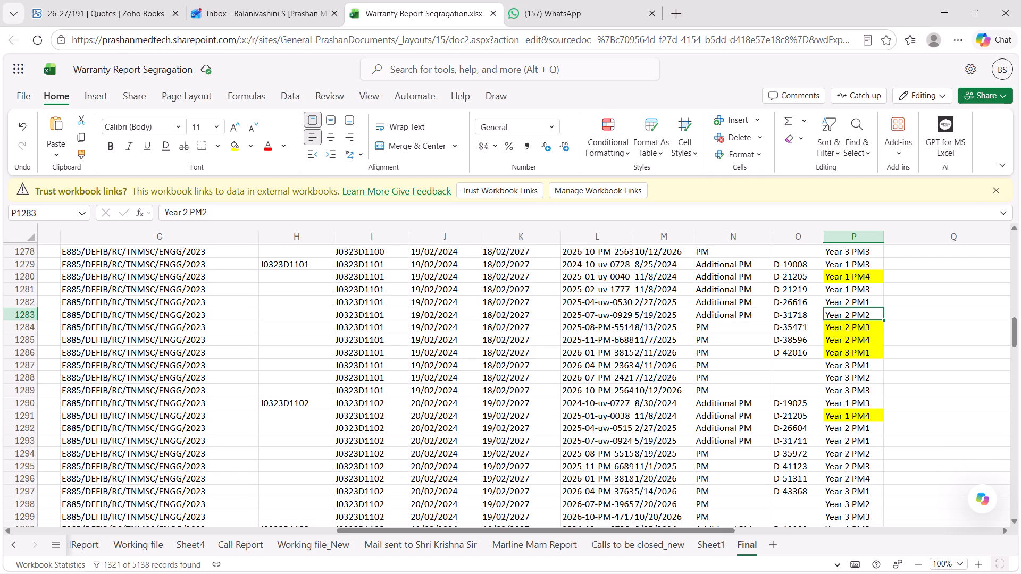
pyautogui.hotkey('ctrl', 's')
pyautogui.hotkey('ctrl', 's')
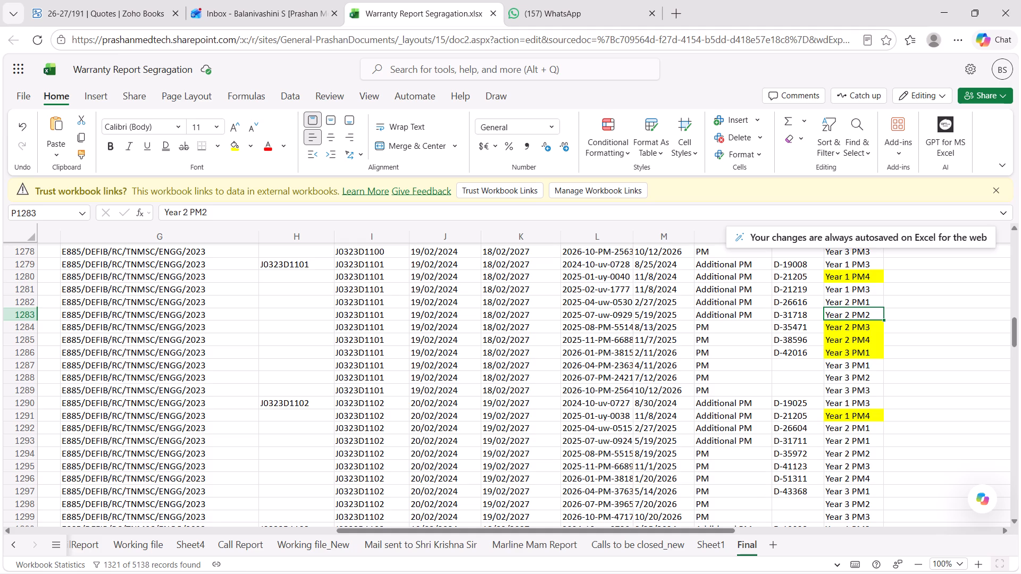
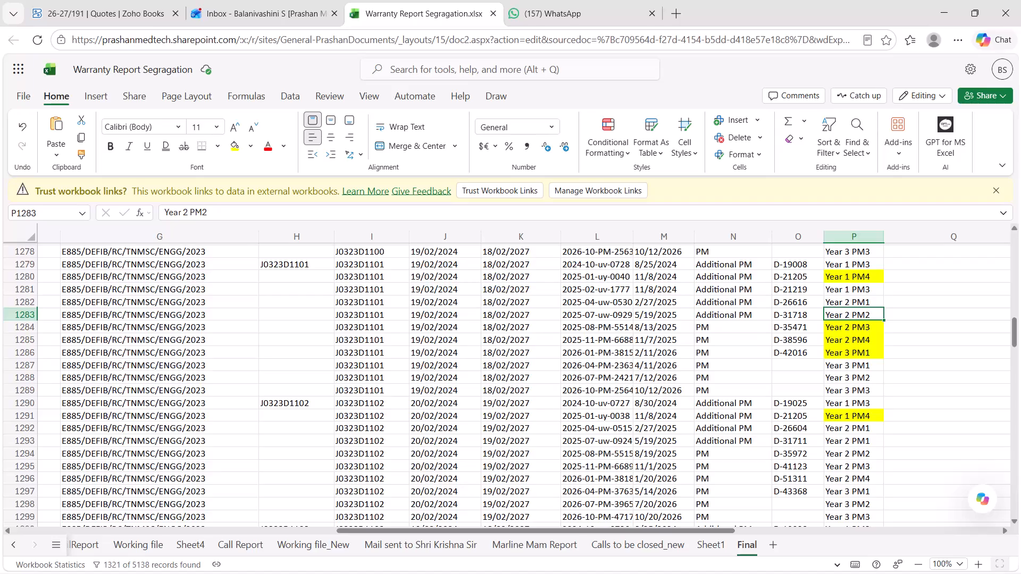
# Examine the PM visit labels for serials J0323D1103 to J0323D1106 against their visit dates and call types.
pyautogui.scroll(-4, 771, 467)
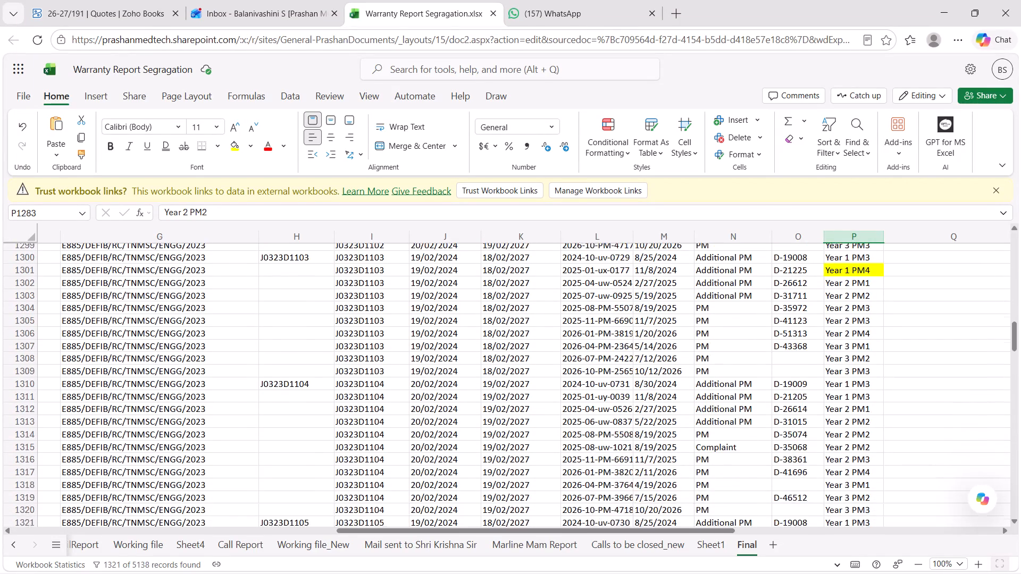
pyautogui.scroll(-2, 771, 467)
pyautogui.scroll(-3, 811, 368)
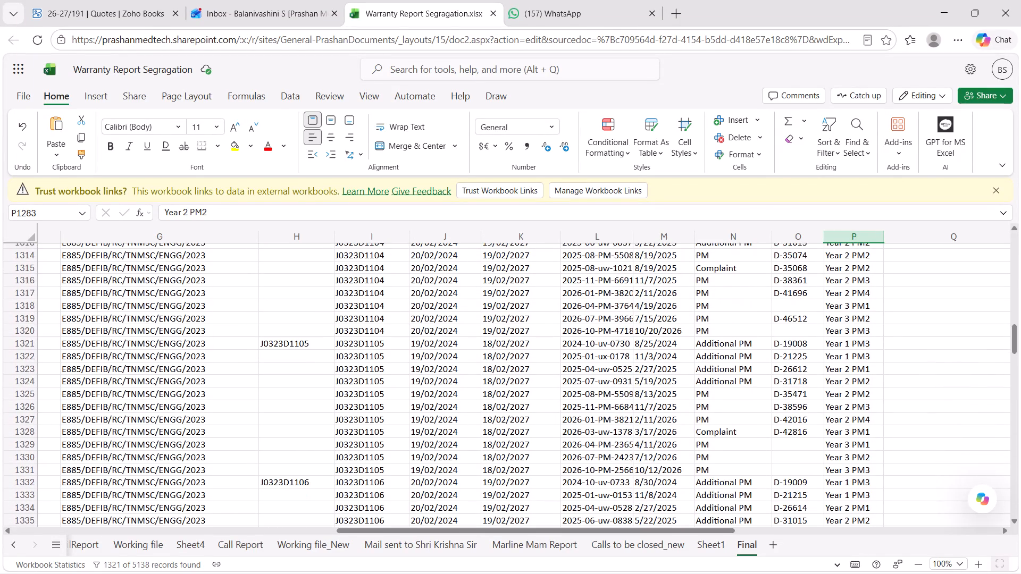
pyautogui.scroll(-3, 811, 368)
pyautogui.scroll(2, 811, 368)
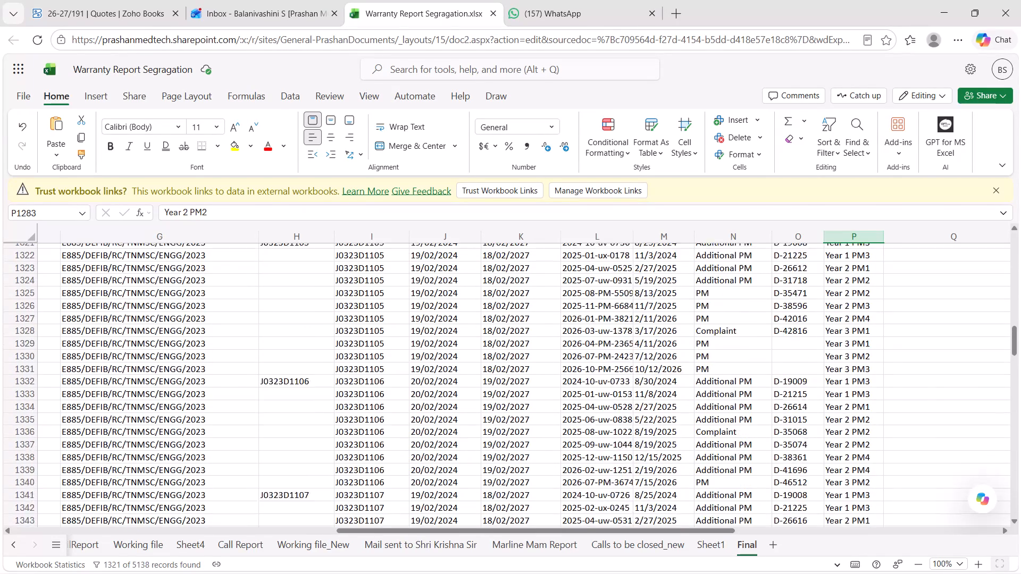
pyautogui.scroll(2, 811, 368)
pyautogui.click(861, 281)
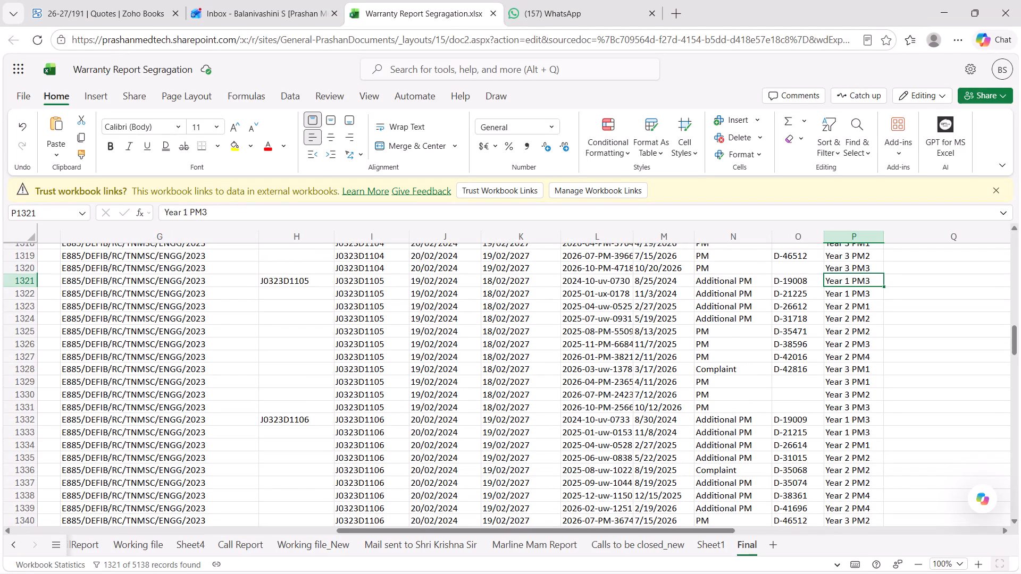
pyautogui.scroll(4, 861, 281)
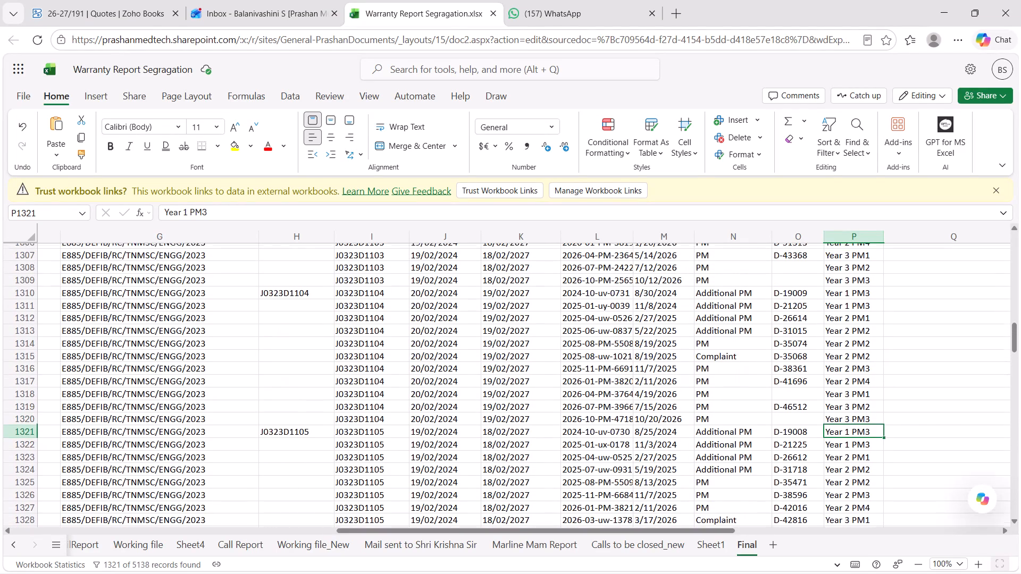
pyautogui.scroll(3, 861, 281)
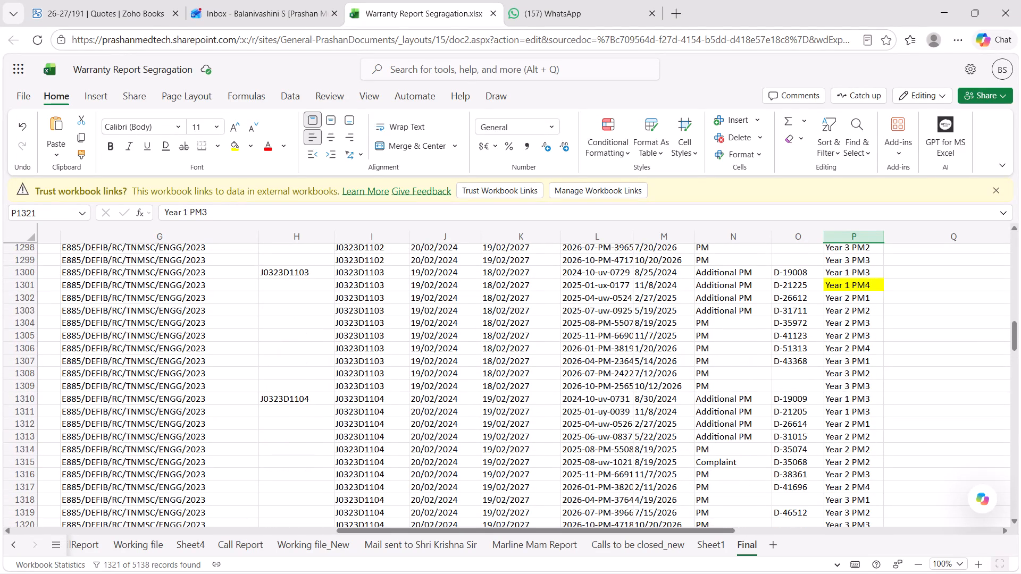
pyautogui.click(843, 302)
pyautogui.scroll(-1, 843, 302)
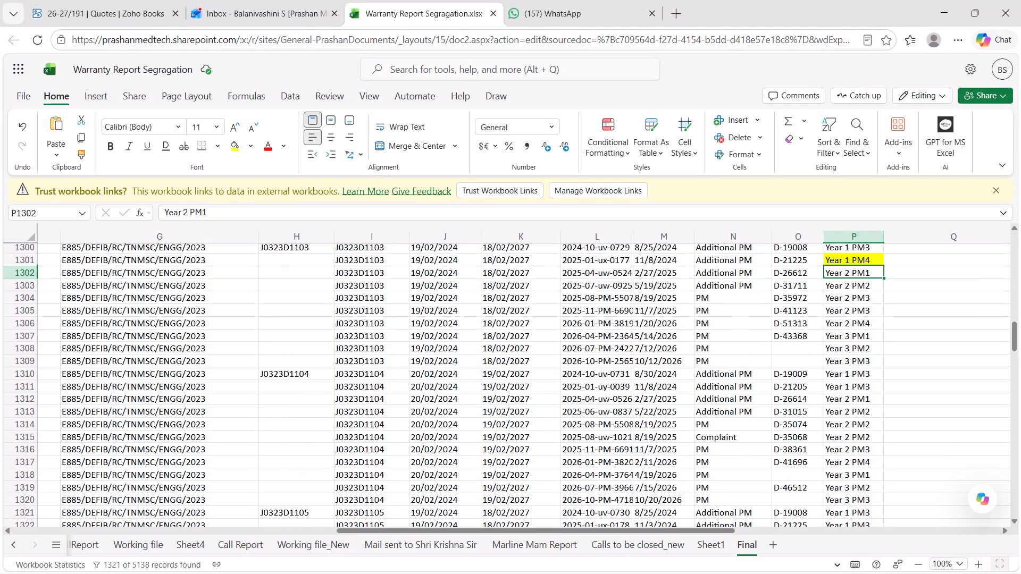
pyautogui.scroll(-1, 843, 302)
# Correct the label of J0323D1103's 11/7/2025 visit in P1305 to Year 2 PM4 and highlight it yellow.
pyautogui.click(876, 288)
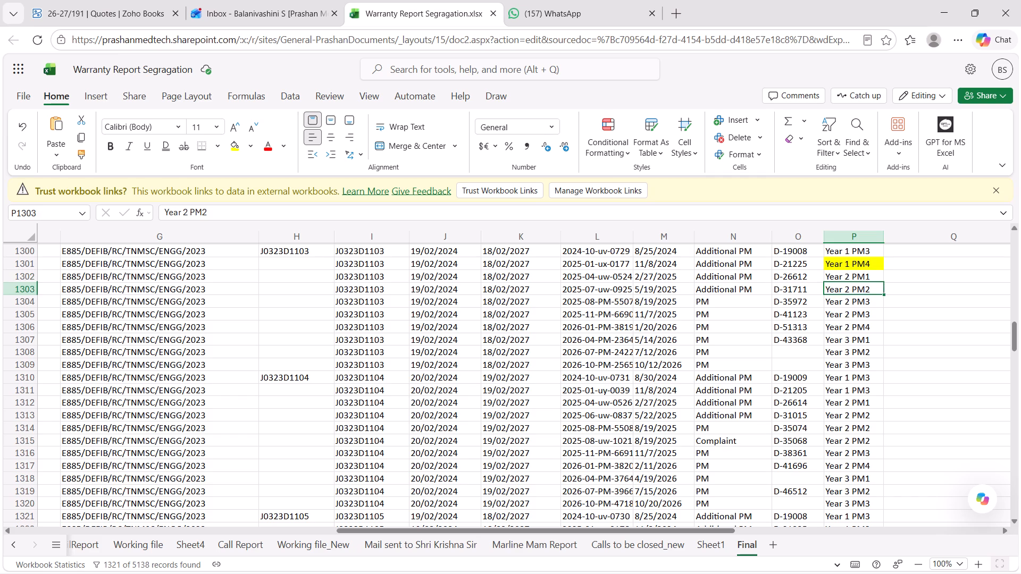
pyautogui.press('Down')
pyautogui.press('Down')
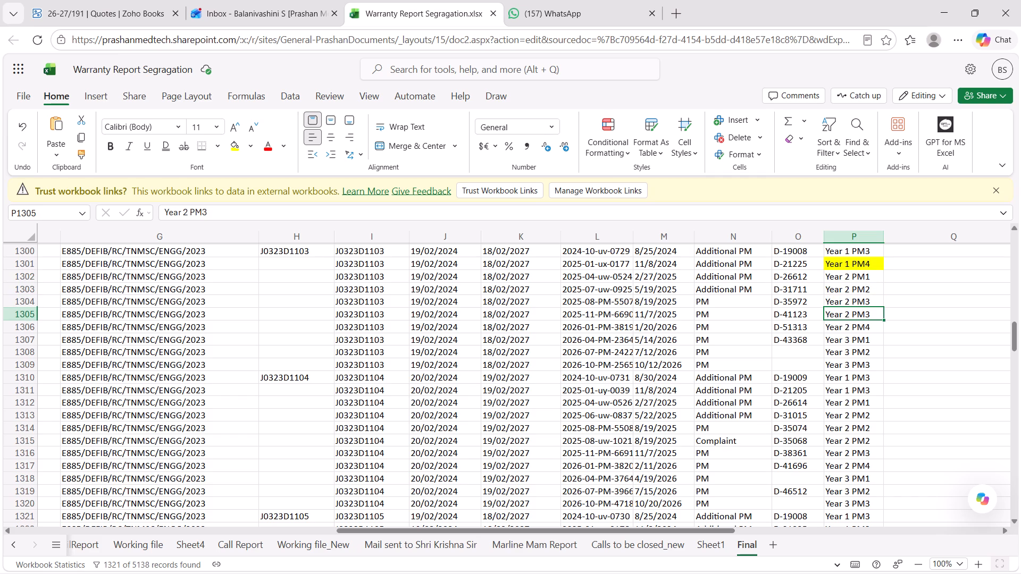
pyautogui.press('Up')
pyautogui.press('Down')
pyautogui.press('Up')
pyautogui.press('Down')
pyautogui.press('Down')
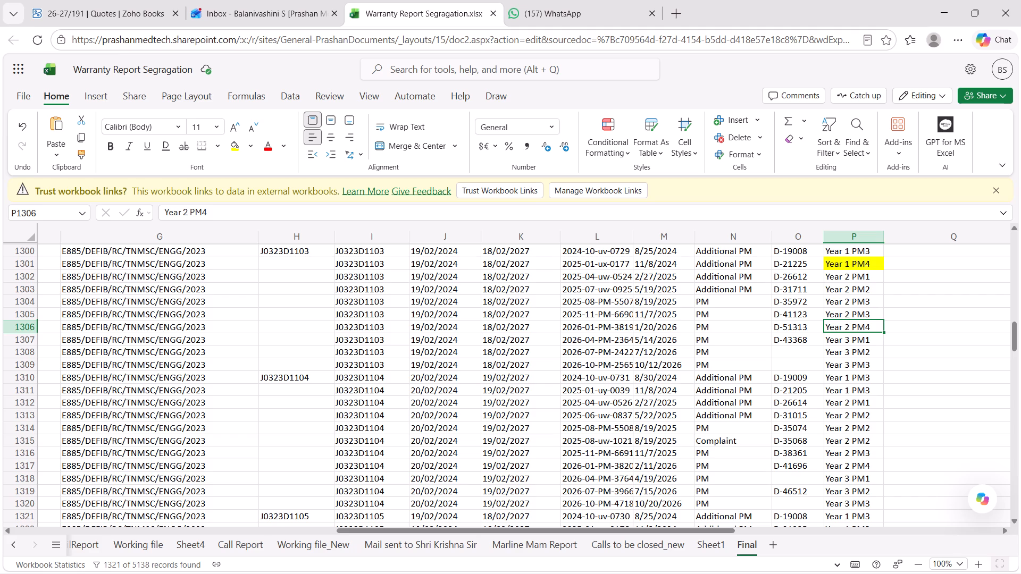
pyautogui.press('Up')
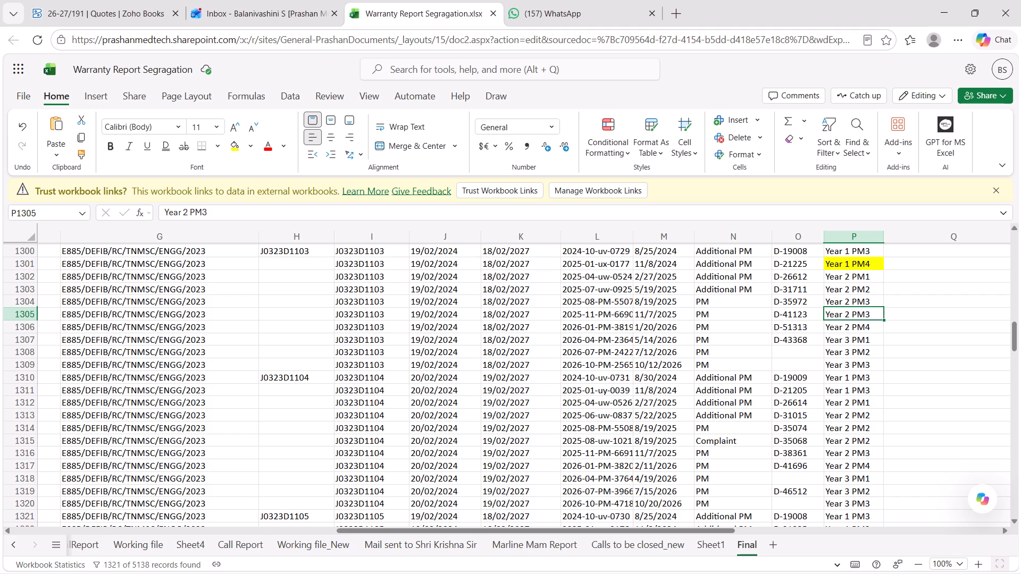
pyautogui.doubleClick(877, 313)
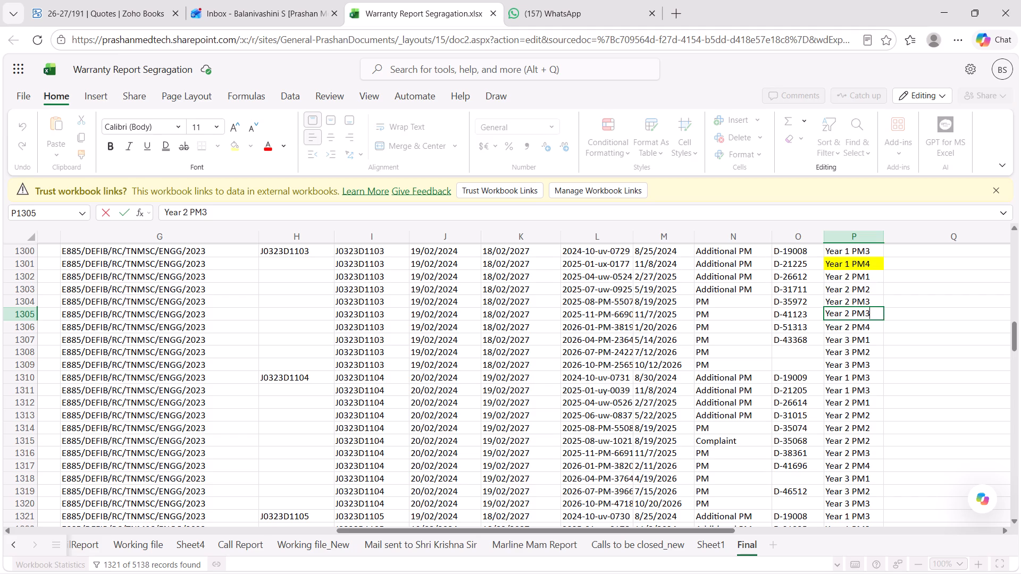
pyautogui.press('BackSpace')
pyautogui.press('4')
pyautogui.click(896, 311)
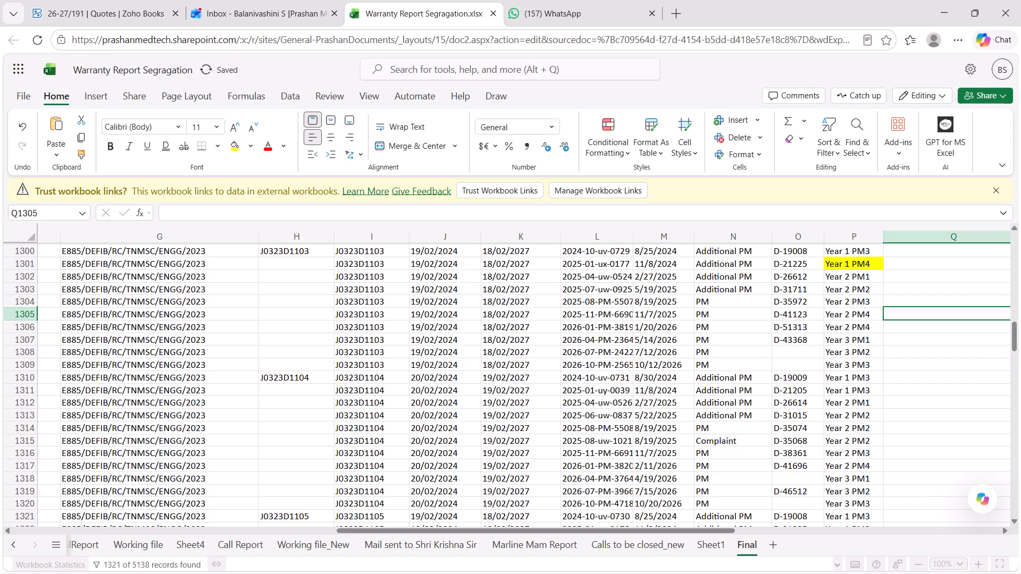
pyautogui.click(860, 313)
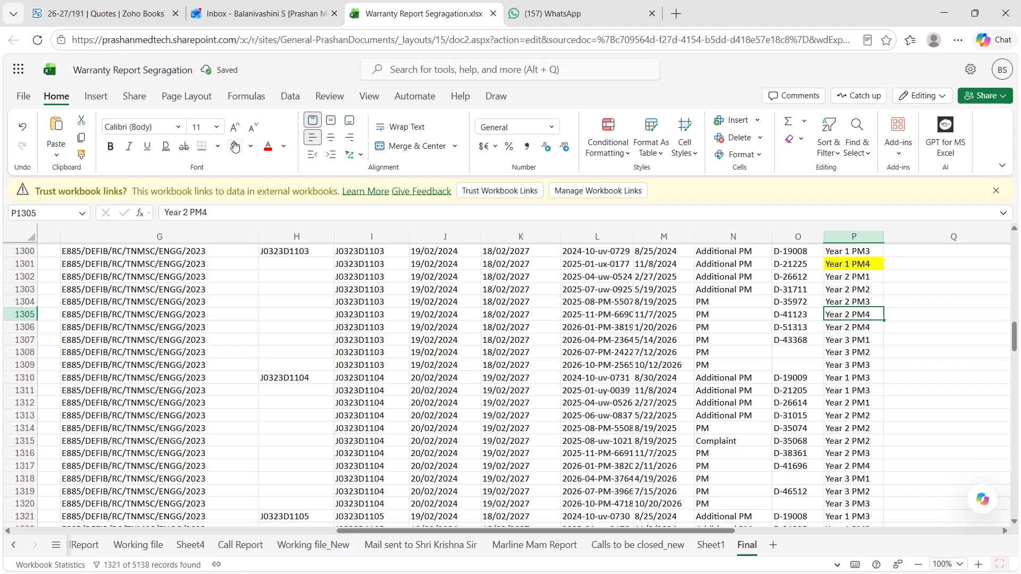
pyautogui.click(233, 141)
# Correct the label of J0323D1103's 1/20/2026 visit in P1306 to Year 3 PM1 and highlight it yellow.
pyautogui.doubleClick(857, 323)
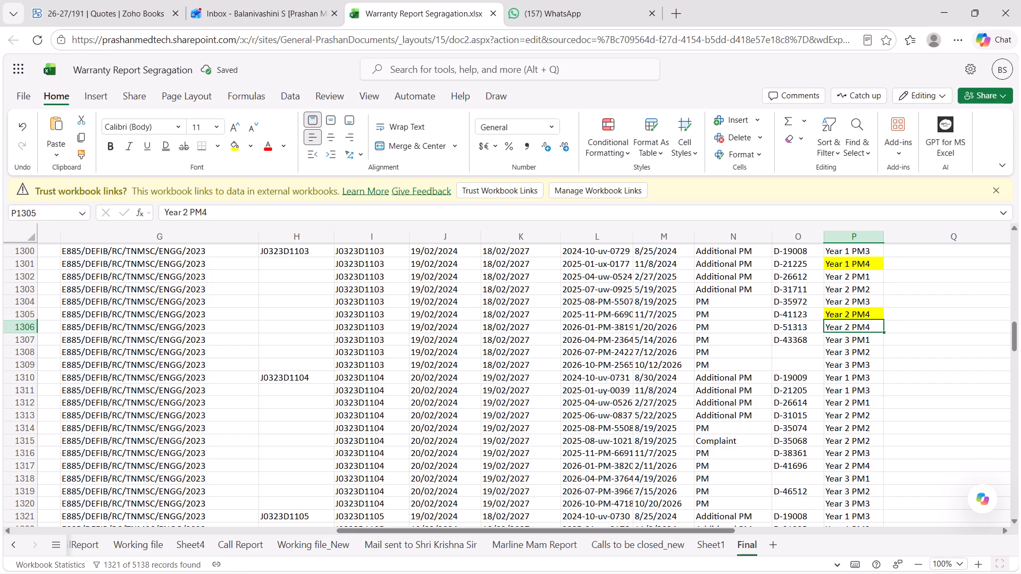
pyautogui.click(846, 328)
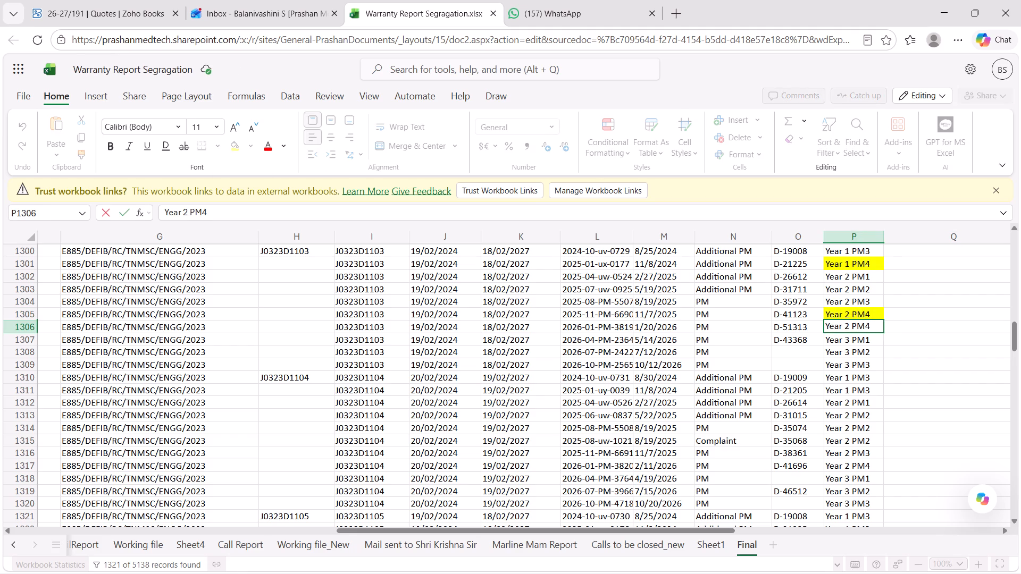
pyautogui.press('Right')
pyautogui.press('BackSpace')
pyautogui.press('3')
pyautogui.press('Right')
pyautogui.press('Right')
pyautogui.press('Right')
pyautogui.press('Right')
pyautogui.press('BackSpace')
pyautogui.press('1')
pyautogui.press('Left')
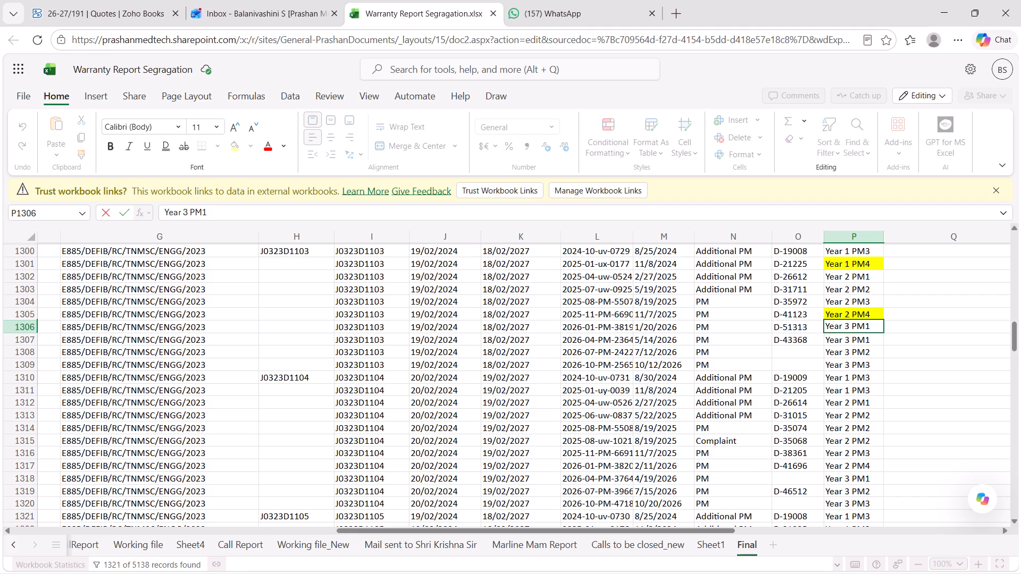
pyautogui.doubleClick(778, 331)
pyautogui.click(852, 332)
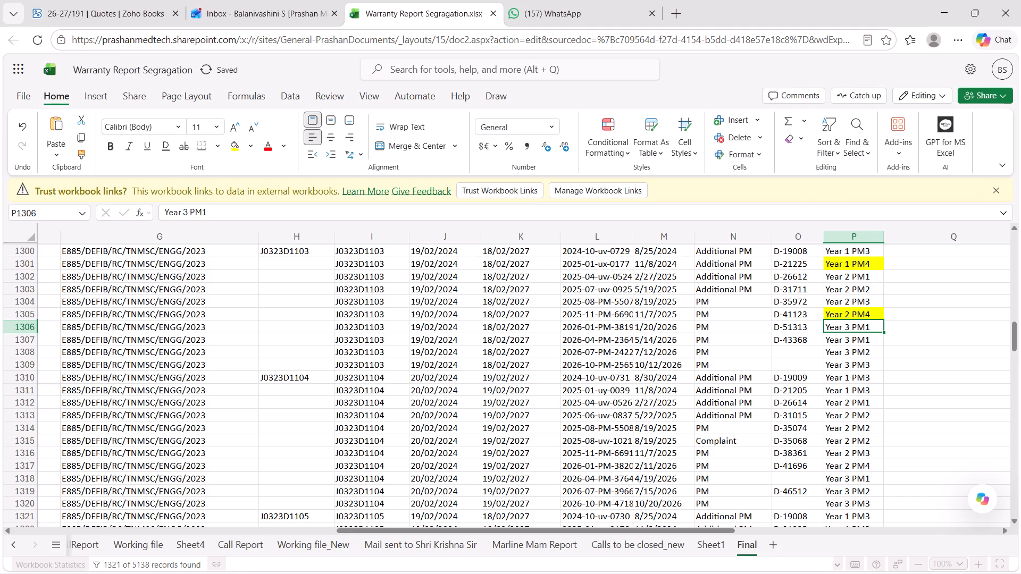
pyautogui.click(232, 147)
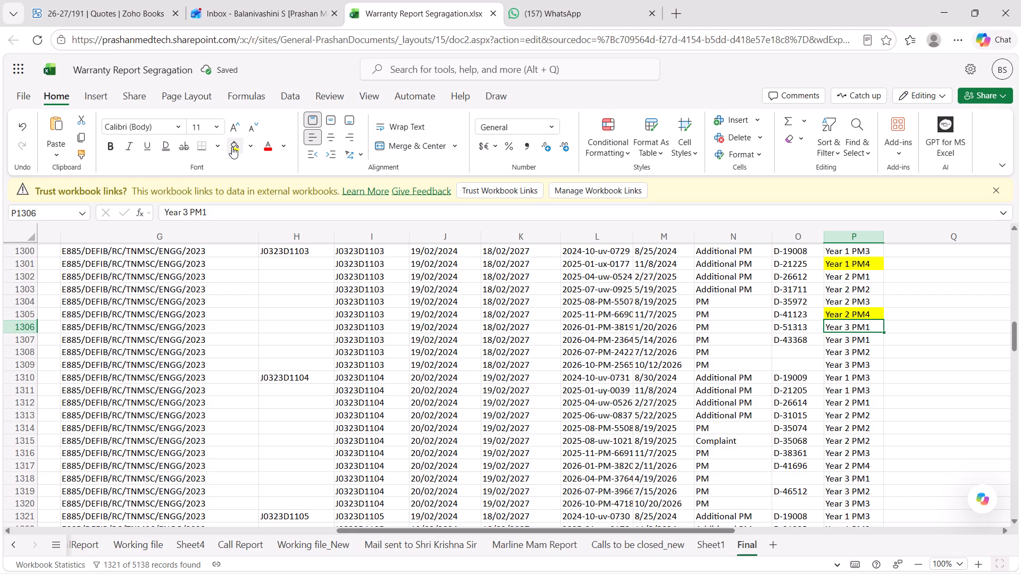
# Correct the label of J0323D1103's 5/14/2026 visit in P1307 to Year 3 PM2 and highlight it yellow.
pyautogui.doubleClick(845, 342)
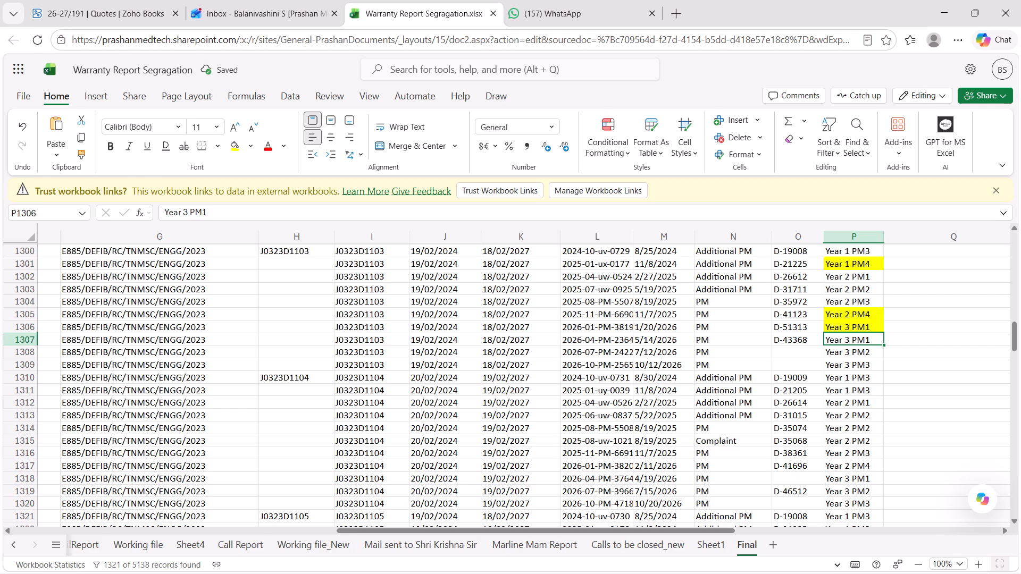
pyautogui.press('BackSpace')
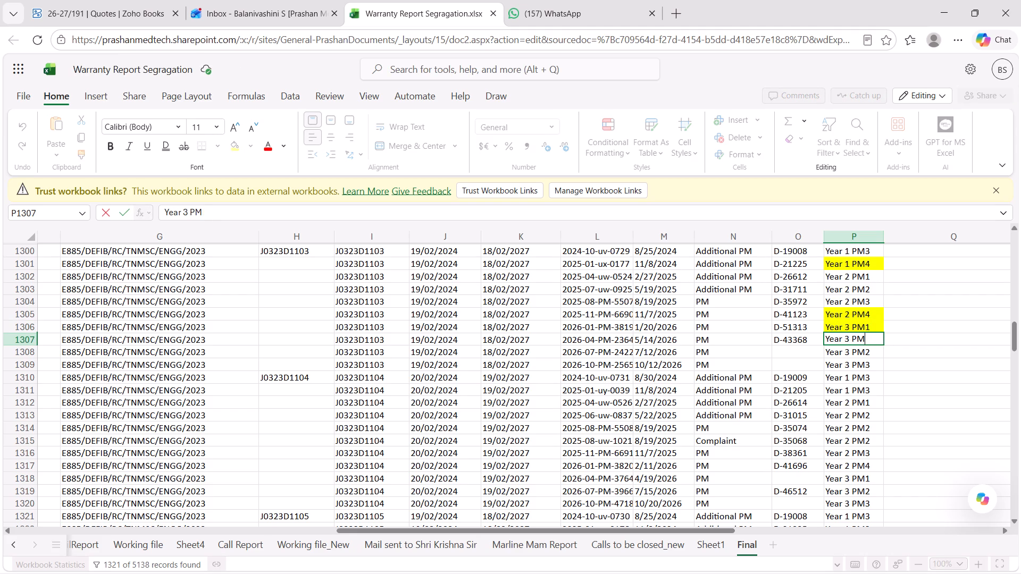
pyautogui.press('2')
pyautogui.click(898, 339)
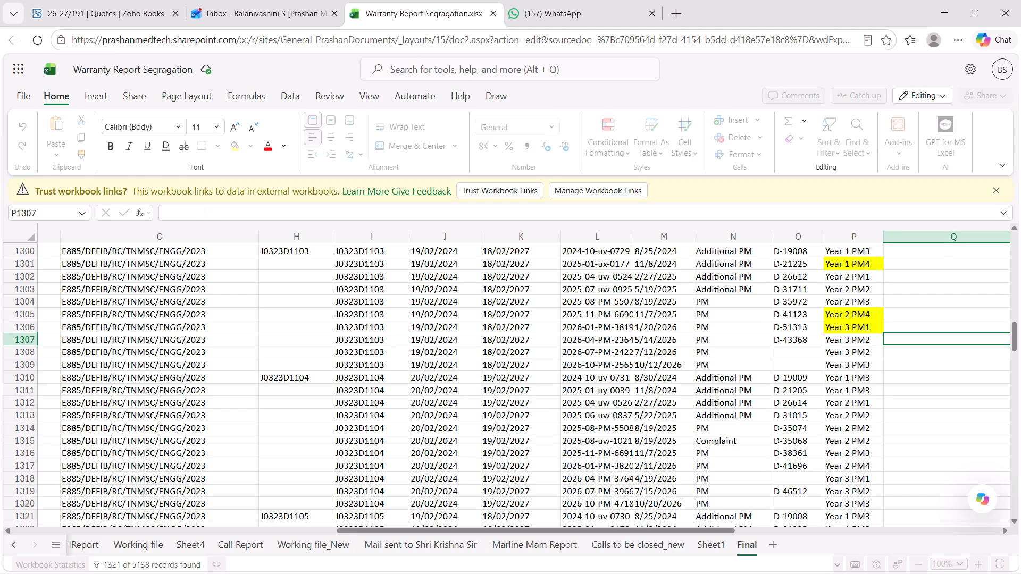
pyautogui.click(855, 336)
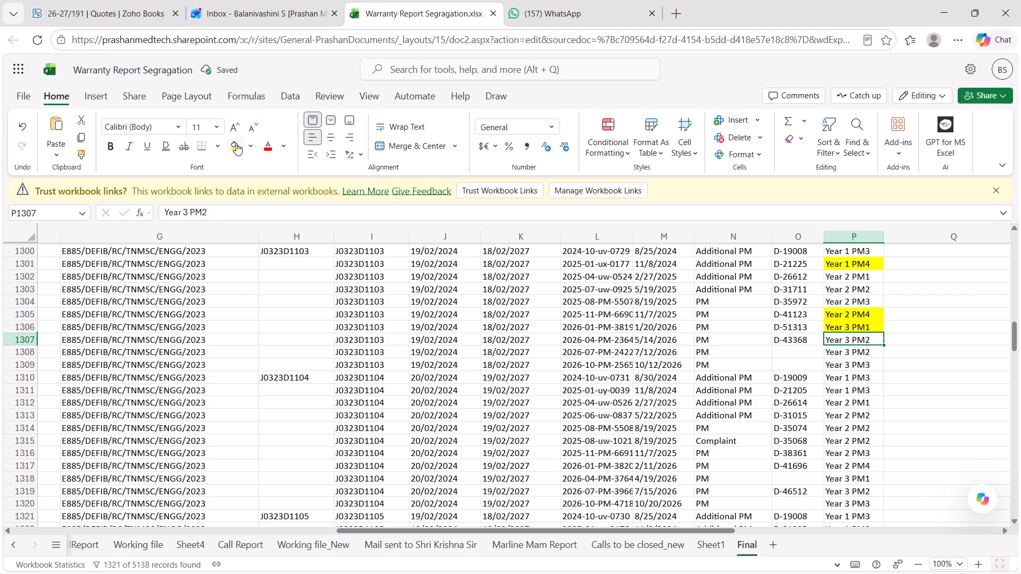
pyautogui.click(236, 143)
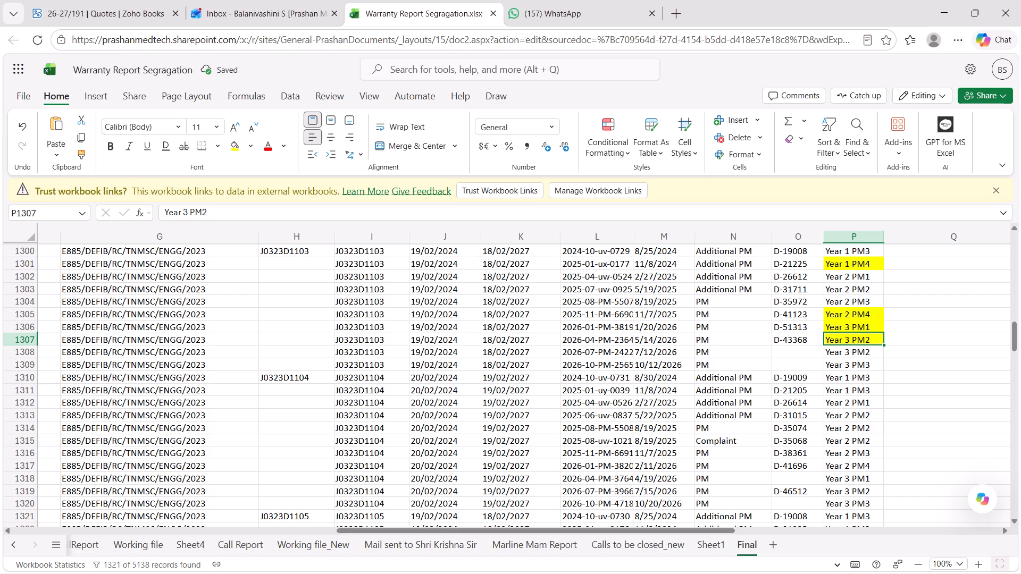
pyautogui.click(876, 377)
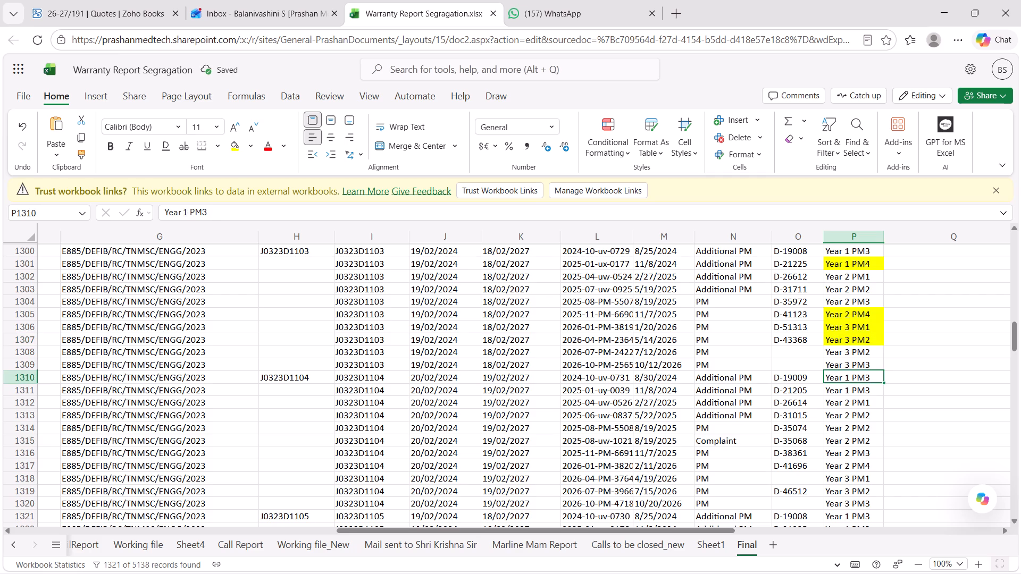
pyautogui.scroll(-2, 876, 377)
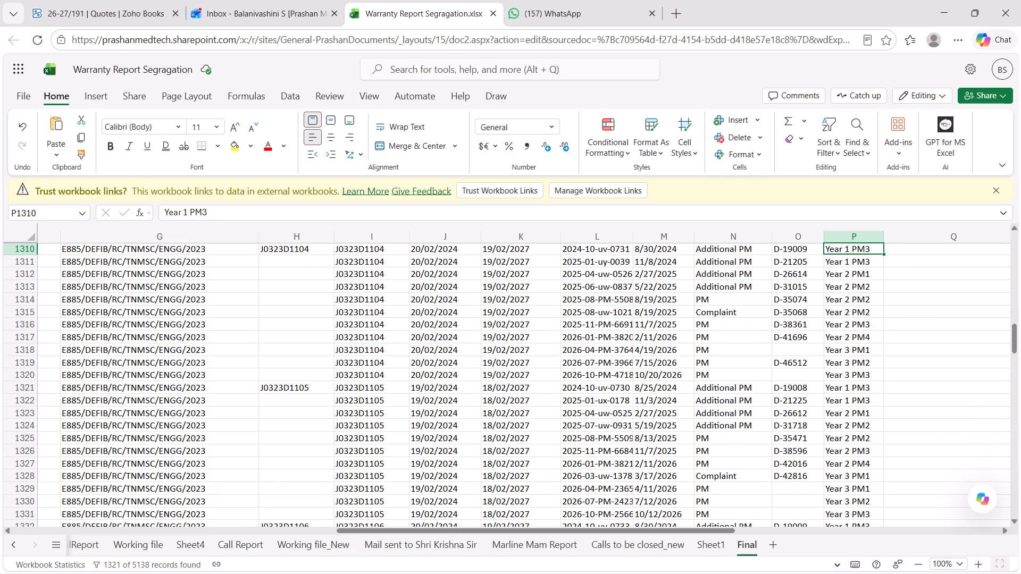
pyautogui.scroll(-2, 876, 377)
pyautogui.click(875, 259)
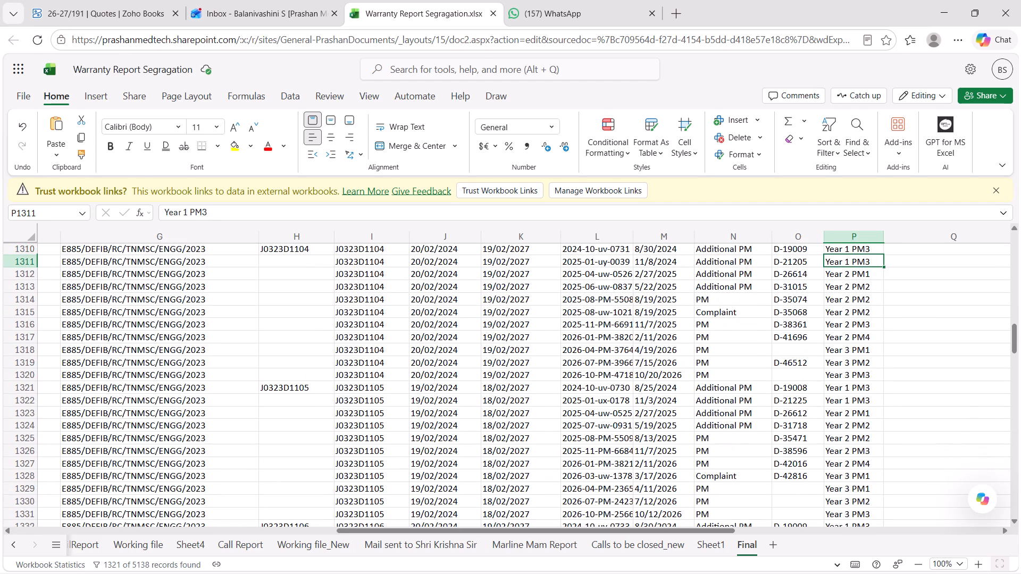
pyautogui.doubleClick(875, 259)
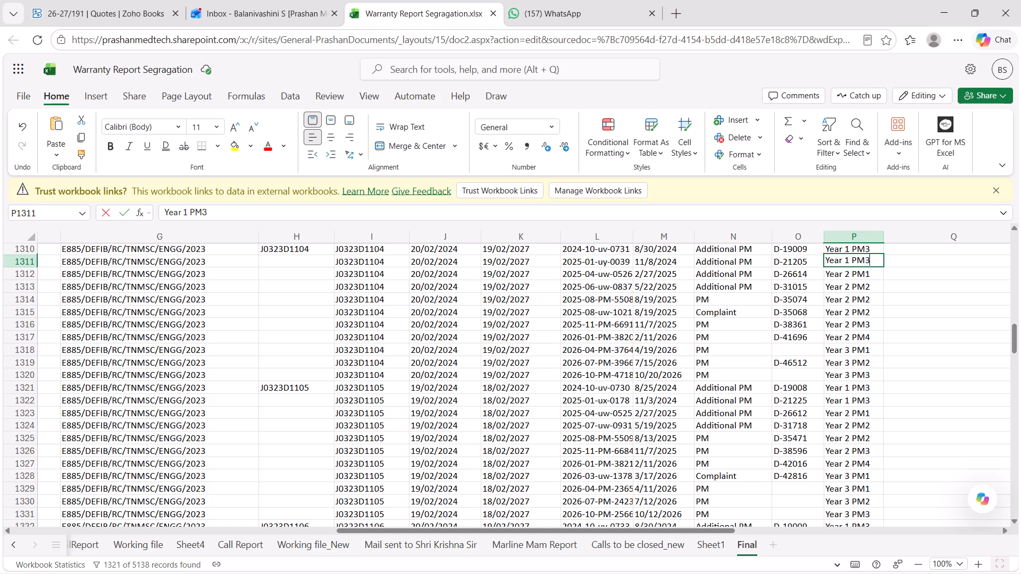
pyautogui.press('BackSpace')
pyautogui.press('4')
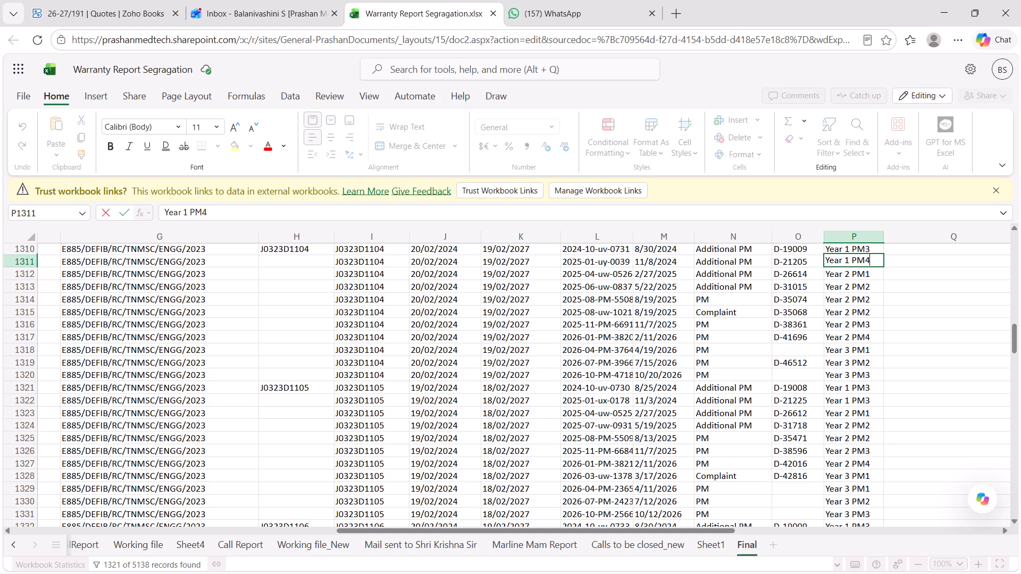
pyautogui.click(905, 261)
pyautogui.click(869, 261)
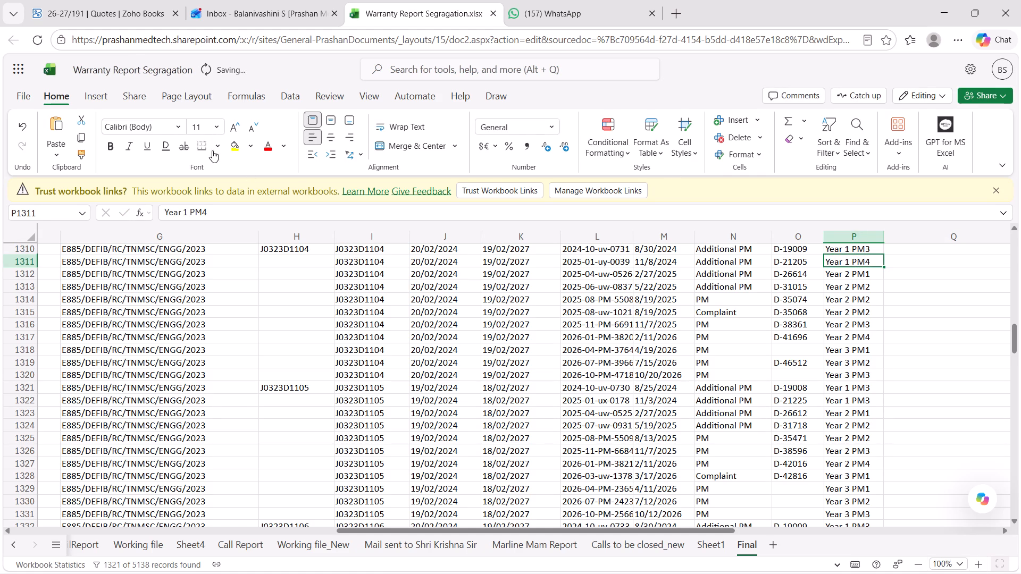
pyautogui.click(232, 146)
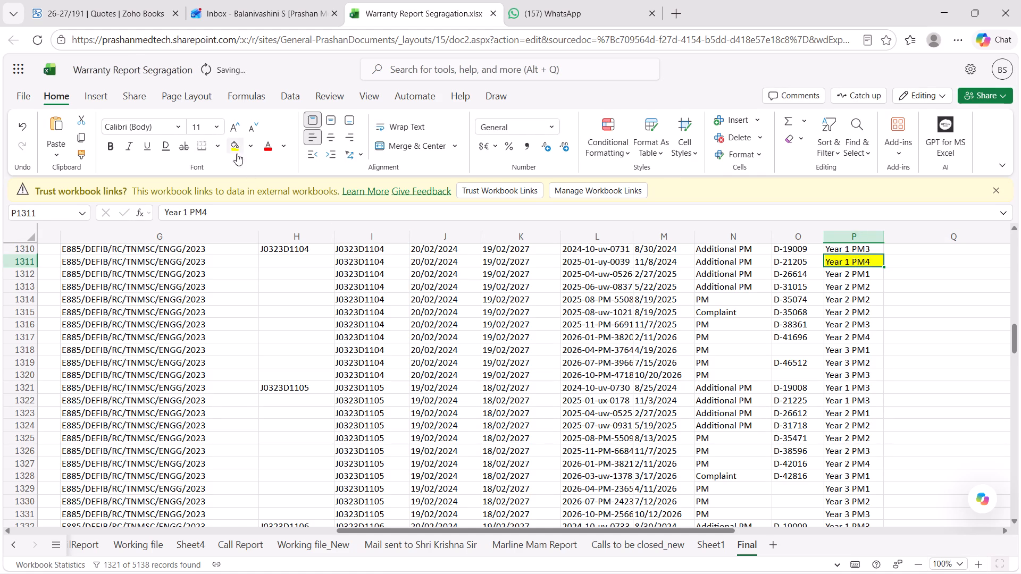
# Check the remaining PM visit labels for serial J0323D1104 from row 1312 onward.
pyautogui.click(872, 273)
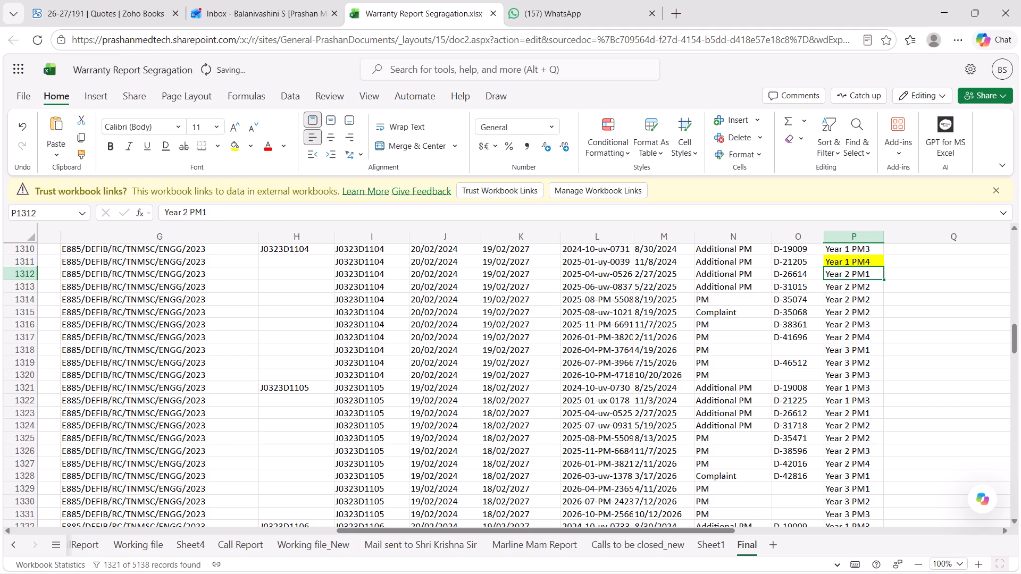
pyautogui.click(873, 299)
pyautogui.scroll(-1, 873, 299)
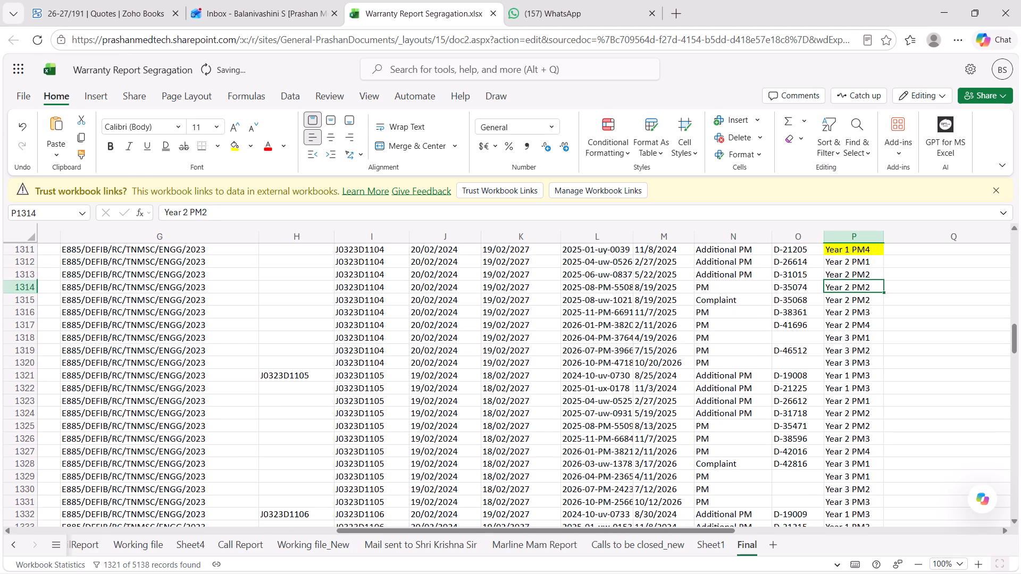
pyautogui.scroll(-1, 873, 299)
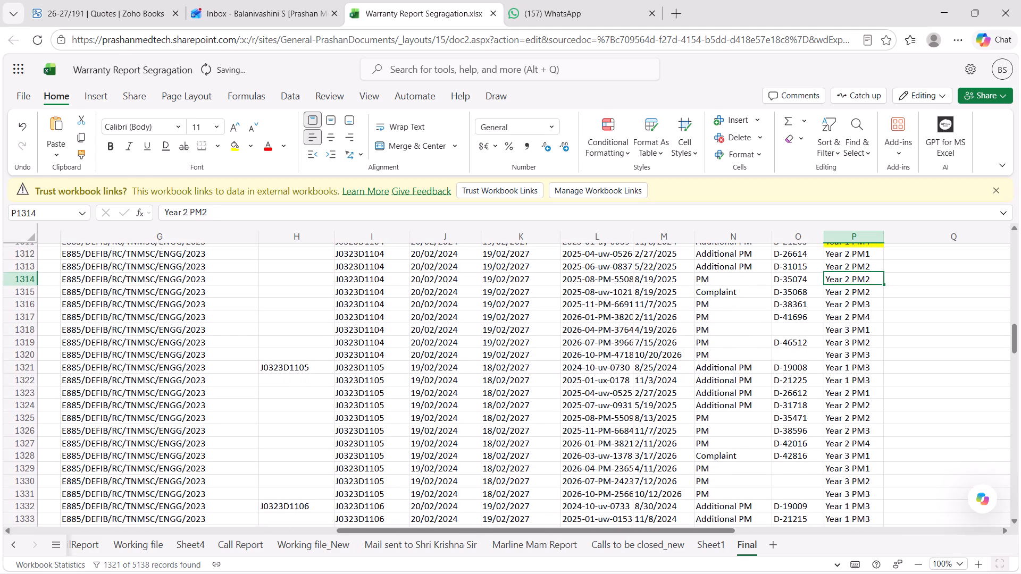
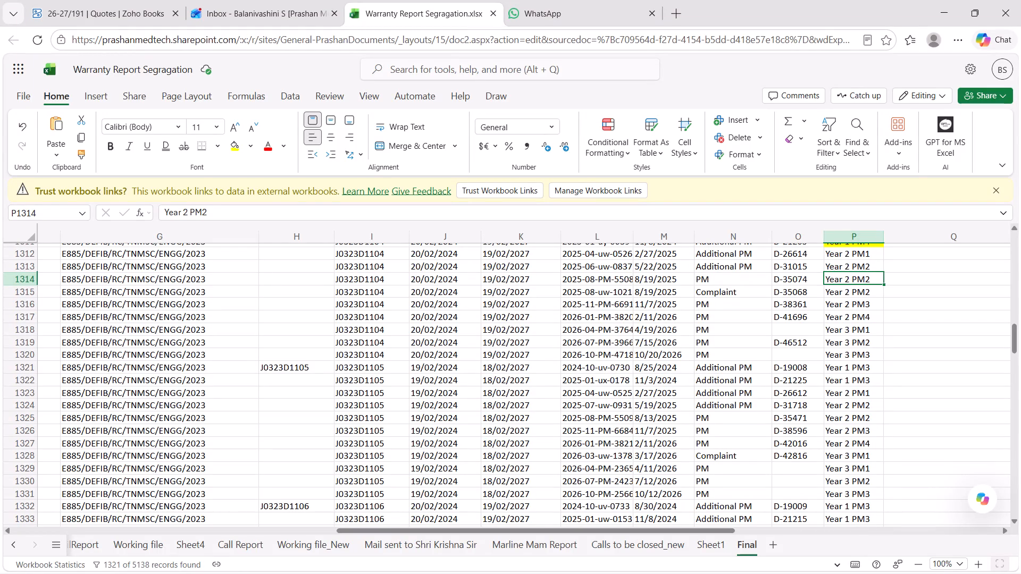
# Check the Year 2 PM visit labels of serial J0323D1104 against their visit dates in rows 1312 to 1317.
pyautogui.click(877, 265)
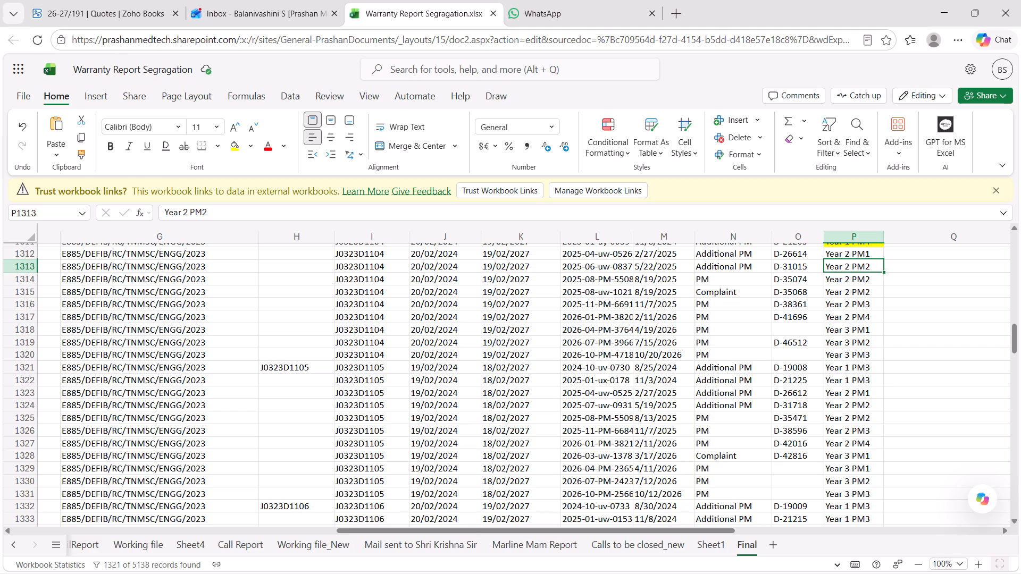
pyautogui.click(877, 277)
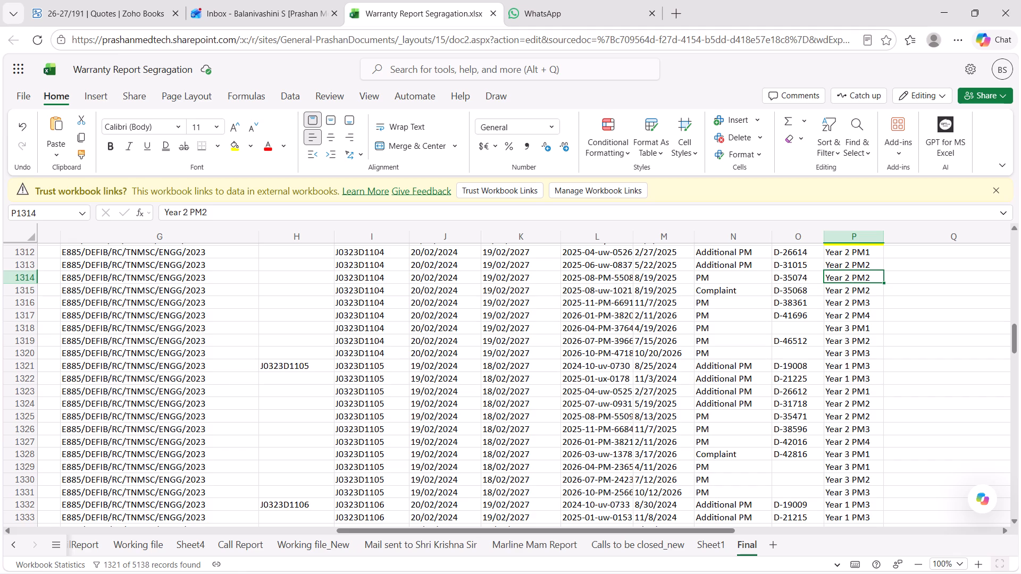
pyautogui.click(867, 314)
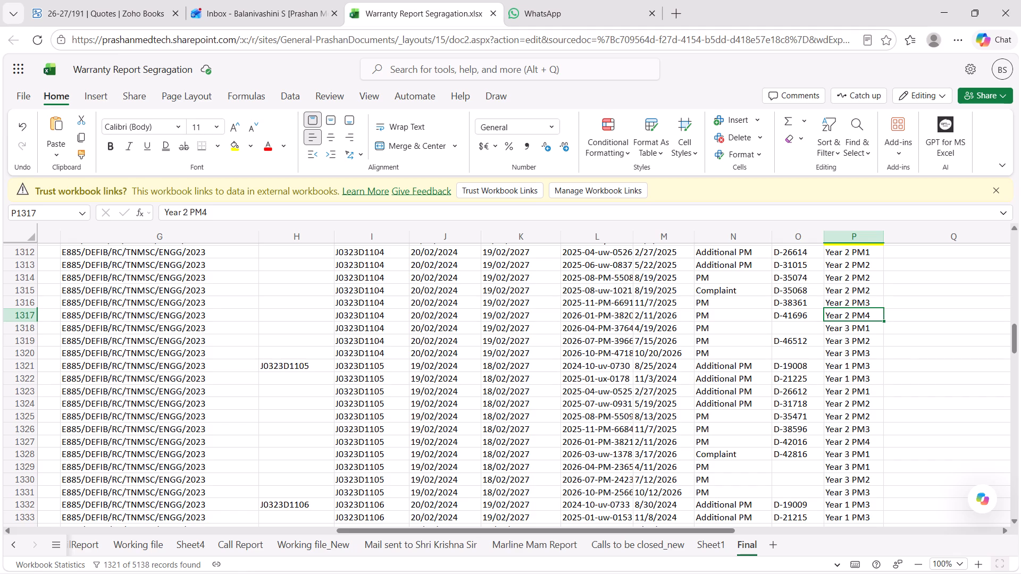
pyautogui.click(871, 254)
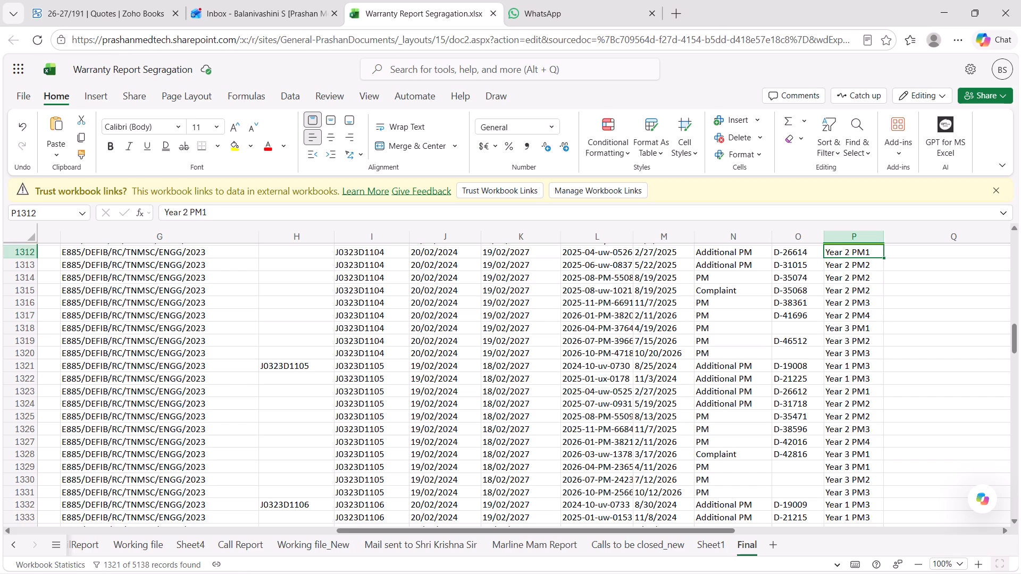
pyautogui.doubleClick(850, 253)
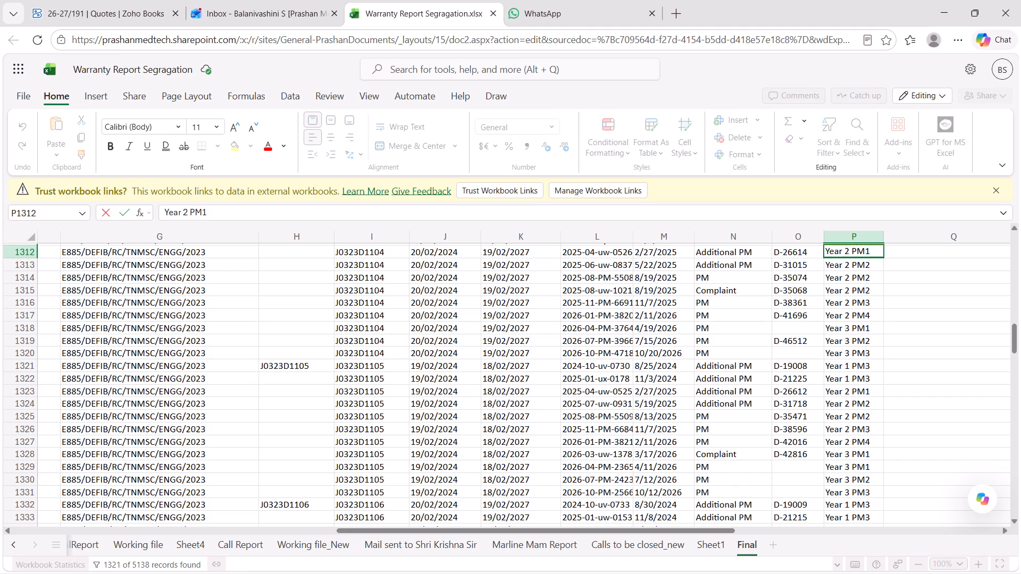
pyautogui.click(906, 262)
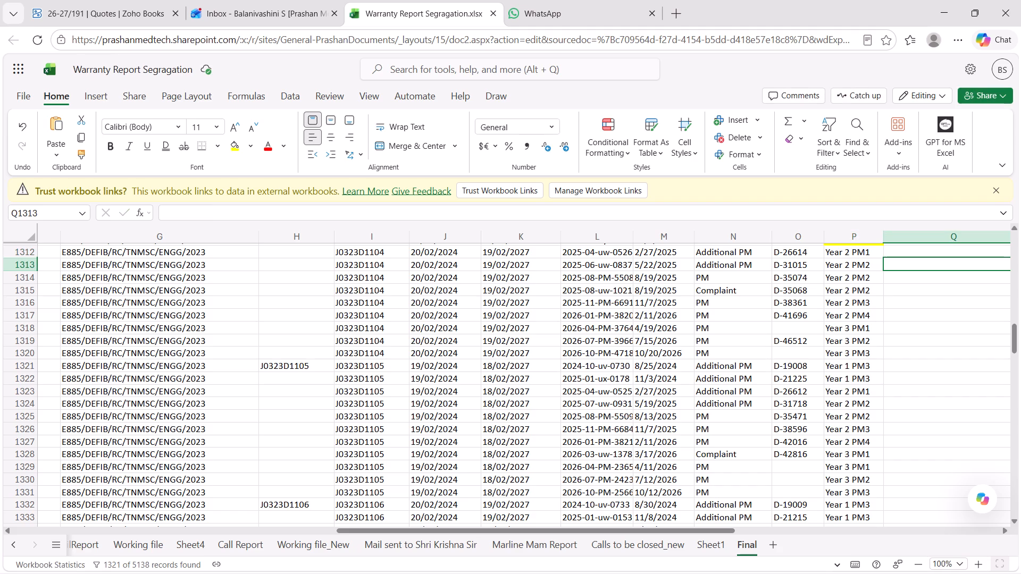
pyautogui.click(863, 303)
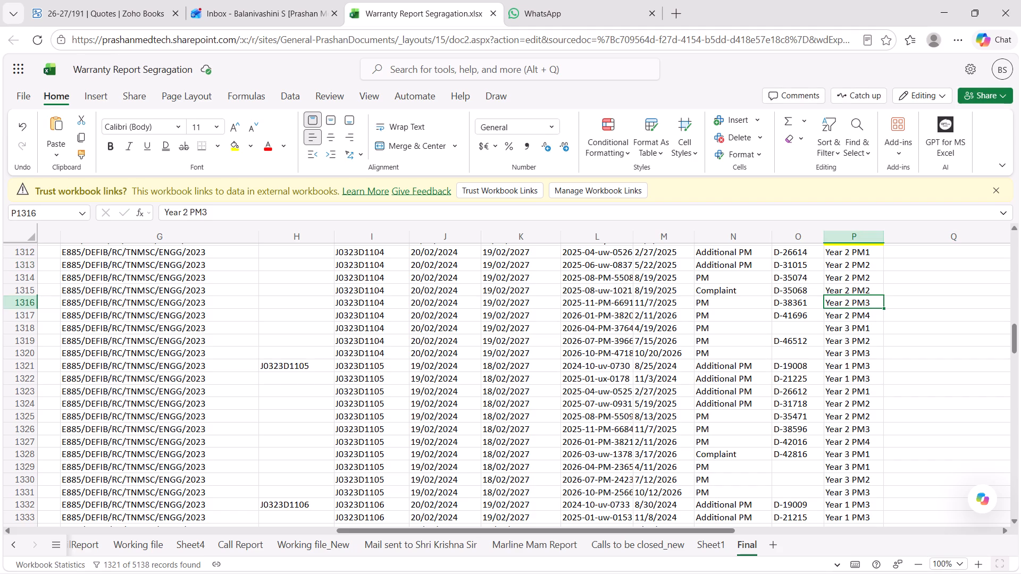
pyautogui.hotkey('ctrl', 's')
pyautogui.click(857, 367)
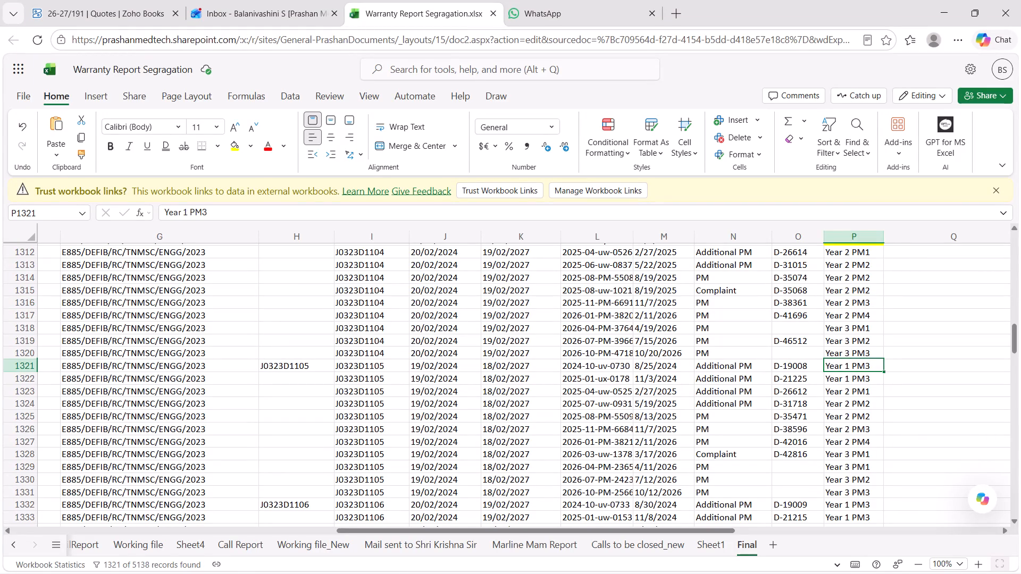
pyautogui.press('Down')
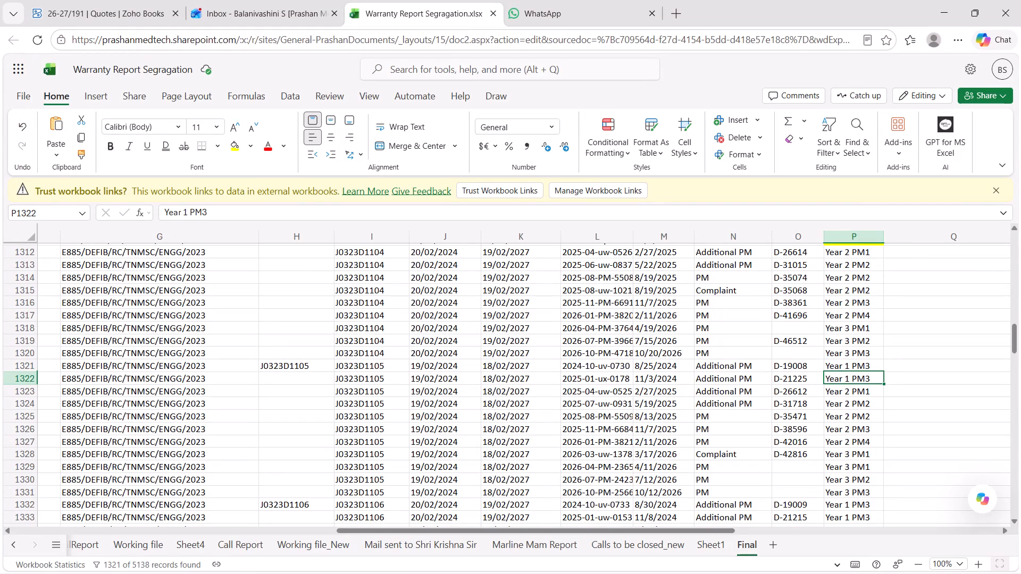
pyautogui.doubleClick(873, 377)
pyautogui.press('BackSpace')
pyautogui.press('4')
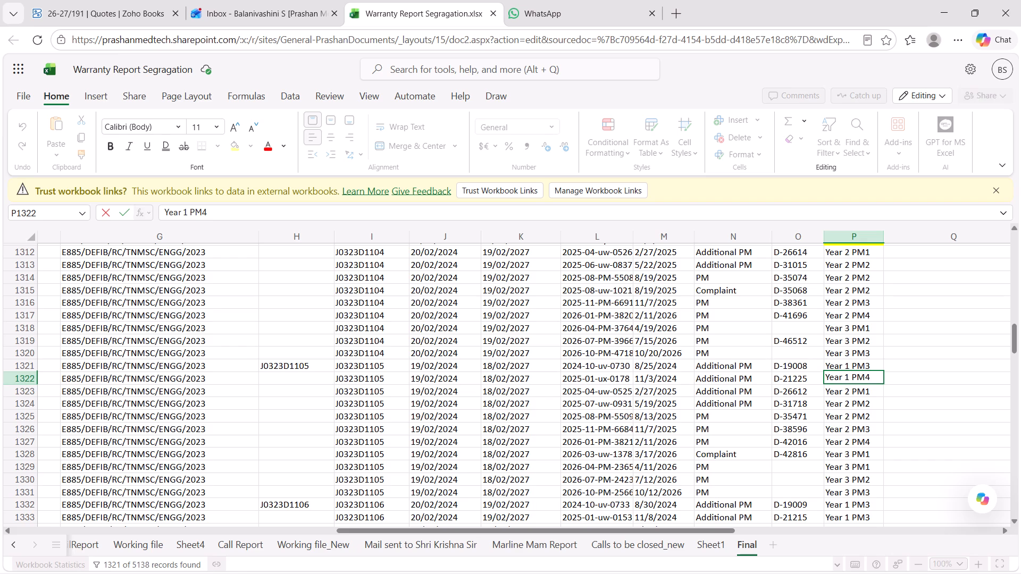
pyautogui.click(893, 381)
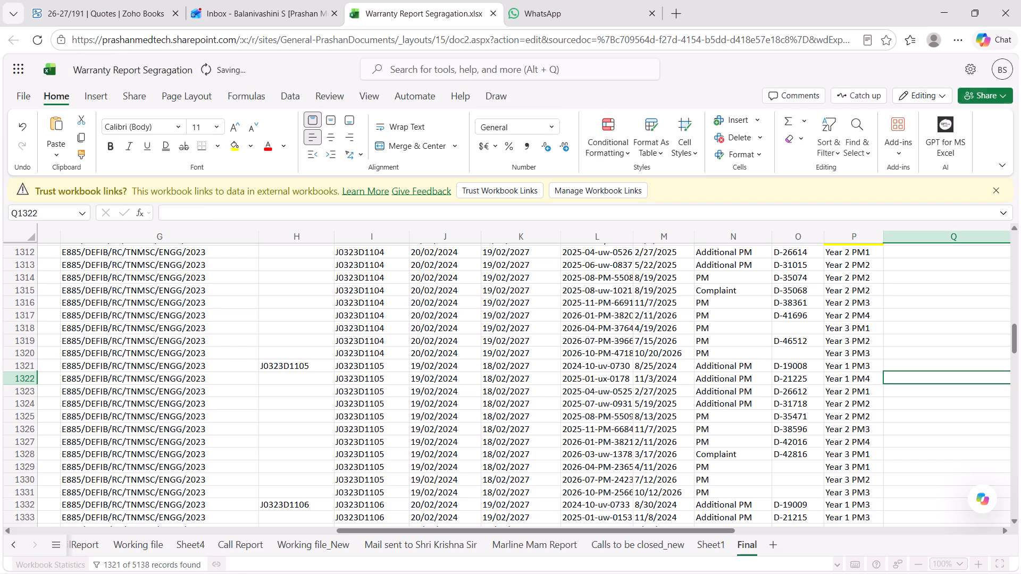
pyautogui.click(882, 379)
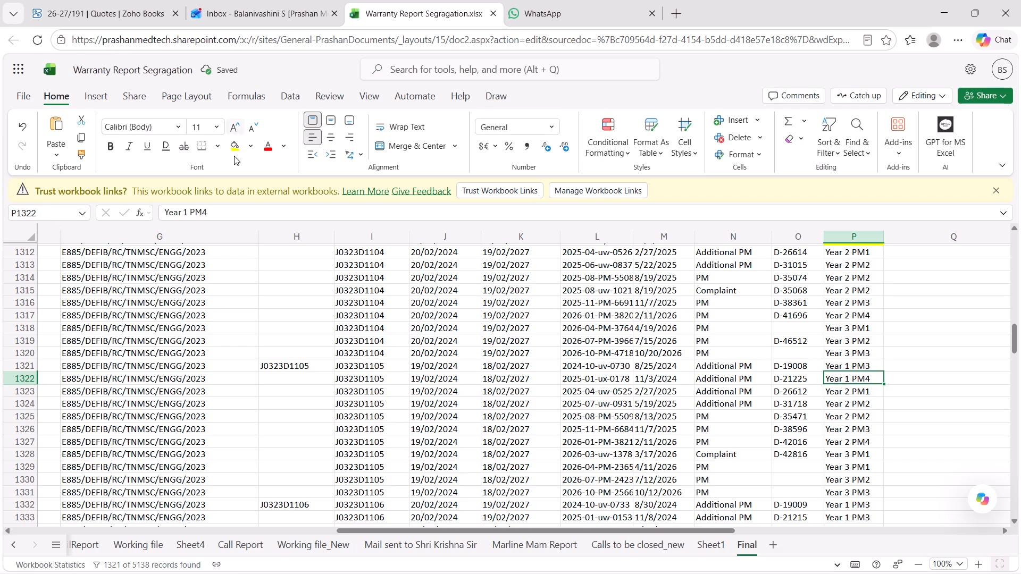
pyautogui.click(235, 148)
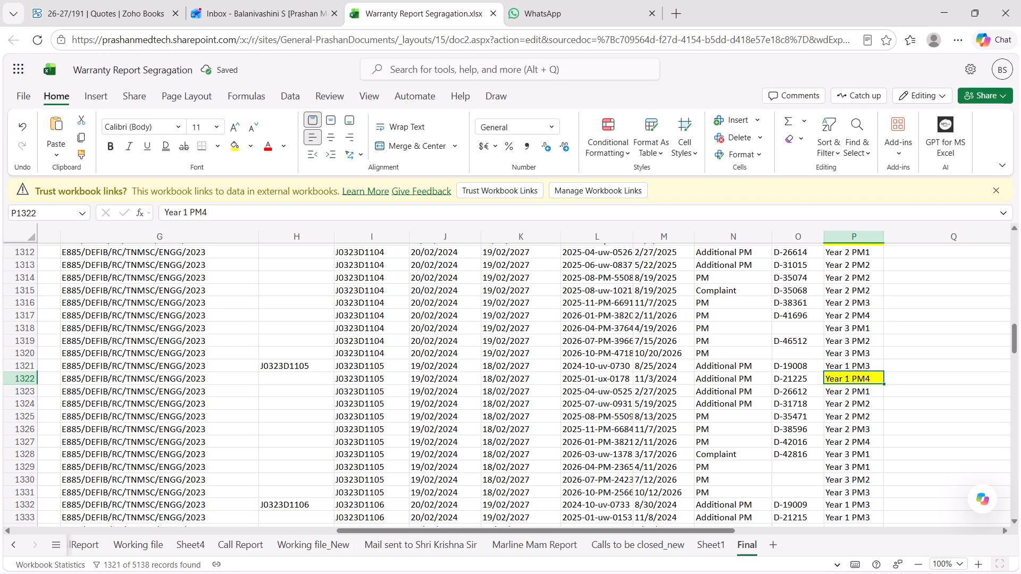
pyautogui.click(861, 393)
pyautogui.click(873, 416)
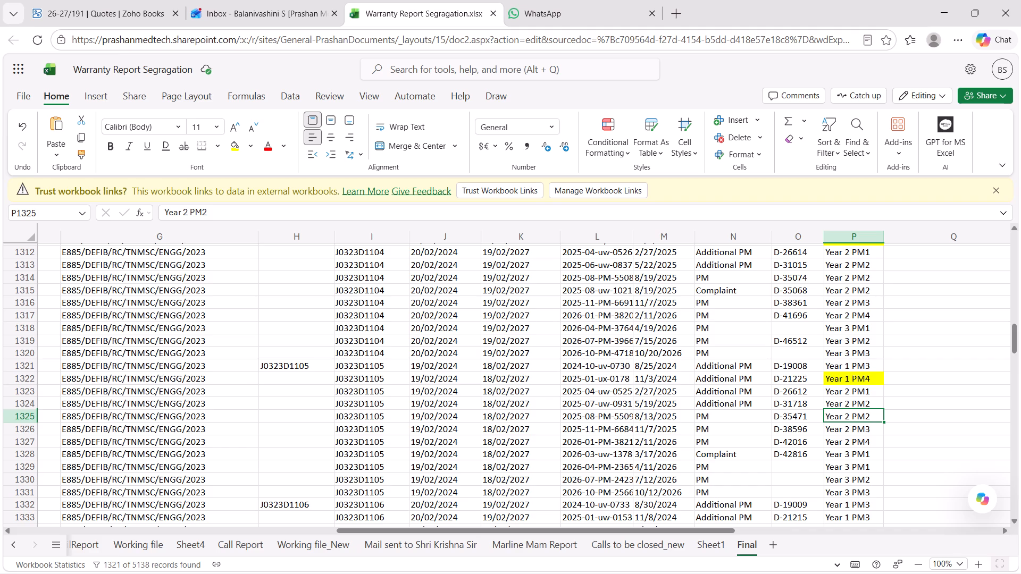
pyautogui.click(871, 392)
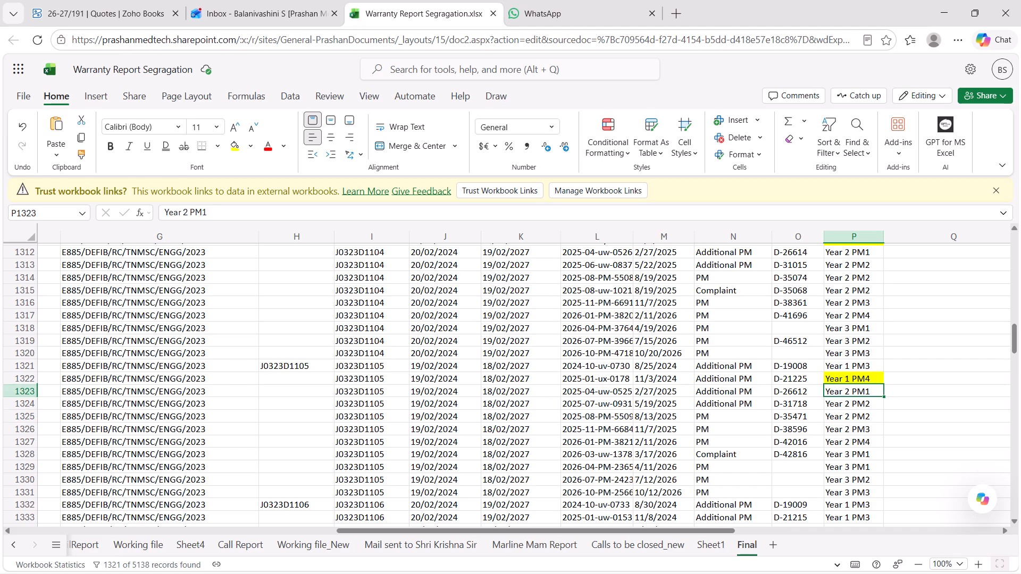
pyautogui.hotkey('ctrl', 's')
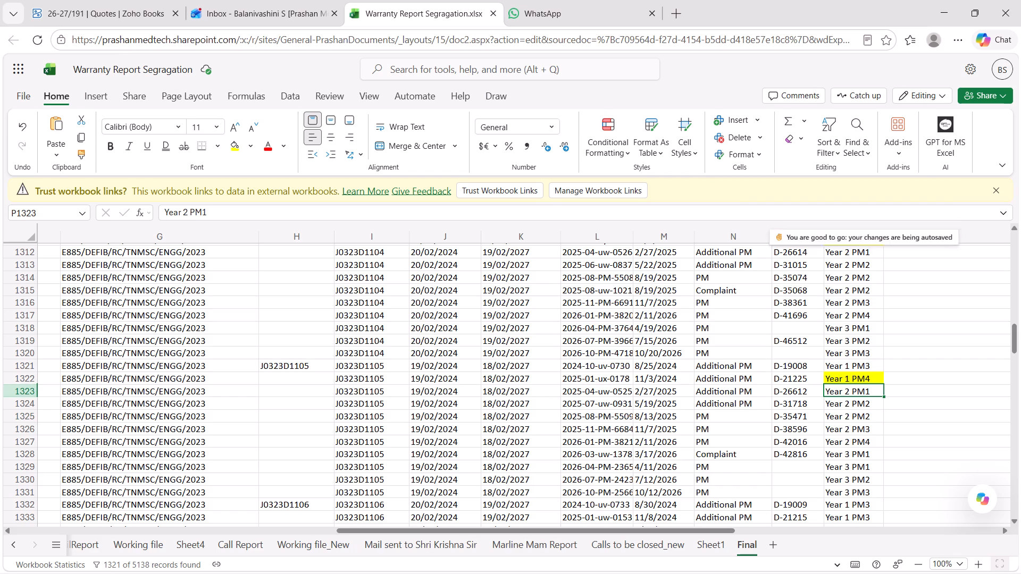
pyautogui.click(859, 294)
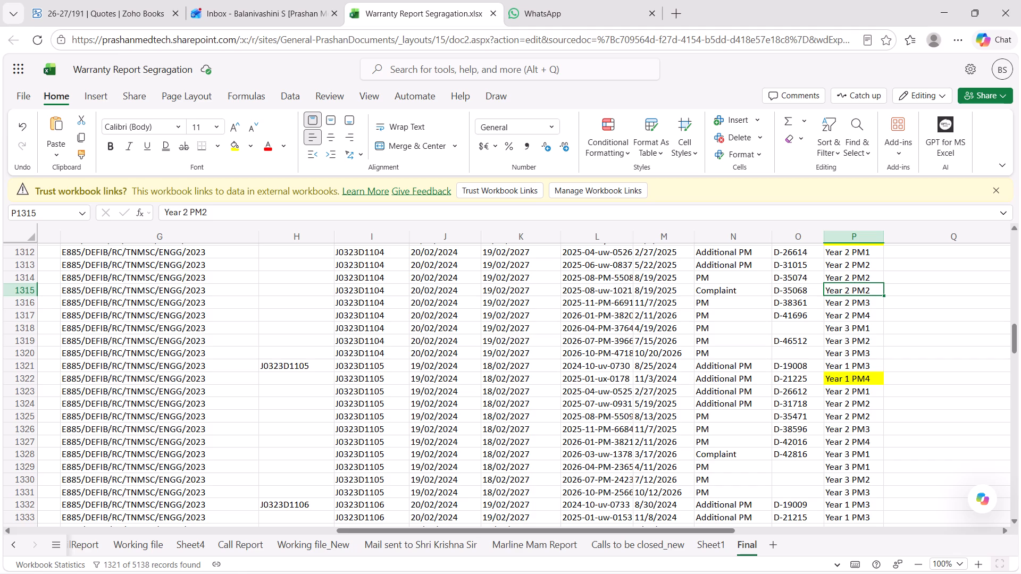
pyautogui.hotkey('ctrl', 's')
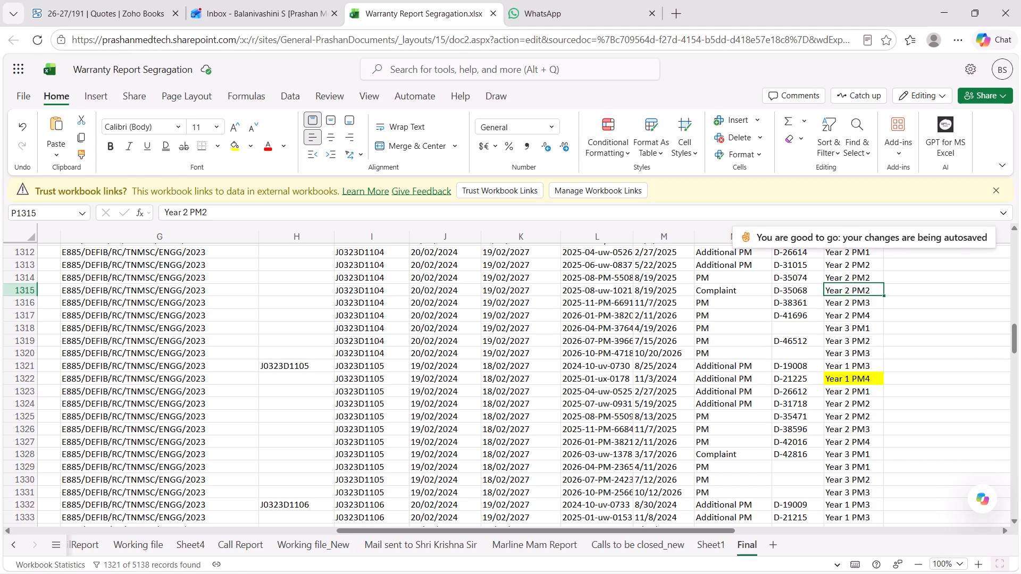
pyautogui.scroll(-1, 779, 399)
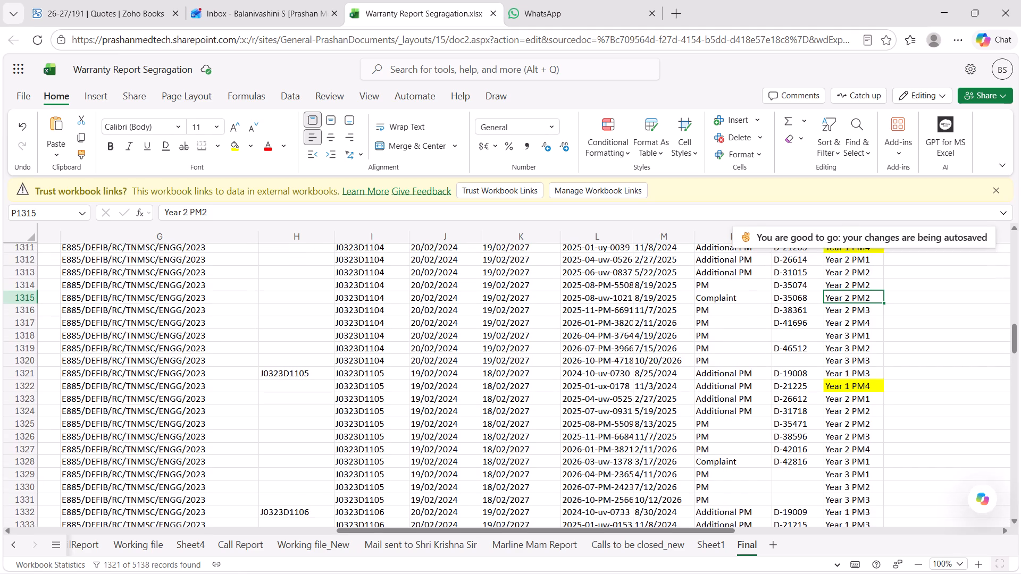
pyautogui.scroll(-2, 779, 399)
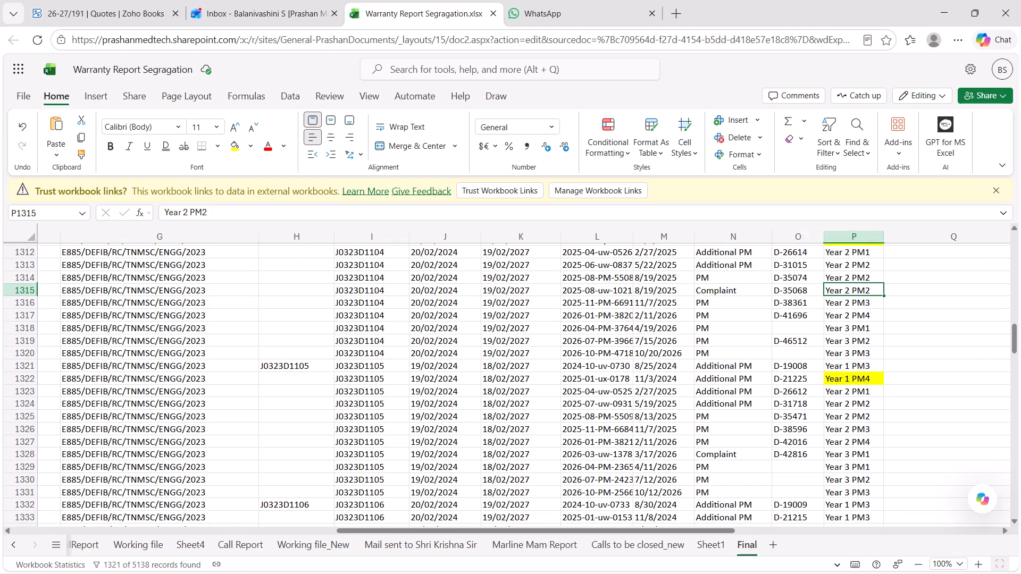
pyautogui.click(765, 311)
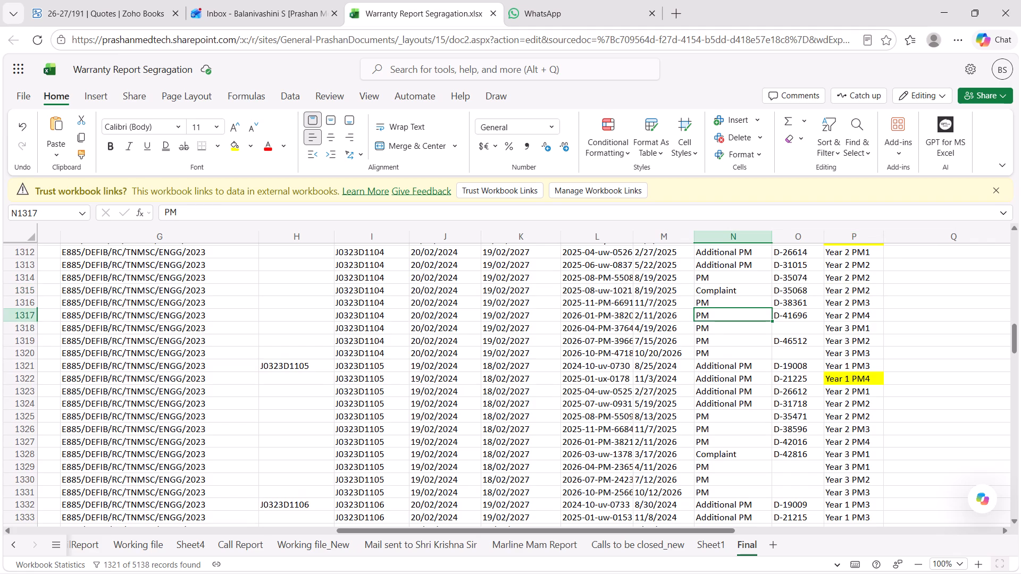
pyautogui.click(809, 282)
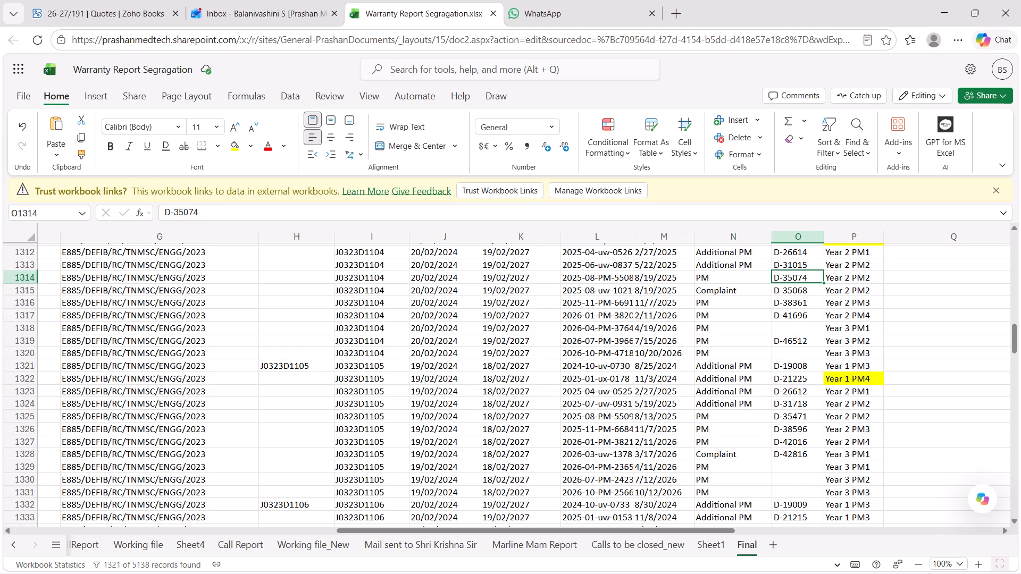
pyautogui.click(785, 328)
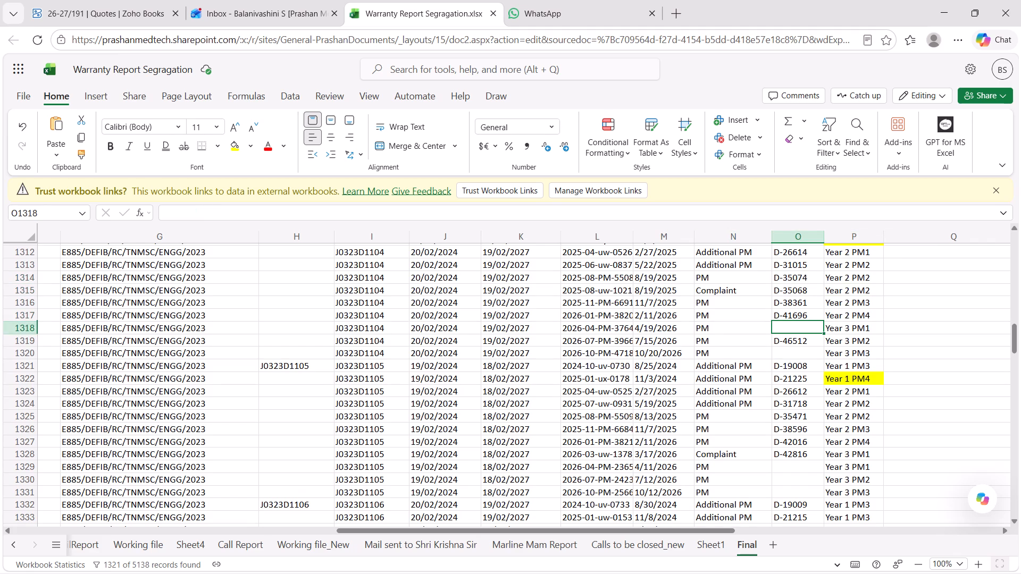
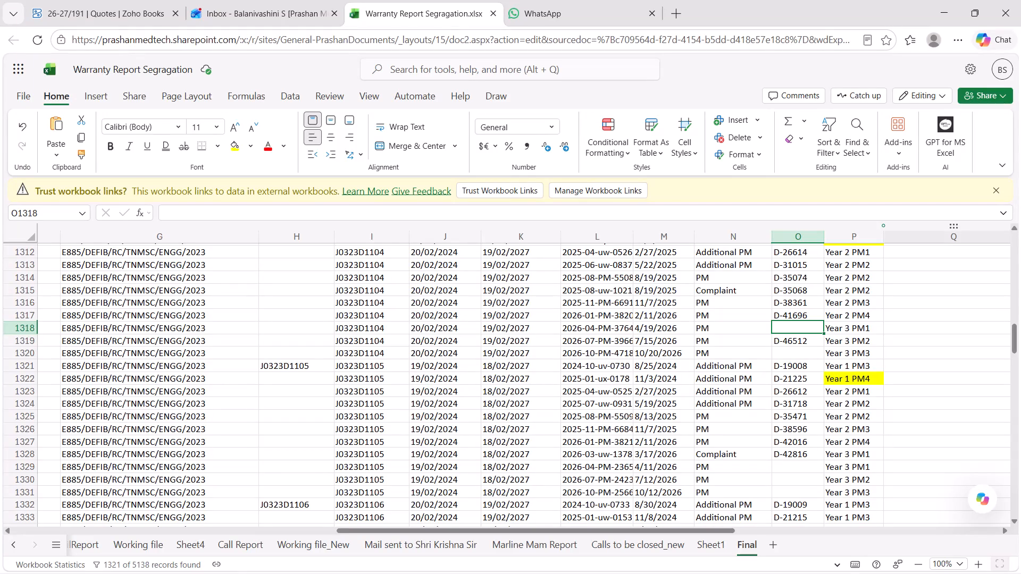
pyautogui.click(923, 352)
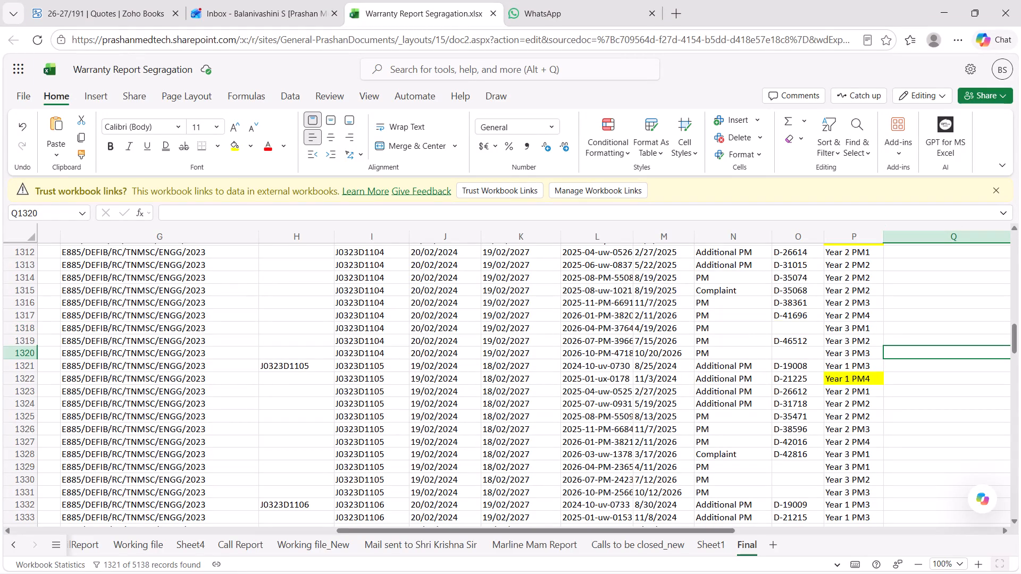
pyautogui.click(861, 388)
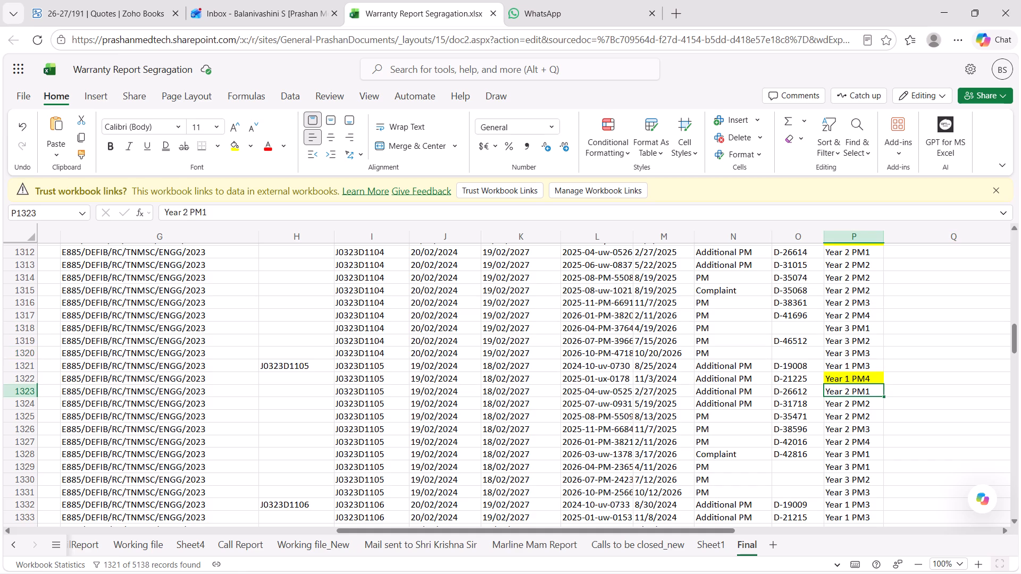
pyautogui.click(875, 415)
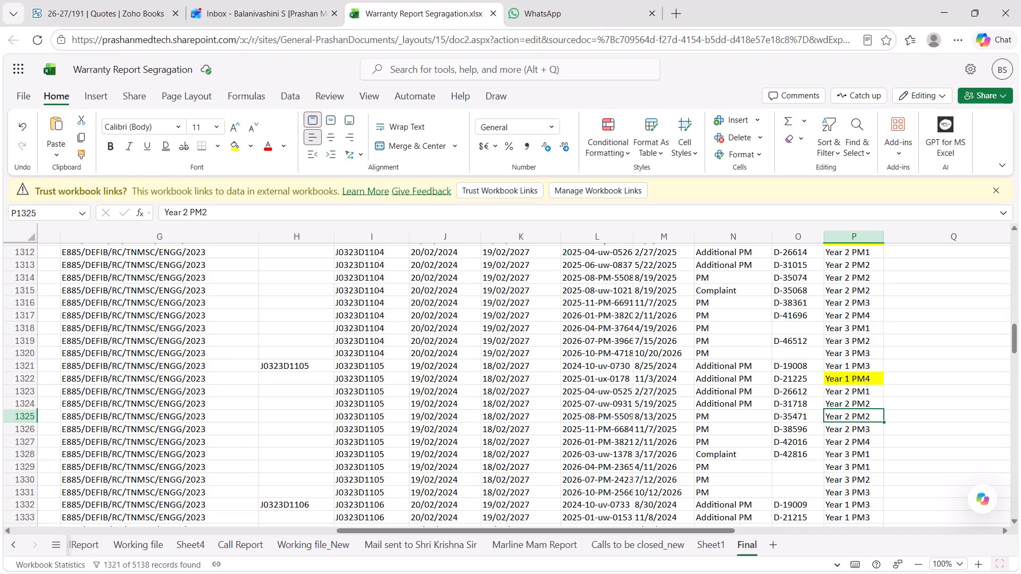
pyautogui.click(872, 302)
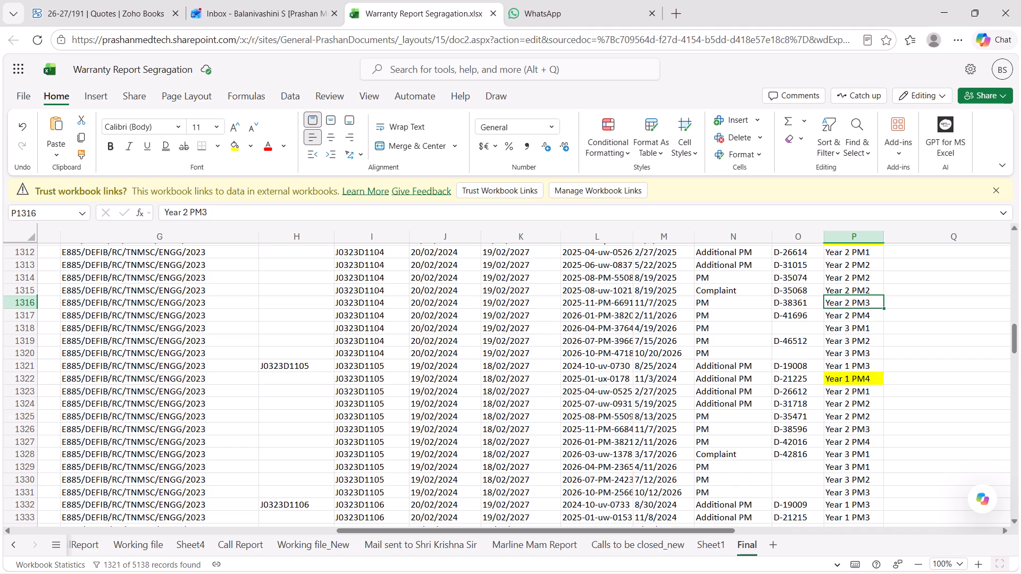
pyautogui.click(868, 319)
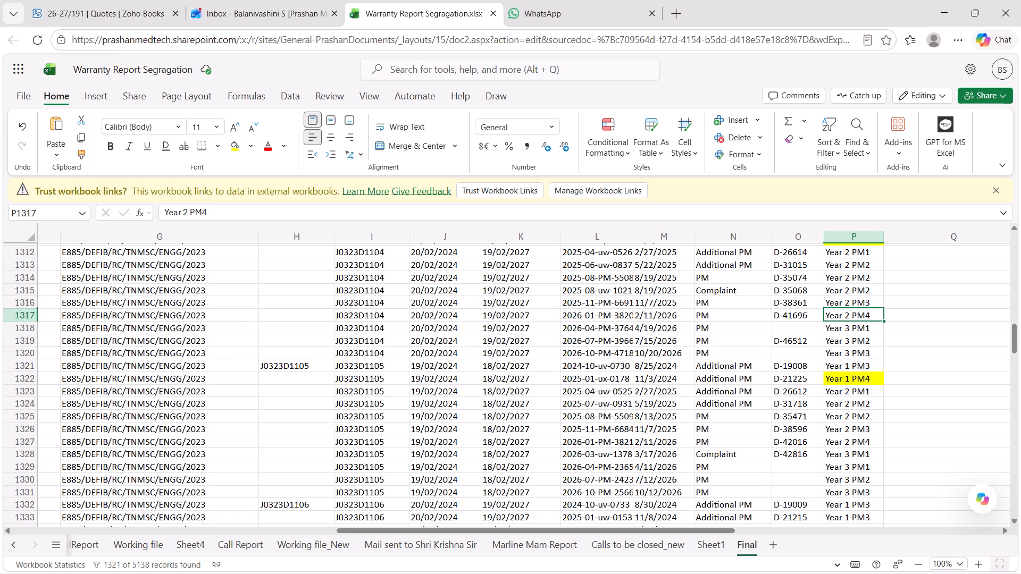
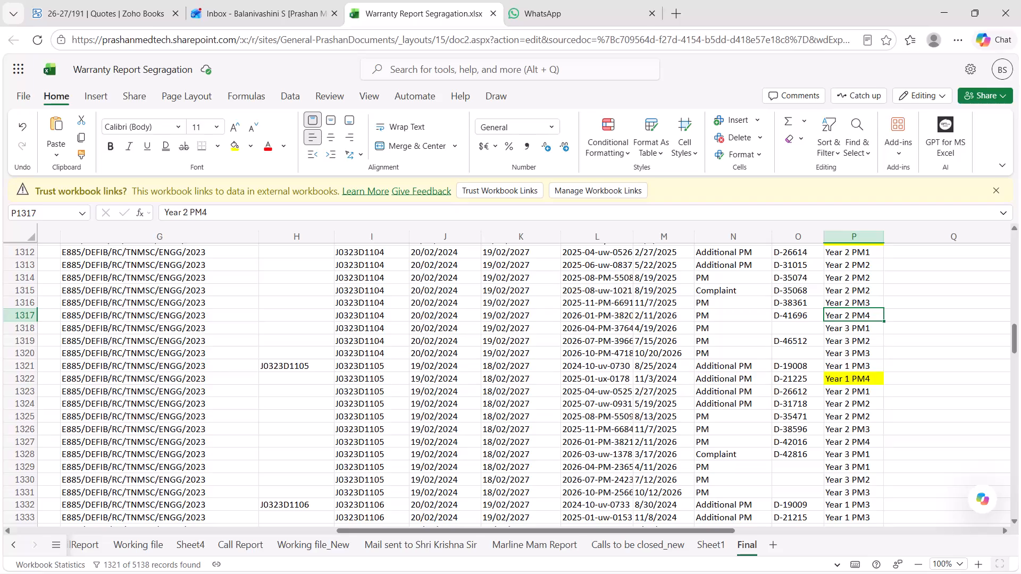
# Examine J0323D1104's PM labels in rows 1312 to 1314 and row 1318, along with J0323D1105's first label in row 1321.
pyautogui.click(906, 322)
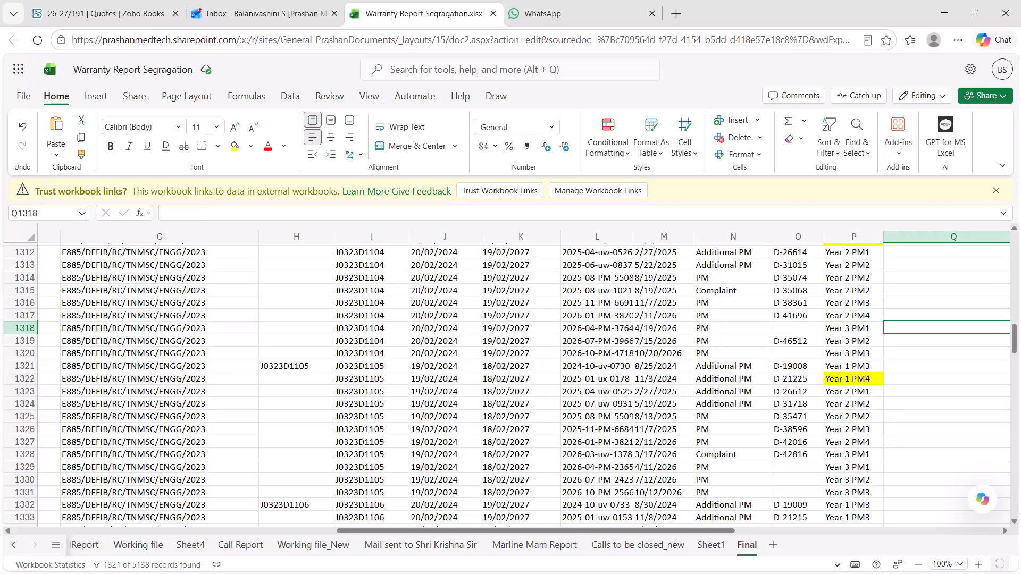
pyautogui.doubleClick(874, 331)
pyautogui.click(897, 364)
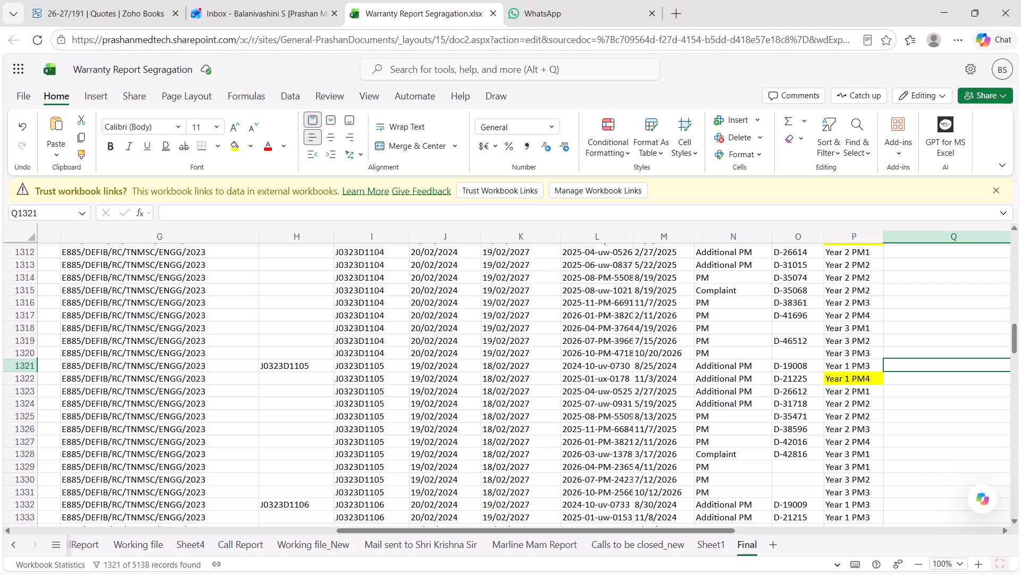
pyautogui.click(856, 362)
pyautogui.click(852, 257)
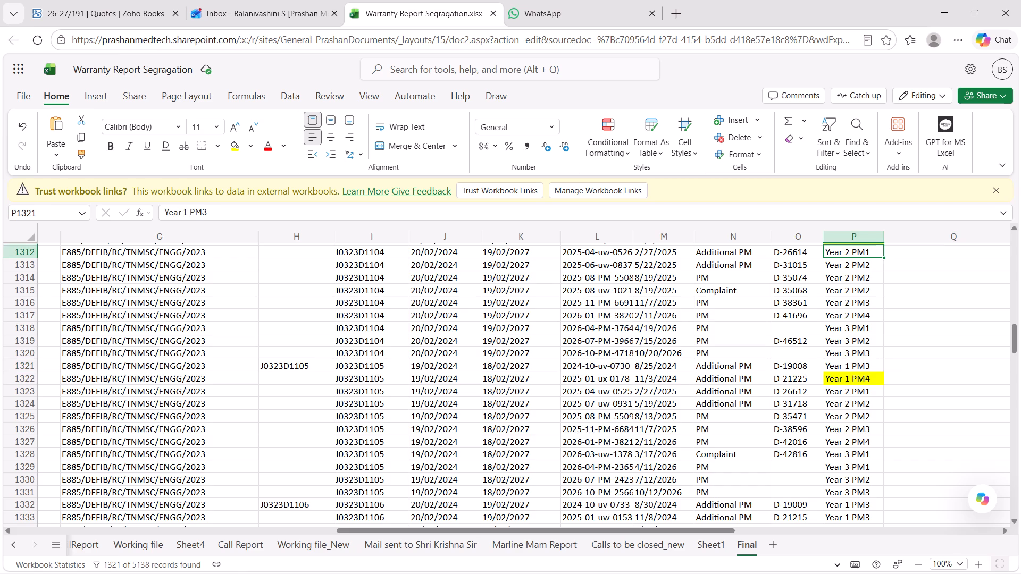
pyautogui.click(844, 271)
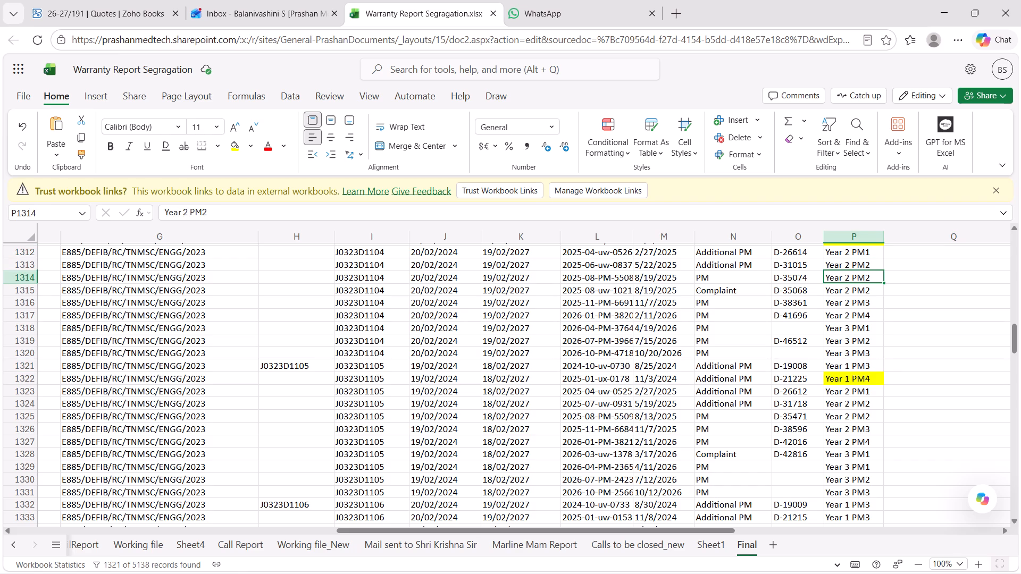
pyautogui.click(851, 261)
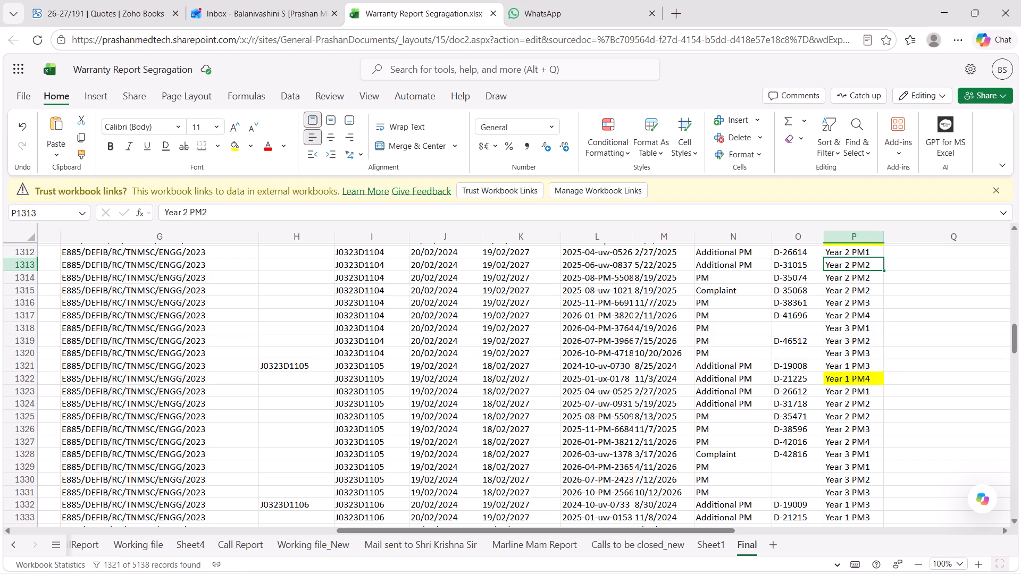
pyautogui.click(877, 252)
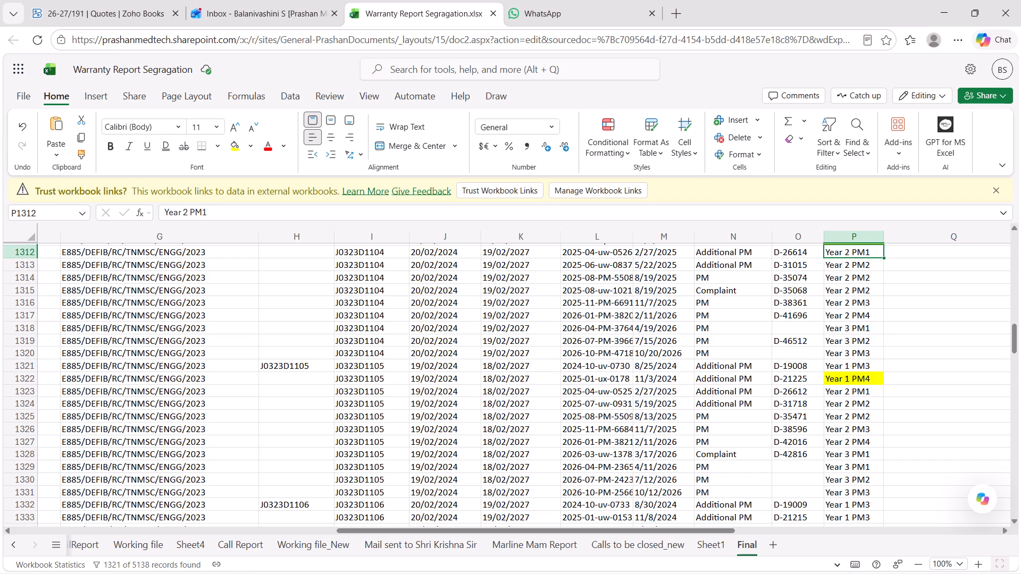
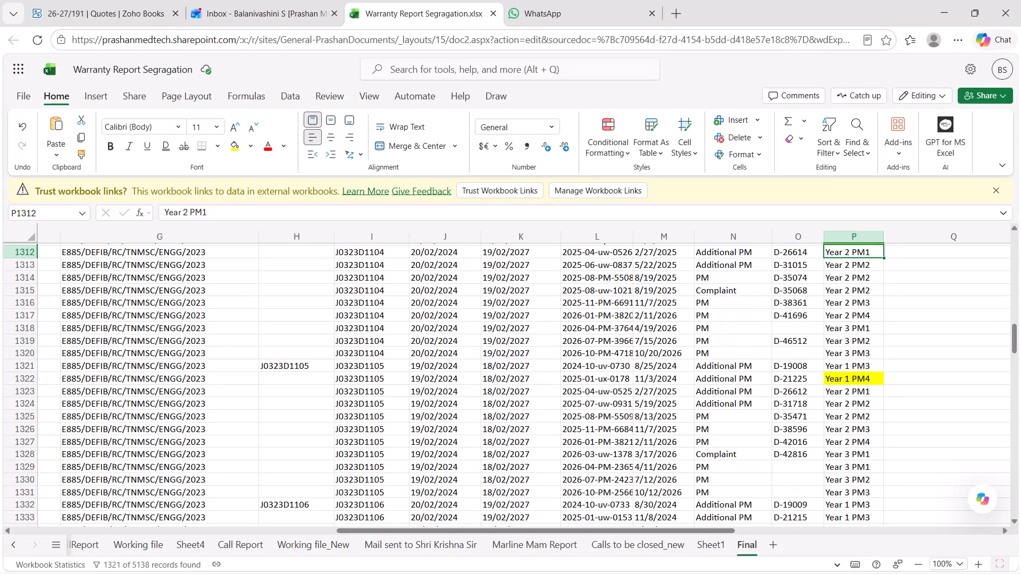
pyautogui.click(875, 290)
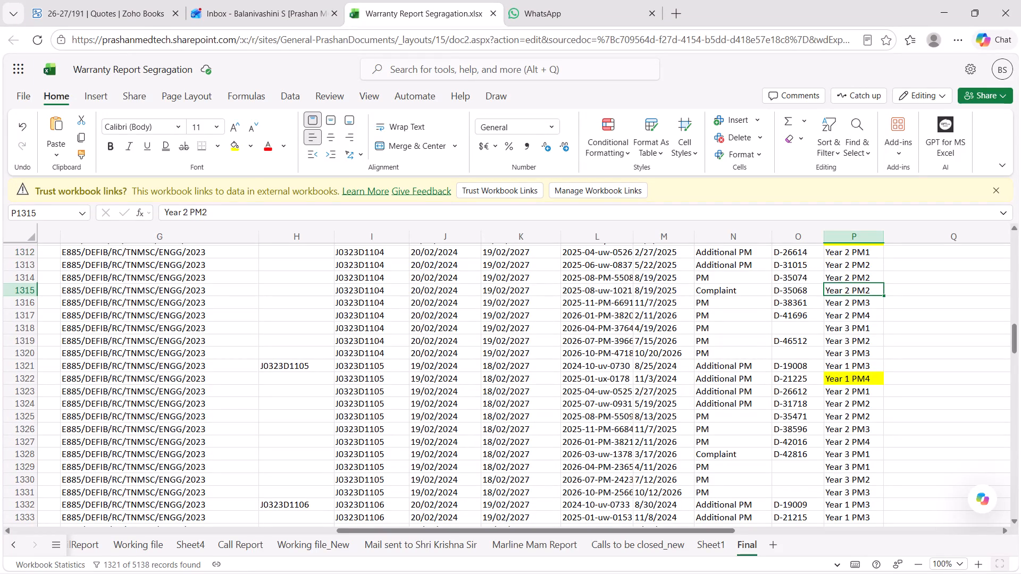
pyautogui.click(875, 316)
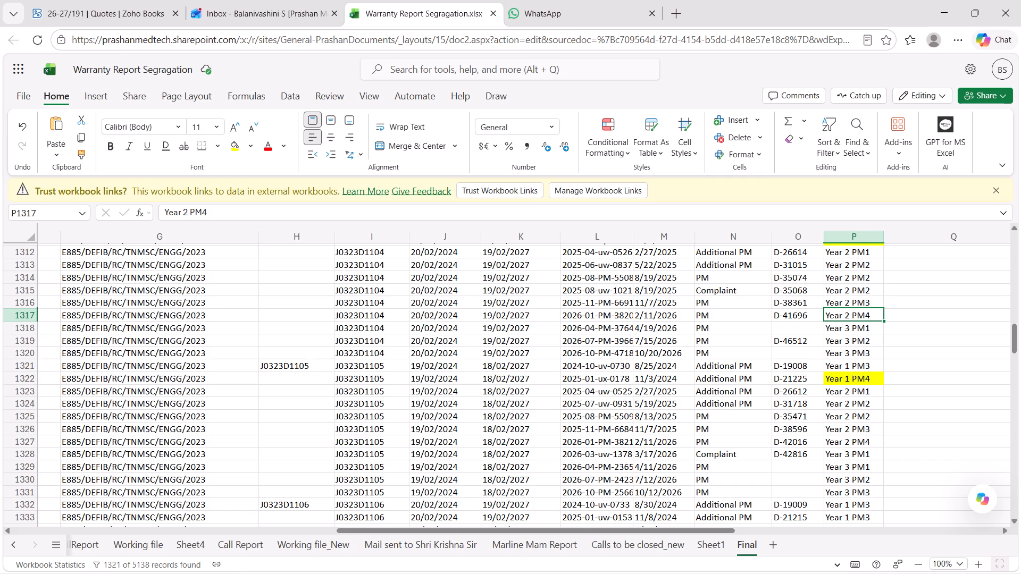
pyautogui.click(877, 267)
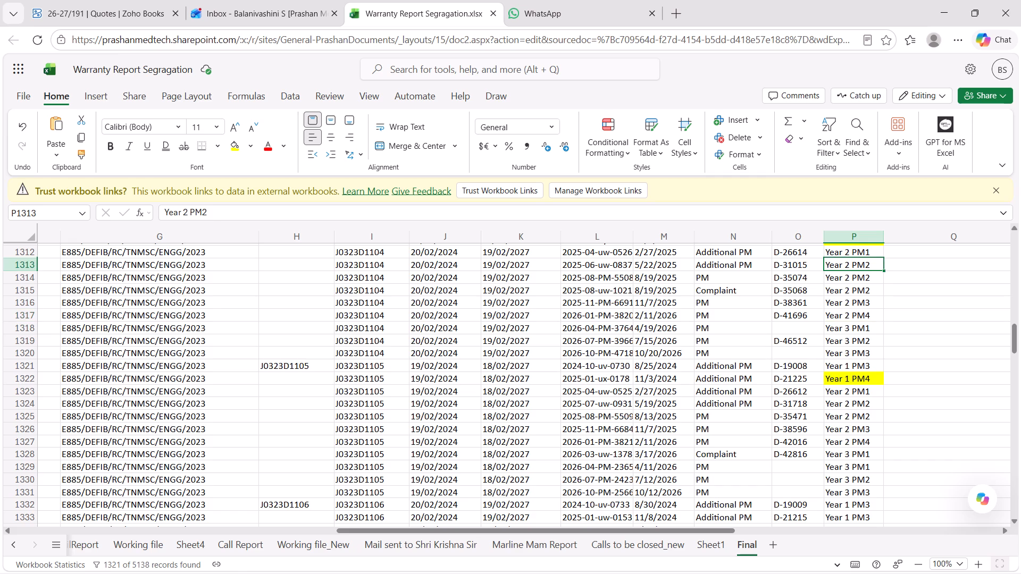
pyautogui.click(874, 279)
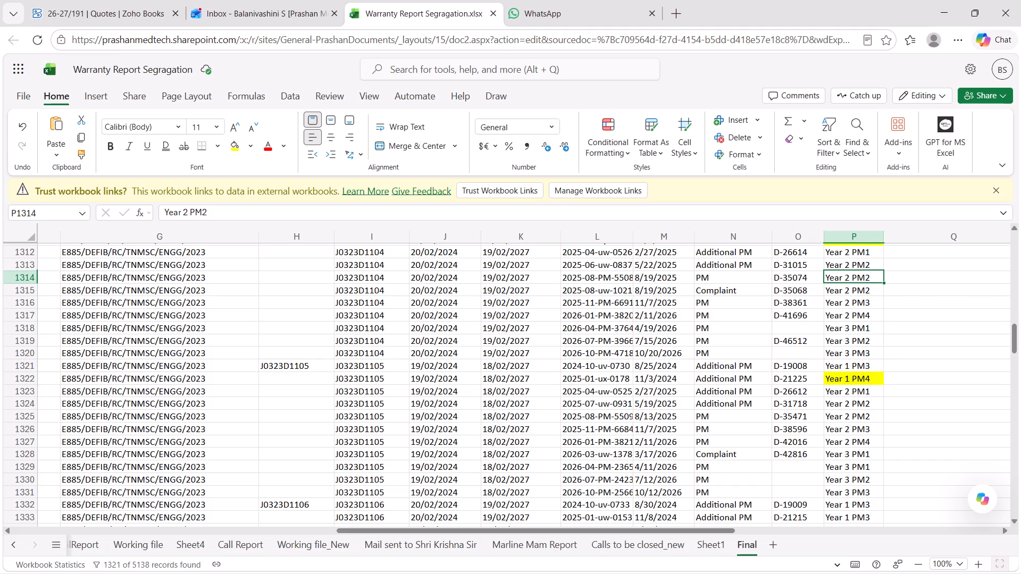
# Correct J0323D1106's label for the 11/8/2024 visit in row 1333 to Year 1 PM4 and highlight it yellow.
pyautogui.scroll(-2, 773, 372)
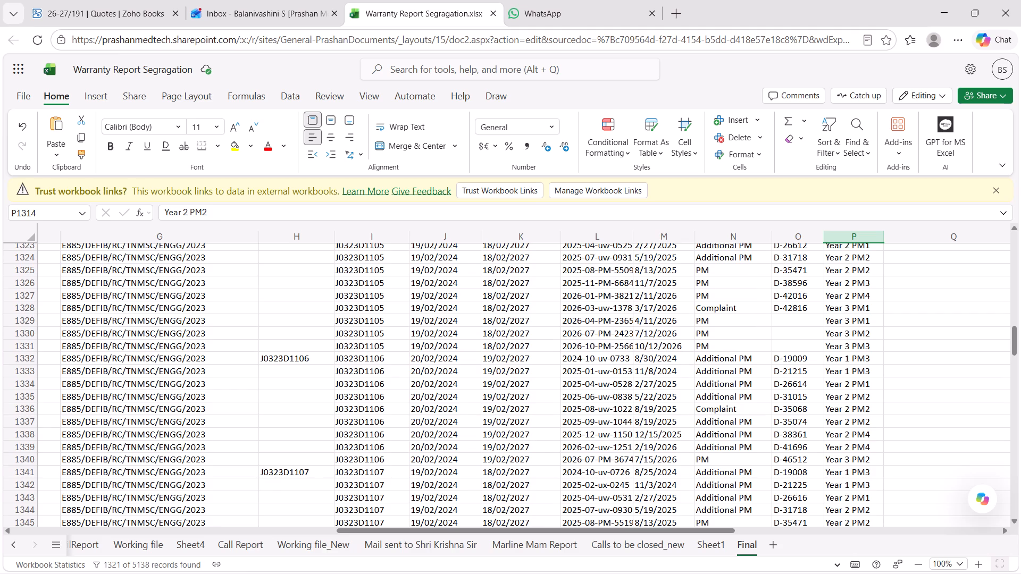
pyautogui.click(852, 357)
pyautogui.doubleClick(871, 372)
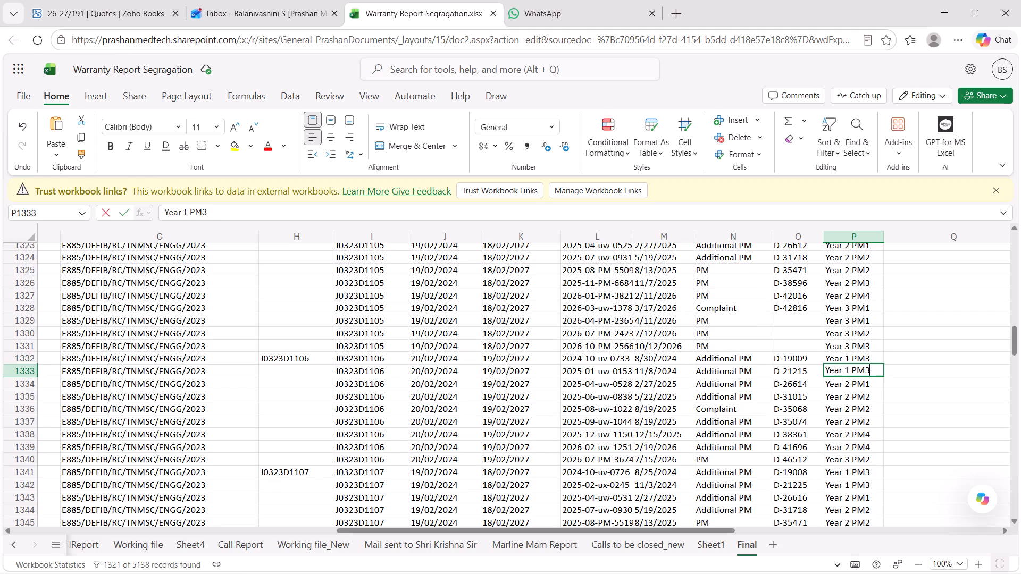
pyautogui.press('BackSpace')
pyautogui.press('4')
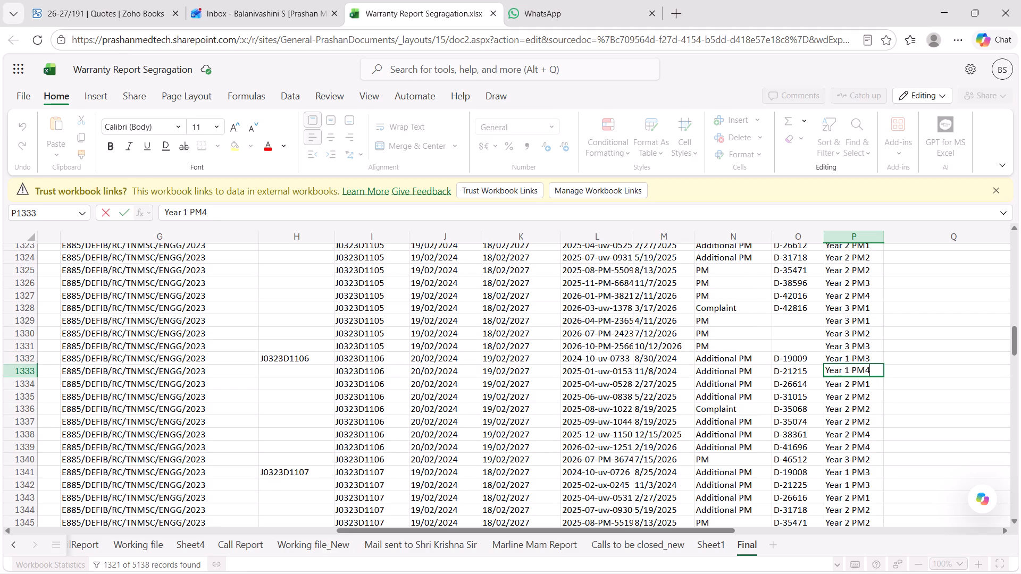
pyautogui.click(885, 394)
pyautogui.click(898, 372)
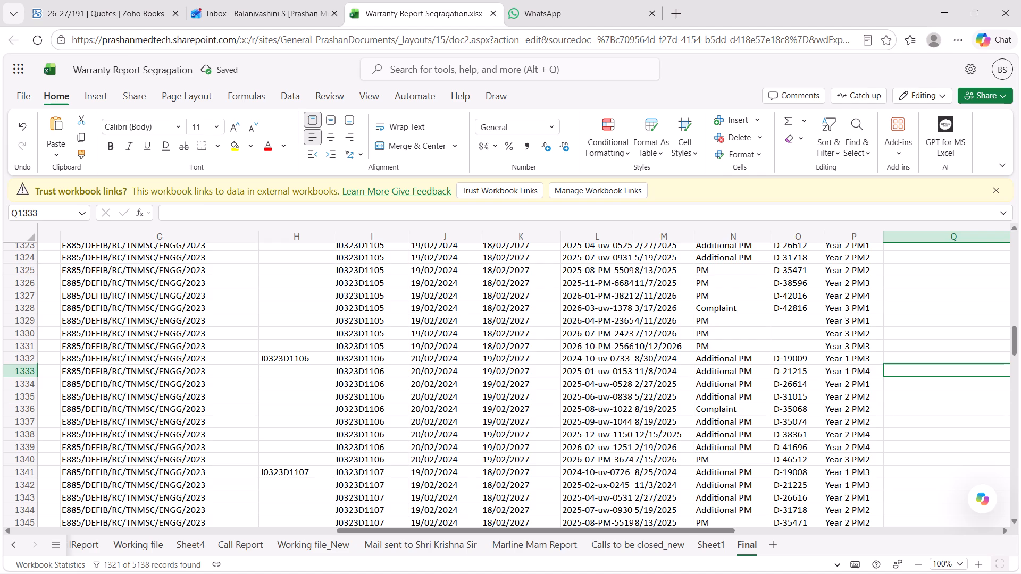
pyautogui.click(863, 372)
pyautogui.click(231, 147)
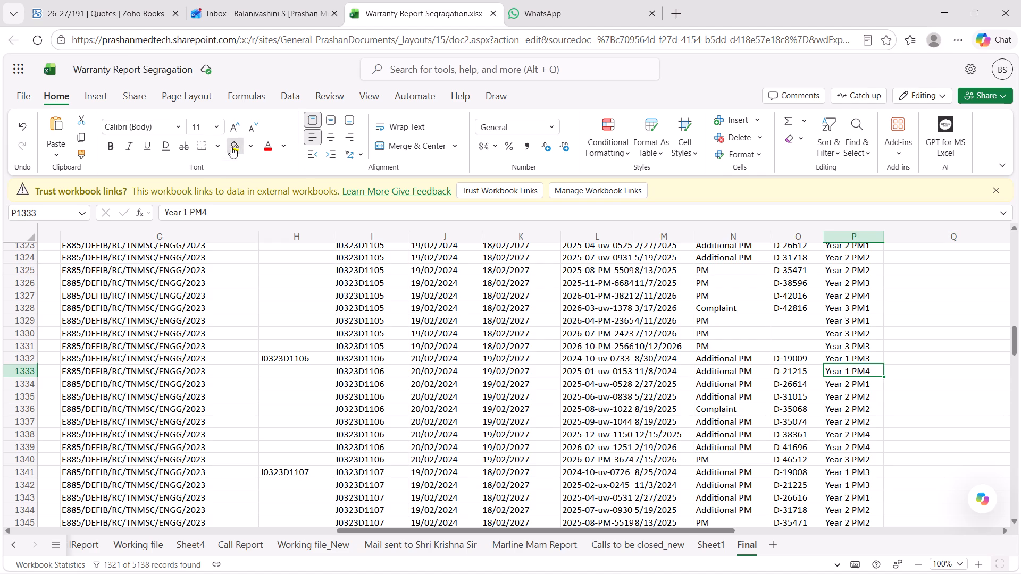
pyautogui.click(739, 423)
pyautogui.scroll(-1, 739, 423)
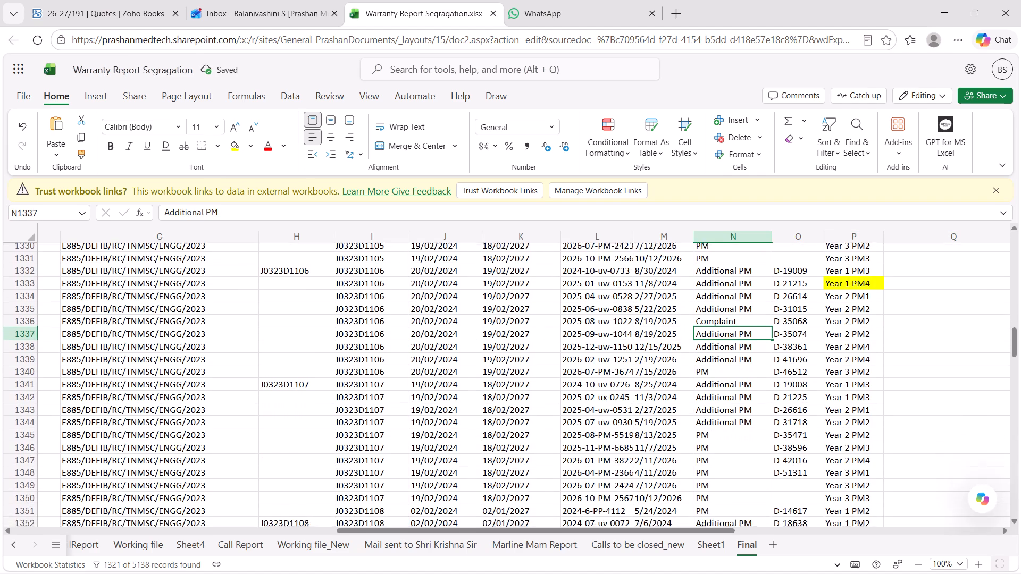
pyautogui.scroll(-1, 739, 423)
pyautogui.scroll(-1, 831, 364)
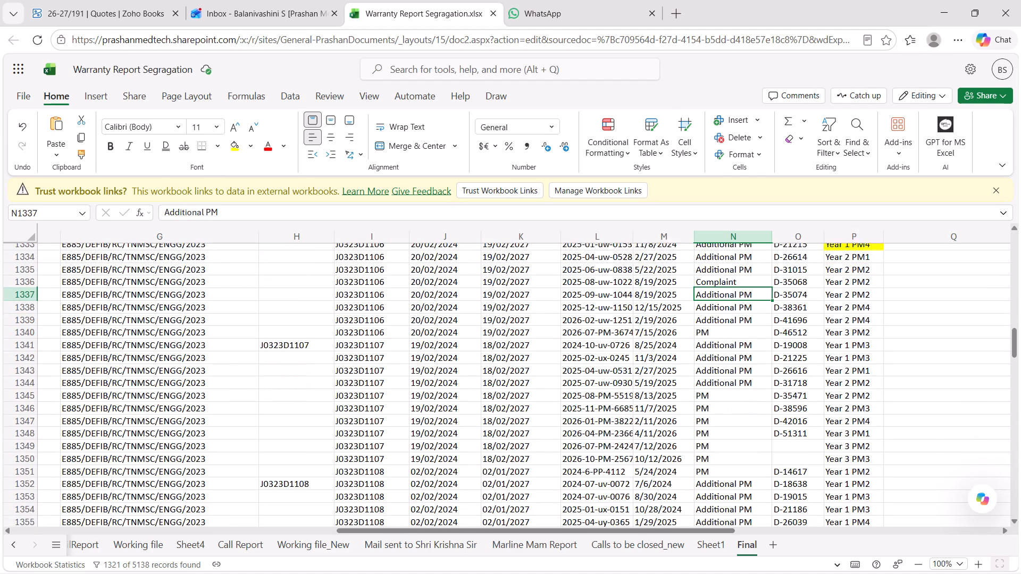
pyautogui.scroll(-1, 831, 364)
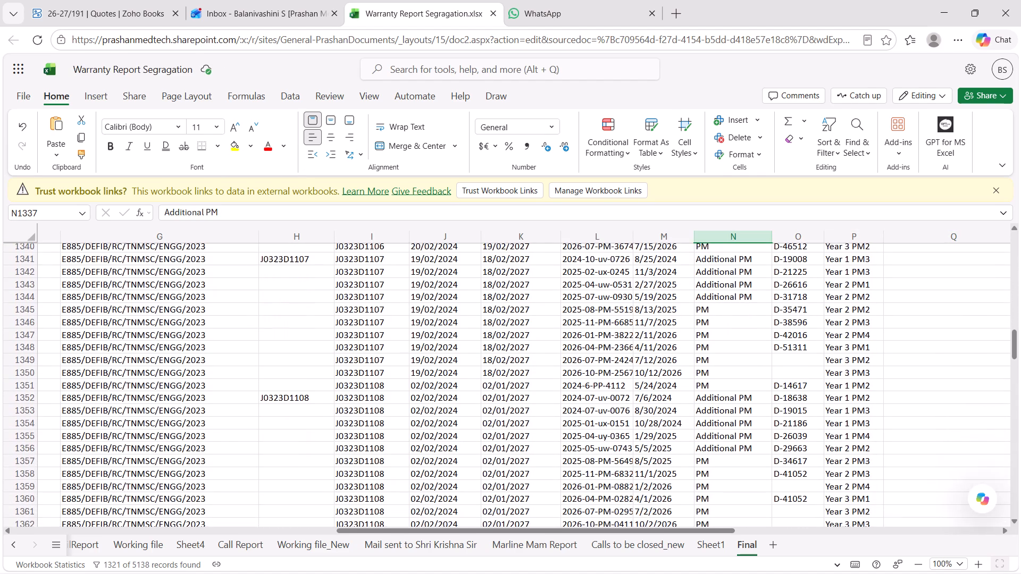
pyautogui.scroll(-1, 831, 364)
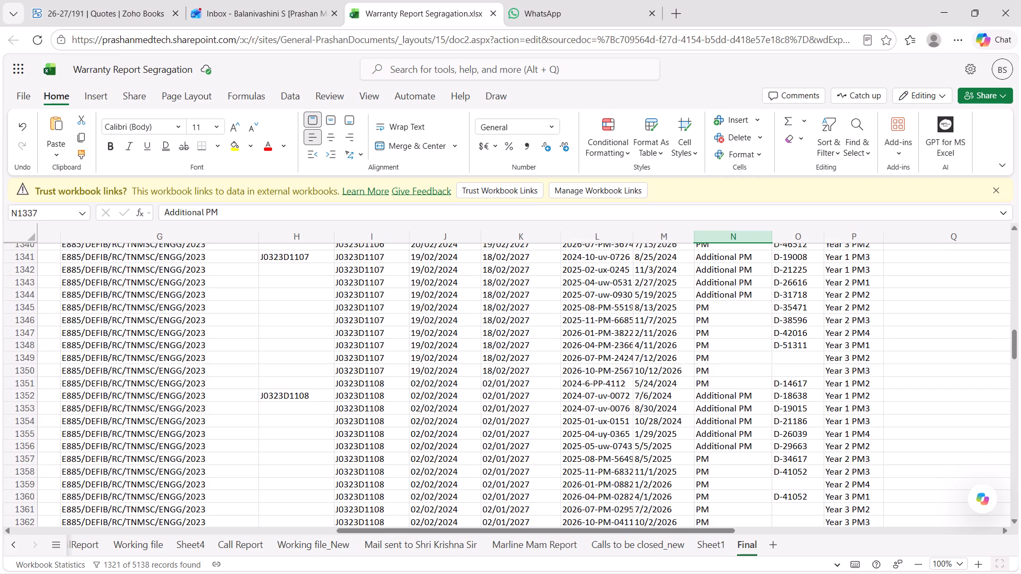
pyautogui.doubleClick(871, 274)
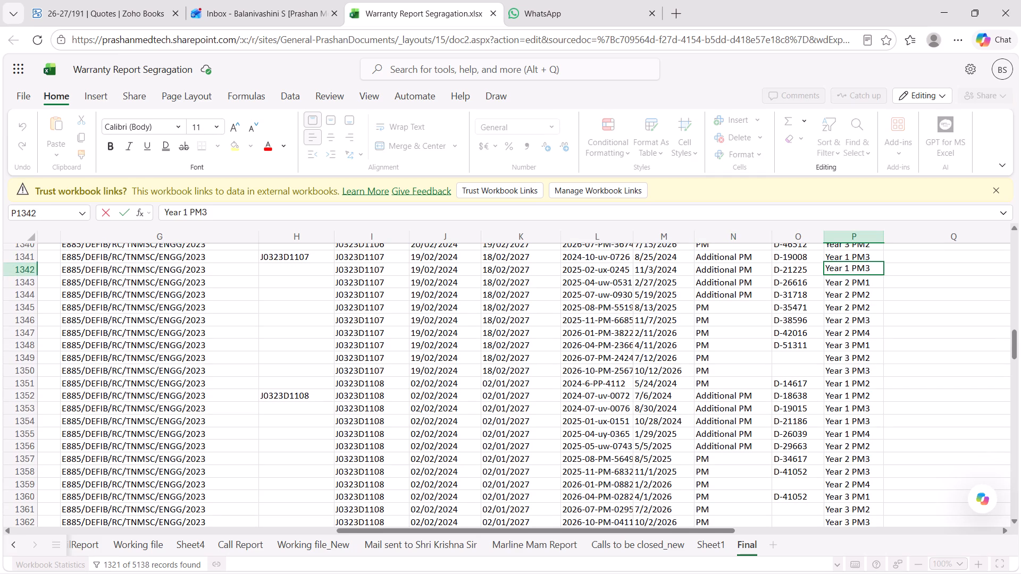
pyautogui.press('BackSpace')
pyautogui.press('4')
pyautogui.click(900, 279)
pyautogui.click(860, 266)
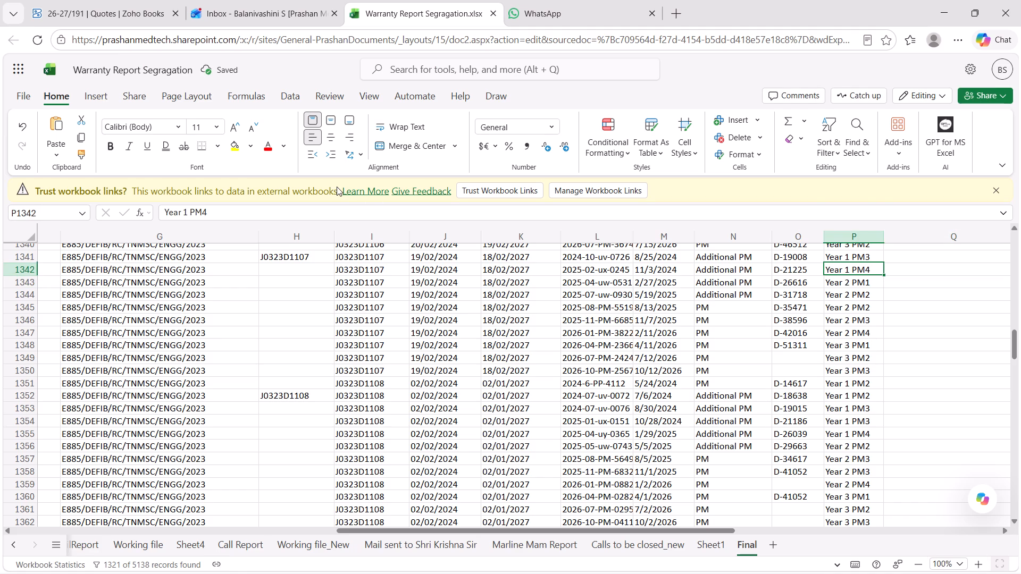
pyautogui.click(232, 144)
pyautogui.click(651, 415)
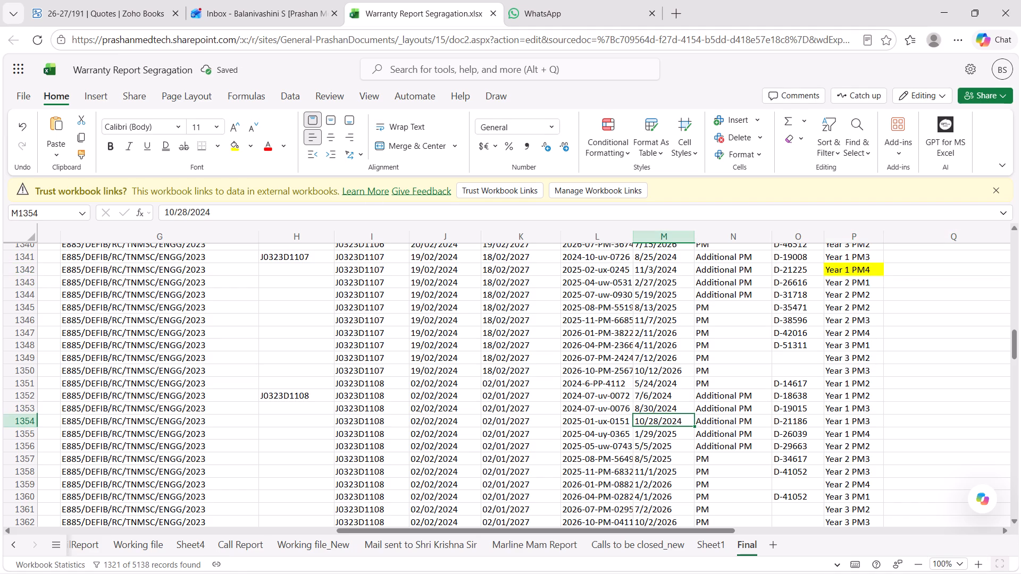
# Save the workbook.
pyautogui.hotkey('ctrl', 's')
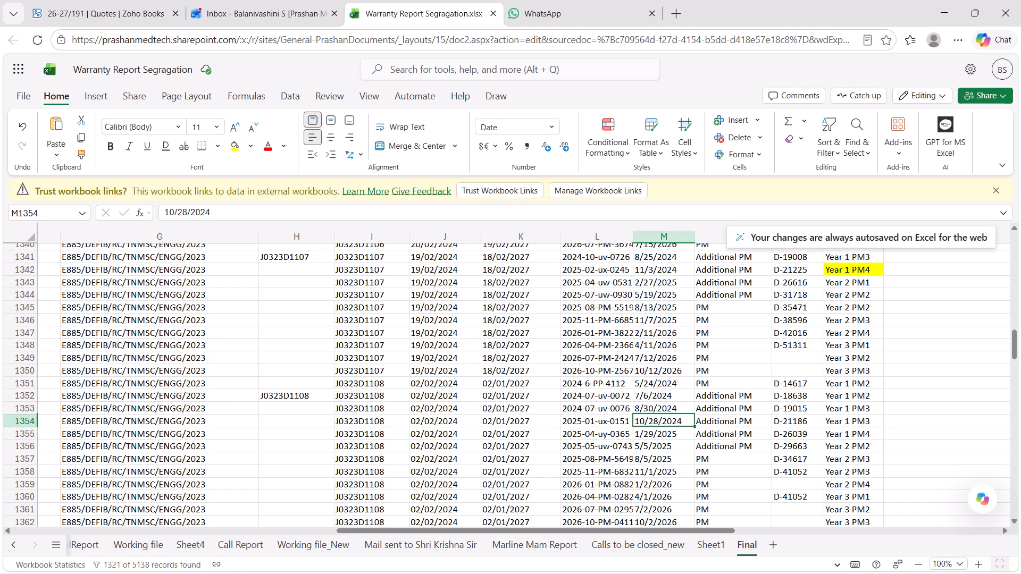
pyautogui.click(665, 398)
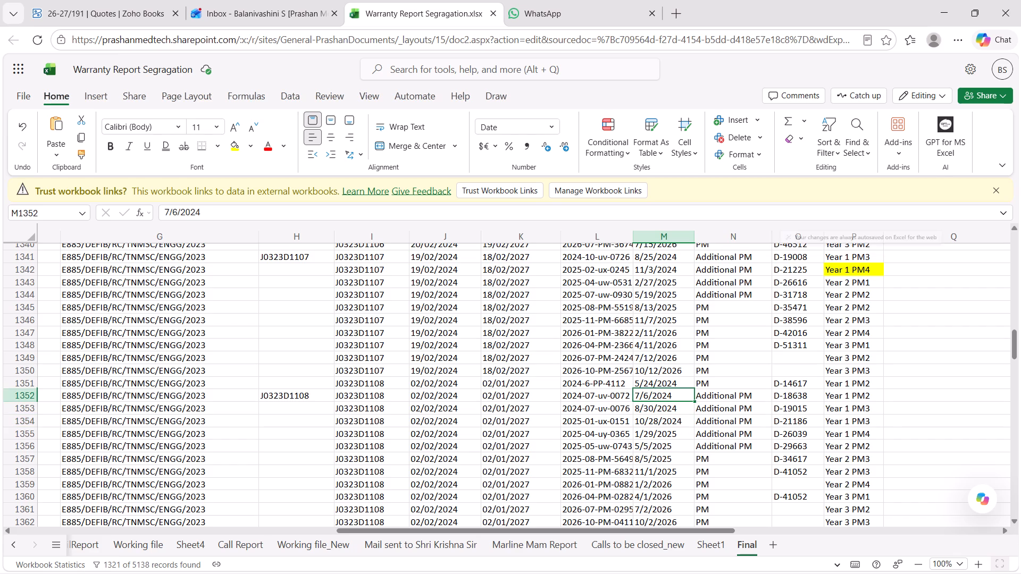
pyautogui.doubleClick(872, 408)
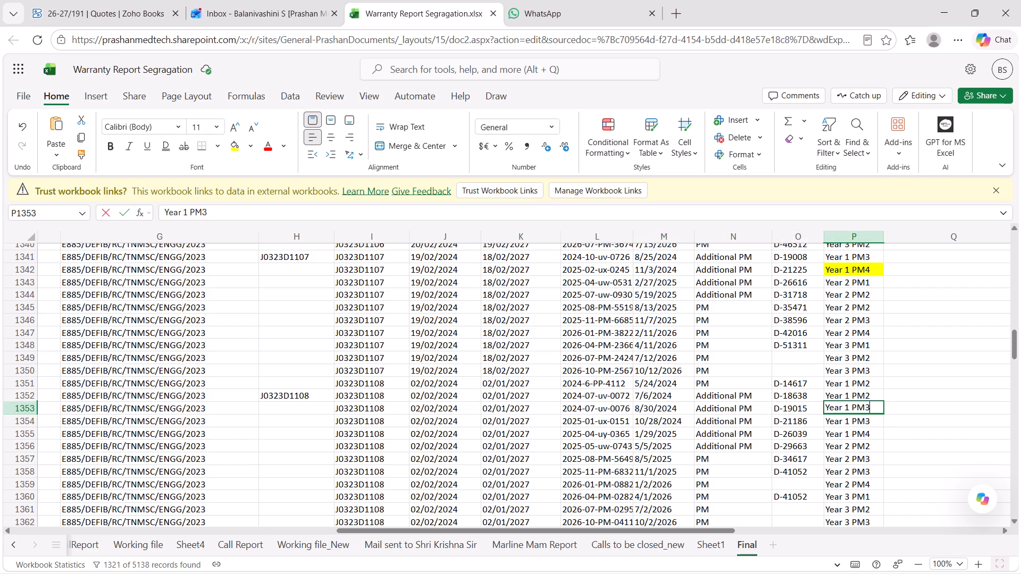
pyautogui.click(909, 417)
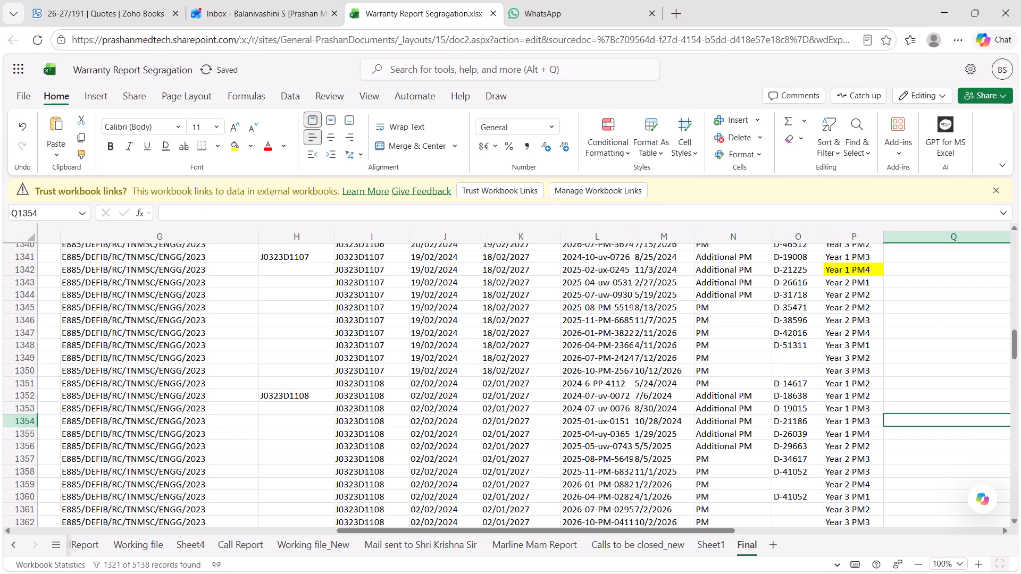
pyautogui.doubleClick(871, 420)
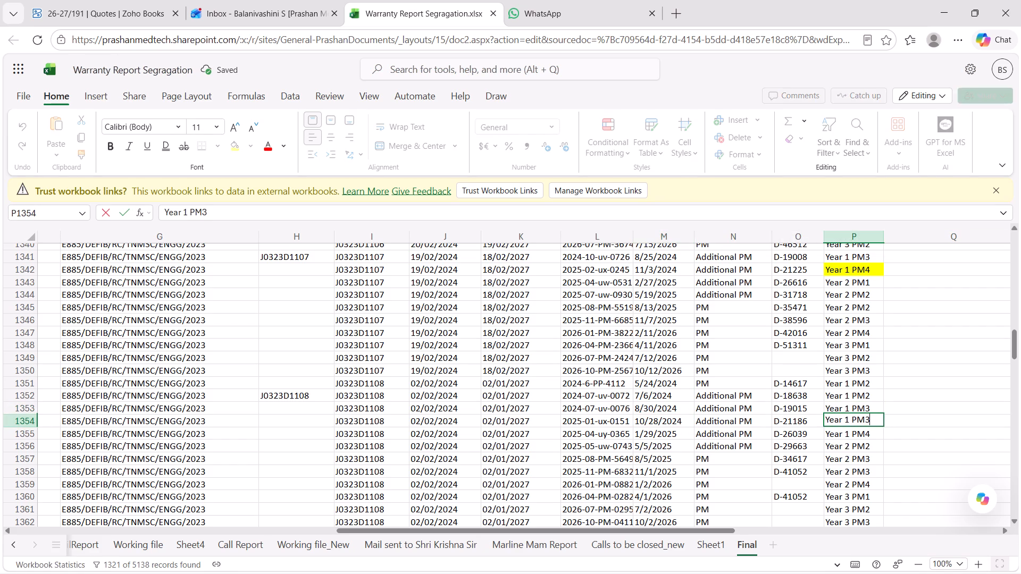
pyautogui.press('BackSpace')
pyautogui.press('4')
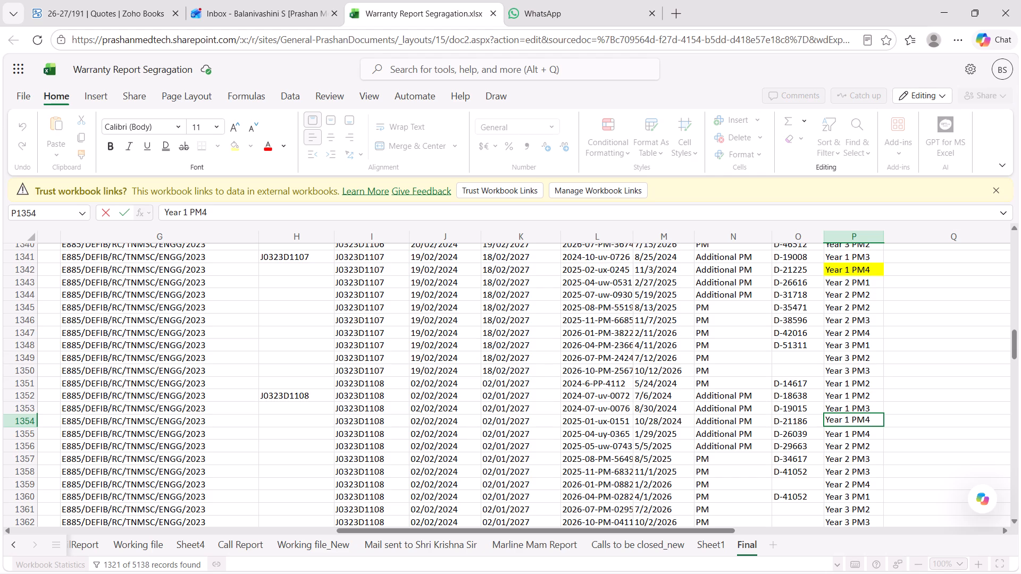
pyautogui.click(908, 423)
pyautogui.click(866, 423)
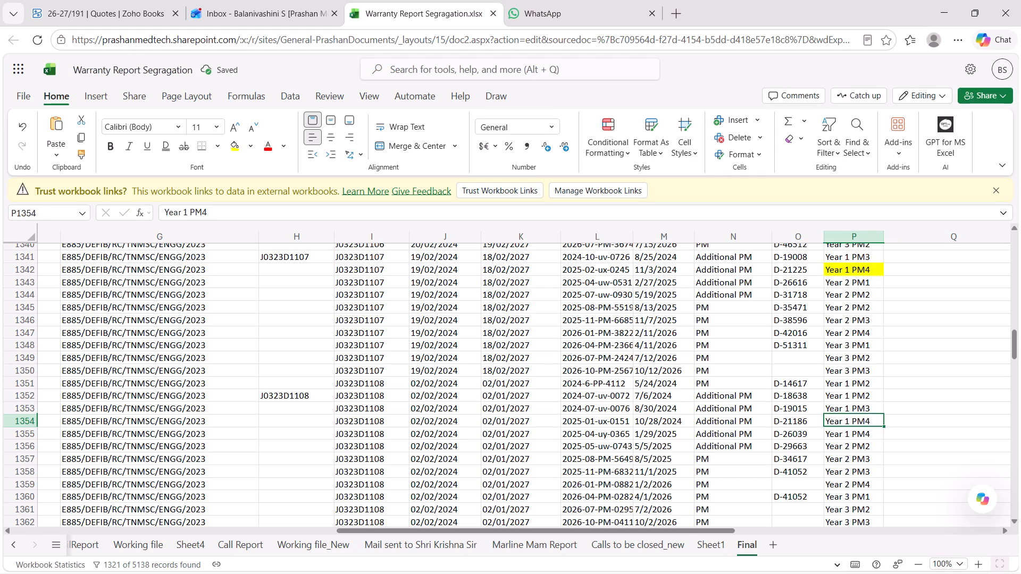
pyautogui.click(231, 147)
pyautogui.scroll(1, 455, 547)
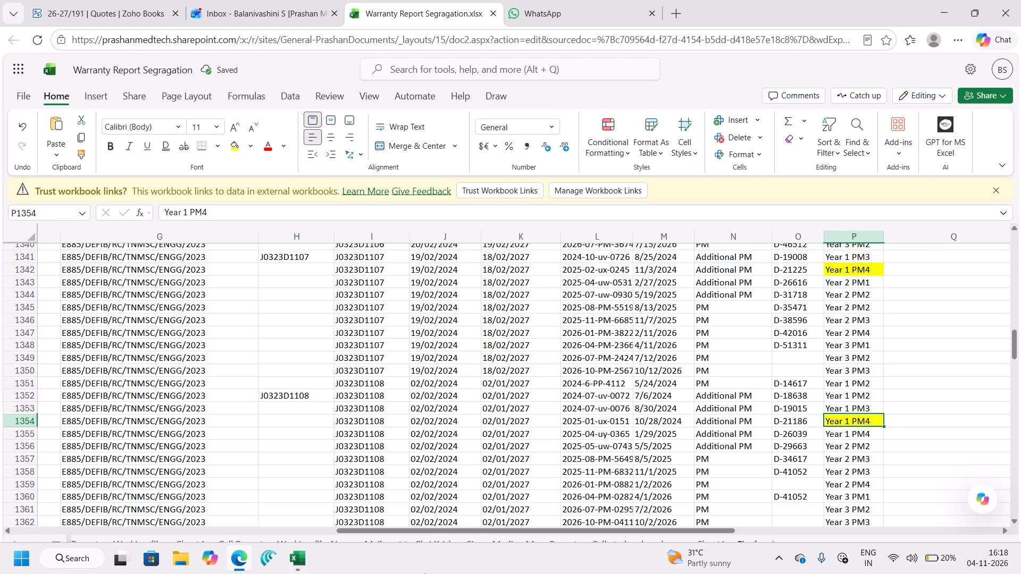
pyautogui.click(614, 426)
# Examine the visit dates and PM labels of J0323D1108, J0323D1109 and J0323D1110 down to row 1382.
pyautogui.scroll(-1, 614, 426)
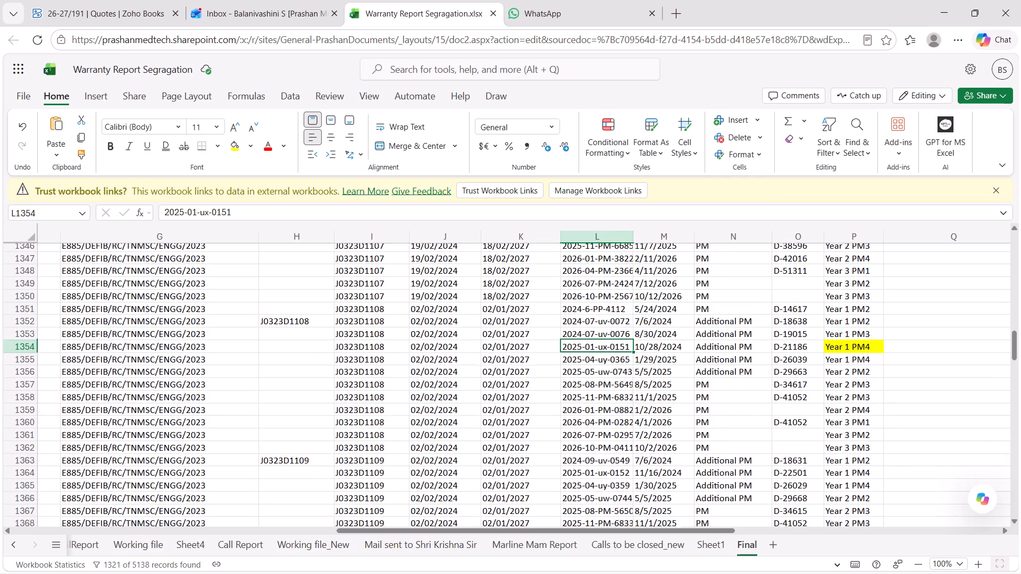
pyautogui.scroll(-1, 614, 426)
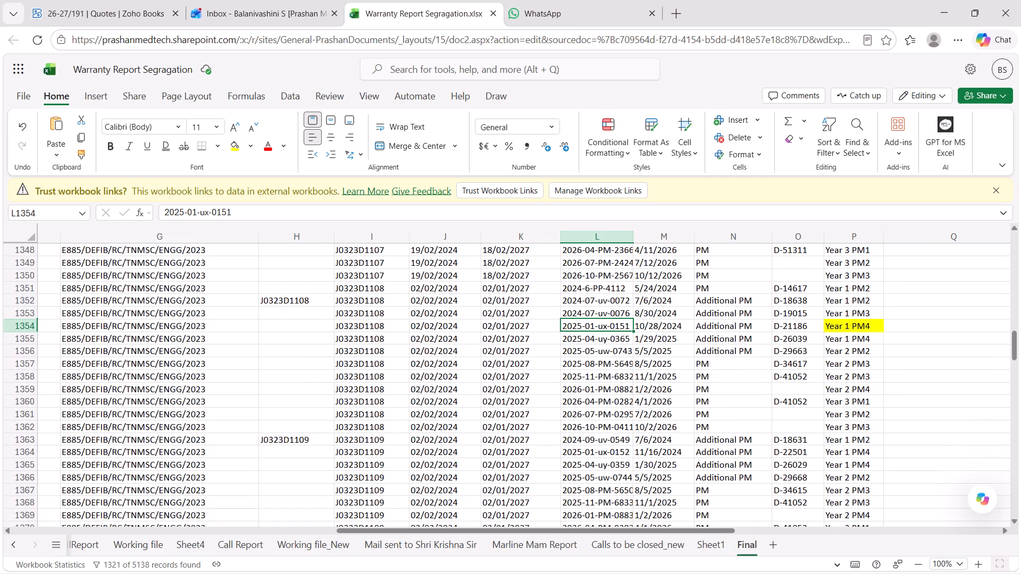
pyautogui.scroll(-2, 858, 385)
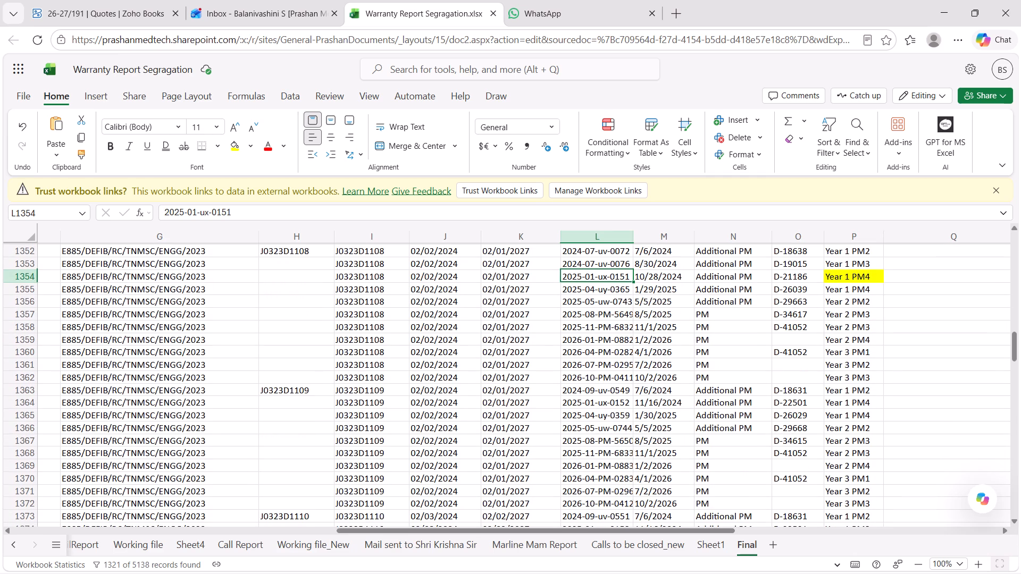
pyautogui.click(873, 365)
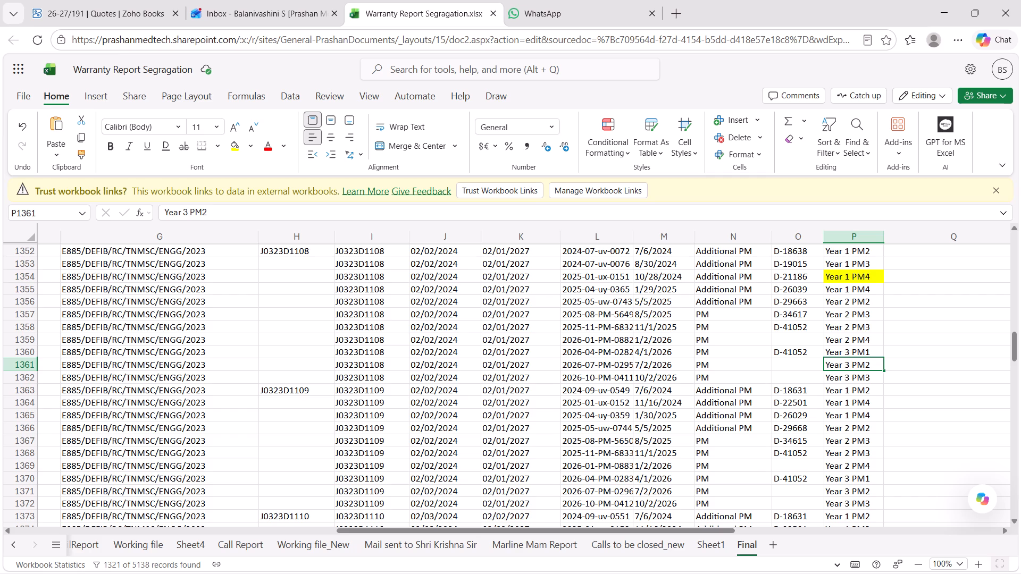
pyautogui.click(876, 400)
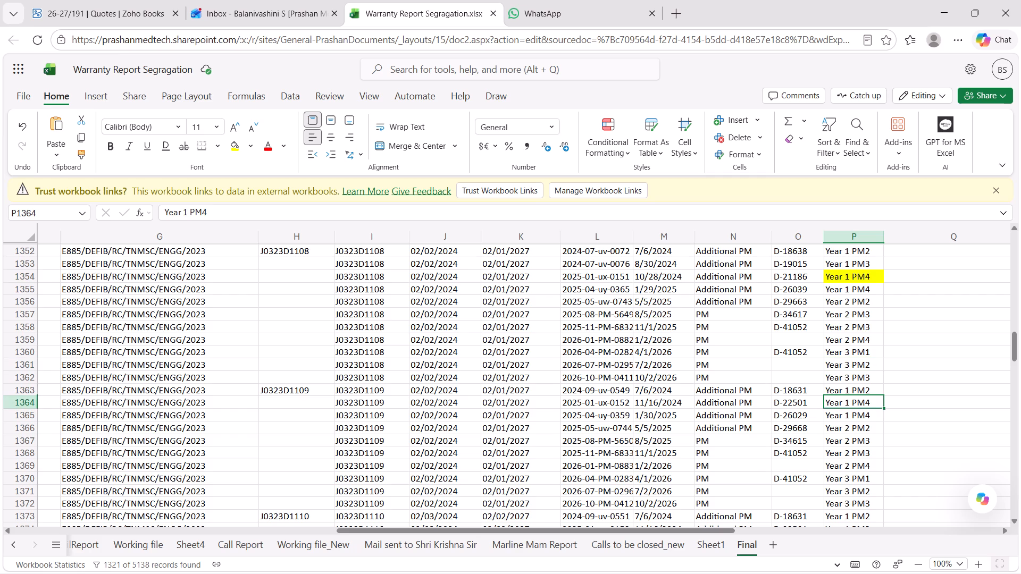
pyautogui.scroll(-2, 876, 400)
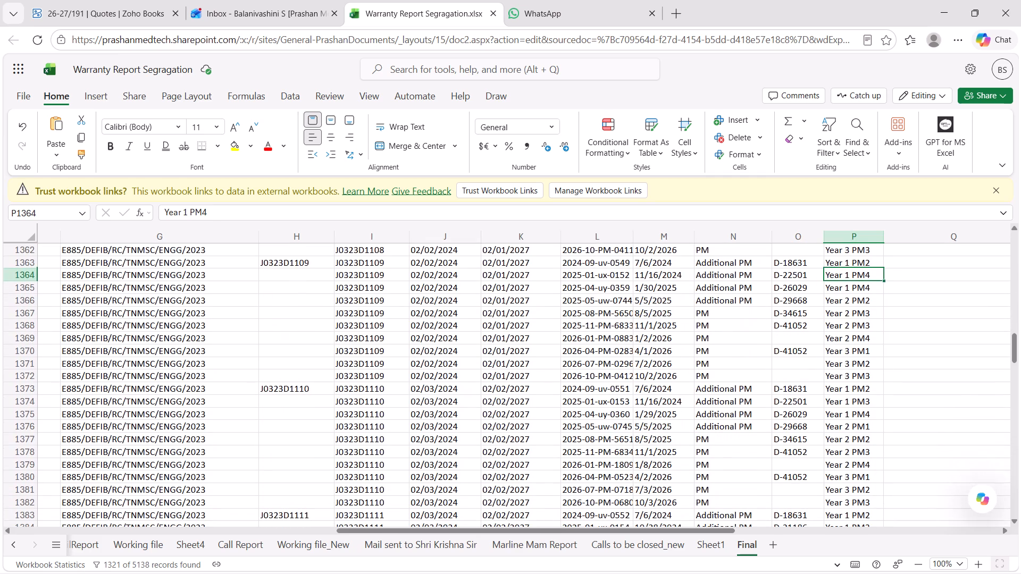
pyautogui.scroll(-2, 876, 400)
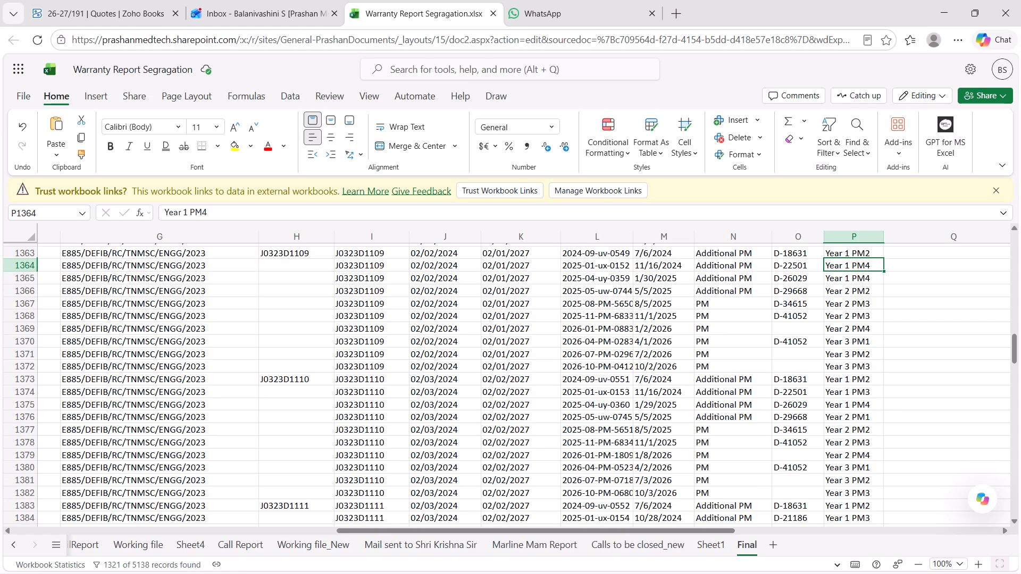
pyautogui.click(943, 316)
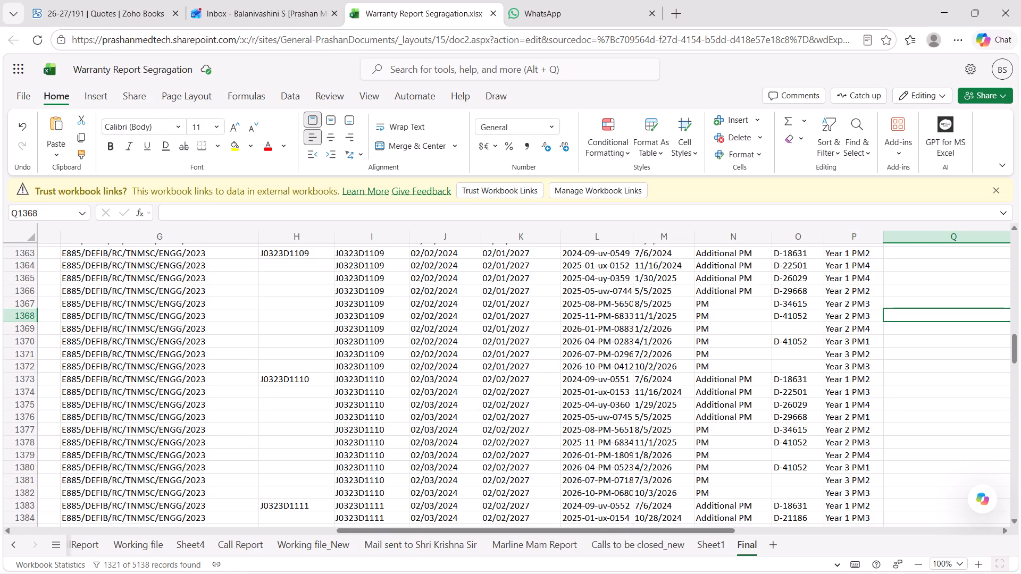
# Correct J0323D1109's label for the 11/16/2024 visit in row 1364 to Year 1 PM3 and highlight it yellow.
pyautogui.doubleClick(872, 265)
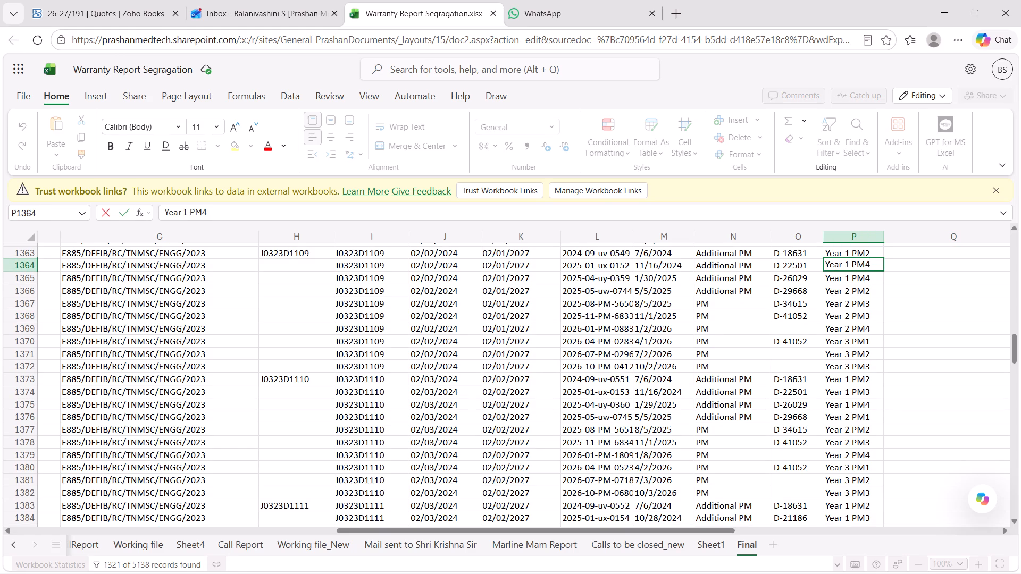
pyautogui.click(878, 297)
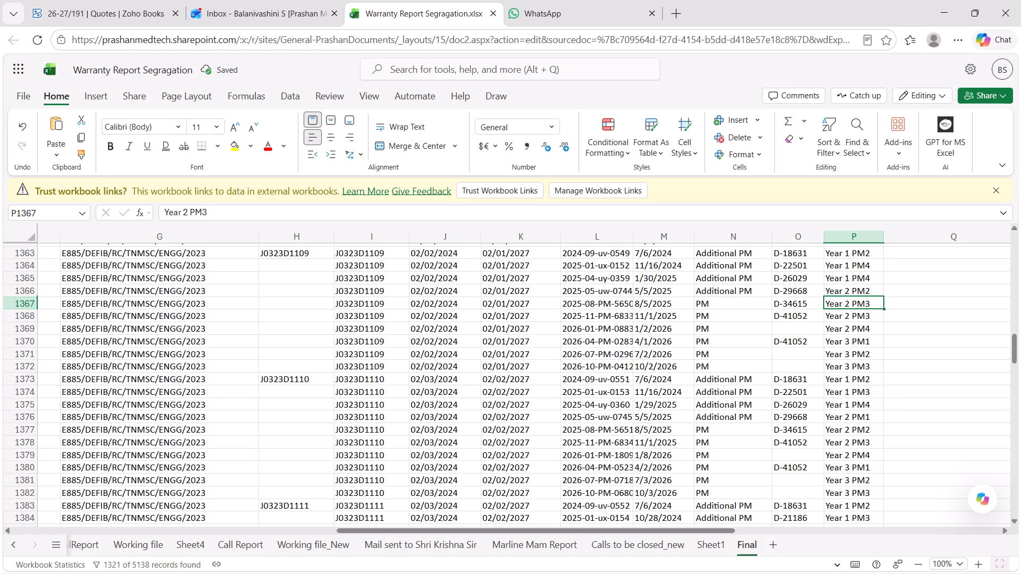
pyautogui.doubleClick(874, 264)
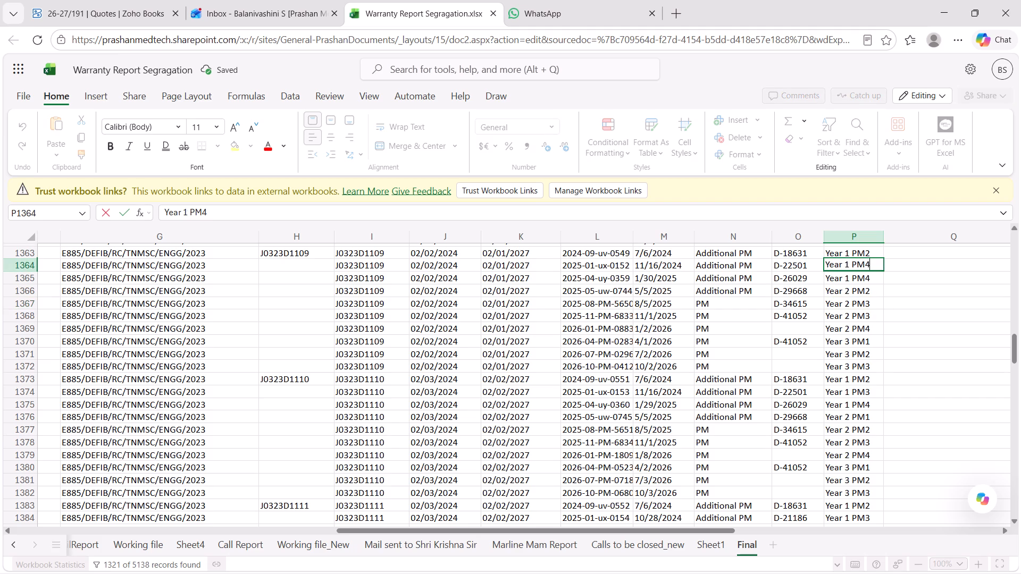
pyautogui.press('BackSpace')
pyautogui.press('3')
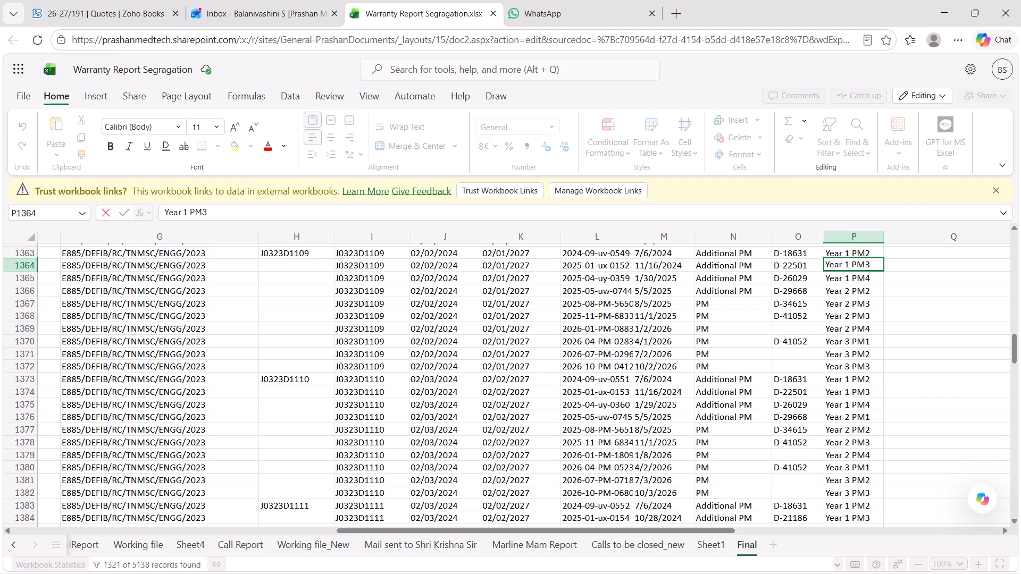
pyautogui.click(864, 277)
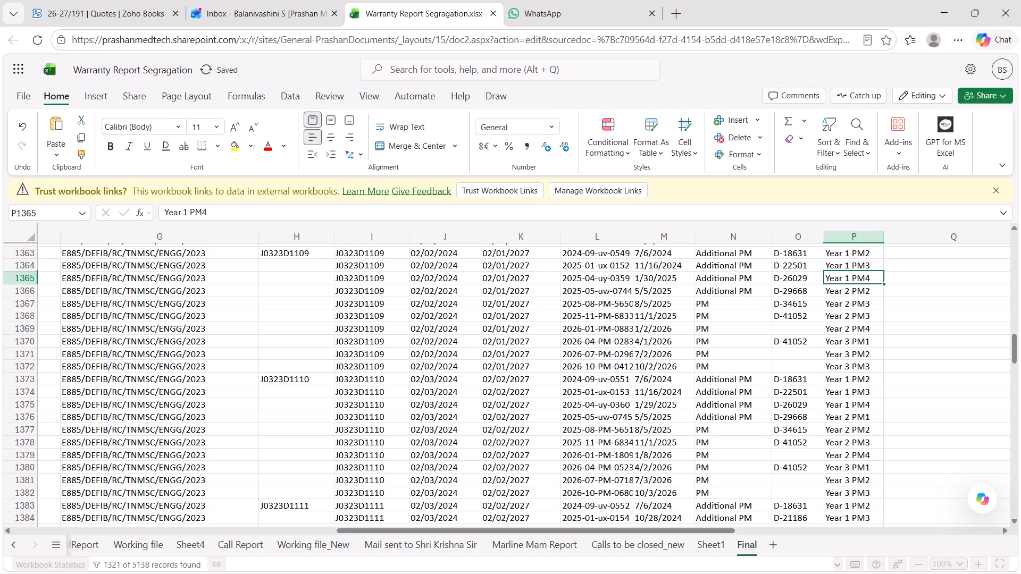
pyautogui.click(868, 266)
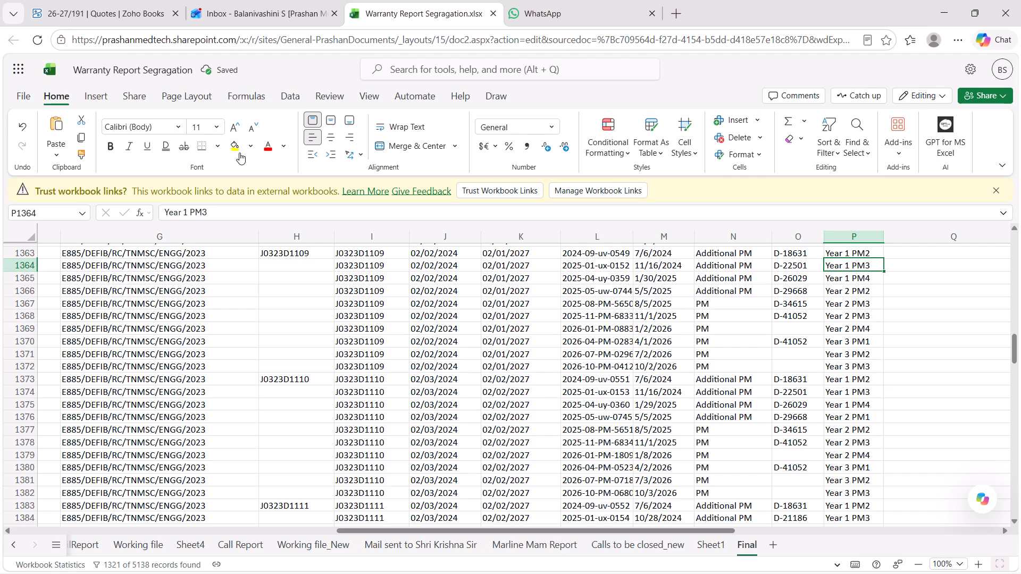
pyautogui.click(235, 146)
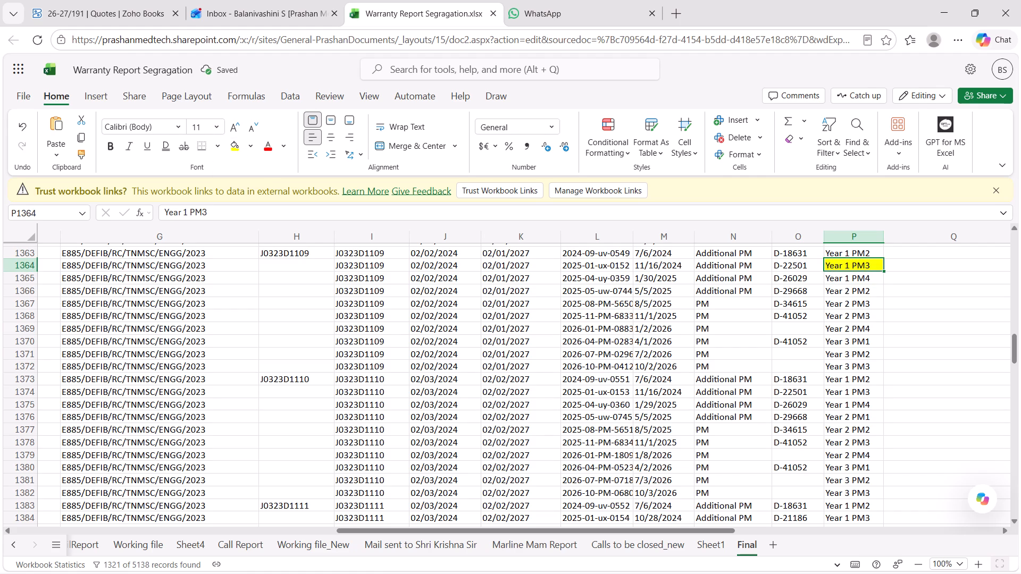
pyautogui.click(868, 291)
pyautogui.click(882, 306)
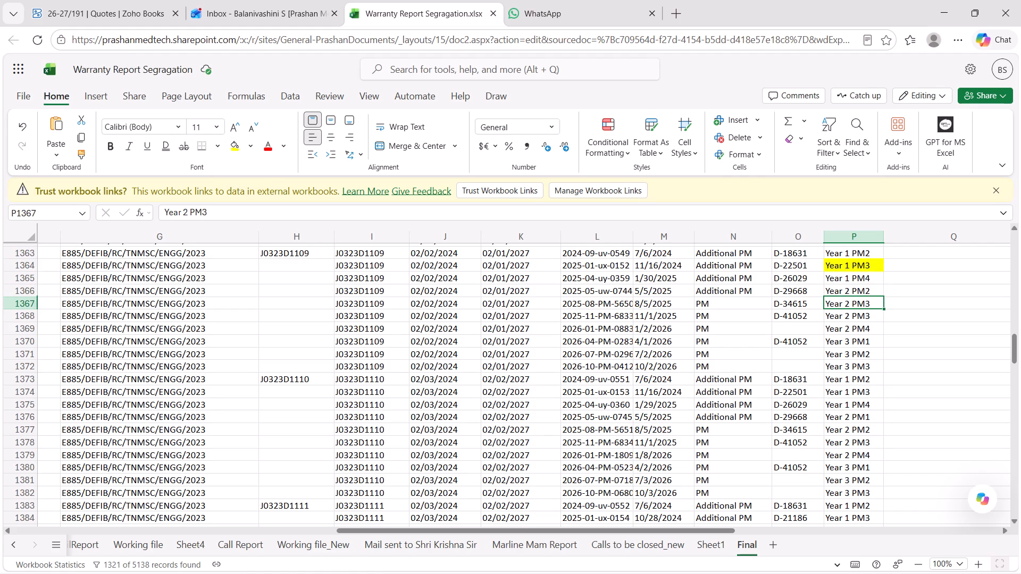
pyautogui.doubleClick(874, 290)
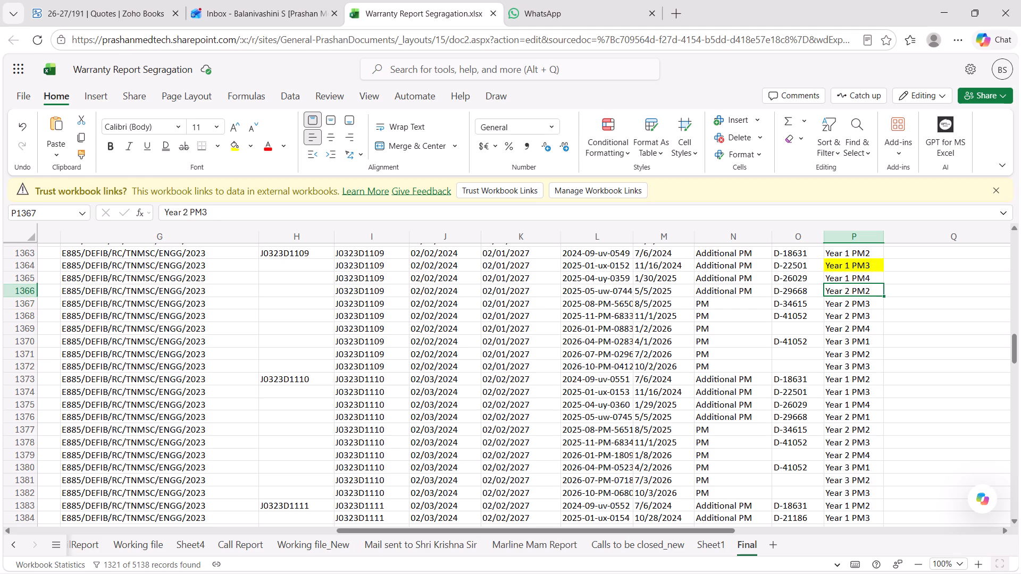
pyautogui.press('BackSpace')
pyautogui.press('1')
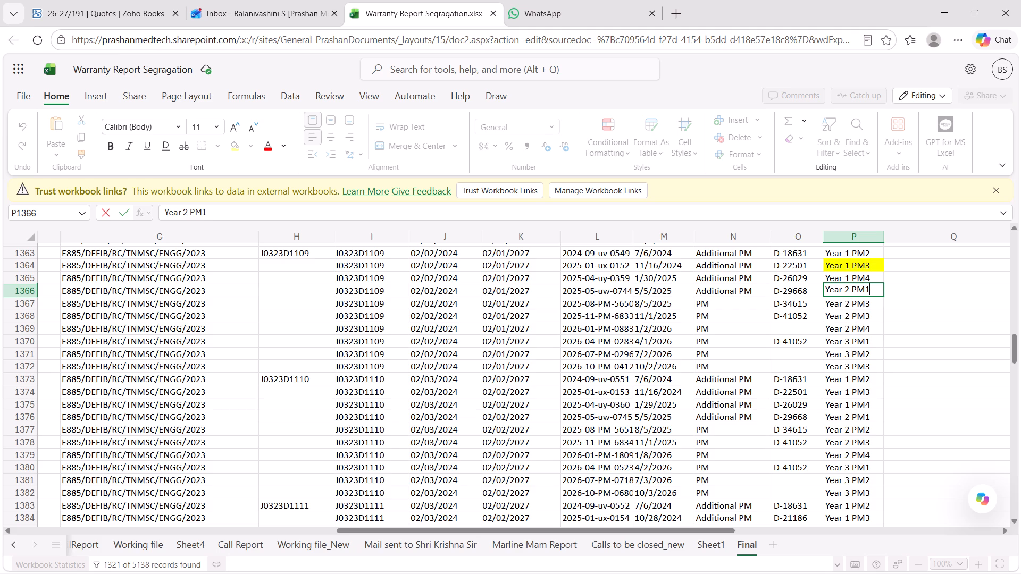
pyautogui.press('Right')
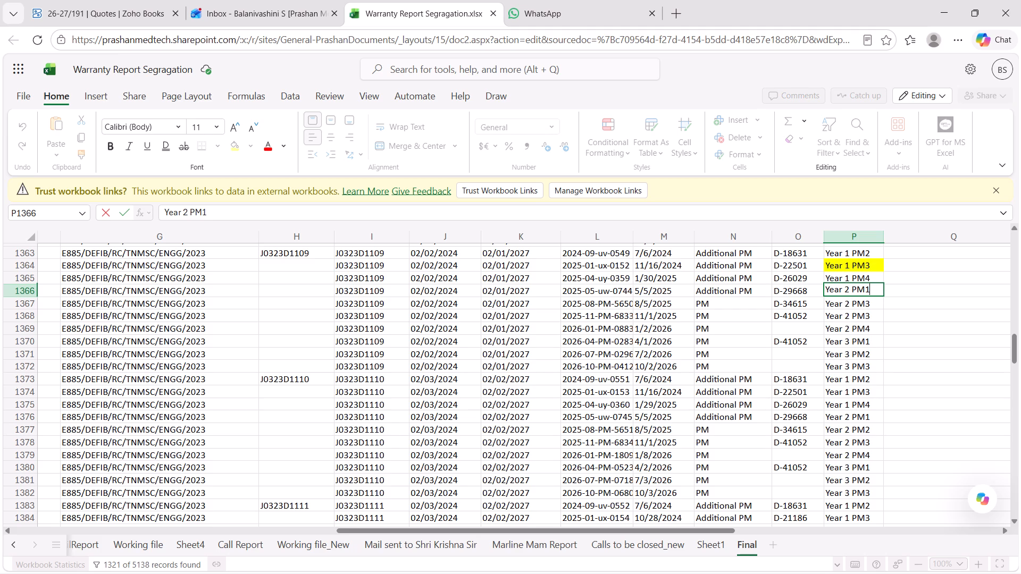
pyautogui.press('Down')
pyautogui.click(899, 292)
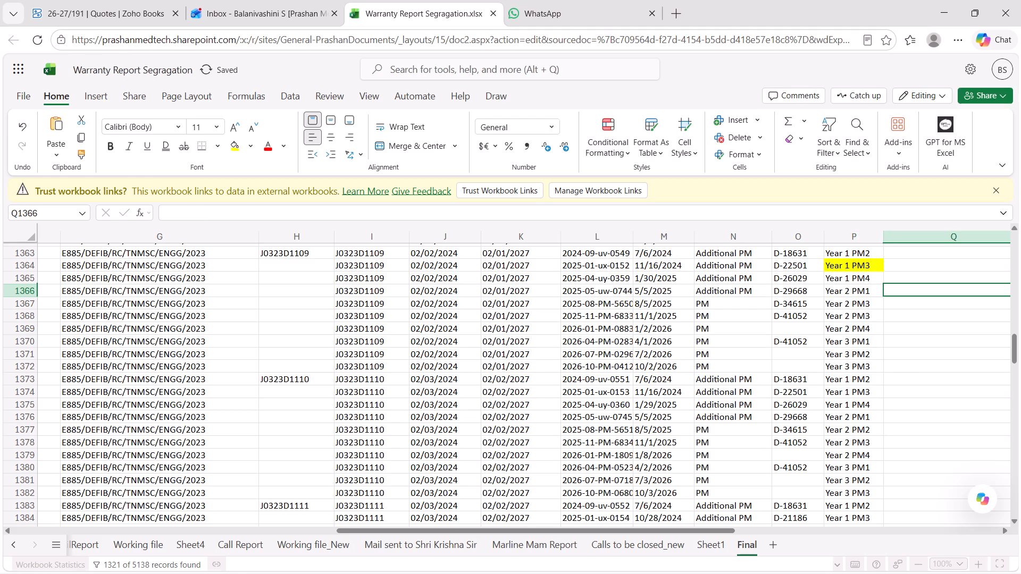
pyautogui.doubleClick(873, 302)
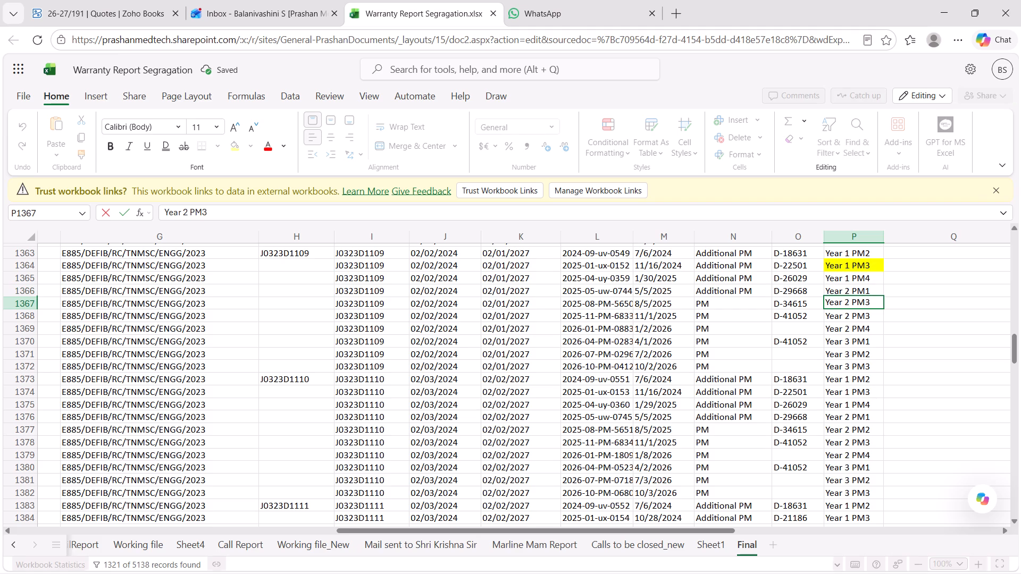
pyautogui.press('BackSpace')
pyautogui.press('2')
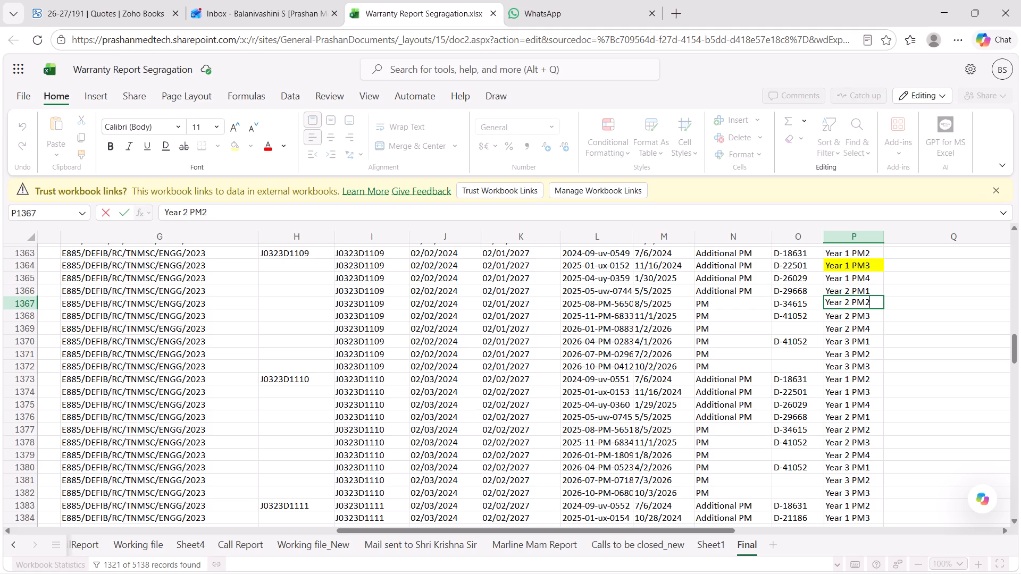
pyautogui.click(867, 327)
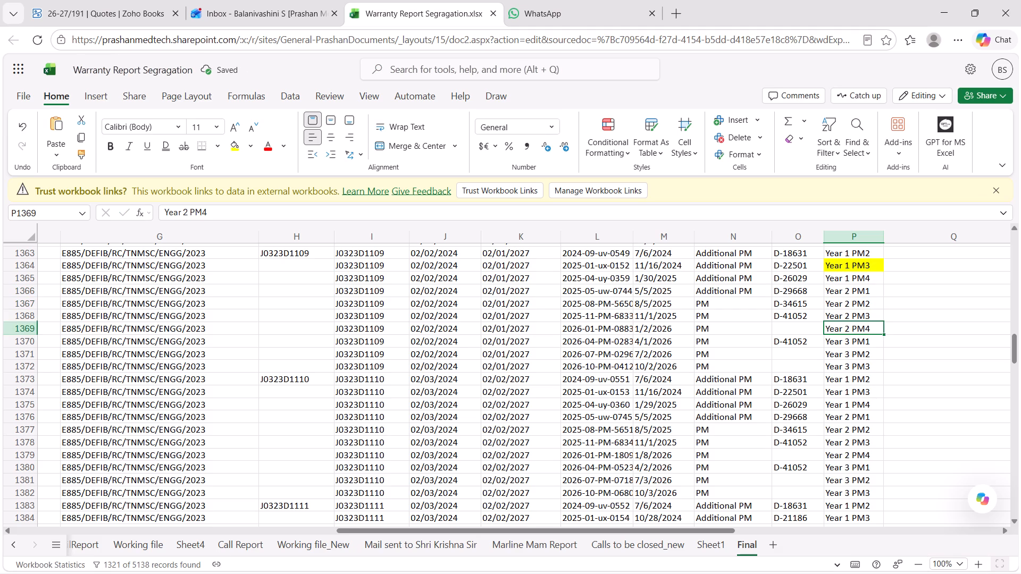
pyautogui.moveTo(861, 293); pyautogui.dragTo(855, 304)
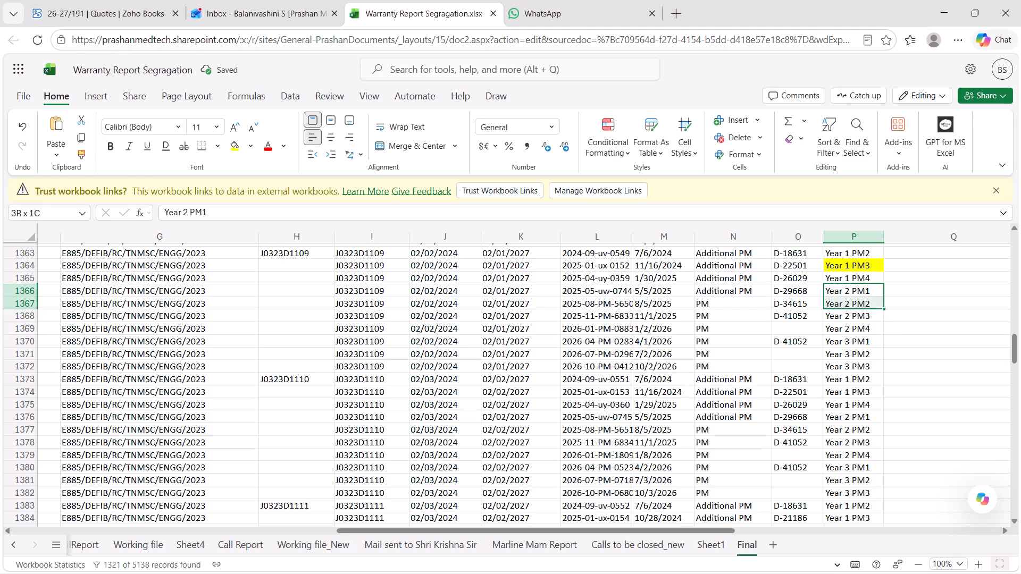
pyautogui.moveTo(855, 304); pyautogui.dragTo(853, 299)
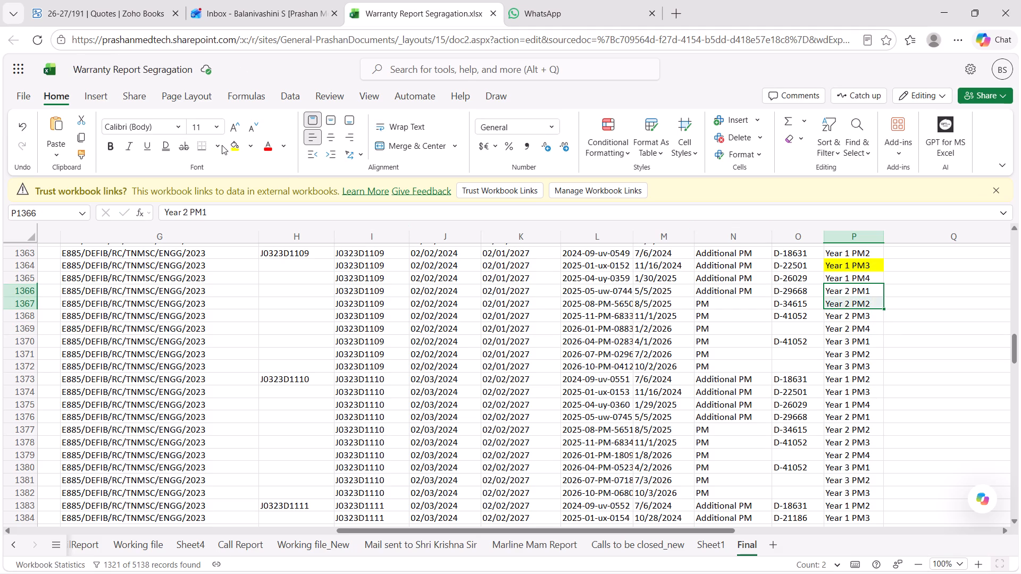
pyautogui.click(233, 145)
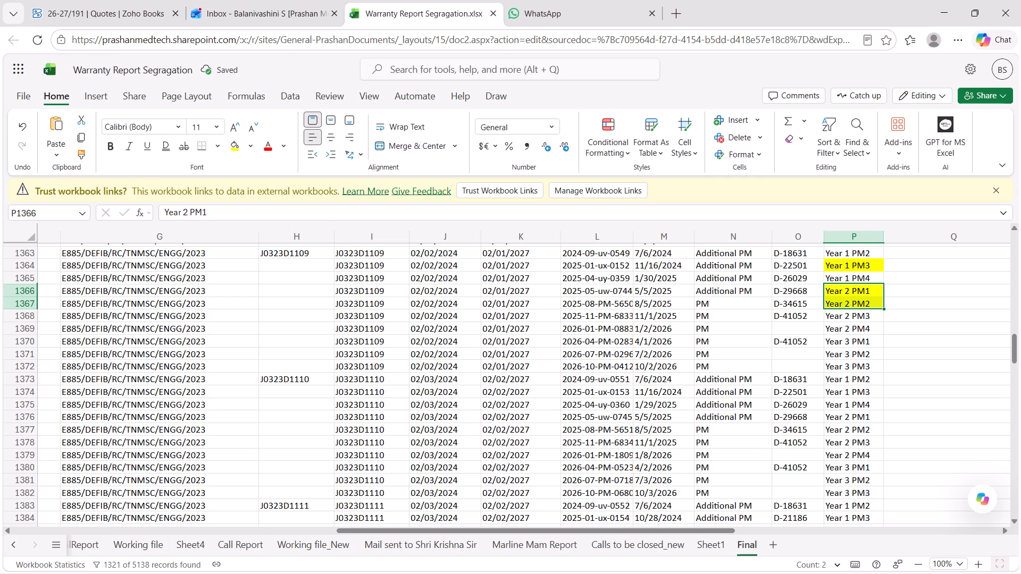
# Examine the remaining PM labels of J0323D1109 and all those of J0323D1110 against their visit dates, down to row 1382.
pyautogui.click(868, 320)
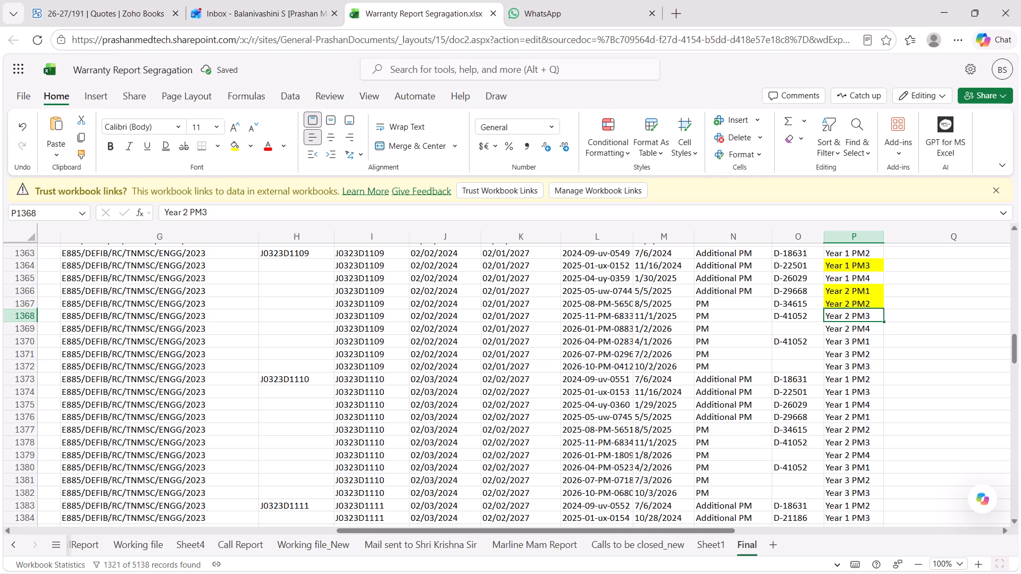
pyautogui.click(846, 342)
pyautogui.click(843, 378)
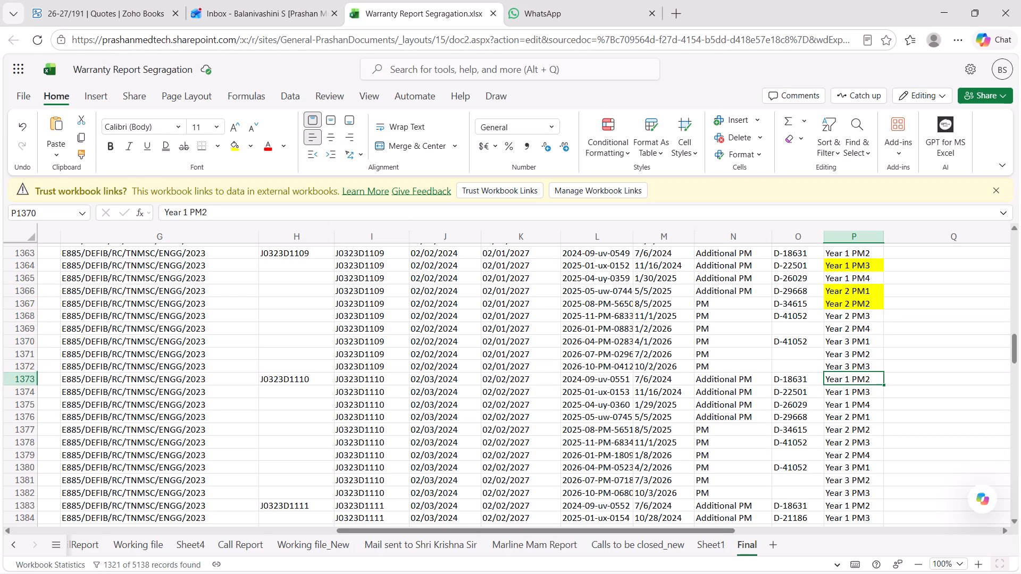
pyautogui.click(843, 395)
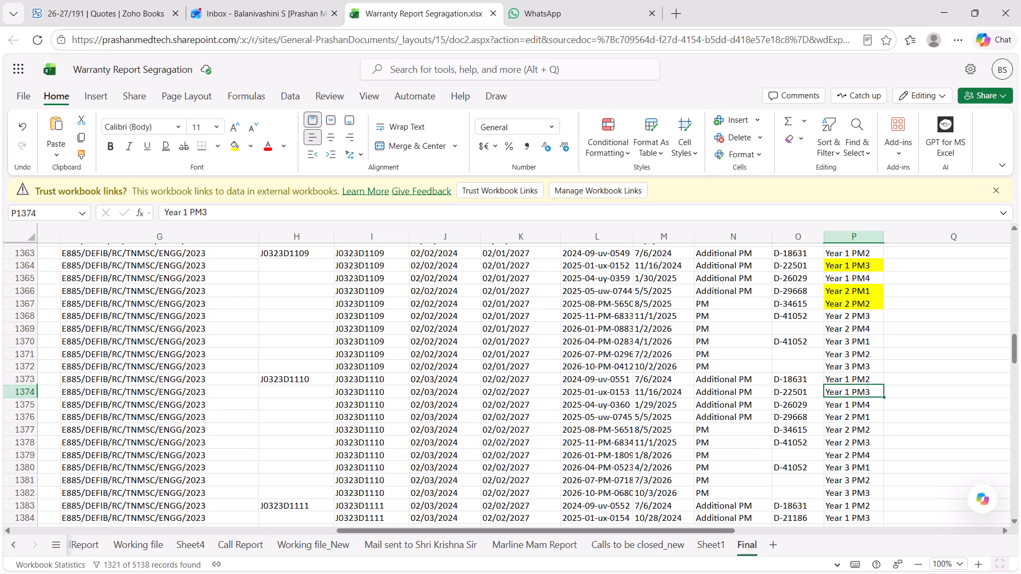
pyautogui.click(847, 420)
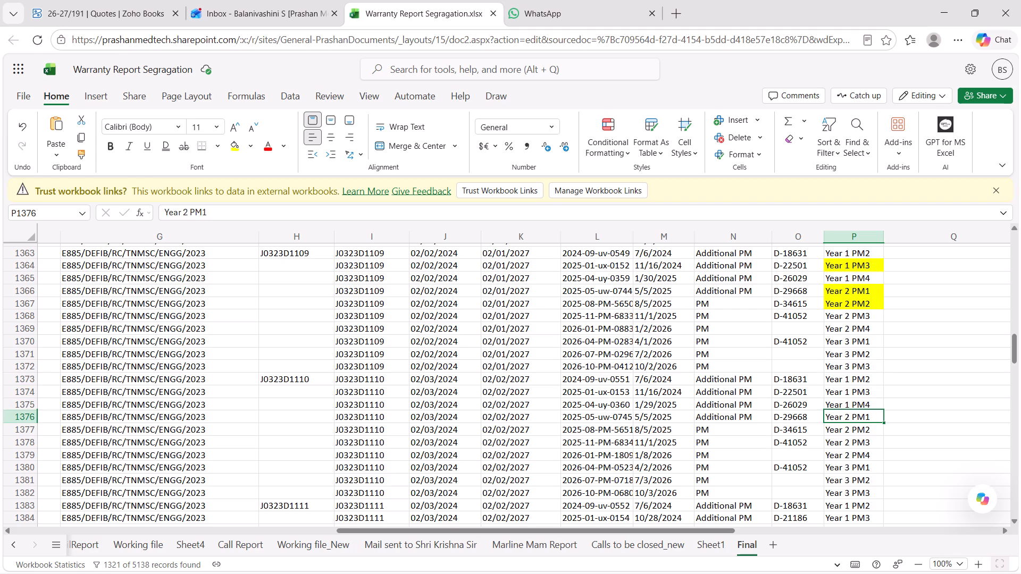
pyautogui.click(837, 468)
pyautogui.scroll(-1, 837, 468)
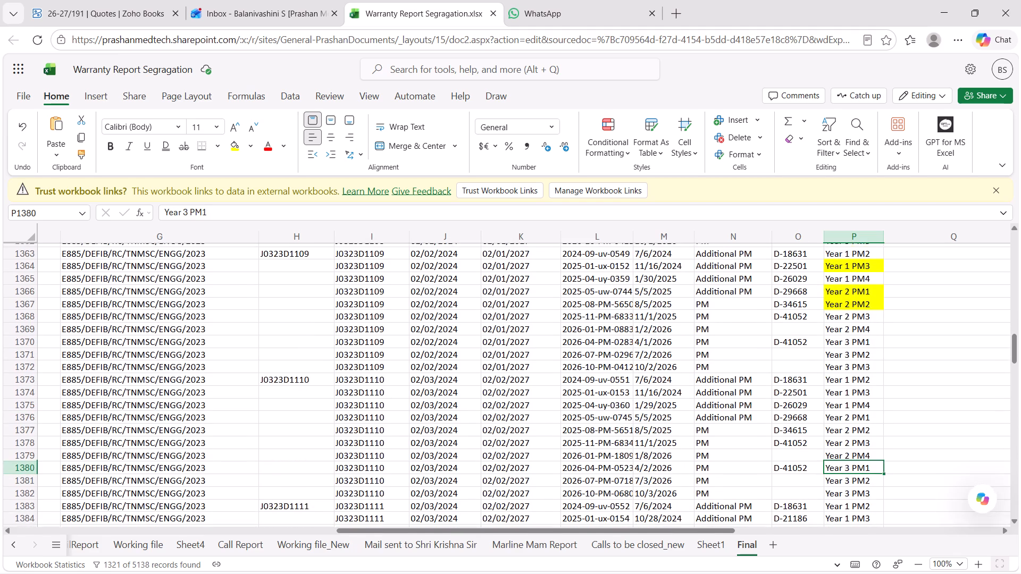
pyautogui.scroll(-1, 837, 468)
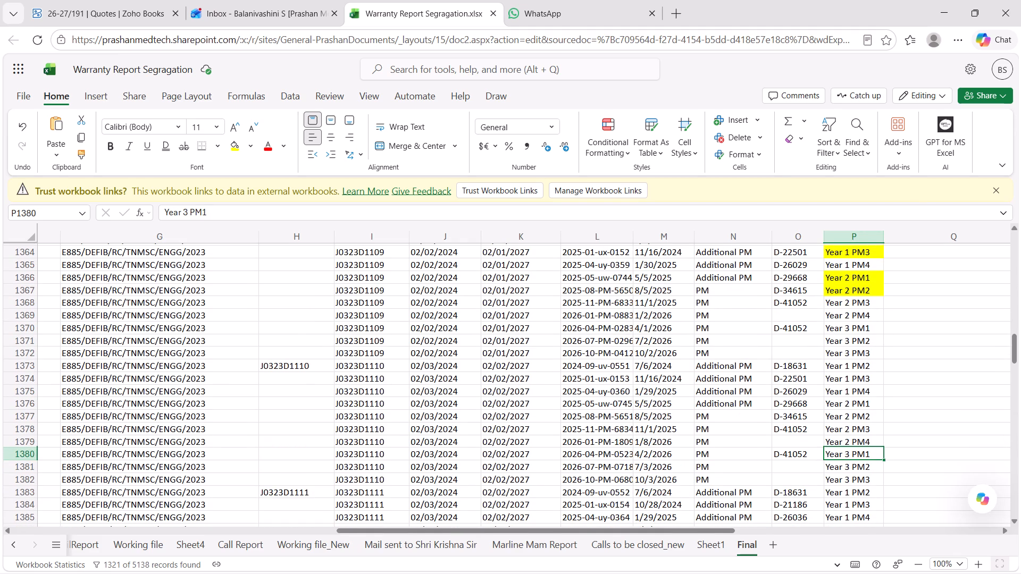
pyautogui.click(858, 472)
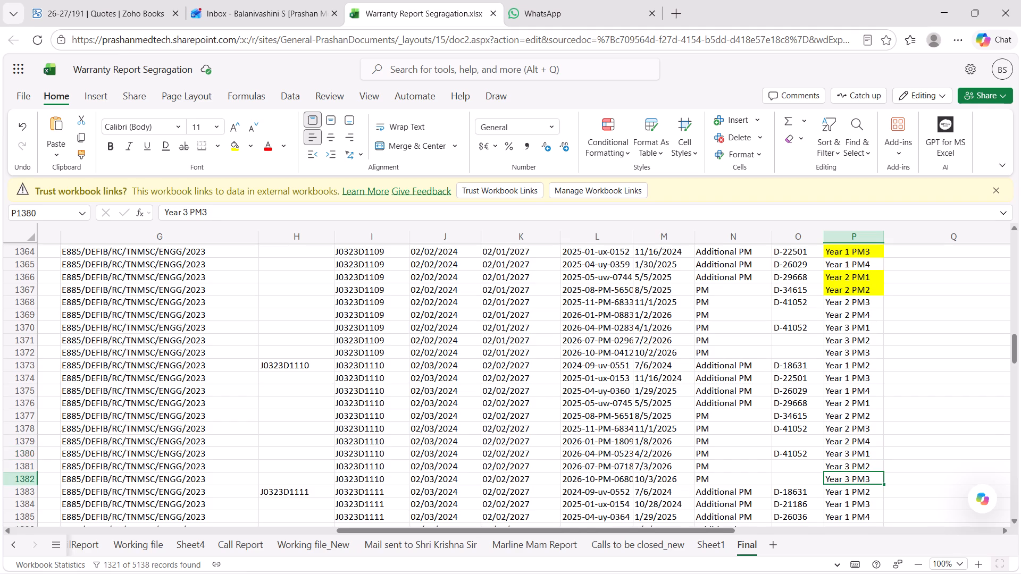
pyautogui.click(847, 493)
pyautogui.scroll(-1, 831, 501)
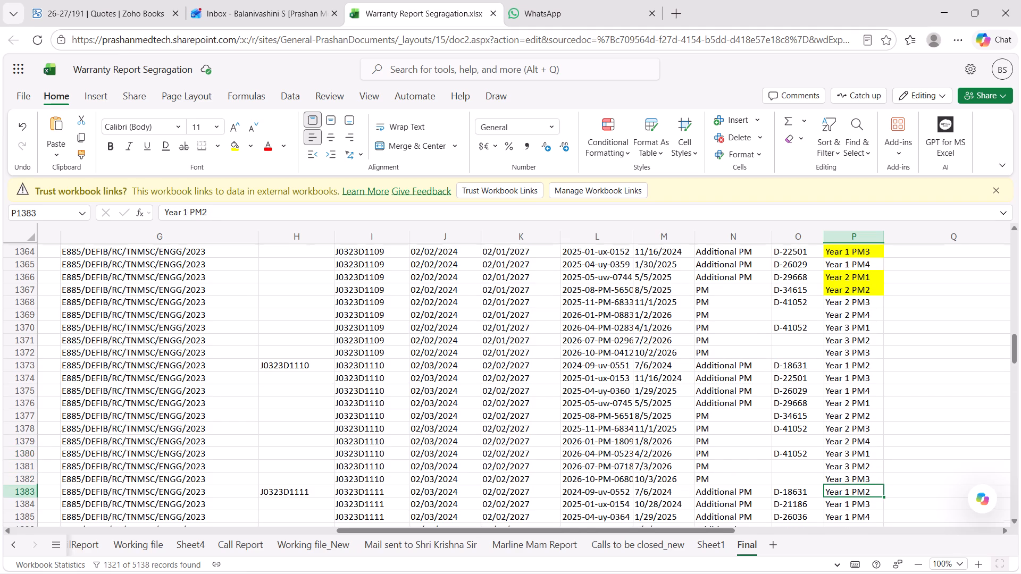
pyautogui.scroll(-1, 831, 501)
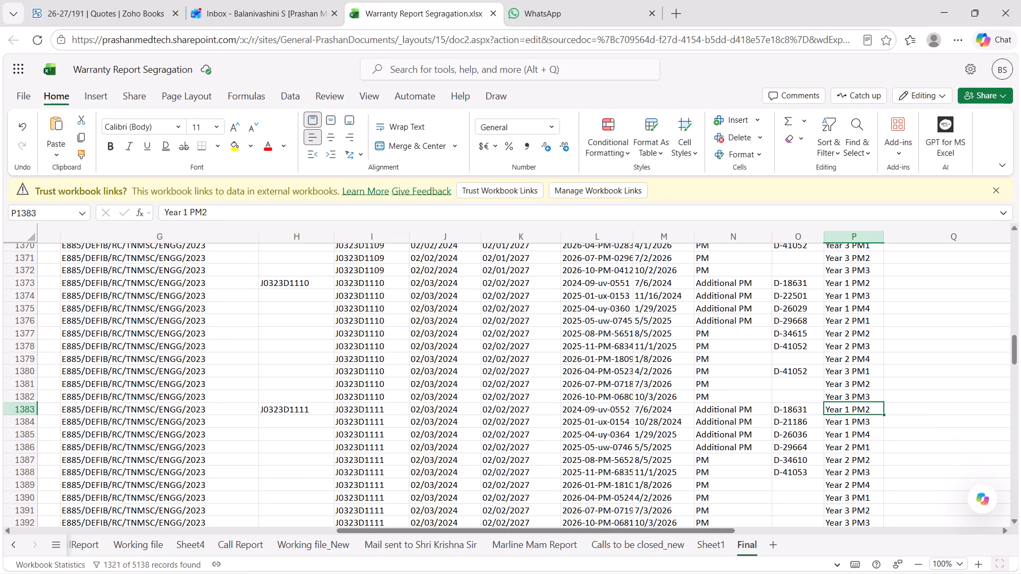
pyautogui.scroll(-1, 872, 495)
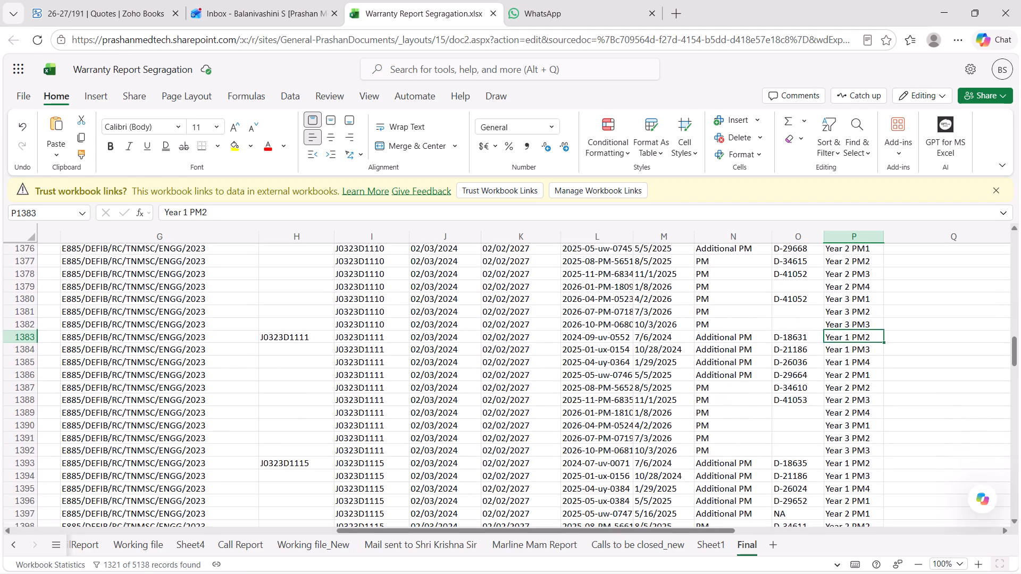
pyautogui.scroll(-3, 872, 495)
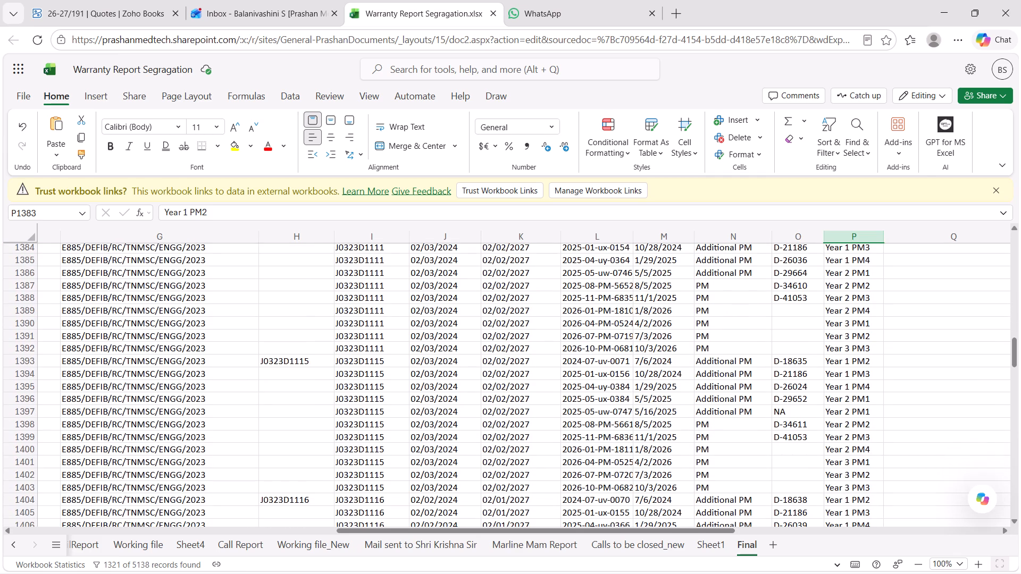
pyautogui.scroll(-1, 872, 495)
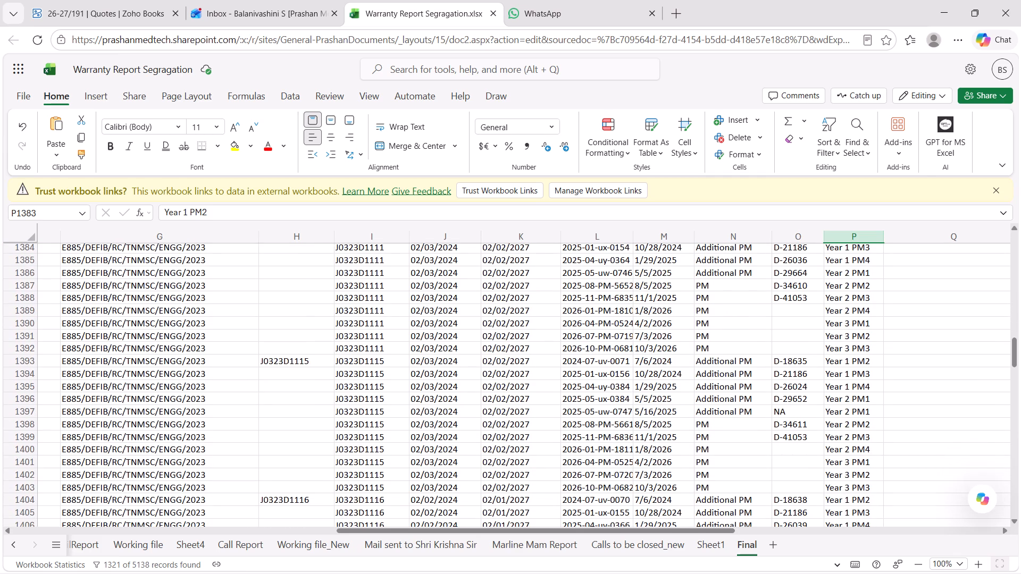
pyautogui.click(872, 389)
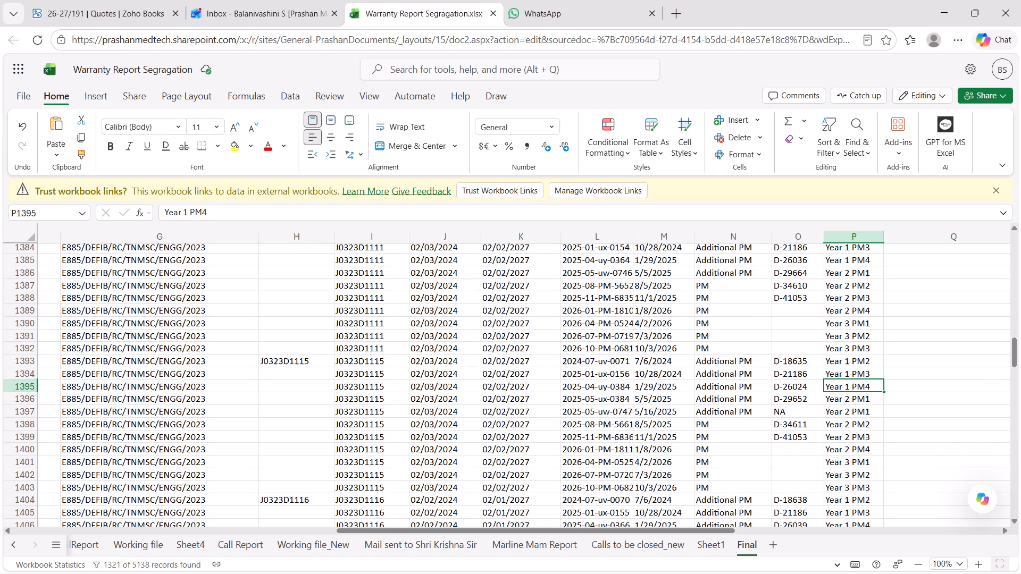
pyautogui.click(875, 399)
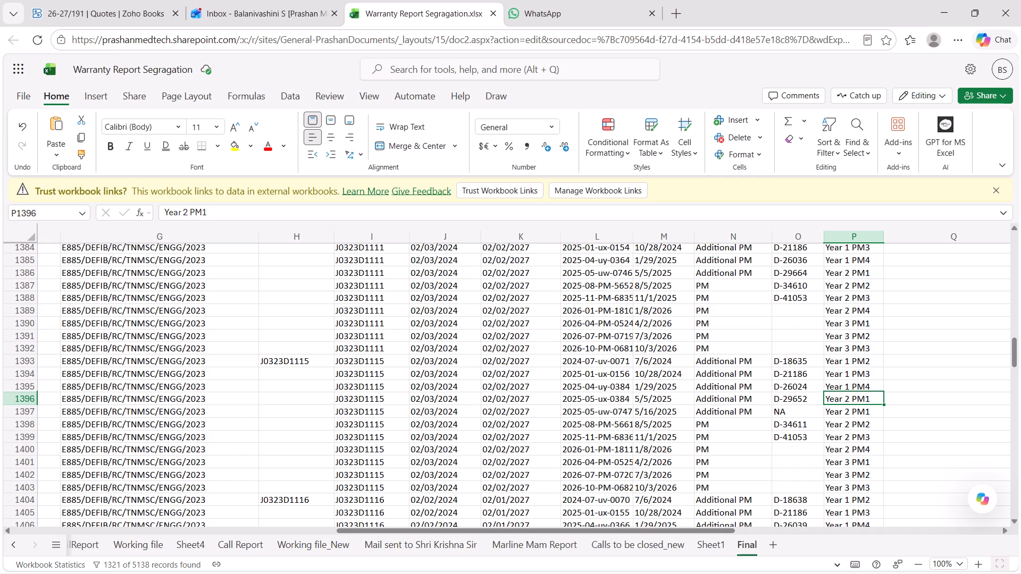
pyautogui.click(875, 442)
pyautogui.scroll(-1, 875, 442)
pyautogui.click(902, 375)
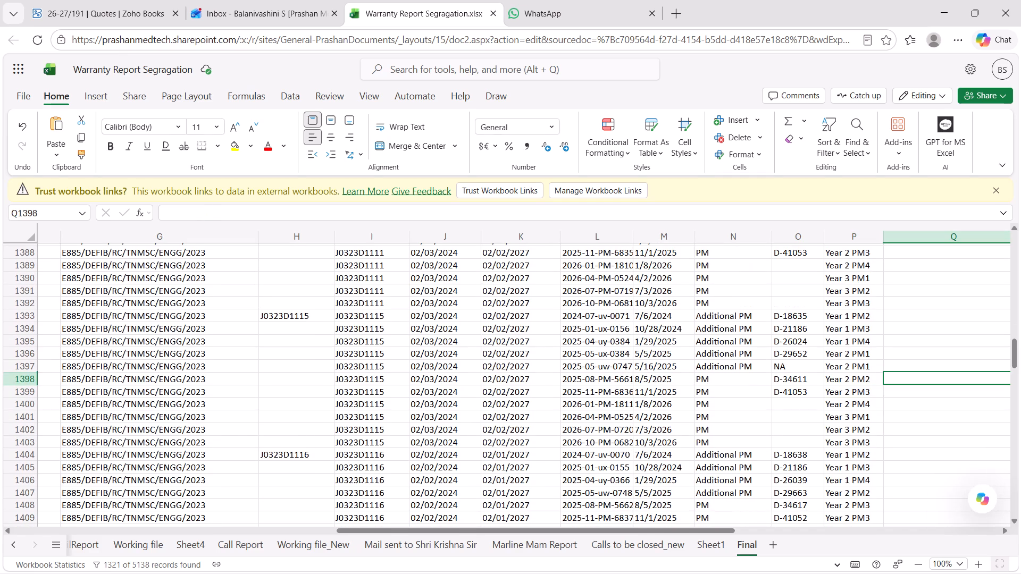
pyautogui.click(871, 414)
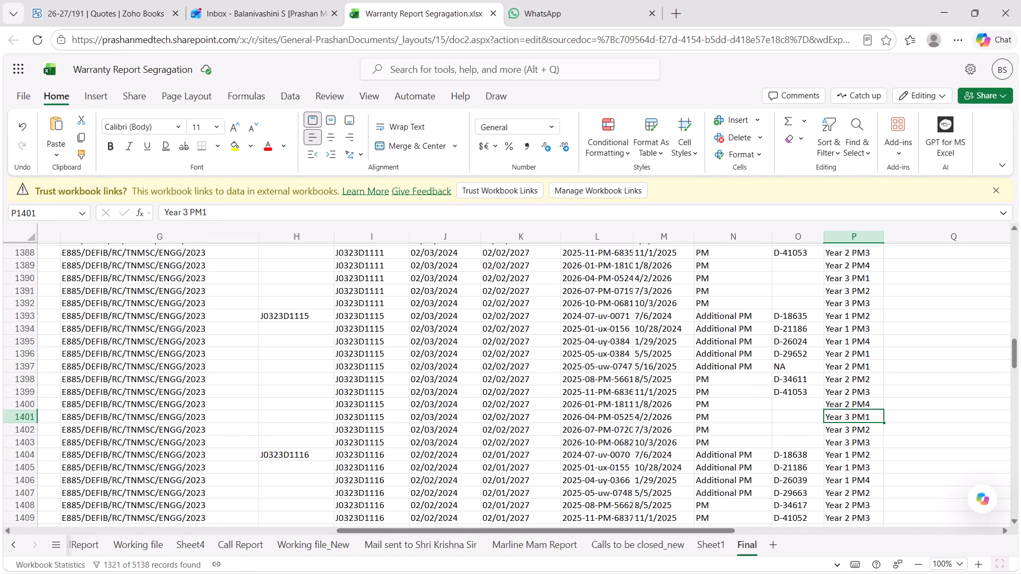
pyautogui.click(875, 451)
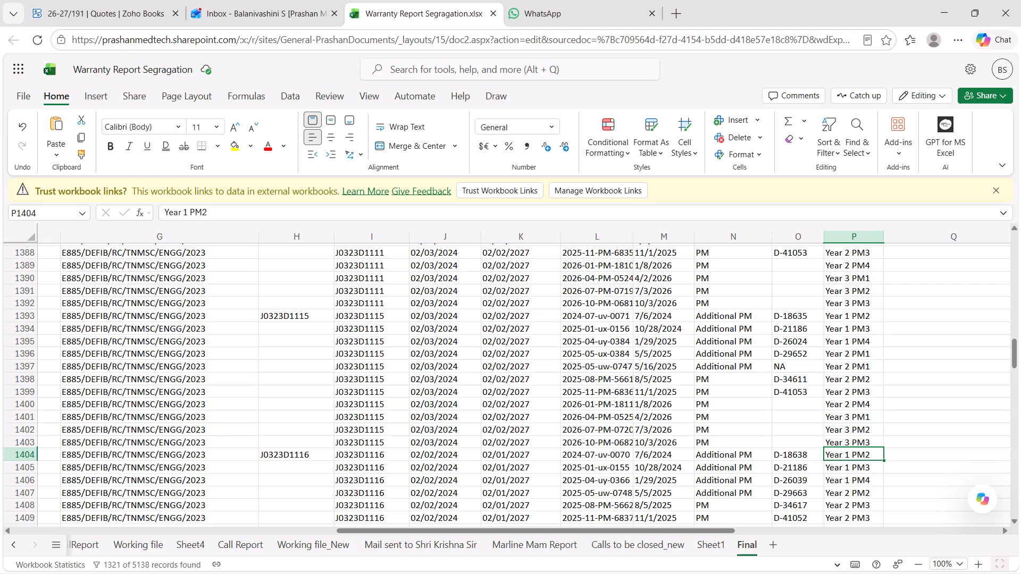
pyautogui.click(874, 494)
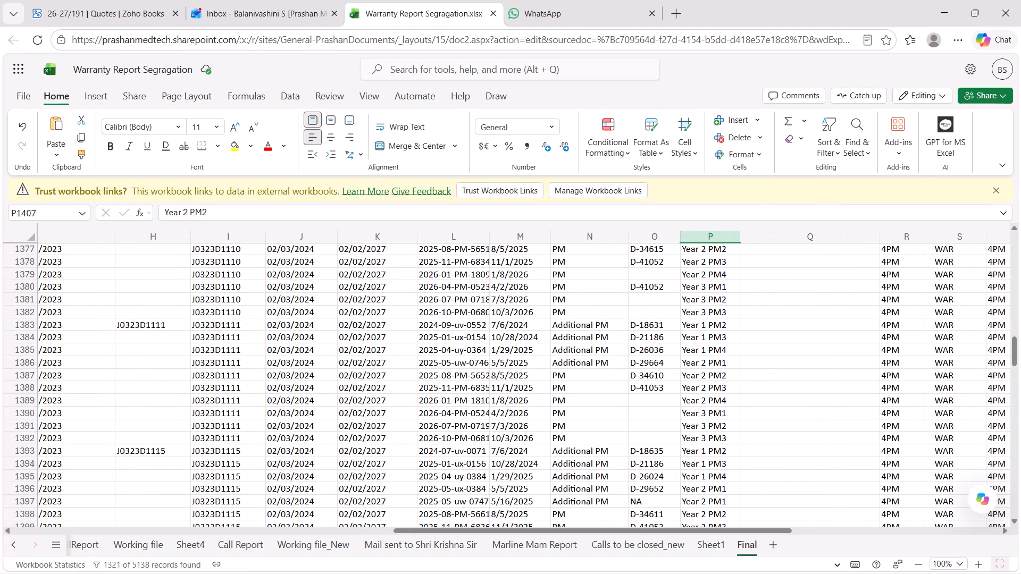
pyautogui.hscroll(1, 658, 458)
pyautogui.scroll(1, 658, 458)
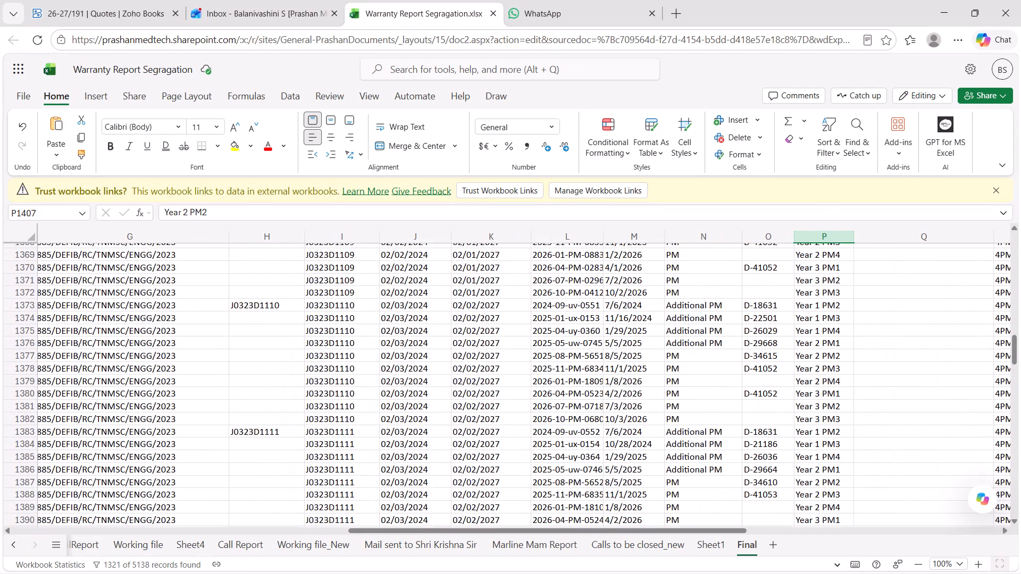
pyautogui.scroll(1, 658, 458)
# Save the workbook.
pyautogui.click(792, 357)
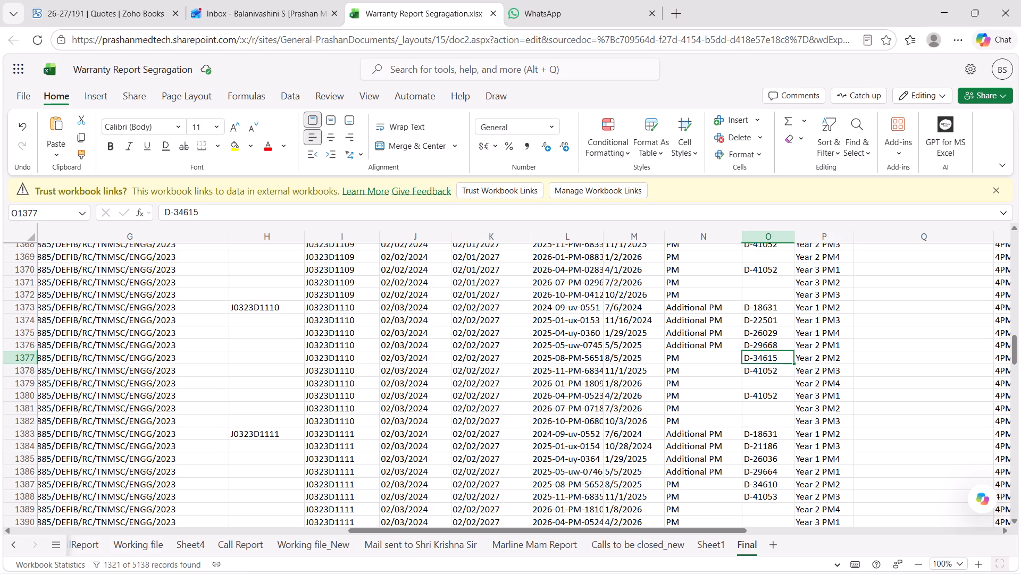
pyautogui.hotkey('ctrl', 's')
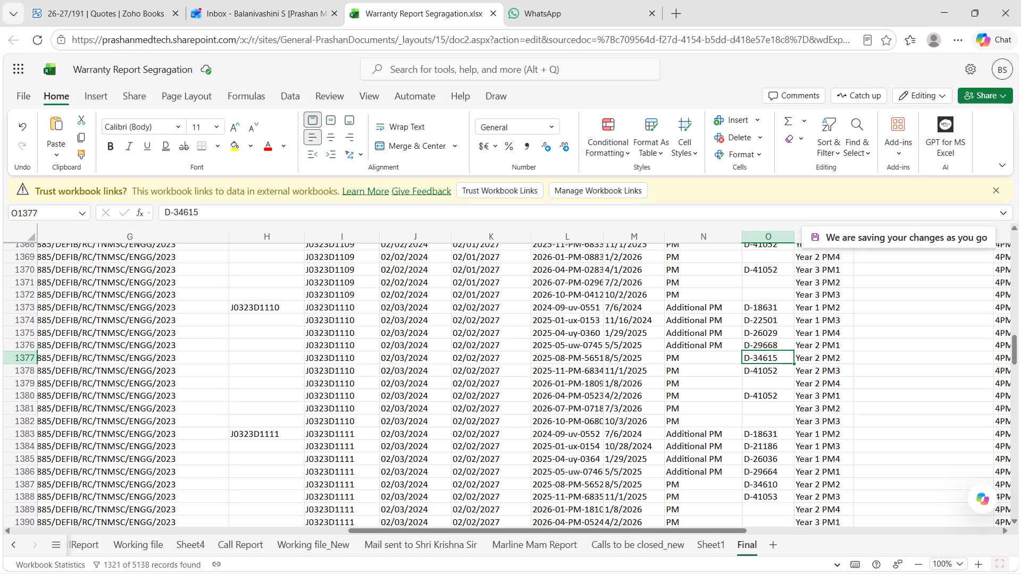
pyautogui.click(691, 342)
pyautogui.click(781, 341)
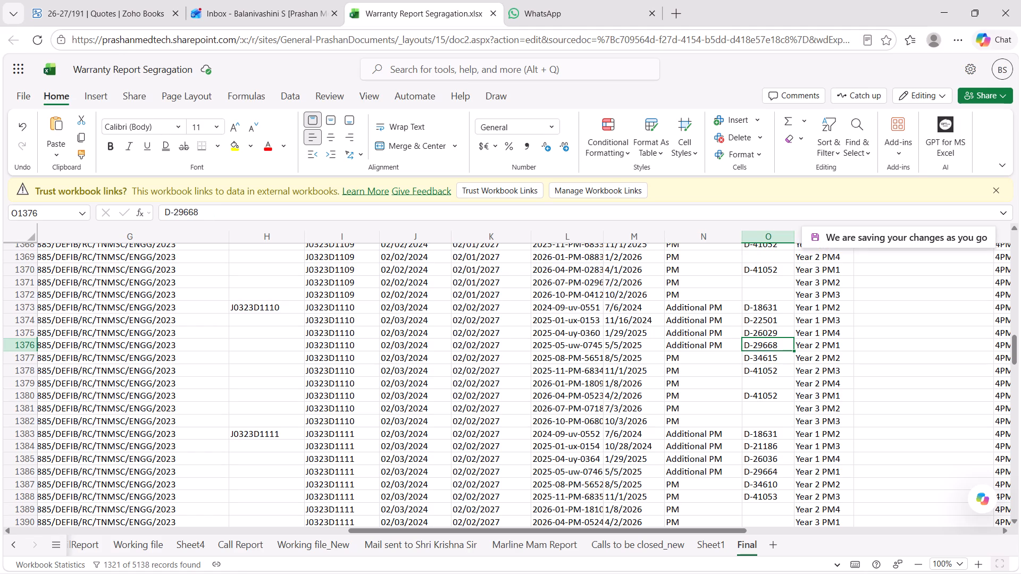
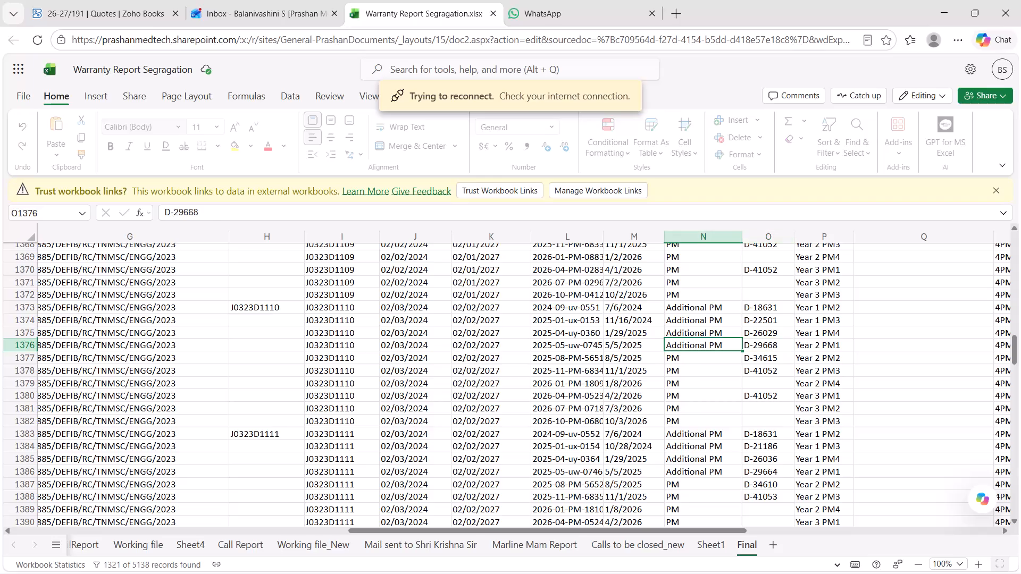
# Save the workbook.
pyautogui.doubleClick(673, 345)
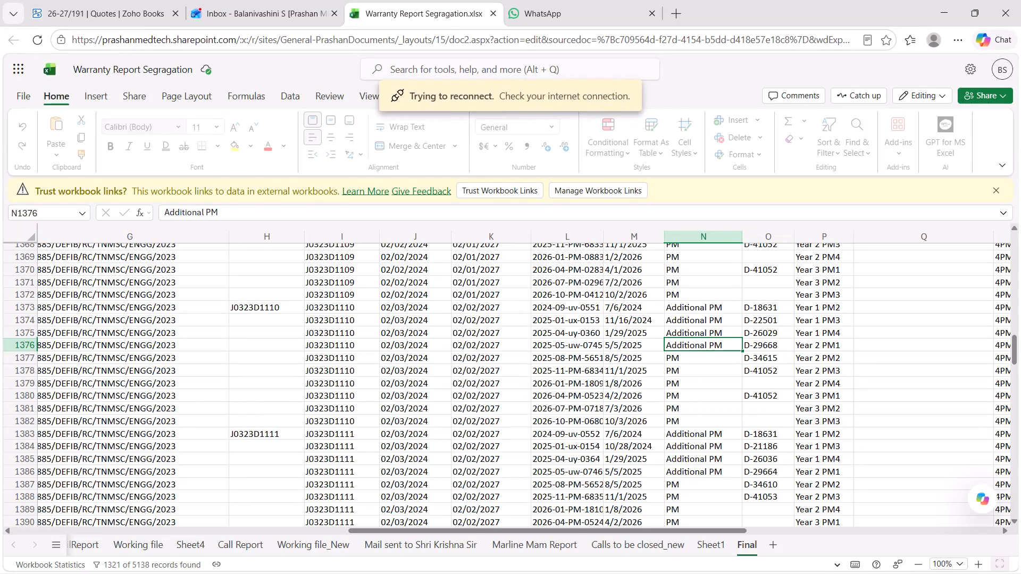
pyautogui.hotkey('ctrl', 's')
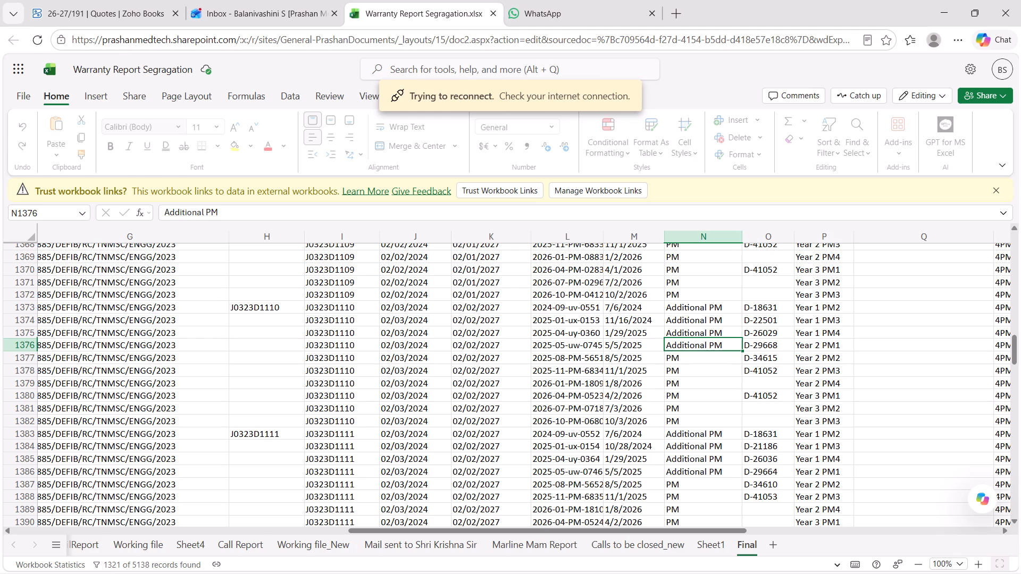
# Re-examine the PM labels of J0323D1108 and J0323D1109 against their visit dates, including the Year 1 PM4 entries in rows 1354 and 1355.
pyautogui.click(779, 377)
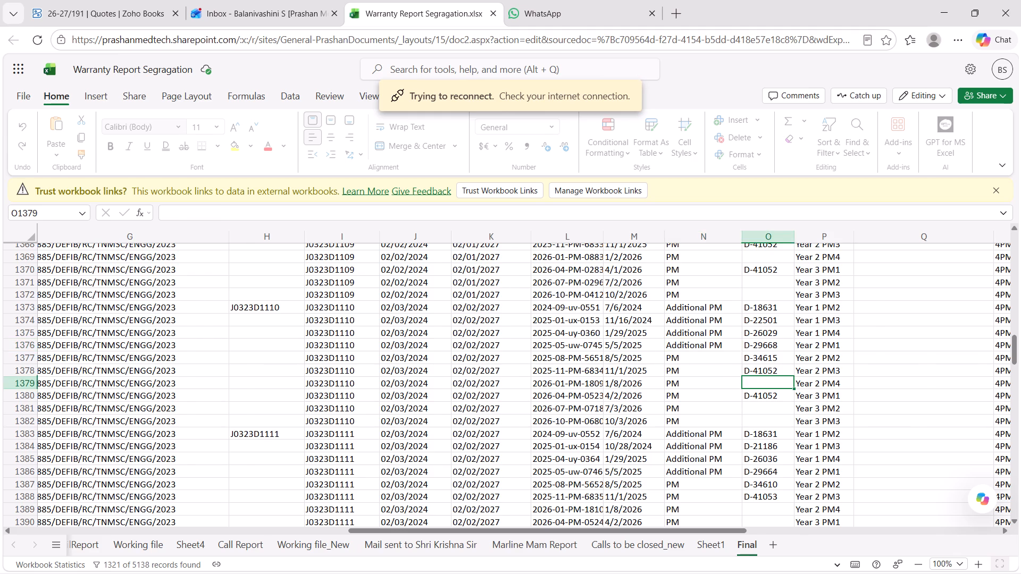
pyautogui.hscroll(-2, 779, 377)
pyautogui.scroll(5, 779, 377)
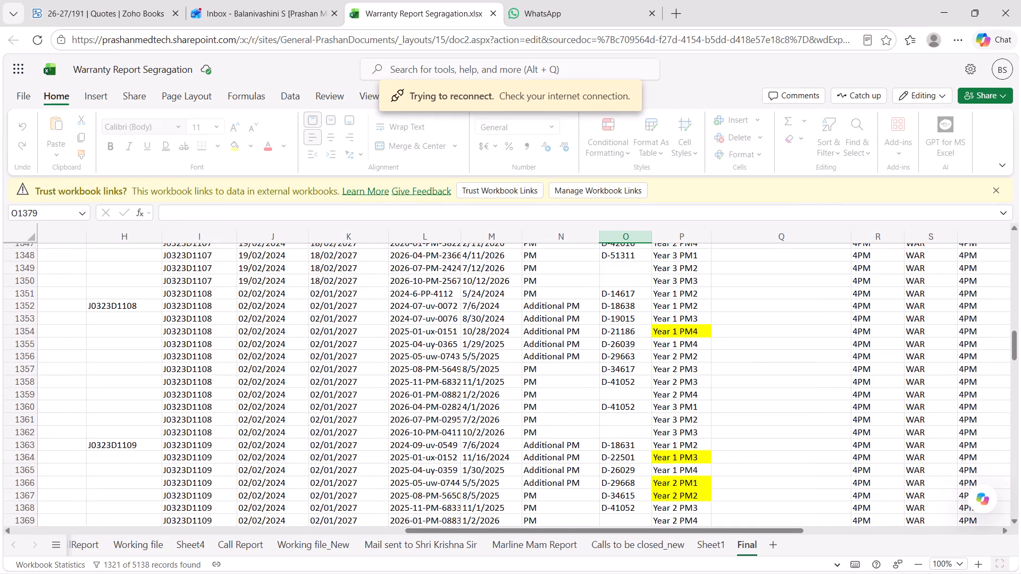
pyautogui.scroll(-2, 695, 361)
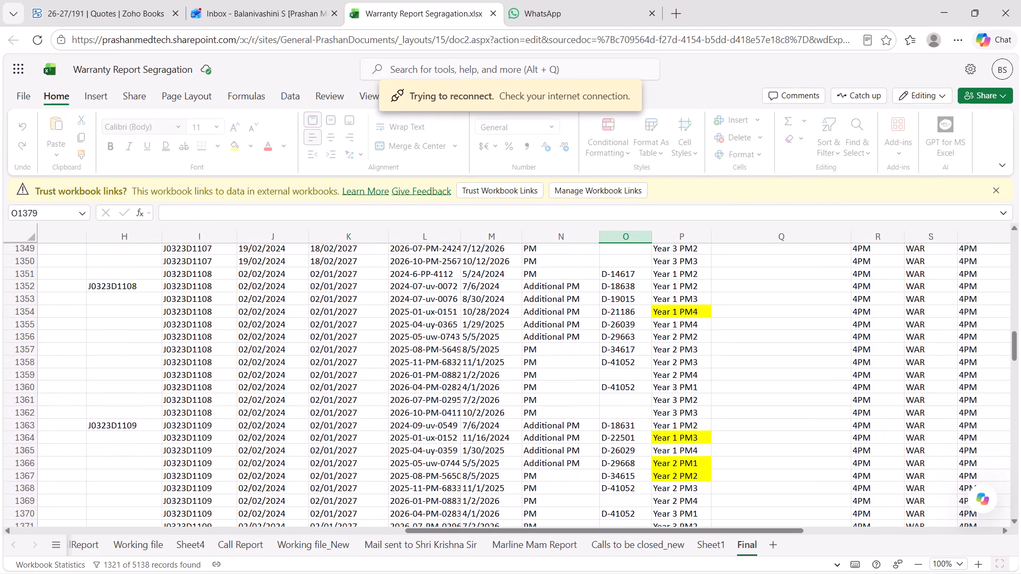
pyautogui.scroll(-2, 695, 361)
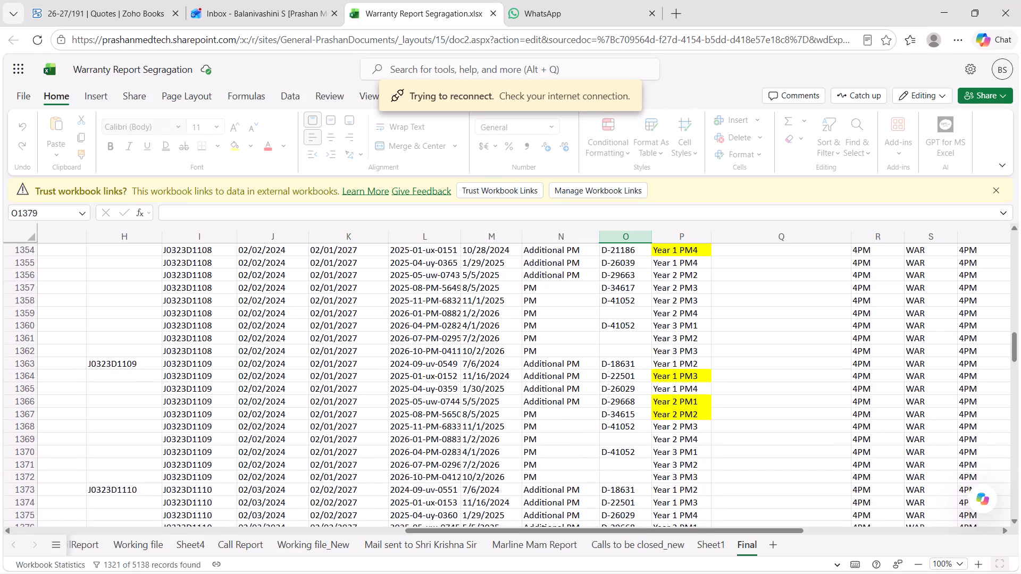
pyautogui.scroll(1, 706, 269)
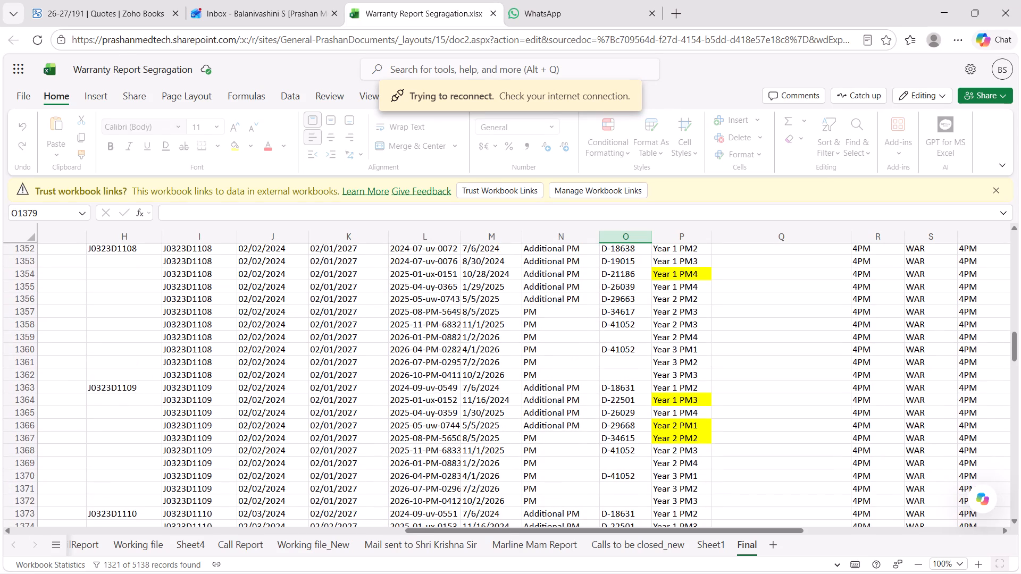
pyautogui.click(701, 284)
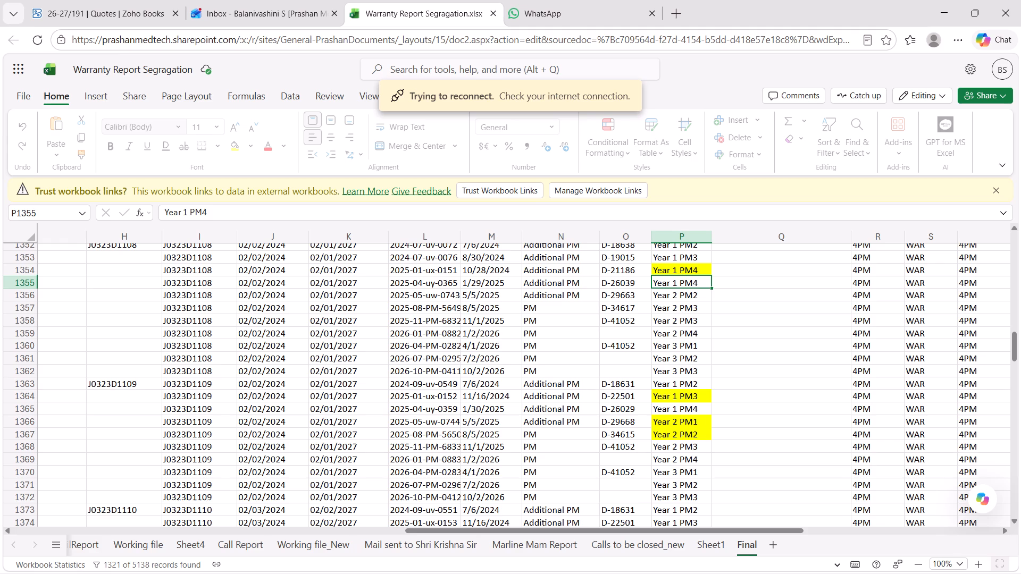
pyautogui.click(708, 267)
pyautogui.hscroll(1, 708, 267)
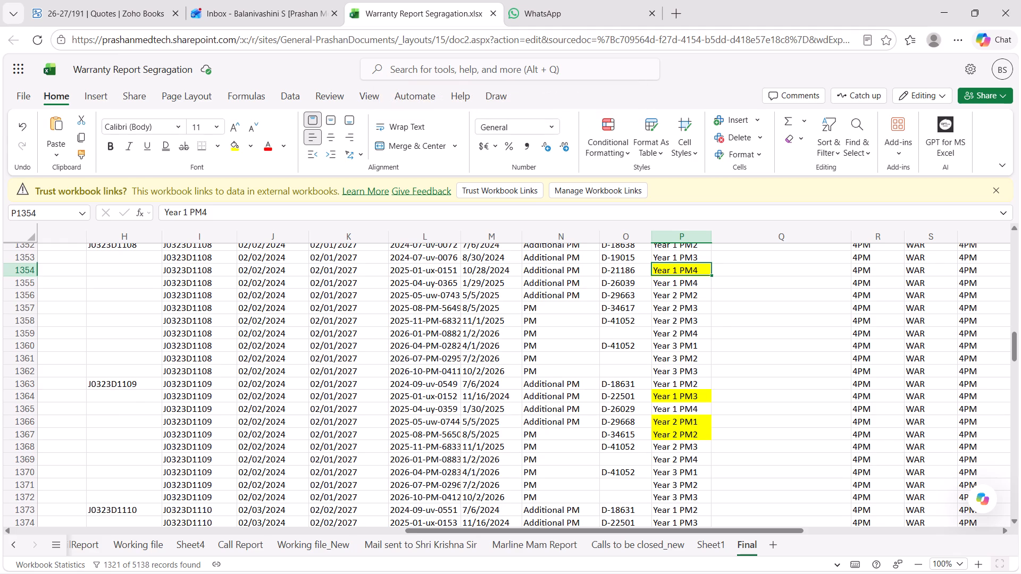
pyautogui.hscroll(1, 708, 267)
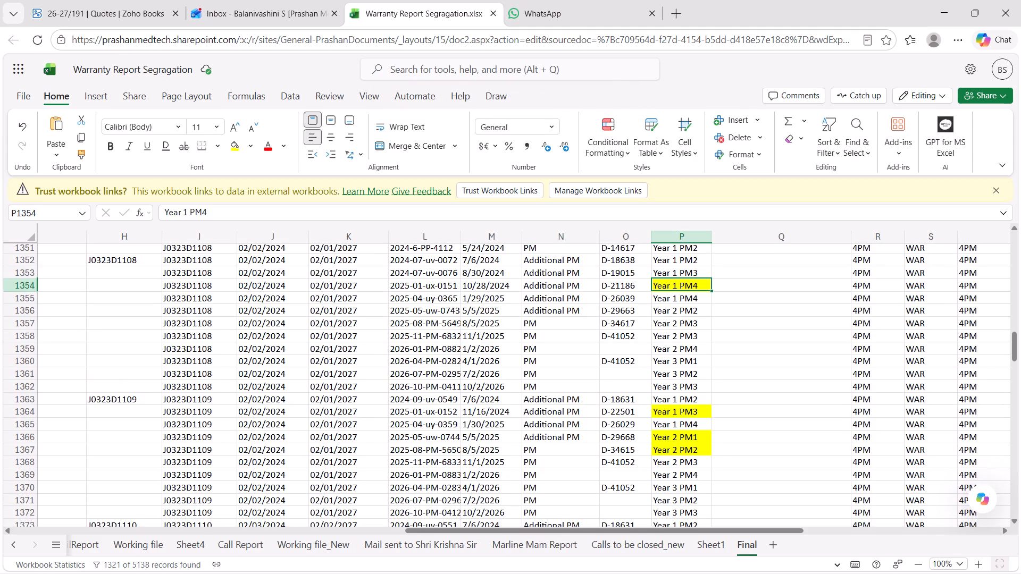
pyautogui.hscroll(1, 708, 267)
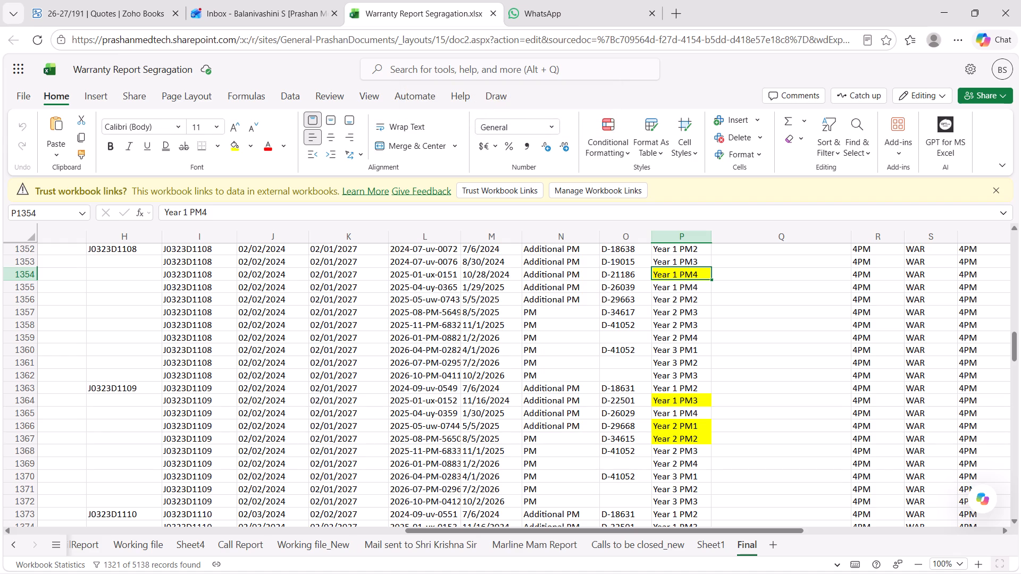
pyautogui.doubleClick(704, 288)
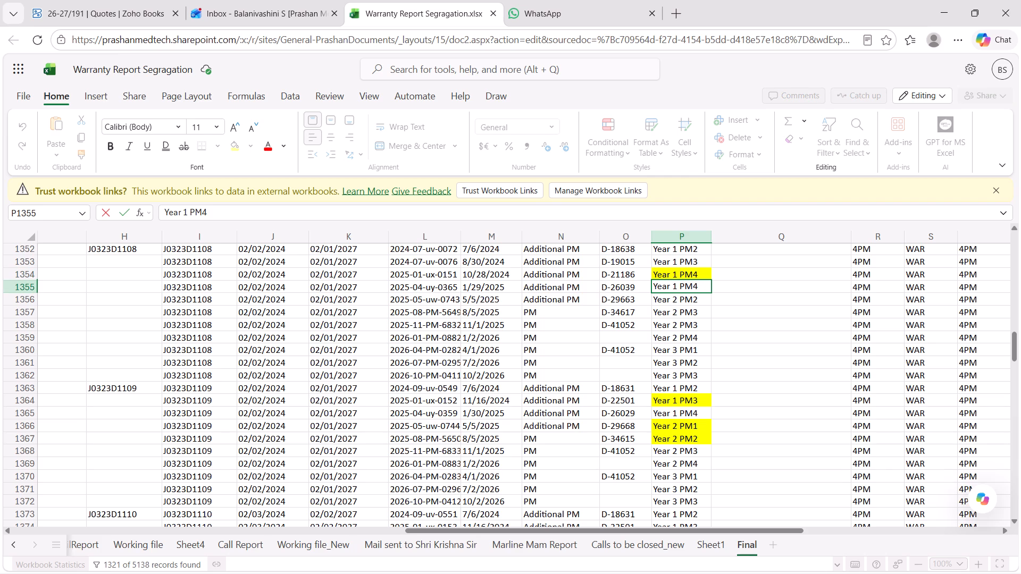
pyautogui.click(716, 347)
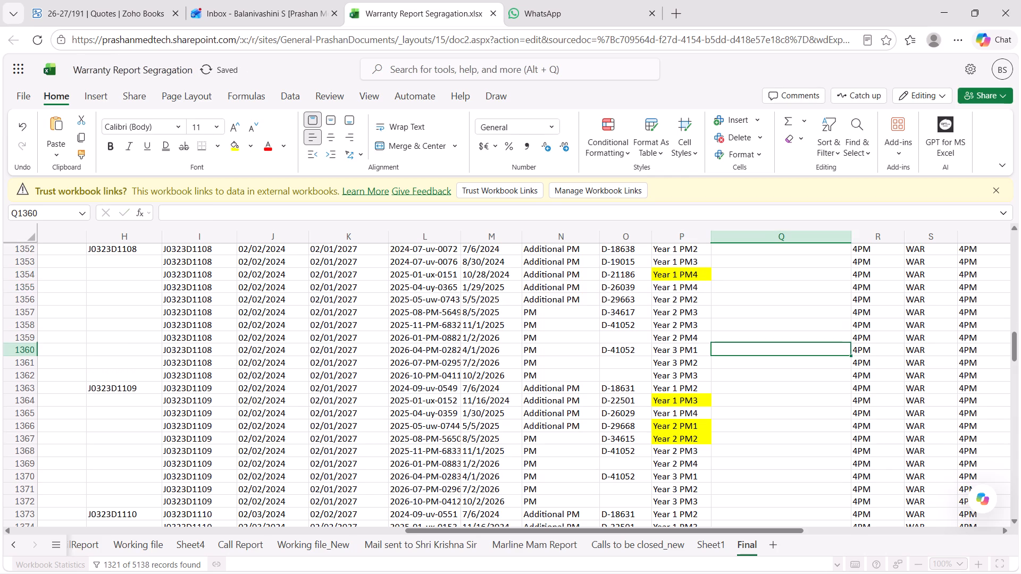
# Re-examine the visit dates and PM labels of J0323D1106 and J0323D1107, from row 1332 to row 1350.
pyautogui.scroll(5, 706, 370)
pyautogui.scroll(-1, 706, 370)
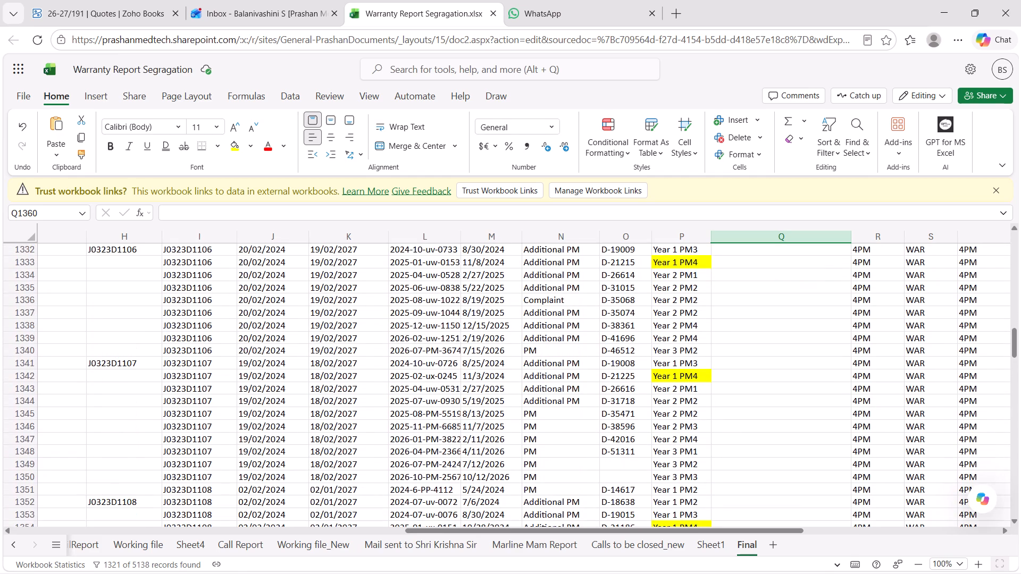
pyautogui.scroll(-1, 706, 370)
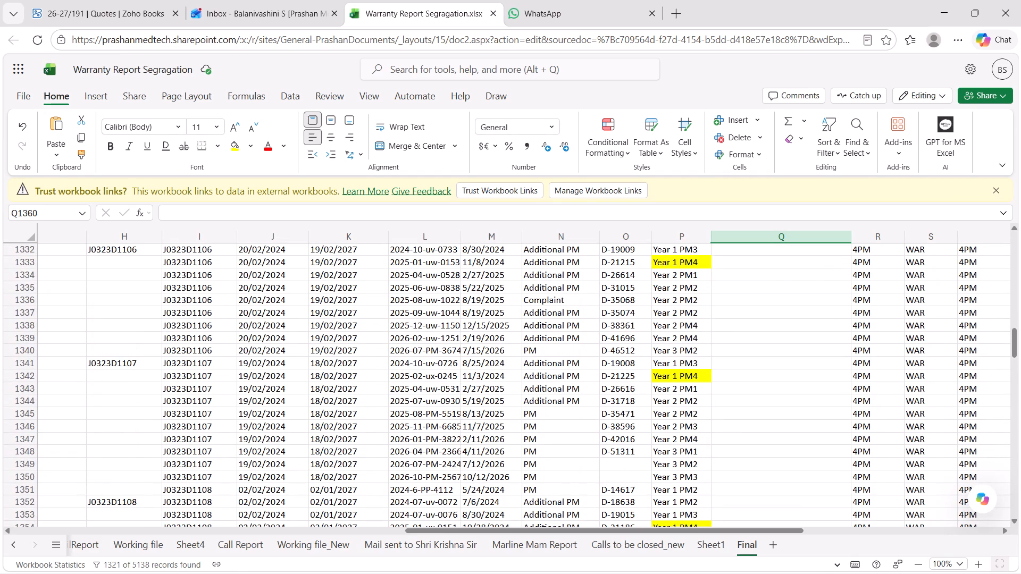
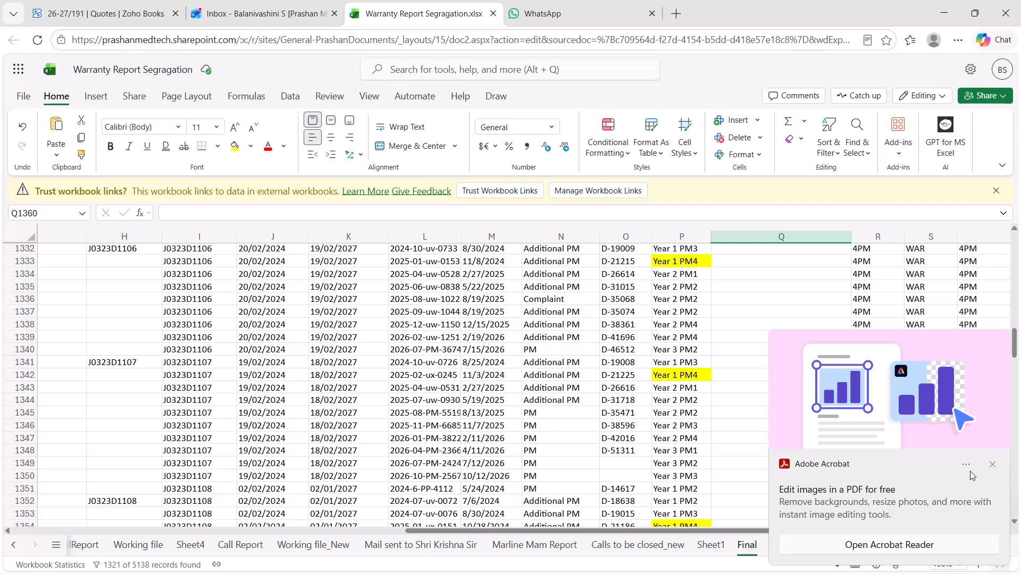
# Dismiss the Adobe Acrobat promotional notification covering the worksheet.
pyautogui.click(998, 466)
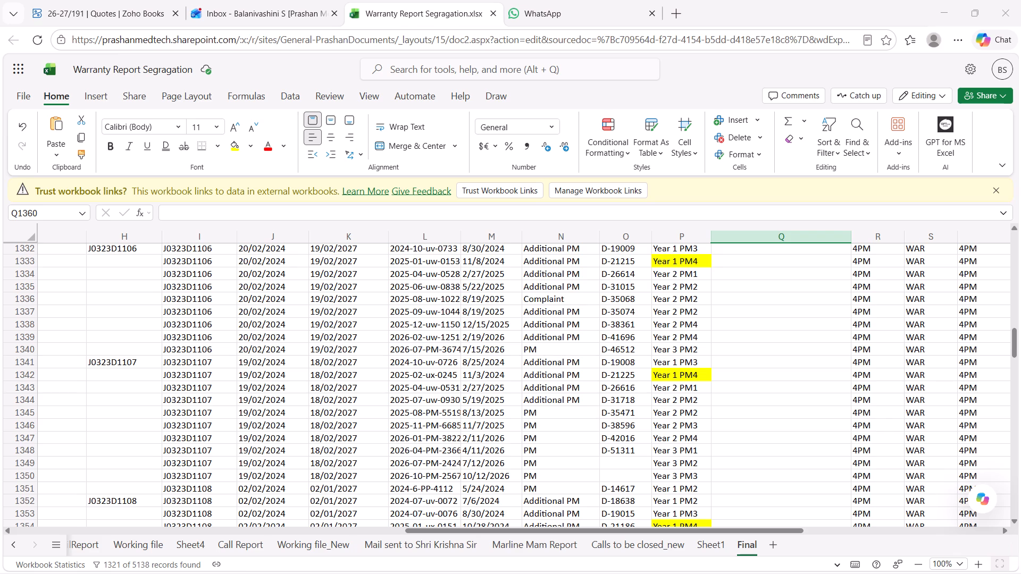
pyautogui.click(998, 466)
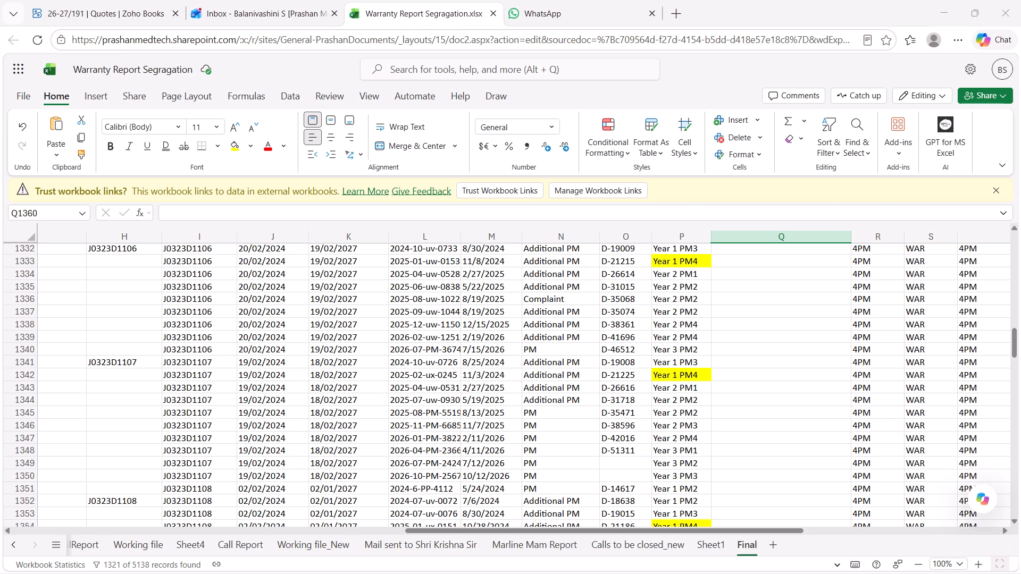
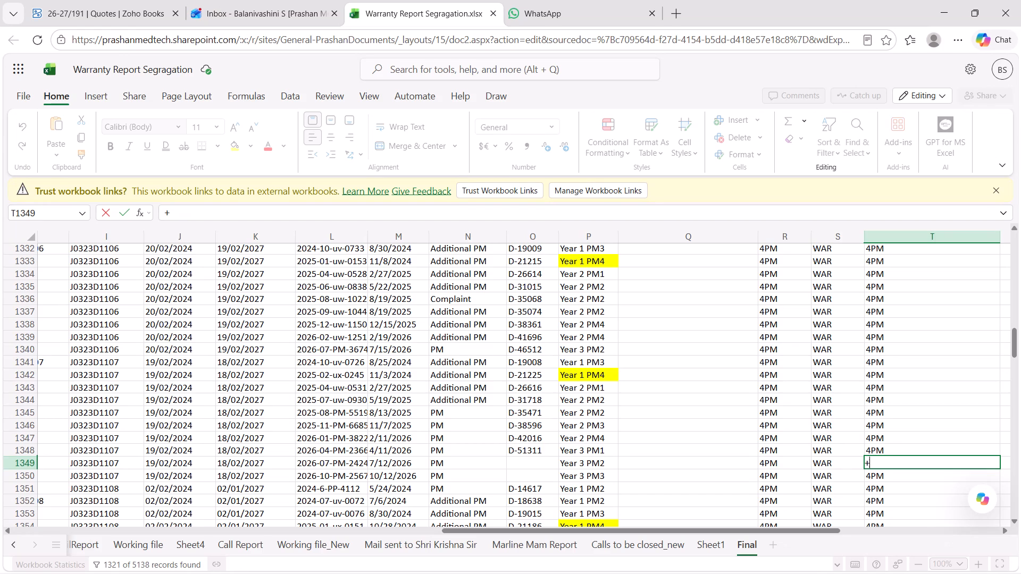
# Remove the stray formula entry from cell T1349 and restore the cell's original lookup formula by undoing the clearing.
pyautogui.click(848, 451)
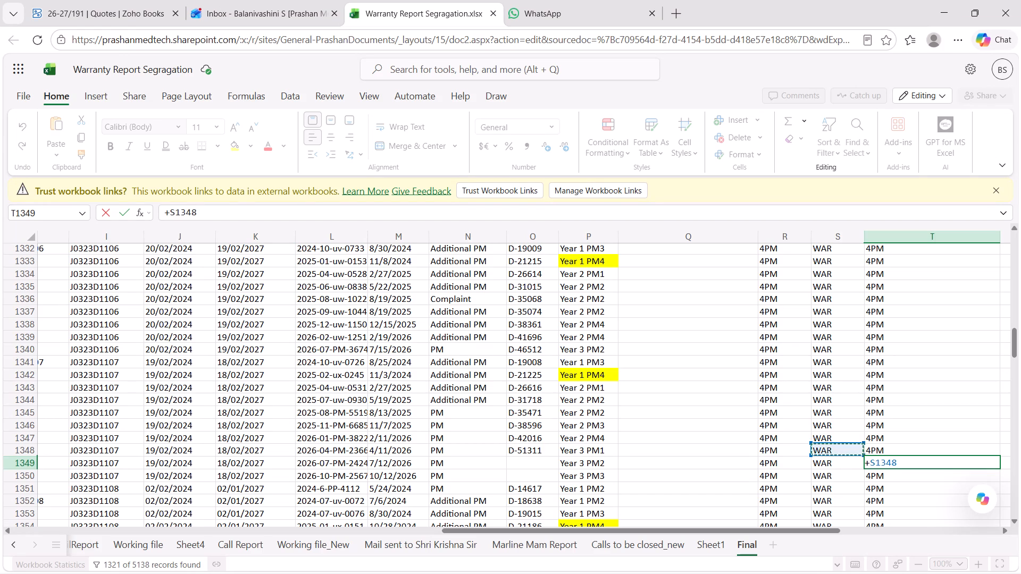
pyautogui.press('BackSpace')
pyautogui.press('BackSpace')
pyautogui.press('BackSpace')
pyautogui.press('BackSpace')
pyautogui.press('BackSpace')
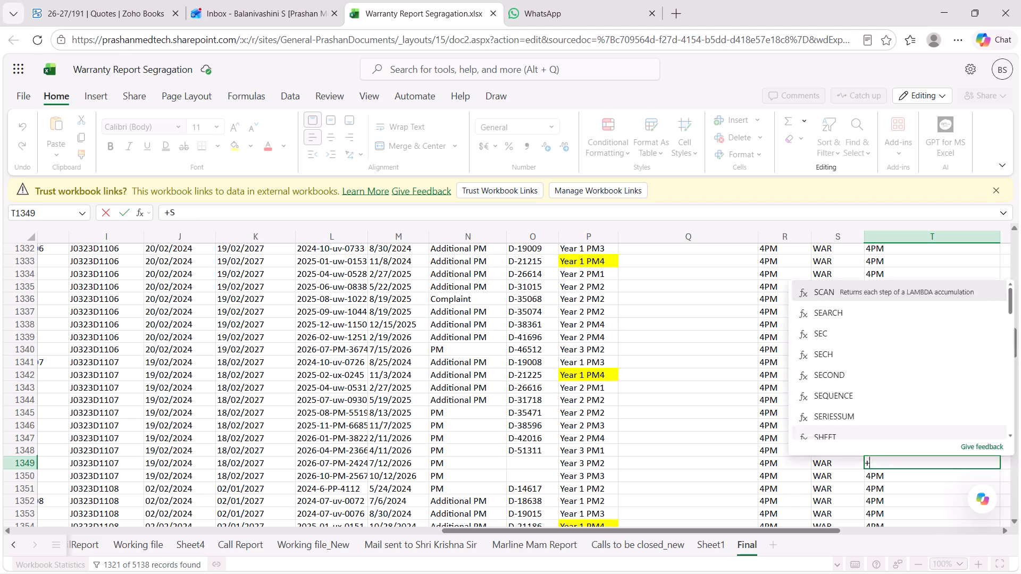
pyautogui.press('BackSpace')
pyautogui.press('BackSpace')
pyautogui.click(871, 401)
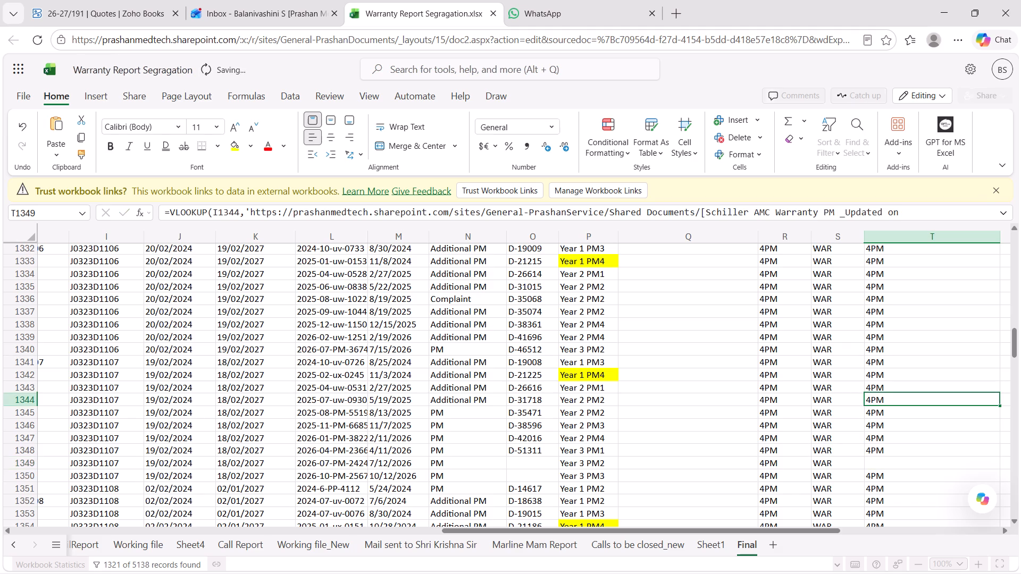
pyautogui.hotkey('ctrl', 'z')
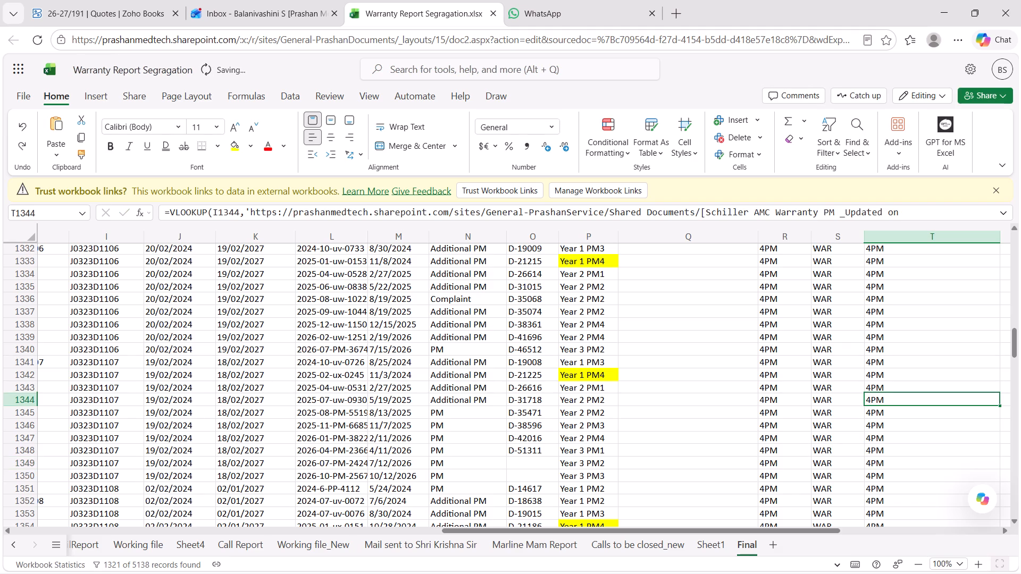
# Save the Warranty Report Segregation workbook.
pyautogui.click(661, 432)
pyautogui.hotkey('ctrl', 's')
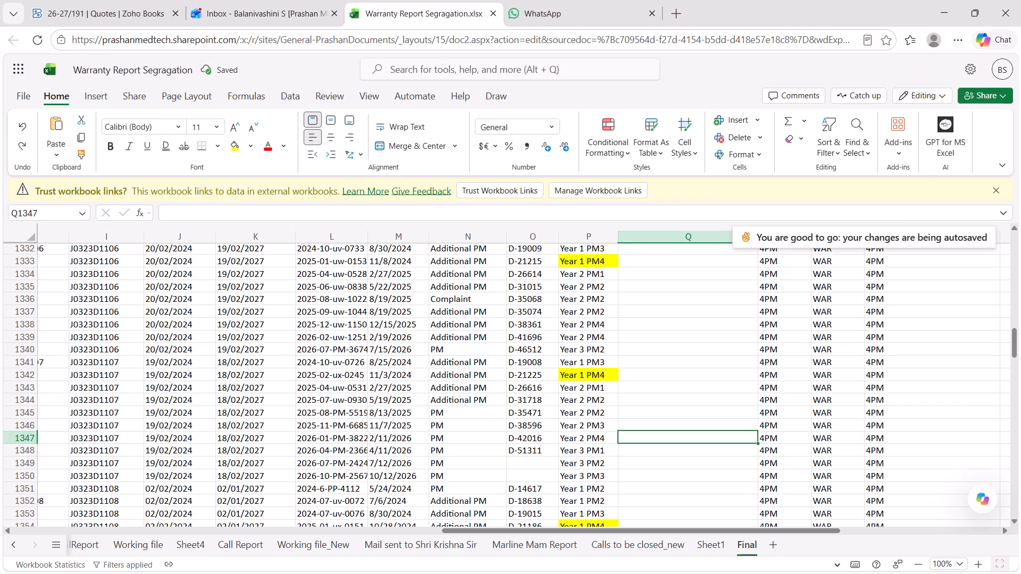
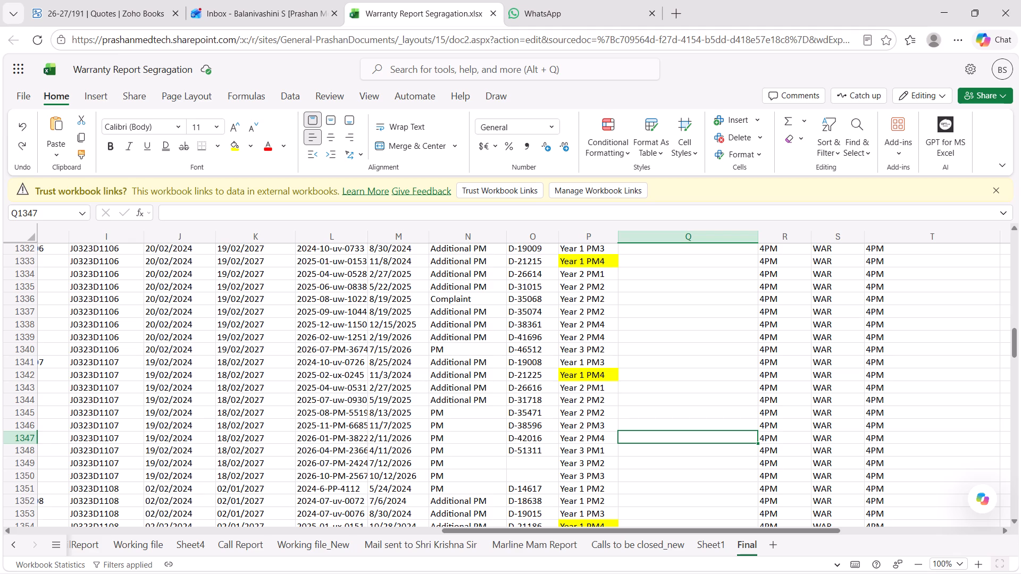
# Save the Warranty Report Segregation workbook.
pyautogui.hotkey('ctrl', 's')
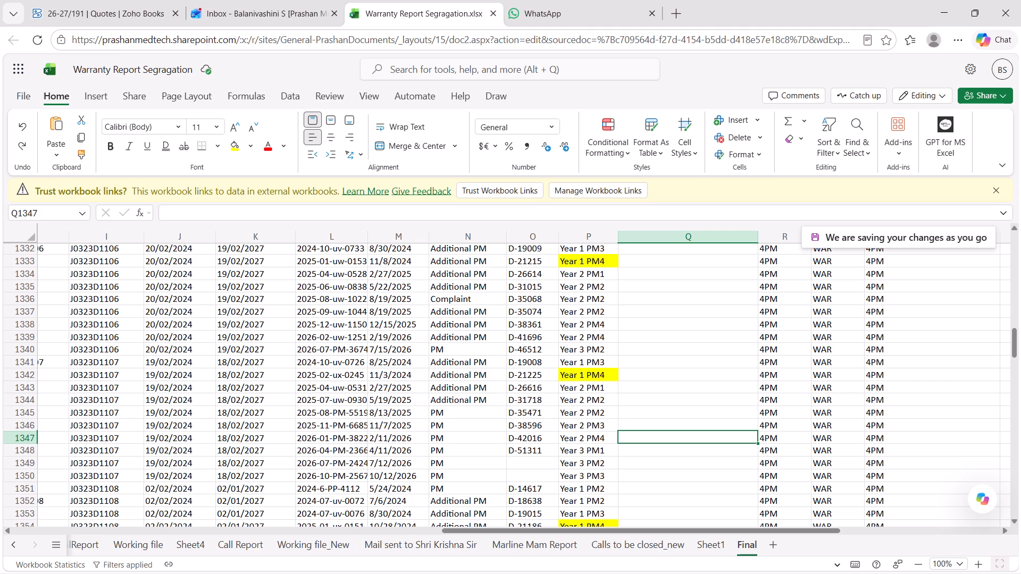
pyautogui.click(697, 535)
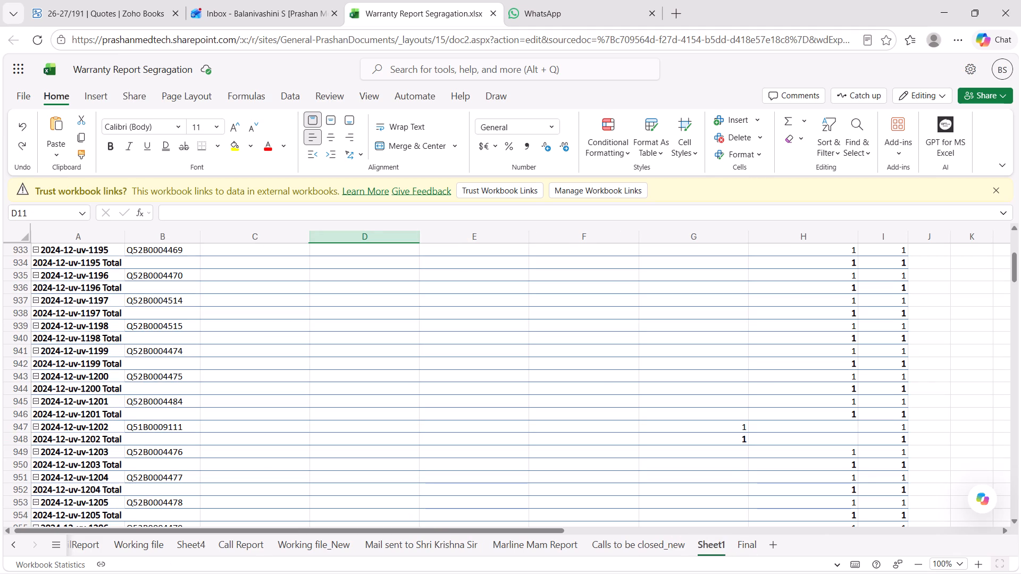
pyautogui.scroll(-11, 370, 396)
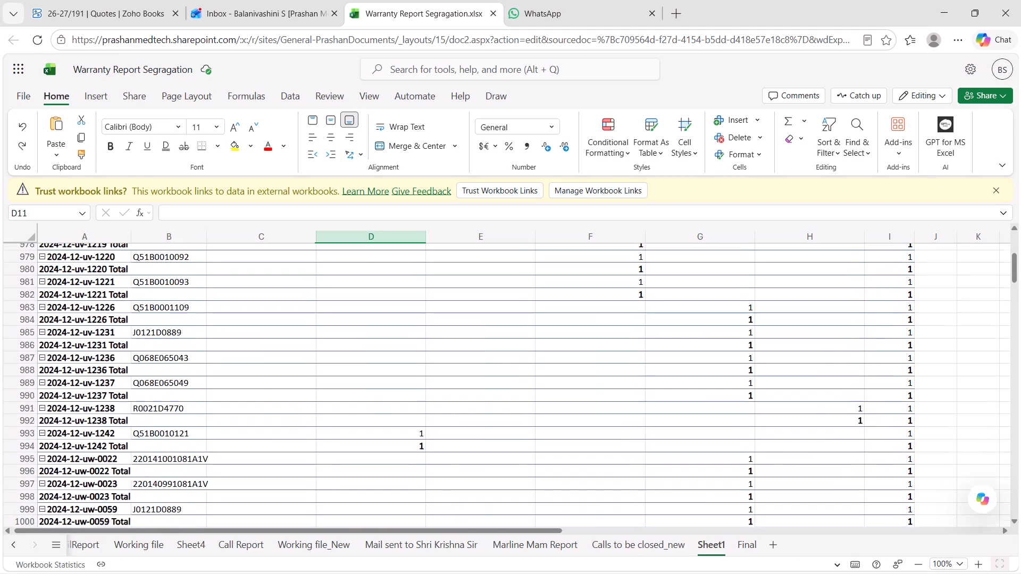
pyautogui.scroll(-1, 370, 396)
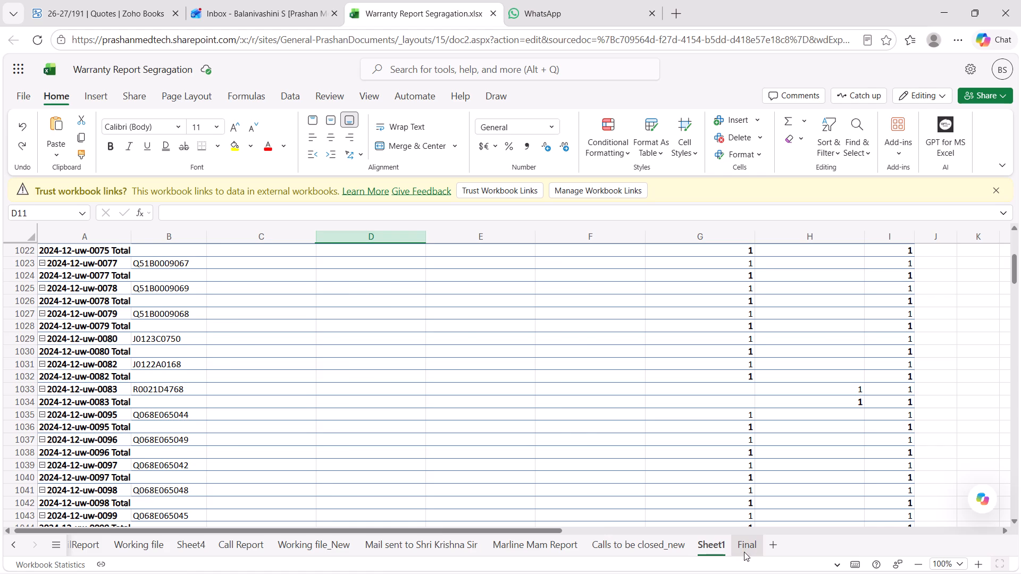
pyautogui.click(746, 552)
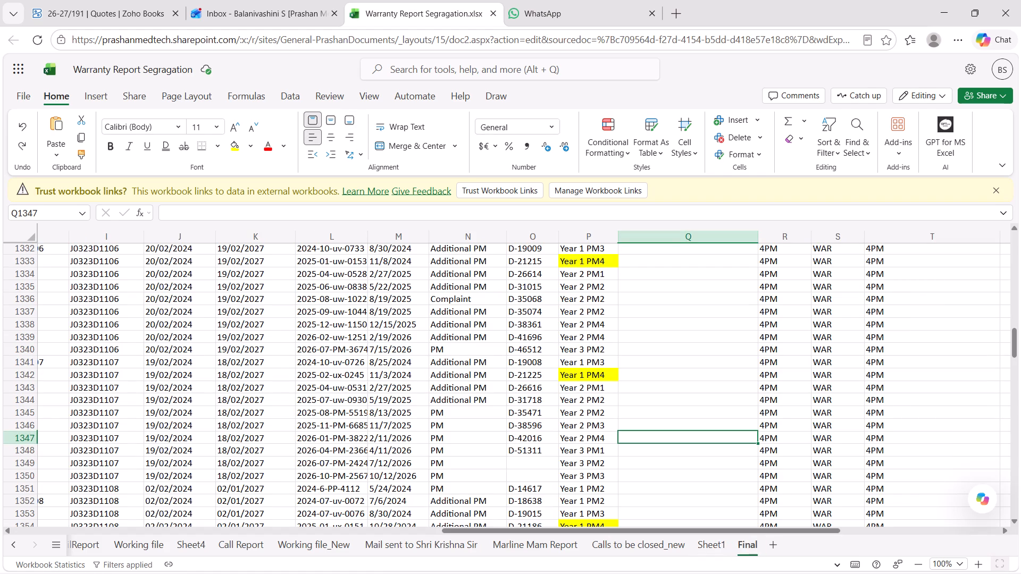
# Examine the PM visit labels in column P against the call dates for serials J0323D1106 and J0323D1107 in the Final sheet.
pyautogui.scroll(-1, 559, 436)
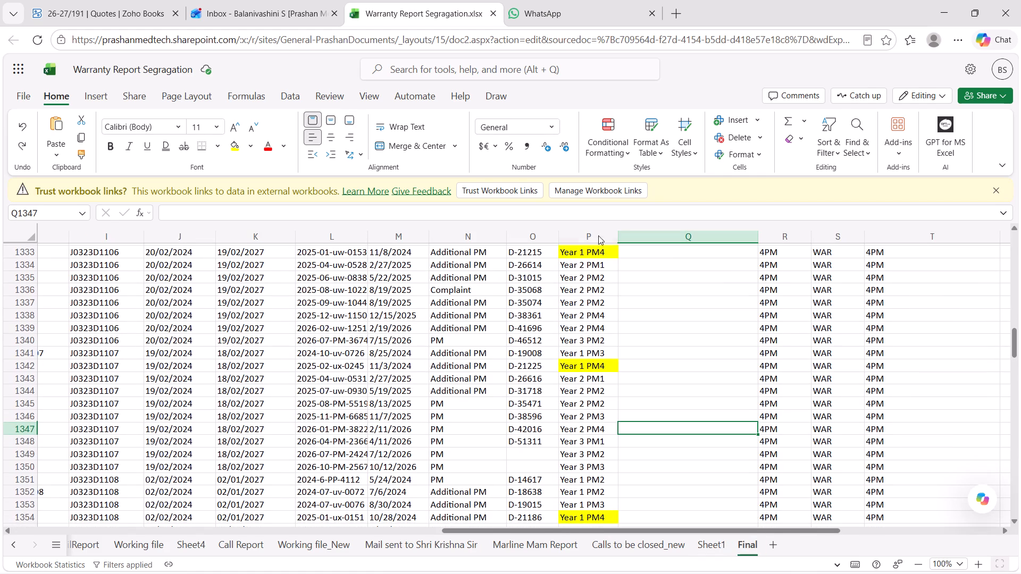
pyautogui.click(610, 265)
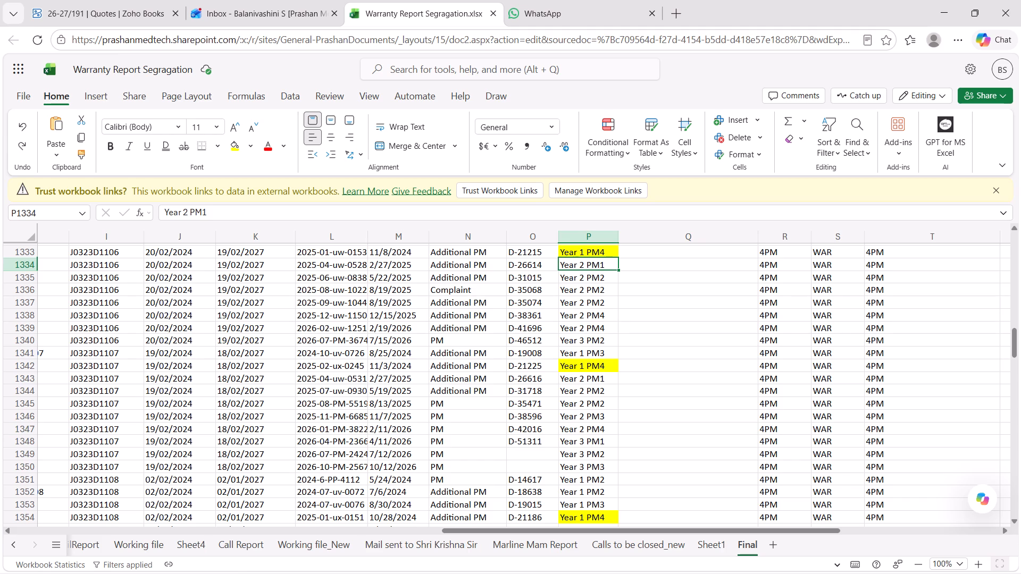
pyautogui.click(608, 291)
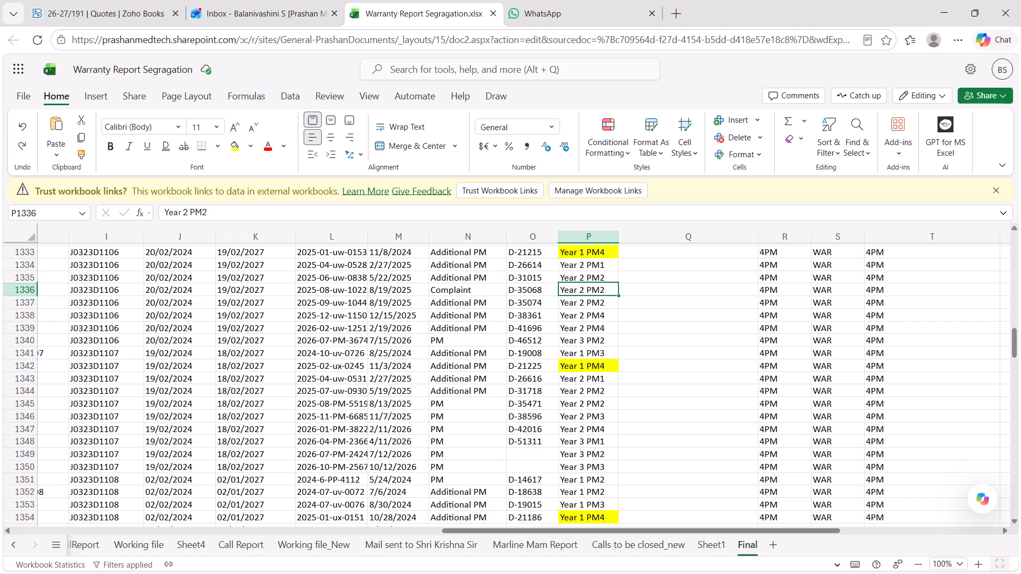
pyautogui.click(609, 265)
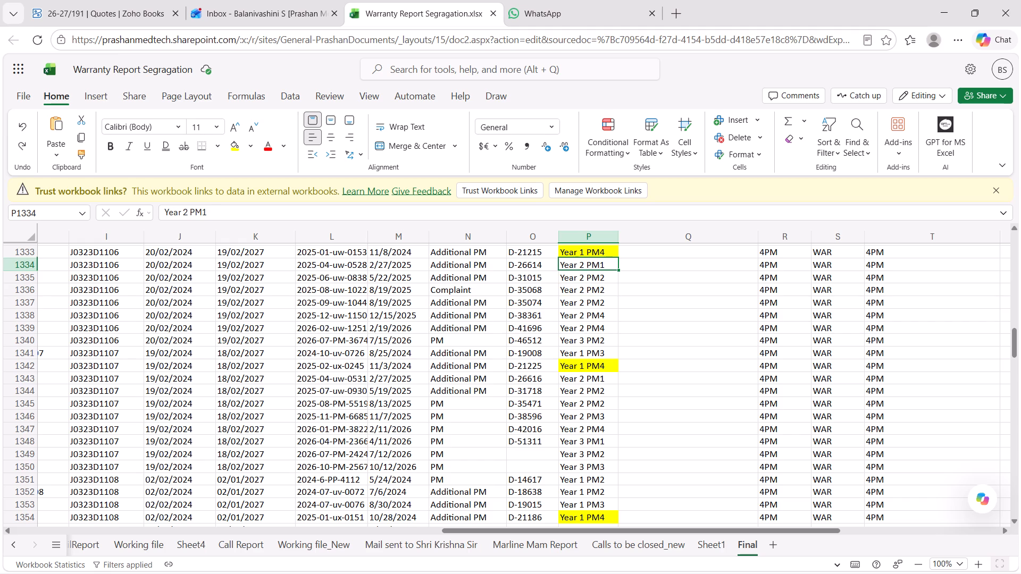
pyautogui.click(608, 280)
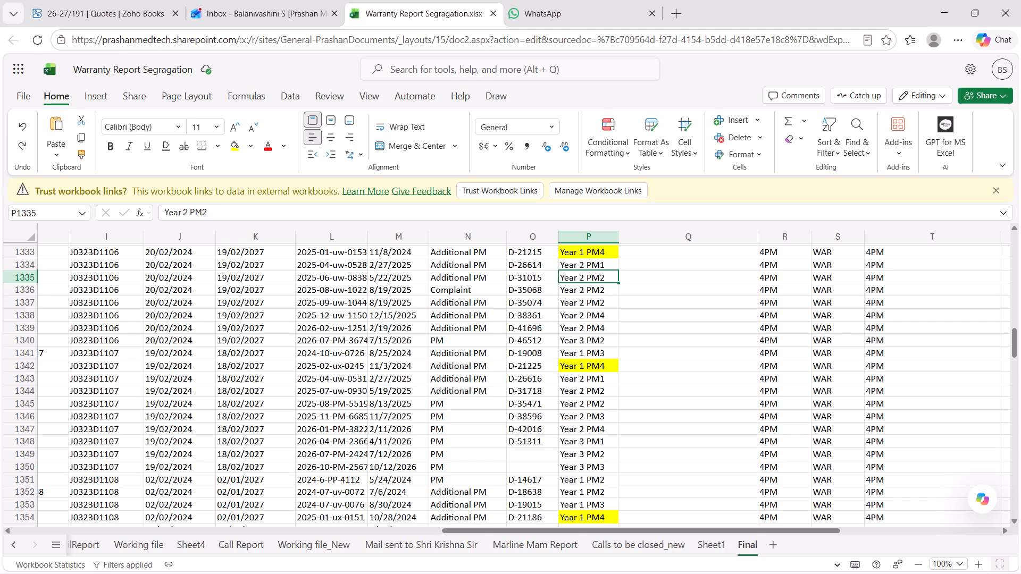
pyautogui.click(611, 263)
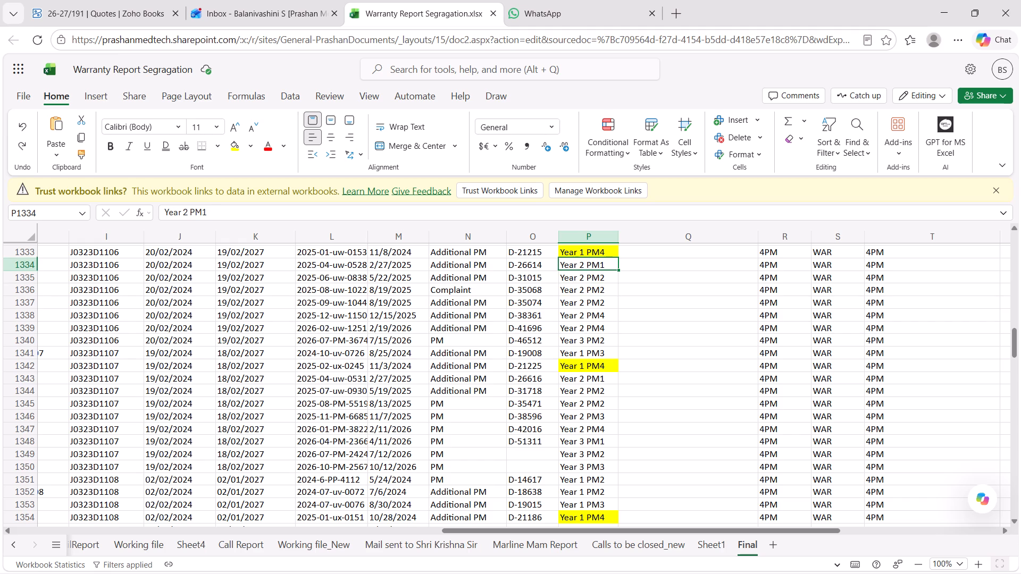
pyautogui.click(607, 284)
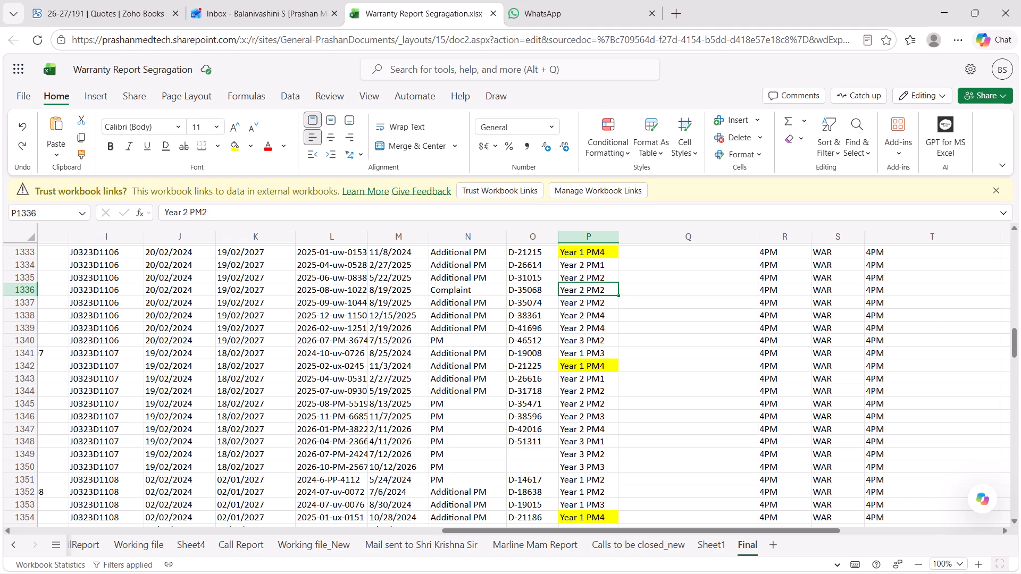
pyautogui.click(610, 261)
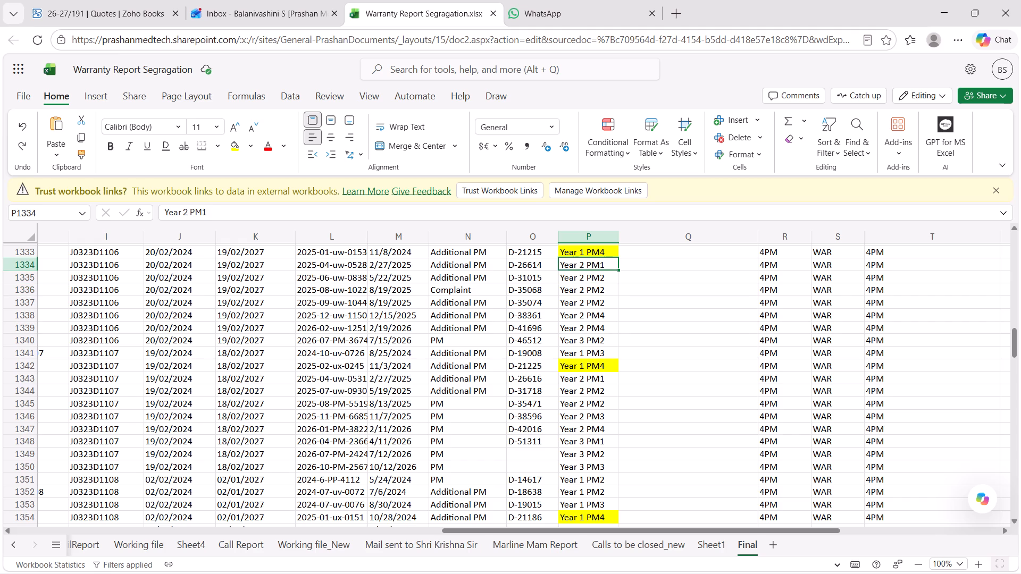
pyautogui.scroll(-1, 622, 268)
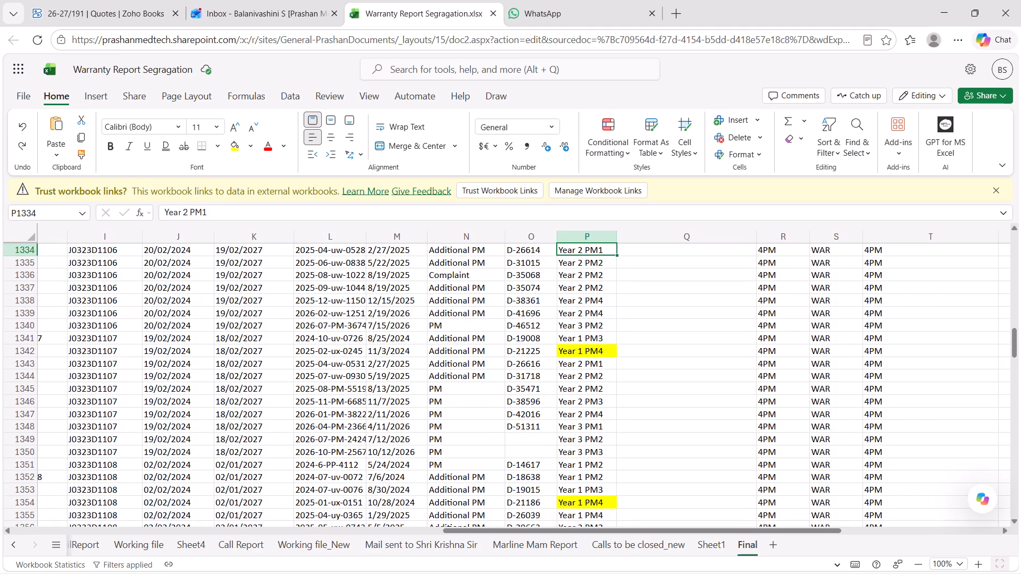
pyautogui.scroll(-2, 622, 268)
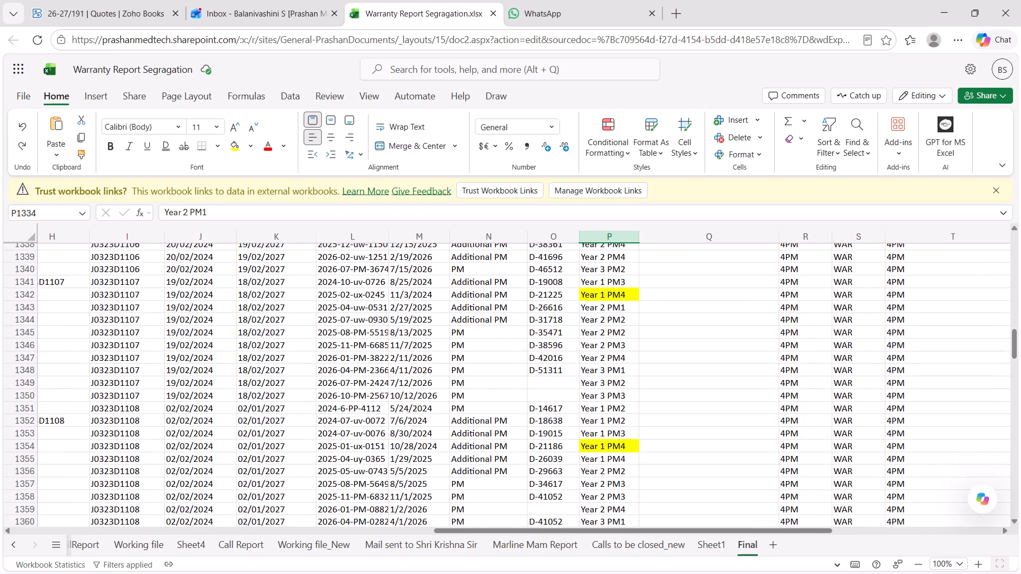
pyautogui.scroll(1, 621, 275)
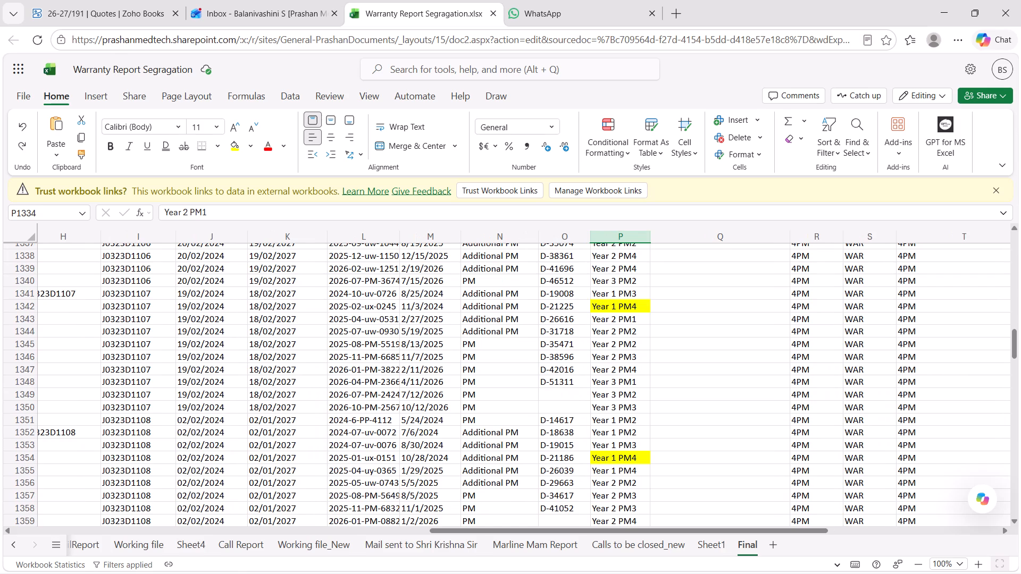
pyautogui.click(619, 289)
pyautogui.scroll(1, 619, 289)
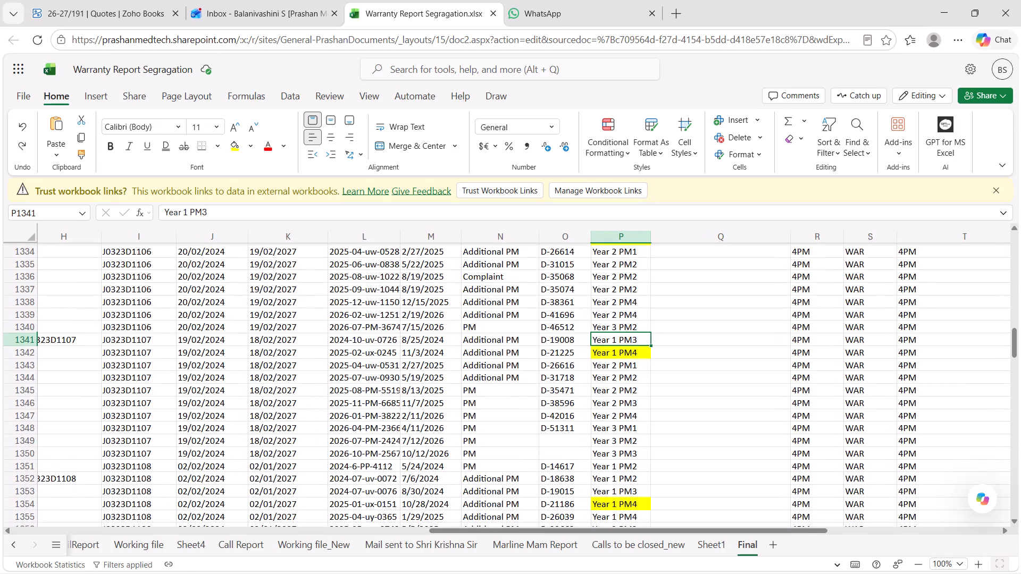
pyautogui.scroll(2, 619, 289)
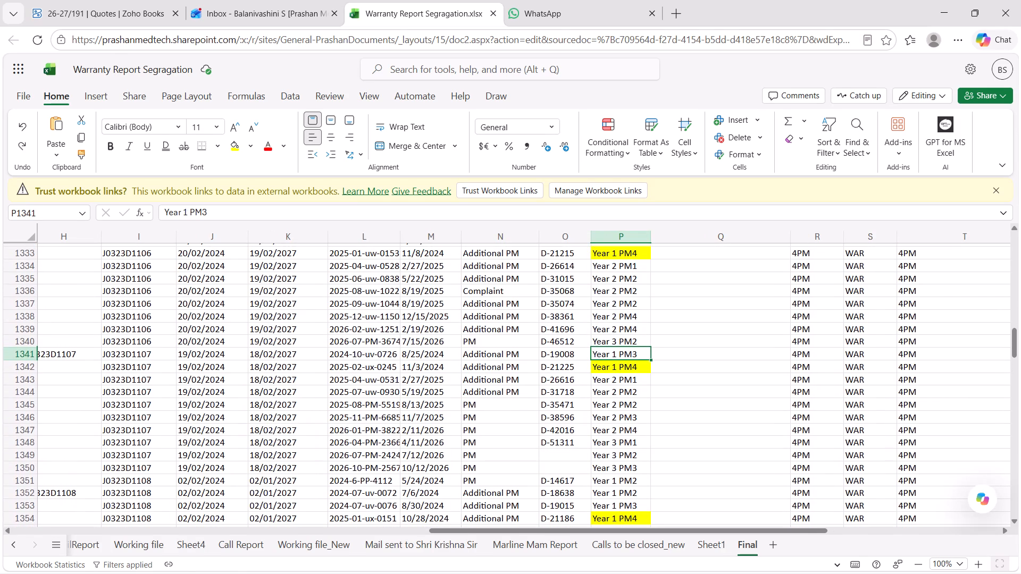
pyautogui.scroll(1, 619, 289)
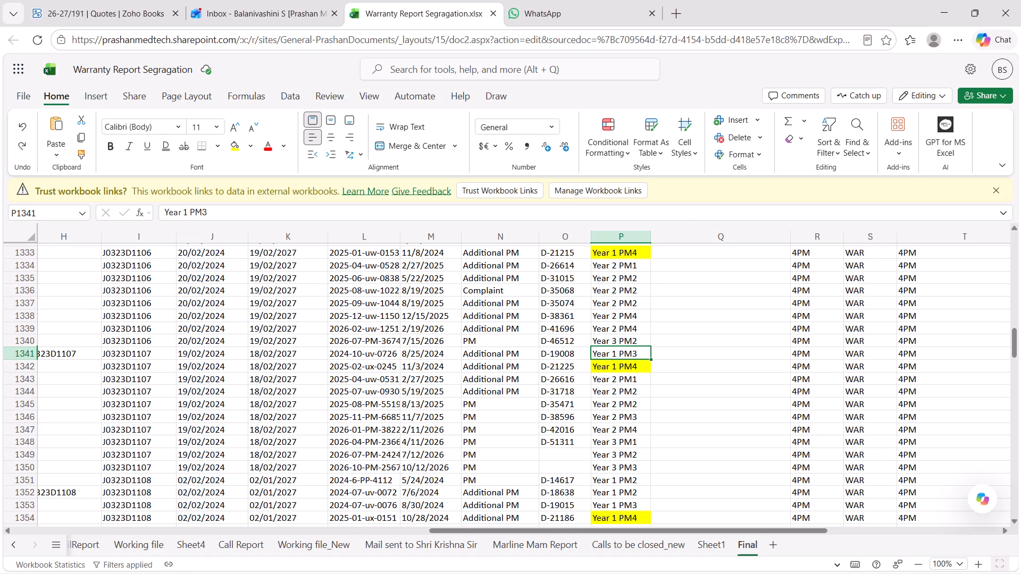
pyautogui.click(557, 377)
pyautogui.click(604, 285)
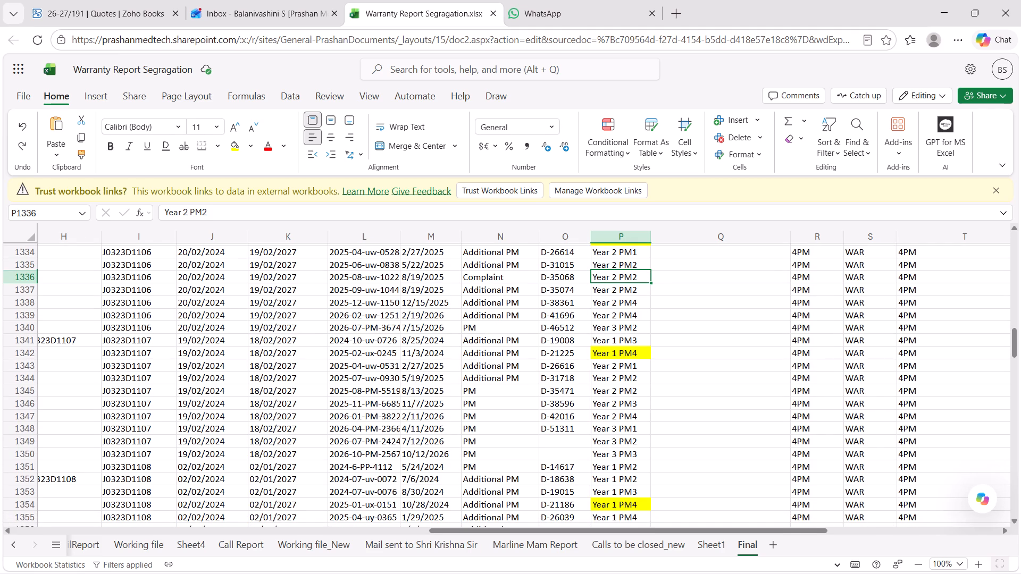
pyautogui.click(642, 307)
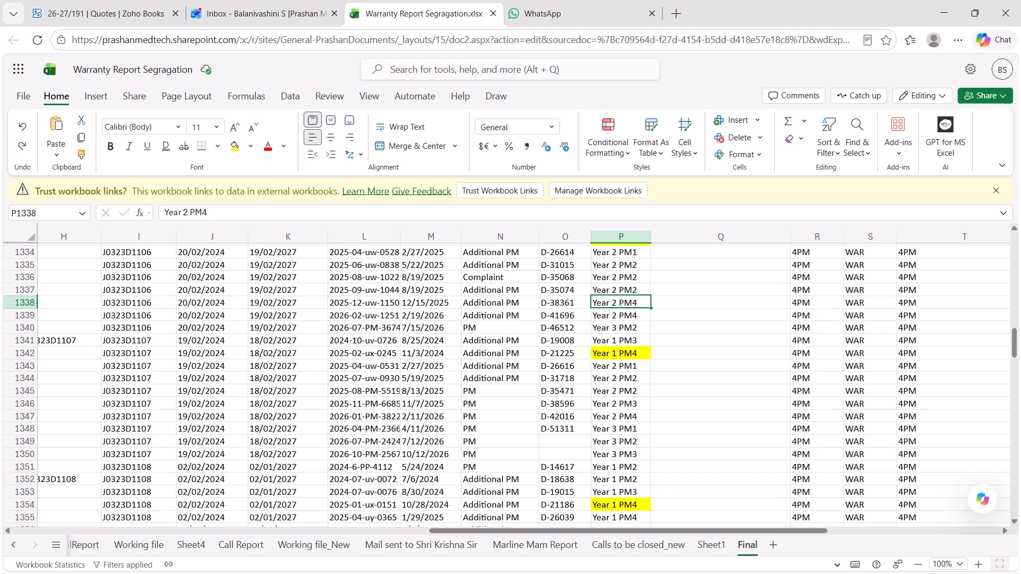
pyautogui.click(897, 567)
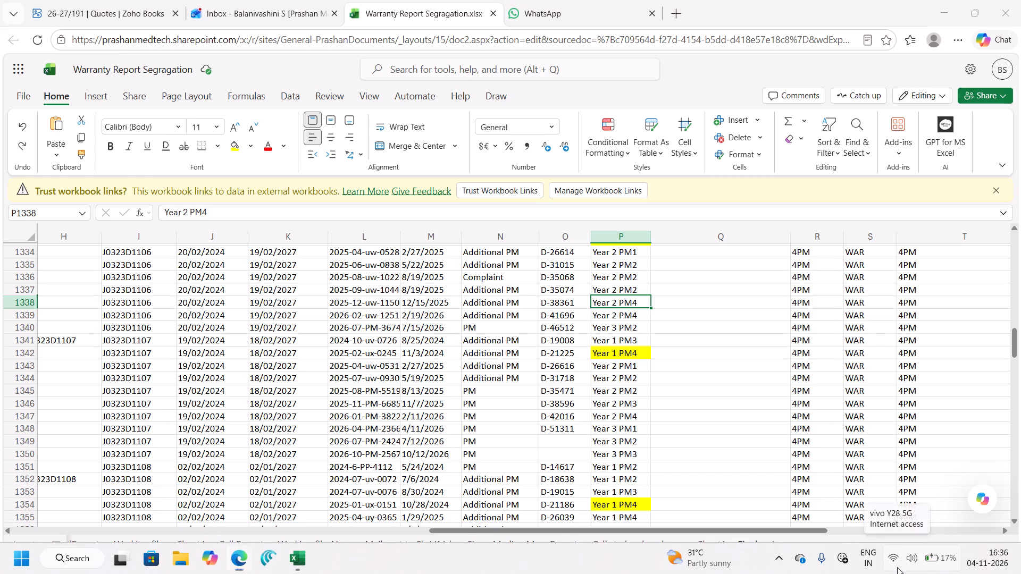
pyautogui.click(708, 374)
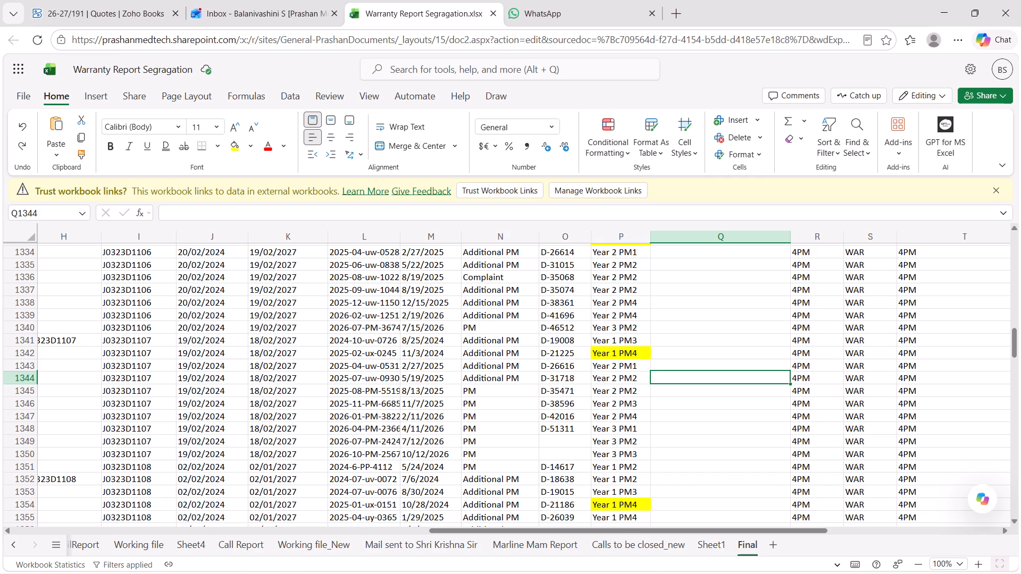
# Correct the visit label in P1337 for serial J0323D1106 to Year 2 PM3 and highlight the cell yellow.
pyautogui.click(642, 275)
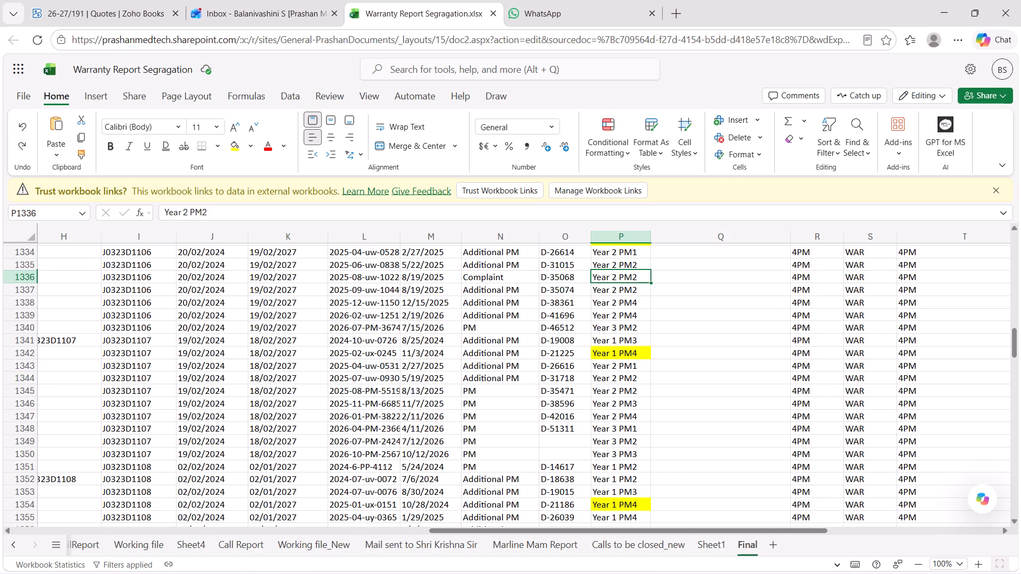
pyautogui.click(642, 292)
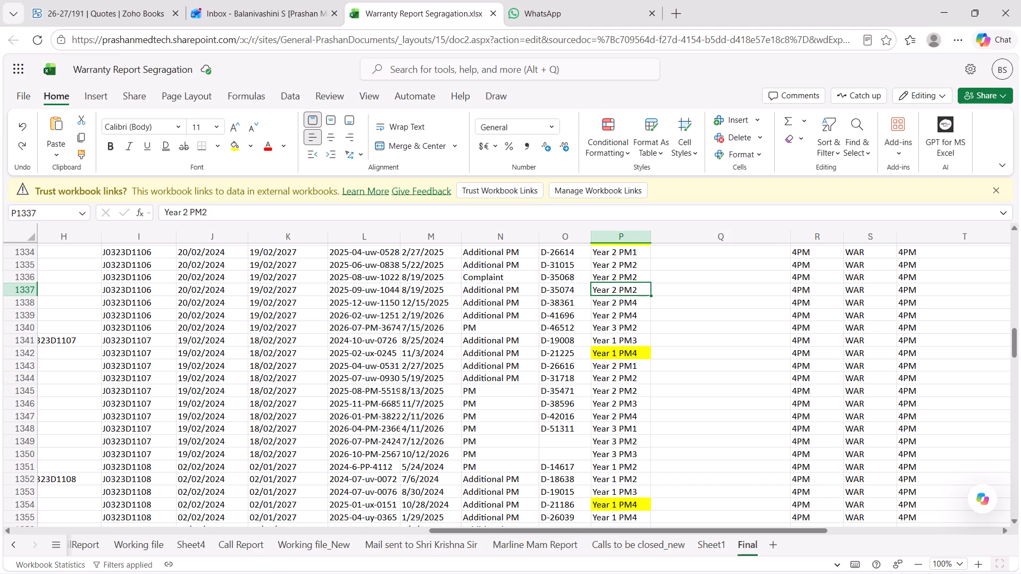
pyautogui.doubleClick(642, 292)
pyautogui.press('BackSpace')
pyautogui.press('3')
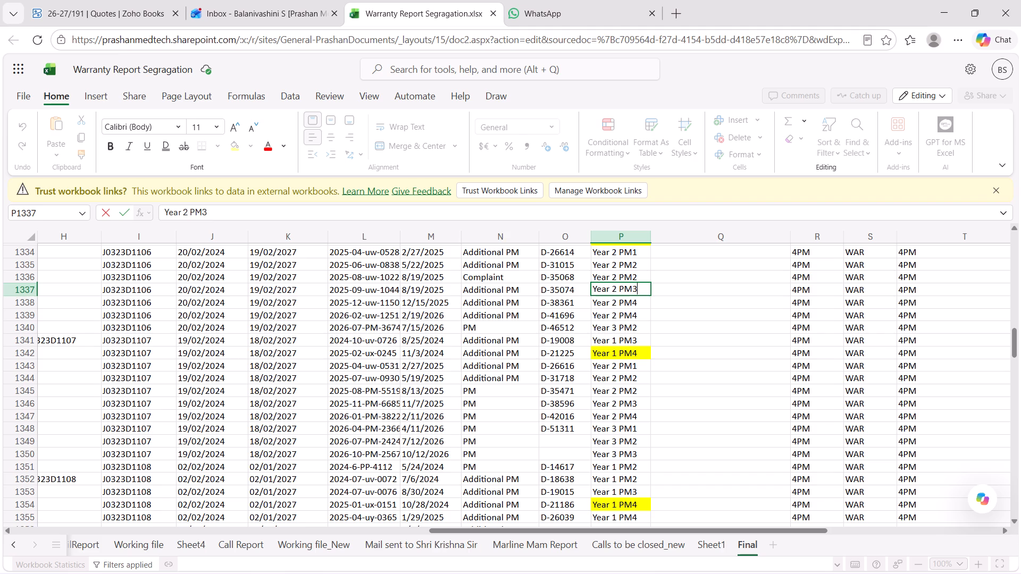
pyautogui.click(666, 291)
pyautogui.click(631, 290)
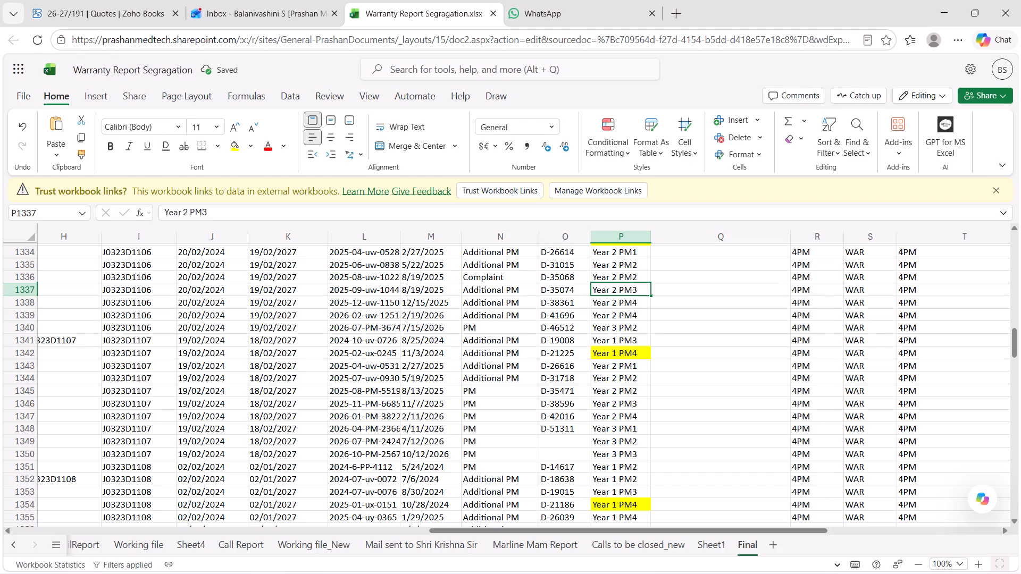
pyautogui.click(228, 142)
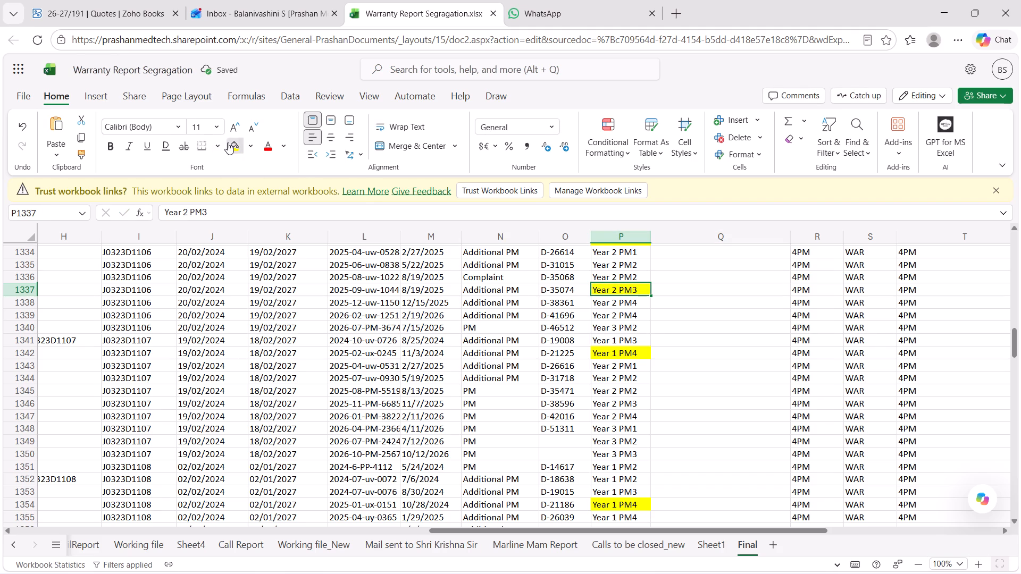
# Check the remaining labels for serial J0323D1106 around P1338 and save the workbook.
pyautogui.click(640, 299)
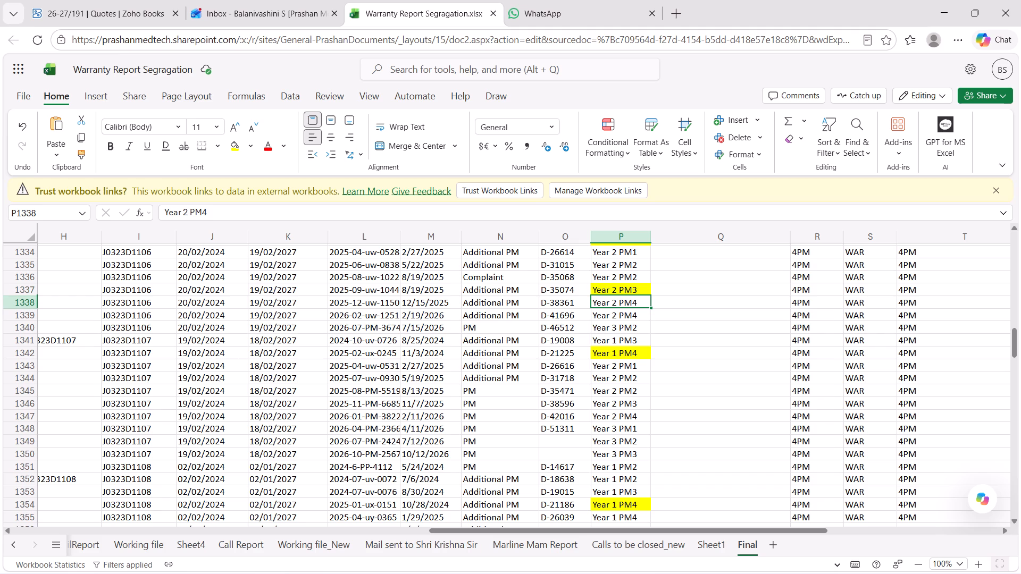
pyautogui.click(668, 322)
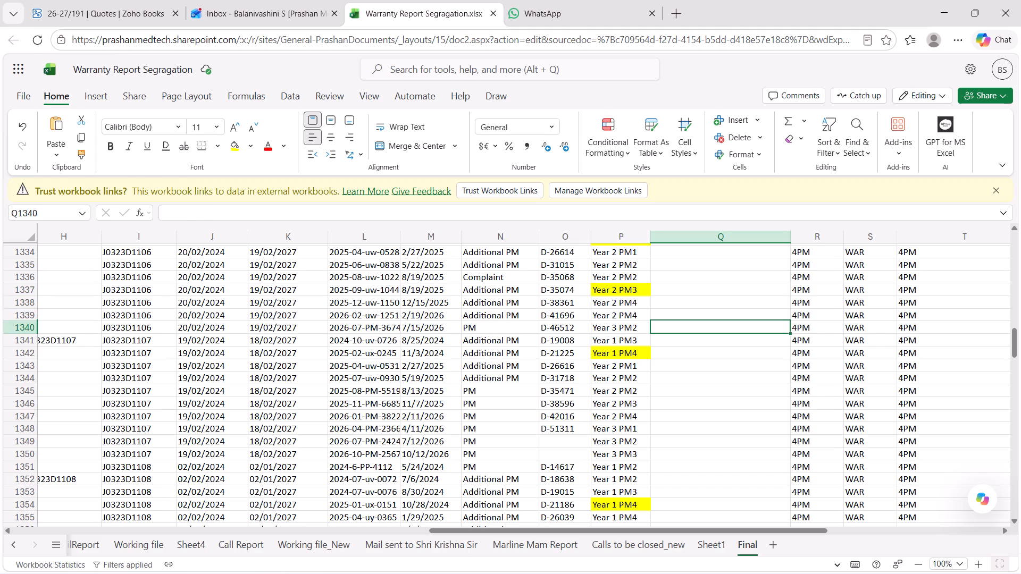
pyautogui.click(633, 304)
pyautogui.hotkey('ctrl', 's')
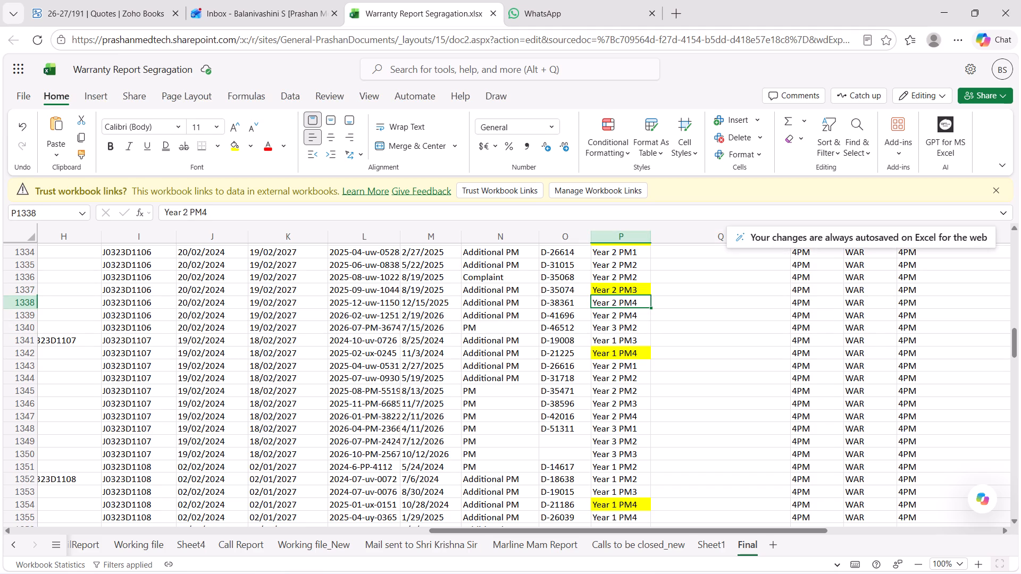
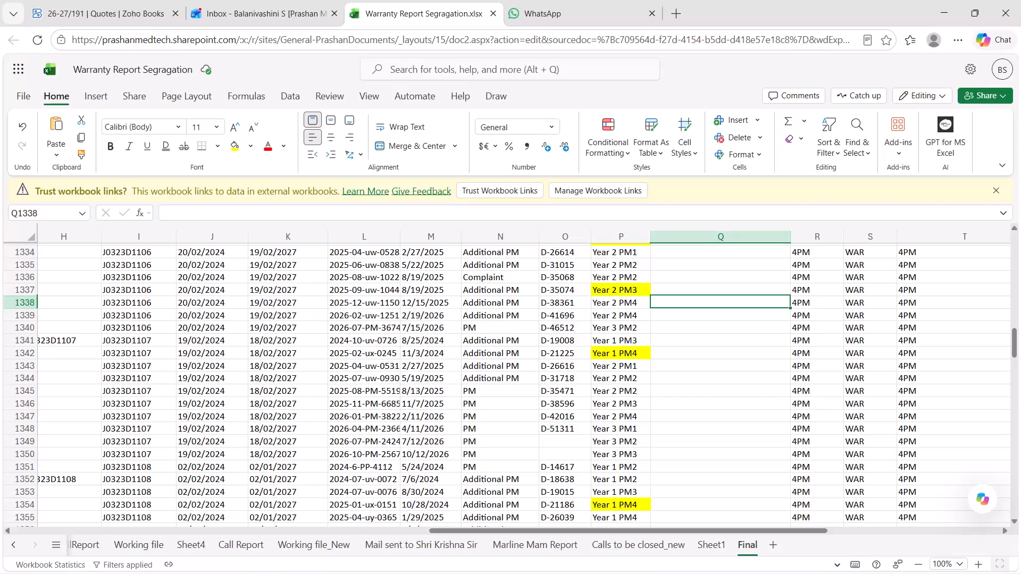
# Save the Warranty Report Segregation workbook.
pyautogui.hotkey('ctrl', 's')
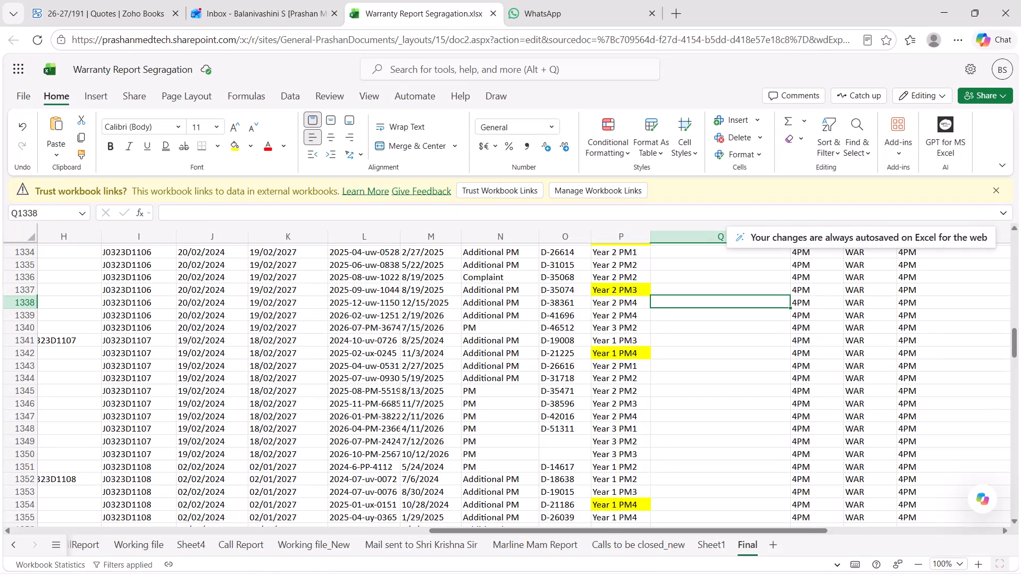
pyautogui.hotkey('ctrl', 's')
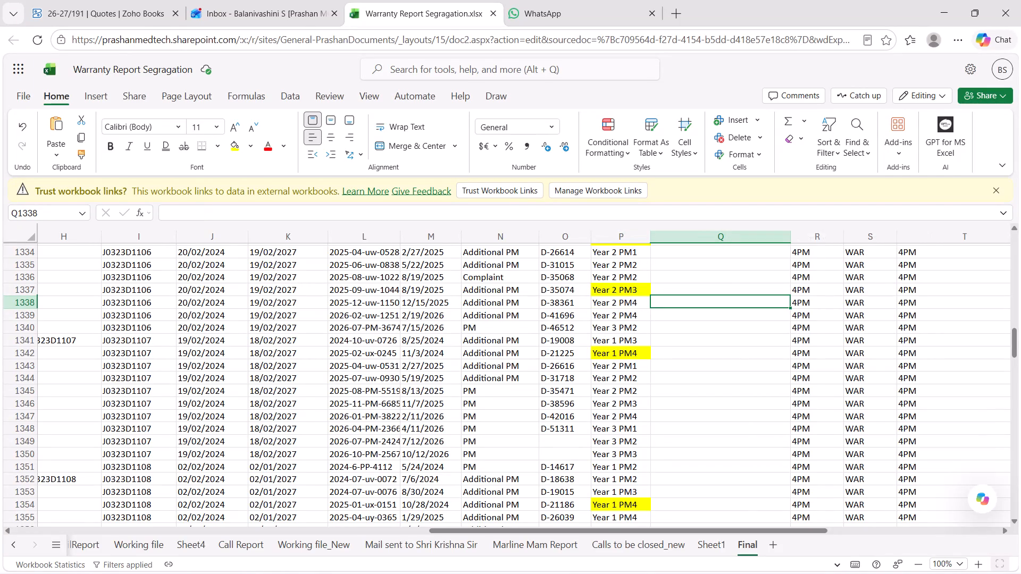
pyautogui.hotkey('ctrl', 's')
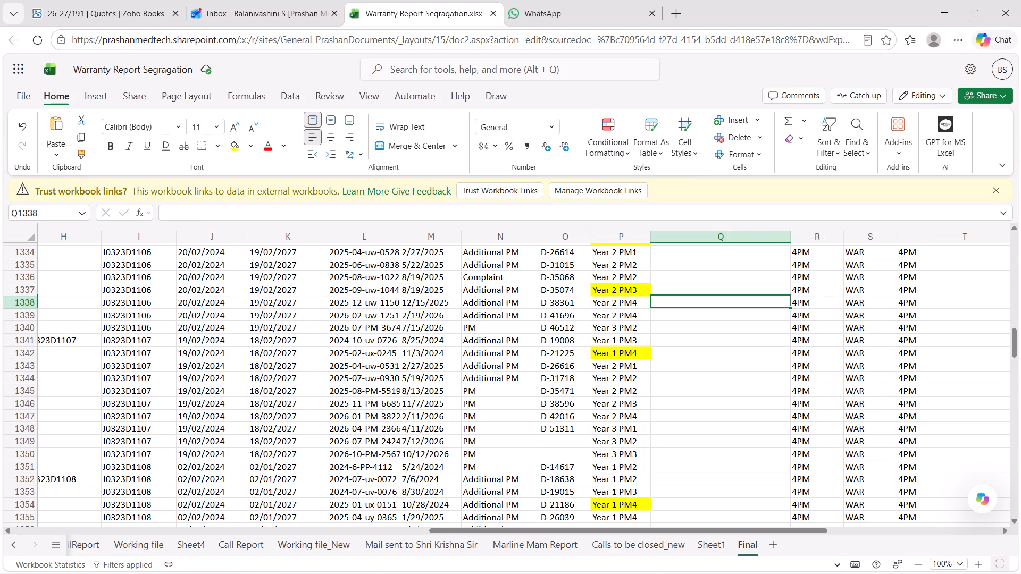
pyautogui.hotkey('ctrl', 's')
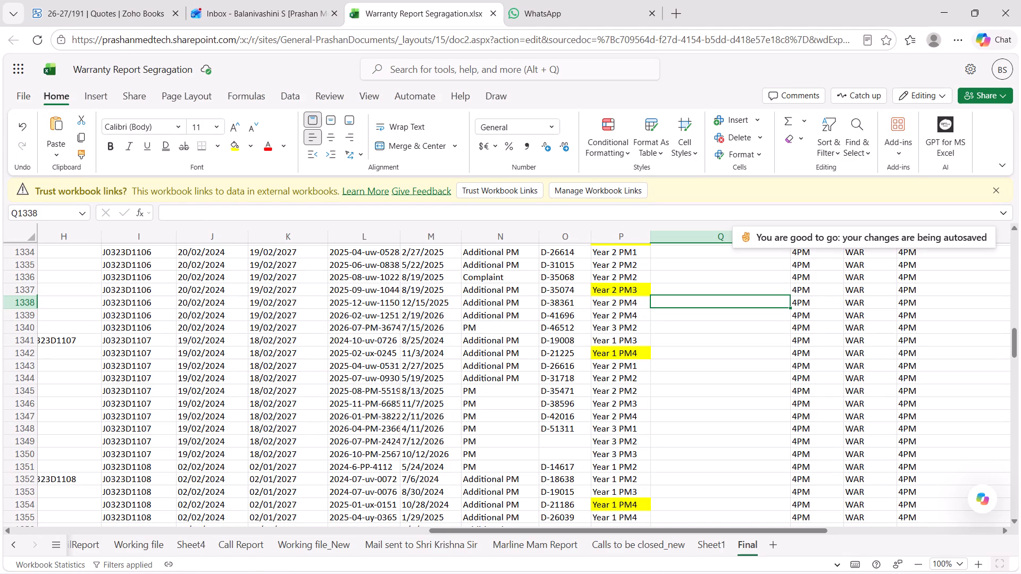
# Correct the visit label in P1339 for serial J0323D1106 to Year 3 PM1.
pyautogui.click(617, 307)
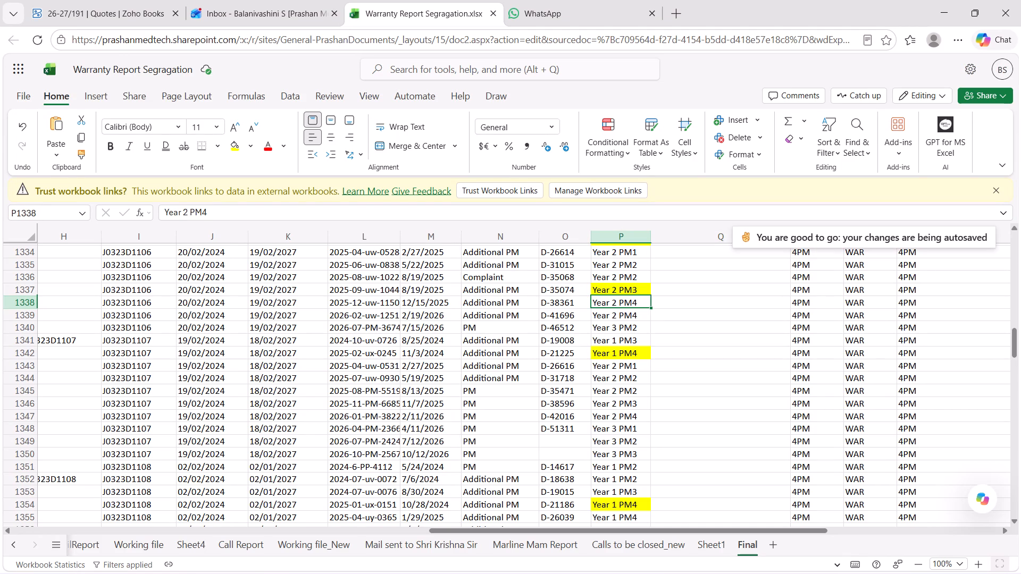
pyautogui.click(620, 330)
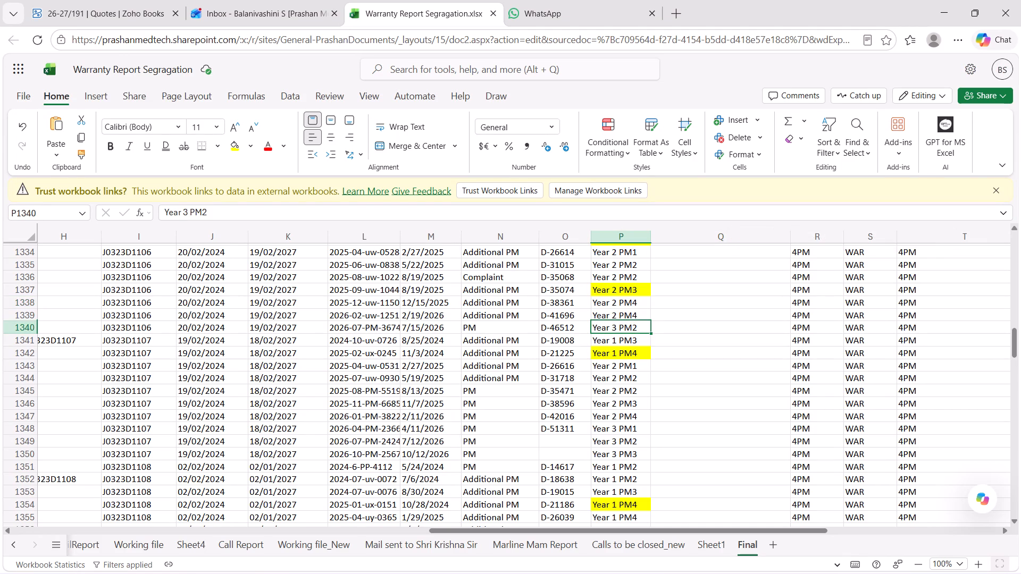
pyautogui.click(664, 303)
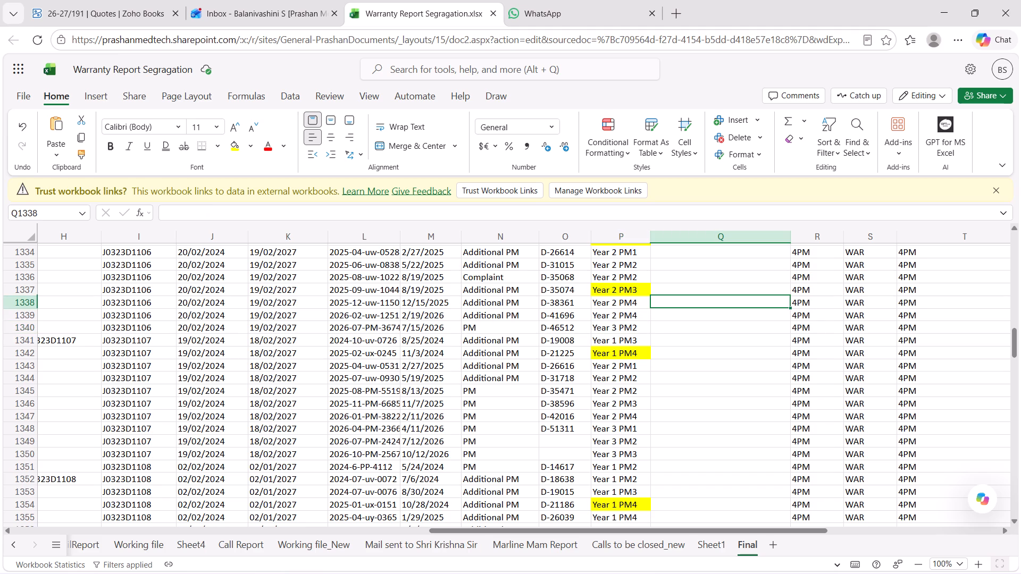
pyautogui.click(638, 316)
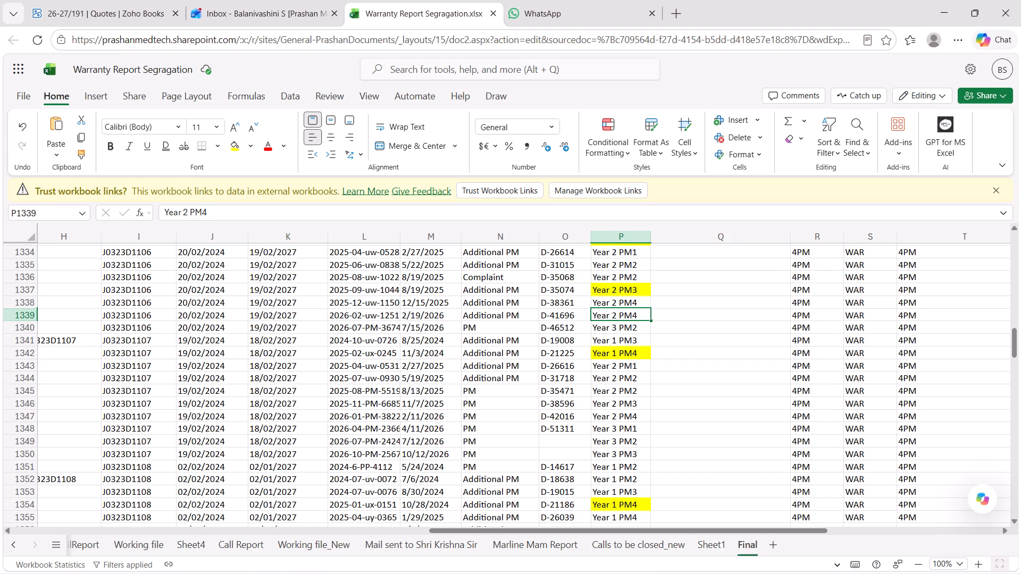
pyautogui.doubleClick(641, 316)
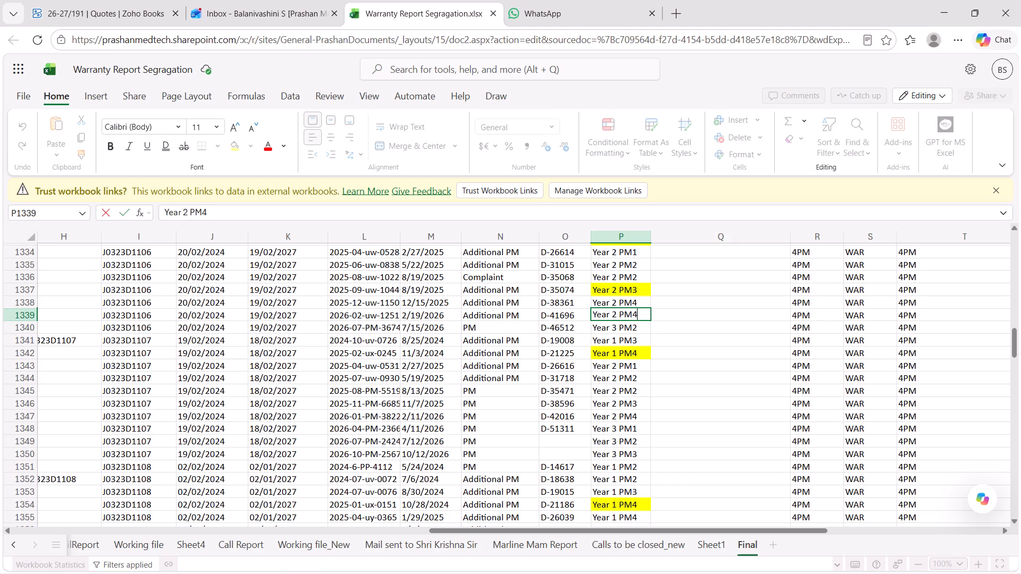
pyautogui.press('BackSpace')
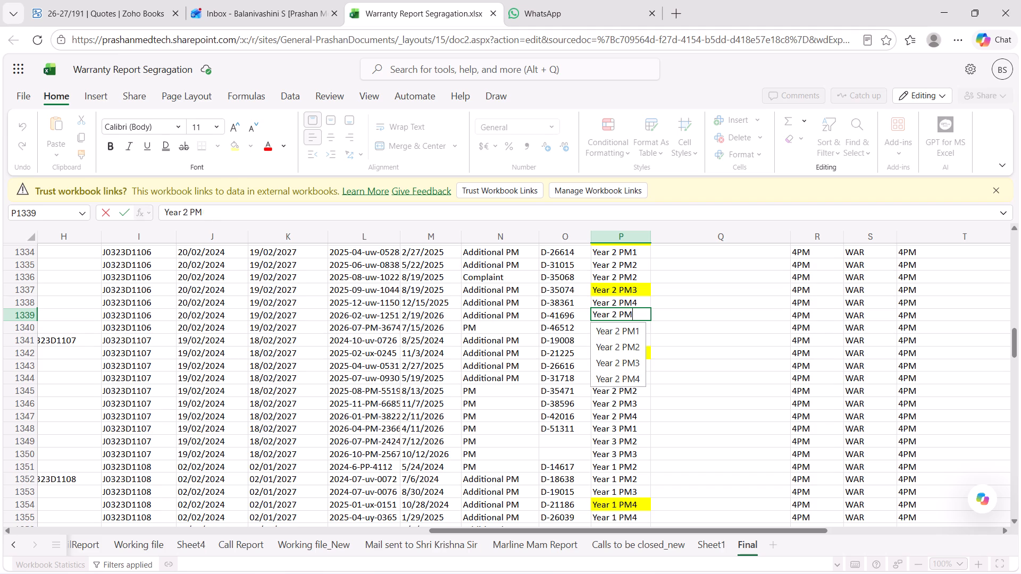
pyautogui.press('1')
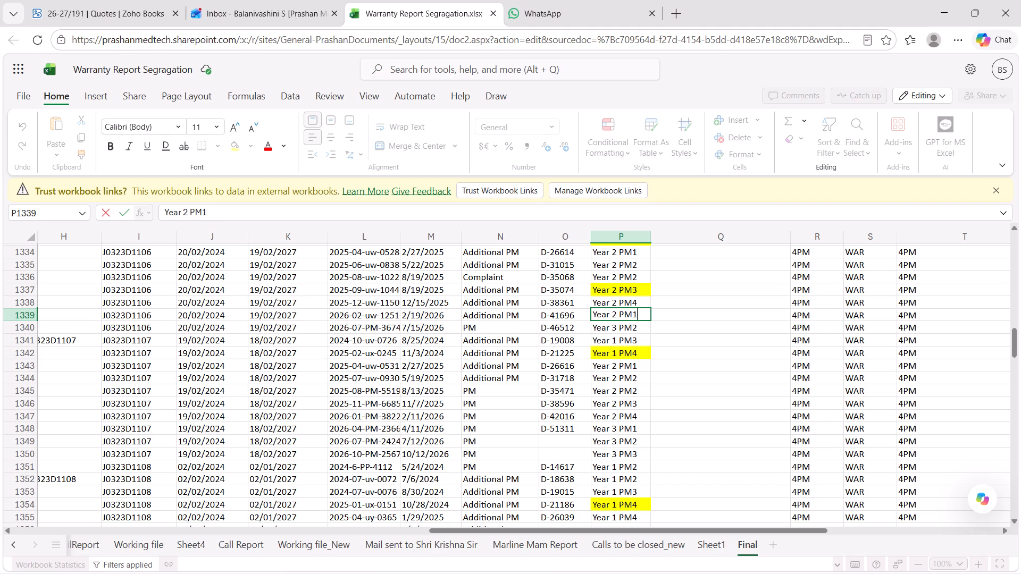
pyautogui.press('Left')
pyautogui.press('Left')
pyautogui.press('Left')
pyautogui.press('Left')
pyautogui.press('BackSpace')
pyautogui.press('3')
pyautogui.click(692, 337)
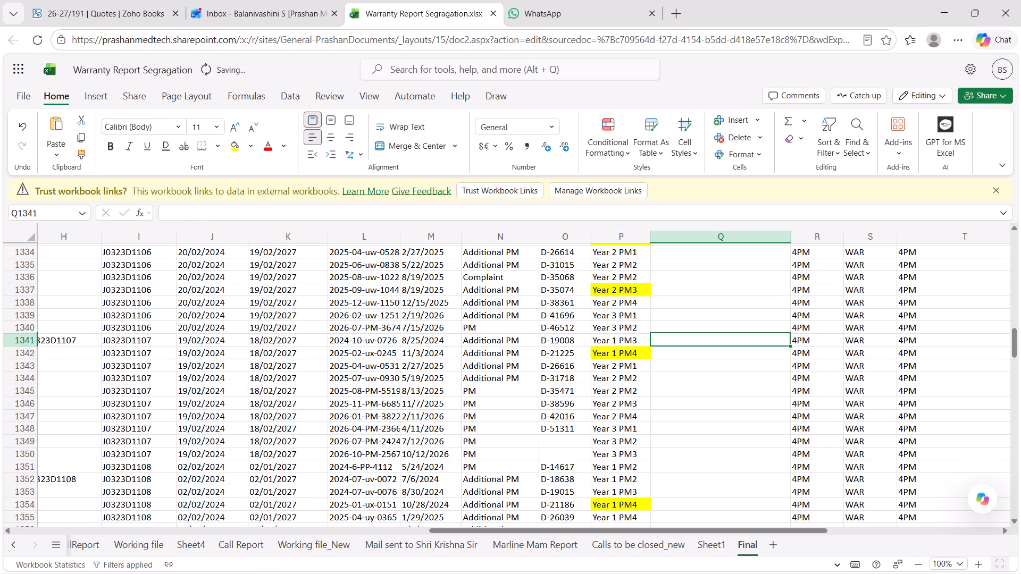
# Highlight the corrected label cell P1339 yellow and save the workbook.
pyautogui.click(635, 318)
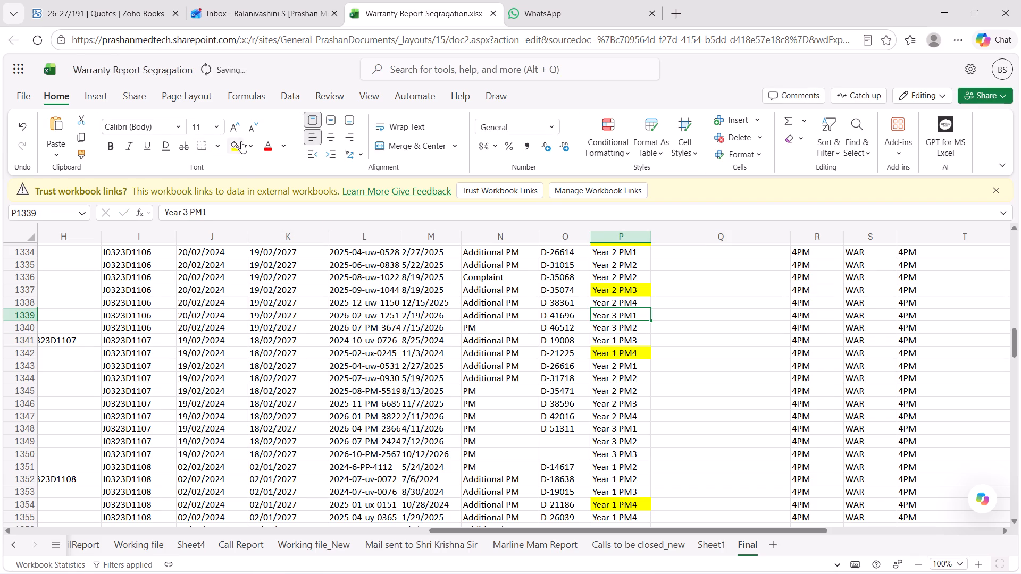
pyautogui.click(239, 145)
pyautogui.click(238, 146)
pyautogui.click(660, 334)
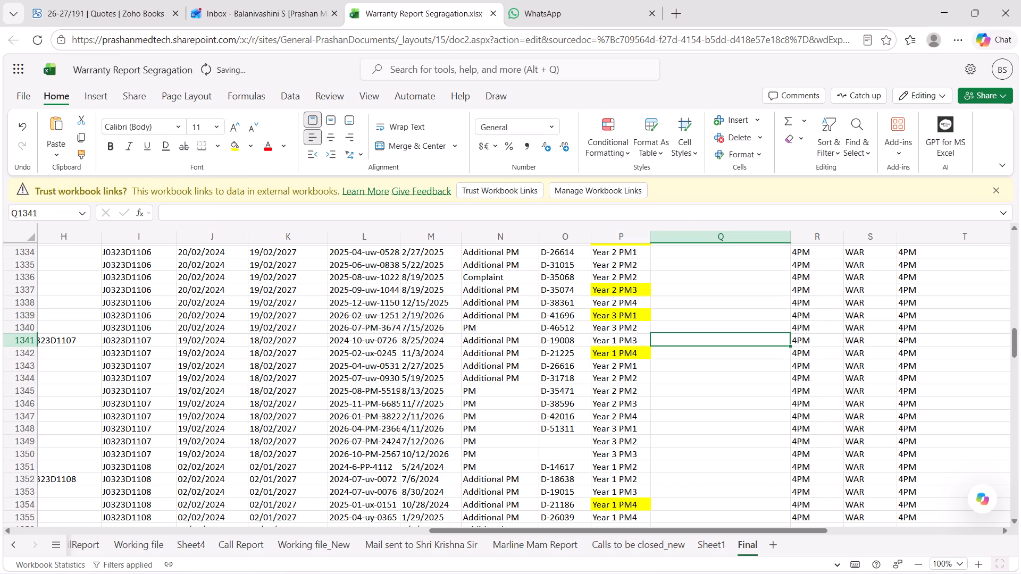
pyautogui.click(630, 327)
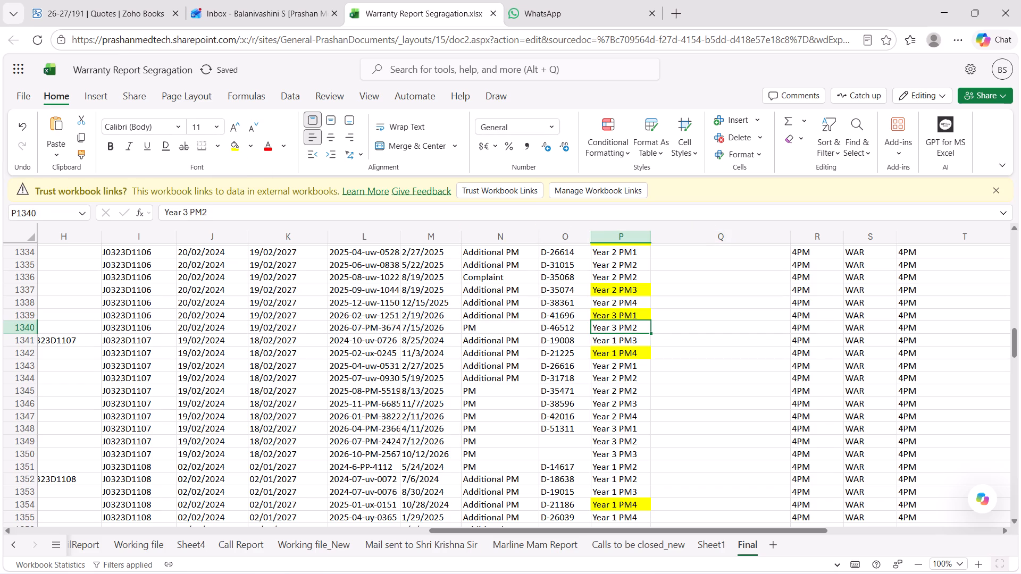
pyautogui.hotkey('ctrl', 's')
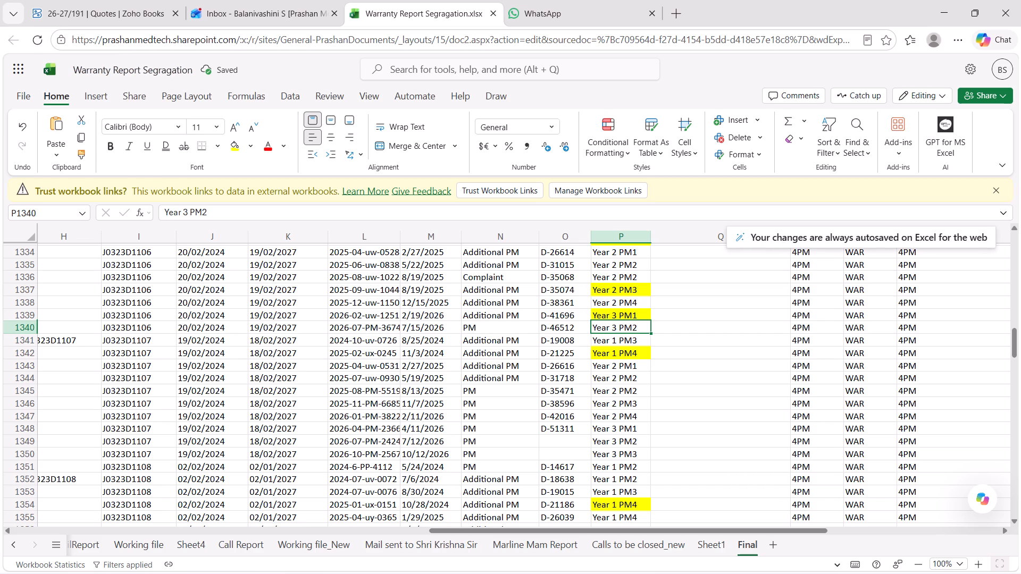
pyautogui.click(693, 314)
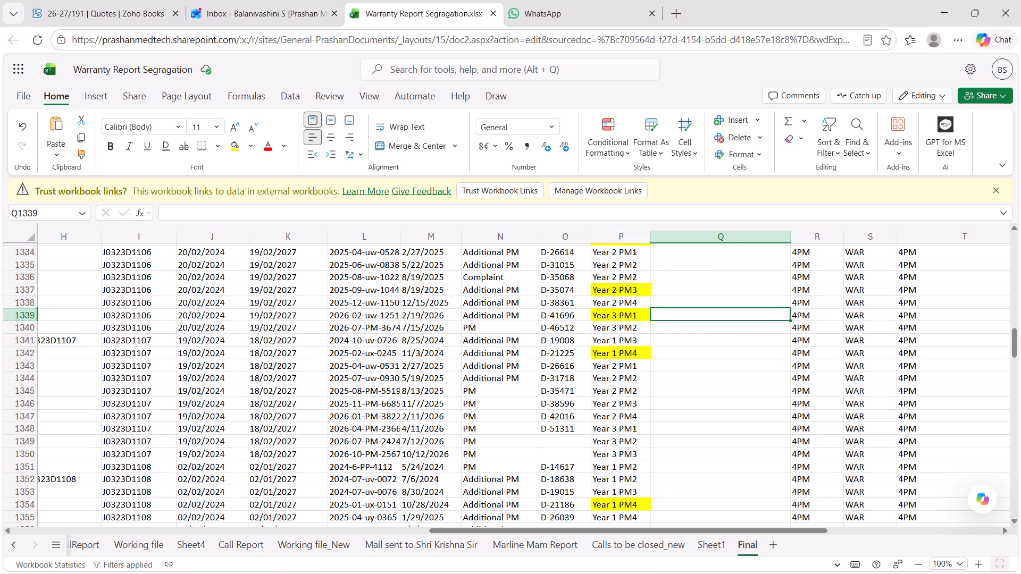
# Recheck the visit date and report number in row 1339 for serial J0323D1106 against its corrected label.
pyautogui.scroll(-1, 548, 316)
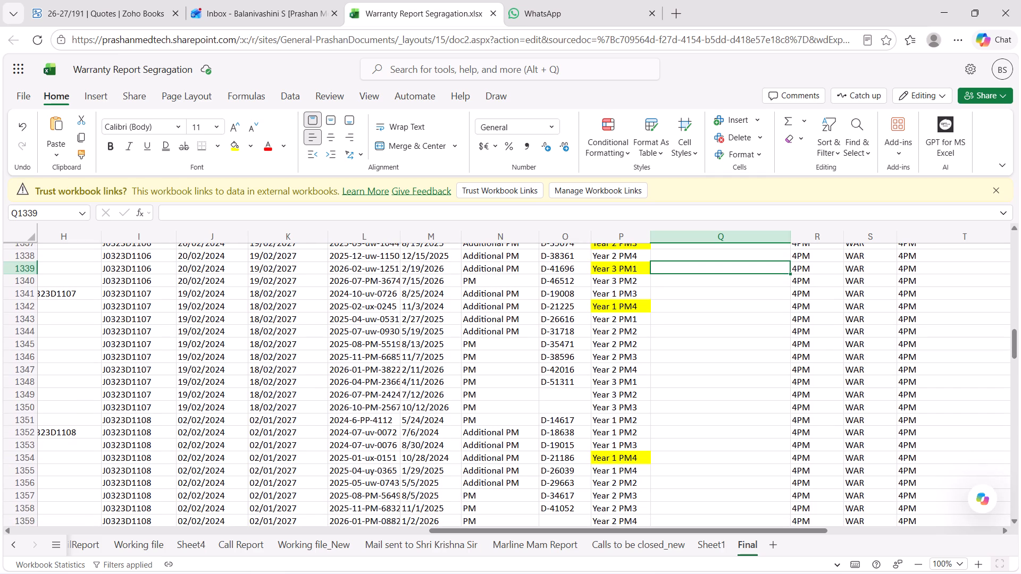
pyautogui.scroll(-2, 548, 316)
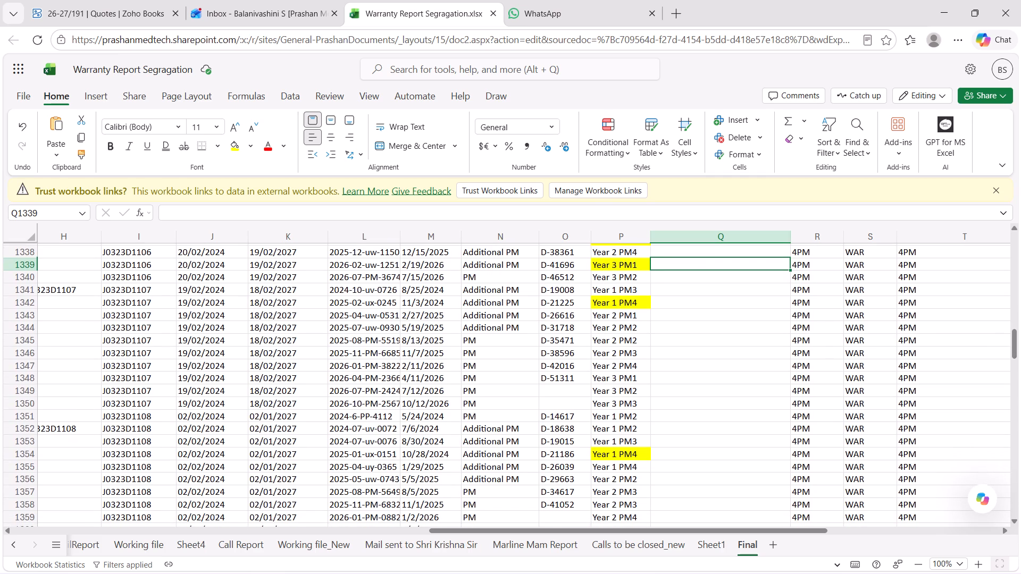
pyautogui.scroll(-1, 548, 316)
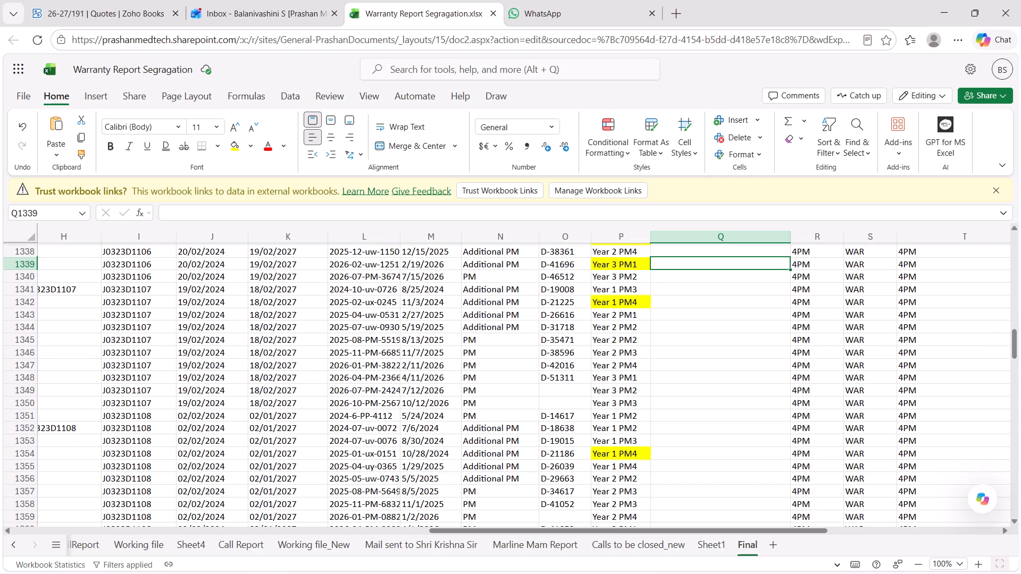
pyautogui.click(568, 267)
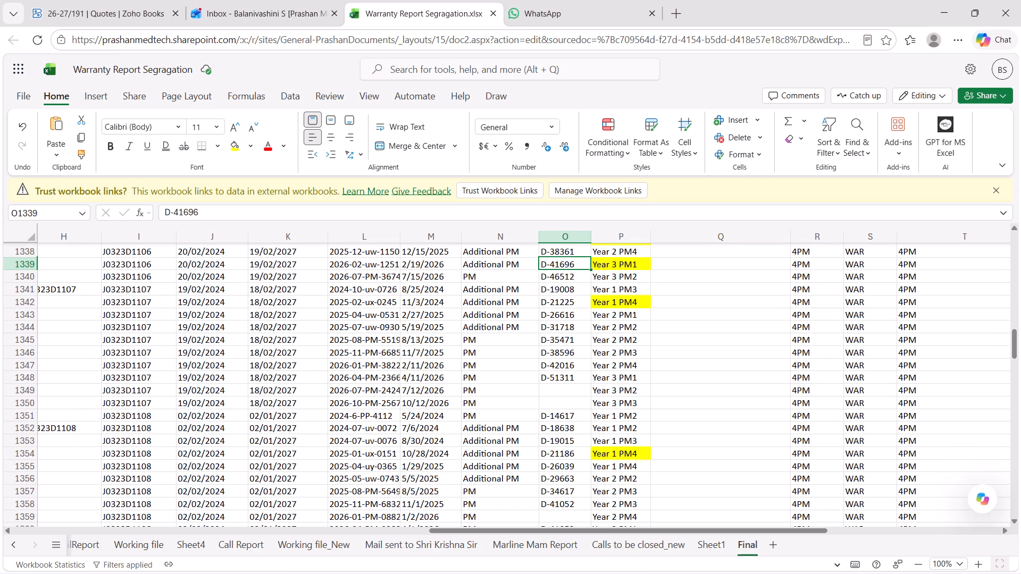
pyautogui.click(422, 266)
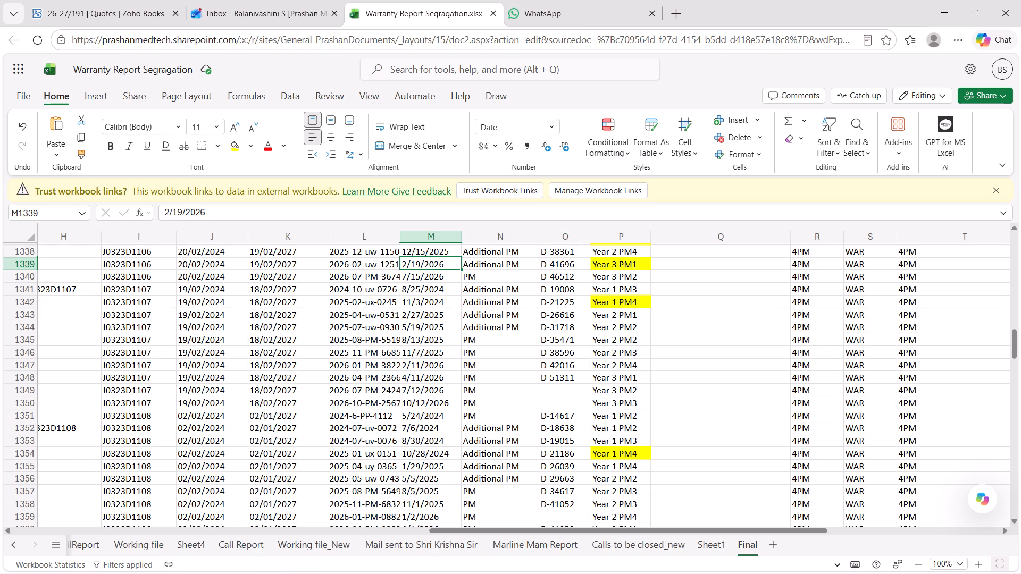
pyautogui.click(672, 268)
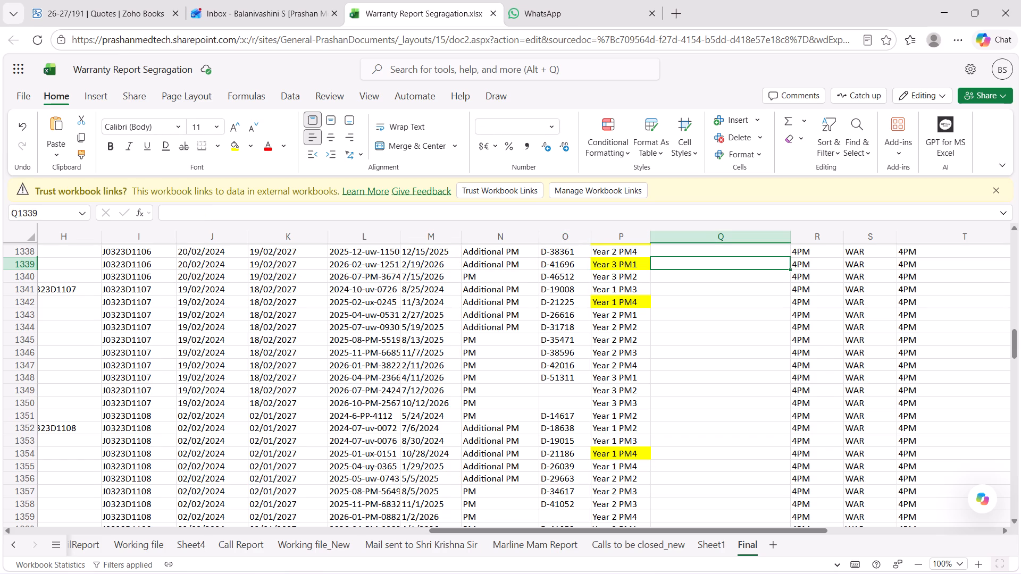
pyautogui.scroll(1, 672, 268)
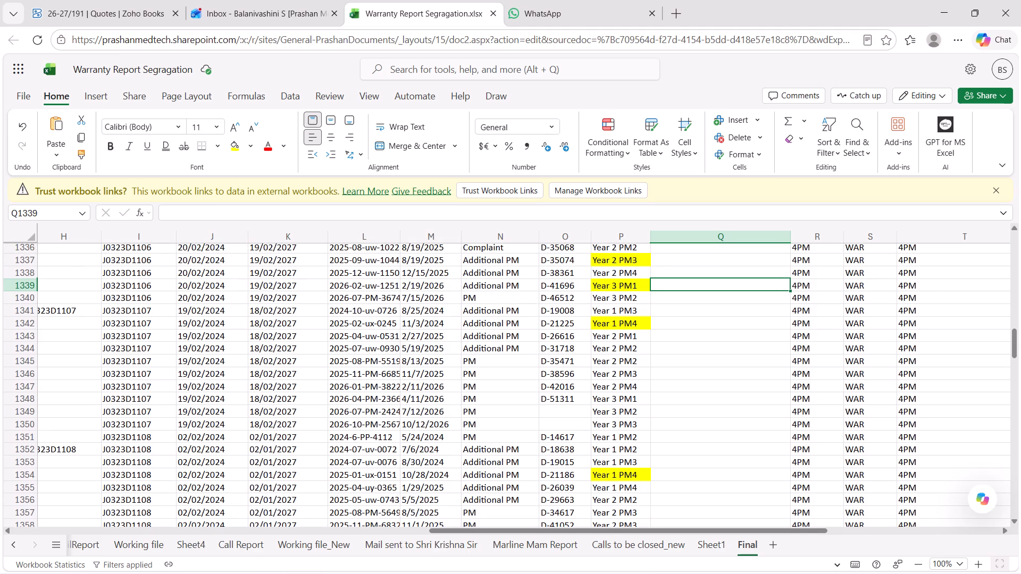
# Check the visit labels in P1341 to P1348 for serial J0323D1107 against their visit dates.
pyautogui.click(638, 309)
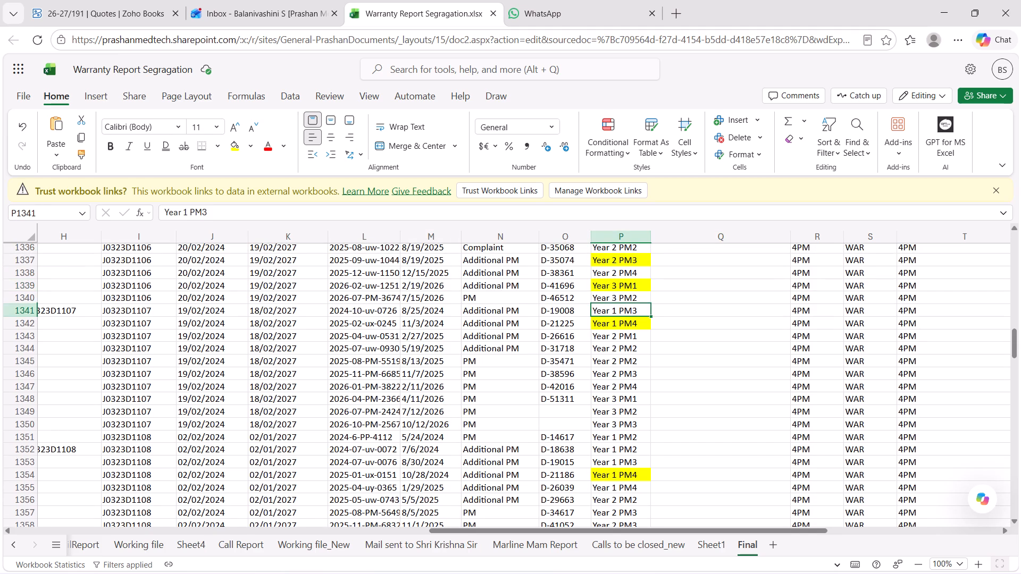
pyautogui.scroll(-1, 638, 309)
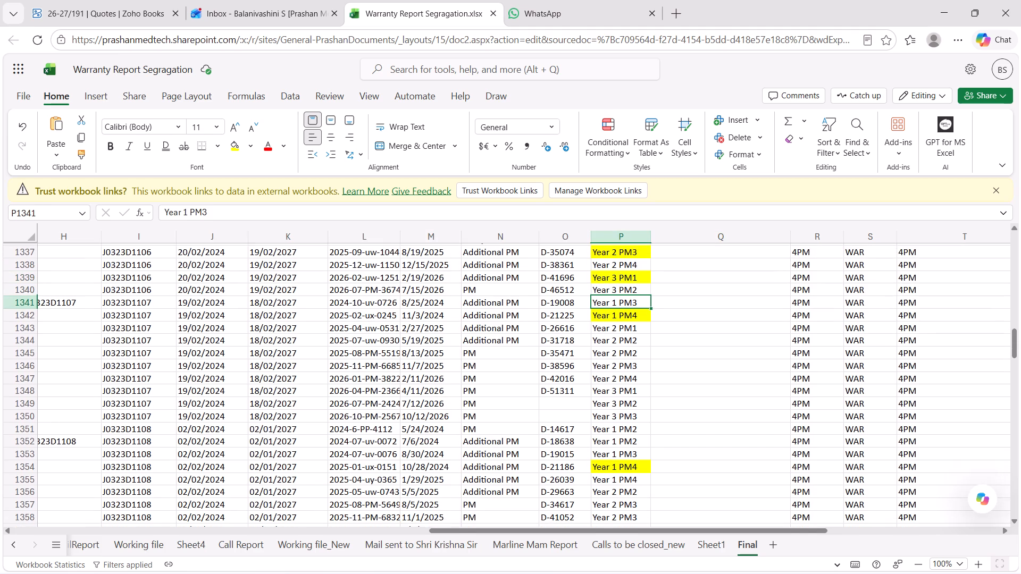
pyautogui.scroll(-1, 638, 309)
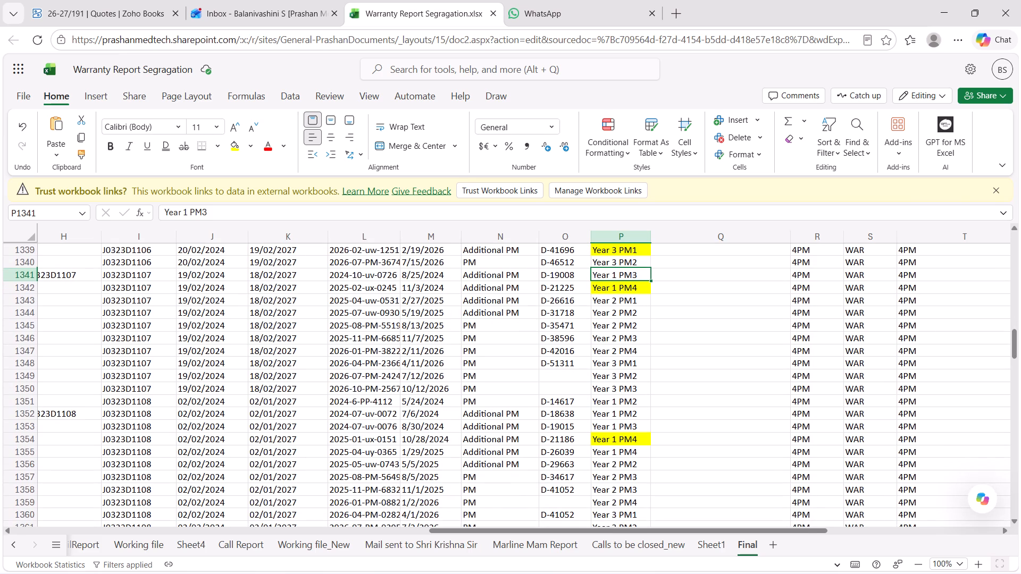
pyautogui.scroll(-1, 638, 309)
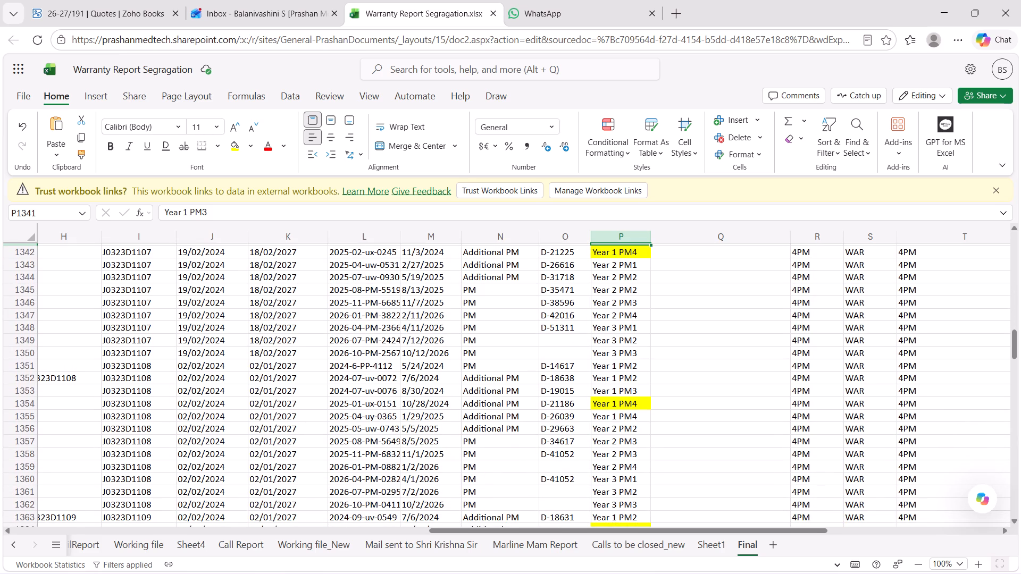
pyautogui.scroll(-1, 638, 309)
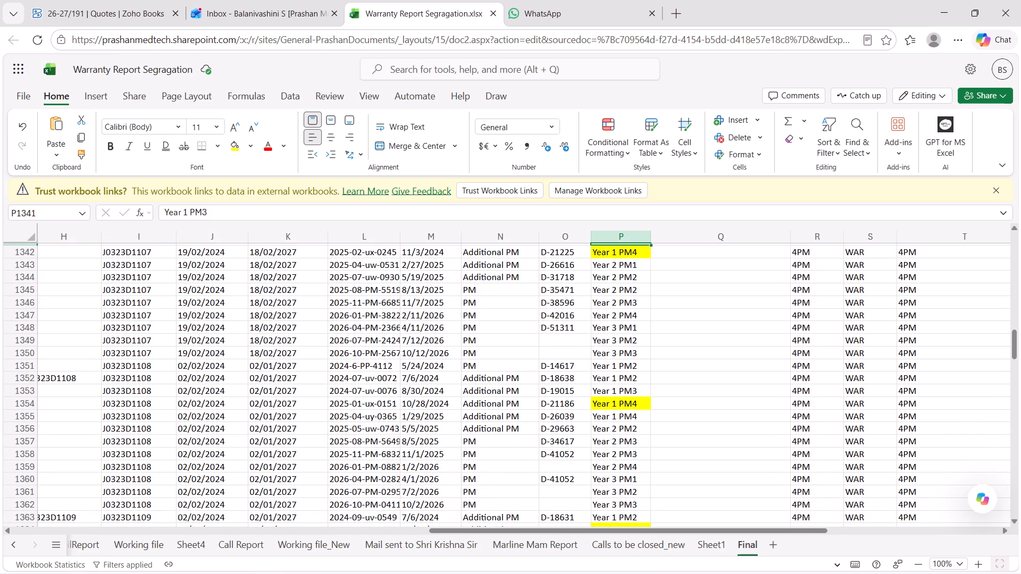
pyautogui.click(636, 264)
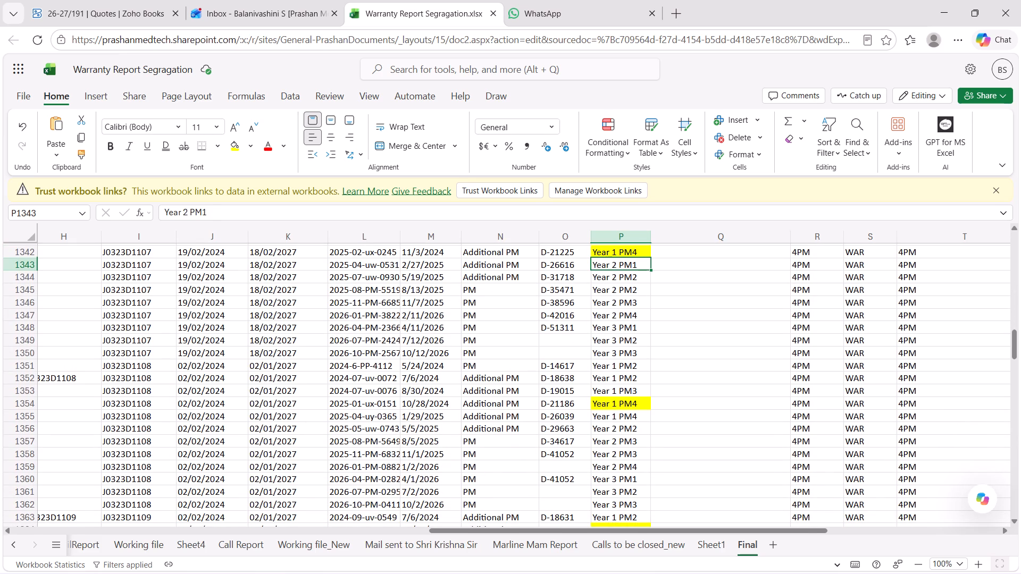
pyautogui.click(690, 265)
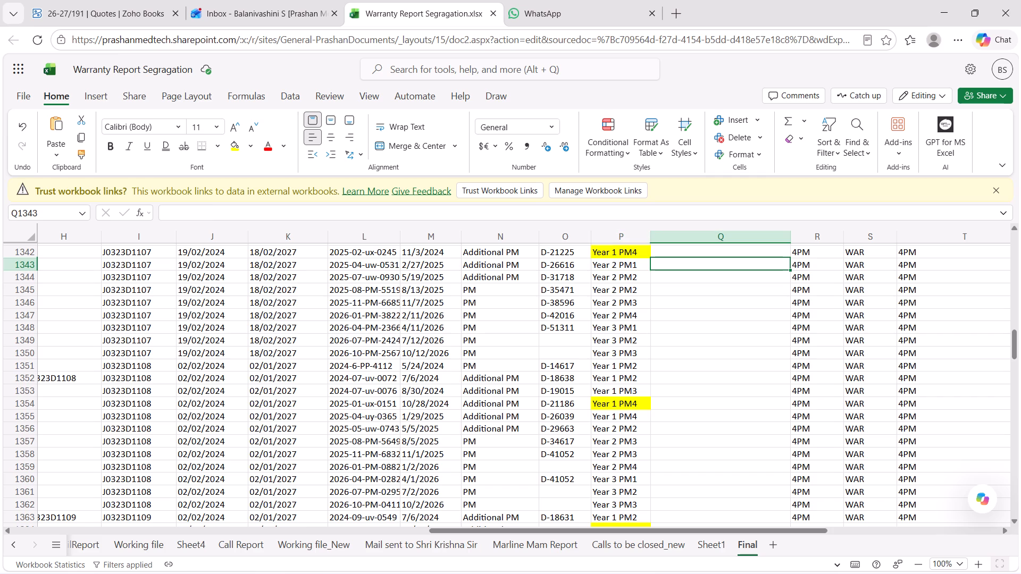
pyautogui.click(640, 269)
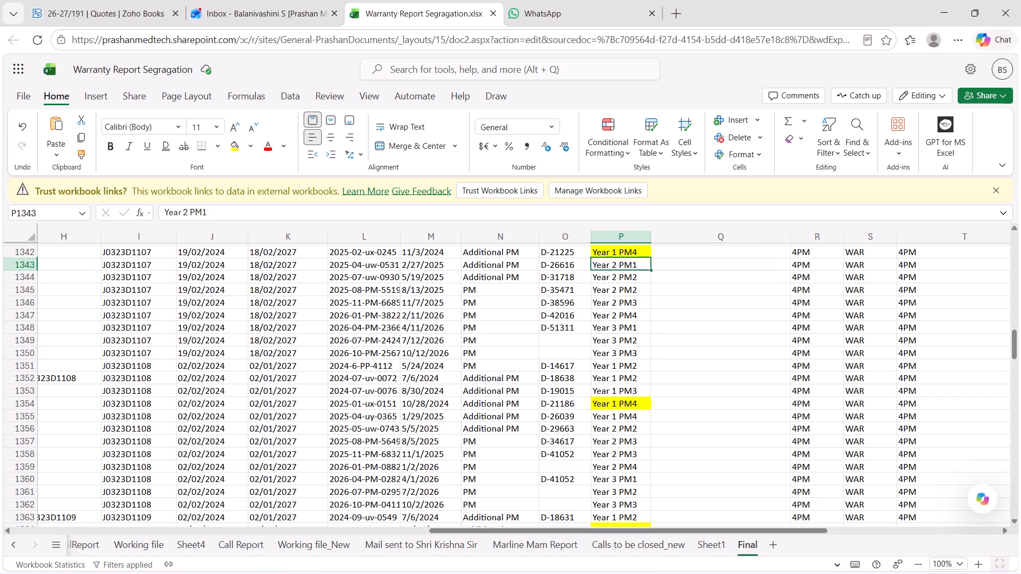
pyautogui.doubleClick(639, 283)
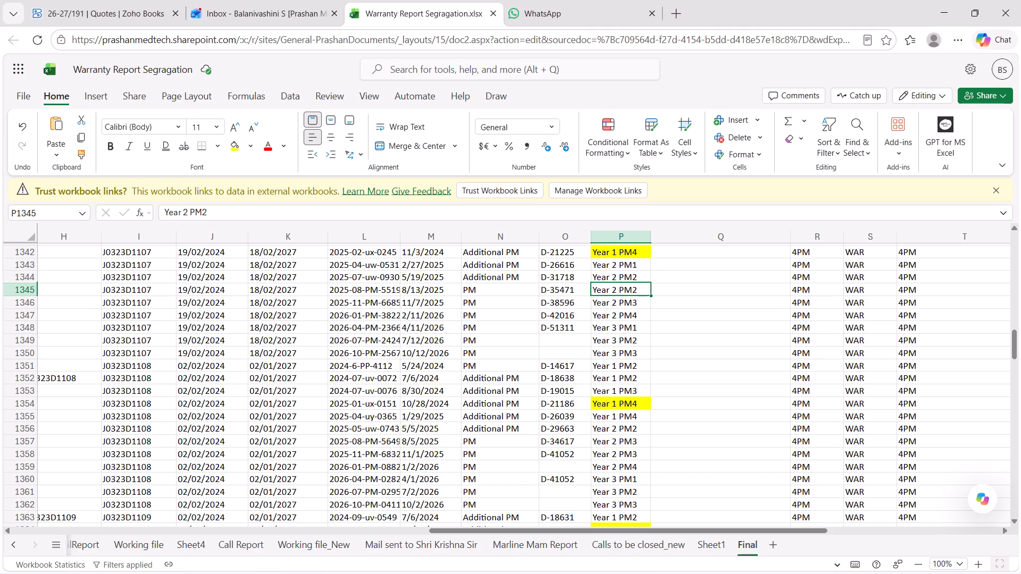
pyautogui.doubleClick(637, 289)
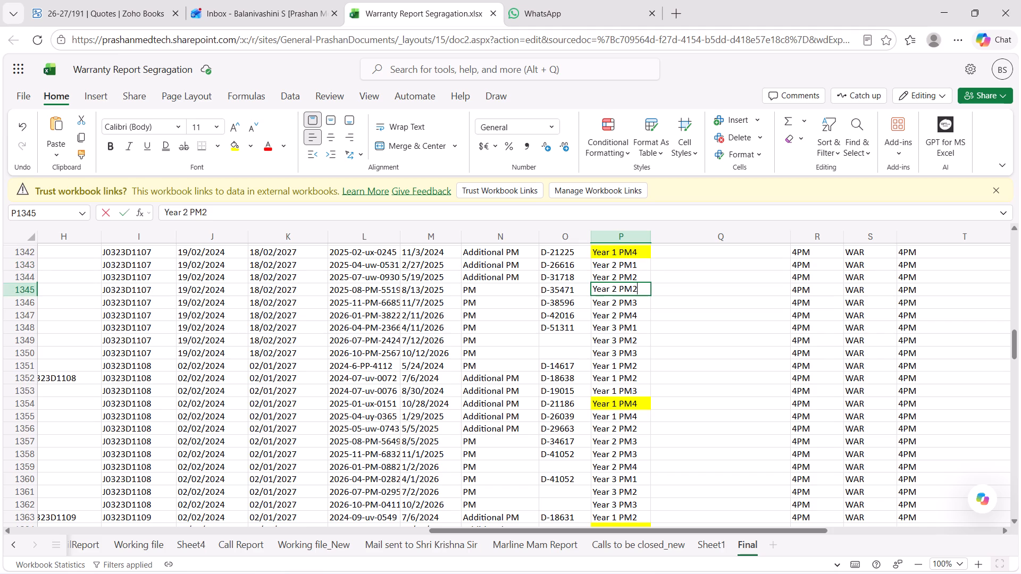
pyautogui.click(664, 299)
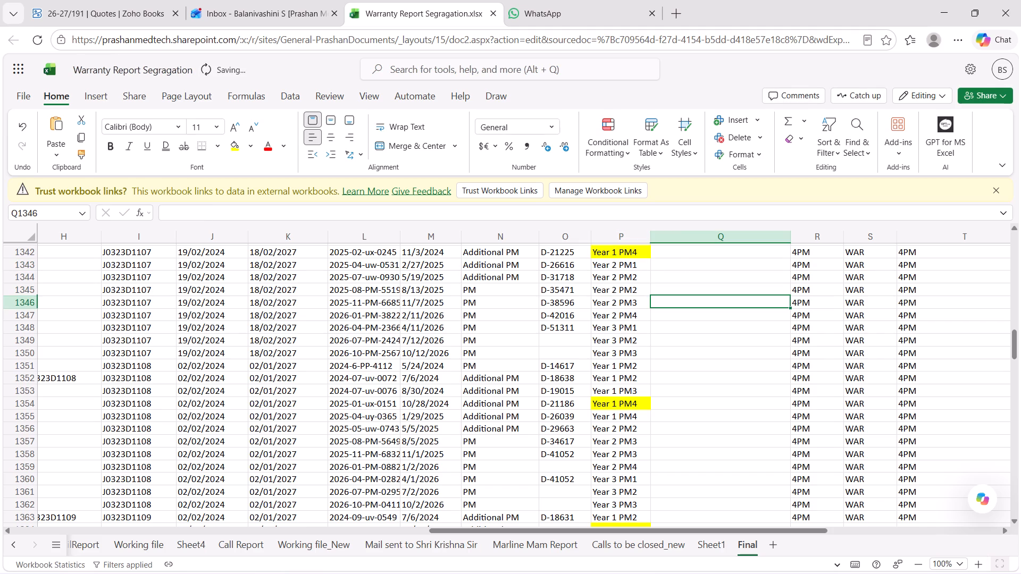
pyautogui.click(637, 288)
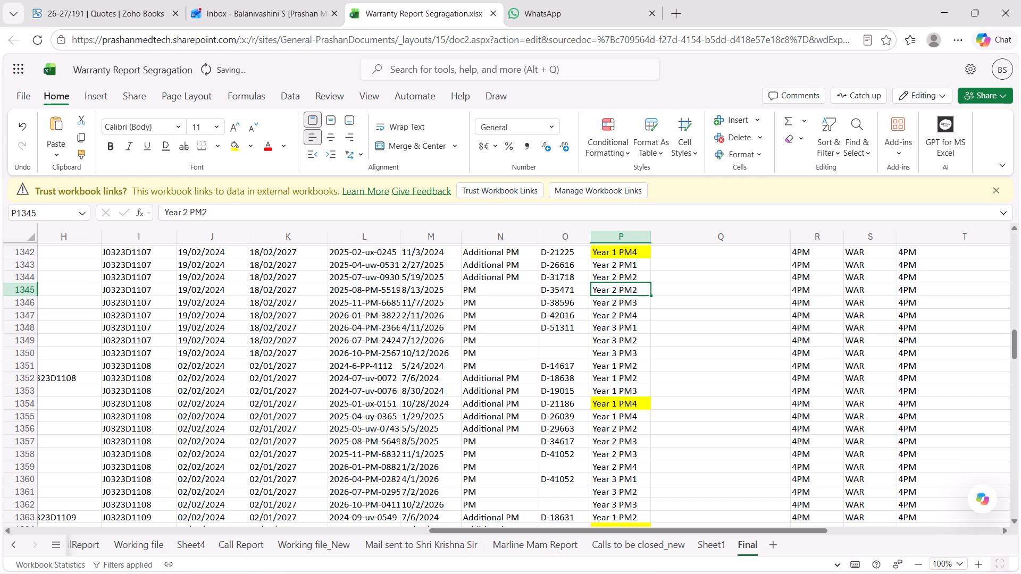
pyautogui.click(640, 315)
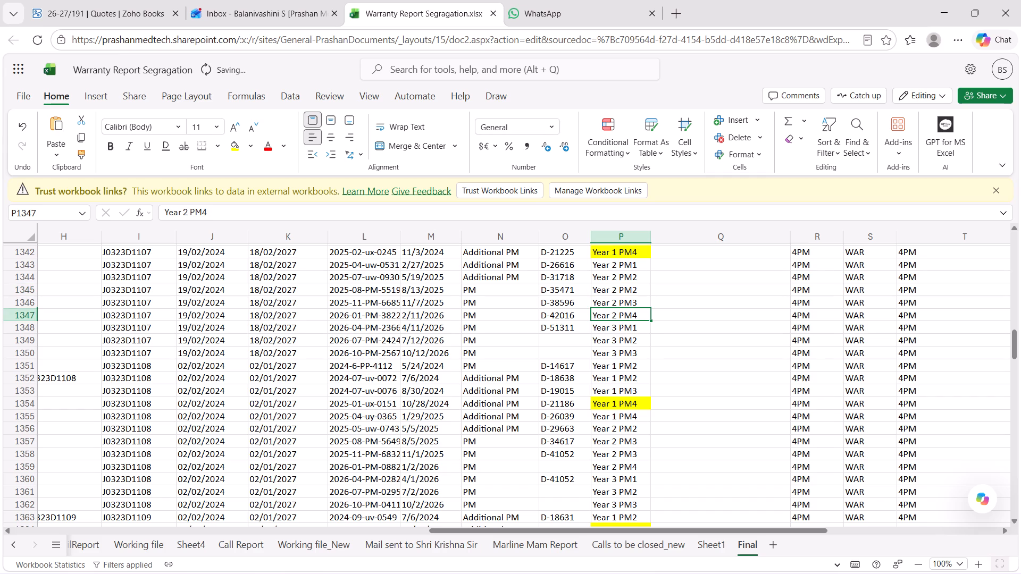
pyautogui.click(634, 332)
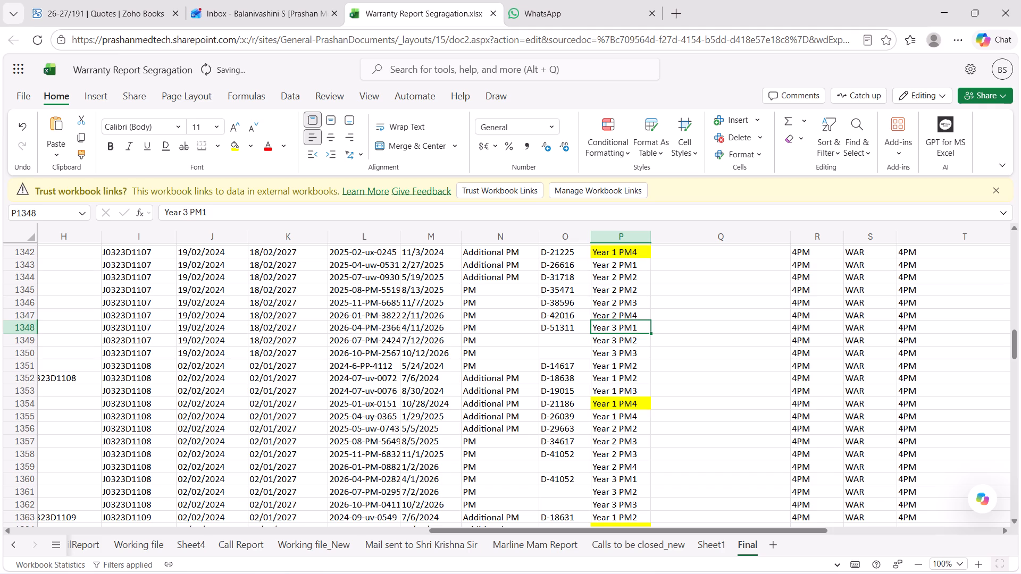
# Save the Warranty Report Segregation workbook.
pyautogui.click(647, 366)
pyautogui.hotkey('ctrl', 's')
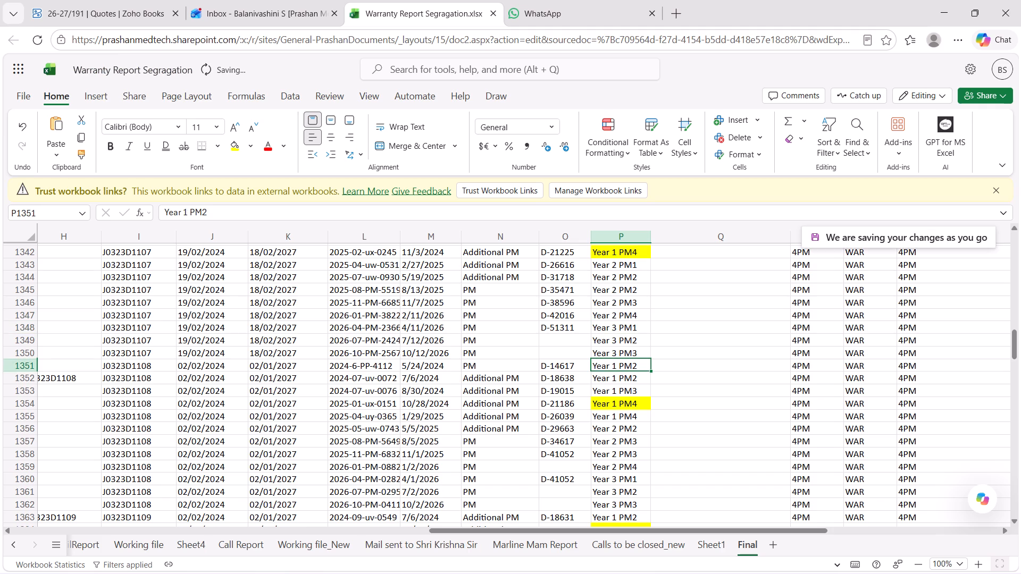
# Correct the visit label in P1345 for serial J0323D1107 to Year 2 PM3 and highlight the cell yellow.
pyautogui.click(634, 351)
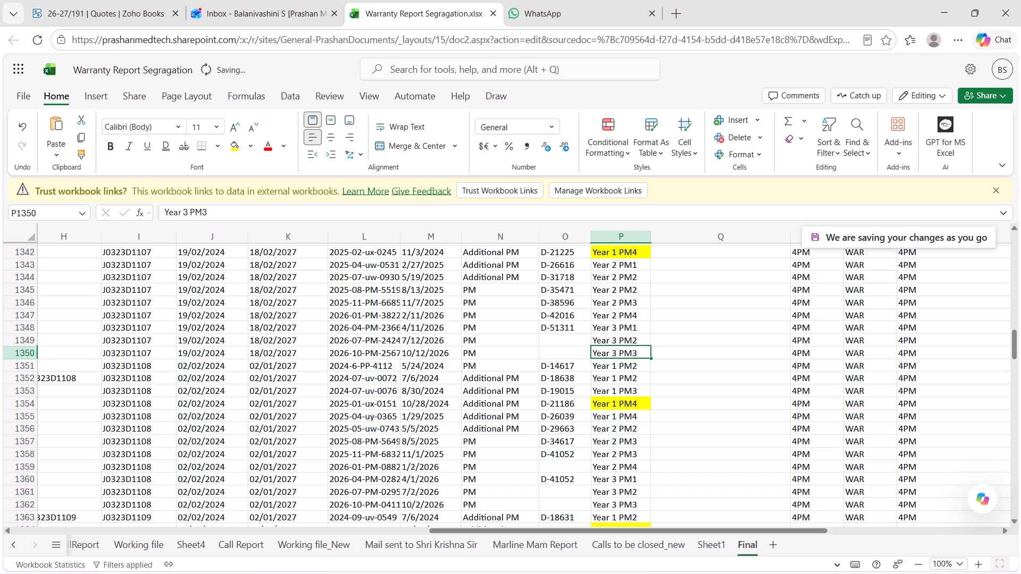
pyautogui.scroll(-2, 632, 347)
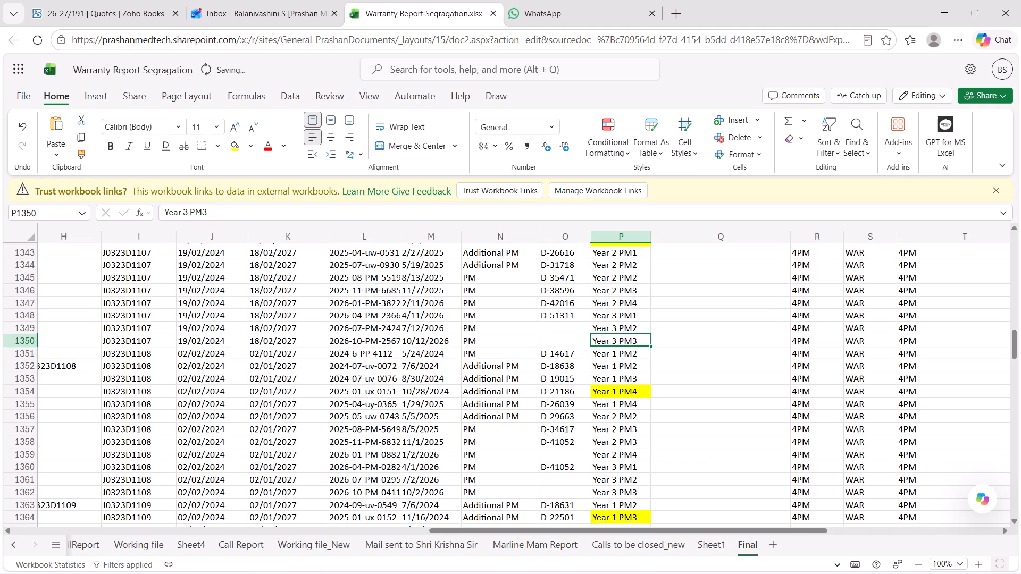
pyautogui.scroll(-1, 632, 347)
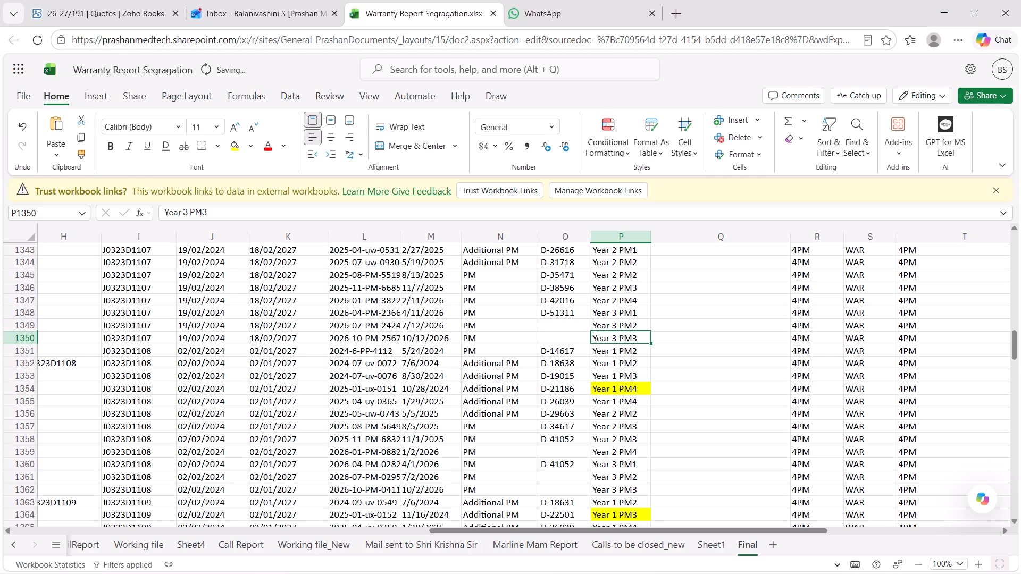
pyautogui.click(636, 277)
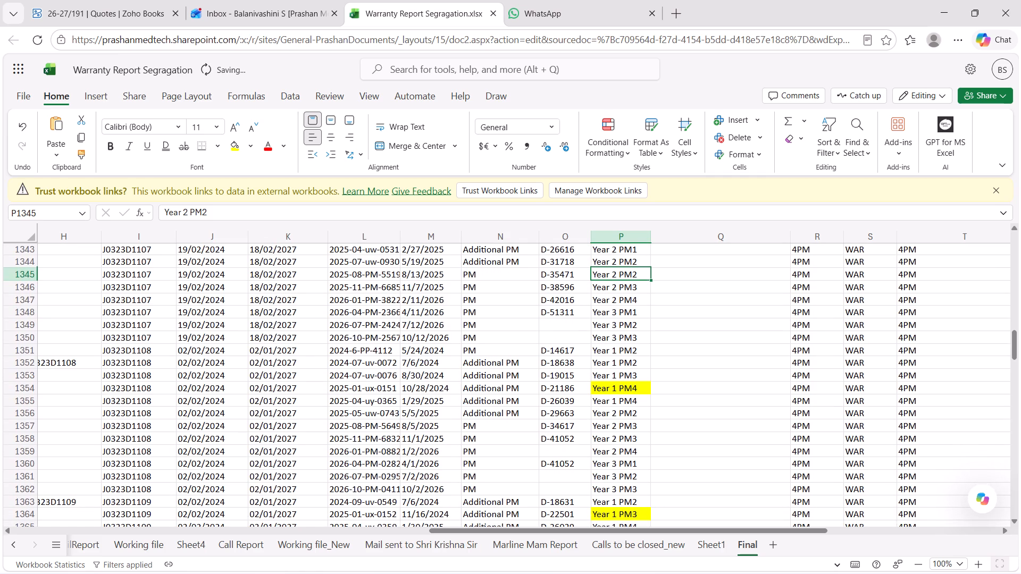
pyautogui.doubleClick(641, 277)
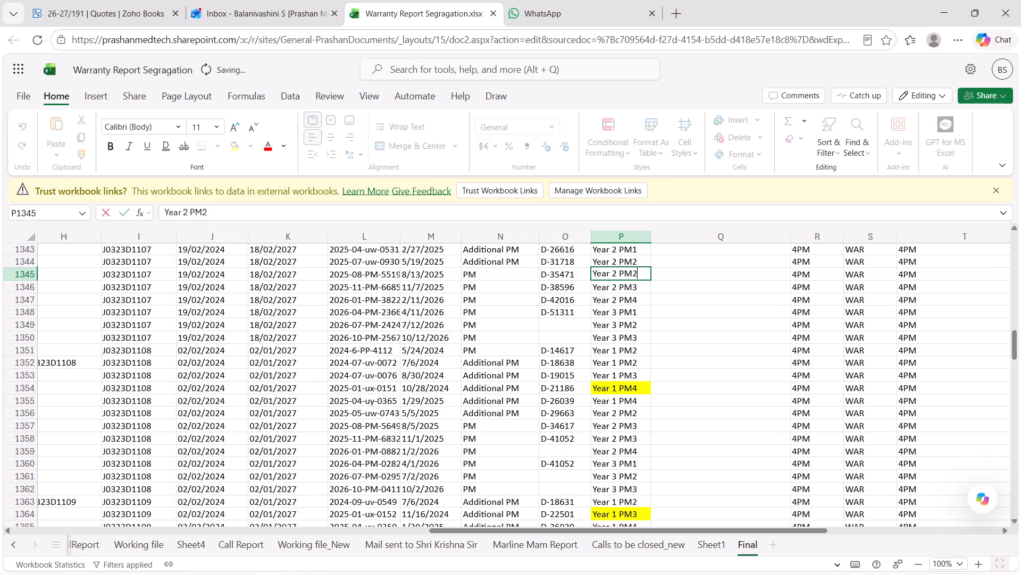
pyautogui.press('BackSpace')
pyautogui.press('3')
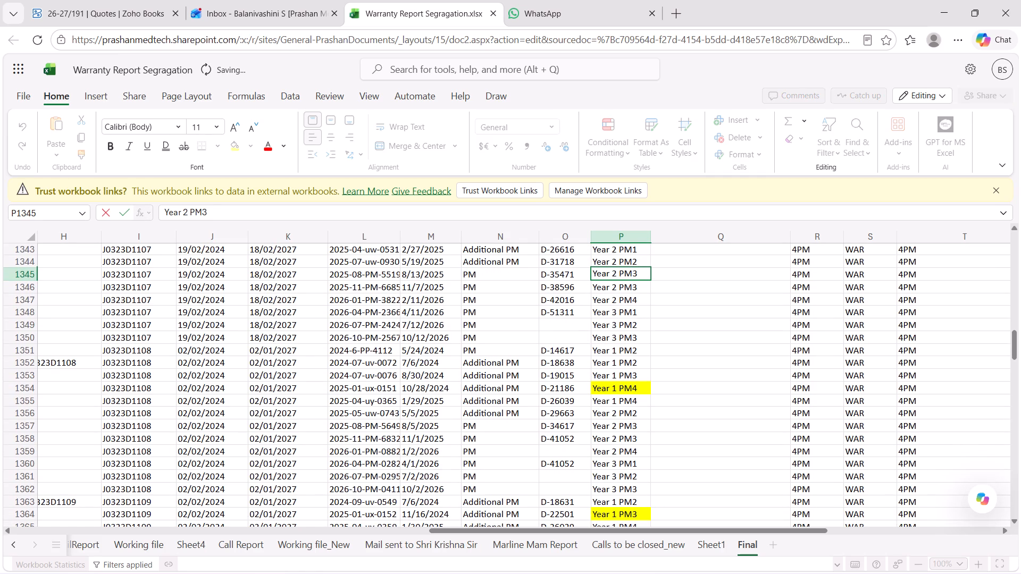
pyautogui.click(672, 272)
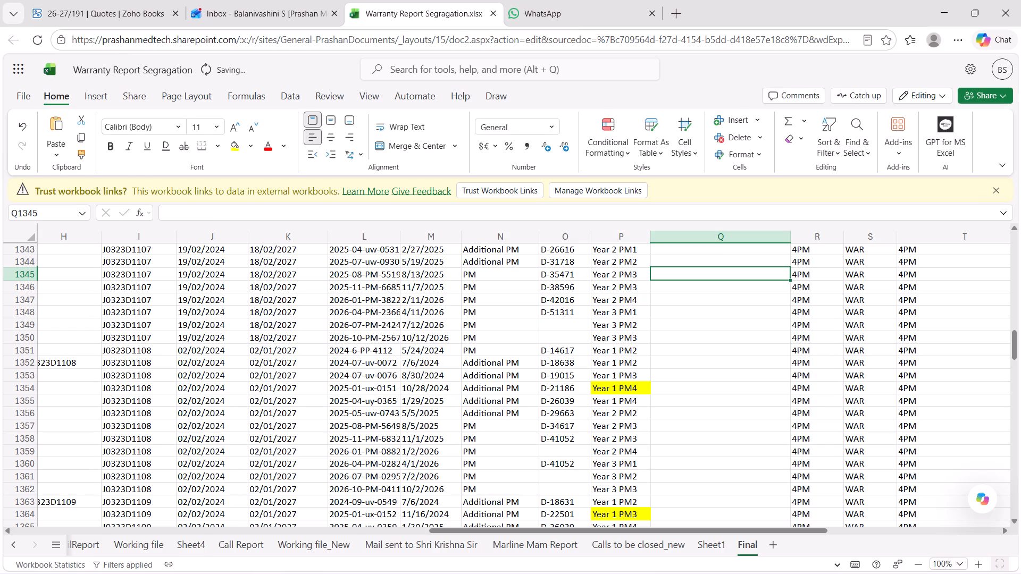
pyautogui.click(623, 275)
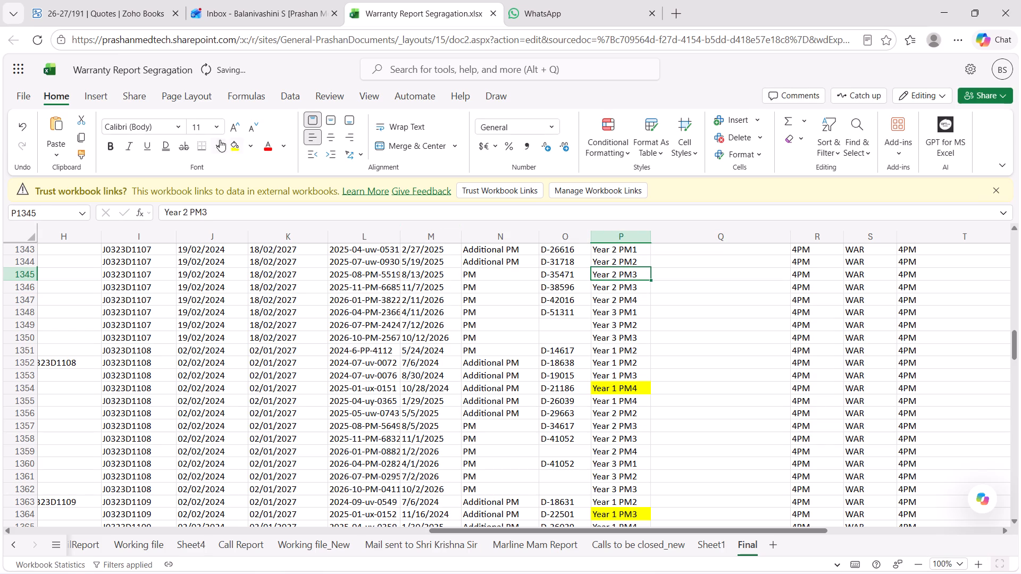
pyautogui.click(233, 147)
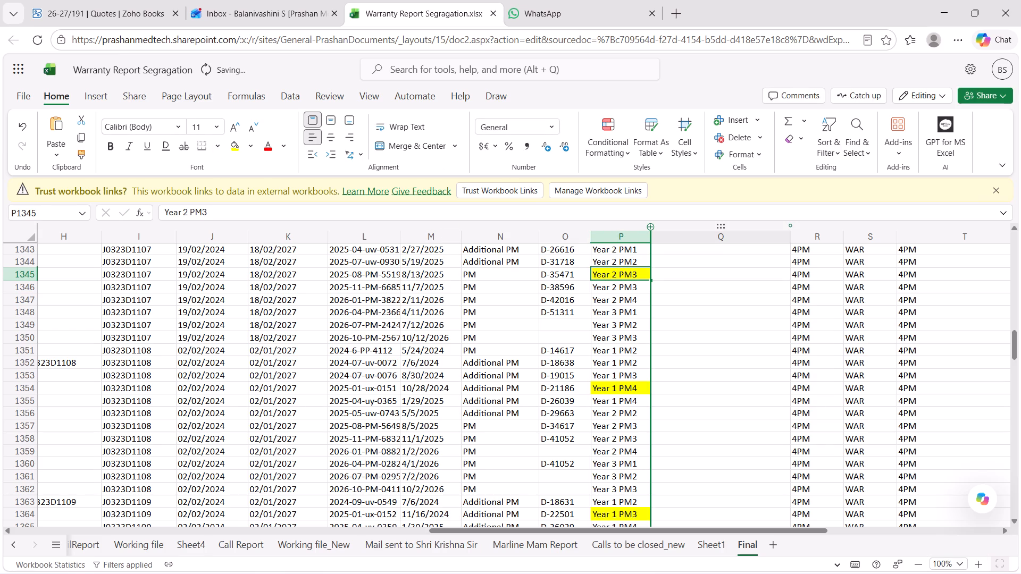
pyautogui.doubleClick(645, 285)
pyautogui.press('BackSpace')
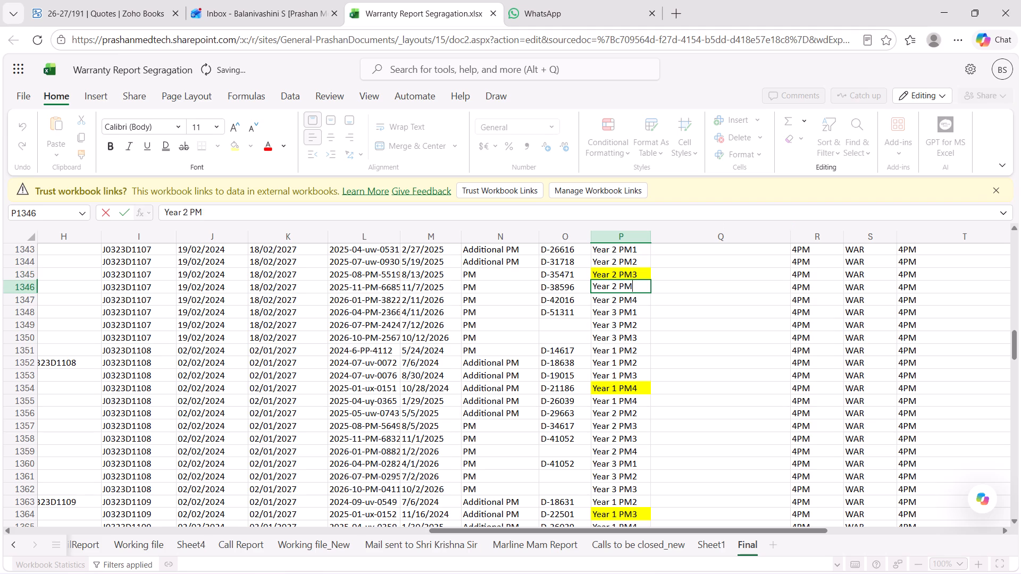
pyautogui.press('4')
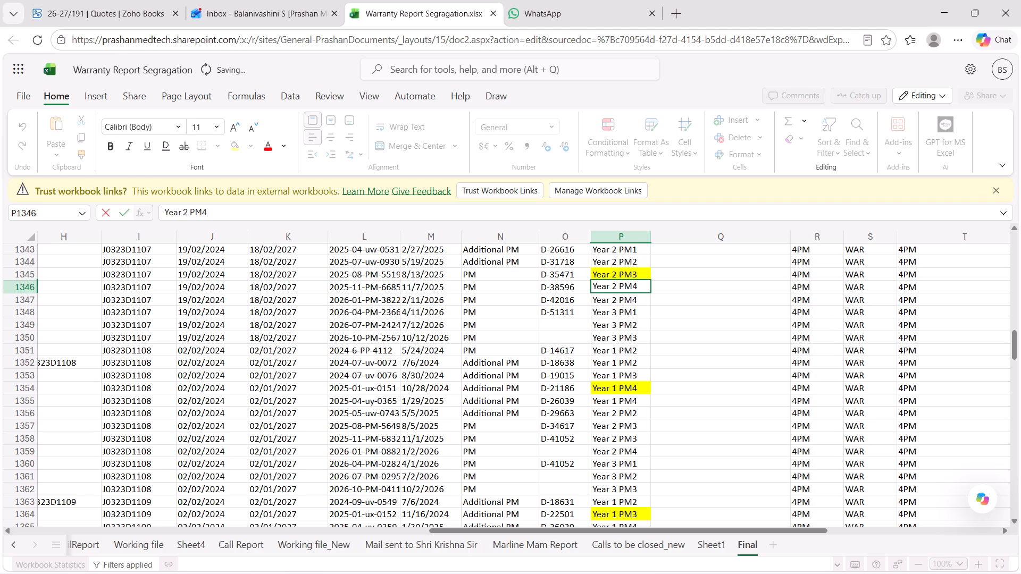
pyautogui.click(674, 281)
pyautogui.click(626, 289)
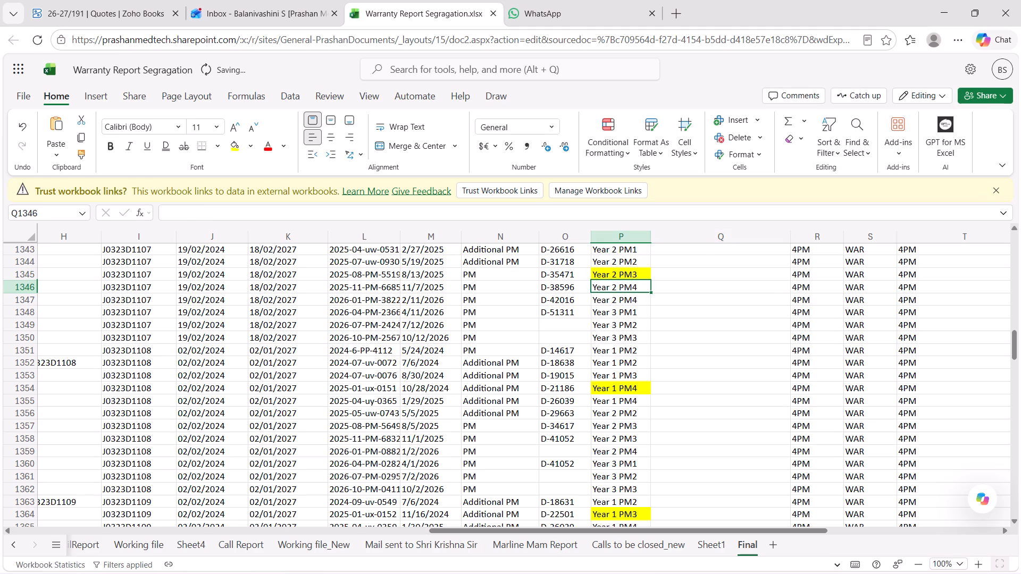
pyautogui.click(240, 149)
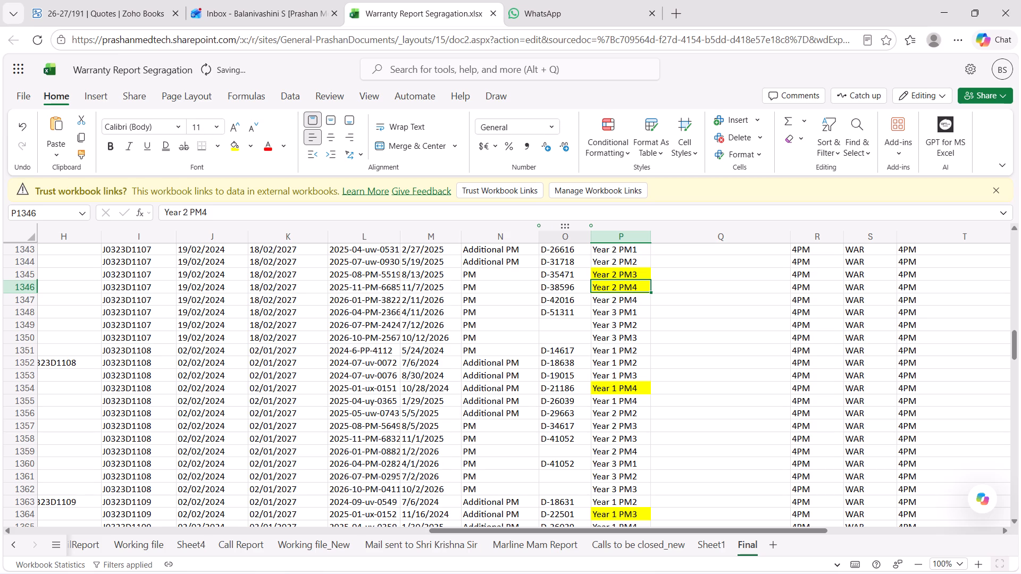
# Correct the visit label in P1347 for serial J0323D1107 to Year 3 PM1.
pyautogui.doubleClick(642, 302)
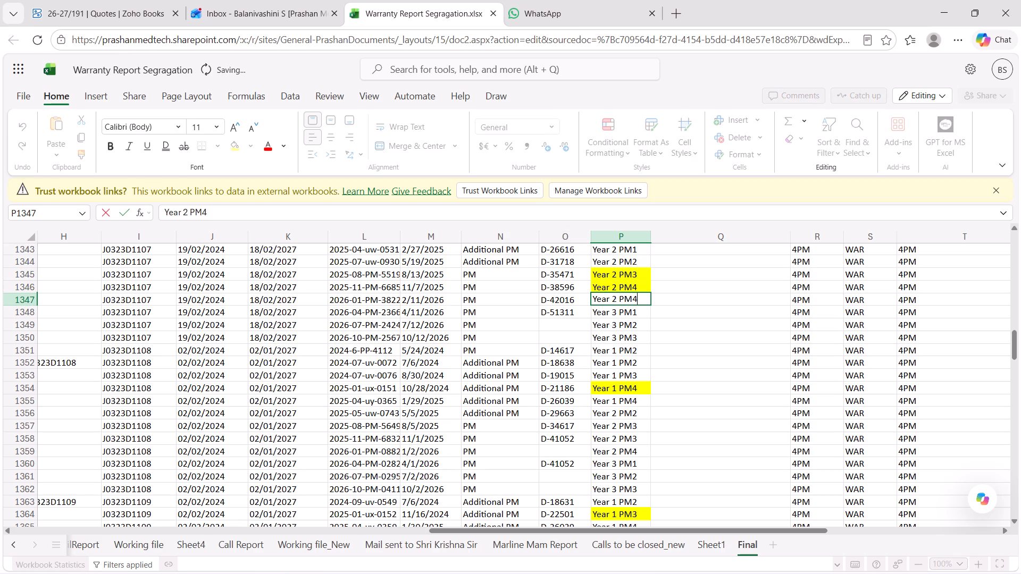
pyautogui.press('BackSpace')
pyautogui.press('1')
pyautogui.press('Left')
pyautogui.press('Left')
pyautogui.press('Left')
pyautogui.press('Left')
pyautogui.press('BackSpace')
pyautogui.press('3')
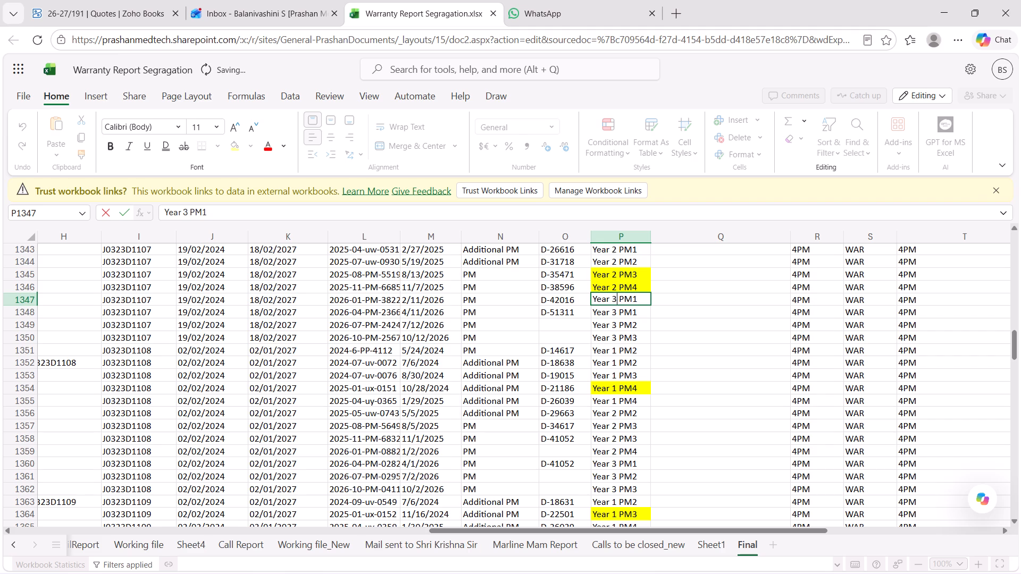
# Correct the visit label in P1348 for serial J0323D1107 to Year 3 PM2.
pyautogui.doubleClick(635, 310)
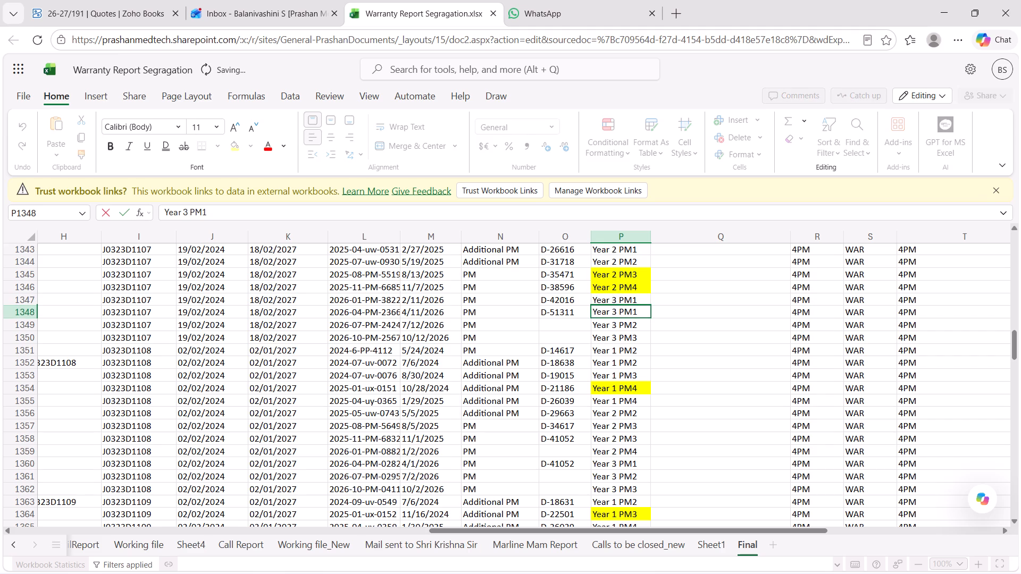
pyautogui.press('BackSpace')
pyautogui.press('2')
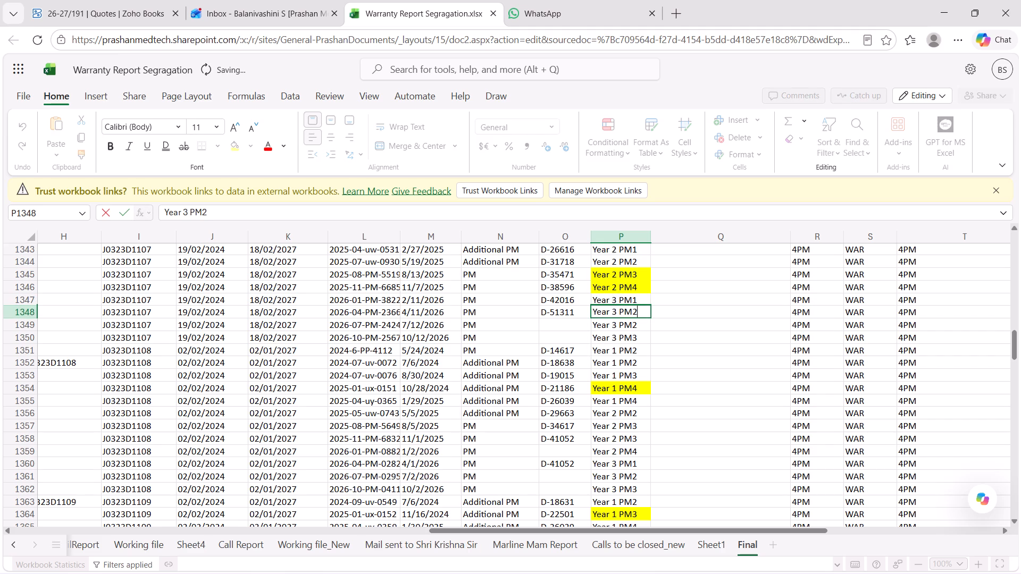
pyautogui.click(707, 312)
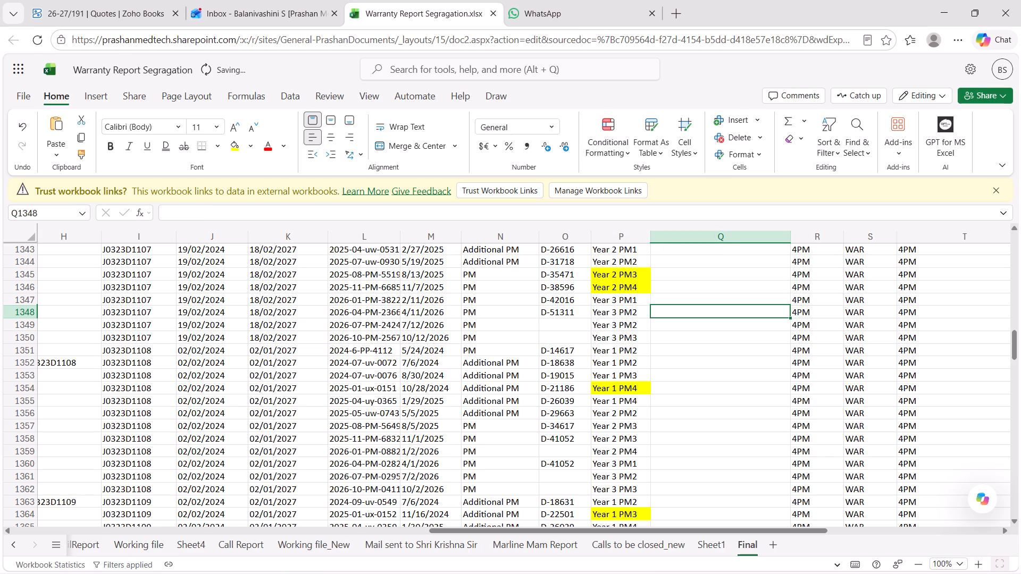
# Highlight the corrected visit labels in P1347 and P1348 yellow.
pyautogui.moveTo(626, 298); pyautogui.dragTo(625, 310)
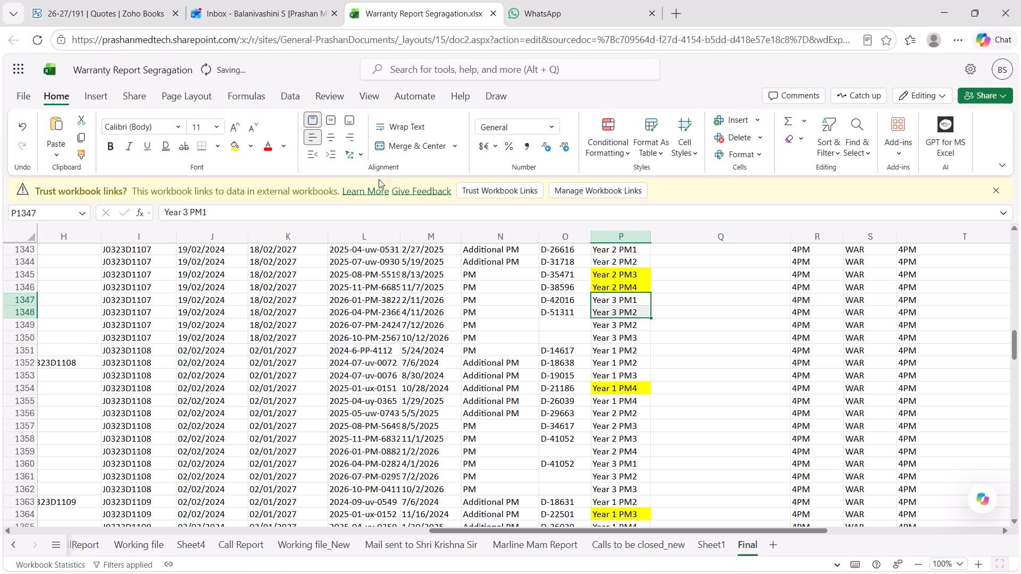
pyautogui.click(235, 146)
pyautogui.click(533, 326)
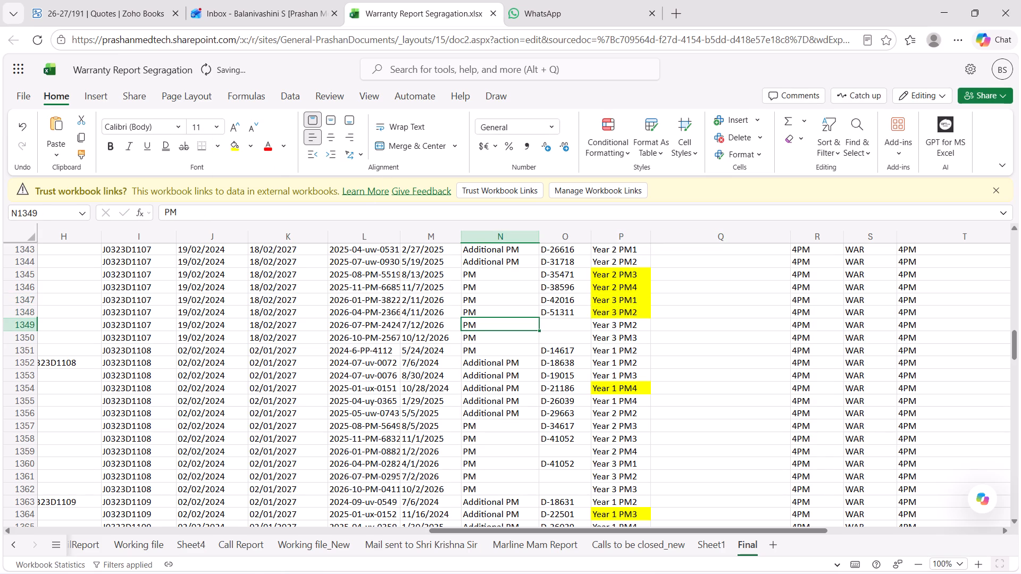
# Save the Warranty Report Segregation workbook.
pyautogui.hotkey('ctrl', 's')
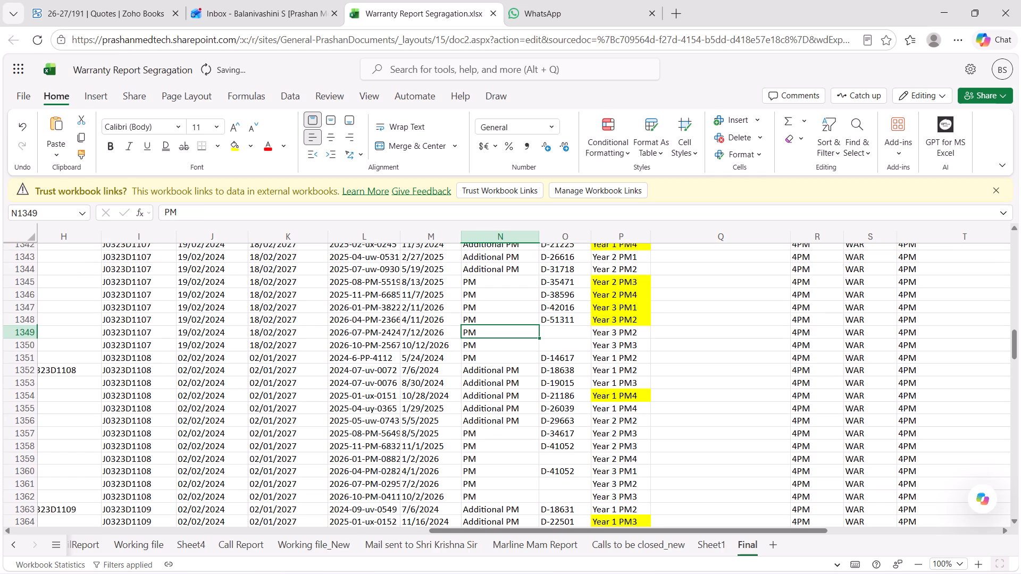
# Check the visit labels from P1351 onward for serial J0323D1108 against their visit dates.
pyautogui.scroll(-1, 533, 326)
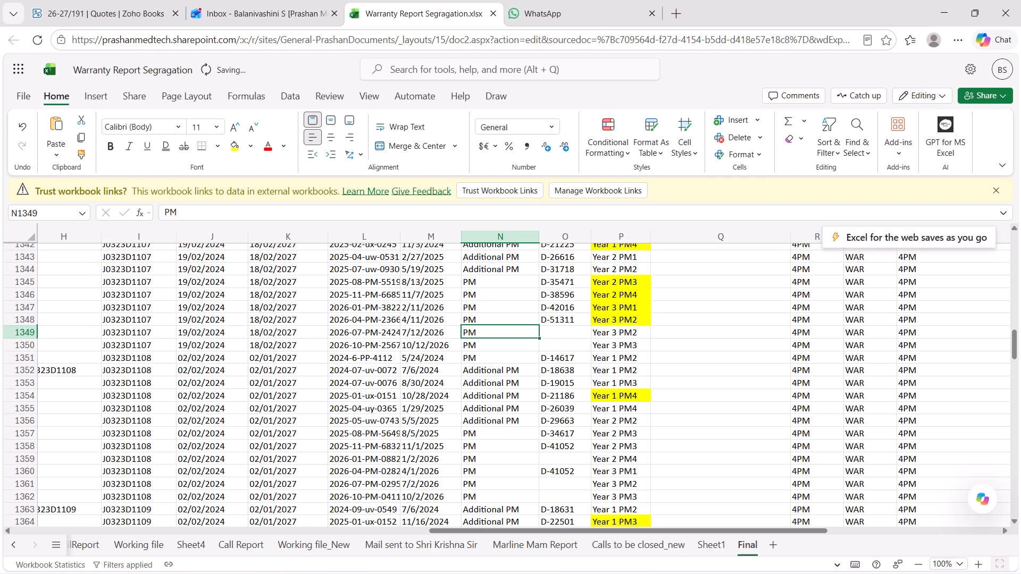
pyautogui.scroll(-2, 533, 326)
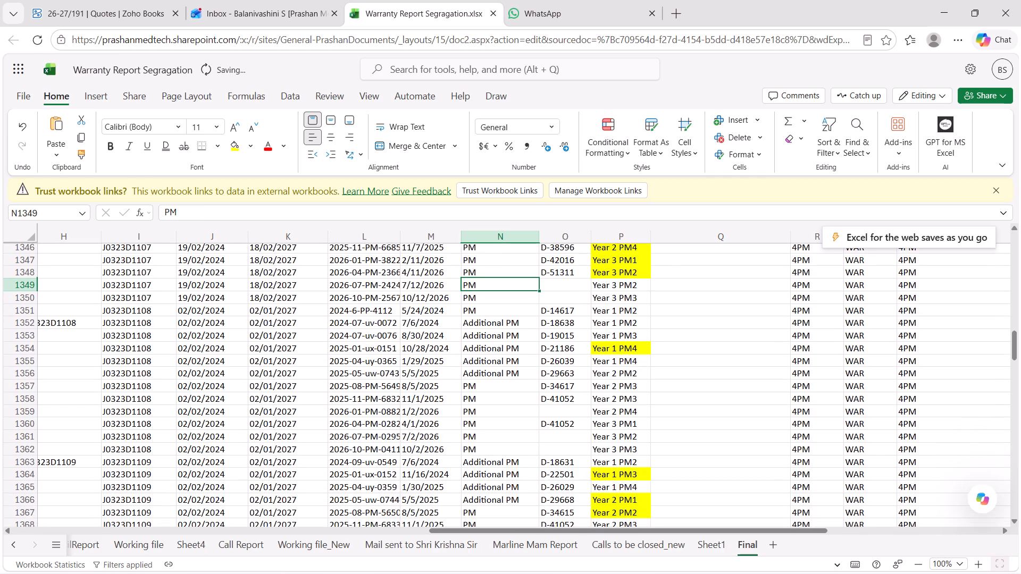
pyautogui.scroll(-2, 533, 326)
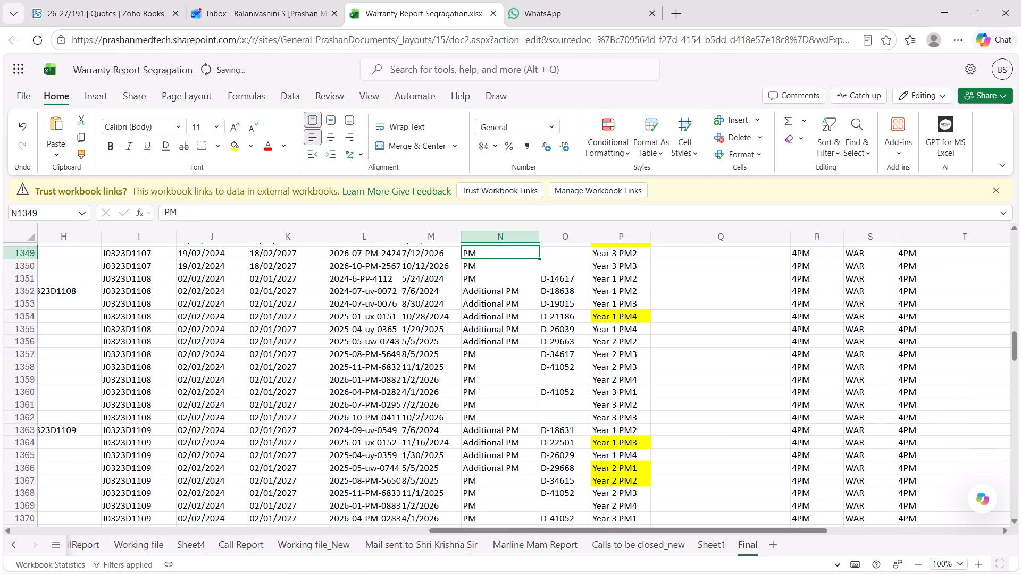
pyautogui.scroll(-1, 533, 326)
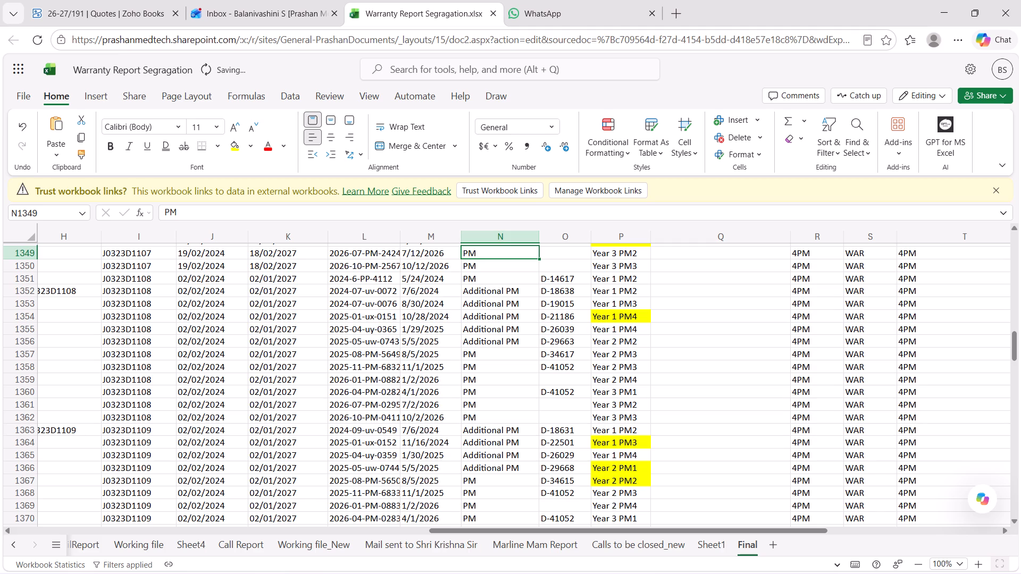
pyautogui.click(642, 288)
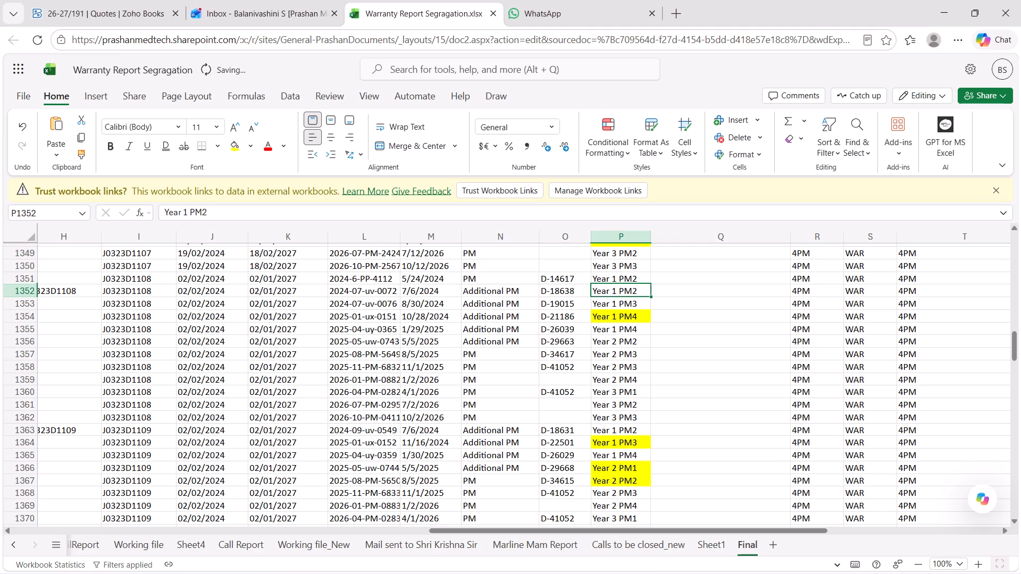
pyautogui.scroll(-1, 641, 284)
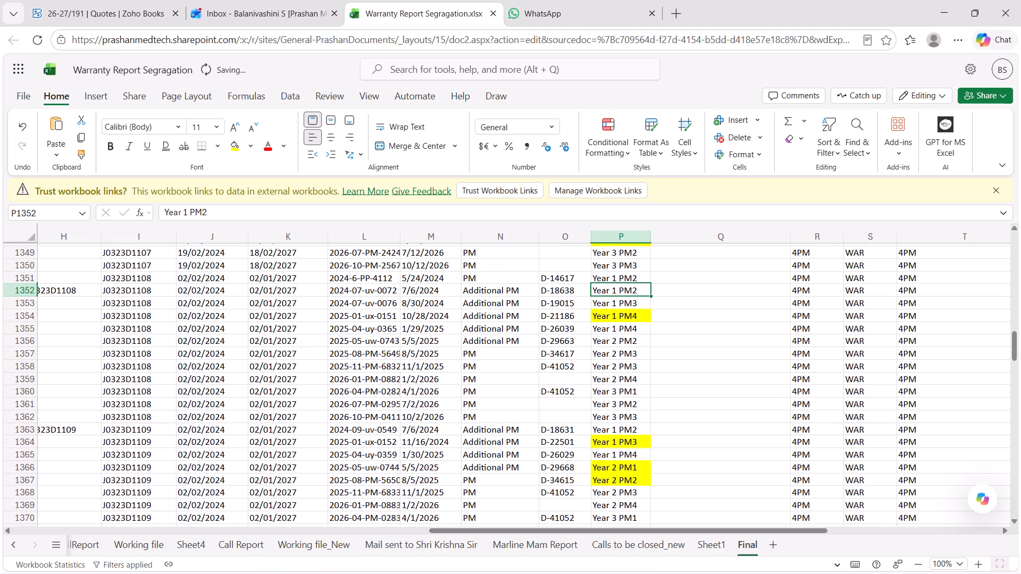
pyautogui.scroll(-1, 641, 284)
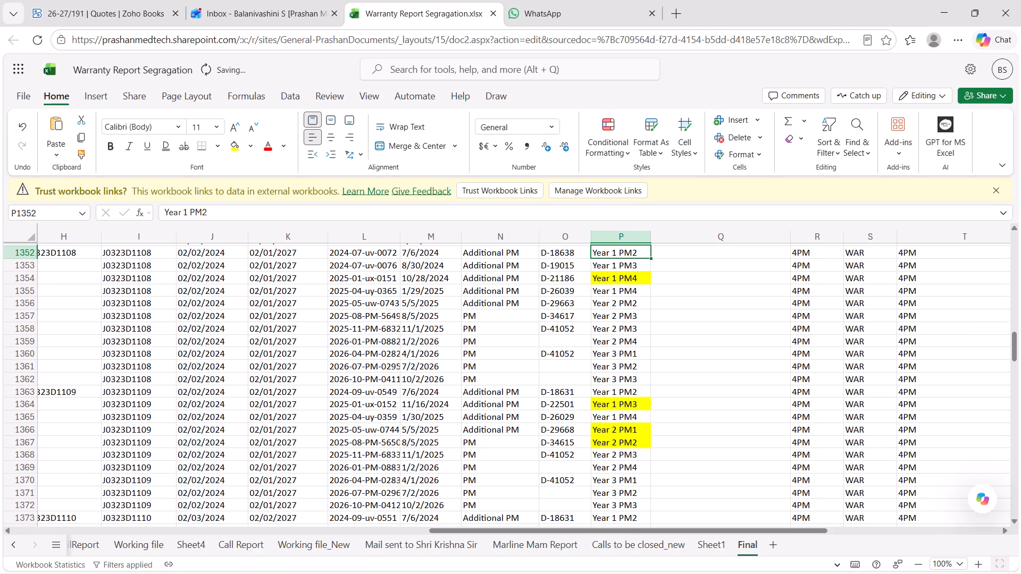
pyautogui.scroll(-2, 641, 284)
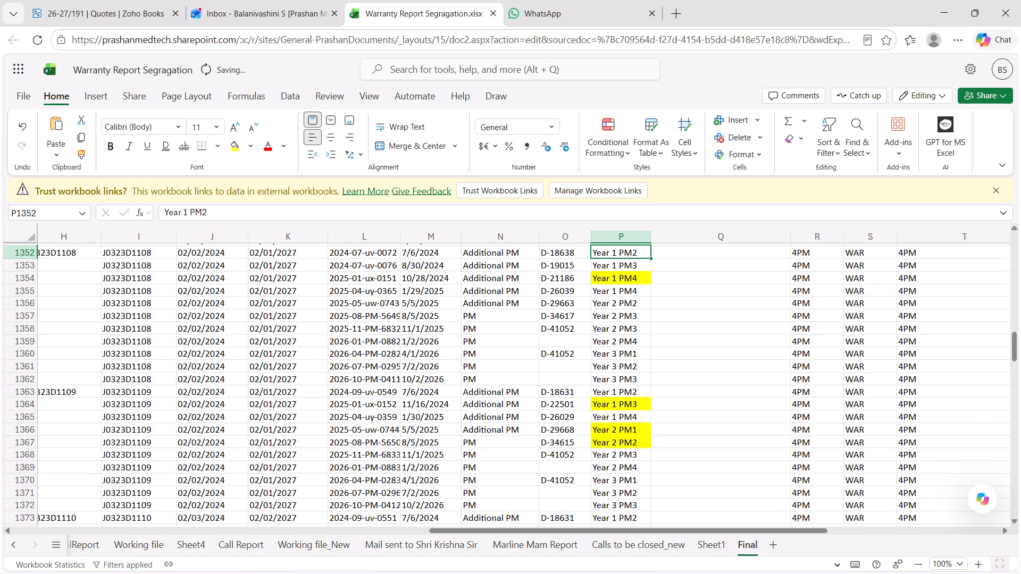
# Correct the visit label in P1355 for serial J0323D1108 to Year 2 PM1 and highlight the cell yellow.
pyautogui.click(645, 293)
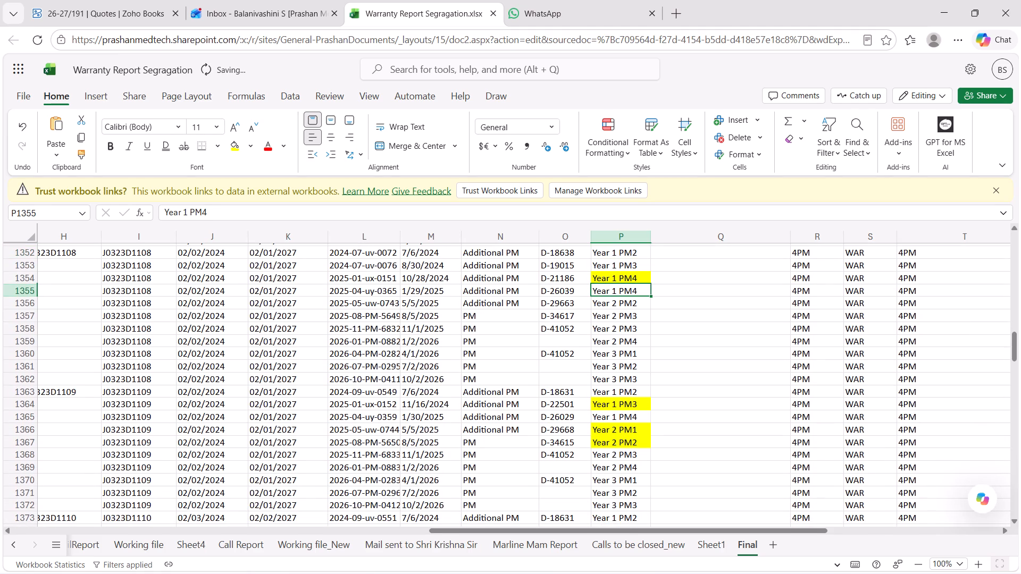
pyautogui.doubleClick(645, 293)
pyautogui.press('BackSpace')
pyautogui.press('1')
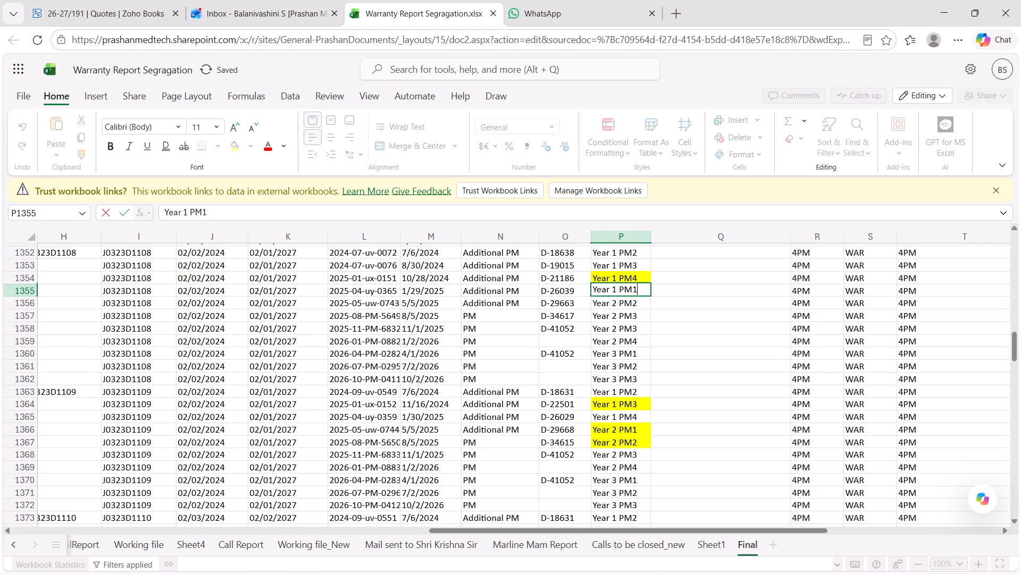
pyautogui.press('Left')
pyautogui.press('Left')
pyautogui.press('Left')
pyautogui.press('Left')
pyautogui.press('BackSpace')
pyautogui.press('2')
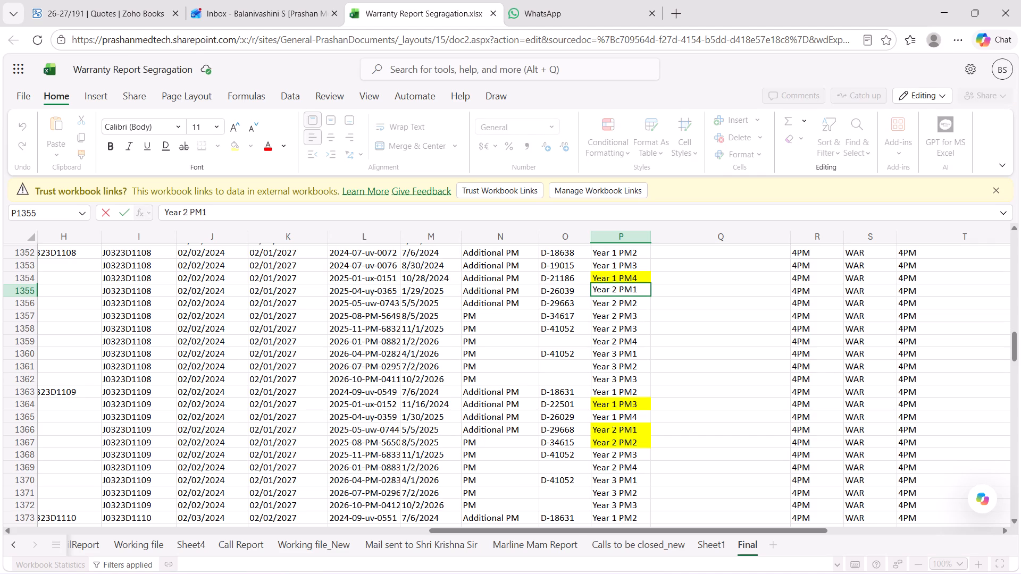
pyautogui.click(702, 292)
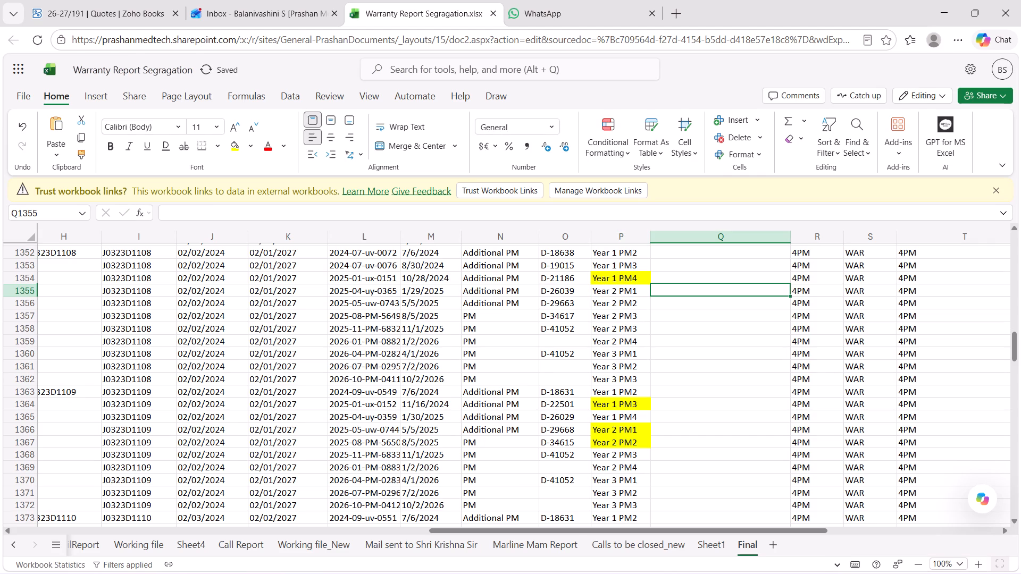
pyautogui.click(634, 289)
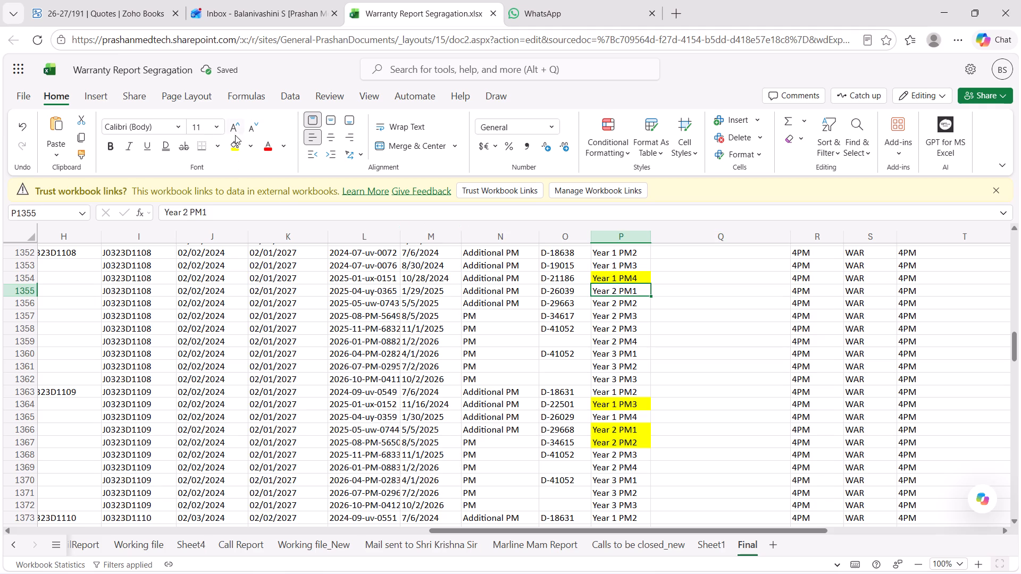
pyautogui.click(240, 147)
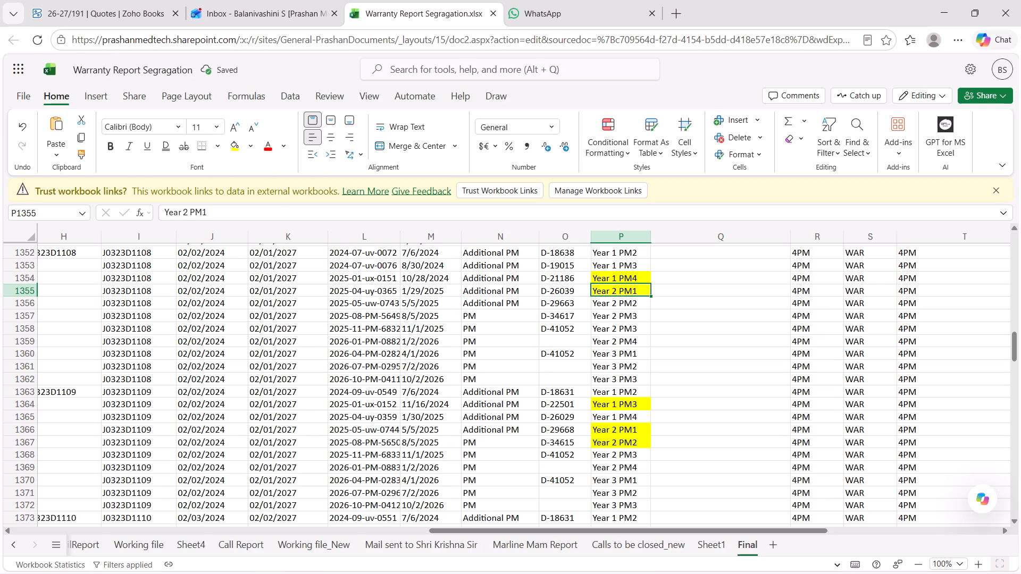
# Correct the visit label in P1358 for serial J0323D1108 to Year 2 PM4 and highlight the cell yellow.
pyautogui.click(637, 305)
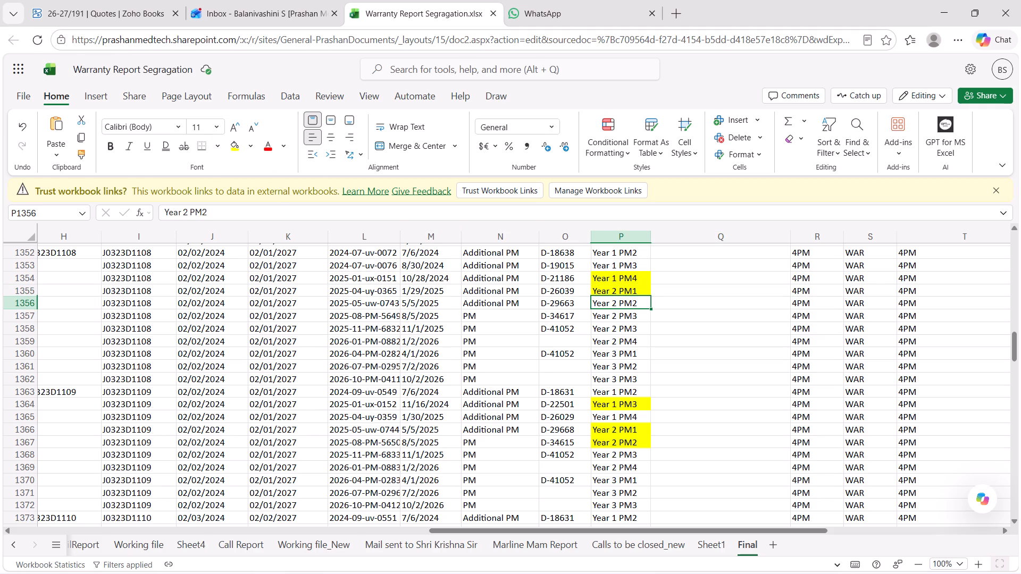
pyautogui.click(641, 317)
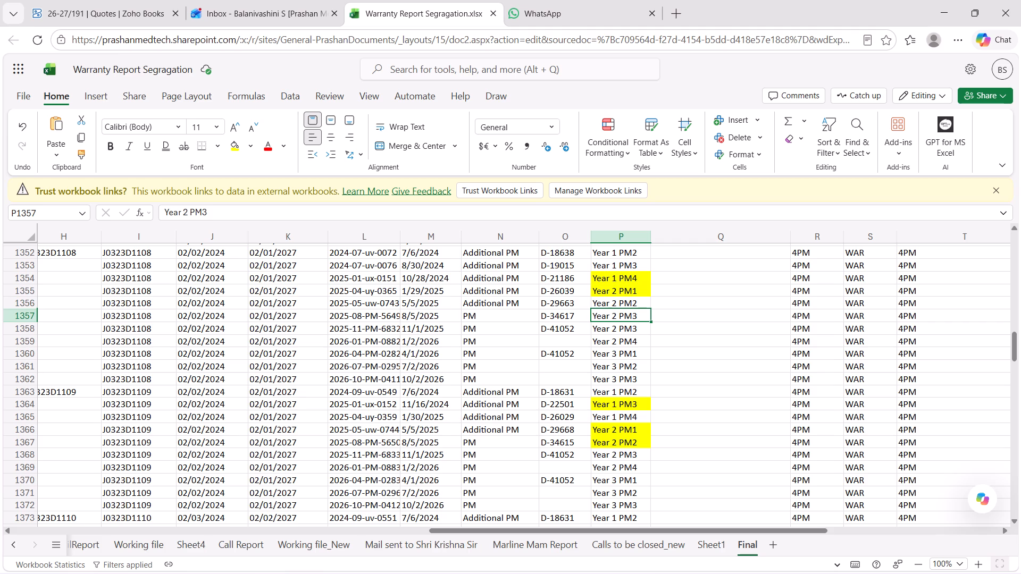
pyautogui.press('Down')
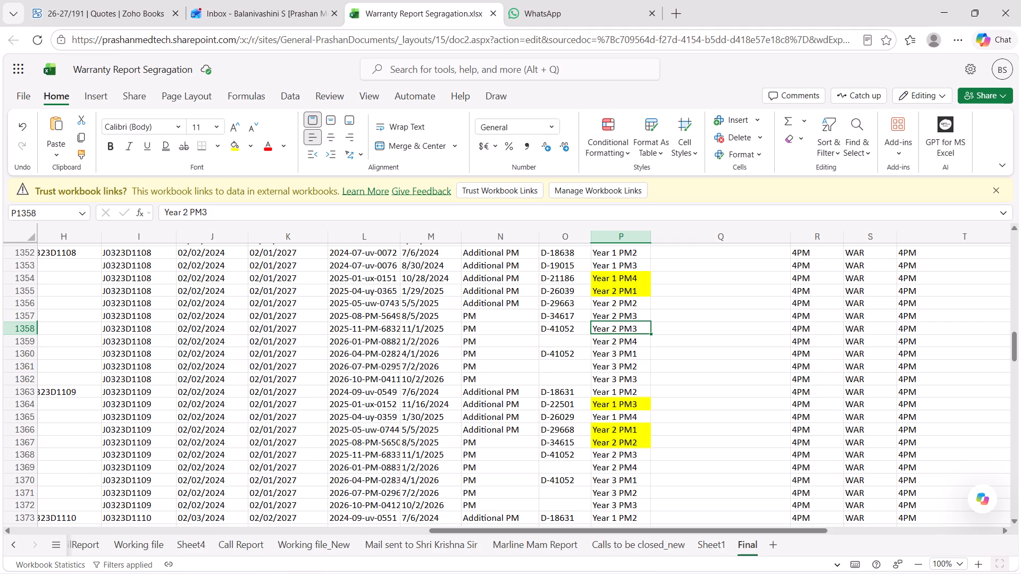
pyautogui.doubleClick(642, 327)
pyautogui.press('BackSpace')
pyautogui.write('43')
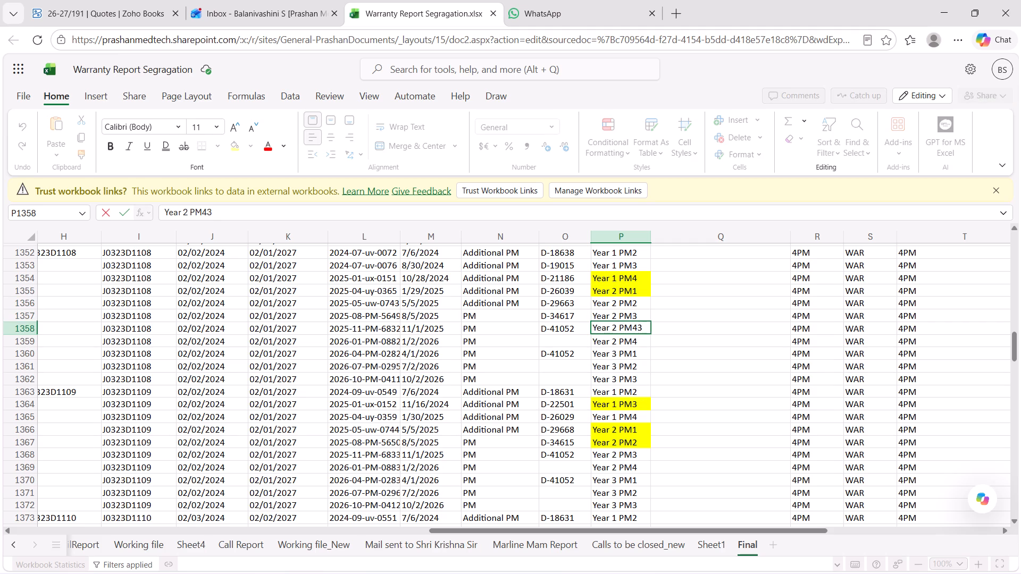
pyautogui.press('BackSpace')
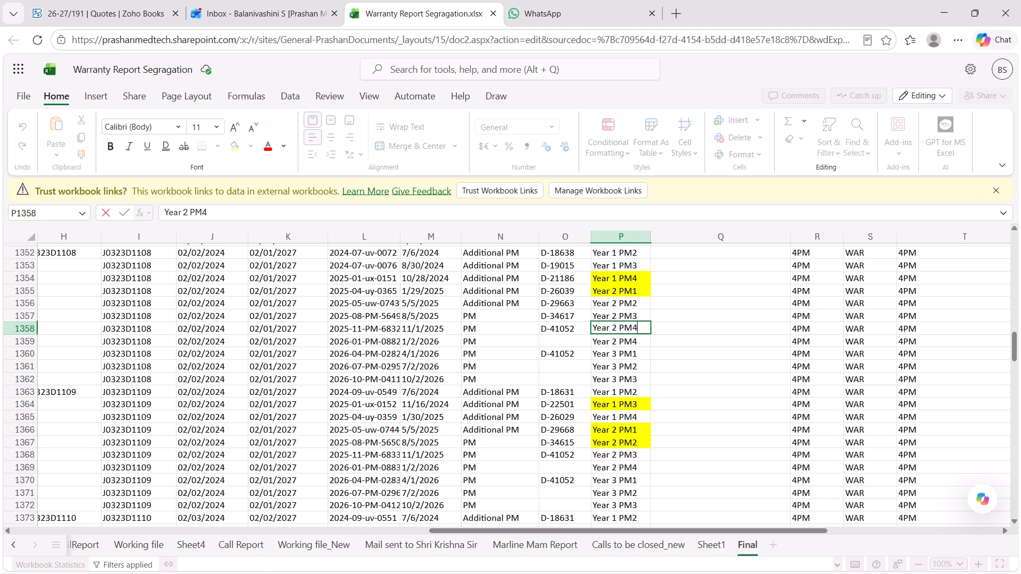
pyautogui.click(667, 333)
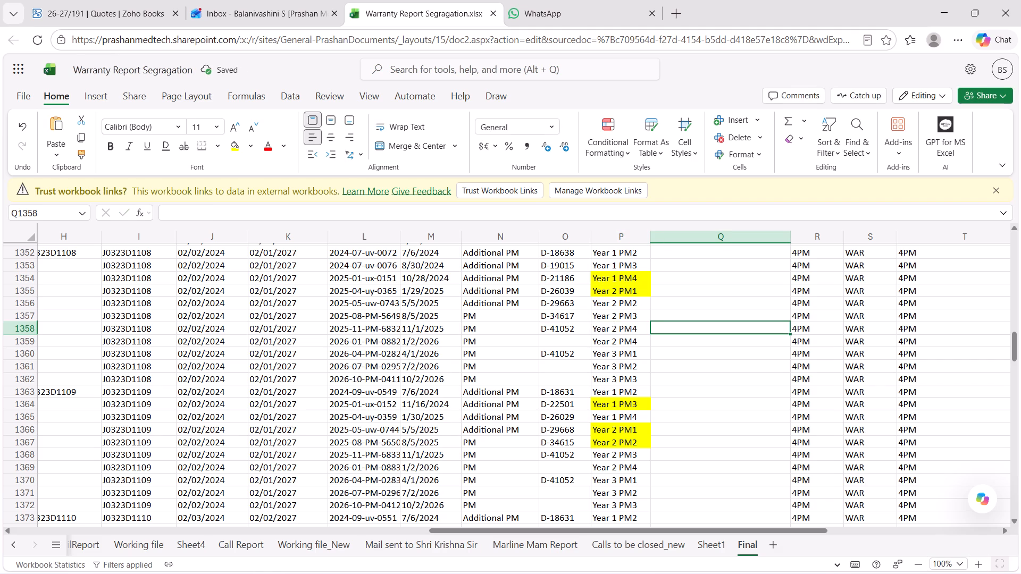
pyautogui.click(632, 326)
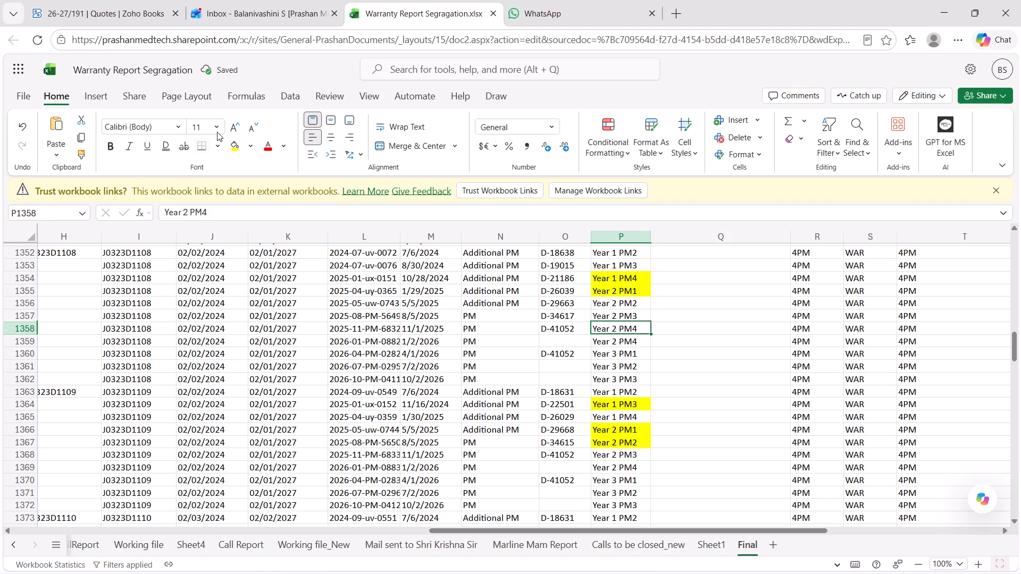
pyautogui.click(233, 149)
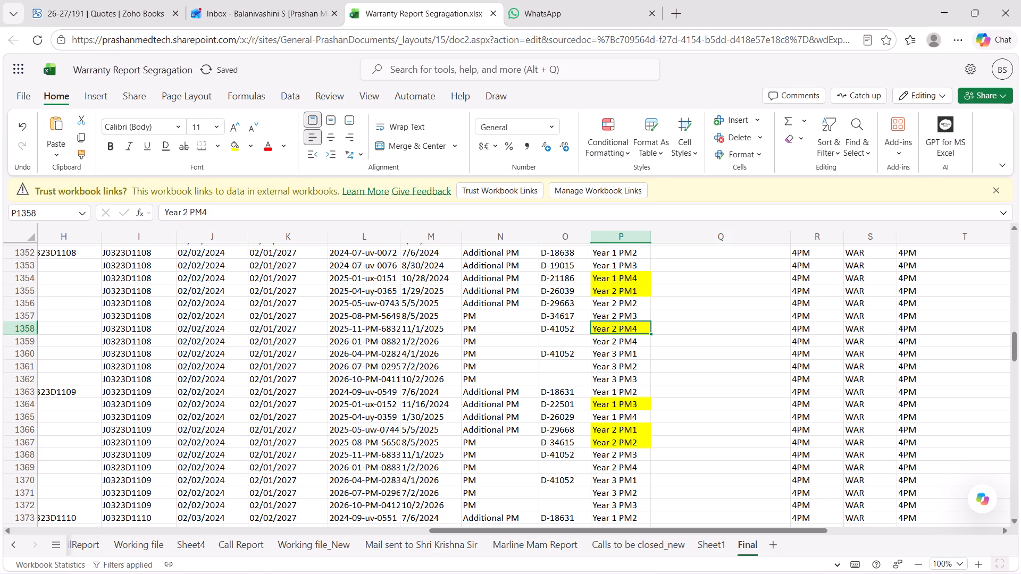
# Set the font colour of the D-41052 entry and its Year 3 PM1 label in O1360:P1360 to red.
pyautogui.click(631, 340)
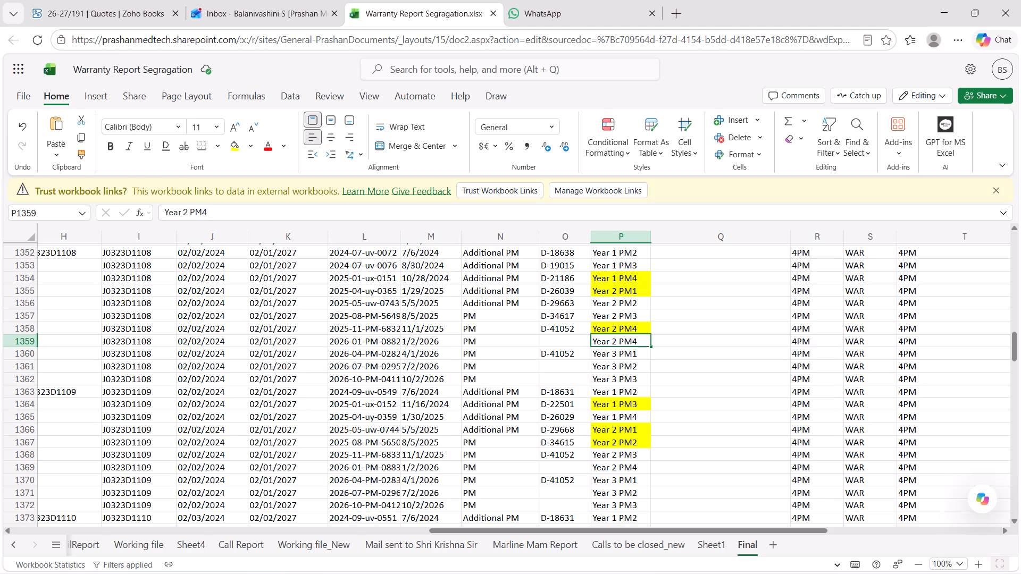
pyautogui.press('Down')
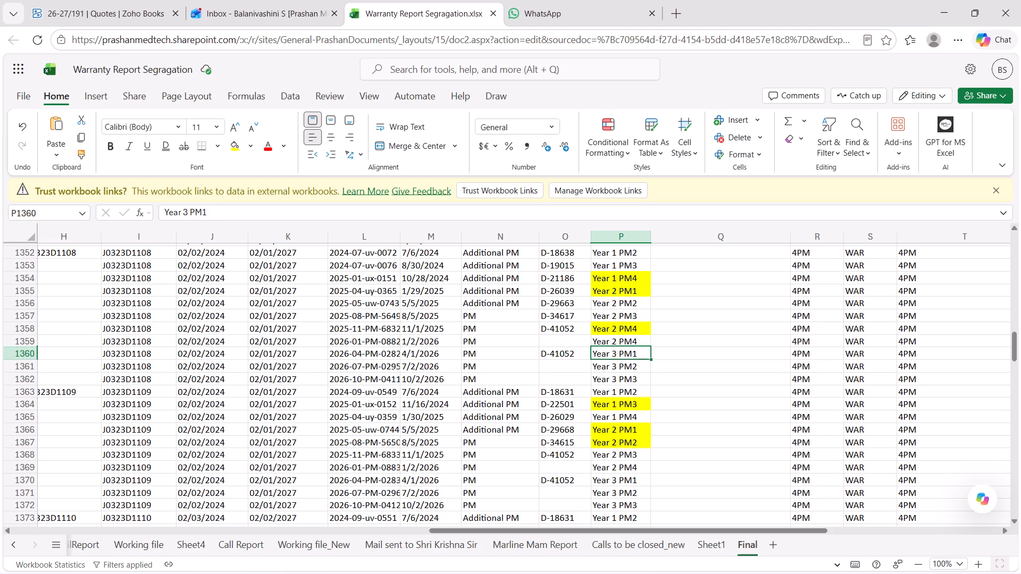
pyautogui.press('Down')
pyautogui.press('Up')
pyautogui.press('Down')
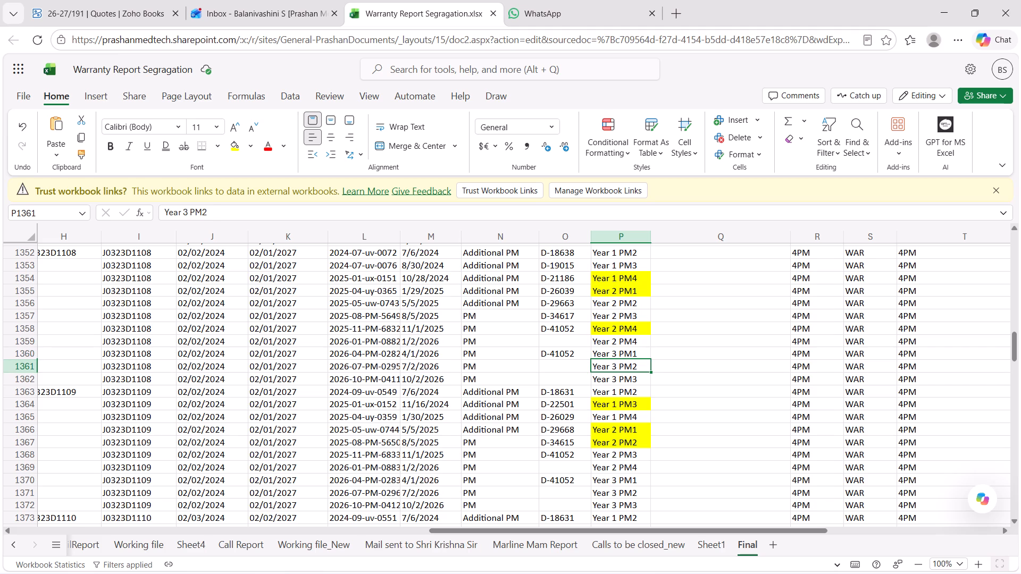
pyautogui.press('Up')
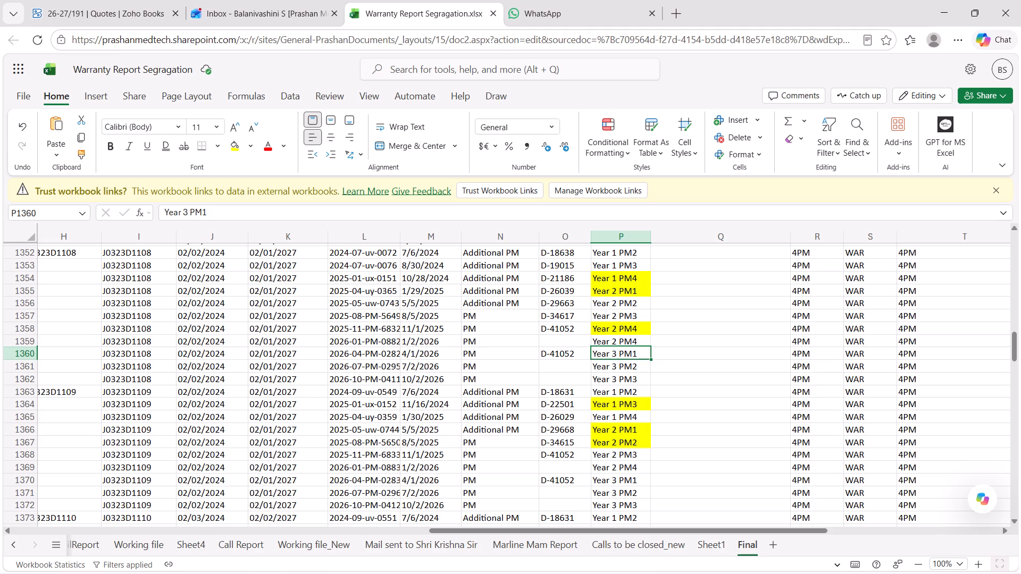
pyautogui.moveTo(614, 353); pyautogui.dragTo(573, 355)
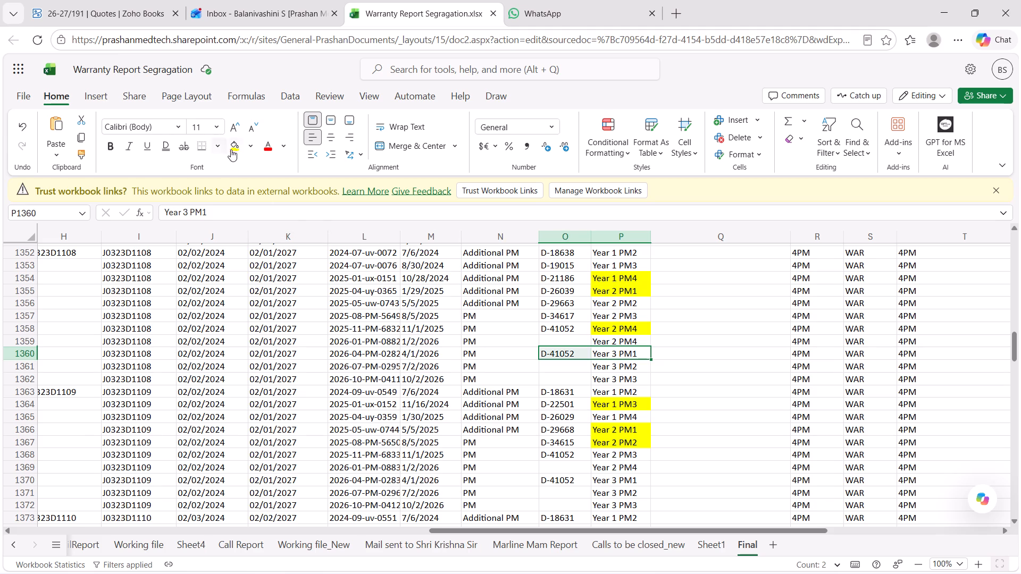
pyautogui.click(272, 150)
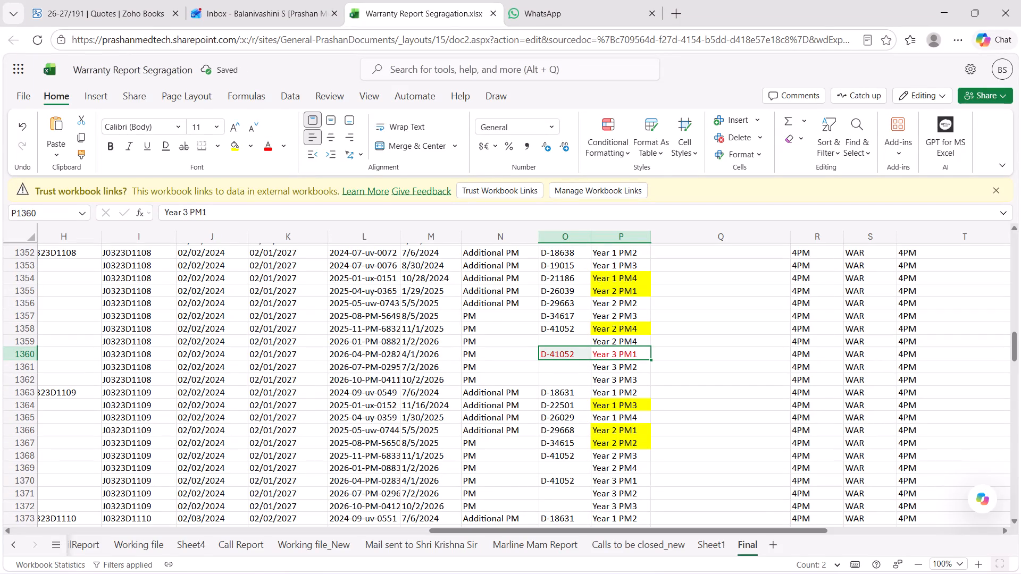
# Save the Warranty Report Segregation workbook.
pyautogui.click(645, 365)
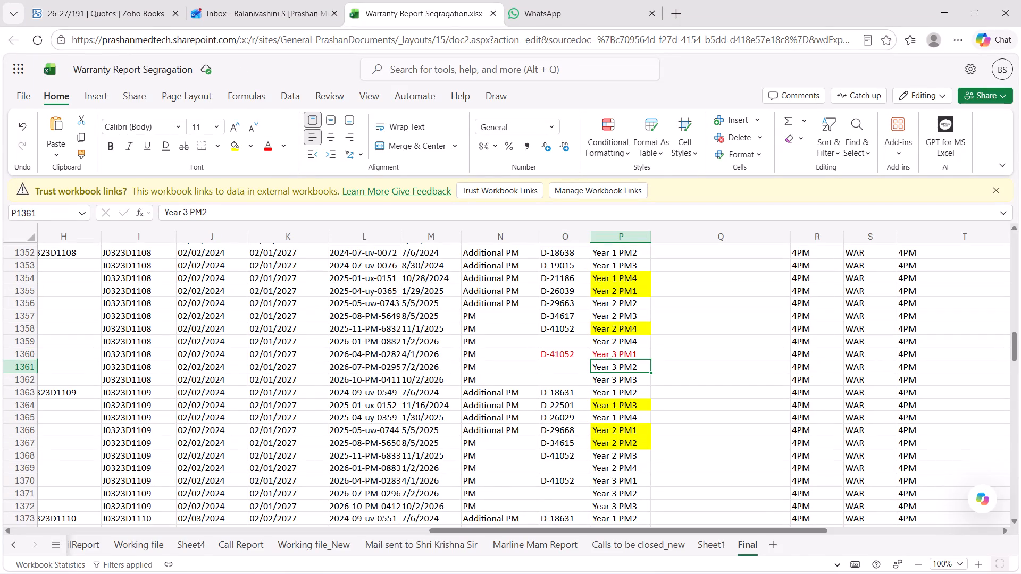
pyautogui.hotkey('ctrl', 's')
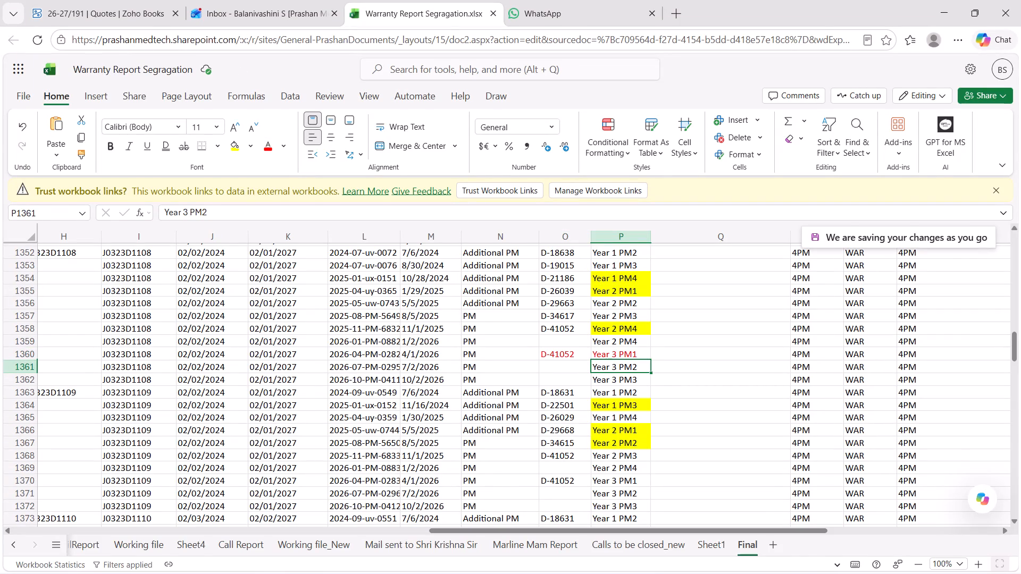
# Check the remaining labels for serial J0323D1108 and those in P1363:P1372 for serial J0323D1109 against their visit dates.
pyautogui.press('Down')
pyautogui.press('Up')
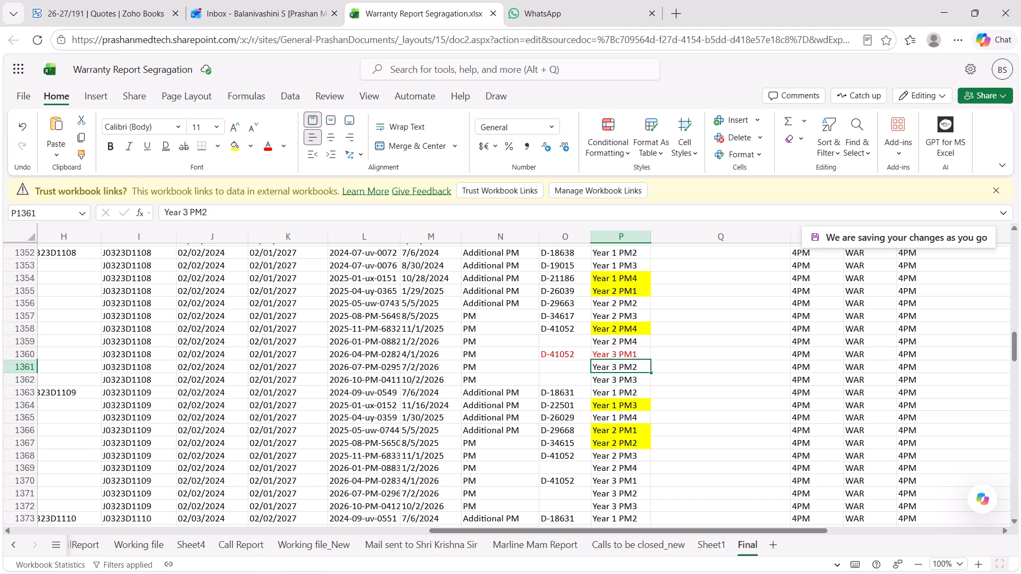
pyautogui.press('Down')
pyautogui.press('Down')
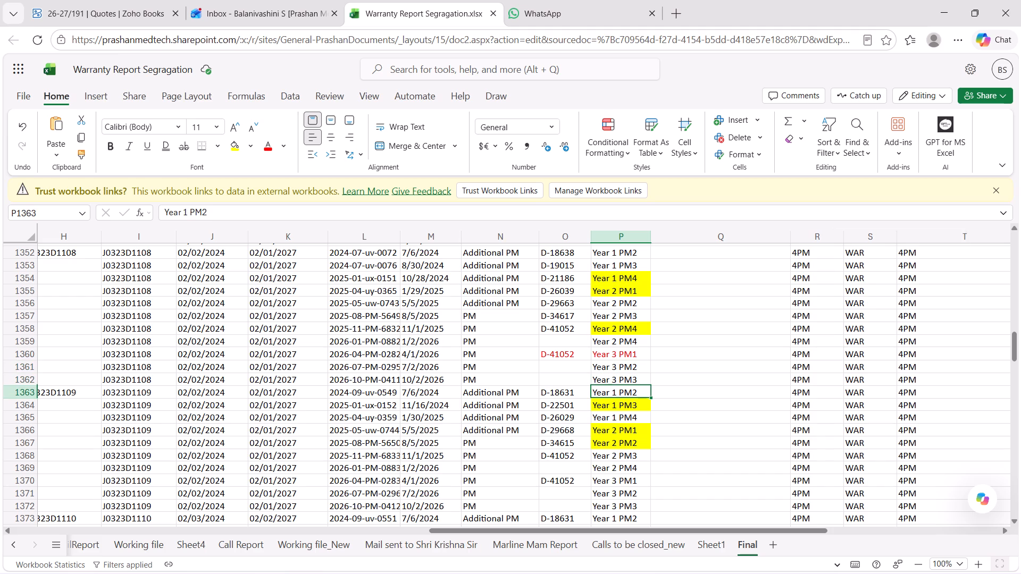
pyautogui.press('Down')
pyautogui.press('Up')
pyautogui.scroll(-1, 645, 362)
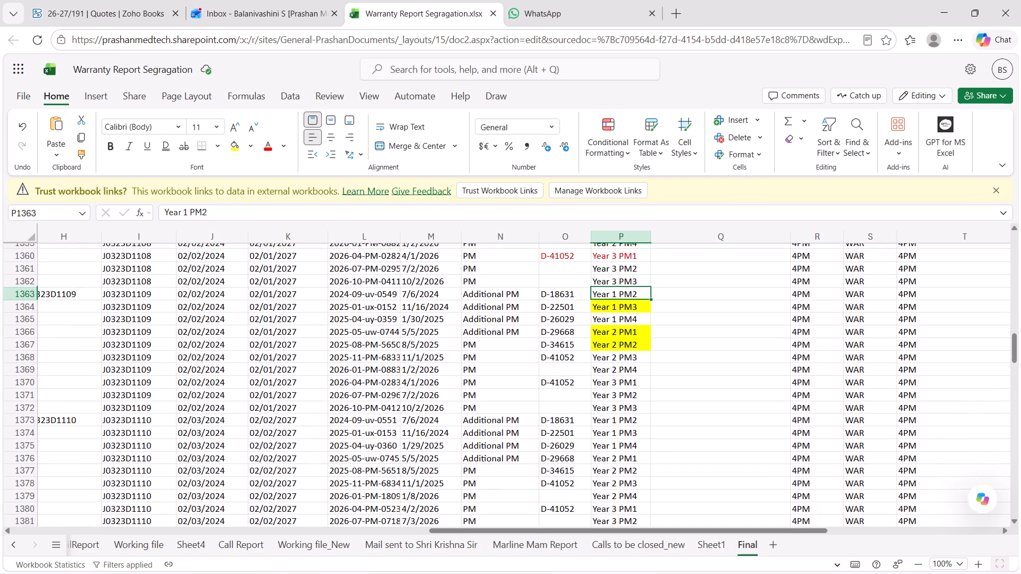
pyautogui.scroll(-2, 645, 362)
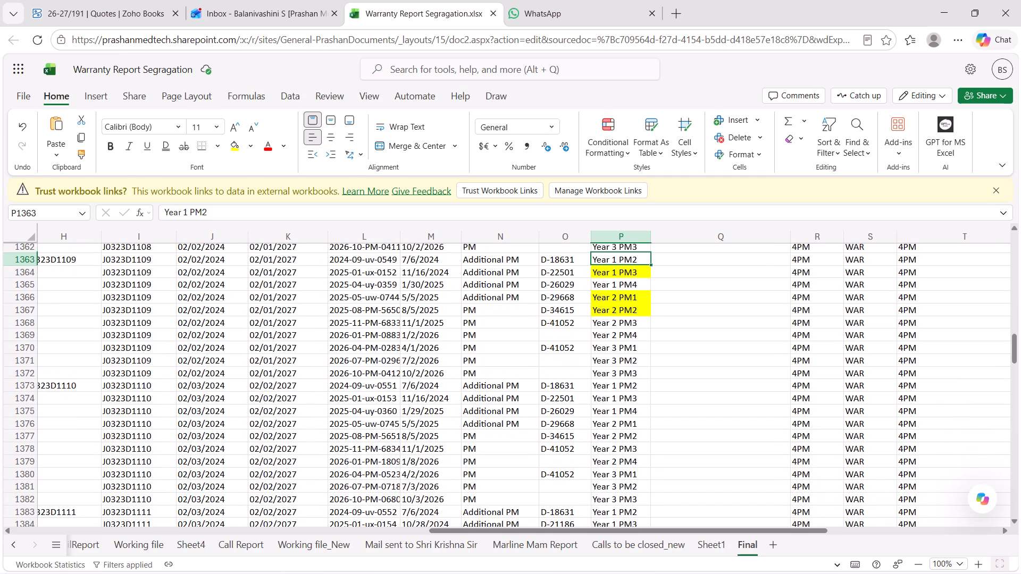
pyautogui.press('Down')
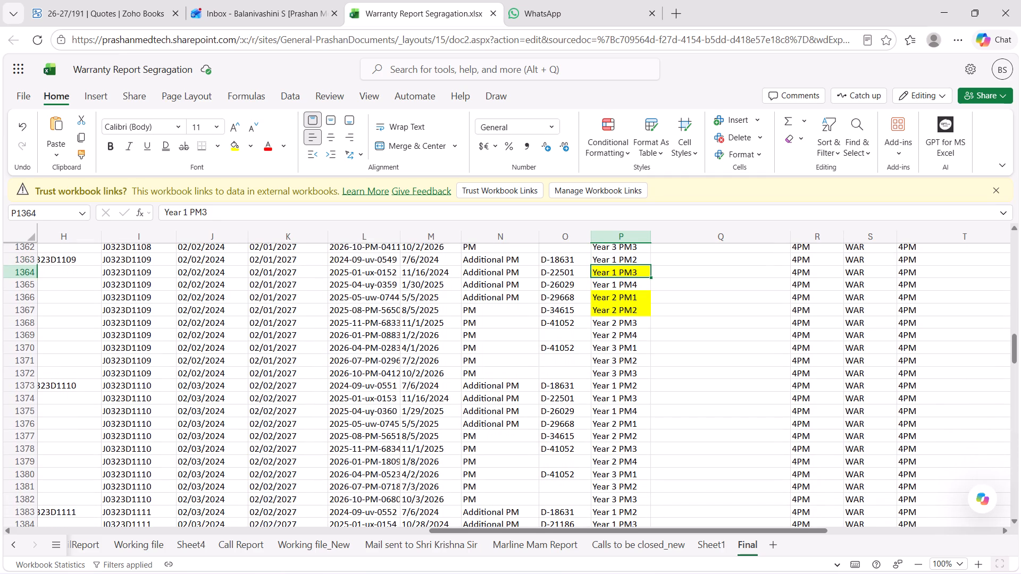
pyautogui.press('Down')
pyautogui.press('Down')
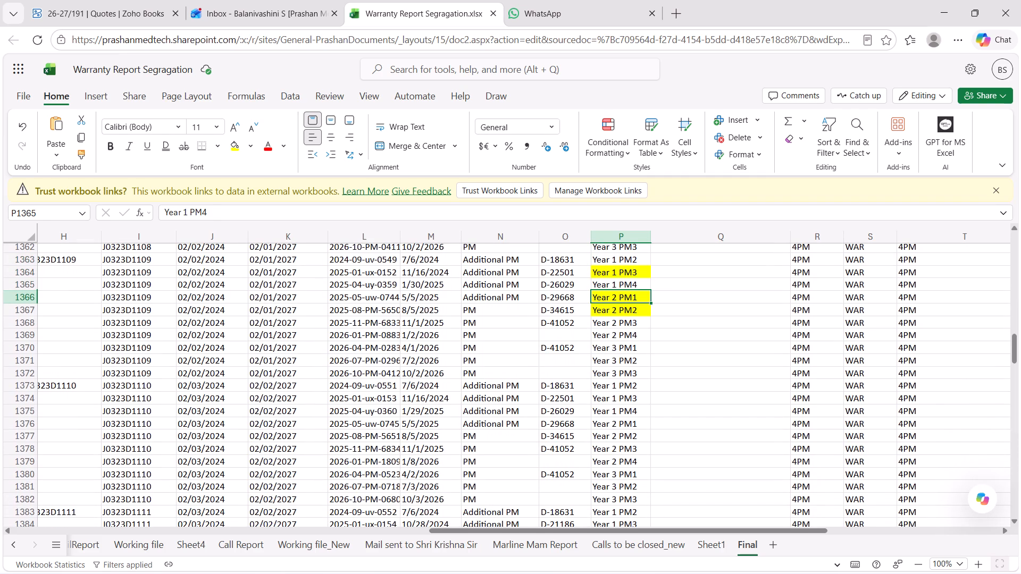
pyautogui.press('Down')
pyautogui.press('Down')
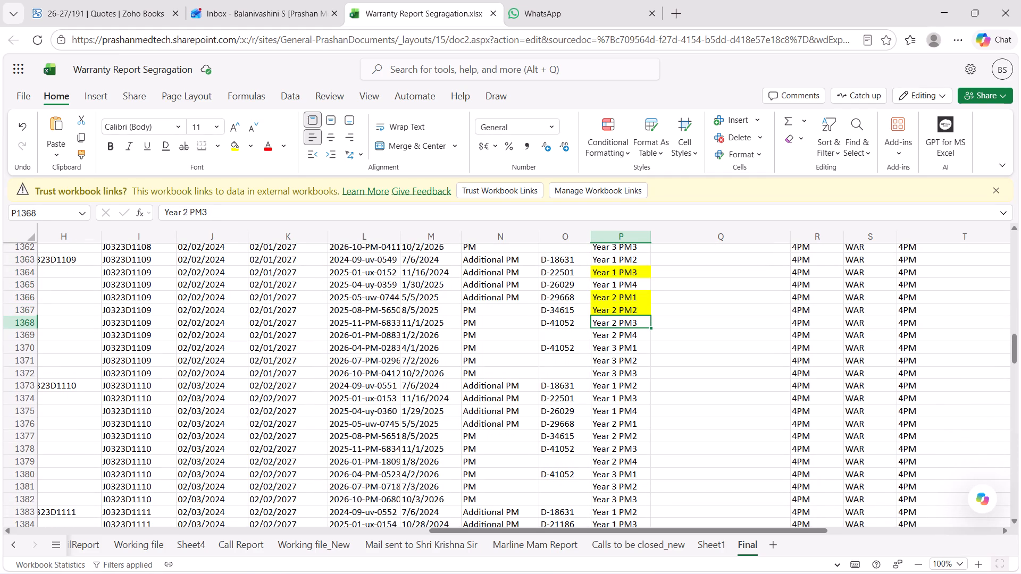
pyautogui.press('Down')
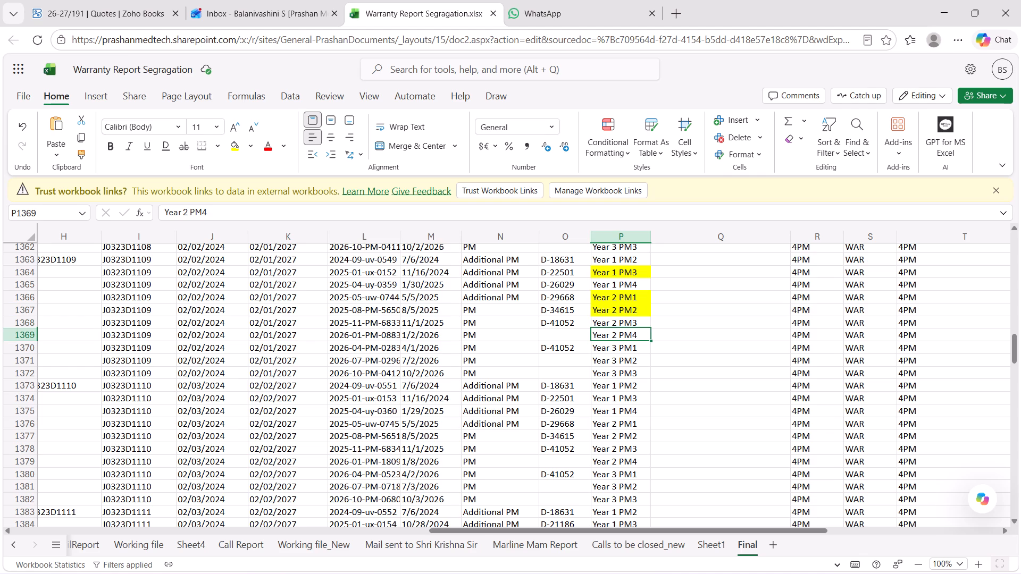
pyautogui.press('Down')
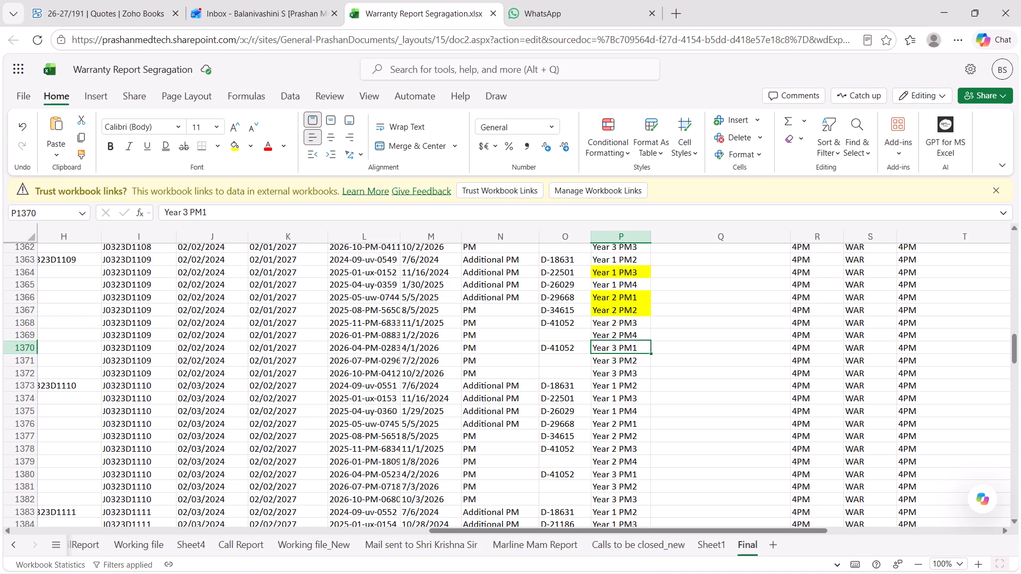
pyautogui.press('Down')
pyautogui.press('Down')
# Check the visit labels in P1373:P1382 for serial J0323D1110 against their visit dates.
pyautogui.press('Down')
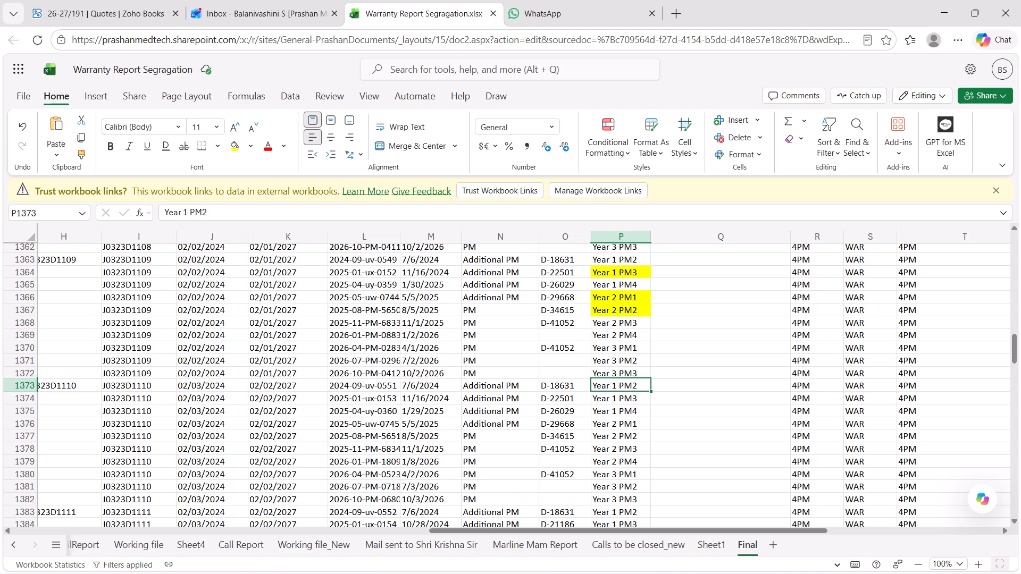
pyautogui.press('Down')
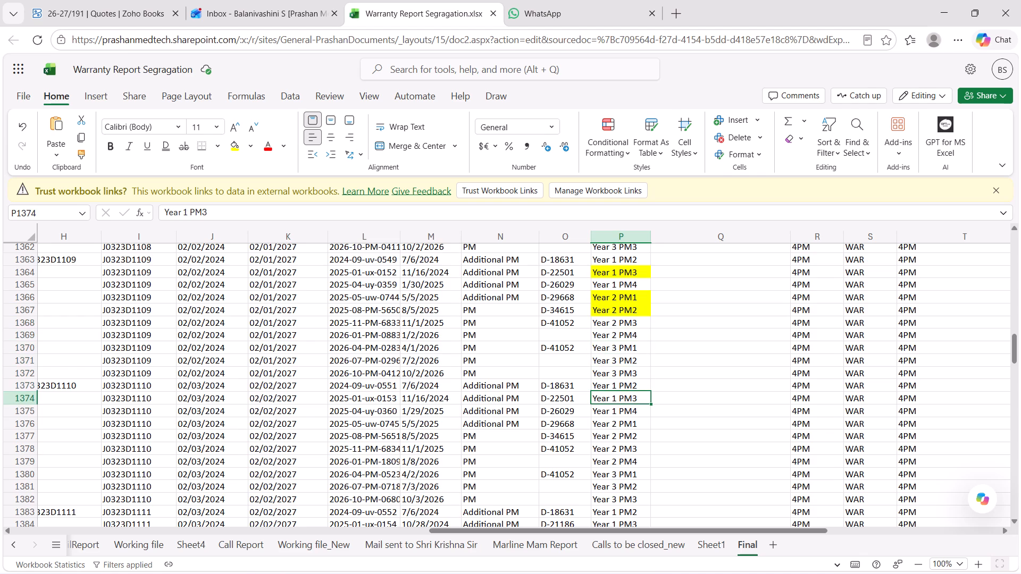
pyautogui.press('Down')
pyautogui.press('Up')
pyautogui.press('Down')
pyautogui.press('Down')
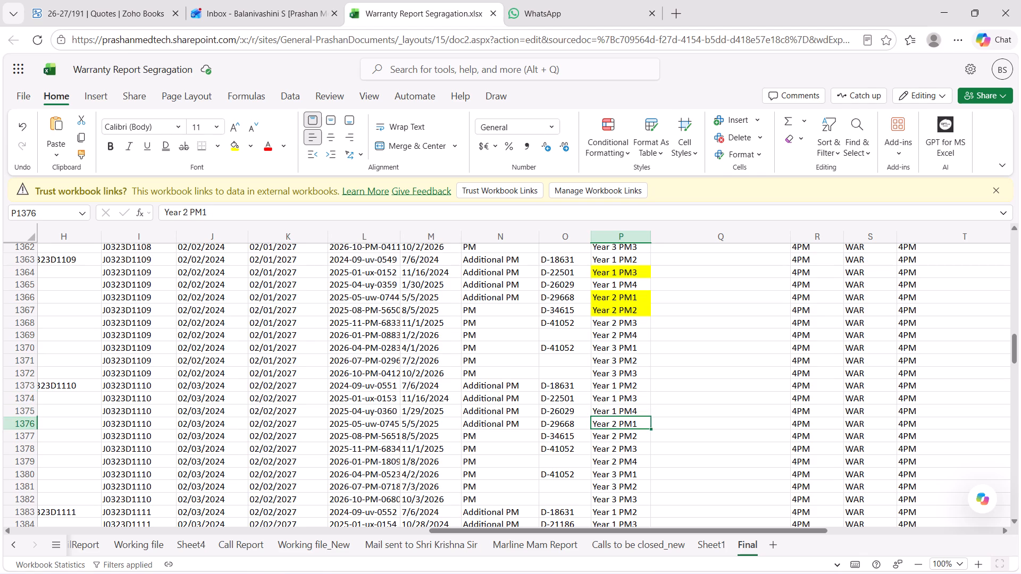
pyautogui.press('Down')
pyautogui.press('Down')
pyautogui.press('Down')
pyautogui.press('Down')
pyautogui.press('Down')
pyautogui.press('Down')
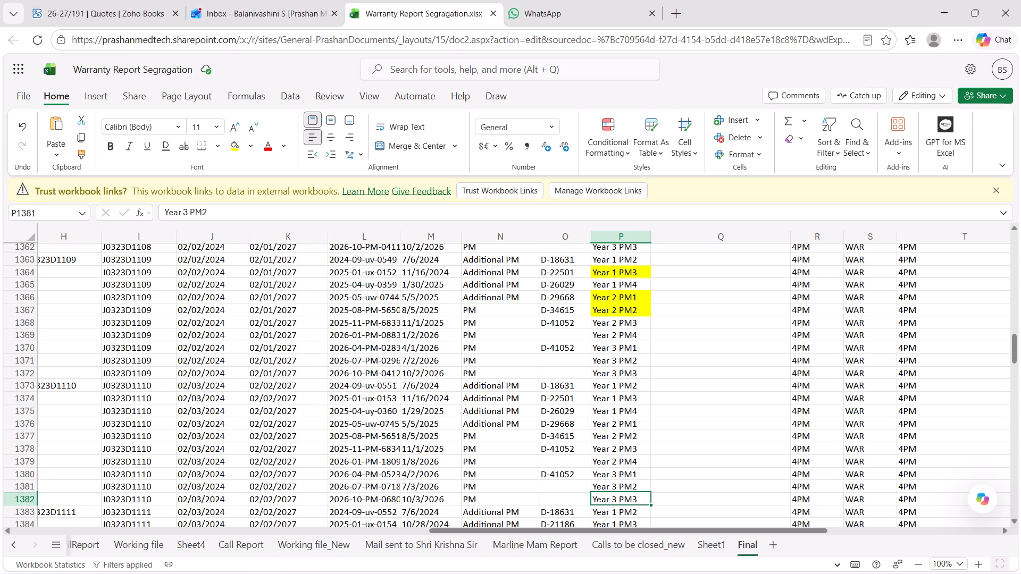
# Check the visit labels in P1383:P1392 for serial J0323D1111 against their visit dates.
pyautogui.press('Down')
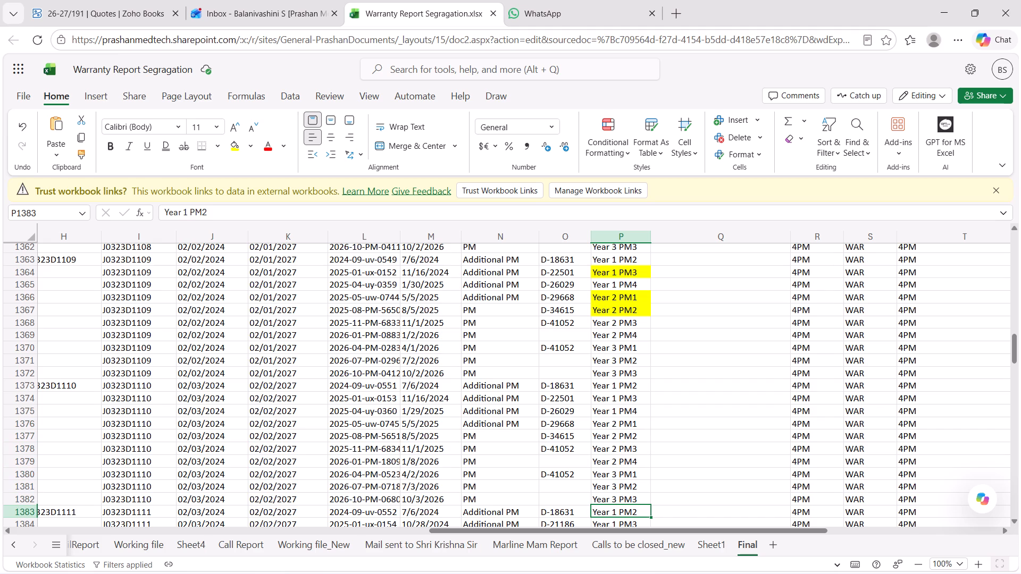
pyautogui.press('Down')
pyautogui.press('Down')
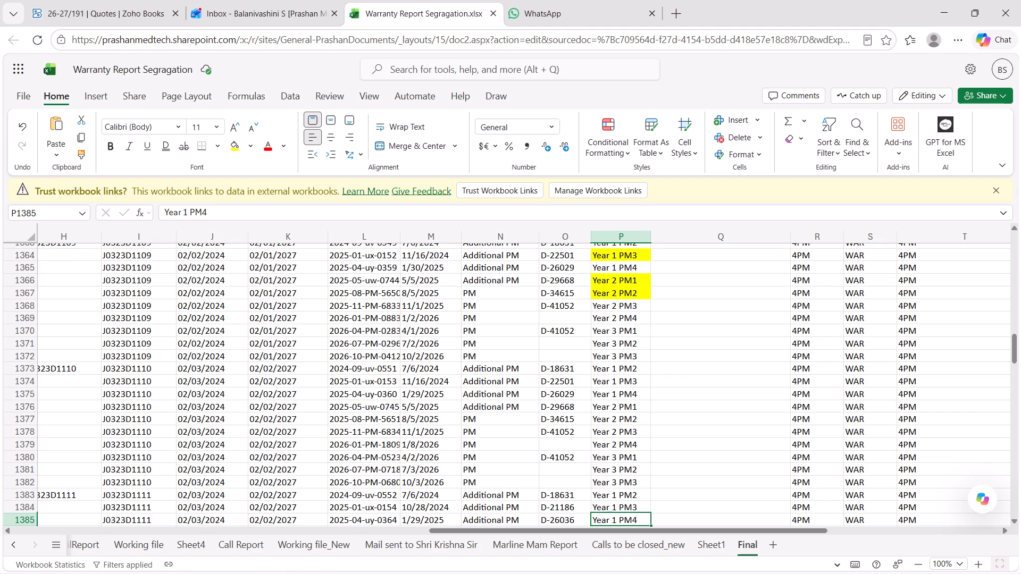
pyautogui.press('Down')
pyautogui.press('Down')
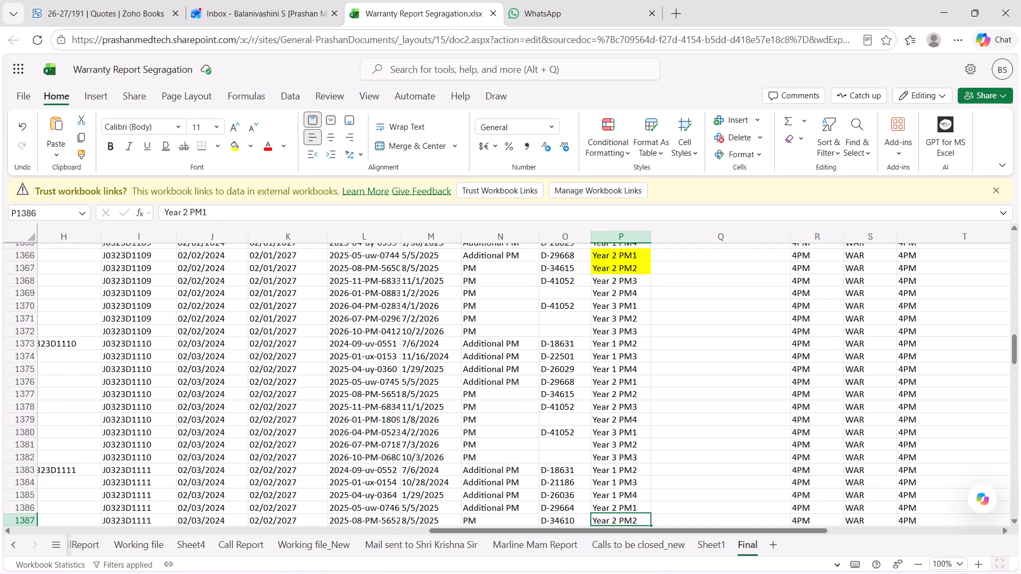
pyautogui.press('Down')
pyautogui.press('Down')
pyautogui.press('Down')
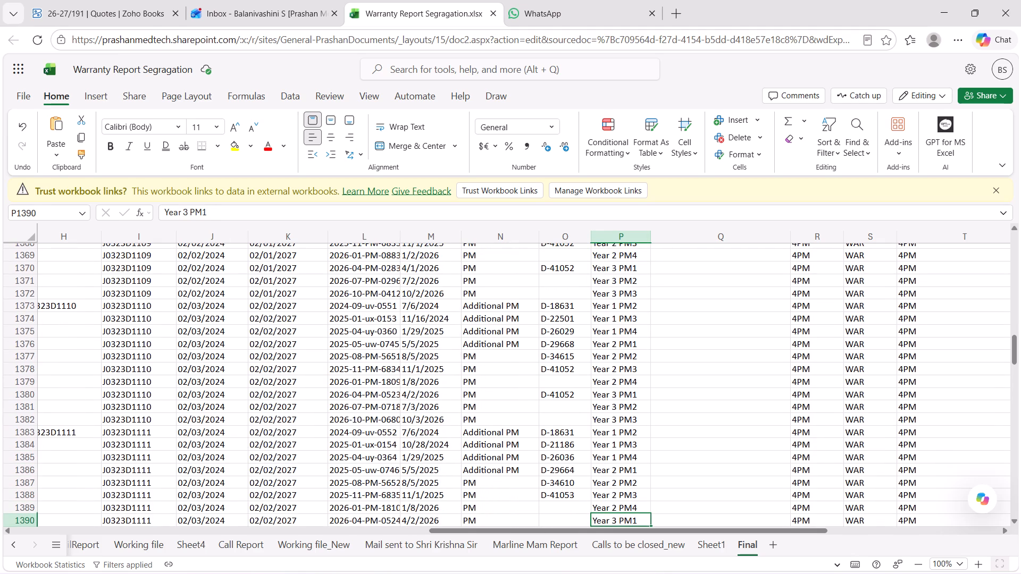
pyautogui.press('Down')
pyautogui.press('Down')
# Check the visit labels in P1393:P1403 for serial J0323D1115 against their visit dates, including the two May 2025 visits.
pyautogui.press('Down')
pyautogui.press('Down')
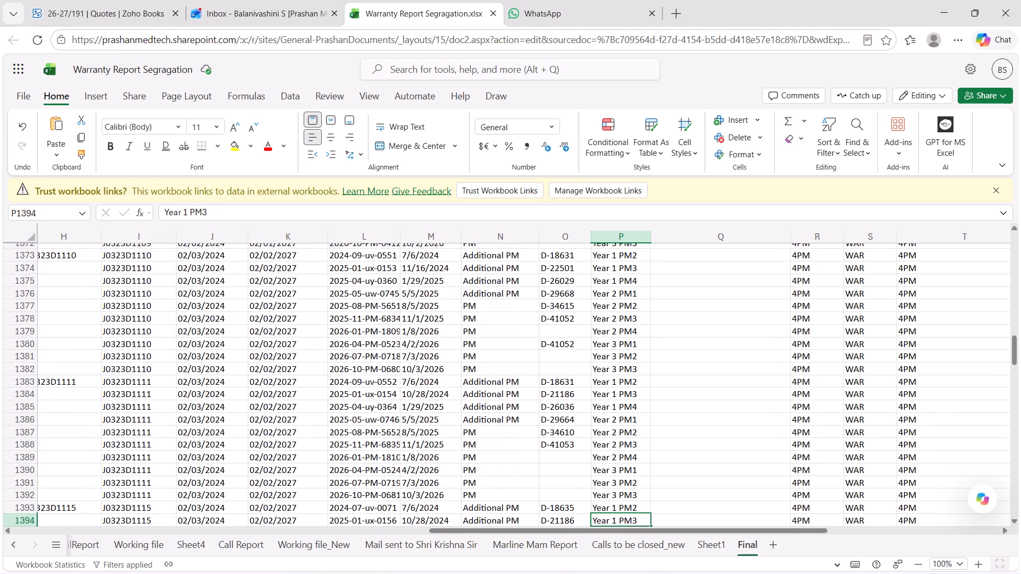
pyautogui.press('Down')
pyautogui.press('Up')
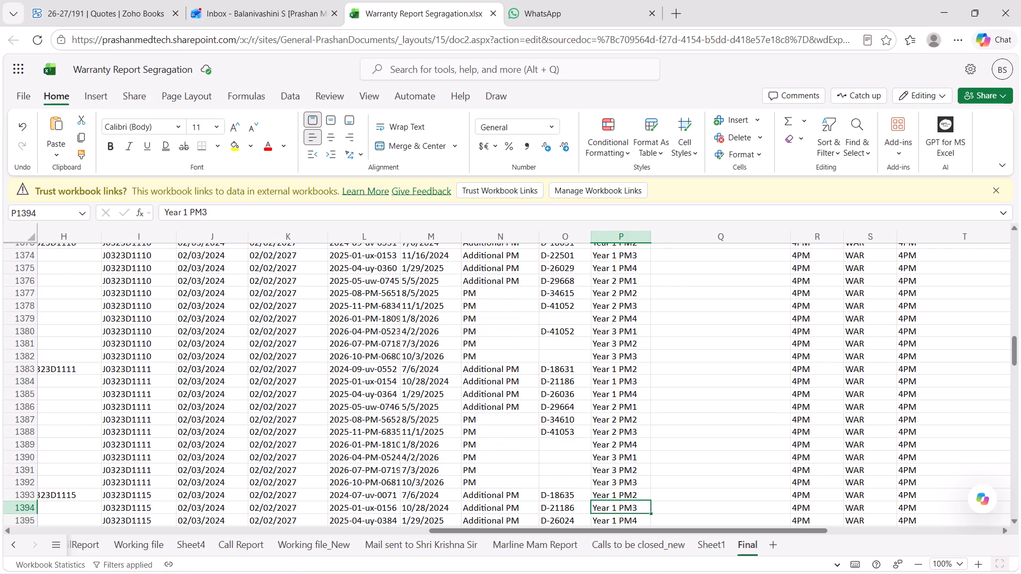
pyautogui.press('Down')
pyautogui.press('Down')
pyautogui.press('Down')
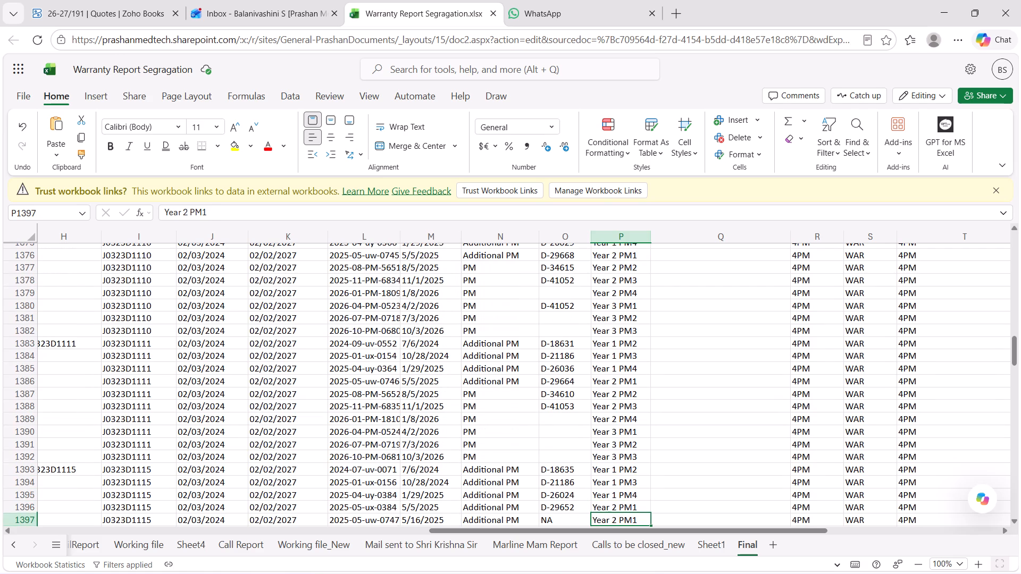
pyautogui.press('Down')
pyautogui.press('Up')
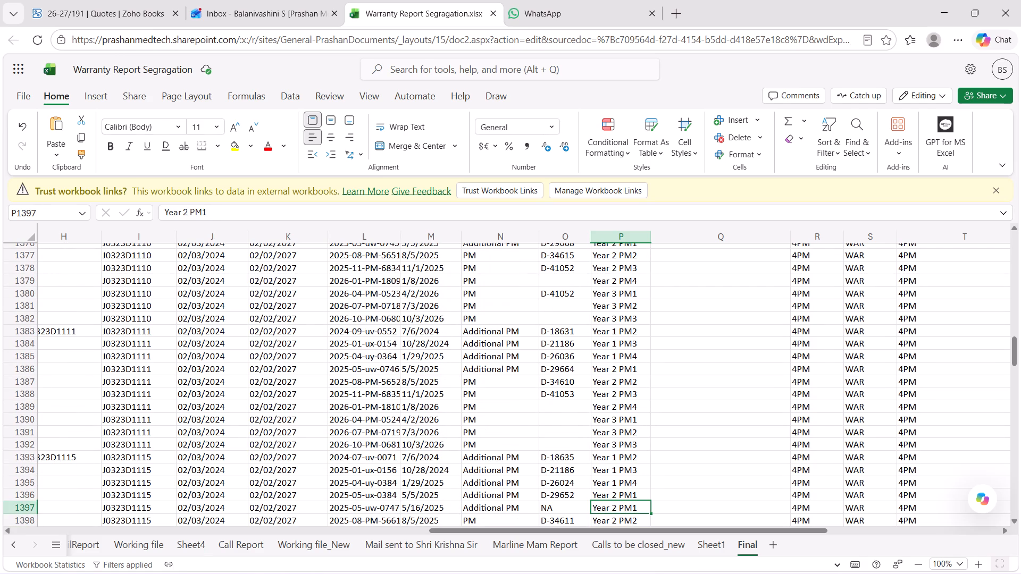
pyautogui.press('Up')
pyautogui.press('Down')
pyautogui.press('Down')
pyautogui.press('Down')
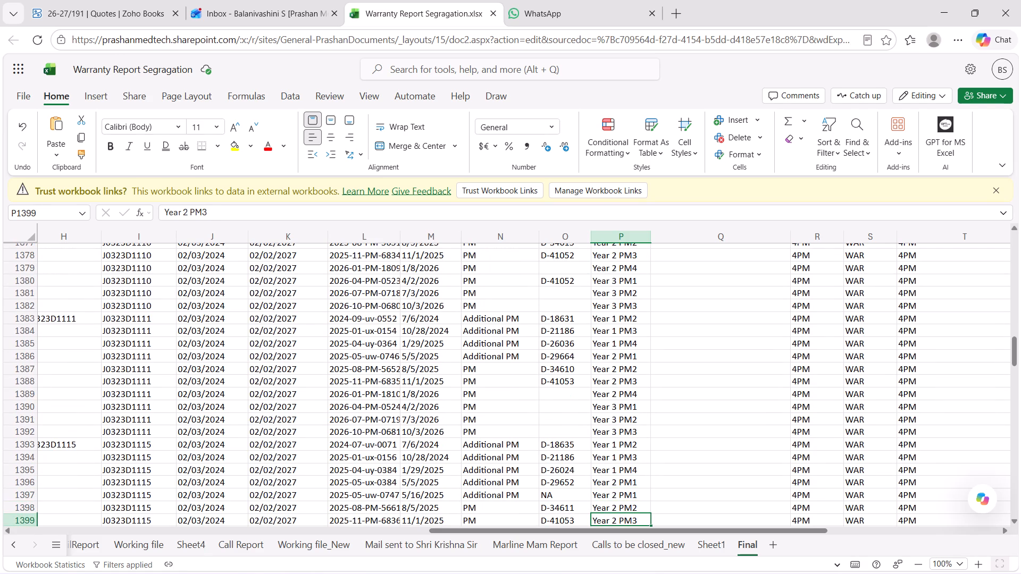
pyautogui.press('Down')
pyautogui.press('Down')
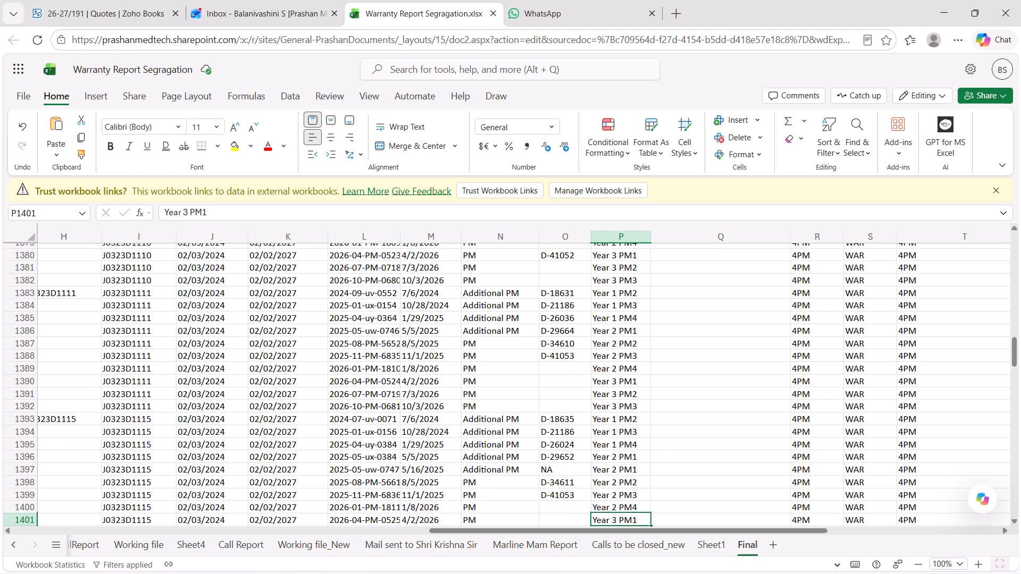
pyautogui.press('Down')
pyautogui.press('Down')
pyautogui.press('Down')
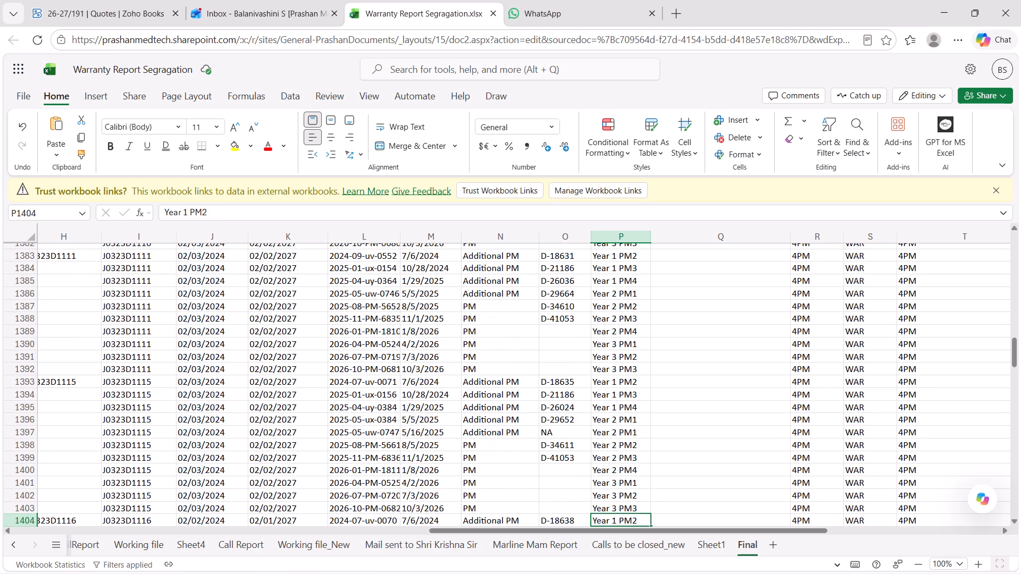
# Check the visit labels in P1404:P1410 for serial J0323D1116 against their visit dates.
pyautogui.press('Down')
pyautogui.press('Down')
pyautogui.press('Up')
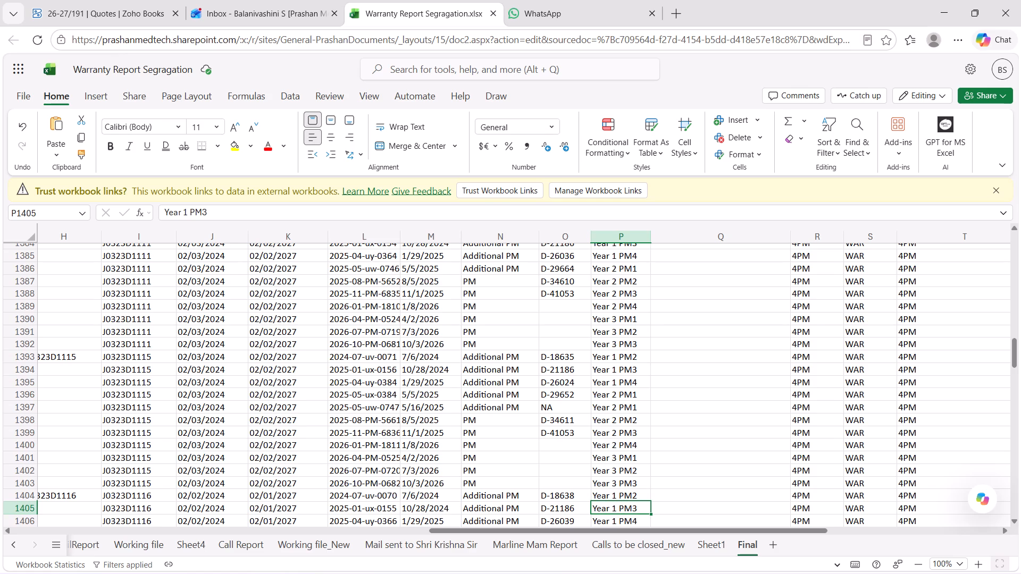
pyautogui.click(641, 493)
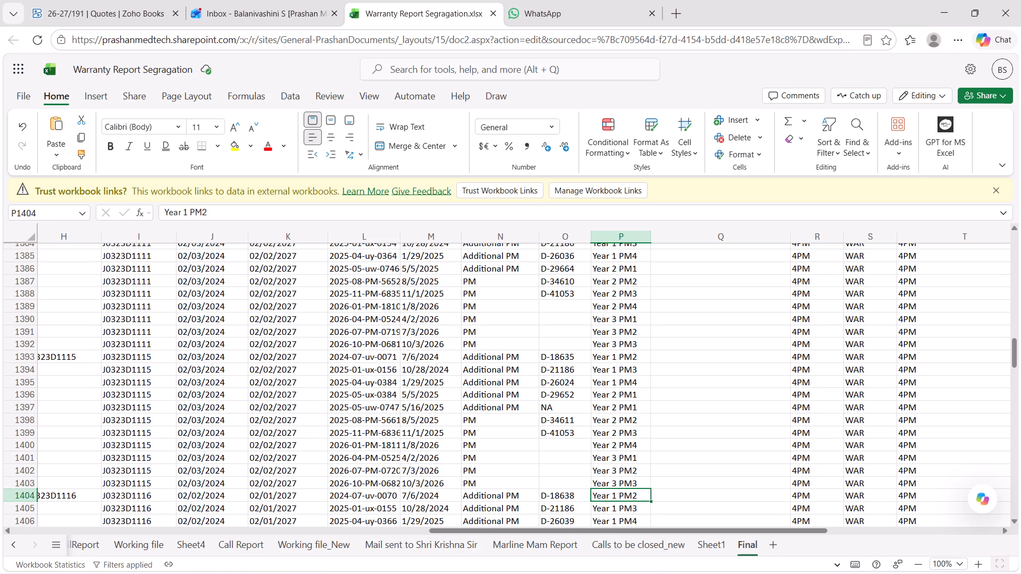
pyautogui.click(643, 509)
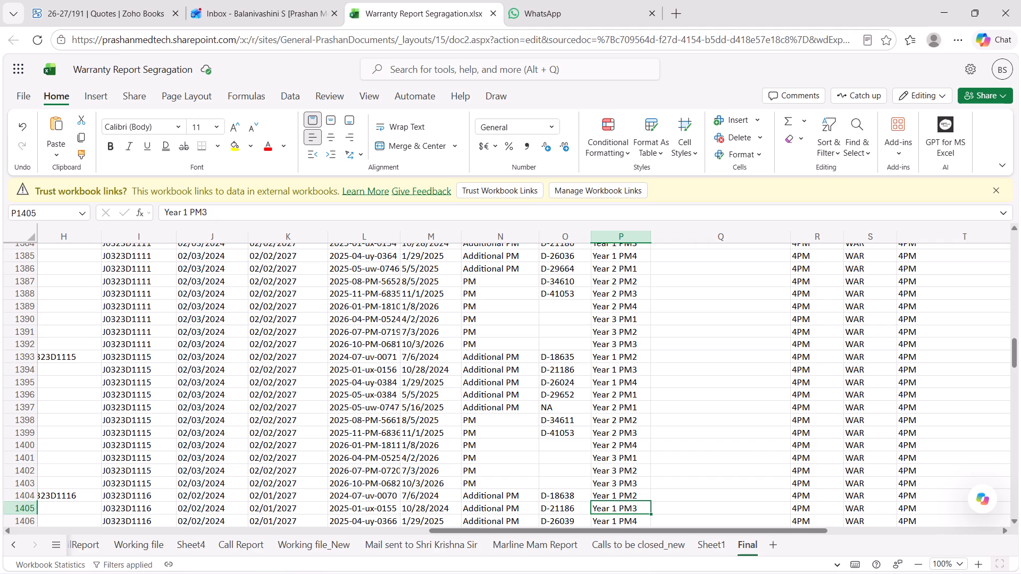
pyautogui.press('Down')
pyautogui.press('Down')
pyautogui.press('Down')
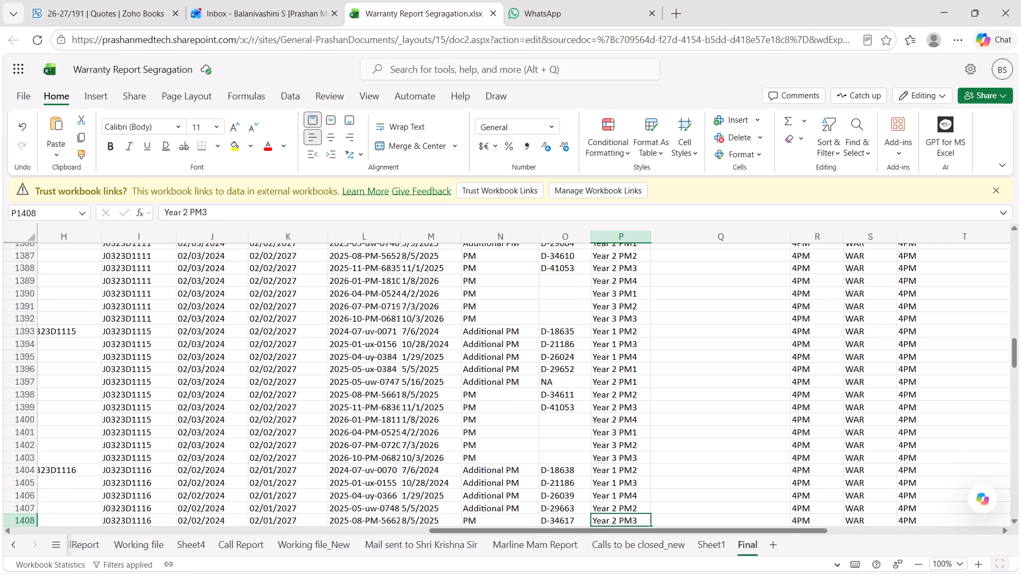
pyautogui.press('Down')
pyautogui.press('Down')
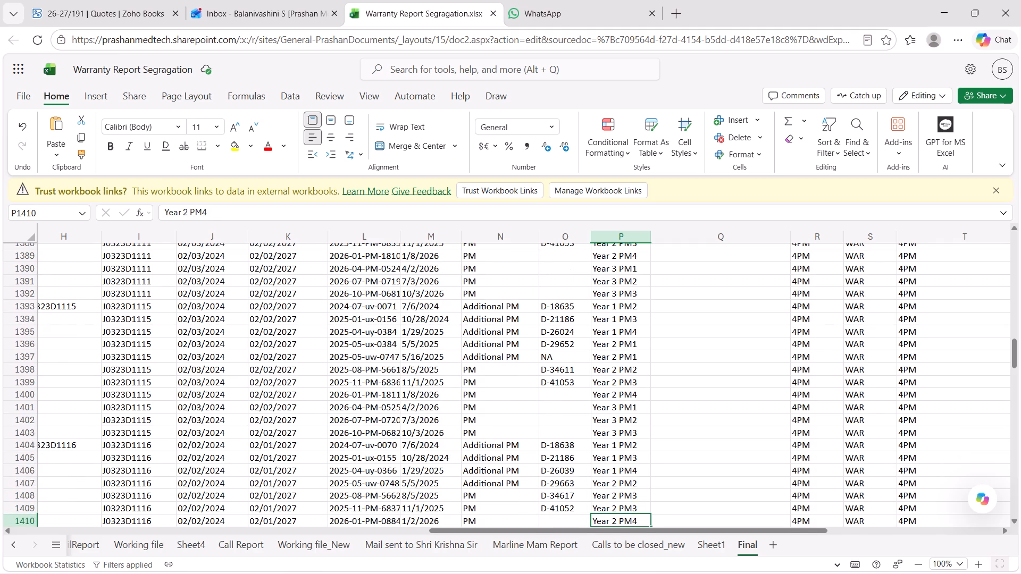
pyautogui.press('Up')
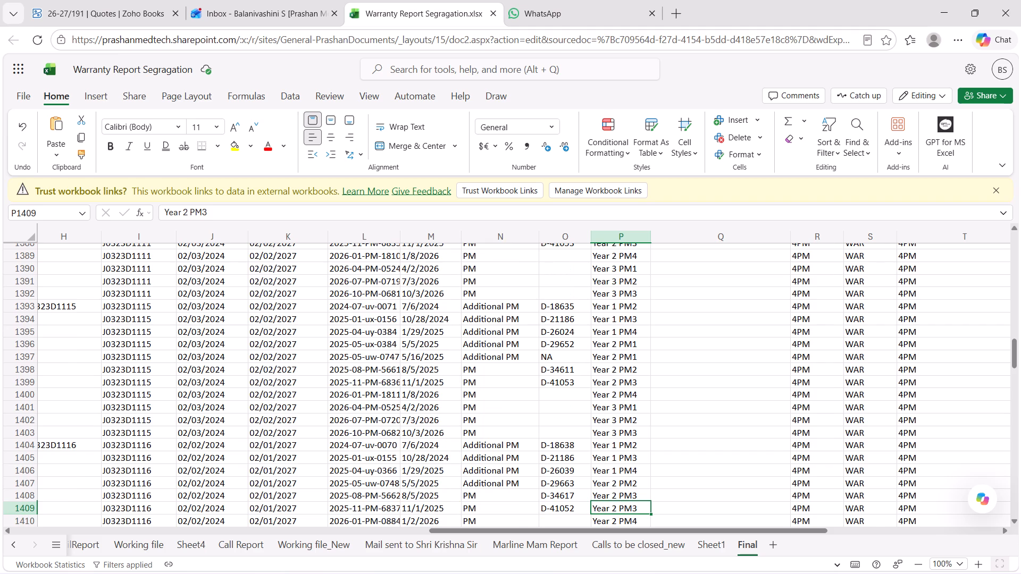
pyautogui.press('Up')
pyautogui.press('Up')
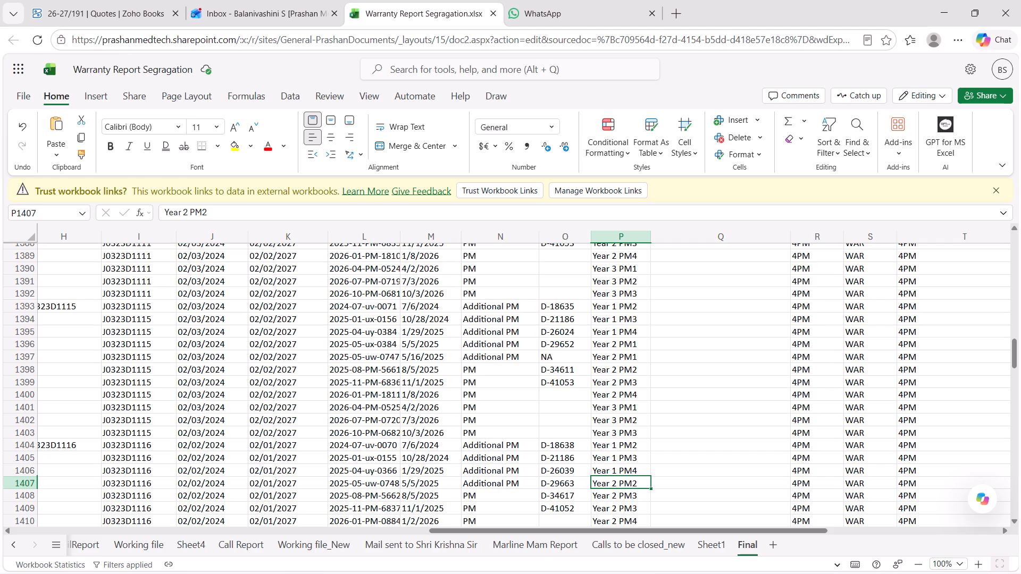
pyautogui.press('Up')
pyautogui.press('Down')
pyautogui.press('Up')
pyautogui.press('Up')
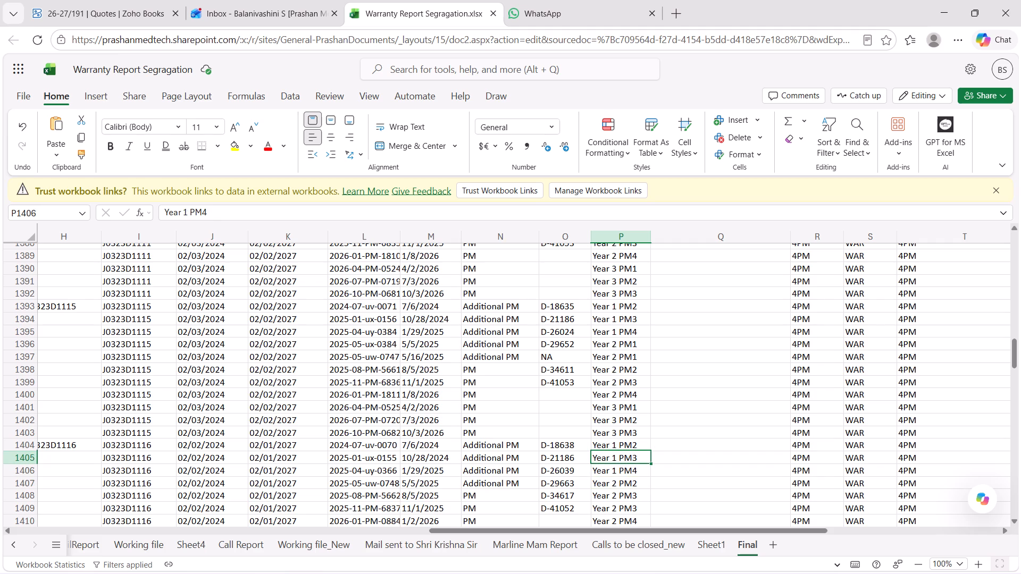
pyautogui.press('Up')
pyautogui.press('Down')
pyautogui.press('Down')
pyautogui.press('Down')
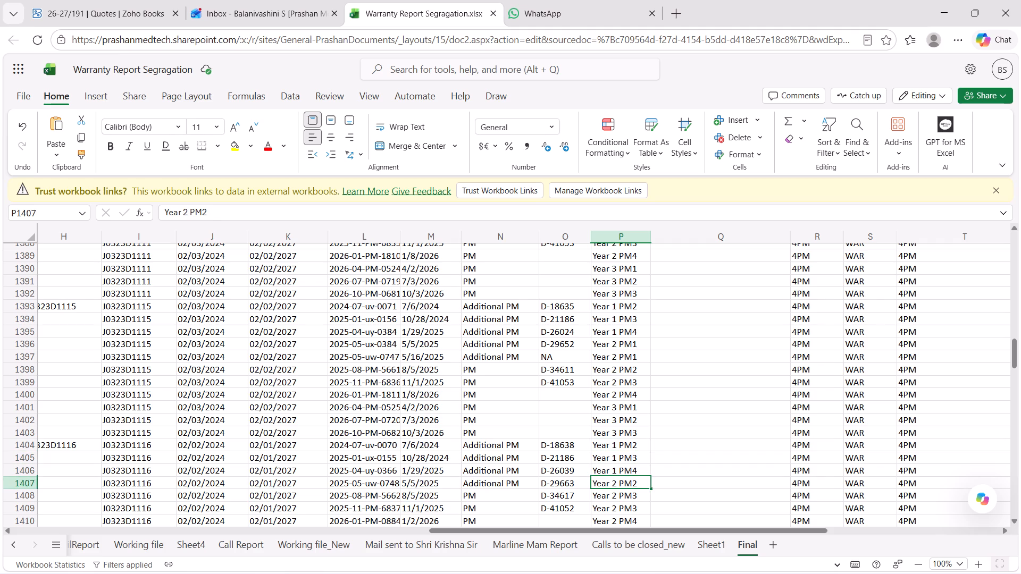
pyautogui.doubleClick(643, 484)
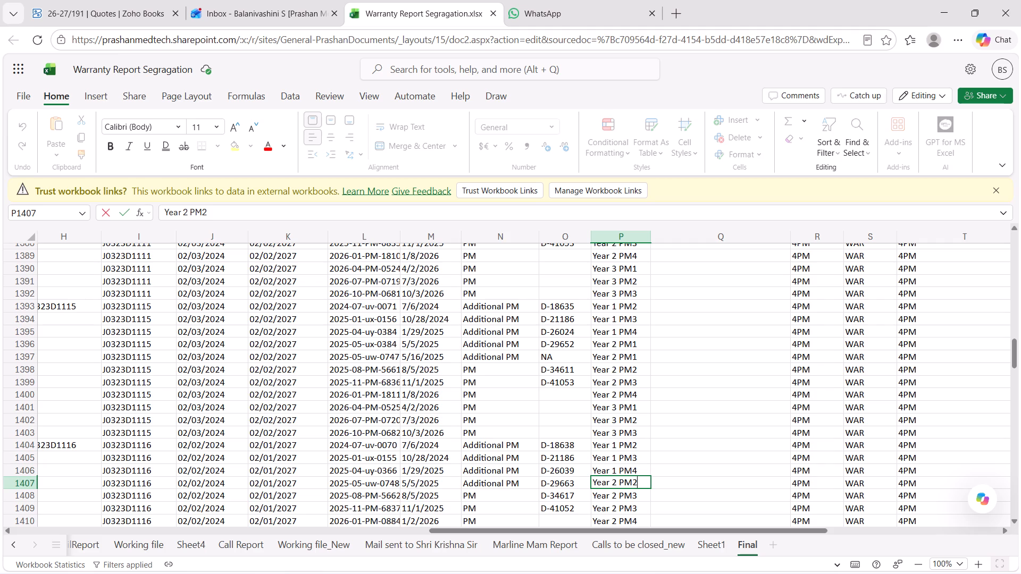
pyautogui.press('BackSpace')
pyautogui.press('1')
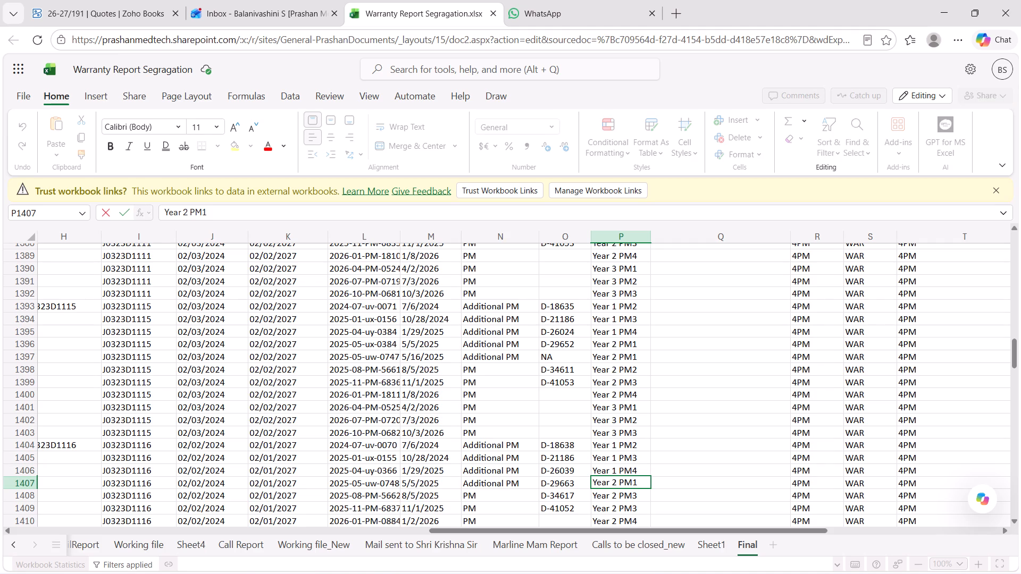
pyautogui.click(671, 486)
pyautogui.click(632, 485)
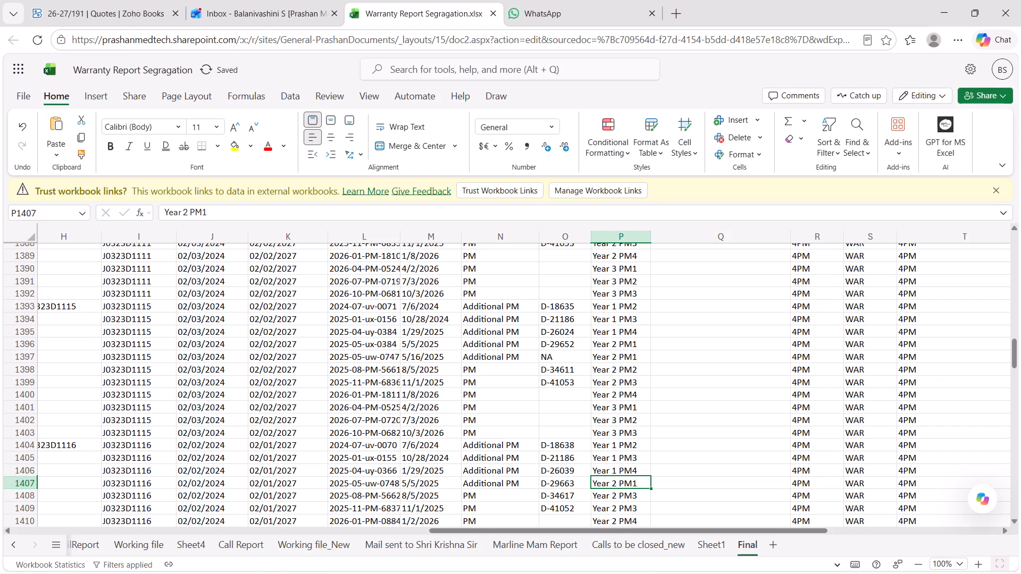
pyautogui.click(230, 145)
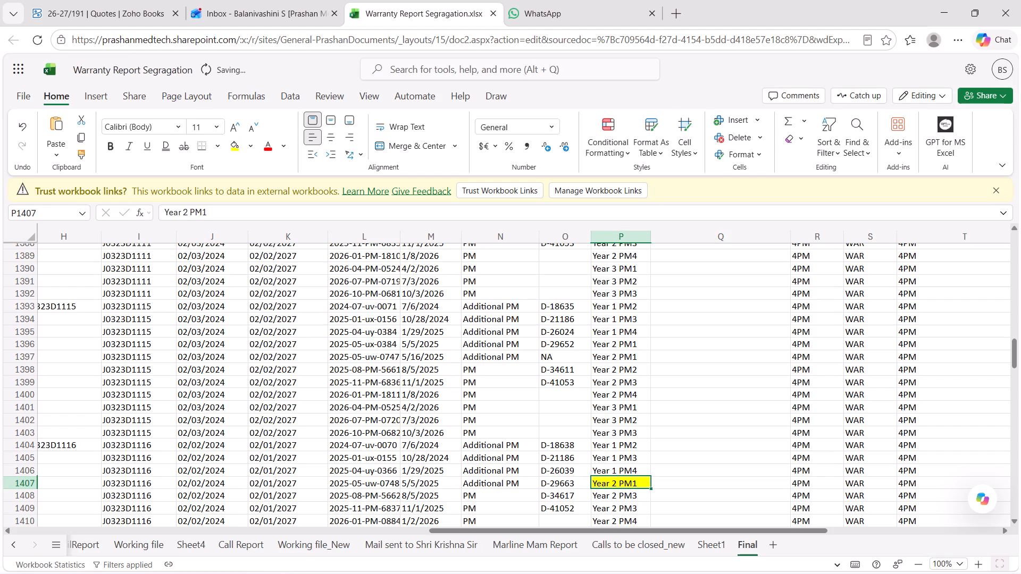
# Change the label in P1408 for the 8/5/2025 visit to Year 2 PM2, highlight it yellow, and save the workbook.
pyautogui.doubleClick(638, 495)
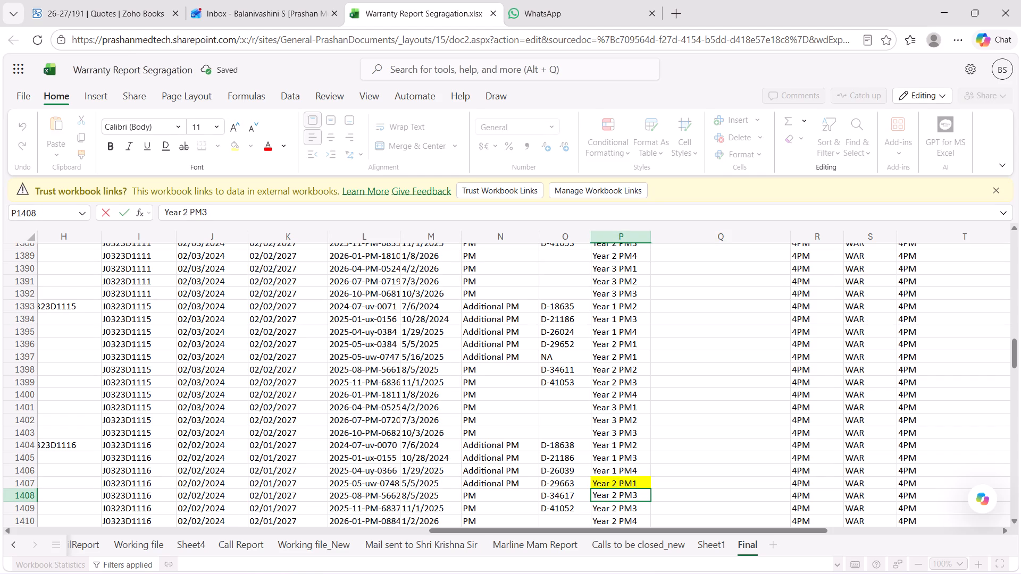
pyautogui.press('BackSpace')
pyautogui.press('2')
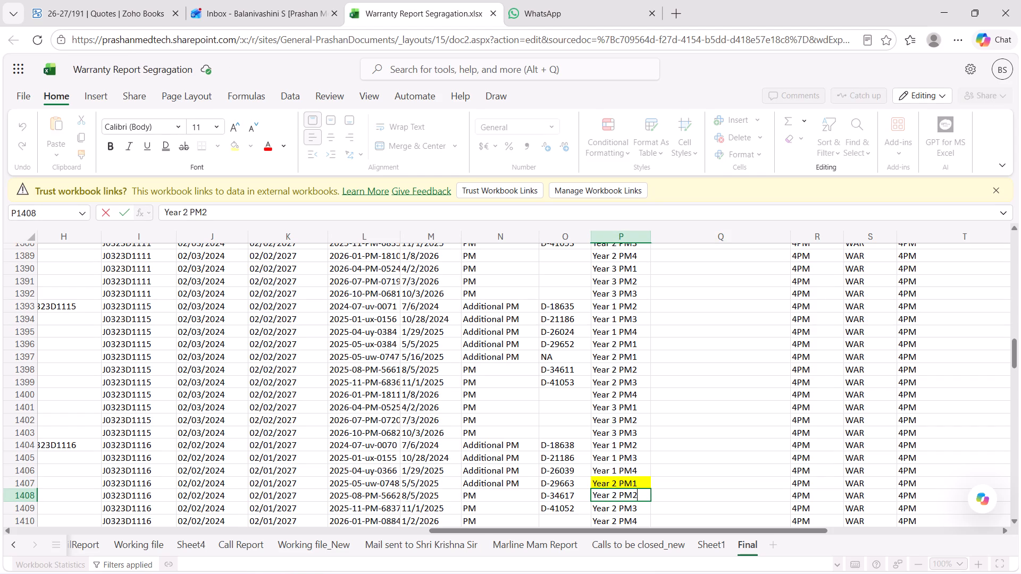
pyautogui.click(668, 506)
pyautogui.click(631, 497)
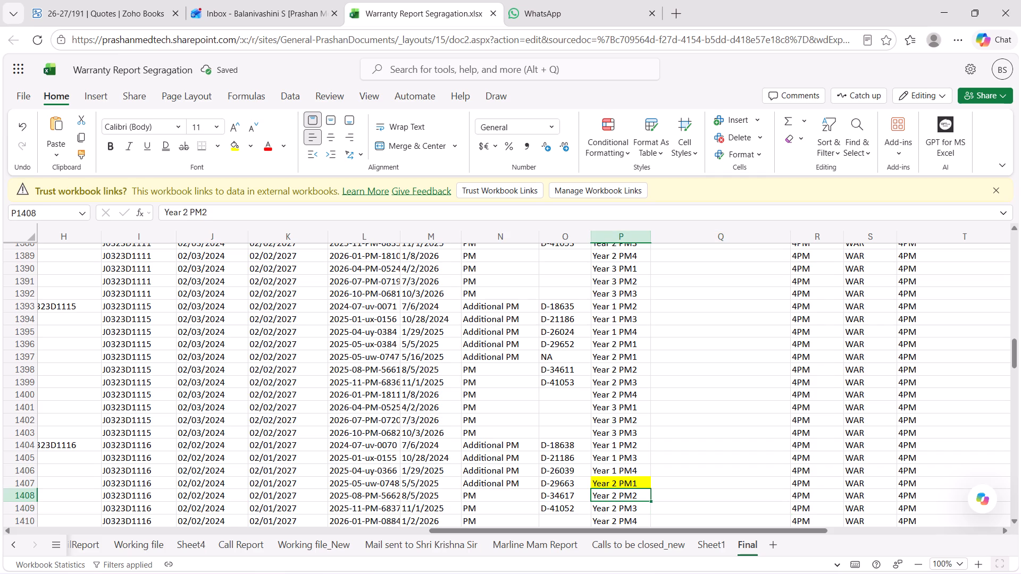
pyautogui.click(233, 149)
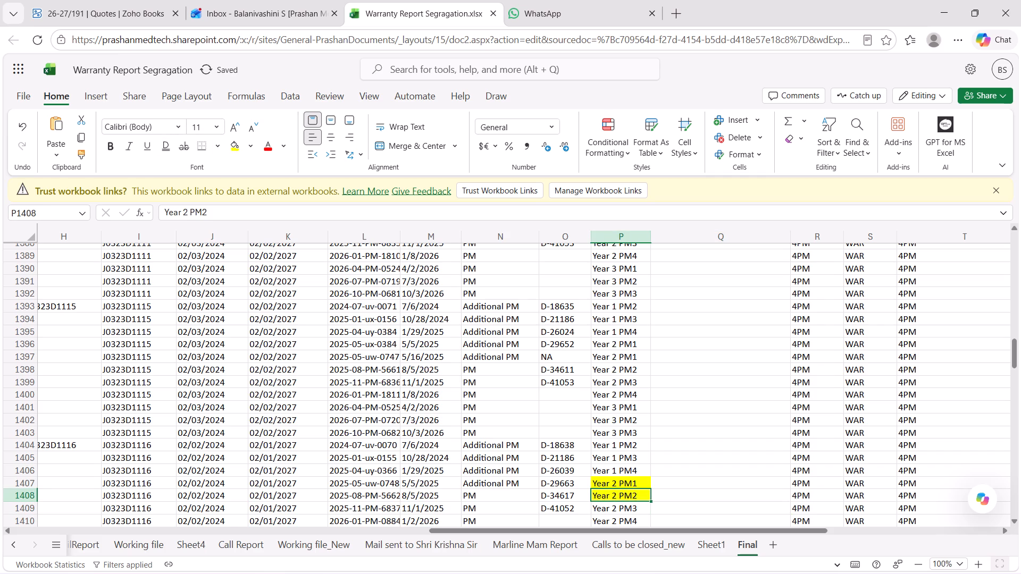
pyautogui.click(396, 409)
pyautogui.hotkey('ctrl', 's')
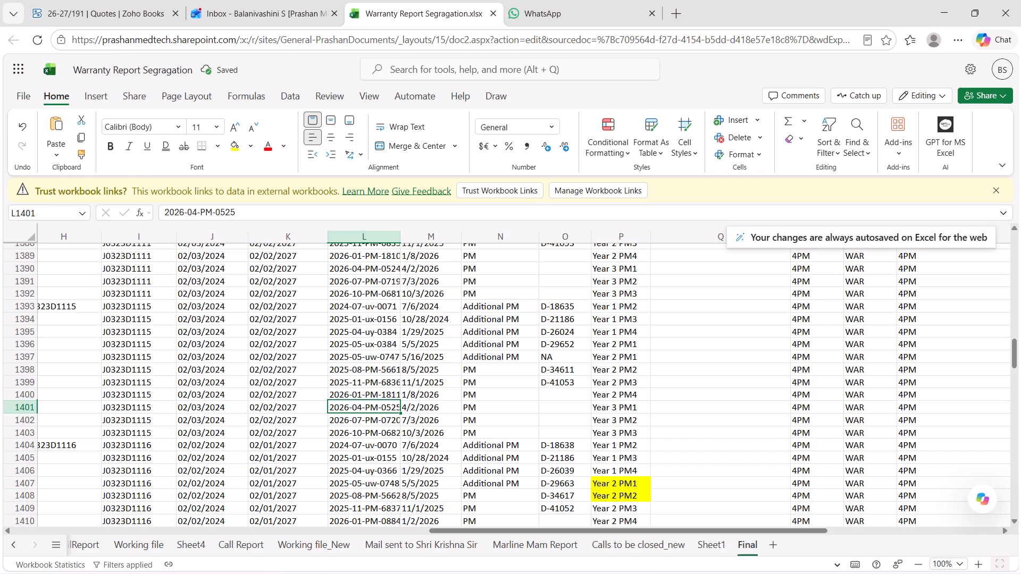
# Check the remaining labels for serial J0323D1116 and those in P1414:P1425 for serial J0323D1117 against their visit dates.
pyautogui.click(630, 455)
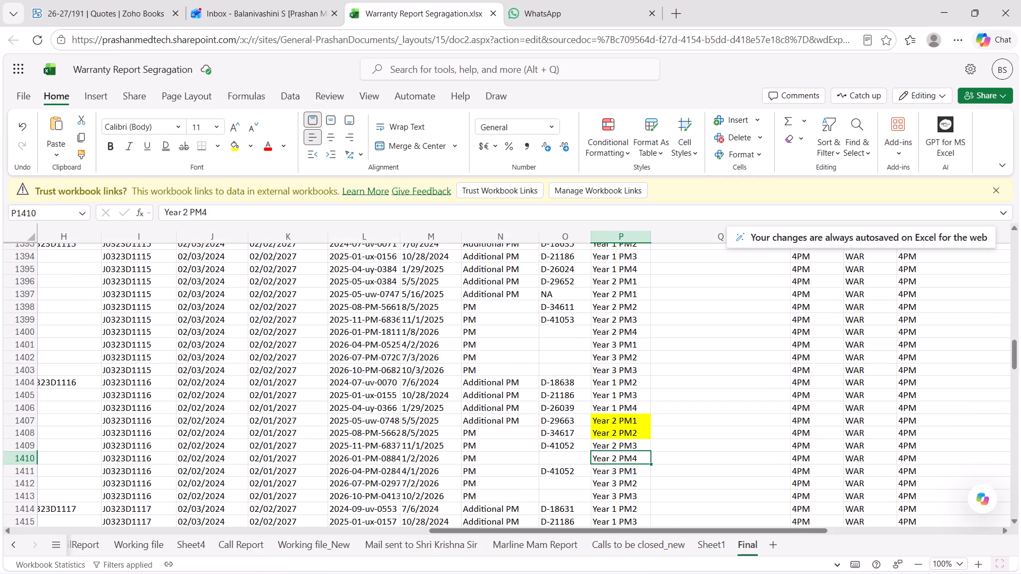
pyautogui.click(645, 476)
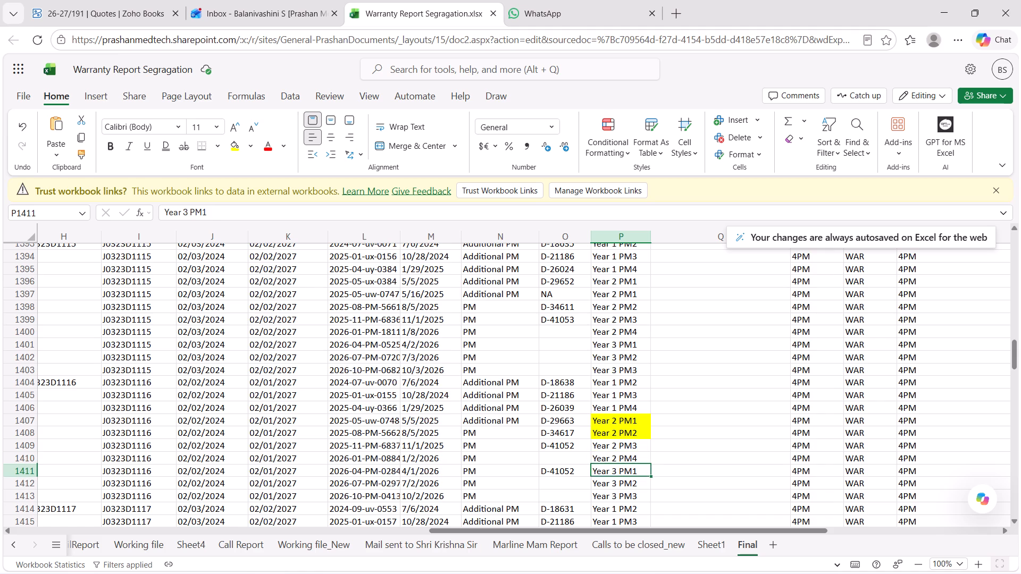
pyautogui.press('Down')
pyautogui.press('Down')
pyautogui.press('Down')
pyautogui.press('Down')
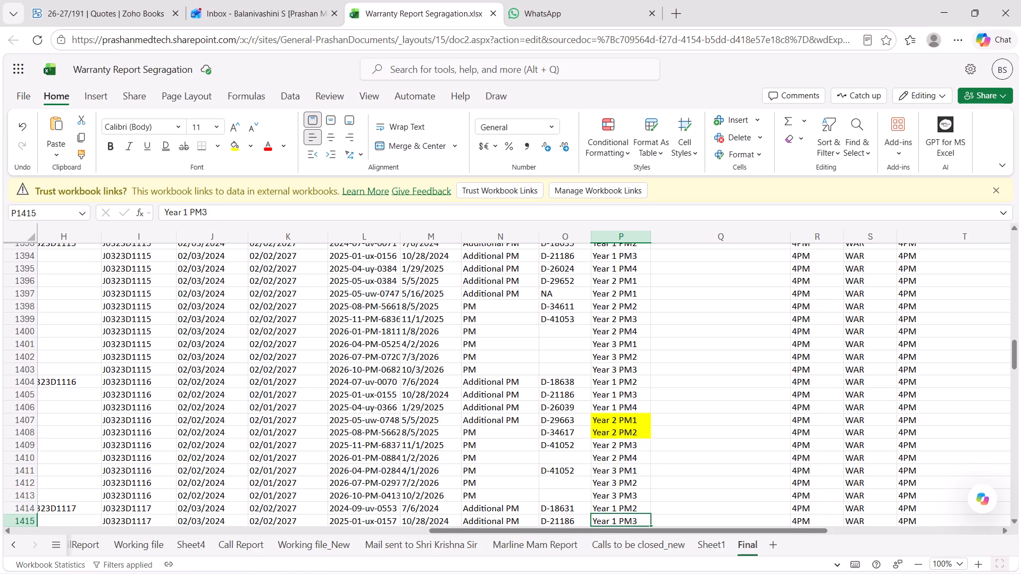
pyautogui.press('Down')
pyautogui.press('Down')
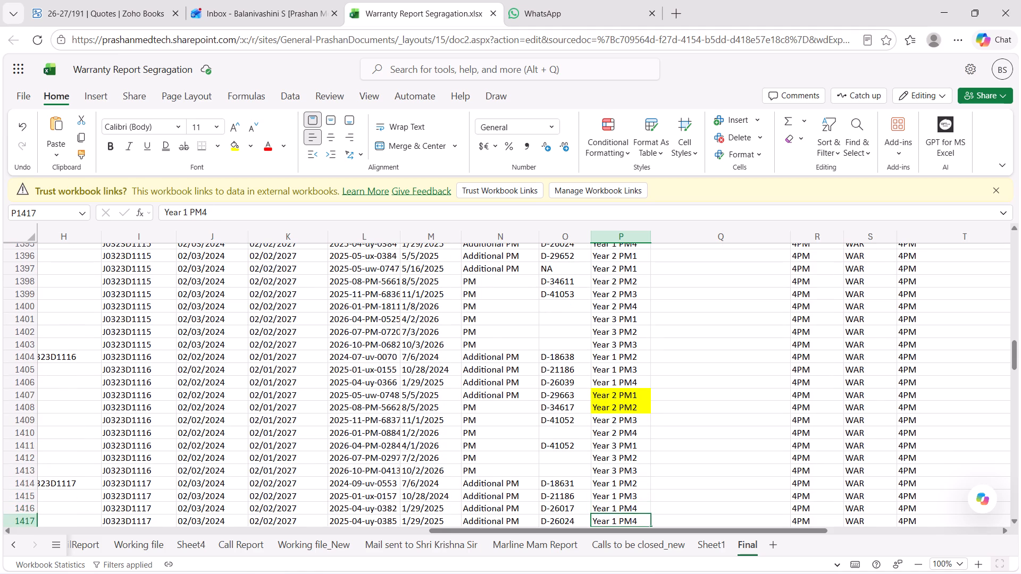
pyautogui.press('Down')
pyautogui.press('Down')
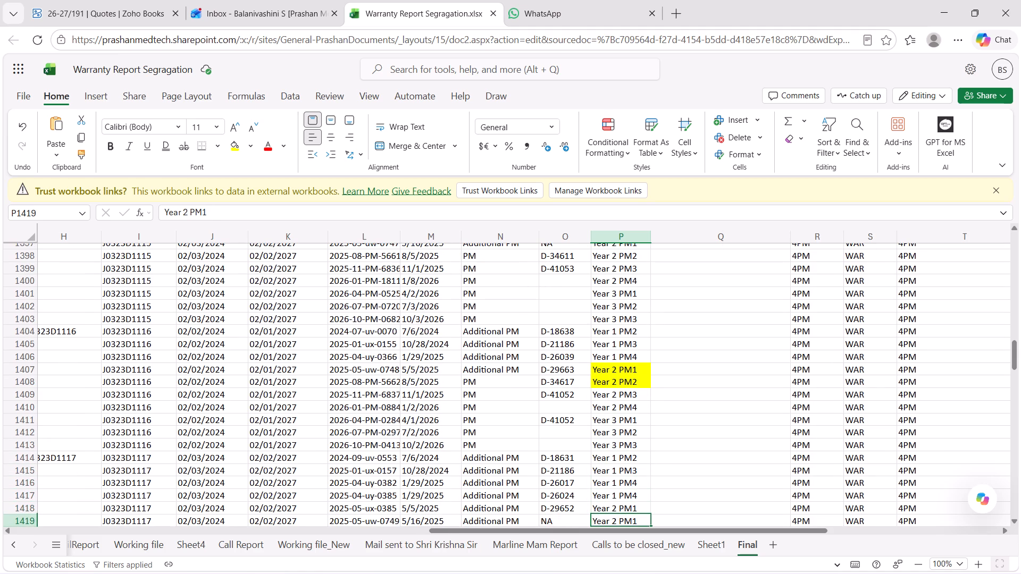
pyautogui.press('Down')
pyautogui.press('Down')
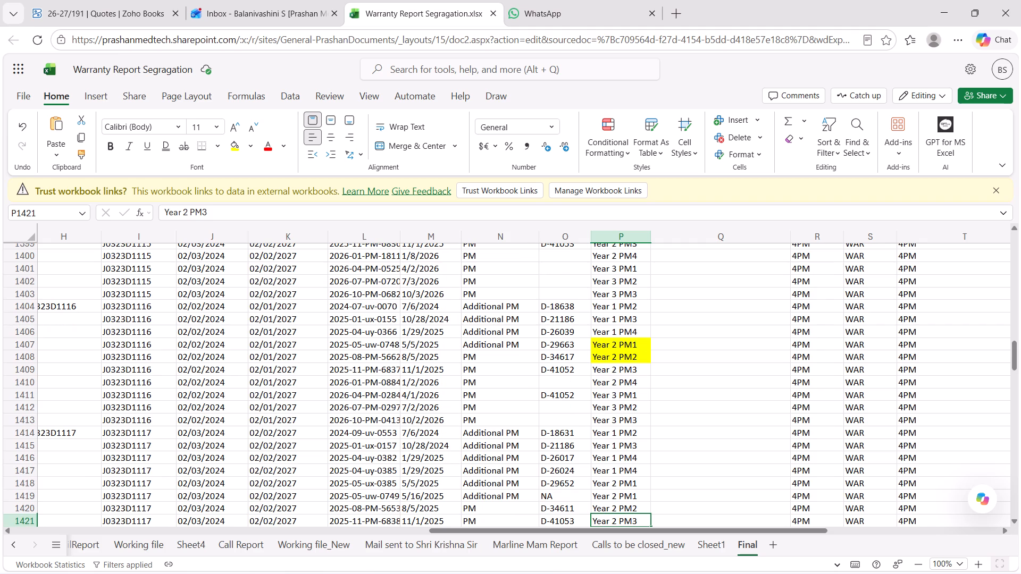
pyautogui.click(609, 417)
pyautogui.scroll(-2, 609, 417)
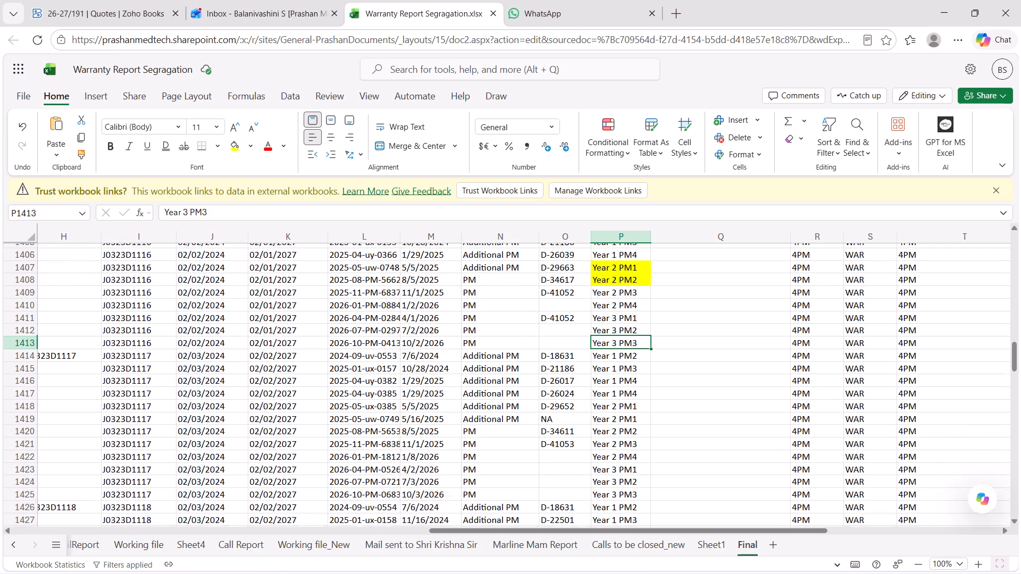
pyautogui.scroll(-3, 609, 417)
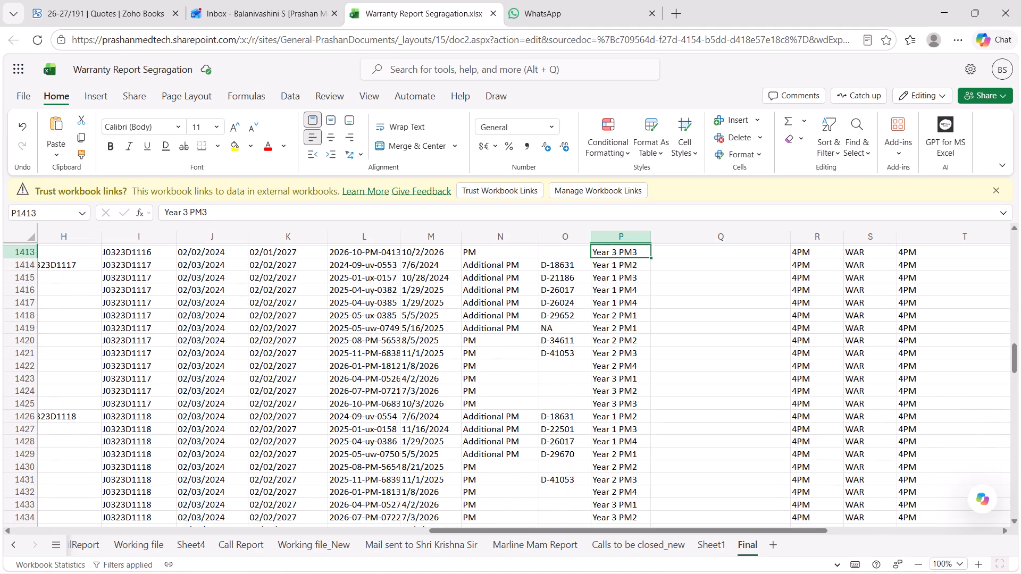
pyautogui.scroll(-1, 609, 417)
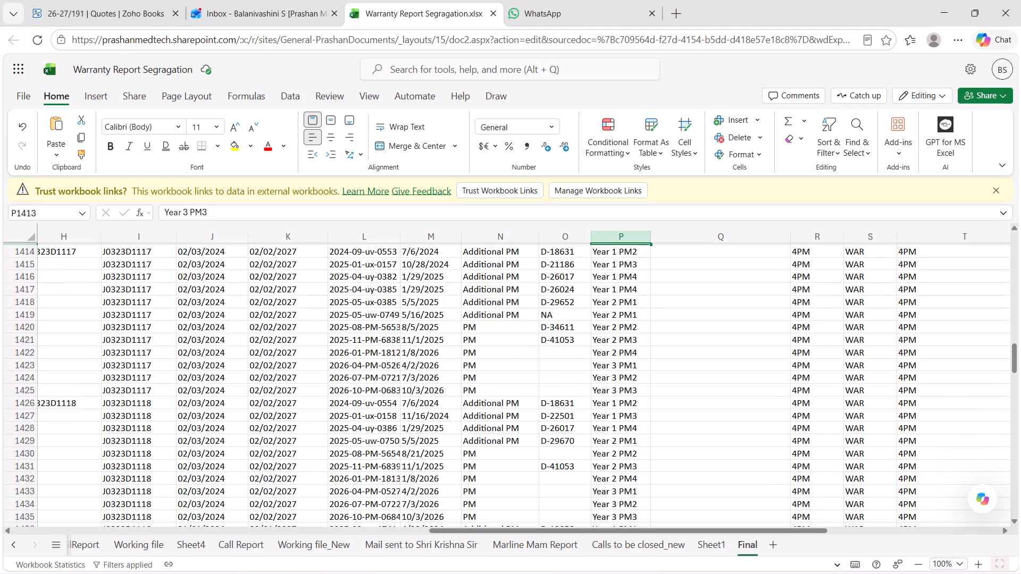
# Change the label in P1417 for serial J0323D1117's second 1/29/2025 visit to Year 2 PM1 and highlight the cell yellow.
pyautogui.click(639, 289)
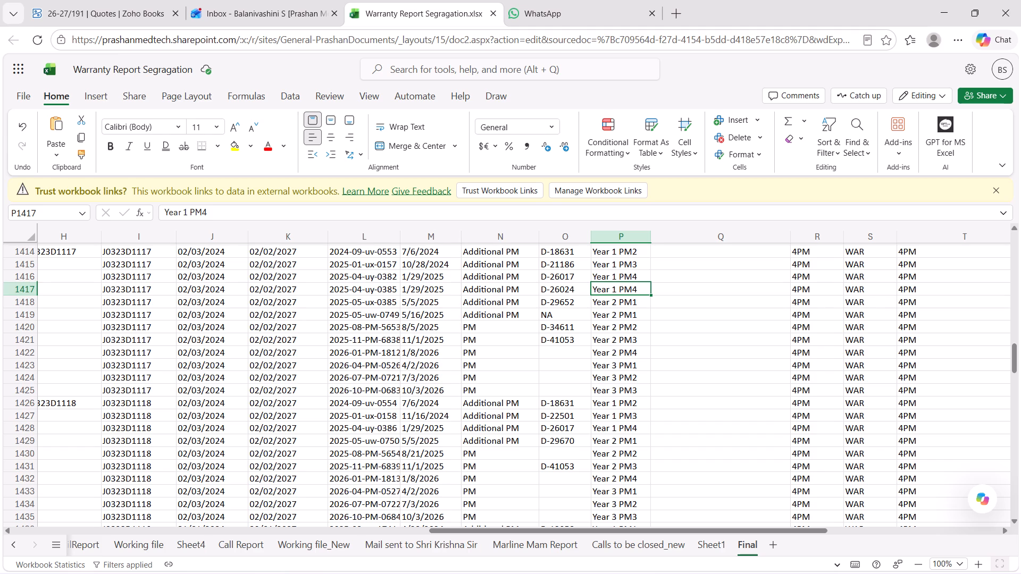
pyautogui.doubleClick(639, 289)
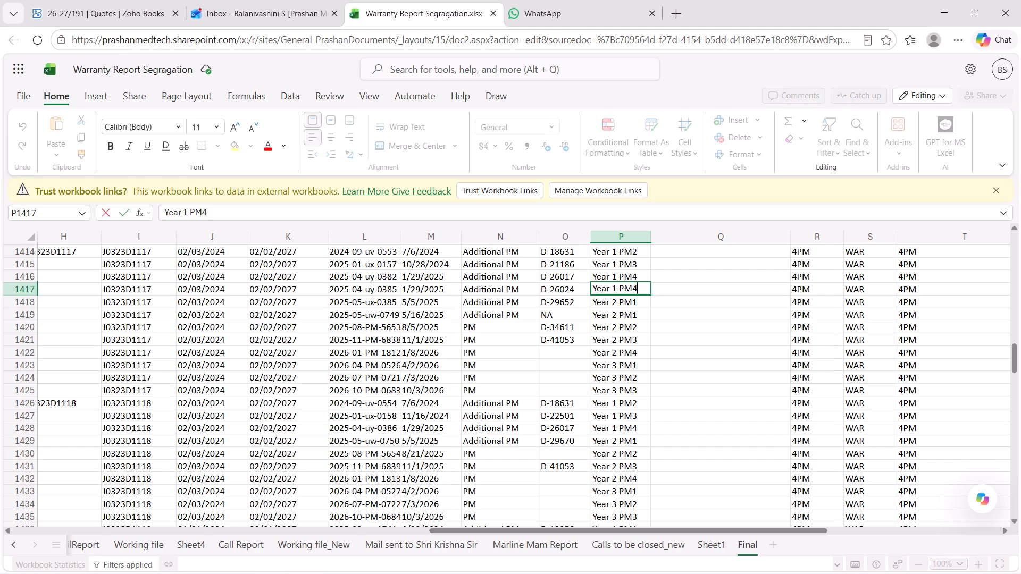
pyautogui.press('BackSpace')
pyautogui.press('1')
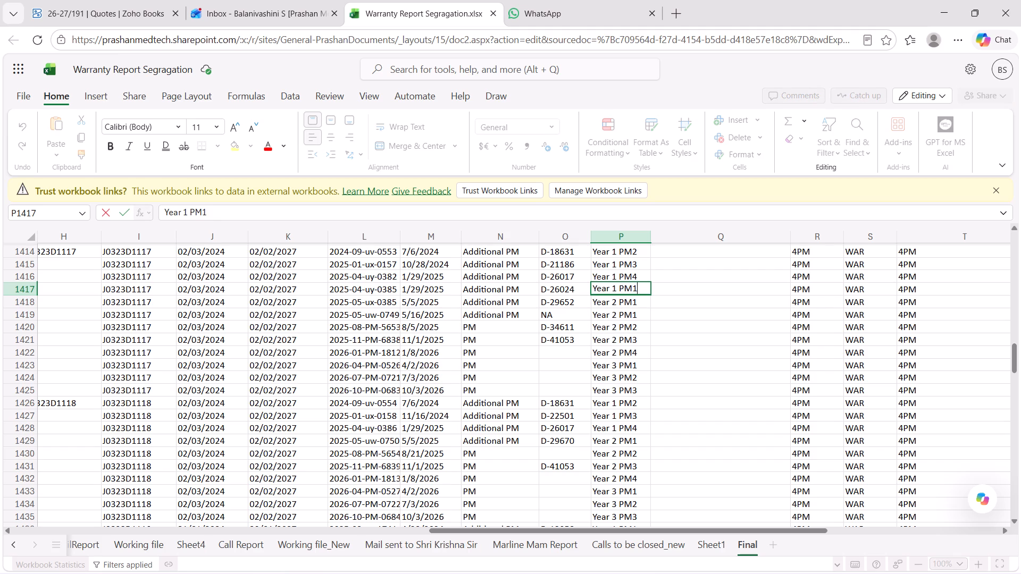
pyautogui.click(616, 288)
pyautogui.press('BackSpace')
pyautogui.press('2')
pyautogui.click(675, 285)
pyautogui.click(621, 293)
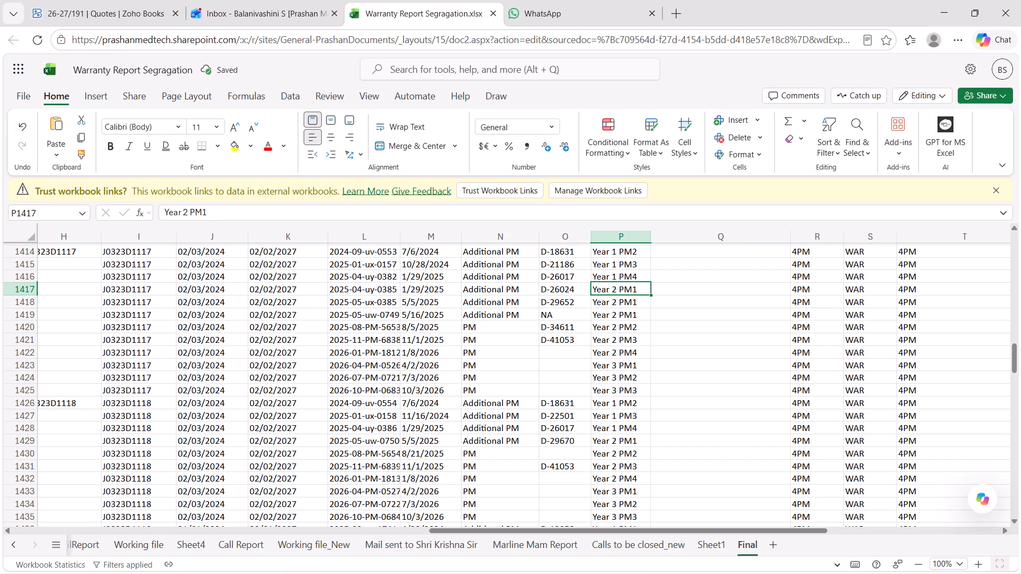
pyautogui.click(233, 147)
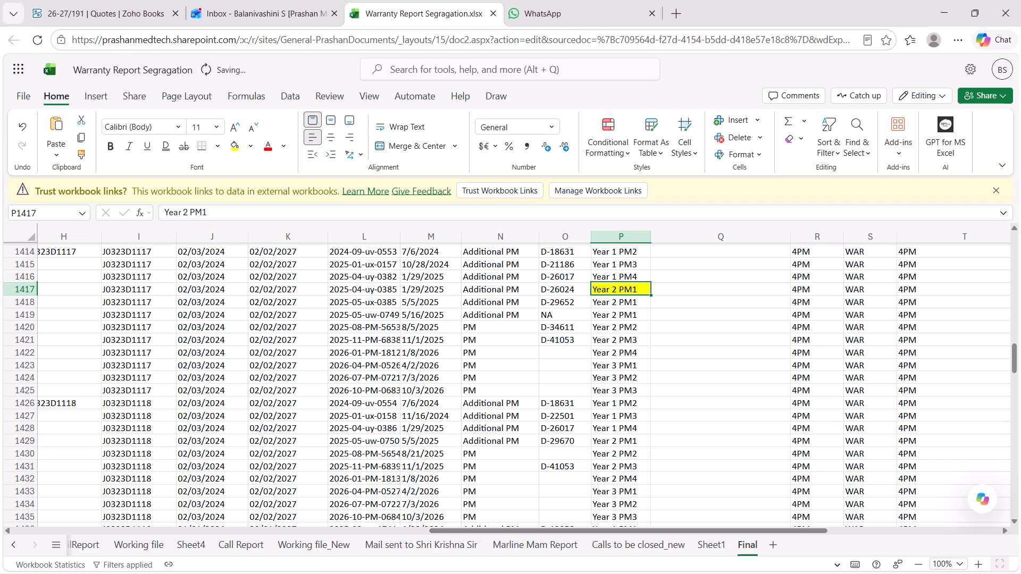
pyautogui.doubleClick(642, 301)
pyautogui.press('BackSpace')
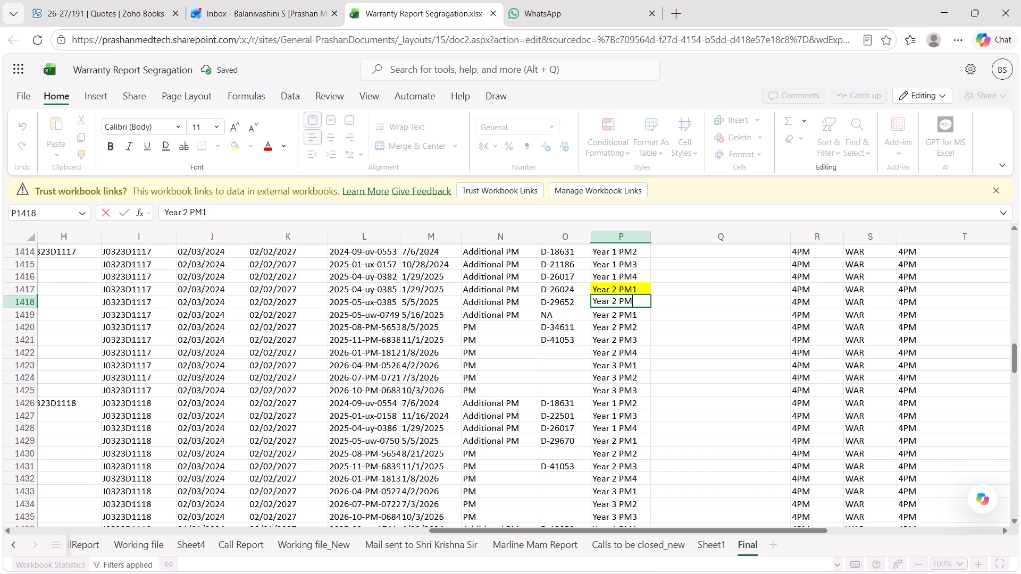
pyautogui.press('2')
pyautogui.click(677, 306)
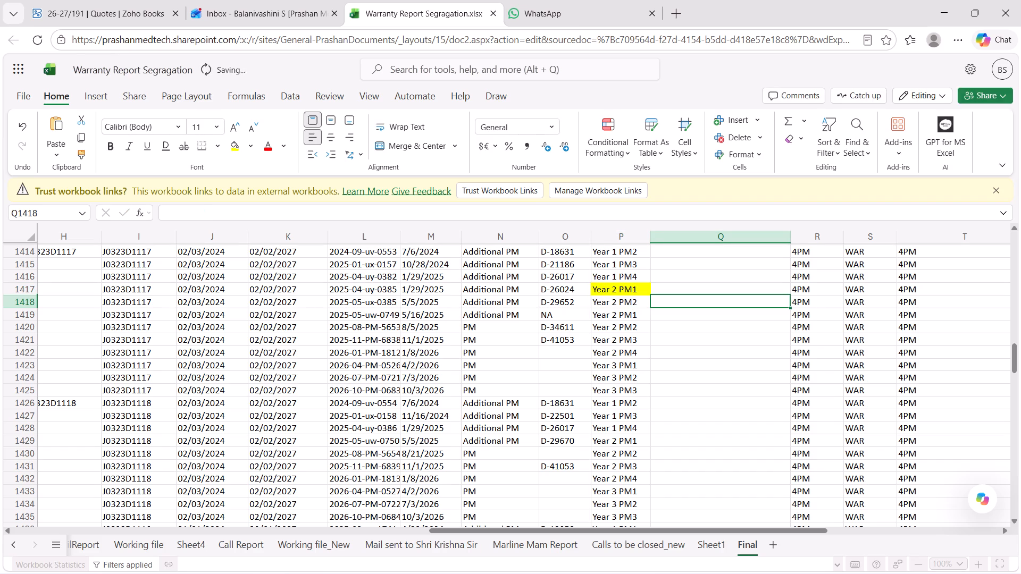
pyautogui.click(627, 300)
pyautogui.click(232, 145)
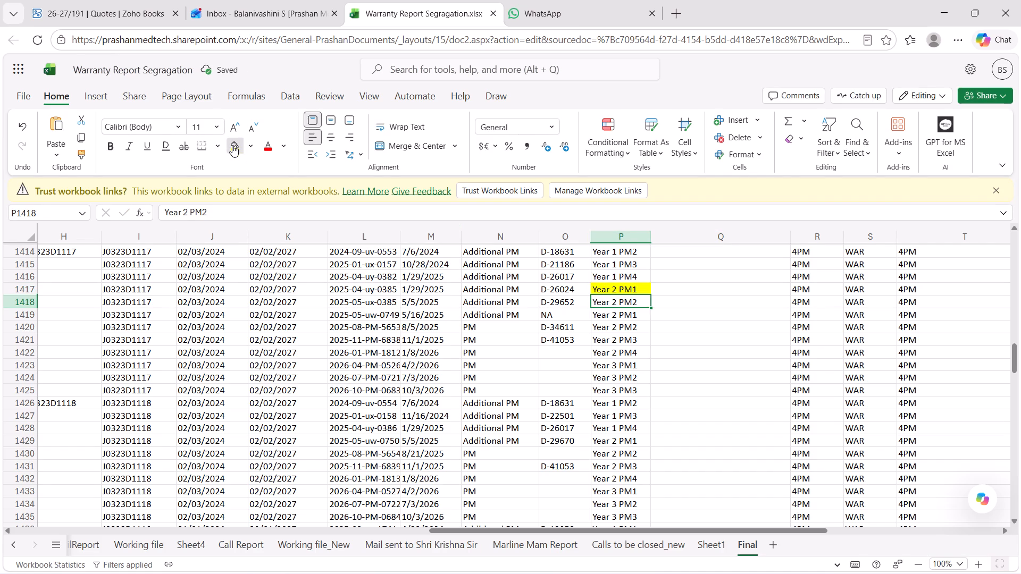
# Change P1420 to Year 2 PM3 and P1421 to Year 2 PM4 for serial J0323D1117, highlight both cells yellow, and save the workbook.
pyautogui.doubleClick(639, 328)
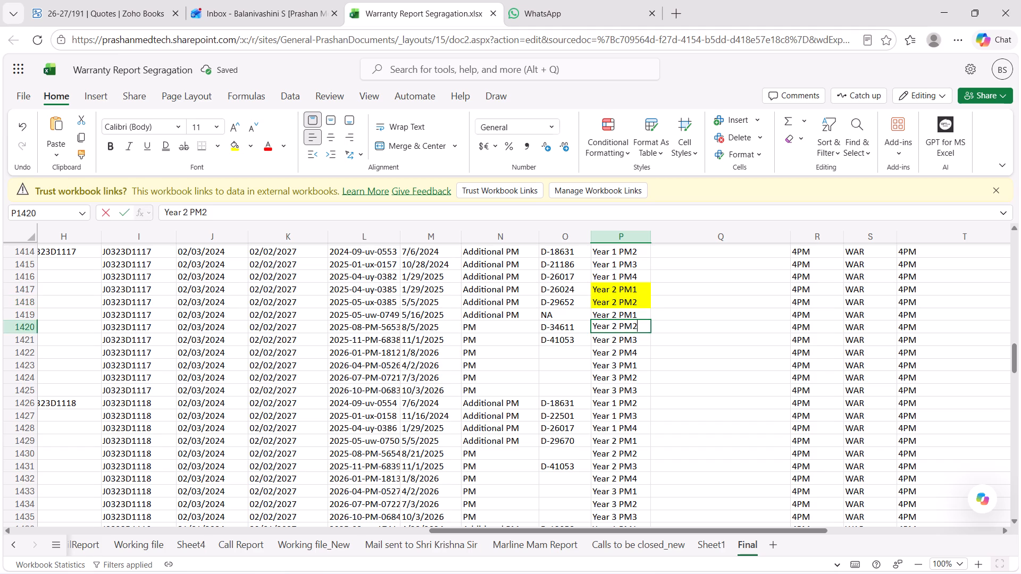
pyautogui.press('BackSpace')
pyautogui.press('3')
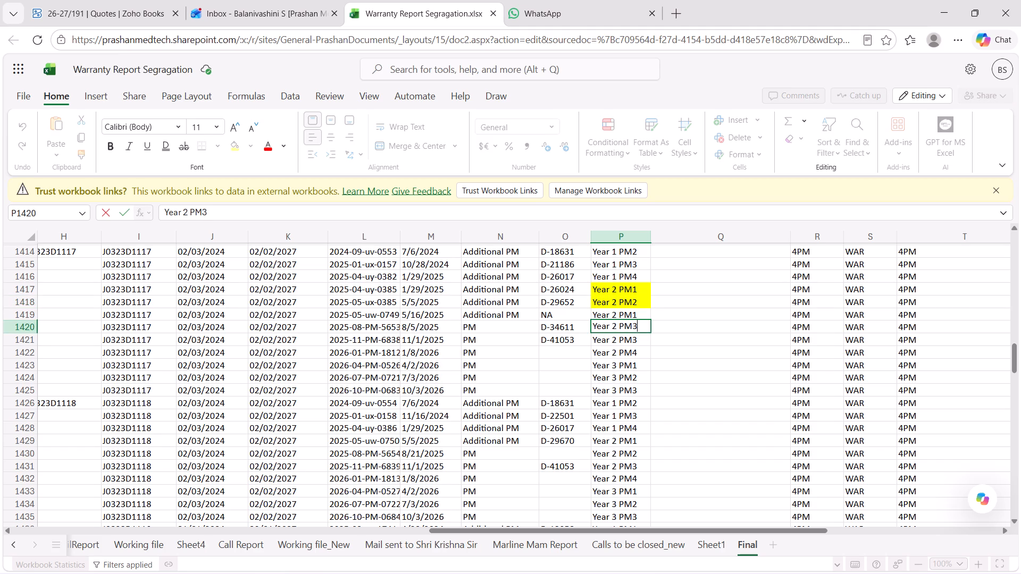
pyautogui.doubleClick(642, 340)
pyautogui.press('BackSpace')
pyautogui.press('4')
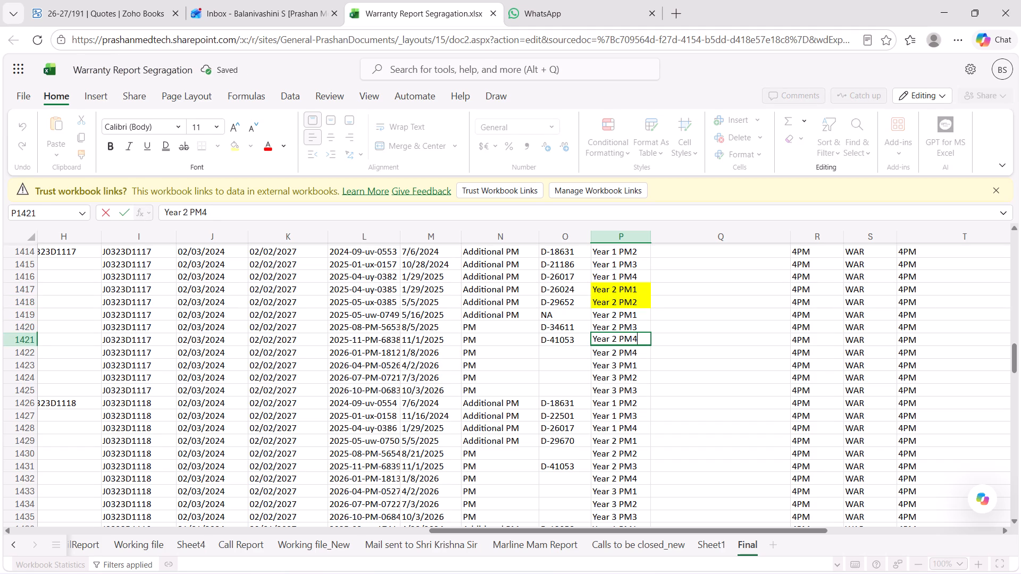
pyautogui.click(679, 333)
pyautogui.moveTo(633, 330); pyautogui.dragTo(635, 340)
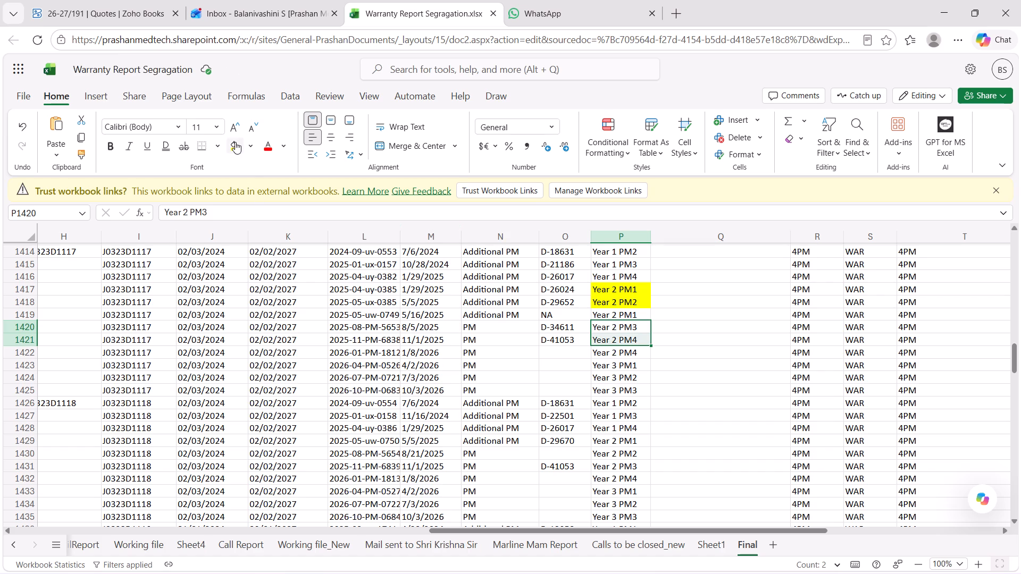
pyautogui.click(235, 142)
pyautogui.click(488, 369)
pyautogui.scroll(-1, 488, 369)
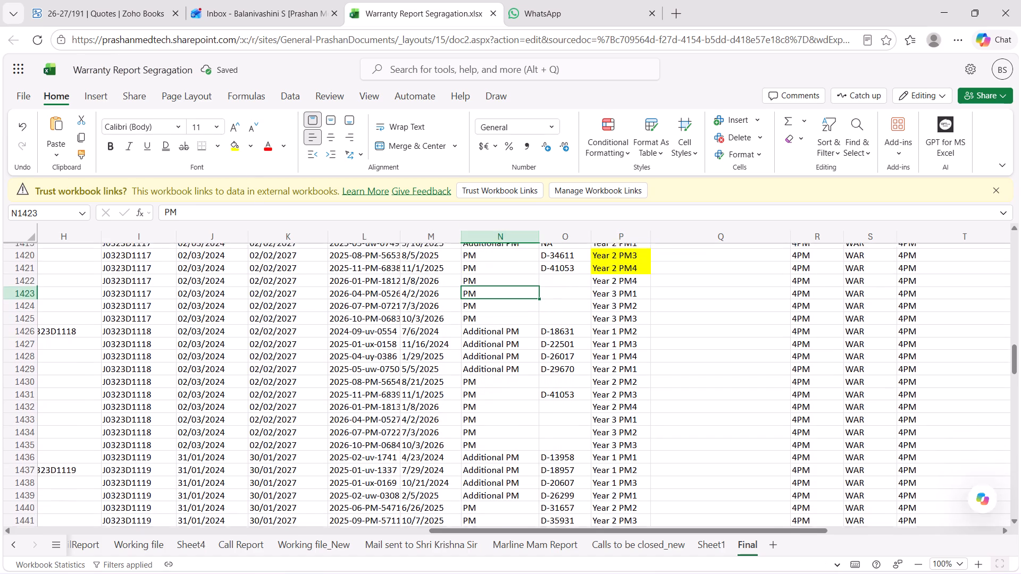
pyautogui.scroll(-2, 488, 369)
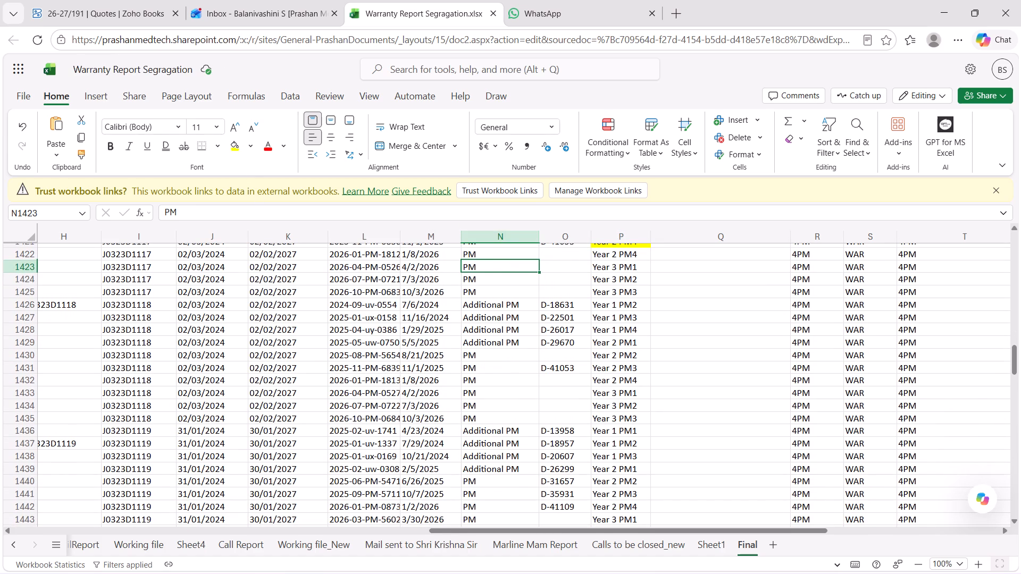
pyautogui.hotkey('ctrl', 's')
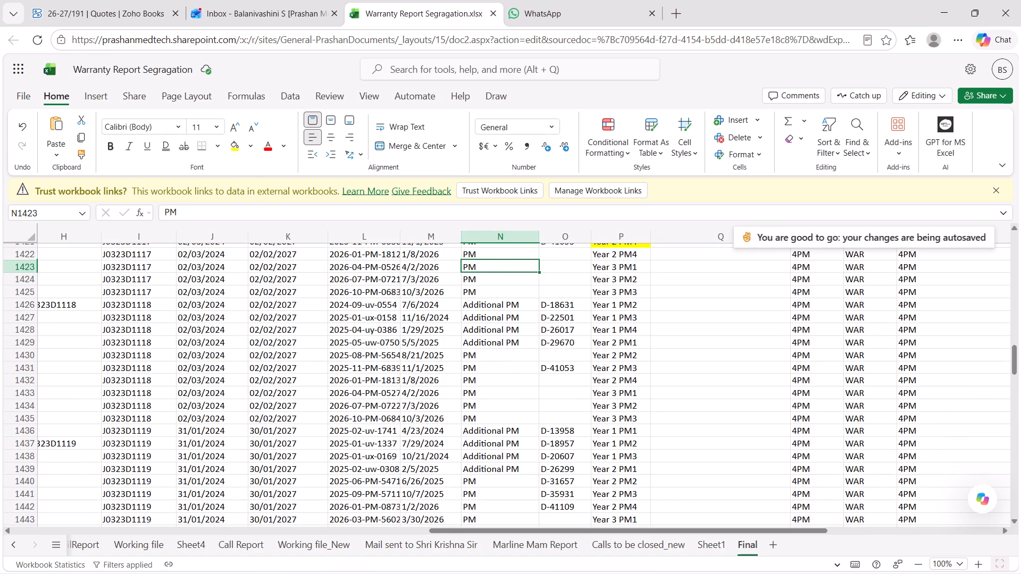
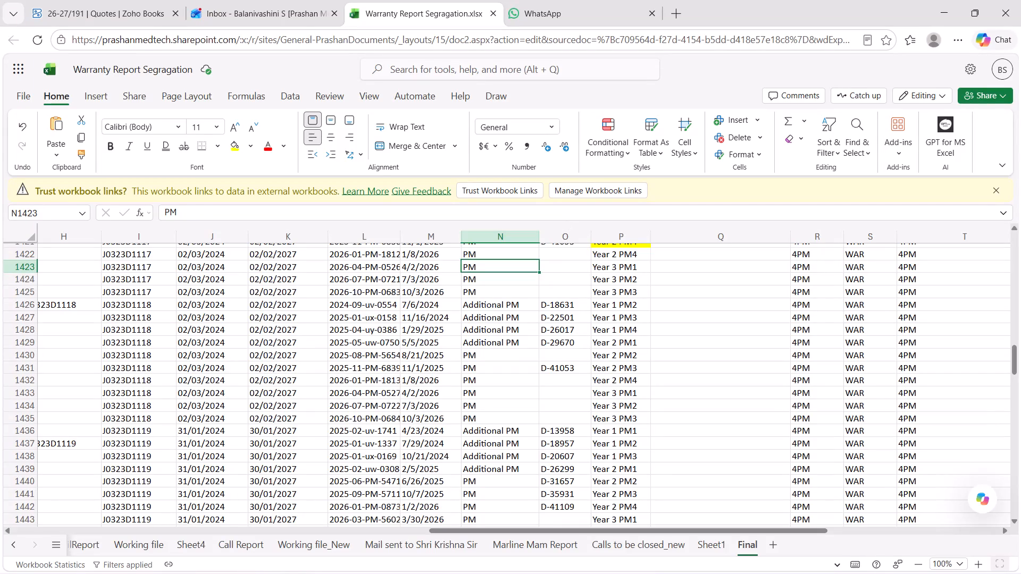
# Check the remaining labels in P1423:P1425 for serial J0323D1117 against their visit dates.
pyautogui.click(634, 250)
pyautogui.click(646, 271)
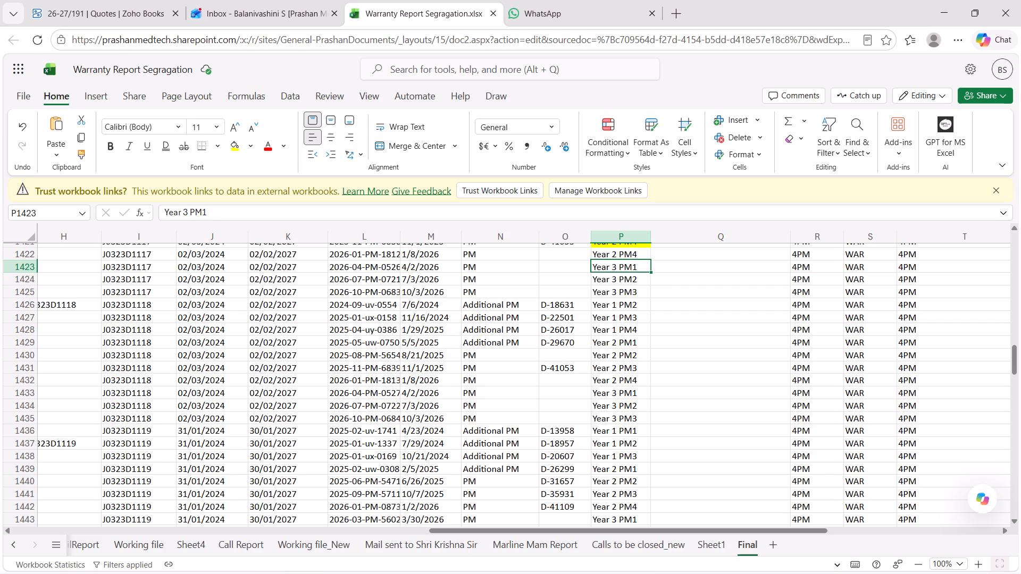
pyautogui.press('Down')
pyautogui.press('Up')
pyautogui.press('Down')
pyautogui.press('Down')
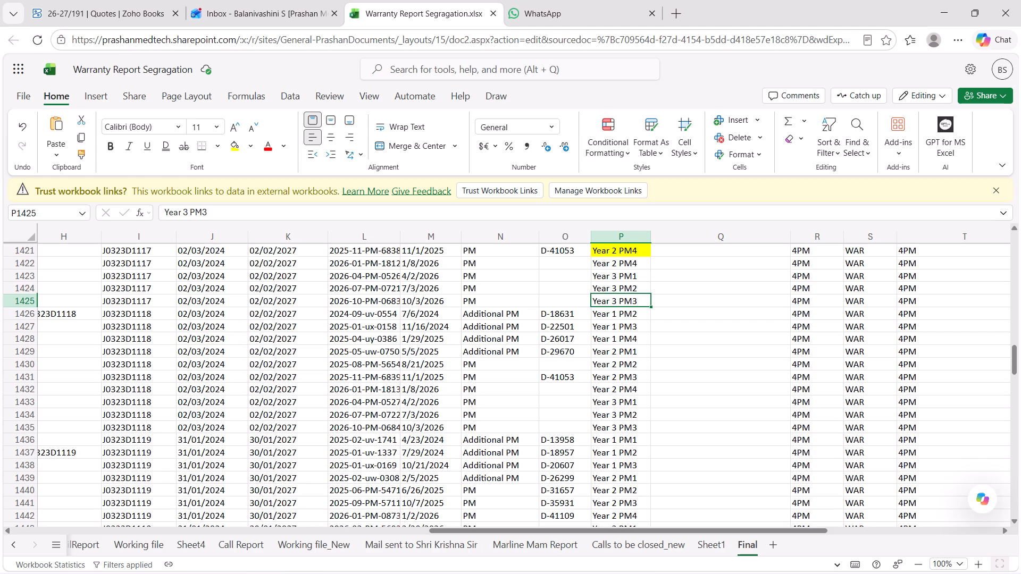
pyautogui.scroll(-1, 637, 283)
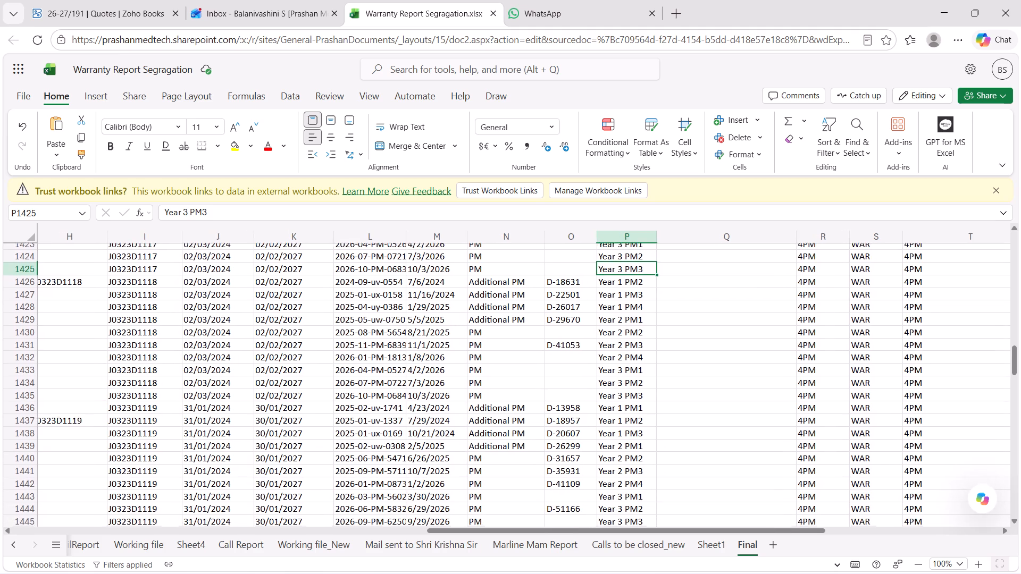
pyautogui.scroll(-2, 637, 283)
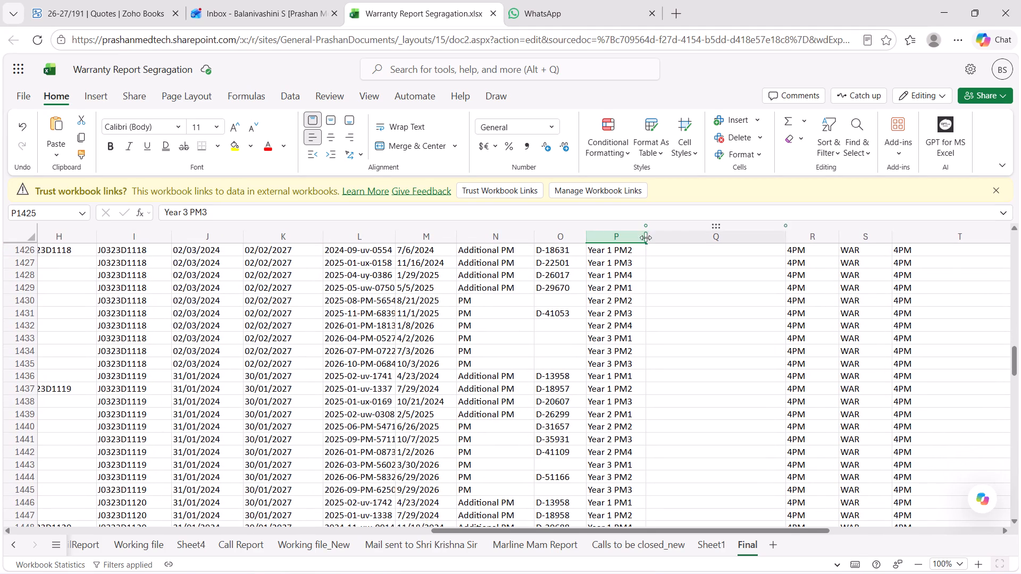
# Check the labels in P1426:P1435 for serial J0323D1118 against their visit dates.
pyautogui.click(639, 248)
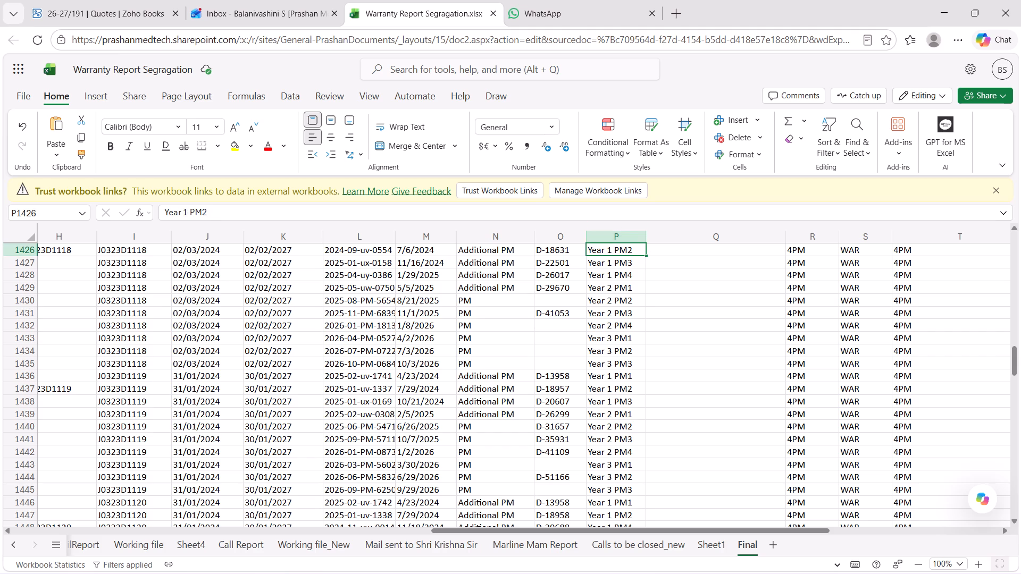
pyautogui.press('Down')
pyautogui.press('Down')
pyautogui.press('Down')
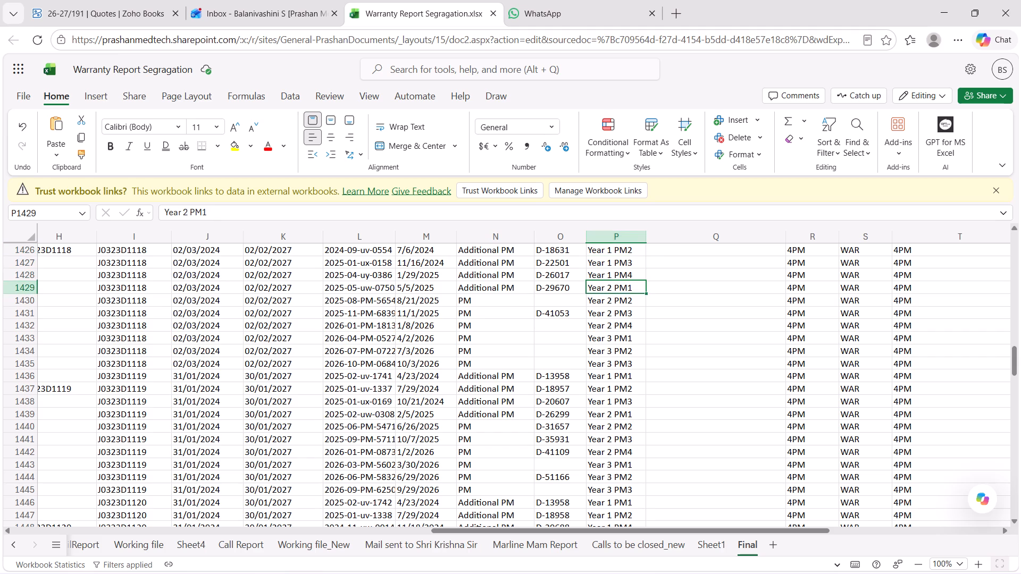
pyautogui.press('Down')
pyautogui.press('Down')
pyautogui.press('Down')
pyautogui.press('Down')
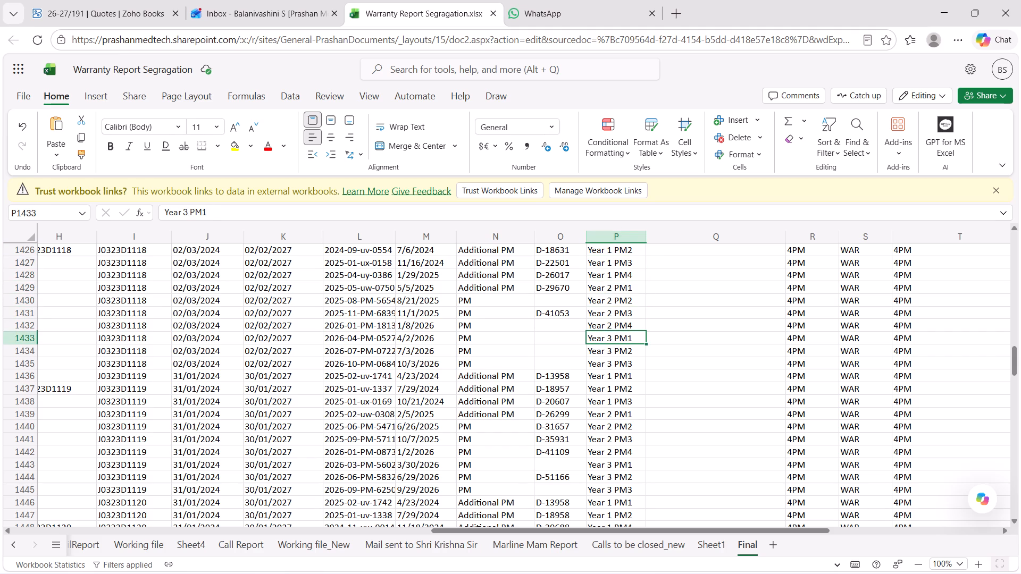
pyautogui.press('Down')
pyautogui.press('Down')
# Check the labels in P1436:P1445 for serial J0323D1119 against their visit dates.
pyautogui.press('Down')
pyautogui.press('Down')
pyautogui.press('Down')
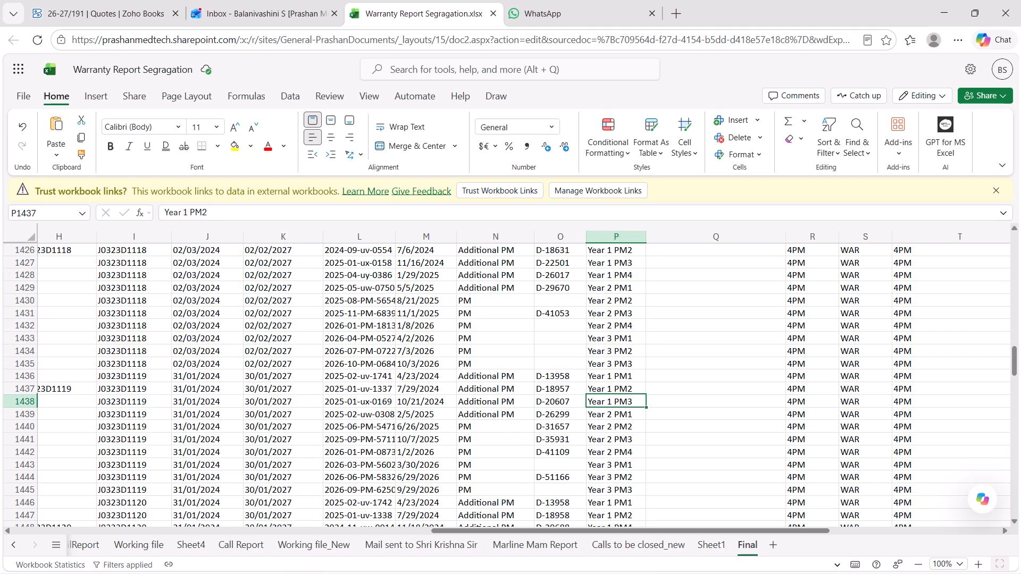
pyautogui.press('Down')
pyautogui.press('Down')
pyautogui.press('Down')
pyautogui.press('Down')
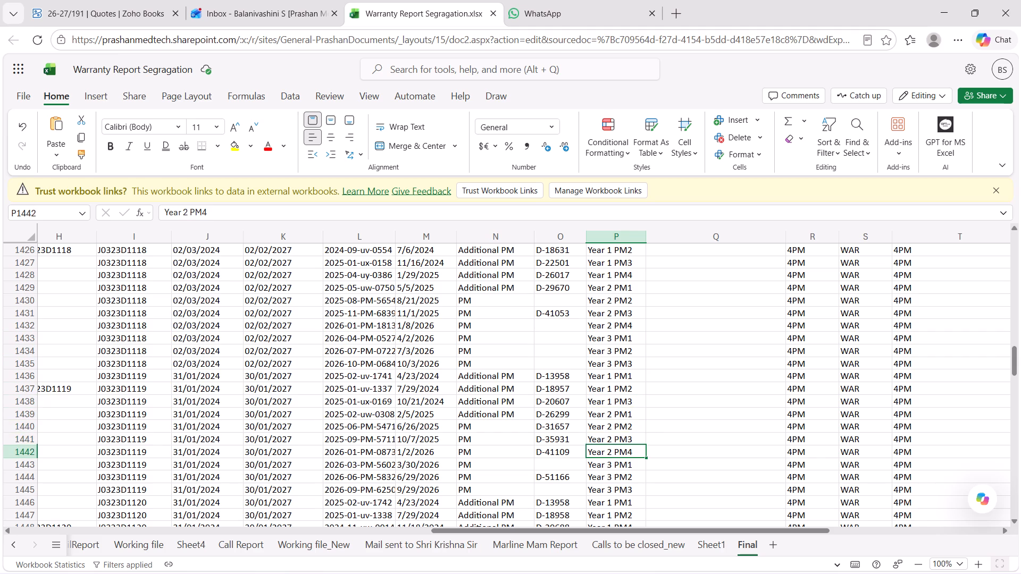
pyautogui.press('Down')
pyautogui.press('Down')
pyautogui.press('Down')
# Check the labels in P1446:P1456 for serial J0323D1120 against their visit dates, including the Complaint row.
pyautogui.press('Down')
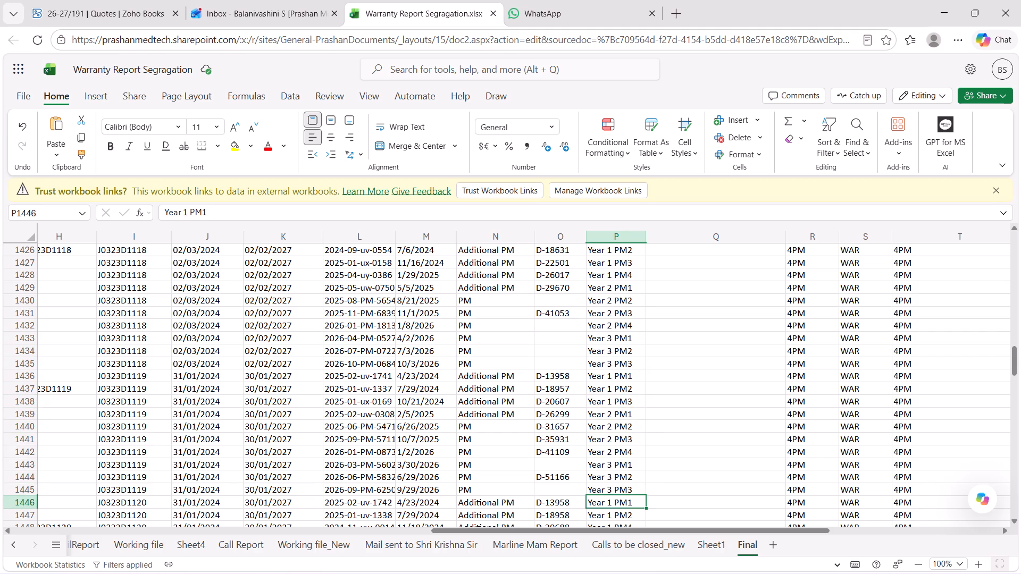
pyautogui.press('Down')
pyautogui.press('Down')
pyautogui.press('Down')
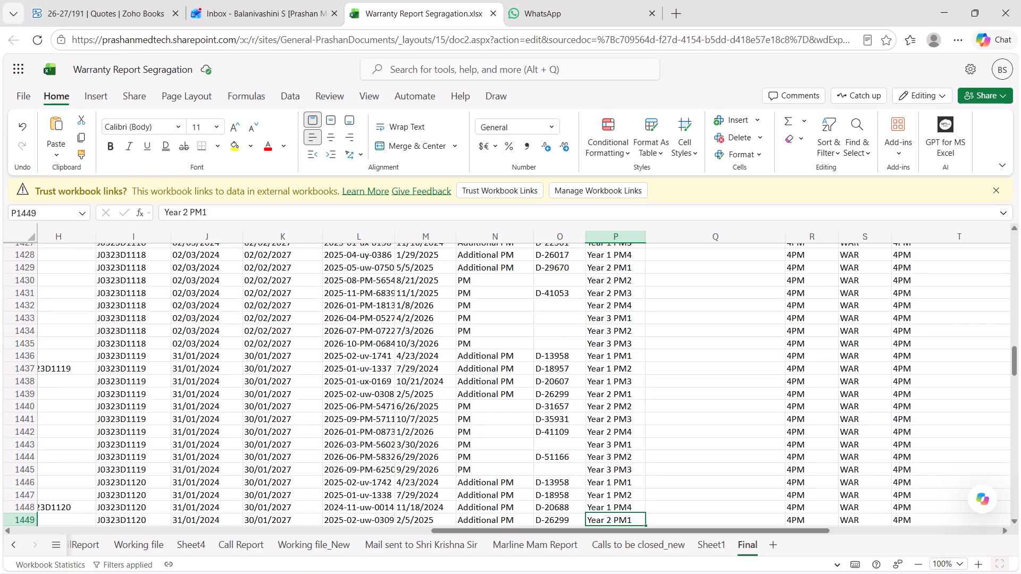
pyautogui.press('Down')
pyautogui.press('Down')
pyautogui.press('Down')
pyautogui.press('Down')
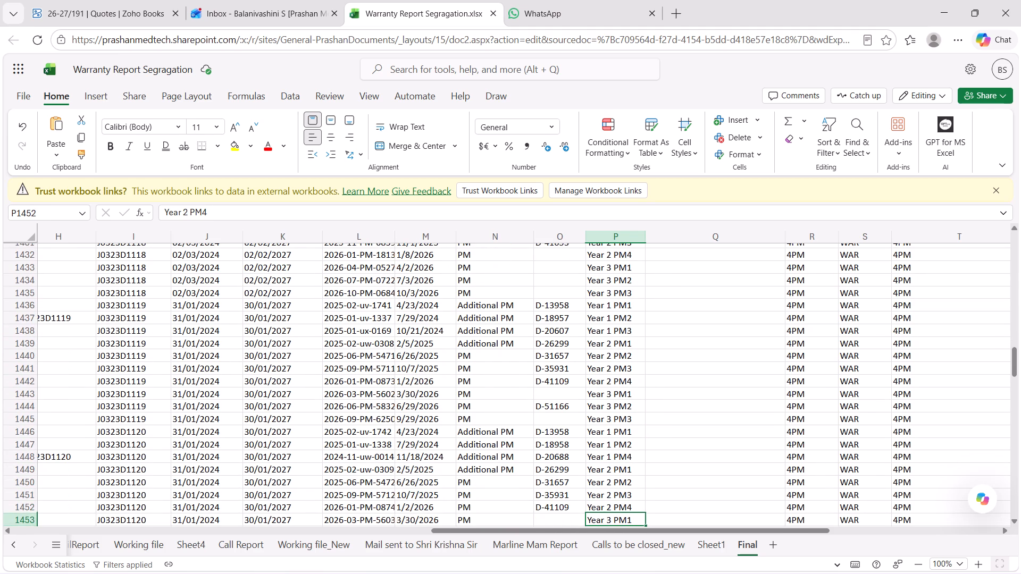
pyautogui.press('Down')
pyautogui.press('Down')
pyautogui.press('Down')
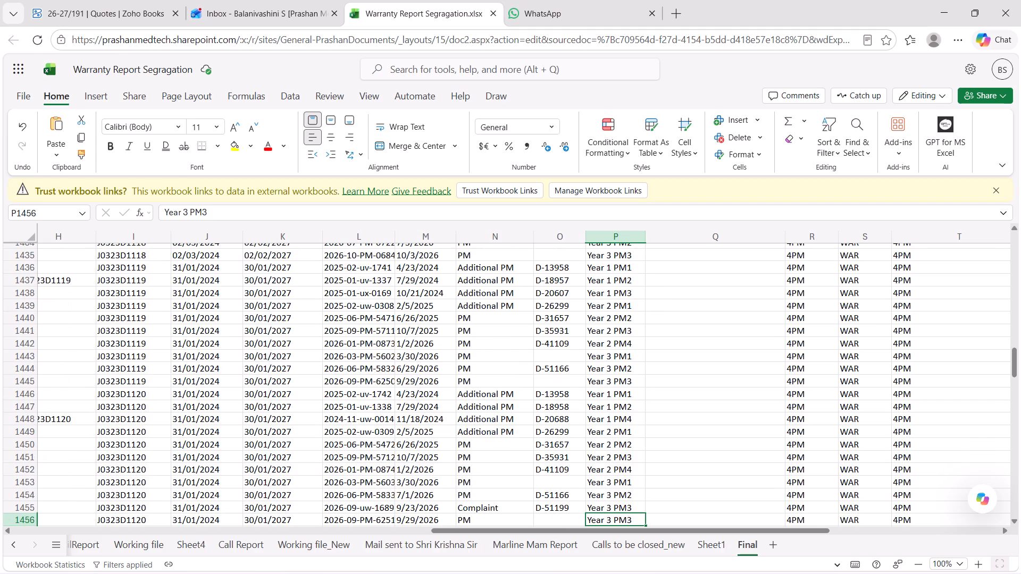
pyautogui.press('Up')
pyautogui.press('Down')
# Change the label in P1459 for serial J0323D1121's 10/18/2024 visit to Year 1 PM4 and highlight the cell yellow.
pyautogui.press('Down')
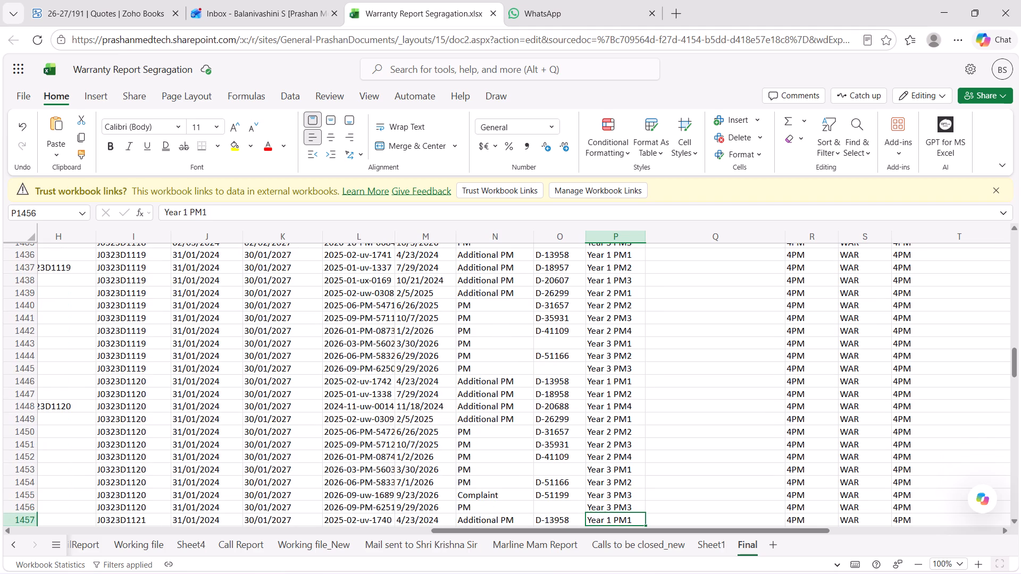
pyautogui.press('Down')
pyautogui.press('Down')
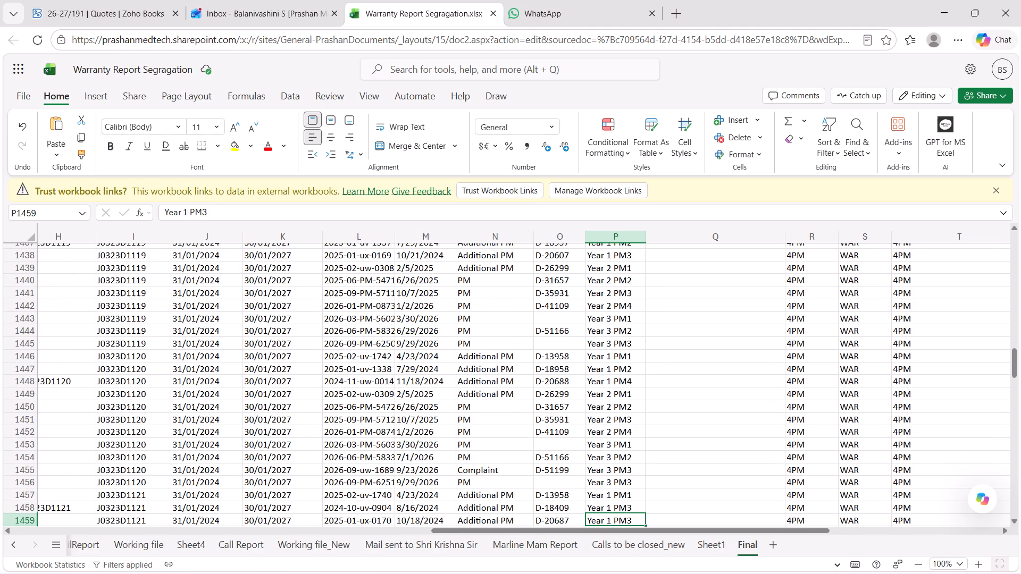
pyautogui.press('Down')
pyautogui.press('Up')
pyautogui.press('Up')
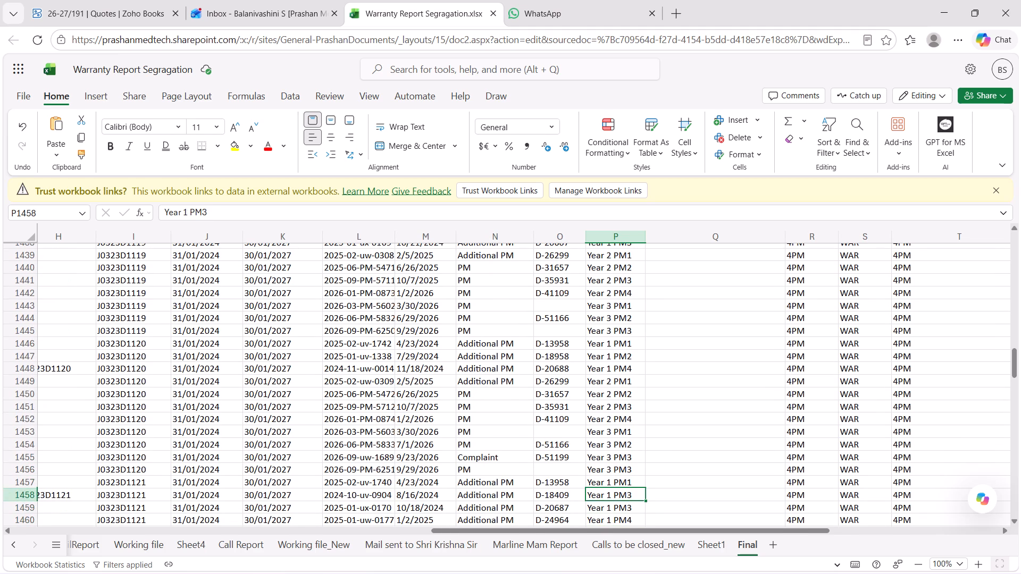
pyautogui.scroll(-1, 639, 248)
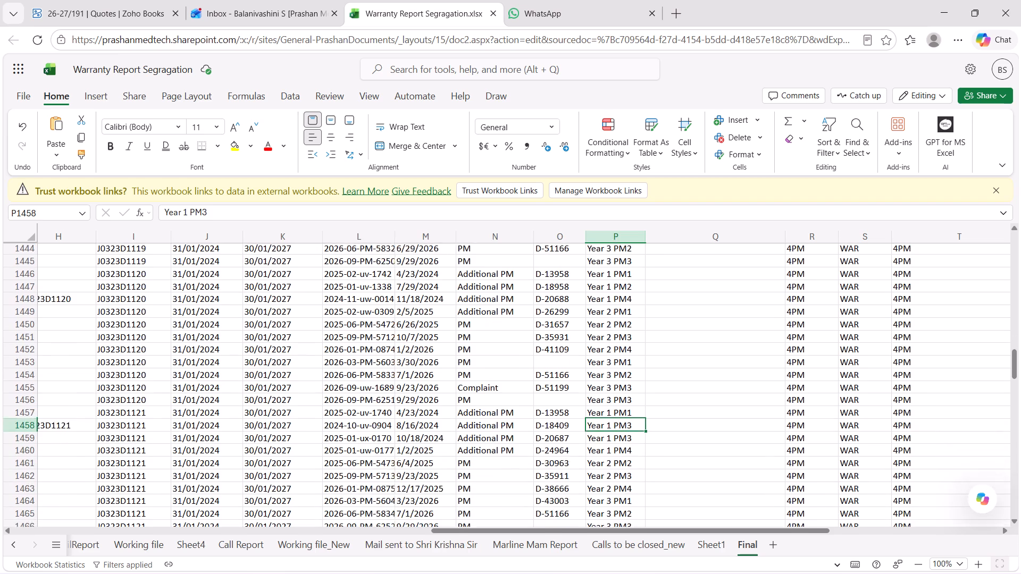
pyautogui.scroll(-4, 639, 248)
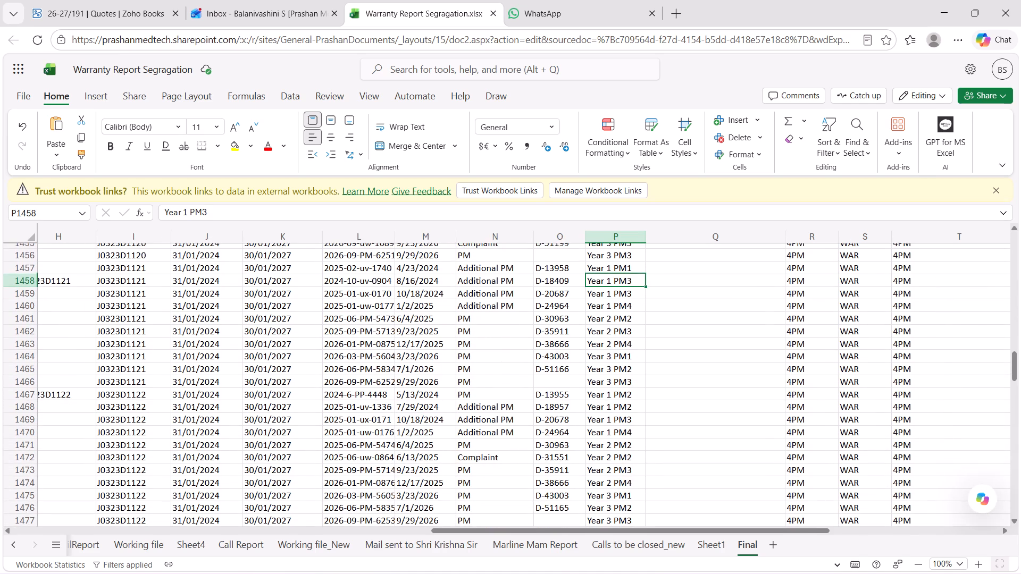
pyautogui.scroll(-2, 639, 248)
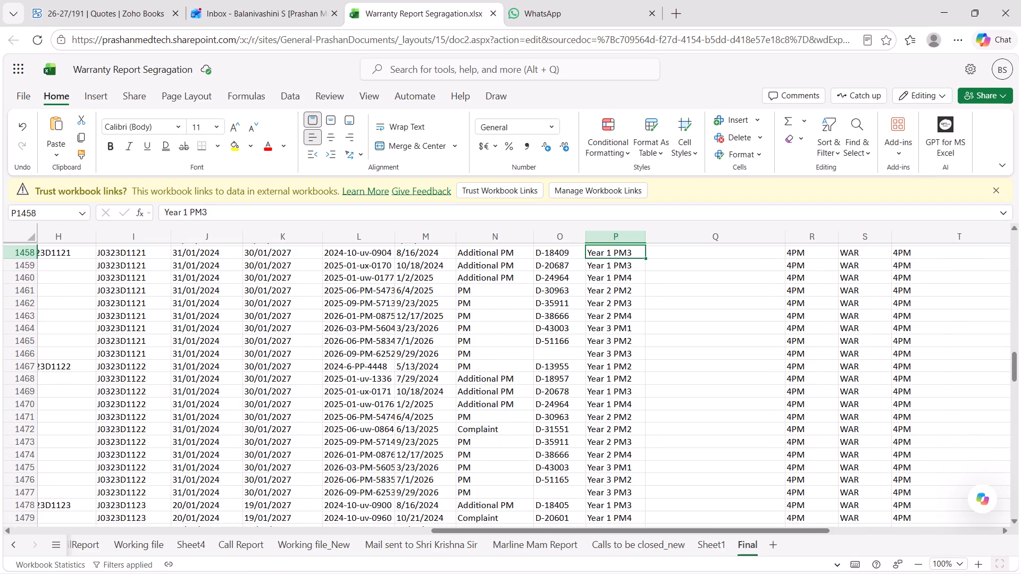
pyautogui.doubleClick(634, 266)
pyautogui.press('BackSpace')
pyautogui.press('4')
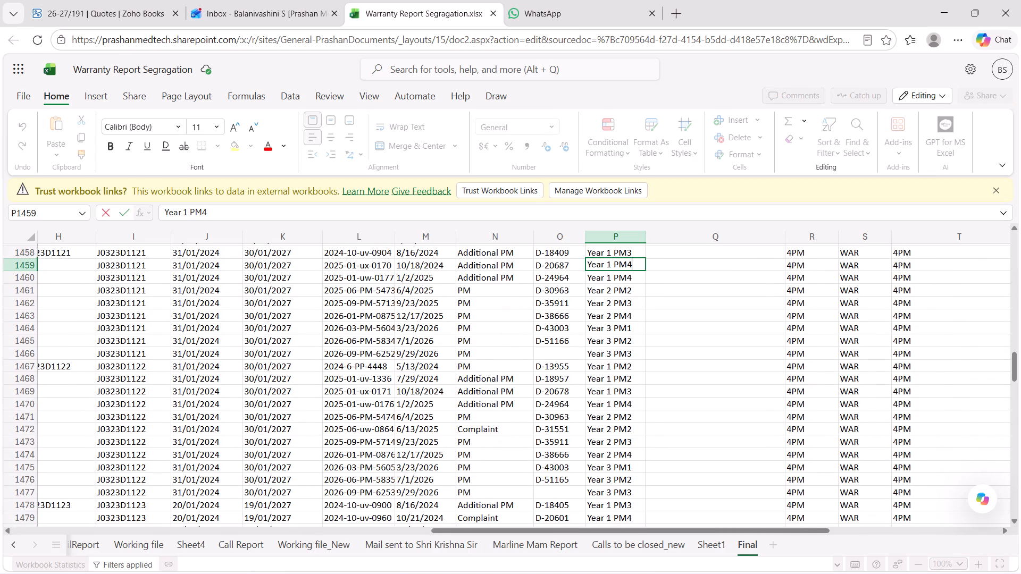
pyautogui.click(672, 267)
pyautogui.click(630, 267)
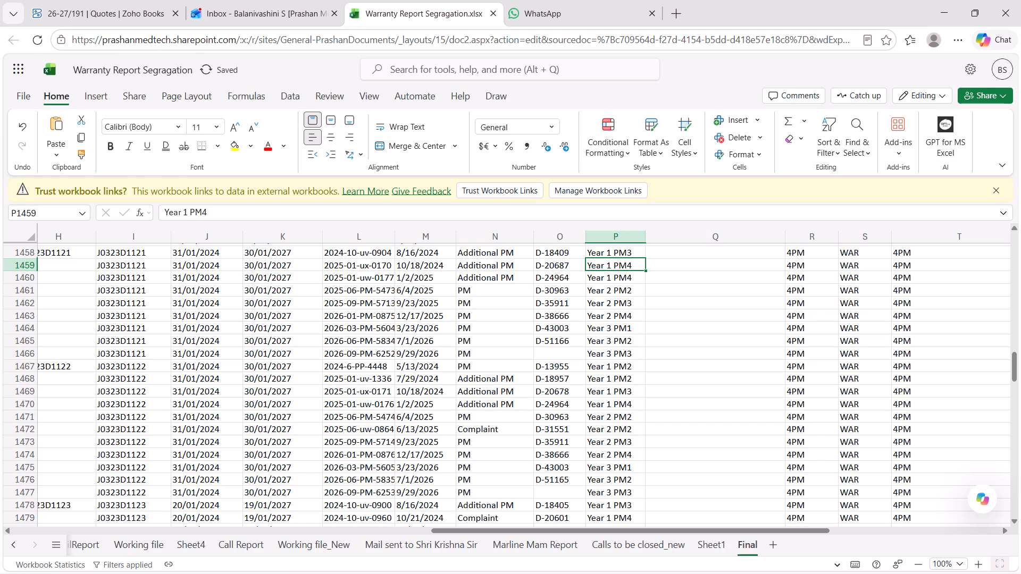
pyautogui.click(237, 153)
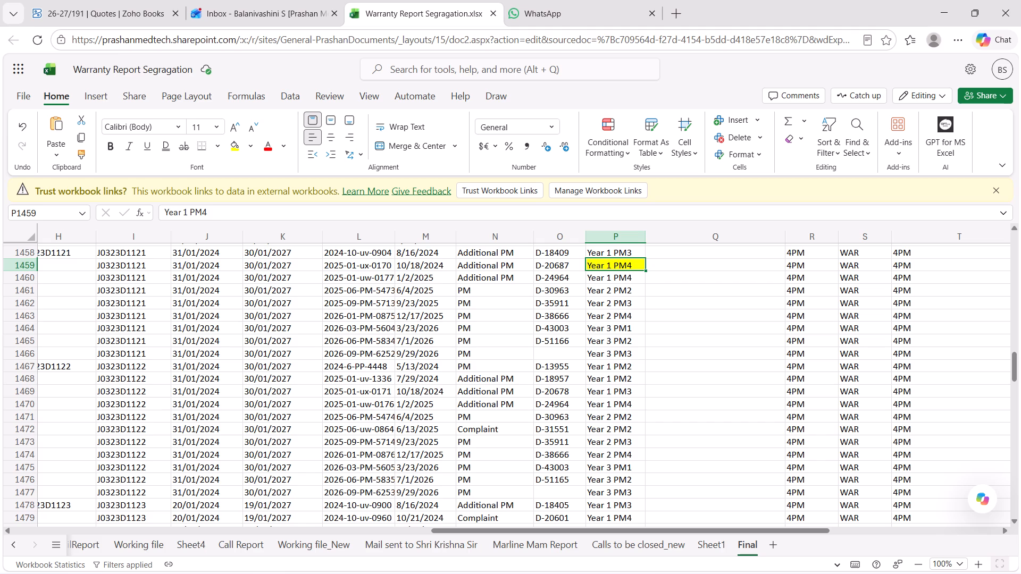
pyautogui.click(630, 291)
pyautogui.click(639, 279)
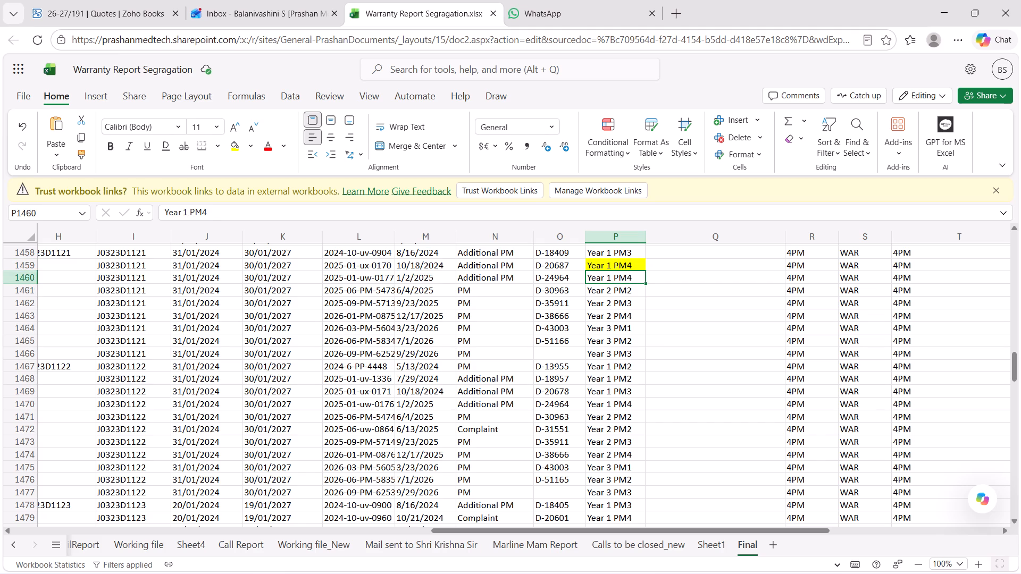
pyautogui.press('Down')
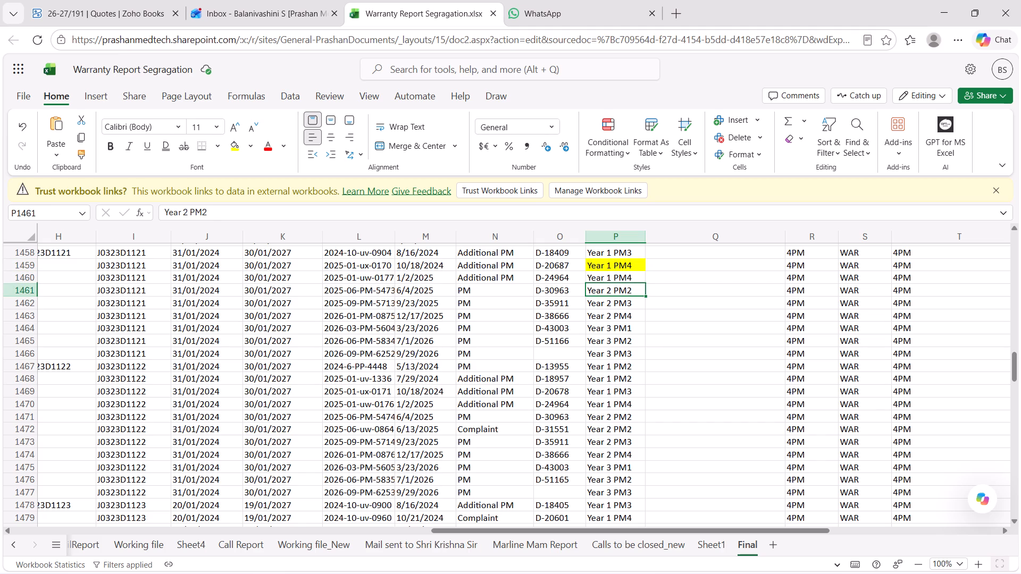
pyautogui.press('Down')
pyautogui.press('Down')
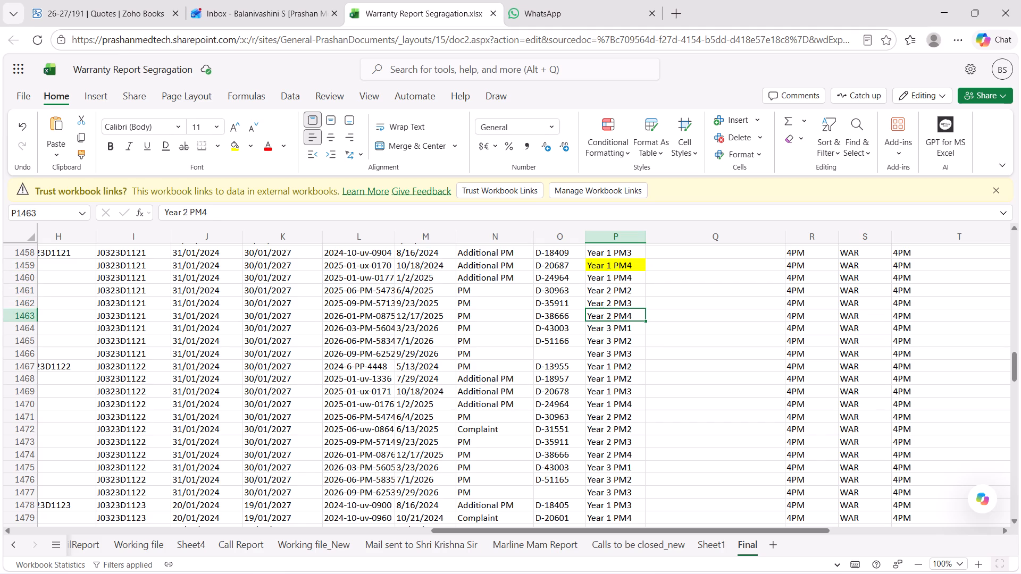
pyautogui.press('Down')
pyautogui.press('Down')
pyautogui.press('Down')
# Change P1468 for serial J0323D1122's 7/29/2024 visit to Year 1 PM4, highlight the cell yellow, and save the workbook.
pyautogui.press('Down')
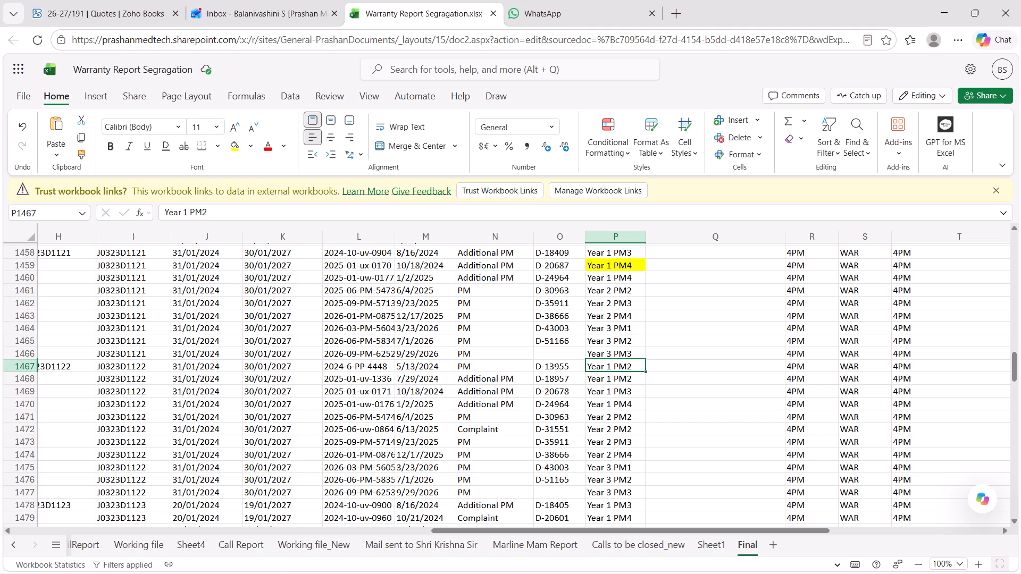
pyautogui.press('Down')
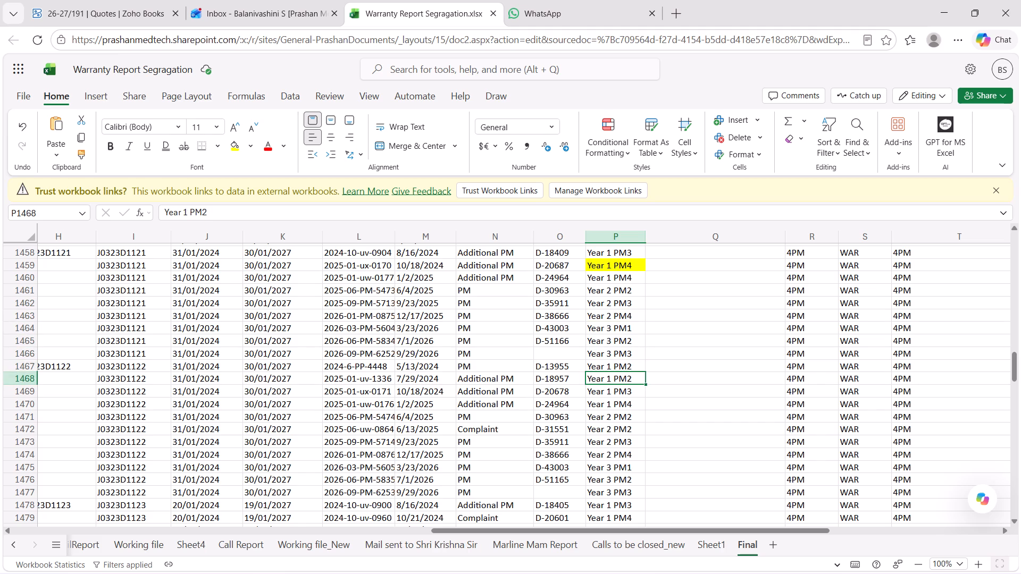
pyautogui.doubleClick(636, 377)
pyautogui.press('BackSpace')
pyautogui.press('4')
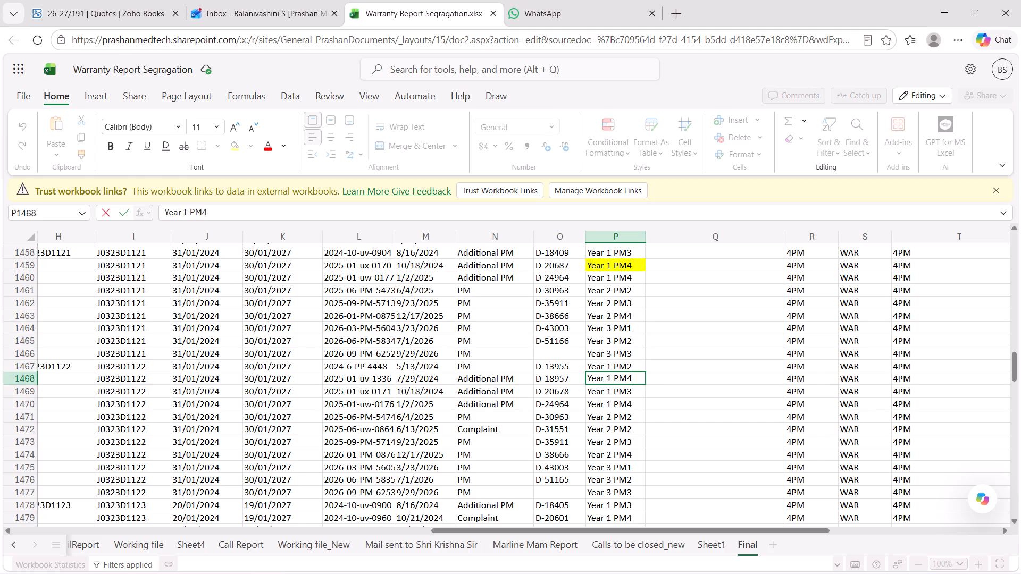
pyautogui.click(665, 380)
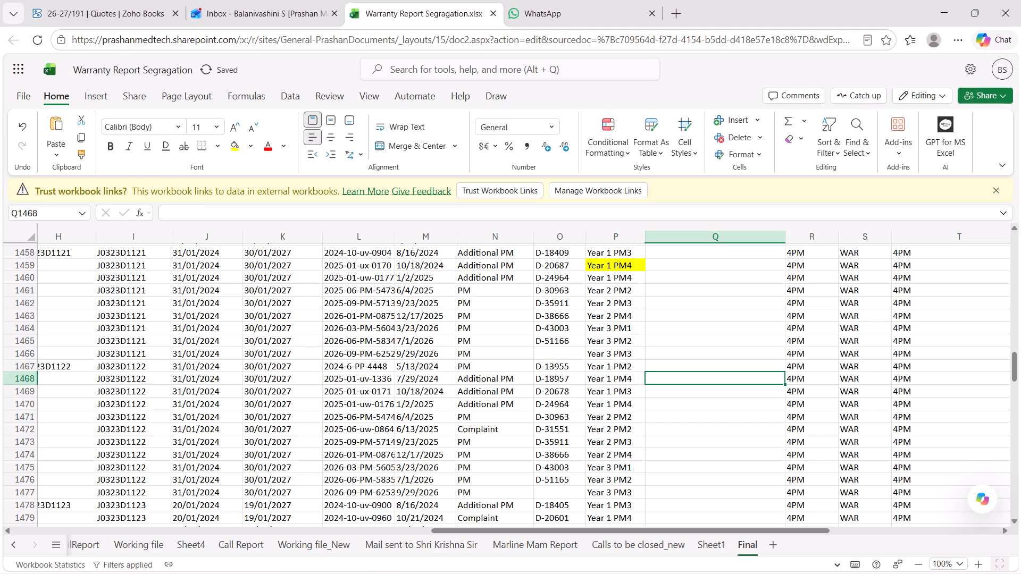
pyautogui.click(631, 378)
pyautogui.click(229, 141)
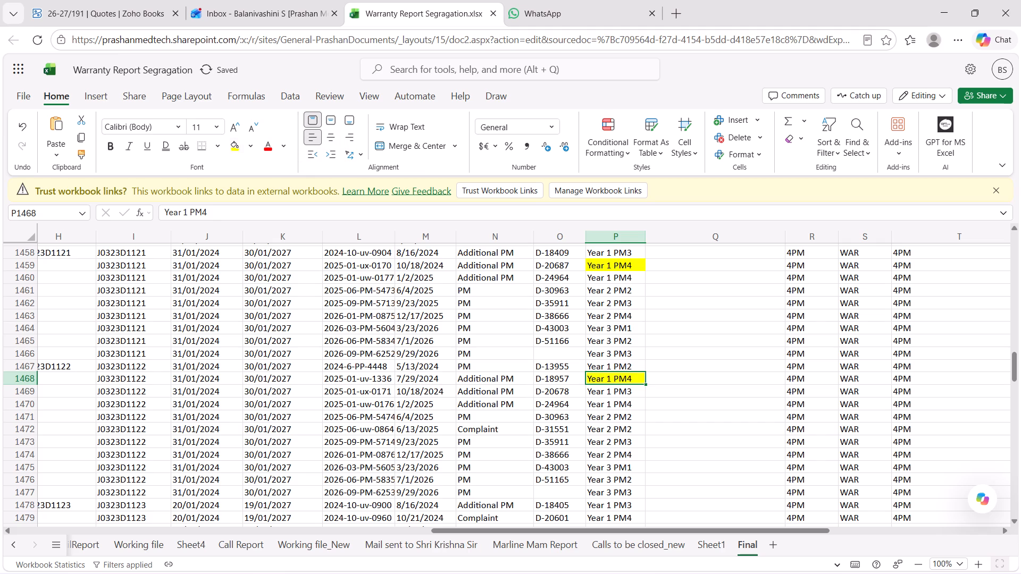
pyautogui.click(457, 395)
pyautogui.scroll(-2, 457, 395)
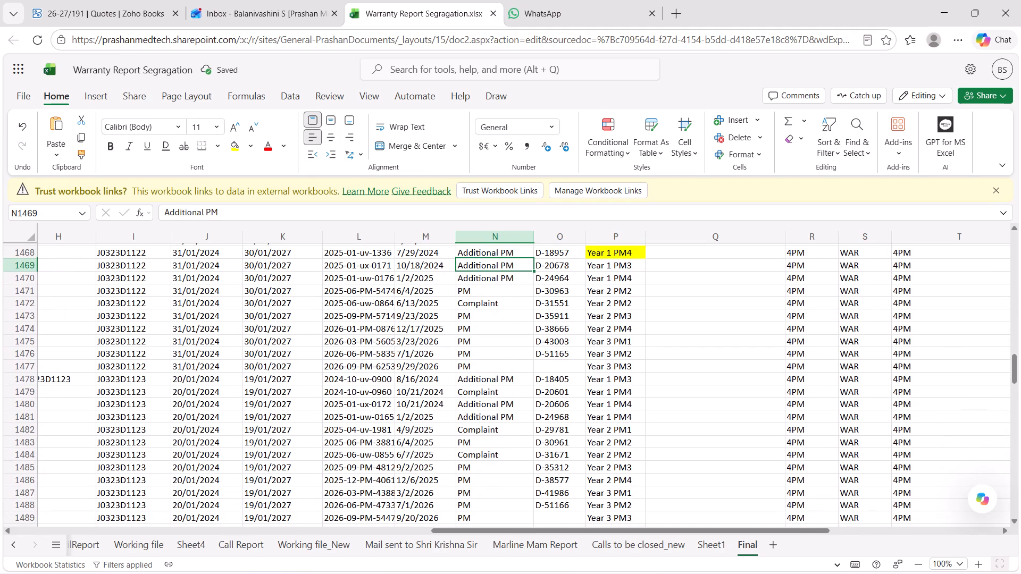
pyautogui.scroll(-1, 457, 395)
pyautogui.hotkey('ctrl', 's')
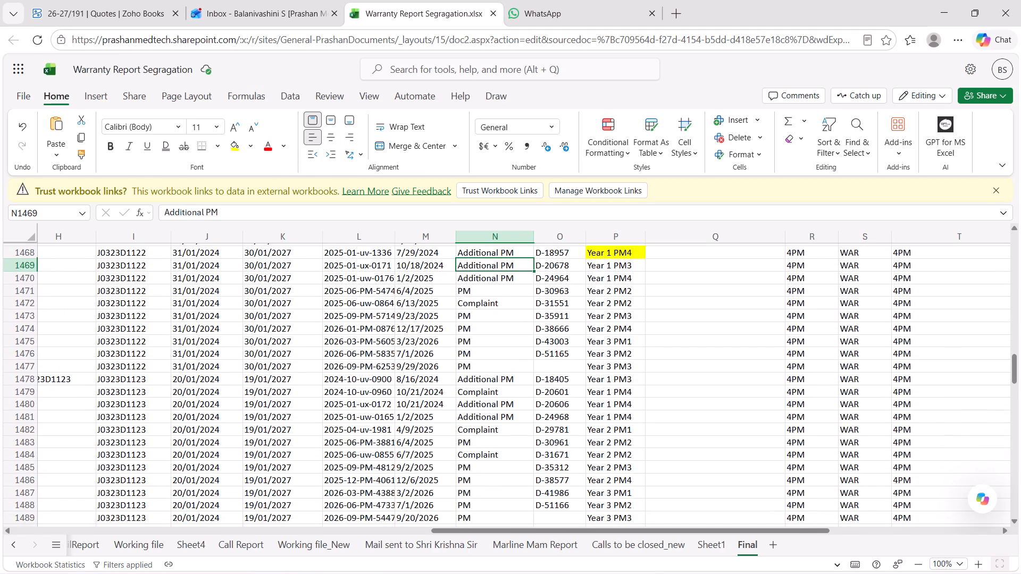
pyautogui.click(636, 280)
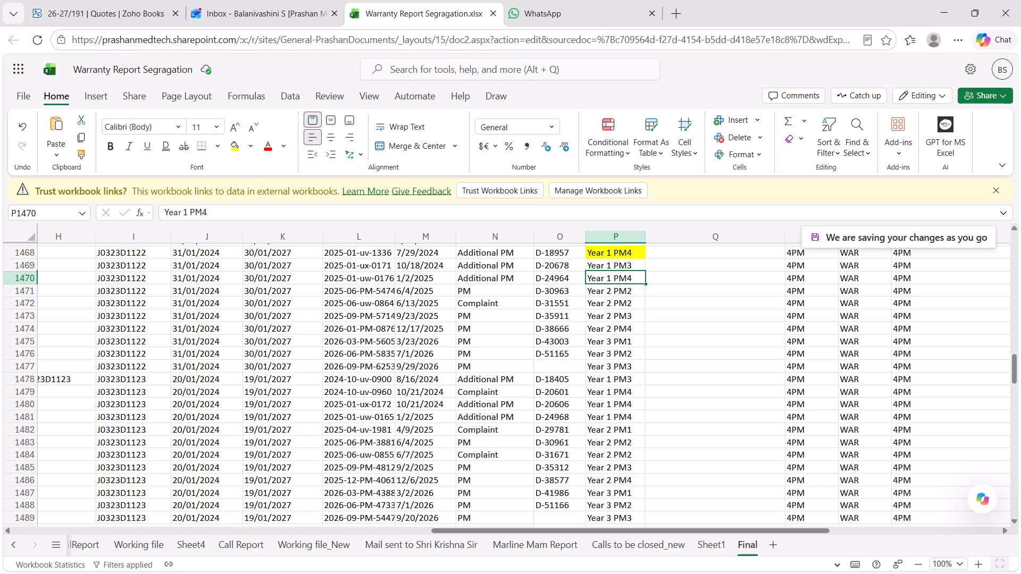
pyautogui.click(634, 293)
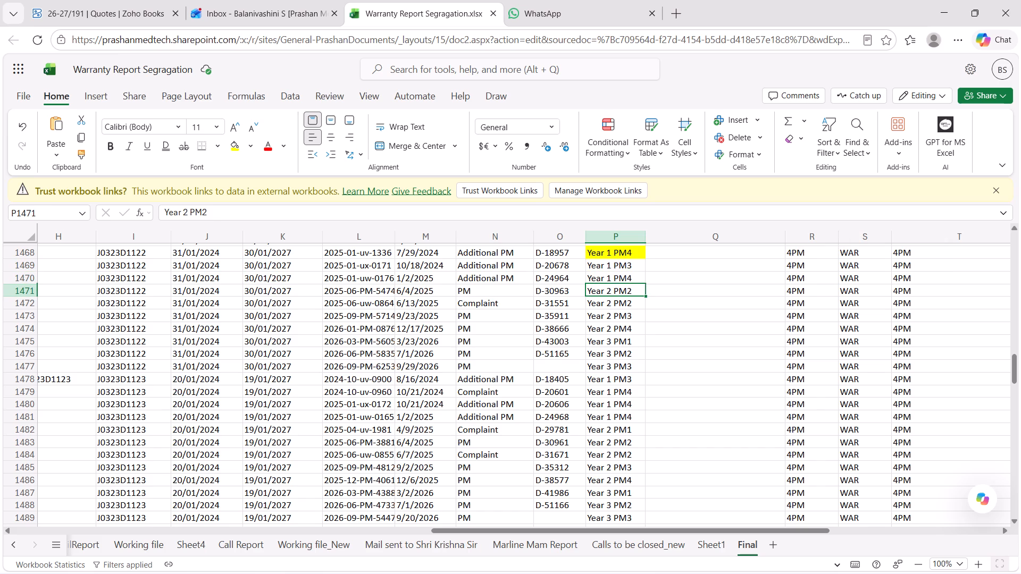
pyautogui.click(642, 306)
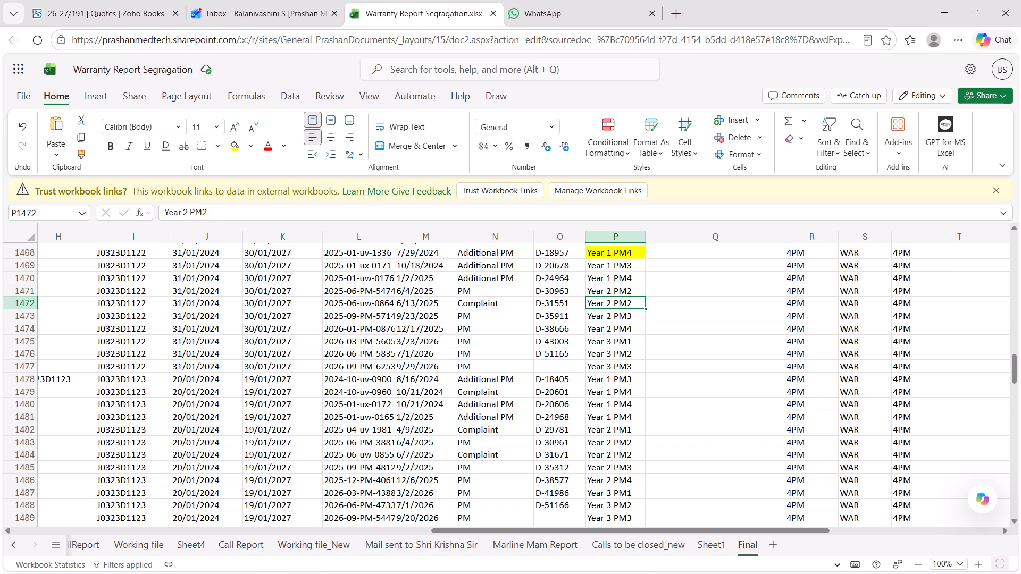
pyautogui.press('Down')
pyautogui.press('Down')
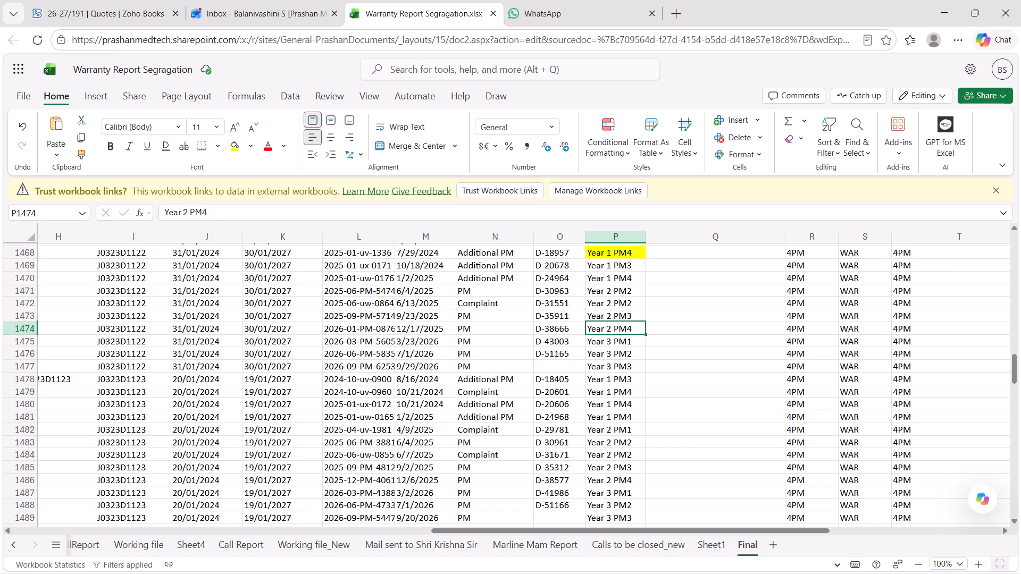
pyautogui.press('Down')
pyautogui.press('Down')
pyautogui.press('Down')
# Check the Year 1 labels for serial J0323D1123 from P1478 down against their visit dates and visit types.
pyautogui.press('Down')
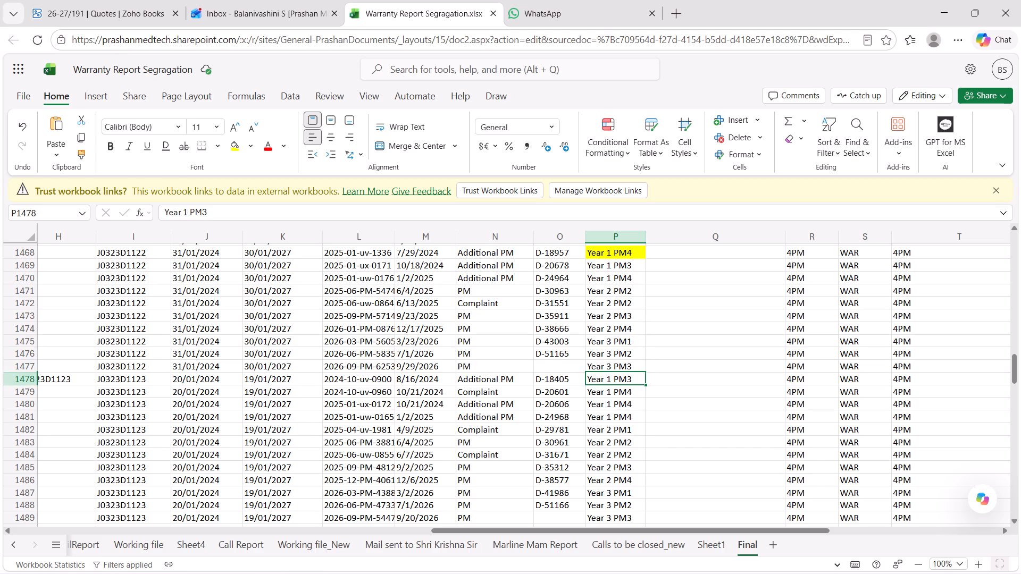
pyautogui.press('Down')
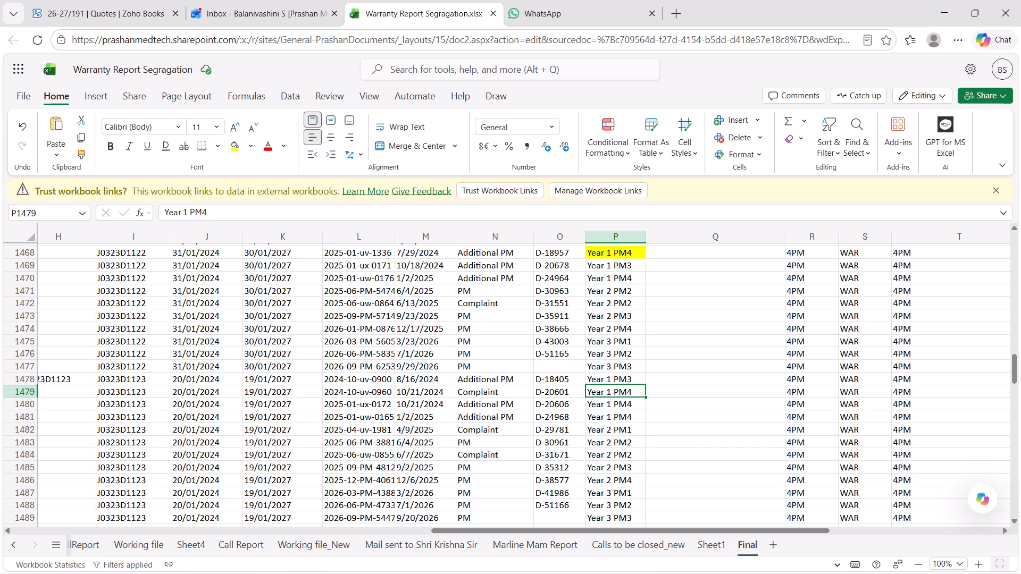
pyautogui.scroll(-1, 645, 375)
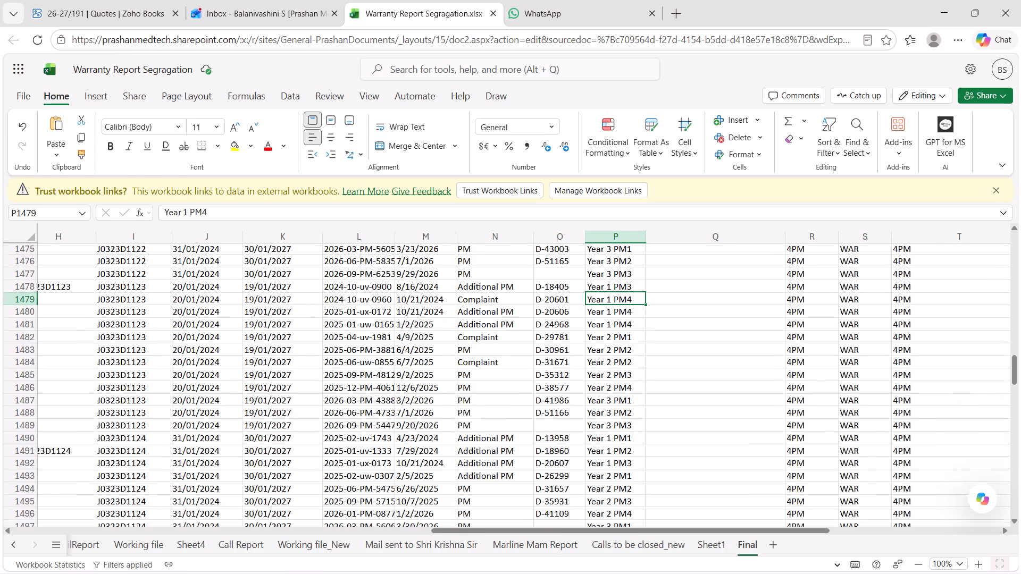
pyautogui.scroll(-2, 645, 375)
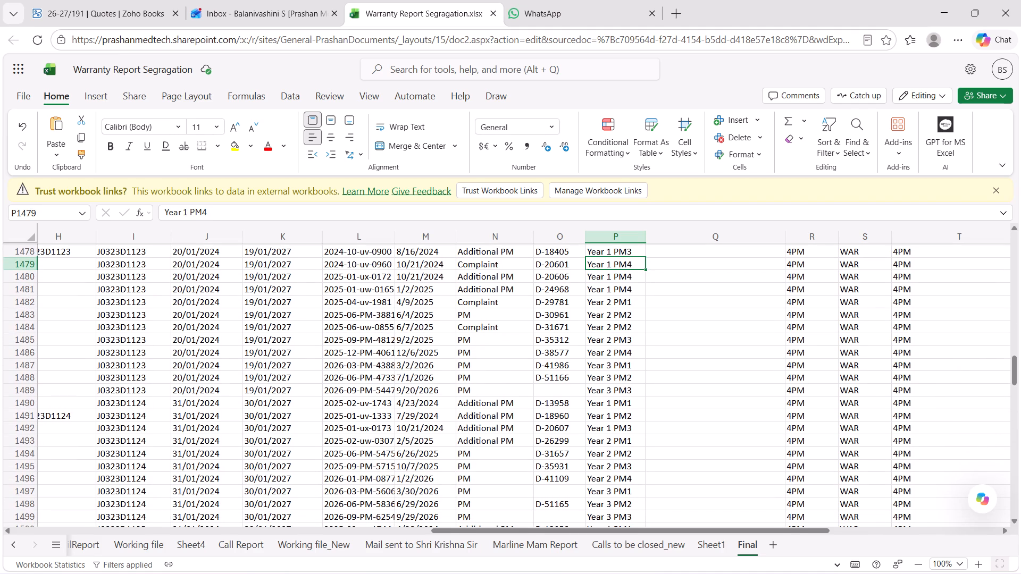
pyautogui.click(639, 253)
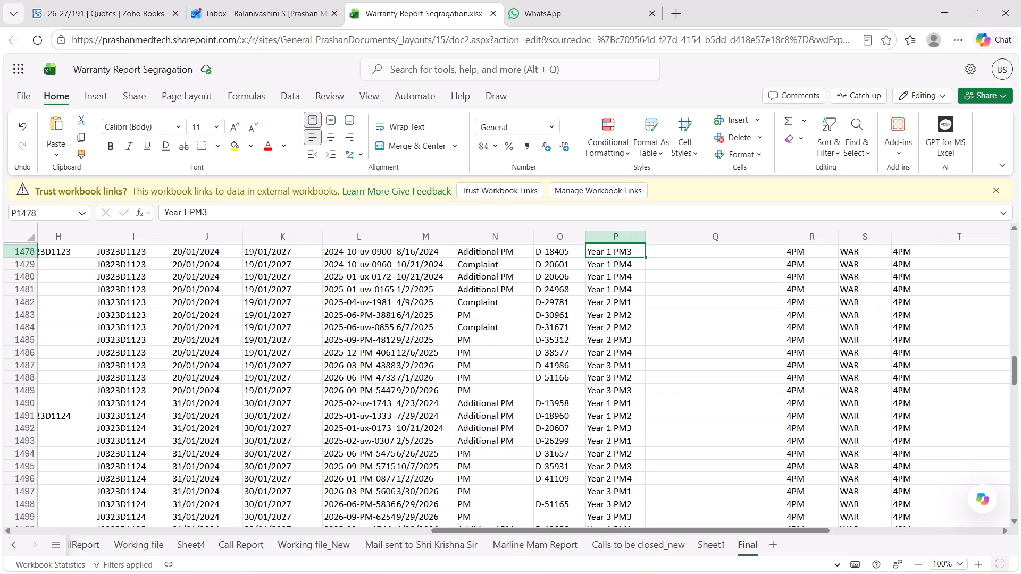
pyautogui.click(635, 266)
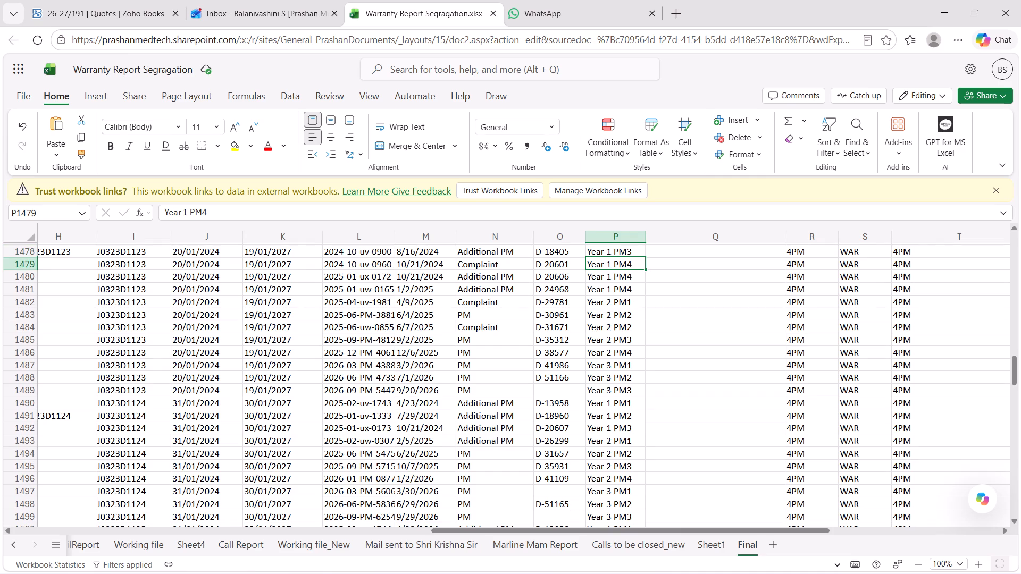
pyautogui.click(635, 276)
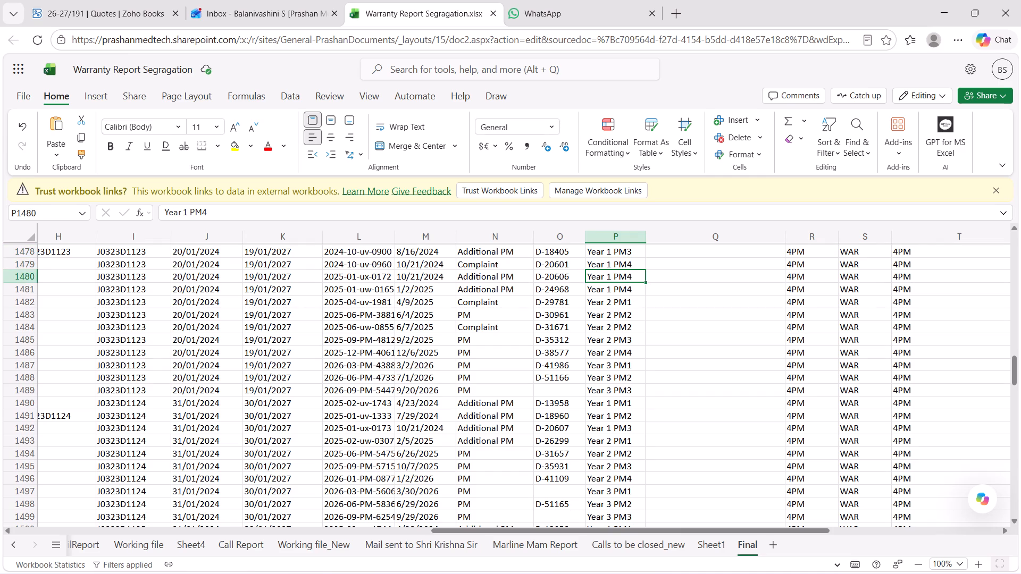
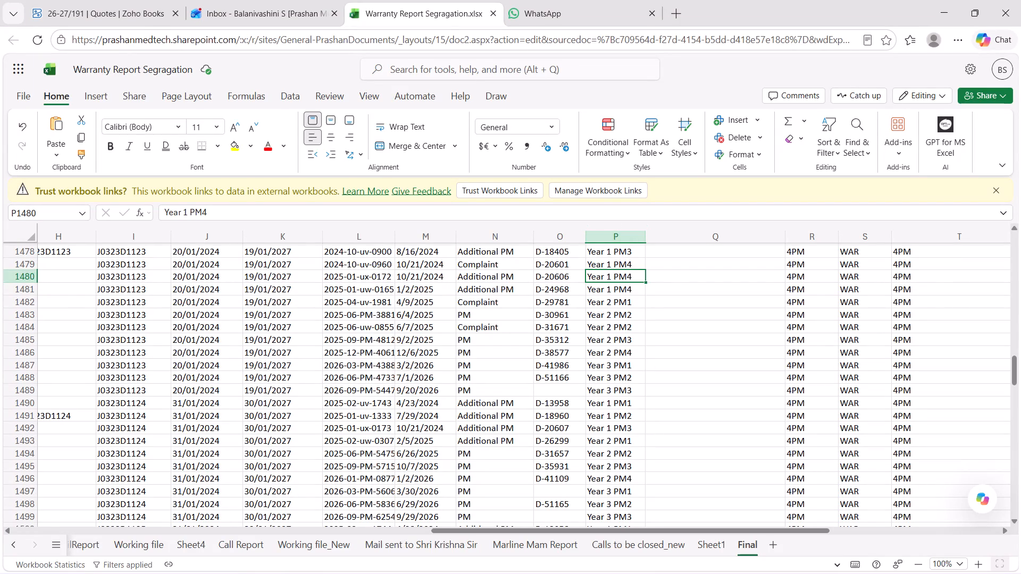
# Save the workbook, recheck serial J0323D1123's Year 1 PM4 labels, and fill the block H1478:P1490 orange.
pyautogui.click(637, 290)
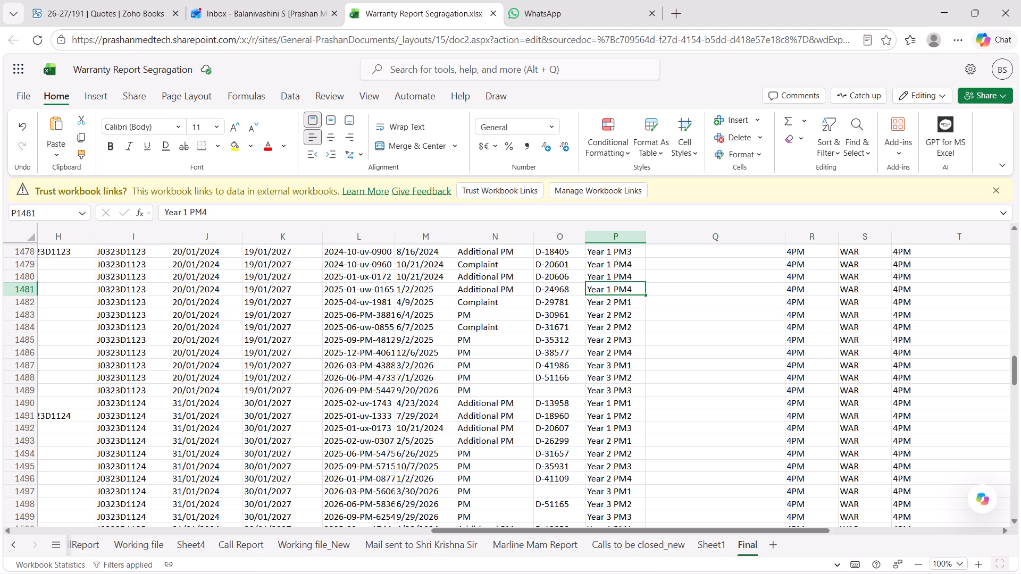
pyautogui.hotkey('ctrl', 's')
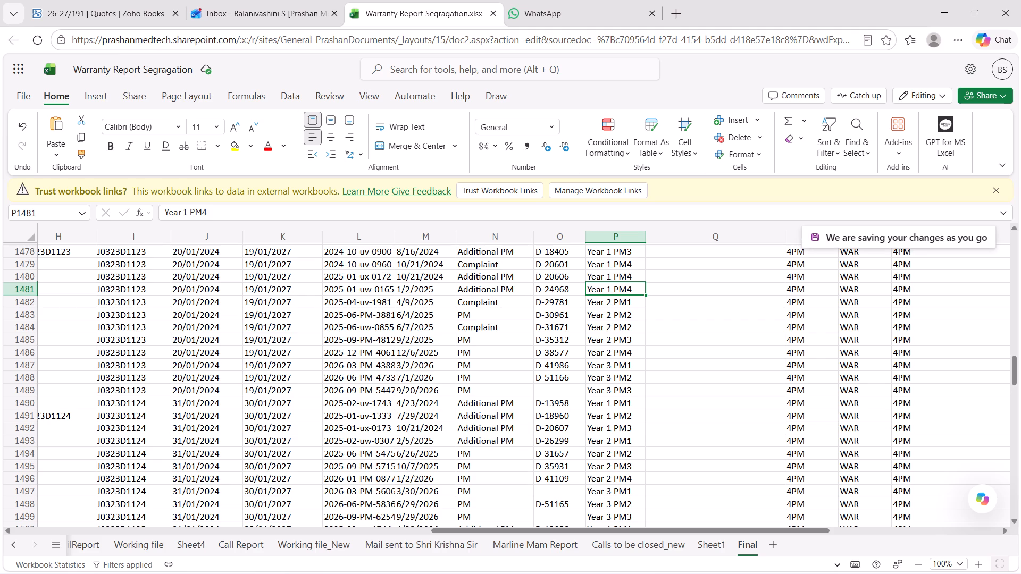
pyautogui.click(635, 263)
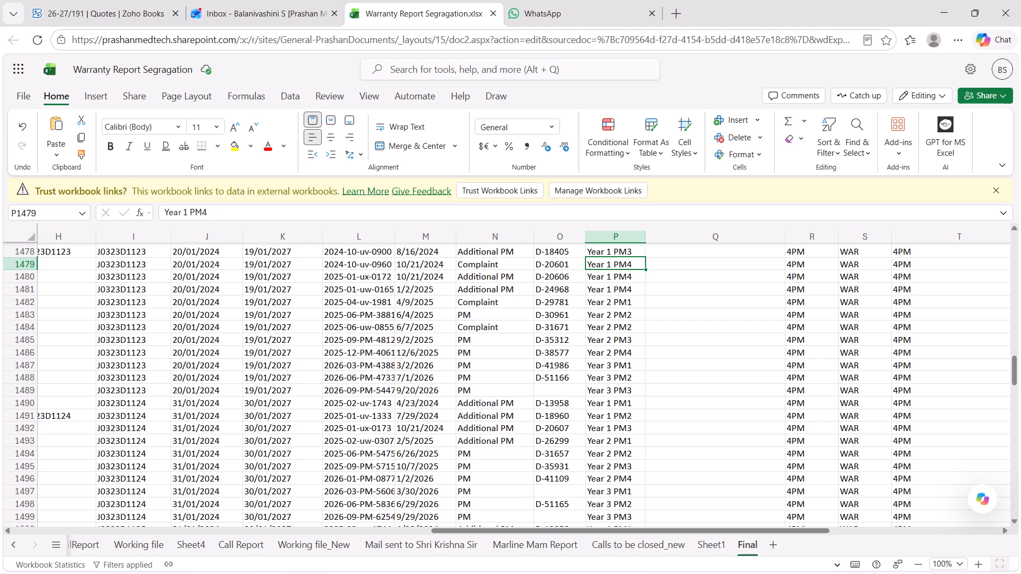
pyautogui.click(638, 276)
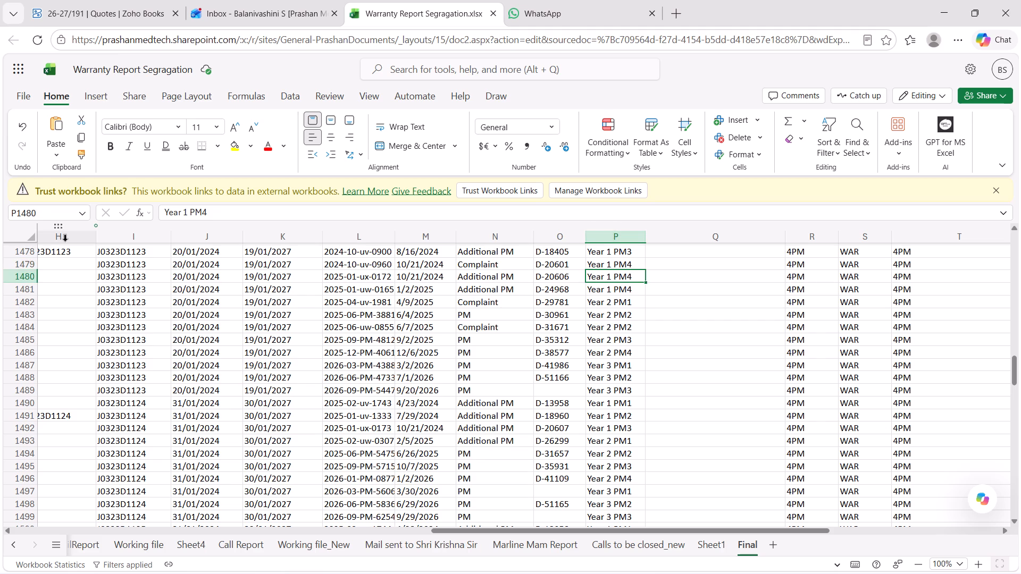
pyautogui.moveTo(74, 254); pyautogui.dragTo(315, 404)
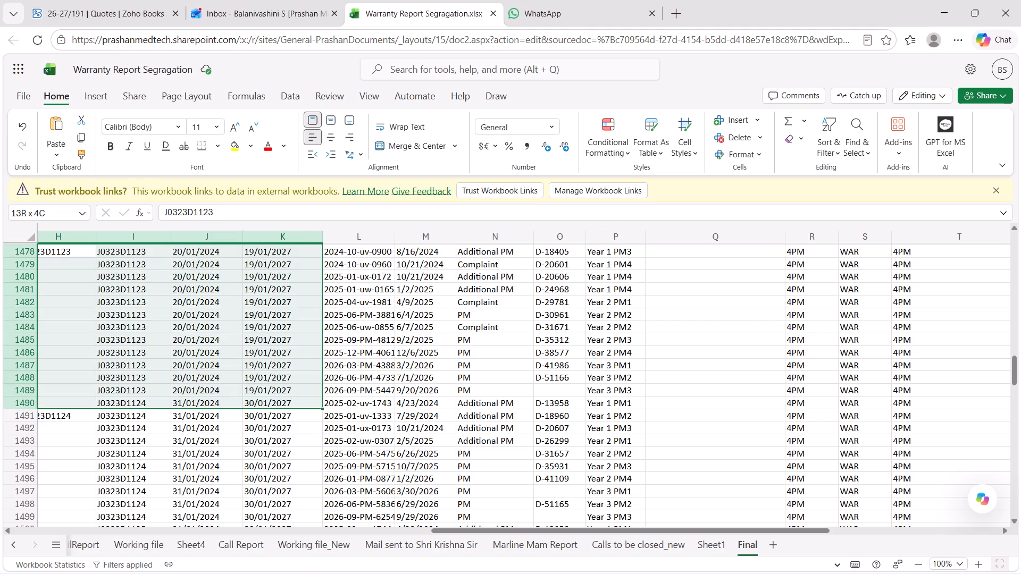
pyautogui.moveTo(315, 404); pyautogui.dragTo(627, 406)
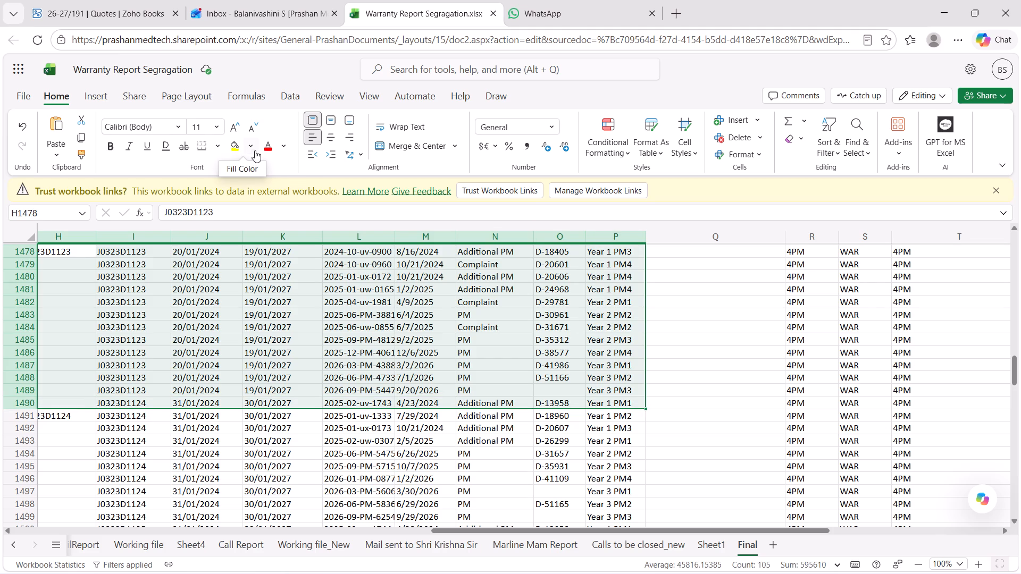
pyautogui.click(255, 150)
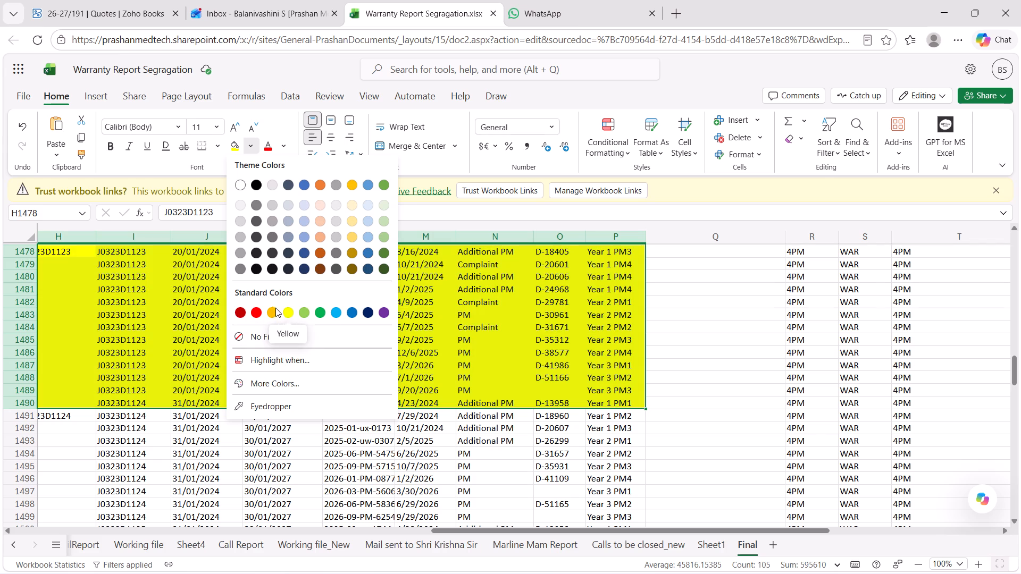
pyautogui.click(268, 308)
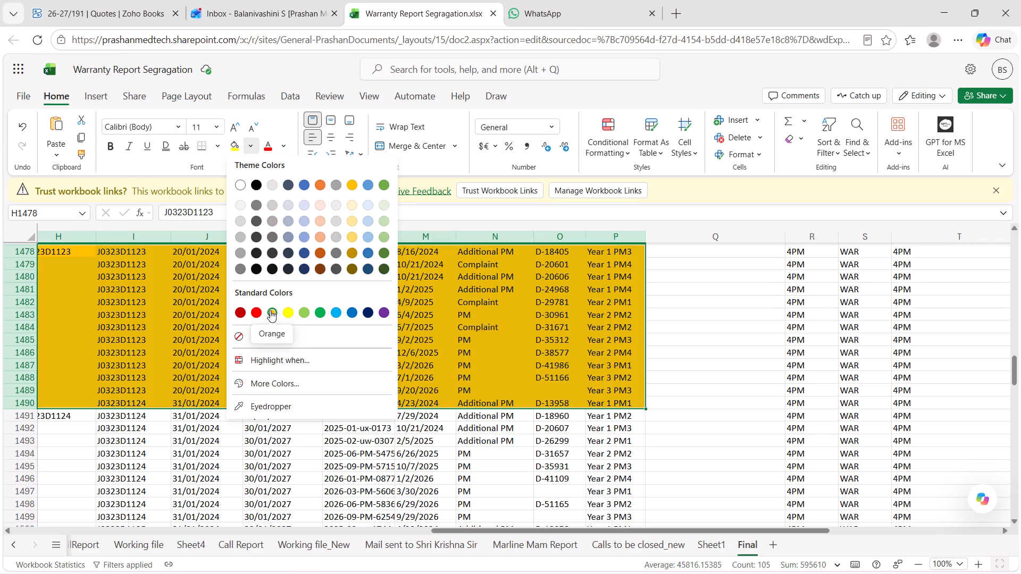
pyautogui.click(271, 312)
pyautogui.click(318, 377)
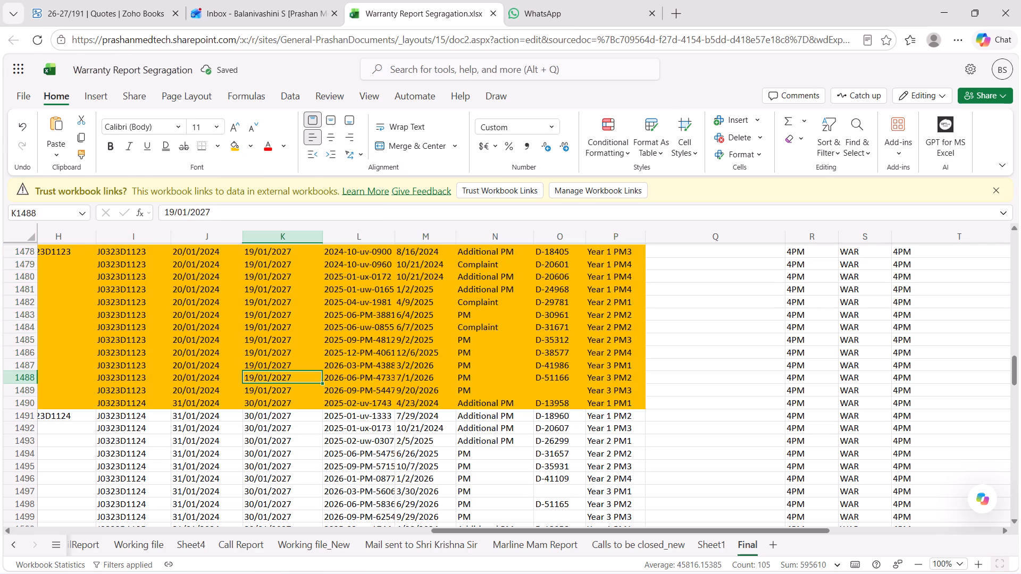
pyautogui.scroll(-5, 318, 377)
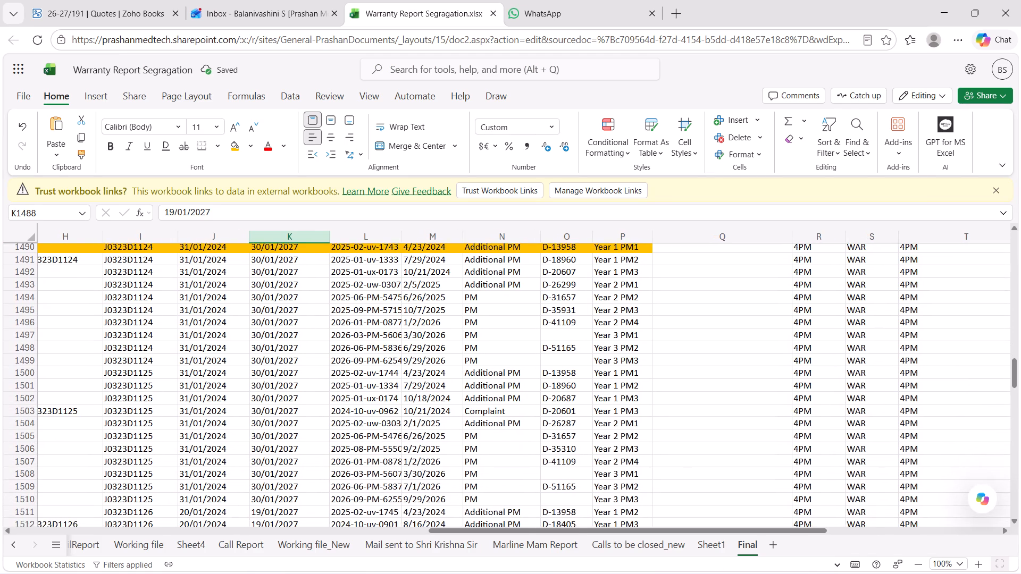
pyautogui.scroll(-1, 318, 377)
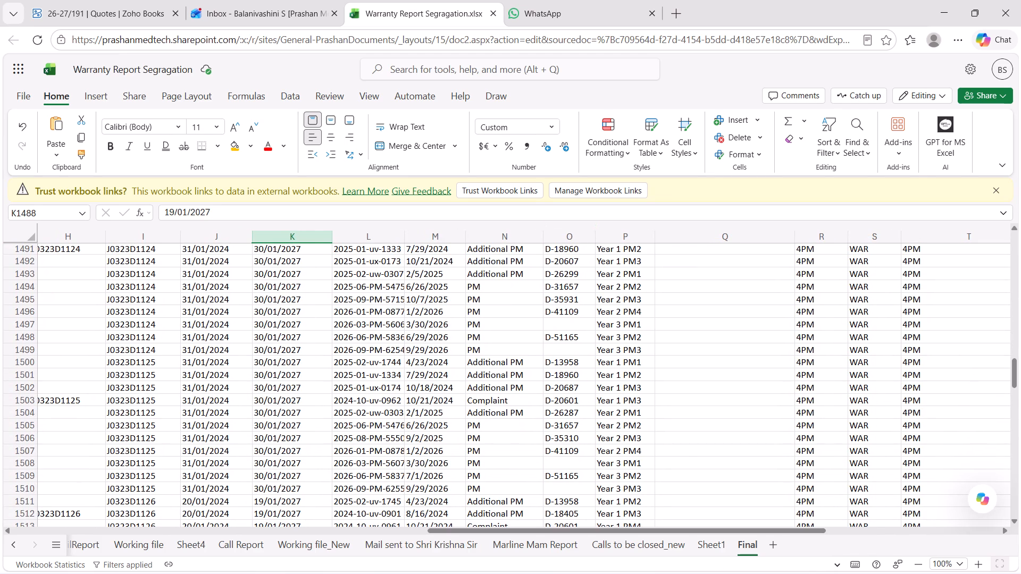
pyautogui.click(641, 261)
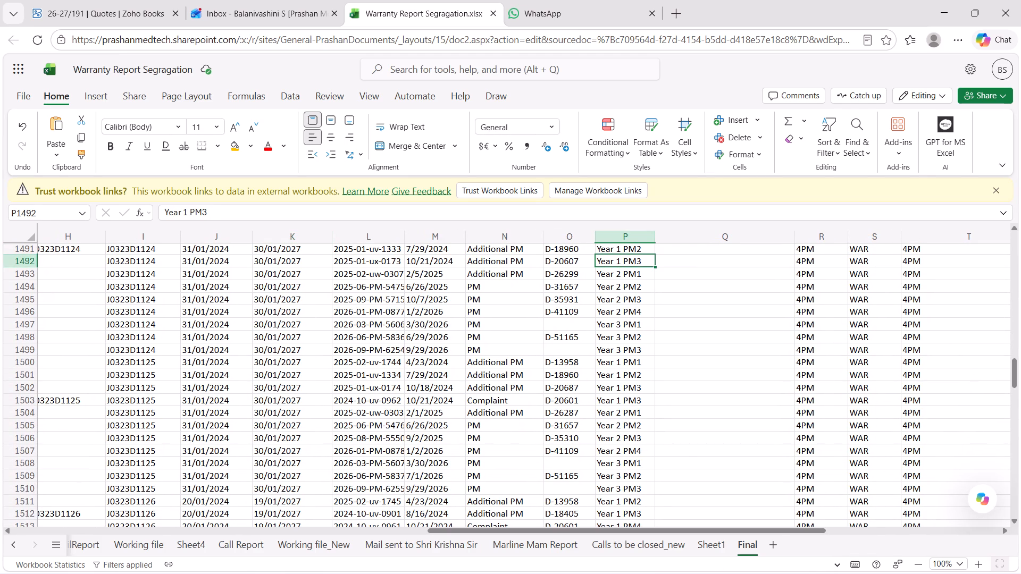
pyautogui.click(648, 276)
pyautogui.press('Down')
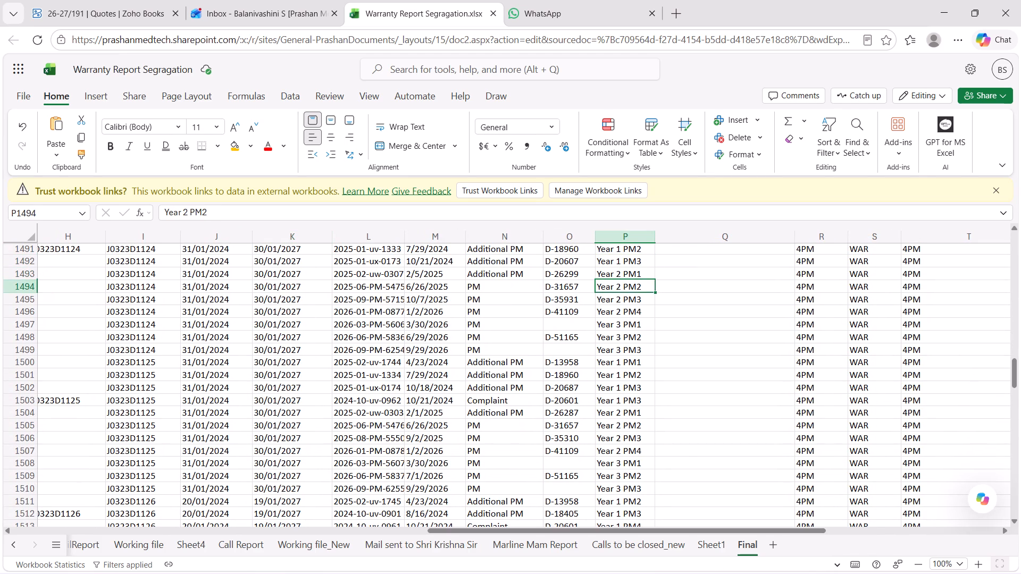
pyautogui.press('Down')
pyautogui.press('Down')
pyautogui.press('Down')
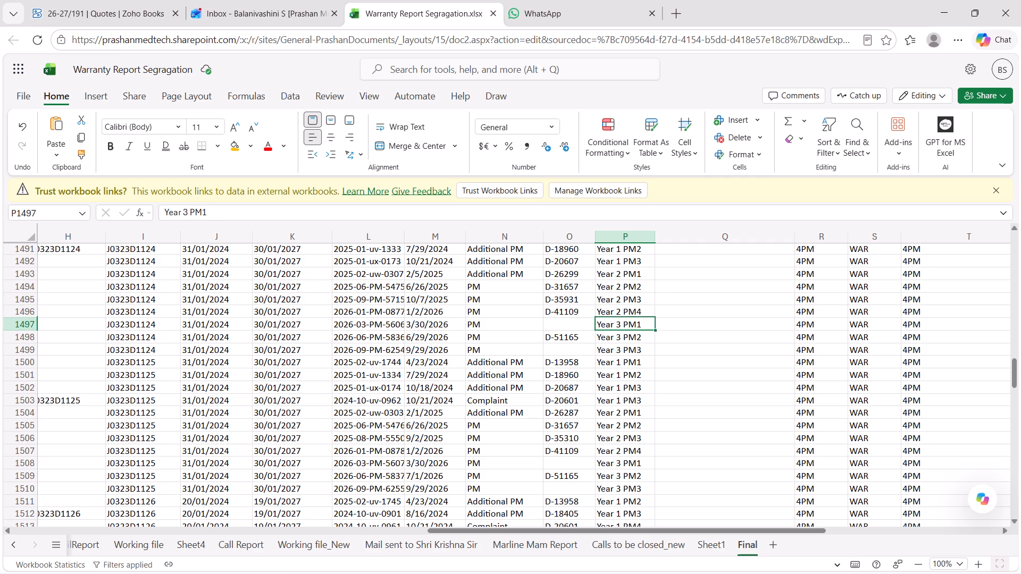
pyautogui.press('Down')
pyautogui.press('Down')
pyautogui.press('Down')
pyautogui.press('Down')
pyautogui.press('Down')
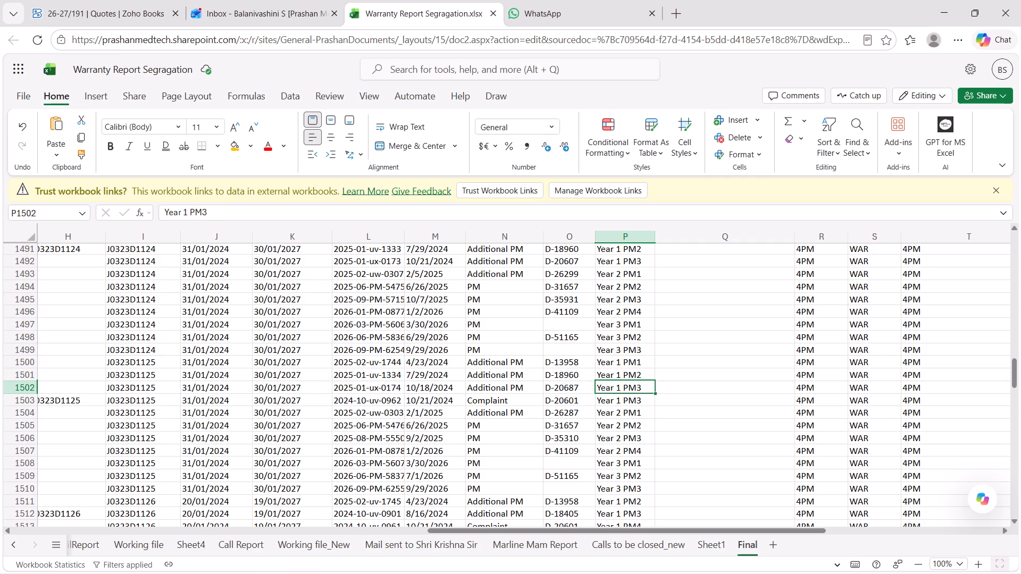
pyautogui.press('Down')
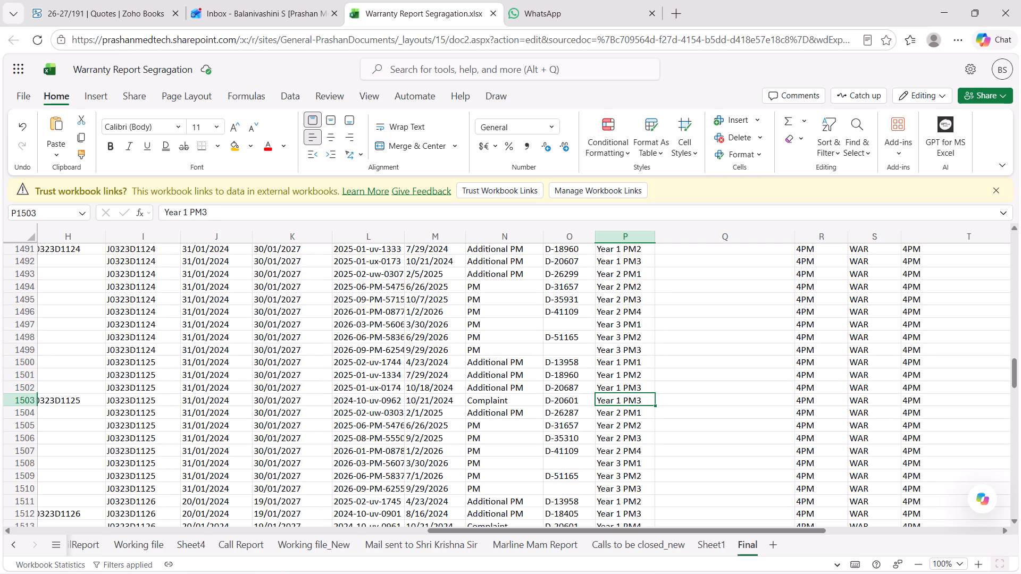
pyautogui.press('Down')
pyautogui.press('Down')
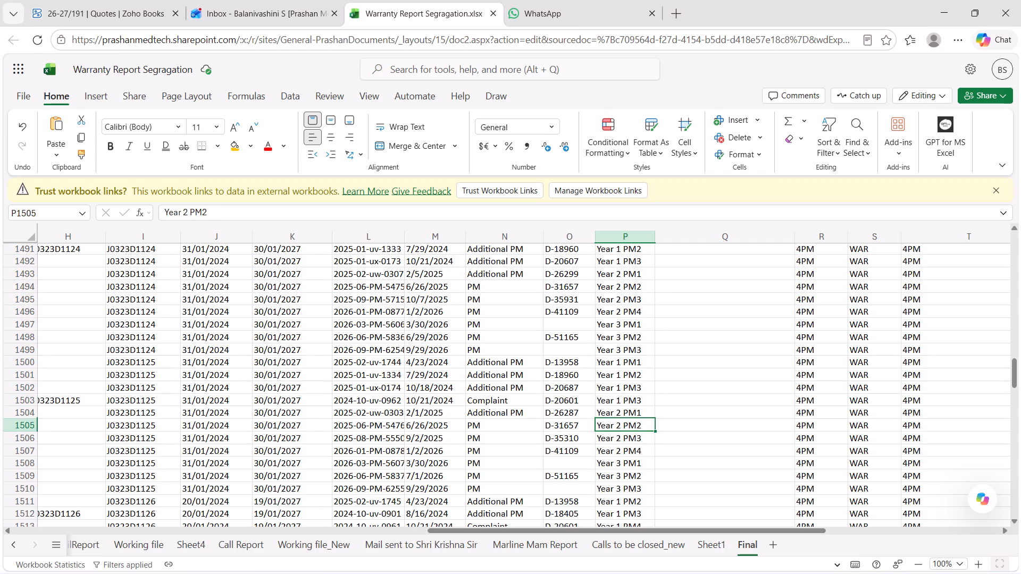
pyautogui.press('Down')
pyautogui.press('Down')
pyautogui.press('Down')
pyautogui.press('Down')
pyautogui.press('Down')
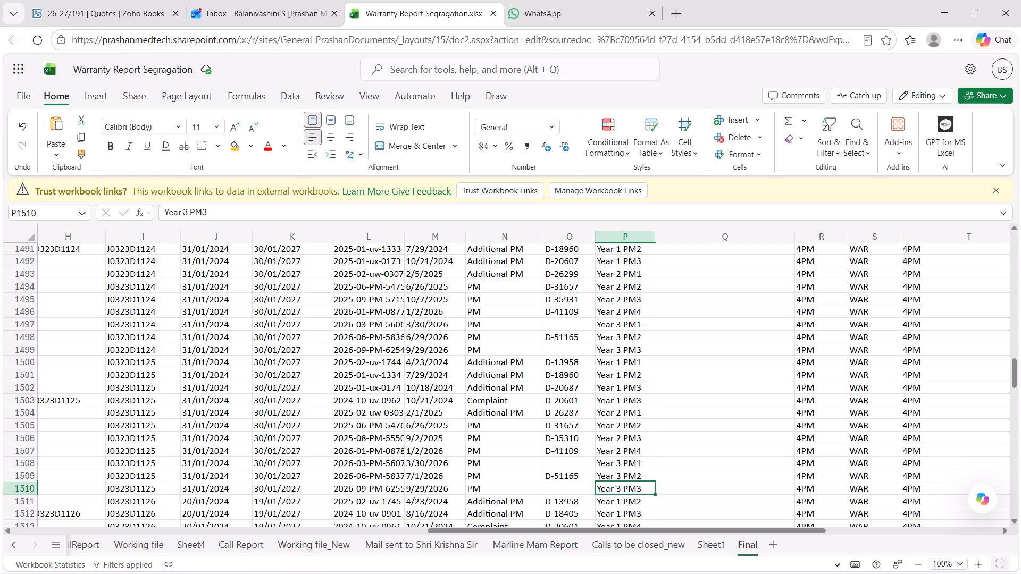
pyautogui.press('Down')
pyautogui.press('Down')
pyautogui.press('Down')
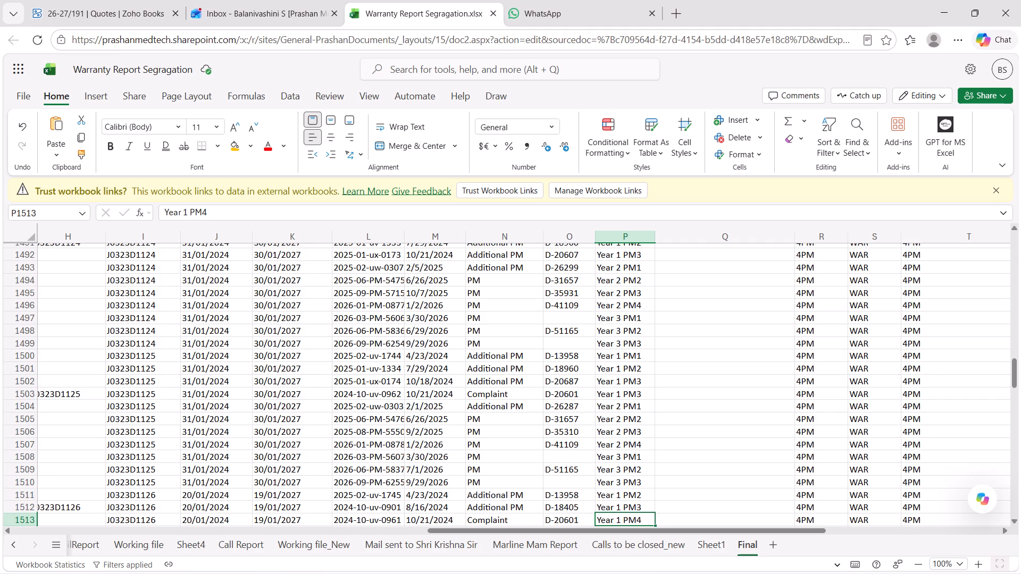
pyautogui.press('Down')
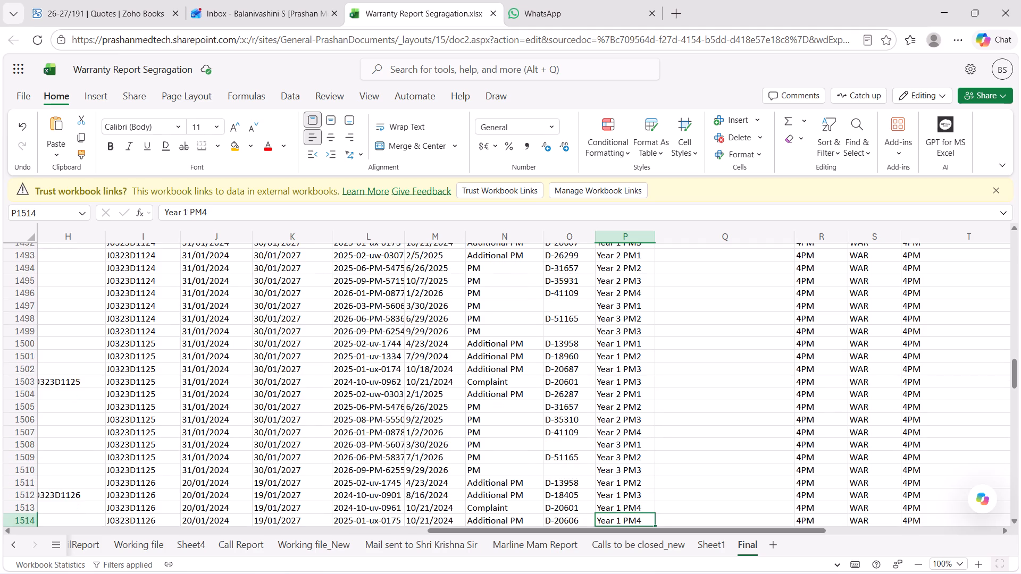
pyautogui.press('Down')
pyautogui.press('Down')
pyautogui.press('Down')
pyautogui.press('Down')
pyautogui.press('Down')
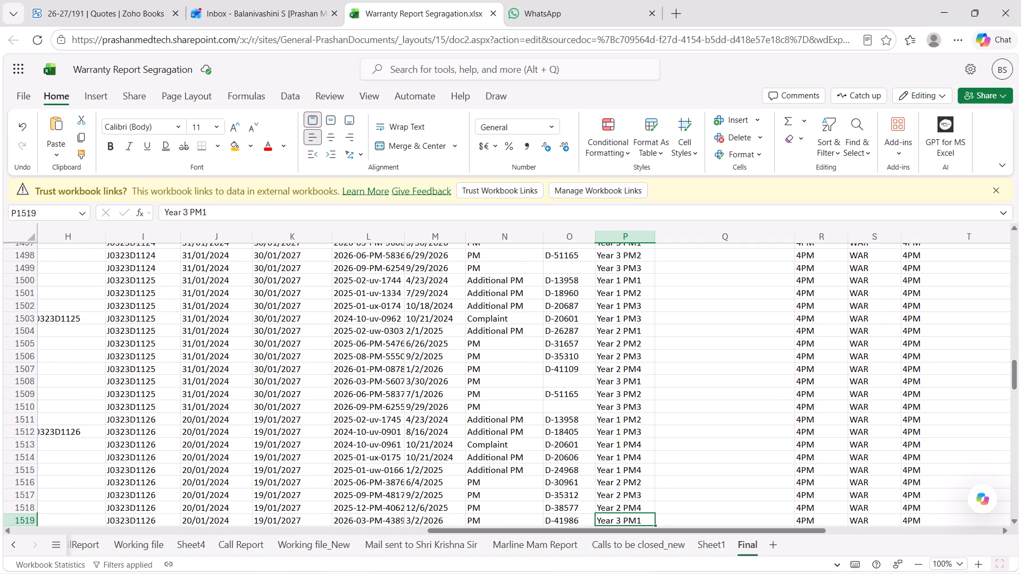
pyautogui.click(634, 462)
pyautogui.scroll(-2, 634, 462)
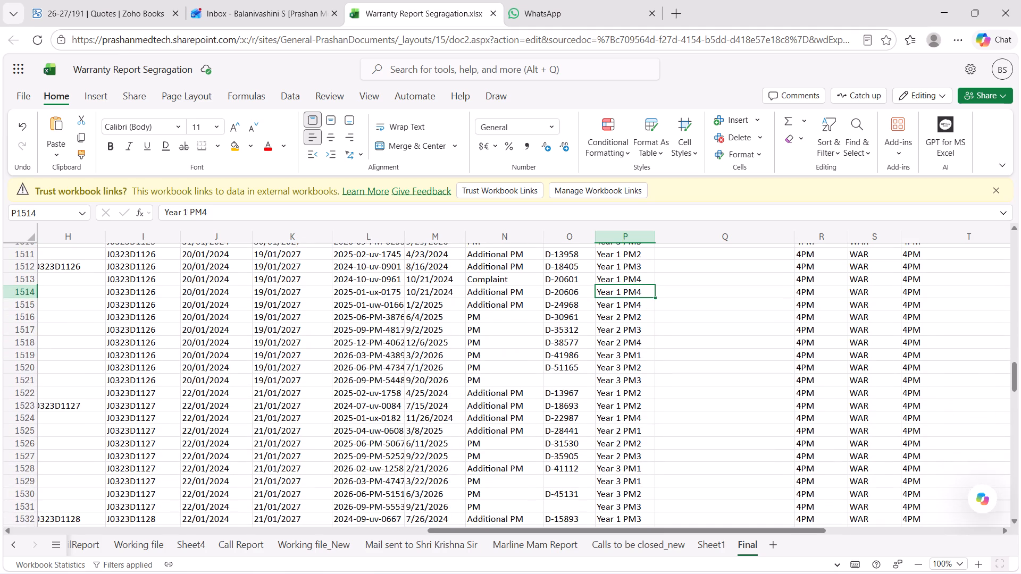
pyautogui.scroll(-3, 634, 462)
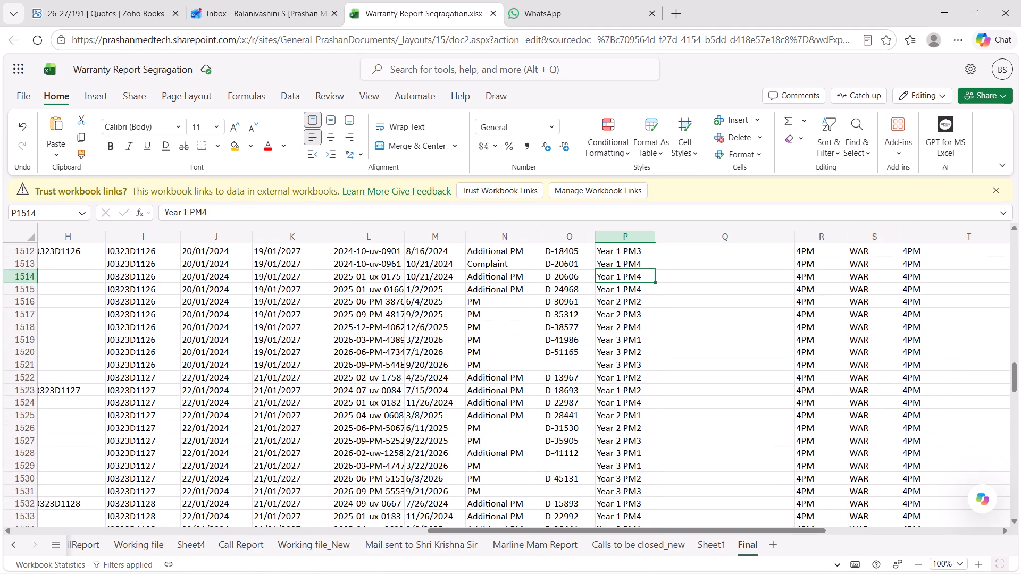
# Change P1515 for serial J0323D1126's 1/2/2025 visit to Year 2 PM1 and highlight the cell yellow.
pyautogui.click(647, 290)
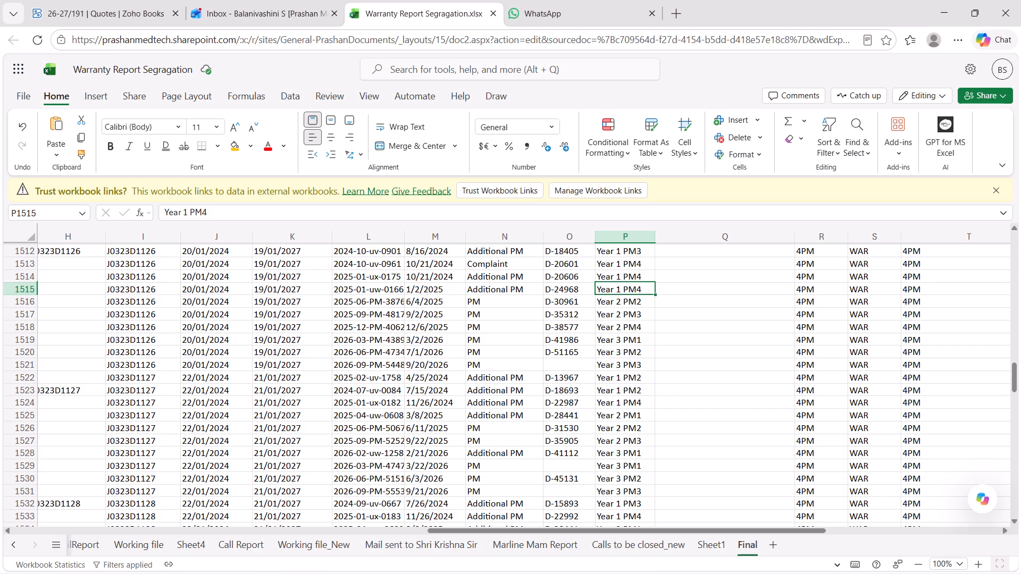
pyautogui.click(648, 277)
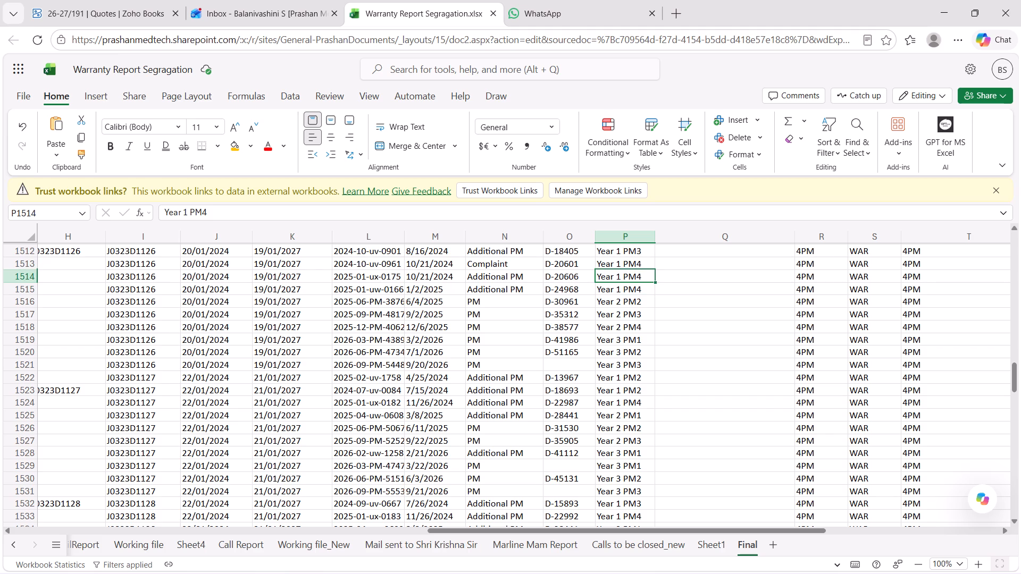
pyautogui.doubleClick(647, 293)
pyautogui.press('BackSpace')
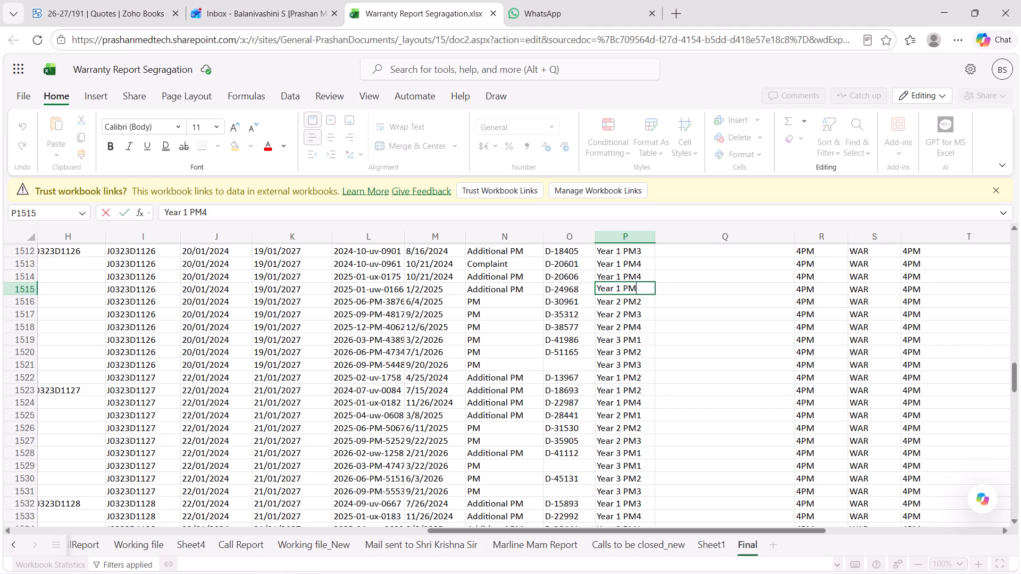
pyautogui.press('1')
pyautogui.press('Left')
pyautogui.press('Left')
pyautogui.press('Left')
pyautogui.press('Left')
pyautogui.press('BackSpace')
pyautogui.press('2')
pyautogui.click(683, 291)
pyautogui.click(639, 294)
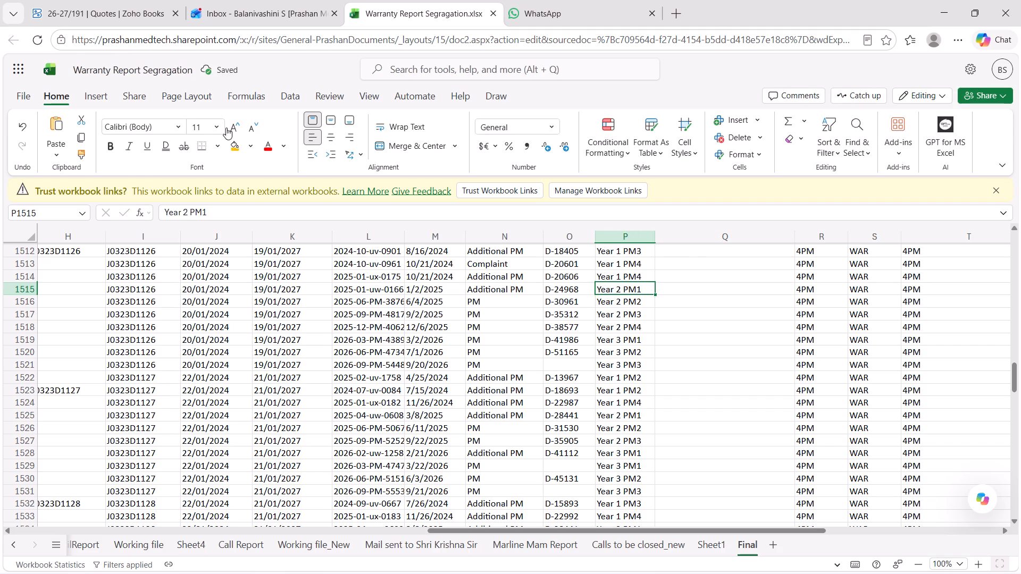
pyautogui.click(253, 145)
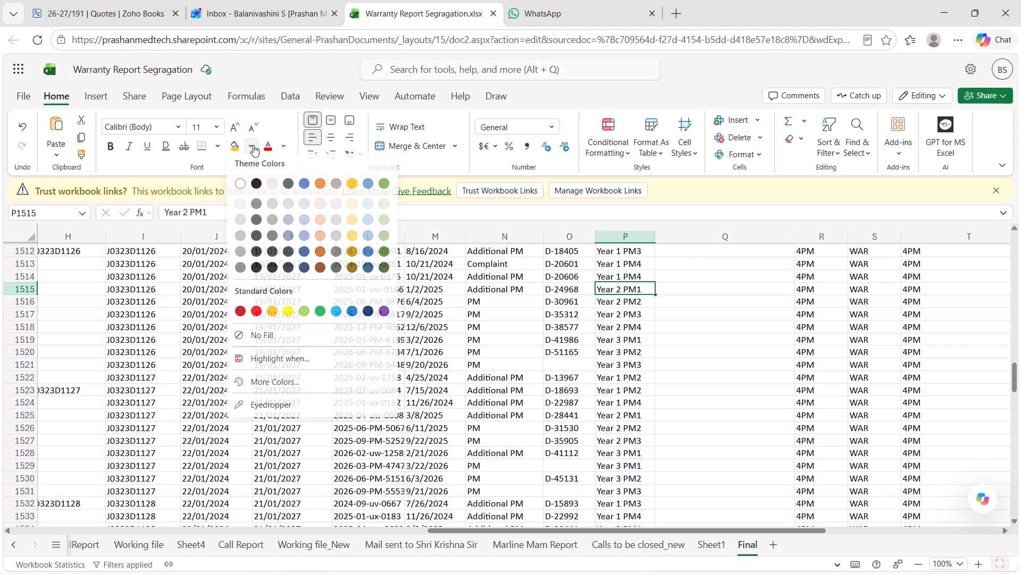
pyautogui.click(287, 314)
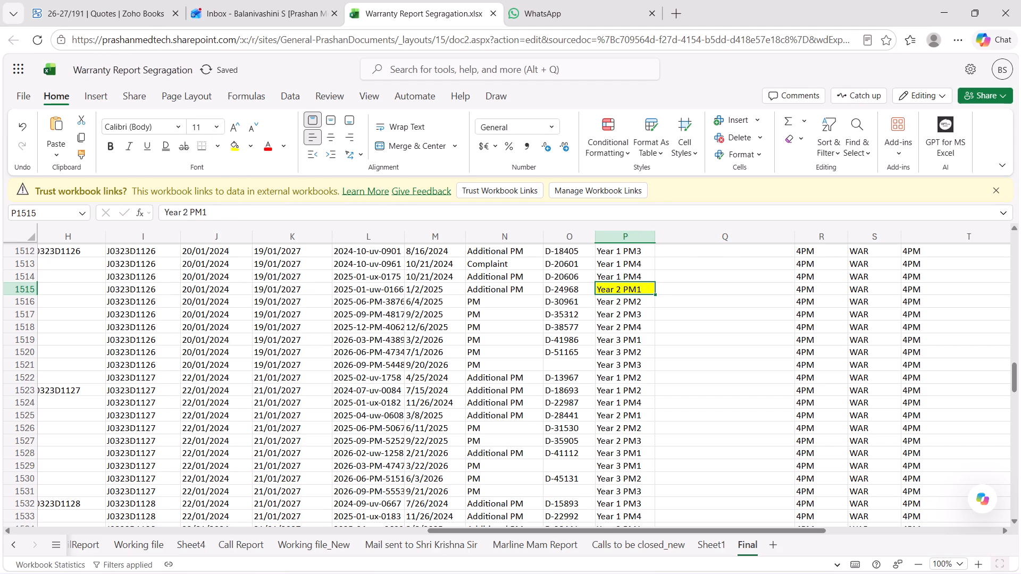
pyautogui.click(595, 314)
# Check the labels from P1522 down for serial J0323D1127's visits against their dates.
pyautogui.scroll(-1, 595, 314)
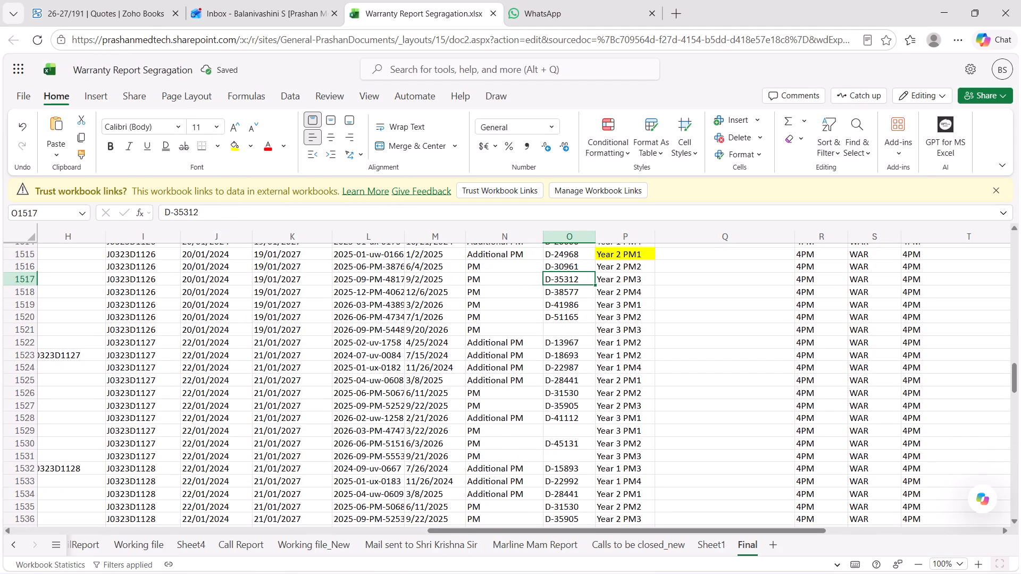
pyautogui.click(639, 343)
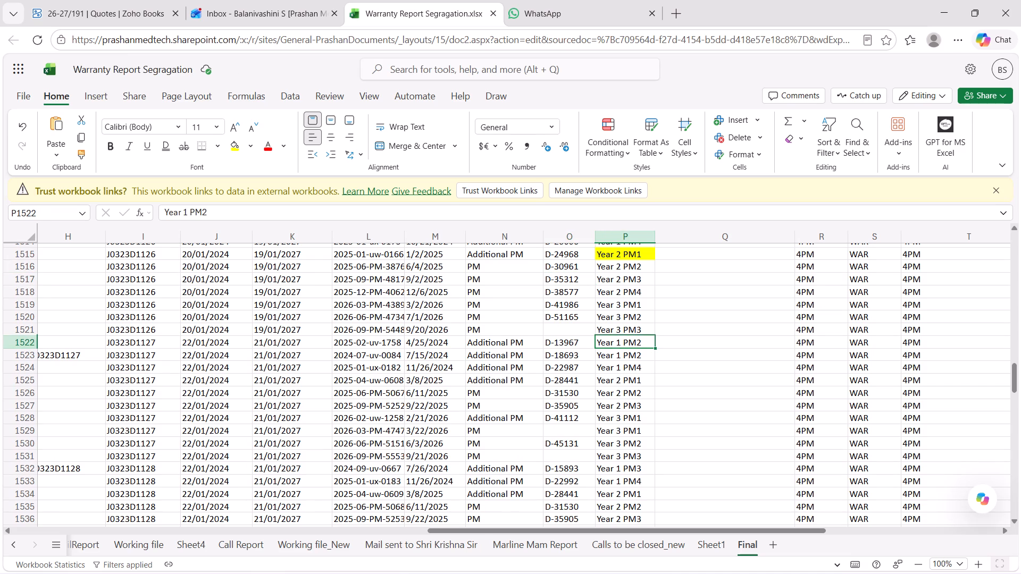
pyautogui.click(638, 353)
pyautogui.scroll(-1, 638, 353)
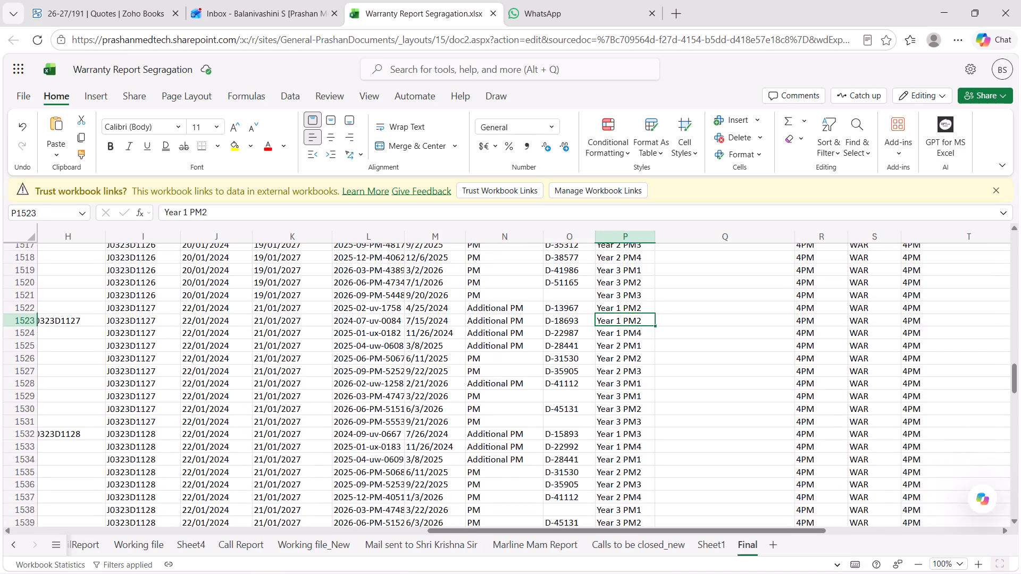
pyautogui.scroll(-2, 638, 353)
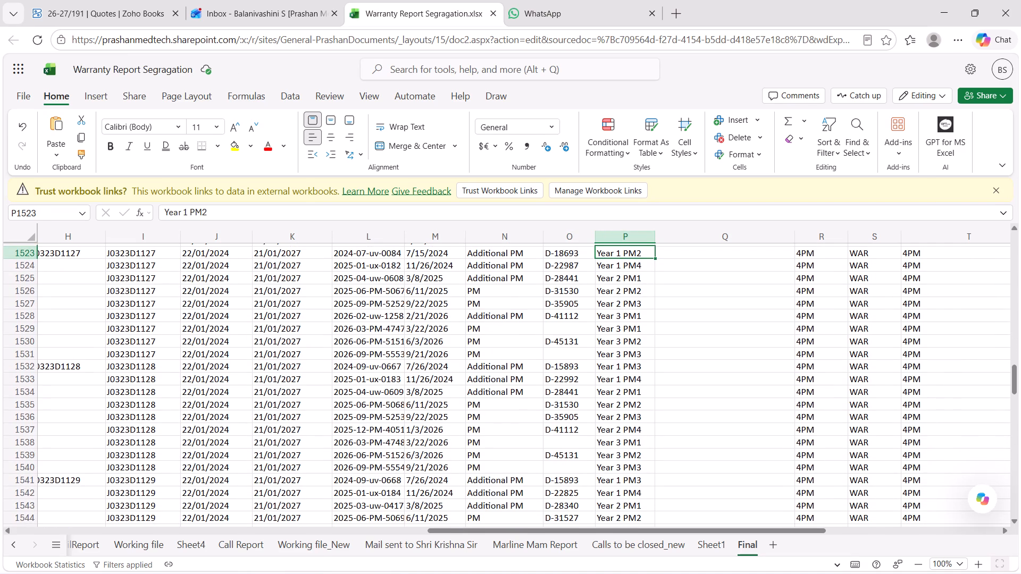
pyautogui.click(645, 300)
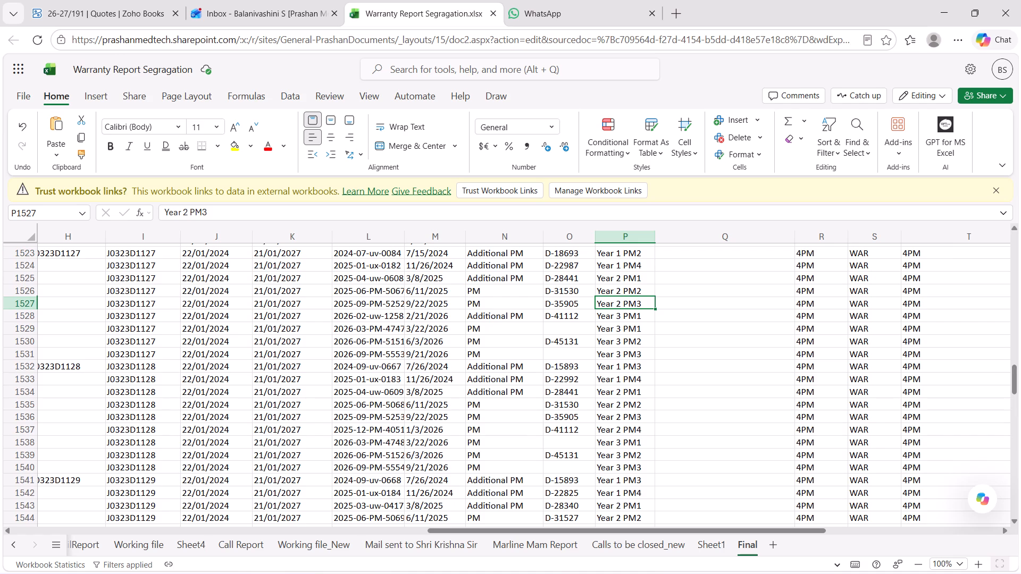
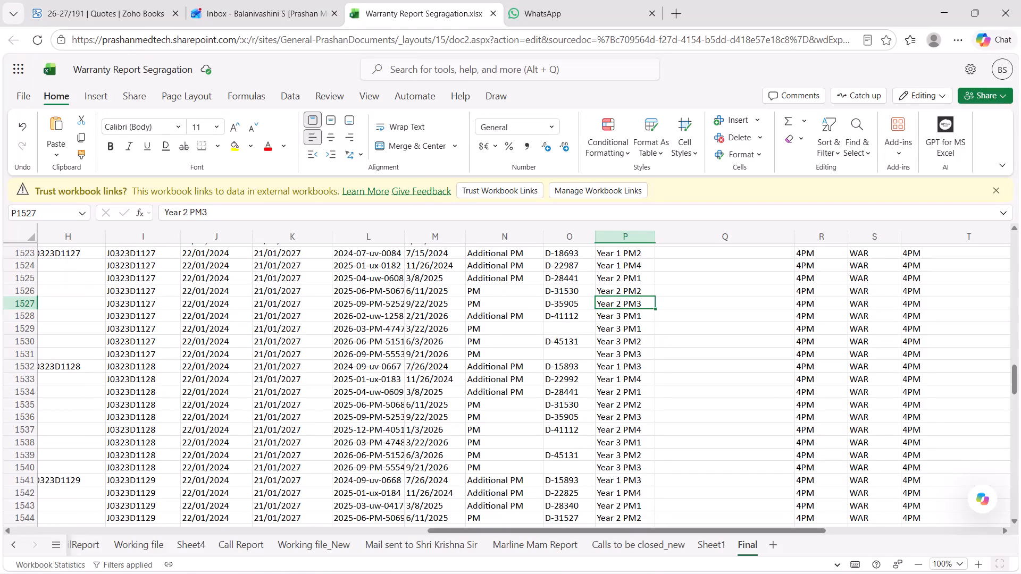
pyautogui.click(649, 317)
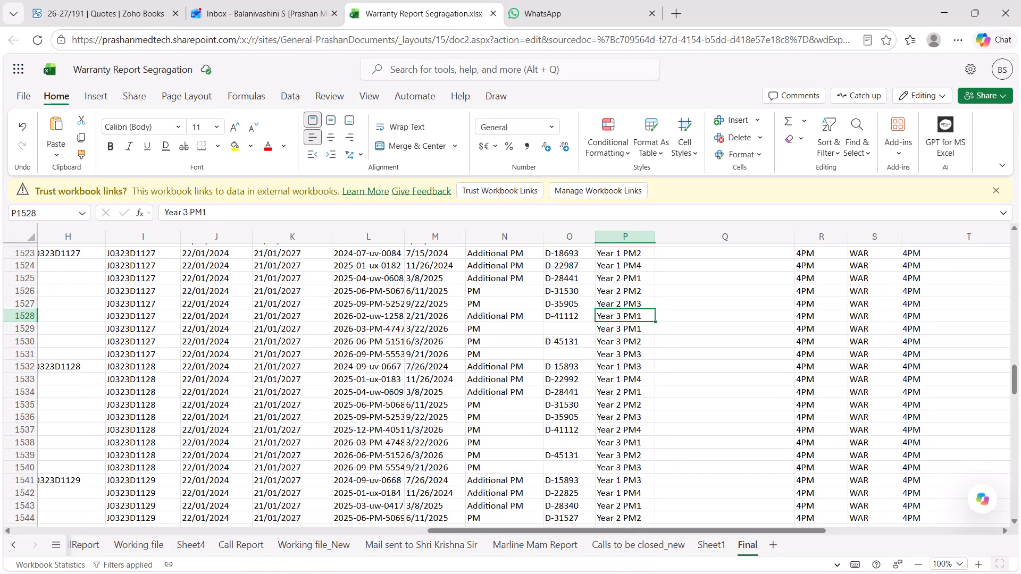
pyautogui.click(641, 284)
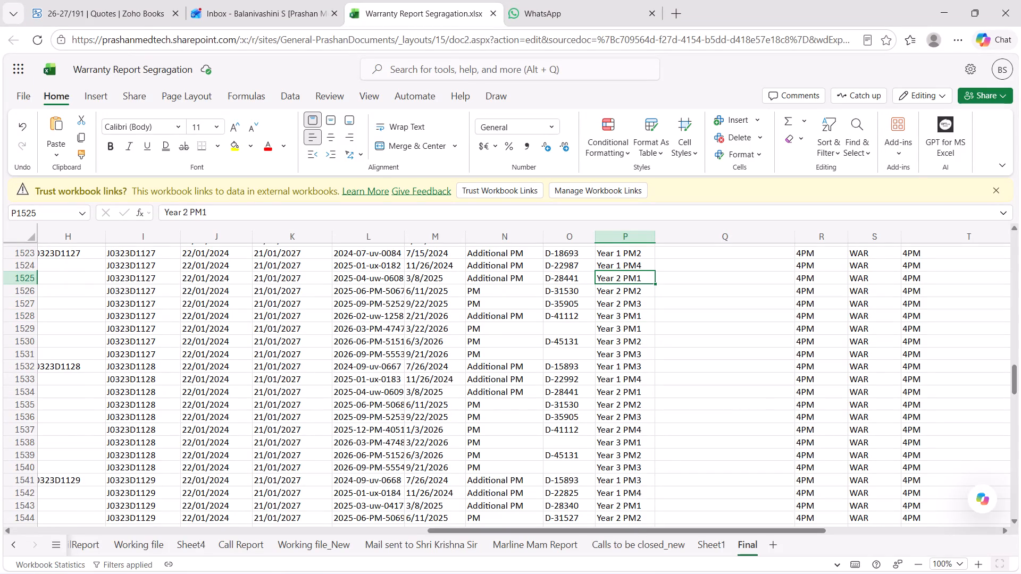
pyautogui.click(650, 290)
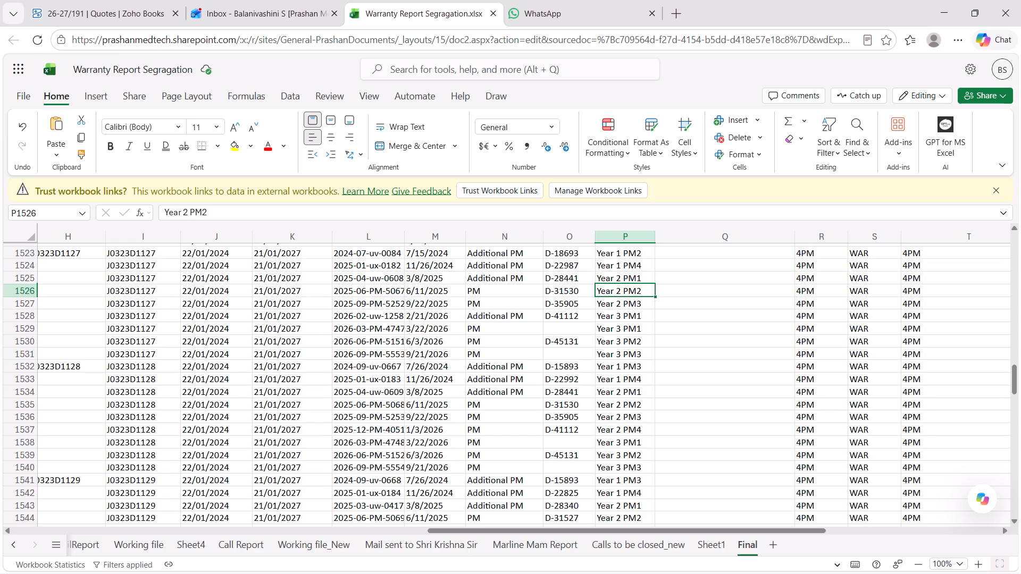
pyautogui.click(645, 301)
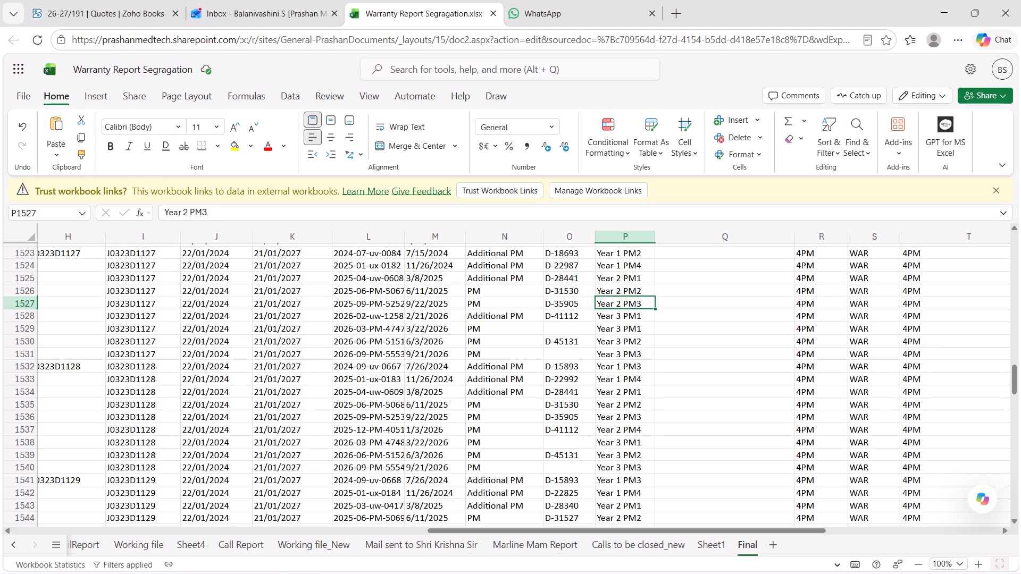
pyautogui.click(647, 315)
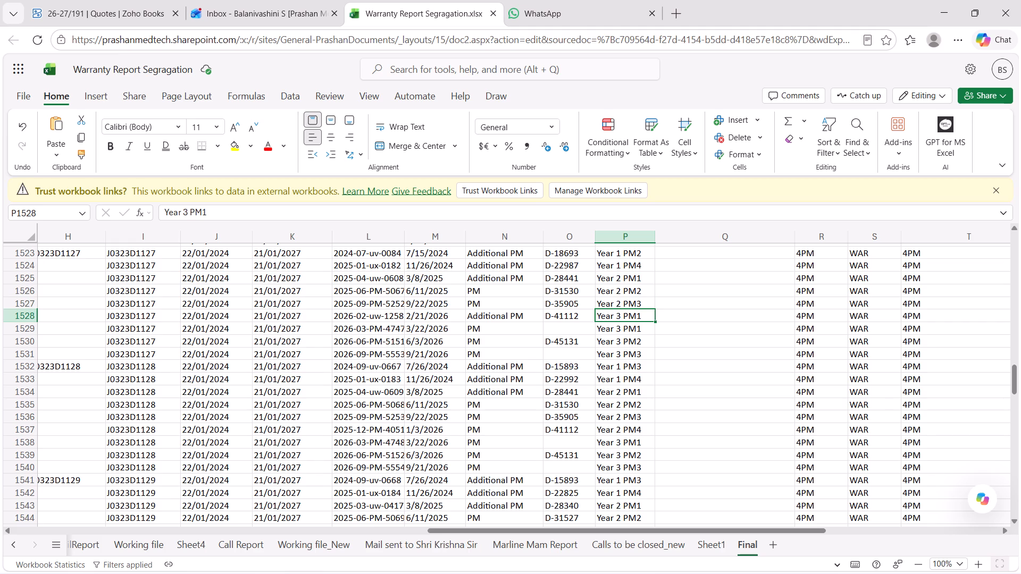
pyautogui.click(644, 326)
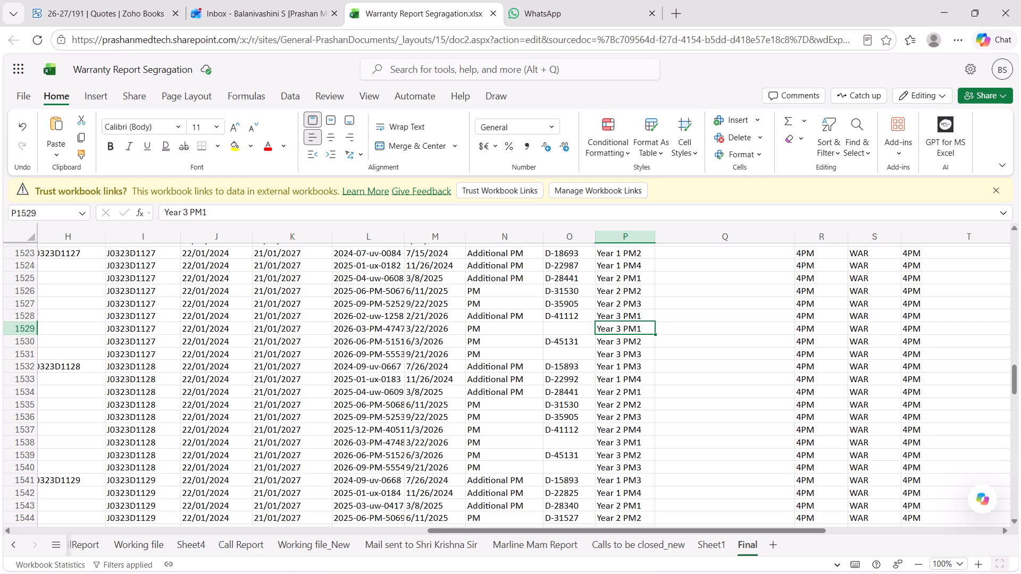
# Check the labels in P1532:P1540 for serial J0323D1128's visits against their dates.
pyautogui.click(645, 368)
pyautogui.scroll(-1, 645, 368)
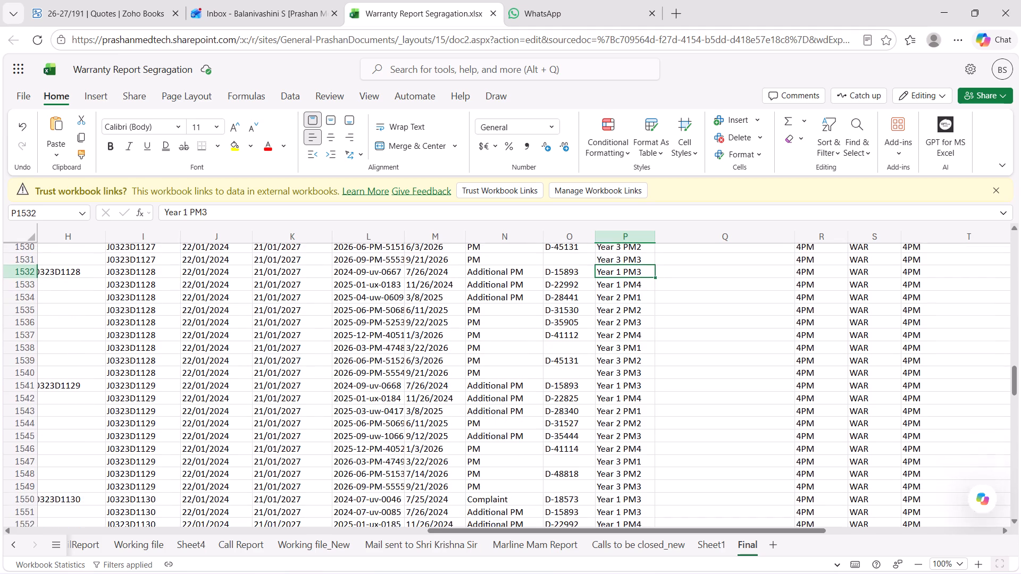
pyautogui.scroll(-3, 645, 368)
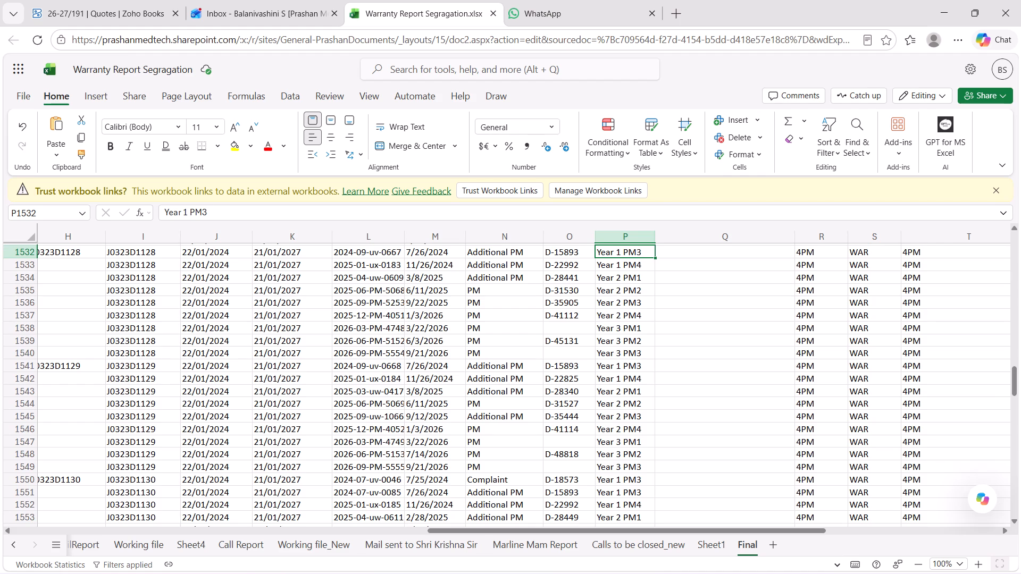
pyautogui.click(650, 265)
pyautogui.press('Down')
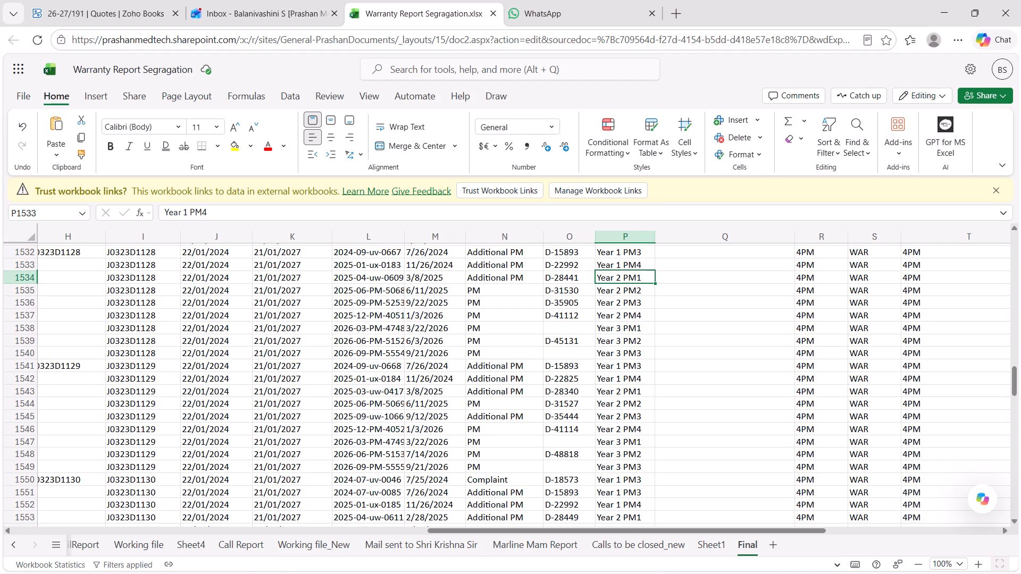
pyautogui.press('Down')
pyautogui.press('Down')
pyautogui.press('Down')
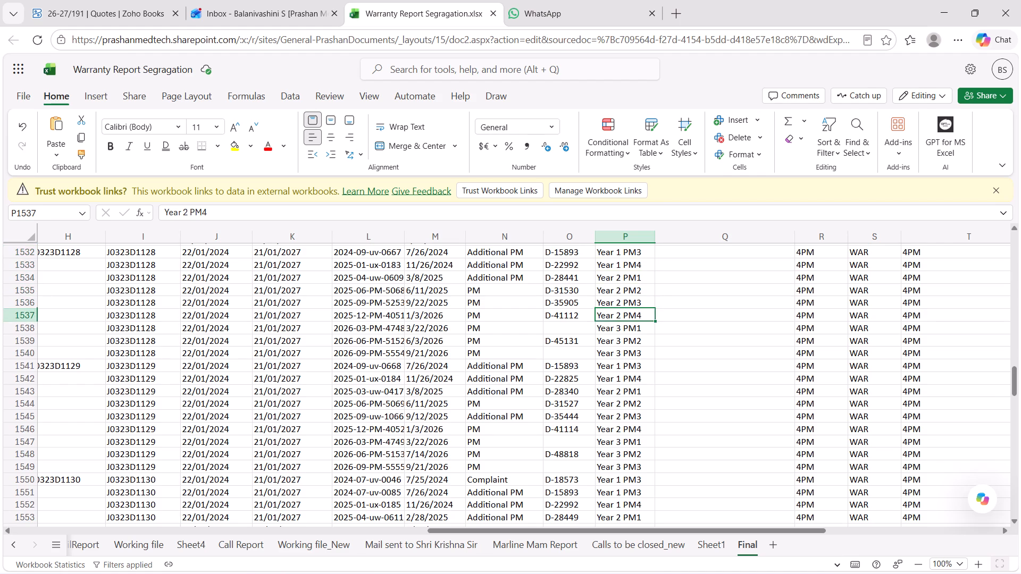
pyautogui.press('Down')
pyautogui.press('Down')
pyautogui.press('Down')
# Check the labels in P1541:P1549 for serial J0323D1129's visits against their dates.
pyautogui.press('Down')
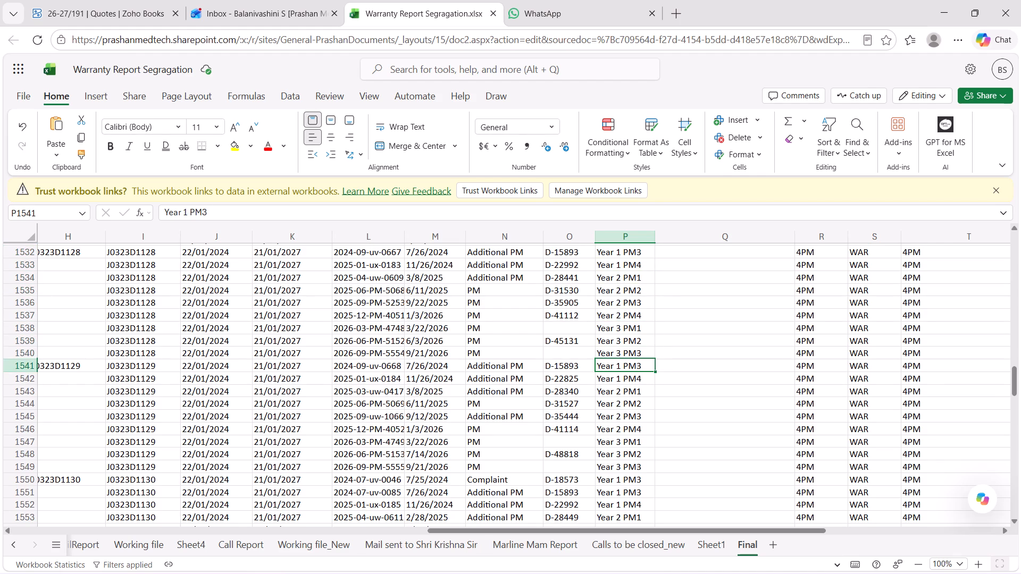
pyautogui.press('Down')
pyautogui.press('Down')
pyautogui.press('Down')
pyautogui.press('Down')
pyautogui.press('Down')
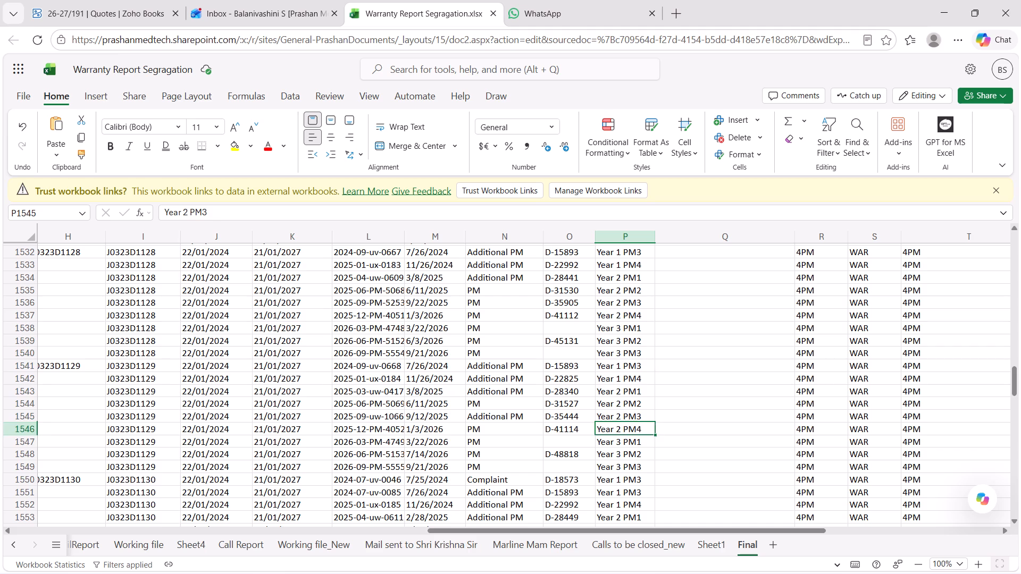
pyautogui.press('Down')
pyautogui.press('Down')
pyautogui.press('Down')
# Check the labels in P1550:P1559 for serial J0323D1130's visits against their dates, including the Complaint row.
pyautogui.press('Down')
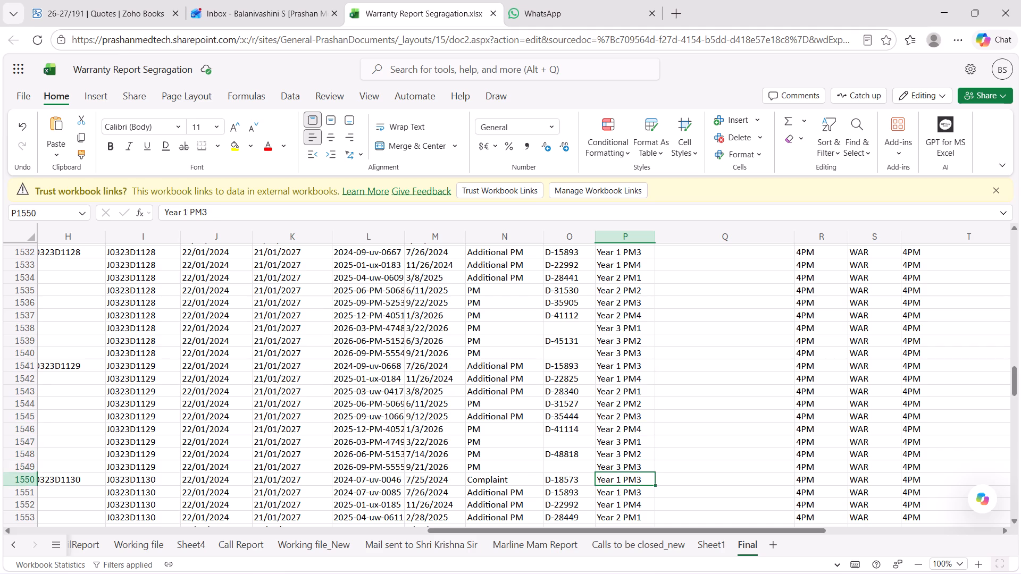
pyautogui.press('Down')
pyautogui.press('Up')
pyautogui.hscroll(1, 650, 265)
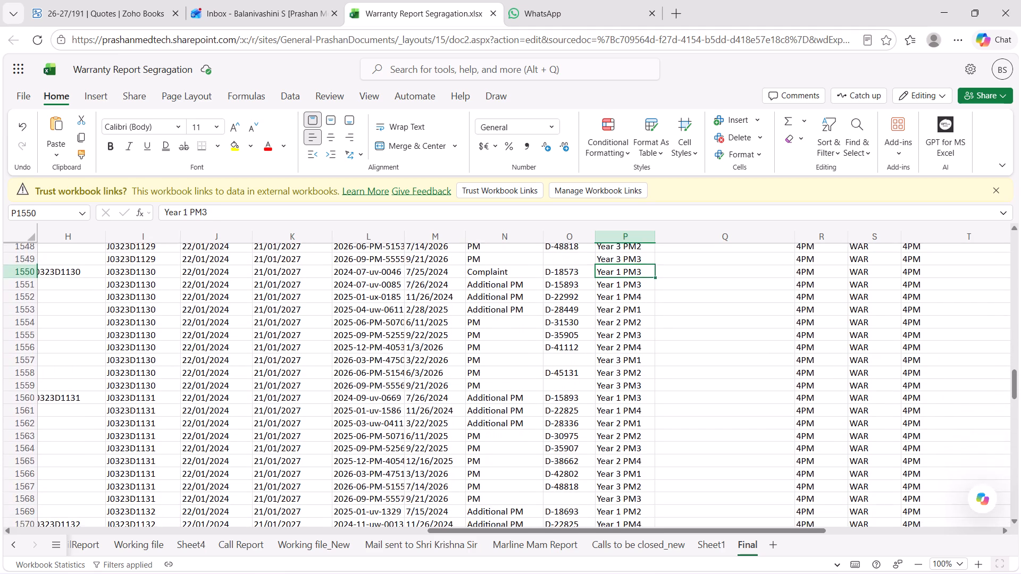
pyautogui.hscroll(1, 650, 265)
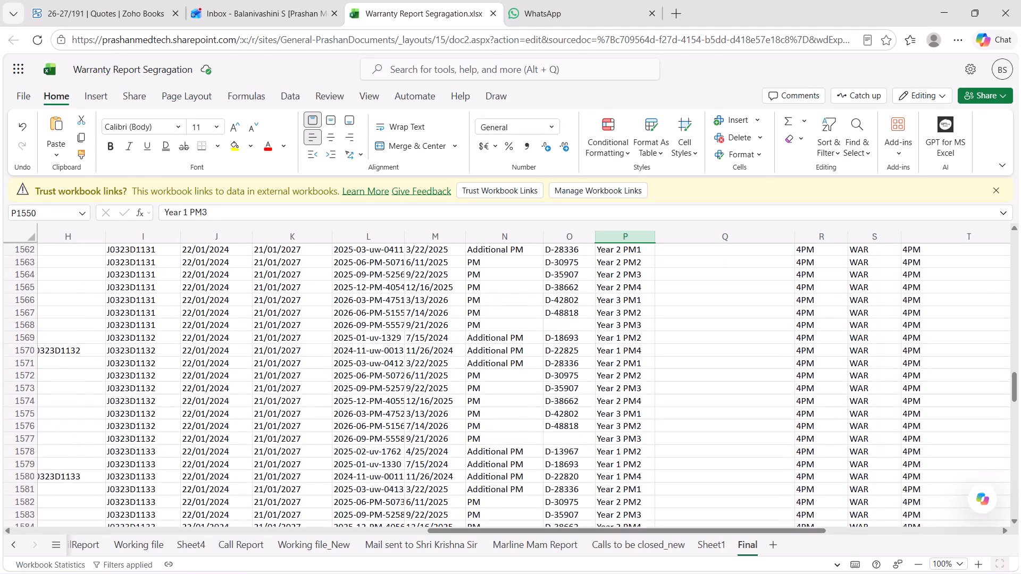
pyautogui.scroll(1, 650, 265)
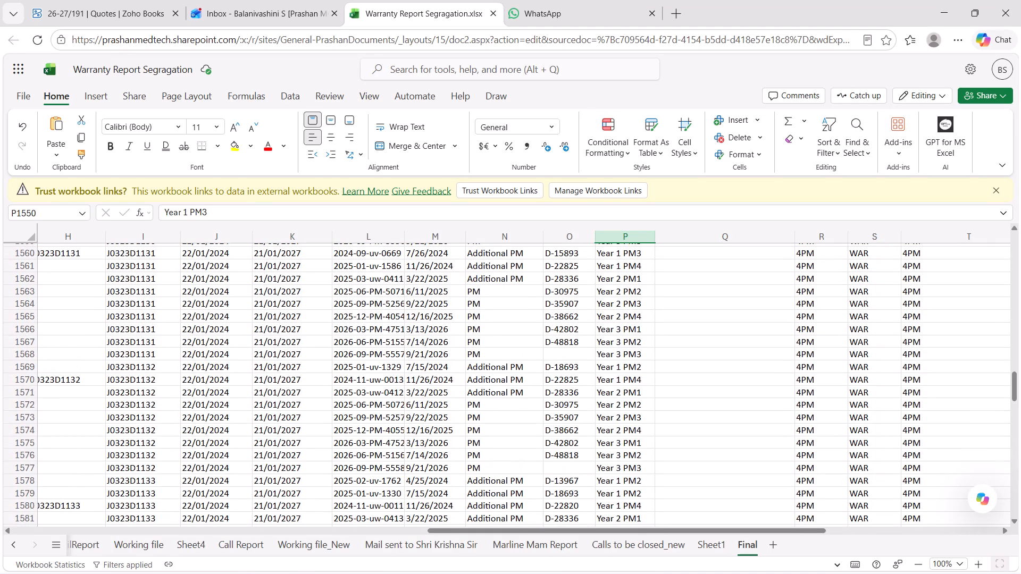
pyautogui.scroll(1, 643, 286)
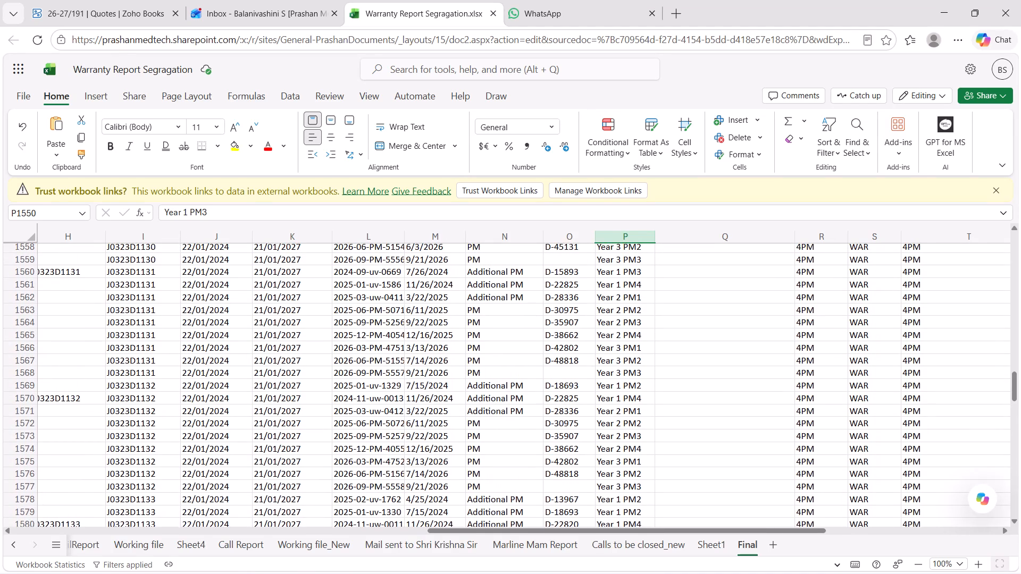
pyautogui.scroll(2, 643, 286)
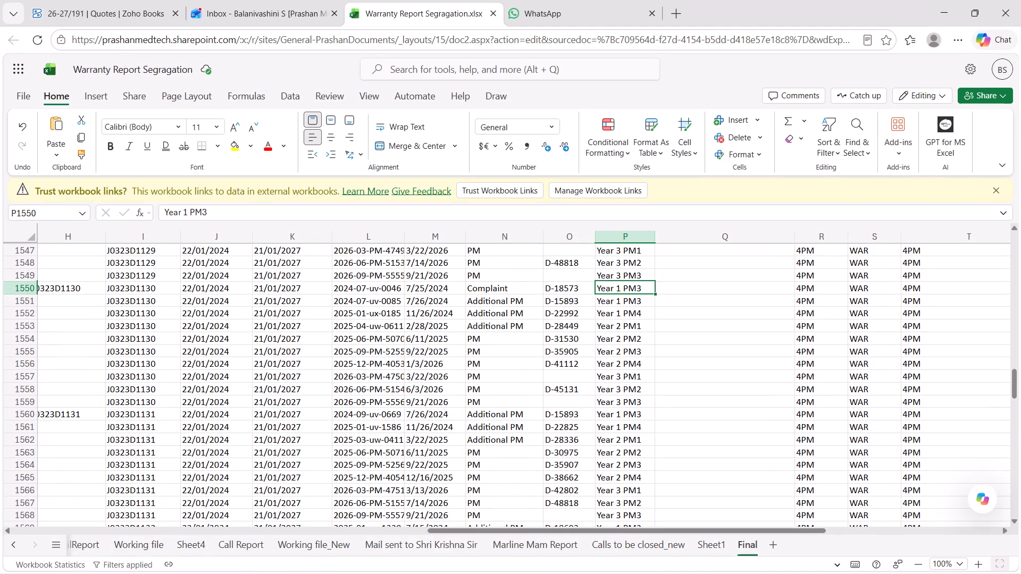
pyautogui.scroll(-1, 602, 326)
pyautogui.click(634, 290)
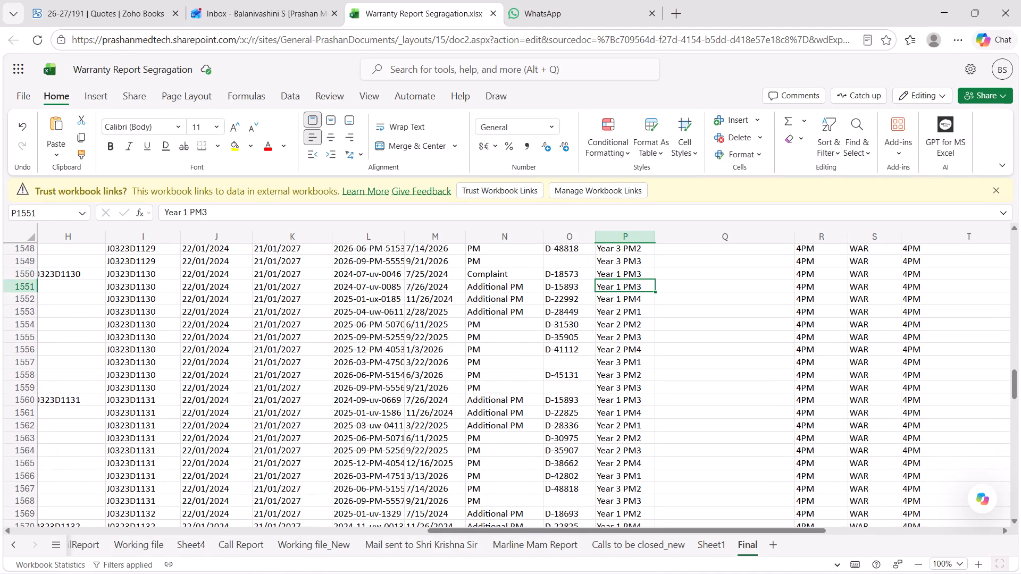
pyautogui.click(647, 307)
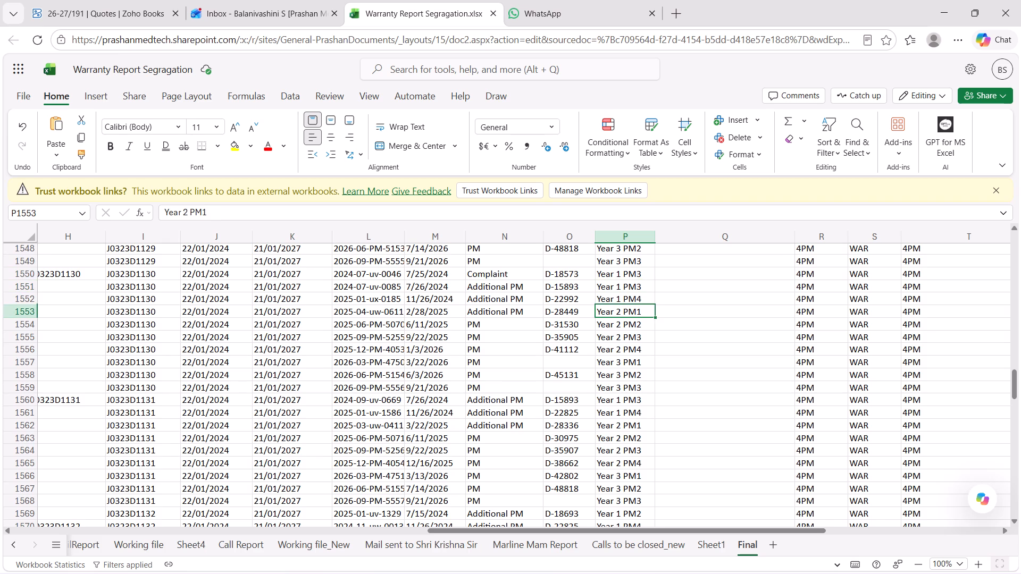
pyautogui.press('Down')
pyautogui.press('Down')
pyautogui.press('Down')
pyautogui.press('Down')
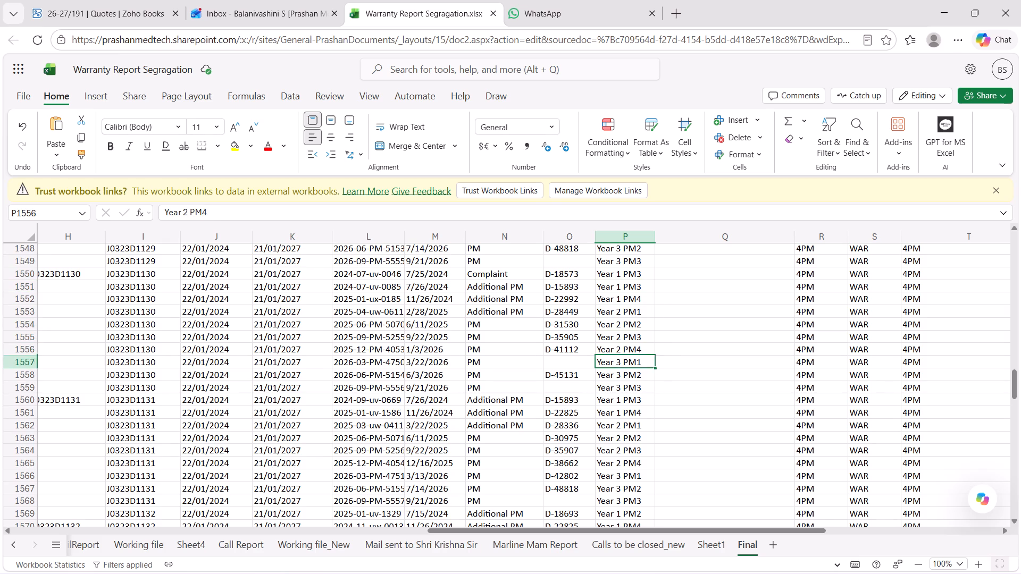
pyautogui.press('Down')
pyautogui.press('Down')
# Check the labels in P1560:P1568 for serial J0323D1131's visits against their dates.
pyautogui.press('Down')
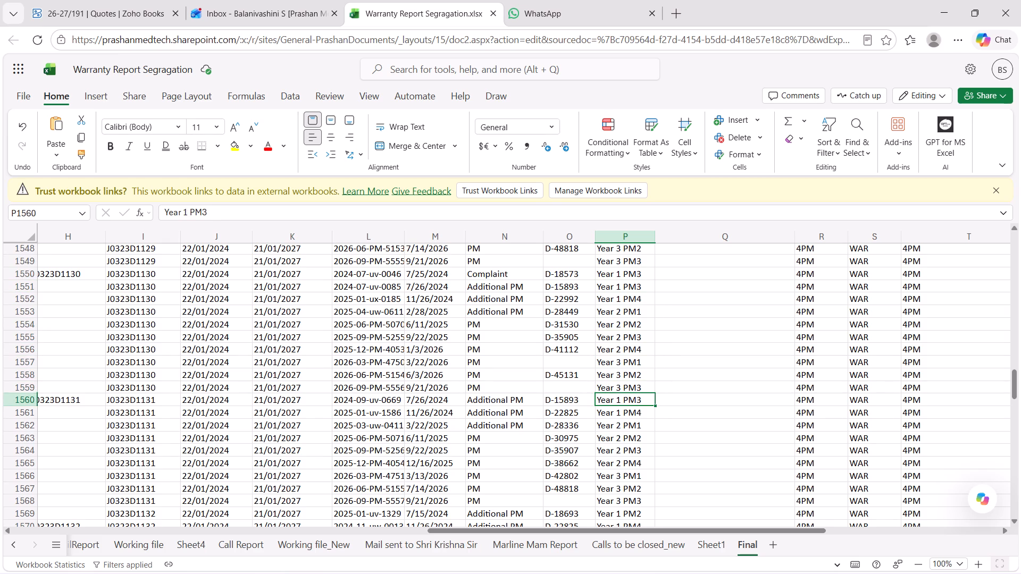
pyautogui.press('Down')
pyautogui.press('Down')
pyautogui.press('Down')
pyautogui.press('Down')
pyautogui.press('Down')
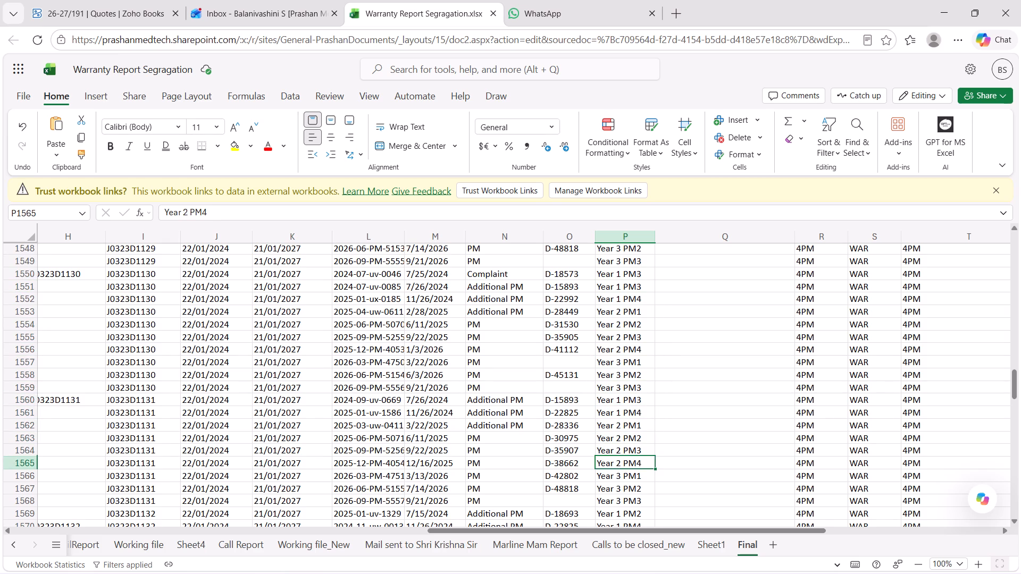
pyautogui.press('Down')
pyautogui.press('Down')
pyautogui.press('Down')
# Check the labels in P1569:P1577 for serial J0323D1132's visits against their dates.
pyautogui.press('Down')
pyautogui.press('Down')
pyautogui.press('Down')
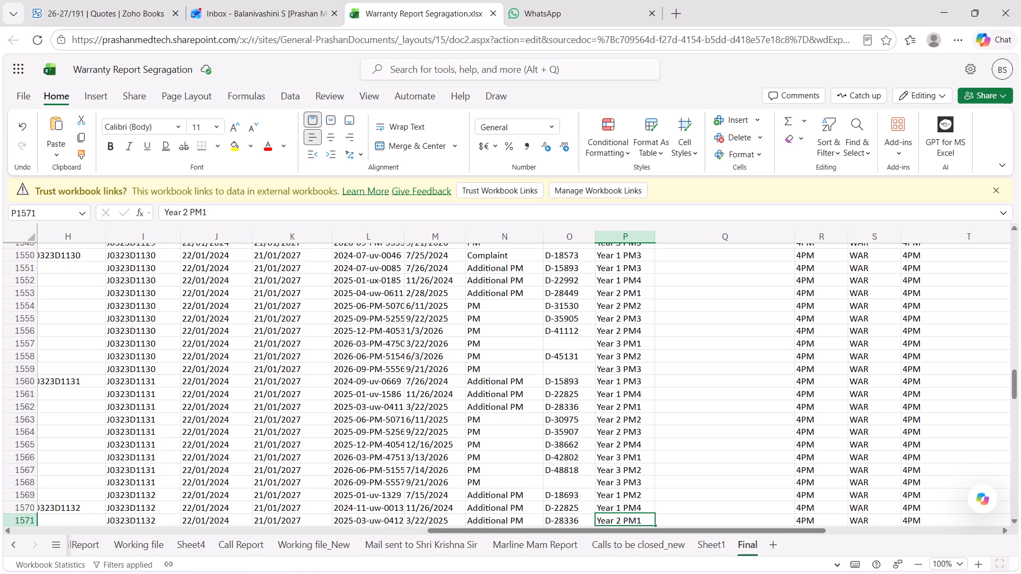
pyautogui.press('Down')
pyautogui.press('Down')
pyautogui.press('Down')
pyautogui.press('Down')
pyautogui.press('Down')
pyautogui.press('Down')
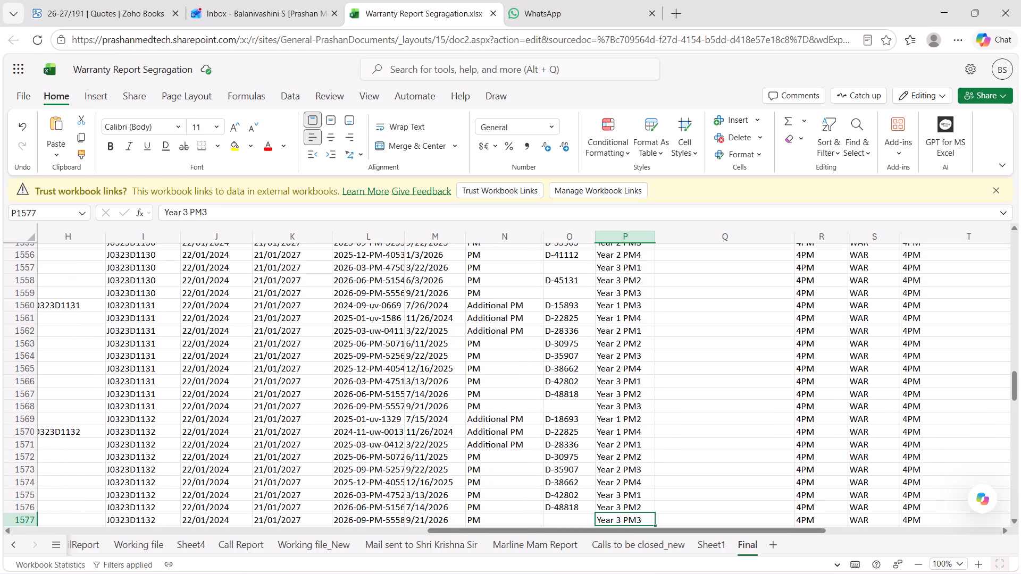
# Check the labels in P1578:P1587 for serial J0323D1133's visits against their dates.
pyautogui.press('Down')
pyautogui.press('Down')
pyautogui.press('Down')
pyautogui.press('Down')
pyautogui.press('Down')
pyautogui.press('Down')
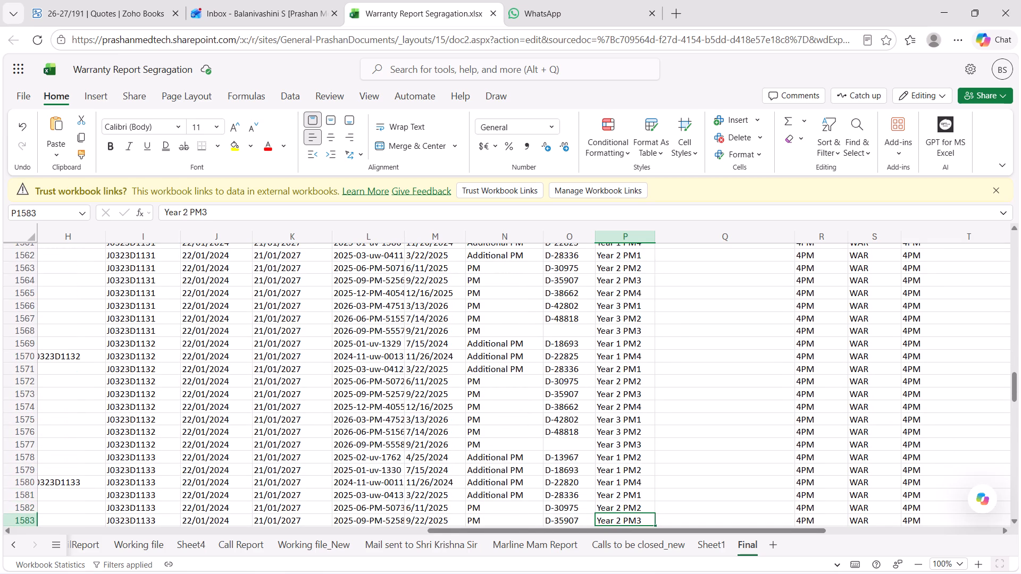
pyautogui.press('Down')
pyautogui.press('Down')
pyautogui.press('Down')
pyautogui.press('Down')
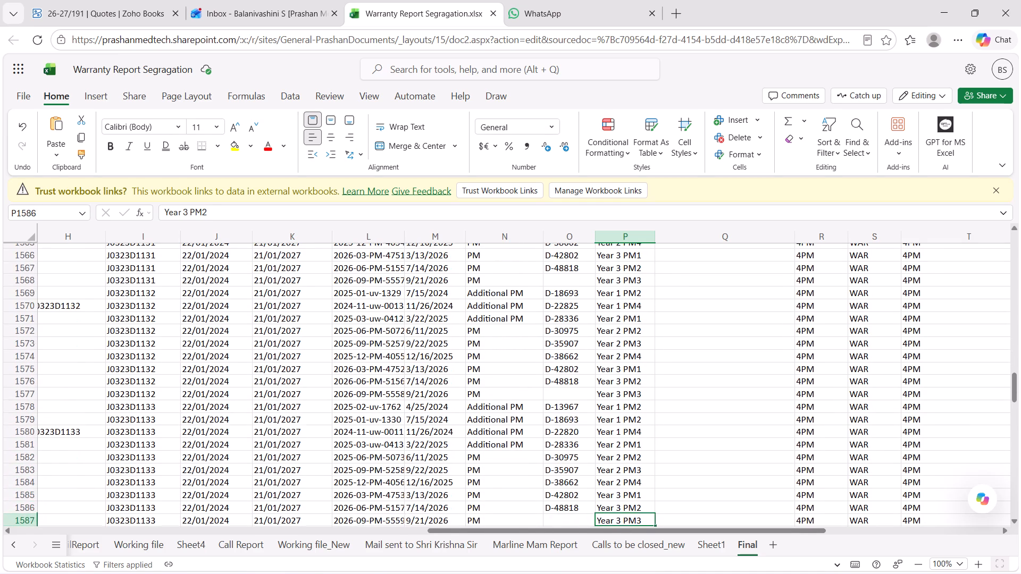
# Check the labels in P1588:P1596 for serial J0323D1134's visits against their dates.
pyautogui.press('Down')
pyautogui.press('Down')
pyautogui.press('Down')
pyautogui.press('Down')
pyautogui.press('Down')
pyautogui.press('Down')
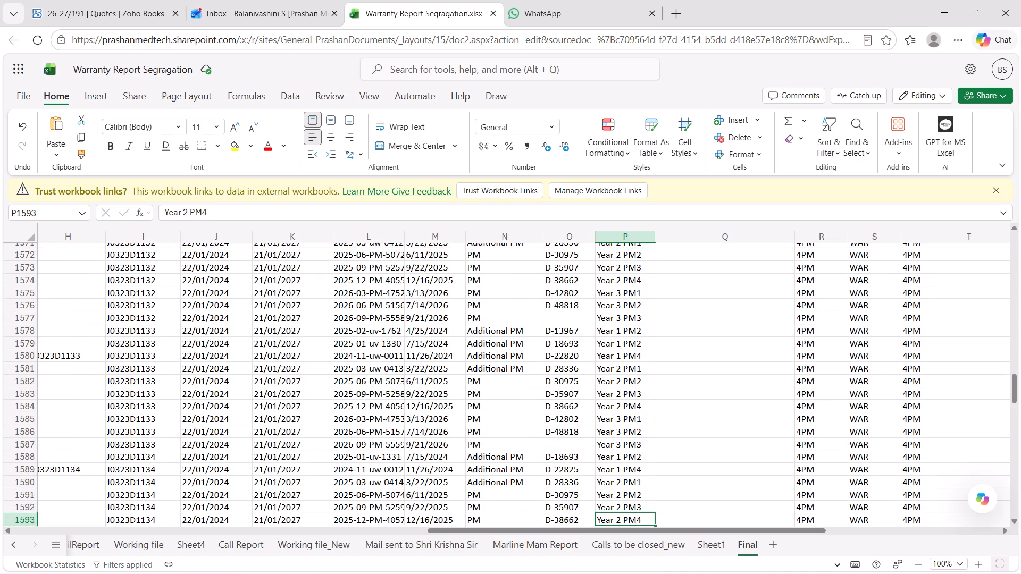
pyautogui.press('Down')
pyautogui.press('Down')
pyautogui.press('Down')
# Check the labels in P1597:P1607 for serial J0323D1143's visits against their dates.
pyautogui.press('Down')
pyautogui.press('Down')
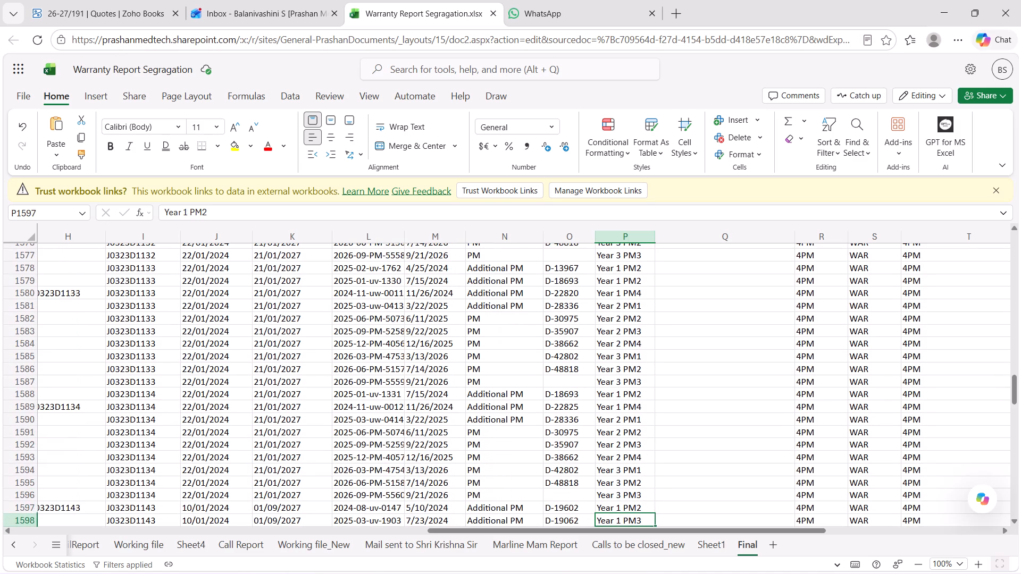
pyautogui.press('Down')
pyautogui.press('Down')
pyautogui.press('Up')
pyautogui.press('Up')
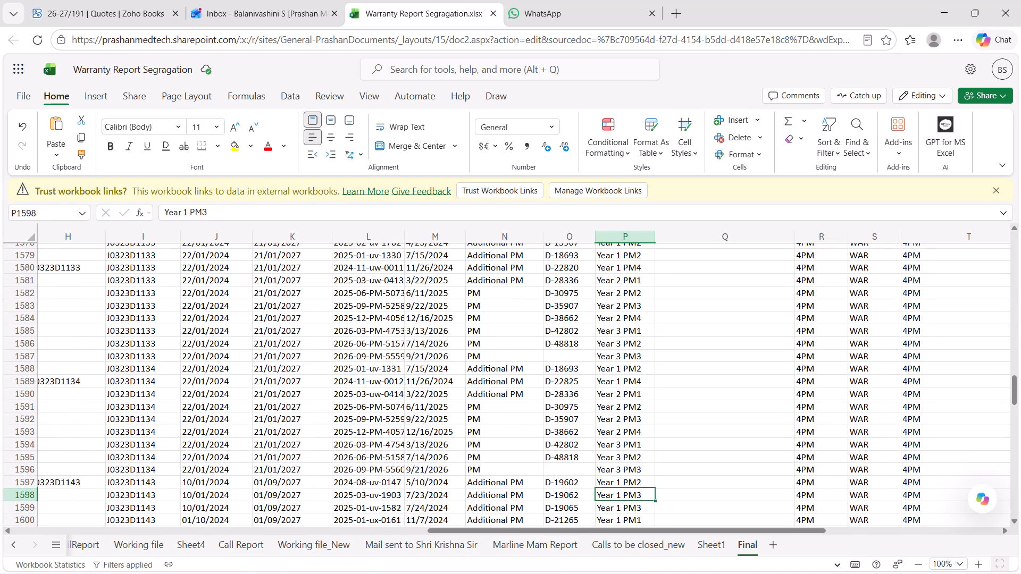
pyautogui.scroll(-3, 658, 406)
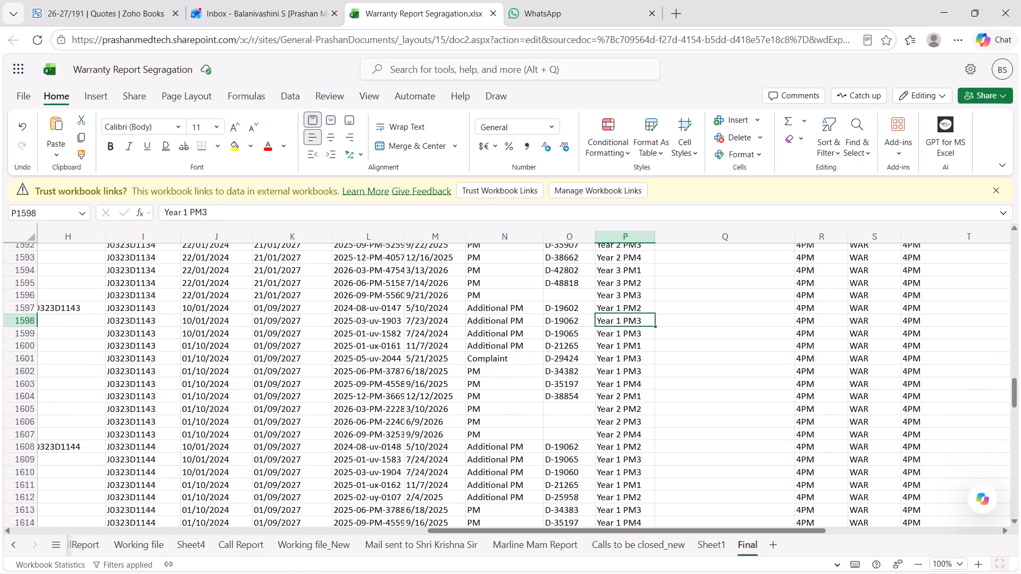
pyautogui.scroll(-2, 658, 406)
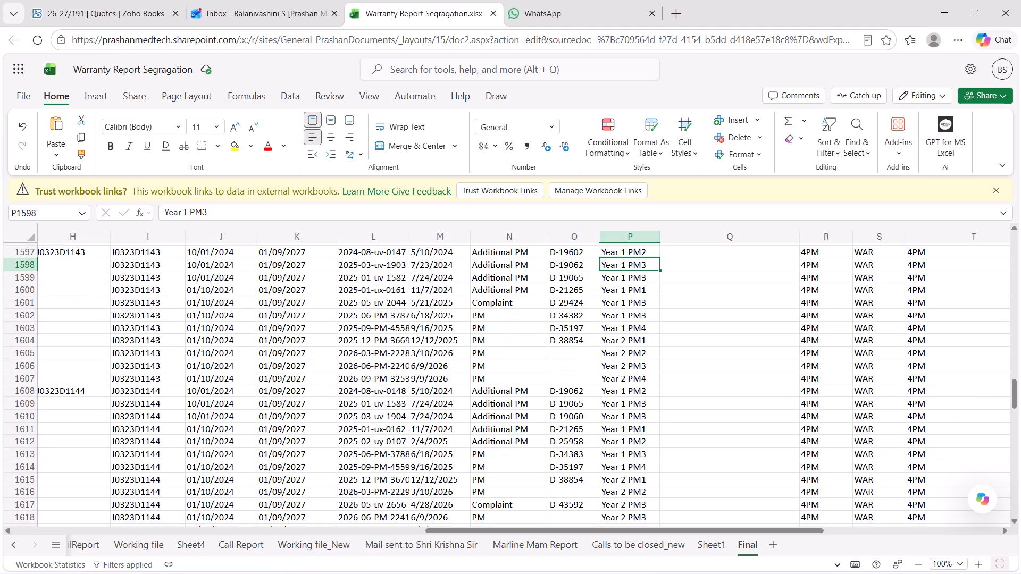
pyautogui.scroll(-1, 658, 406)
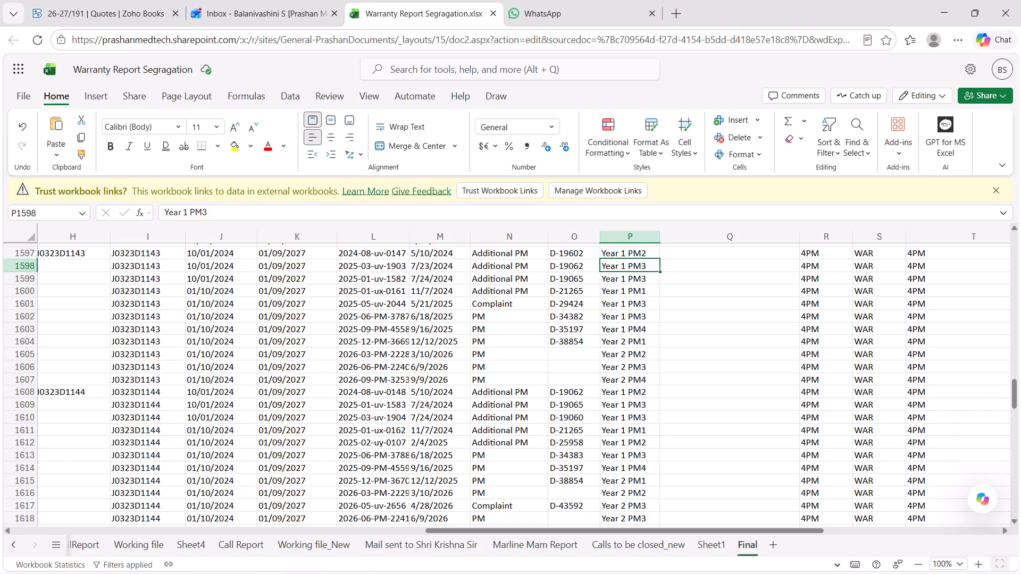
pyautogui.click(651, 280)
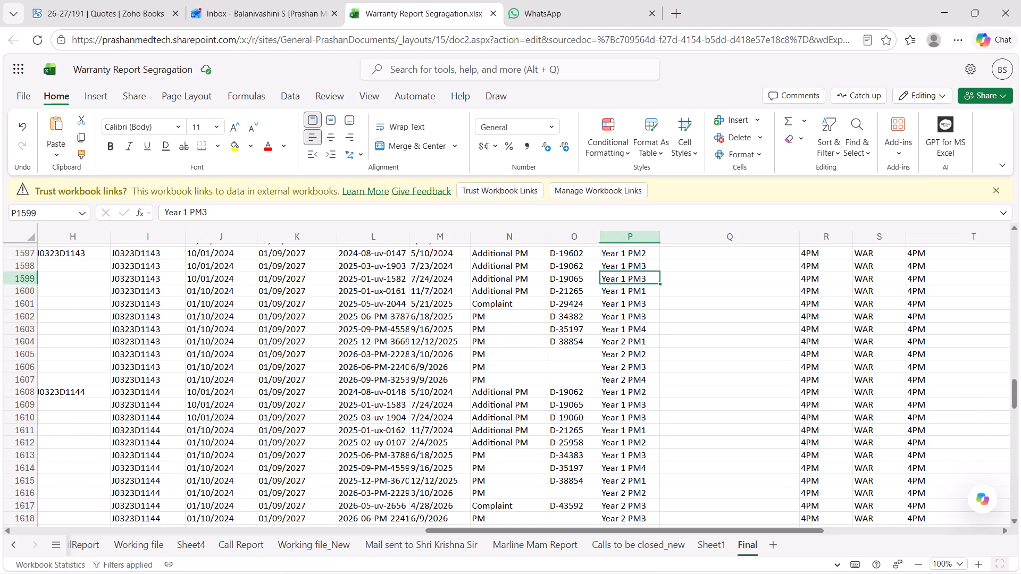
pyautogui.doubleClick(651, 280)
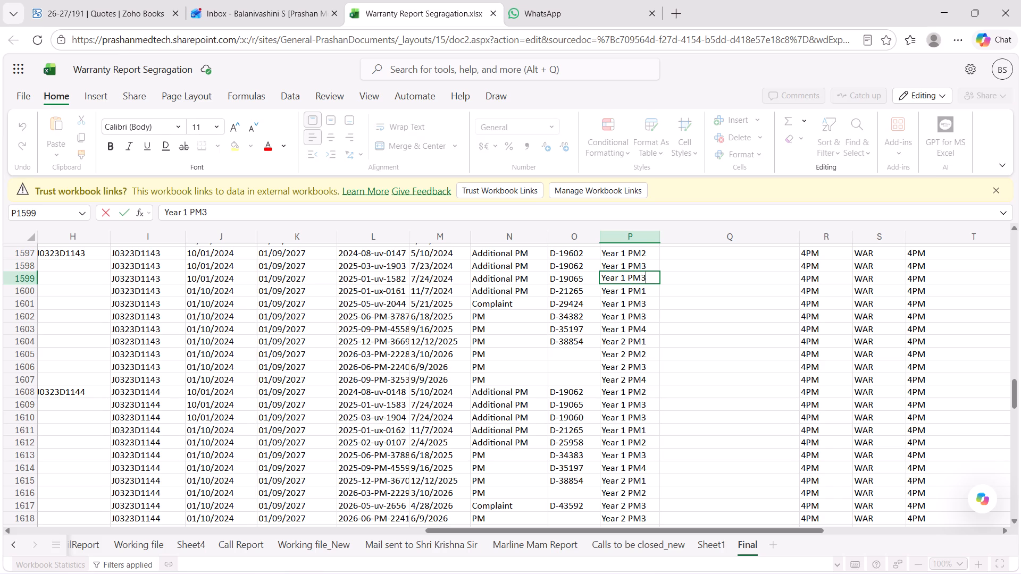
# Apply red font to M1598:P1598, the 7/23/2024 visit of serial J0323D1143.
pyautogui.click(654, 267)
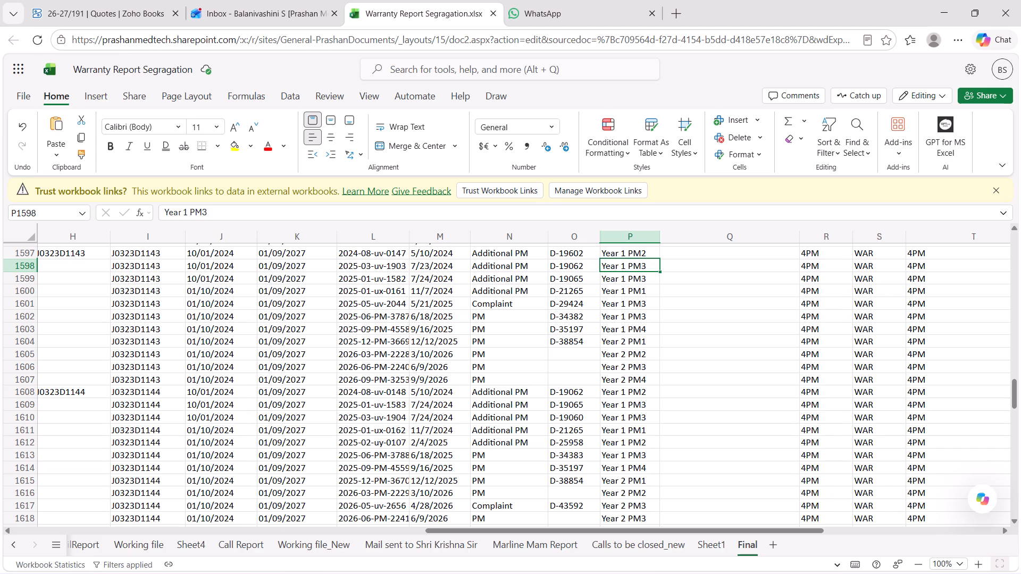
pyautogui.moveTo(645, 269); pyautogui.dragTo(459, 272)
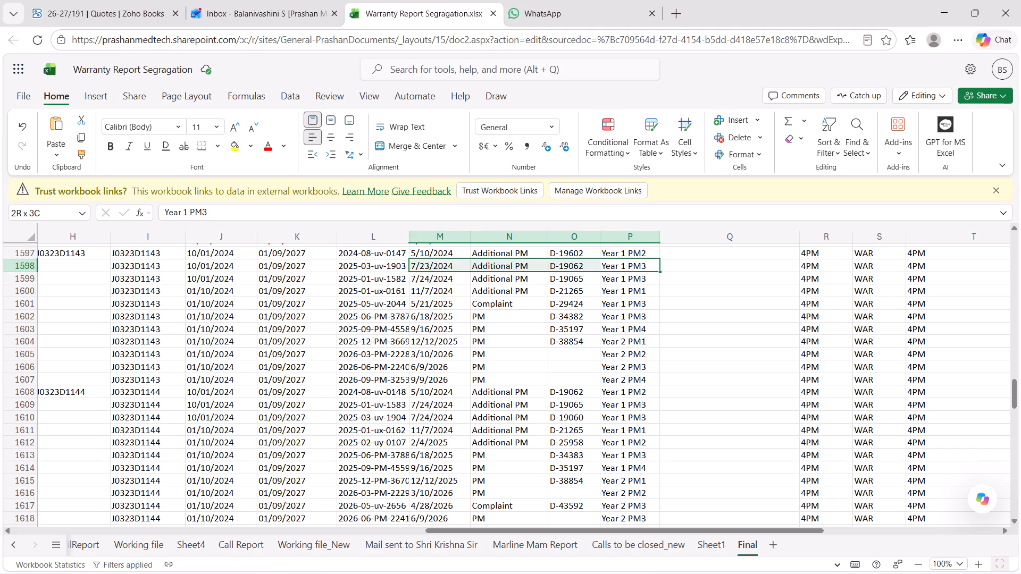
pyautogui.moveTo(459, 272); pyautogui.dragTo(444, 268)
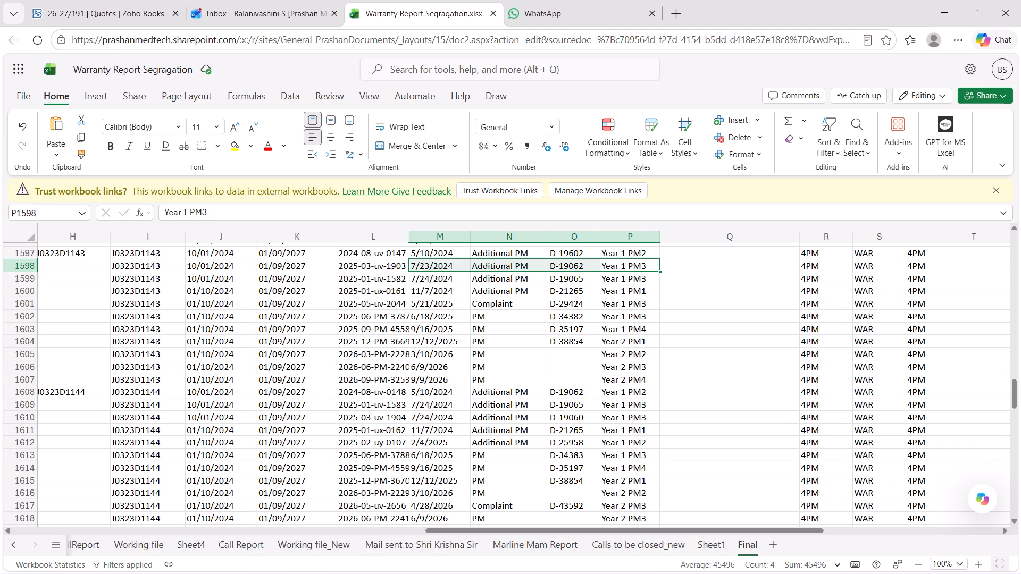
pyautogui.click(267, 147)
pyautogui.click(636, 285)
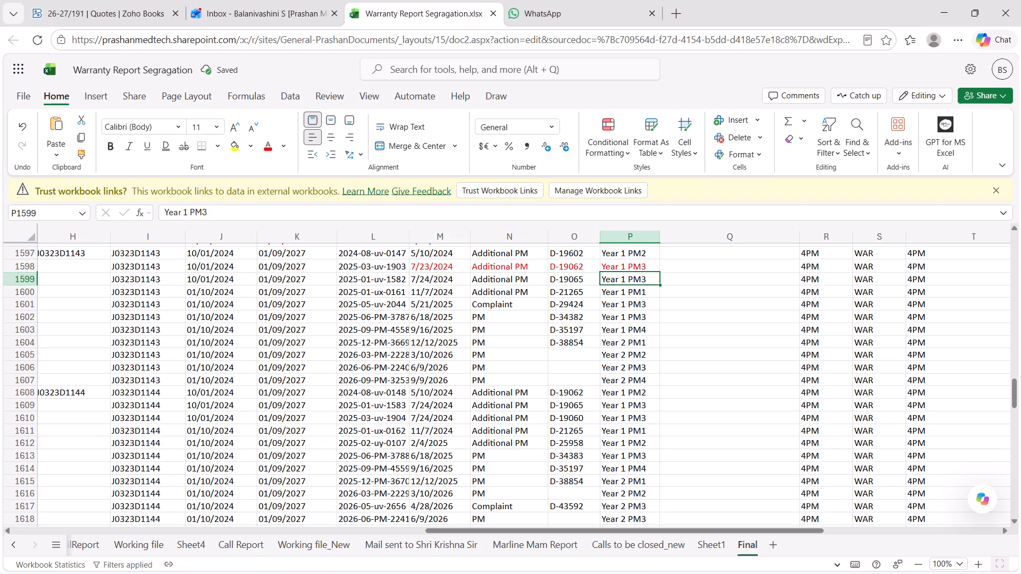
# Change the label in P1601 for serial J0323D1143's complaint visit to Year 1 PM2 and fill the cell yellow.
pyautogui.click(648, 292)
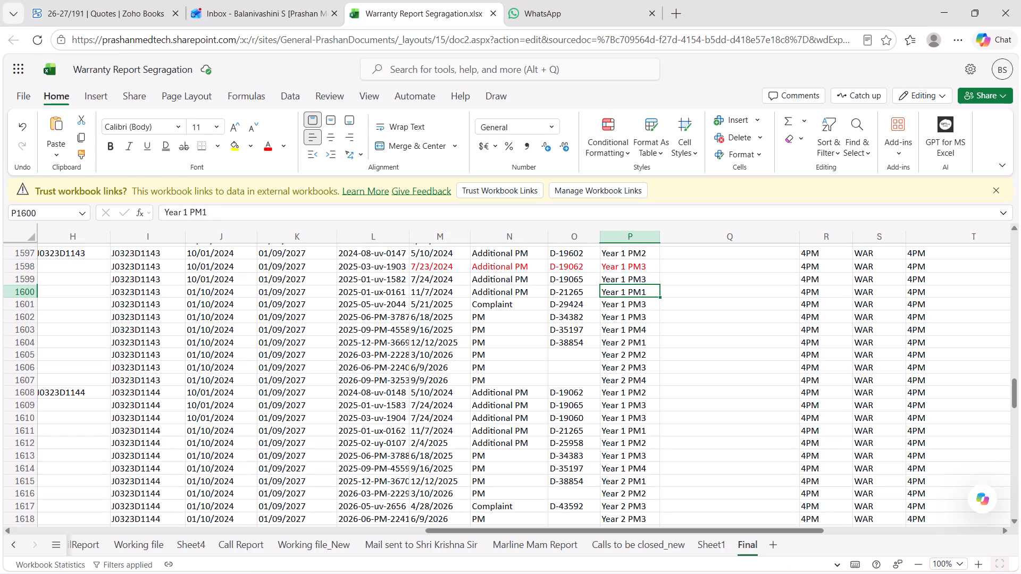
pyautogui.doubleClick(649, 304)
pyautogui.press('BackSpace')
pyautogui.press('2')
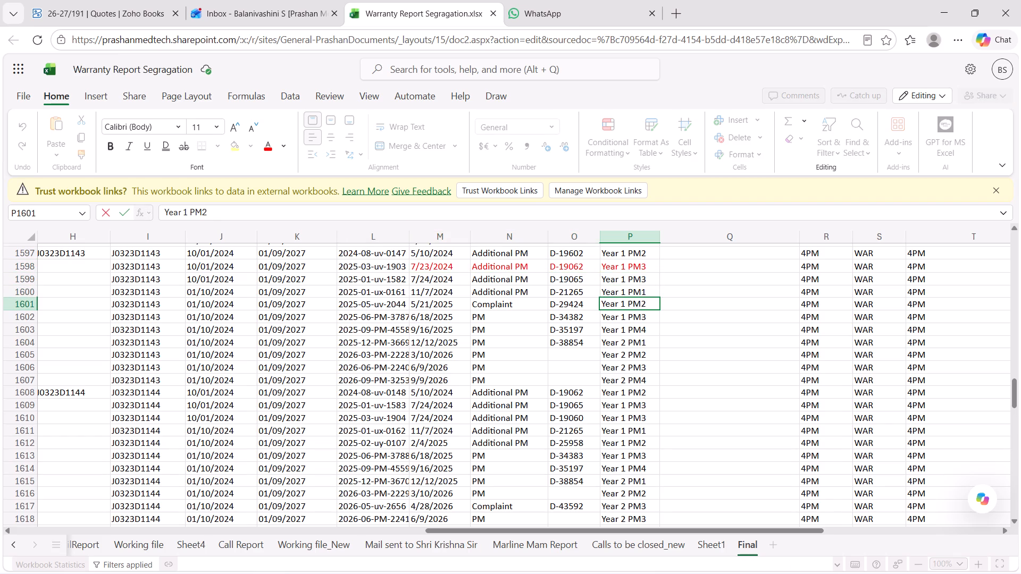
pyautogui.click(686, 305)
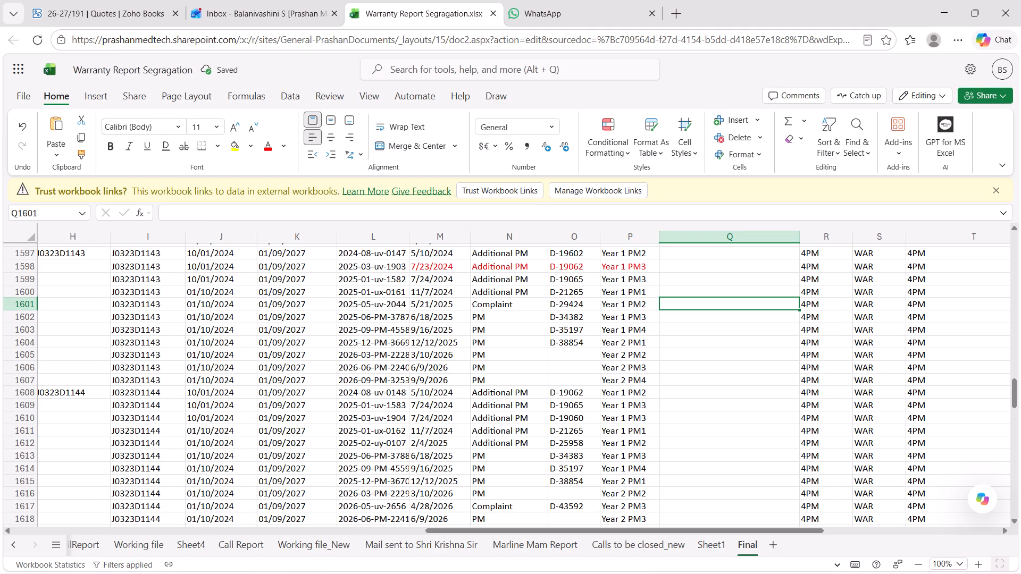
pyautogui.click(630, 306)
pyautogui.click(229, 148)
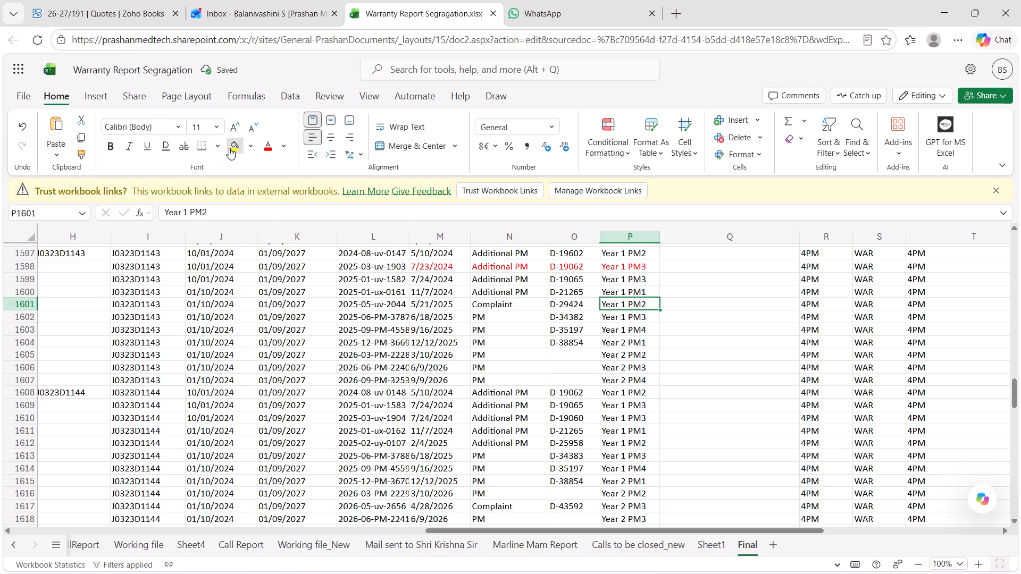
# Check the remaining labels in P1602:P1607 for serial J0323D1143's visits.
pyautogui.click(641, 315)
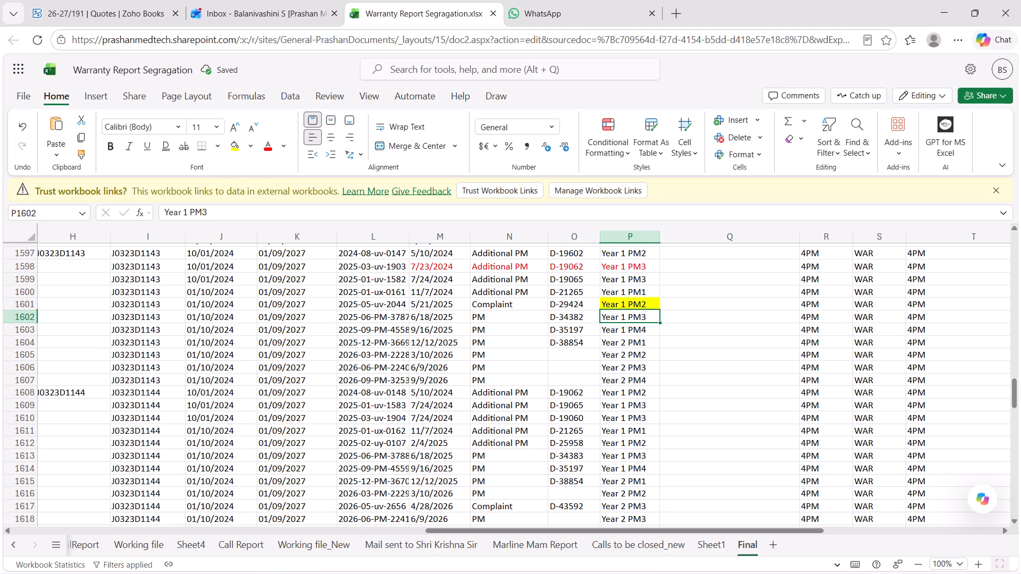
pyautogui.click(647, 341)
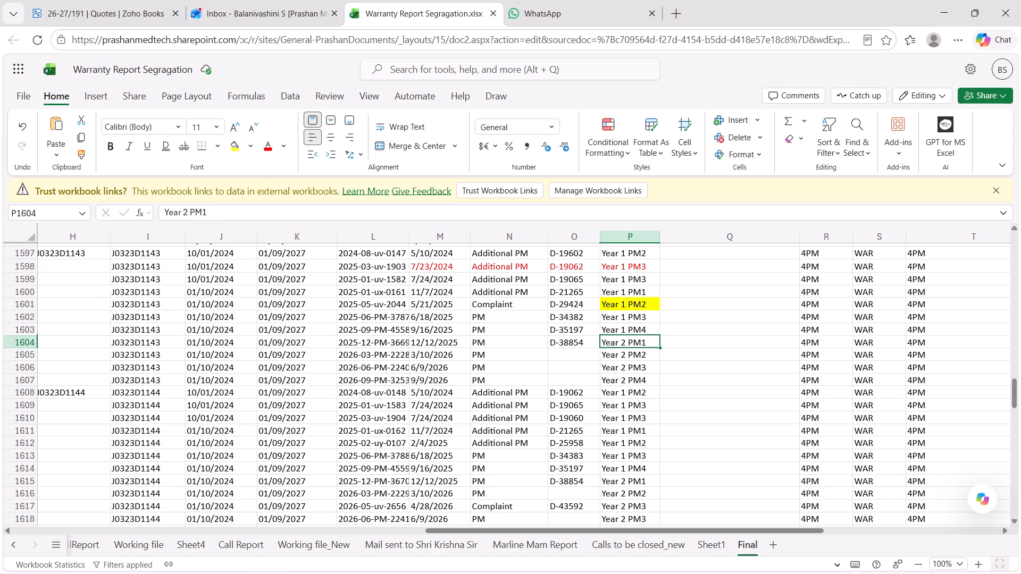
pyautogui.press('Down')
pyautogui.press('Down')
pyautogui.press('Down')
# Check the labels in P1608:P1619 for serial J0323D1144's visits against their dates, including the two 7/24/2024 visits.
pyautogui.press('Down')
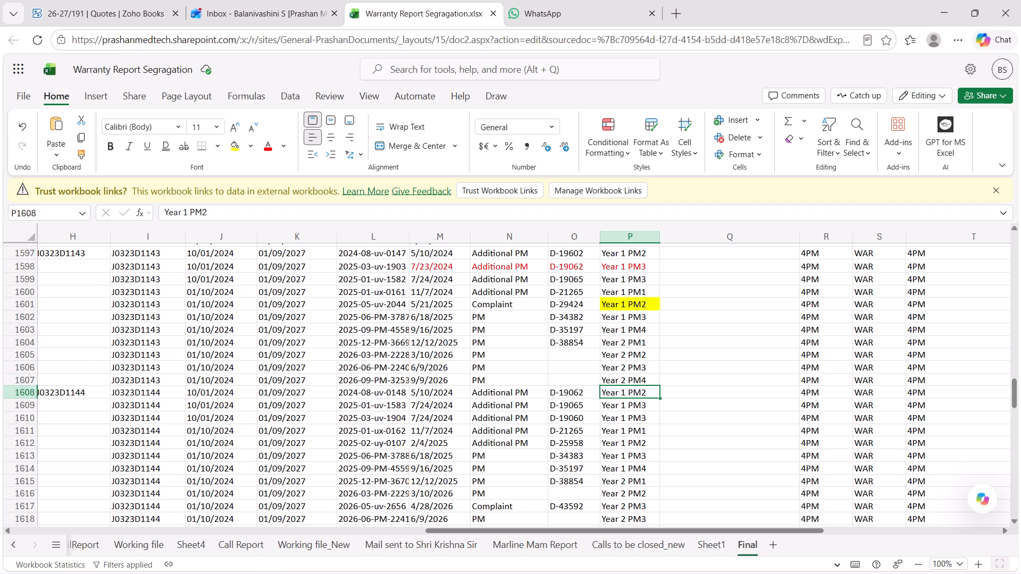
pyautogui.press('Down')
pyautogui.press('Down')
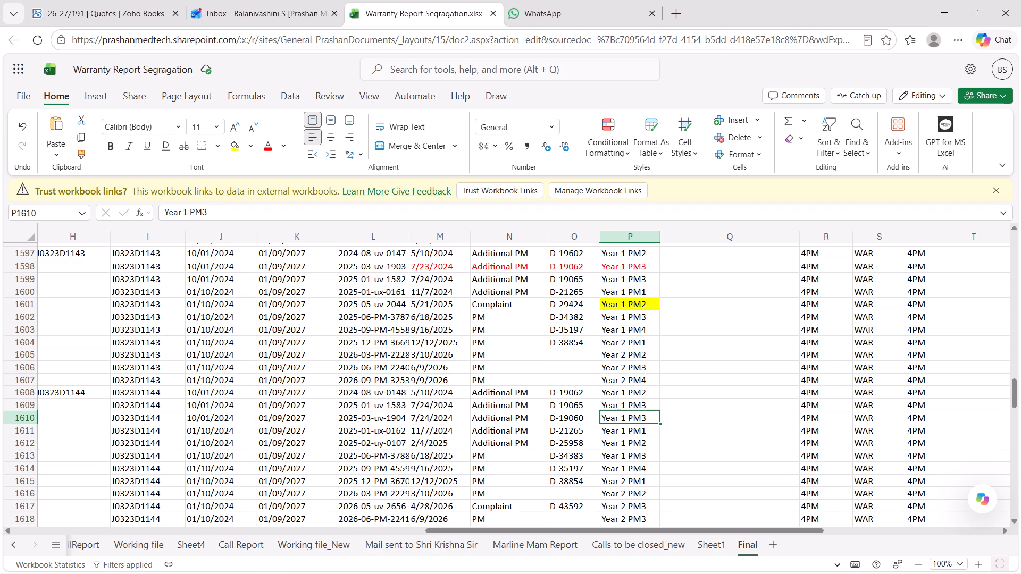
pyautogui.click(651, 404)
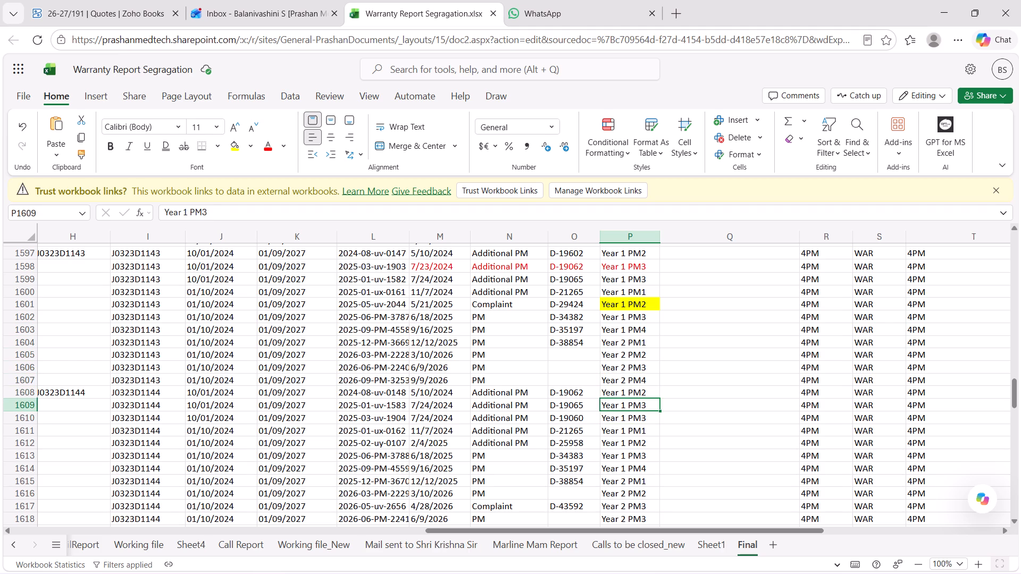
pyautogui.click(647, 416)
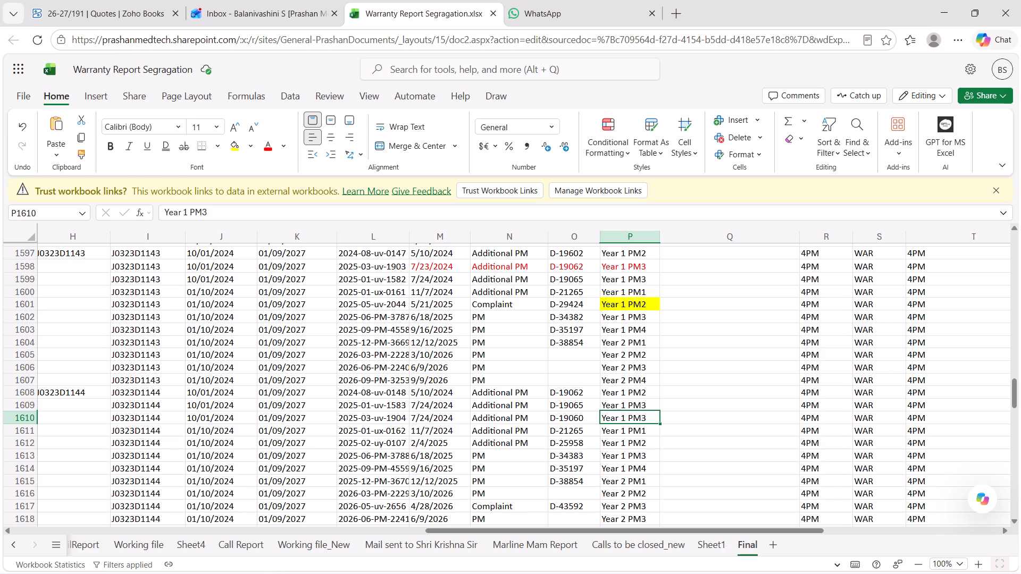
pyautogui.click(652, 390)
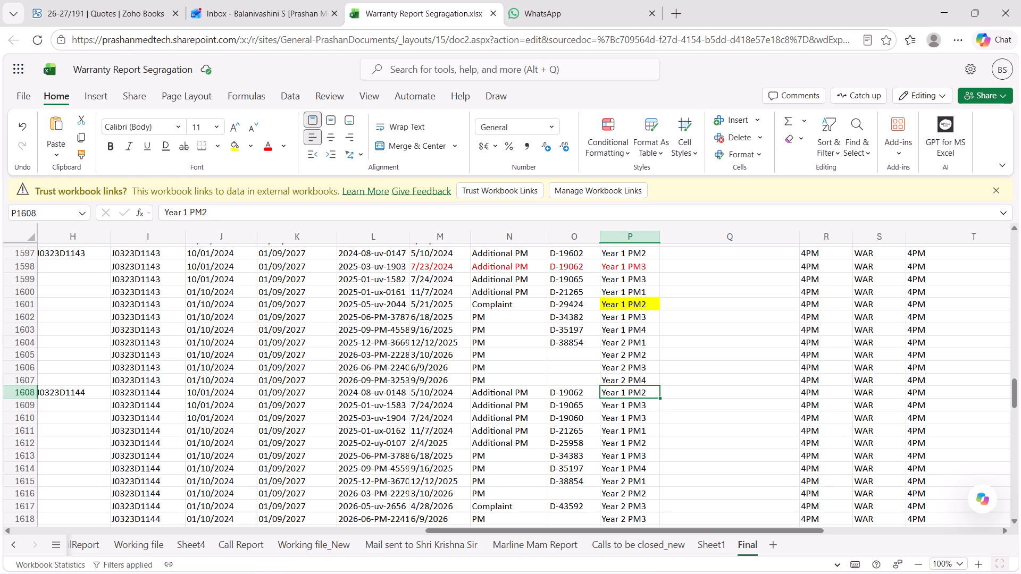
pyautogui.click(646, 415)
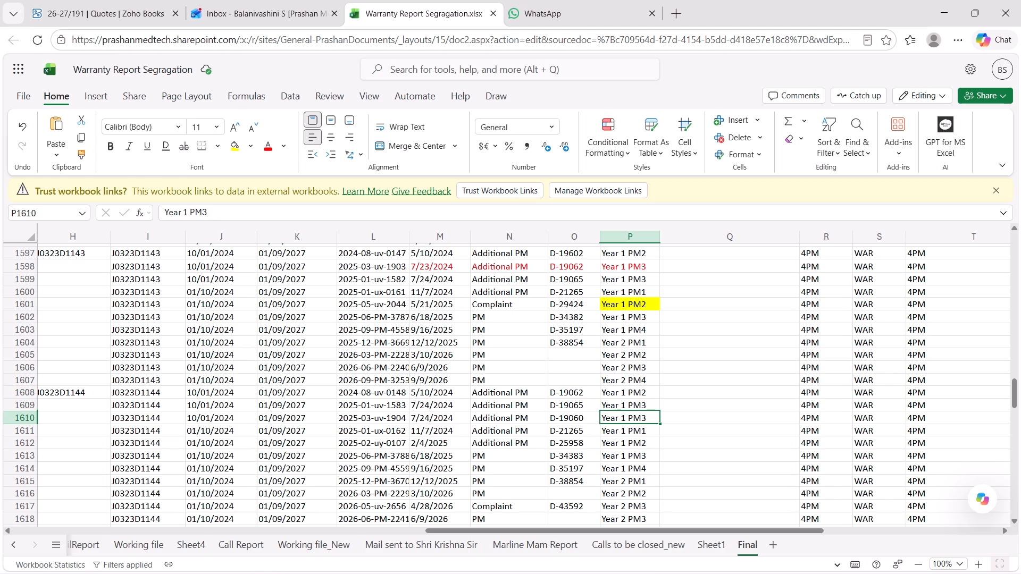
pyautogui.click(647, 431)
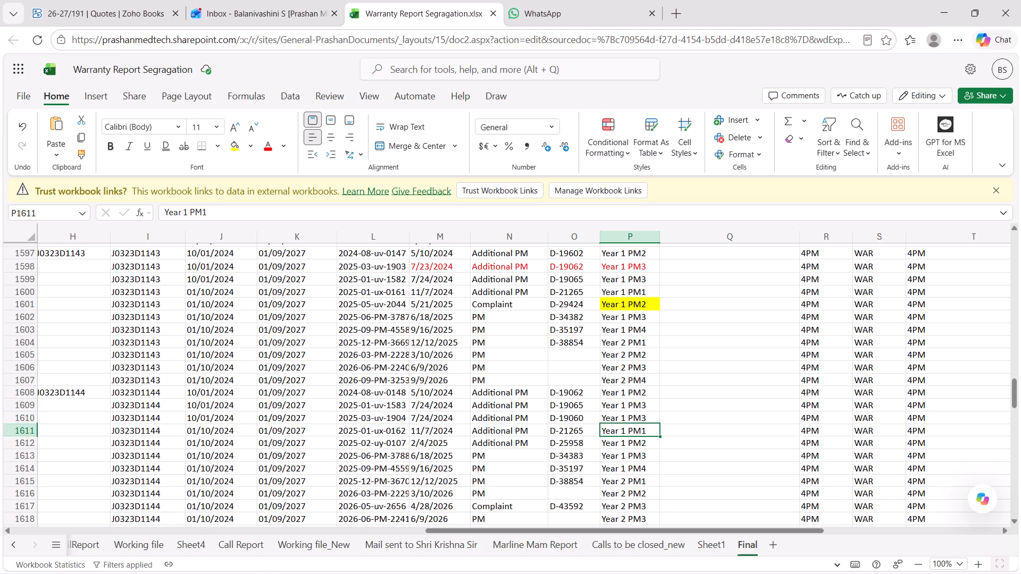
pyautogui.click(648, 444)
pyautogui.click(648, 456)
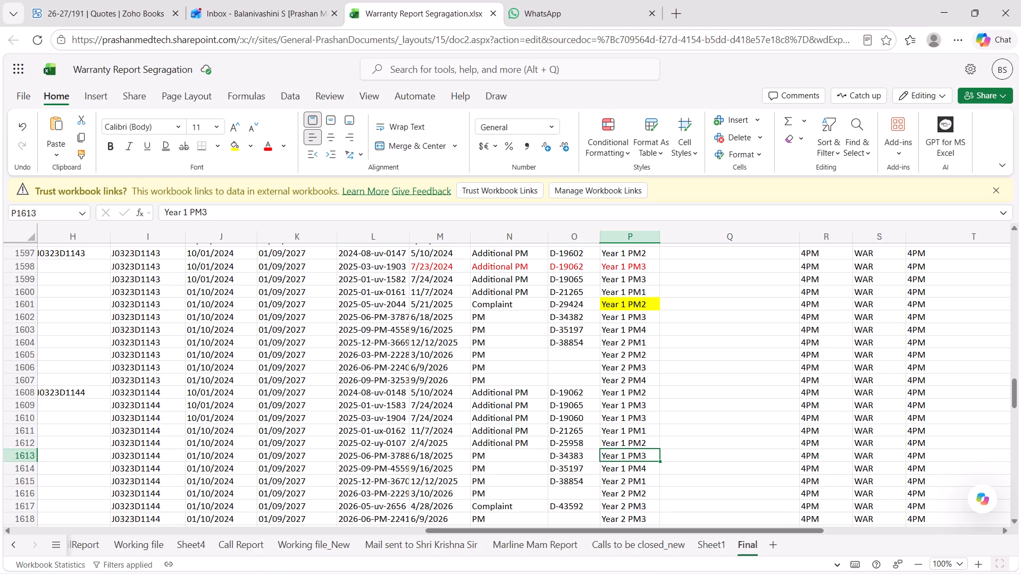
pyautogui.click(652, 466)
pyautogui.click(651, 482)
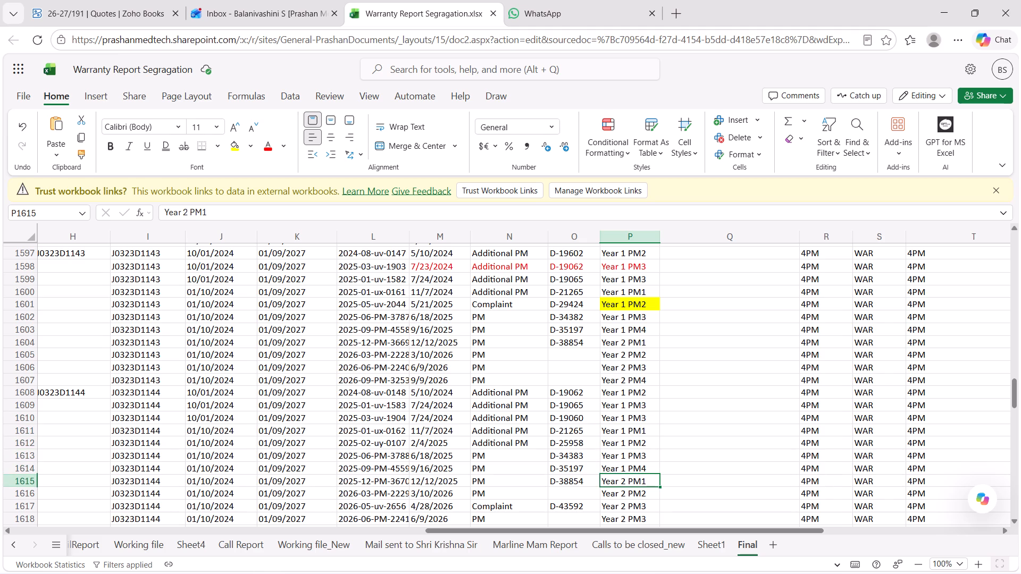
pyautogui.click(649, 493)
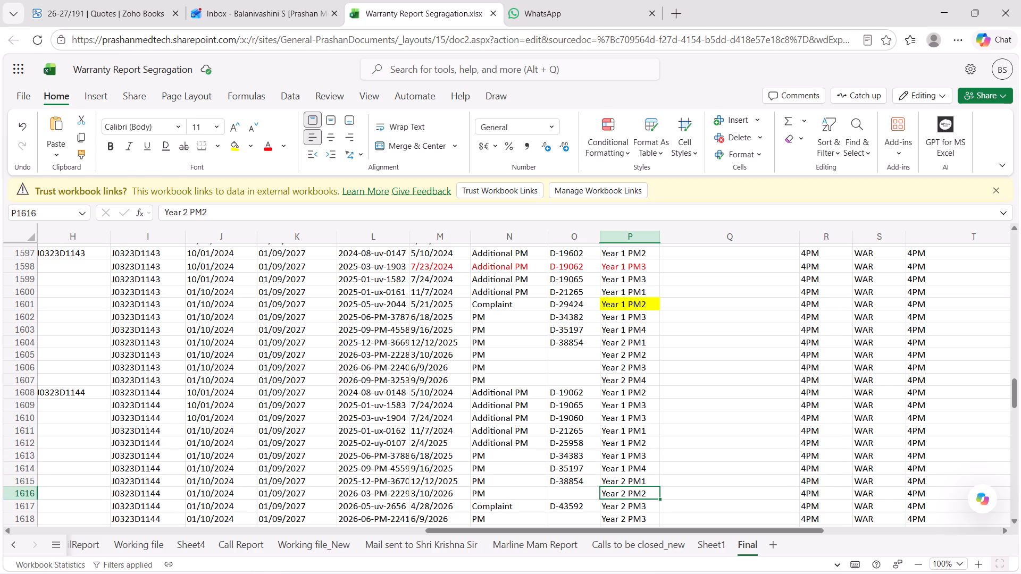
pyautogui.scroll(-1, 674, 480)
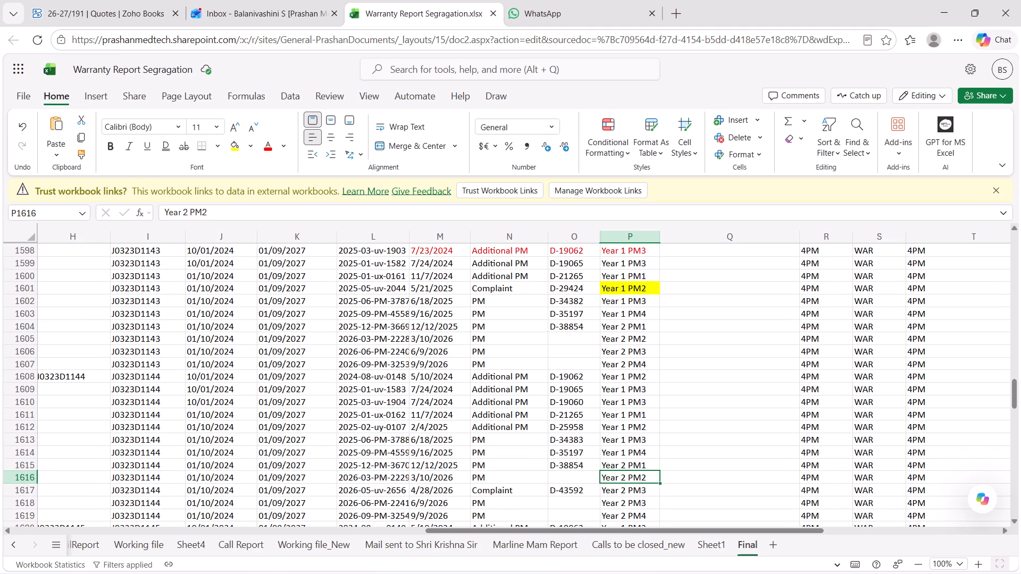
# Apply red font to N1609:P1609, the D-19065 visit of serial J0323D1144.
pyautogui.click(523, 390)
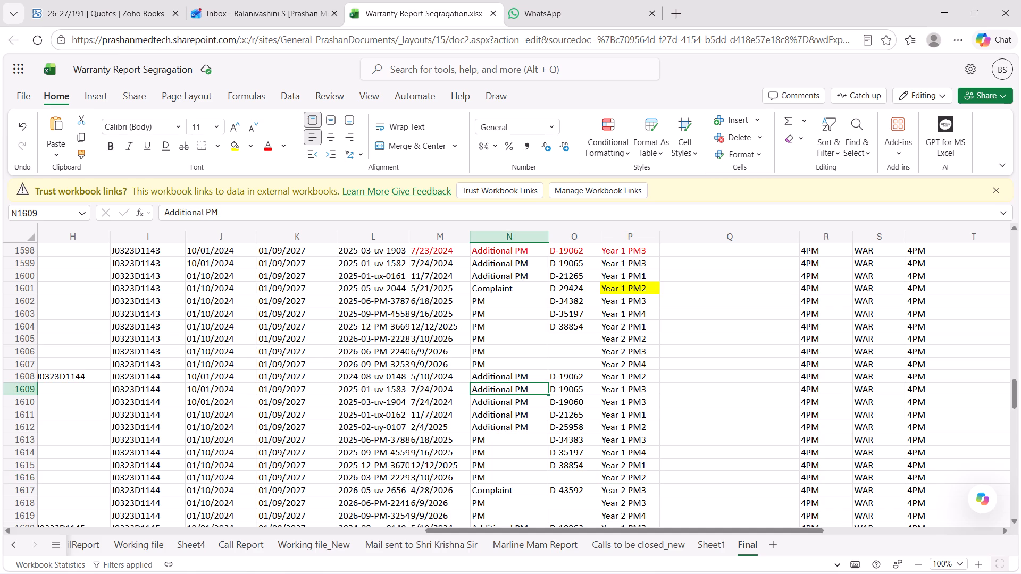
pyautogui.moveTo(523, 390); pyautogui.dragTo(636, 400)
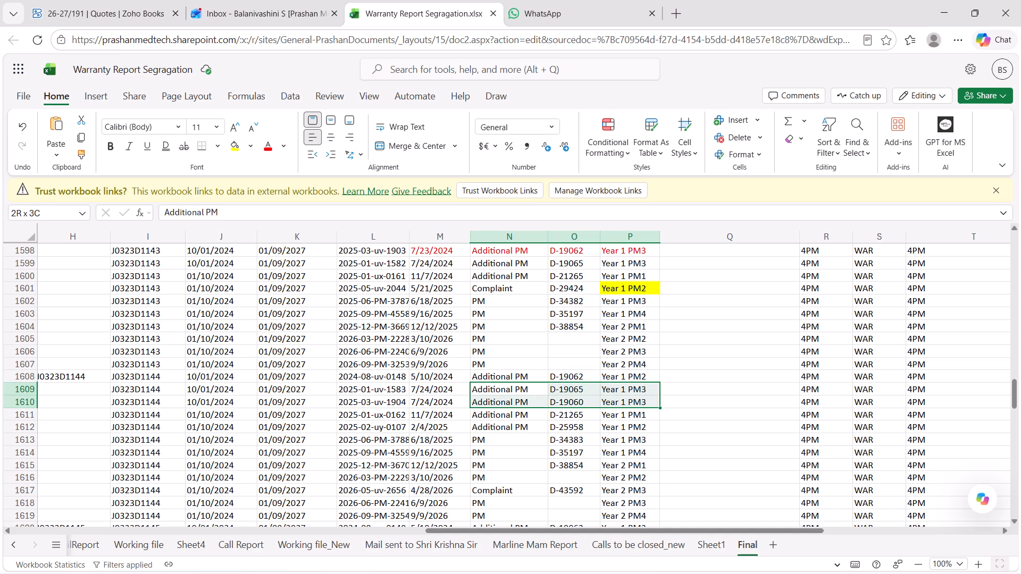
pyautogui.moveTo(636, 400); pyautogui.dragTo(649, 393)
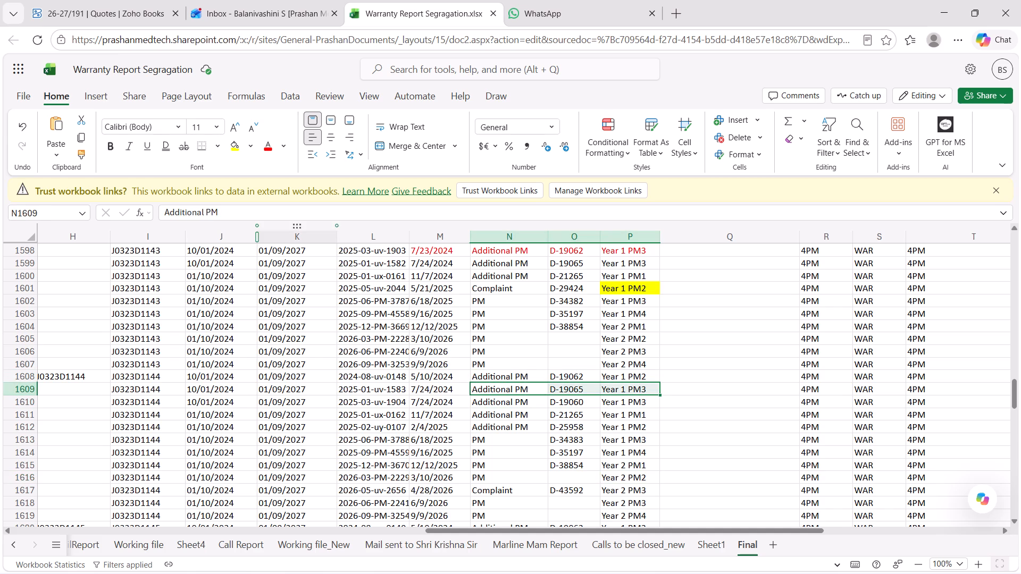
pyautogui.click(273, 148)
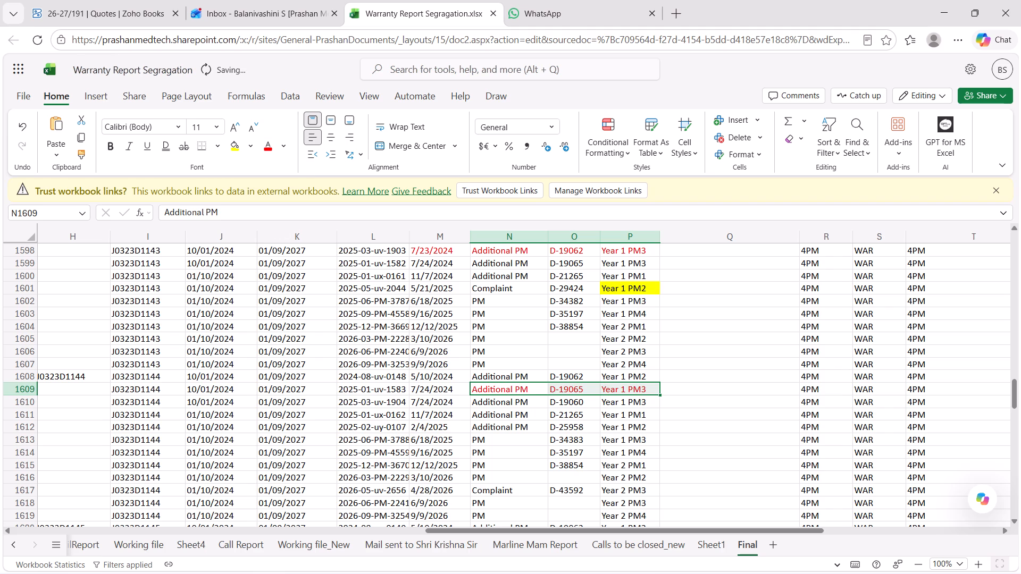
pyautogui.click(556, 457)
# Recheck the labels in P1611:P1619 for serial J0323D1144's visits against their dates, including the 4/28/2026 complaint.
pyautogui.scroll(-1, 556, 457)
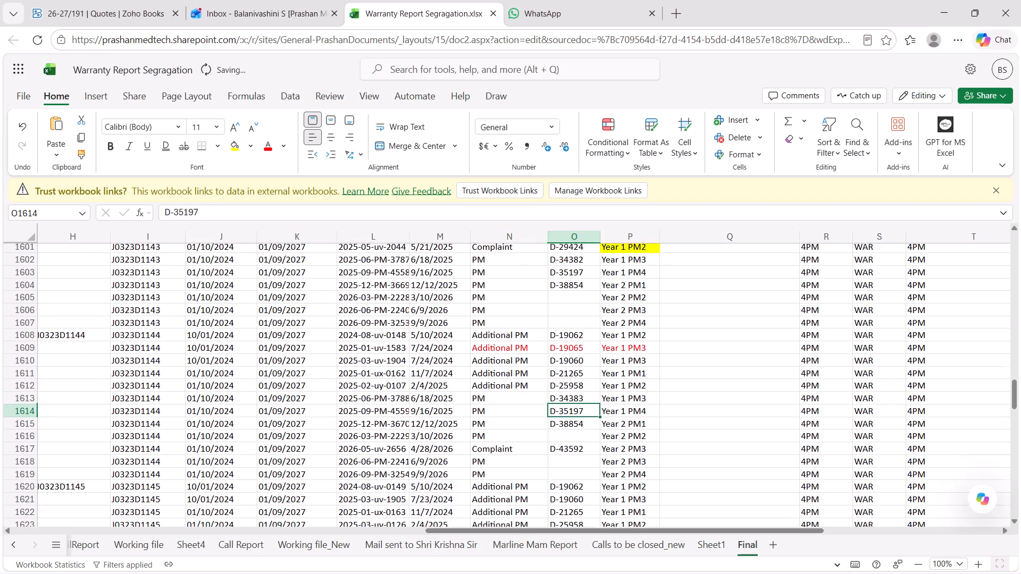
pyautogui.scroll(-2, 556, 457)
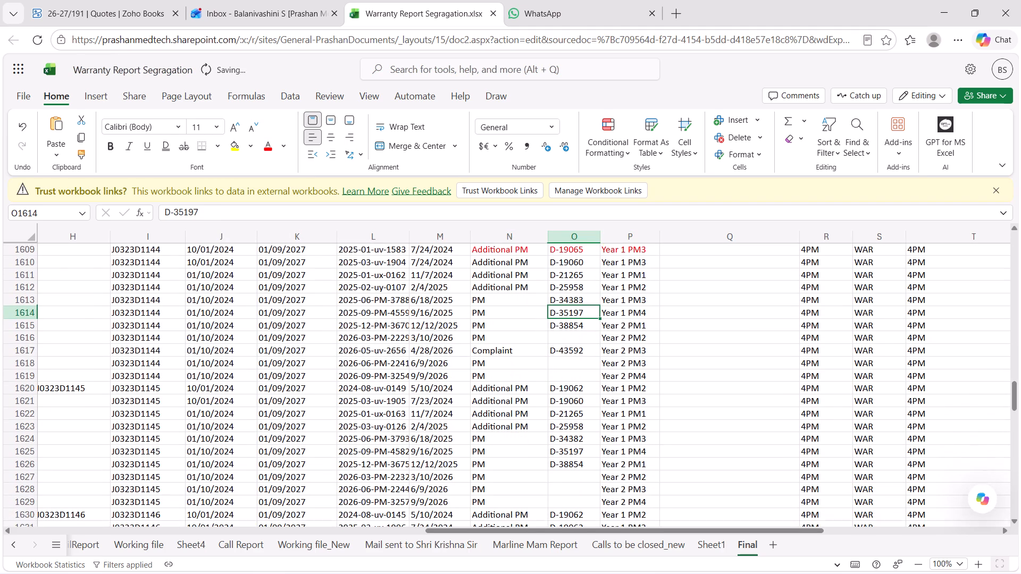
pyautogui.scroll(-1, 556, 457)
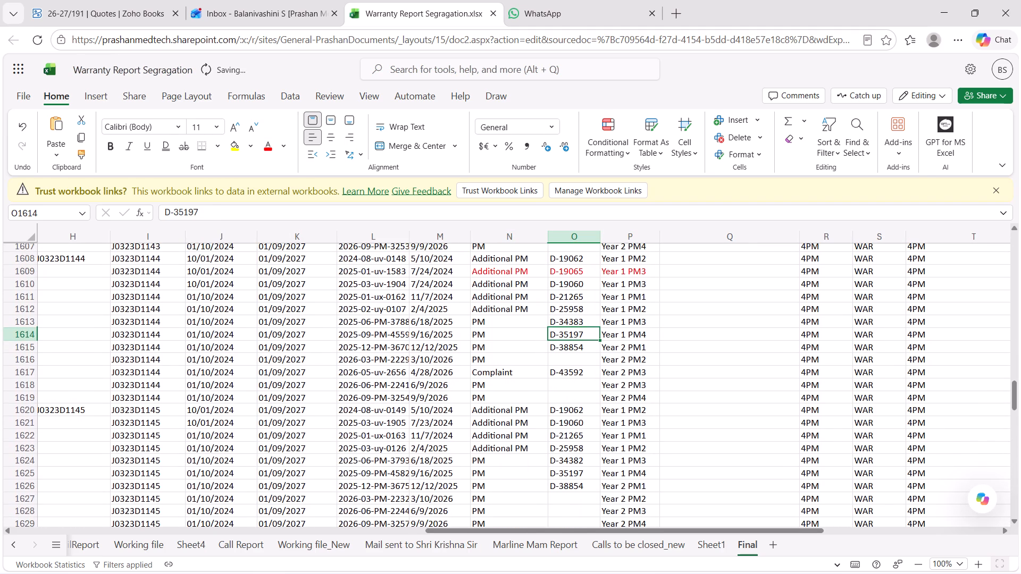
pyautogui.click(597, 293)
pyautogui.click(622, 300)
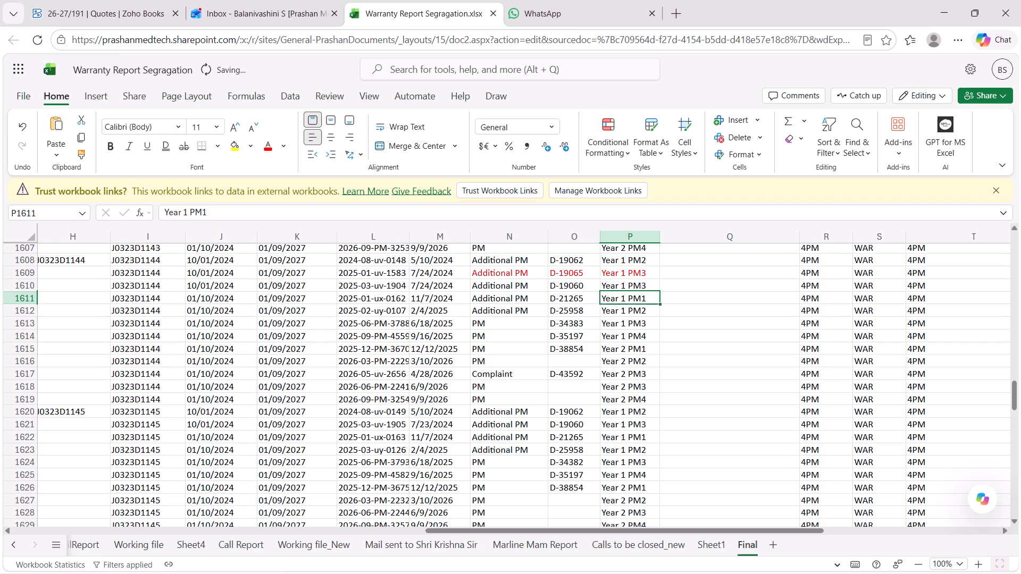
pyautogui.click(636, 311)
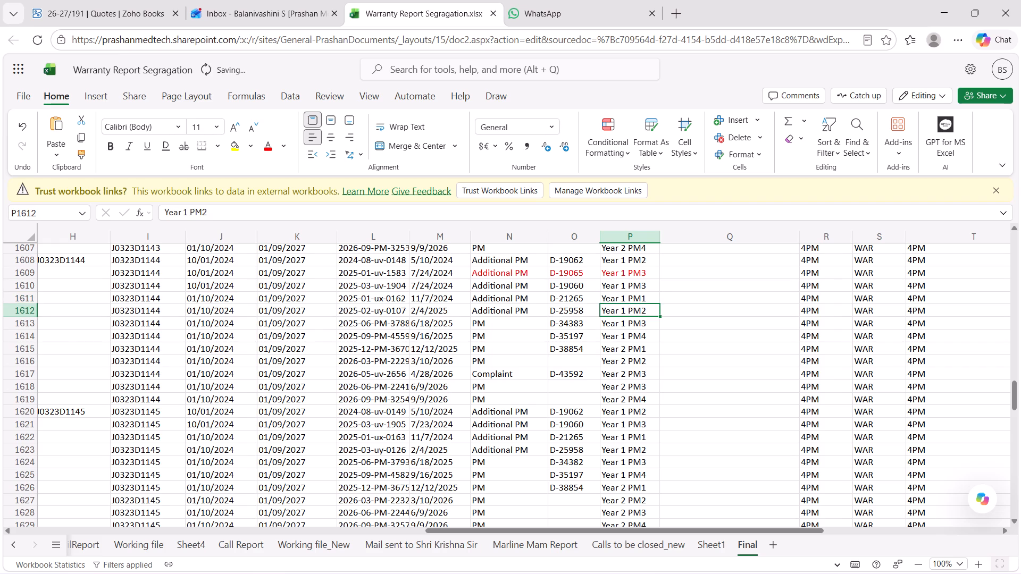
pyautogui.click(653, 326)
pyautogui.click(650, 337)
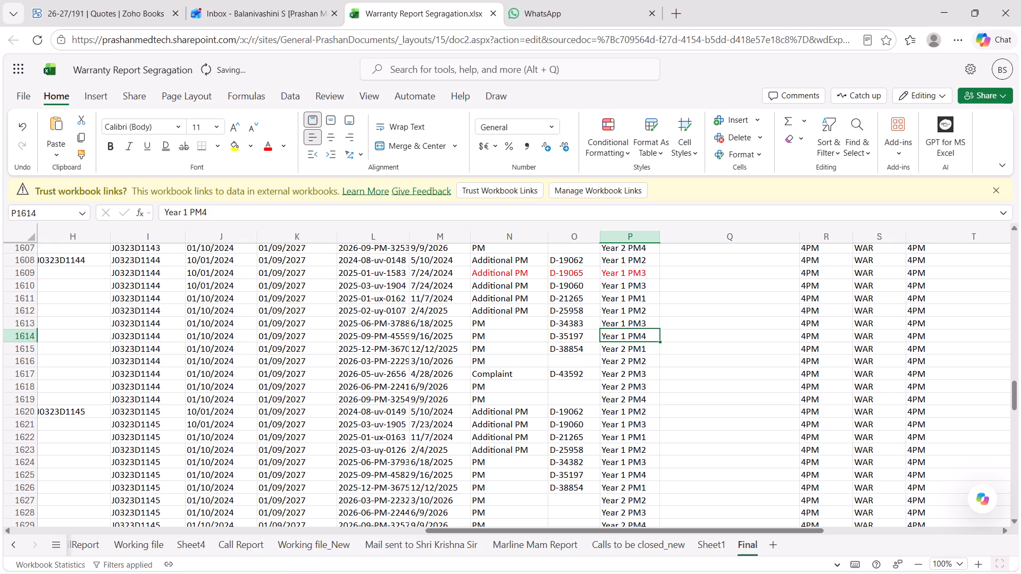
pyautogui.press('Down')
pyautogui.press('Down')
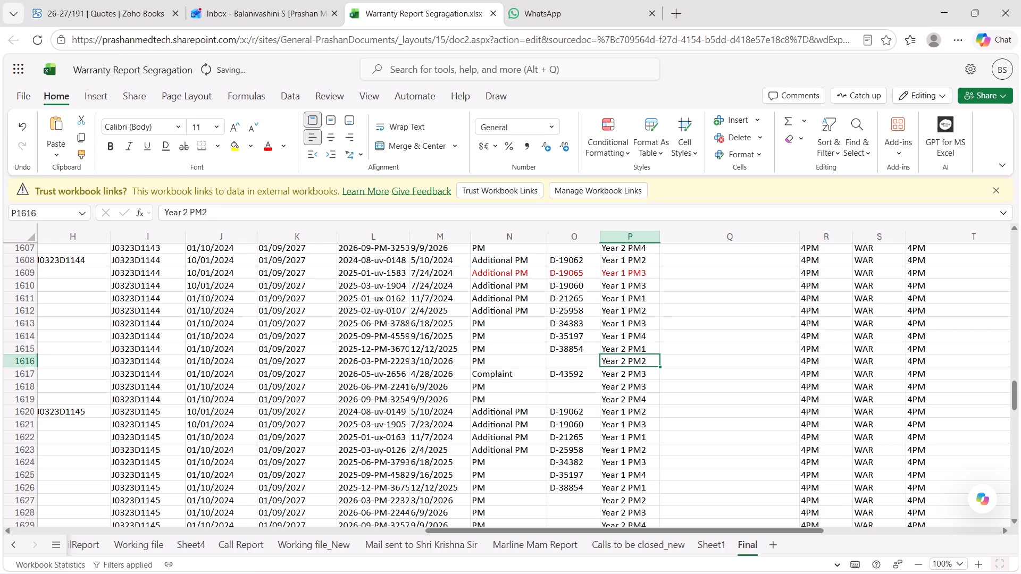
pyautogui.press('Down')
pyautogui.press('Down')
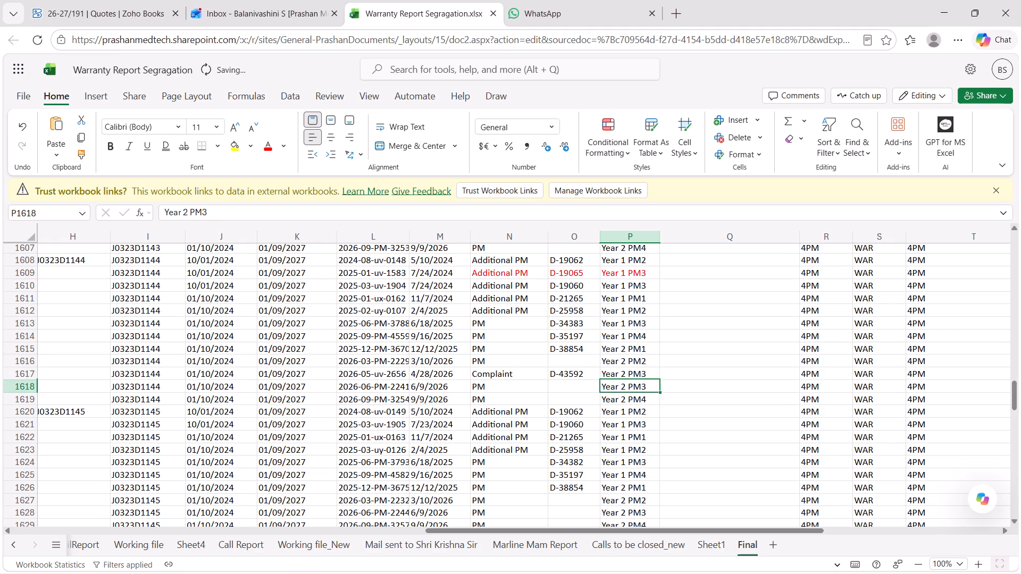
pyautogui.press('Down')
pyautogui.press('Down')
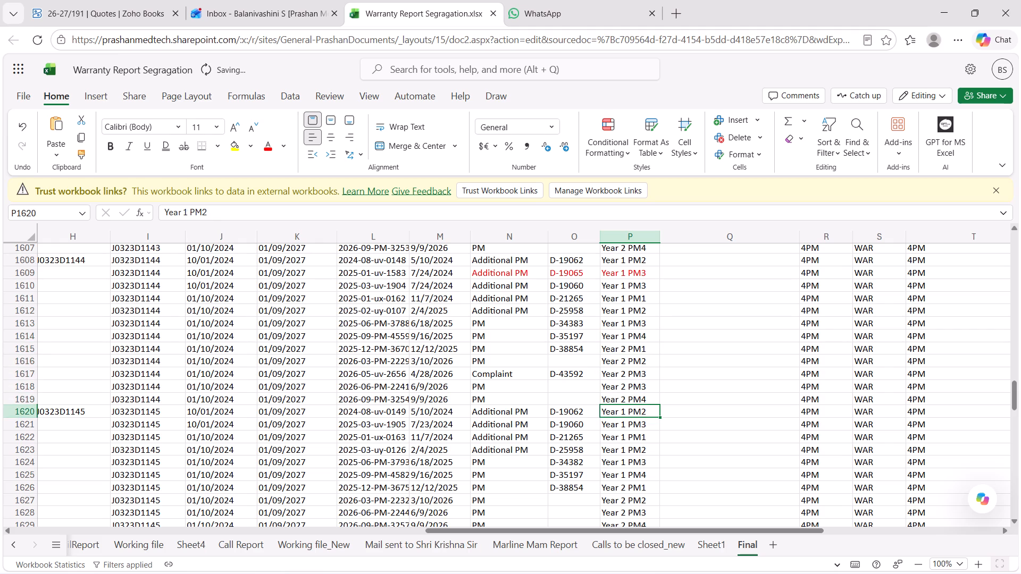
pyautogui.press('Up')
pyautogui.press('Up')
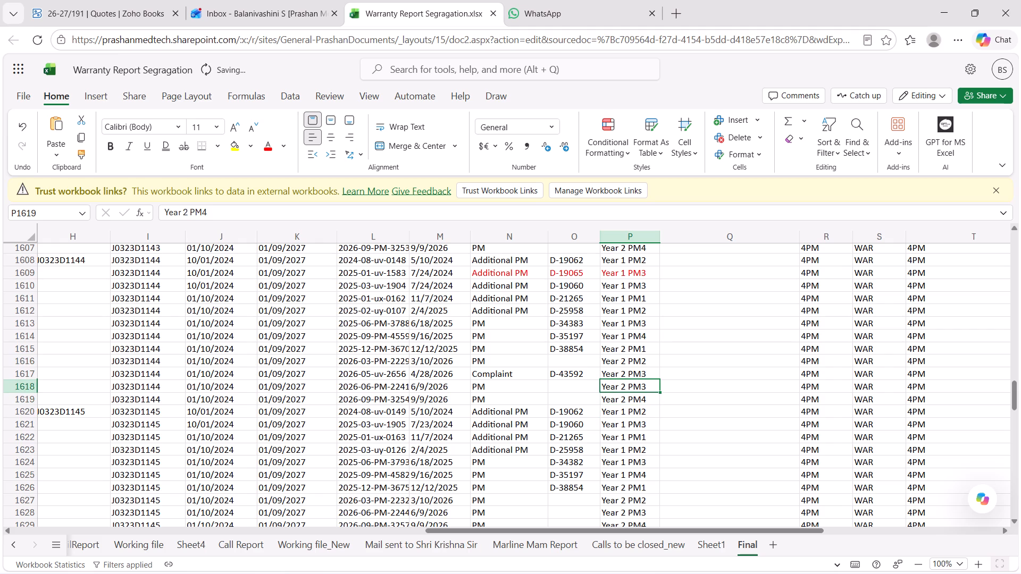
pyautogui.press('Down')
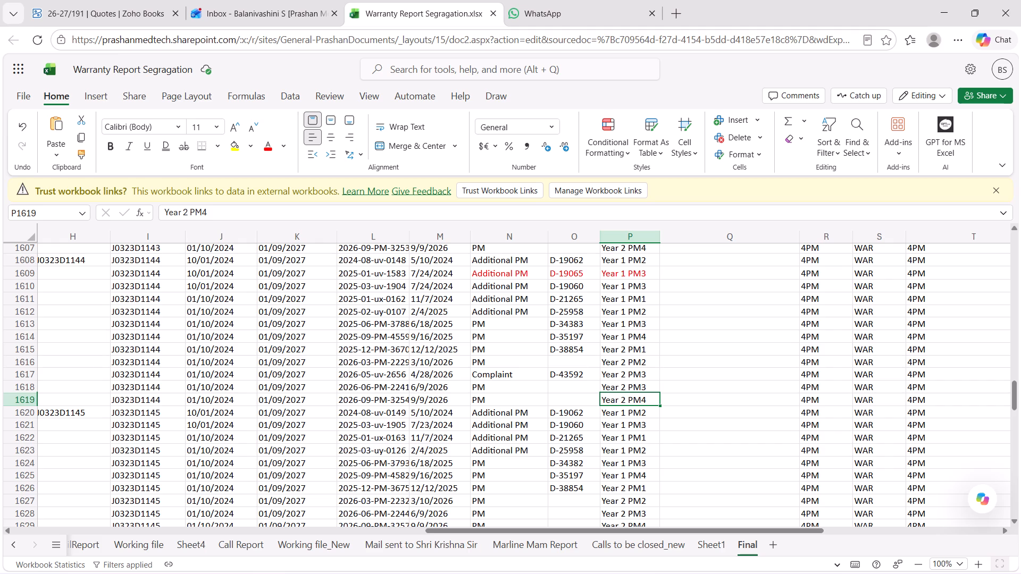
pyautogui.press('Down')
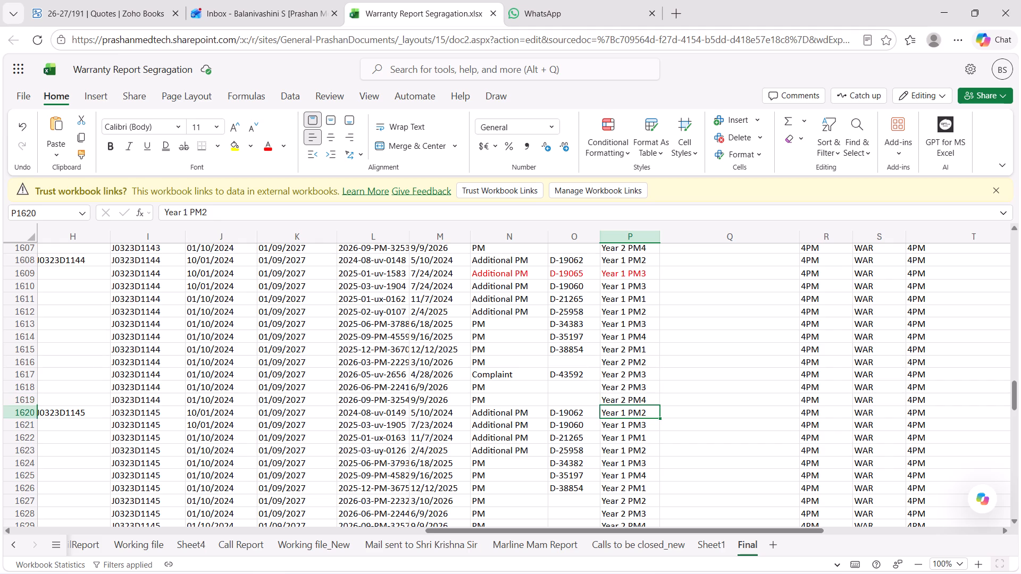
pyautogui.press('Down')
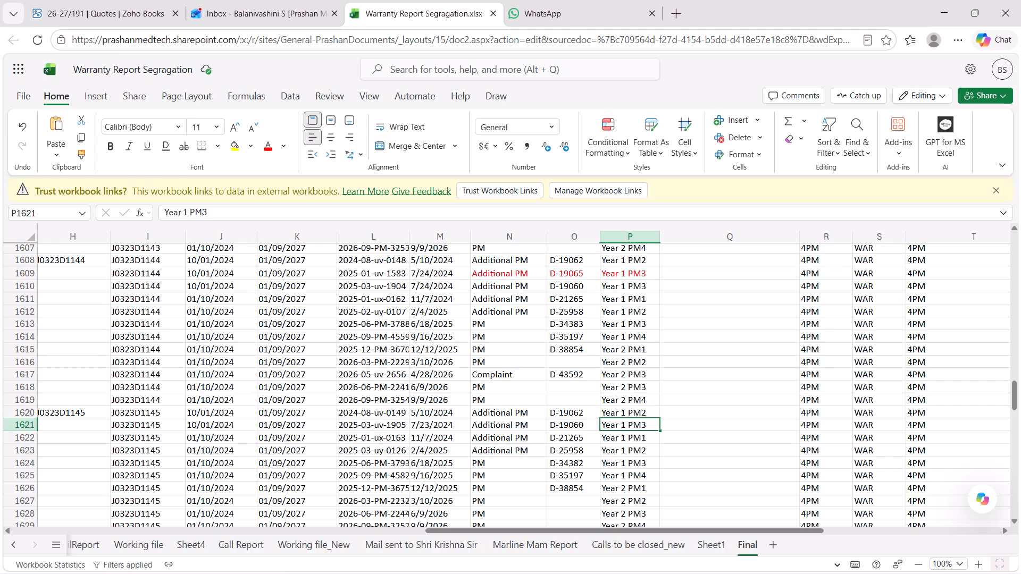
pyautogui.press('Down')
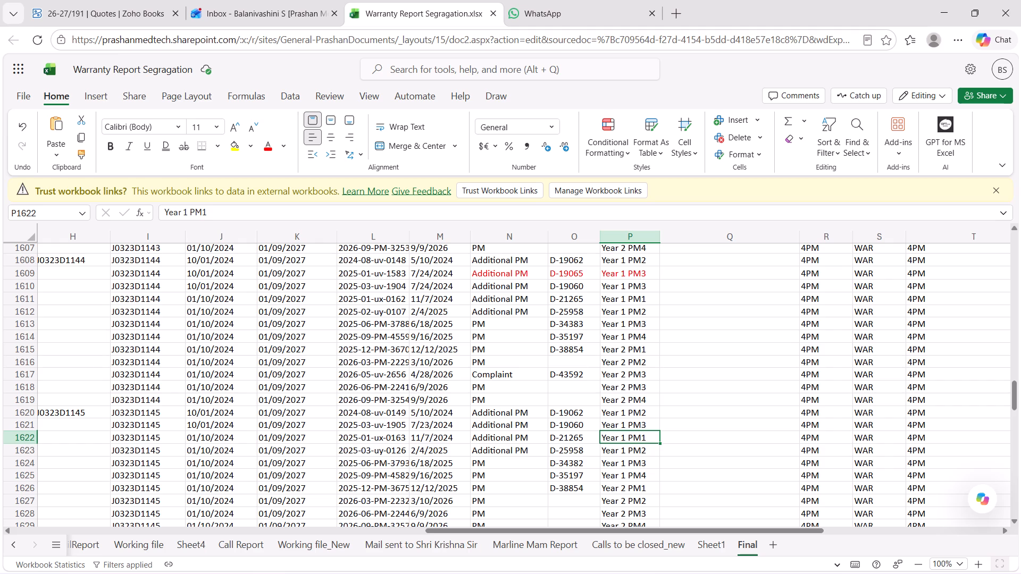
pyautogui.press('Down')
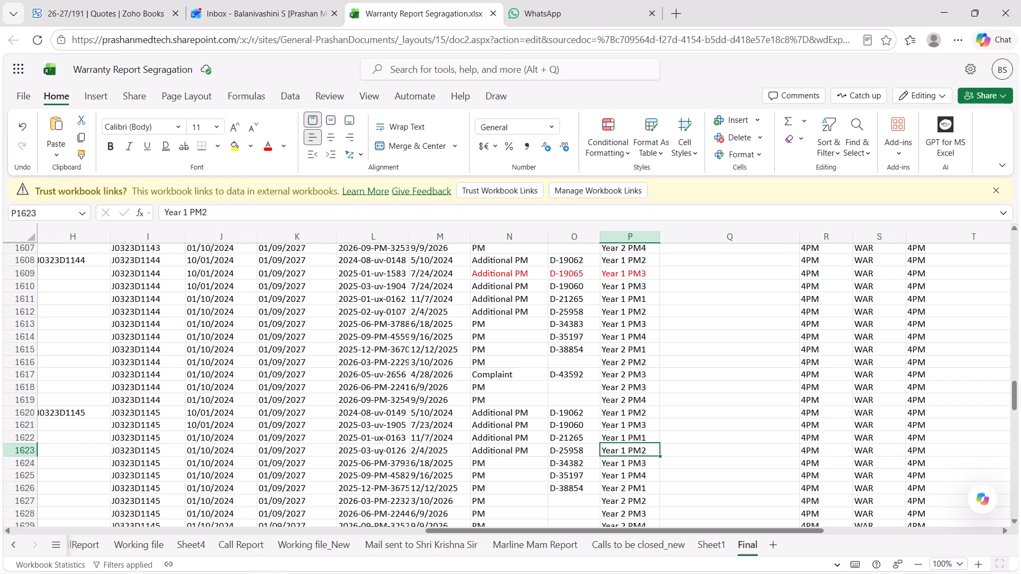
pyautogui.press('Down')
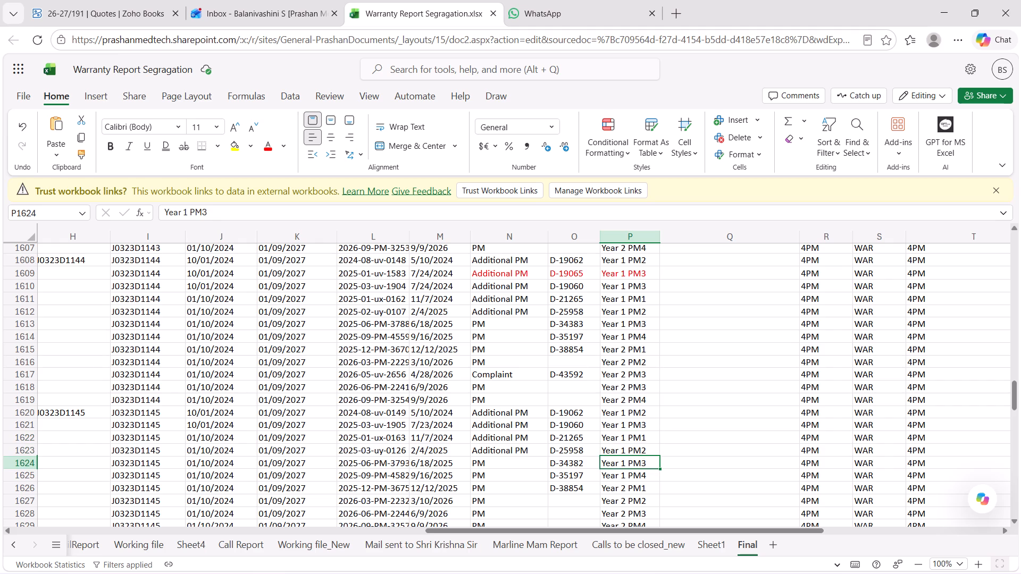
pyautogui.press('Down')
pyautogui.press('Down')
pyautogui.press('Down')
pyautogui.press('Down')
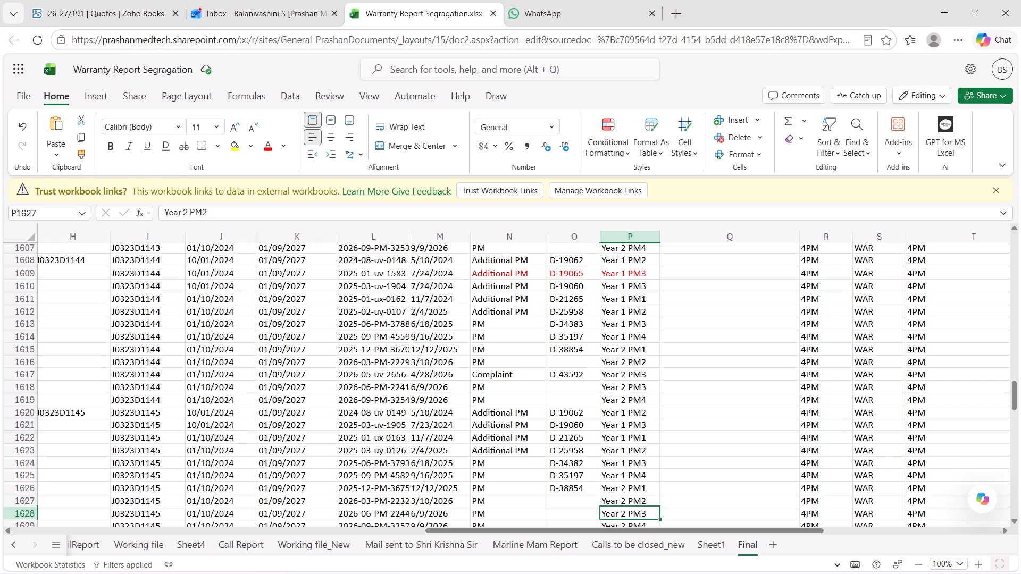
pyautogui.press('Down')
pyautogui.press('Down')
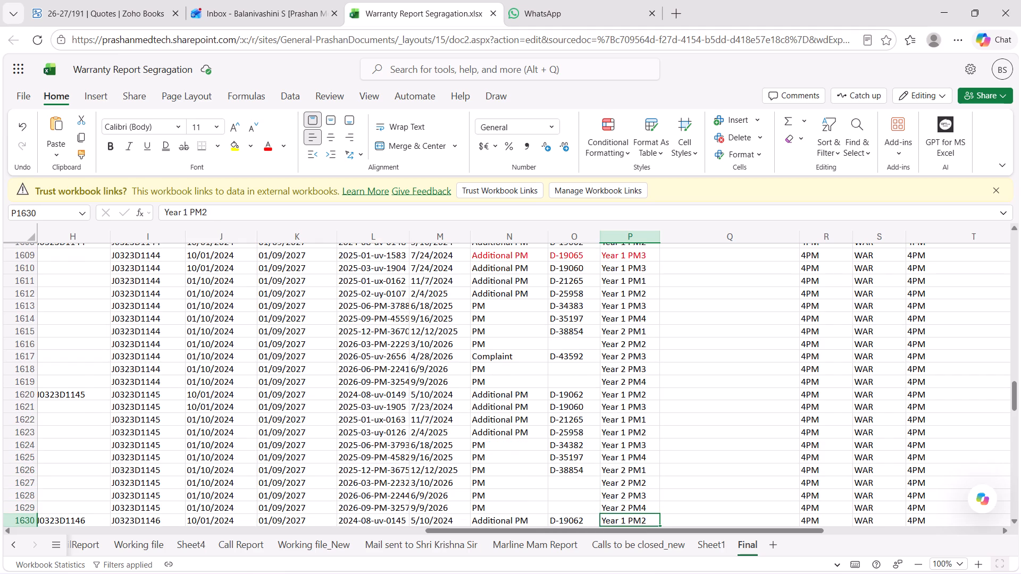
pyautogui.press('Down')
pyautogui.press('Down')
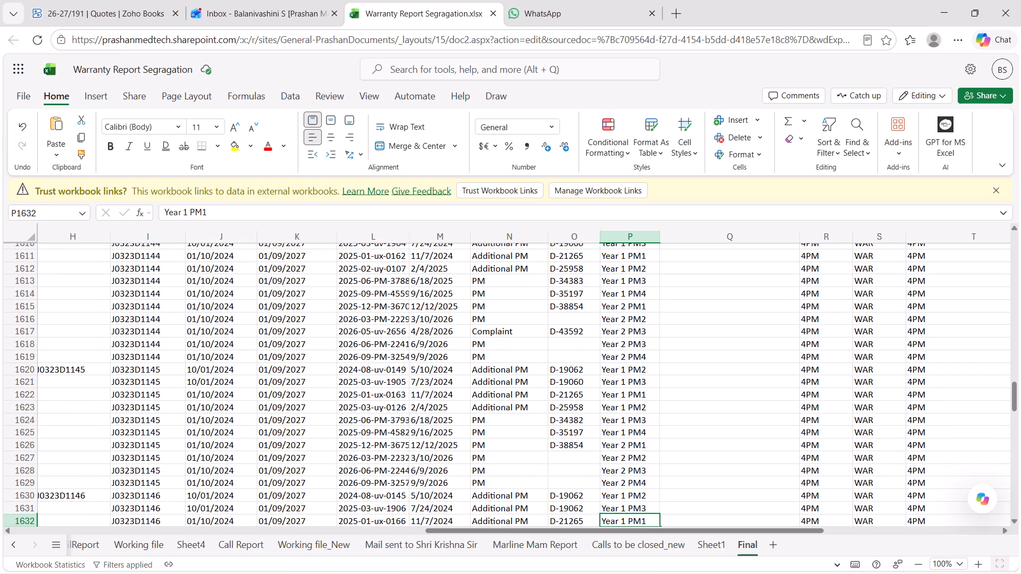
pyautogui.press('Down')
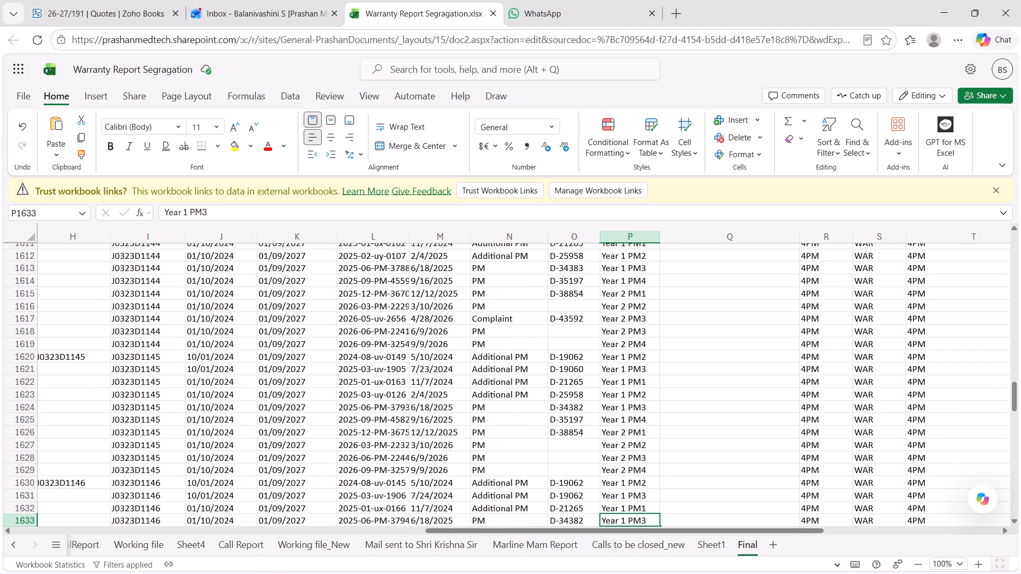
pyautogui.press('Down')
pyautogui.press('Down')
pyautogui.press('Down')
pyautogui.press('Down')
pyautogui.press('Down')
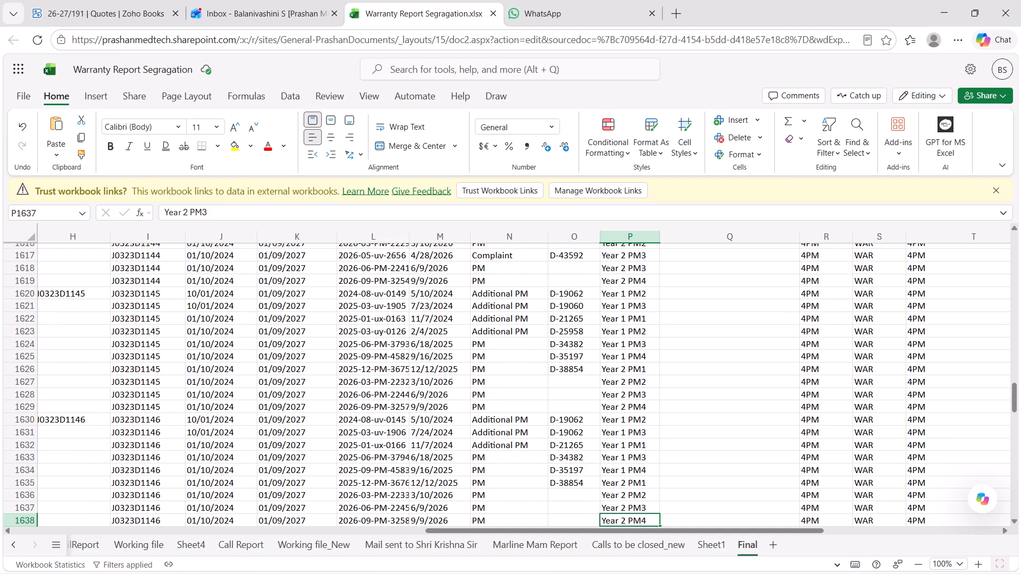
# Check the labels in P1639:P1644 for serial J0323D1147's visits, from the 7/23/2024 visit to the 12/12/2025 PM.
pyautogui.press('Down')
pyautogui.press('Down')
pyautogui.press('Down')
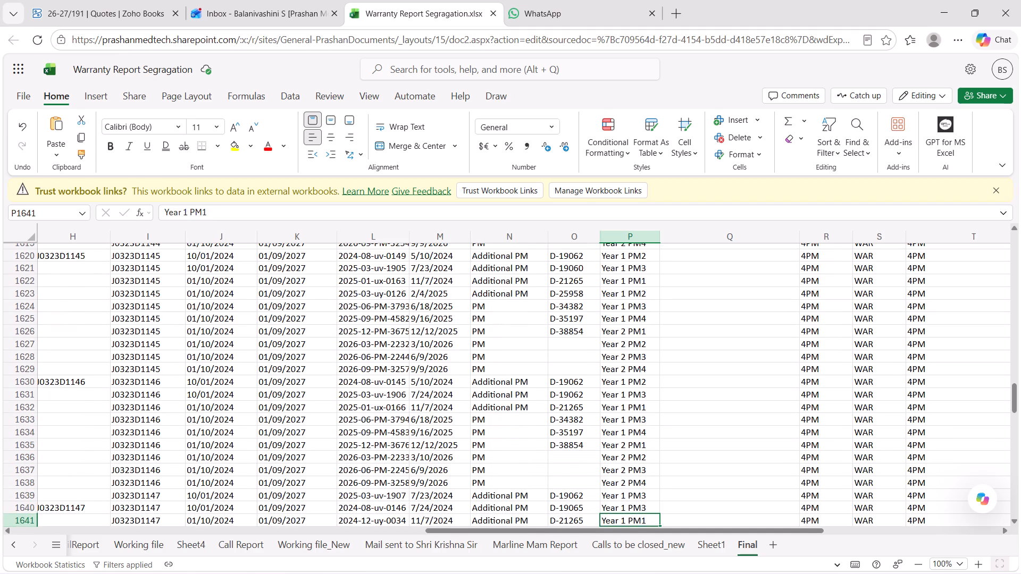
pyautogui.press('Down')
pyautogui.press('Down')
pyautogui.press('Down')
pyautogui.press('Up')
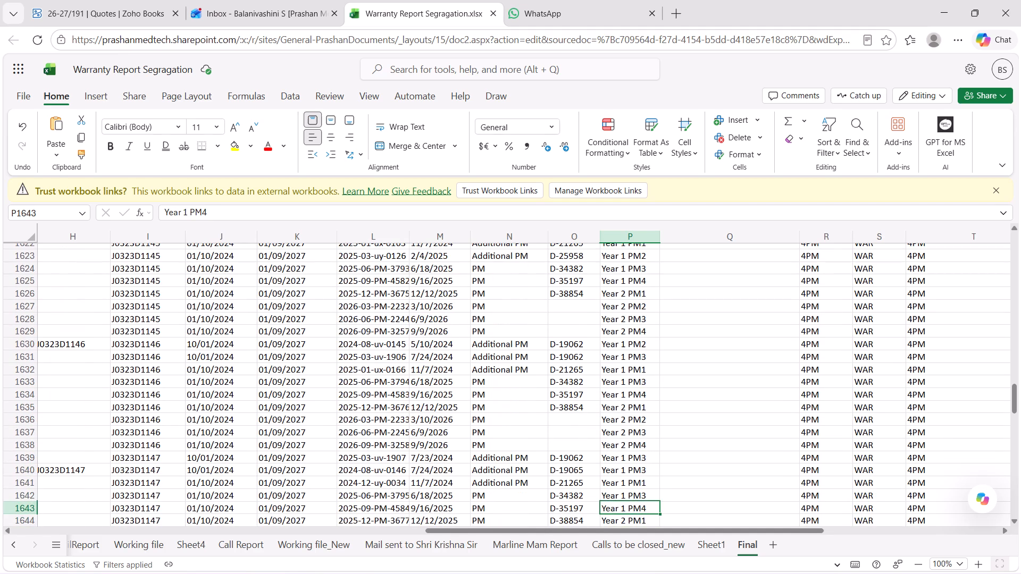
pyautogui.press('Down')
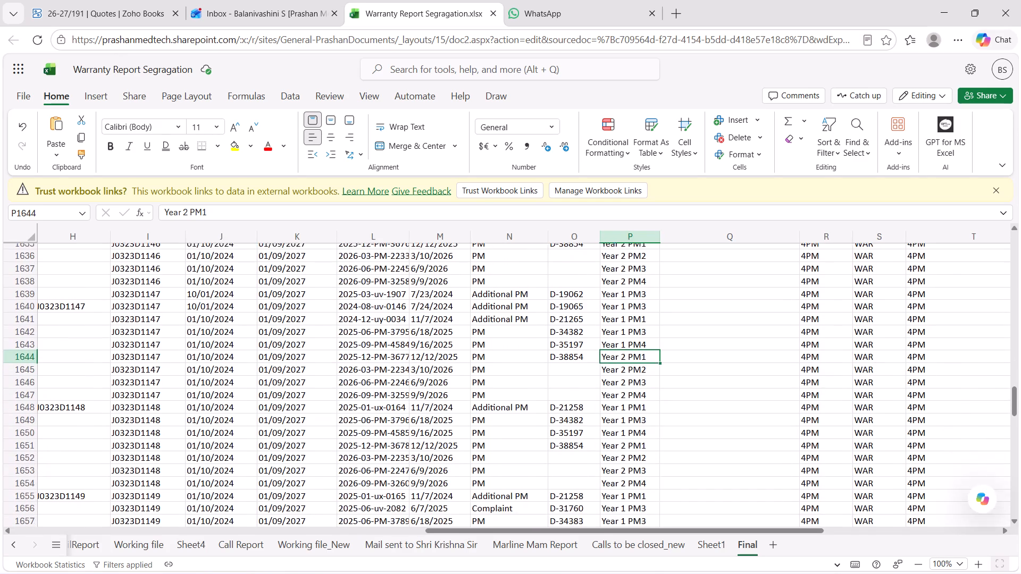
pyautogui.scroll(-1, 637, 357)
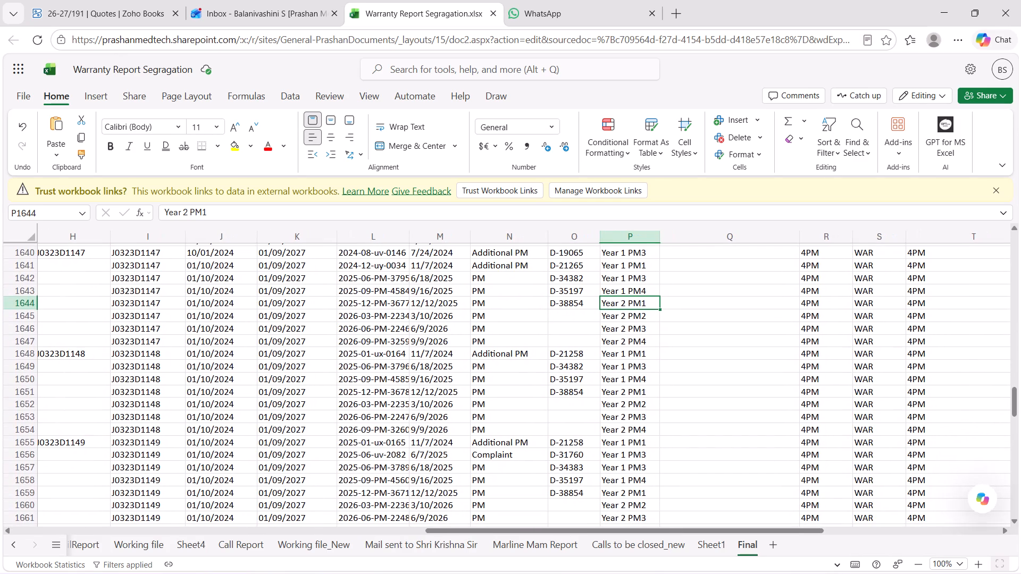
pyautogui.scroll(-1, 637, 357)
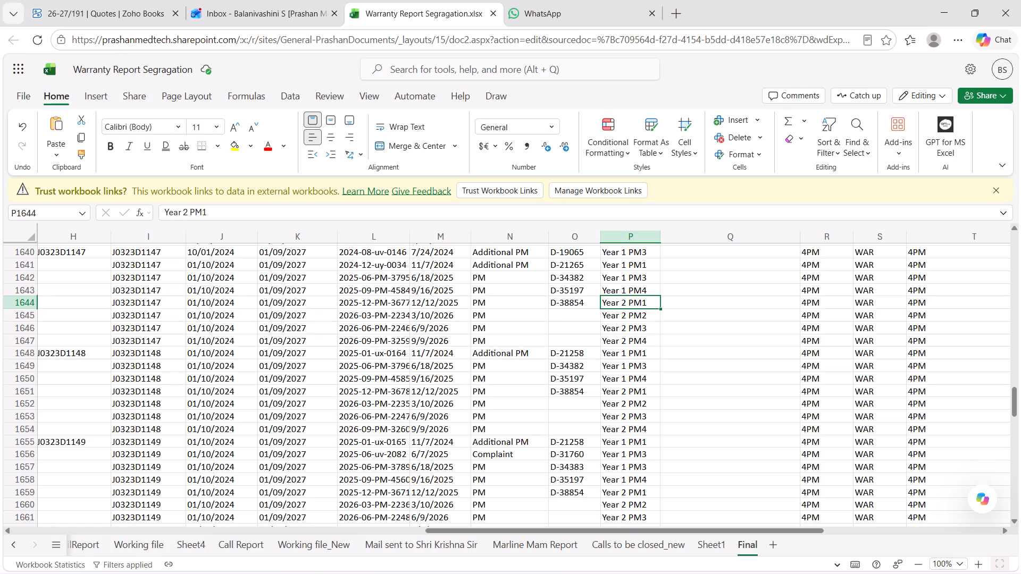
# Change the label in P1642 for serial J0323D1147's 6/18/2025 PM to Year 1 PM2 and fill the cell yellow.
pyautogui.click(655, 277)
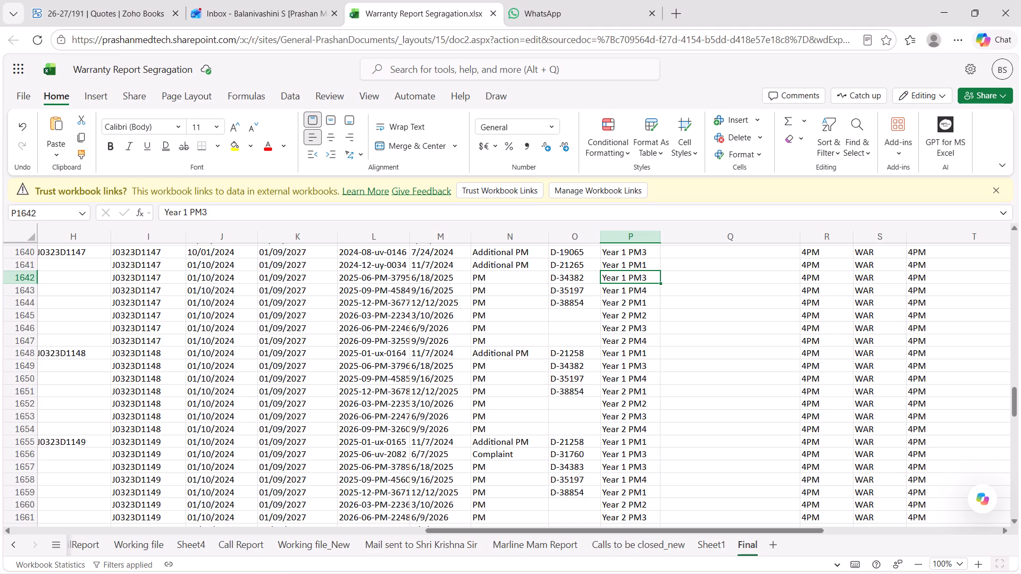
pyautogui.doubleClick(650, 277)
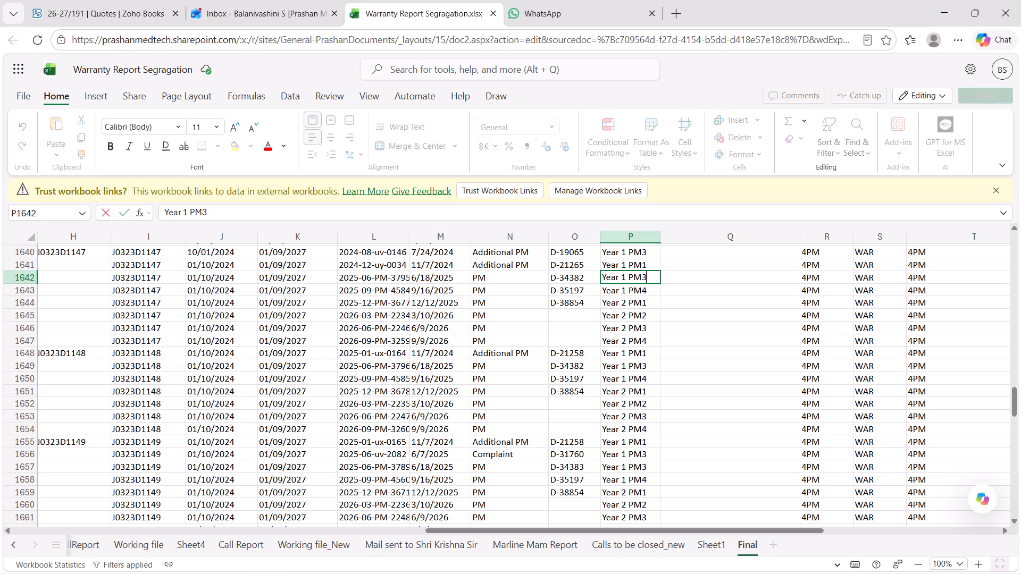
pyautogui.press('BackSpace')
pyautogui.press('2')
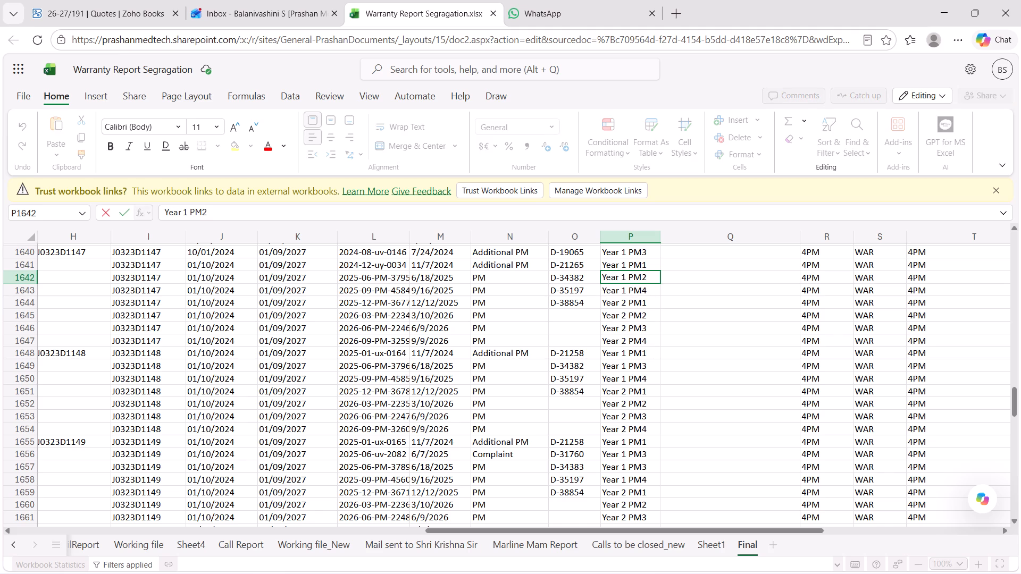
pyautogui.click(678, 281)
pyautogui.click(630, 282)
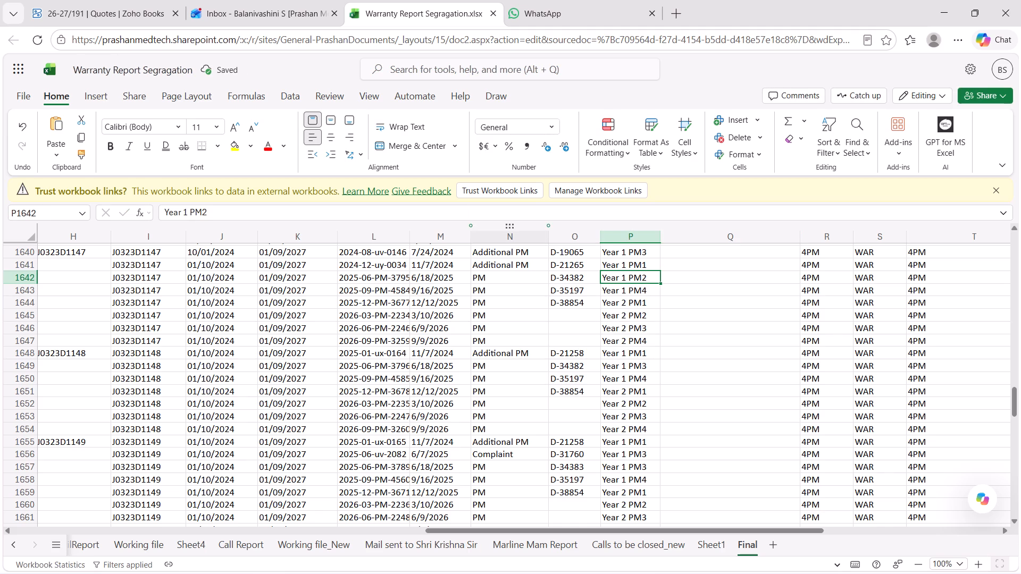
pyautogui.click(236, 143)
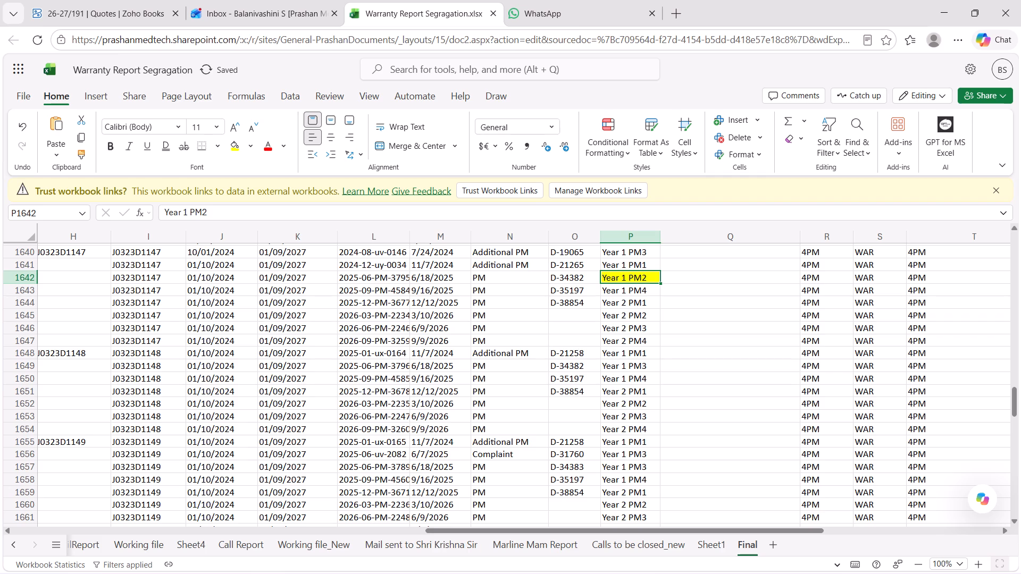
# Check the labels in P1643:P1654, covering serial J0323D1147's remaining visits and all of serial J0323D1148's.
pyautogui.click(655, 293)
pyautogui.press('Down')
pyautogui.press('Down')
pyautogui.press('Down')
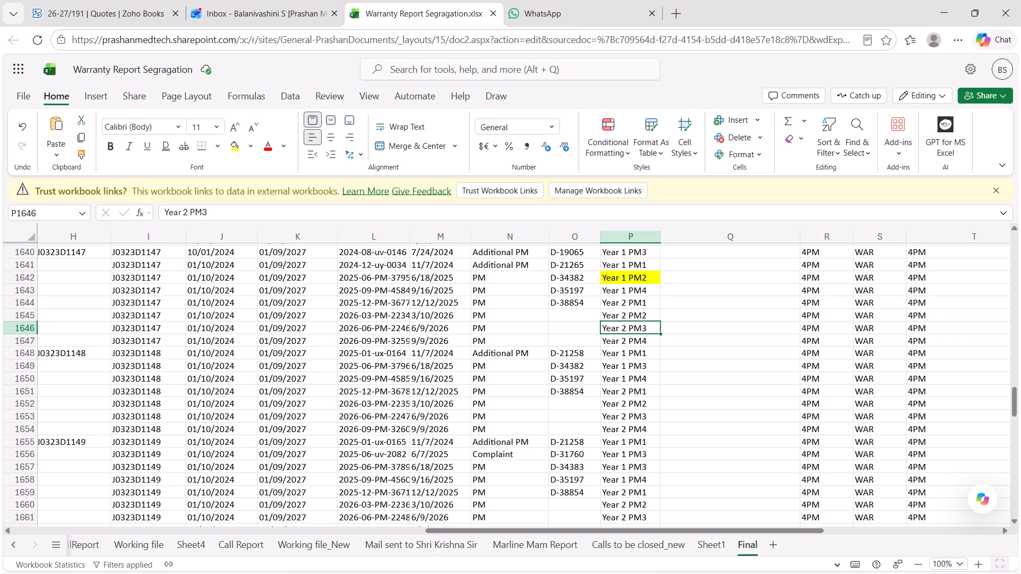
pyautogui.press('Down')
pyautogui.press('Down')
pyautogui.press('Down')
pyautogui.press('Down')
pyautogui.press('Down')
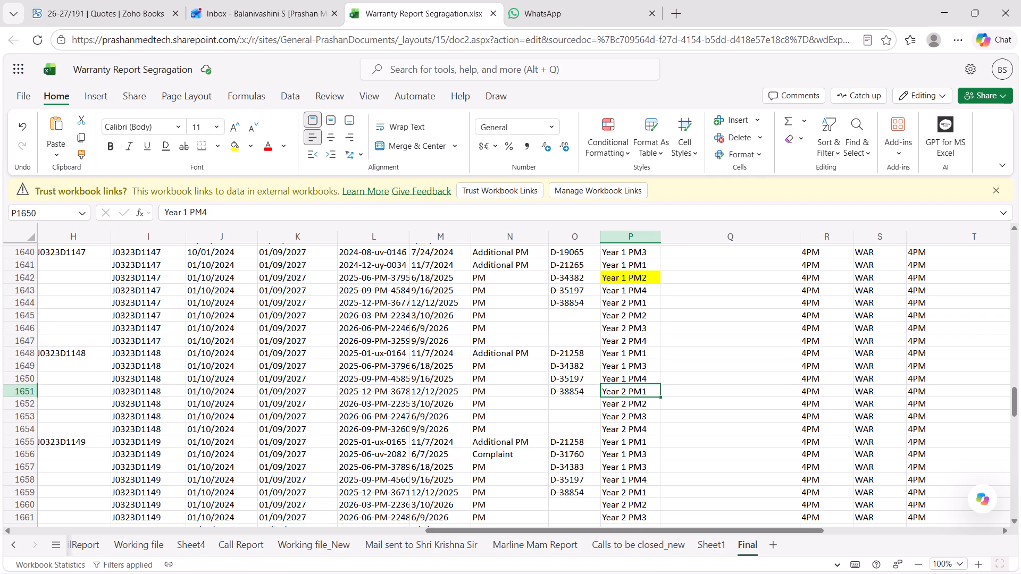
pyautogui.press('Down')
pyautogui.press('Down')
pyautogui.press('Down')
# Change the label in P1656 for serial J0323D1149's 6/7/2025 complaint visit to Year 1 PM2 and fill the cell yellow.
pyautogui.press('Down')
pyautogui.press('Down')
pyautogui.press('Down')
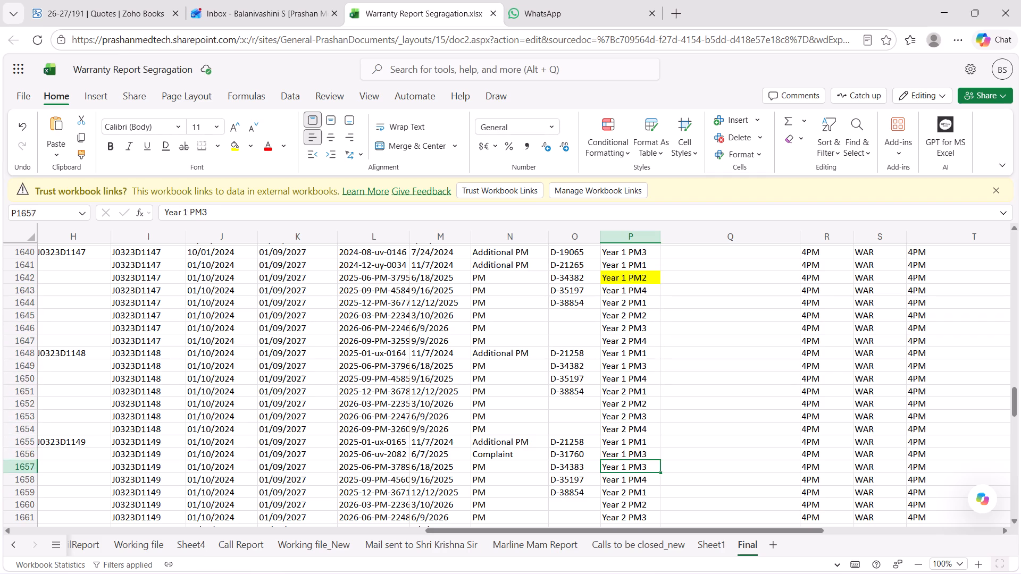
pyautogui.press('Down')
pyautogui.press('Up')
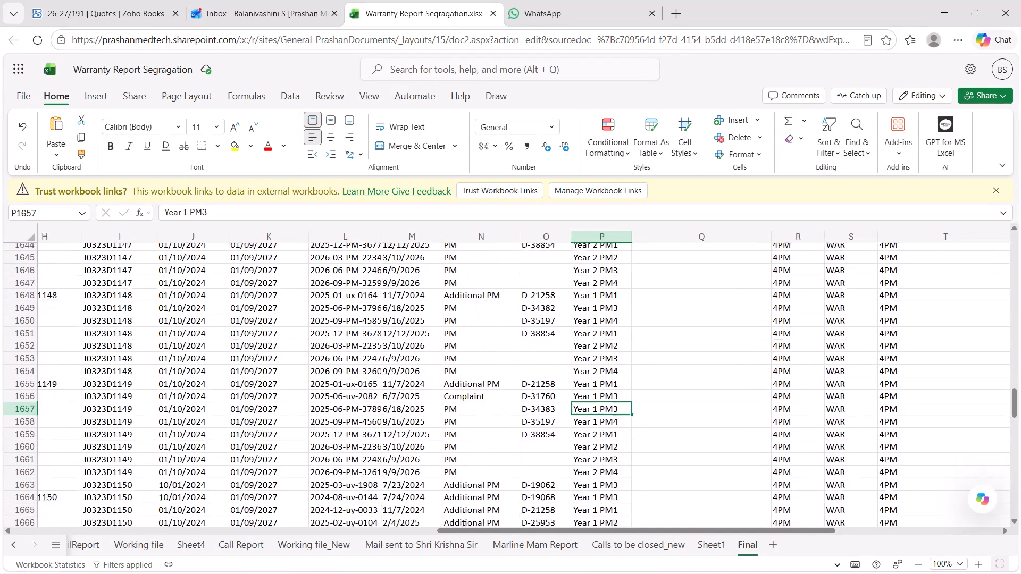
pyautogui.scroll(-1, 631, 398)
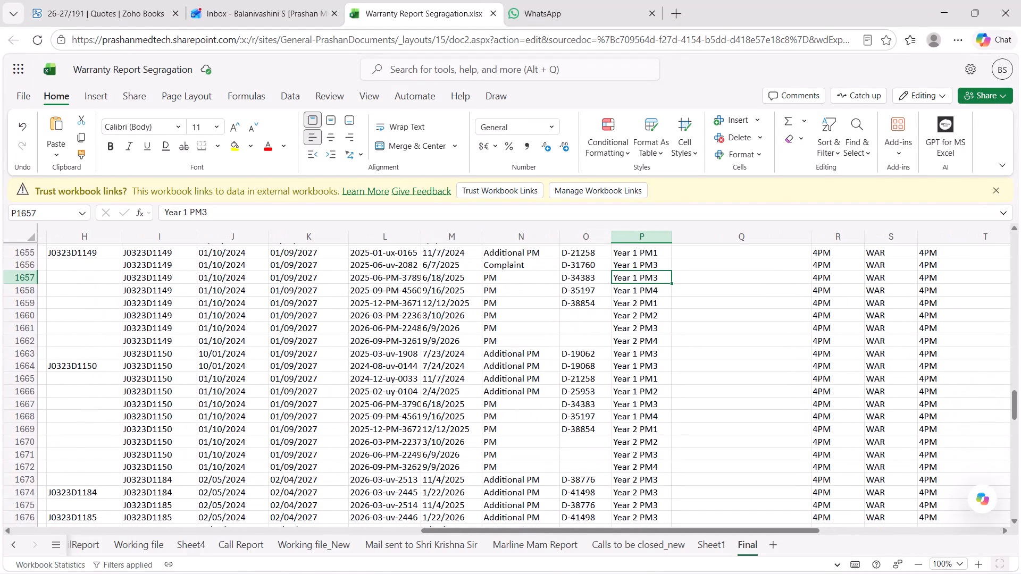
pyautogui.scroll(-1, 631, 398)
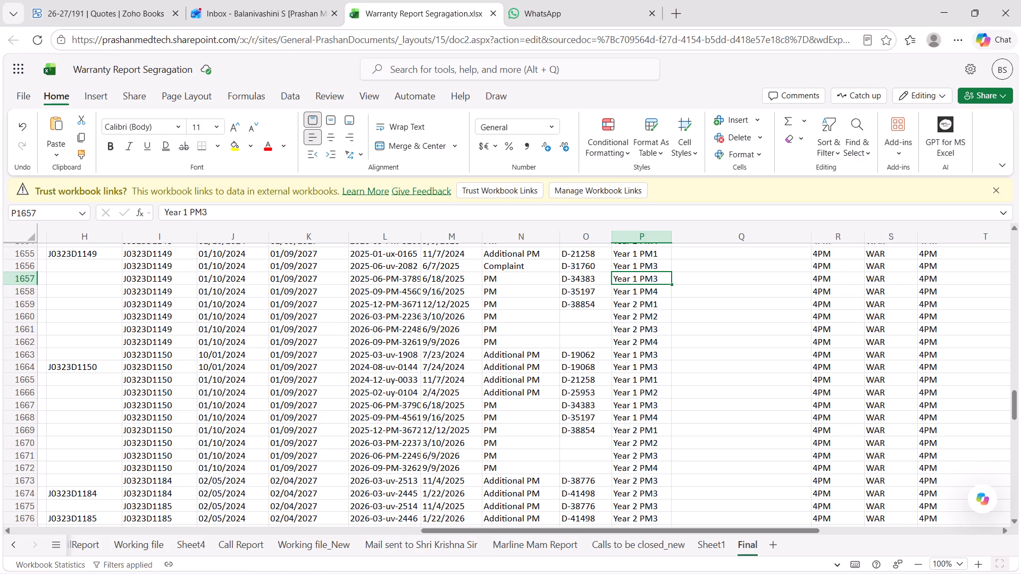
pyautogui.click(664, 267)
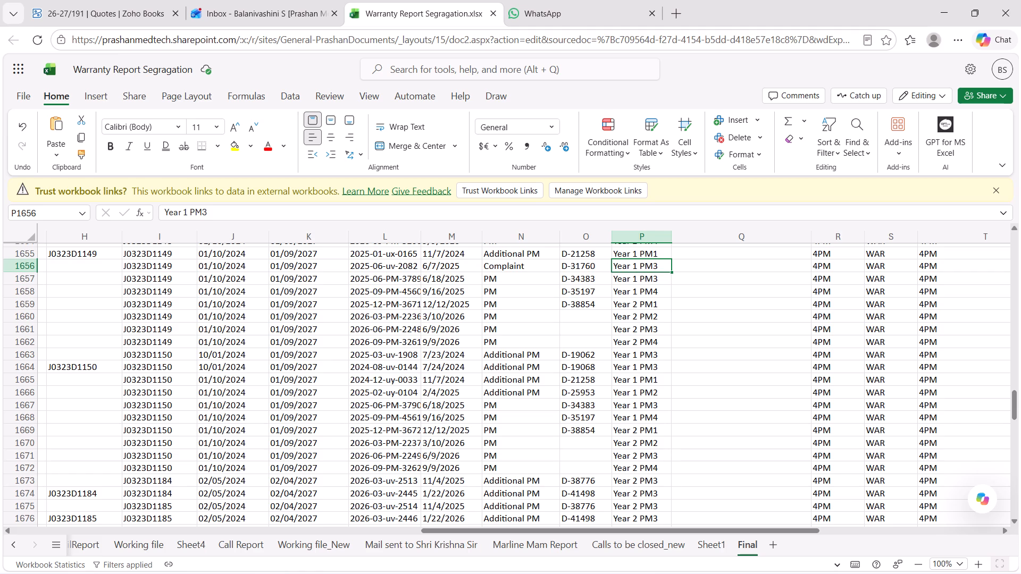
pyautogui.doubleClick(664, 267)
pyautogui.press('BackSpace')
pyautogui.press('2')
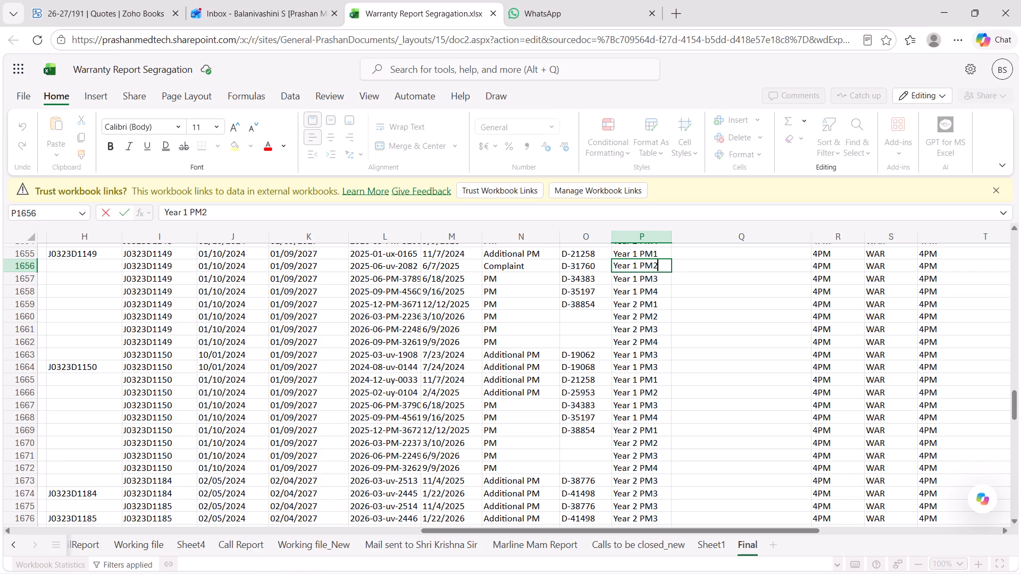
pyautogui.click(690, 266)
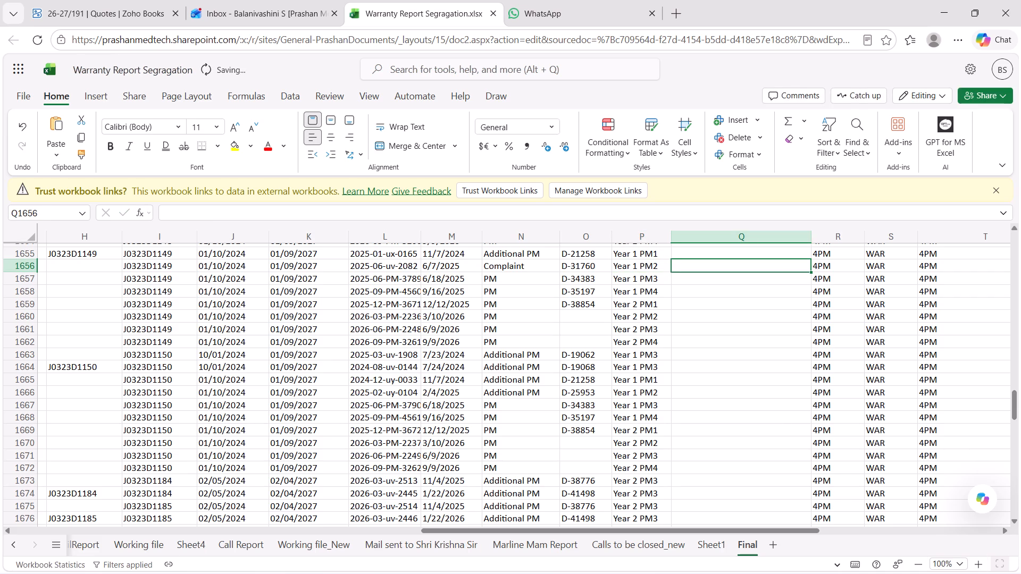
pyautogui.click(641, 260)
pyautogui.click(233, 147)
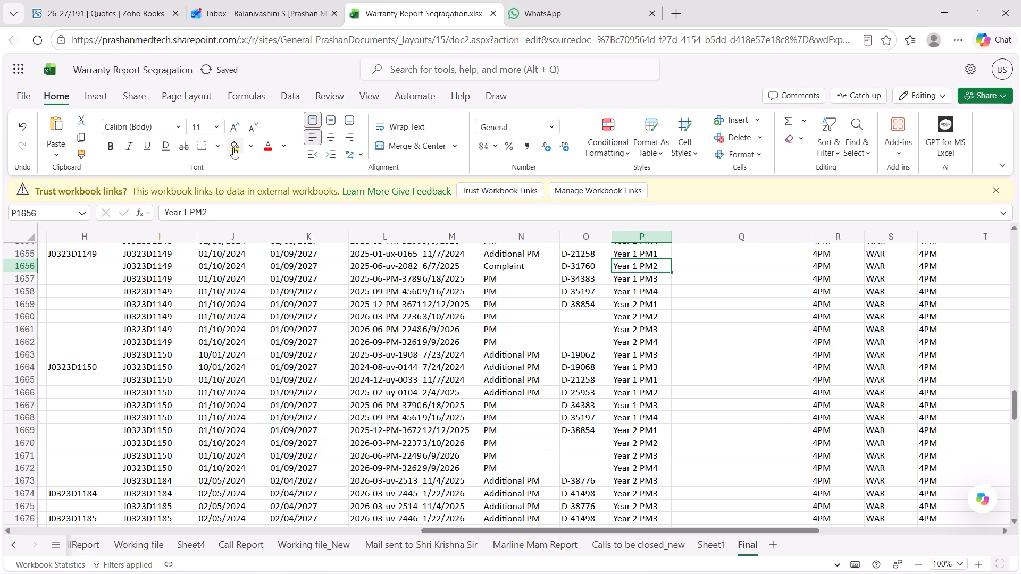
# Check the labels in P1657:P1672, covering serial J0323D1149's remaining visits and serial J0323D1150's, against their visit dates.
pyautogui.click(665, 275)
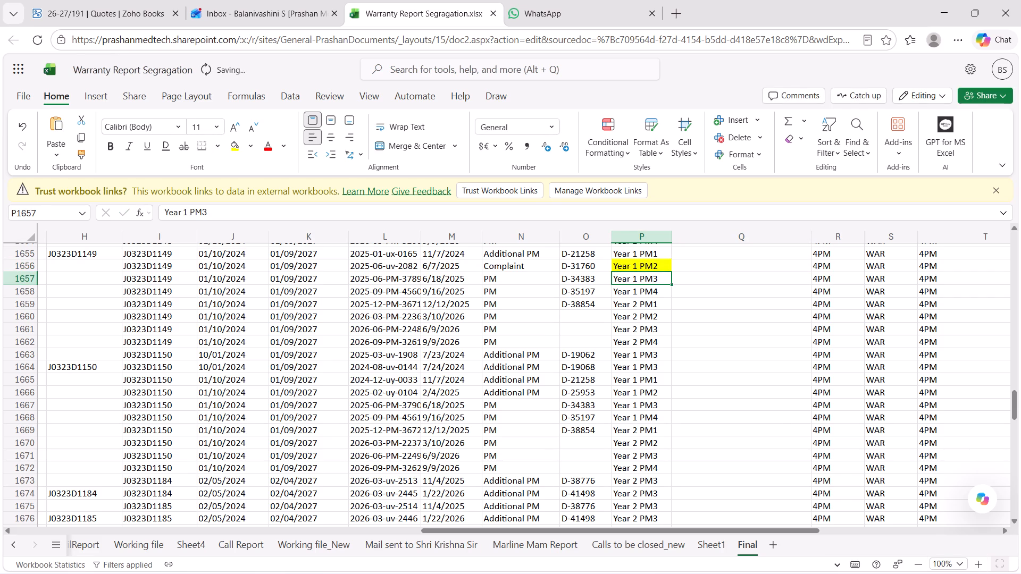
pyautogui.click(659, 303)
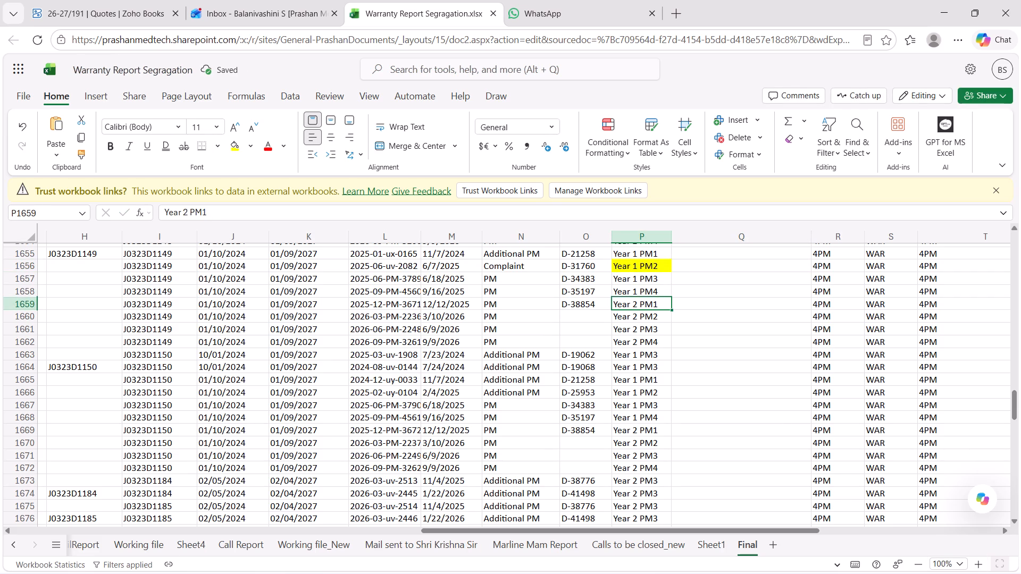
pyautogui.press('Down')
pyautogui.press('Down')
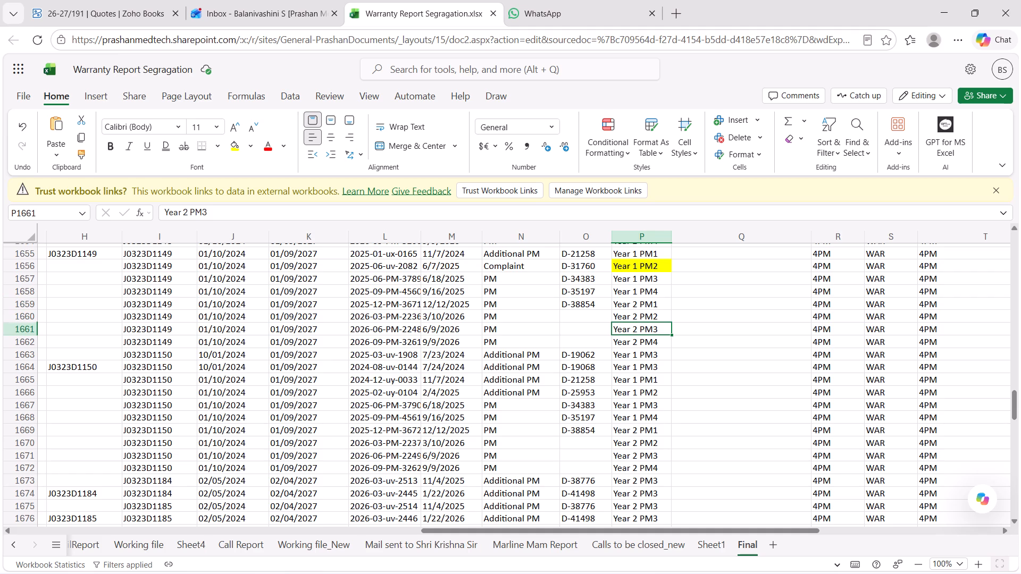
pyautogui.press('Down')
pyautogui.press('Down')
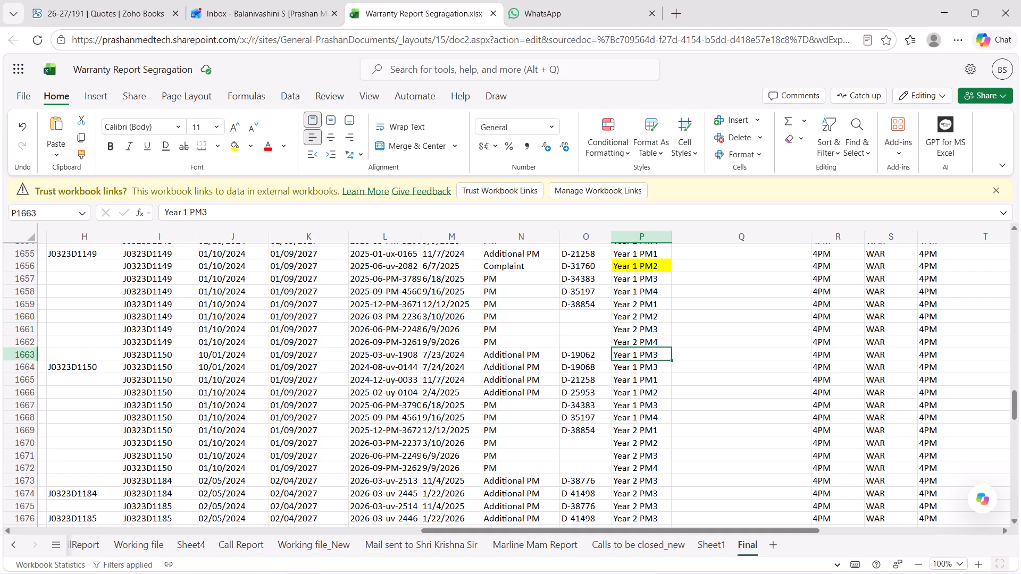
pyautogui.press('Down')
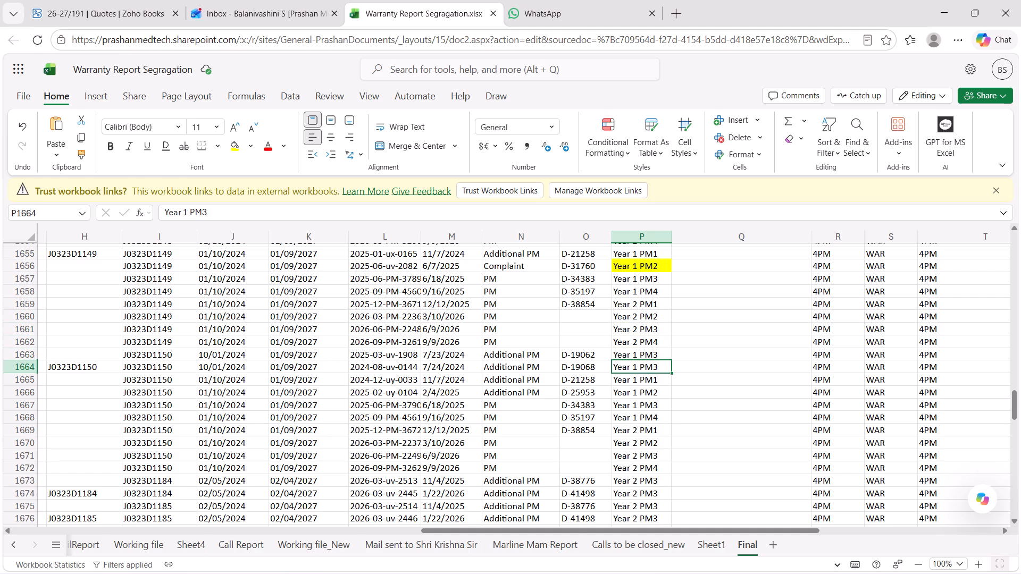
pyautogui.scroll(-1, 650, 390)
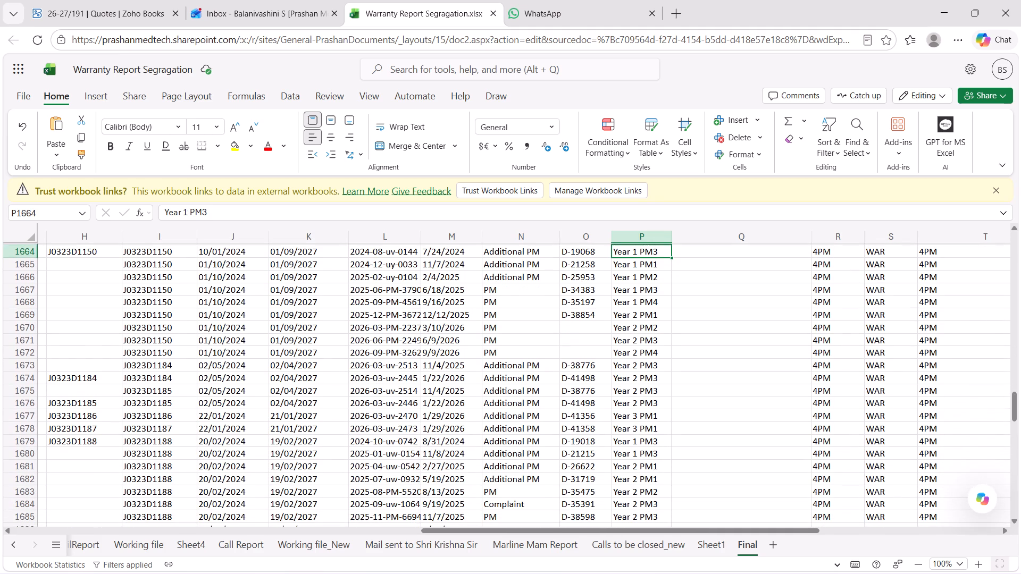
pyautogui.scroll(-2, 650, 390)
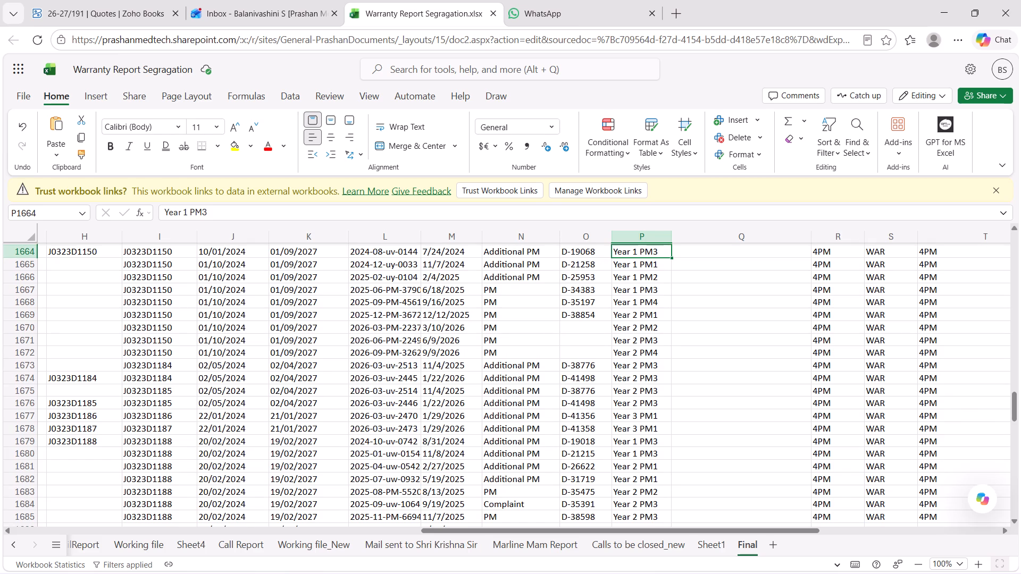
pyautogui.click(661, 262)
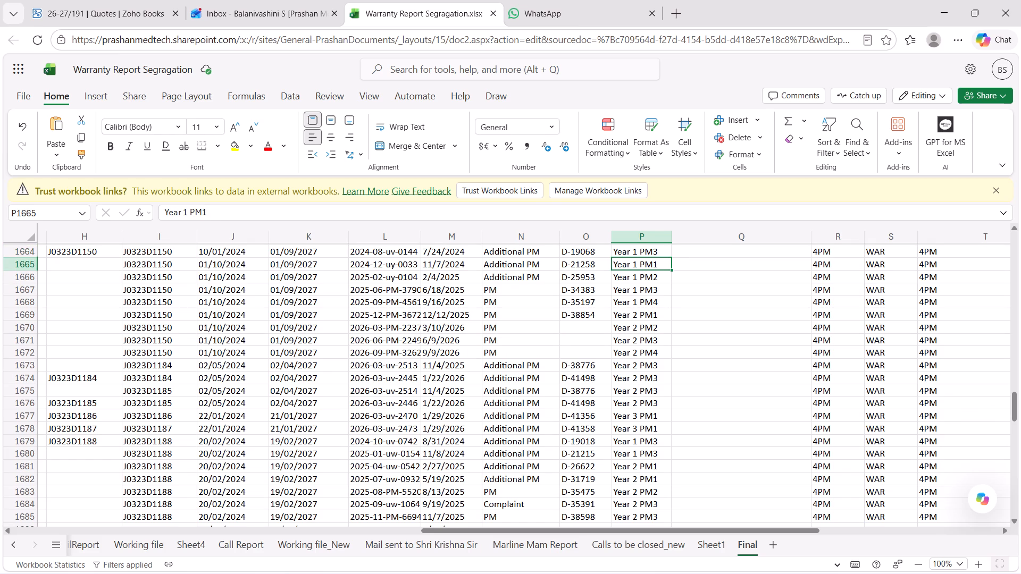
pyautogui.click(677, 266)
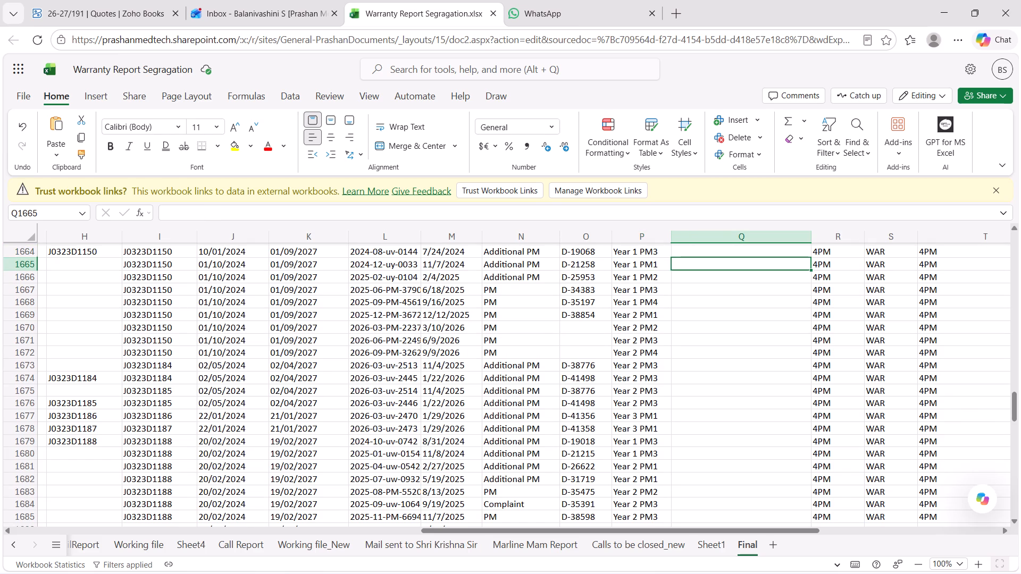
pyautogui.click(663, 267)
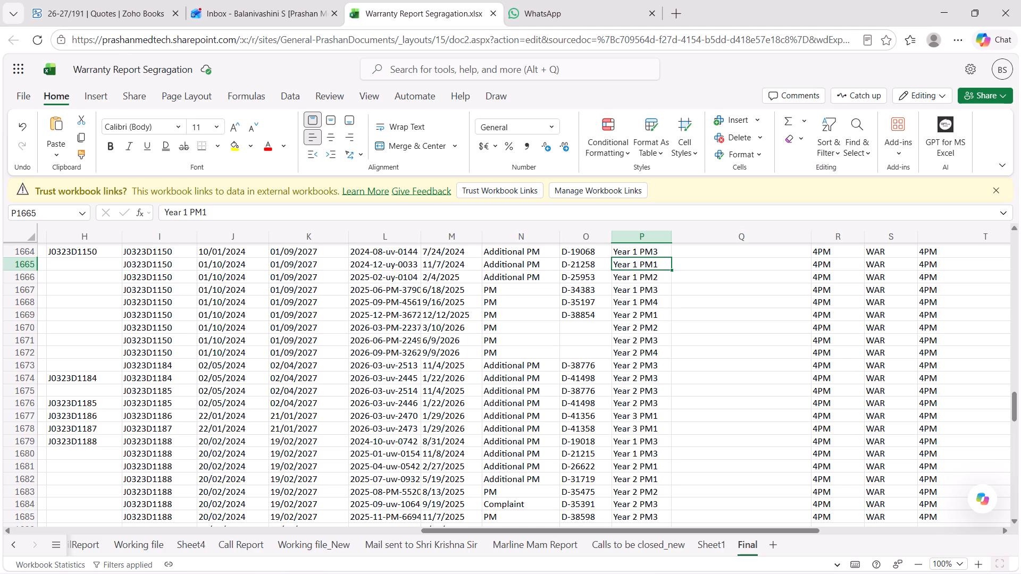
pyautogui.click(664, 276)
pyautogui.click(664, 293)
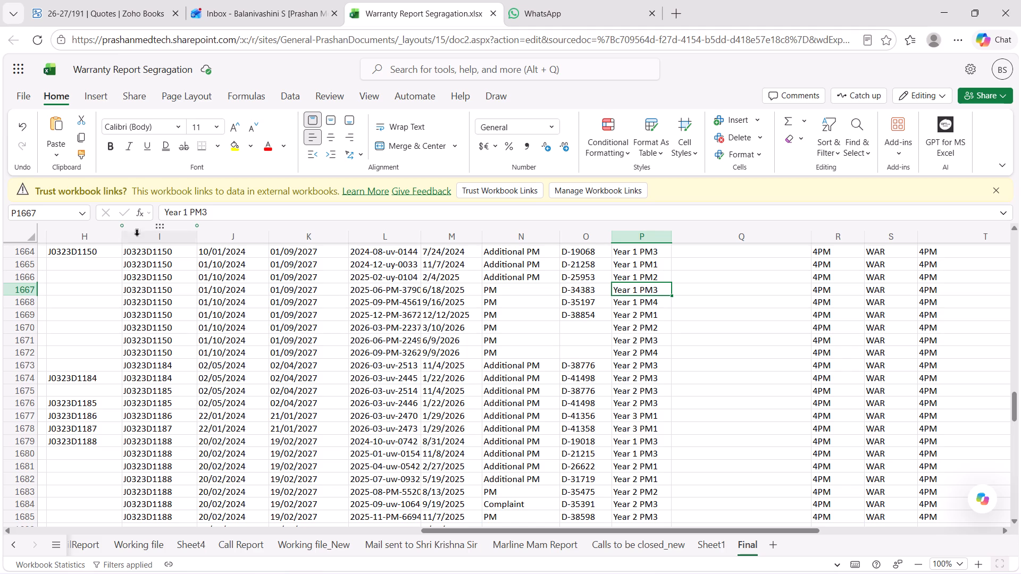
# Fill H1664:P1672, the rows of serial J0323D1150 from the 7/24/2024 visit to the 9/9/2026 PM, with orange.
pyautogui.moveTo(111, 251); pyautogui.dragTo(318, 308)
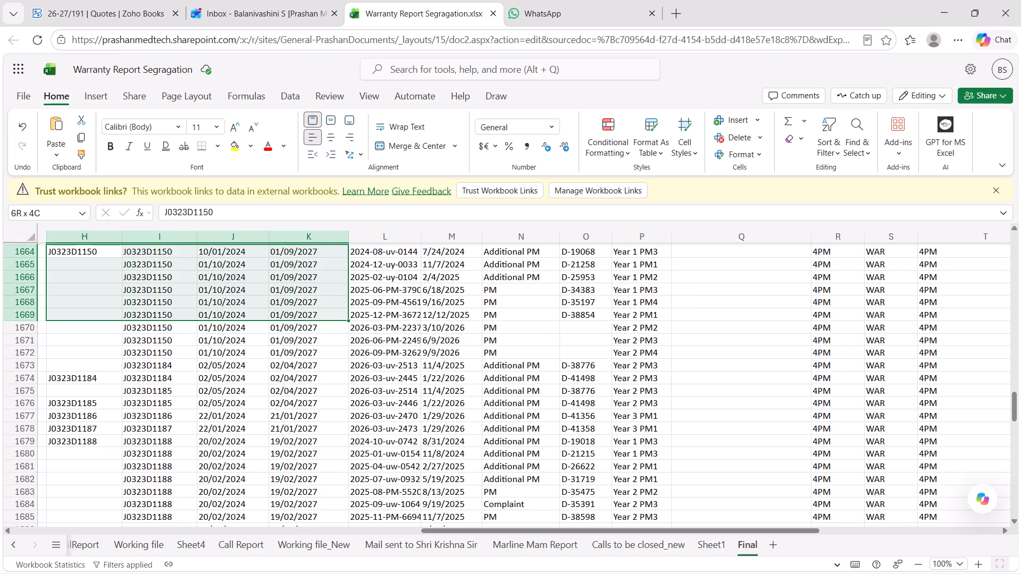
pyautogui.moveTo(318, 308); pyautogui.dragTo(640, 368)
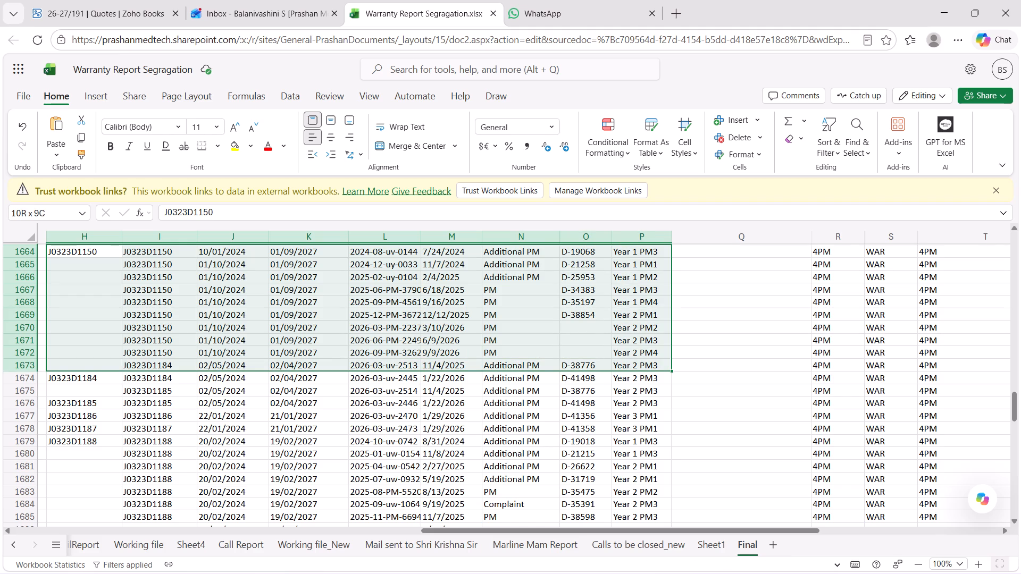
pyautogui.moveTo(640, 368); pyautogui.dragTo(641, 352)
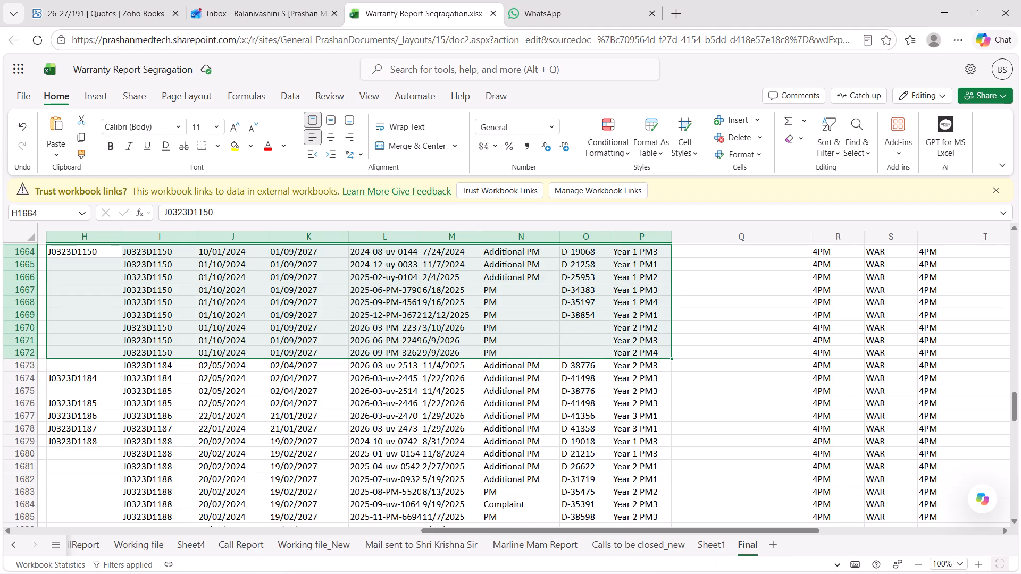
pyautogui.click(247, 145)
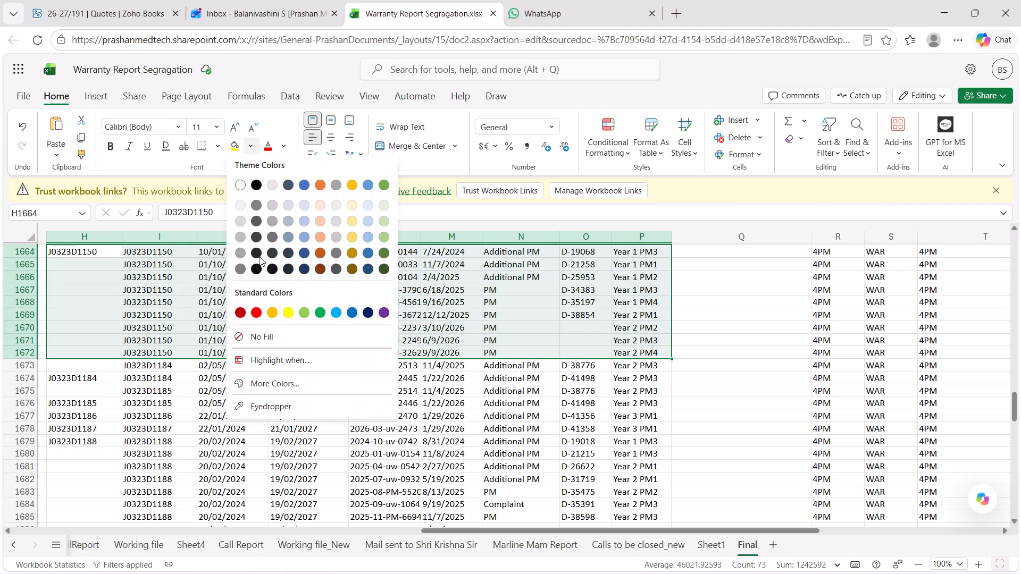
pyautogui.click(268, 317)
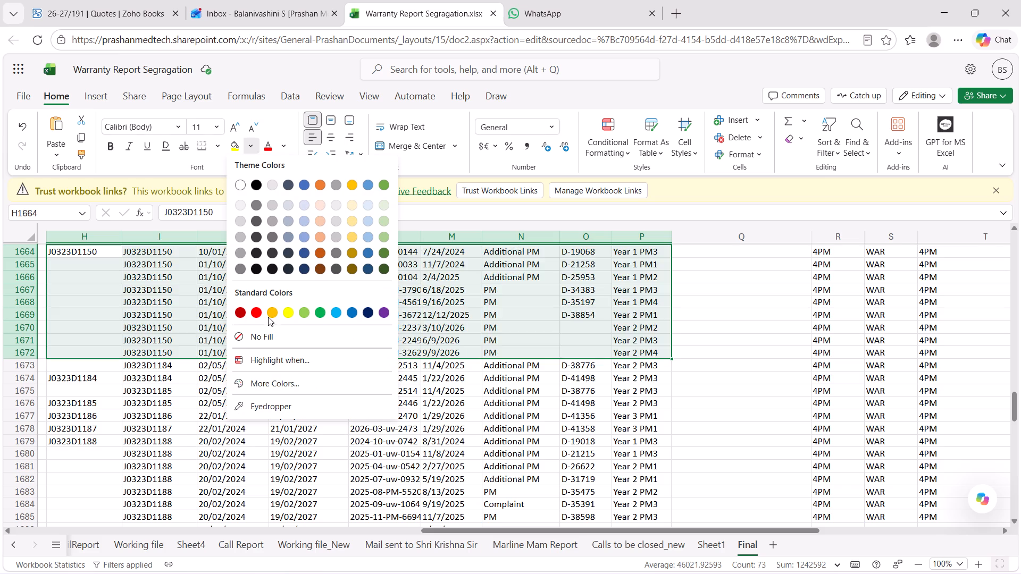
pyautogui.click(276, 311)
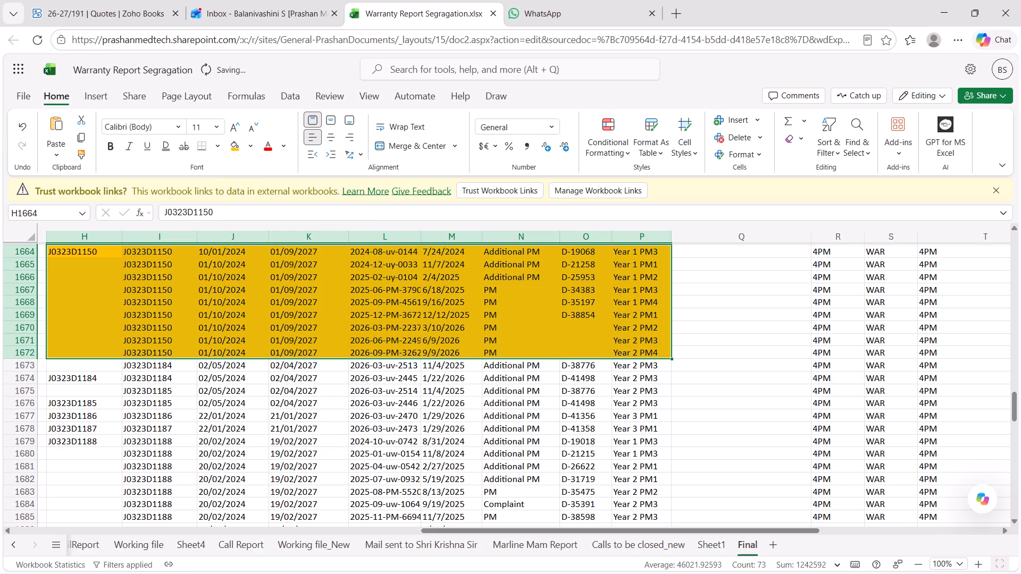
pyautogui.click(407, 417)
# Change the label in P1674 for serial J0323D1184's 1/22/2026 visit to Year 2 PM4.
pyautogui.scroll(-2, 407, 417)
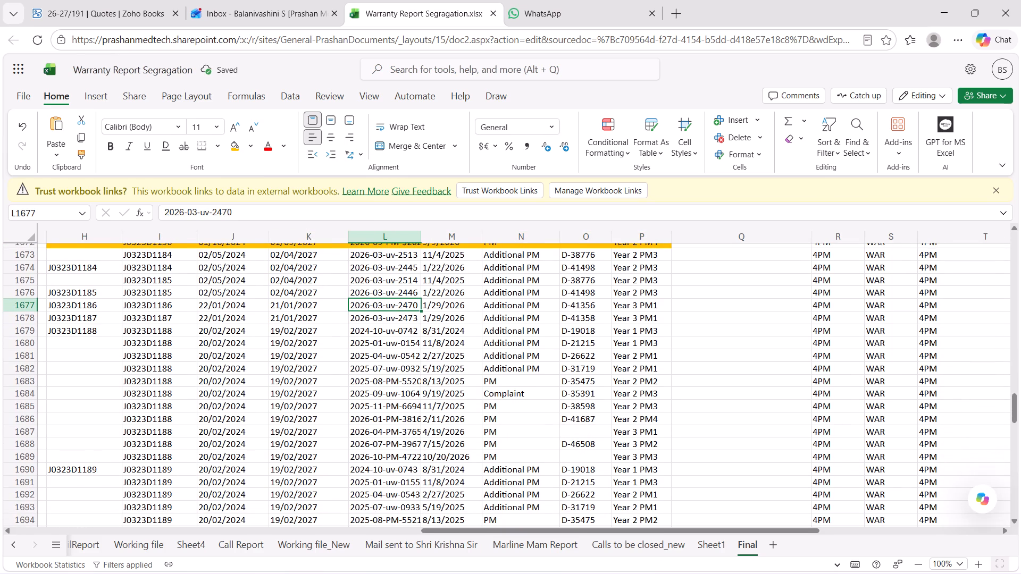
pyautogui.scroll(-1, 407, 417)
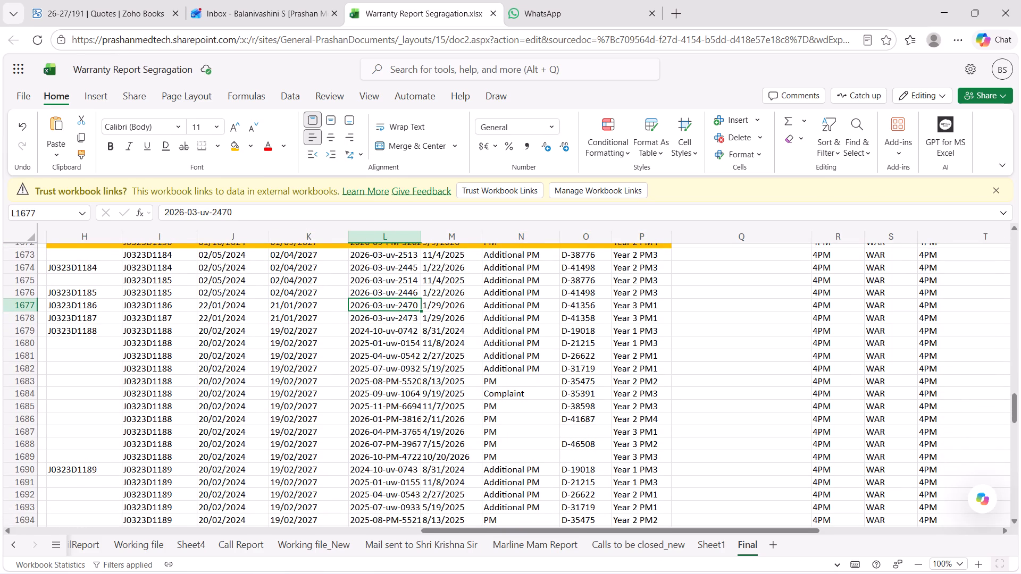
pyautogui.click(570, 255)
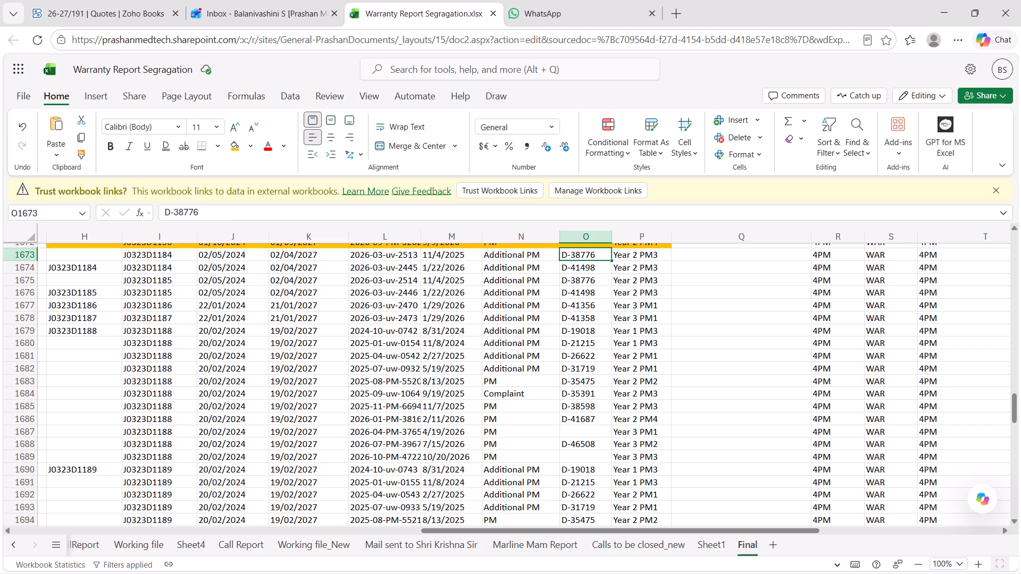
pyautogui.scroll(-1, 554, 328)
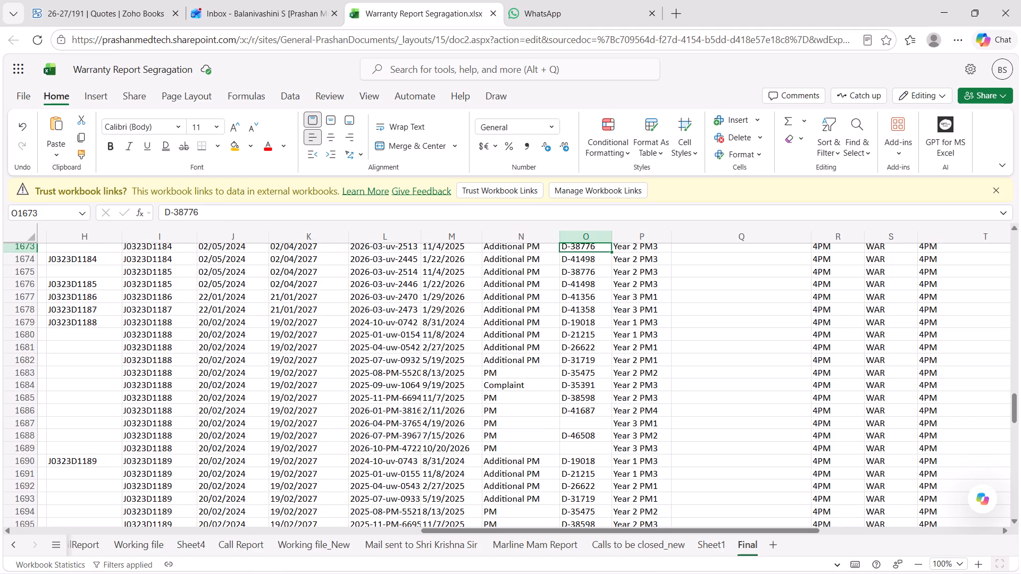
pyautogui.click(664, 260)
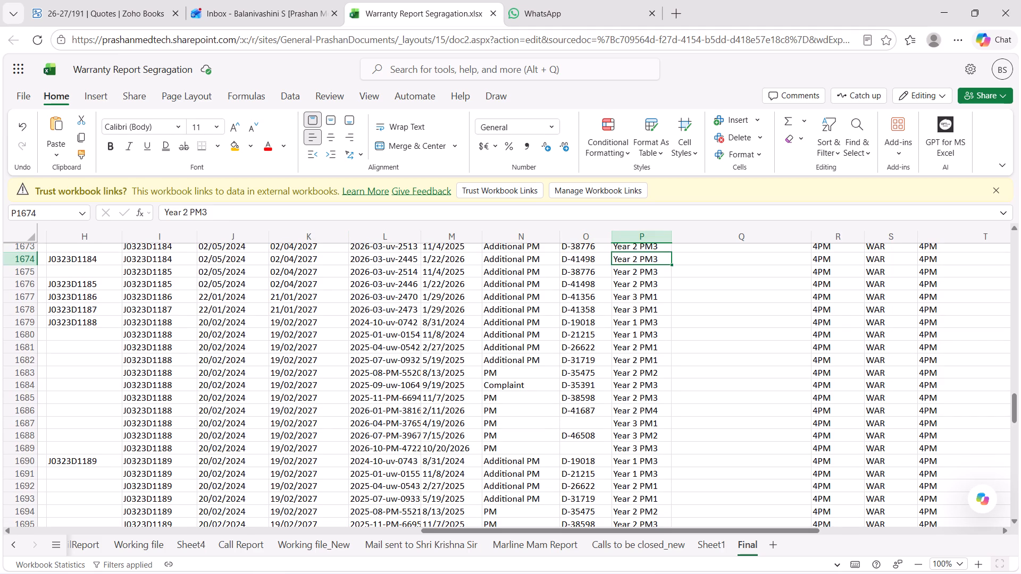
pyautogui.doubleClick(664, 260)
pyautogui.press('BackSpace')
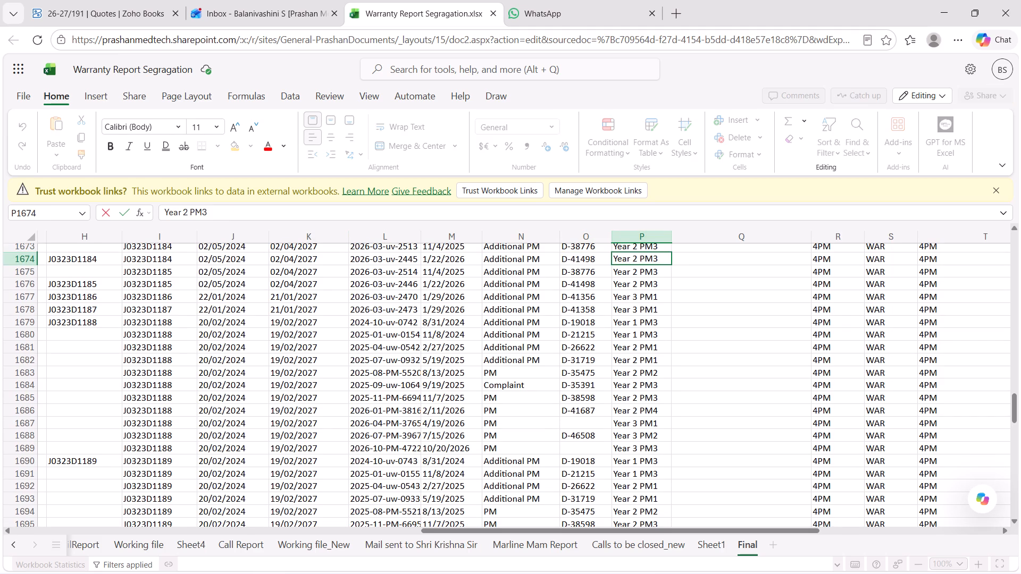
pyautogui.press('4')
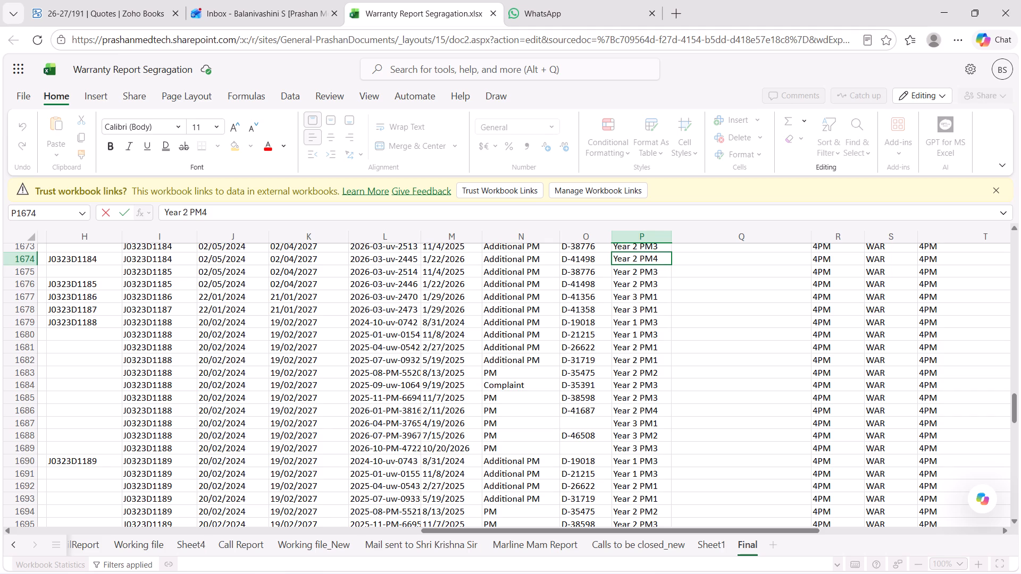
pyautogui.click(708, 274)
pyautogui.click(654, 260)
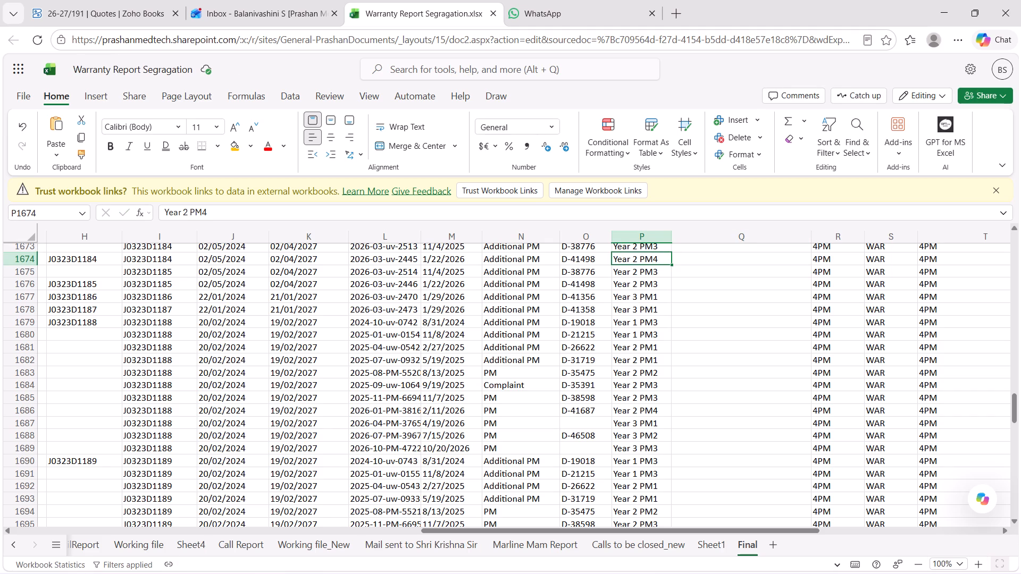
# Set the labels in P1673, P1674 and P1675, for serials J0323D1184 and J0323D1185, to Year 2 PM2, Year 2 PM3 and Year 2 PM4.
pyautogui.scroll(1, 663, 269)
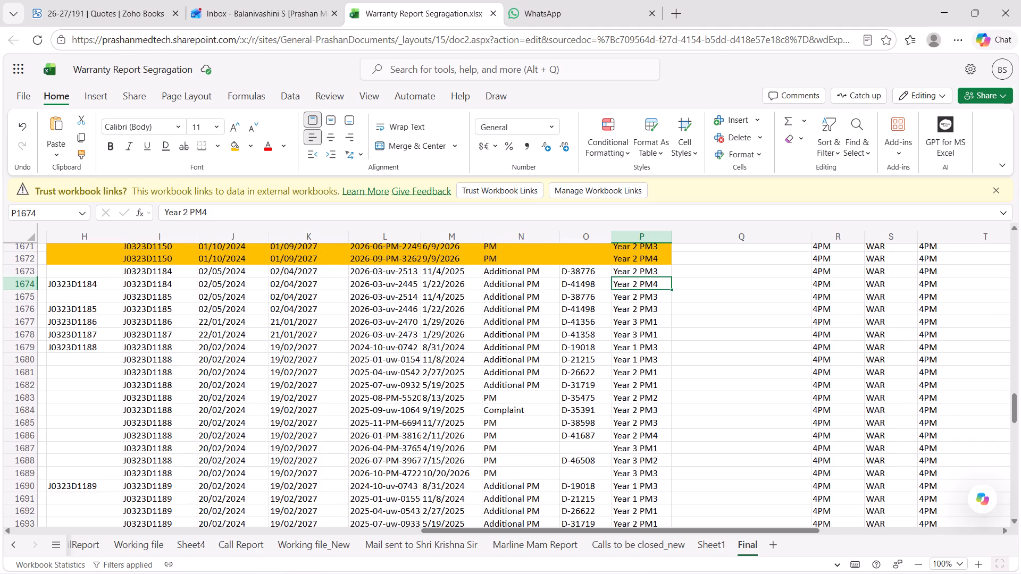
pyautogui.scroll(1, 663, 269)
pyautogui.doubleClick(658, 274)
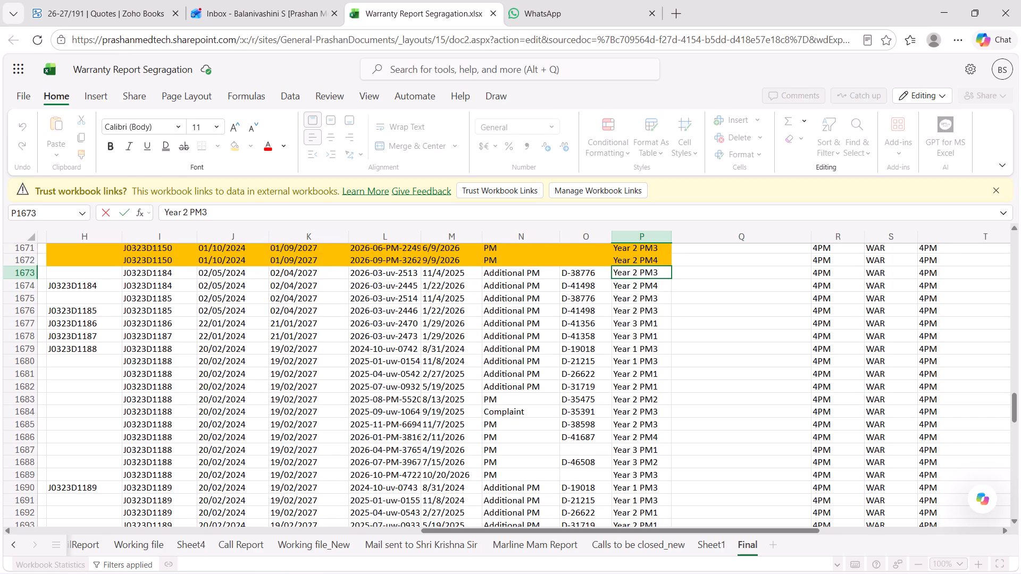
pyautogui.press('BackSpace')
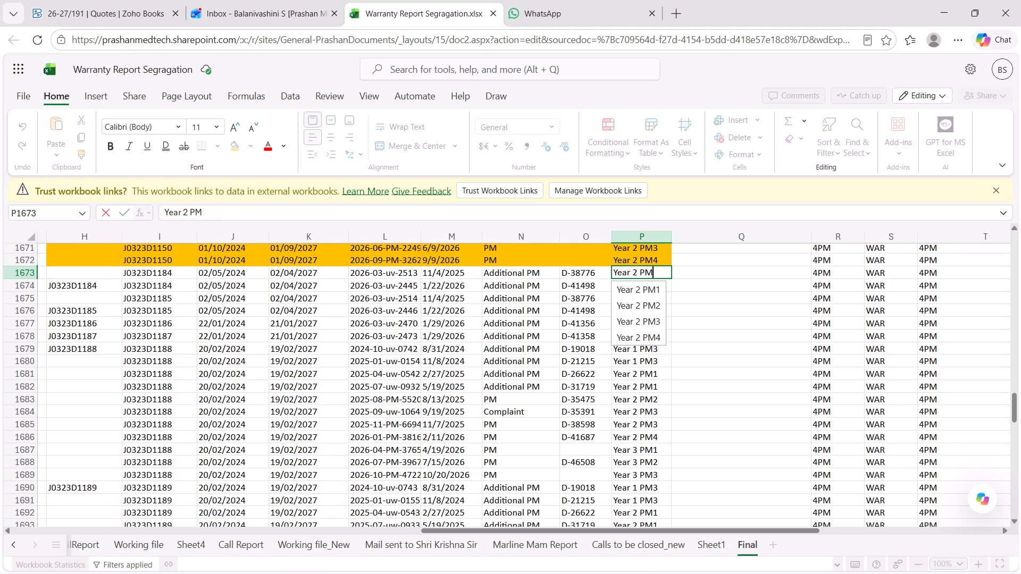
pyautogui.press('2')
pyautogui.doubleClick(664, 282)
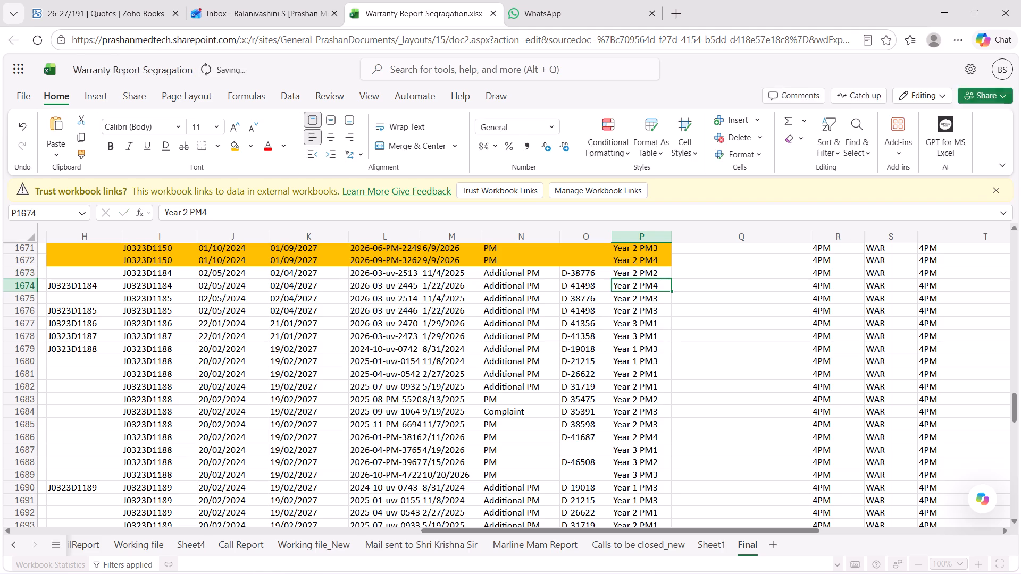
pyautogui.press('BackSpace')
pyautogui.press('3')
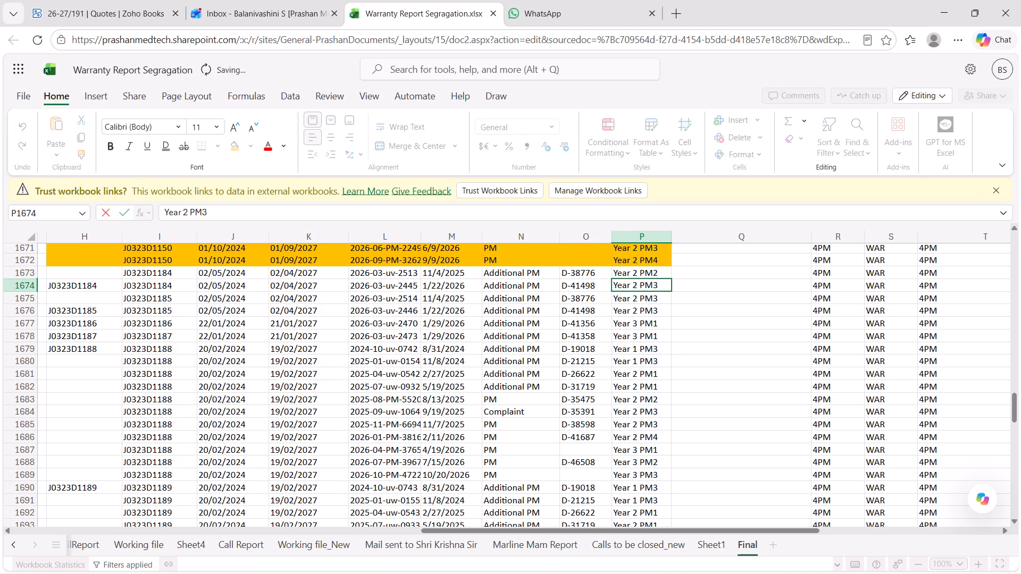
pyautogui.doubleClick(665, 299)
pyautogui.press('BackSpace')
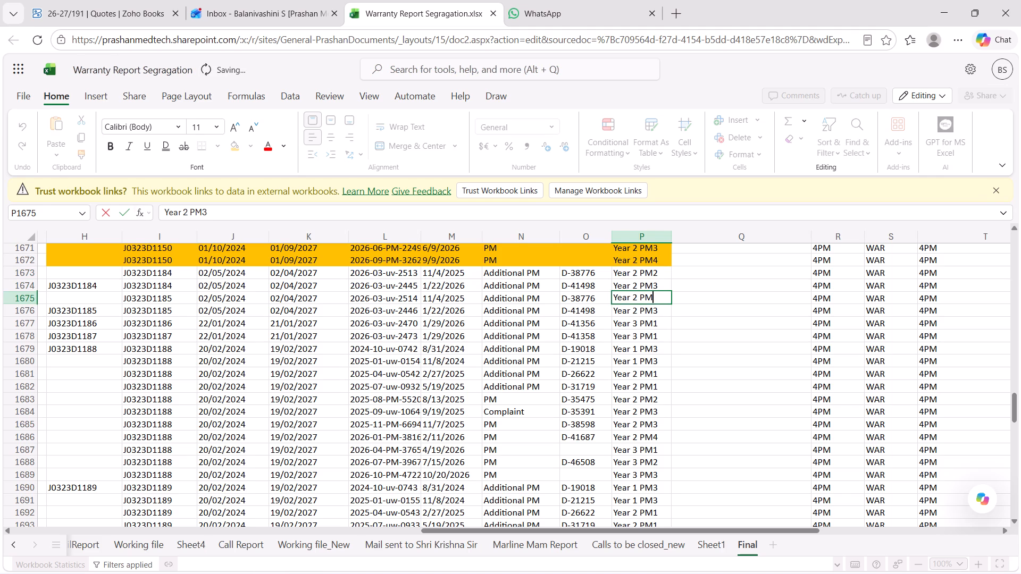
pyautogui.press('4')
pyautogui.click(709, 300)
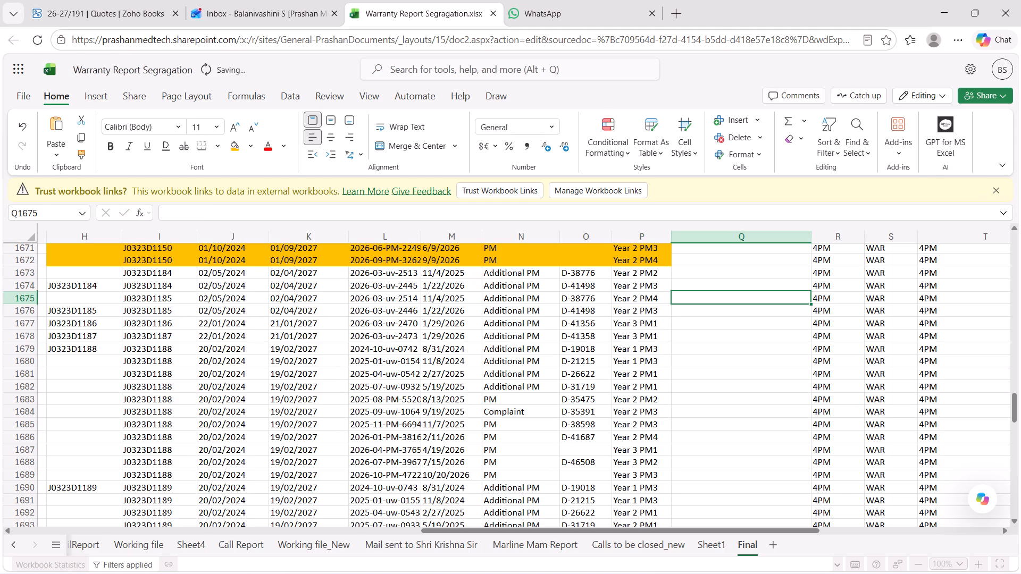
# Fill the labels in P1673:P1675 with yellow and save the workbook.
pyautogui.click(650, 273)
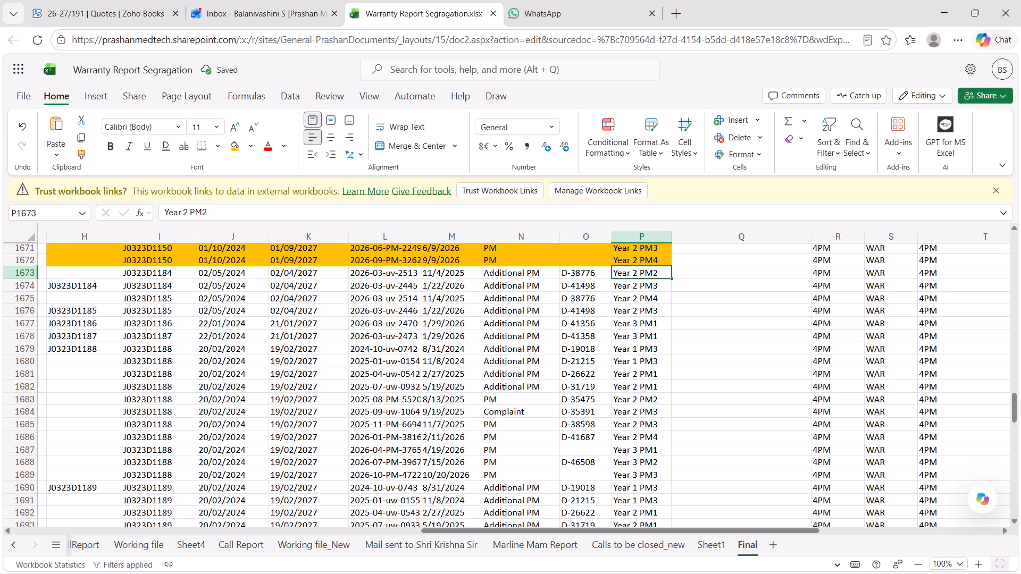
pyautogui.click(713, 280)
pyautogui.moveTo(654, 275); pyautogui.dragTo(645, 300)
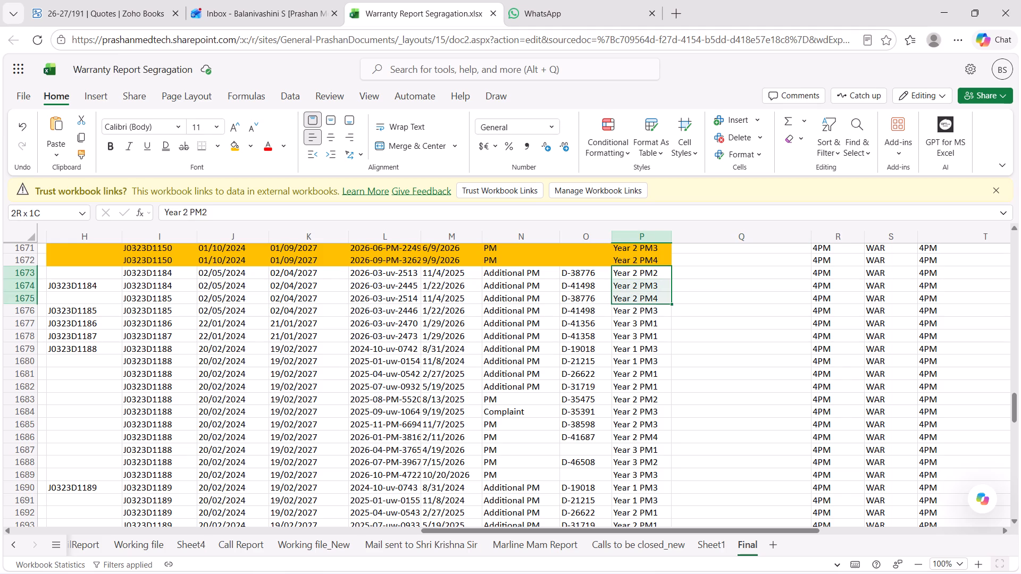
pyautogui.moveTo(645, 300); pyautogui.dragTo(645, 301)
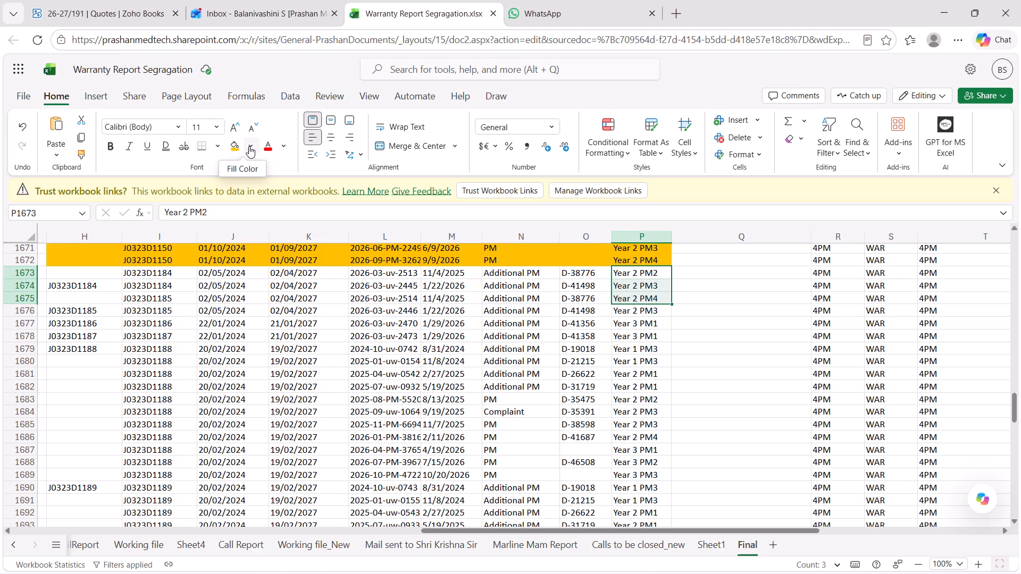
pyautogui.click(249, 146)
pyautogui.click(286, 314)
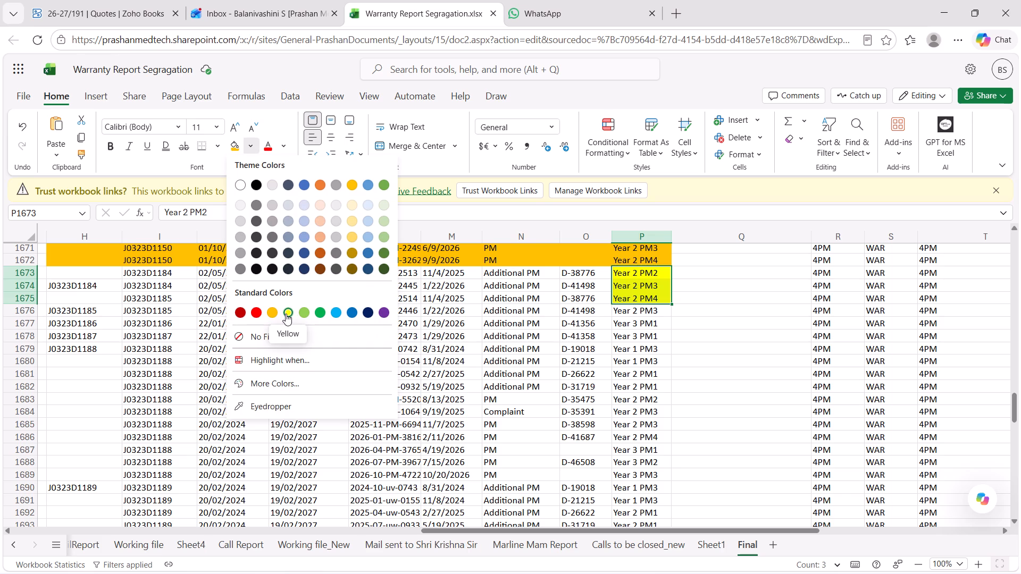
pyautogui.click(632, 315)
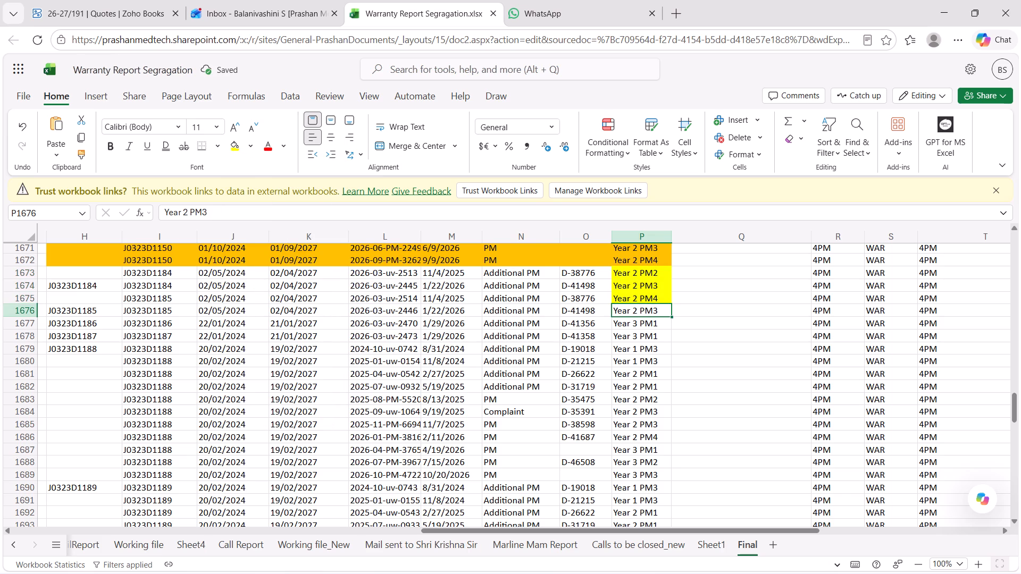
pyautogui.hotkey('ctrl', 's')
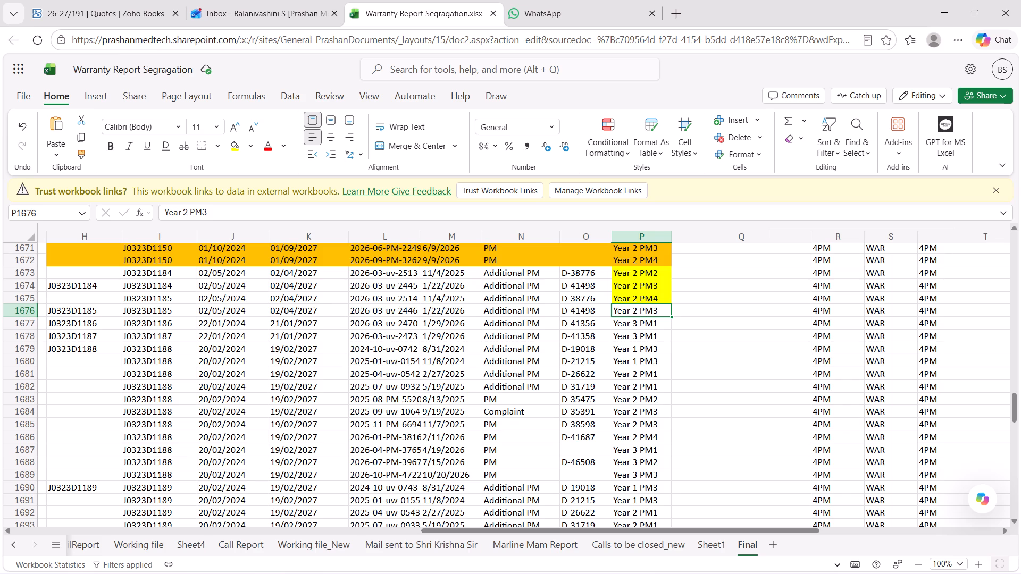
# Change the label in P1680 for serial J0323D1188's 11/8/2024 visit to Year 1 PM4 and fill the cell yellow.
pyautogui.click(686, 348)
pyautogui.click(654, 311)
pyautogui.scroll(-1, 654, 311)
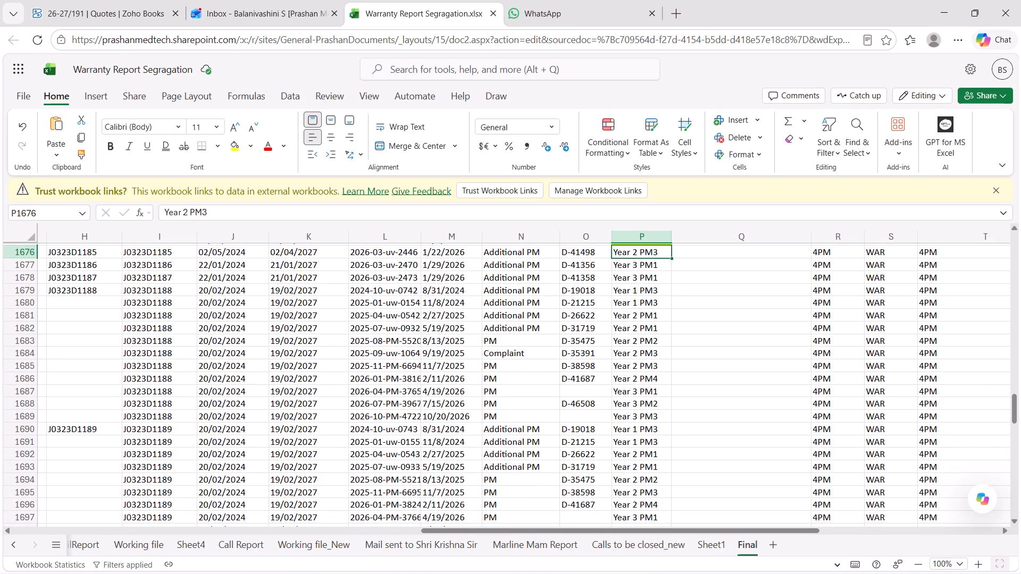
pyautogui.scroll(-1, 654, 311)
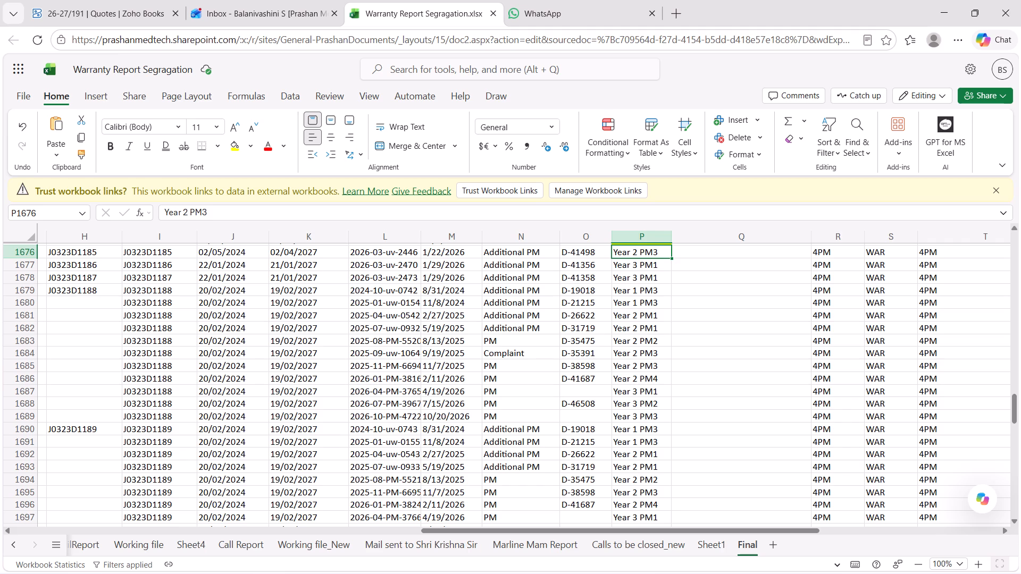
pyautogui.click(634, 286)
pyautogui.scroll(-1, 634, 286)
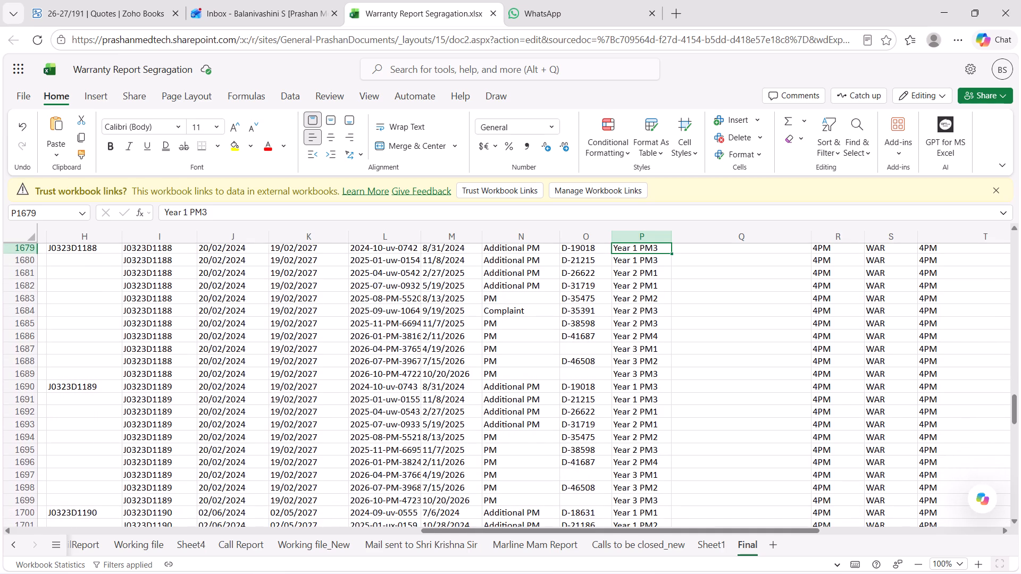
pyautogui.scroll(-1, 634, 286)
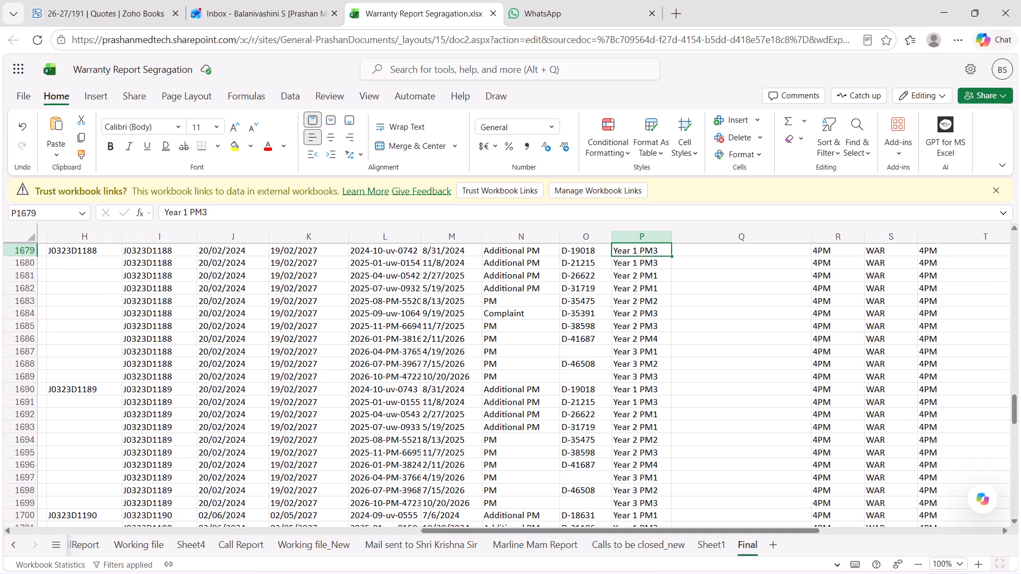
pyautogui.doubleClick(666, 263)
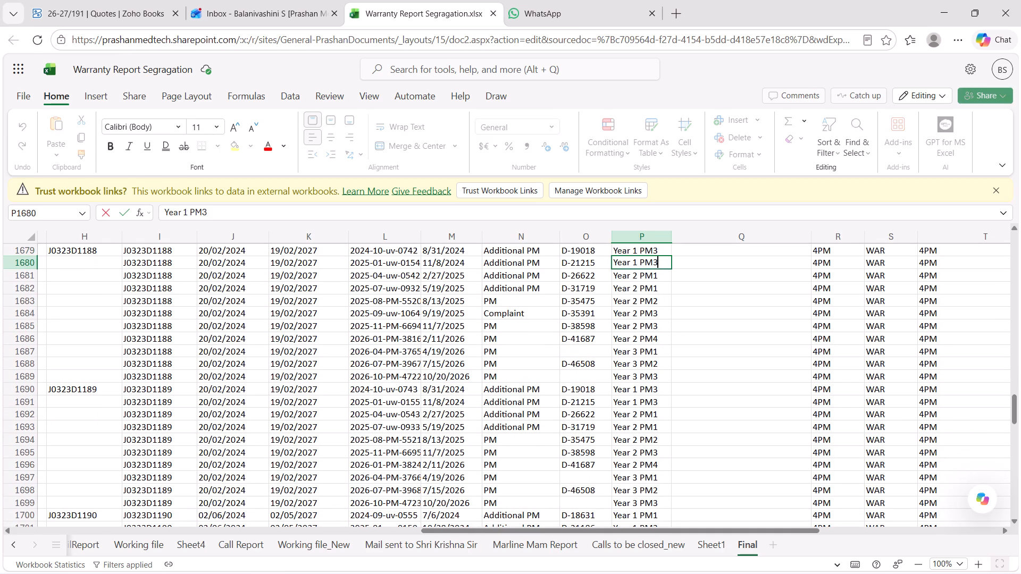
pyautogui.press('BackSpace')
pyautogui.press('4')
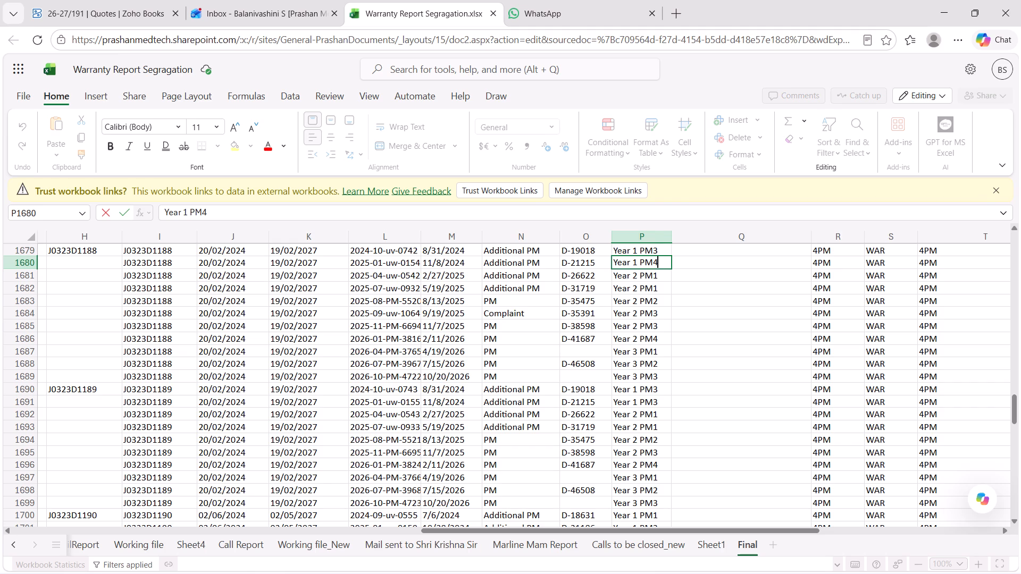
pyautogui.click(706, 267)
pyautogui.click(662, 264)
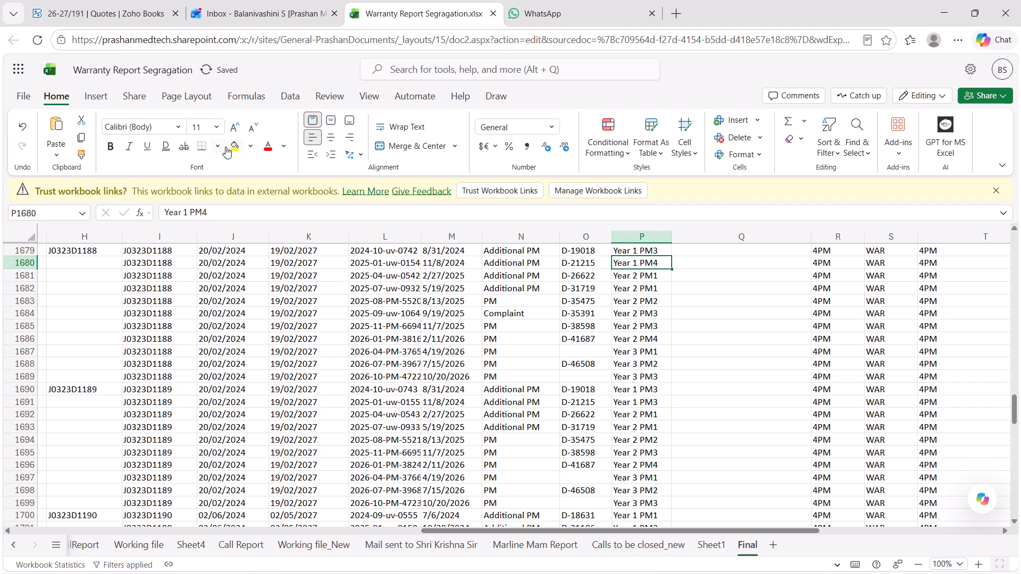
pyautogui.click(233, 146)
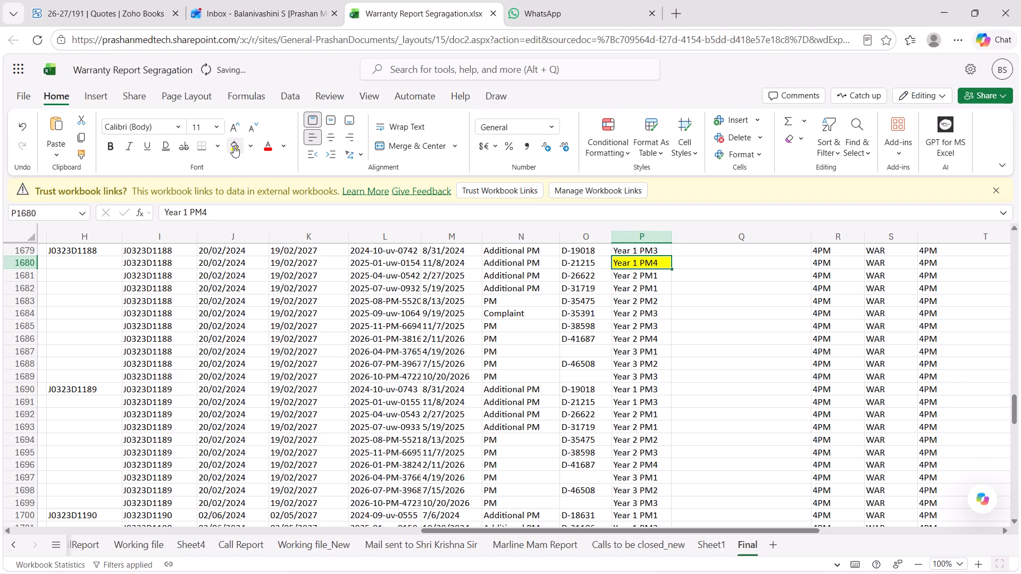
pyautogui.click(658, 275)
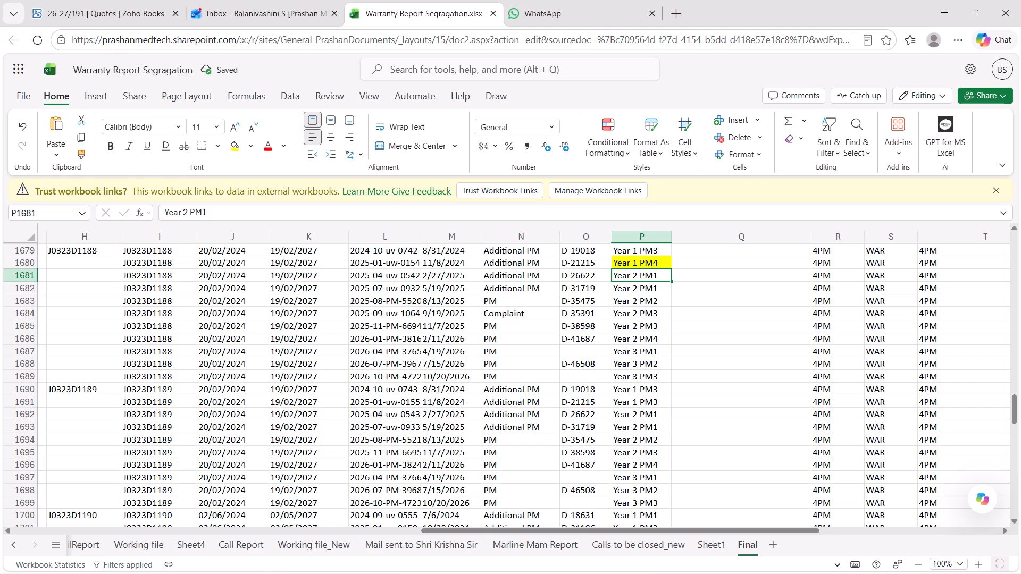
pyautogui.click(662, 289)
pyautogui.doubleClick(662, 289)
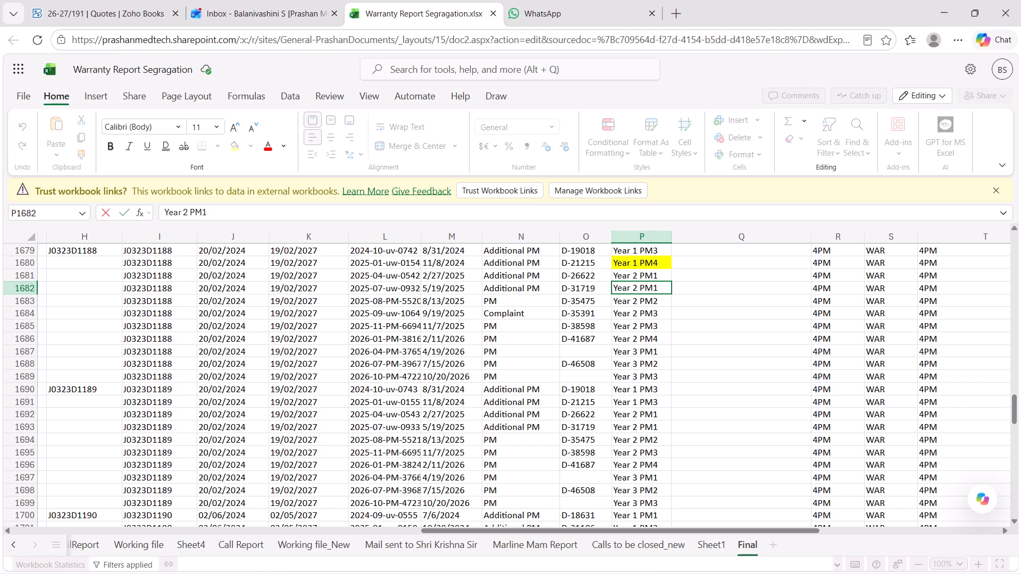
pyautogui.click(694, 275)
# Set the labels in P1679, P1680 and P1681 for serial J0323D1188 to Year 1 PM2, Year 1 PM3 and Year 2 PM4.
pyautogui.click(648, 261)
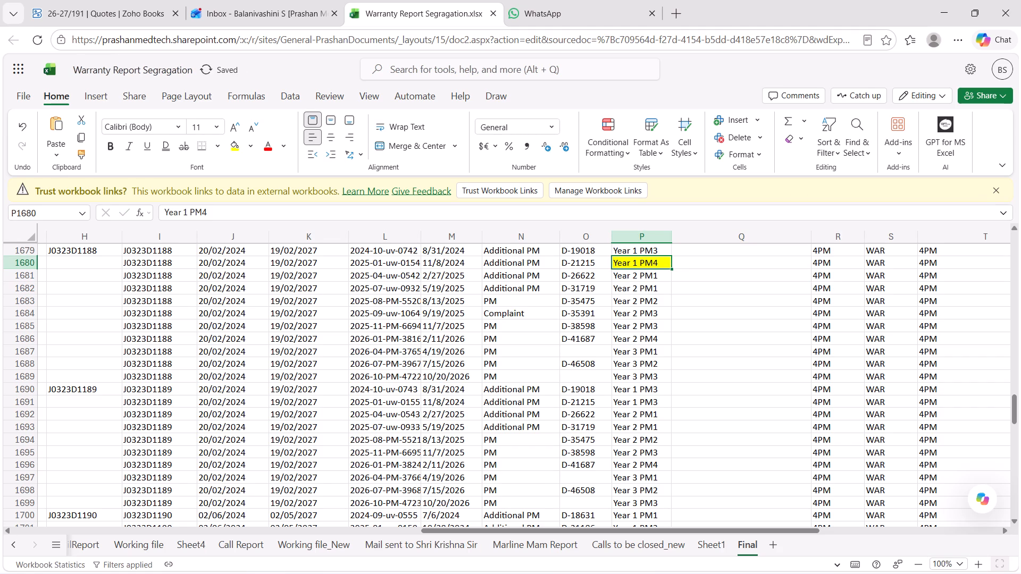
pyautogui.scroll(1, 648, 261)
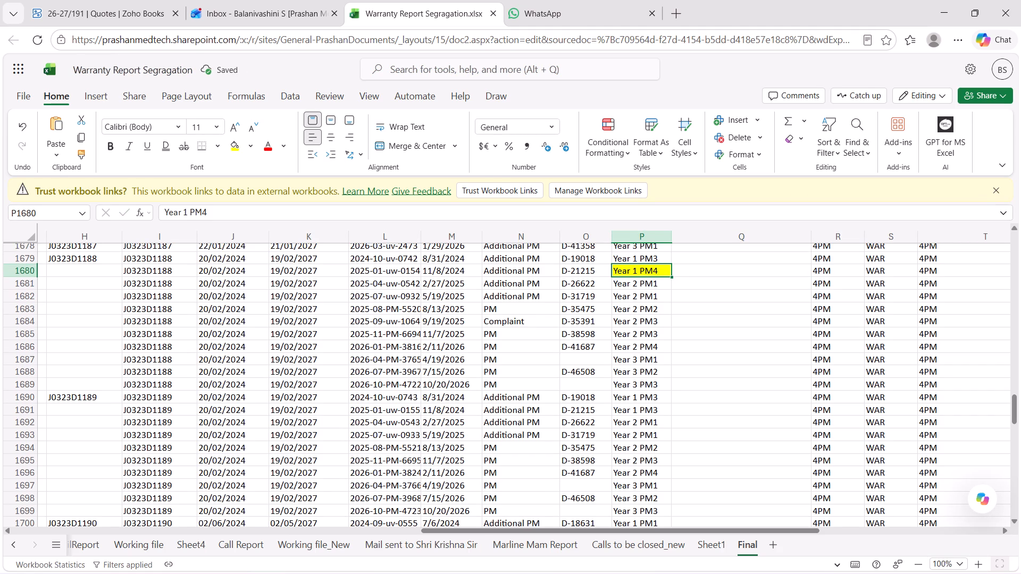
pyautogui.doubleClick(662, 262)
pyautogui.press('BackSpace')
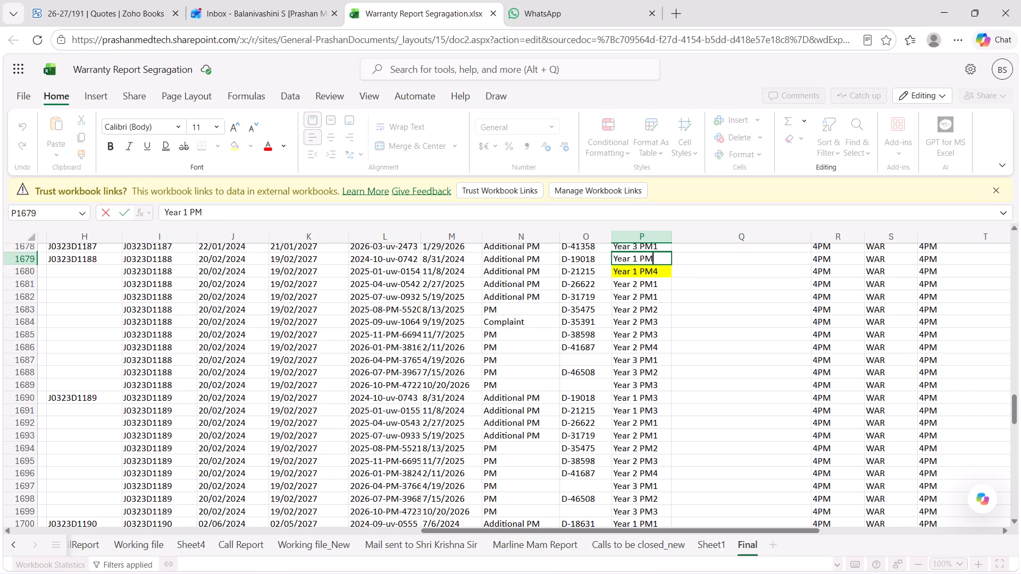
pyautogui.press('2')
pyautogui.doubleClick(666, 273)
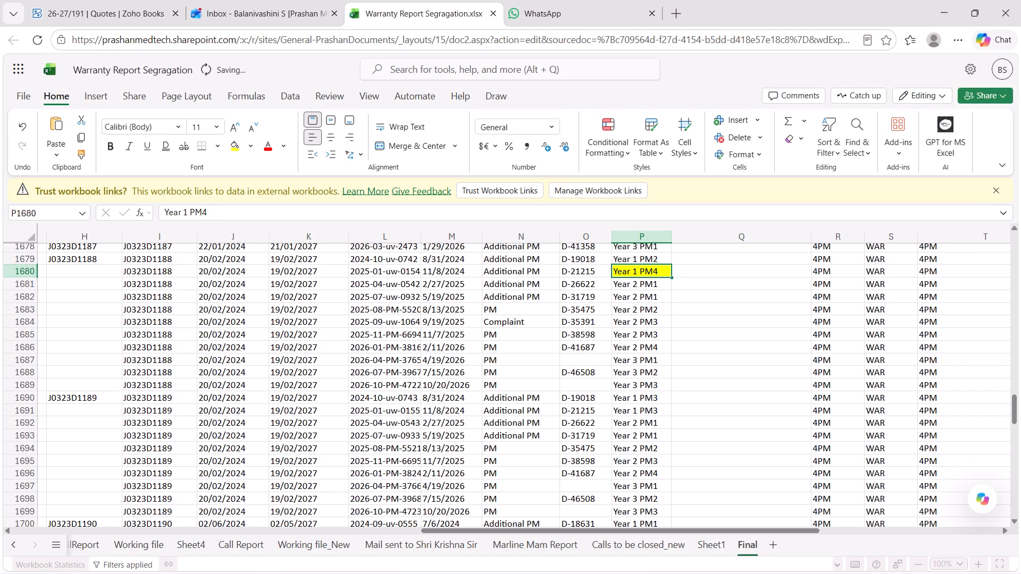
pyautogui.press('BackSpace')
pyautogui.press('3')
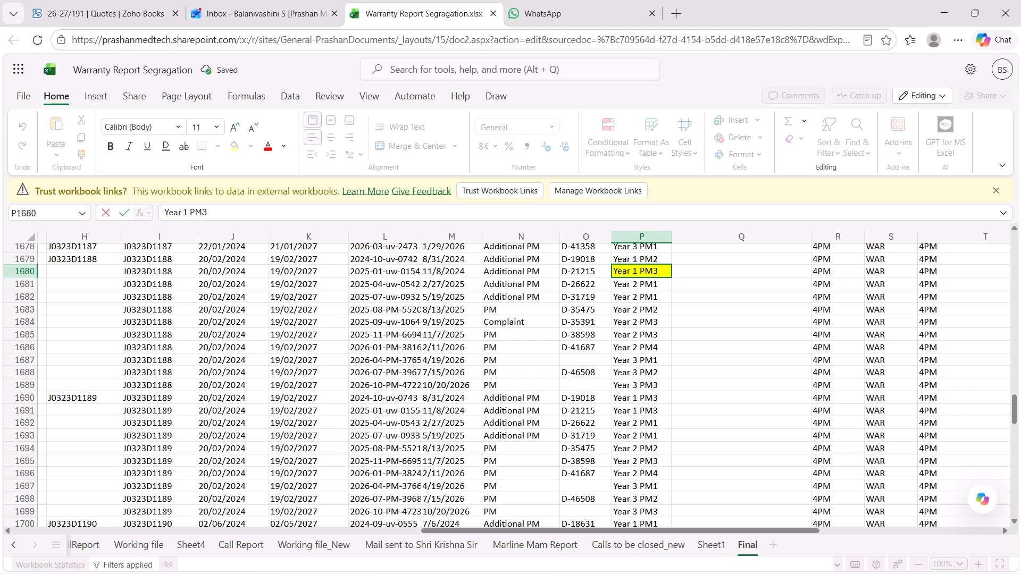
pyautogui.doubleClick(665, 283)
pyautogui.press('BackSpace')
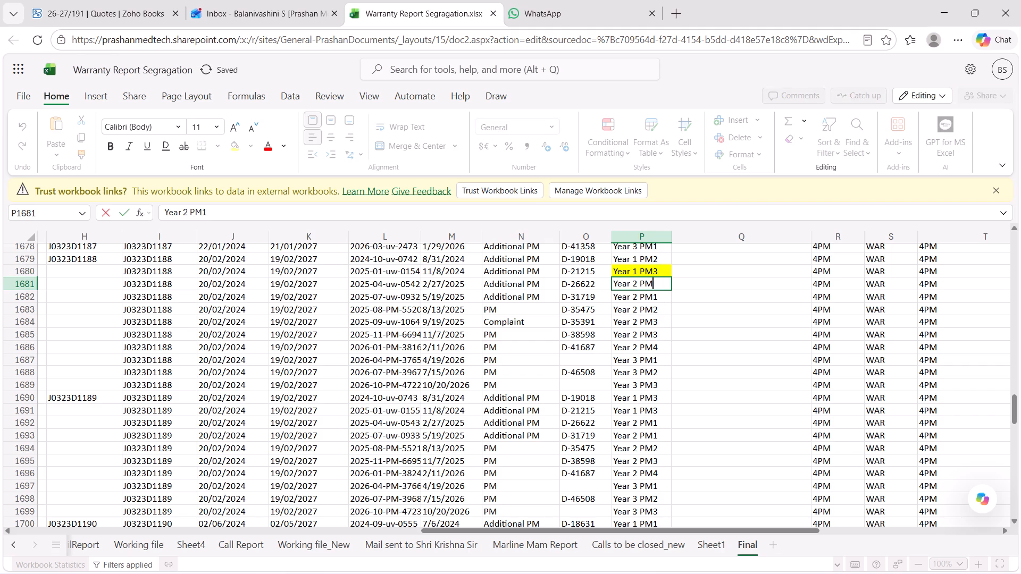
pyautogui.press('4')
pyautogui.click(679, 295)
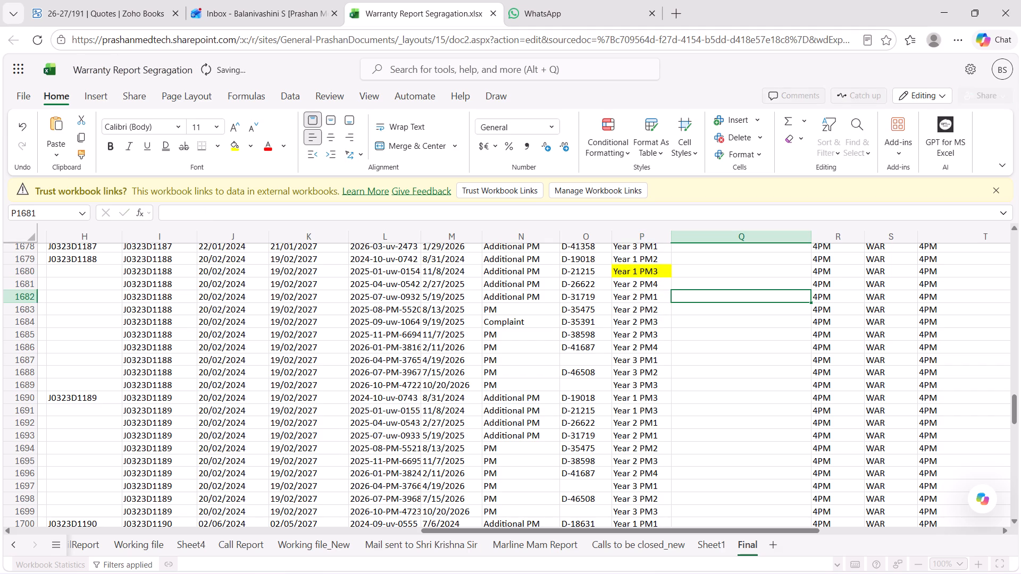
# Fill the labels in P1679:P1681 for serial J0323D1188 with yellow.
pyautogui.moveTo(631, 261); pyautogui.dragTo(637, 283)
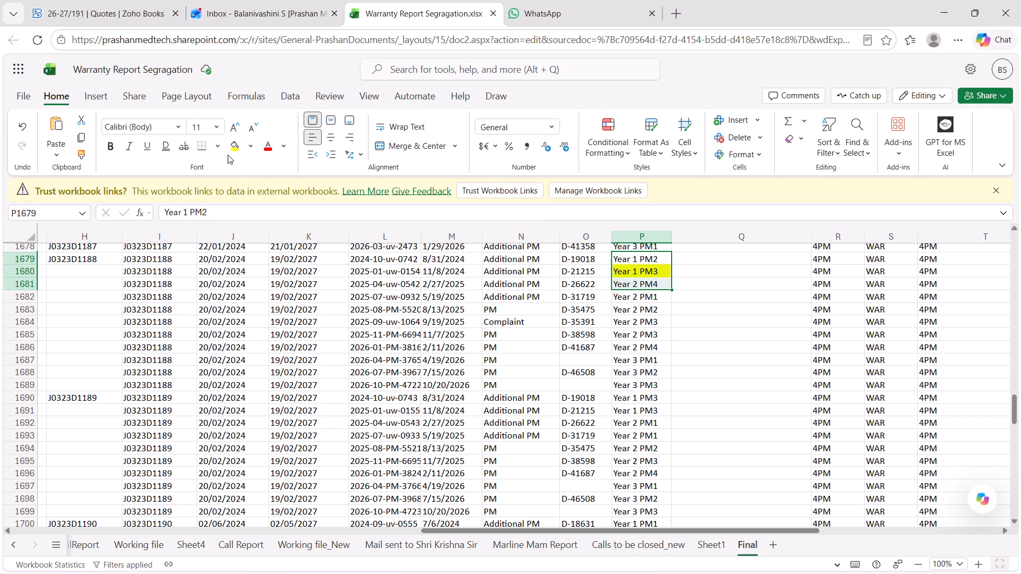
pyautogui.click(235, 148)
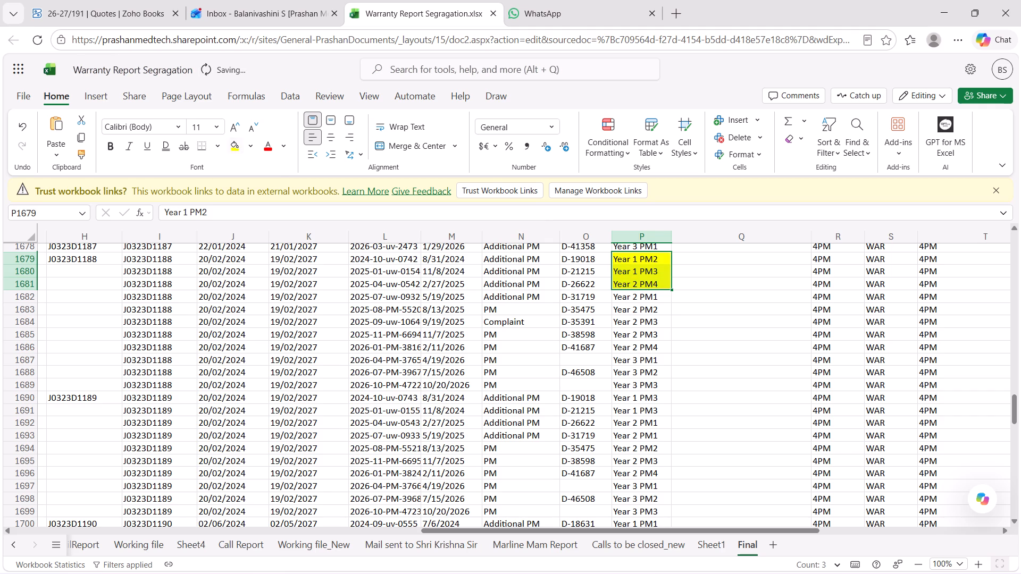
# Check the remaining visit labels of serial J0323D1188 from P1682 down to the first row of serial J0323D1189.
pyautogui.click(662, 295)
pyautogui.click(661, 312)
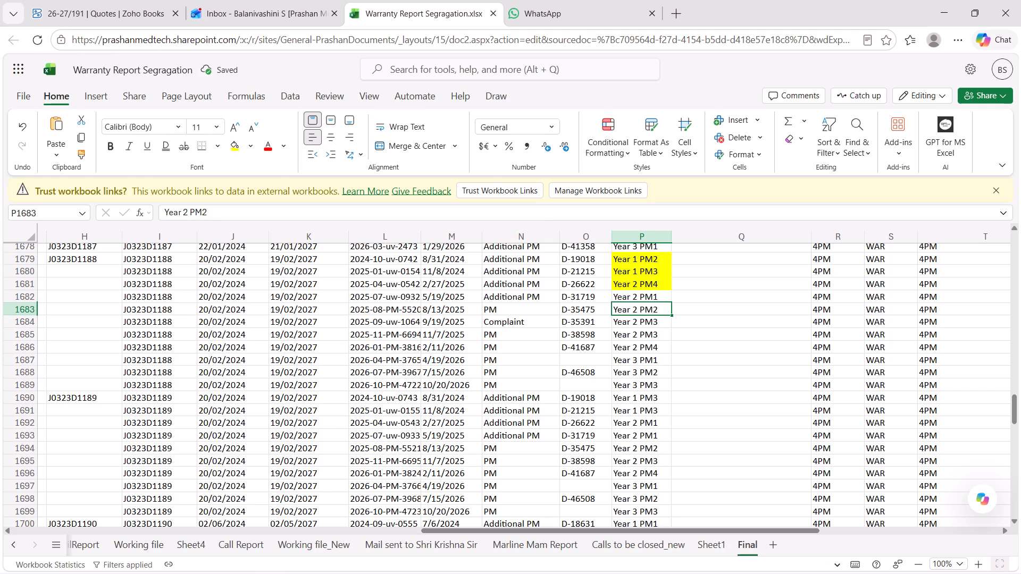
pyautogui.scroll(-1, 661, 312)
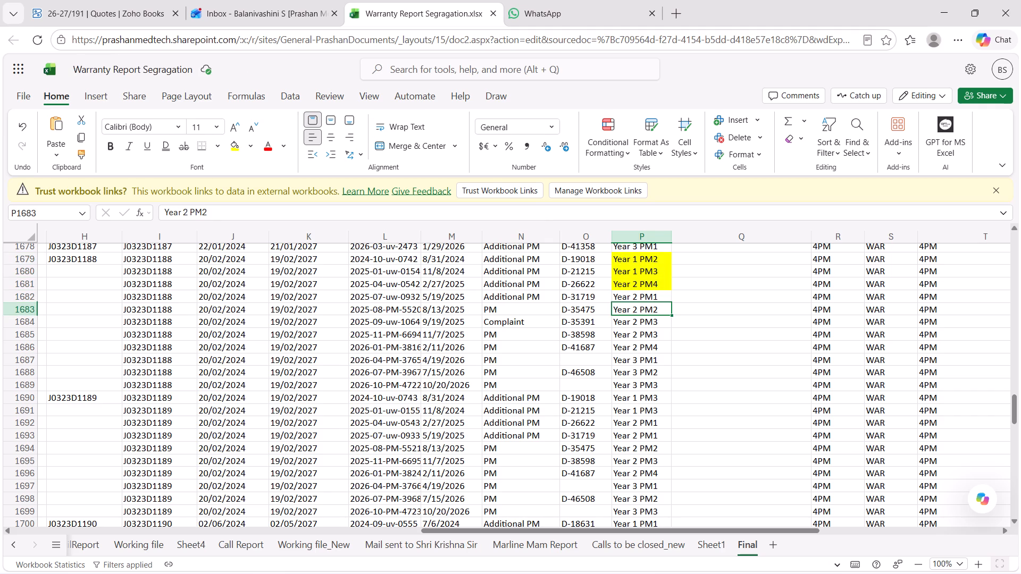
pyautogui.click(660, 326)
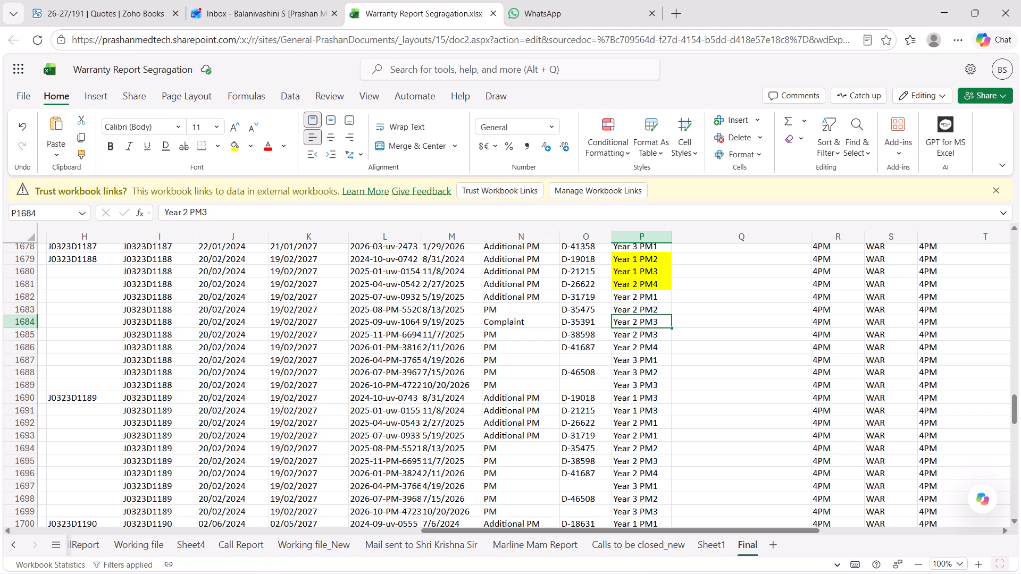
pyautogui.click(660, 337)
pyautogui.click(659, 349)
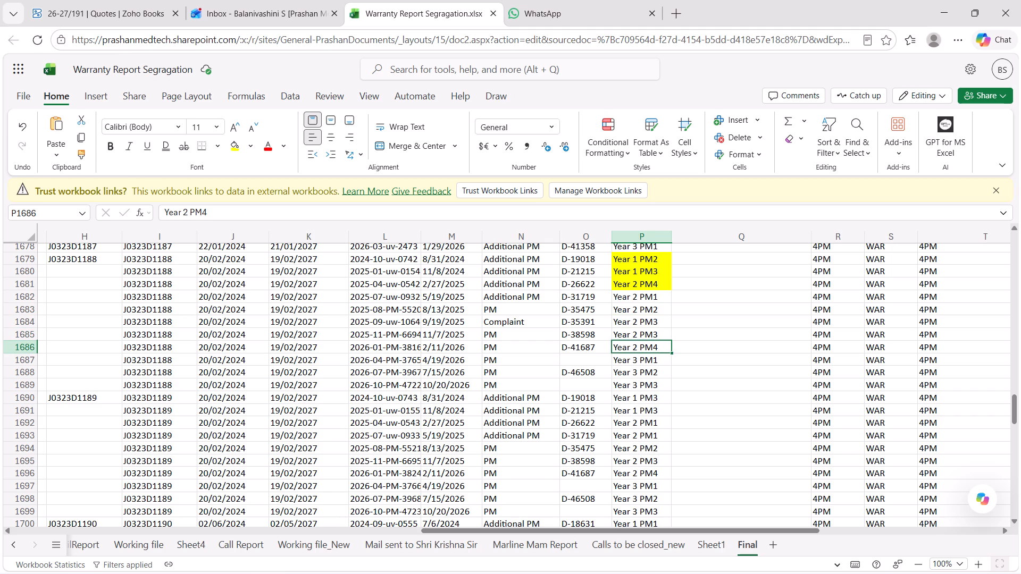
pyautogui.click(655, 378)
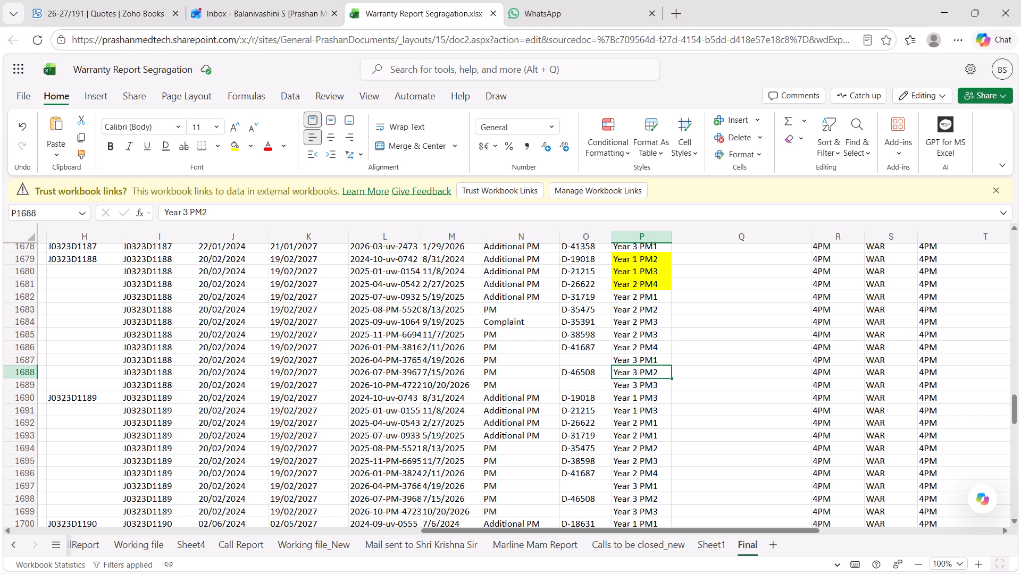
pyautogui.press('Down')
pyautogui.press('Down')
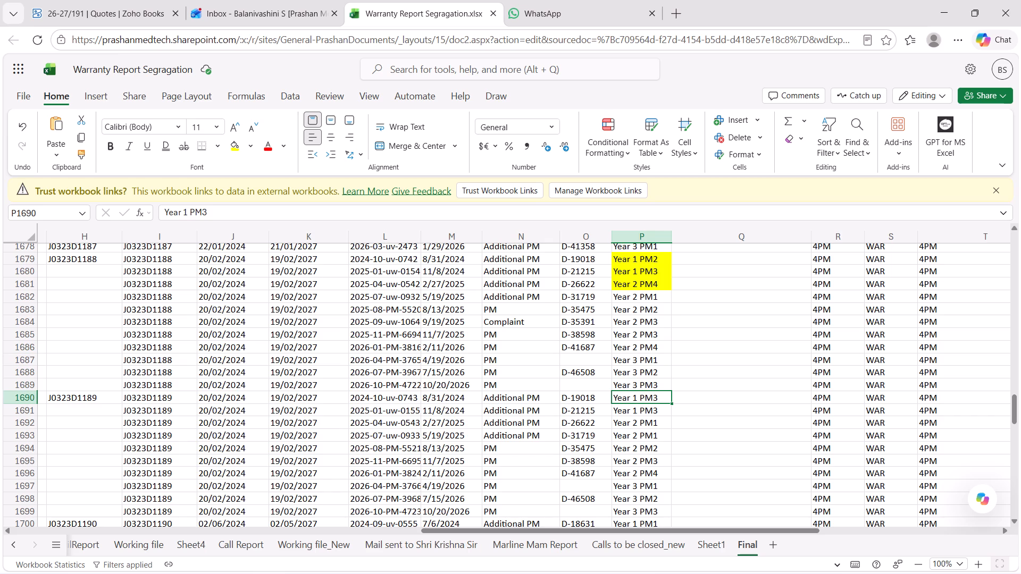
# Change the label in P1691 for serial J0323D1189's 11/8/2024 visit to Year 1 PM4 and fill the cell yellow.
pyautogui.doubleClick(662, 407)
pyautogui.press('BackSpace')
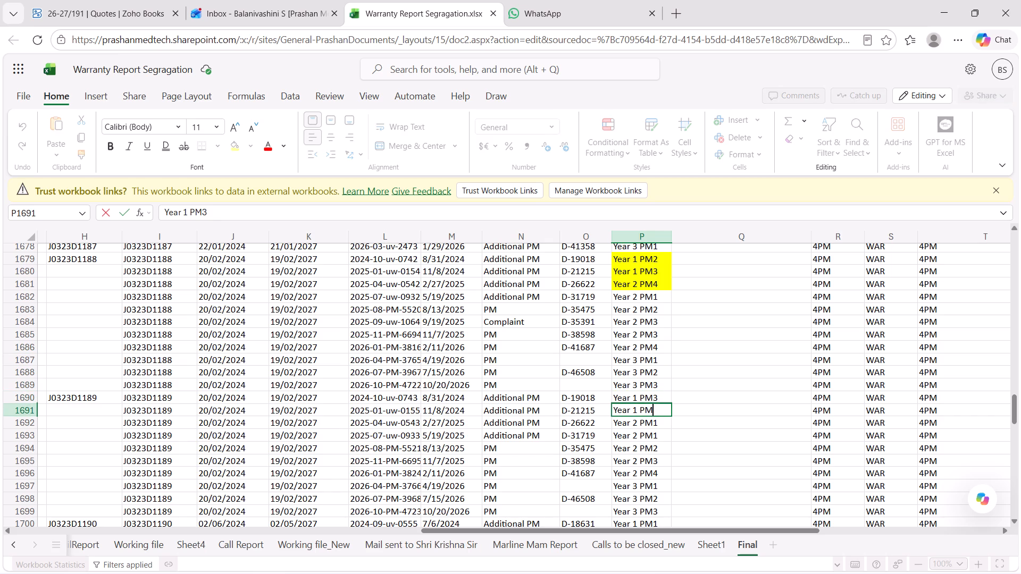
pyautogui.press('4')
pyautogui.click(696, 411)
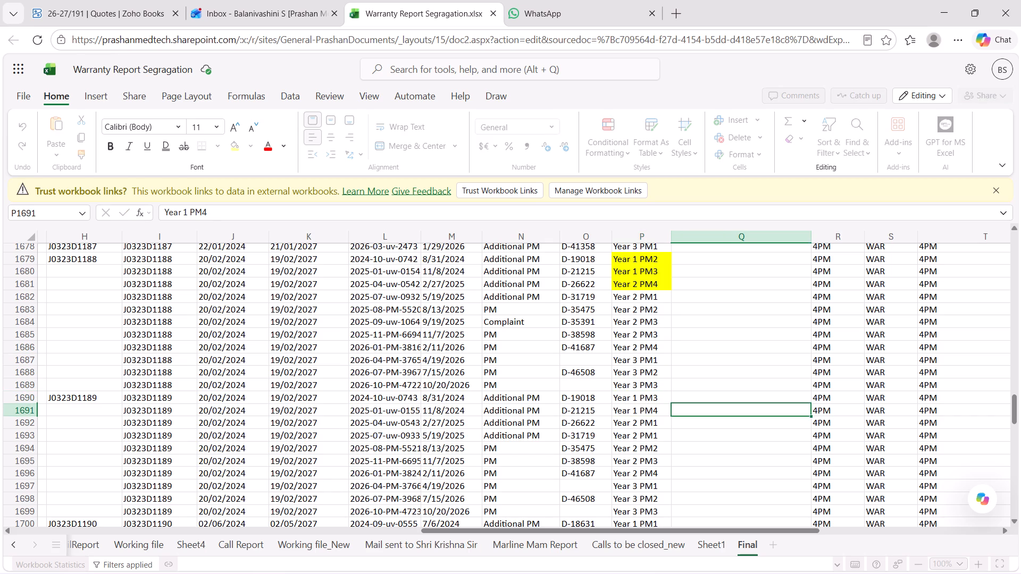
pyautogui.click(641, 408)
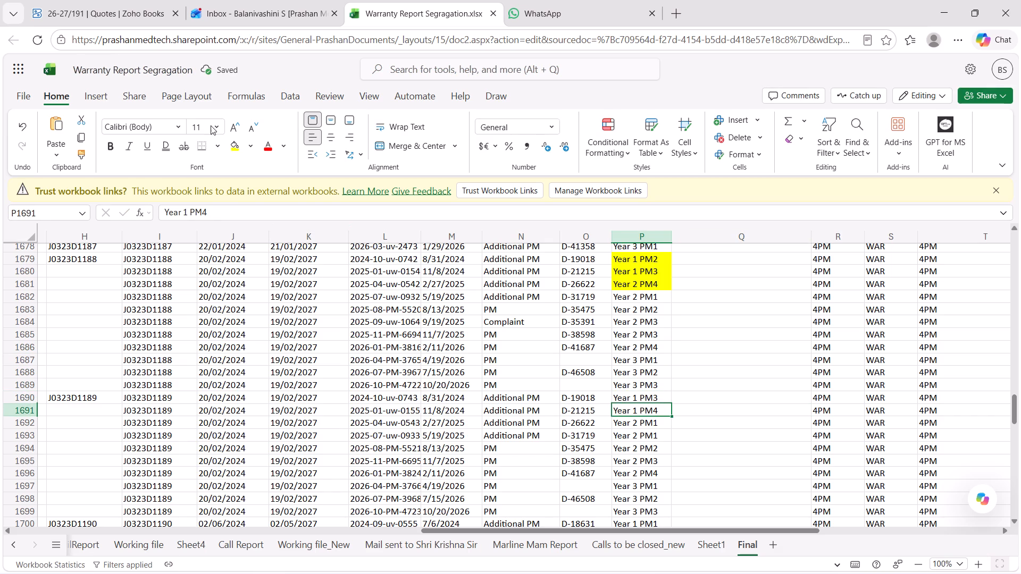
pyautogui.click(236, 145)
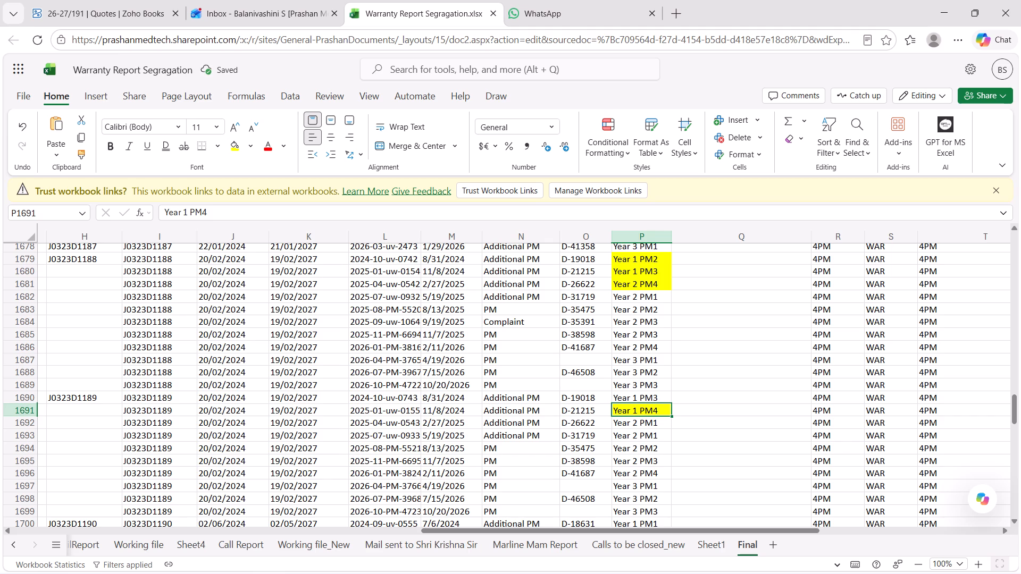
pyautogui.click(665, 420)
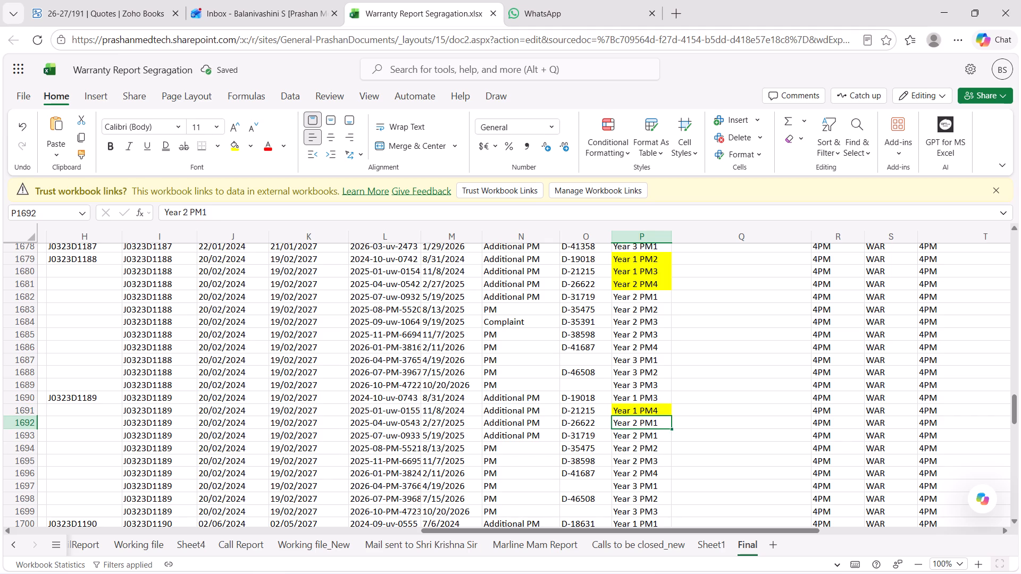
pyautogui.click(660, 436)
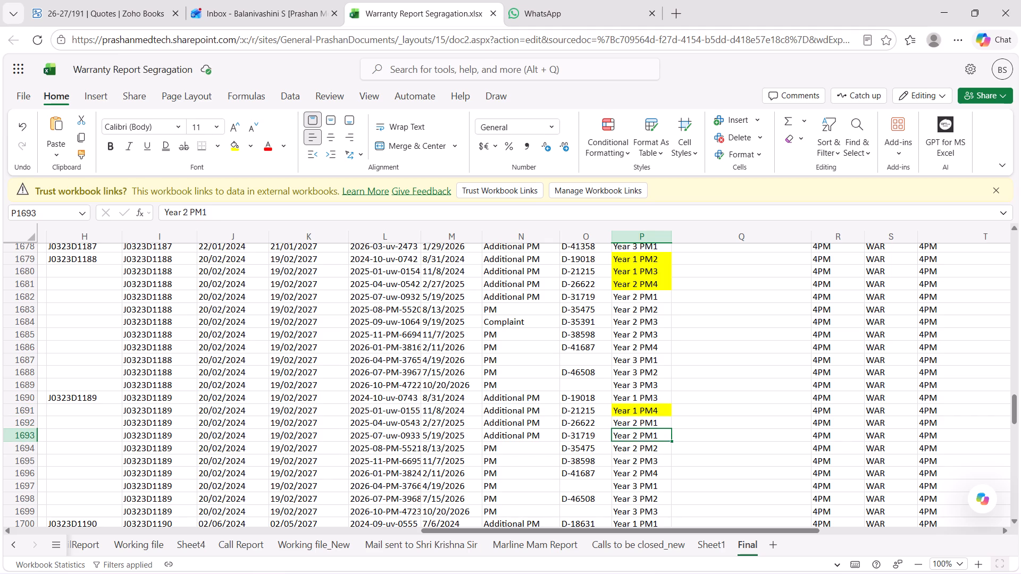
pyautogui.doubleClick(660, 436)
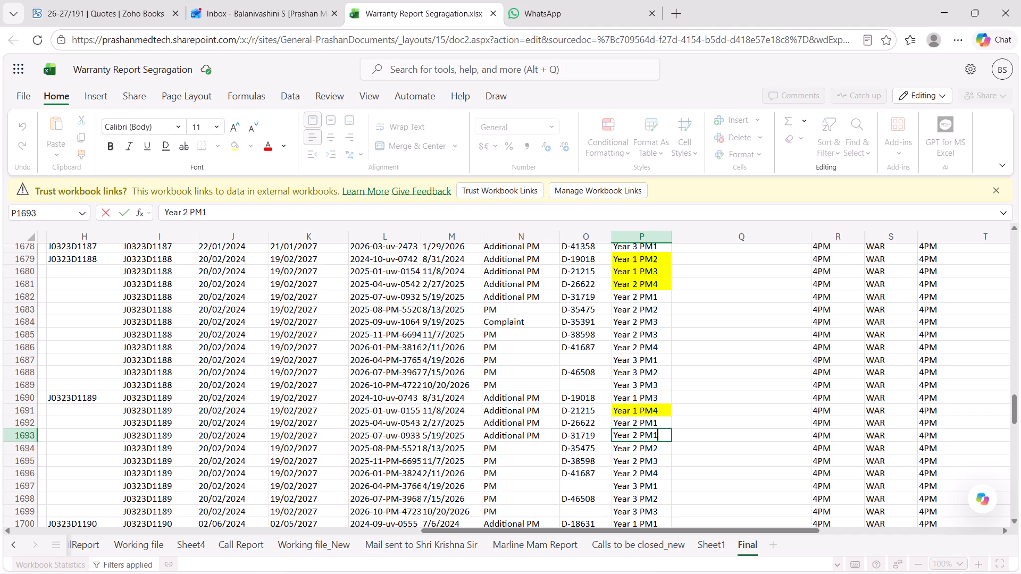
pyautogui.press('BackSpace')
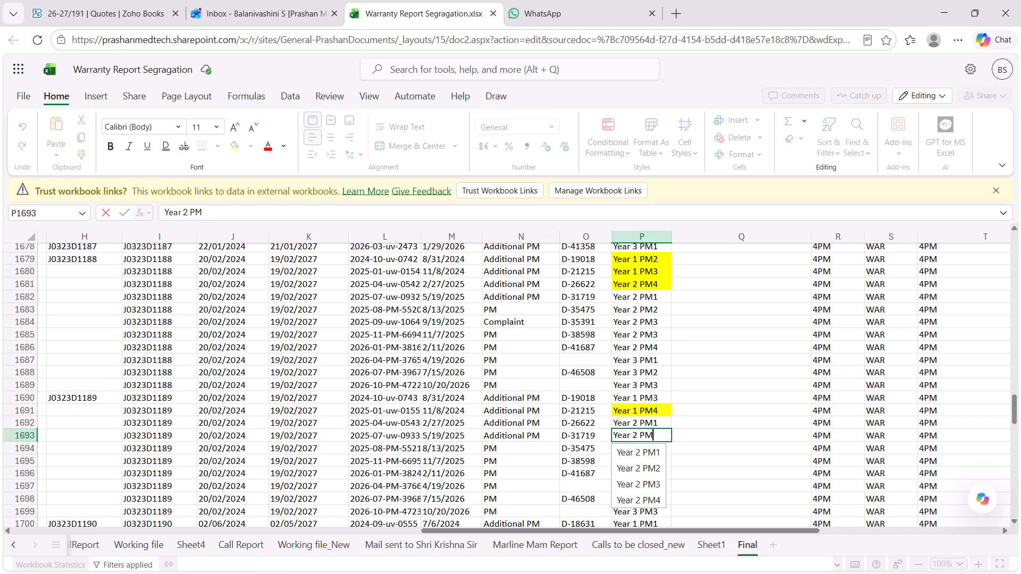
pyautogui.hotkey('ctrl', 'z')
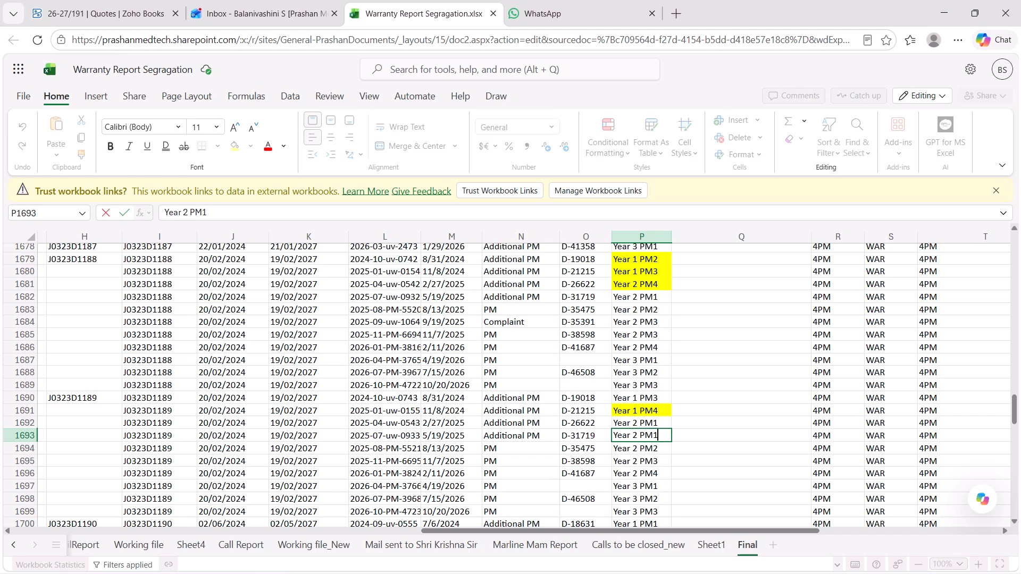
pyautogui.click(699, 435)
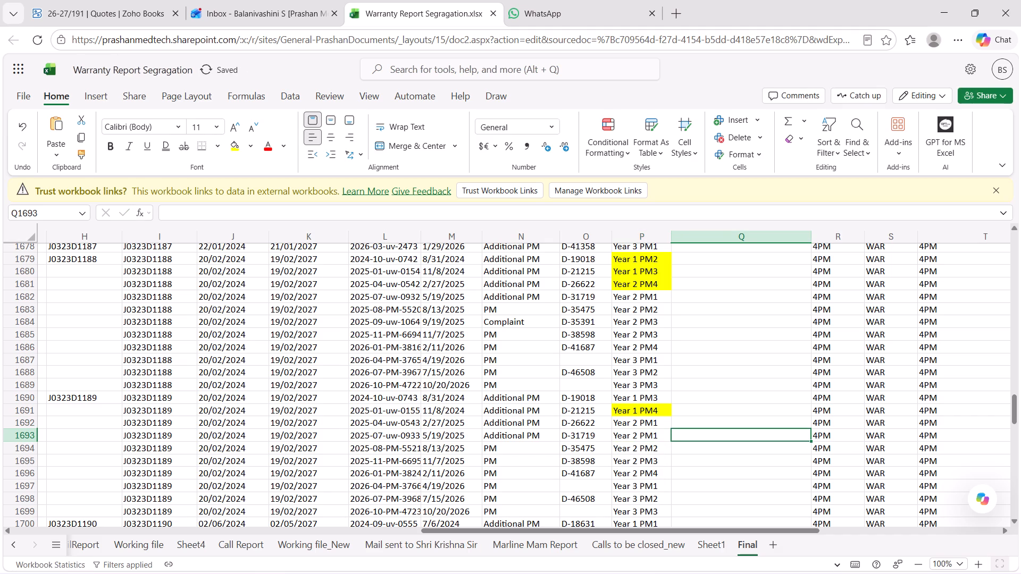
# Change the label in P1690 for serial J0323D1189's 8/31/2024 visit to Year 1 PM2.
pyautogui.click(667, 418)
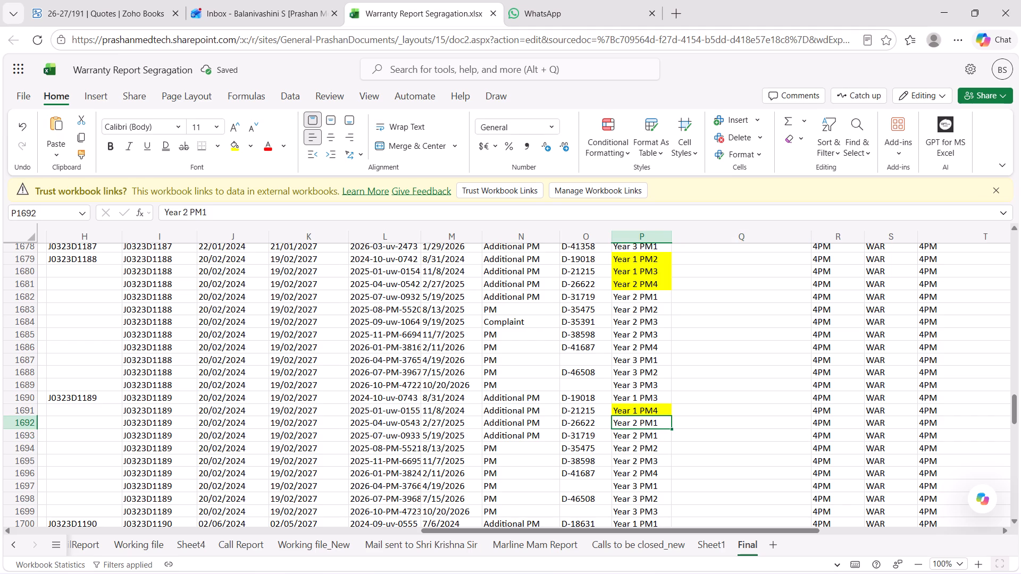
pyautogui.scroll(-1, 667, 418)
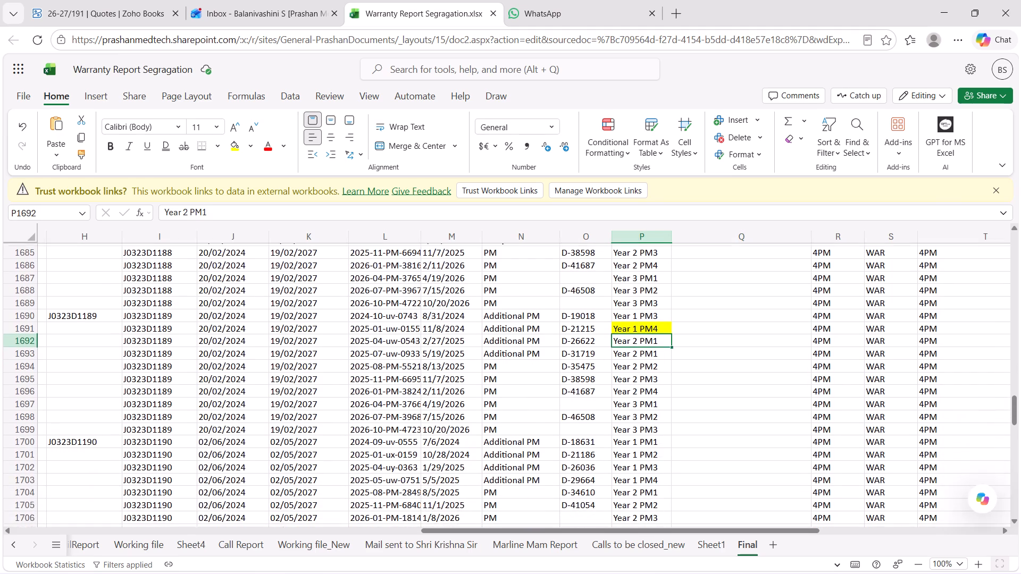
pyautogui.scroll(-3, 667, 418)
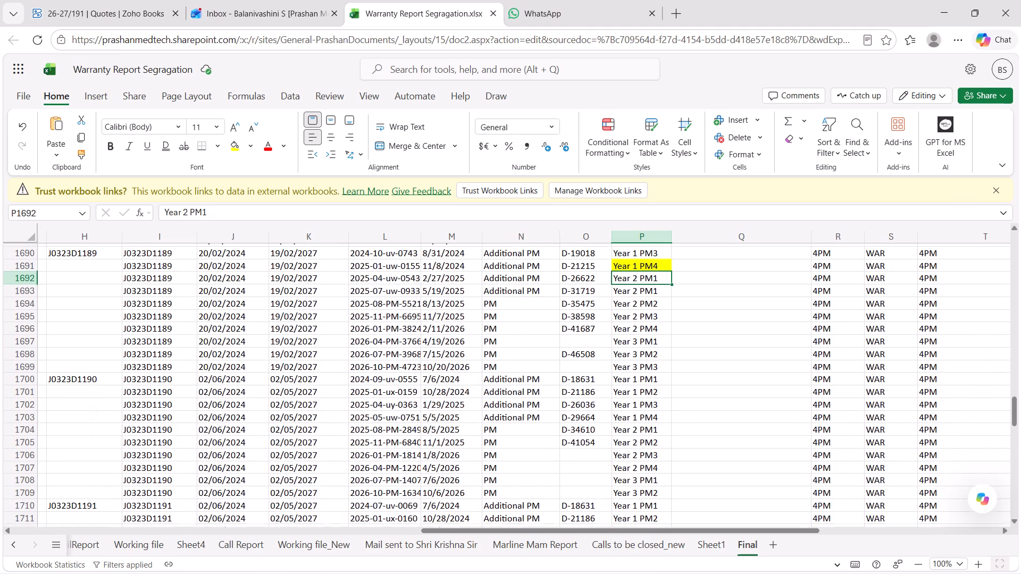
pyautogui.scroll(-1, 667, 418)
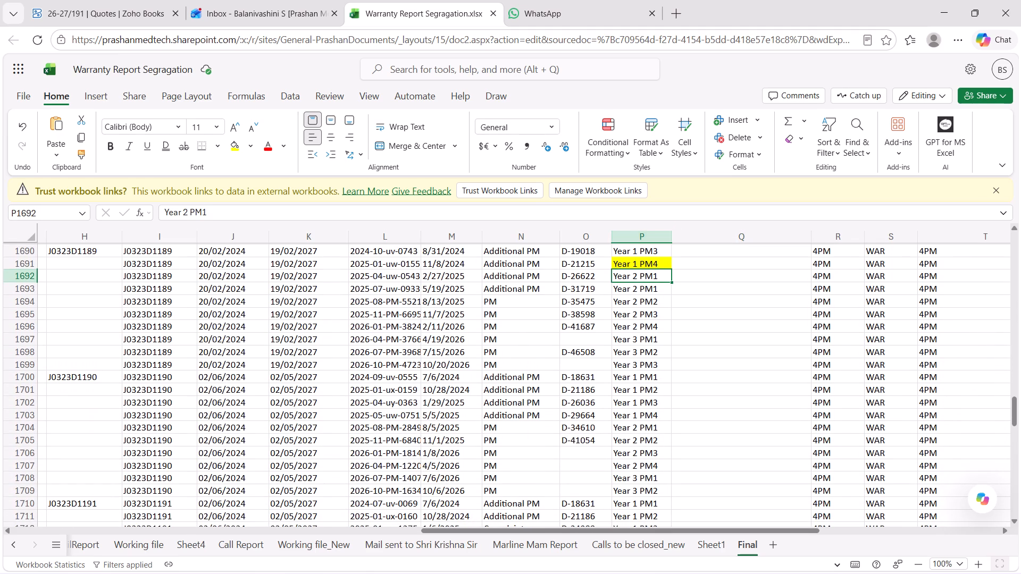
pyautogui.click(660, 252)
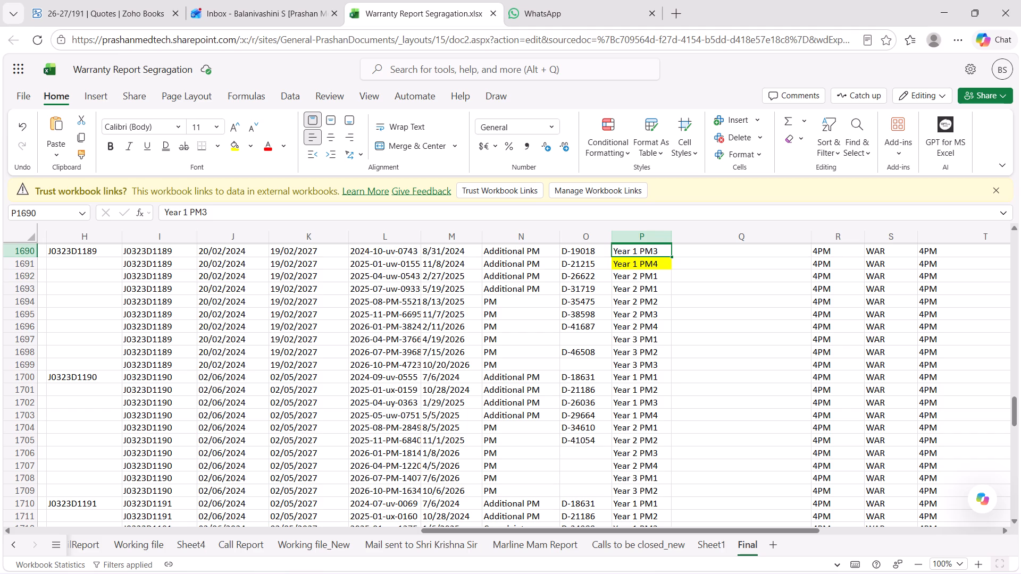
pyautogui.doubleClick(662, 248)
pyautogui.press('BackSpace')
pyautogui.press('2')
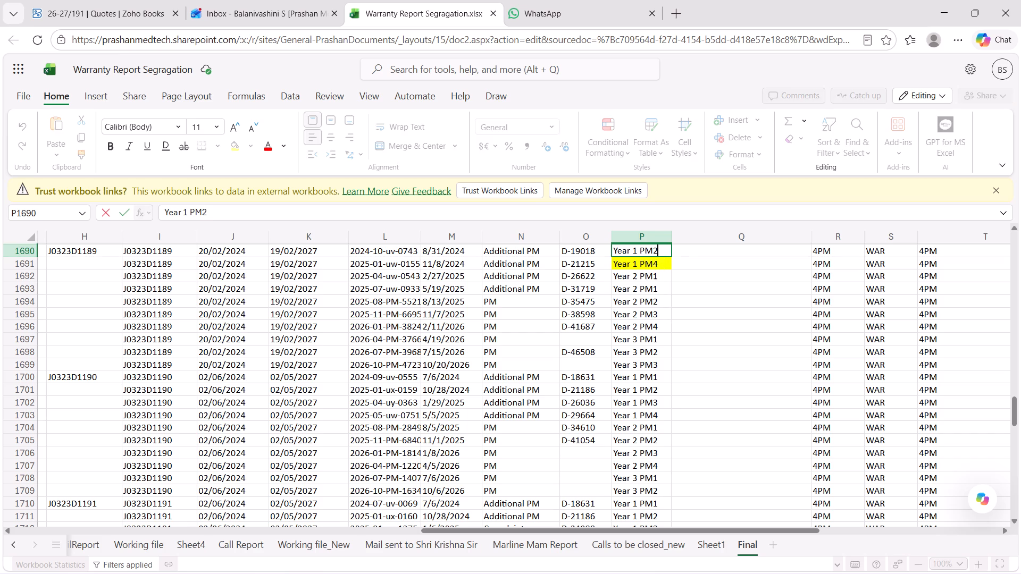
# Change the yellow label in P1691 for serial J0323D1189's 11/8/2024 visit to Year 1 PM3.
pyautogui.doubleClick(662, 266)
pyautogui.write('=3')
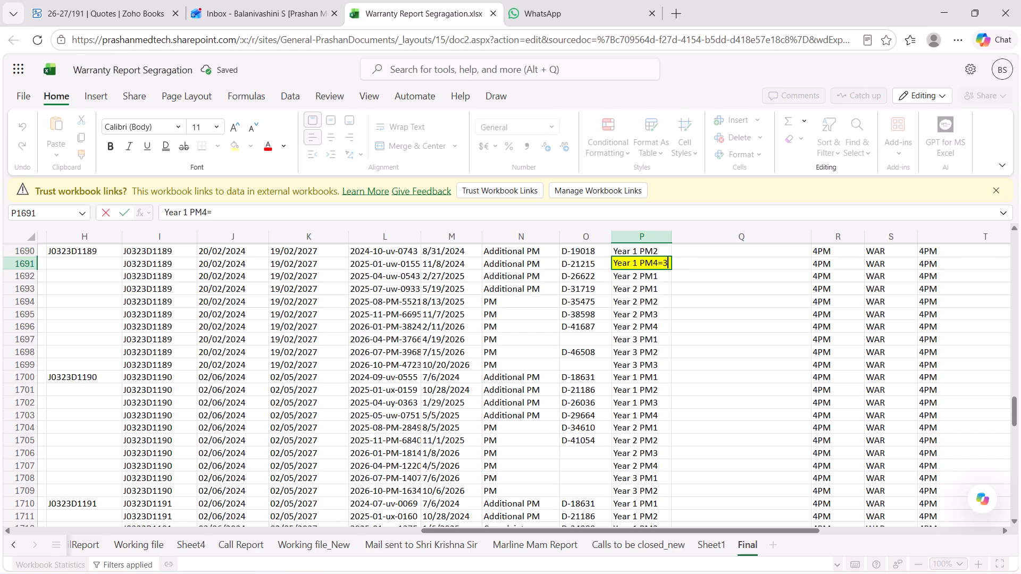
pyautogui.press('=')
pyautogui.press('BackSpace')
pyautogui.press('BackSpace')
pyautogui.press('BackSpace')
pyautogui.press('BackSpace')
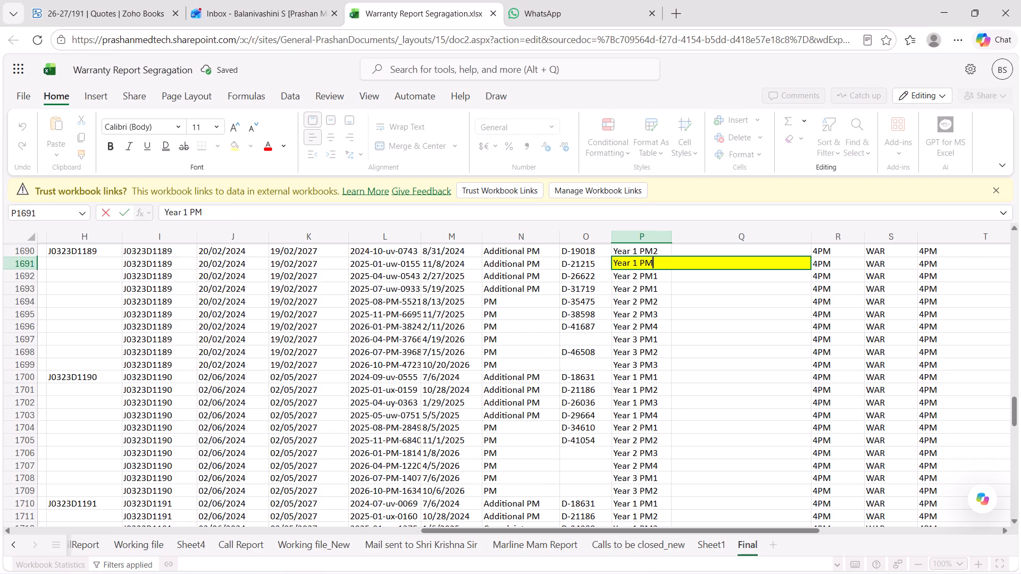
pyautogui.press('3')
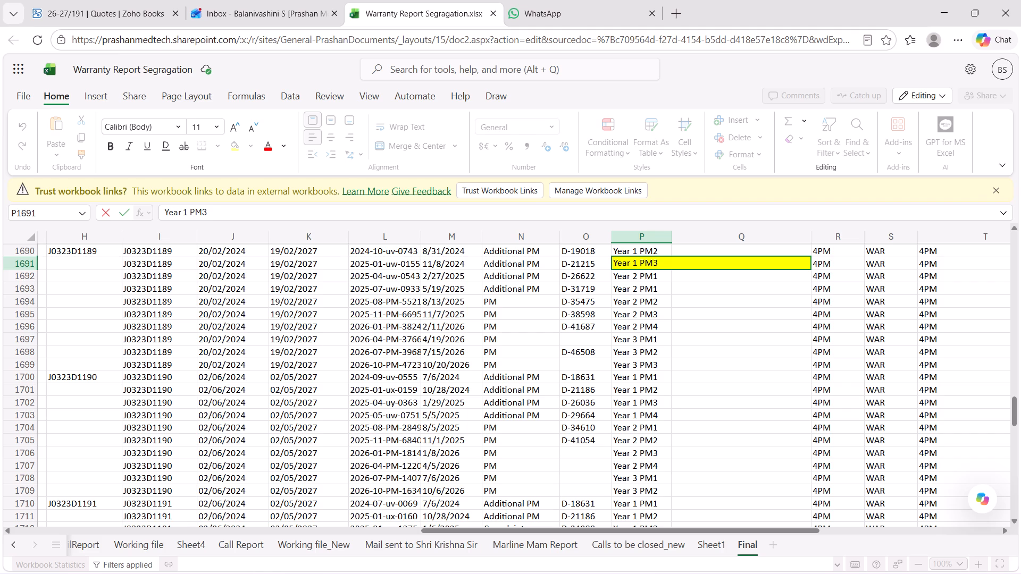
pyautogui.click(664, 279)
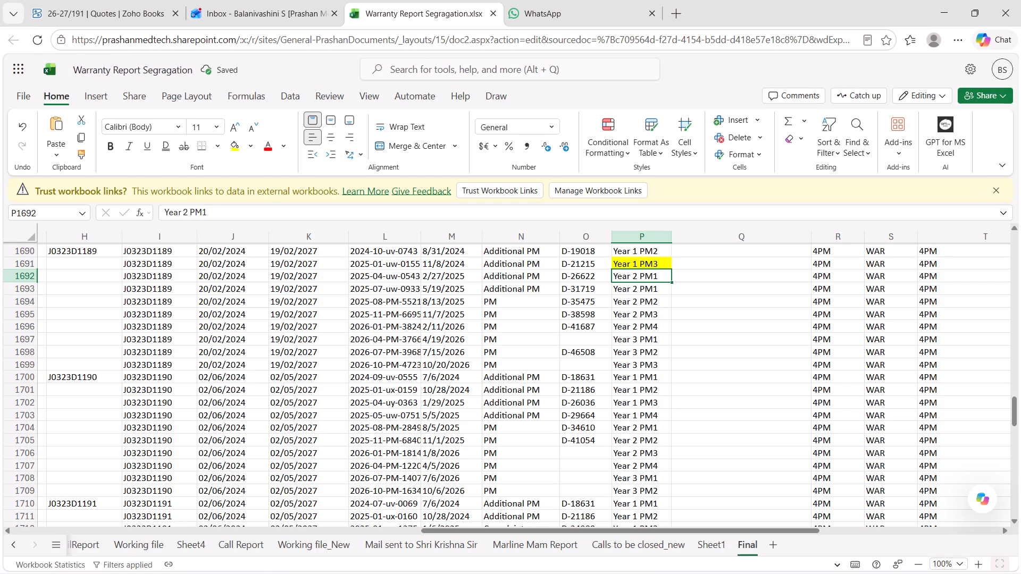
# Change the label in P1692 for serial J0323D1189's 2/27/2025 visit to Year 1 PM4.
pyautogui.doubleClick(665, 276)
pyautogui.press('BackSpace')
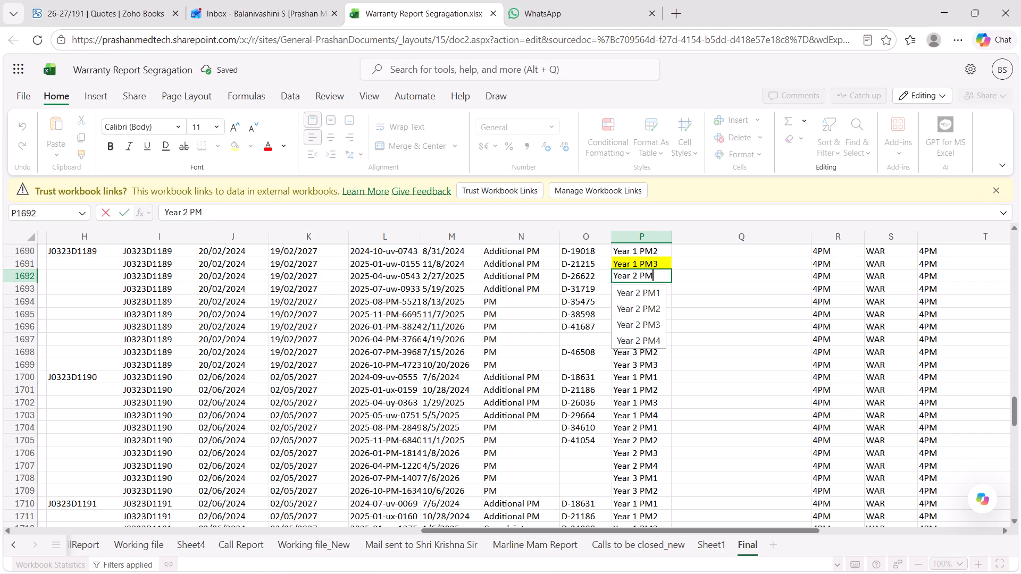
pyautogui.press('4')
pyautogui.press('Left')
pyautogui.press('Left')
pyautogui.press('Left')
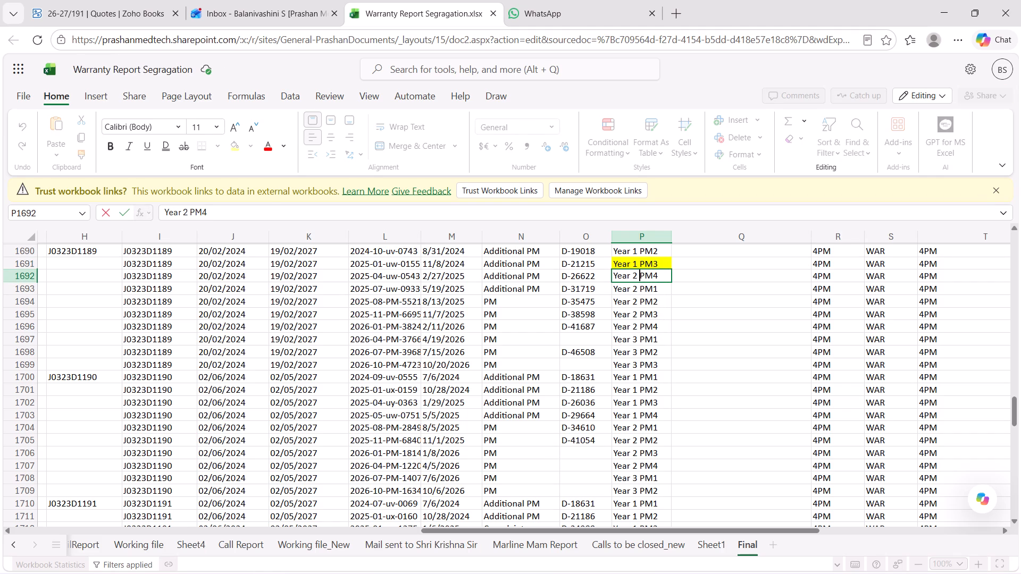
pyautogui.press('Left')
pyautogui.press('BackSpace')
pyautogui.press('1')
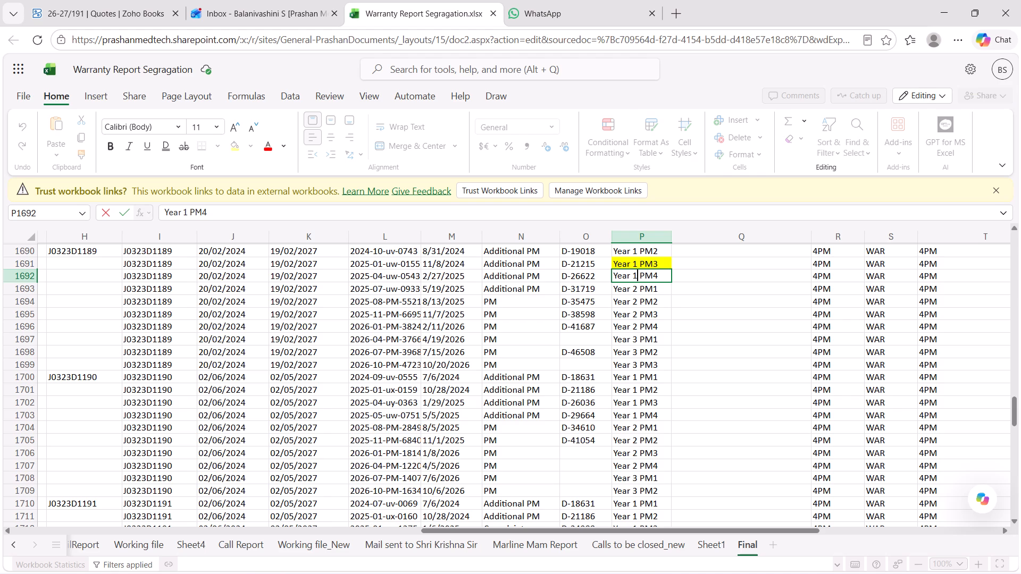
pyautogui.click(708, 282)
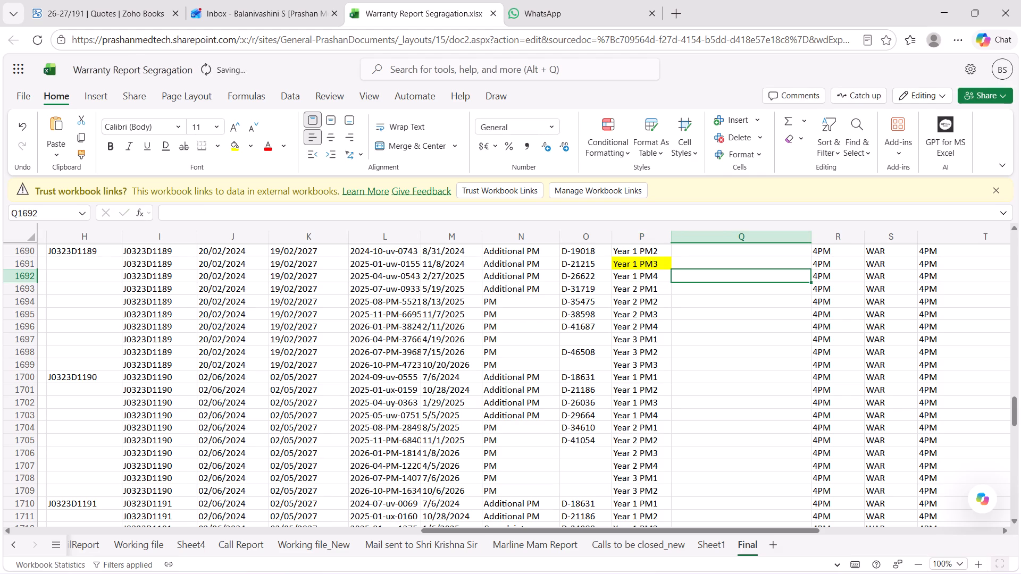
# Fill serial J0323D1189's Year 1 labels in P1690 through P1692 with yellow.
pyautogui.moveTo(658, 252); pyautogui.dragTo(665, 273)
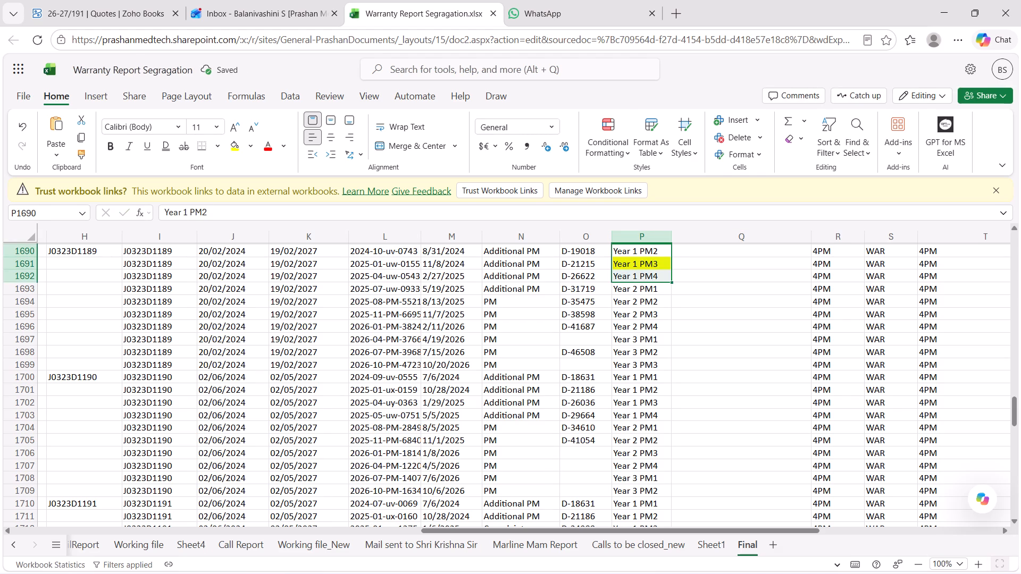
pyautogui.click(236, 145)
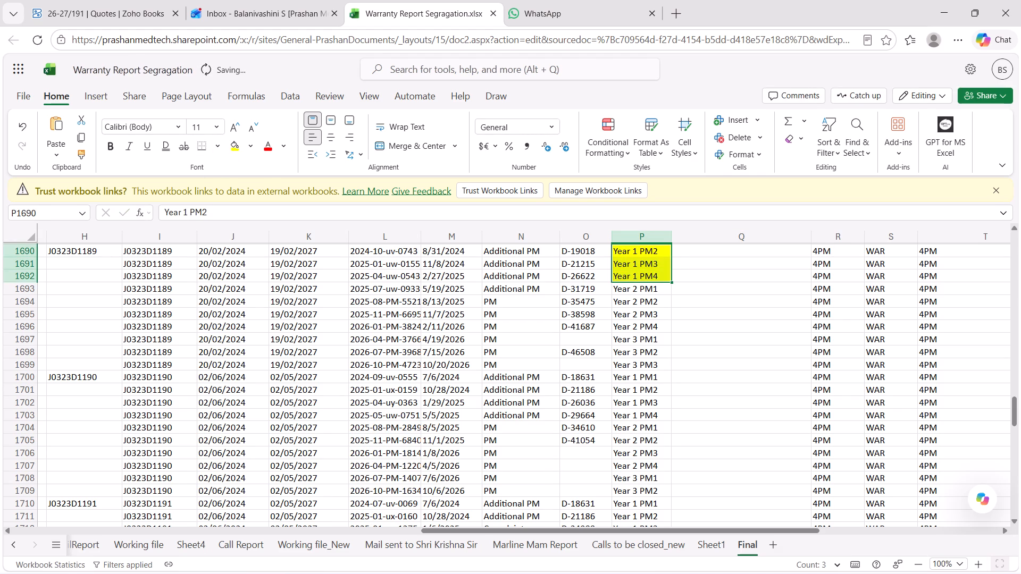
pyautogui.click(643, 294)
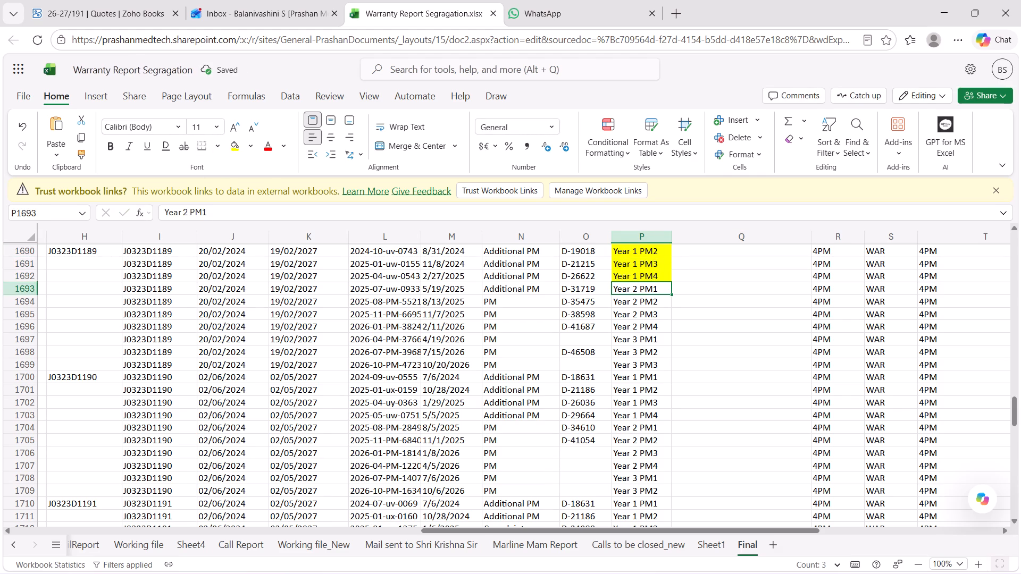
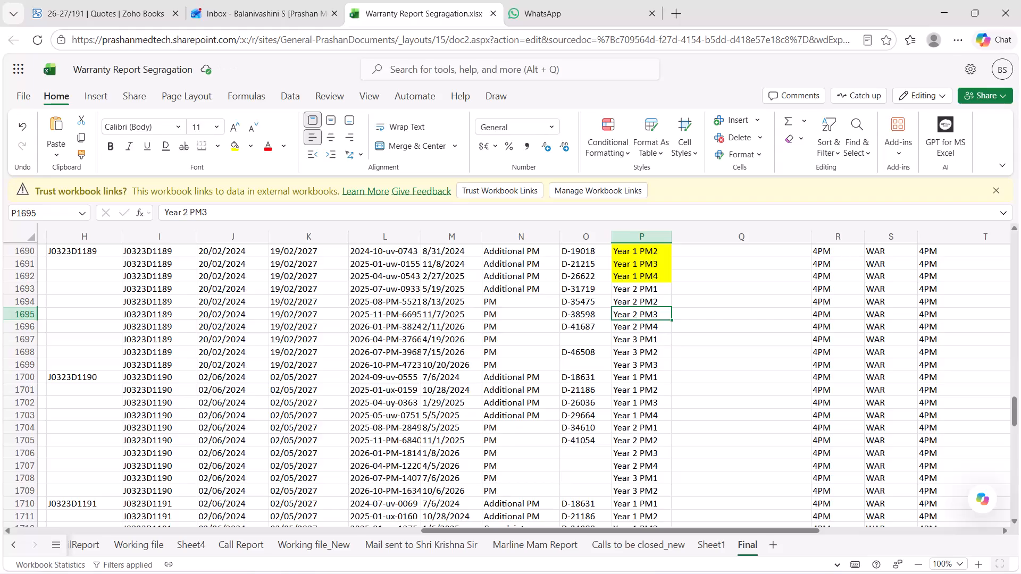
# Save the Warranty Report Segregation workbook.
pyautogui.hotkey('ctrl', 's')
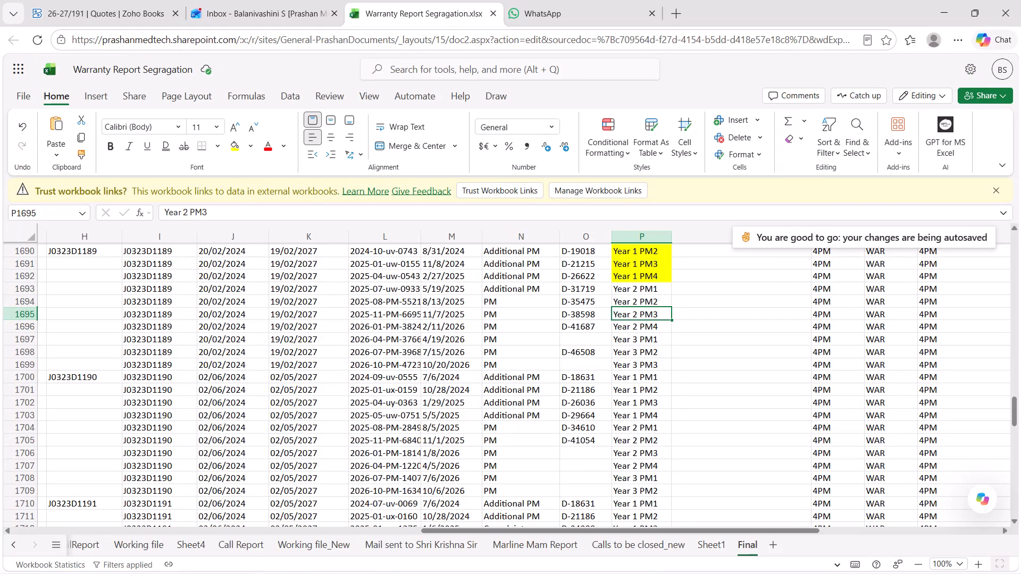
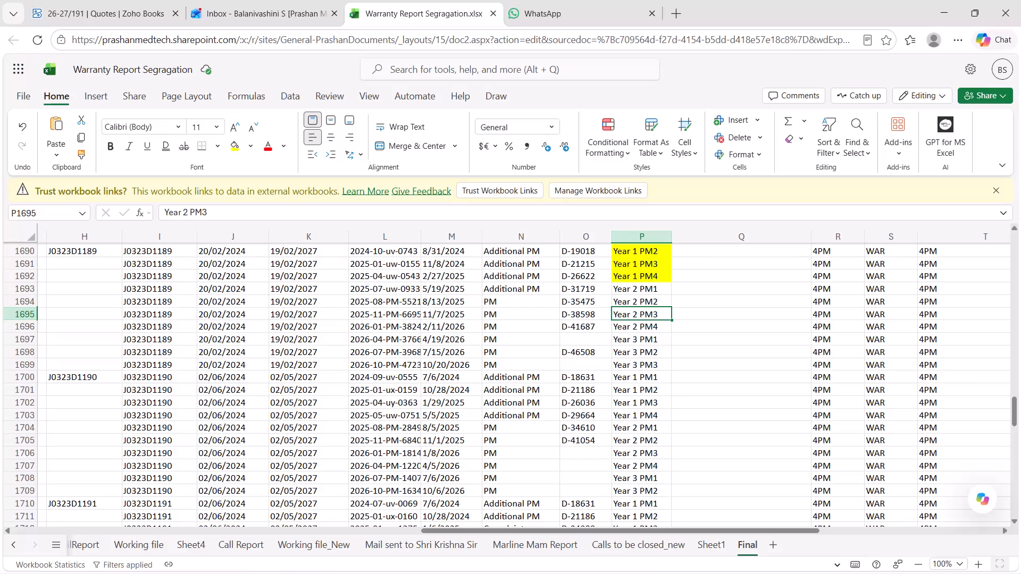
# Review the warranty-year PM labels in column P against the visit dates for J0323D1189 and J0323D1190.
pyautogui.click(661, 294)
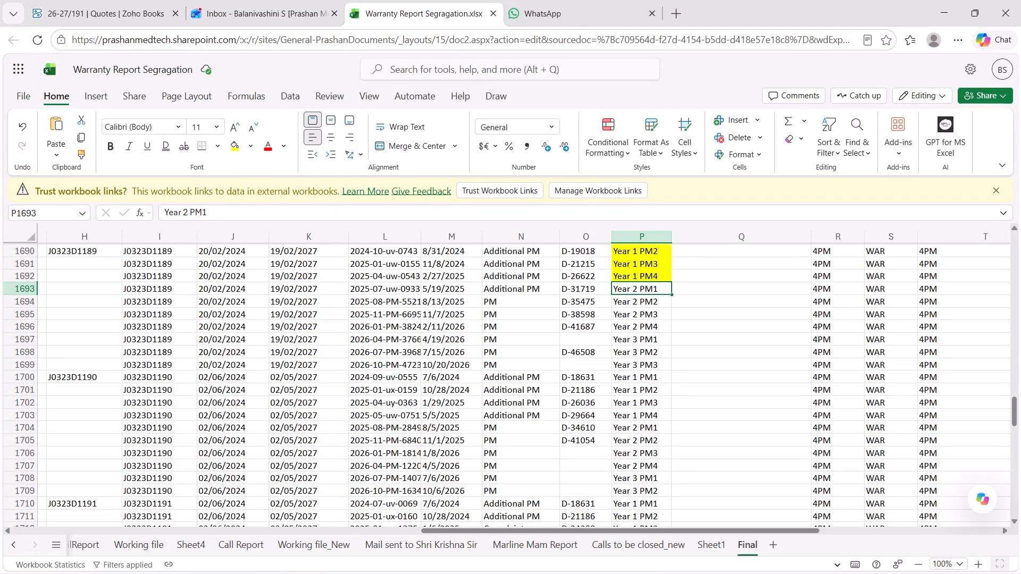
pyautogui.click(660, 303)
pyautogui.press('Down')
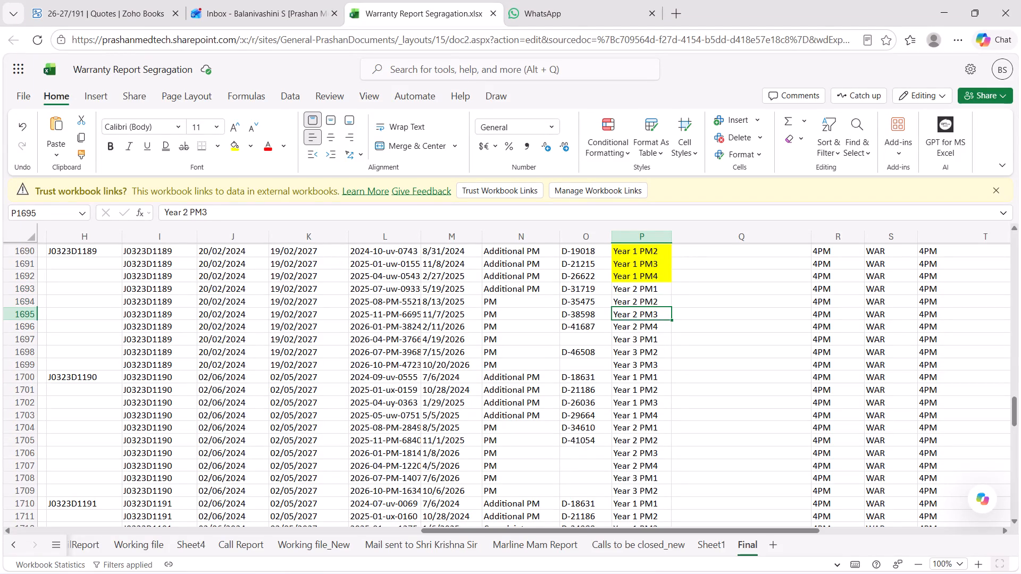
pyautogui.press('Down')
pyautogui.press('Down')
pyautogui.press('Down')
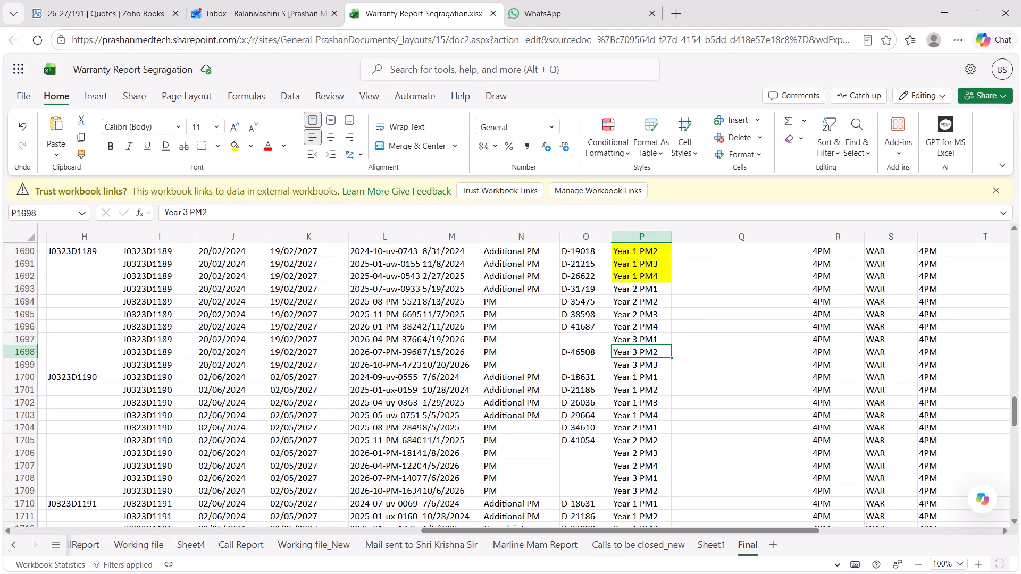
pyautogui.press('Down')
pyautogui.press('Down')
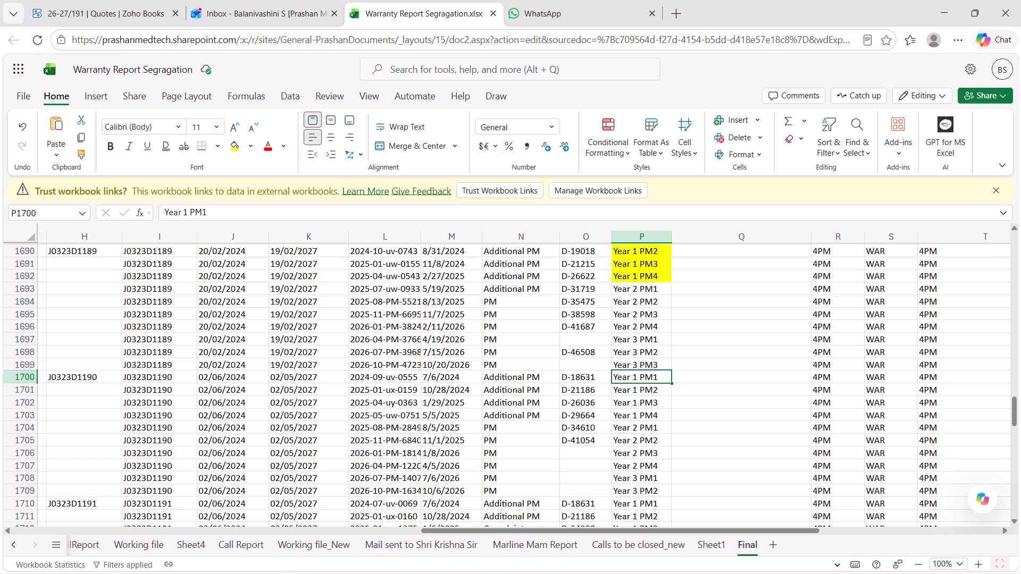
pyautogui.press('Down')
pyautogui.press('Down')
pyautogui.press('Down')
pyautogui.press('Down')
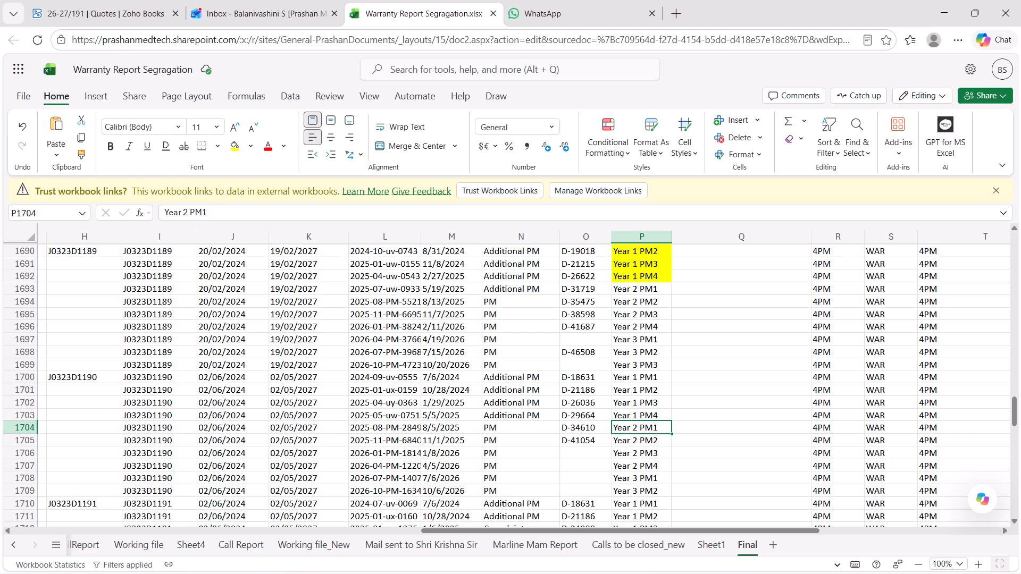
pyautogui.press('Down')
pyautogui.press('Down')
pyautogui.press('Down')
pyautogui.press('Down')
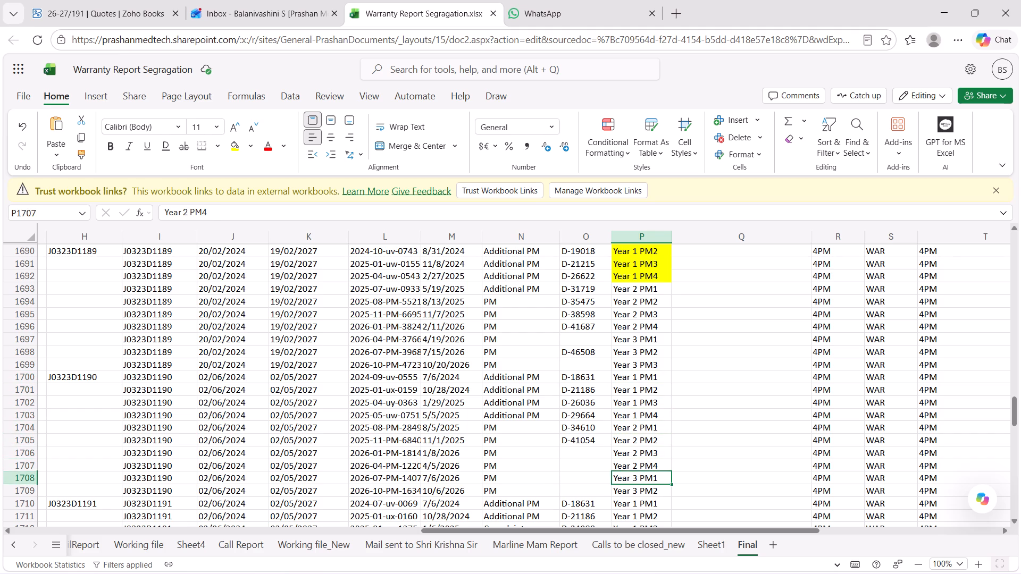
pyautogui.press('Down')
pyautogui.press('Down')
pyautogui.press('Down')
pyautogui.press('Down')
pyautogui.press('Down')
pyautogui.press('Down')
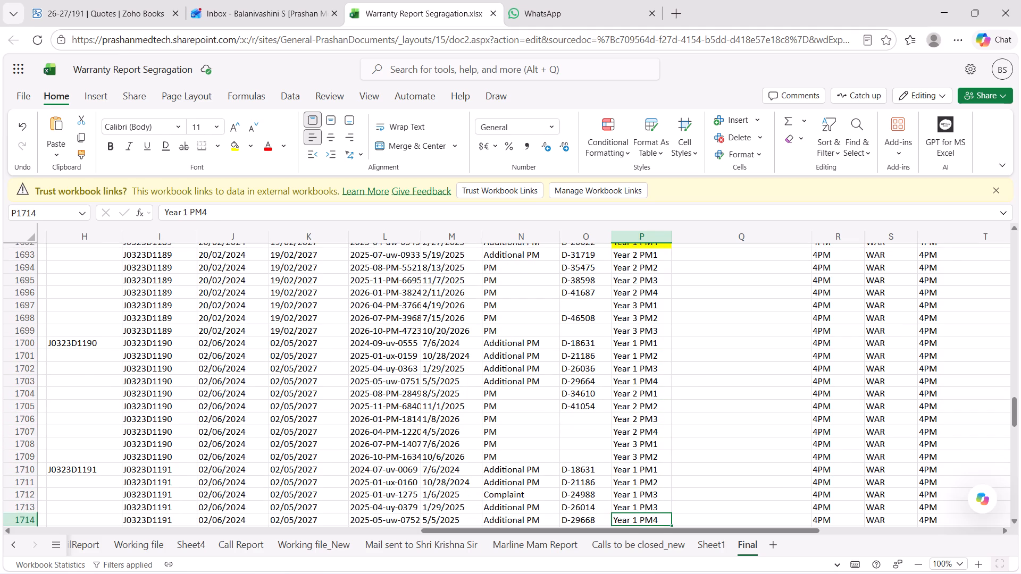
pyautogui.press('Down')
pyautogui.press('Down')
pyautogui.press('Down')
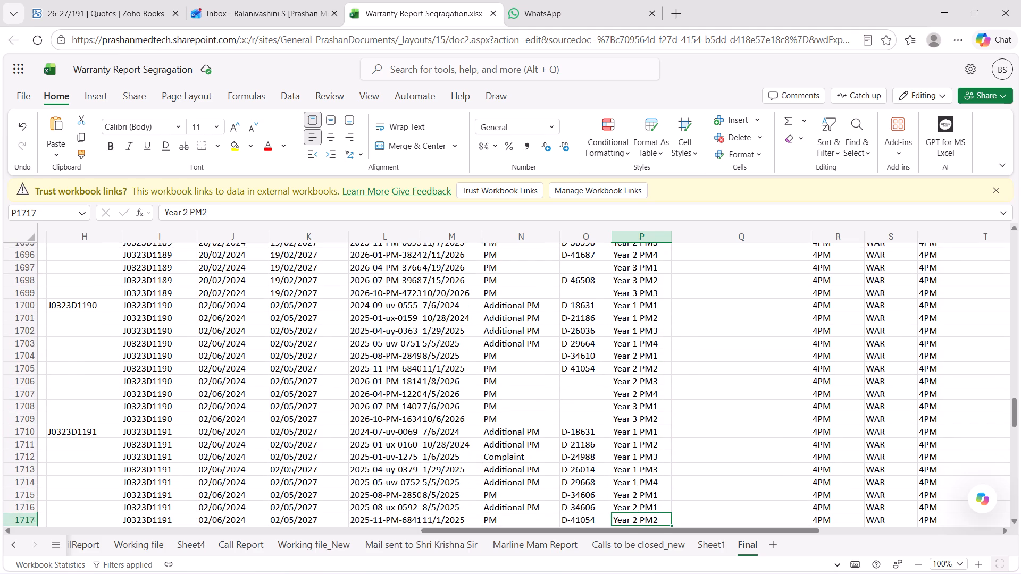
pyautogui.press('Up')
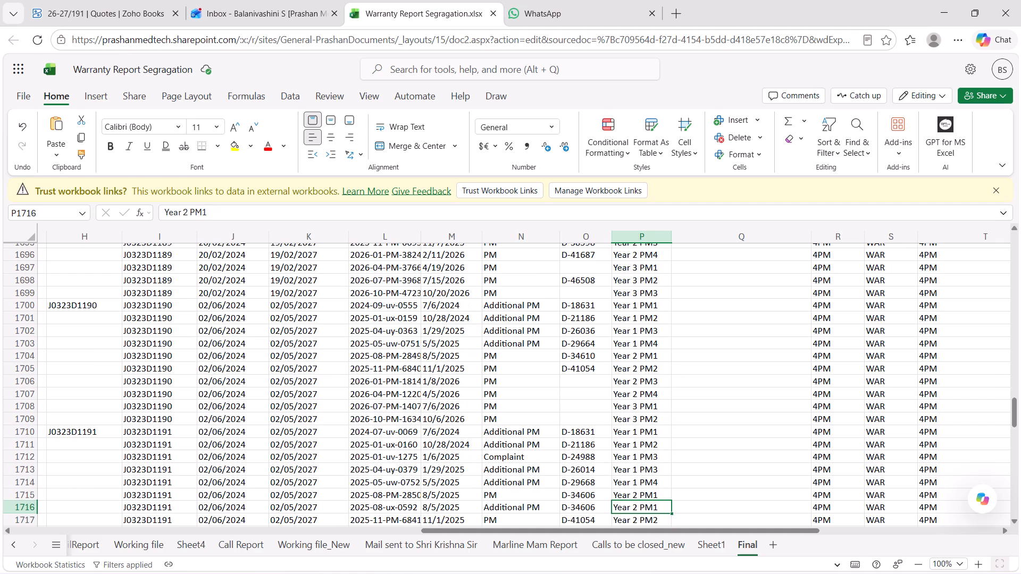
pyautogui.scroll(-3, 634, 411)
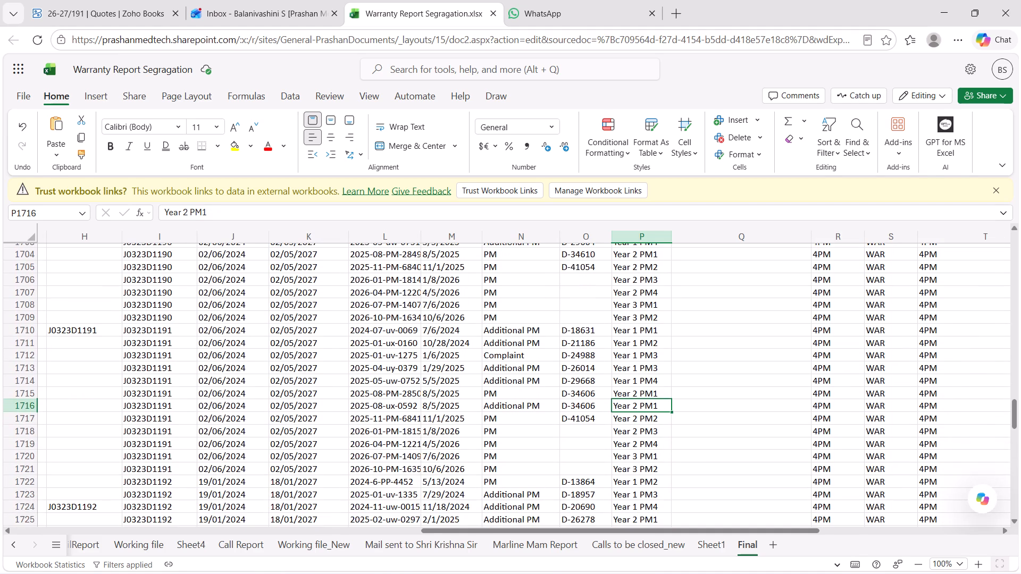
pyautogui.scroll(-1, 634, 411)
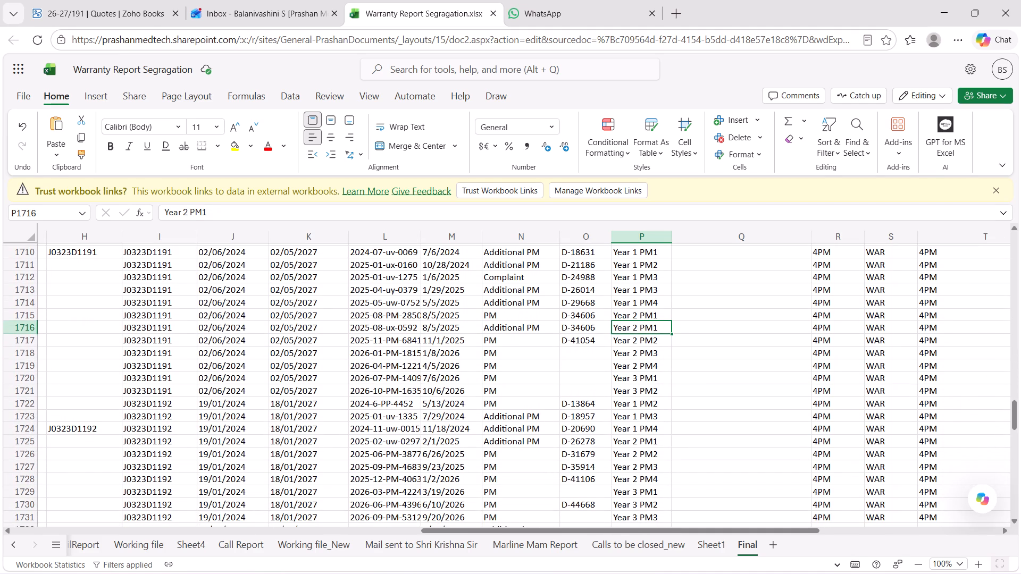
pyautogui.scroll(-1, 634, 411)
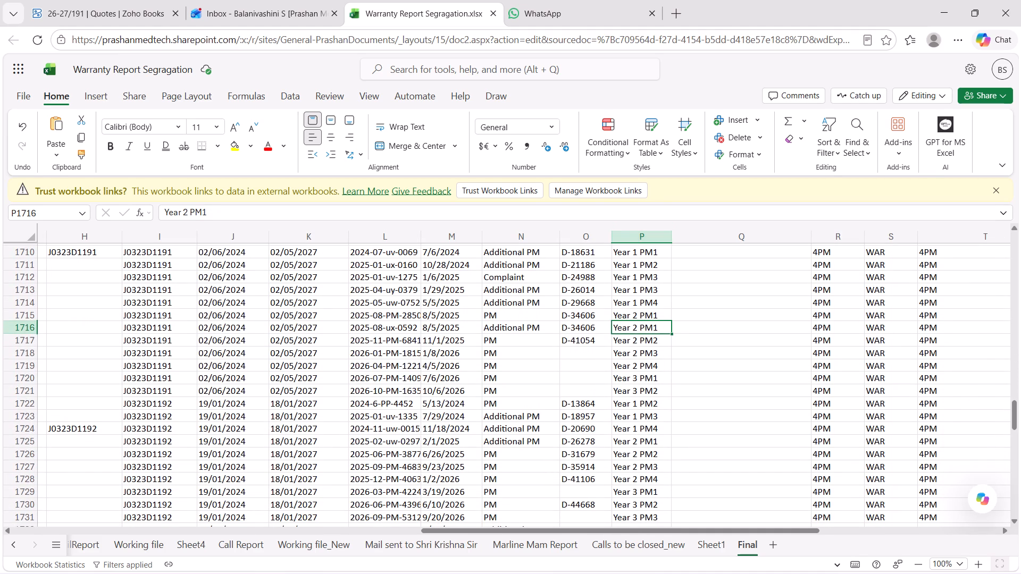
pyautogui.click(665, 254)
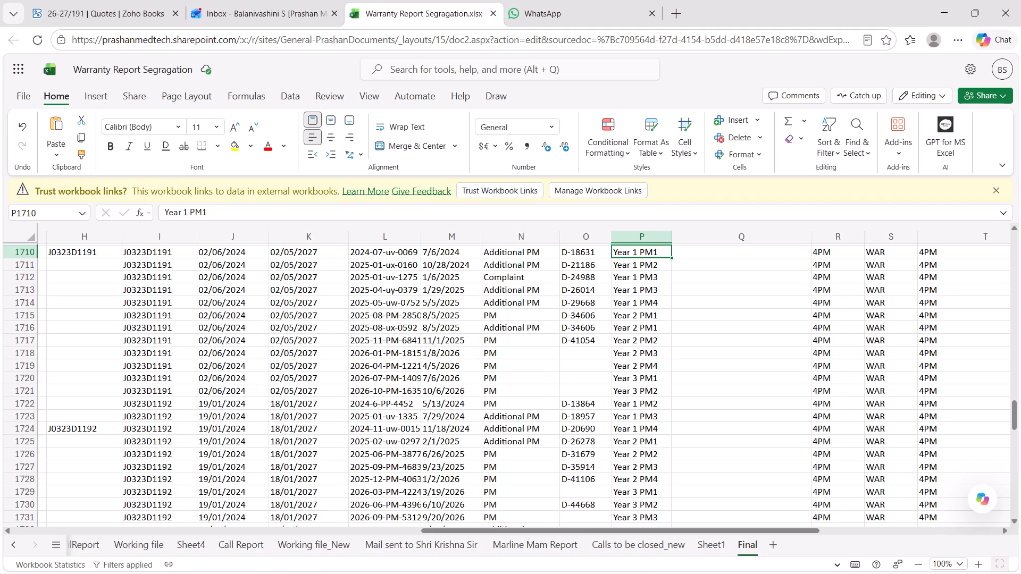
pyautogui.click(662, 266)
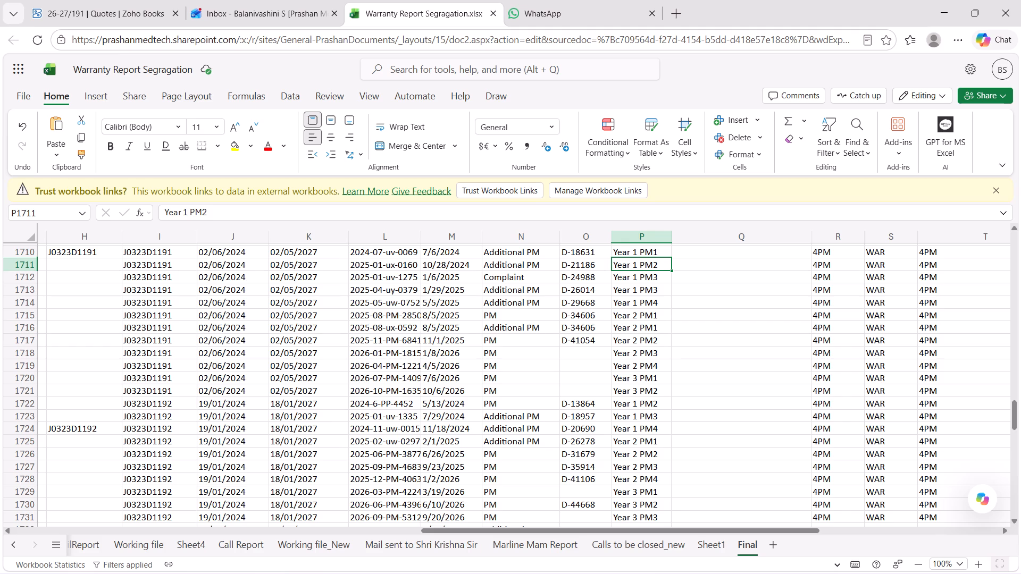
pyautogui.click(656, 294)
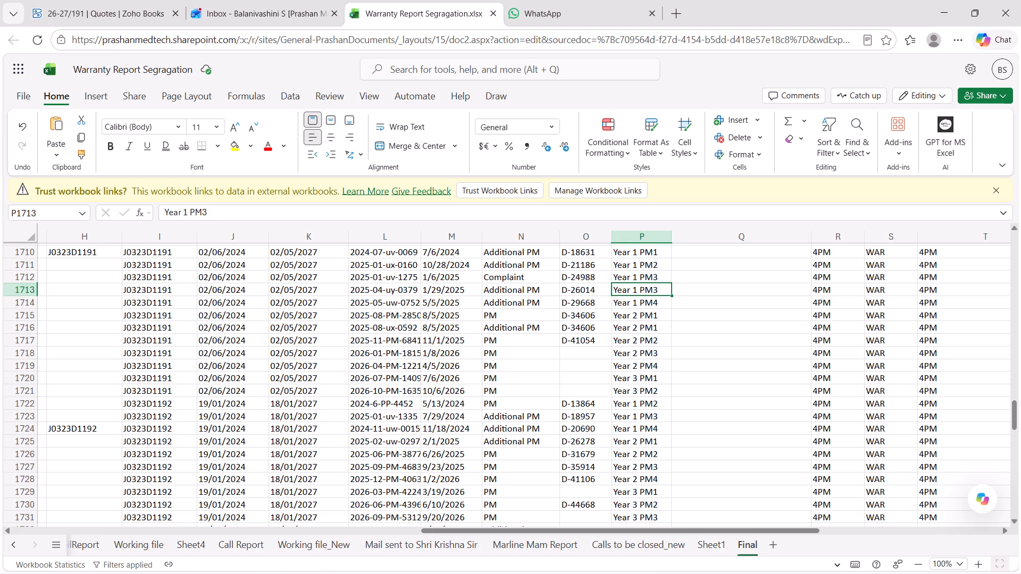
pyautogui.click(661, 302)
pyautogui.click(660, 315)
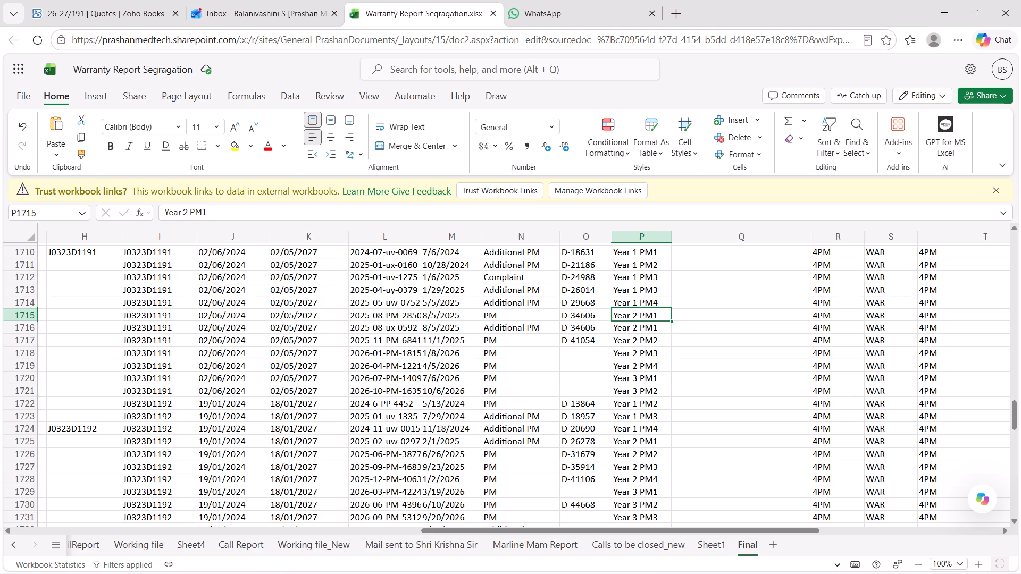
pyautogui.doubleClick(663, 330)
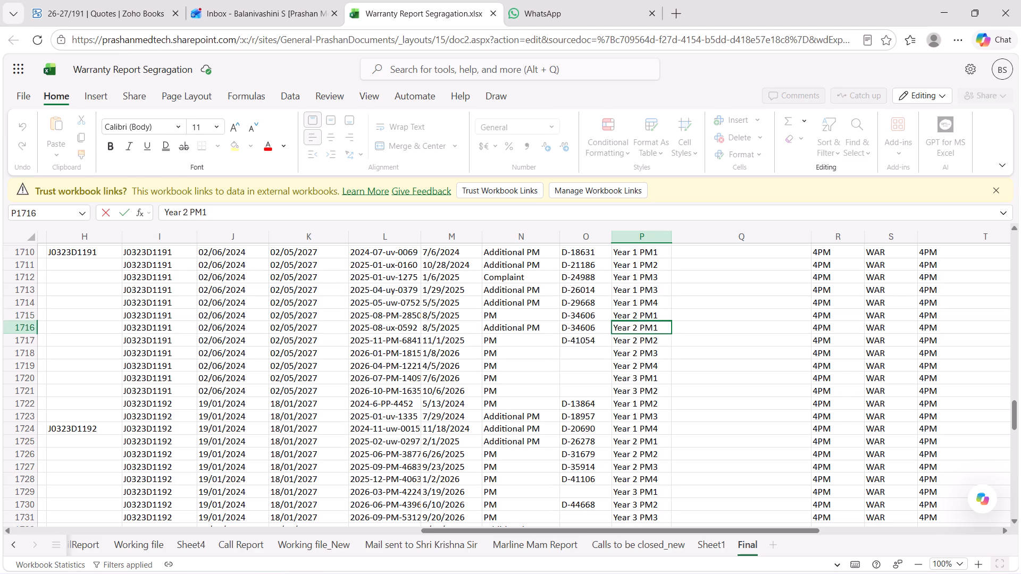
pyautogui.click(662, 339)
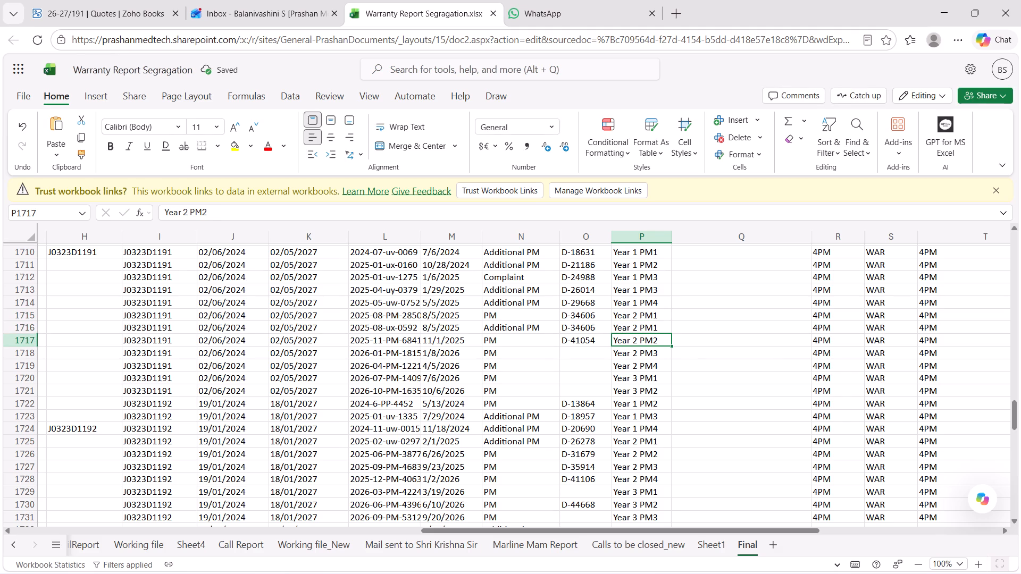
# Check the warranty-year PM labels in column P against the visit dates for J0323D1192.
pyautogui.click(651, 407)
pyautogui.scroll(-2, 651, 407)
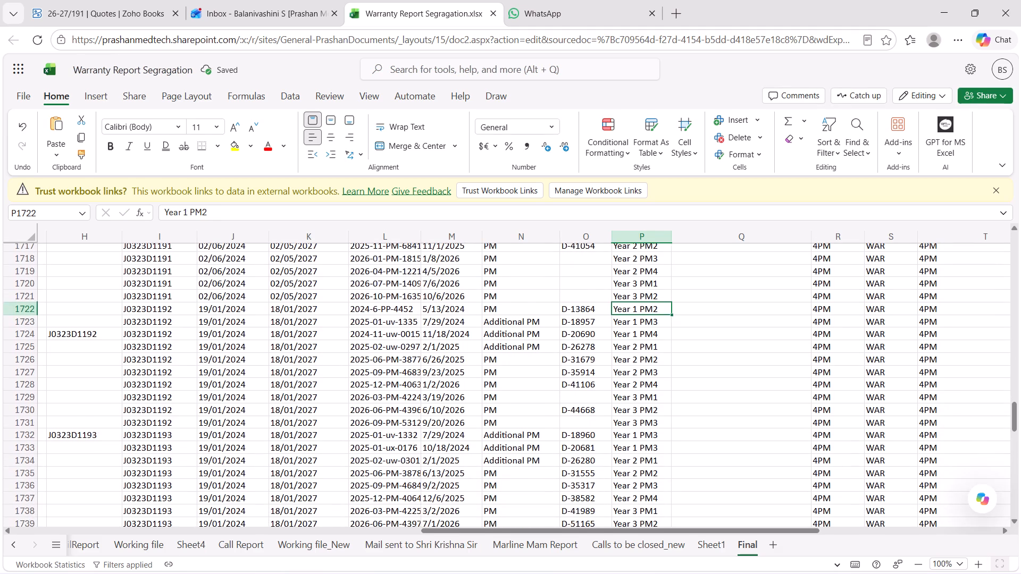
pyautogui.scroll(-1, 651, 407)
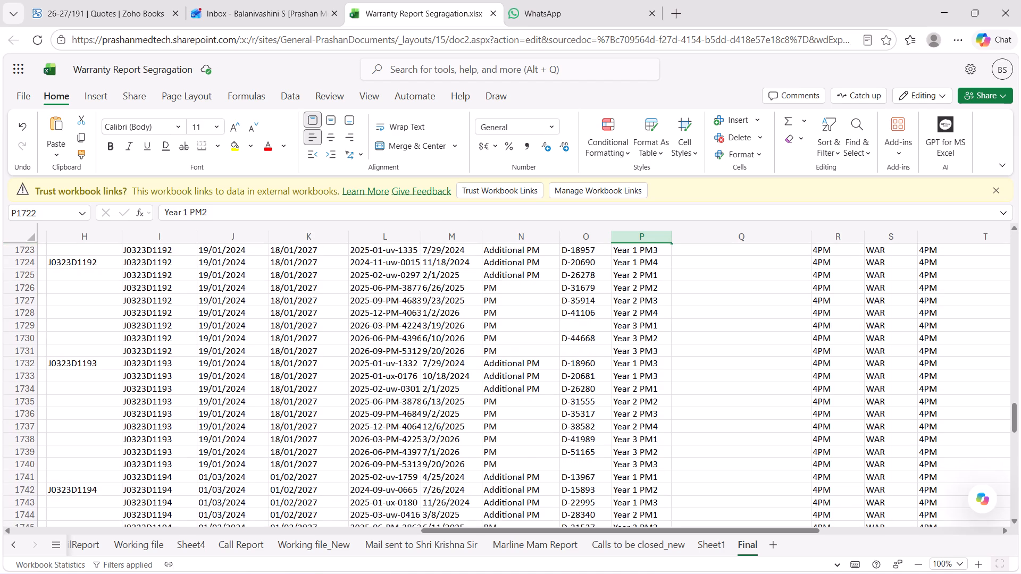
pyautogui.scroll(-1, 651, 407)
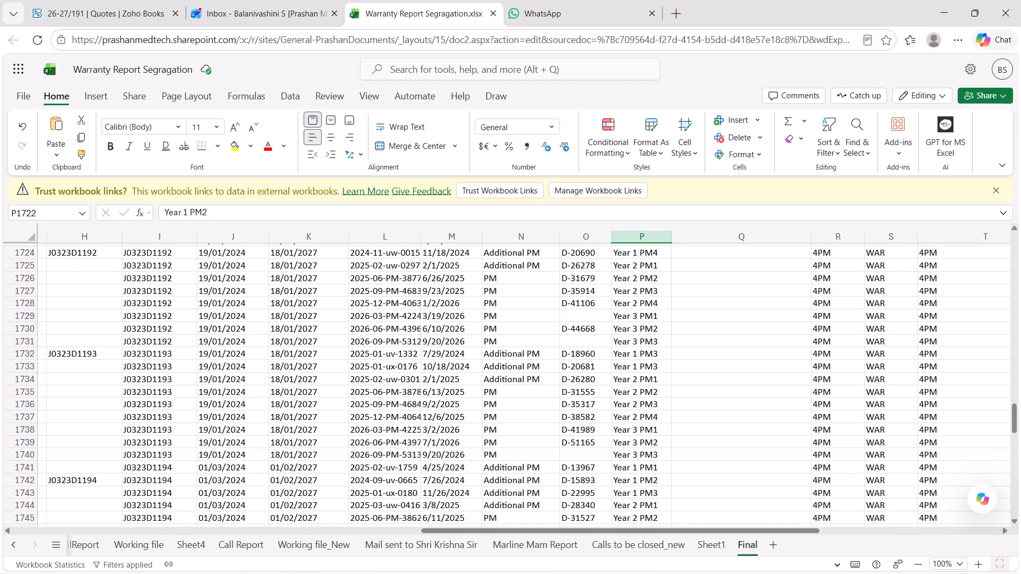
pyautogui.click(662, 252)
pyautogui.click(658, 268)
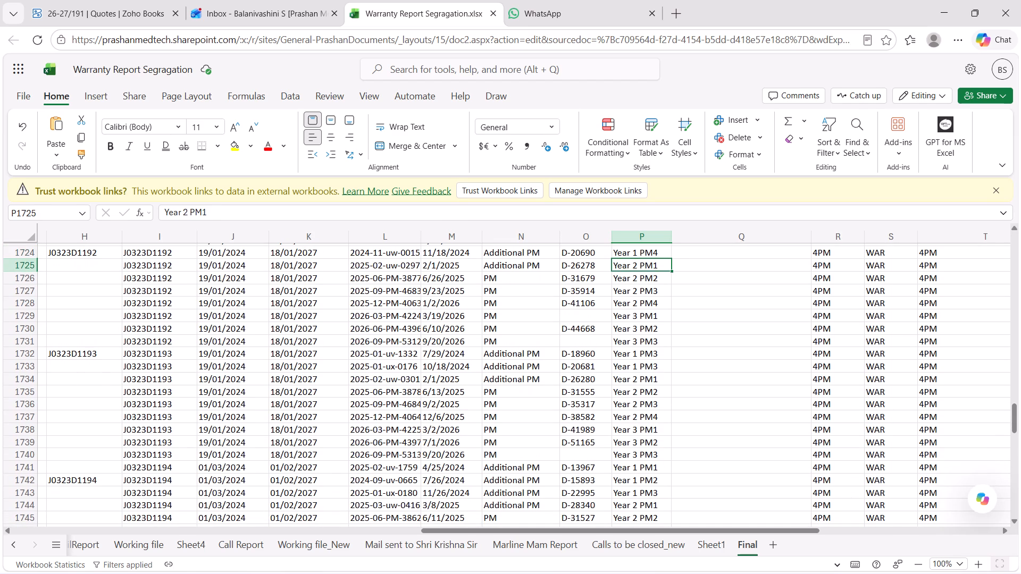
pyautogui.click(666, 281)
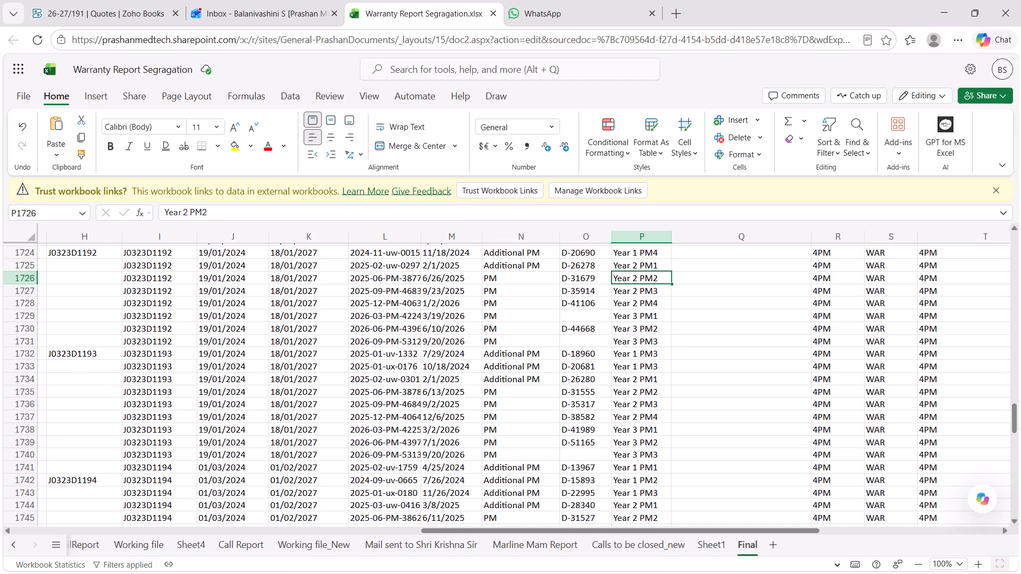
pyautogui.click(655, 307)
pyautogui.click(653, 331)
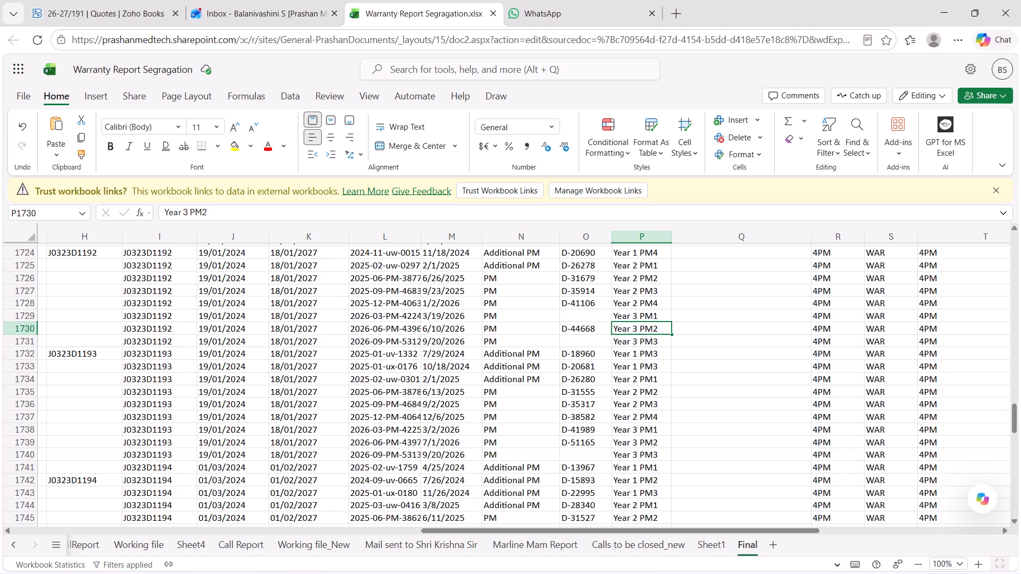
pyautogui.click(665, 345)
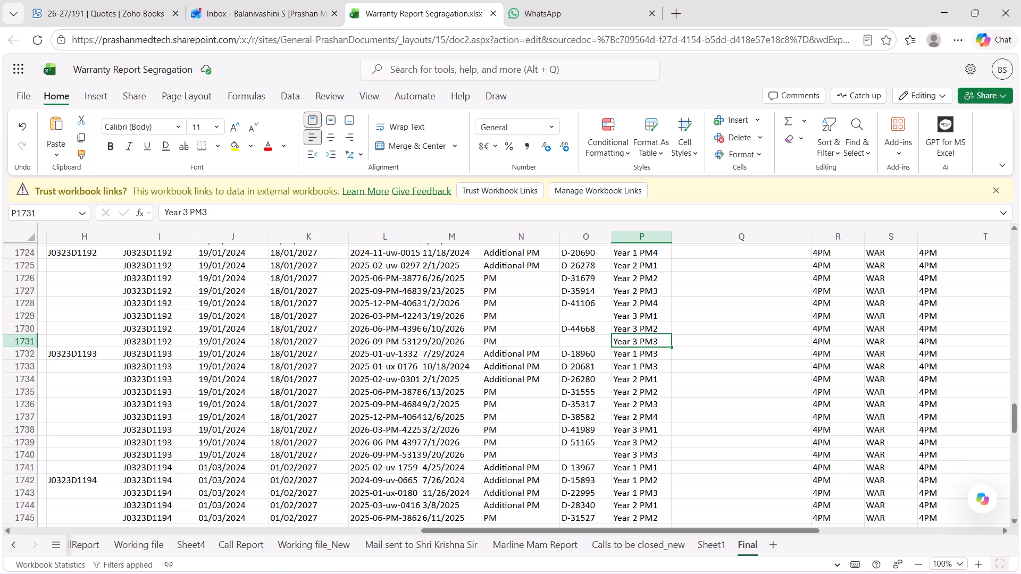
pyautogui.click(661, 356)
pyautogui.scroll(-1, 661, 356)
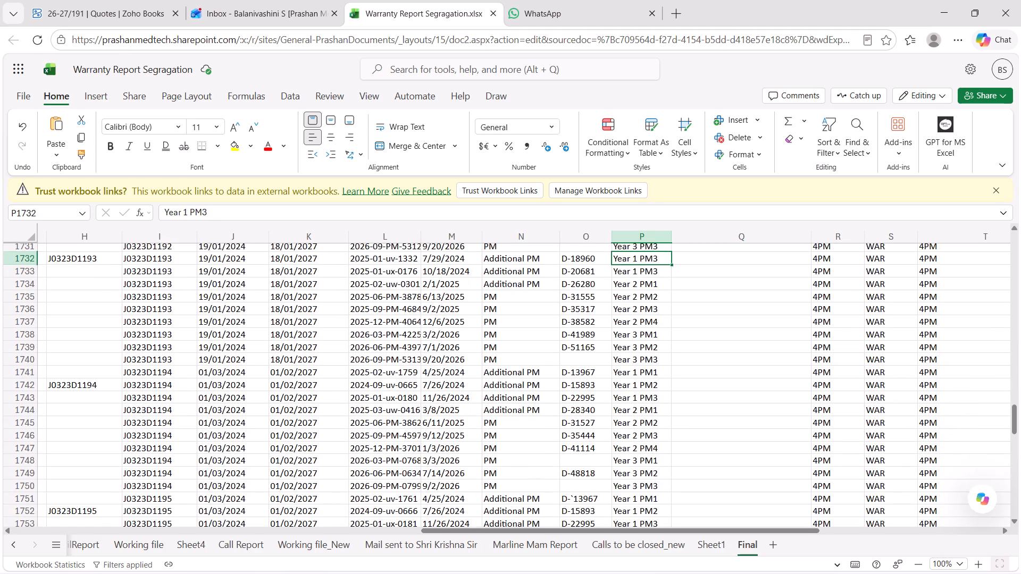
pyautogui.scroll(-2, 661, 356)
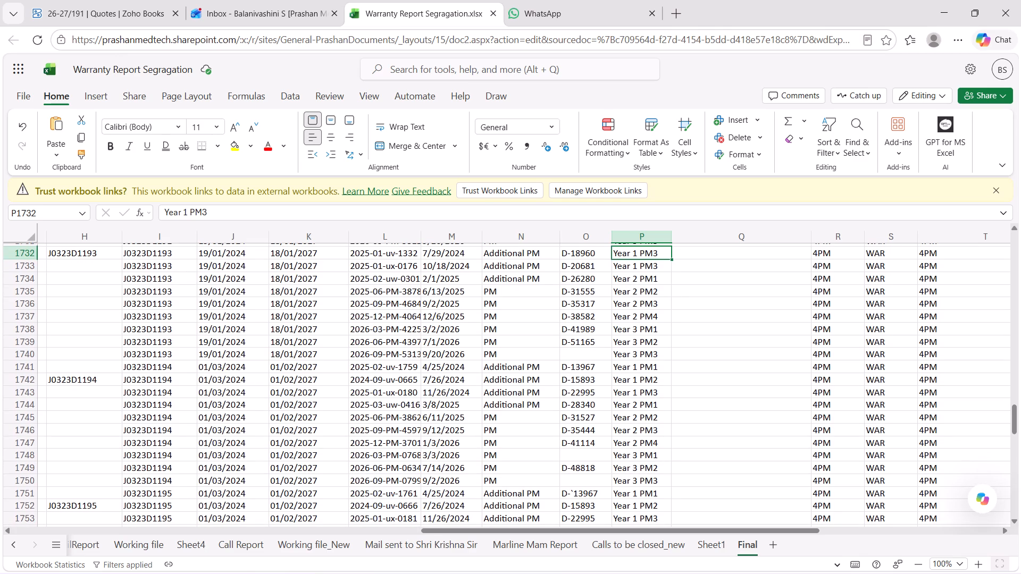
pyautogui.doubleClick(659, 252)
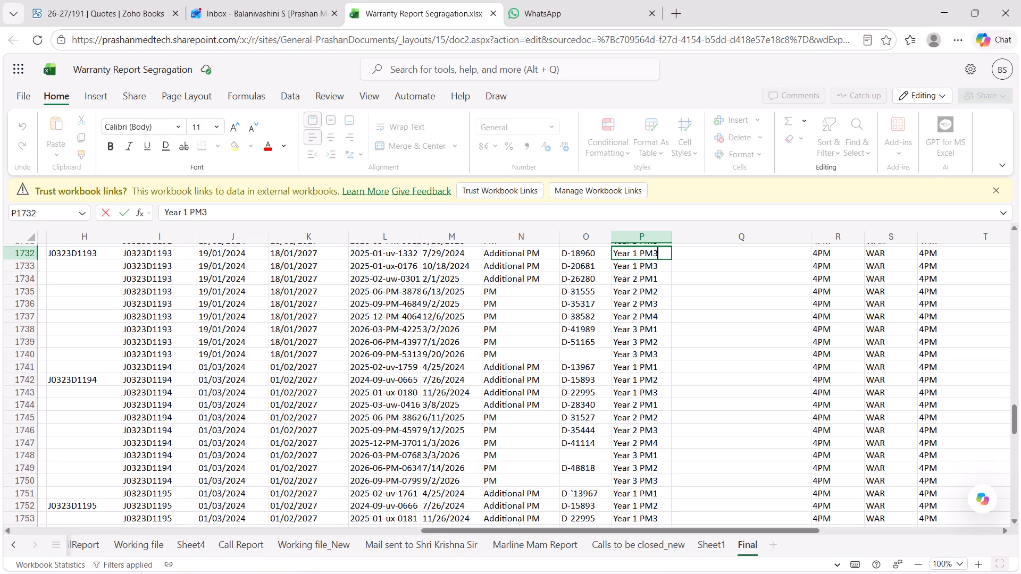
pyautogui.press('BackSpace')
pyautogui.press('2')
pyautogui.click(685, 256)
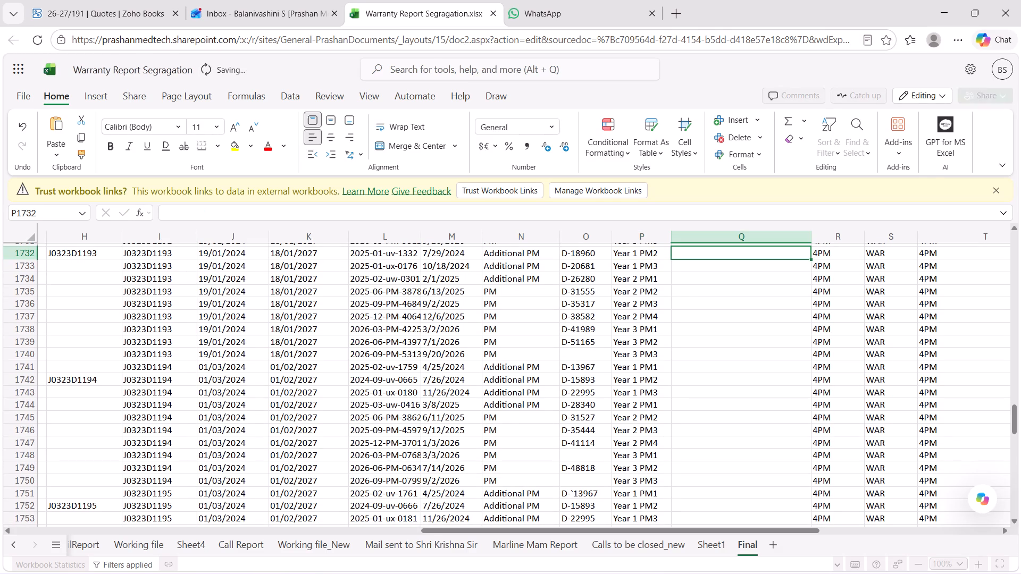
# Highlight cell P1732 with yellow fill.
pyautogui.click(649, 255)
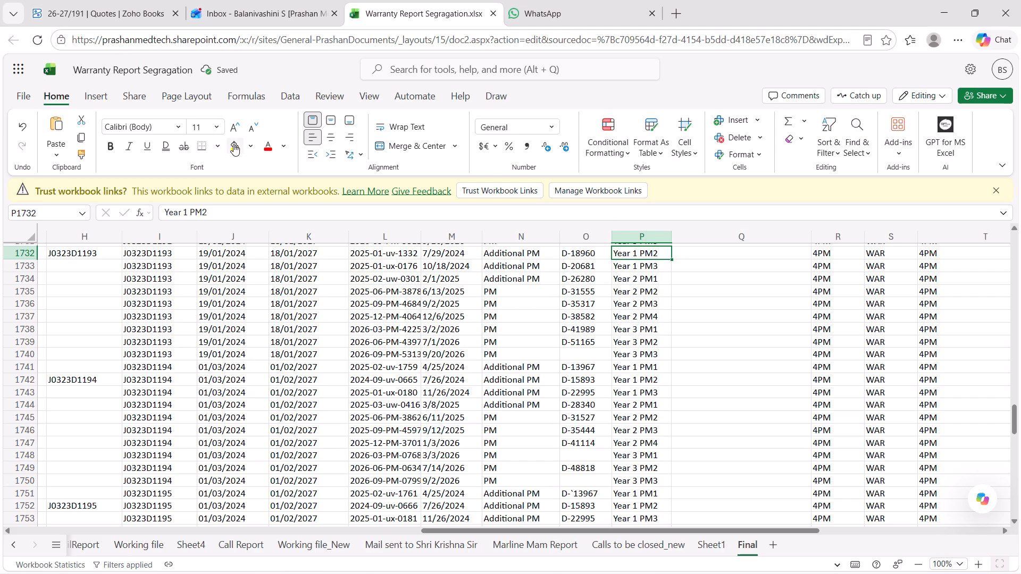
pyautogui.click(233, 144)
# Check the remaining warranty-year PM labels in column P for J0323D1193, from P1734 to P1740, against the visit dates.
pyautogui.click(663, 285)
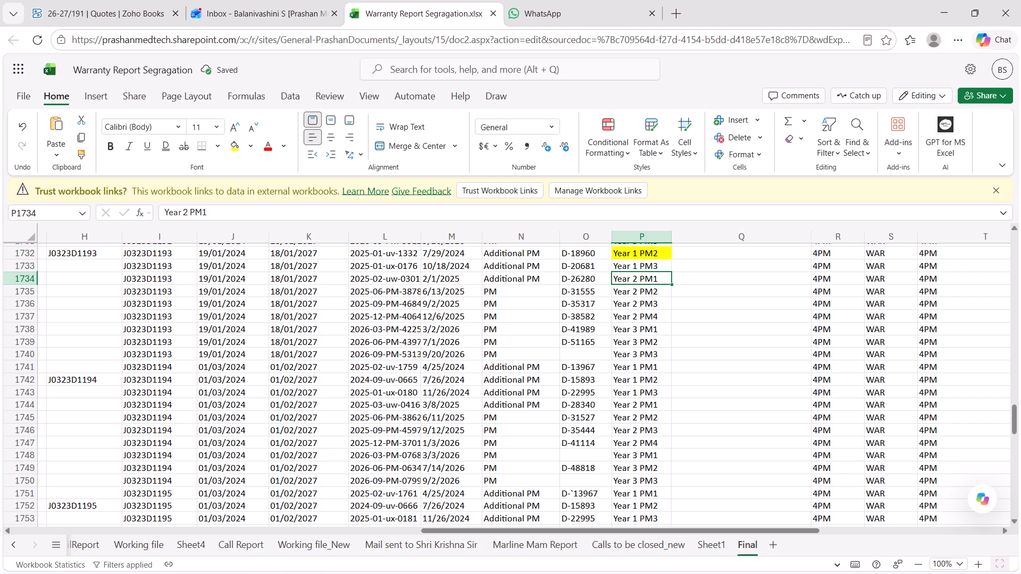
pyautogui.scroll(-1, 663, 285)
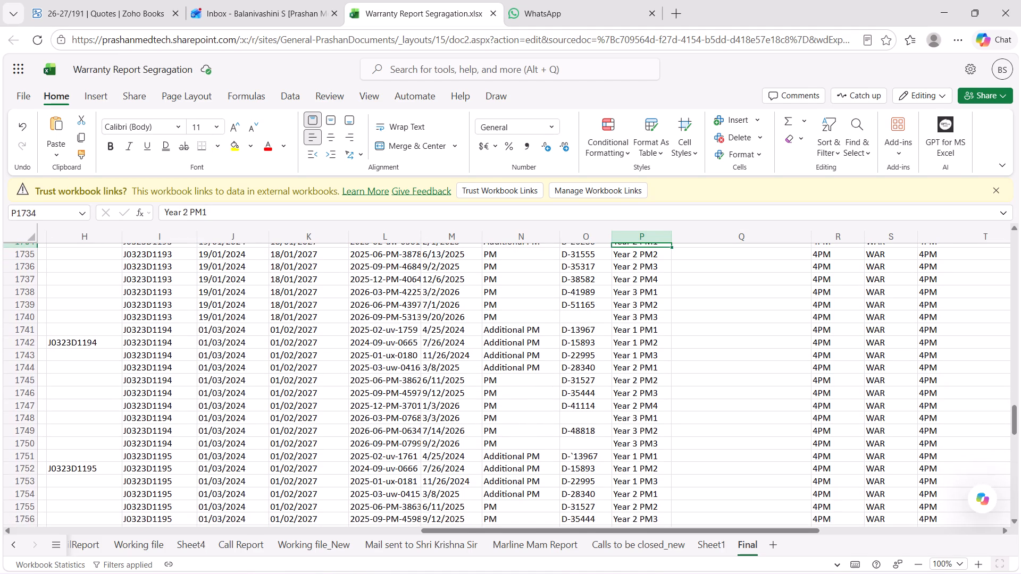
pyautogui.scroll(-2, 663, 285)
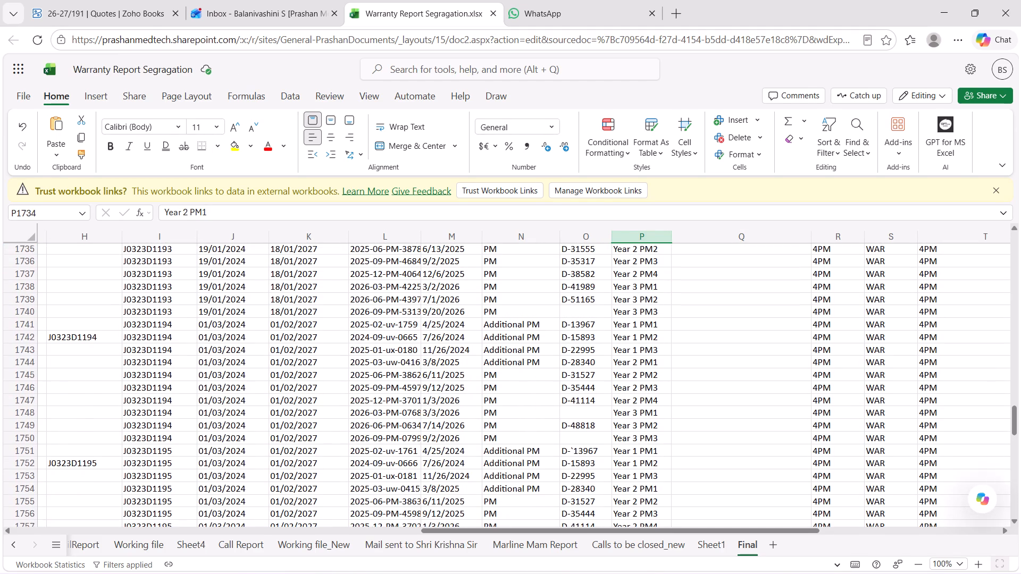
pyautogui.scroll(-1, 663, 285)
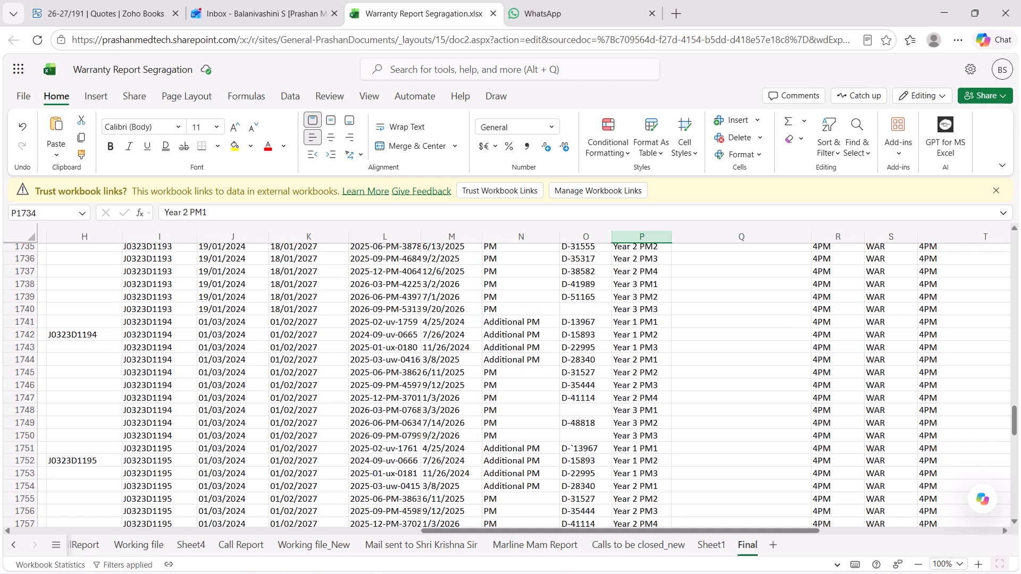
pyautogui.click(662, 262)
pyautogui.press('Down')
pyautogui.press('Down')
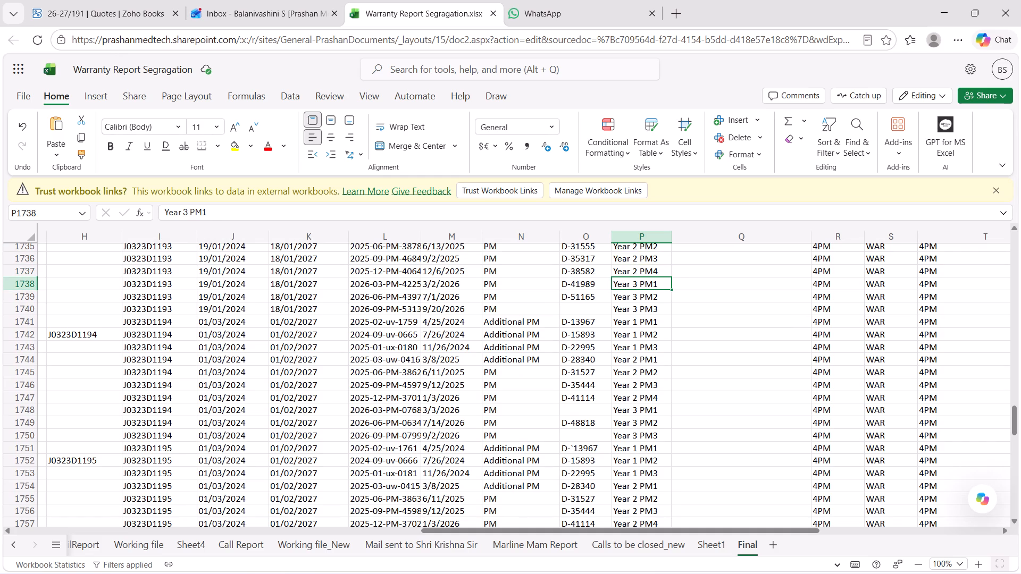
pyautogui.press('Down')
pyautogui.press('Down')
# Check the warranty-year PM labels in P1741 to P1750 for J0323D1194 against the visit dates.
pyautogui.press('Down')
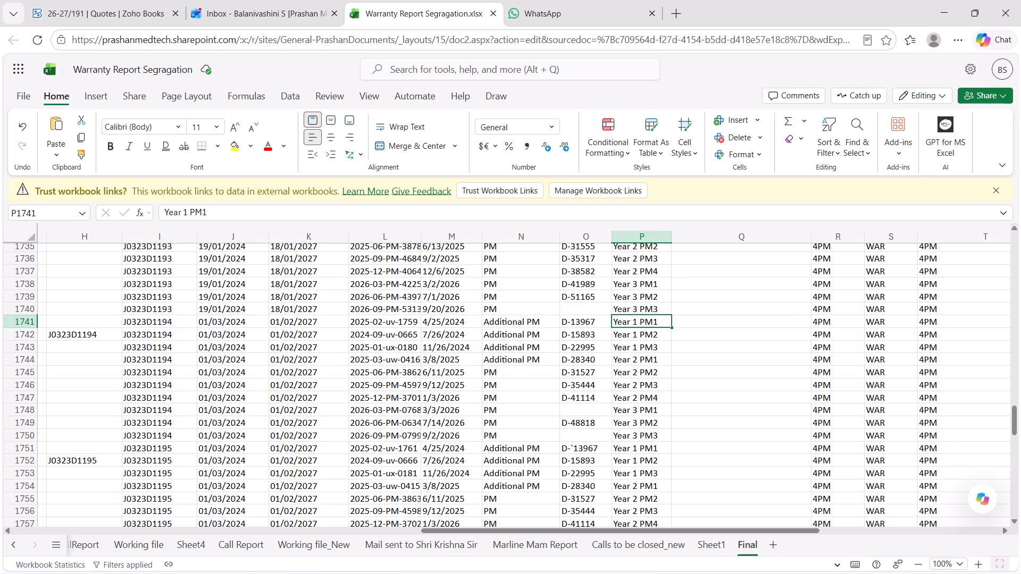
pyautogui.press('Down')
pyautogui.press('Down')
pyautogui.press('Down')
pyautogui.press('Down')
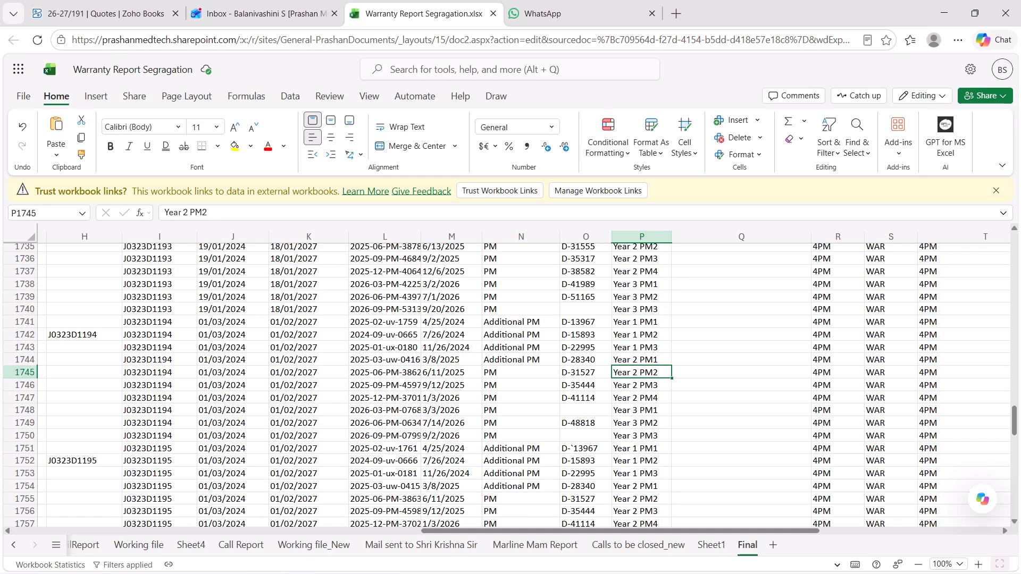
pyautogui.press('Down')
pyautogui.press('Down')
pyautogui.press('Down')
pyautogui.press('Down')
pyautogui.press('Down')
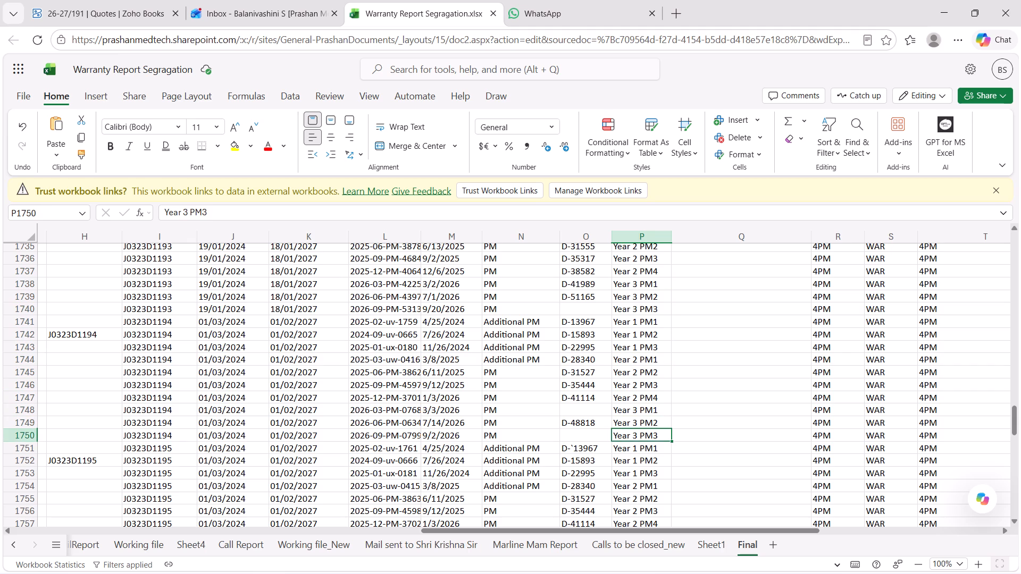
# Check the warranty-year PM labels in P1751 to P1760 for J0323D1195 against the visit dates.
pyautogui.press('Down')
pyautogui.press('Down')
pyautogui.press('Down')
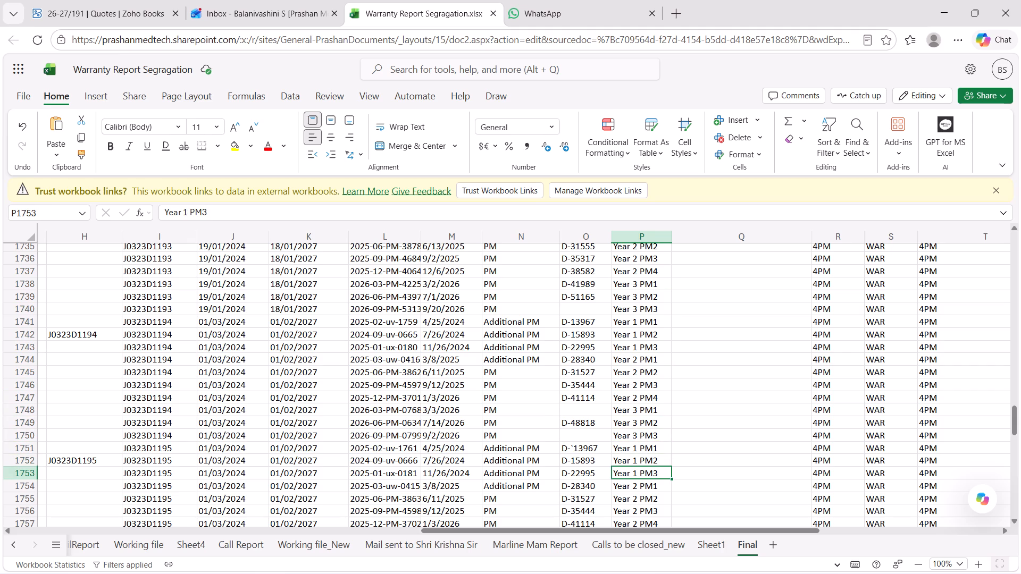
pyautogui.press('Down')
pyautogui.press('Down')
pyautogui.press('Down')
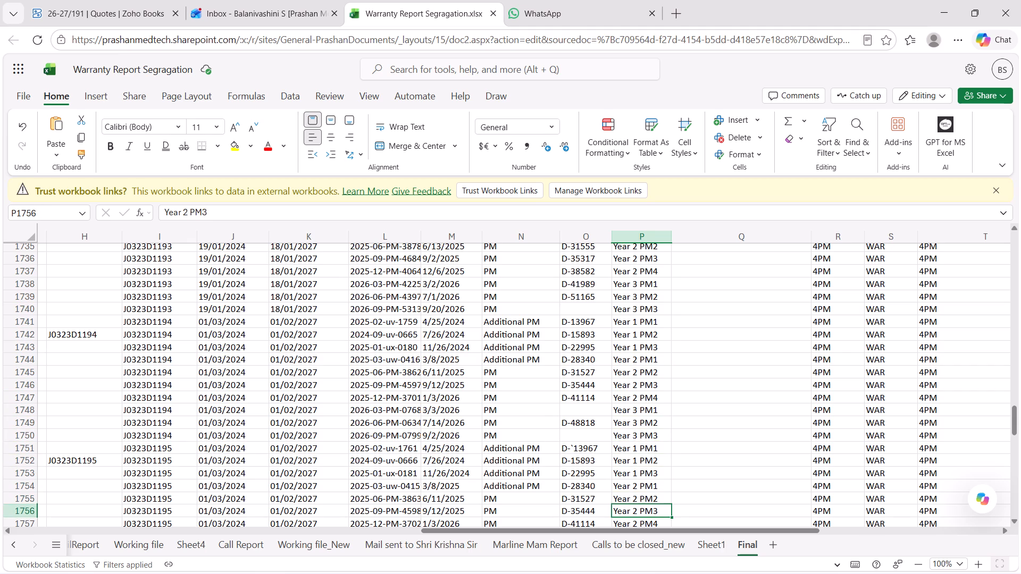
pyautogui.press('Down')
pyautogui.press('Down')
pyautogui.press('Down')
pyautogui.press('Down')
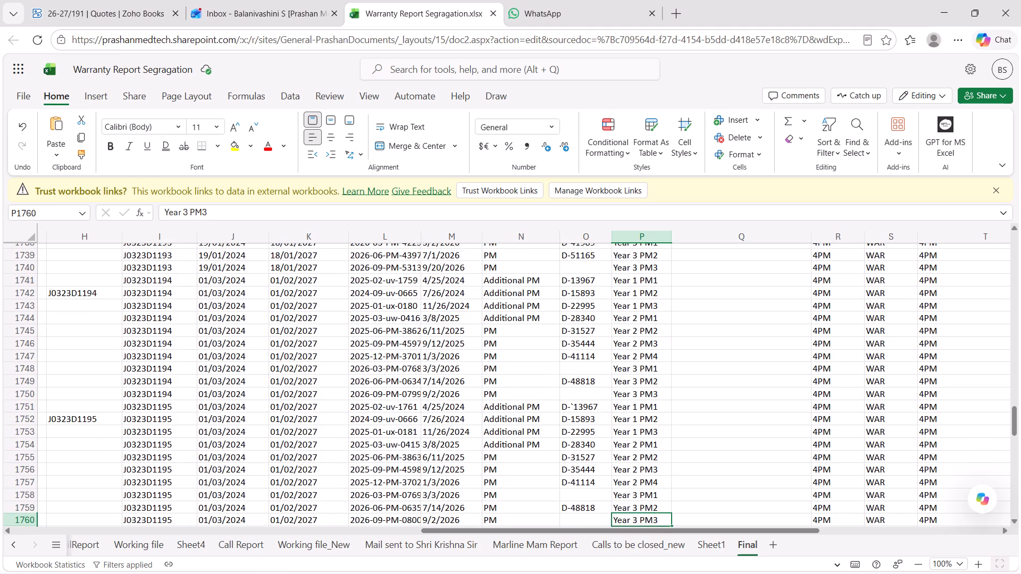
# Check the warranty-year PM labels in P1761 to P1764 for J0323D1198, including its complaint rows.
pyautogui.press('Down')
pyautogui.press('Down')
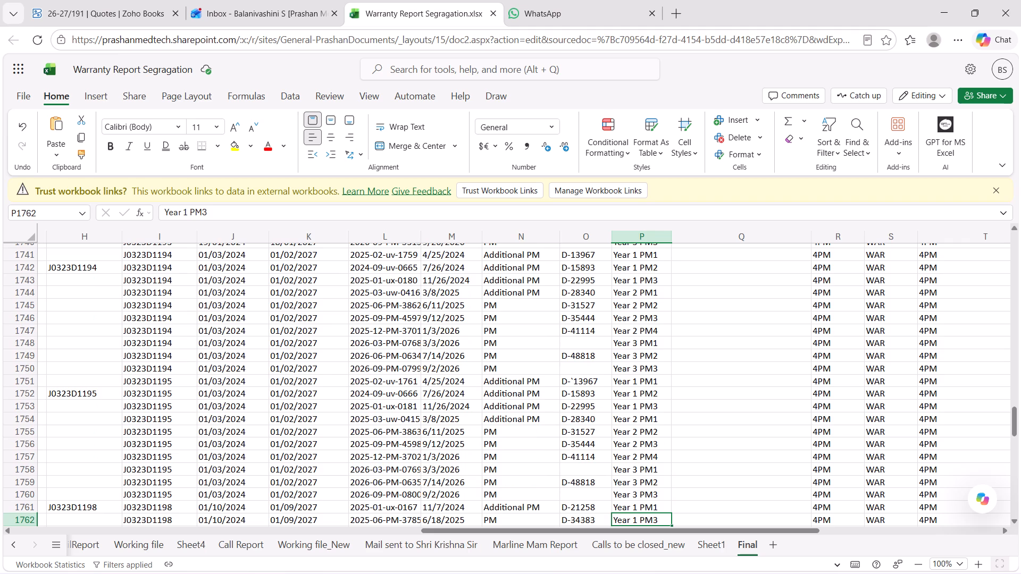
pyautogui.press('Down')
pyautogui.press('Down')
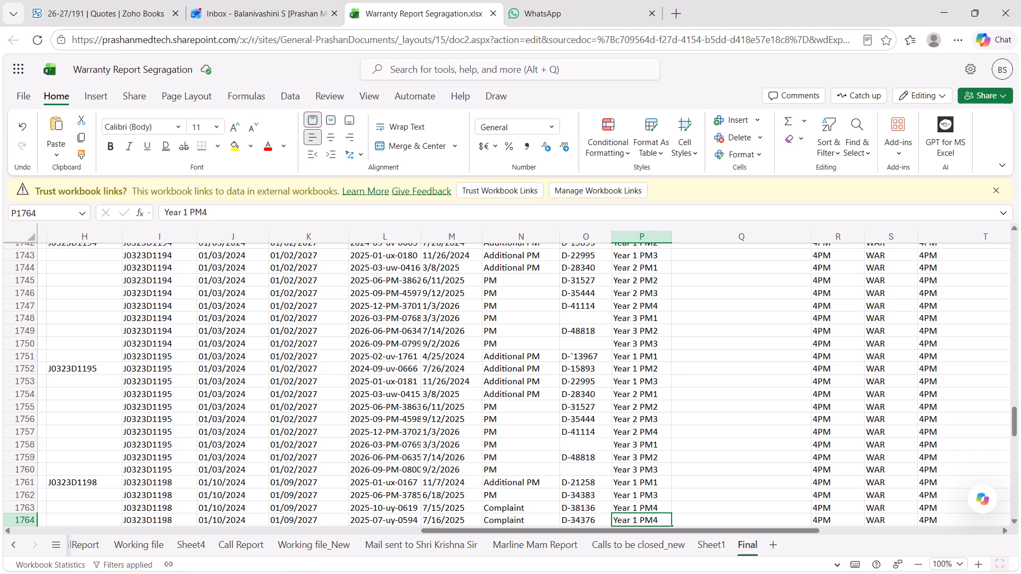
# Re-examine the report number in O1751 for J0323D1195 and the later PM rows of J0323D1194.
pyautogui.click(604, 356)
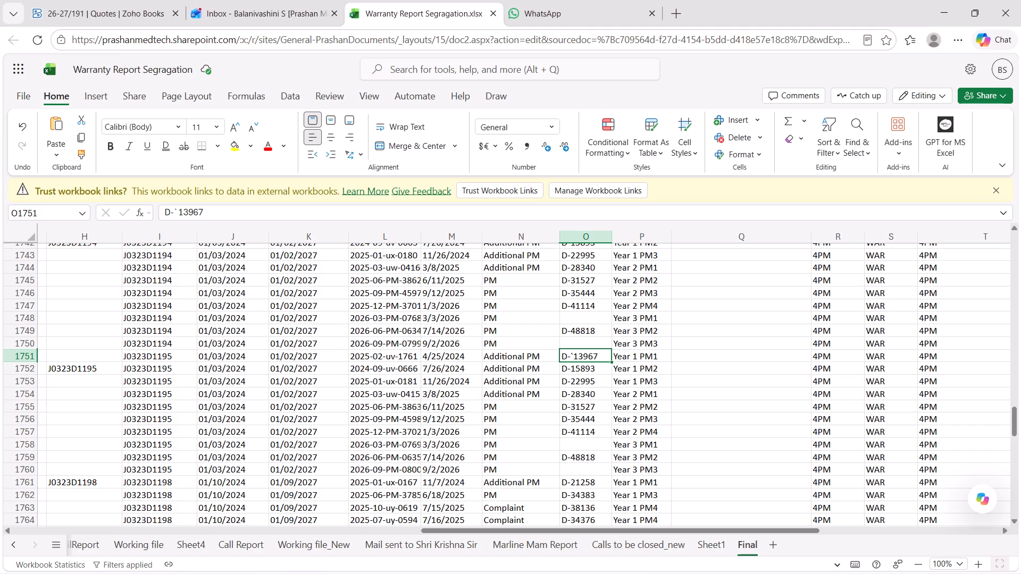
pyautogui.click(624, 332)
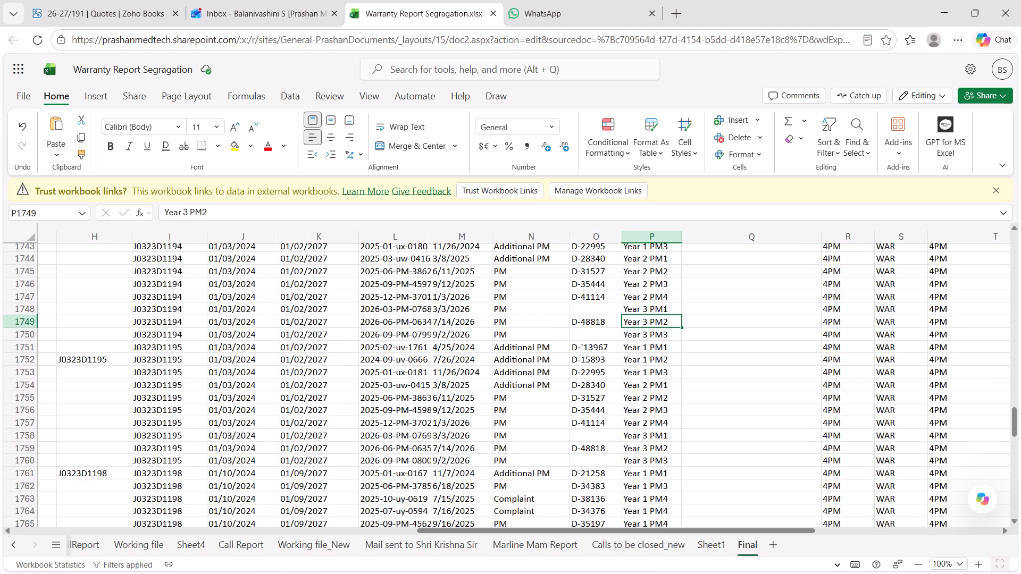
pyautogui.click(515, 295)
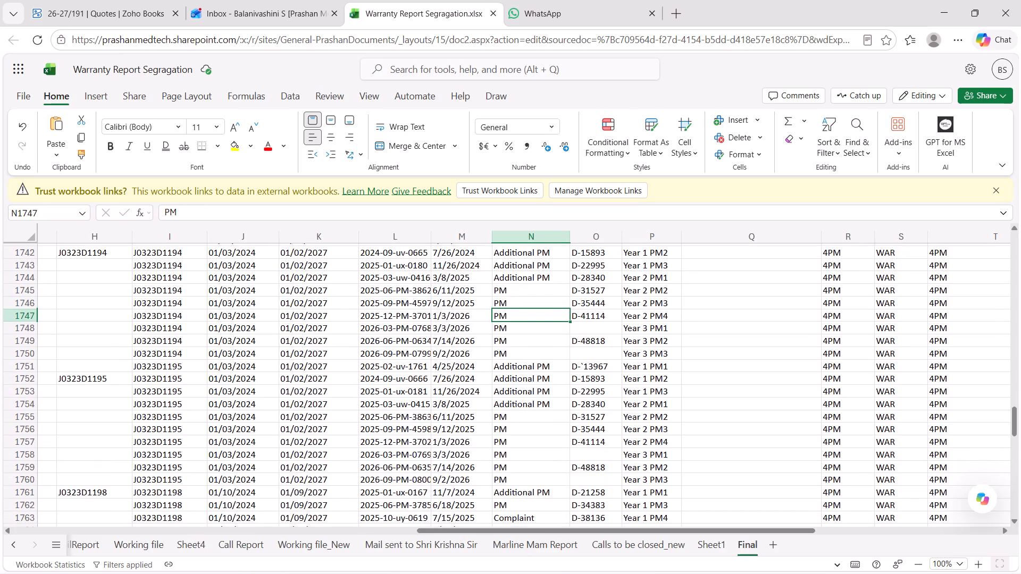
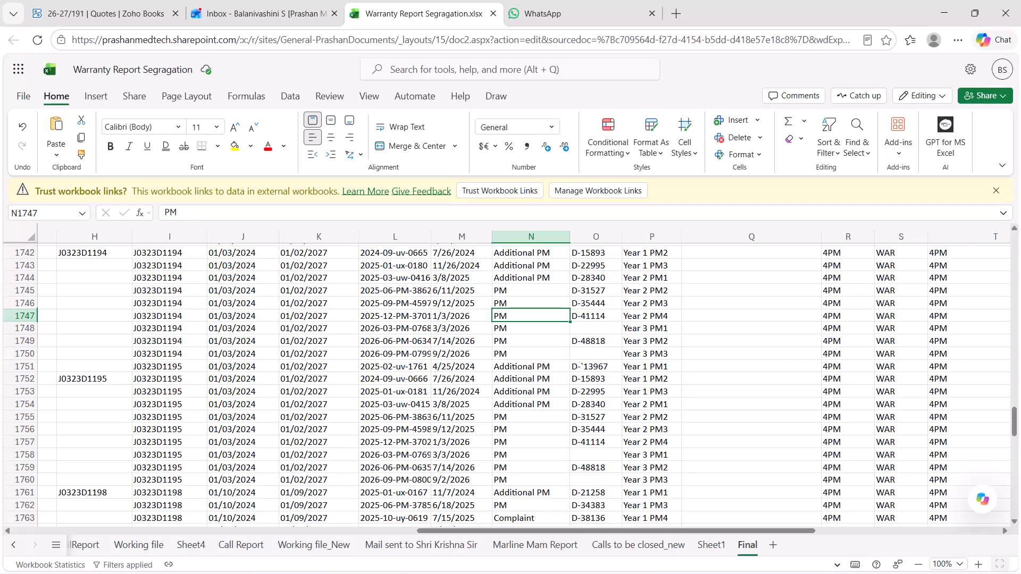
# Recheck the warranty-year PM labels in P1743 to P1750 for J0323D1194 against the visit dates.
pyautogui.click(611, 319)
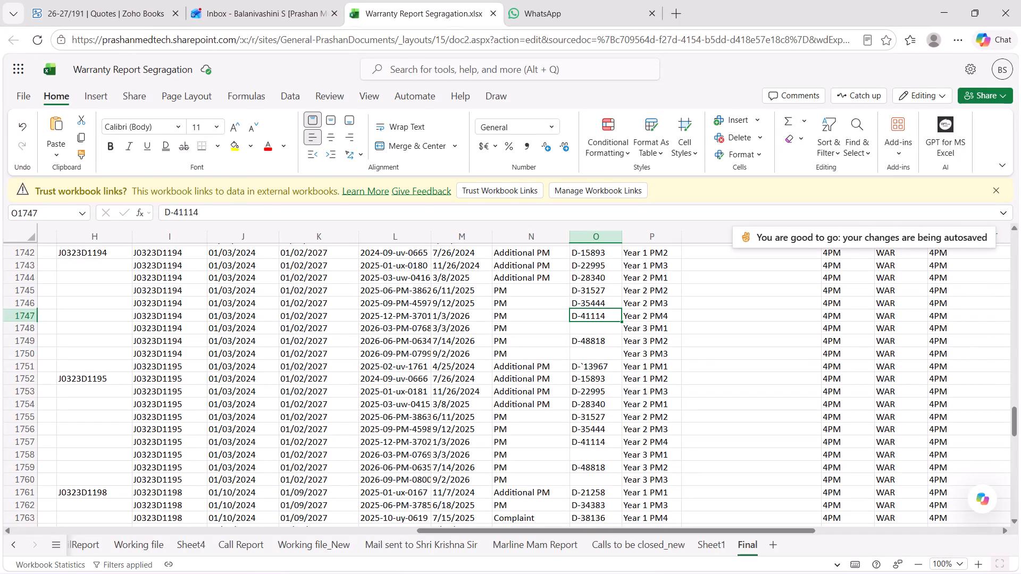
pyautogui.click(665, 266)
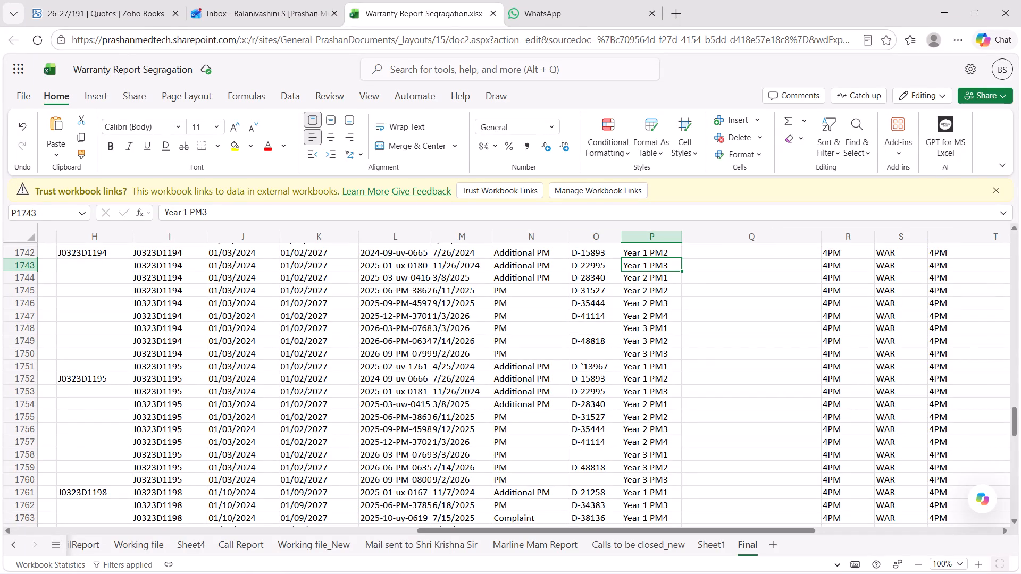
pyautogui.click(672, 280)
pyautogui.press('Down')
pyautogui.press('Down')
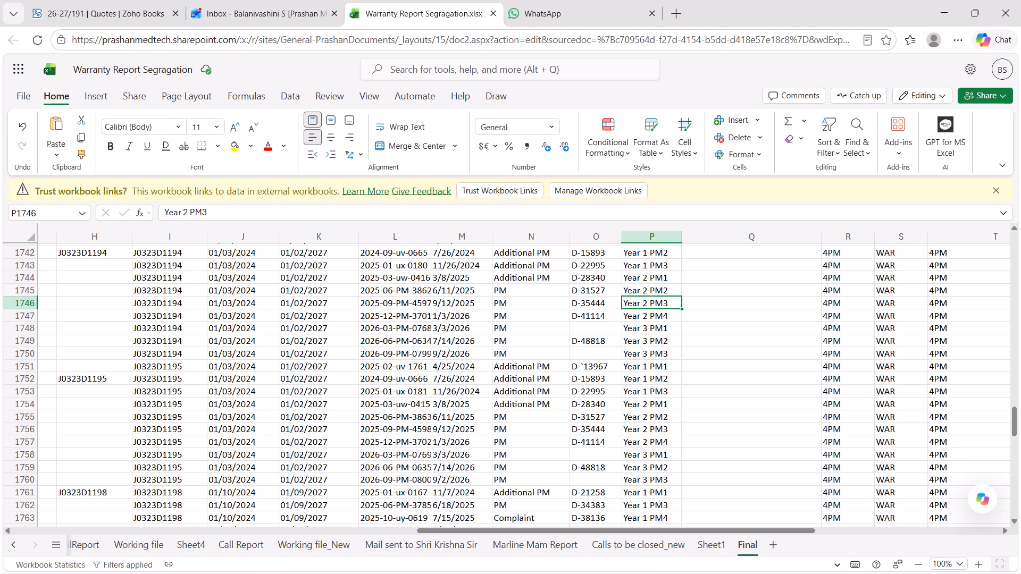
pyautogui.press('Down')
pyautogui.press('Down')
pyautogui.press('Down')
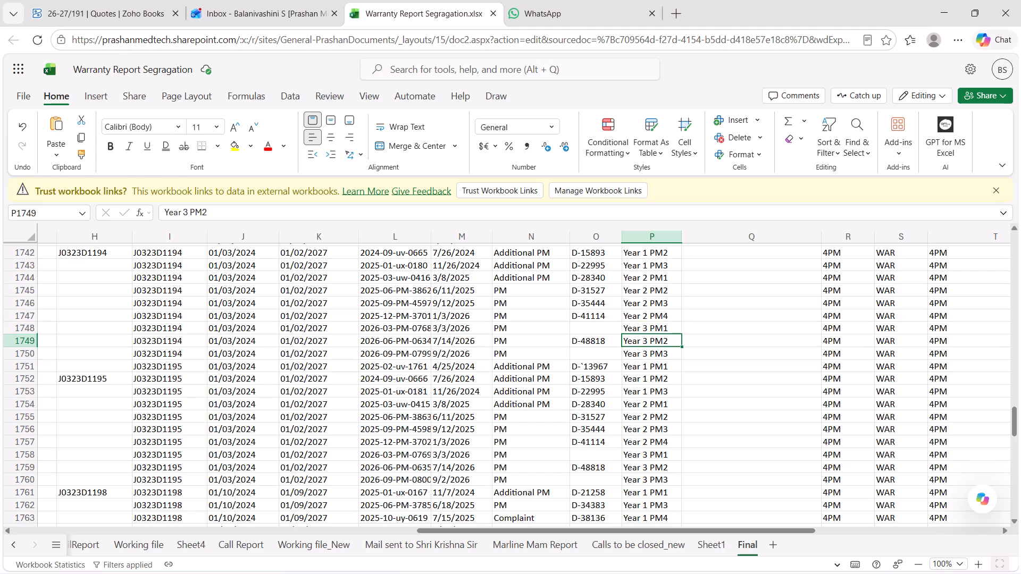
pyautogui.press('Down')
# Recheck the warranty-year PM labels in P1751 to P1760 for J0323D1195 against the visit dates.
pyautogui.press('Down')
pyautogui.press('Down')
pyautogui.press('Down')
pyautogui.press('Down')
pyautogui.press('Down')
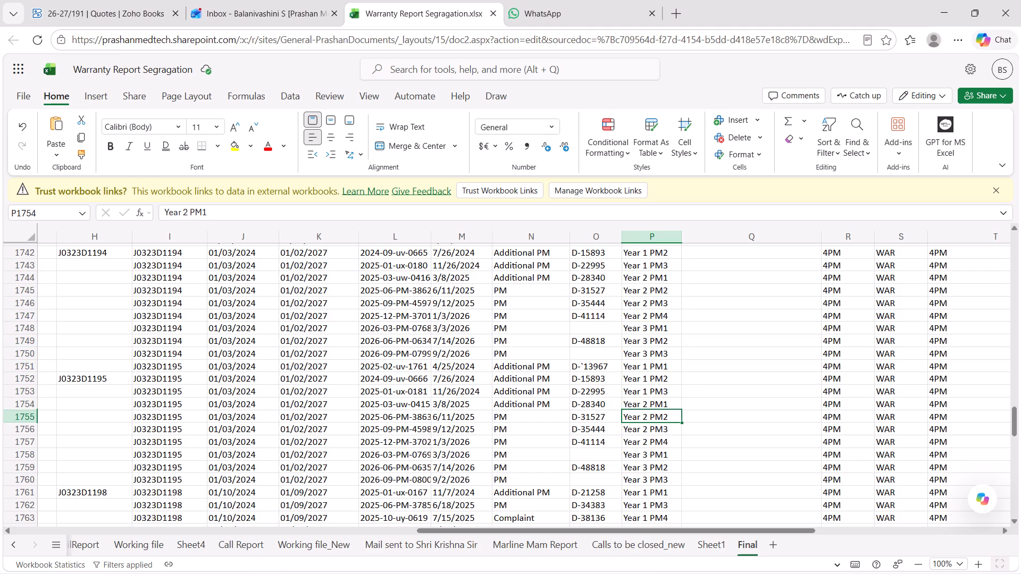
pyautogui.press('Down')
pyautogui.press('Down')
pyautogui.press('Down')
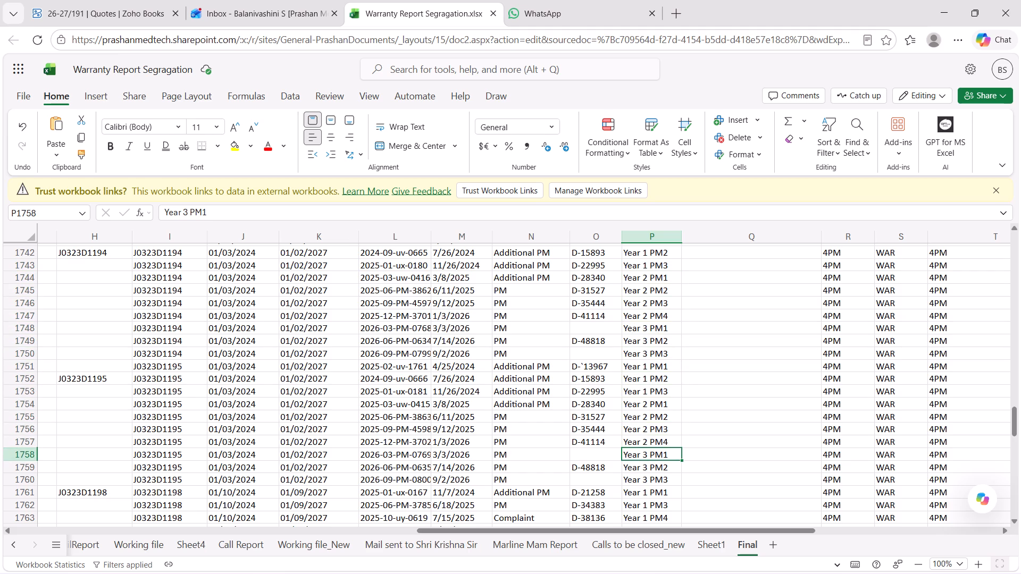
pyautogui.press('Down')
pyautogui.press('Down')
# Examine the warranty-year PM labels in P1761 to P1765 for J0323D1198, including its two complaint rows.
pyautogui.press('Down')
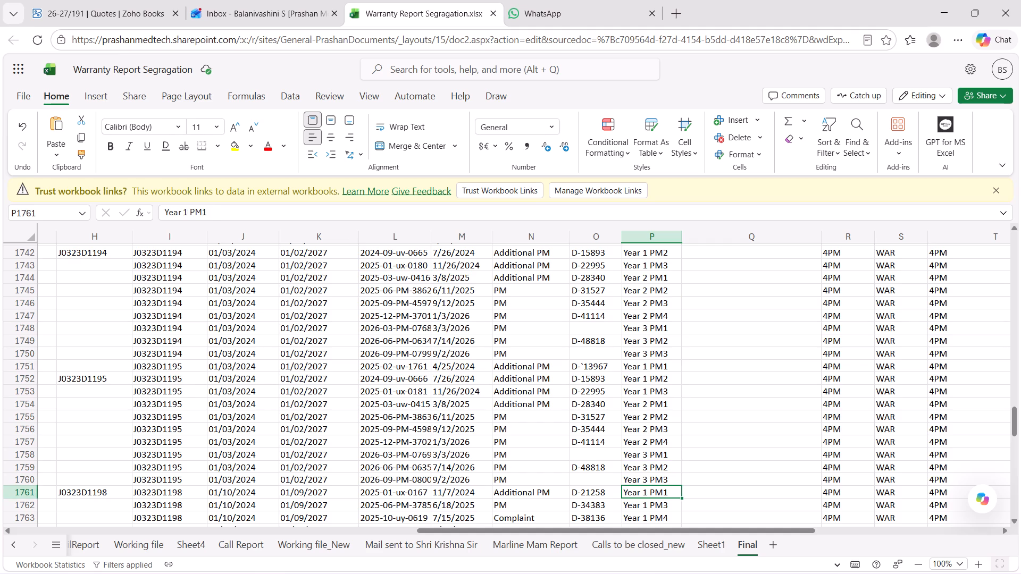
pyautogui.press('Down')
pyautogui.press('Down')
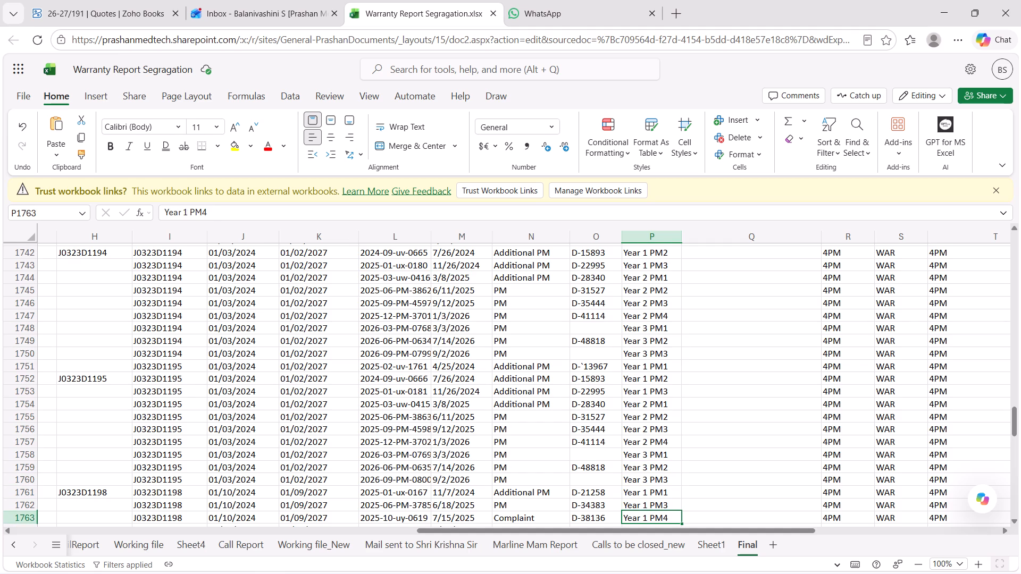
pyautogui.press('Down')
pyautogui.press('Down')
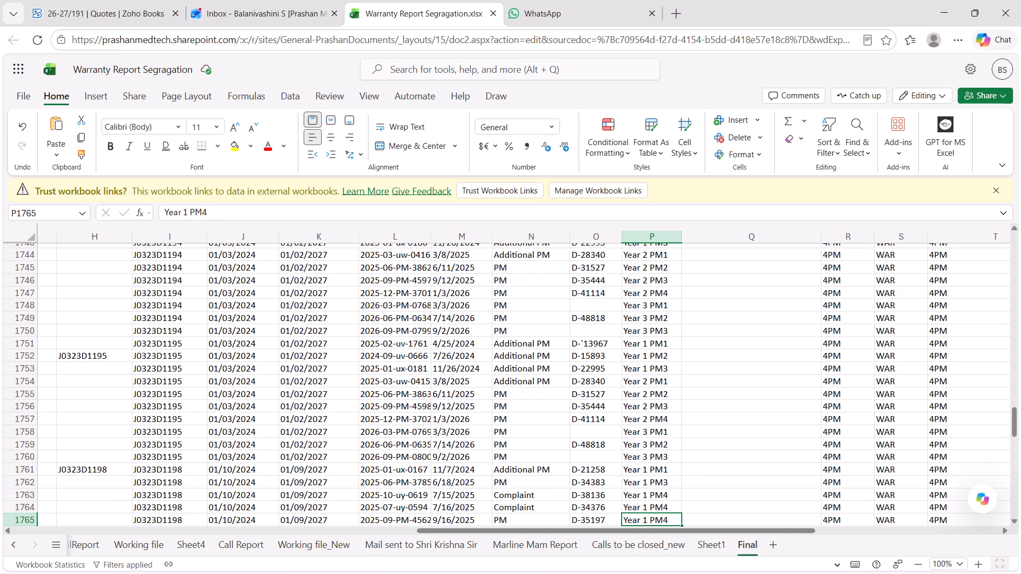
pyautogui.scroll(-5, 613, 405)
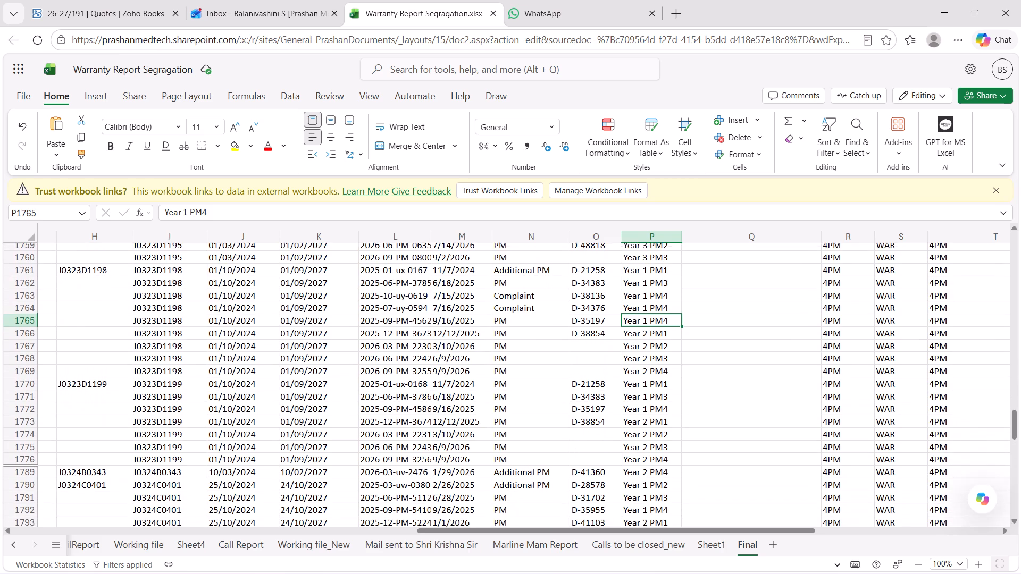
pyautogui.scroll(-1, 613, 405)
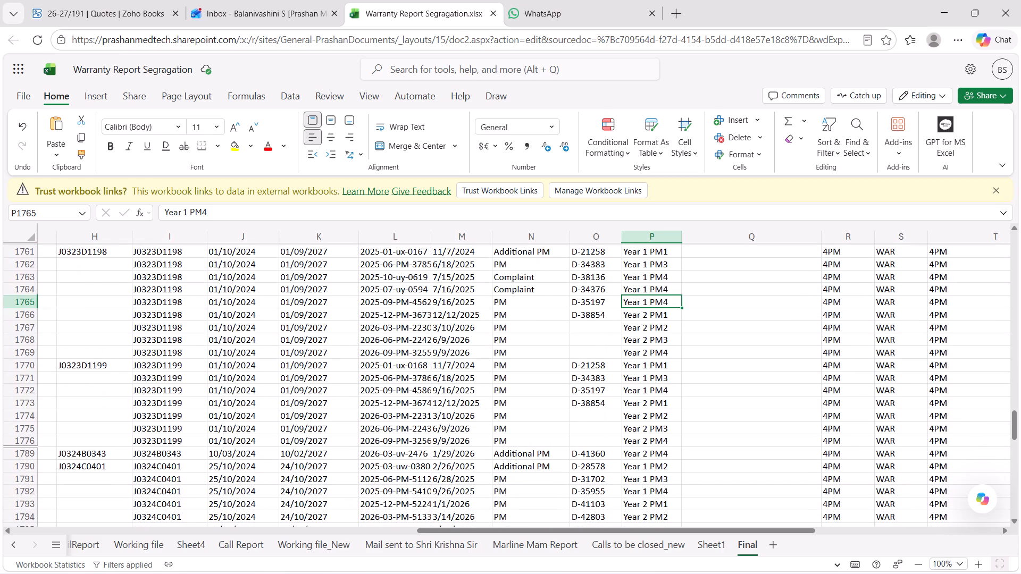
pyautogui.click(672, 287)
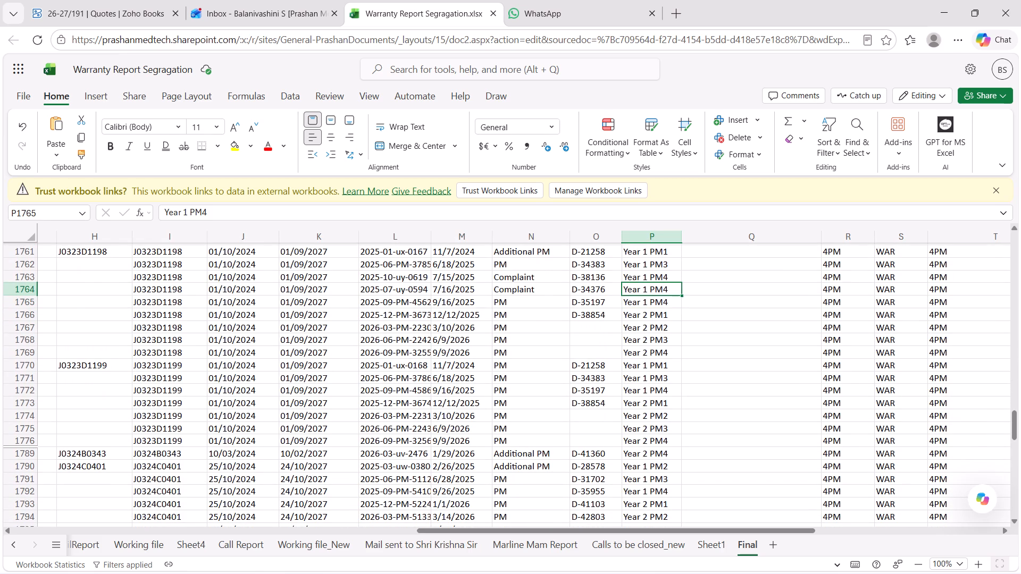
pyautogui.click(673, 305)
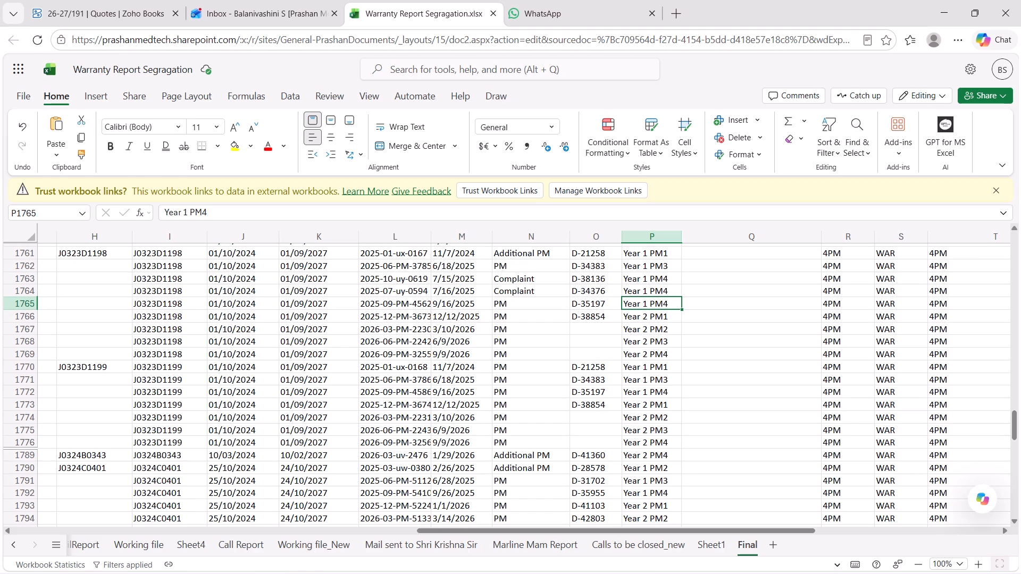
# Change the J0323D1198 label in P1762 to Year 1 PM2 and highlight the cell in yellow.
pyautogui.click(670, 265)
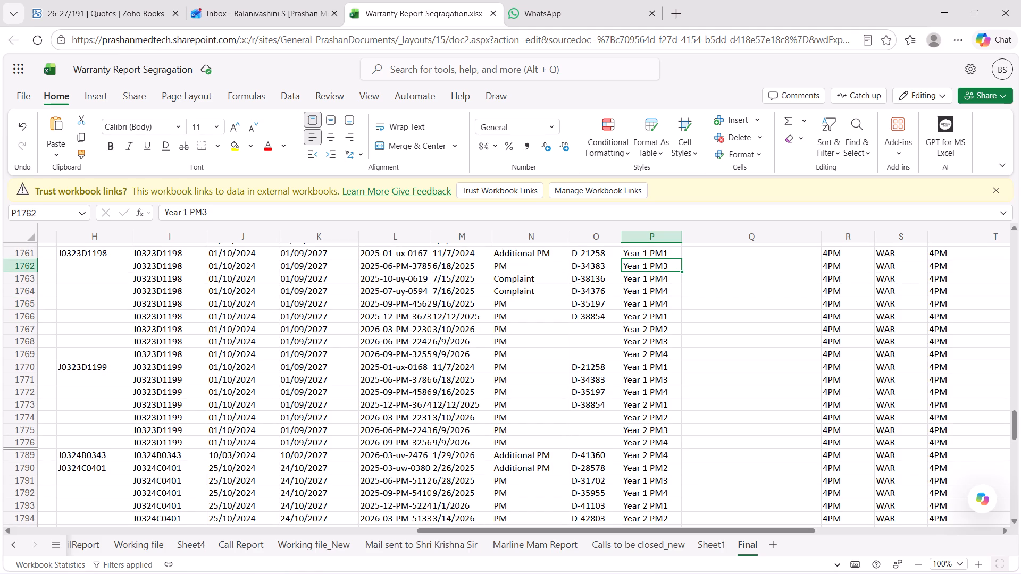
pyautogui.doubleClick(670, 265)
pyautogui.press('BackSpace')
pyautogui.press('2')
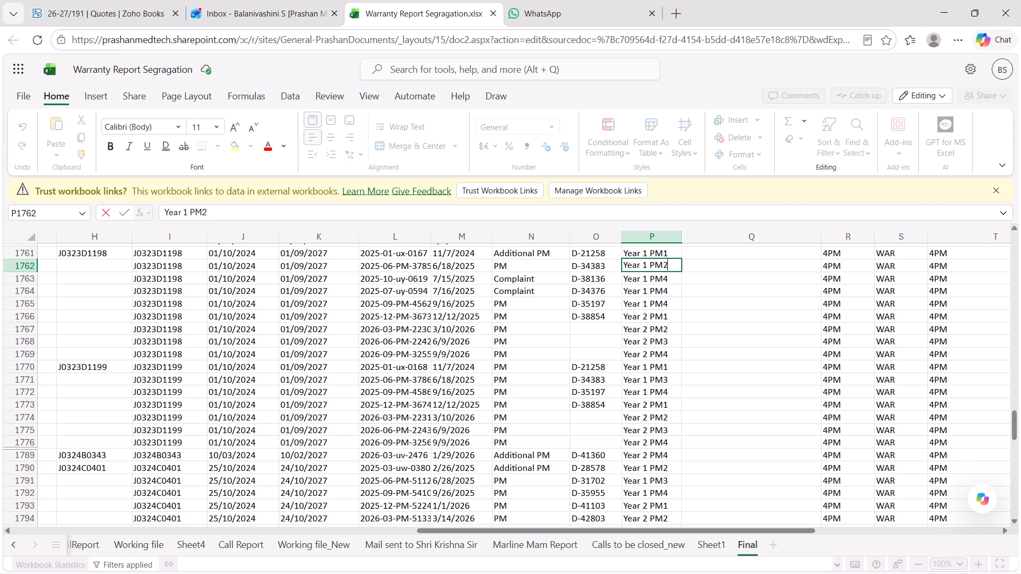
pyautogui.click(699, 263)
pyautogui.click(665, 267)
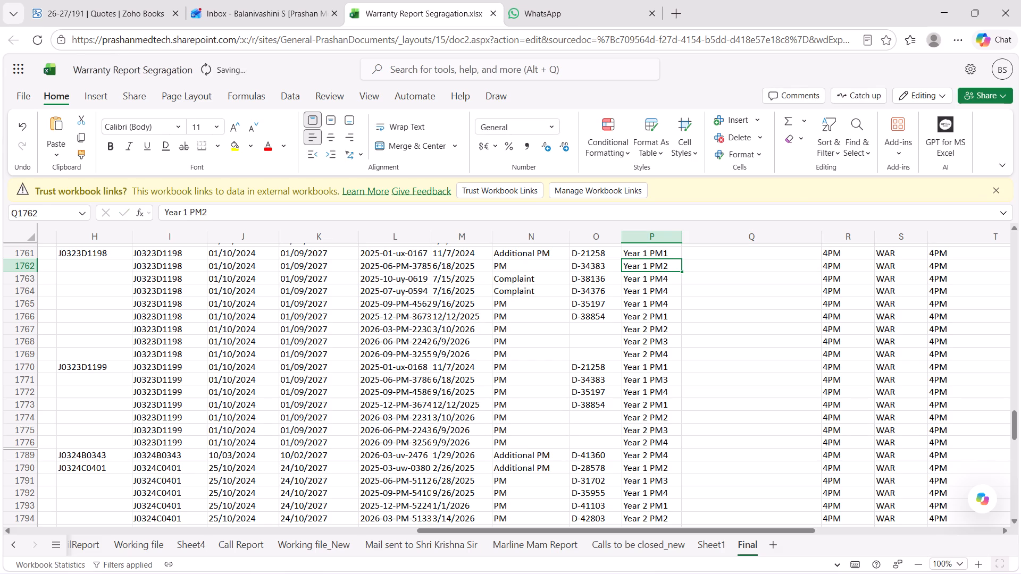
pyautogui.click(232, 151)
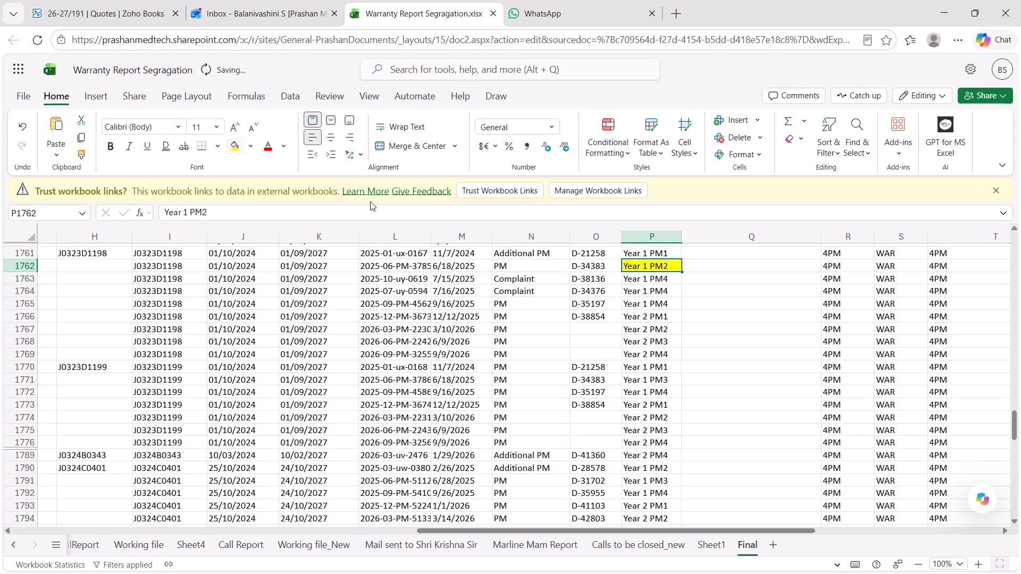
pyautogui.click(672, 284)
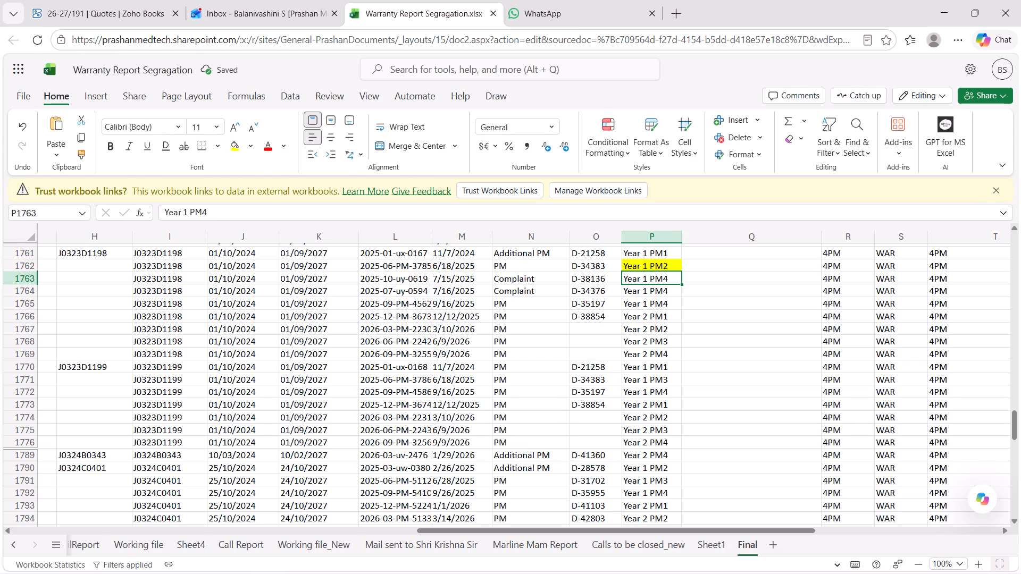
pyautogui.click(674, 291)
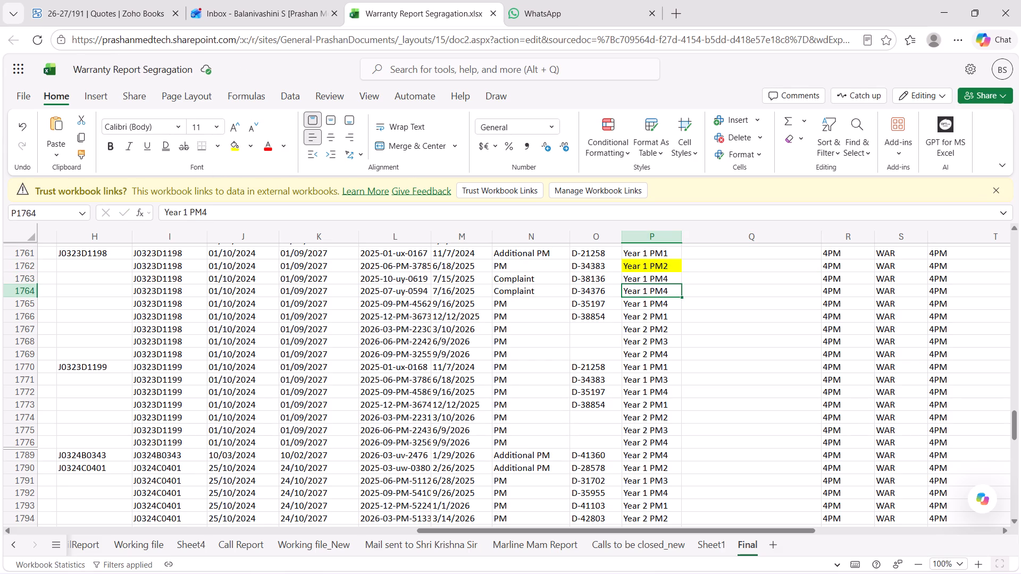
pyautogui.doubleClick(674, 291)
pyautogui.press('BackSpace')
pyautogui.press('3')
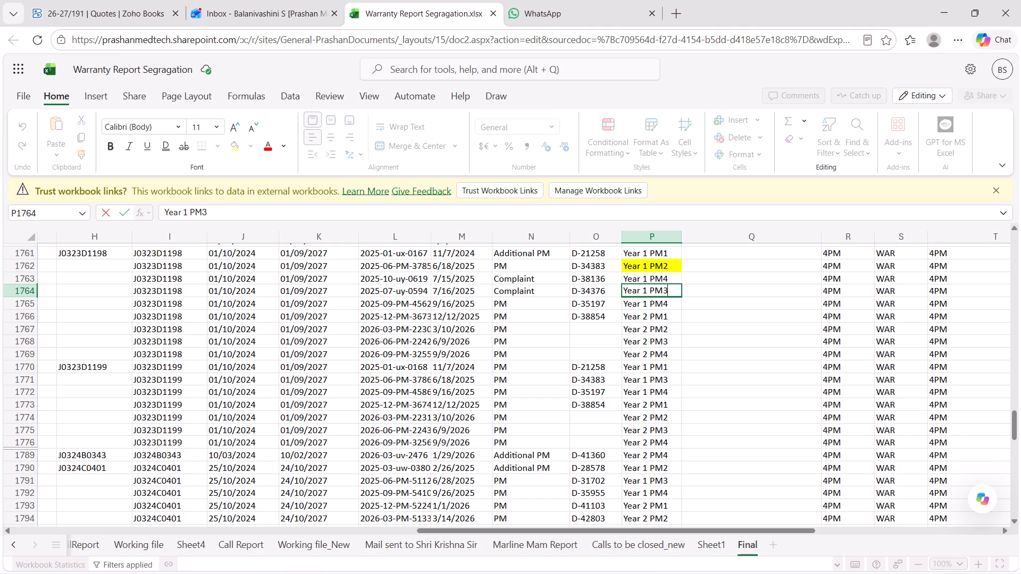
pyautogui.click(712, 288)
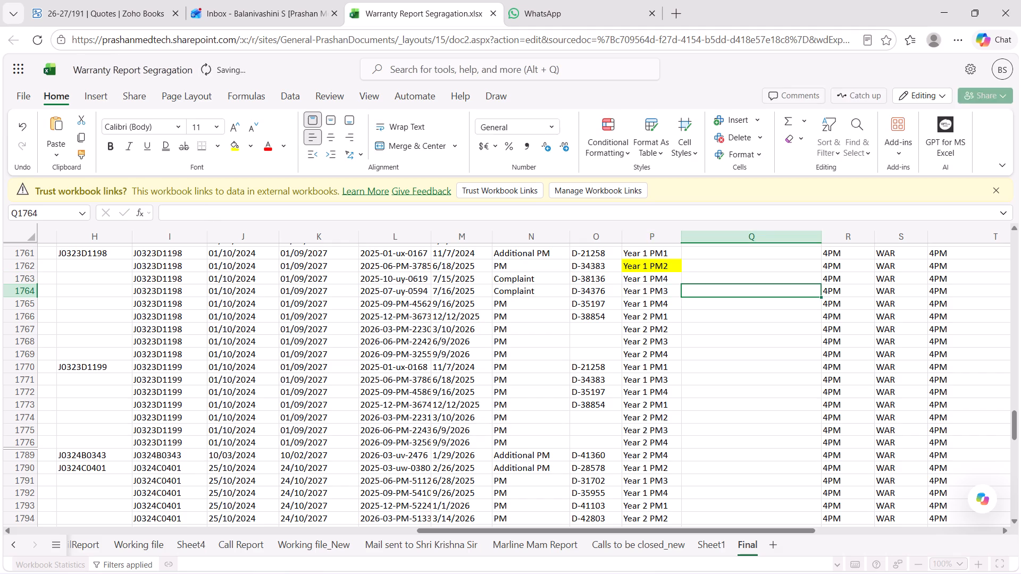
pyautogui.click(642, 291)
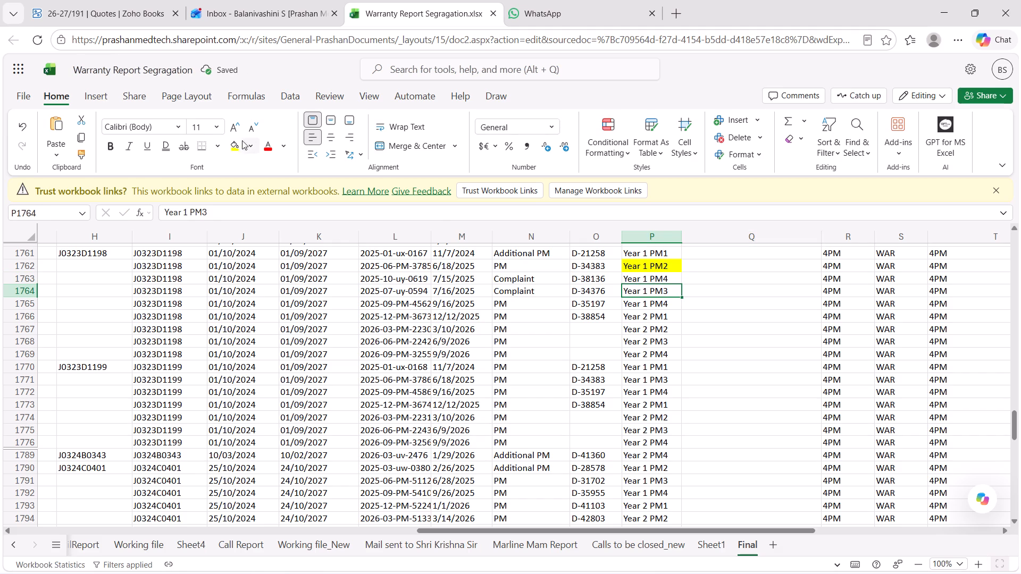
pyautogui.click(234, 146)
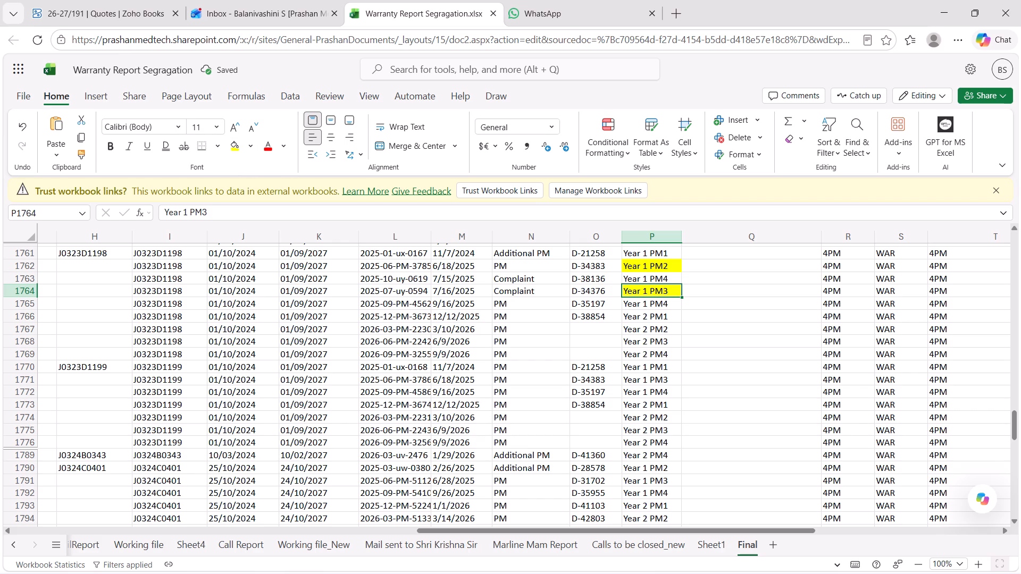
# Check the remaining J0323D1198 labels from P1766 and the J0323D1199 labels from P1770 against the visit dates.
pyautogui.click(679, 316)
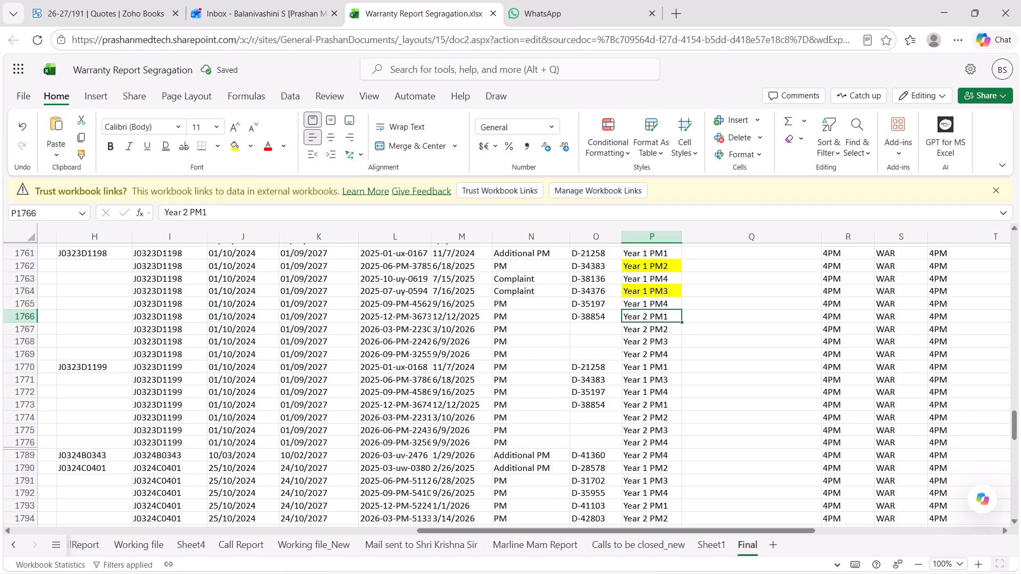
pyautogui.scroll(-1, 679, 316)
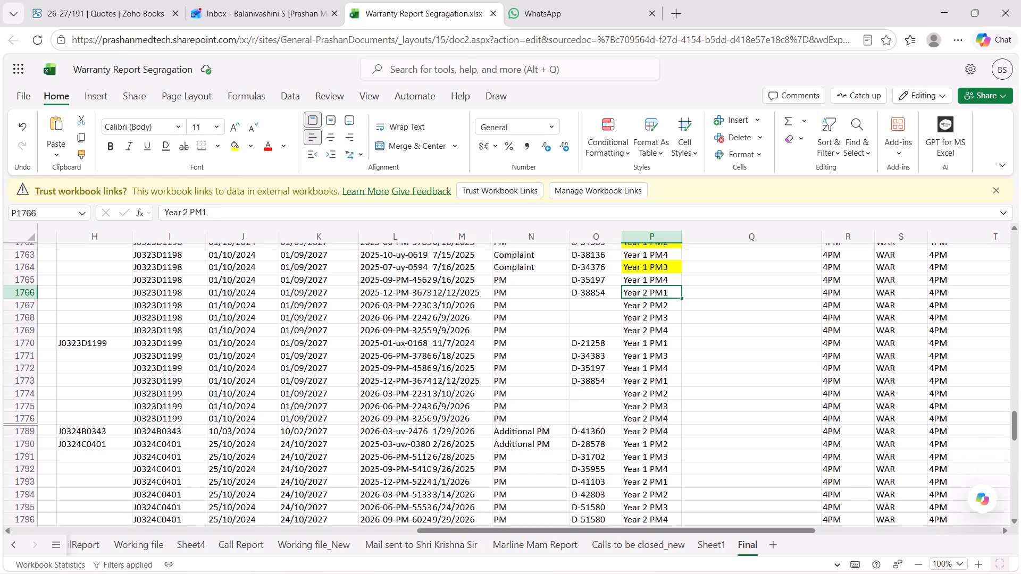
pyautogui.scroll(-1, 679, 316)
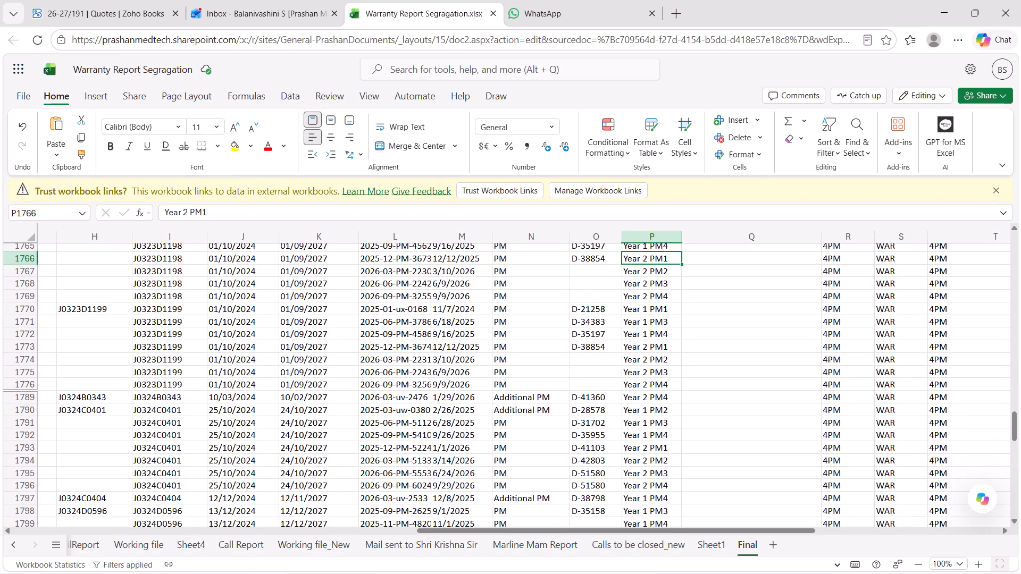
pyautogui.scroll(-1, 679, 316)
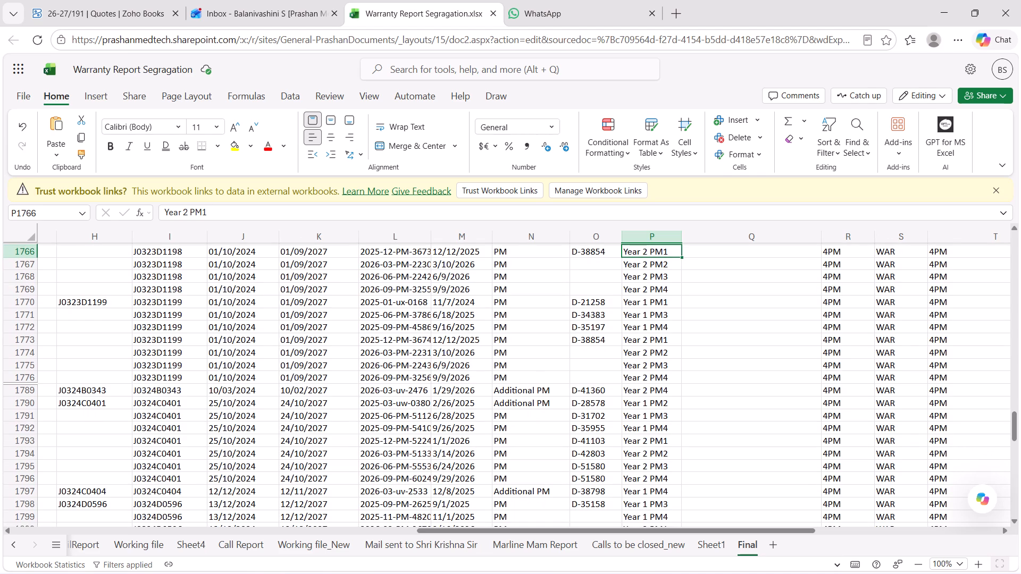
pyautogui.click(673, 302)
pyautogui.click(672, 316)
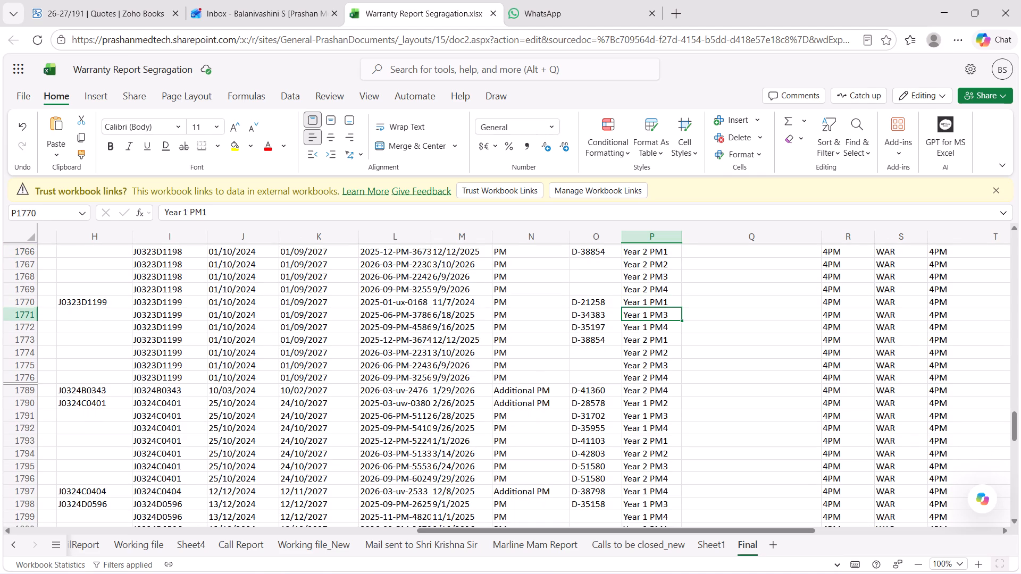
pyautogui.click(673, 328)
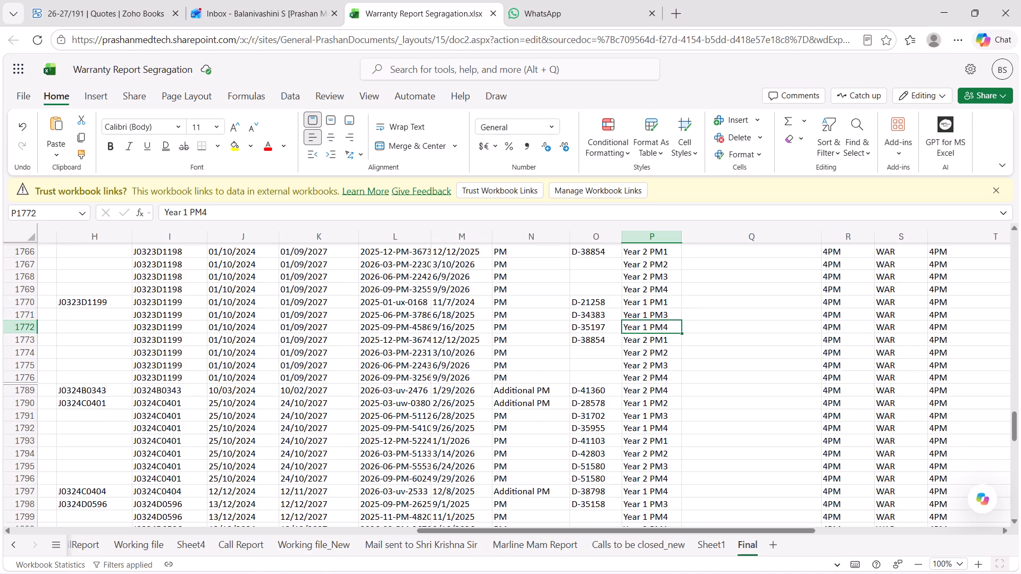
pyautogui.click(674, 342)
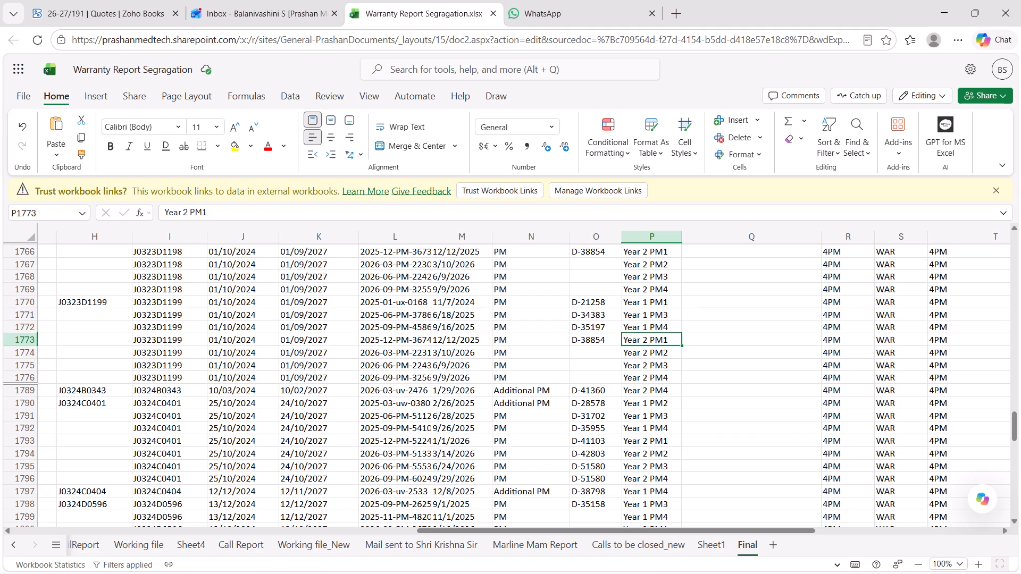
pyautogui.scroll(-1, 672, 303)
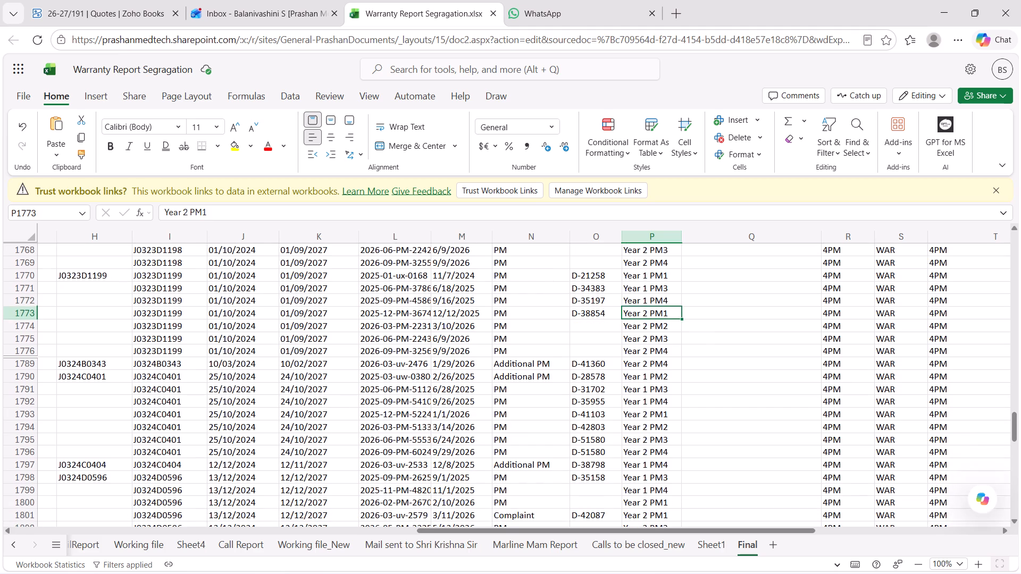
pyautogui.scroll(-3, 672, 303)
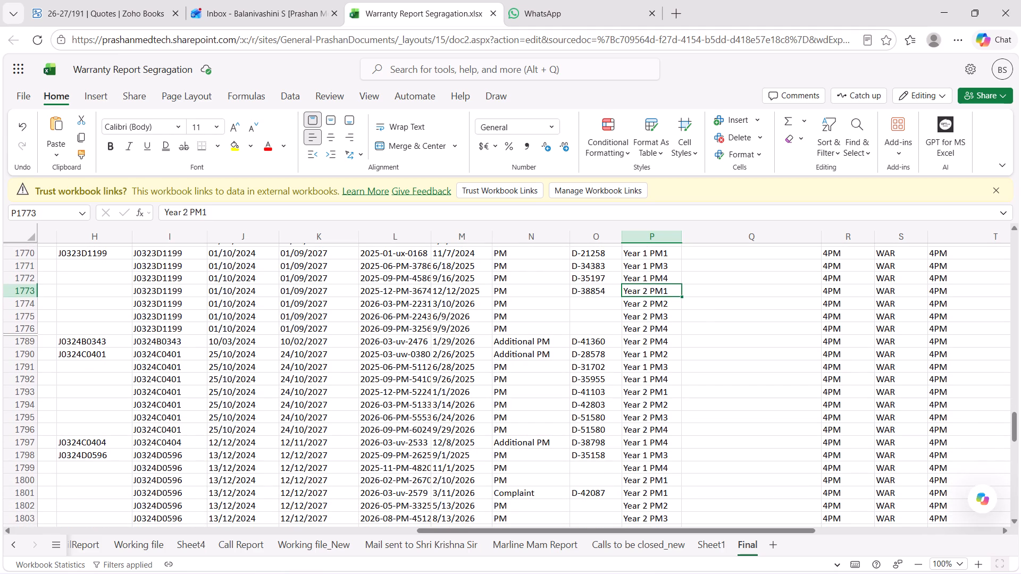
# Change the J0323D1199 labels in P1771, P1772 and P1773 to Year 1 PM2, Year 1 PM3 and Year 2 PM4 respectively.
pyautogui.doubleClick(671, 266)
pyautogui.press('BackSpace')
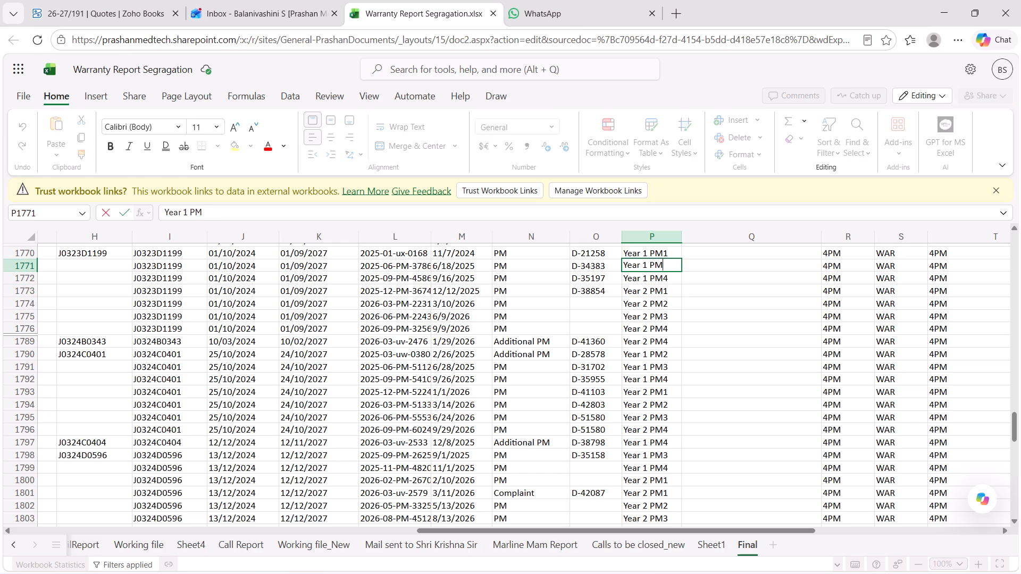
pyautogui.press('2')
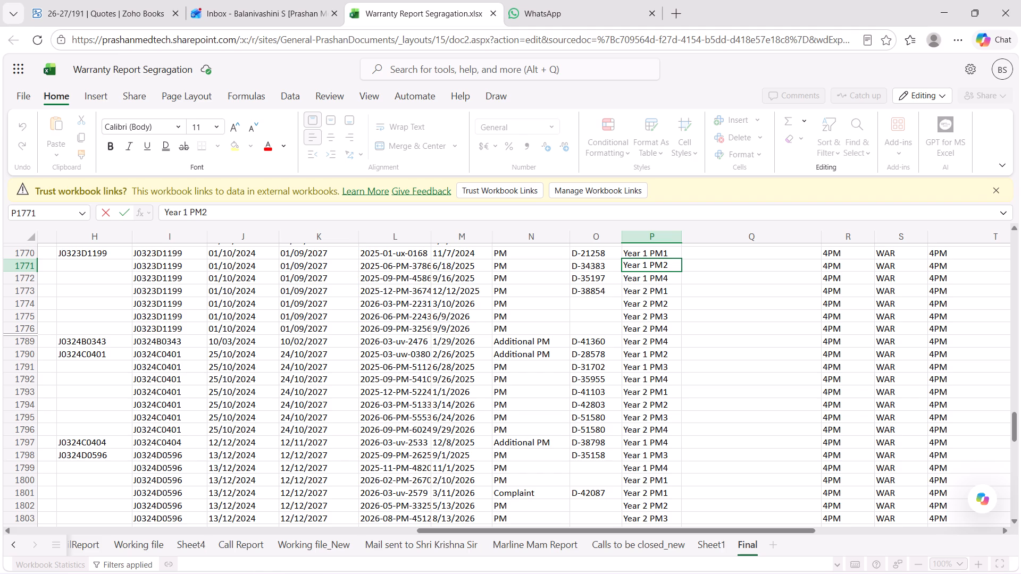
pyautogui.click(703, 269)
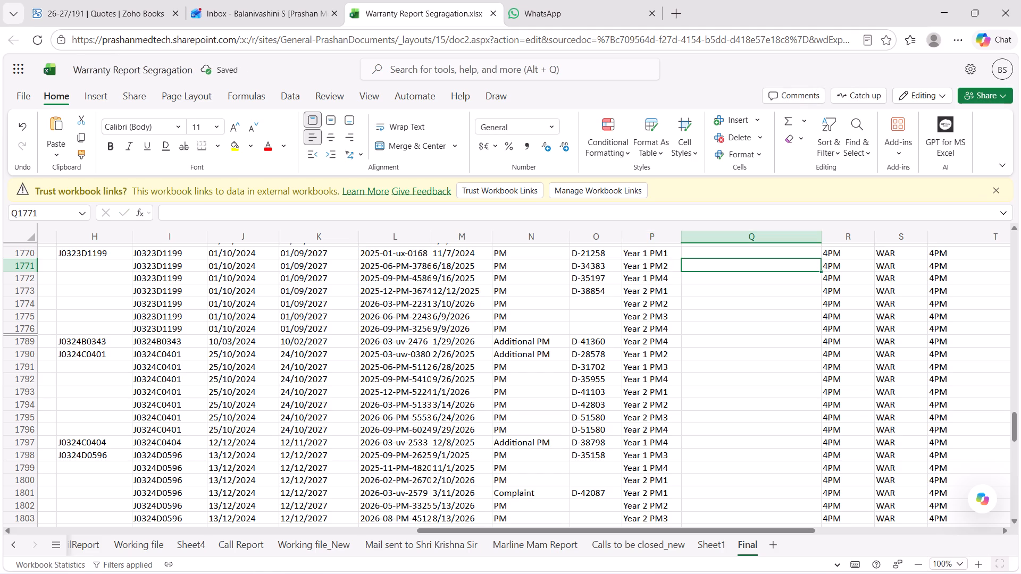
pyautogui.doubleClick(670, 277)
pyautogui.press('BackSpace')
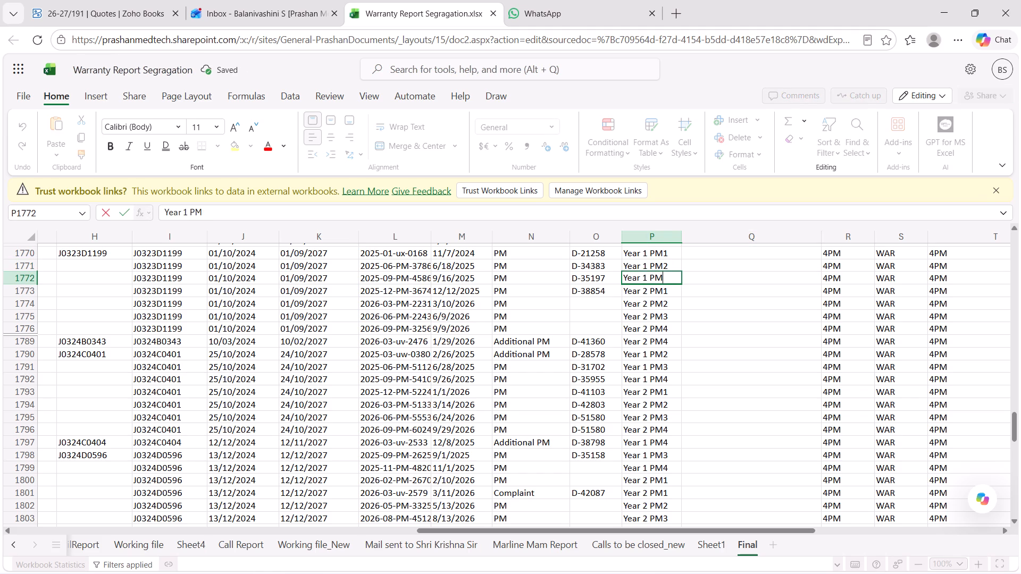
pyautogui.press('3')
pyautogui.click(723, 277)
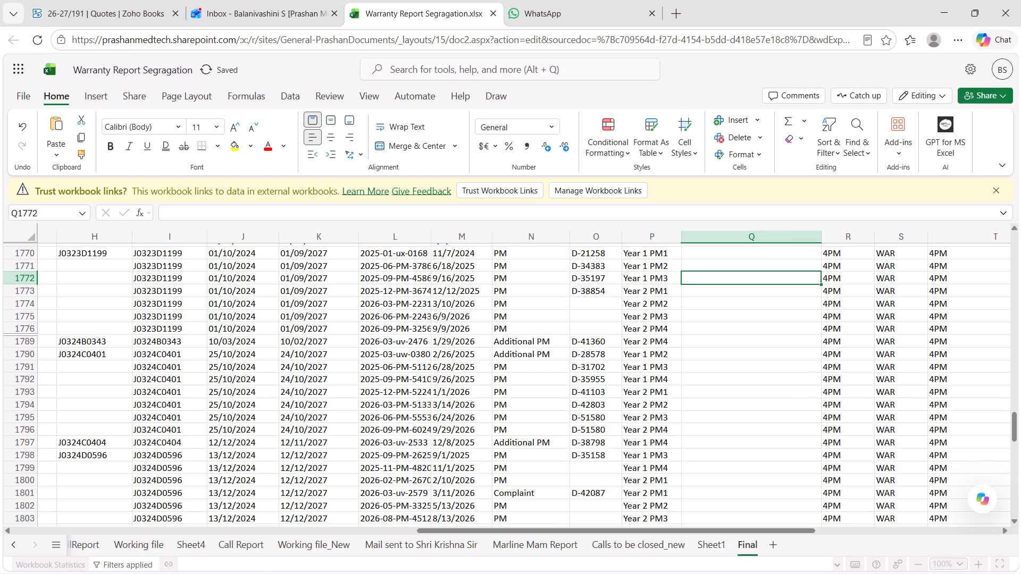
pyautogui.doubleClick(668, 292)
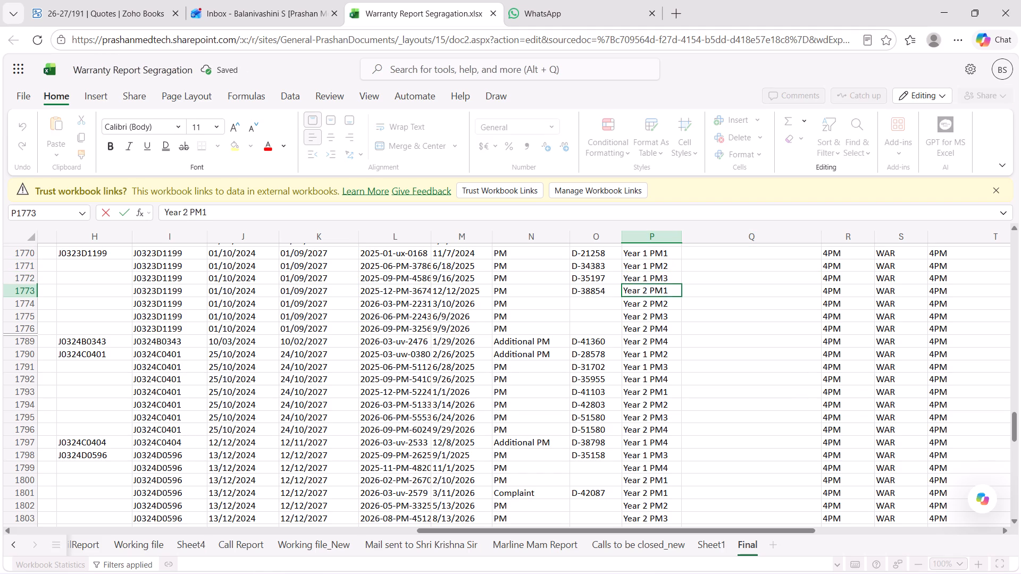
pyautogui.press('BackSpace')
pyautogui.press('4')
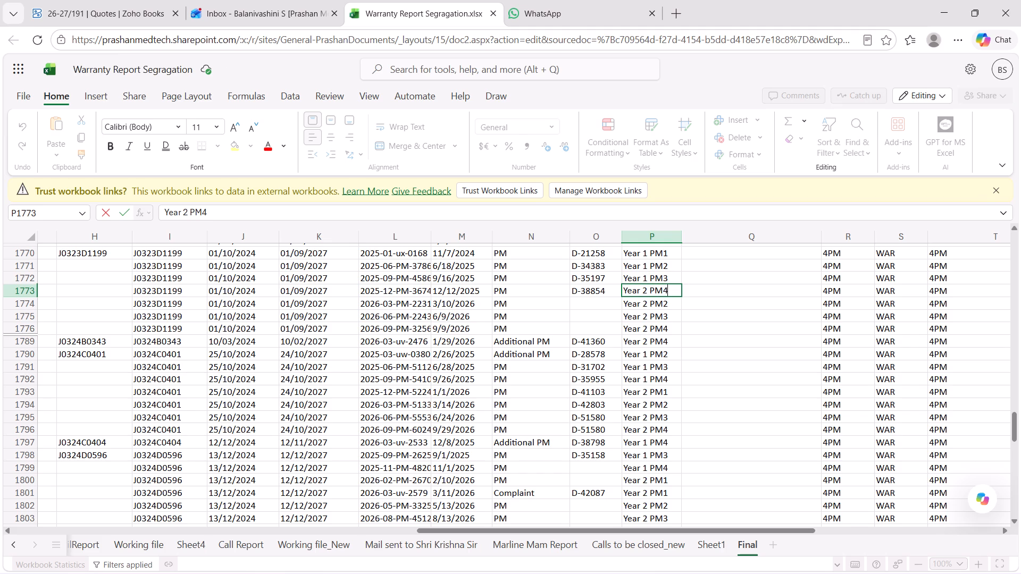
pyautogui.click(713, 292)
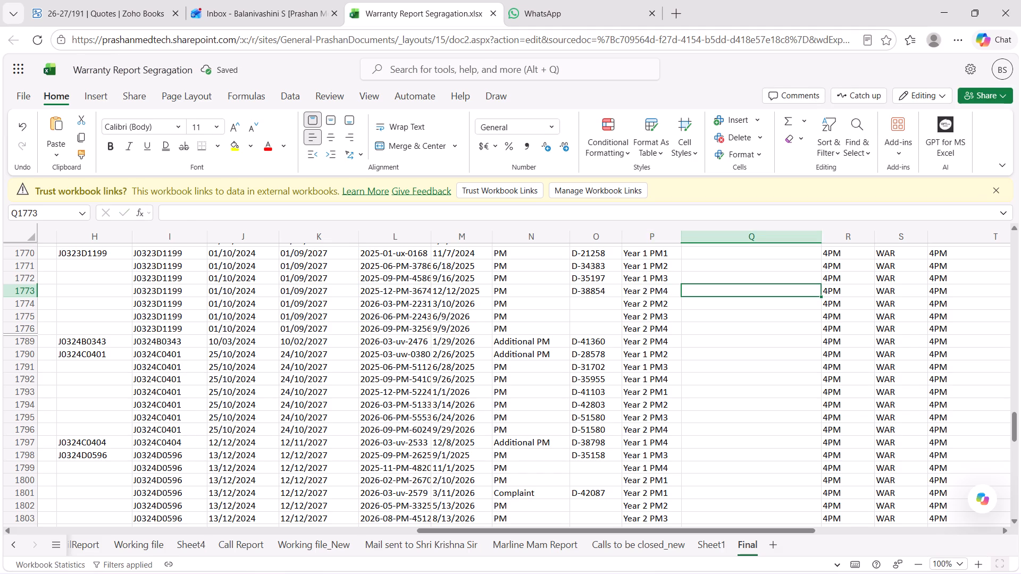
# Highlight the corrected J0323D1199 labels in P1771 to P1773 in yellow.
pyautogui.moveTo(664, 268); pyautogui.dragTo(663, 291)
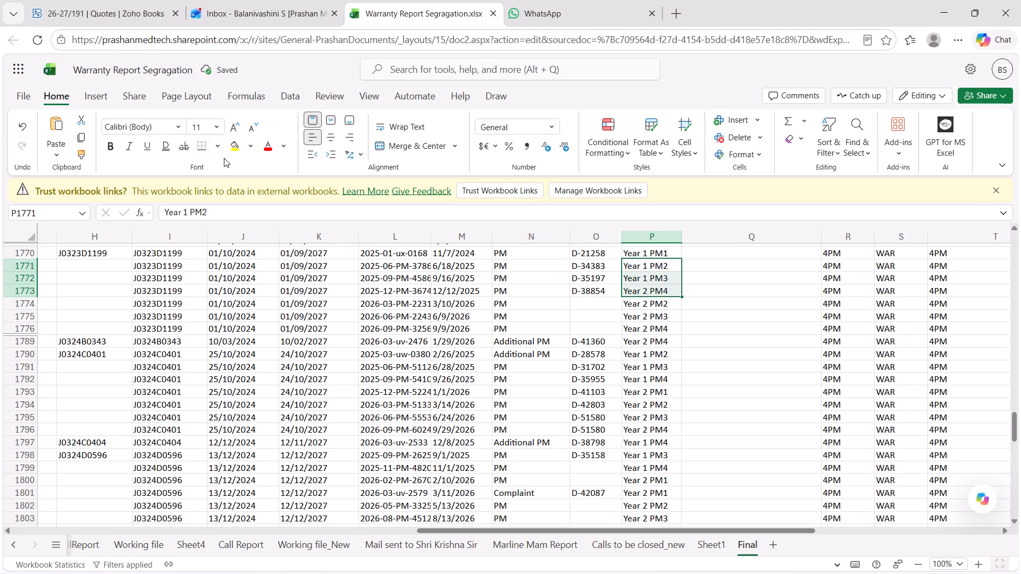
pyautogui.click(232, 146)
# Check the J0324B0343 label in P1789 and the J0324C0401 labels in P1790 to P1796 against the visit dates.
pyautogui.click(640, 344)
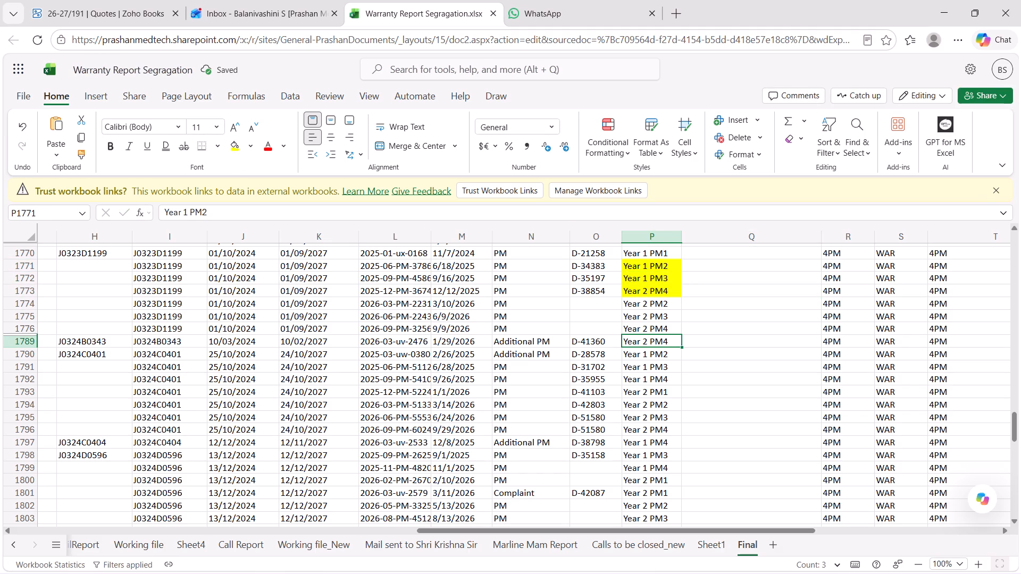
pyautogui.scroll(-2, 659, 307)
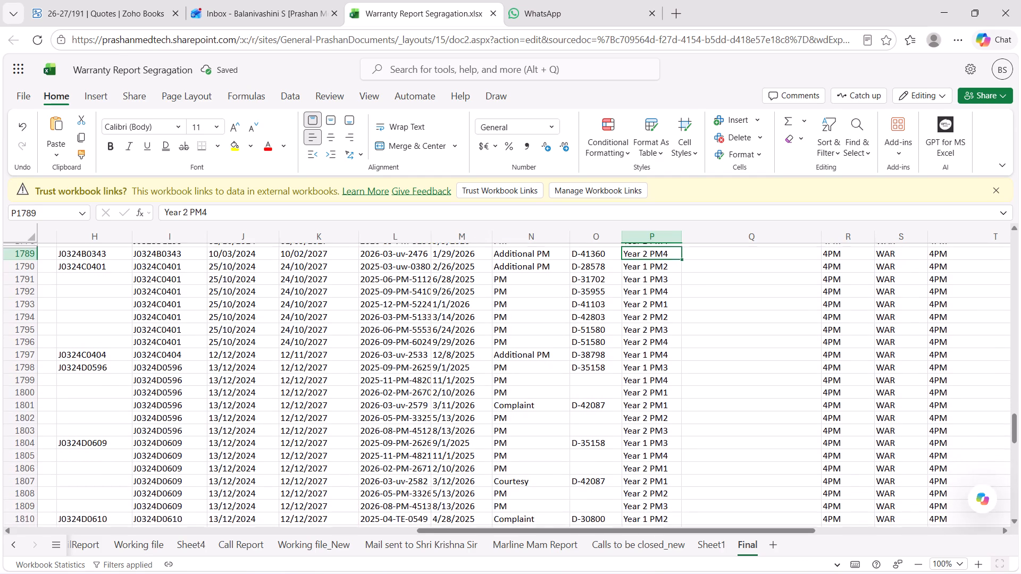
pyautogui.scroll(-2, 659, 305)
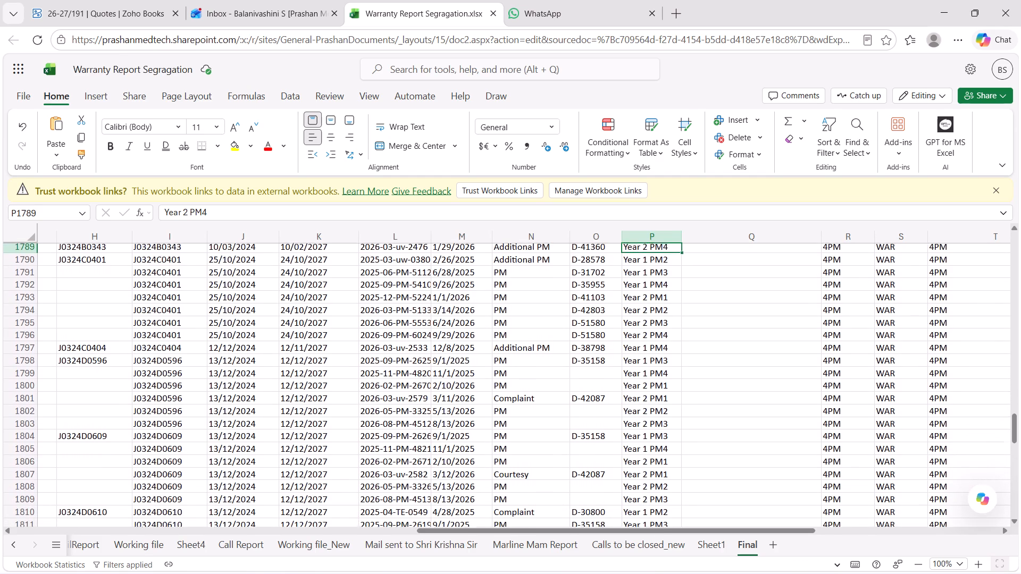
pyautogui.scroll(-1, 662, 293)
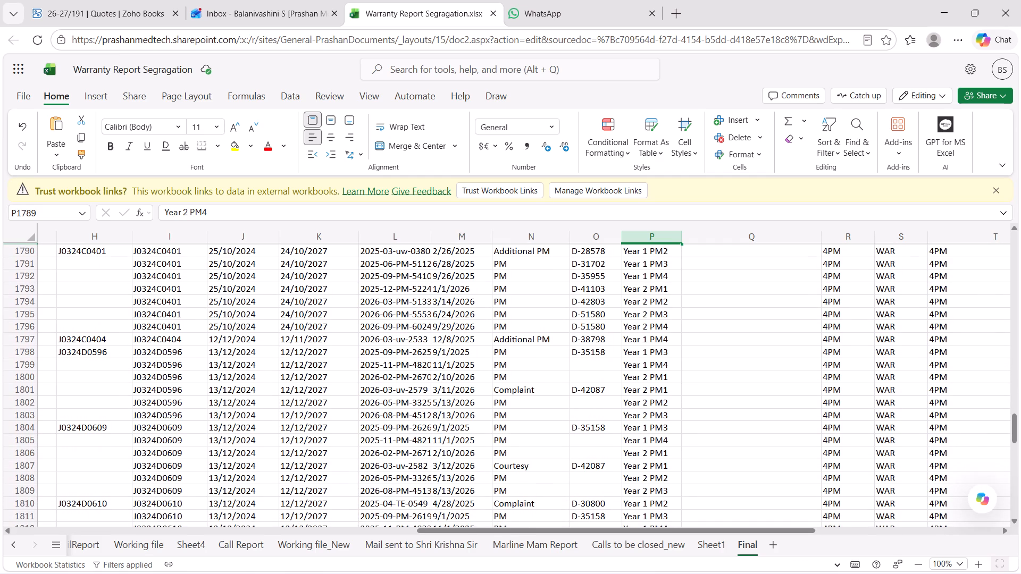
pyautogui.click(668, 250)
pyautogui.click(670, 266)
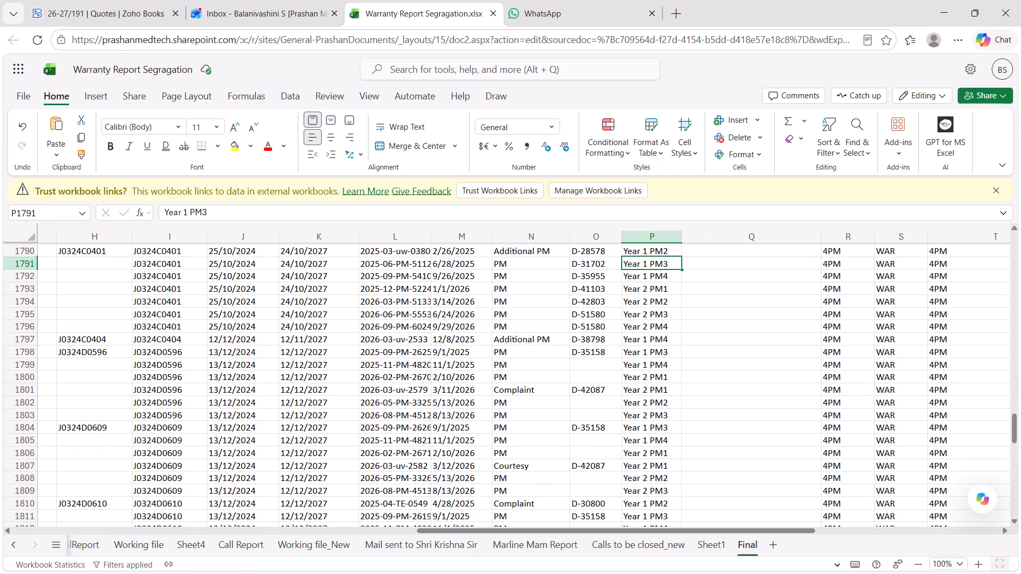
pyautogui.click(672, 295)
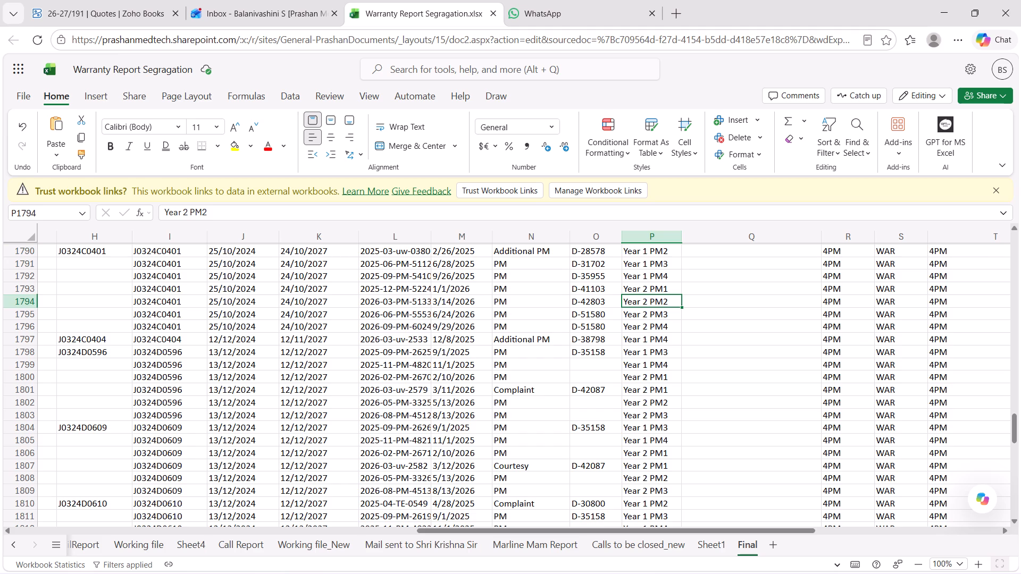
pyautogui.click(672, 328)
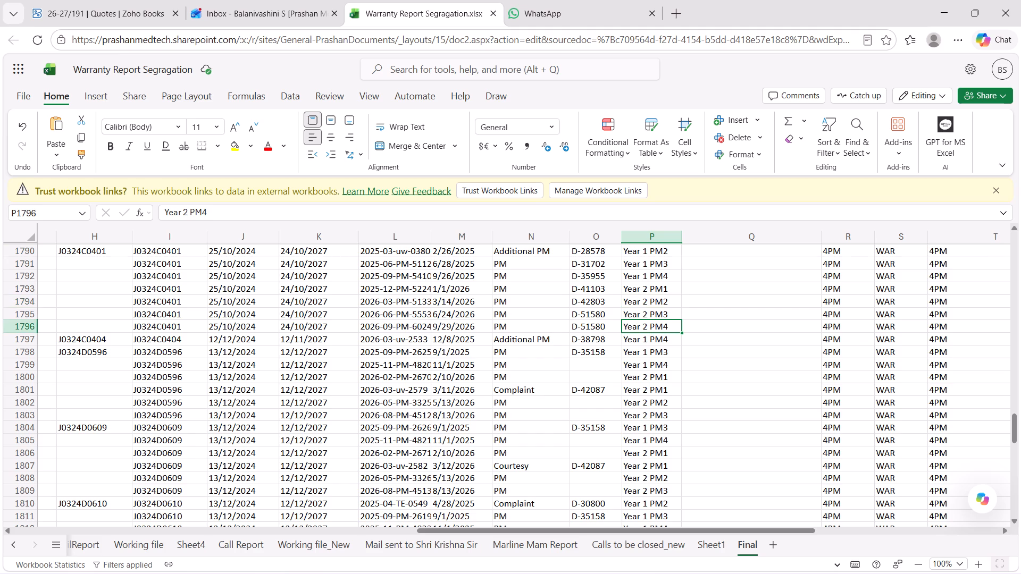
# Check the labels for J0324C0404, J0324D0596 and J0324D0609 in P1797 to P1809 against their warranty start and visit dates.
pyautogui.press('Down')
pyautogui.press('Down')
pyautogui.press('Down')
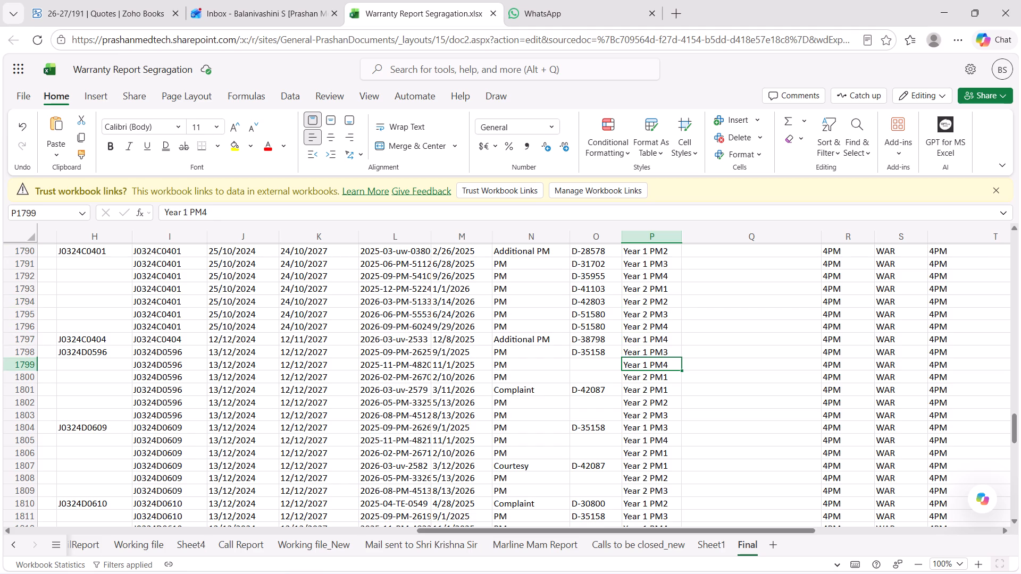
pyautogui.press('Down')
pyautogui.press('Down')
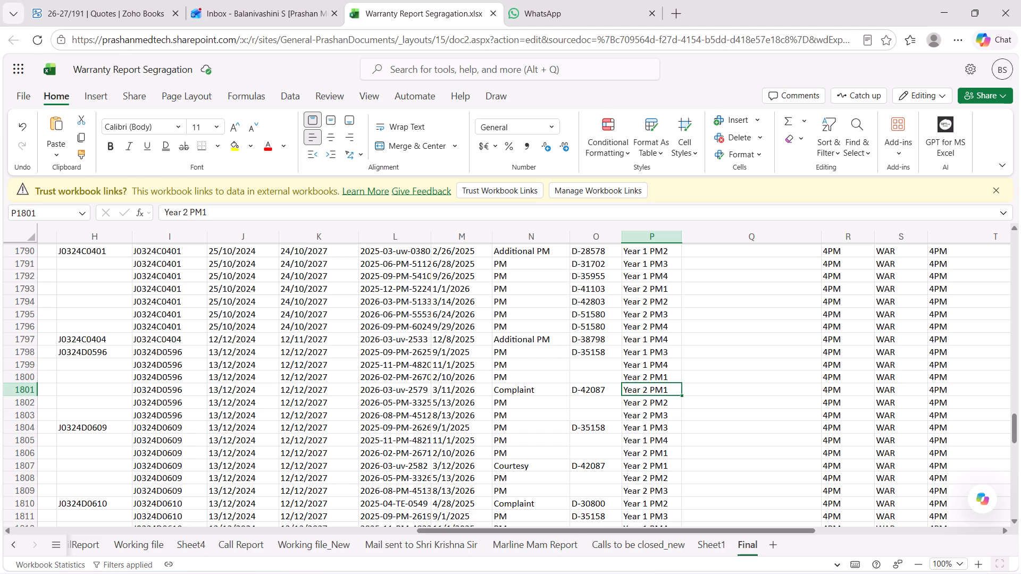
pyautogui.press('Down')
pyautogui.press('Down')
pyautogui.press('Down')
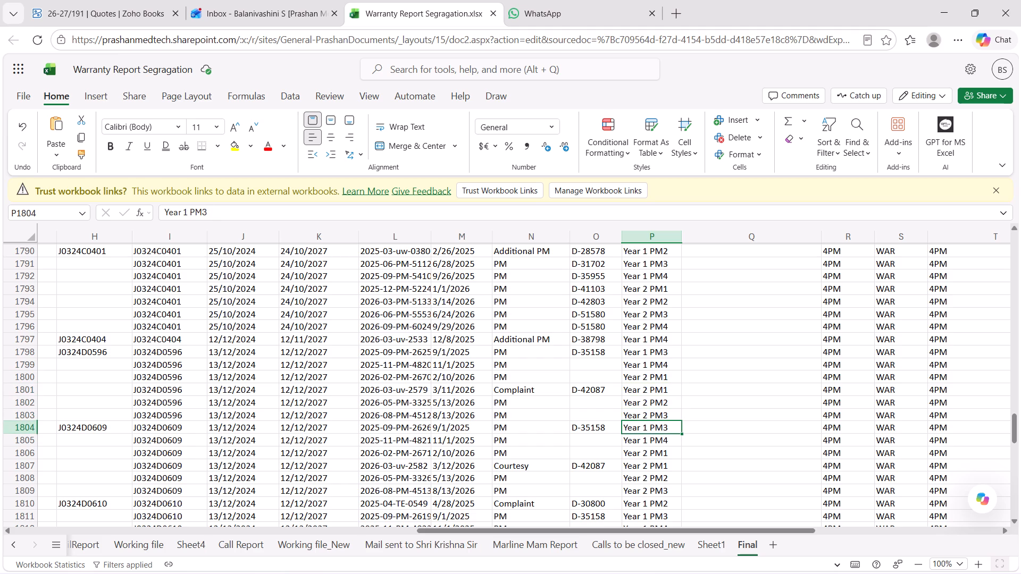
pyautogui.press('Down')
pyautogui.press('Down')
pyautogui.press('Down')
pyautogui.press('Down')
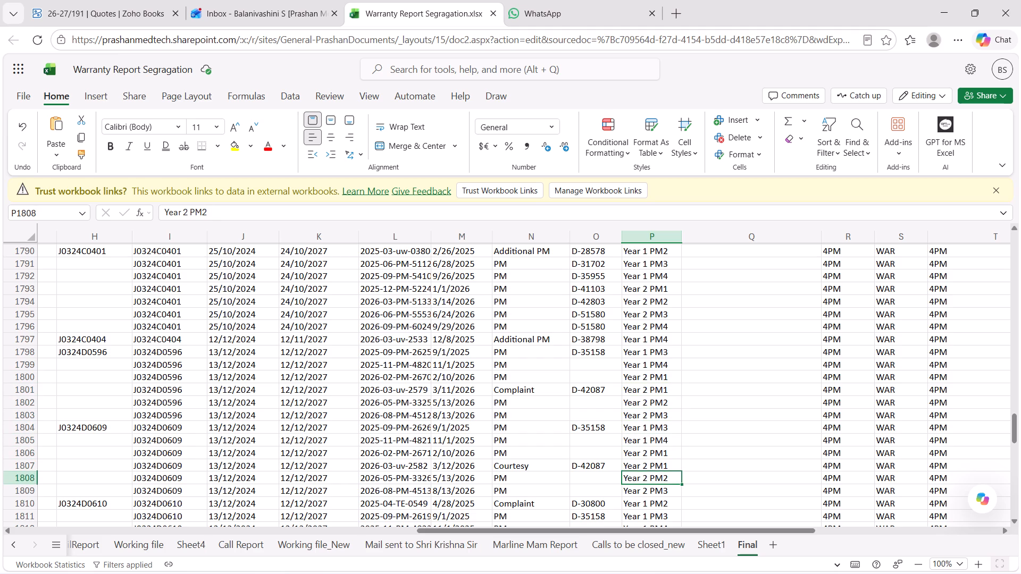
pyautogui.press('Down')
# Check the J0324D0610 and J0324D0612 labels in P1810 to P1821, including the complaint and additional PM rows.
pyautogui.press('Down')
pyautogui.press('Down')
pyautogui.press('Down')
pyautogui.press('Down')
pyautogui.press('Down')
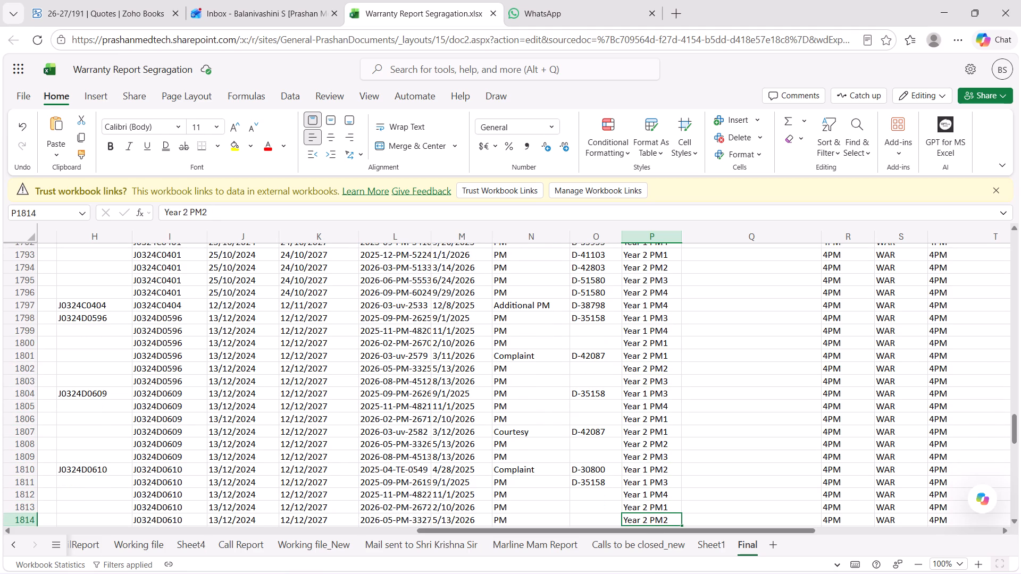
pyautogui.press('Down')
pyautogui.press('Down')
pyautogui.press('Down')
pyautogui.press('Down')
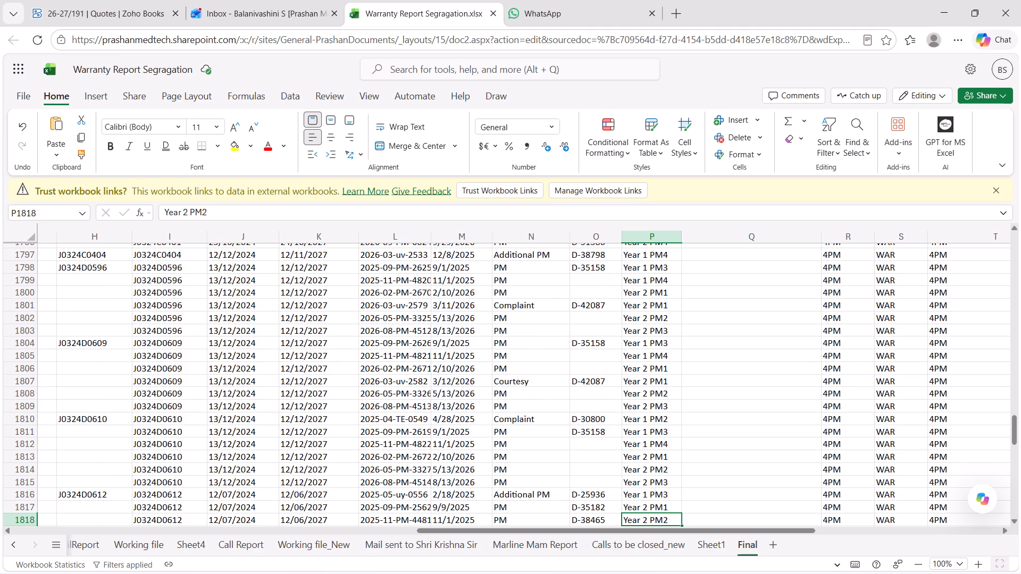
pyautogui.press('Down')
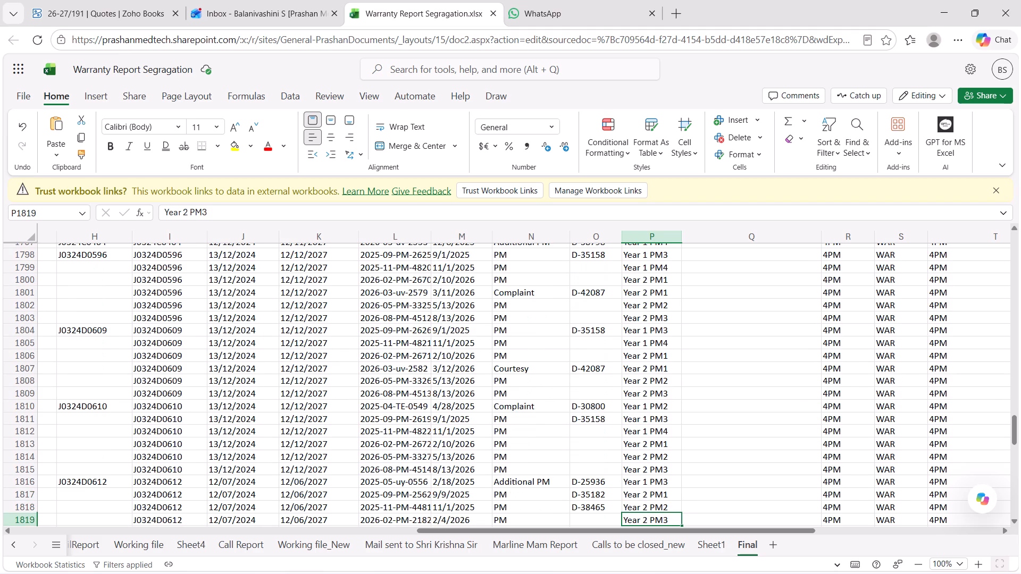
pyautogui.press('Down')
pyautogui.press('Down')
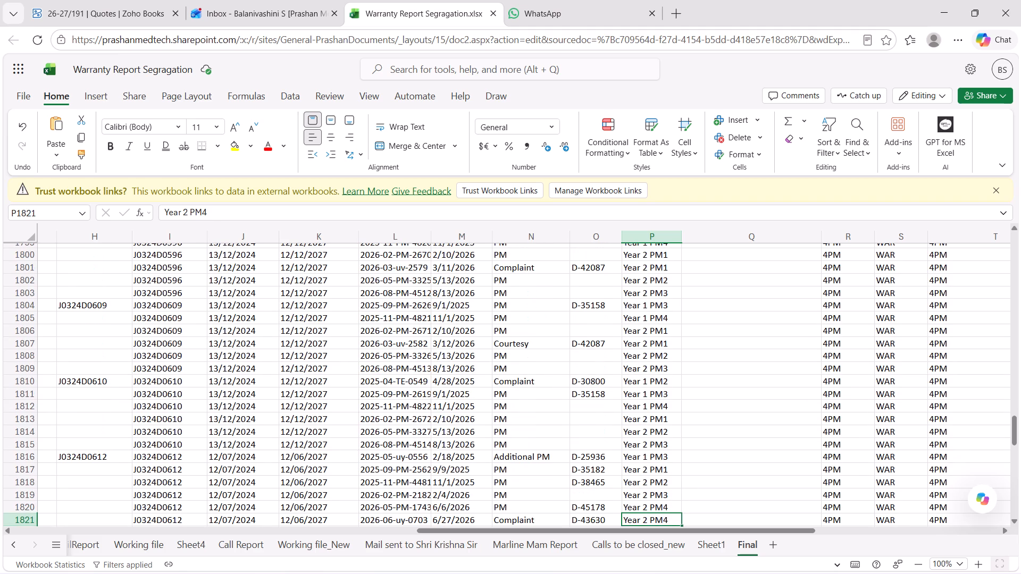
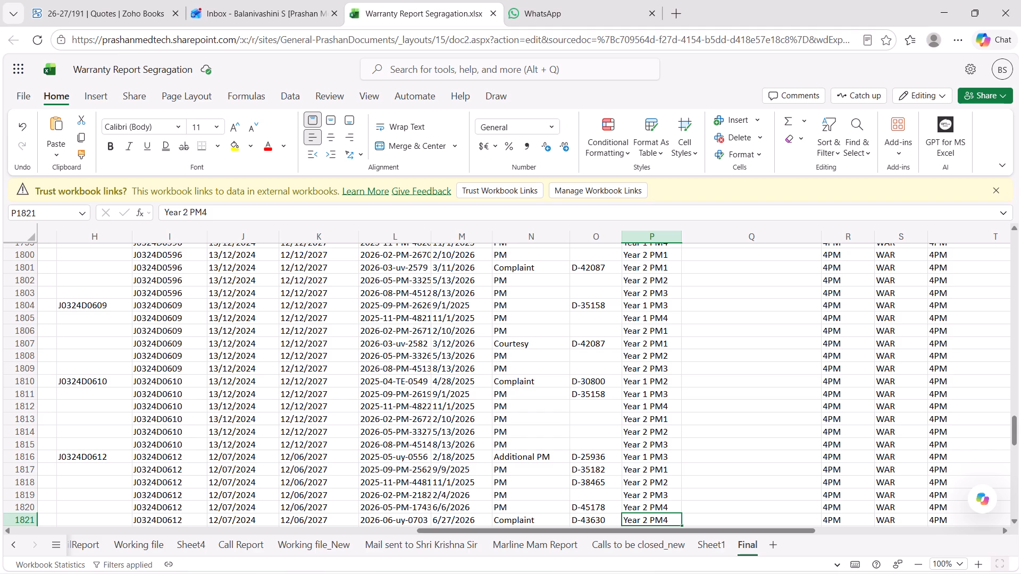
pyautogui.scroll(-4, 675, 503)
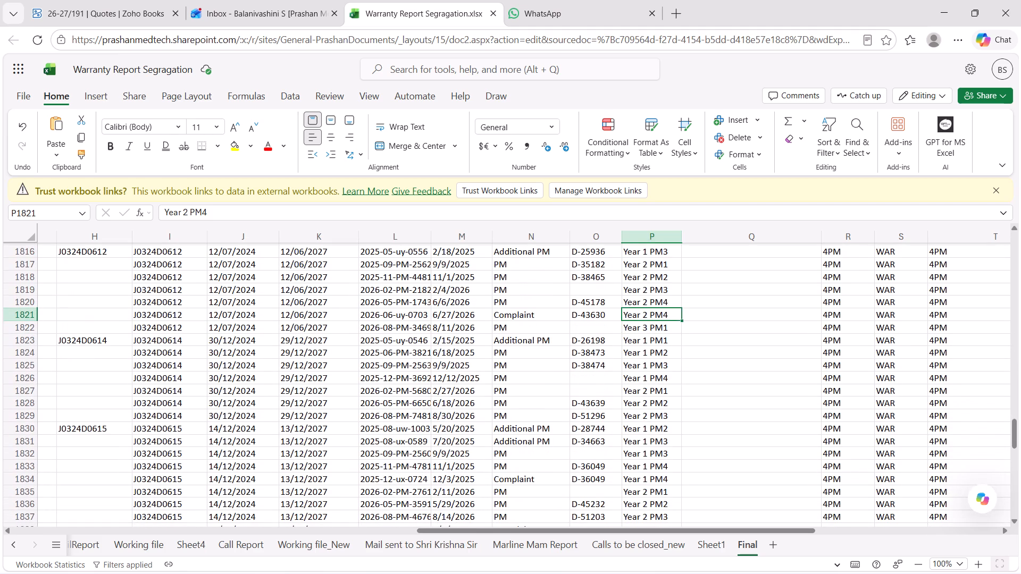
pyautogui.scroll(-1, 675, 503)
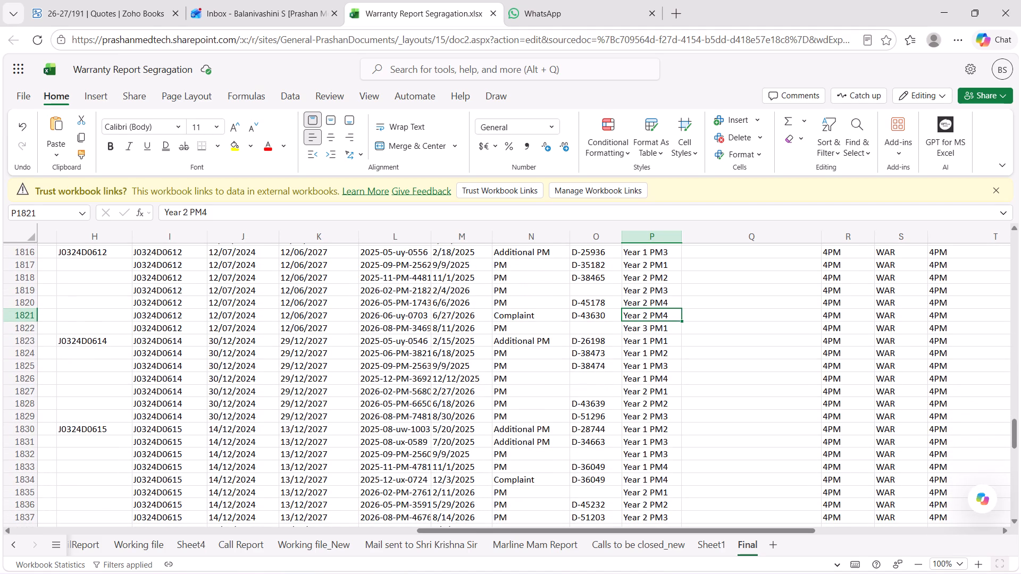
pyautogui.click(679, 245)
pyautogui.click(674, 253)
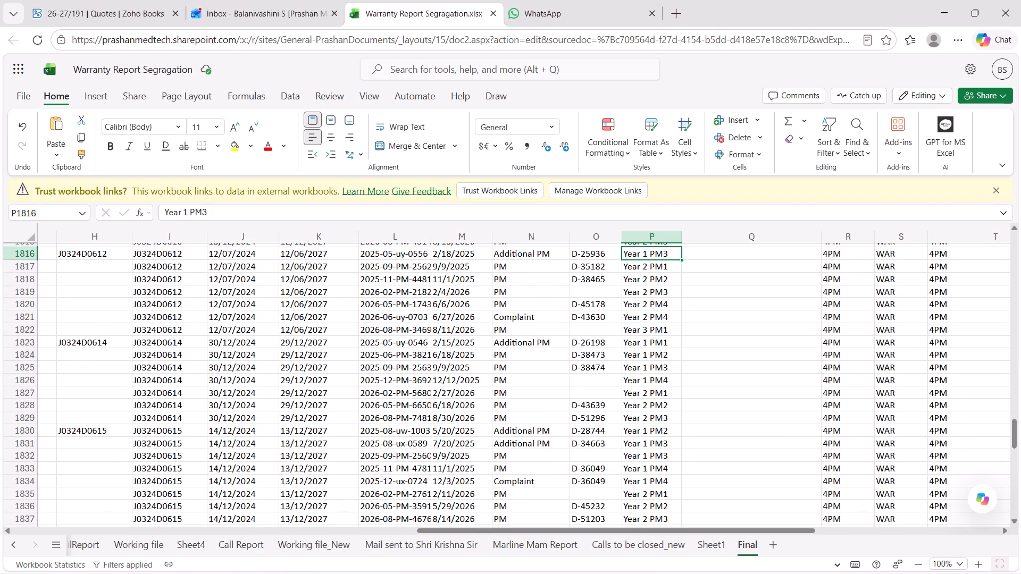
pyautogui.click(672, 268)
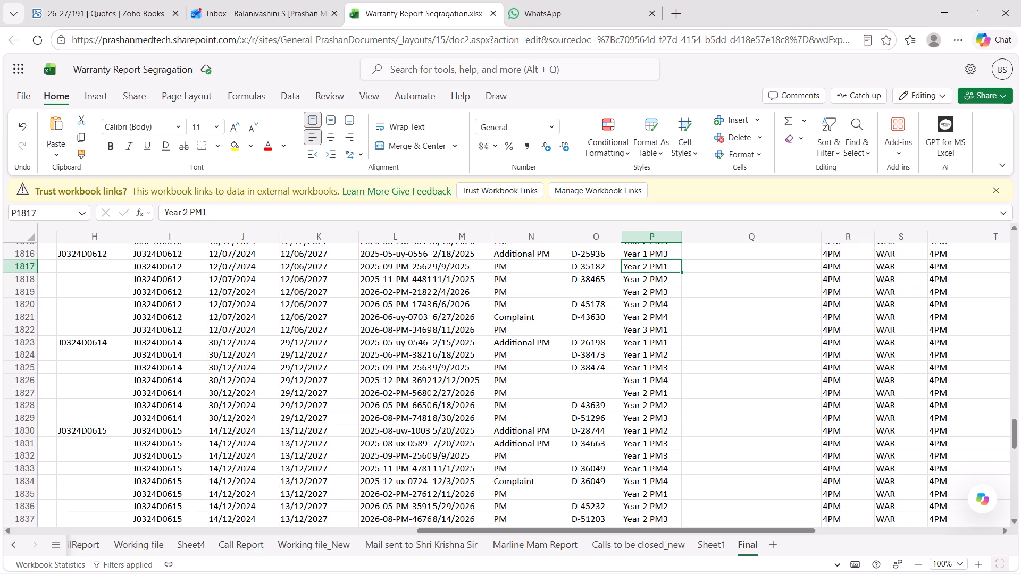
pyautogui.click(673, 279)
pyautogui.doubleClick(669, 295)
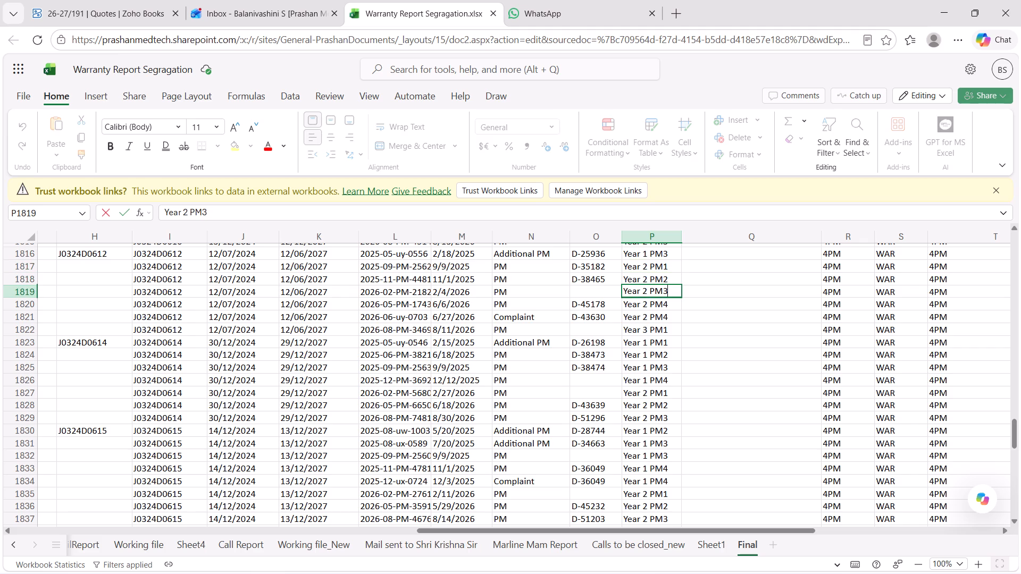
pyautogui.doubleClick(670, 308)
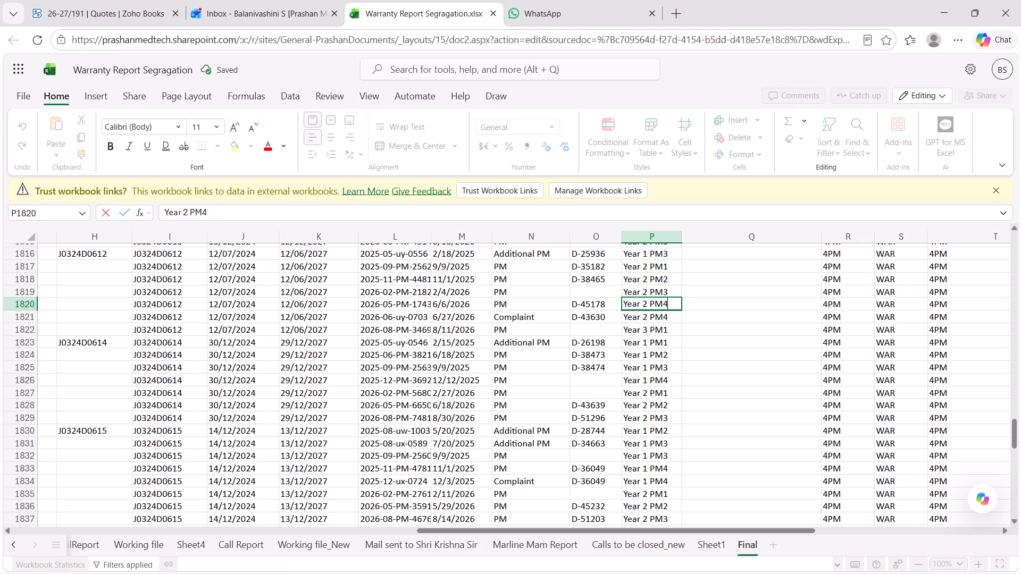
pyautogui.press('BackSpace')
pyautogui.press('3')
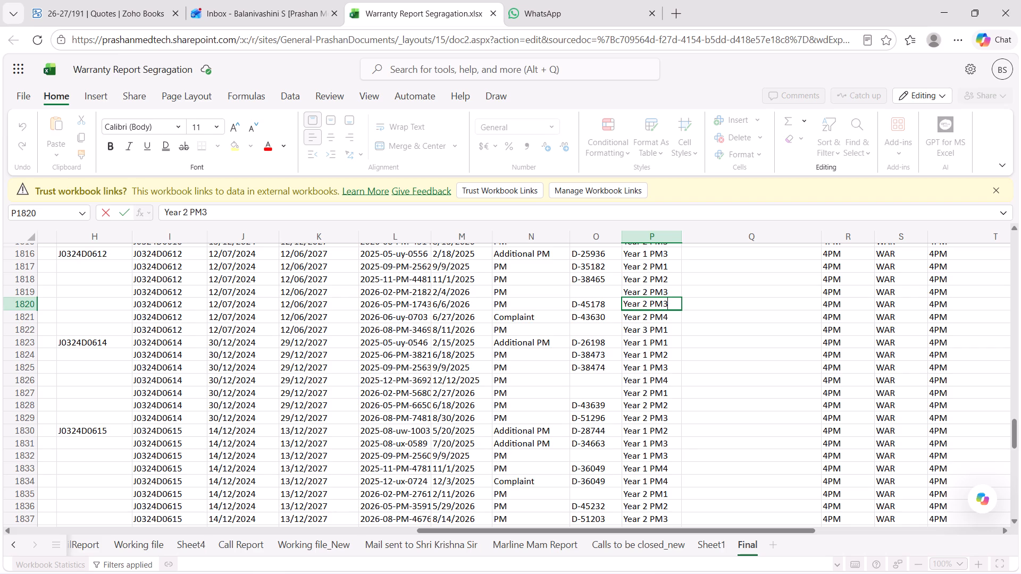
pyautogui.click(719, 295)
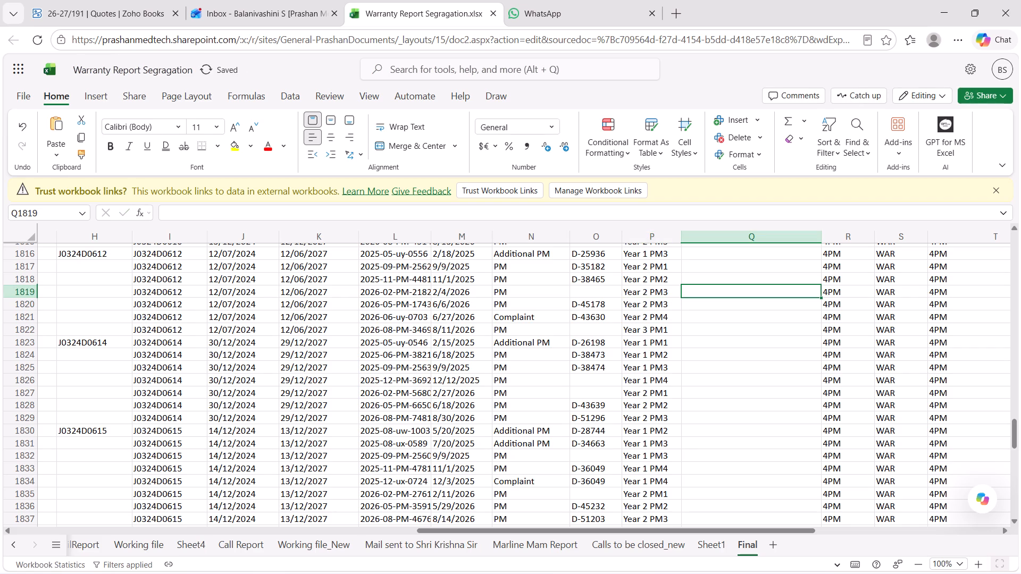
pyautogui.click(657, 303)
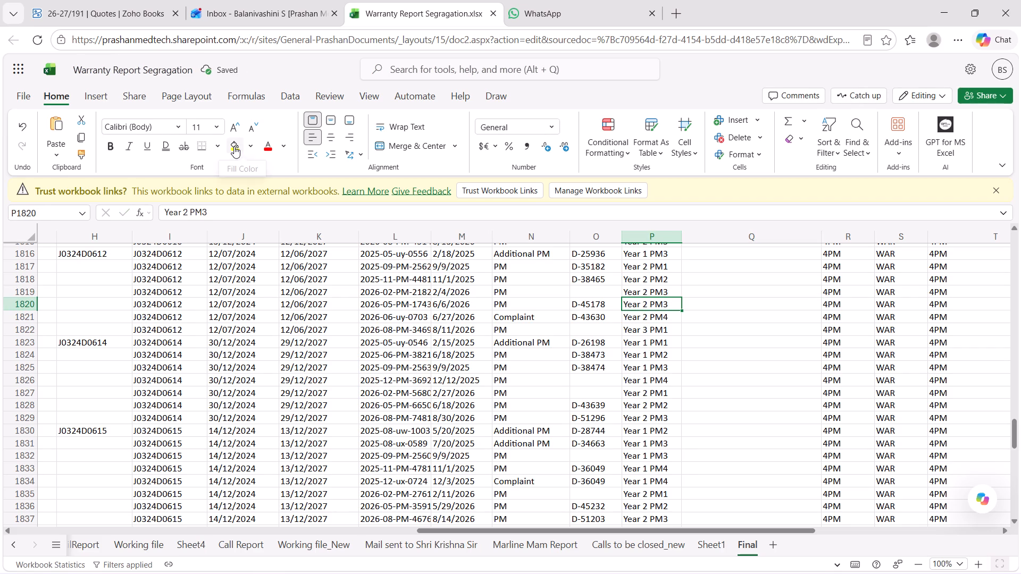
pyautogui.click(234, 146)
# Check the J0324D0614 labels in P1823 to P1829 against the warranty start and visit dates.
pyautogui.click(645, 343)
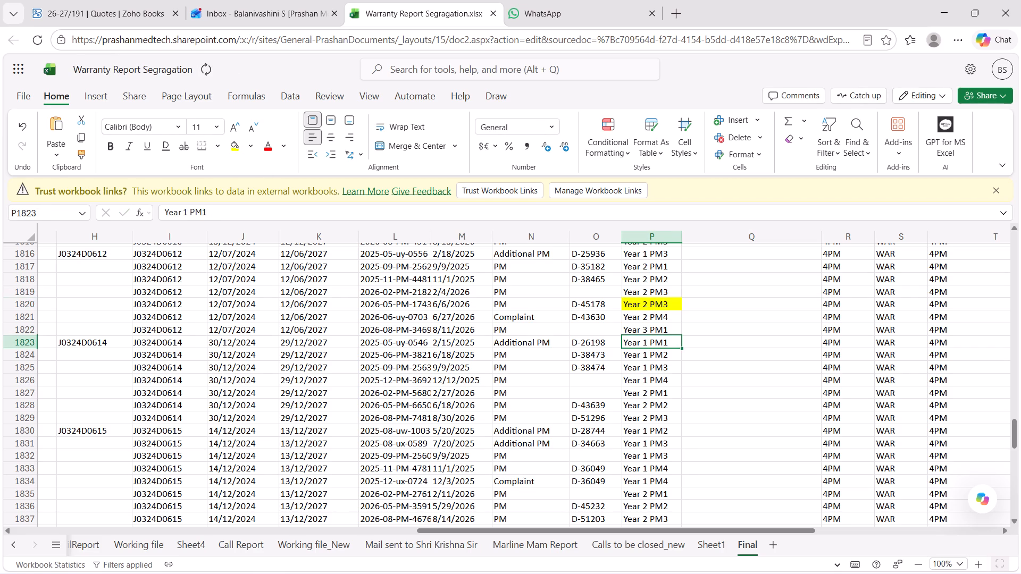
pyautogui.scroll(-3, 645, 343)
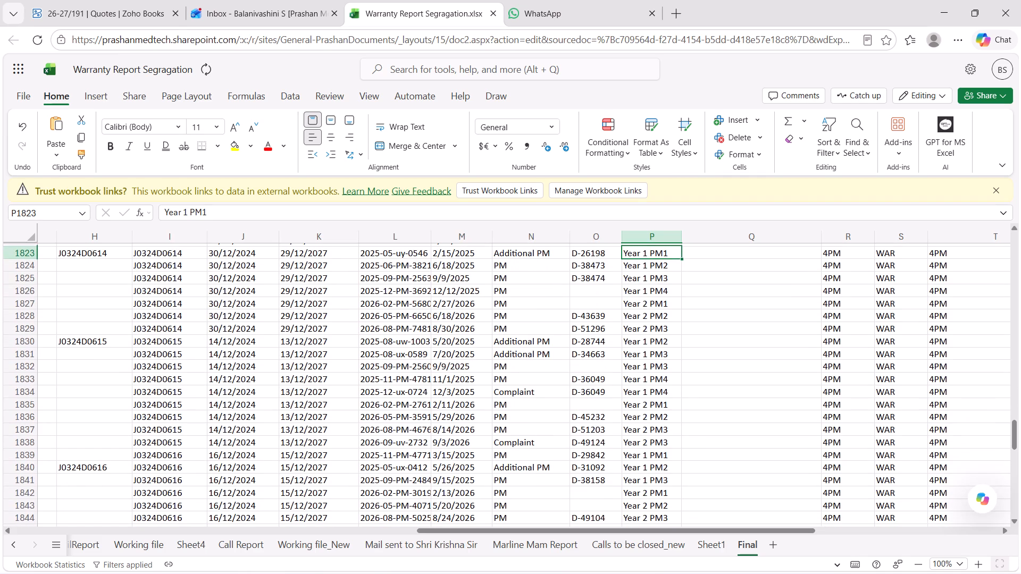
pyautogui.click(673, 265)
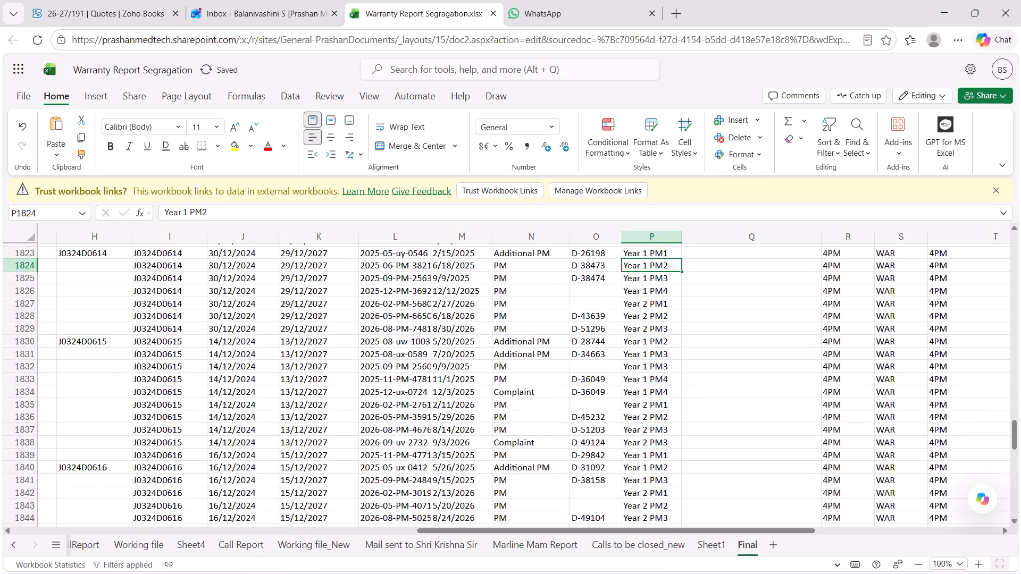
pyautogui.press('Down')
pyautogui.press('Down')
pyautogui.press('Down')
pyautogui.press('Down')
pyautogui.press('Down')
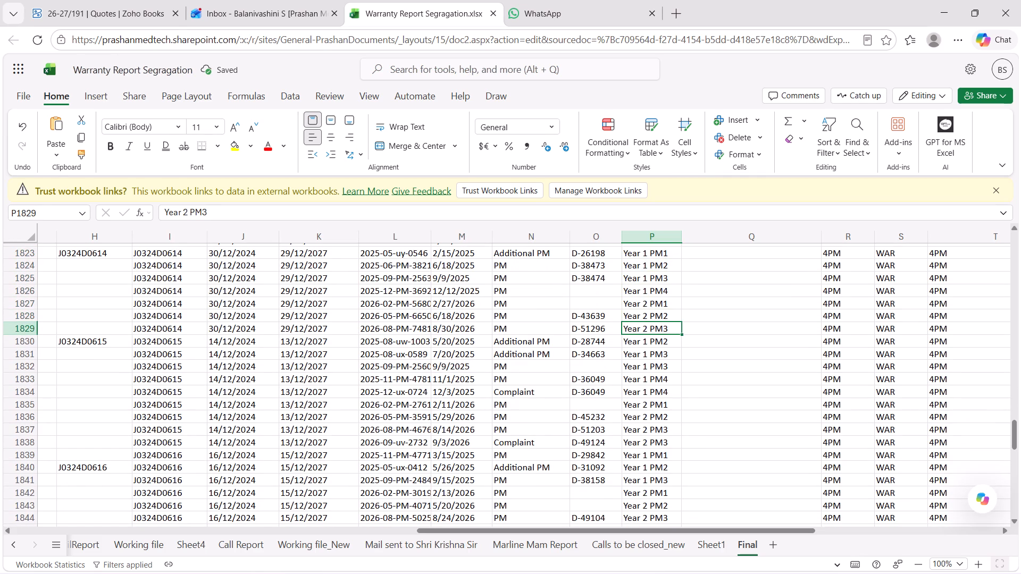
pyautogui.press('Up')
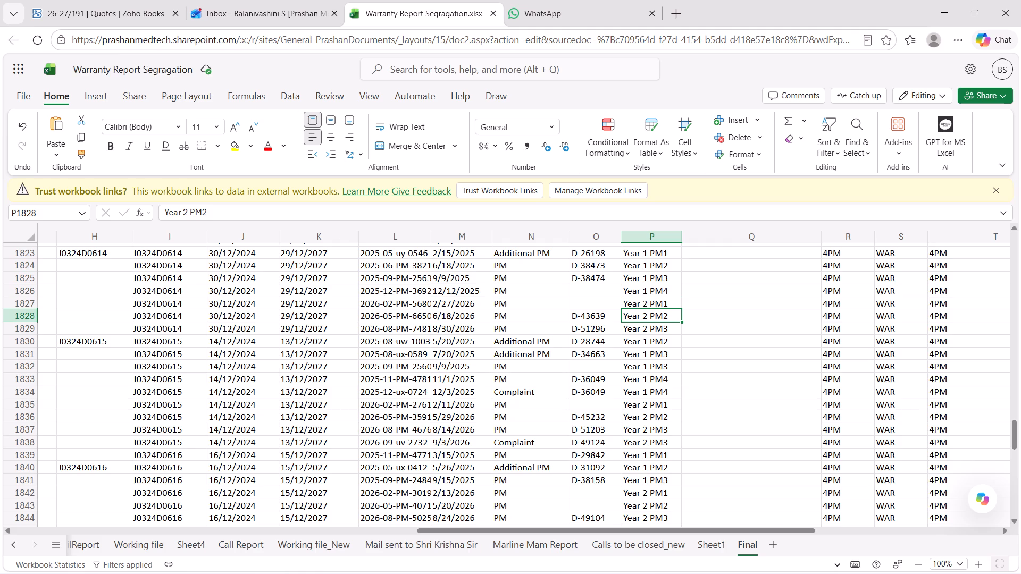
pyautogui.press('Down')
# Check the first J0324D0615 labels in P1830 to P1832, including the two additional PM rows.
pyautogui.press('Down')
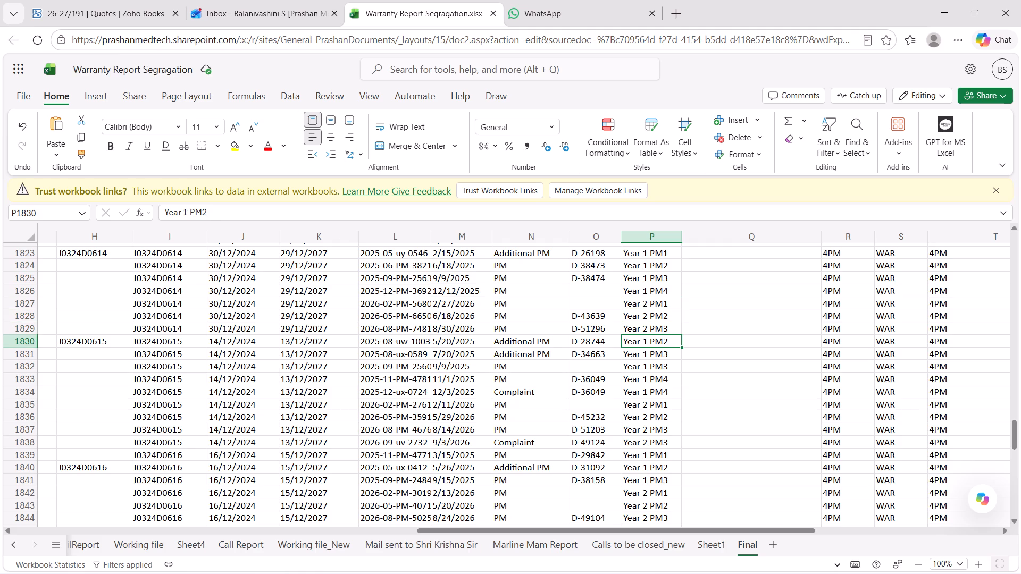
pyautogui.press('Down')
pyautogui.press('Down')
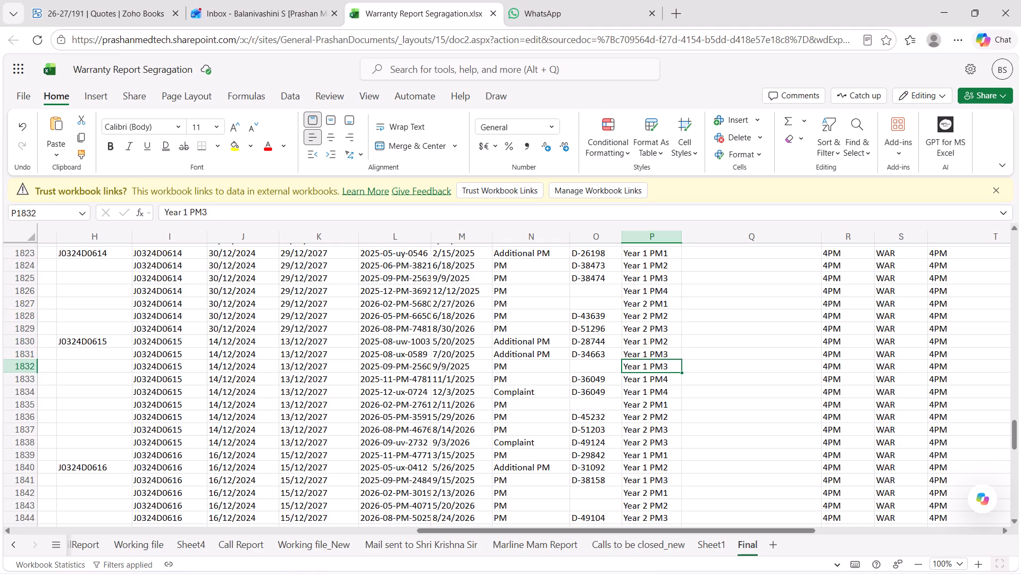
pyautogui.press('Up')
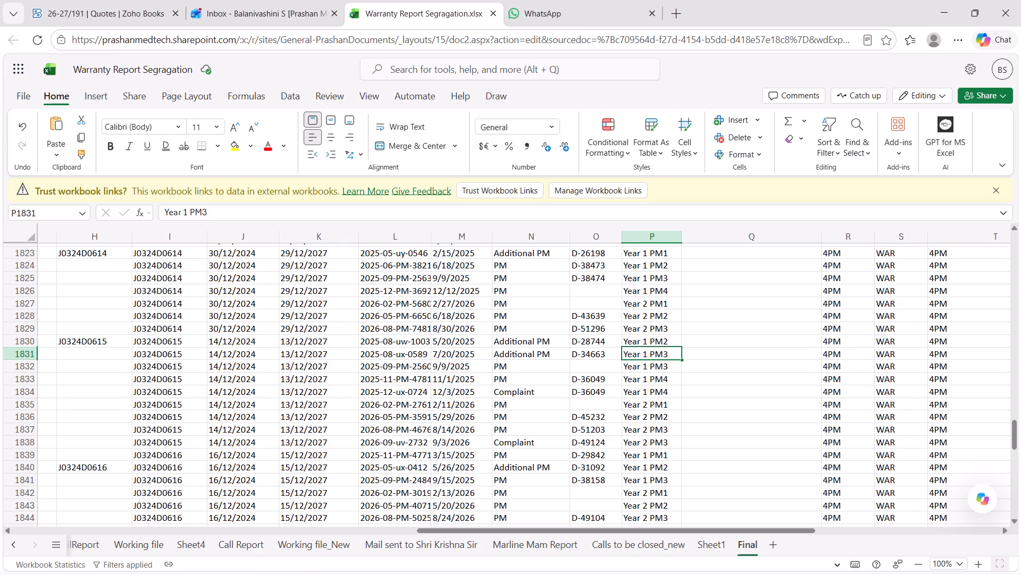
pyautogui.scroll(-1, 607, 308)
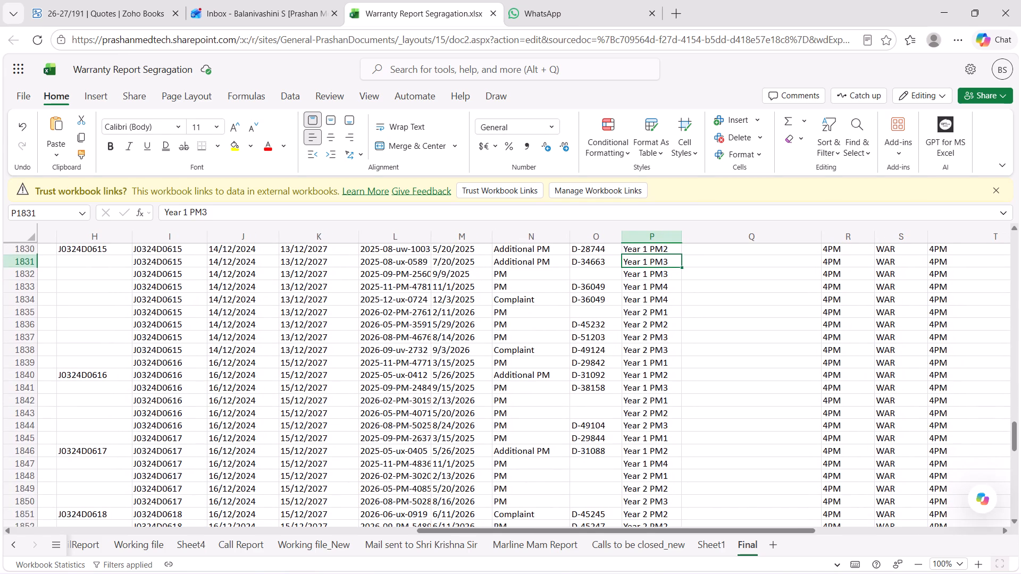
pyautogui.scroll(-1, 607, 308)
pyautogui.click(593, 312)
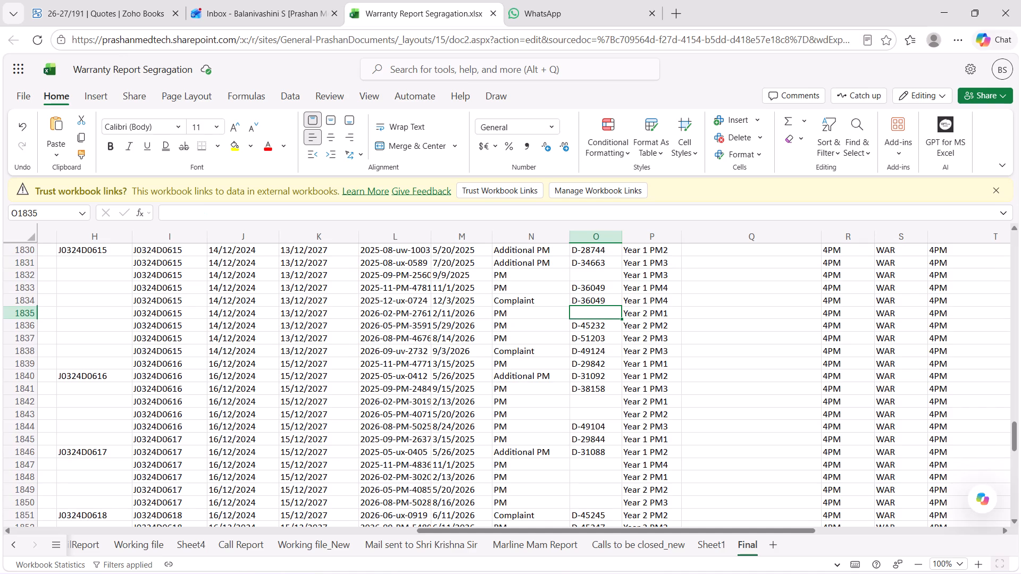
# Save the workbook.
pyautogui.hotkey('ctrl', 's')
pyautogui.hotkey('ctrl', 's')
pyautogui.hotkey('ctrl', 's')
pyautogui.hotkey('ctrl', 's')
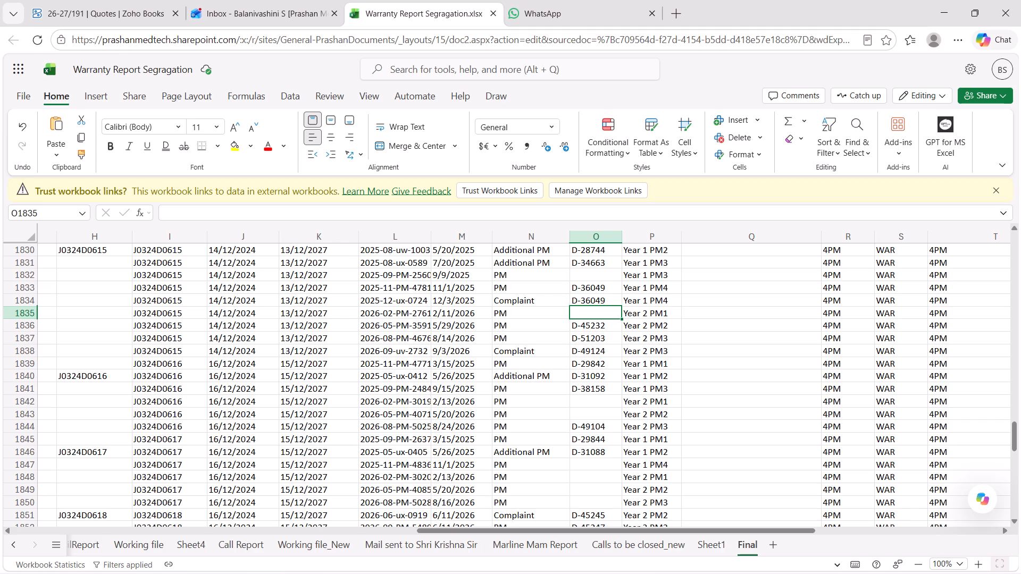
# Check the J0324D0615 labels in P1830 to P1836 against the warranty start and visit dates, including the complaint row.
pyautogui.click(667, 252)
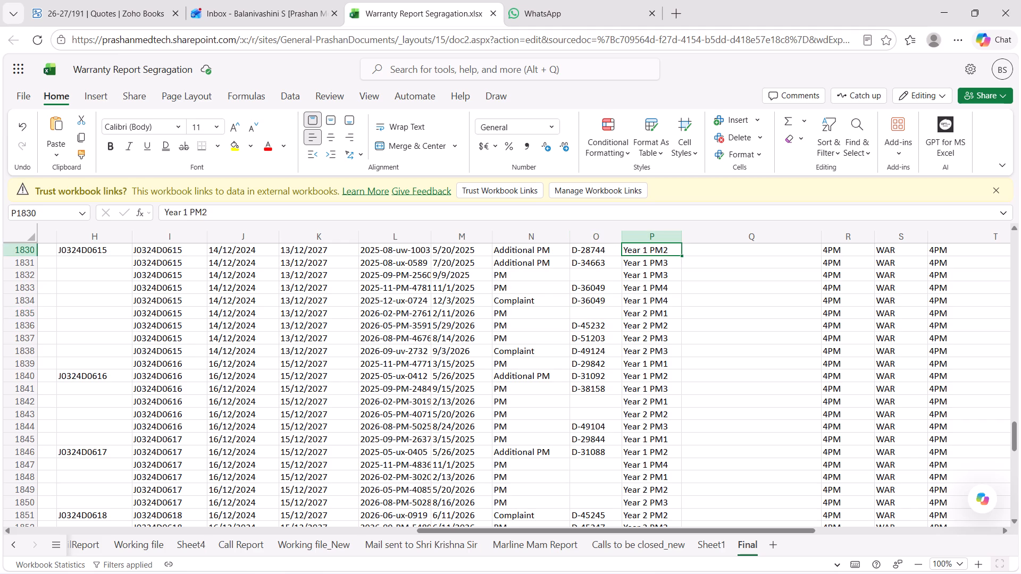
pyautogui.press('Down')
pyautogui.press('Down')
pyautogui.press('Down')
pyautogui.press('Up')
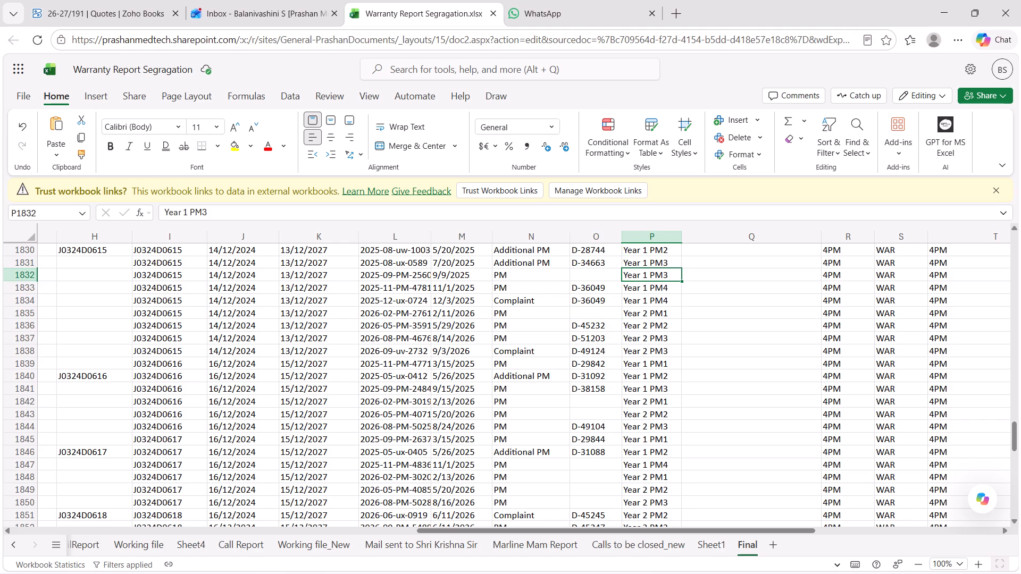
pyautogui.press('Down')
pyautogui.press('Down')
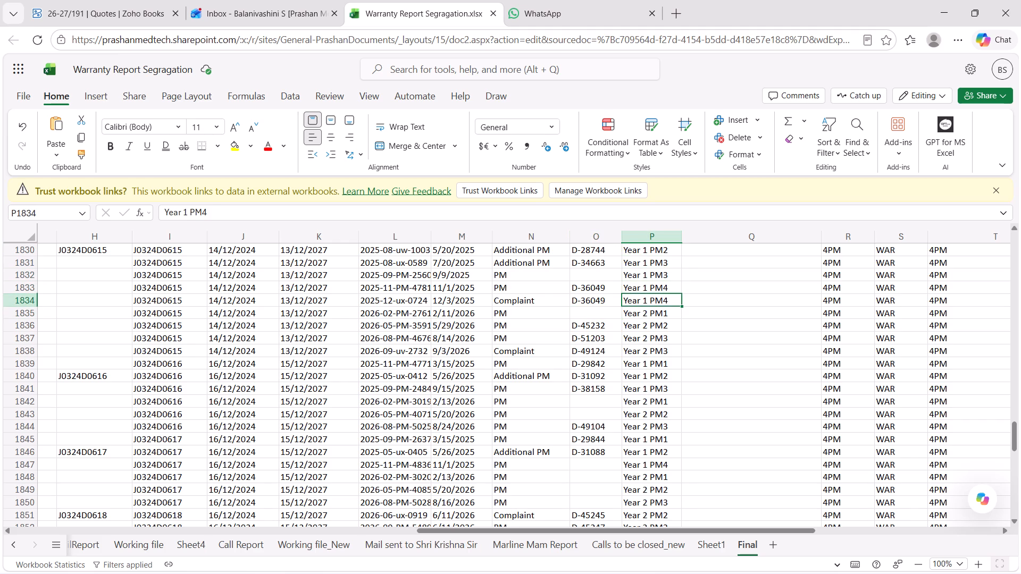
pyautogui.press('Up')
pyautogui.press('Down')
pyautogui.press('Up')
pyautogui.press('Up')
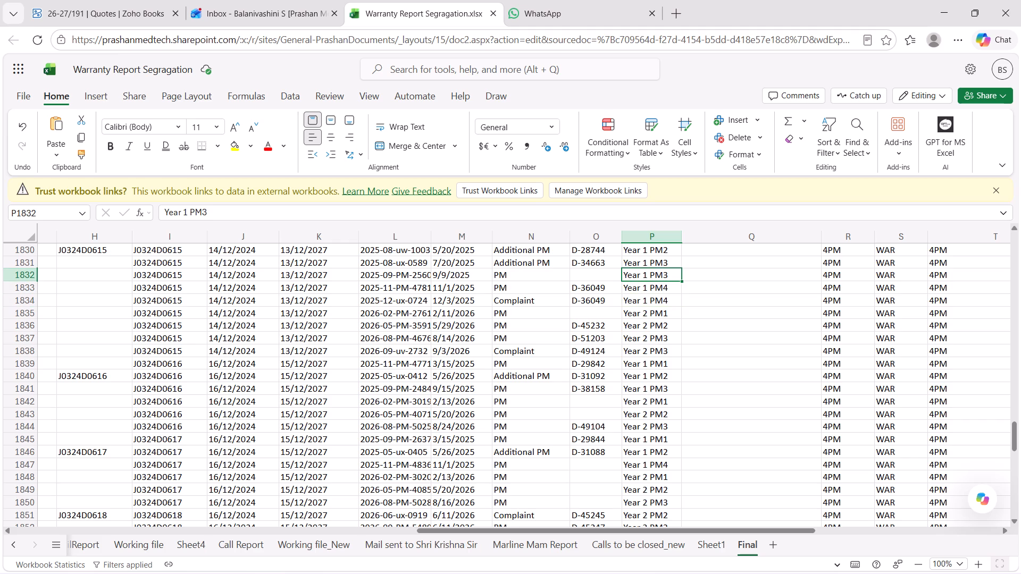
pyautogui.press('Up')
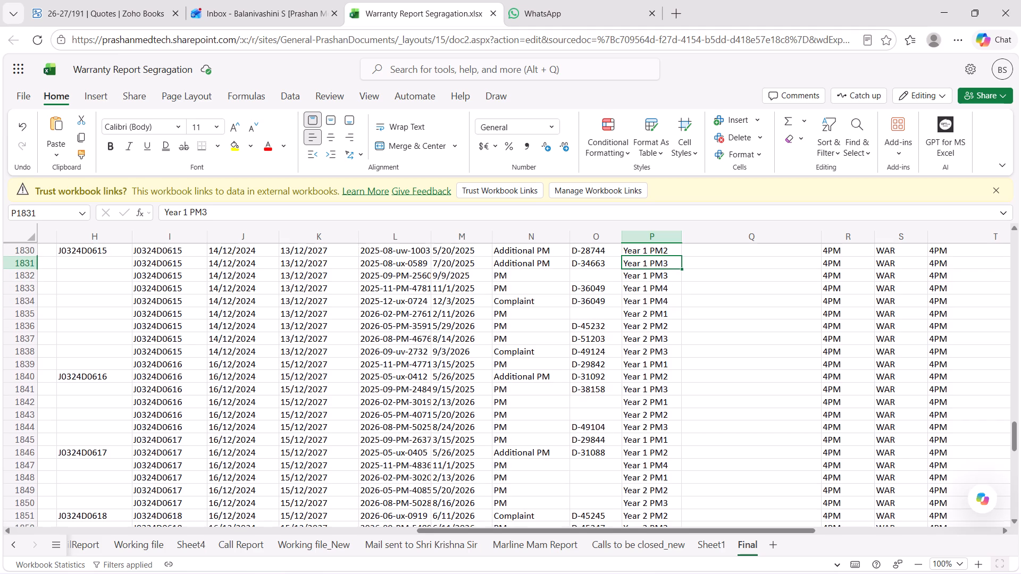
pyautogui.click(658, 300)
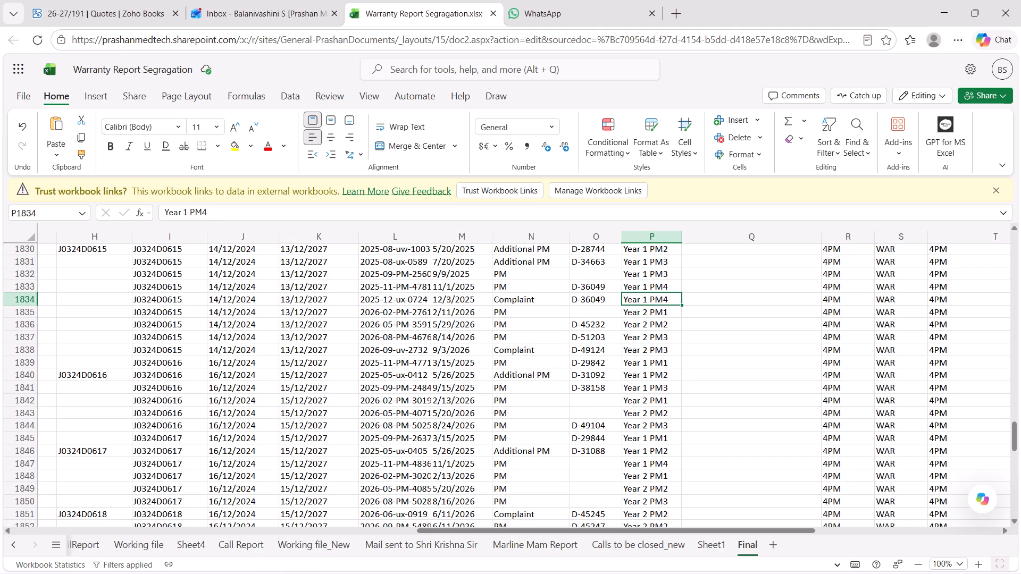
pyautogui.click(658, 316)
pyautogui.press('Down')
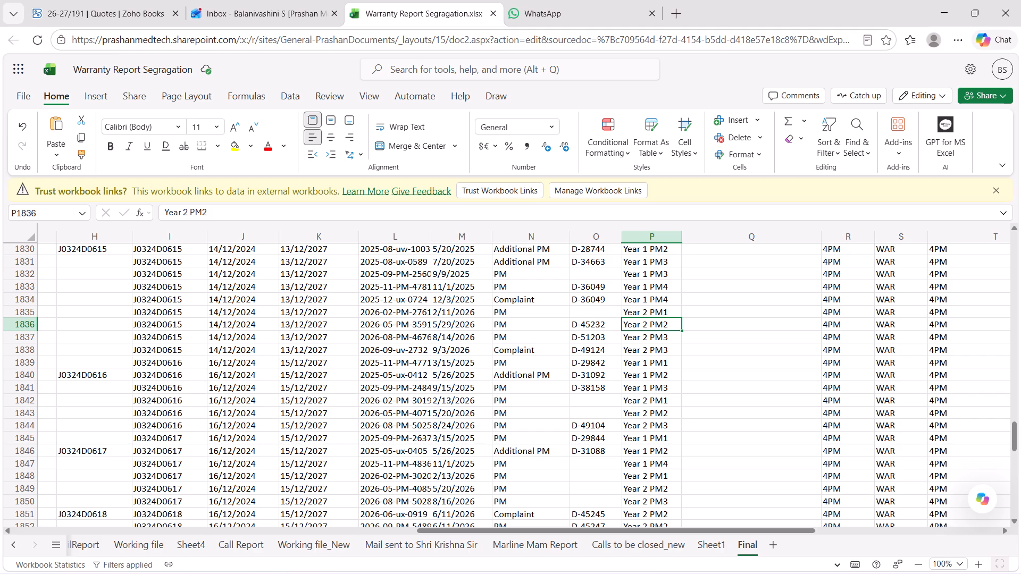
pyautogui.doubleClick(672, 300)
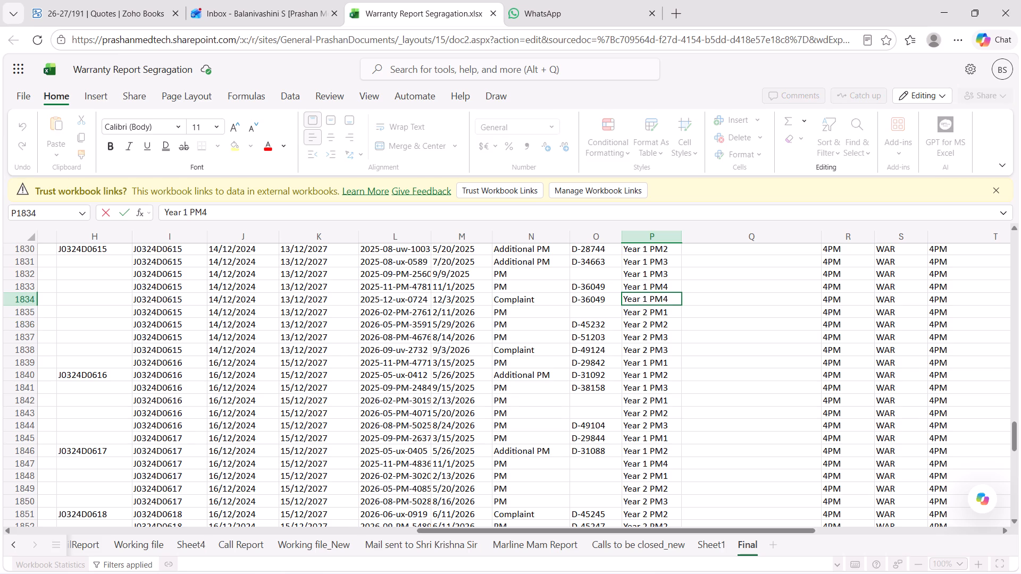
pyautogui.press('BackSpace')
pyautogui.press('1')
pyautogui.press('Left')
pyautogui.press('Left')
pyautogui.press('Left')
pyautogui.press('Left')
pyautogui.press('BackSpace')
pyautogui.press('2')
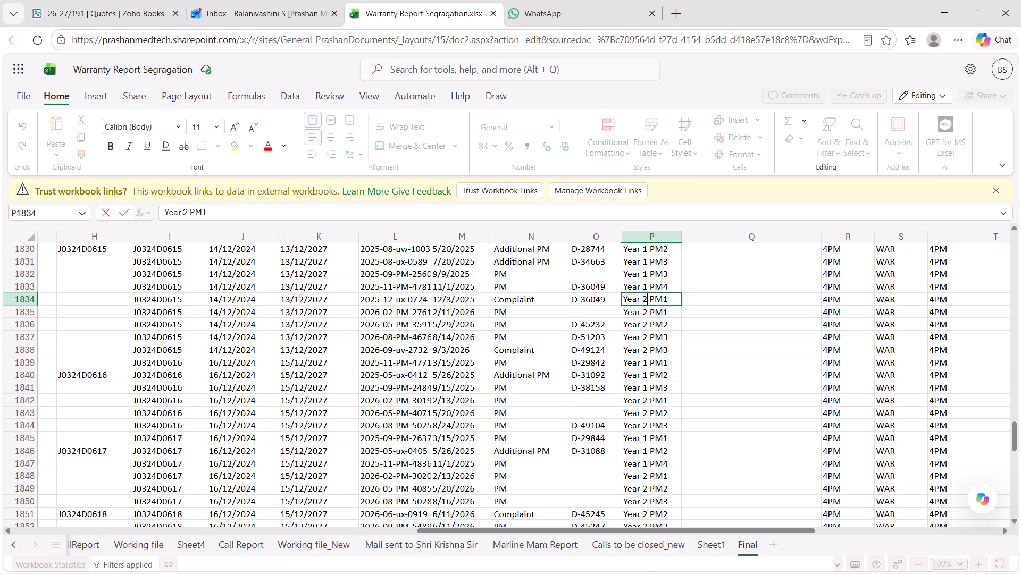
pyautogui.click(707, 298)
pyautogui.click(662, 304)
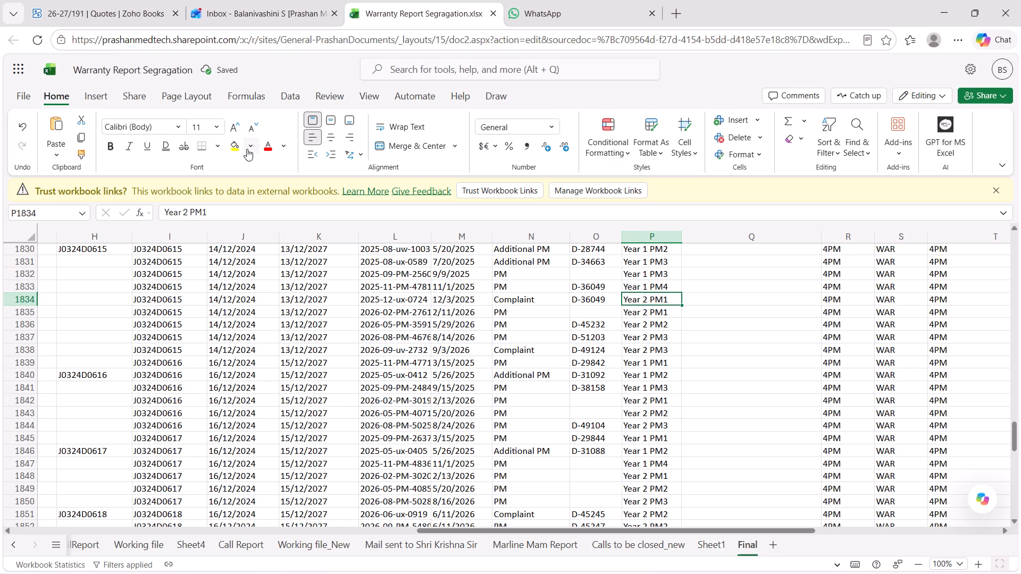
pyautogui.click(234, 146)
pyautogui.click(669, 326)
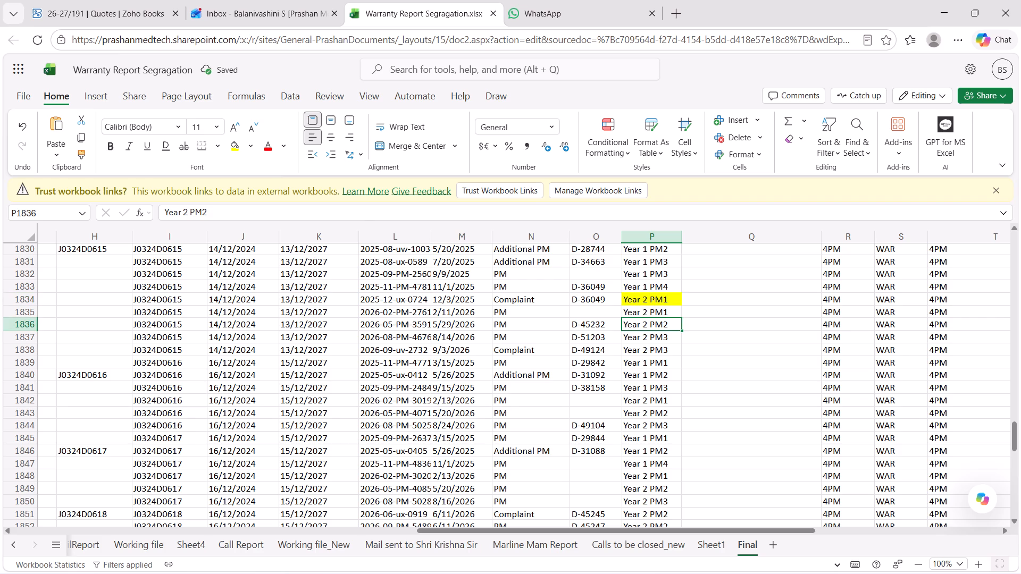
pyautogui.press('Down')
pyautogui.press('Down')
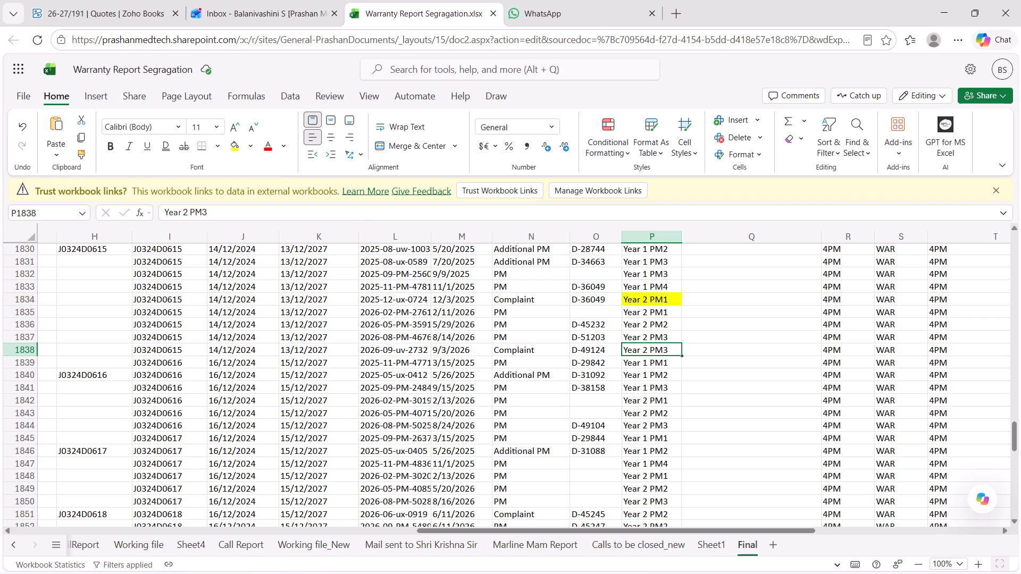
pyautogui.press('Down')
pyautogui.press('Up')
pyautogui.press('Down')
pyautogui.press('Up')
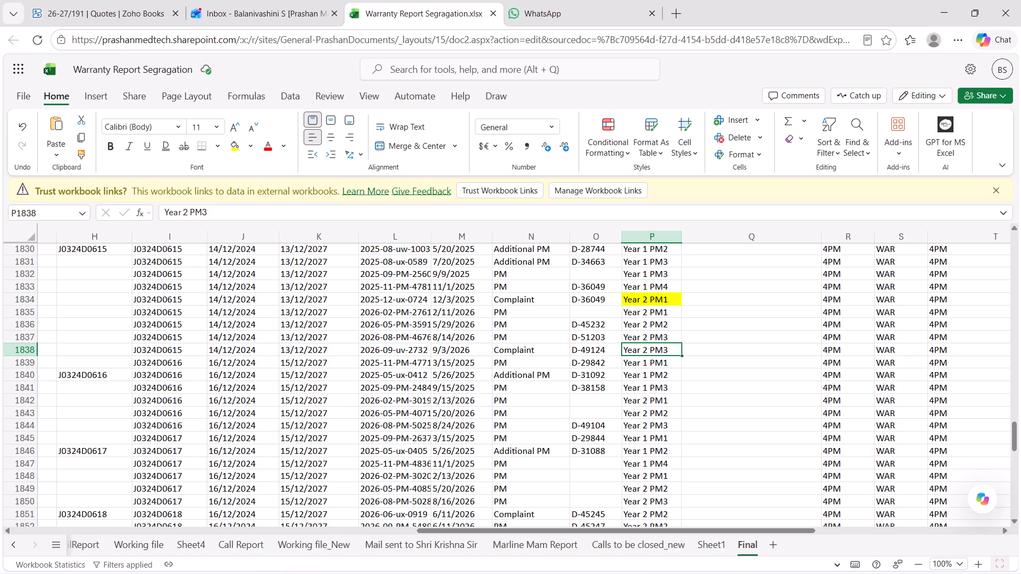
pyautogui.doubleClick(672, 350)
pyautogui.press('BackSpace')
pyautogui.press('4')
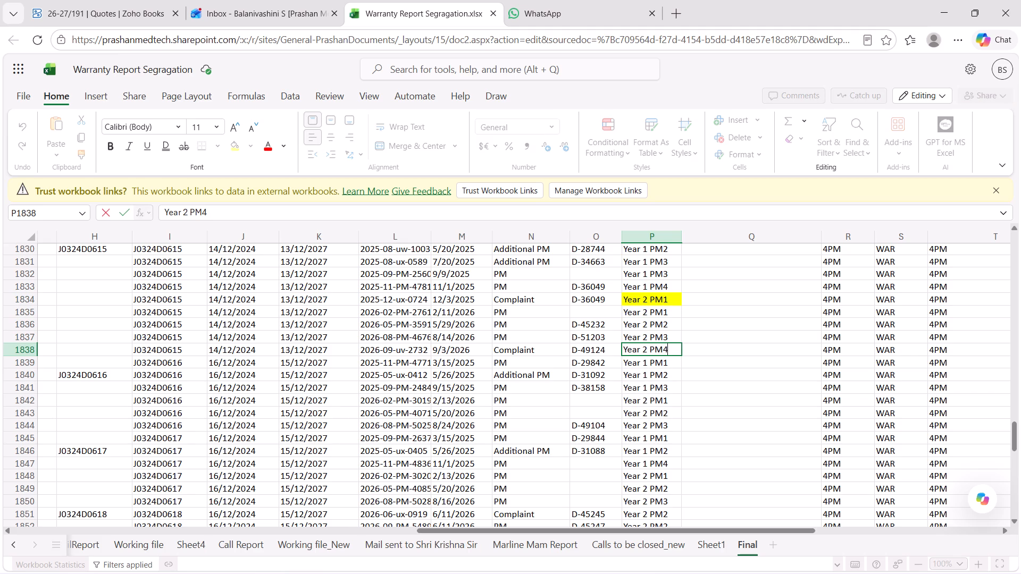
pyautogui.click(715, 342)
pyautogui.click(670, 351)
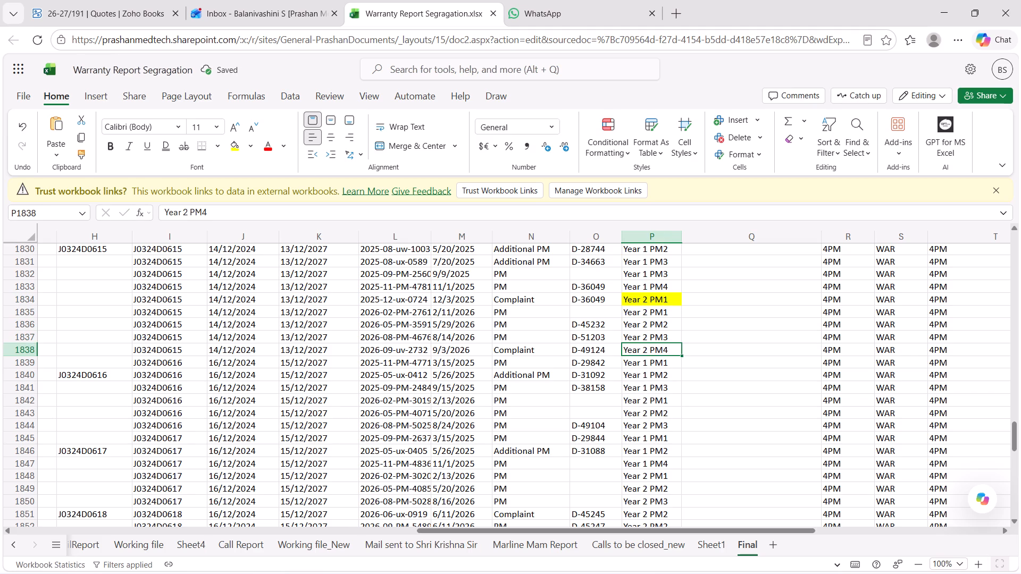
pyautogui.click(234, 147)
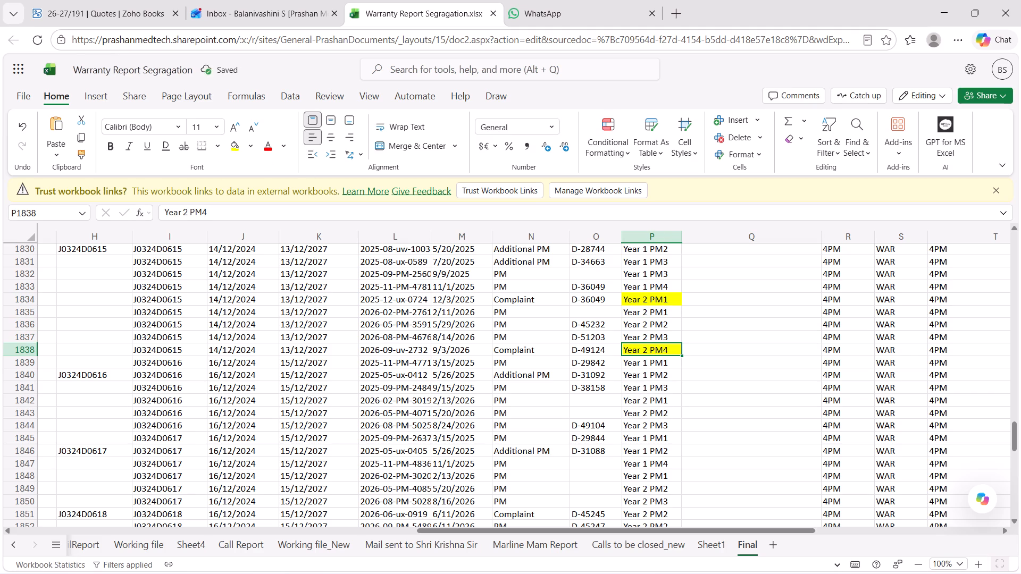
# Check the J0324D0616 labels in P1839 to P1844 against the warranty start and visit dates.
pyautogui.click(670, 363)
pyautogui.click(679, 377)
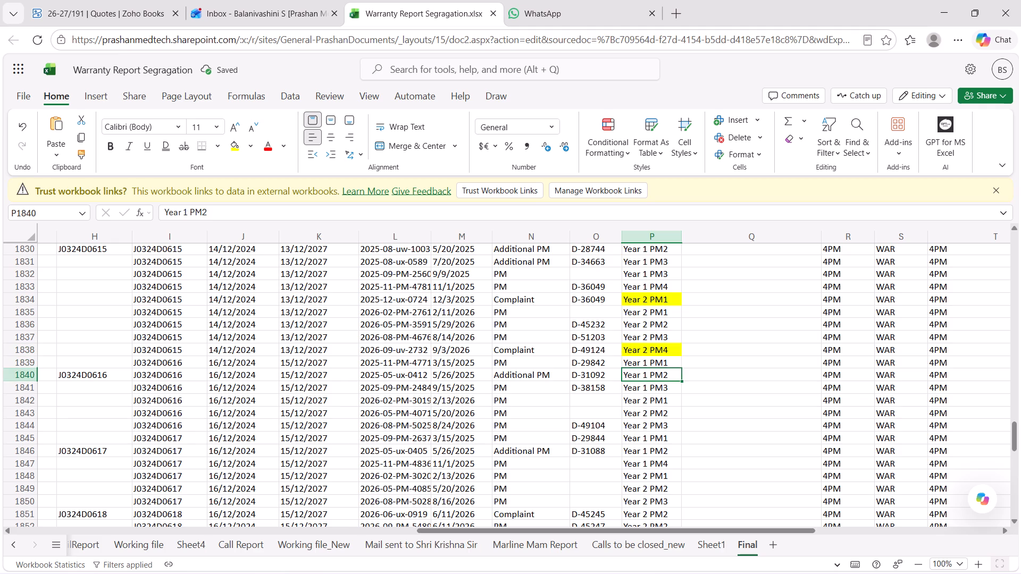
pyautogui.press('Down')
pyautogui.press('Down')
pyautogui.press('Down')
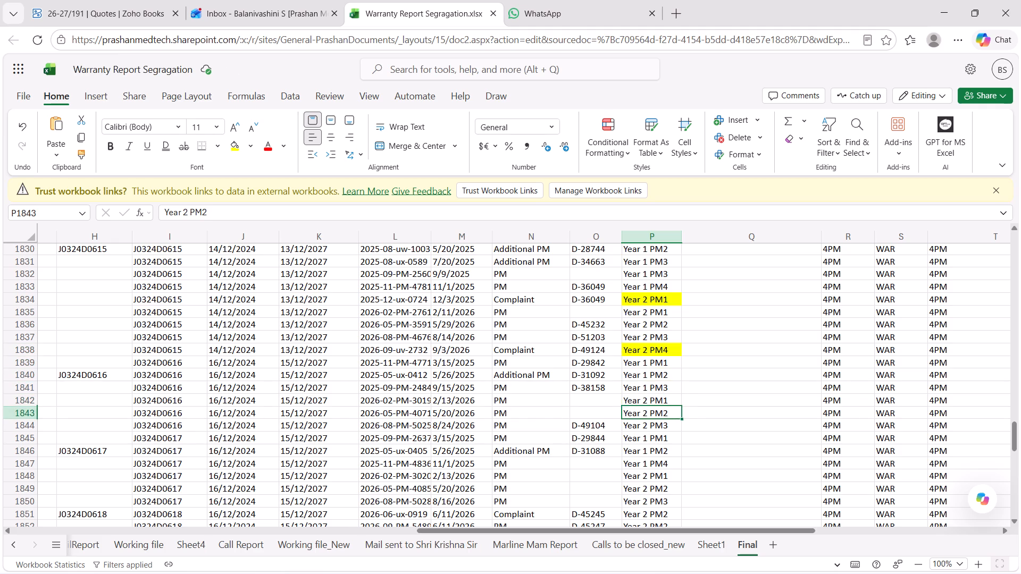
pyautogui.press('Down')
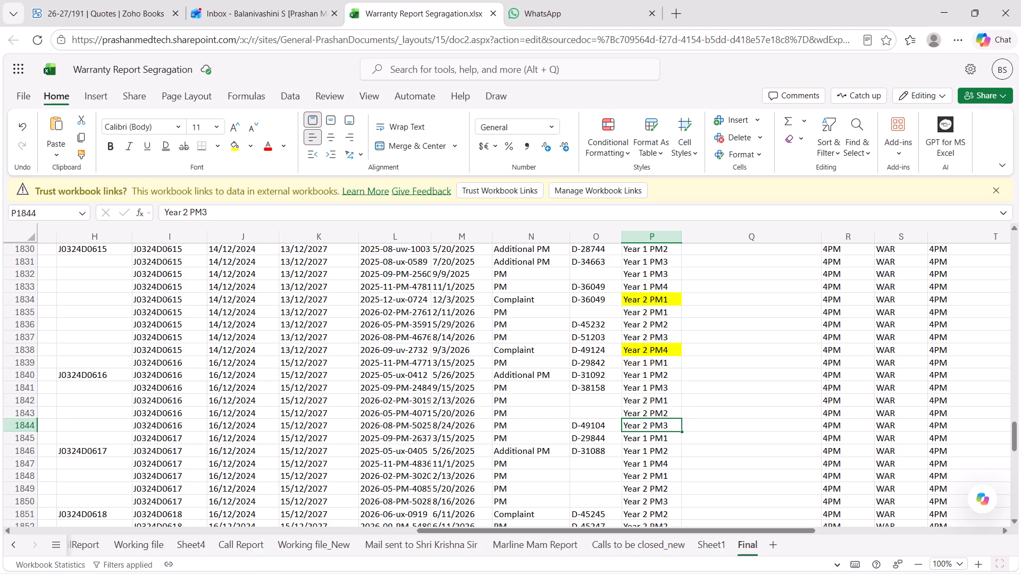
# Save the workbook.
pyautogui.hotkey('ctrl', 's')
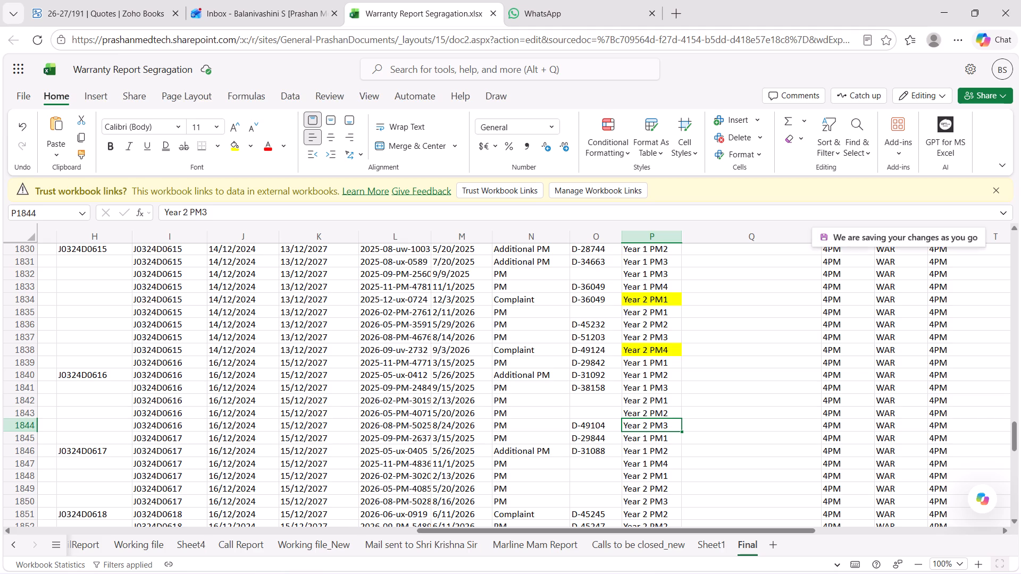